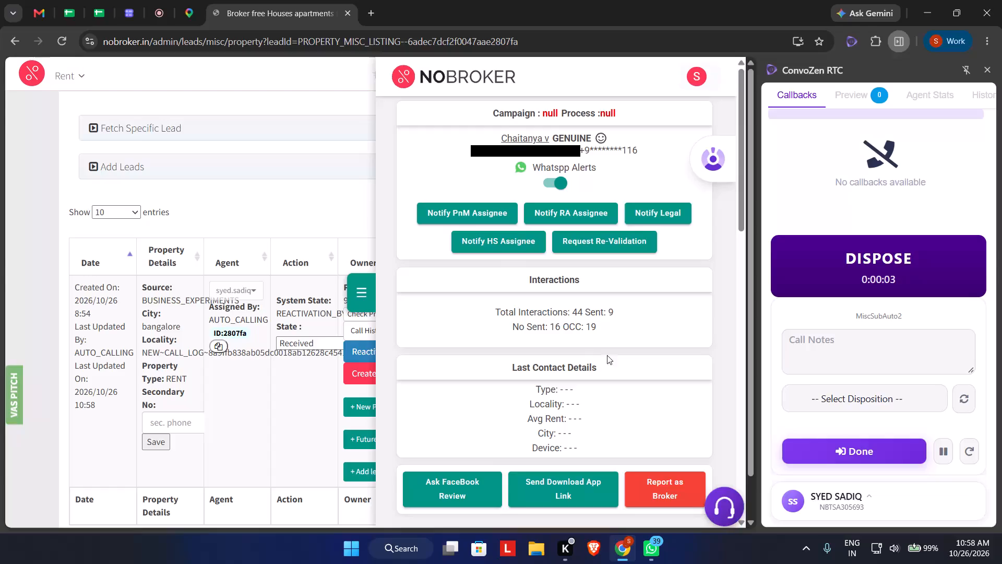
pyautogui.click(312, 345)
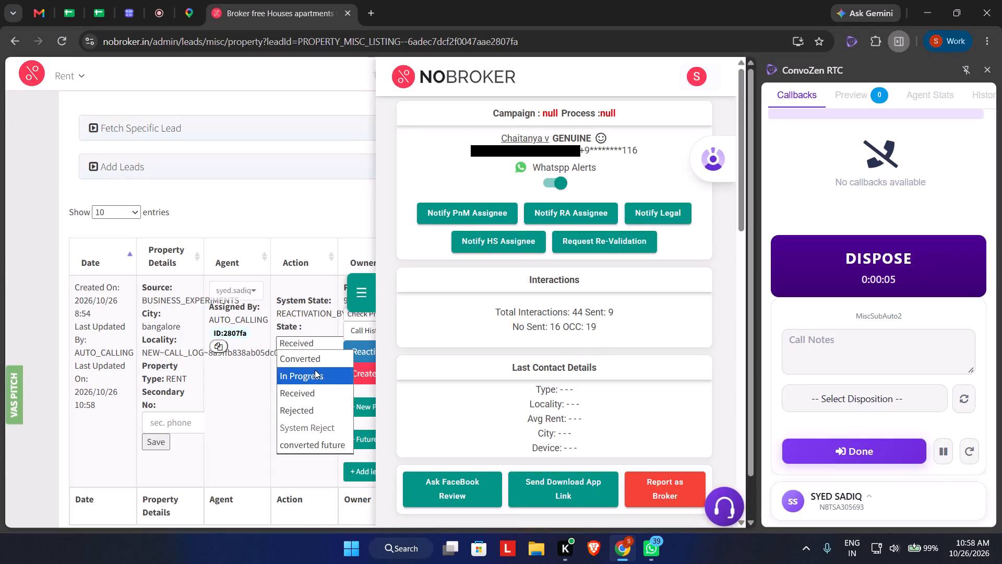
pyautogui.click(315, 370)
pyautogui.click(312, 367)
pyautogui.click(314, 363)
pyautogui.click(328, 436)
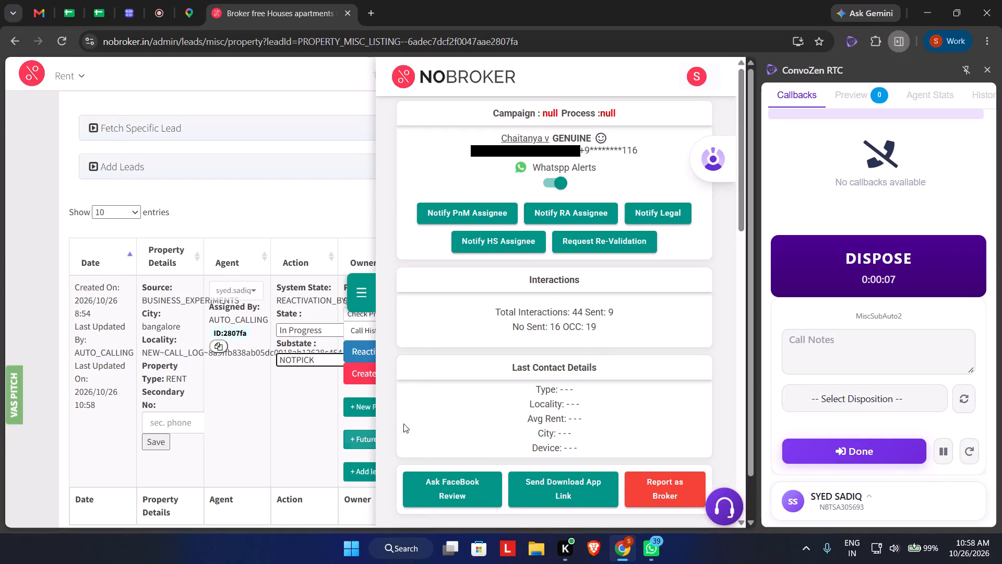
# Dispose the finished call as Outbound, Not Picked, Voice Mail and submit the disposition.
pyautogui.click(850, 392)
pyautogui.click(870, 439)
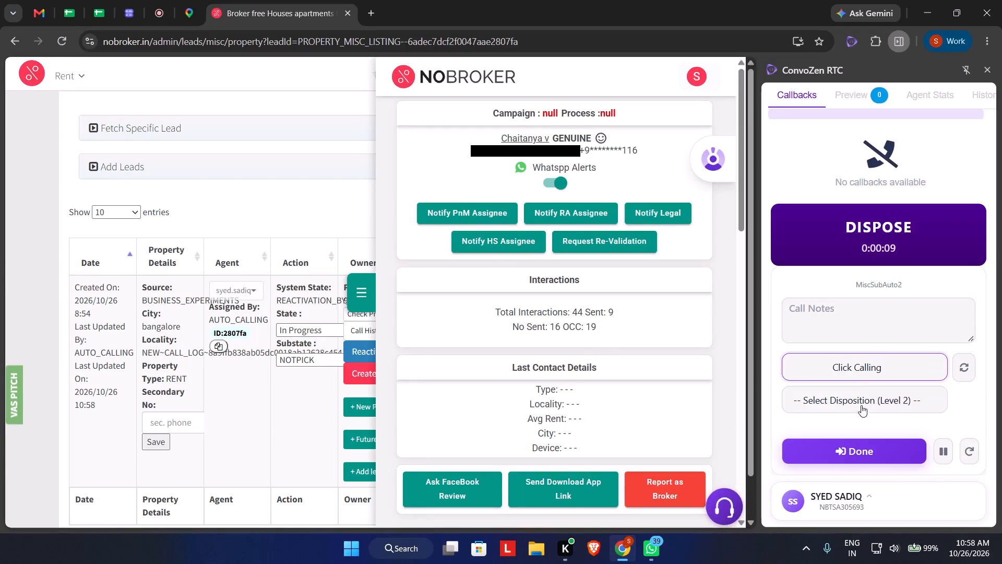
pyautogui.click(860, 366)
pyautogui.click(873, 440)
pyautogui.click(860, 370)
pyautogui.click(861, 428)
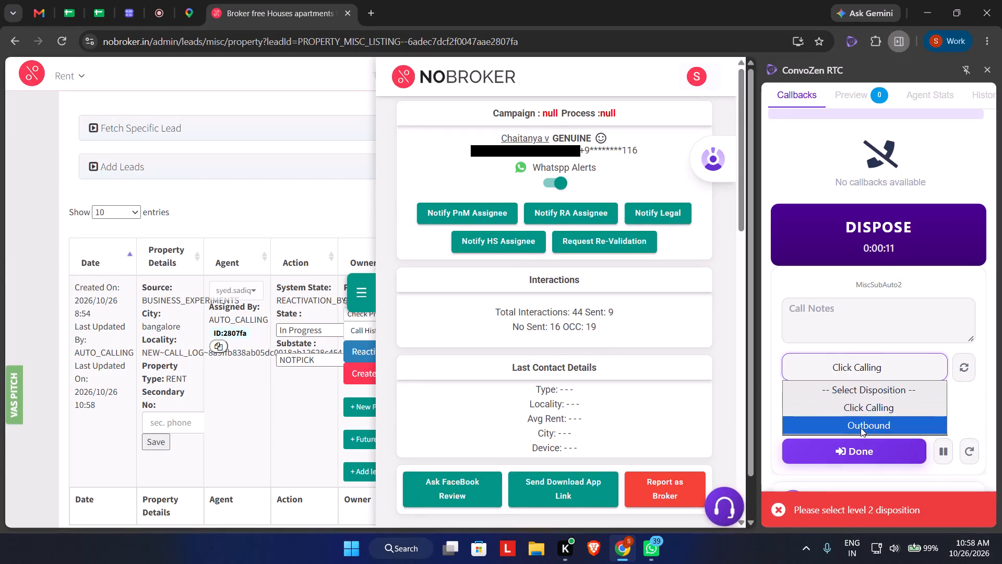
pyautogui.click(853, 390)
pyautogui.click(873, 445)
pyautogui.click(864, 403)
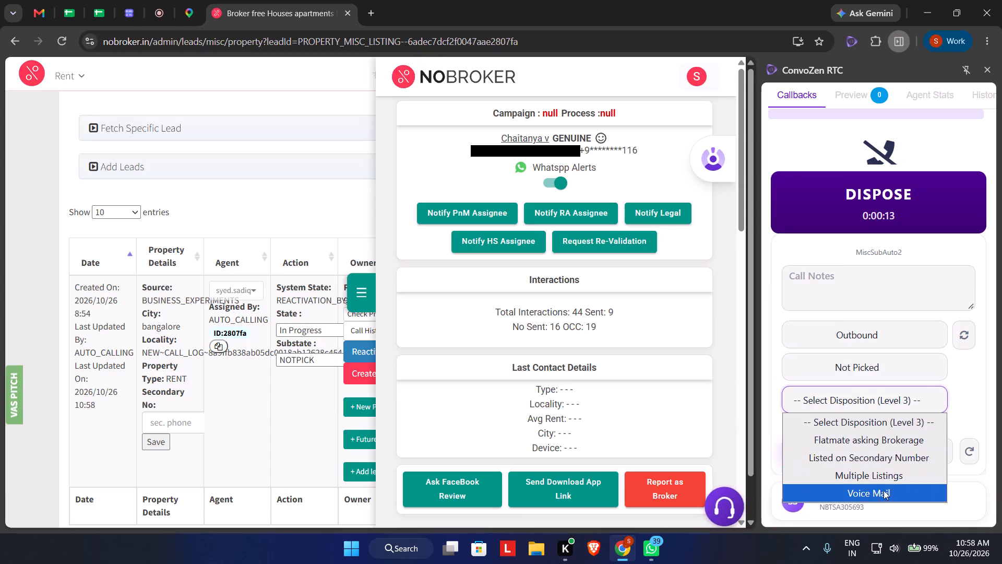
pyautogui.click(884, 491)
pyautogui.click(882, 475)
pyautogui.click(881, 452)
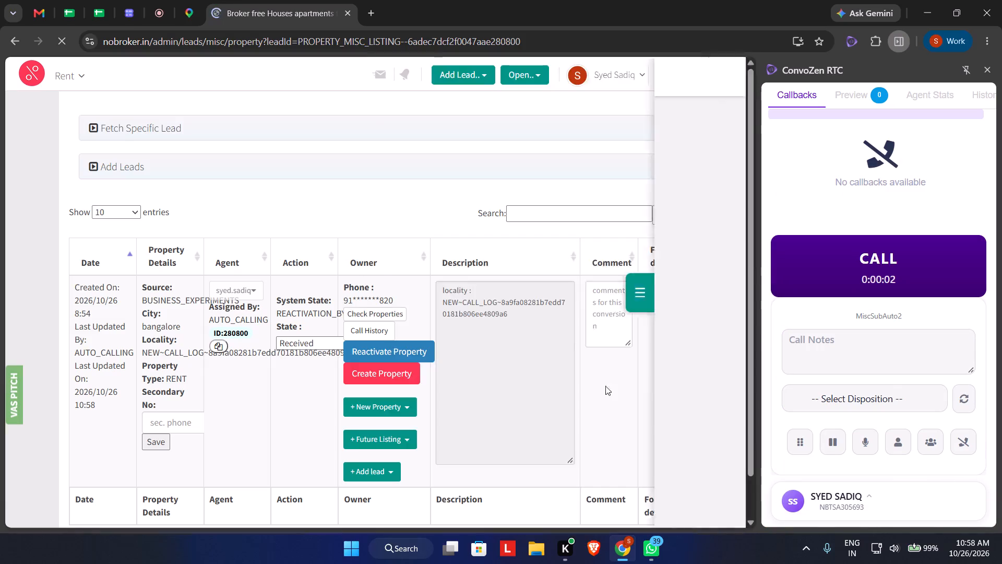
pyautogui.click(289, 338)
pyautogui.click(308, 375)
pyautogui.click(304, 367)
pyautogui.click(309, 365)
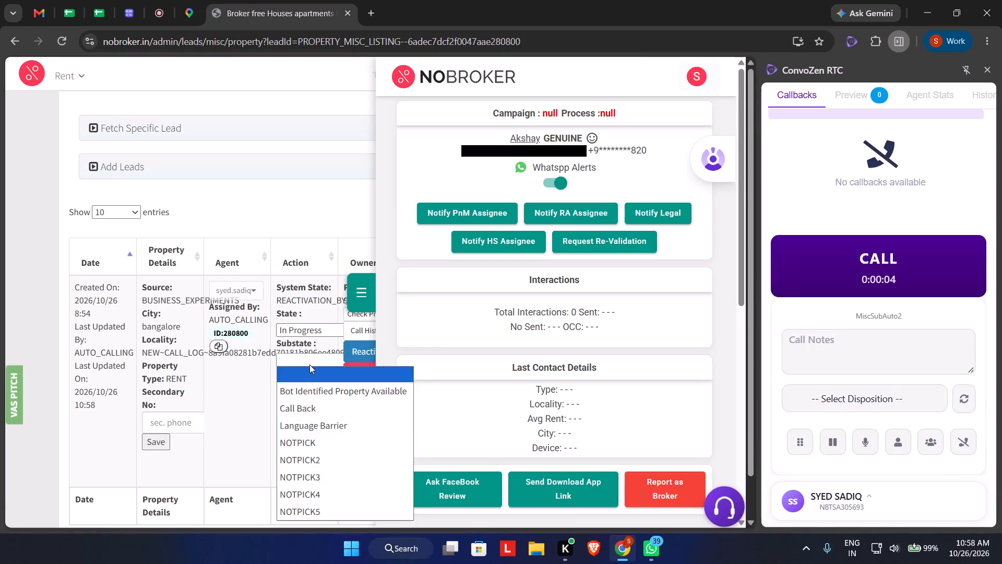
pyautogui.click(323, 444)
# Set the ongoing call's disposition levels to Outbound, Not Picked and Voice Mail.
pyautogui.click(849, 390)
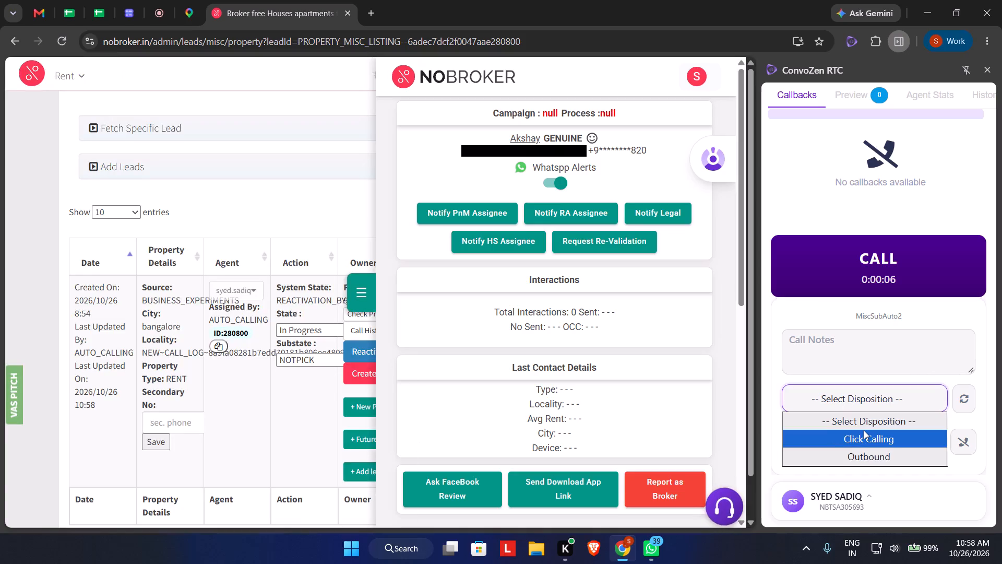
pyautogui.moveTo(864, 430); pyautogui.dragTo(872, 451)
pyautogui.click(864, 395)
pyautogui.click(874, 438)
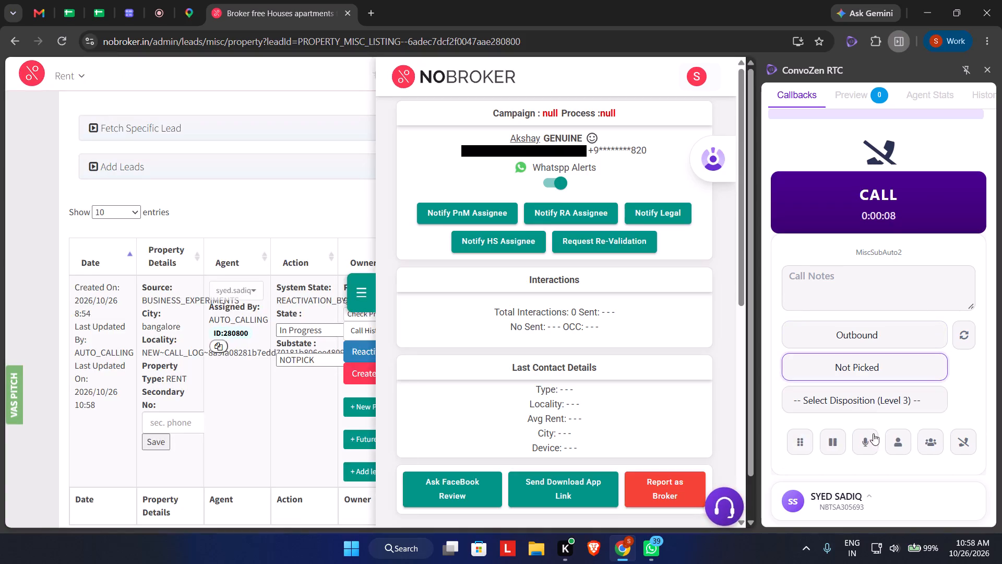
pyautogui.click(865, 407)
pyautogui.click(892, 492)
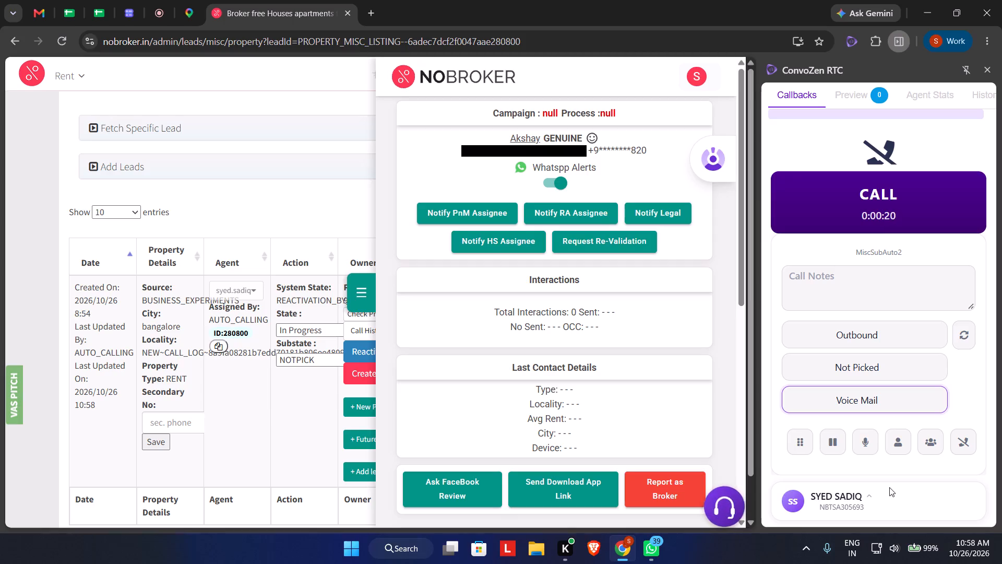
# End the ongoing call and submit its disposition.
pyautogui.click(957, 453)
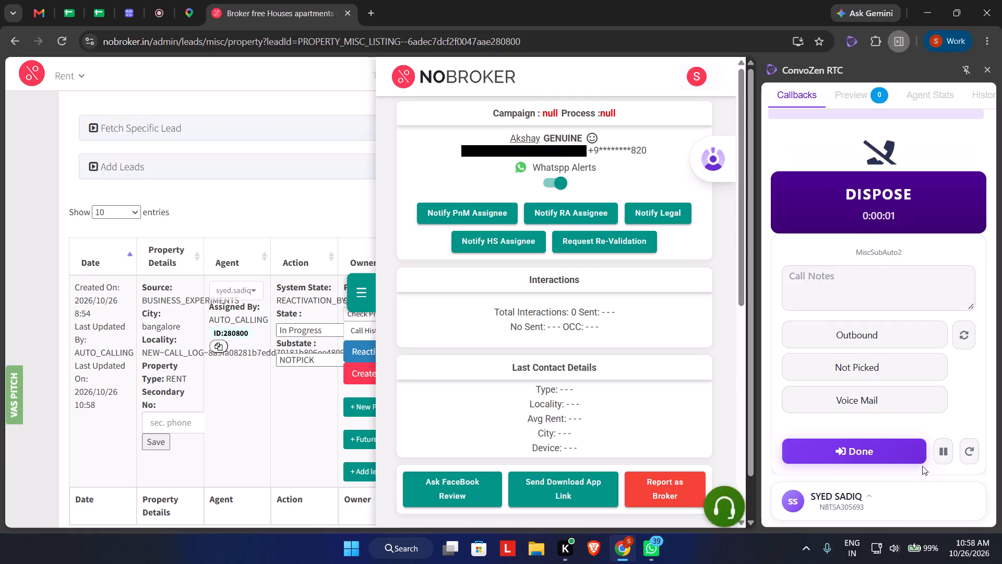
pyautogui.click(917, 453)
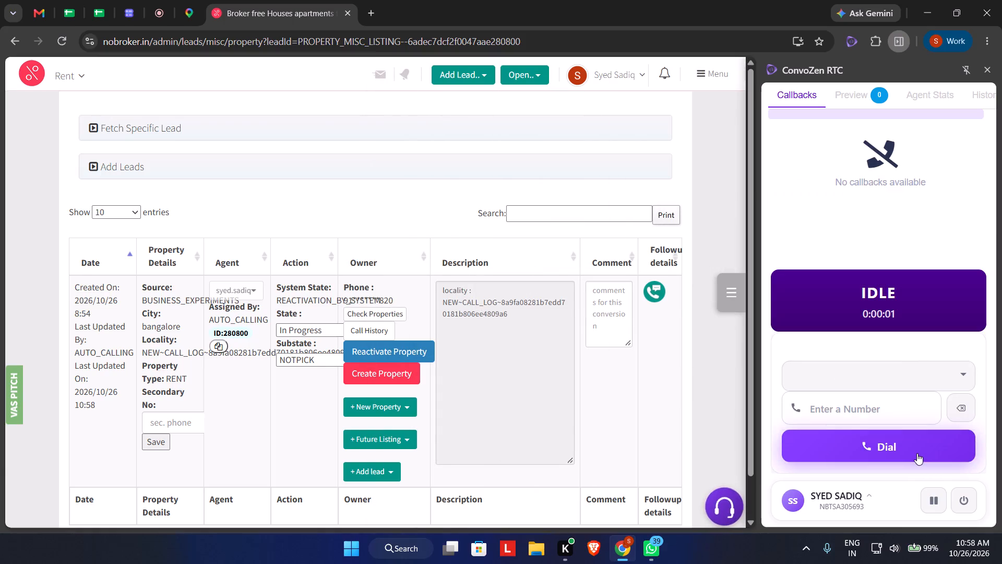
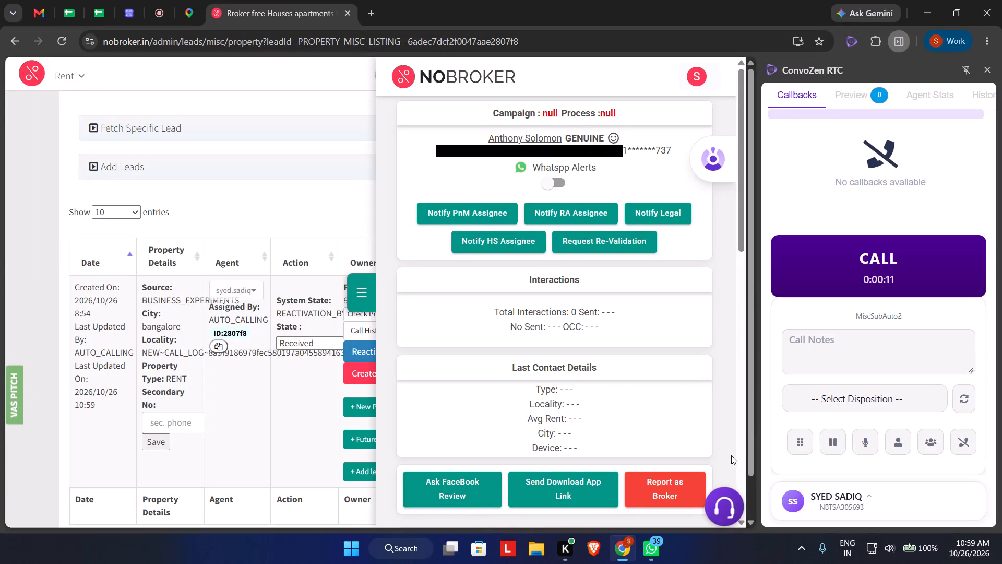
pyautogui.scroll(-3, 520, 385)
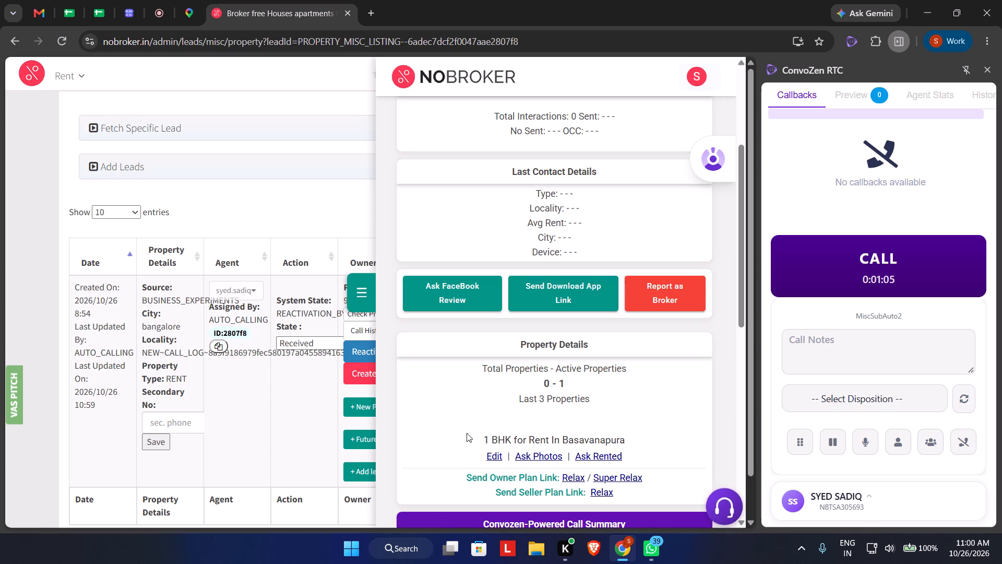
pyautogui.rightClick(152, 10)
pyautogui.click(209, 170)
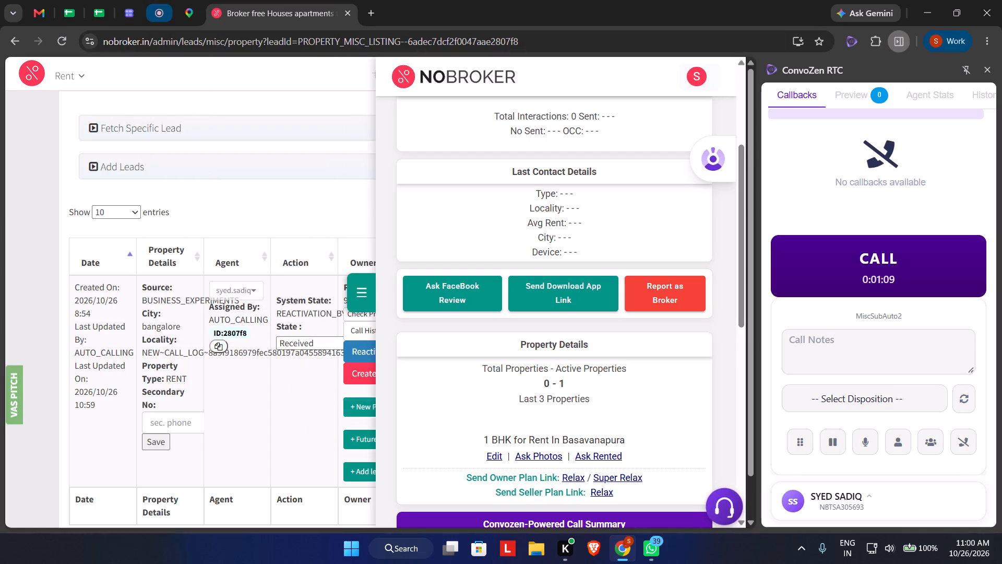
# Look up the lead owner's properties in the listing dashboard and open the Basavanapura 1 BHK rental listing for editing.
pyautogui.doubleClick(367, 313)
pyautogui.scroll(-14, 317, 355)
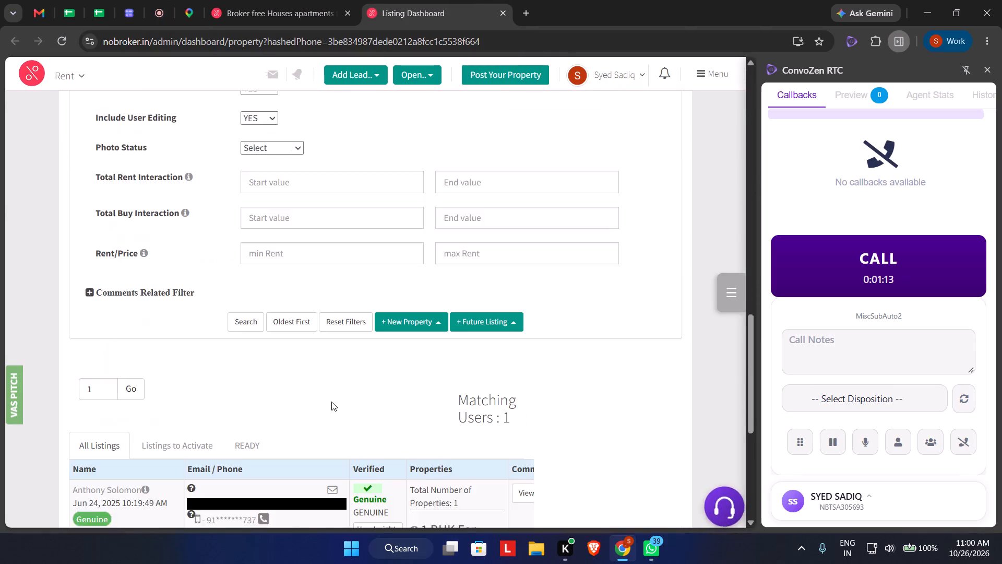
pyautogui.scroll(-4, 331, 402)
pyautogui.scroll(-2, 438, 349)
pyautogui.click(447, 230)
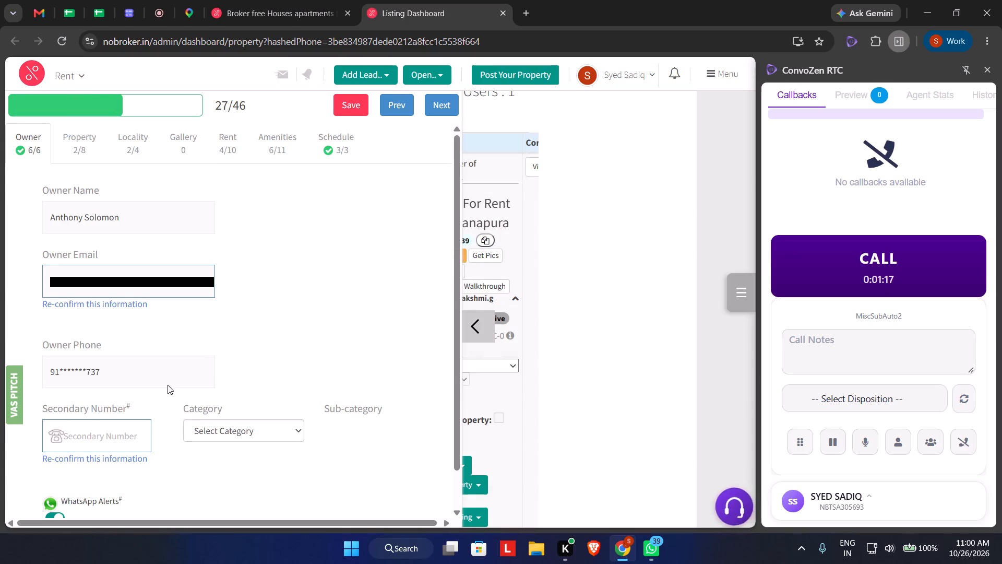
pyautogui.scroll(1, 205, 370)
# In the listing's rent details, set the expected deposit to 30000 and maintenance to Maintenance Included.
pyautogui.click(216, 143)
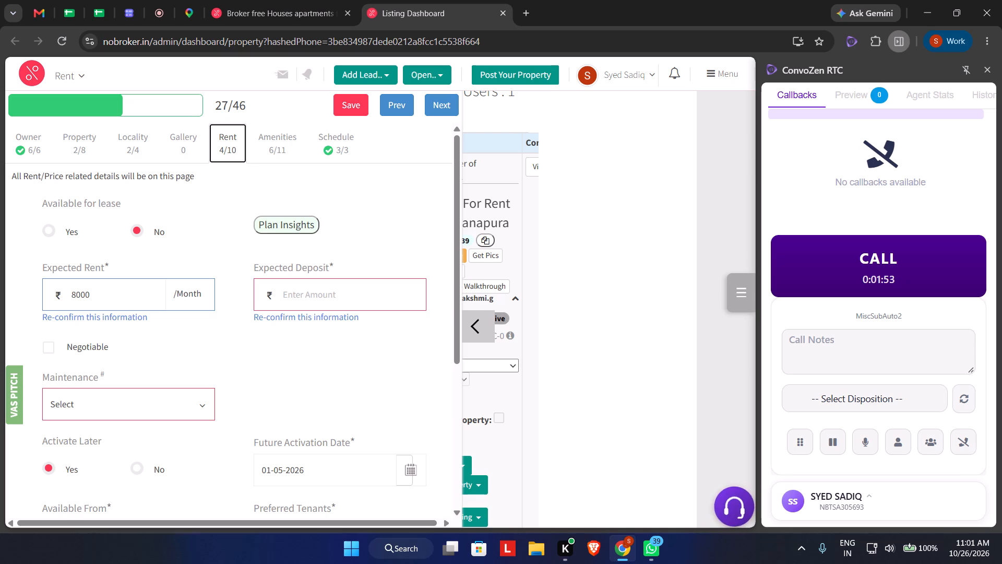
pyautogui.click(290, 291)
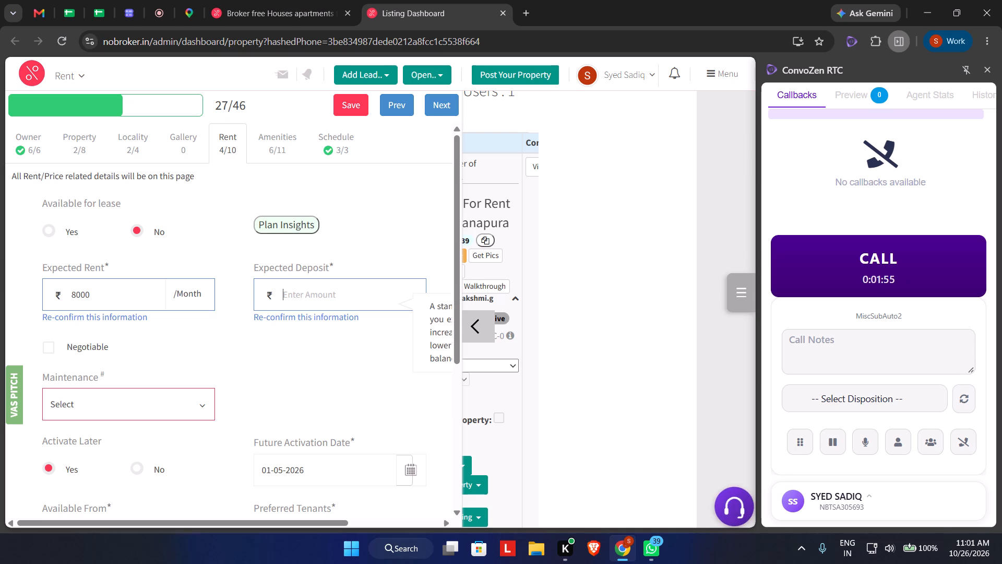
pyautogui.write('30000')
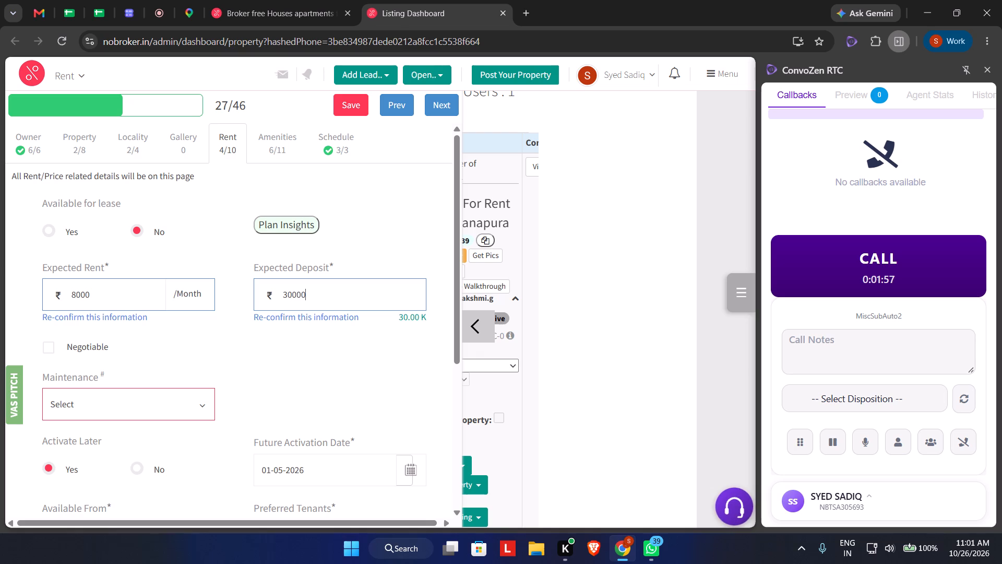
pyautogui.moveTo(361, 359); pyautogui.dragTo(359, 365)
pyautogui.click(162, 401)
pyautogui.scroll(-2, 280, 372)
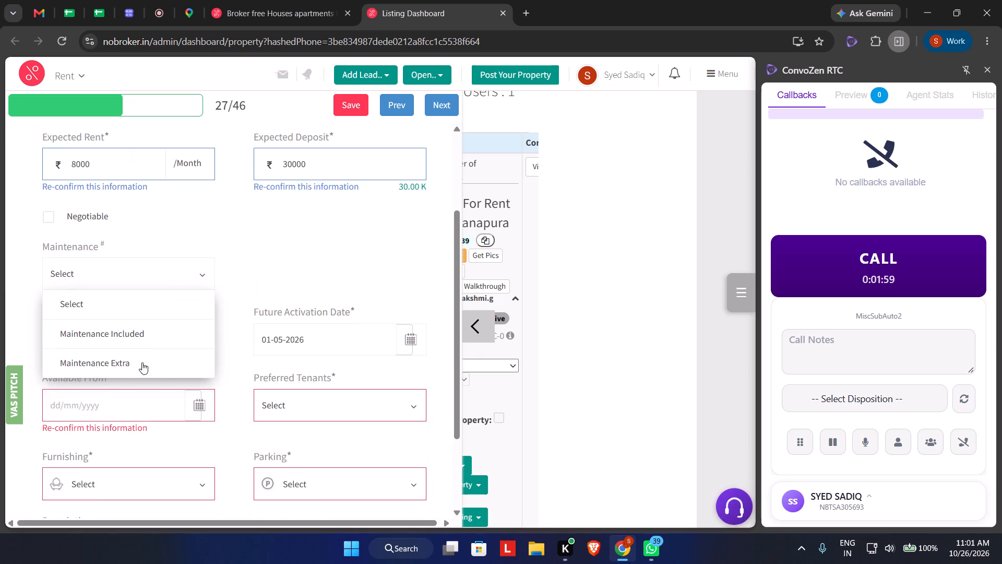
pyautogui.scroll(1, 259, 297)
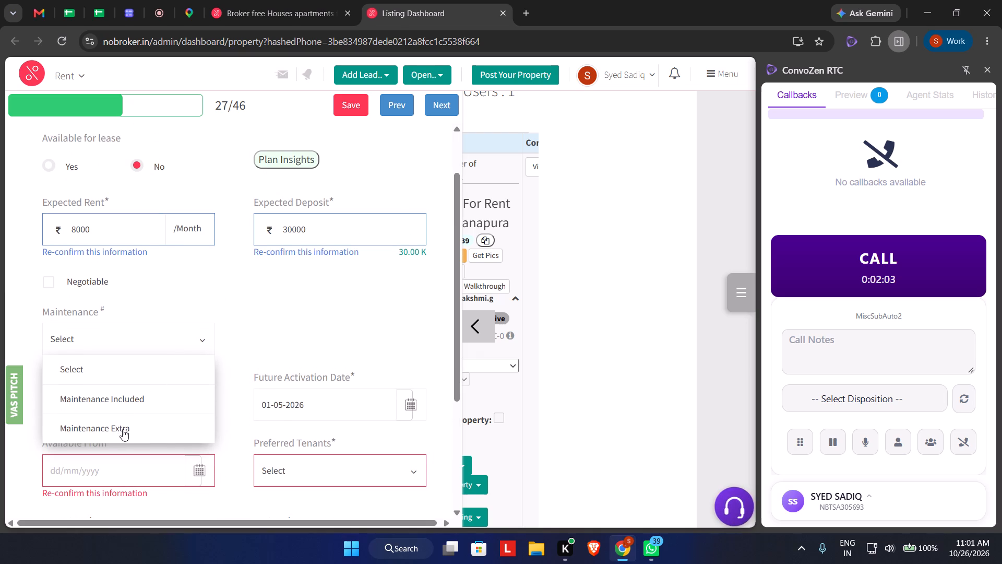
pyautogui.click(123, 401)
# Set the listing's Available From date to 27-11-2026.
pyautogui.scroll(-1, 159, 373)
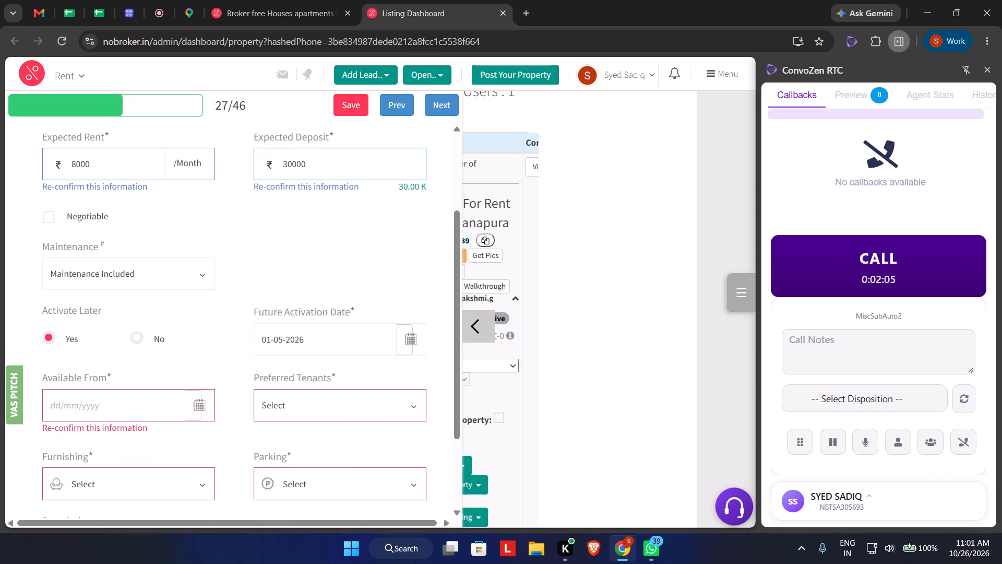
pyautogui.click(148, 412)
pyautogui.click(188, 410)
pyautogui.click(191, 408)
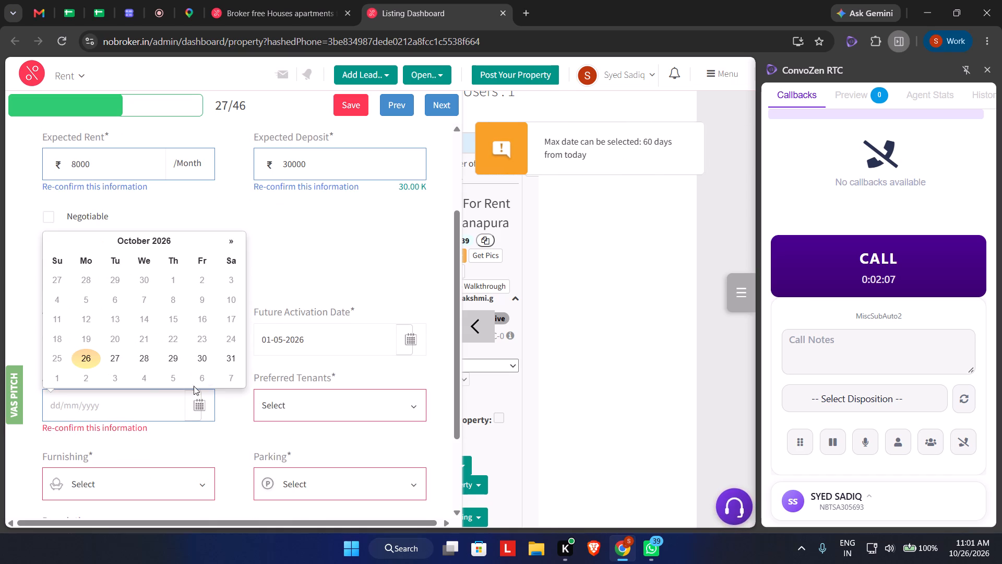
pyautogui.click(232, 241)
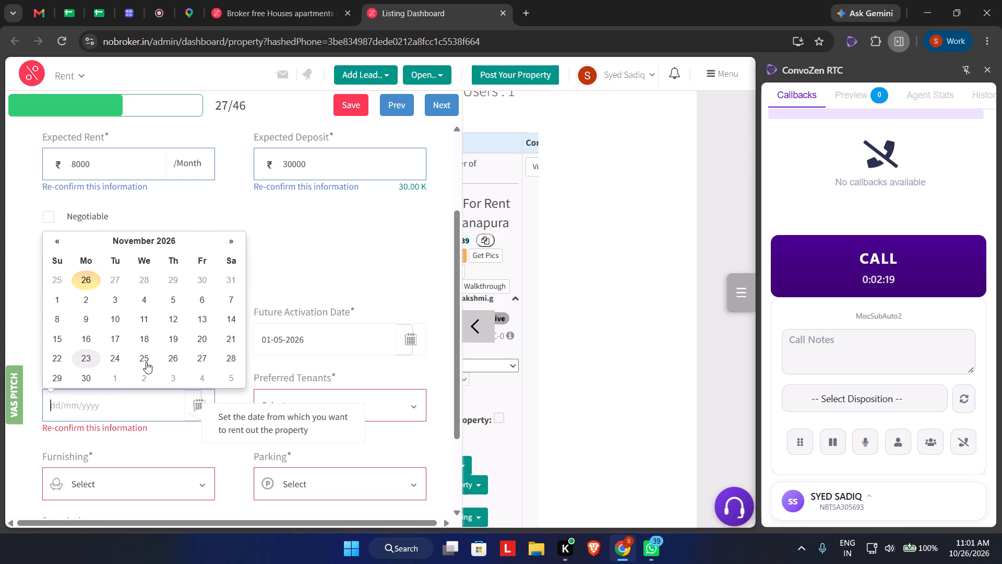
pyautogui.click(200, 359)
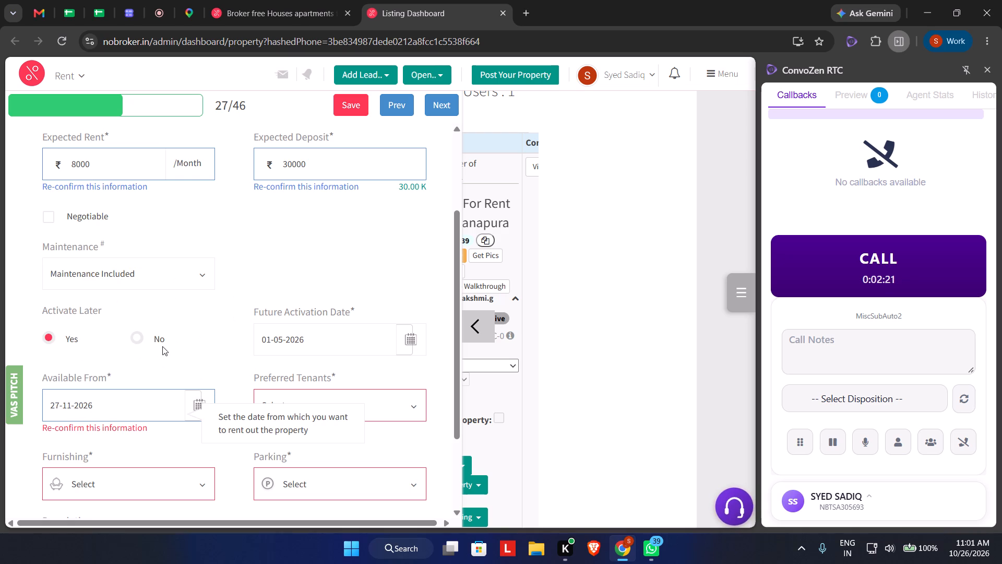
# Set the listing's Available From date to 06-11-2026.
pyautogui.click(173, 402)
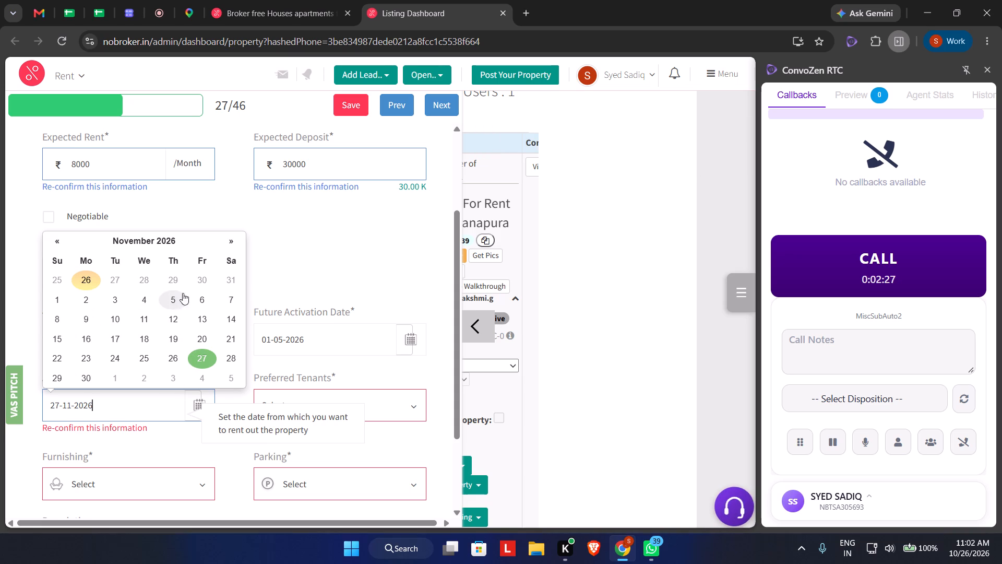
pyautogui.click(201, 298)
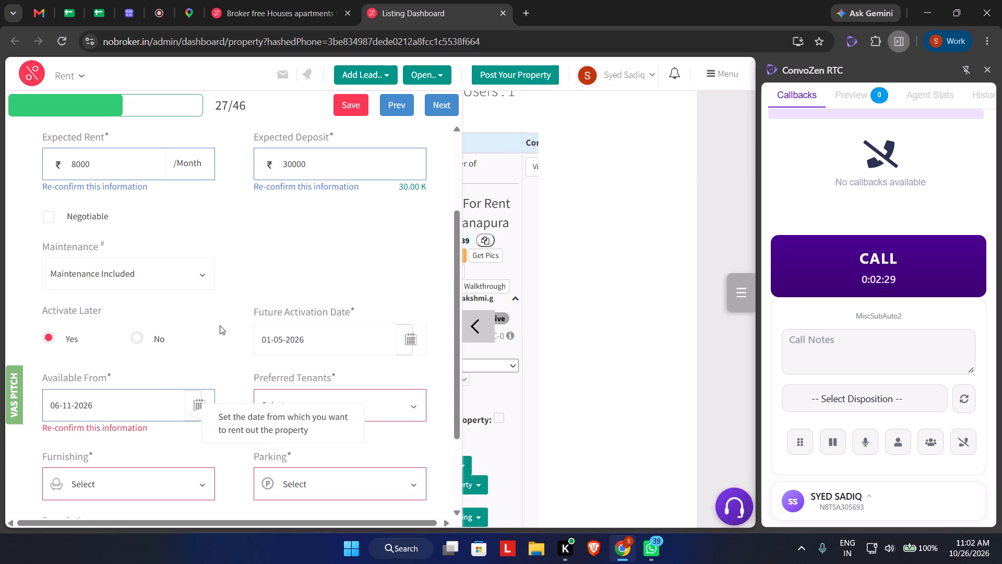
pyautogui.scroll(1, 220, 325)
pyautogui.scroll(-2, 228, 328)
pyautogui.click(124, 341)
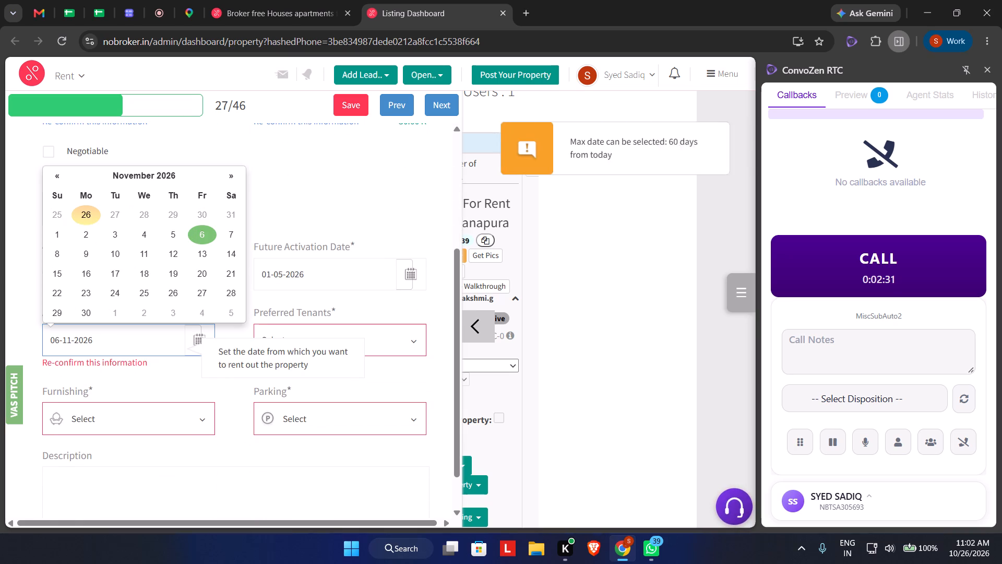
pyautogui.click(300, 202)
# Set the preferred tenants to Family and the furnishing to Unfurnished.
pyautogui.click(355, 350)
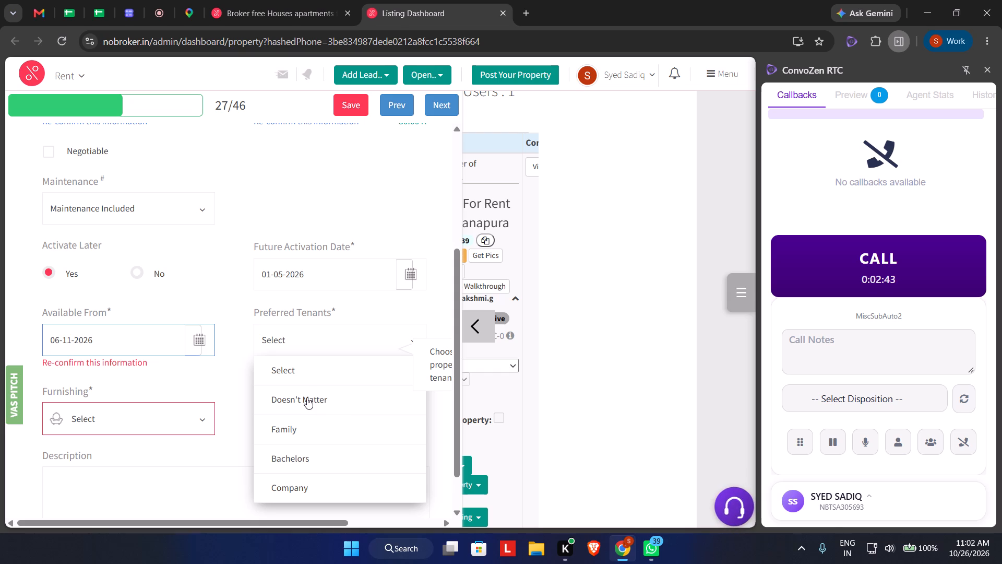
pyautogui.click(311, 428)
pyautogui.click(190, 418)
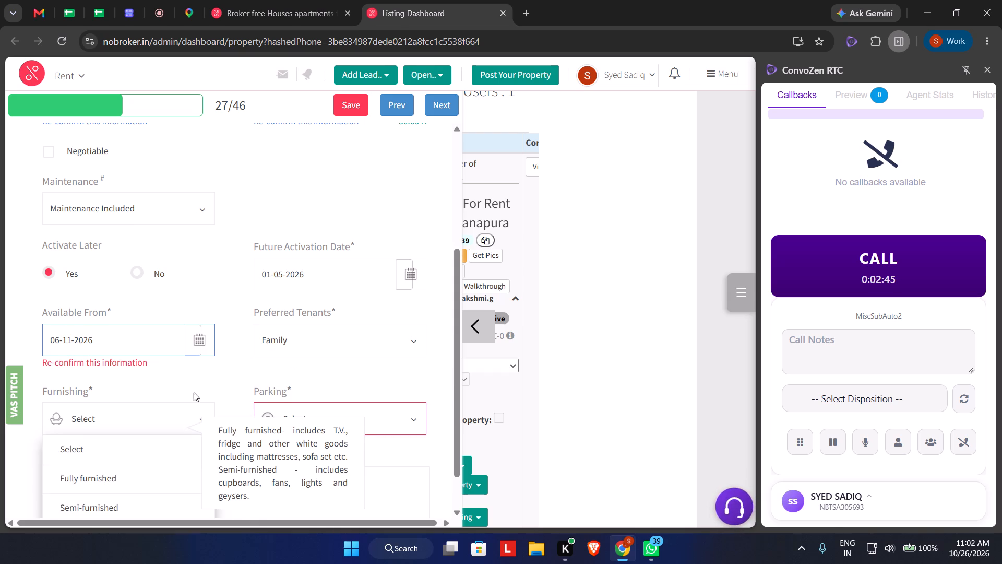
pyautogui.scroll(-1, 196, 389)
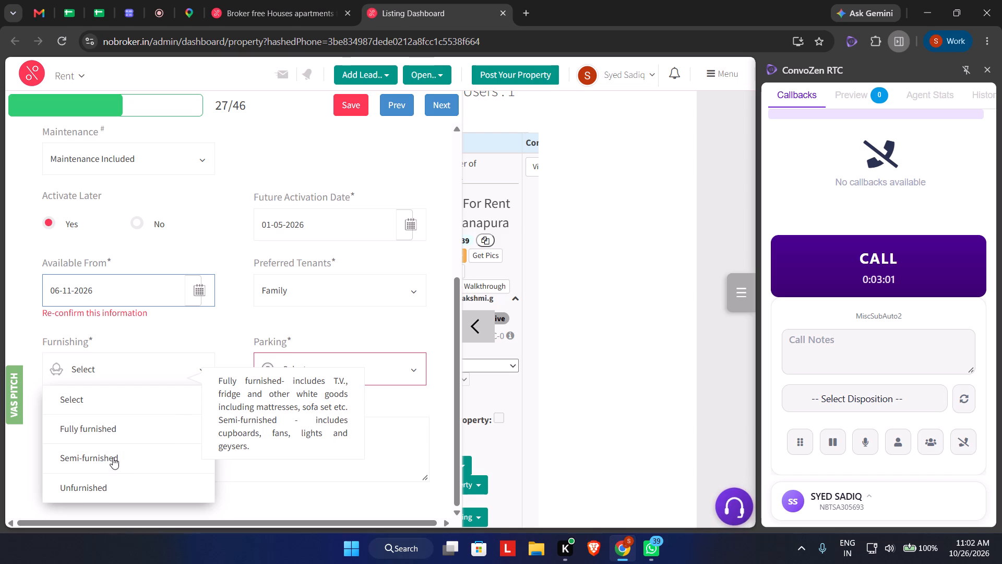
pyautogui.click(101, 485)
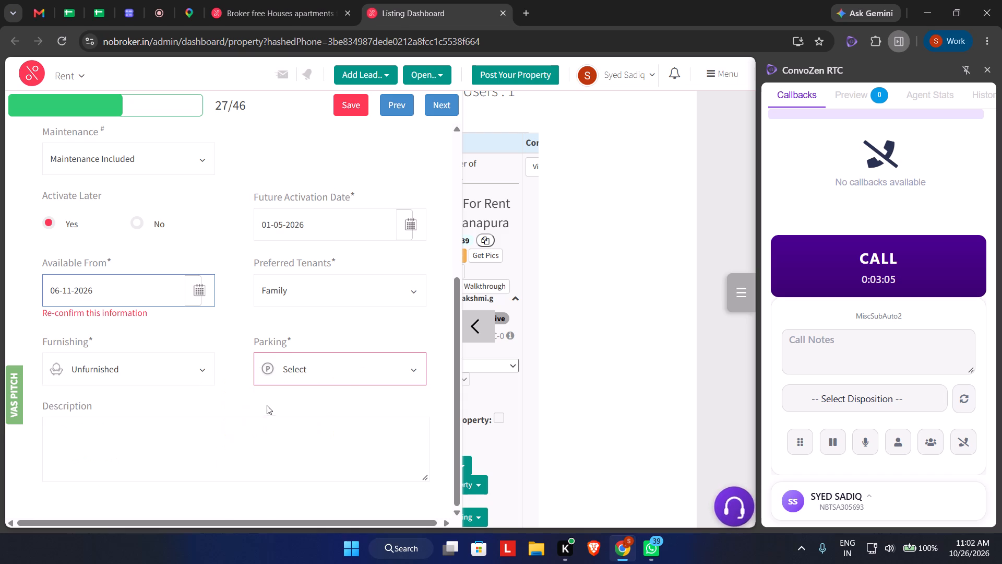
# Open the Parking options in the listing's rent details and check the Available From date and other rent fields.
pyautogui.click(348, 374)
pyautogui.scroll(-1, 277, 381)
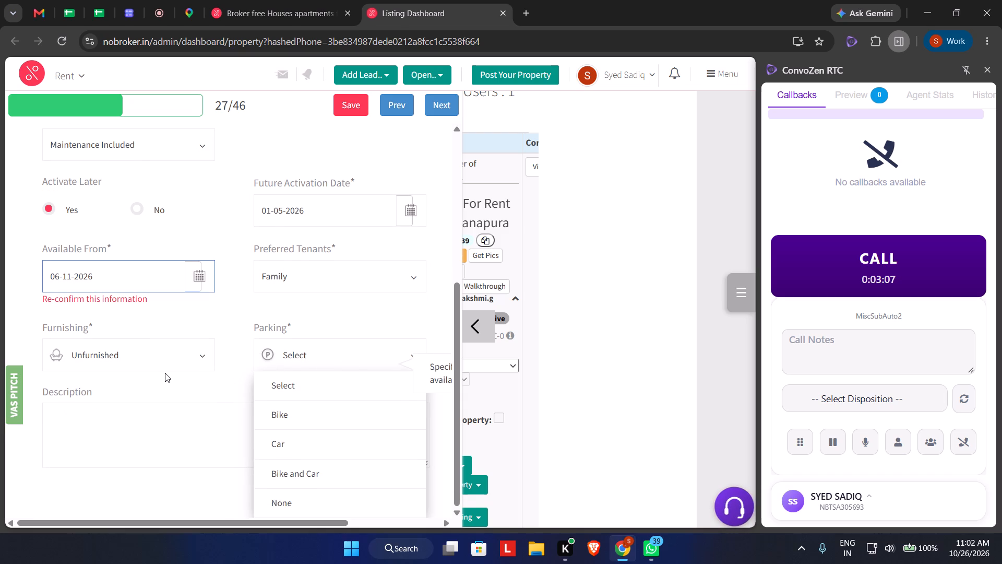
pyautogui.scroll(1, 165, 373)
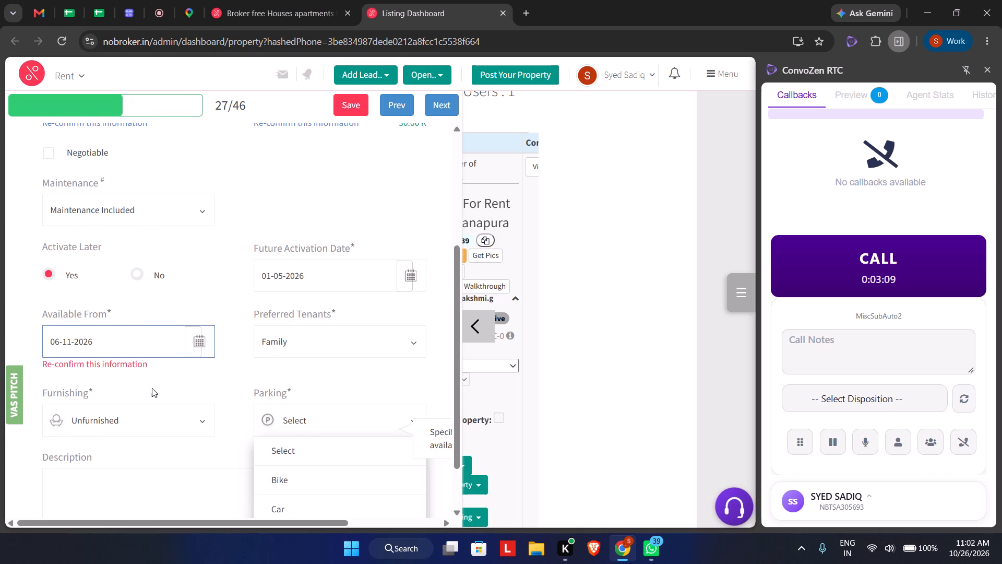
pyautogui.click(133, 349)
pyautogui.click(160, 384)
pyautogui.click(306, 421)
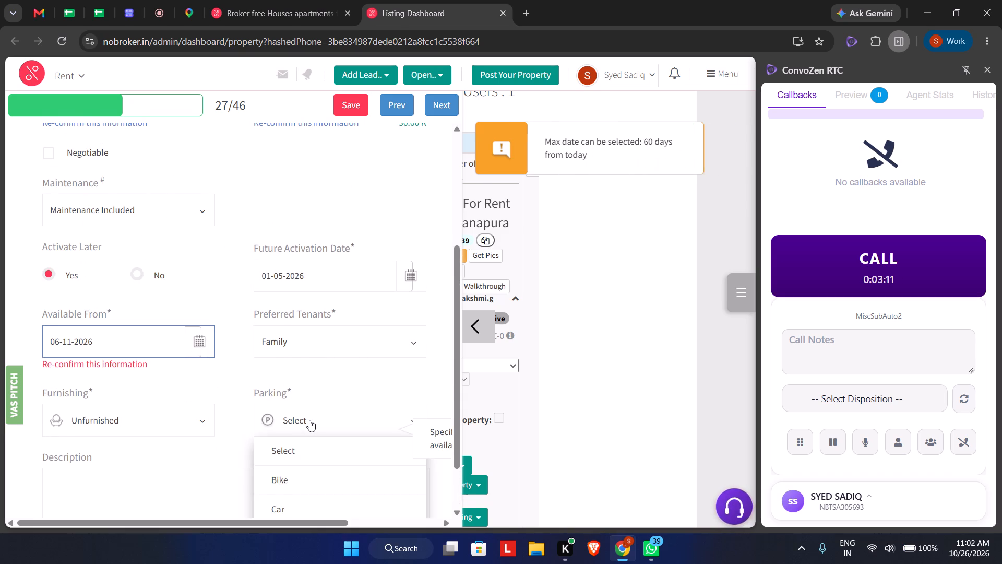
pyautogui.scroll(-1, 312, 419)
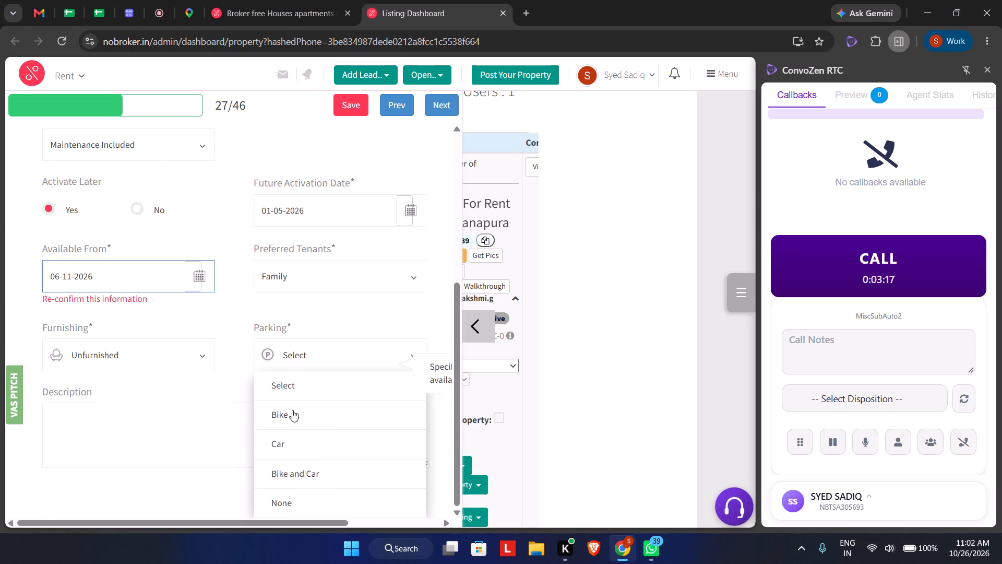
pyautogui.scroll(7, 166, 383)
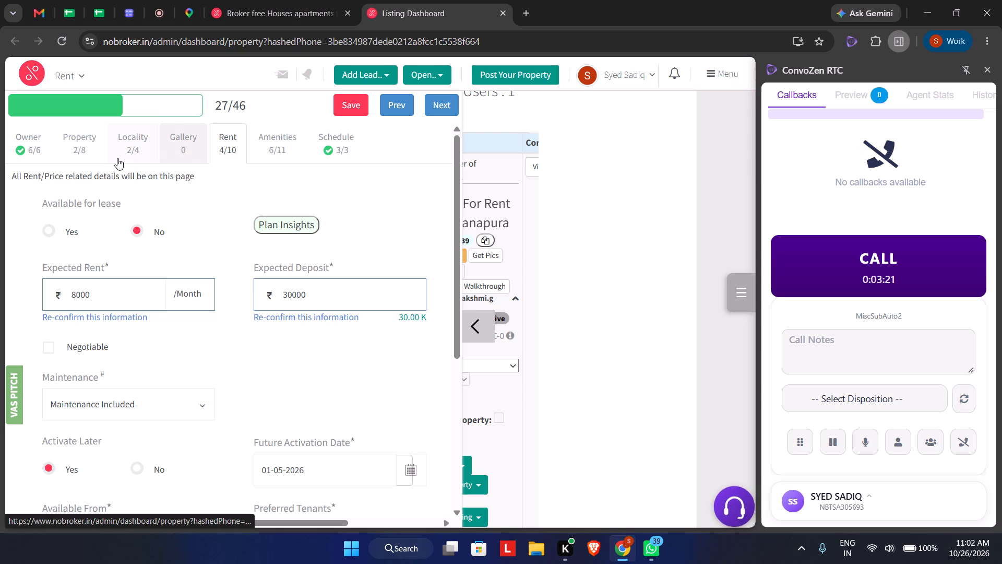
# Switch the listing form to its Property details.
pyautogui.click(77, 154)
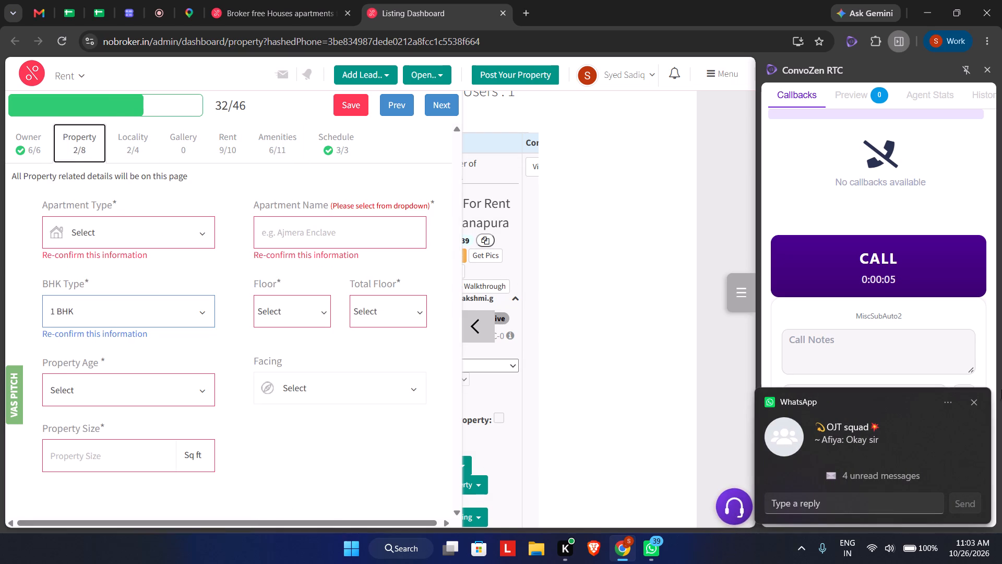
# Set the call's disposition to Click Calling and open the second-level disposition choices.
pyautogui.click(979, 402)
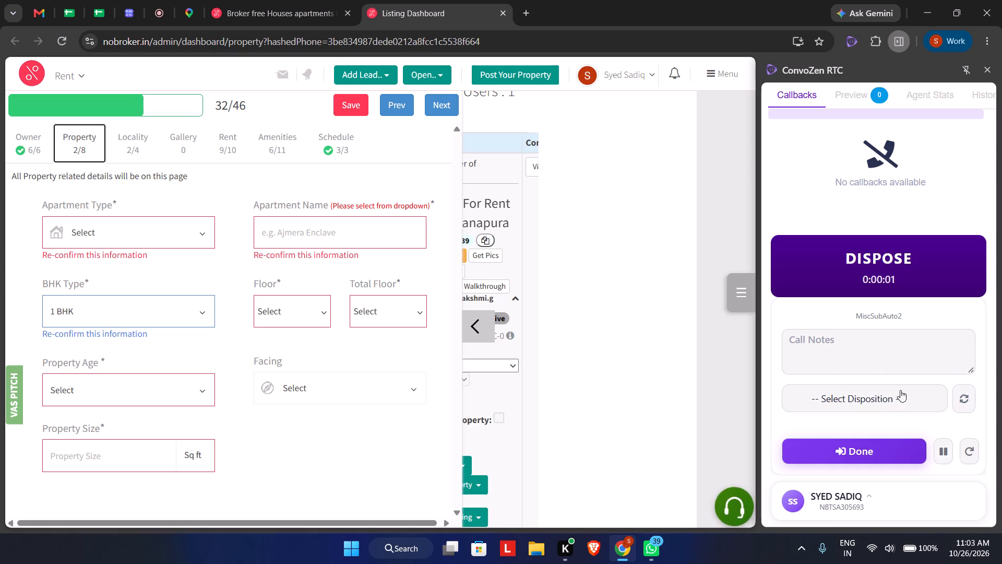
pyautogui.click(849, 404)
pyautogui.click(843, 436)
pyautogui.click(830, 403)
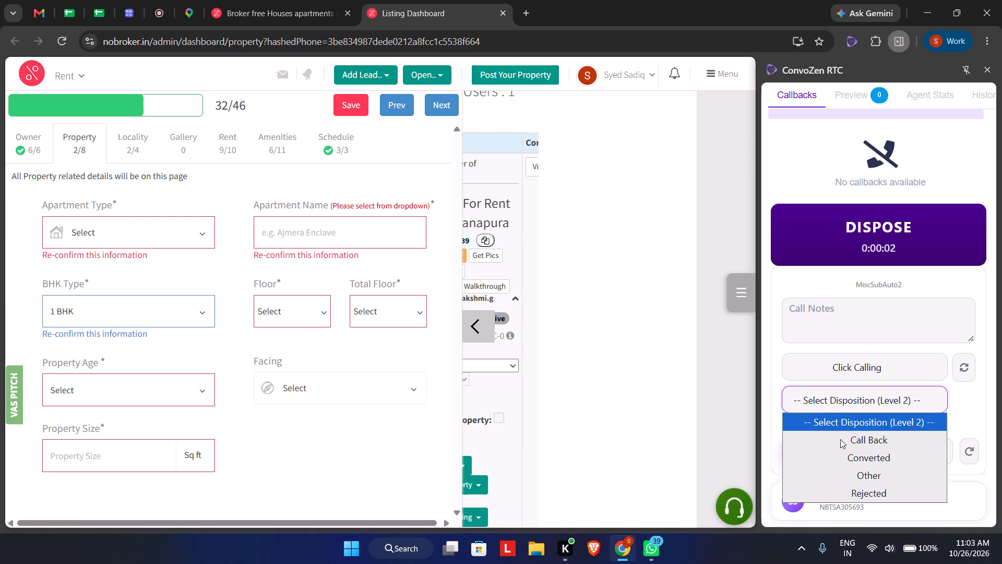
# Dispose the ended call as Click Calling, Call Back, Busy or Disconnected and redial the customer.
pyautogui.click(840, 438)
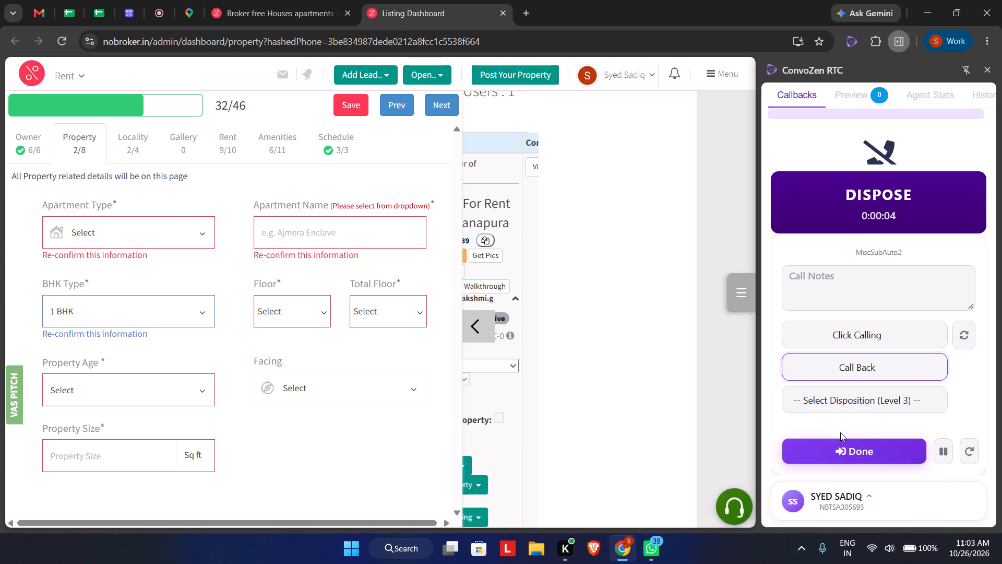
pyautogui.click(835, 414)
pyautogui.click(834, 405)
pyautogui.click(829, 229)
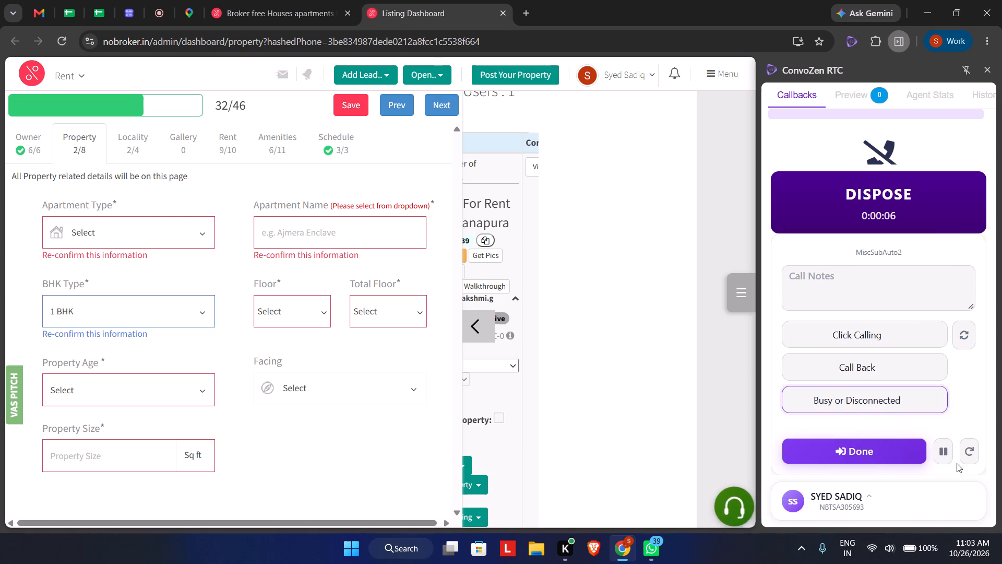
pyautogui.click(968, 452)
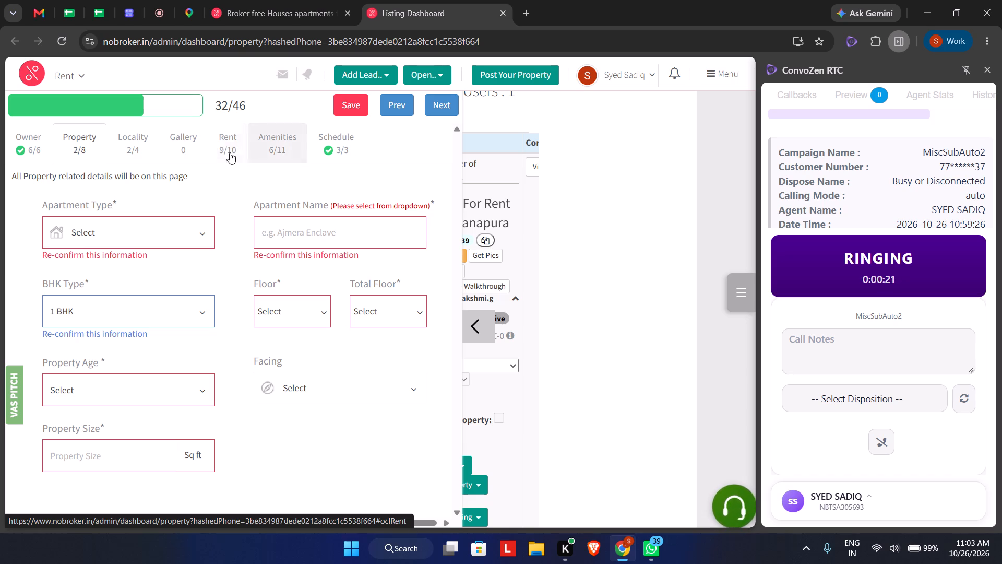
# Fill in the amenities: 1 bathroom, gym No, non-veg allowed Yes, gated security No, and property shown by "I will show".
pyautogui.click(271, 150)
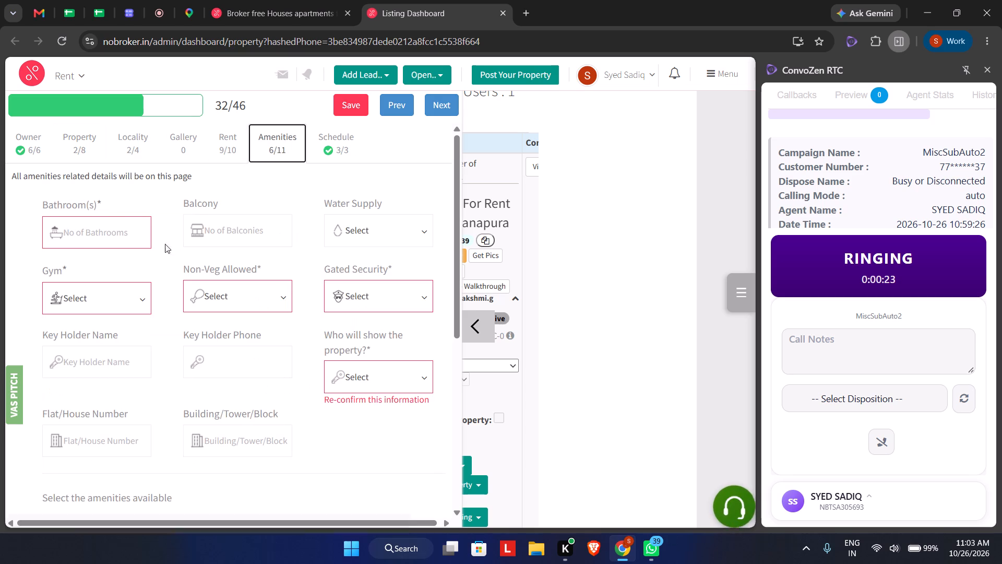
pyautogui.click(109, 234)
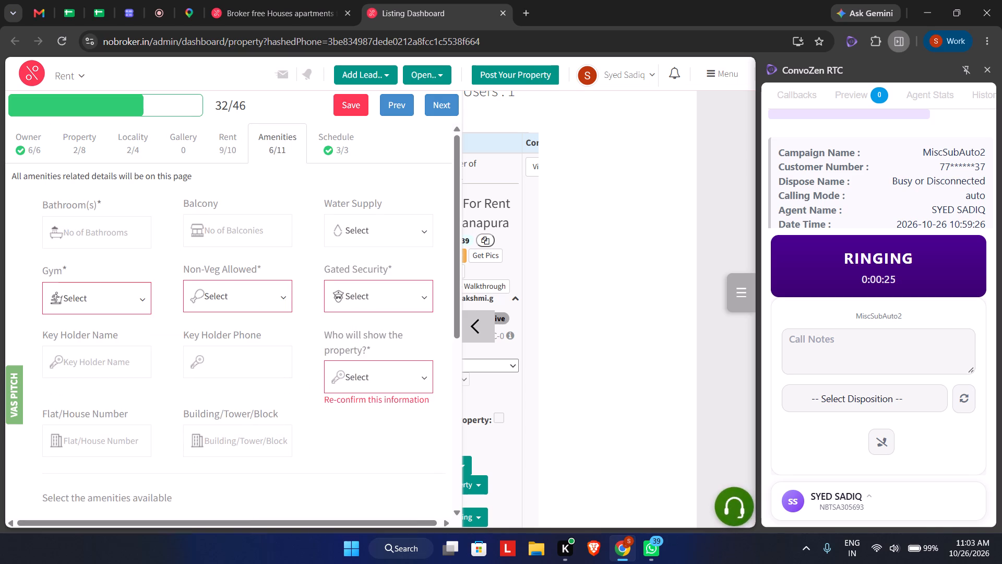
pyautogui.press('1')
pyautogui.click(127, 309)
pyautogui.click(77, 387)
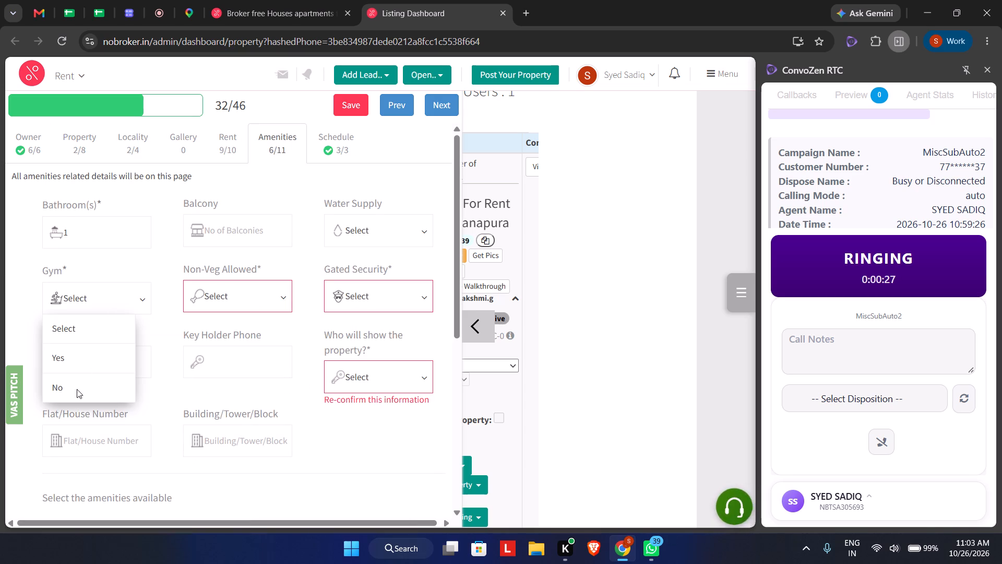
pyautogui.click(216, 288)
pyautogui.click(245, 359)
pyautogui.click(394, 288)
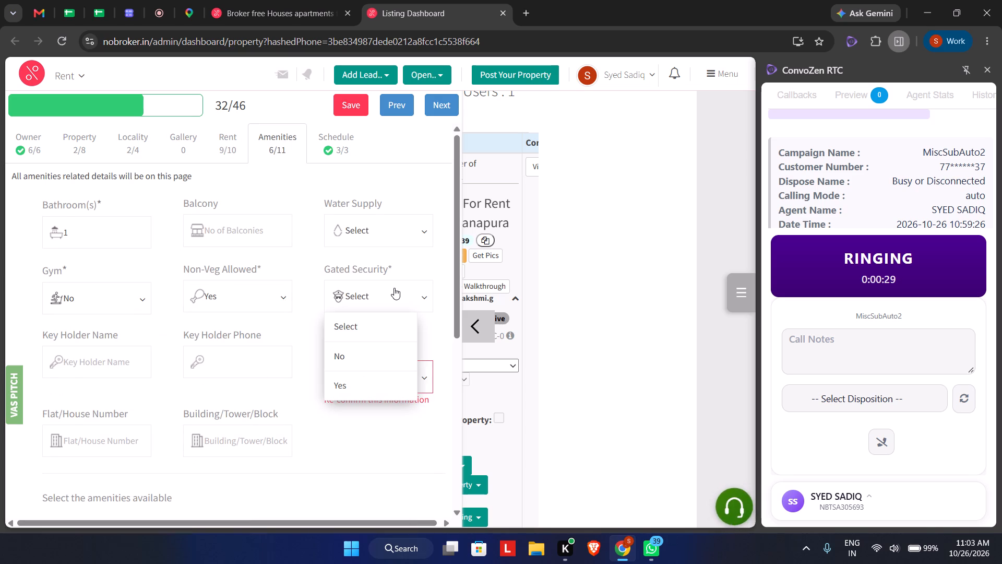
pyautogui.click(367, 351)
pyautogui.click(377, 376)
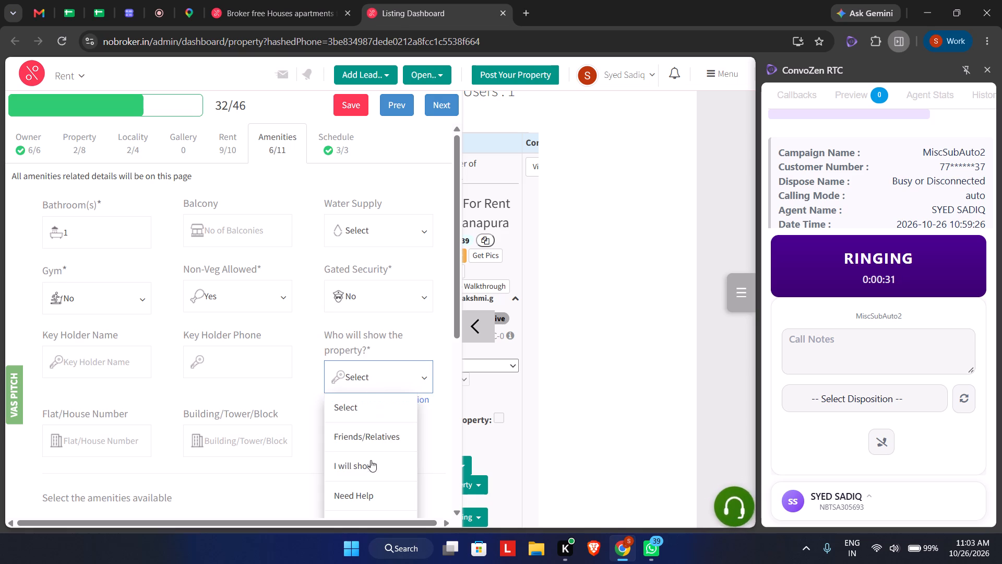
pyautogui.click(365, 465)
# Return to the listing's rent details and end the ringing redial call.
pyautogui.click(213, 148)
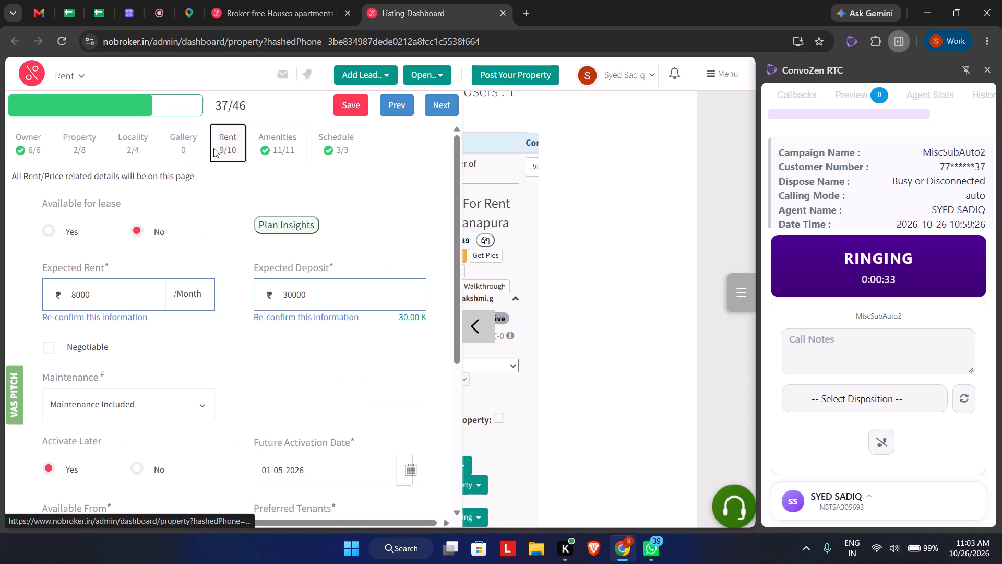
pyautogui.scroll(-2, 261, 329)
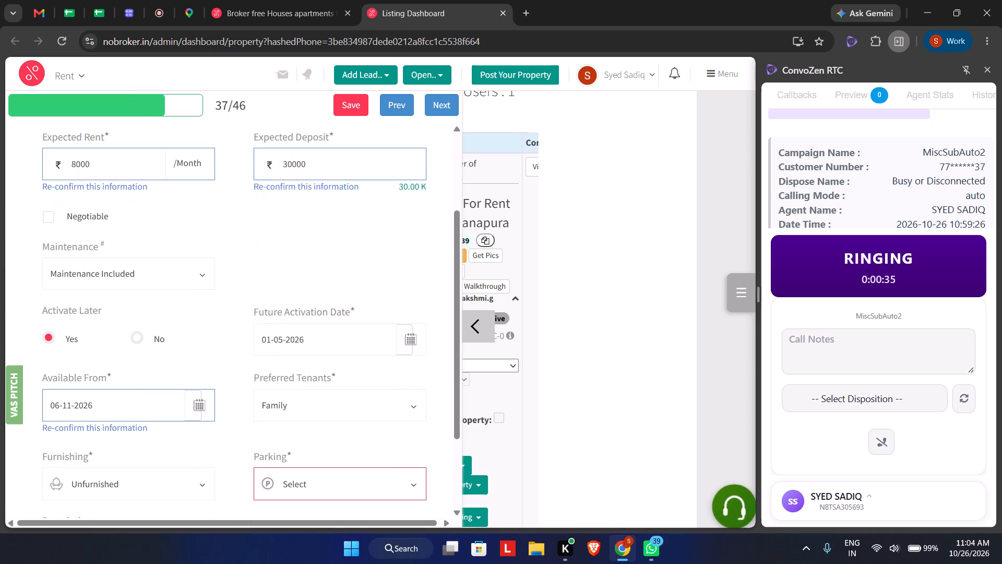
pyautogui.click(881, 446)
# Set the listing's parking to None.
pyautogui.scroll(-2, 256, 342)
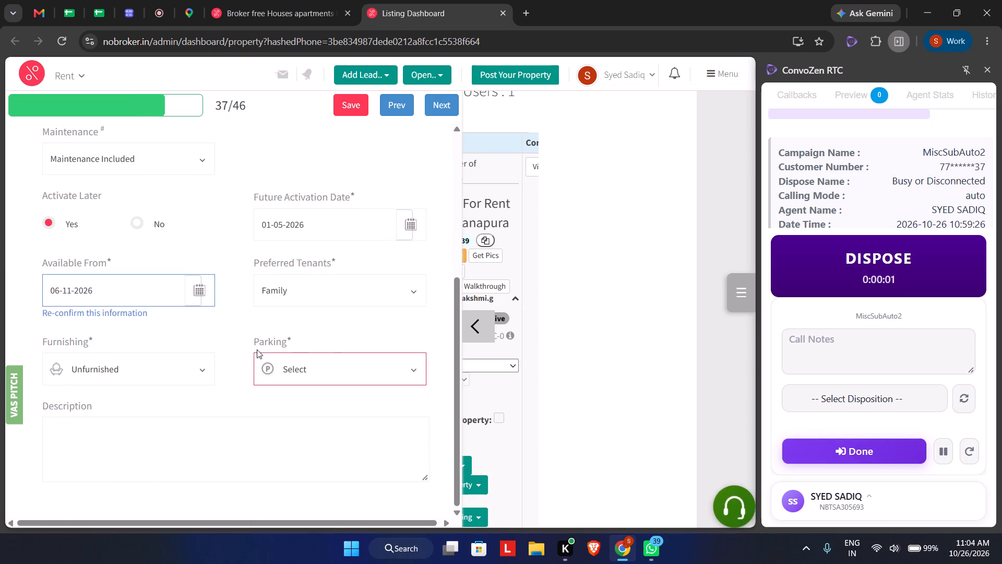
pyautogui.scroll(3, 173, 337)
pyautogui.scroll(-2, 200, 348)
pyautogui.click(325, 443)
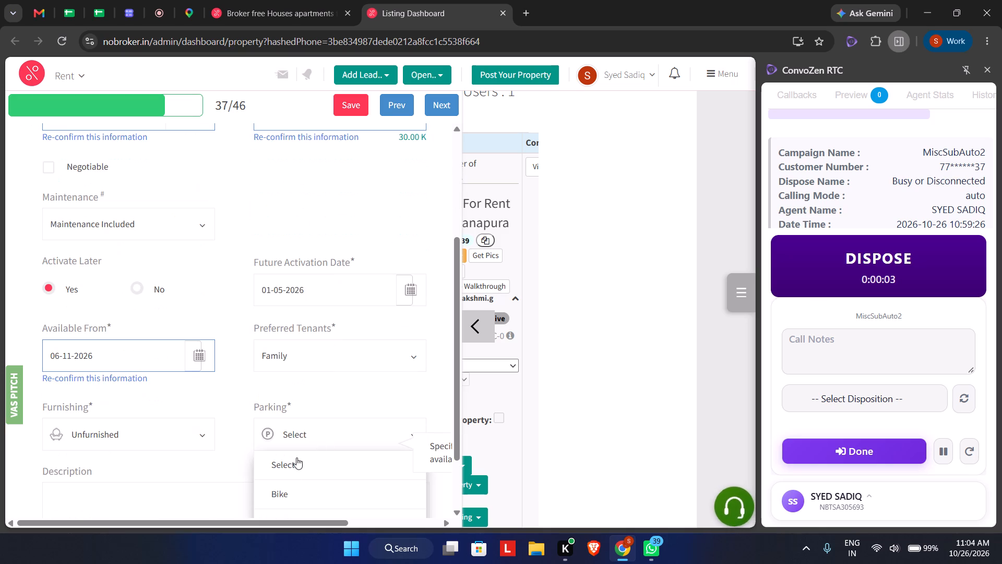
pyautogui.scroll(-2, 297, 459)
pyautogui.scroll(-1, 294, 504)
pyautogui.click(276, 504)
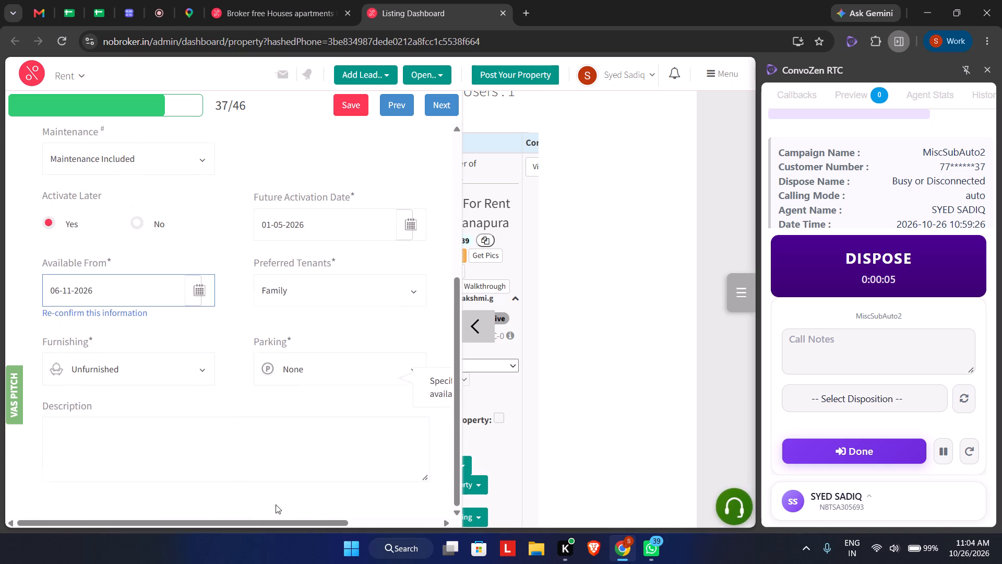
pyautogui.scroll(3, 212, 348)
pyautogui.scroll(3, 162, 293)
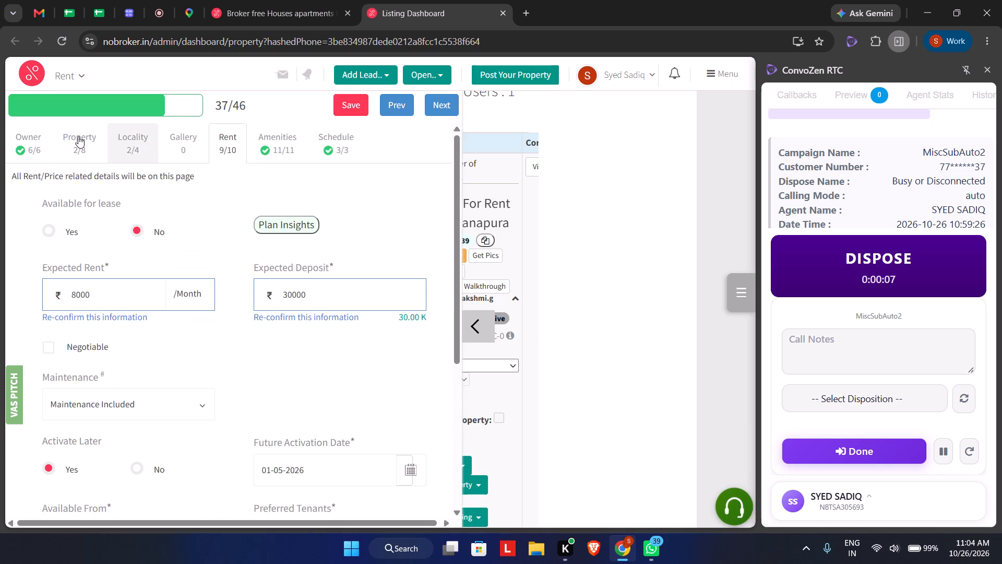
# Review the listing's property details and locality section, including the fields still unfilled and the location marked on the map.
pyautogui.click(78, 136)
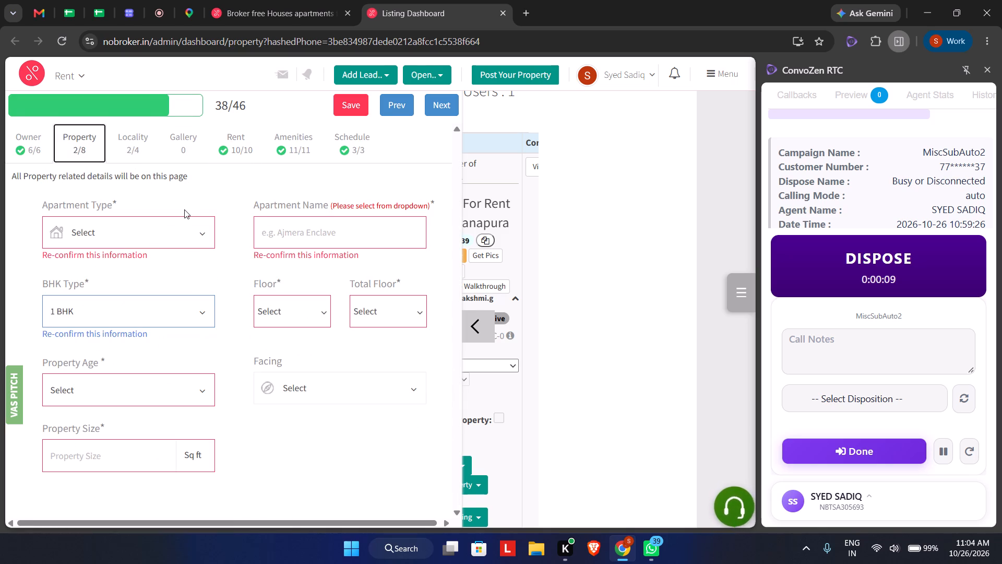
pyautogui.scroll(-2, 184, 209)
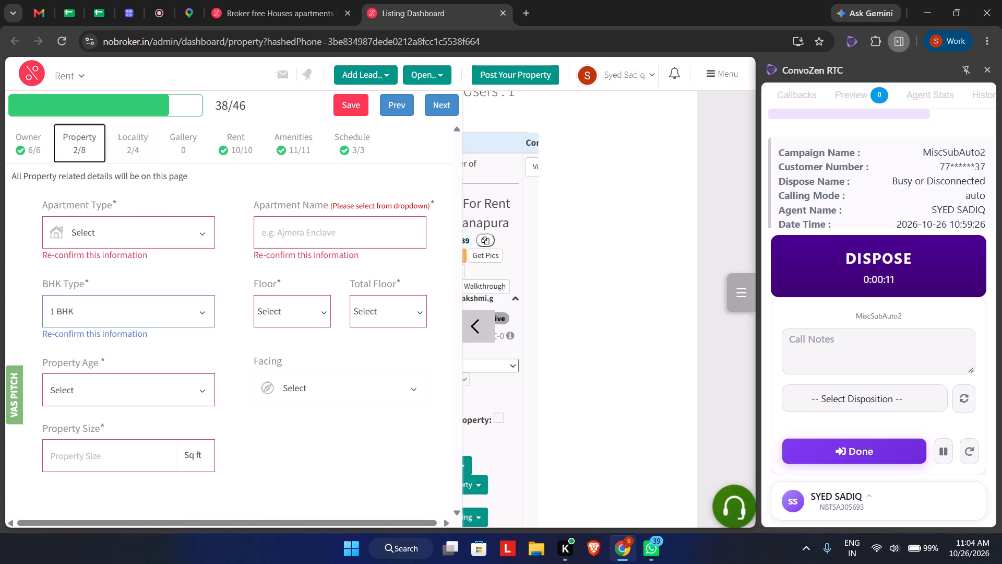
pyautogui.click(138, 141)
pyautogui.scroll(-2, 175, 215)
pyautogui.scroll(1, 175, 215)
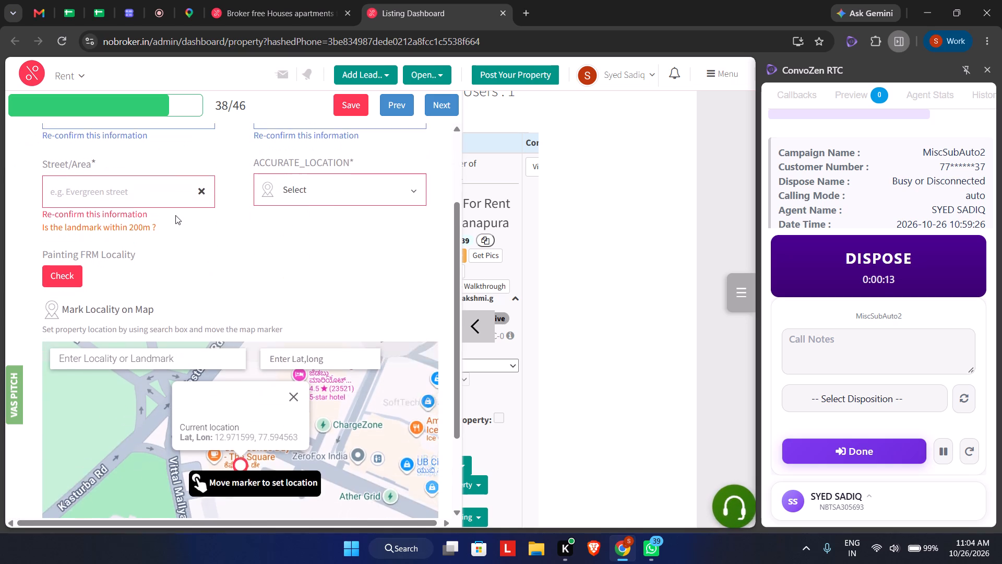
pyautogui.scroll(-2, 223, 251)
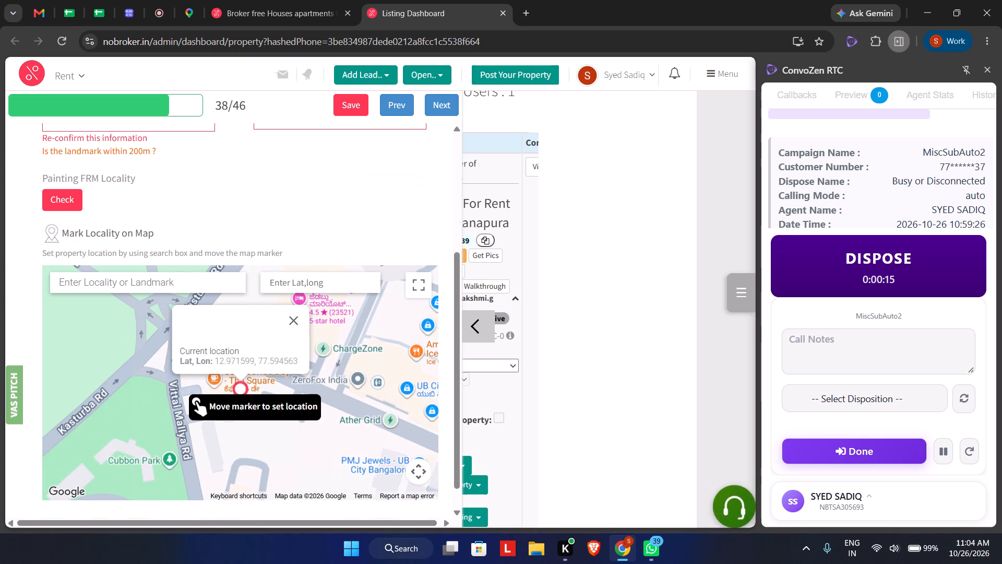
pyautogui.scroll(1, 249, 396)
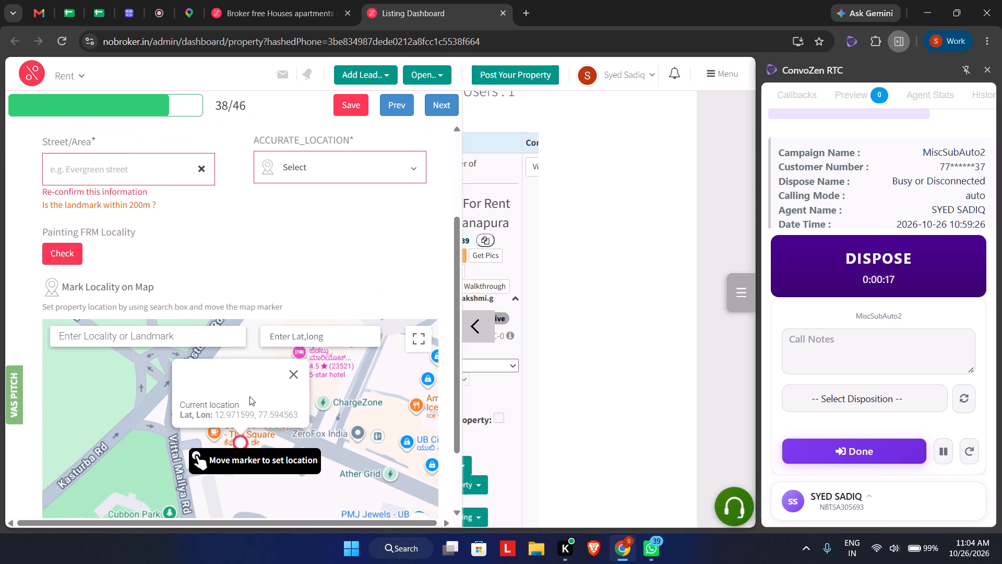
pyautogui.scroll(-1, 249, 396)
pyautogui.keyDown('ctrl'); pyautogui.scroll(2, 248, 393); pyautogui.keyUp('ctrl')
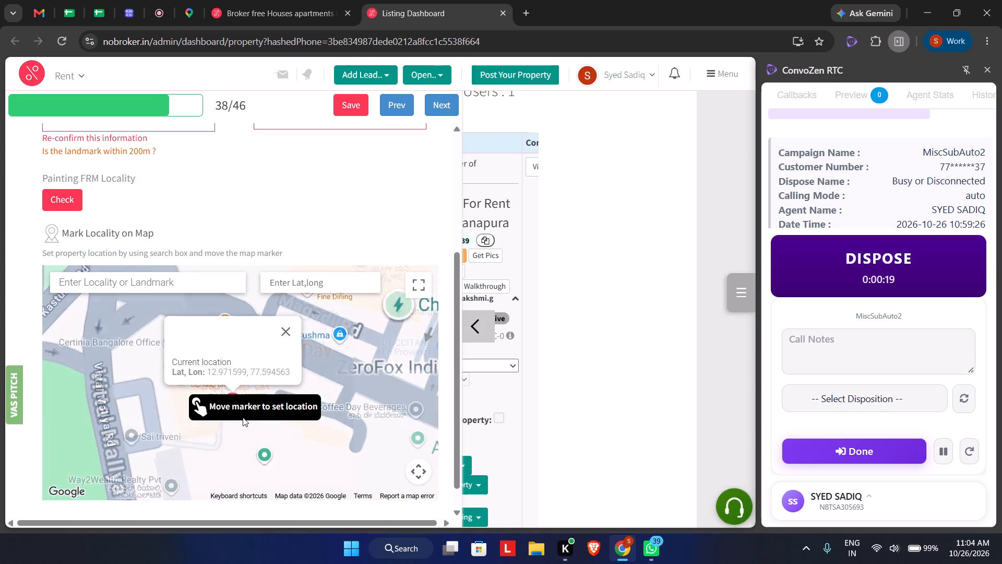
pyautogui.click(373, 367)
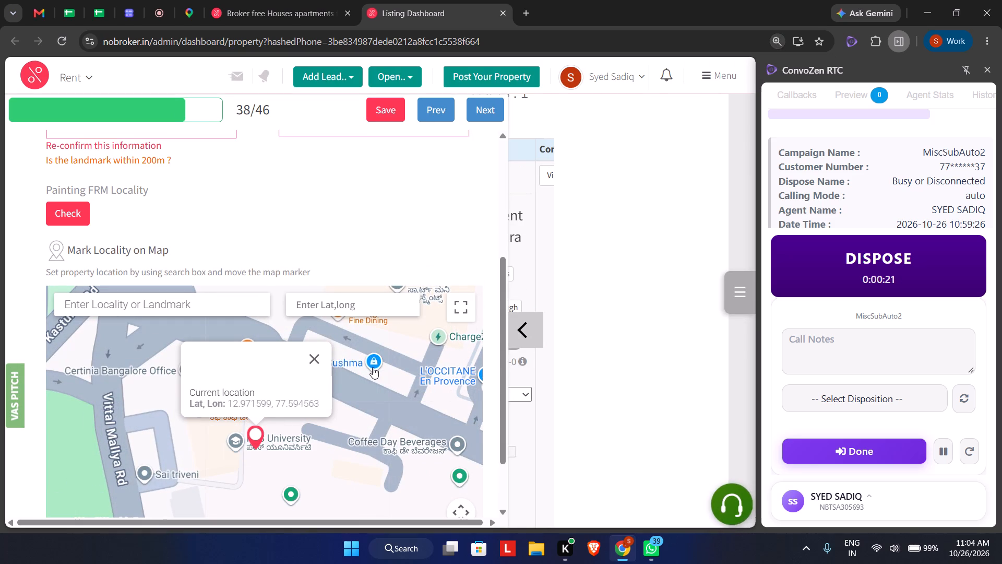
pyautogui.scroll(2, 341, 397)
pyautogui.scroll(-1, 349, 418)
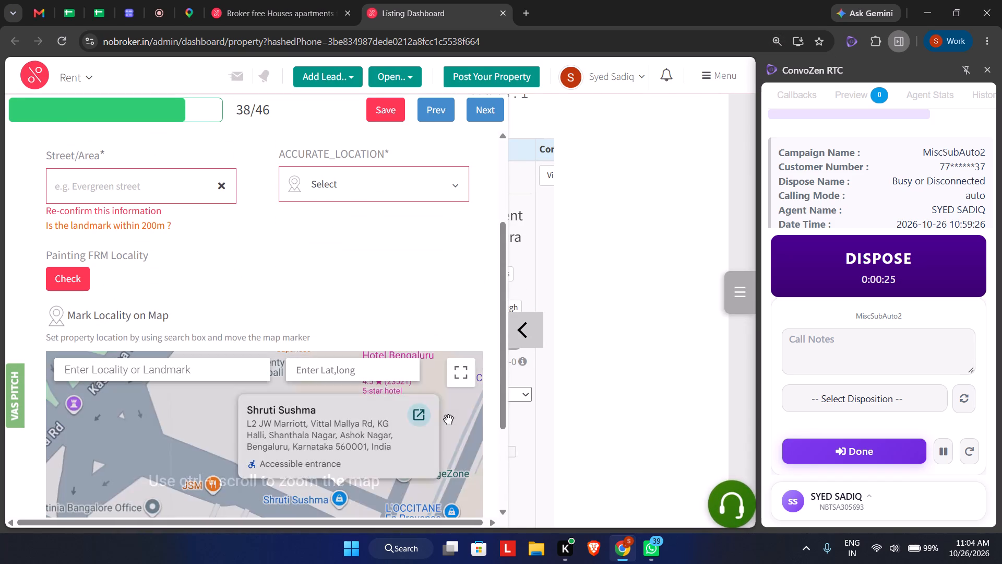
pyautogui.scroll(-2, 208, 442)
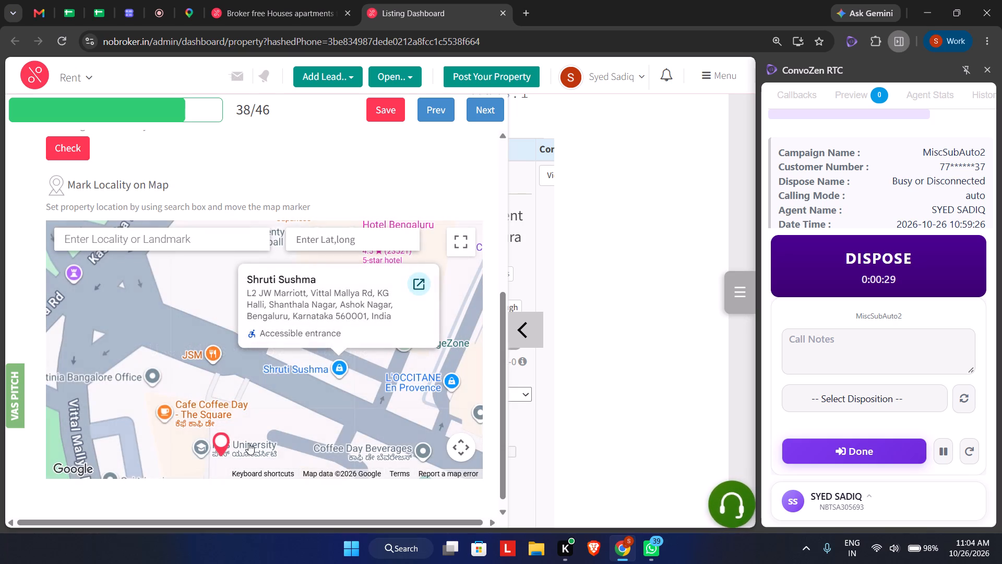
# Dispose the ended redial call as Click Calling, Call Back and complete the disposition.
pyautogui.click(826, 395)
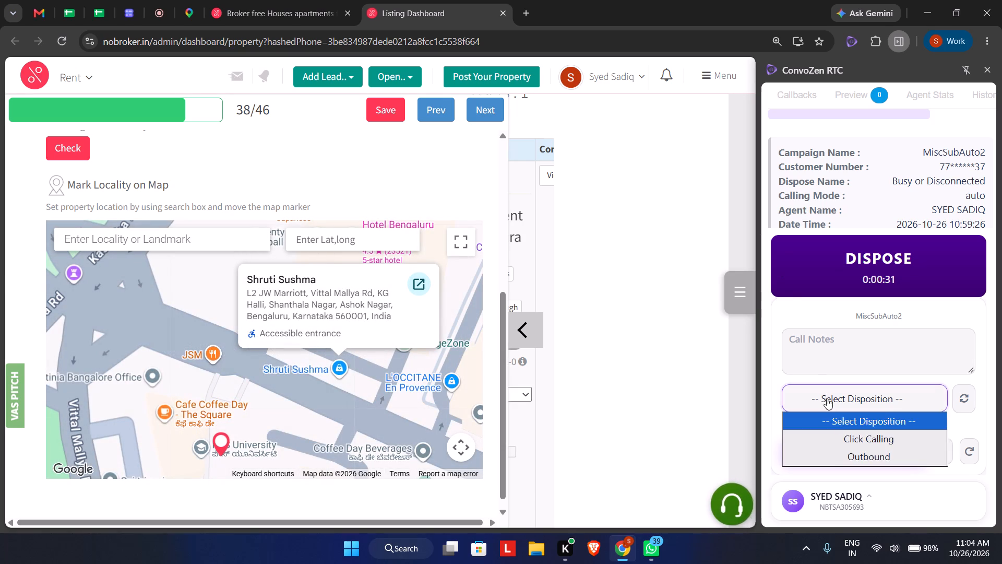
pyautogui.click(838, 442)
pyautogui.click(842, 422)
pyautogui.click(845, 412)
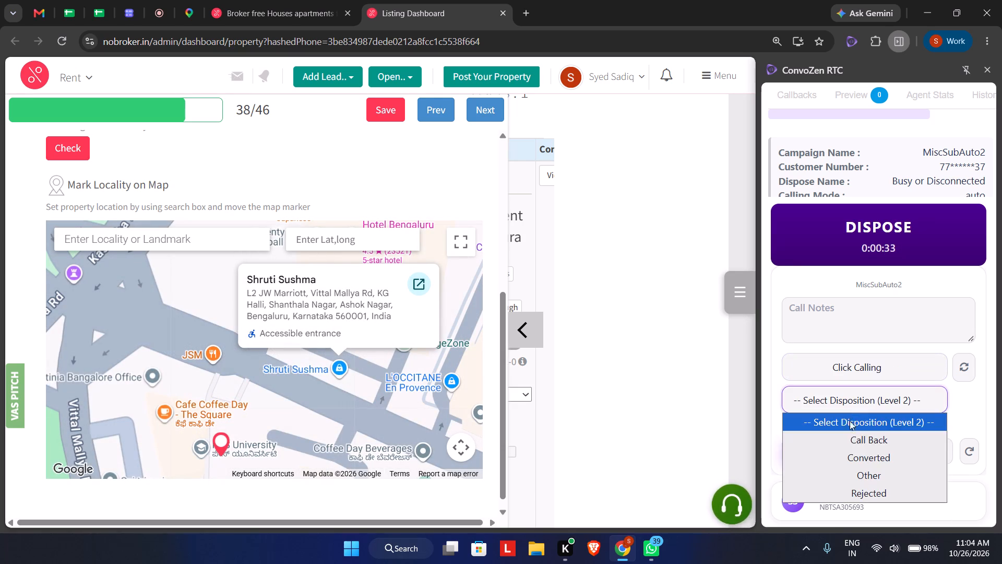
pyautogui.click(854, 442)
pyautogui.click(846, 400)
pyautogui.click(838, 236)
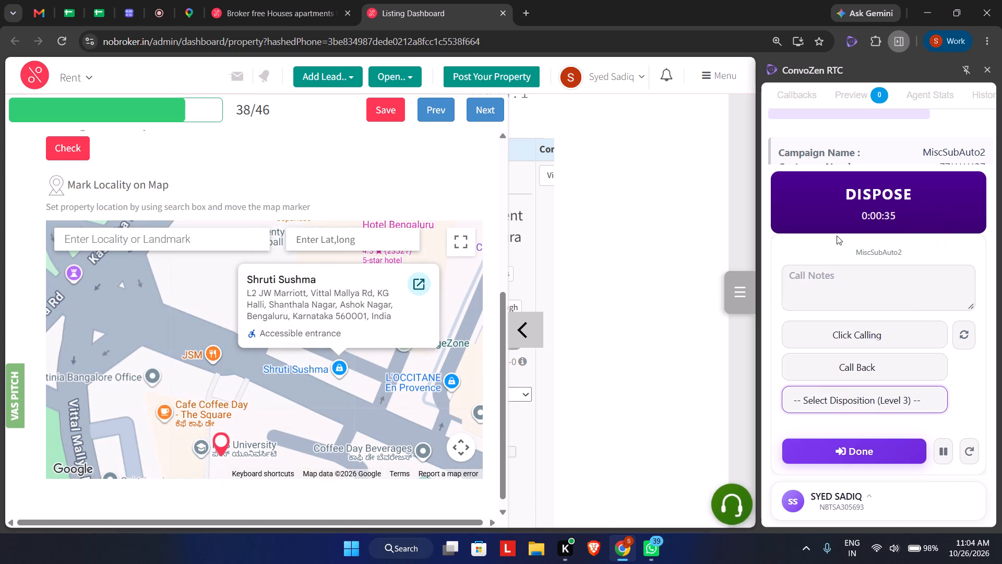
pyautogui.click(872, 447)
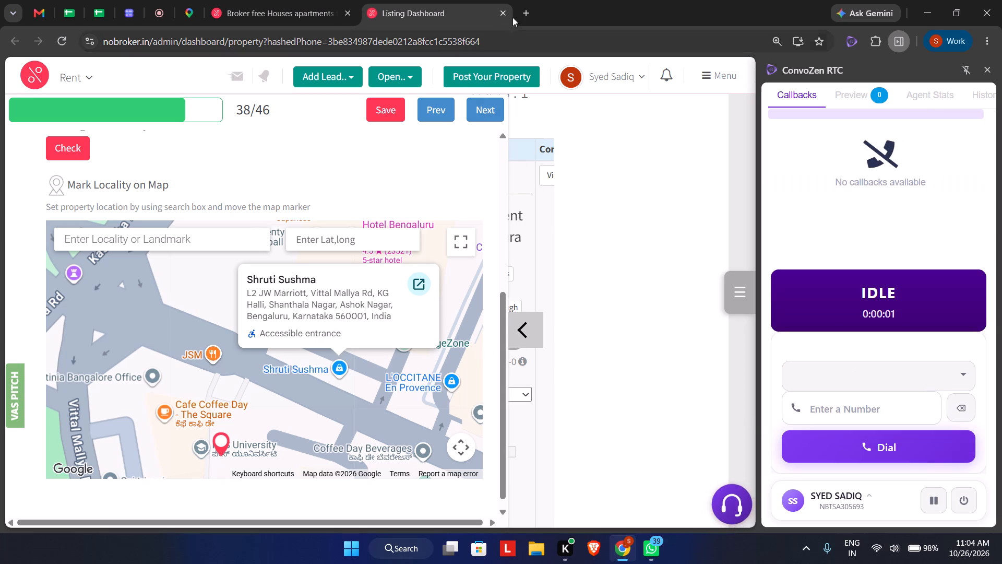
# Close the listing dashboard and set the lead's state to In Progress with substate NOTPICK.
pyautogui.click(499, 15)
pyautogui.click(313, 374)
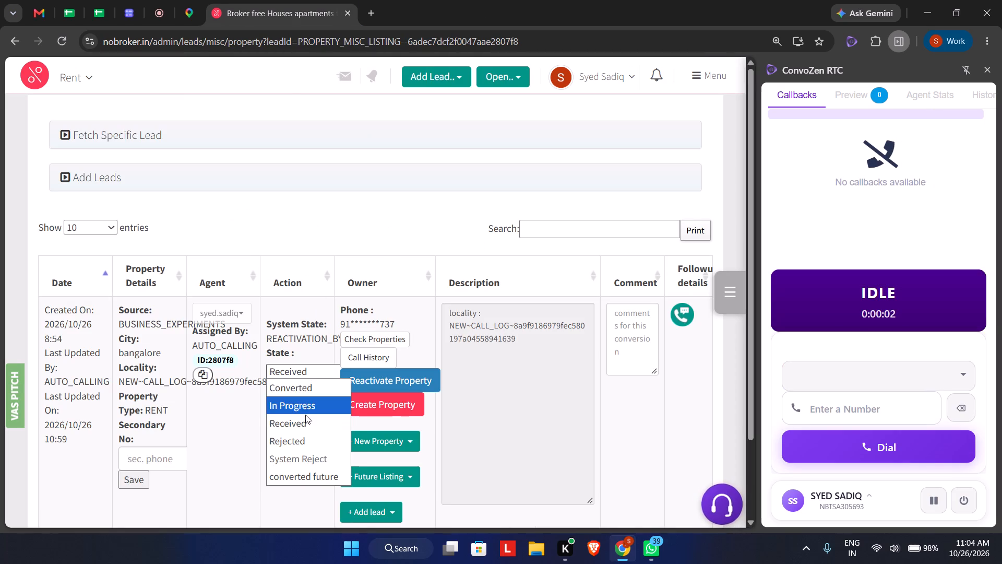
pyautogui.click(304, 410)
pyautogui.click(298, 383)
pyautogui.click(299, 306)
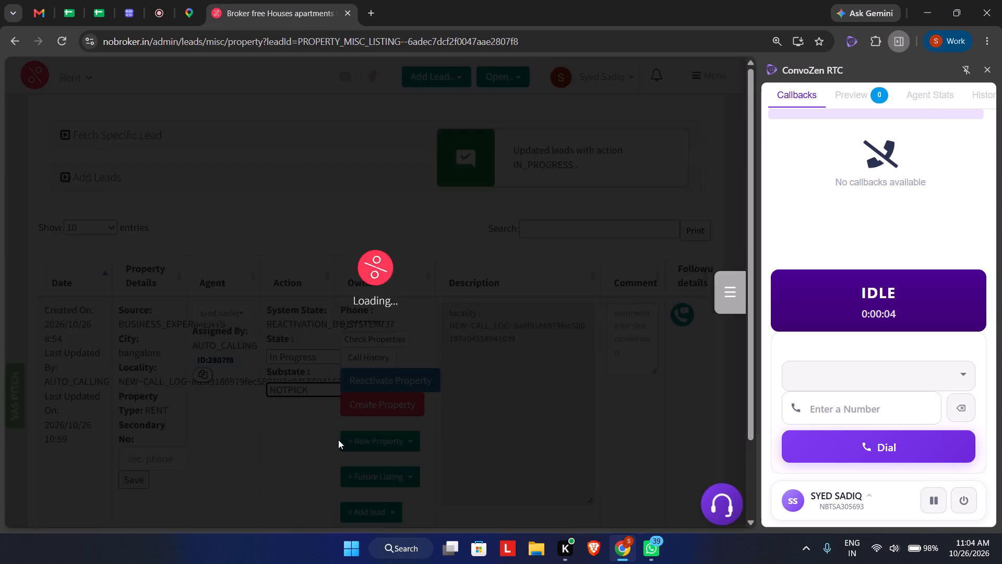
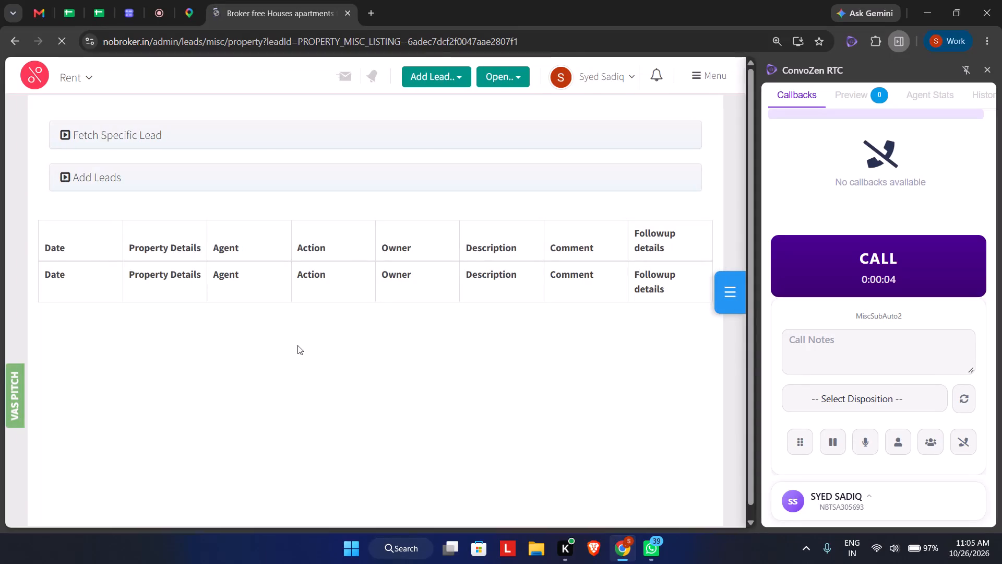
# Set the newly loaded lead's state to In Progress with substate NOTPICK.
pyautogui.doubleClick(303, 373)
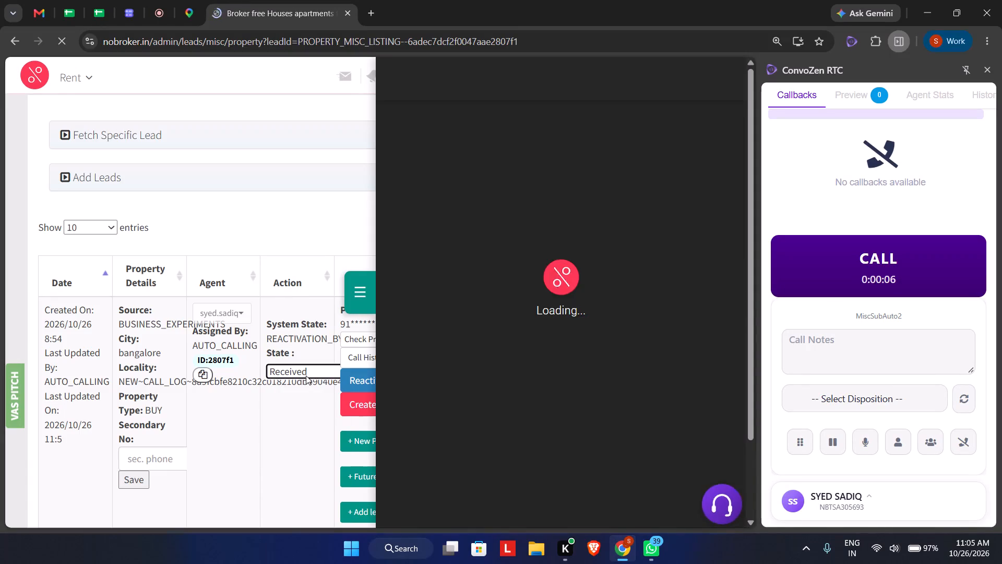
pyautogui.click(304, 372)
pyautogui.click(323, 411)
pyautogui.doubleClick(304, 382)
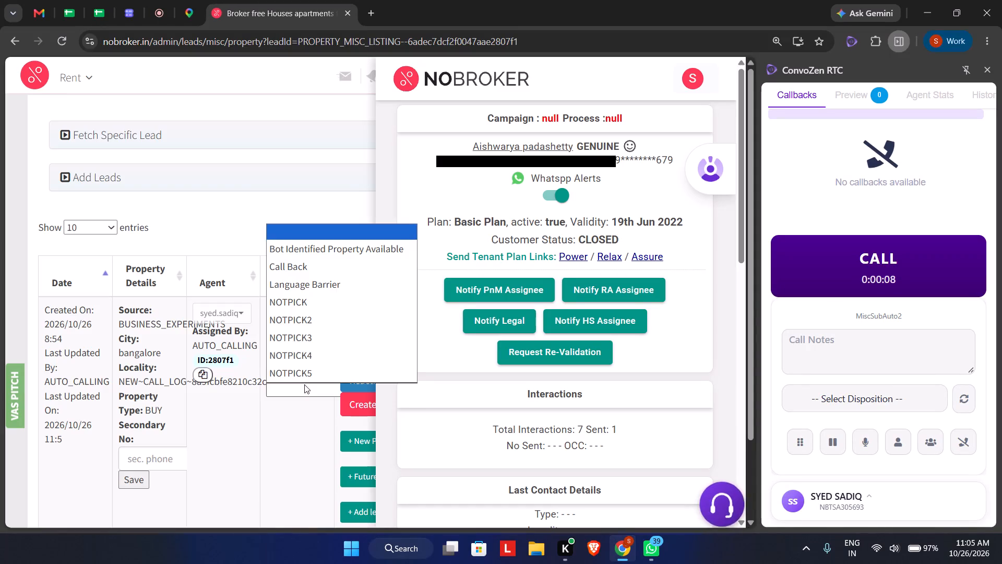
pyautogui.doubleClick(320, 302)
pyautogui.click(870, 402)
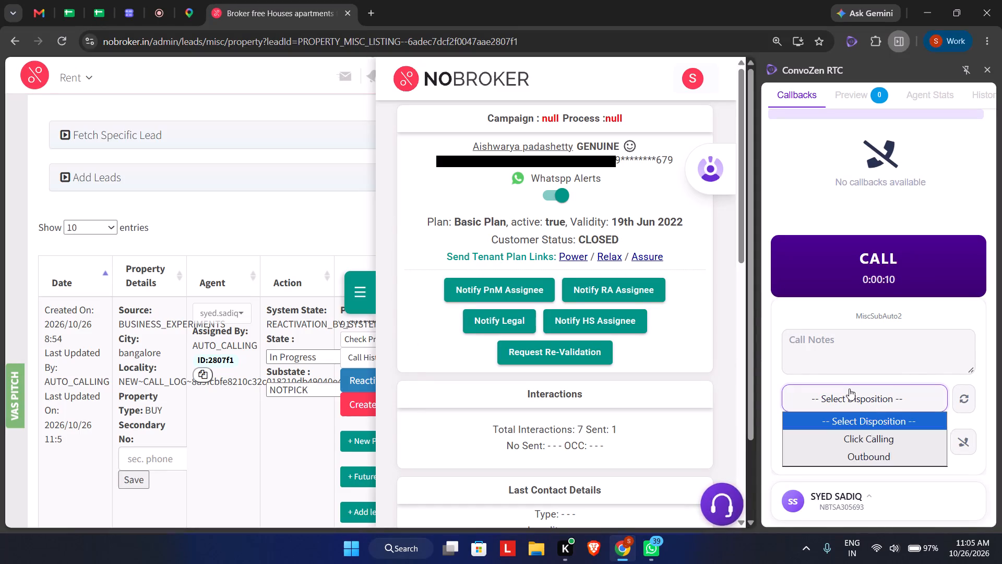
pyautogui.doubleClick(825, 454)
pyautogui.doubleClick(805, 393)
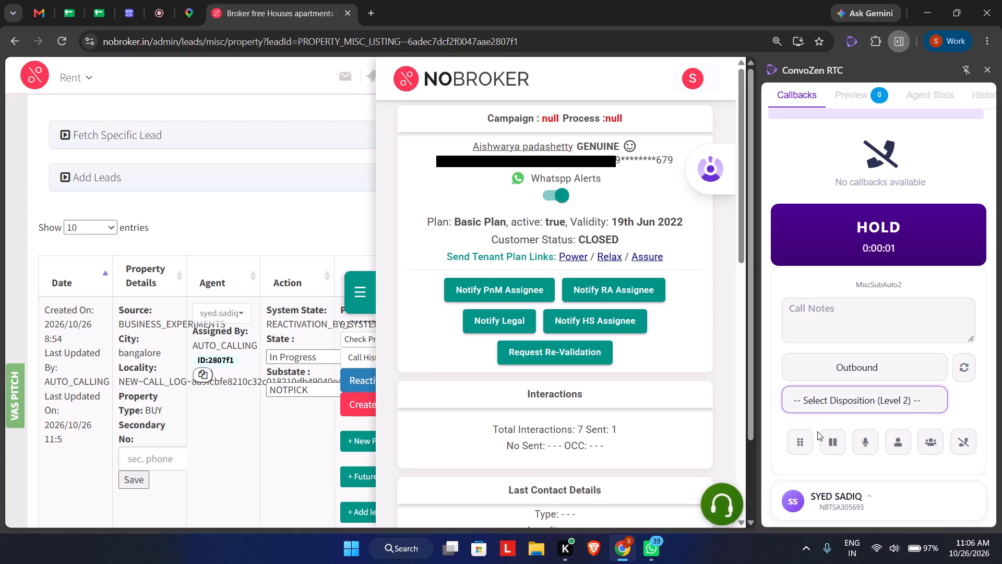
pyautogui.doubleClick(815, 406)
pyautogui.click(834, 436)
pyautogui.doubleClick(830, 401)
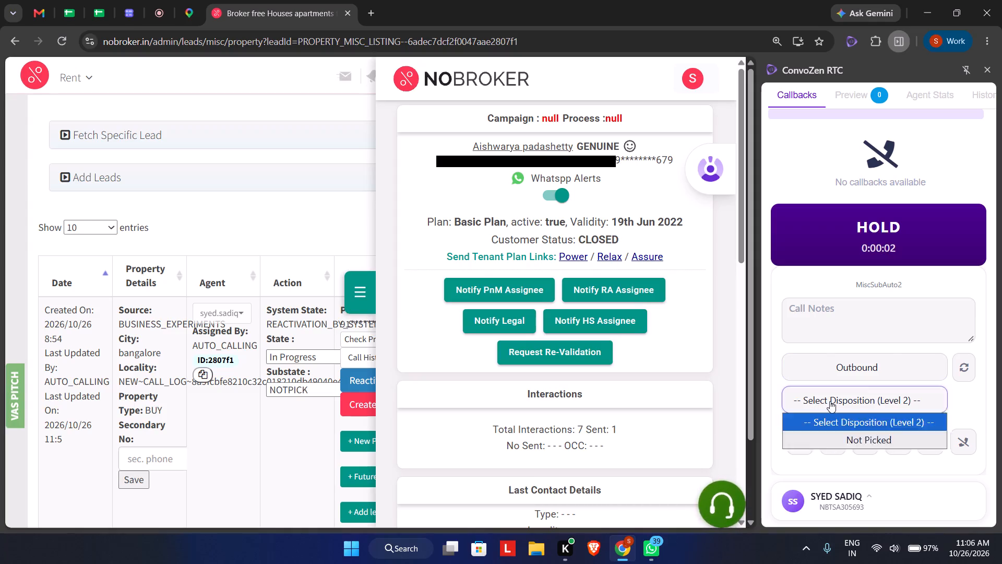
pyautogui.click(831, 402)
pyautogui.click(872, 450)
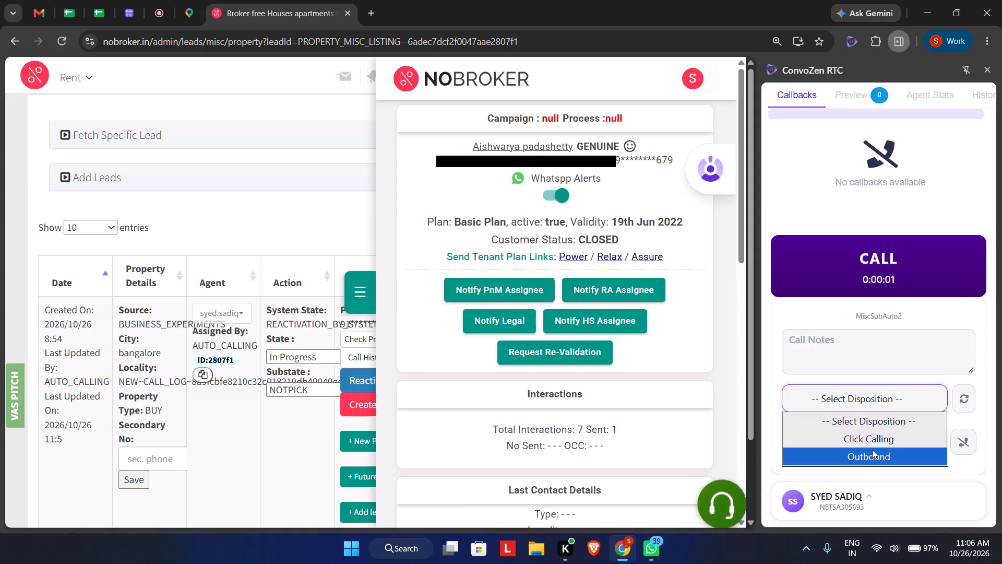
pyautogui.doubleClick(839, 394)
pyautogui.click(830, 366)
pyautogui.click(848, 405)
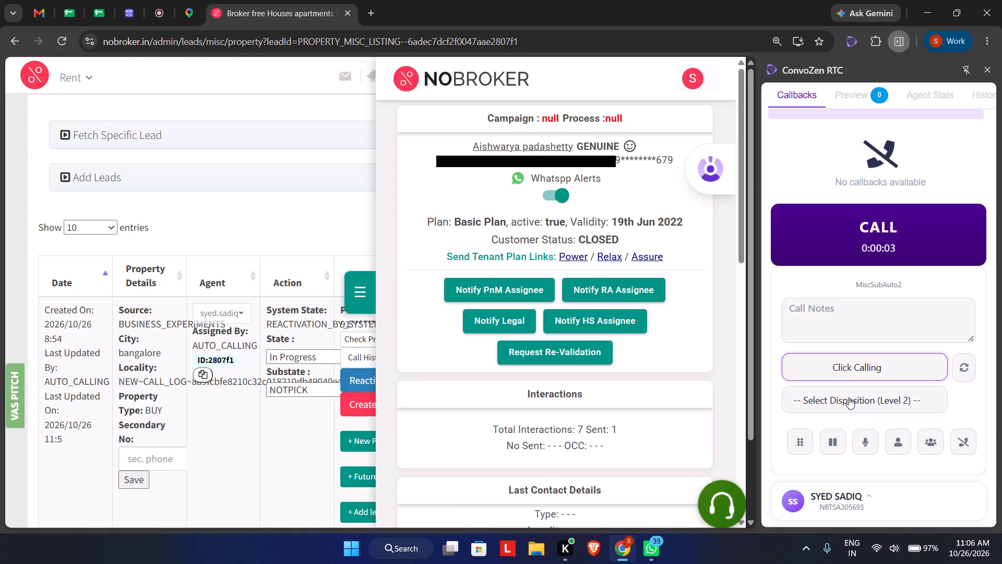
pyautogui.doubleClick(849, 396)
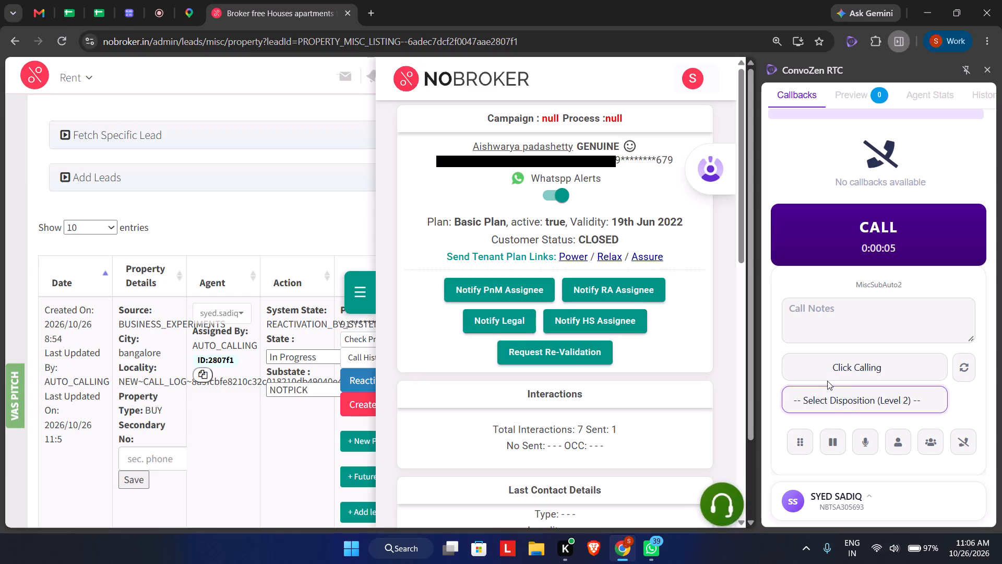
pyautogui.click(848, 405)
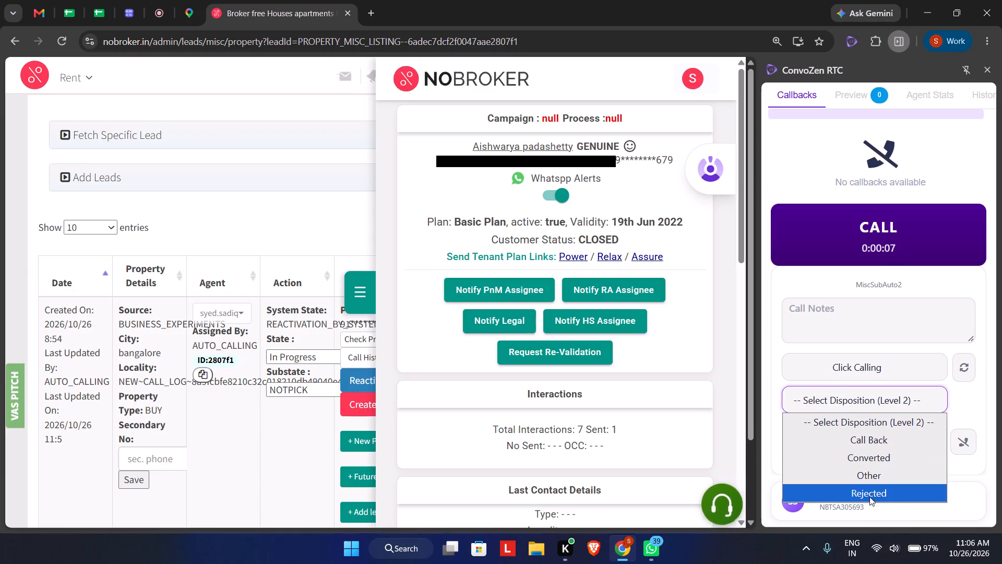
# Set the call's three disposition levels to Outbound, Not Picked and Voice Mail.
pyautogui.click(857, 370)
pyautogui.click(861, 422)
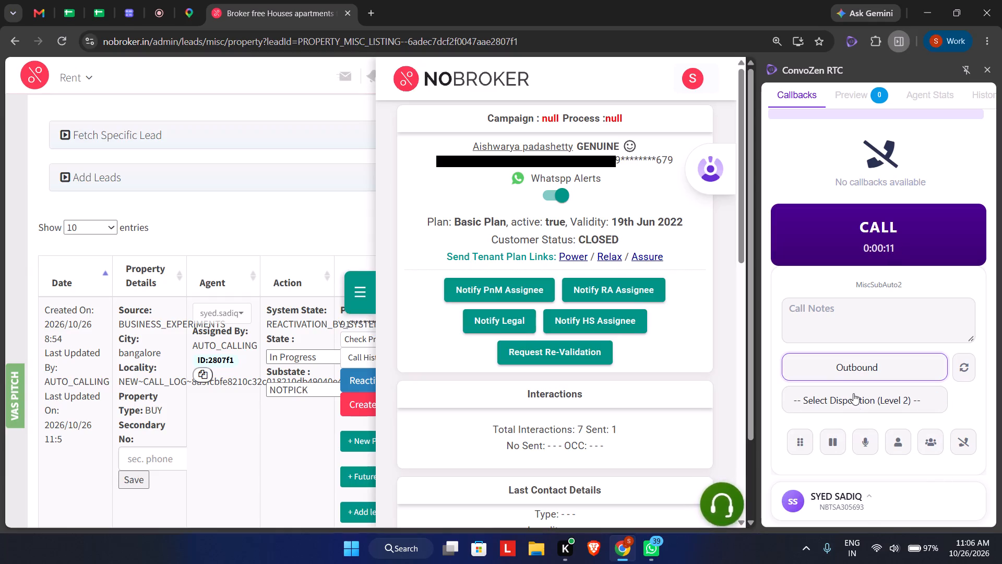
pyautogui.click(853, 393)
pyautogui.click(864, 436)
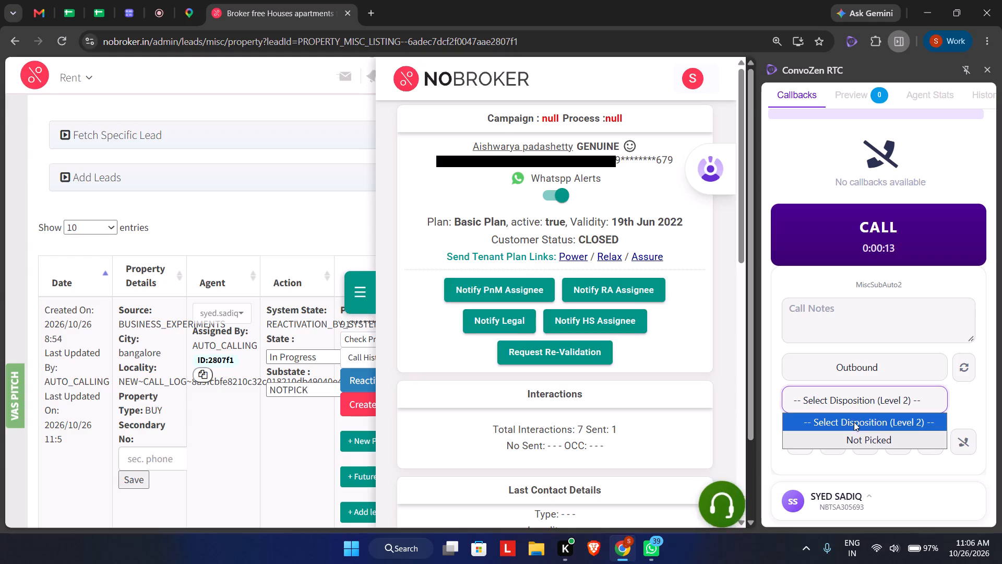
pyautogui.click(863, 437)
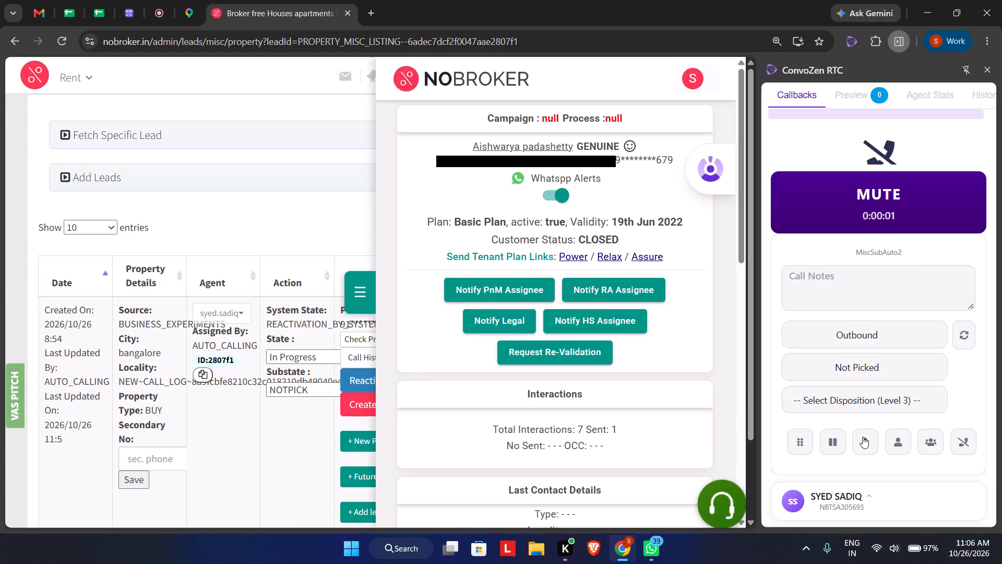
pyautogui.click(863, 437)
pyautogui.click(860, 407)
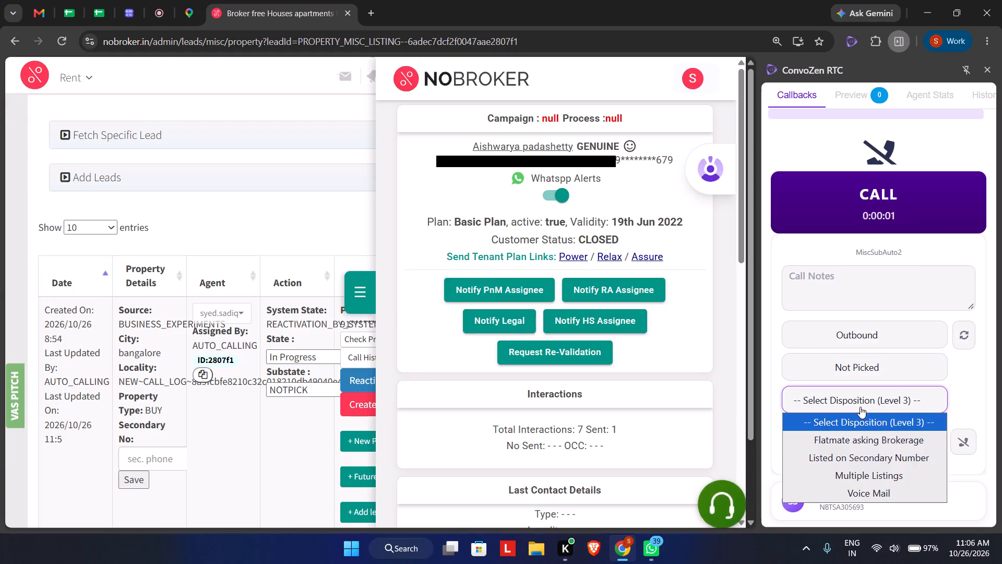
pyautogui.click(868, 491)
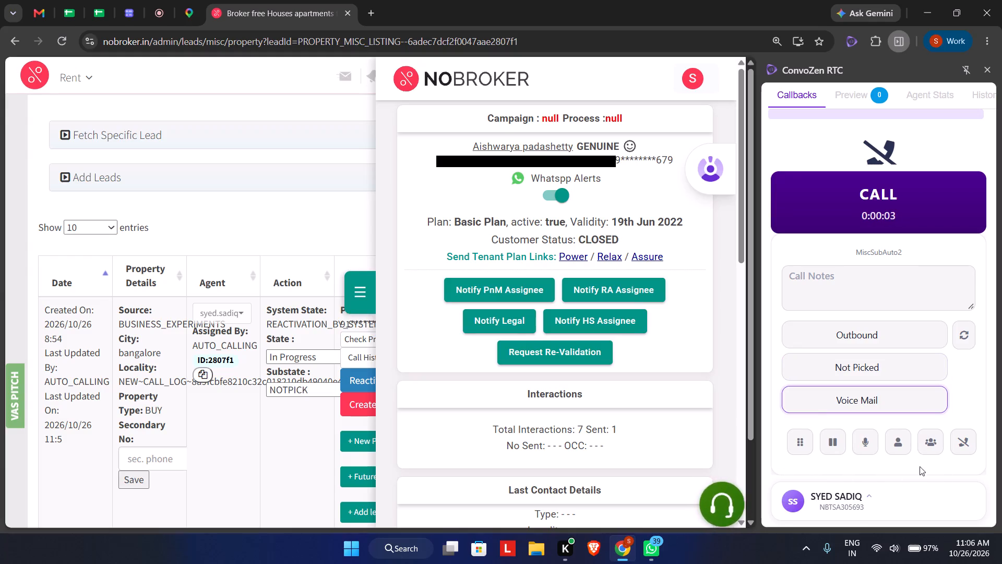
# End the call and complete its disposition without redialling.
pyautogui.click(963, 442)
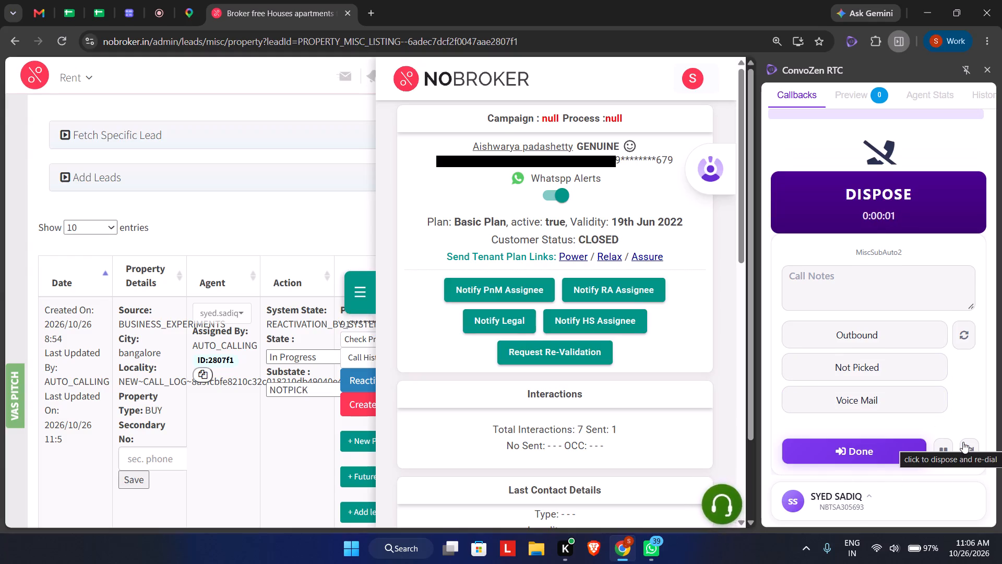
pyautogui.click(843, 448)
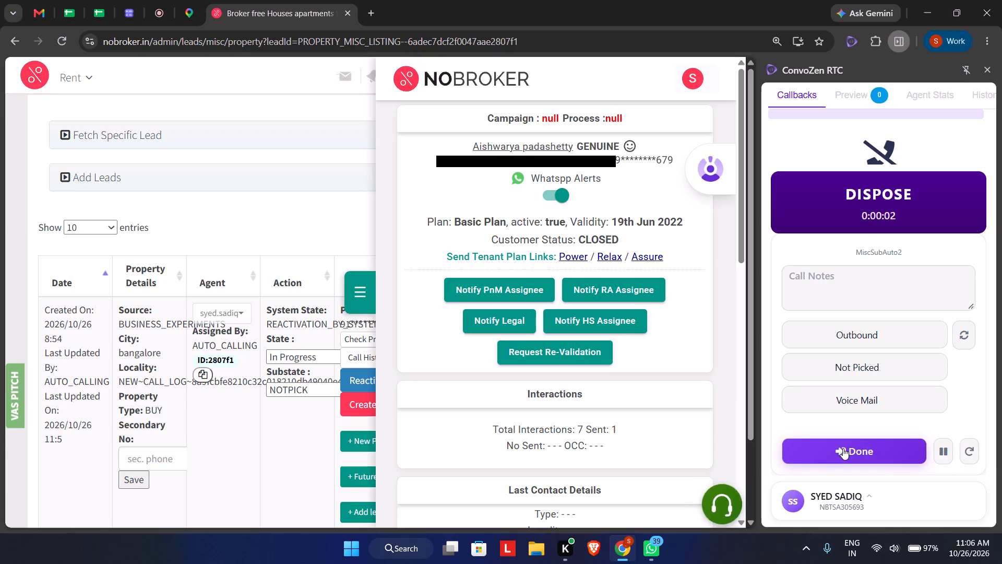
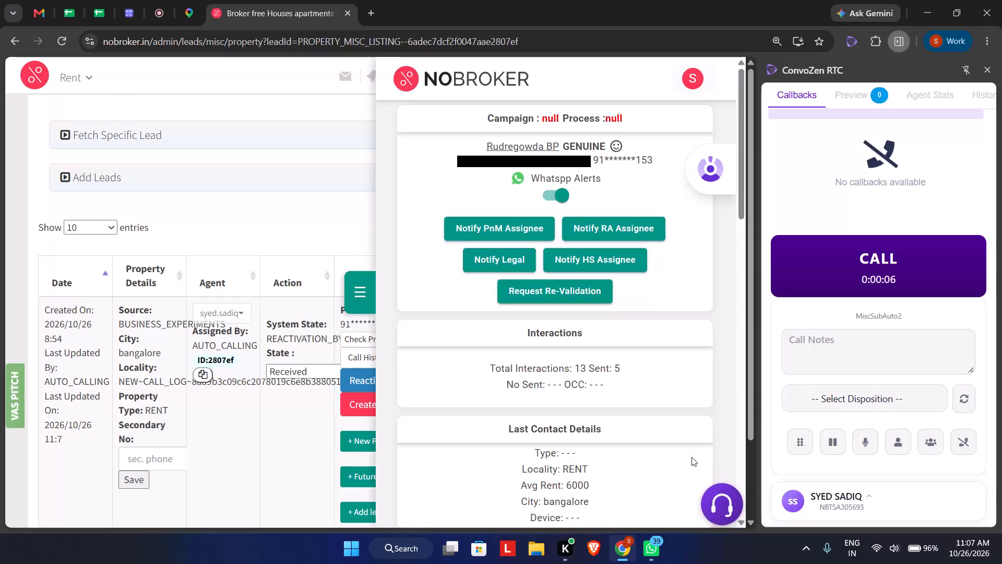
# Review the current lead's contact and property details, and set its state to Rejected with substate Tenant.
pyautogui.scroll(-4, 660, 451)
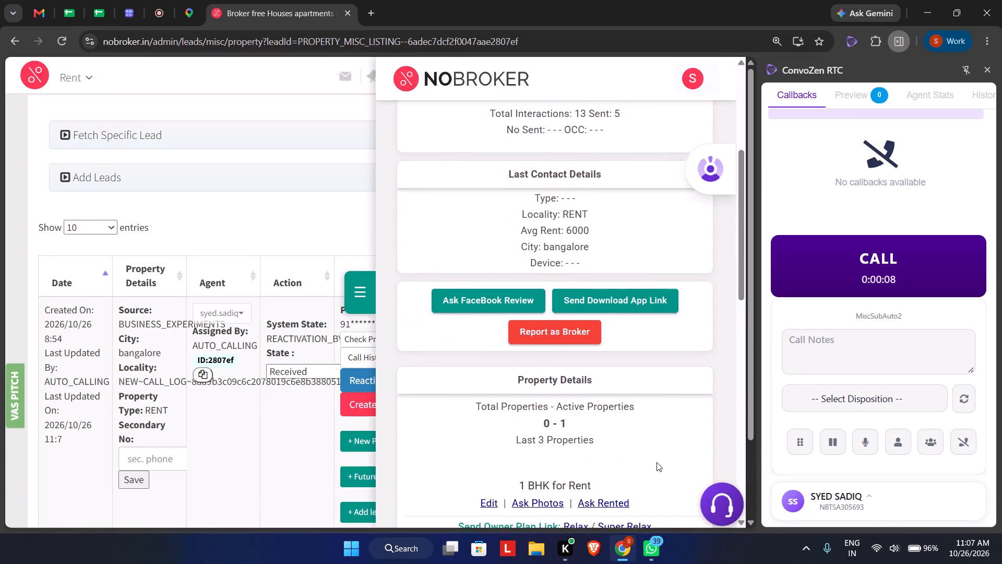
pyautogui.scroll(-1, 657, 462)
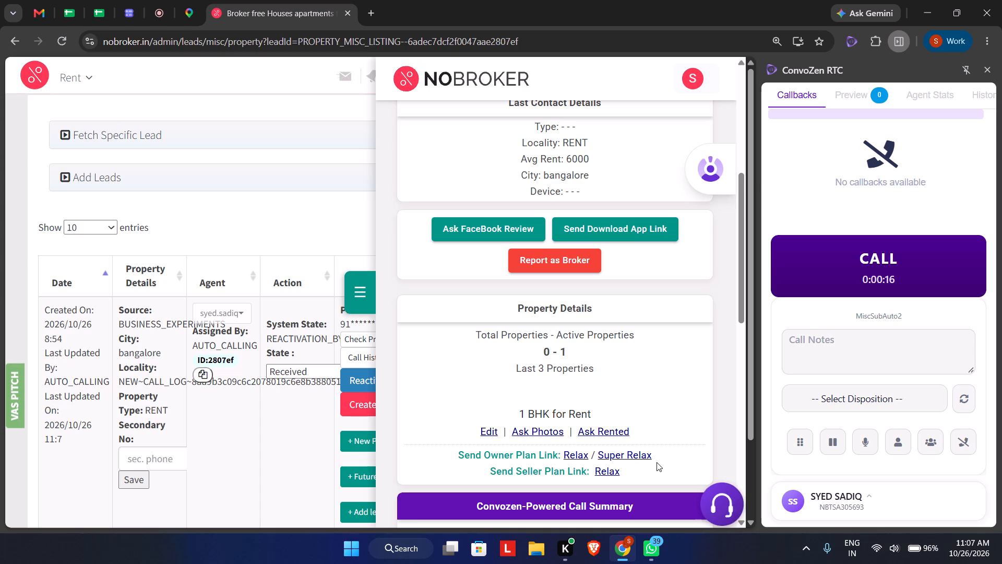
pyautogui.doubleClick(316, 371)
pyautogui.tripleClick(315, 371)
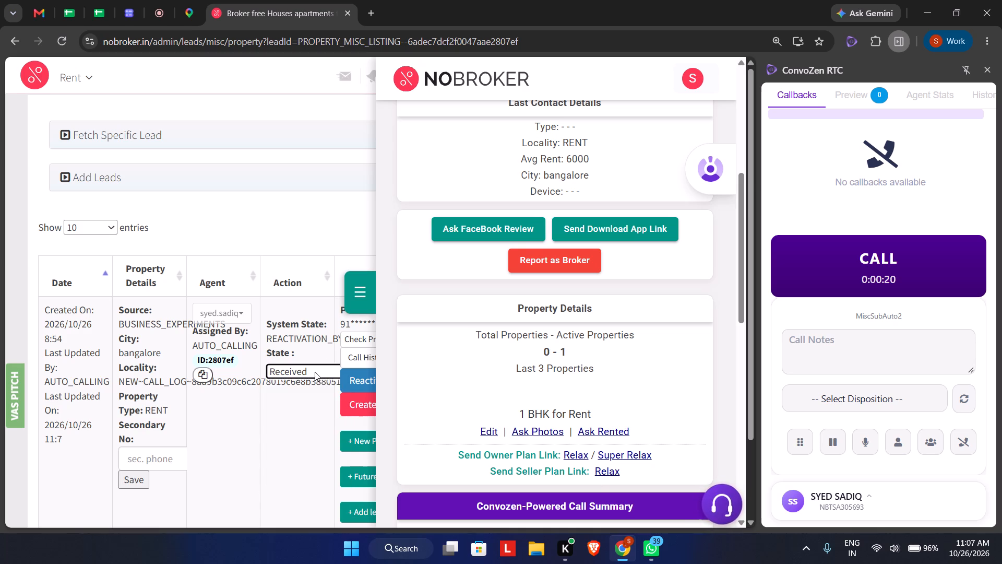
pyautogui.click(314, 372)
pyautogui.doubleClick(300, 378)
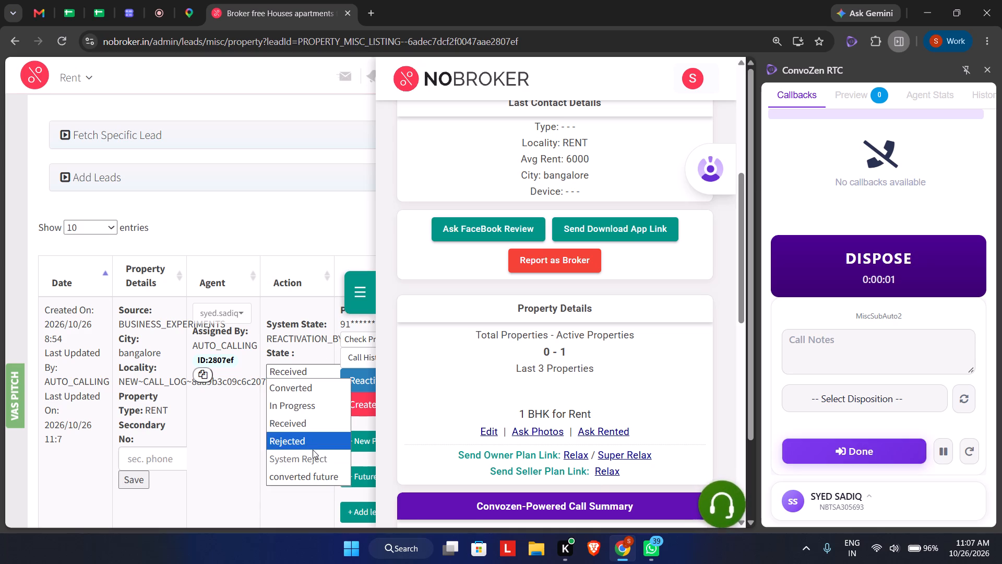
pyautogui.moveTo(313, 450); pyautogui.dragTo(311, 445)
pyautogui.click(308, 439)
pyautogui.click(307, 436)
pyautogui.doubleClick(292, 391)
pyautogui.doubleClick(289, 385)
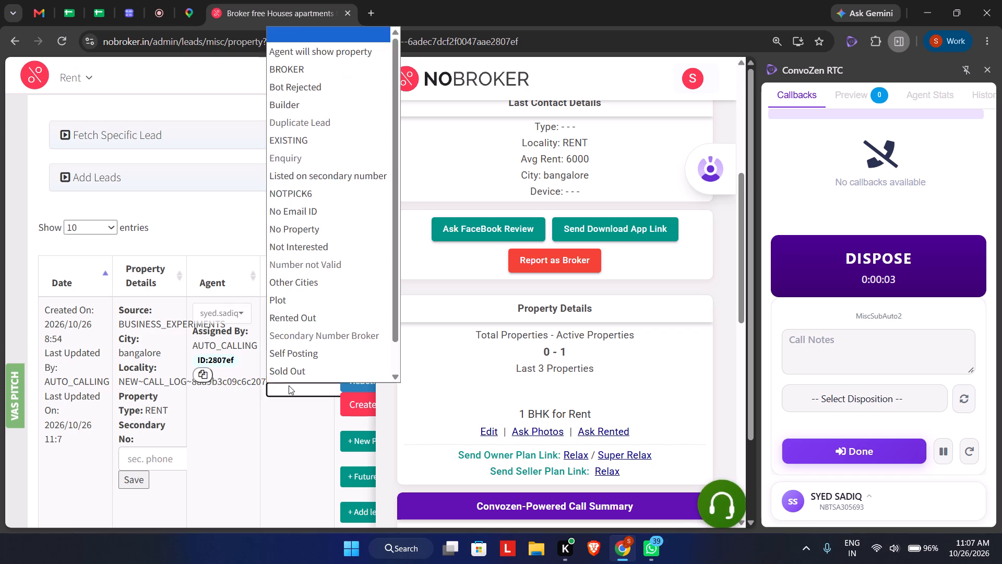
pyautogui.click(289, 392)
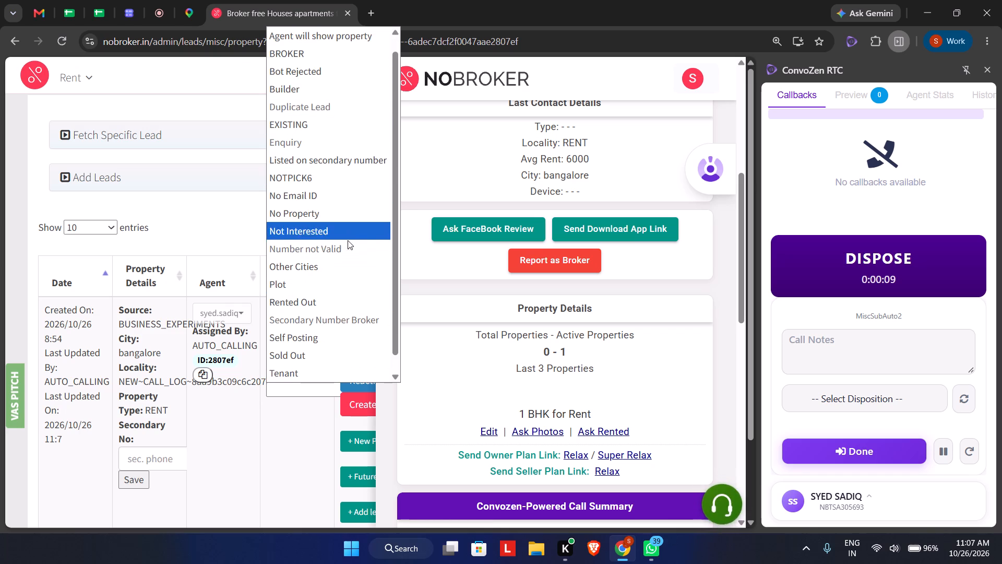
pyautogui.scroll(-3, 366, 304)
pyautogui.click(348, 352)
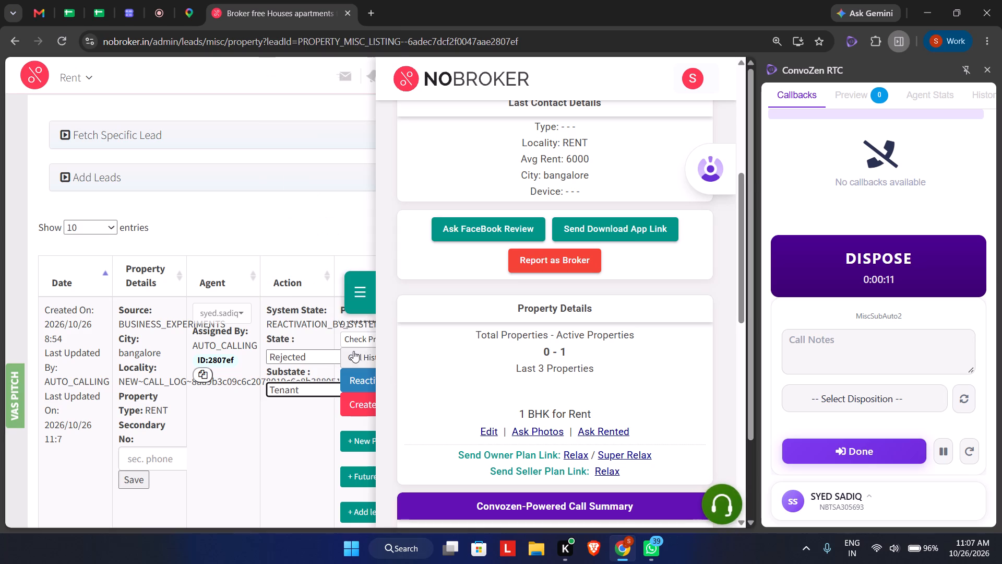
# Dispose the call with the three levels Click Calling, Rejected and Buyer or Tenant, and complete it without redialling.
pyautogui.click(903, 389)
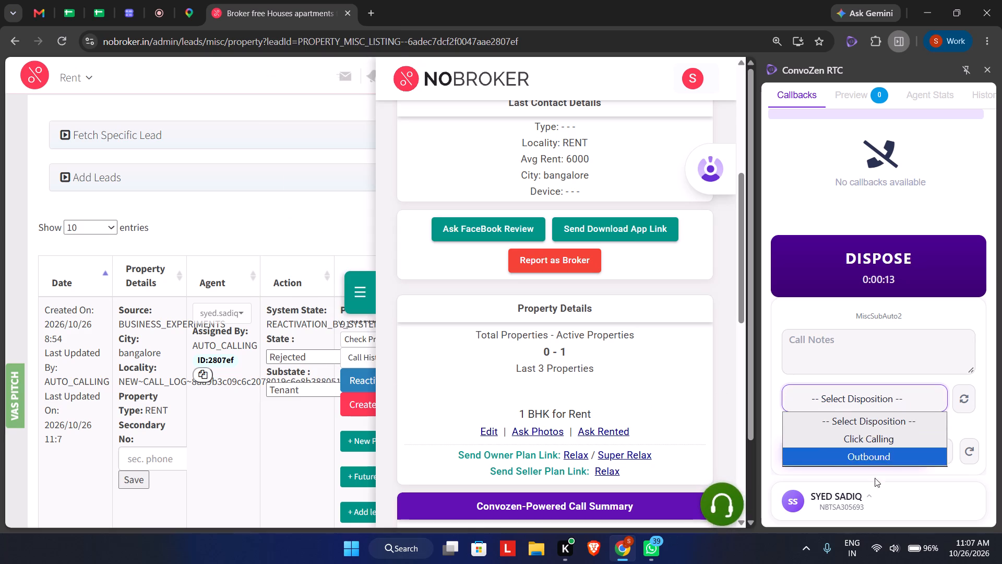
pyautogui.doubleClick(845, 438)
pyautogui.doubleClick(834, 392)
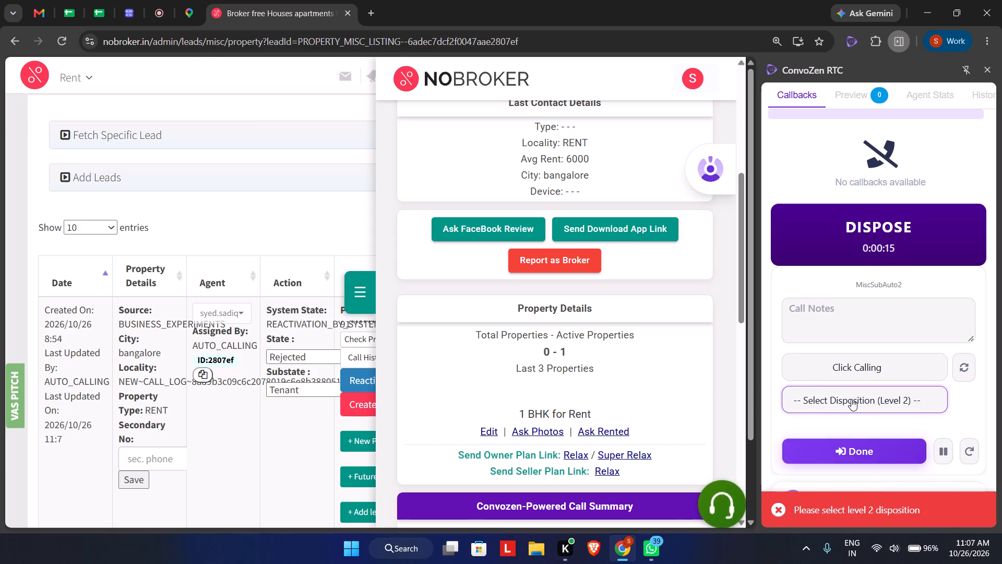
pyautogui.click(851, 399)
pyautogui.click(886, 495)
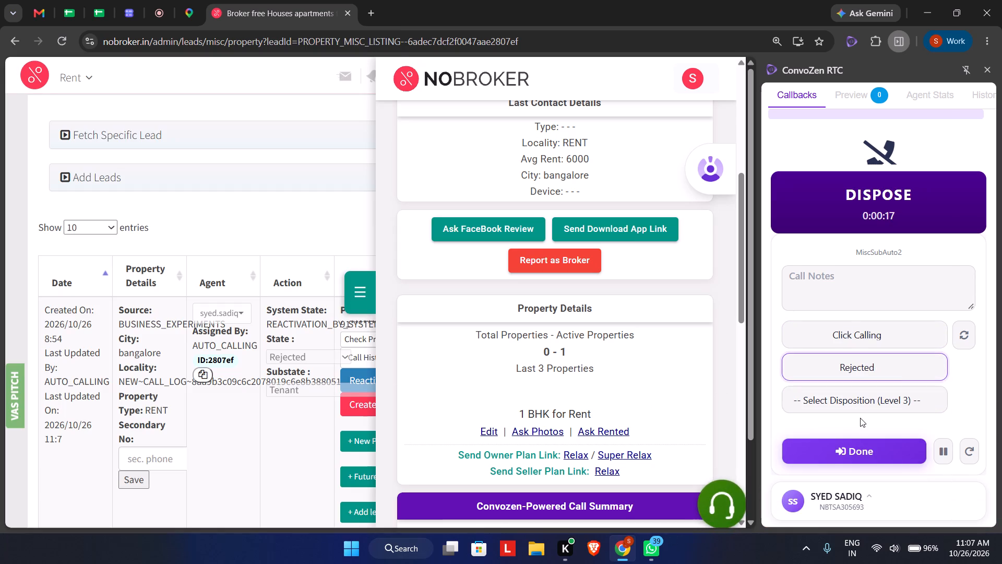
pyautogui.click(856, 401)
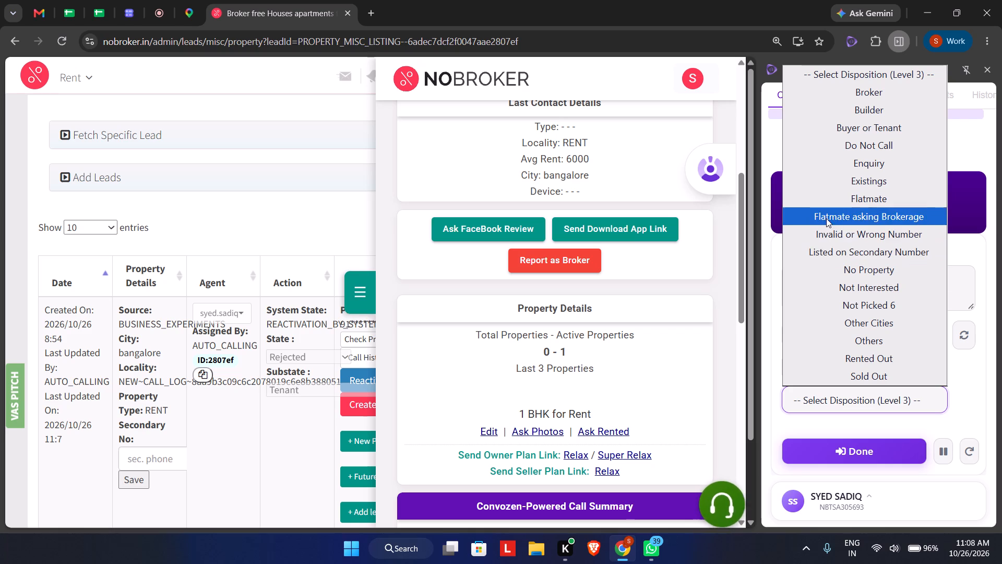
pyautogui.scroll(-2, 863, 334)
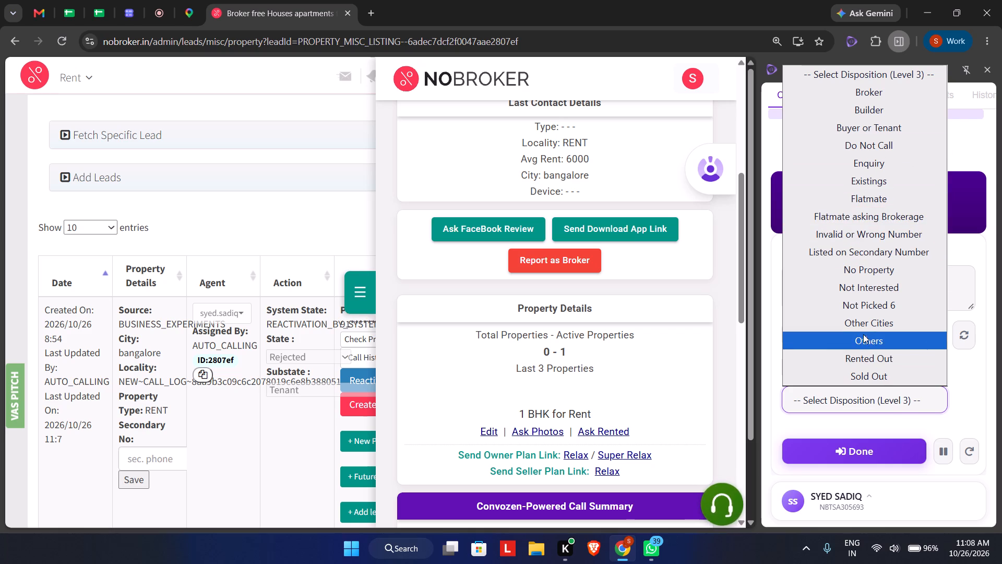
pyautogui.scroll(1, 863, 319)
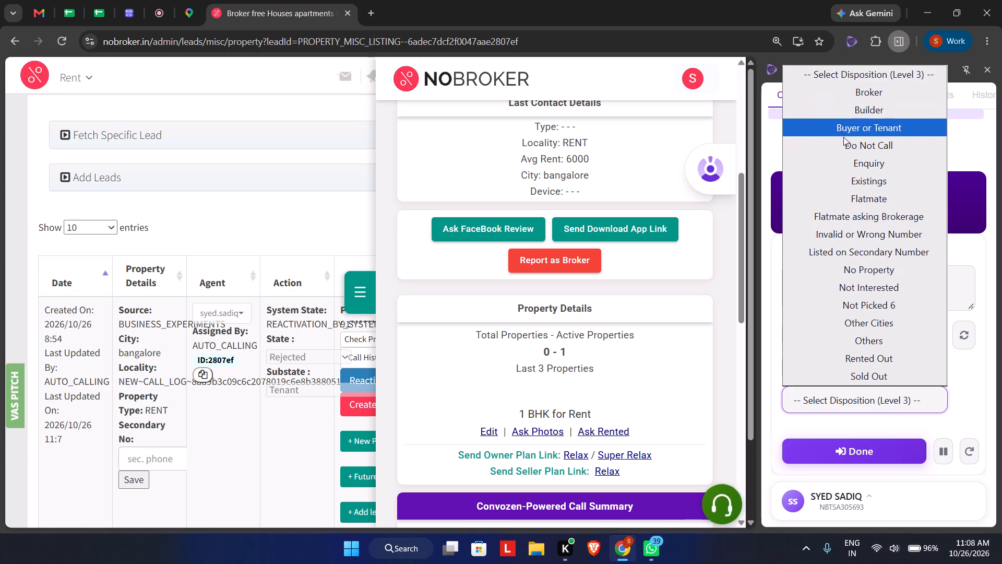
pyautogui.doubleClick(844, 133)
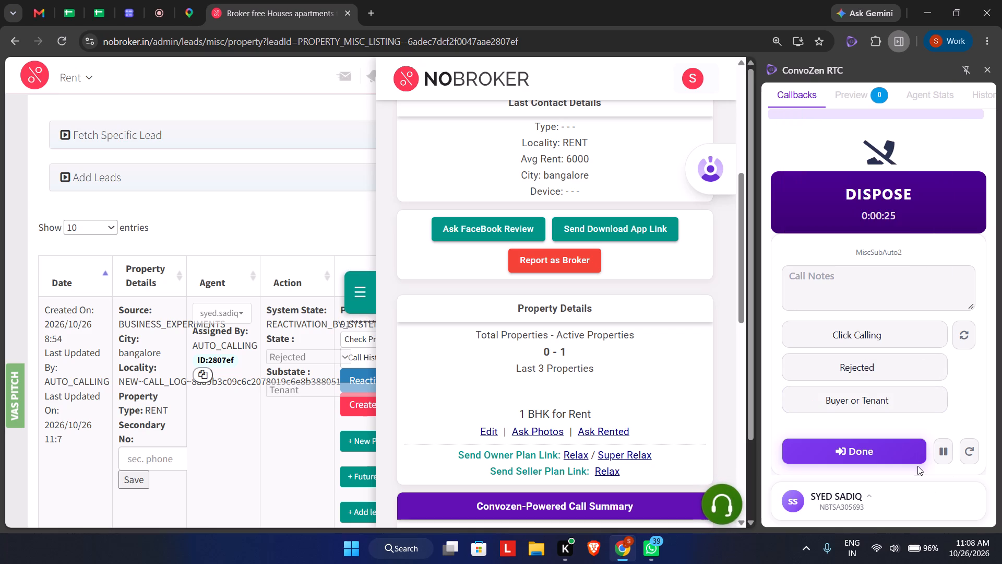
pyautogui.click(915, 466)
pyautogui.click(896, 450)
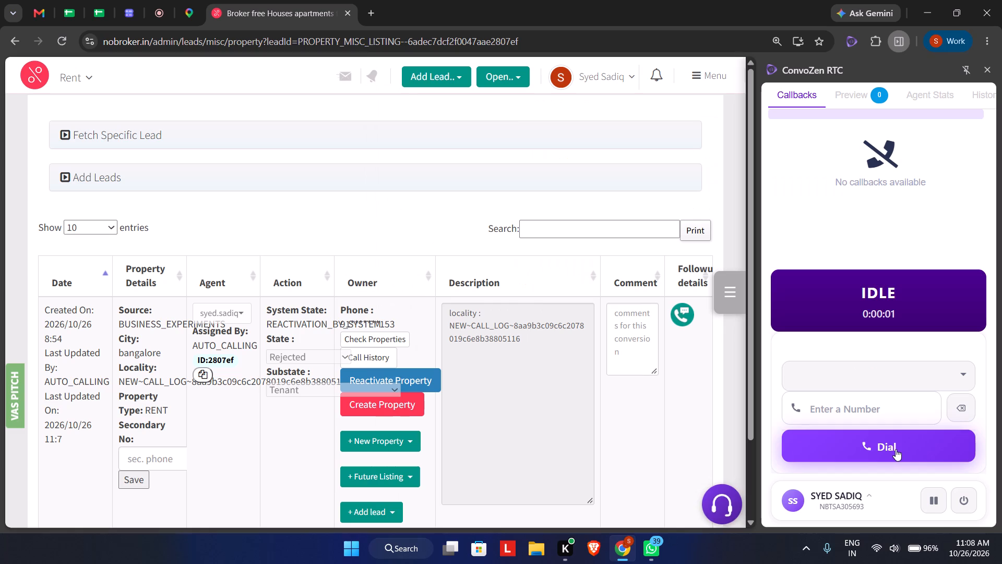
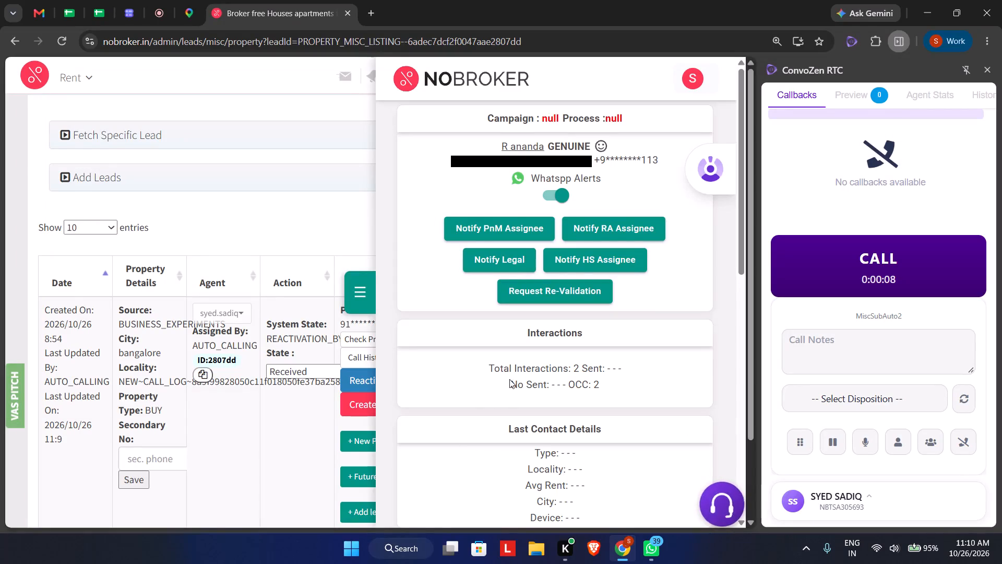
# Check the current lead's contact and interaction details and set the lead's state to Rejected.
pyautogui.scroll(-2, 509, 379)
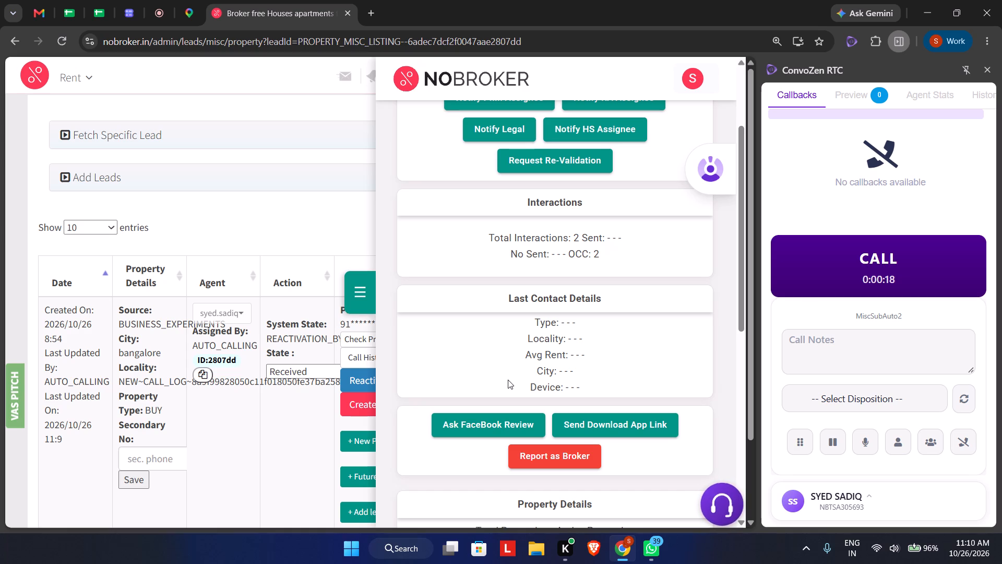
pyautogui.click(318, 366)
pyautogui.click(295, 445)
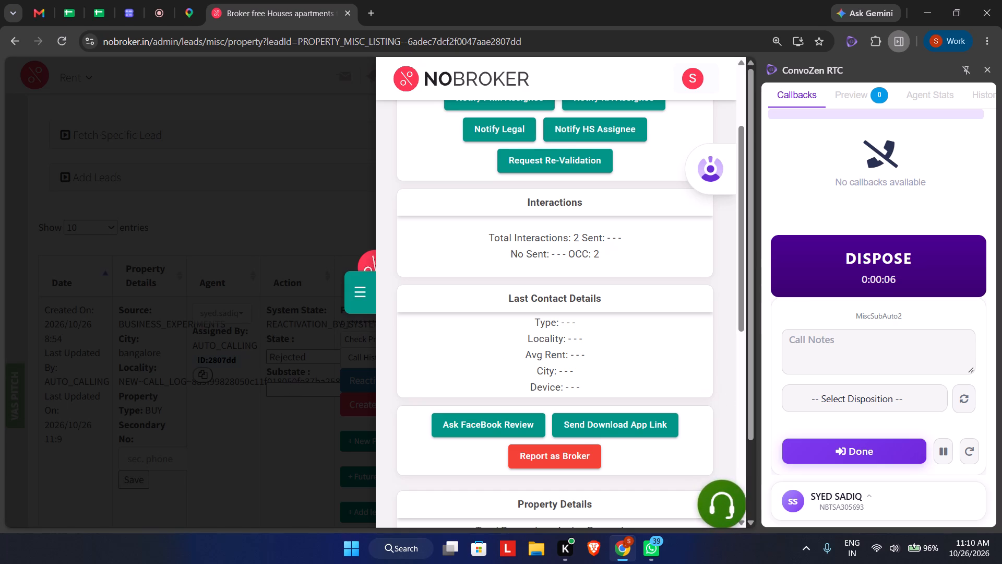
# Choose the call's three disposition levels as Click Calling, Rejected and Rented Out.
pyautogui.click(879, 395)
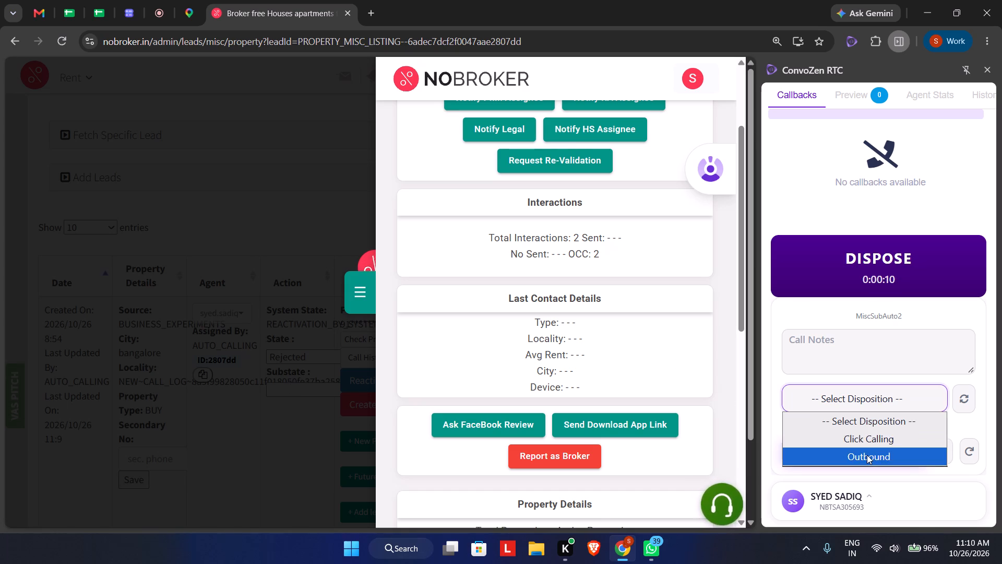
pyautogui.click(864, 438)
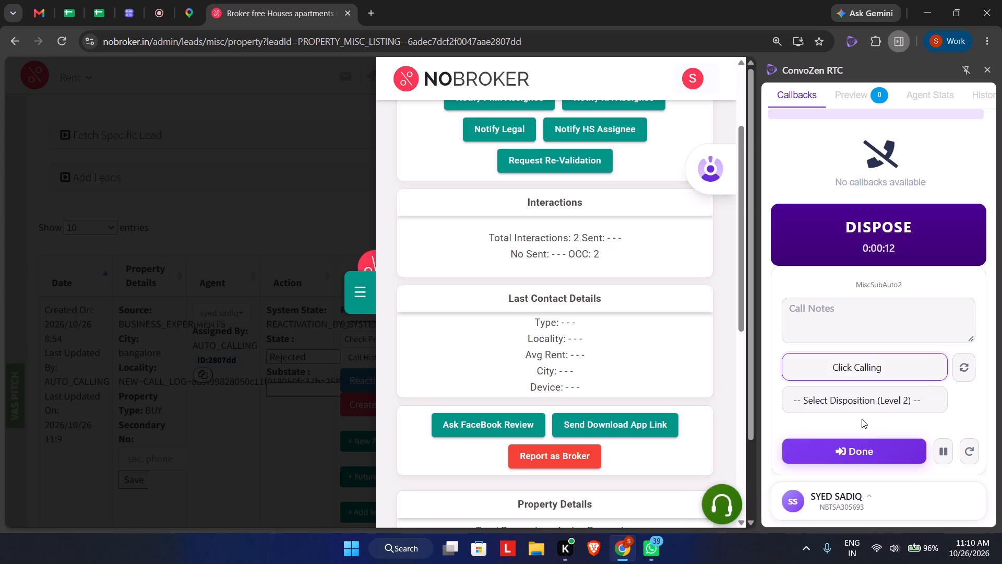
pyautogui.doubleClick(862, 419)
pyautogui.click(868, 398)
pyautogui.click(866, 487)
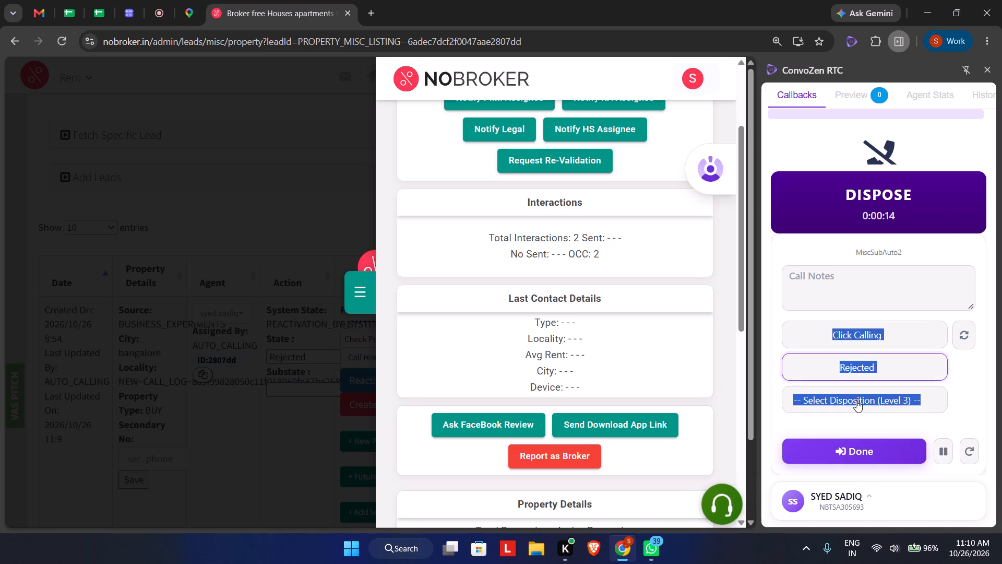
pyautogui.click(856, 401)
pyautogui.click(862, 361)
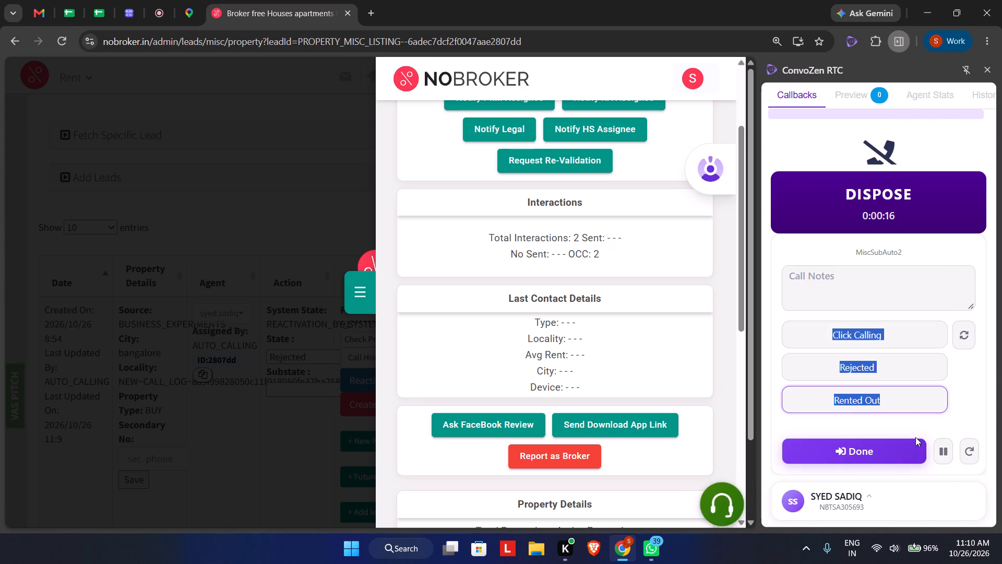
pyautogui.click(996, 368)
pyautogui.tripleClick(978, 380)
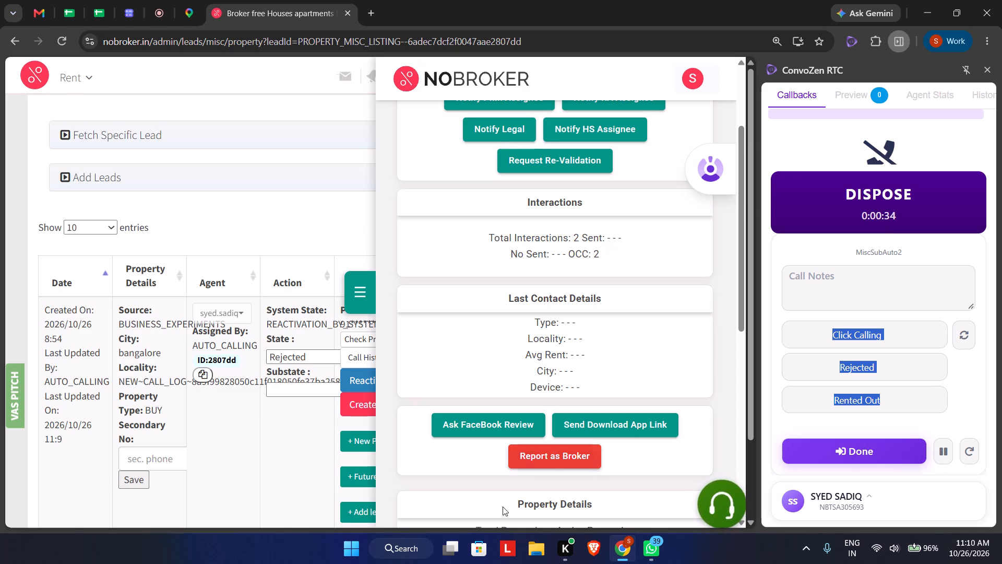
# Set the rejected lead's substate to Rented Out and complete the call's disposition.
pyautogui.click(303, 390)
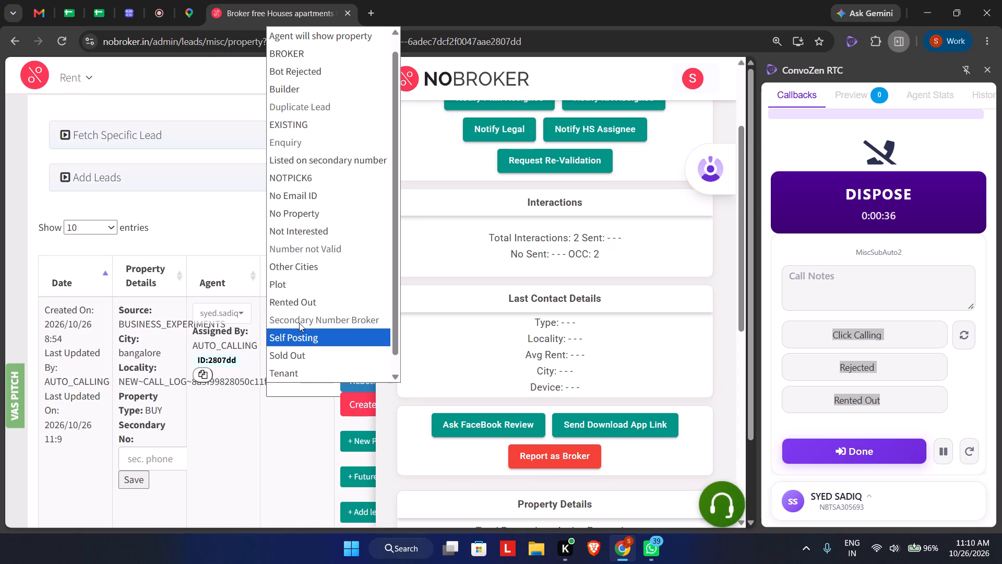
pyautogui.click(296, 296)
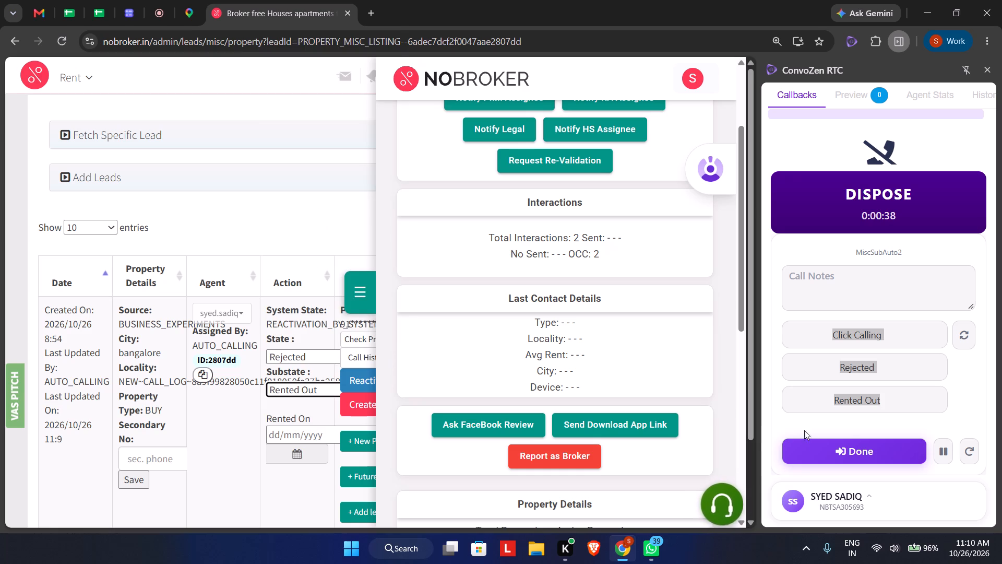
pyautogui.doubleClick(821, 442)
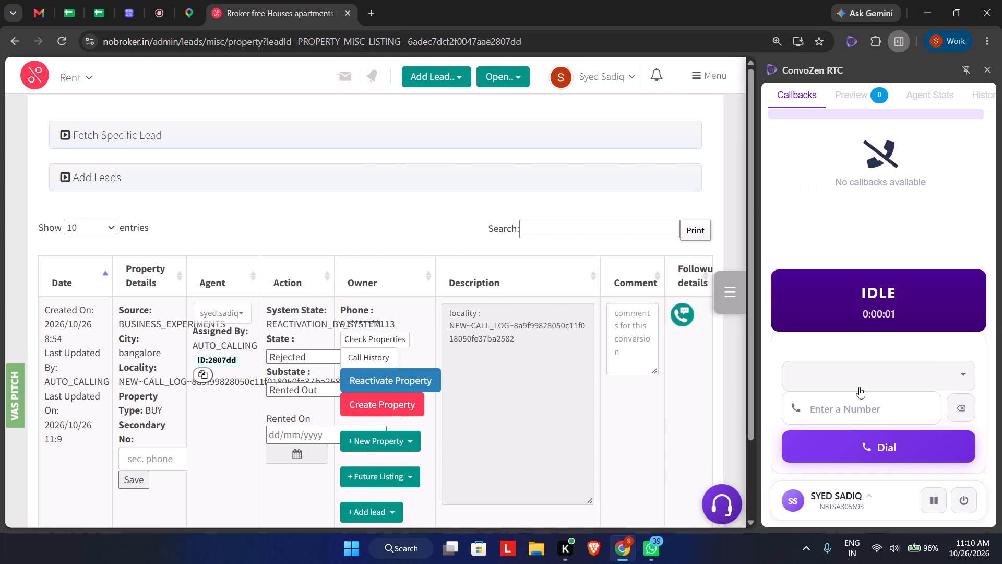
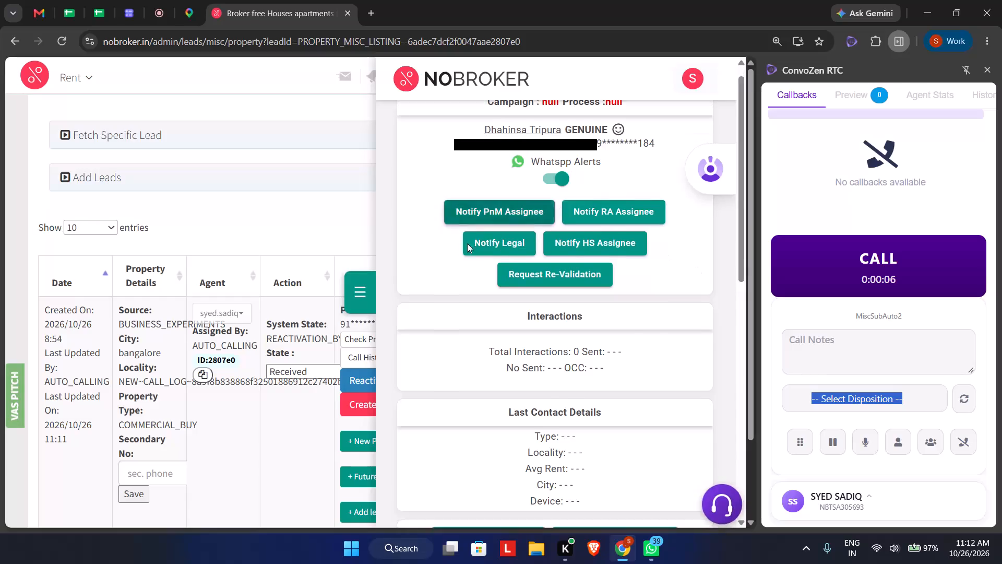
# Check the new lead's contact and property details, and set its state to Rejected with the substate Wrong Number.
pyautogui.scroll(-2, 466, 250)
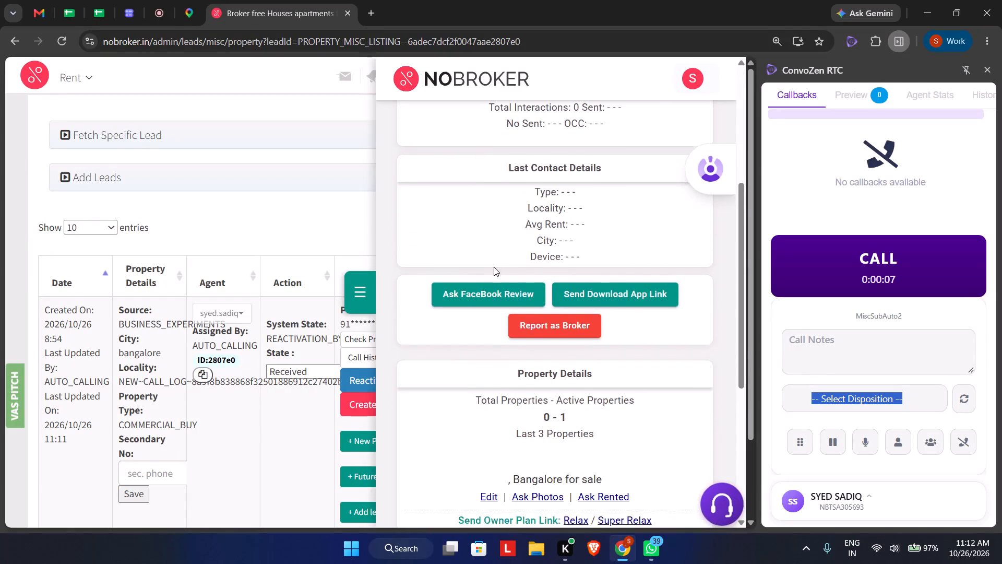
pyautogui.scroll(-1, 494, 267)
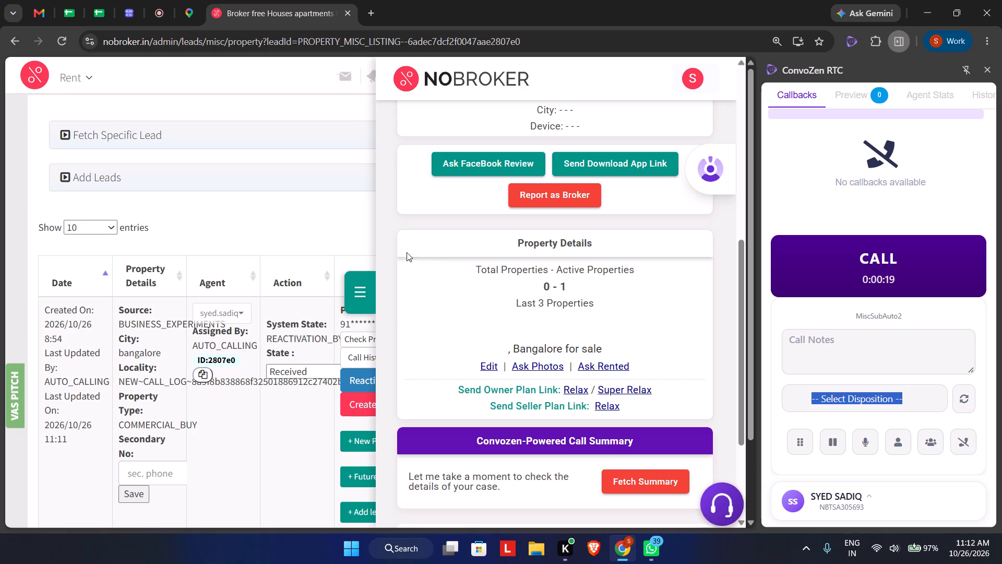
pyautogui.click(286, 367)
pyautogui.click(293, 436)
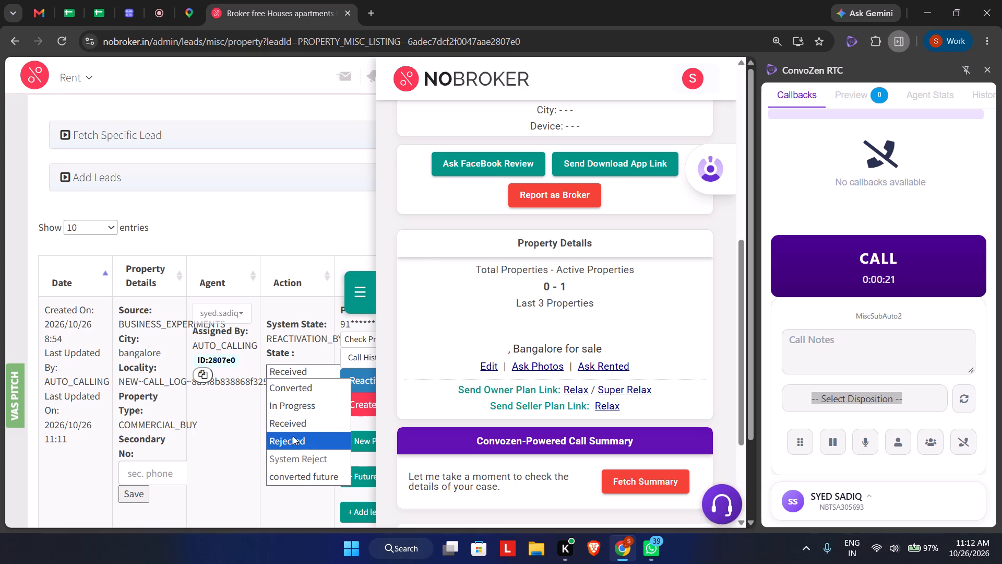
pyautogui.click(301, 379)
pyautogui.click(310, 387)
pyautogui.scroll(-2, 328, 367)
pyautogui.click(327, 371)
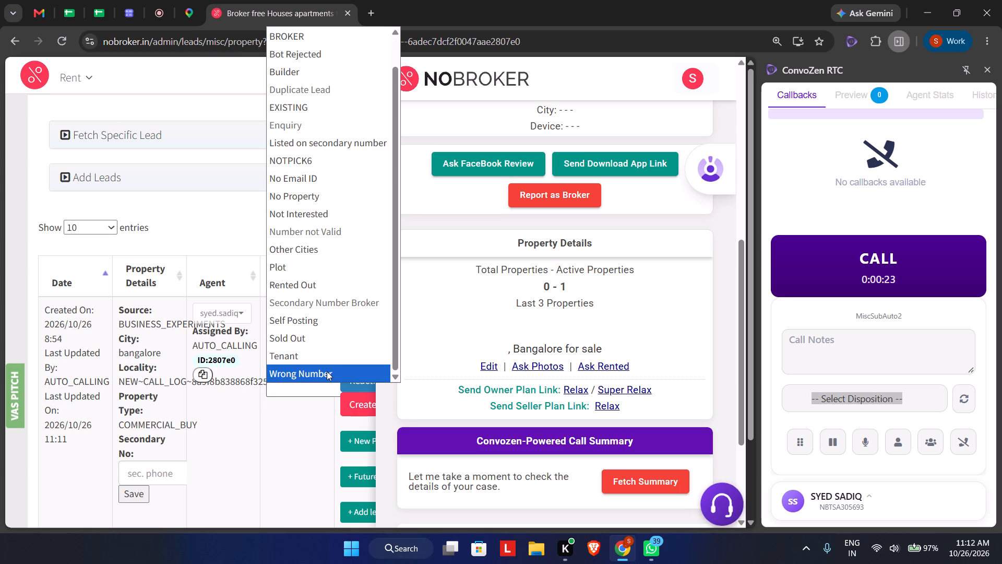
# Dispose the call with the levels Click Calling, Rejected and Invalid or Wrong Number.
pyautogui.click(814, 405)
pyautogui.click(816, 439)
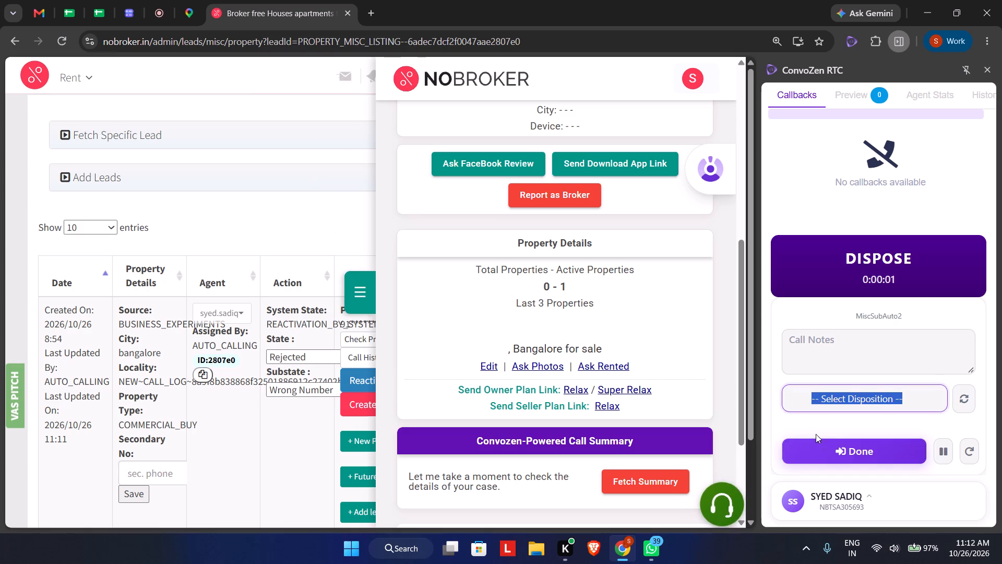
pyautogui.click(824, 390)
pyautogui.click(847, 487)
pyautogui.click(841, 409)
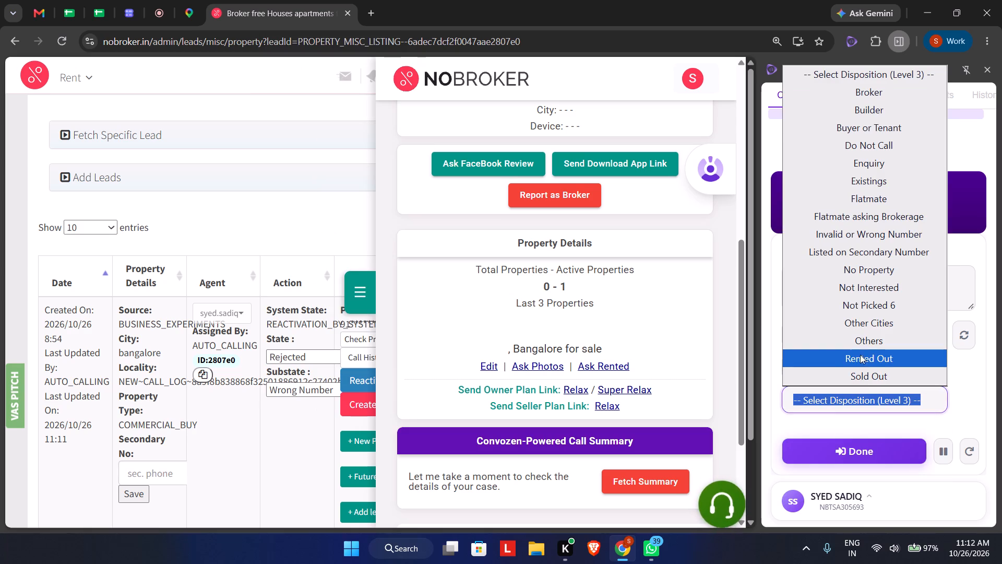
pyautogui.scroll(-1, 851, 361)
pyautogui.click(858, 236)
pyautogui.click(841, 443)
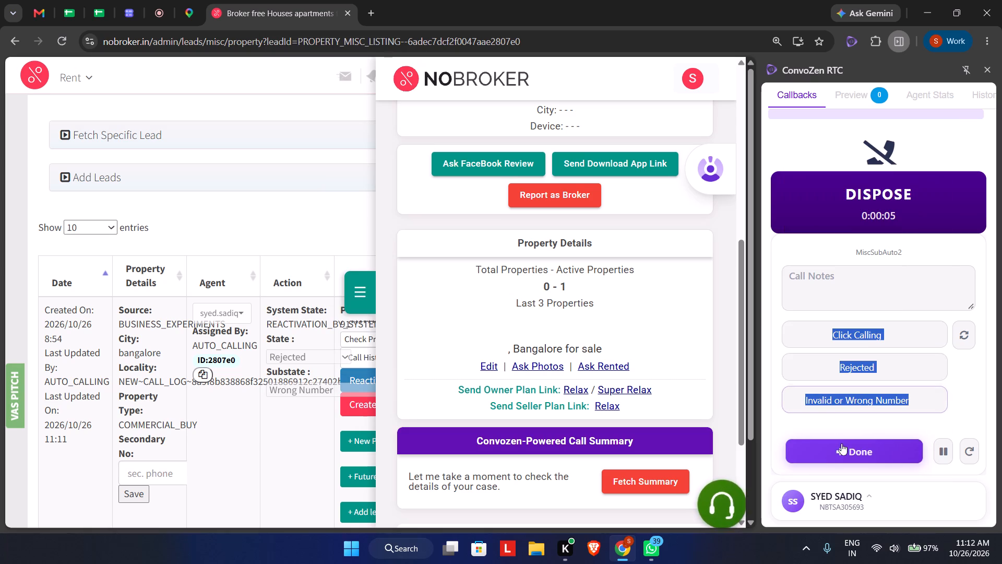
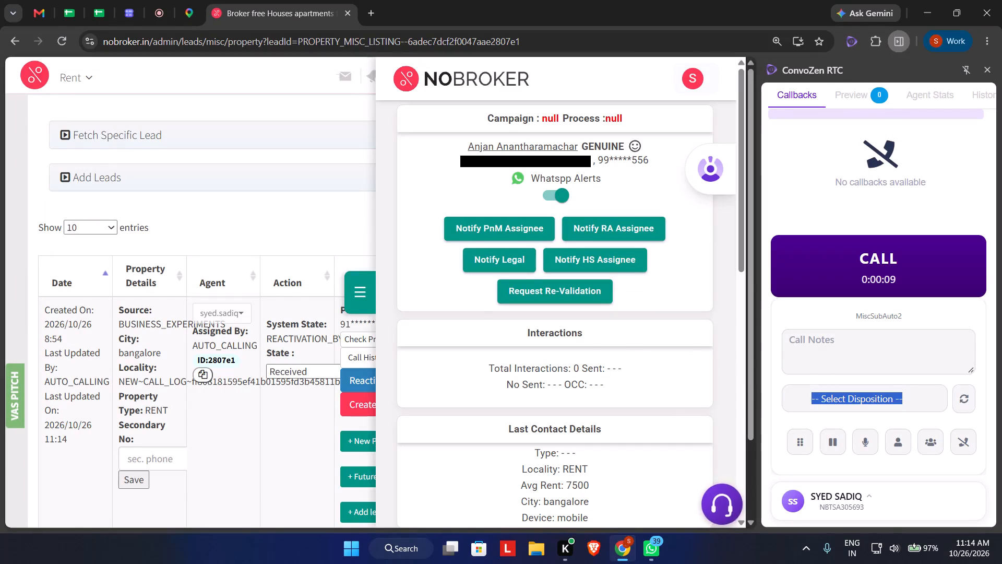
# Set the new lead's state to In Progress with the substate NOTPICK.
pyautogui.click(283, 377)
pyautogui.click(291, 412)
pyautogui.click(290, 389)
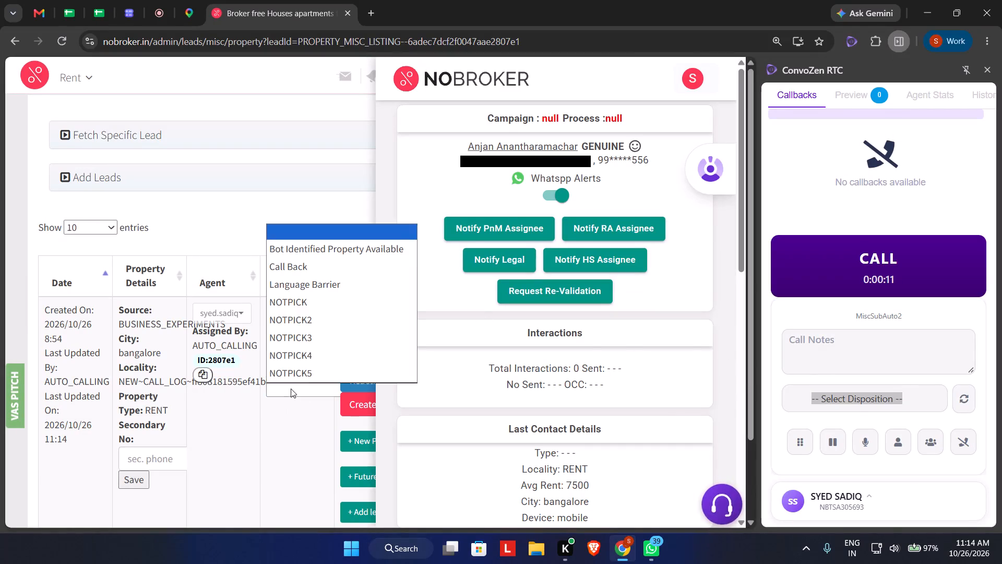
pyautogui.click(302, 302)
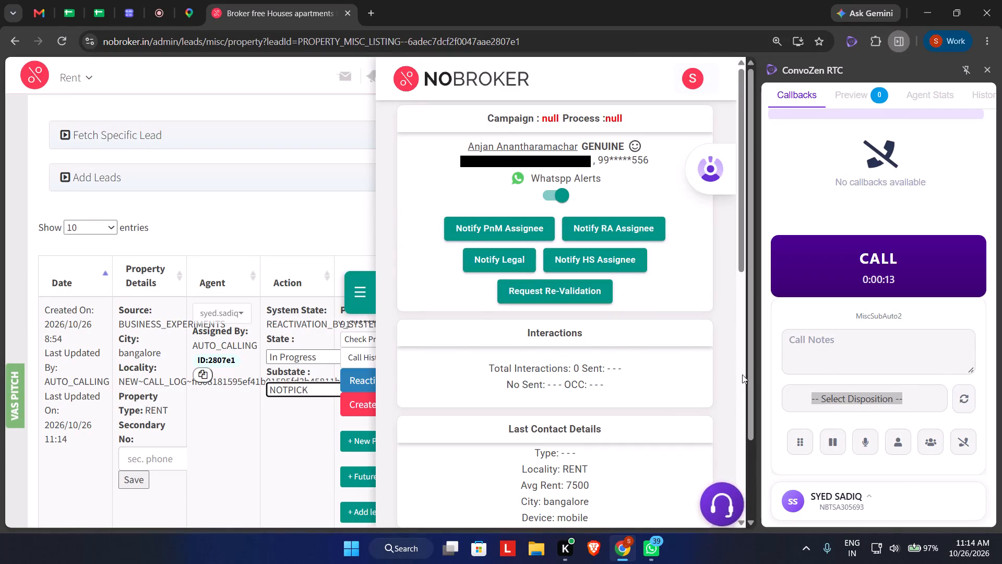
# Dispose the call with the levels Outbound, Not Picked and Voice Mail, ending the call and completing the disposition.
pyautogui.click(856, 421)
pyautogui.click(863, 398)
pyautogui.click(857, 452)
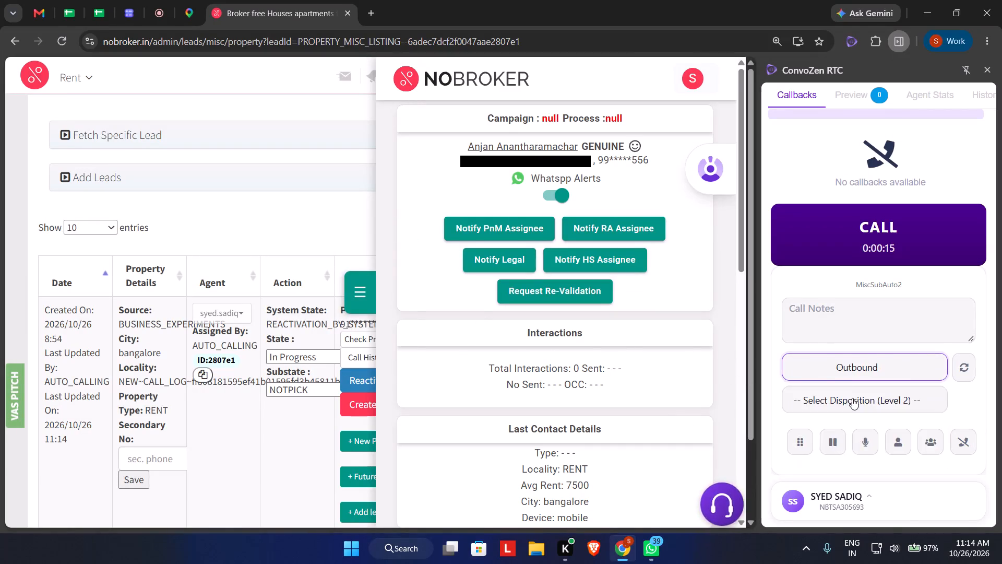
pyautogui.click(852, 397)
pyautogui.click(863, 440)
pyautogui.doubleClick(861, 392)
pyautogui.click(865, 403)
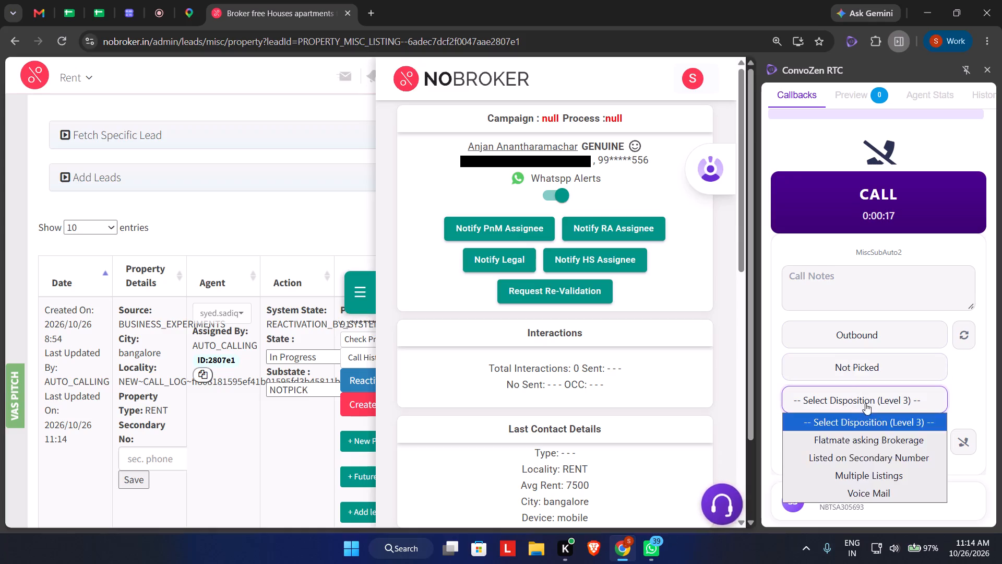
pyautogui.click(872, 487)
pyautogui.click(960, 447)
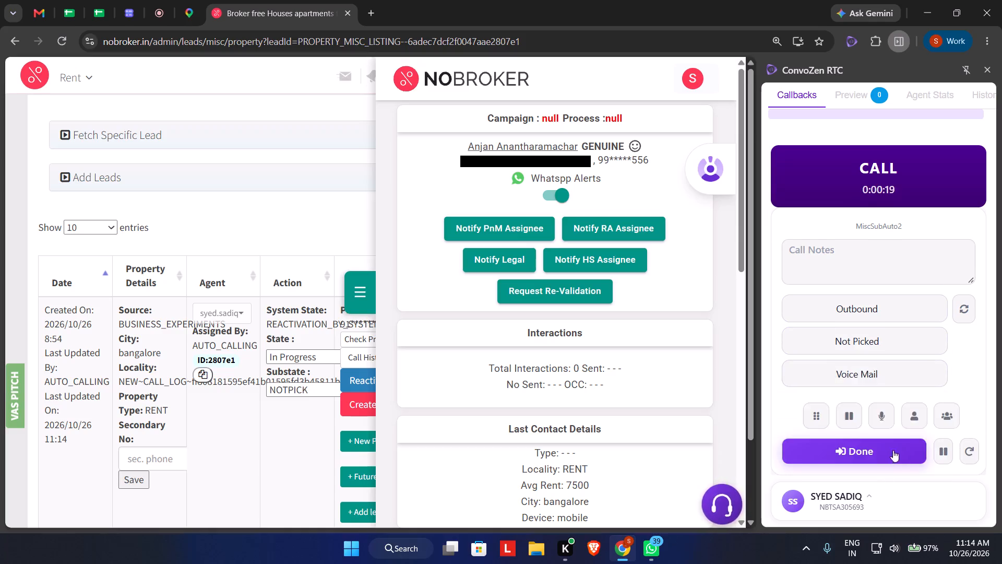
pyautogui.click(887, 453)
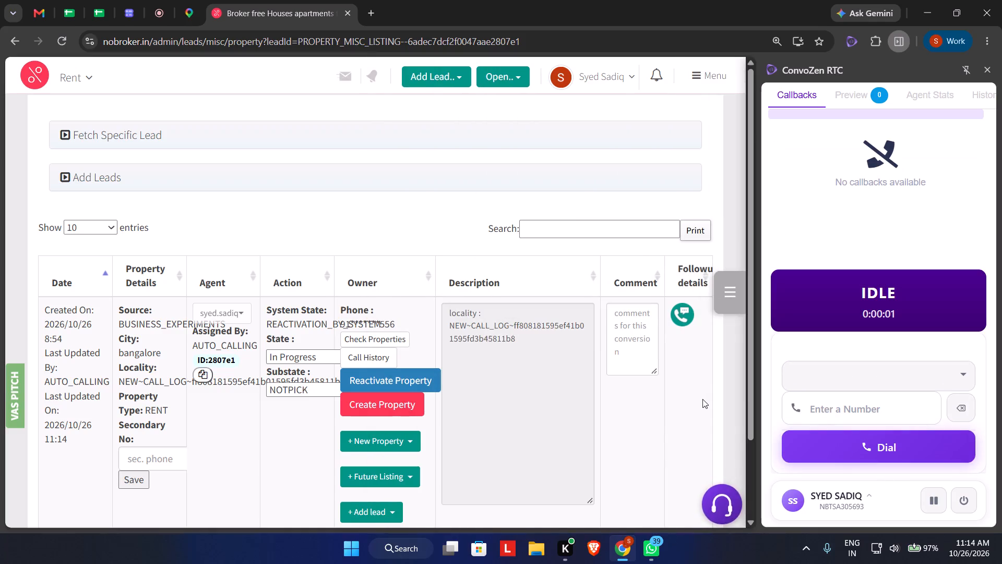
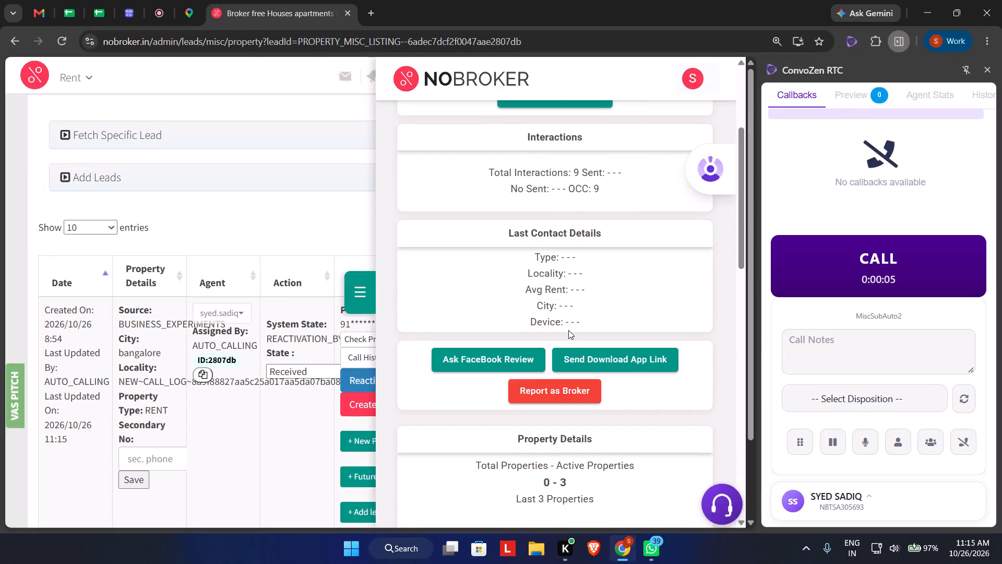
# Review the owner's profile, interaction details and last three listed properties during the connected call.
pyautogui.scroll(-4, 568, 328)
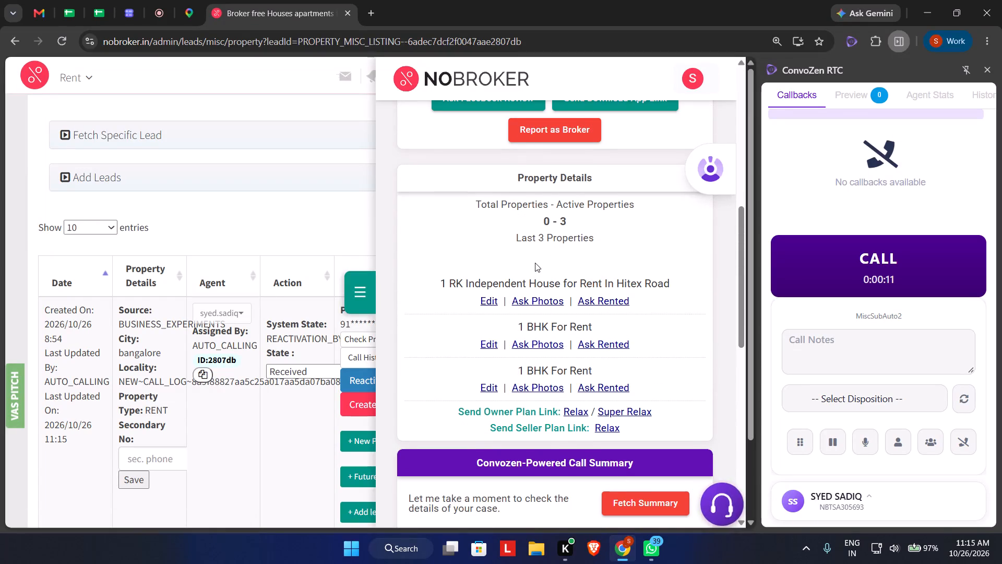
pyautogui.scroll(10, 535, 263)
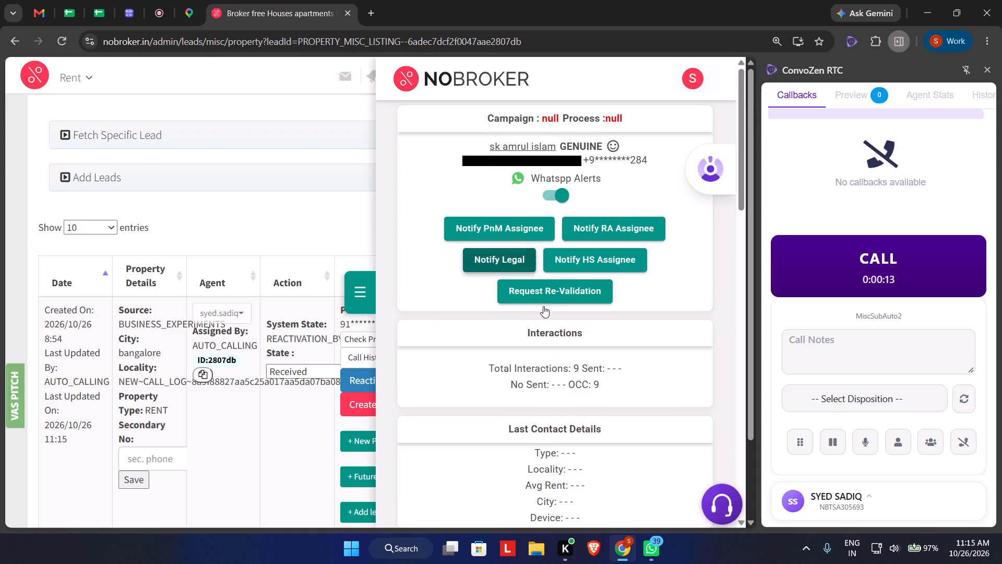
pyautogui.scroll(-5, 579, 398)
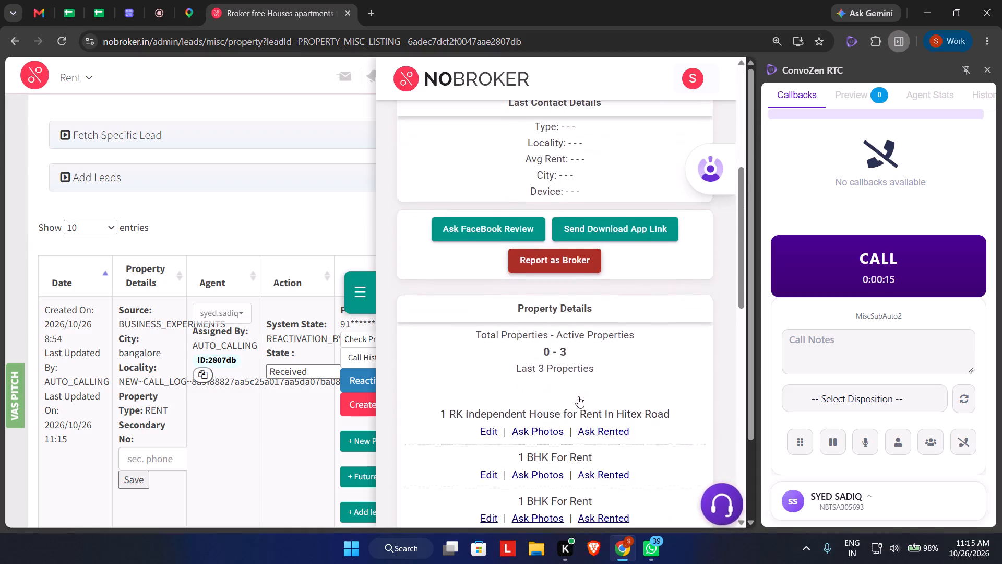
pyautogui.scroll(-2, 578, 396)
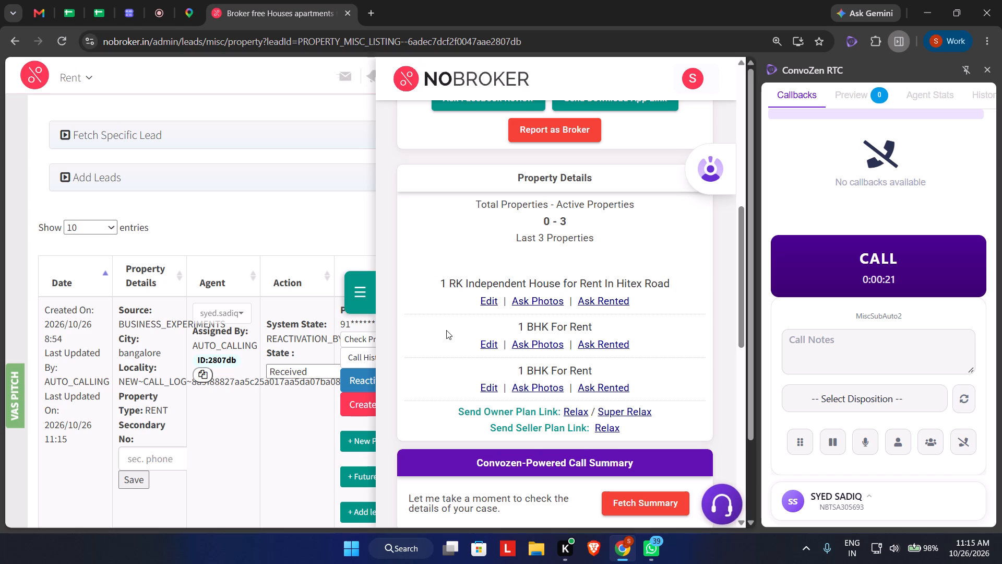
pyautogui.scroll(2, 446, 330)
# Set the lead's state to Rejected with the substate Rented Out.
pyautogui.click(300, 369)
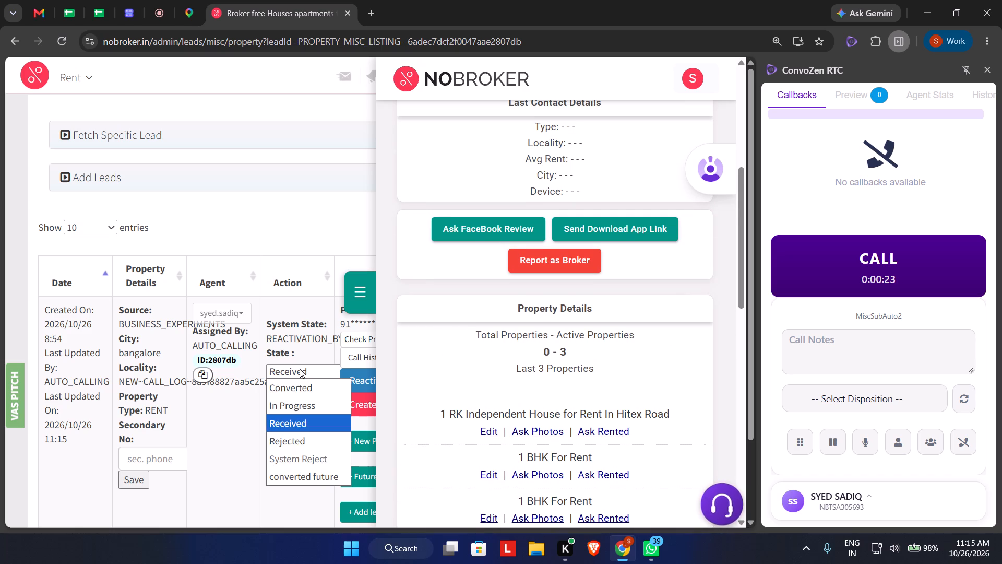
pyautogui.click(291, 439)
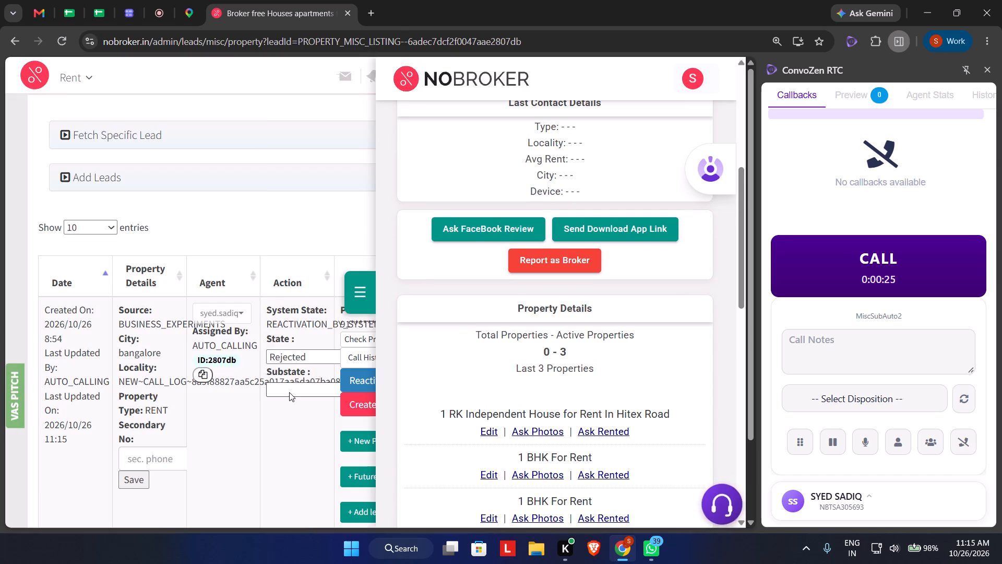
pyautogui.click(289, 392)
pyautogui.click(301, 301)
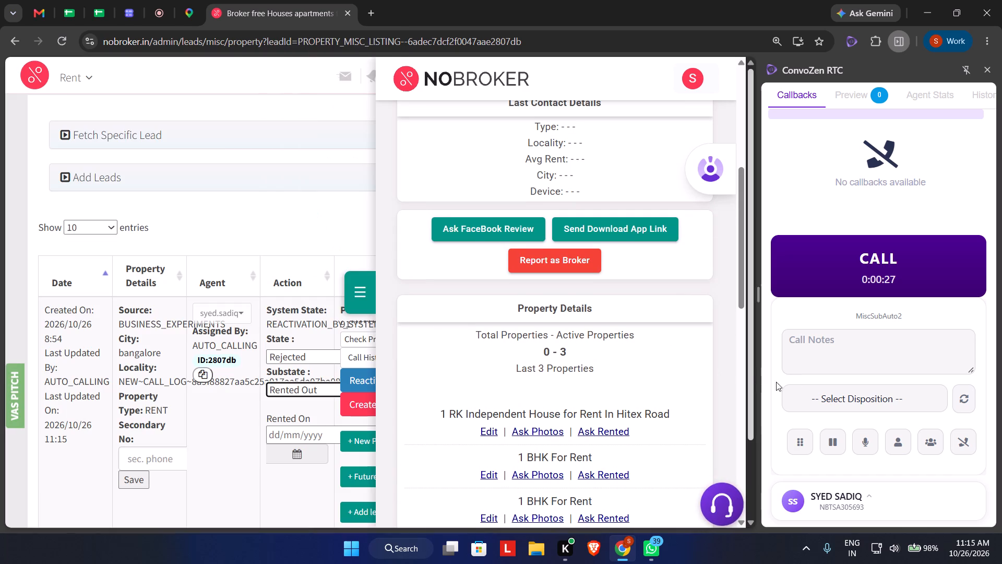
# End the call and complete its disposition with the levels Click Calling, Rejected and Rented Out.
pyautogui.tripleClick(958, 447)
pyautogui.click(958, 447)
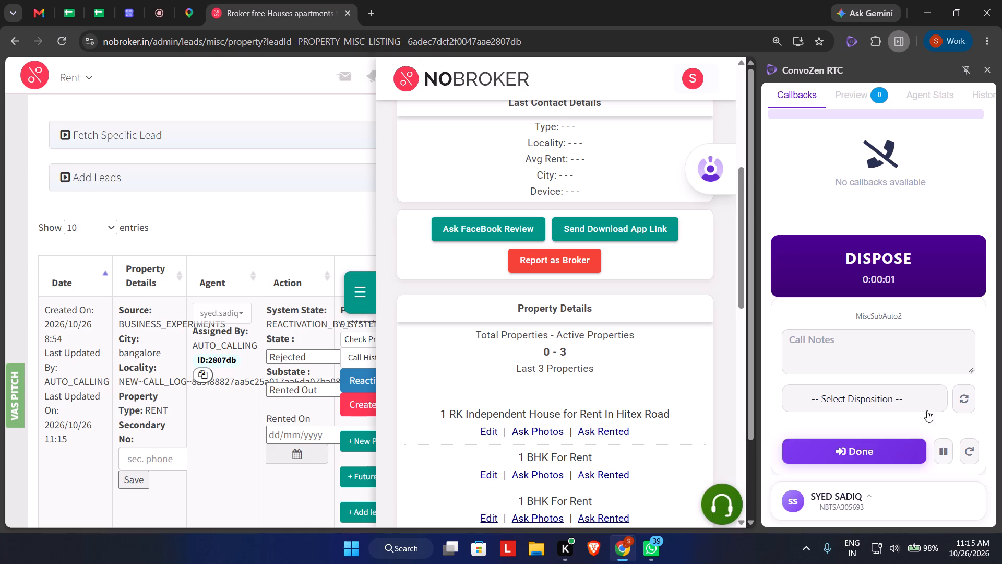
pyautogui.click(926, 410)
pyautogui.click(872, 442)
pyautogui.click(867, 412)
pyautogui.click(876, 486)
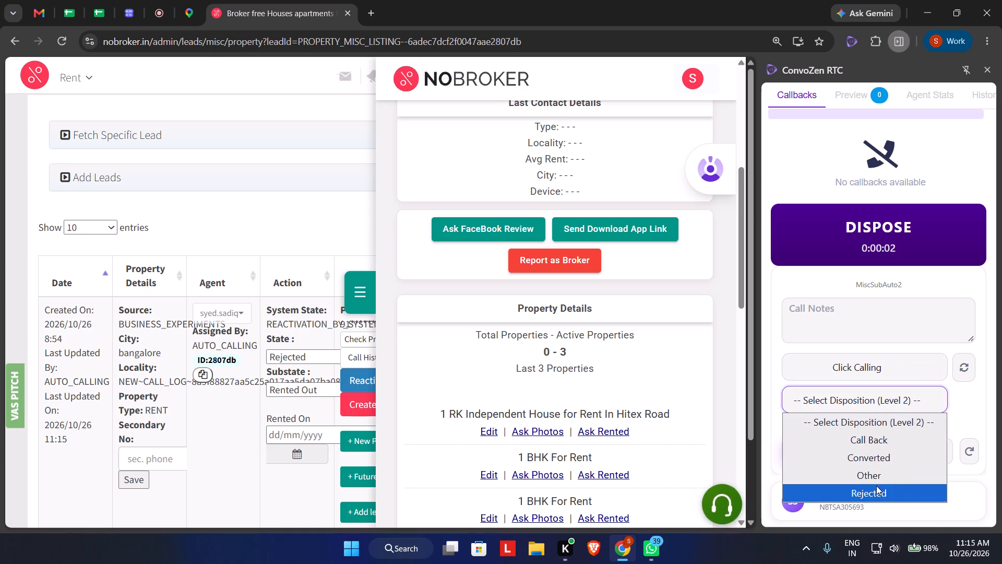
pyautogui.click(875, 416)
pyautogui.click(875, 398)
pyautogui.click(865, 360)
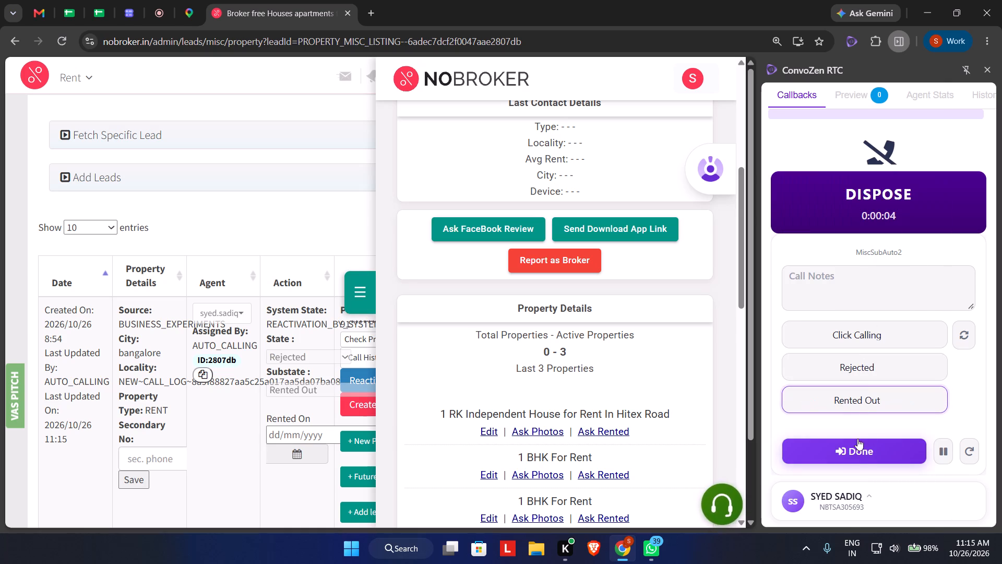
pyautogui.click(851, 454)
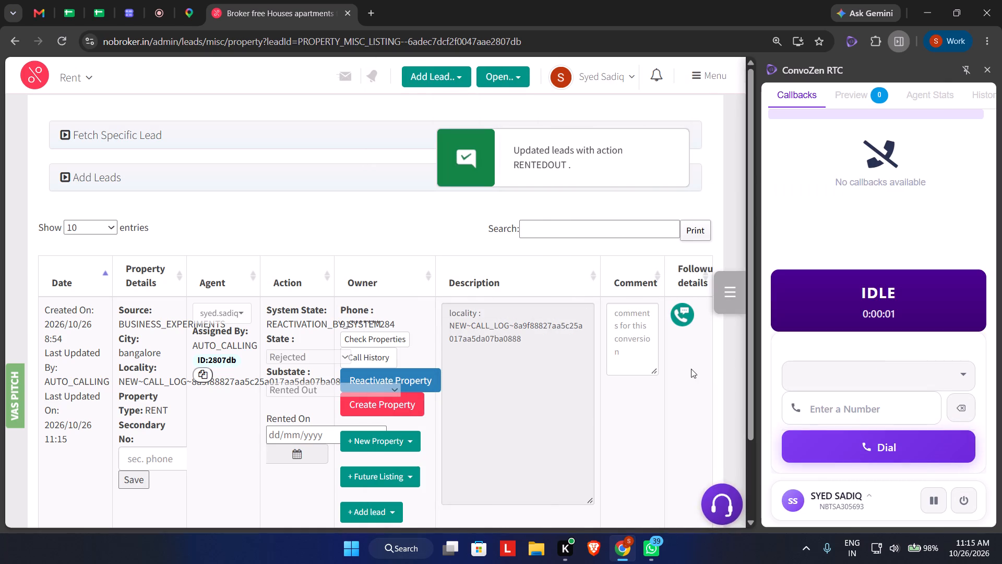
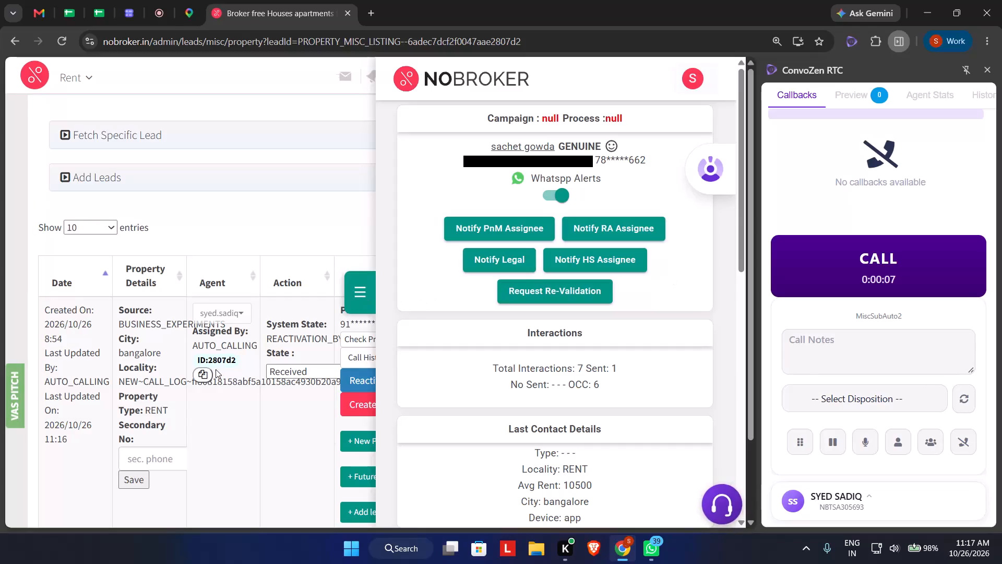
# Set the lead's state to In Progress with the substate NOTPICK.
pyautogui.click(313, 364)
pyautogui.click(319, 401)
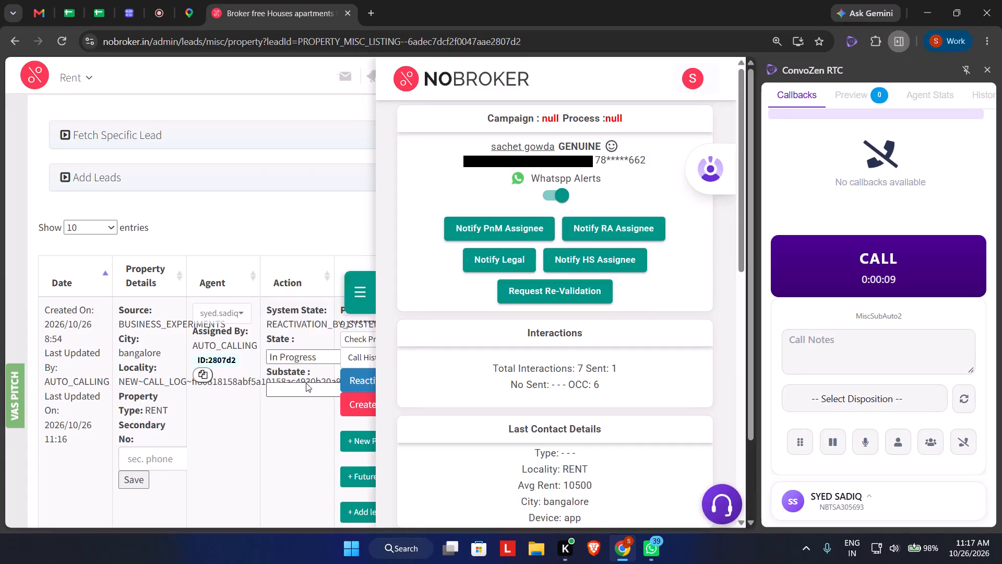
pyautogui.click(306, 383)
pyautogui.click(337, 296)
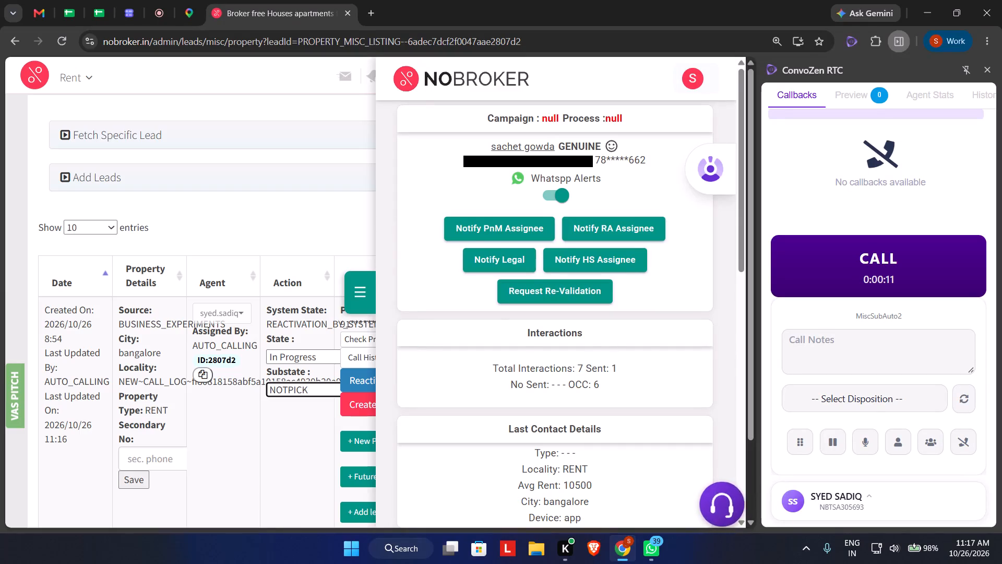
# Choose the disposition levels Outbound, Not Picked and Voice Mail for the call, end it and complete its disposition.
pyautogui.click(870, 402)
pyautogui.click(857, 451)
pyautogui.click(861, 402)
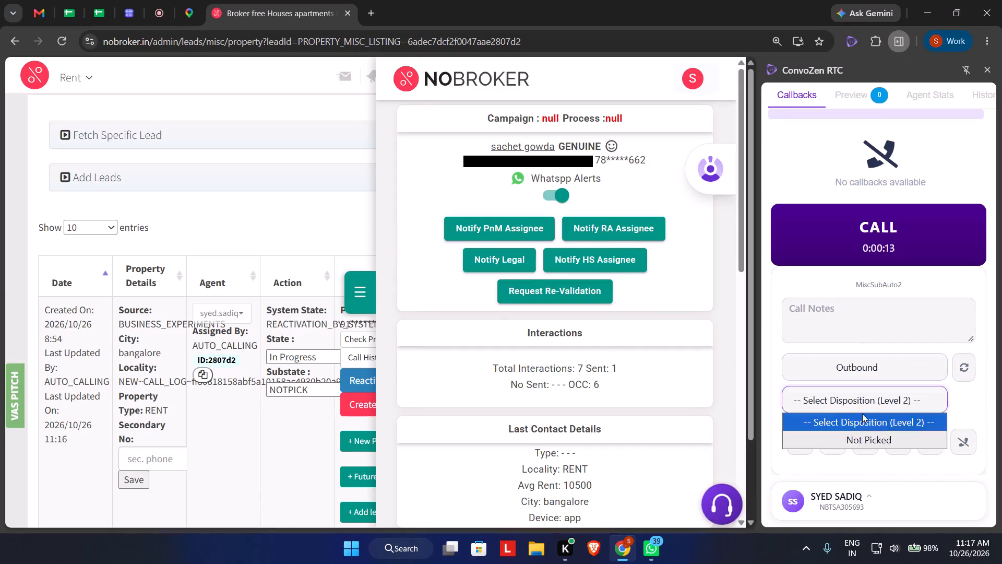
pyautogui.click(865, 438)
pyautogui.click(865, 401)
pyautogui.click(878, 489)
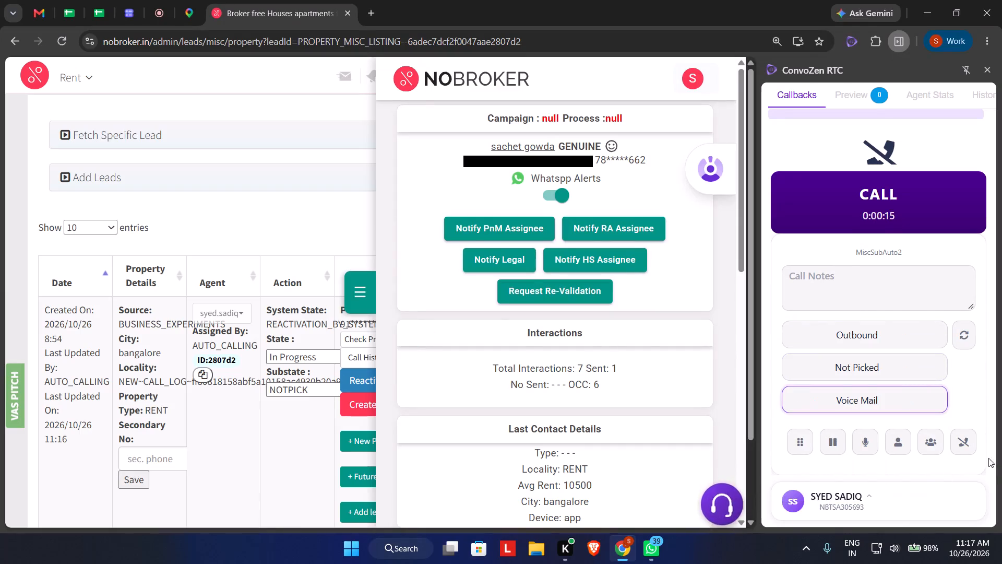
pyautogui.click(970, 451)
pyautogui.click(904, 447)
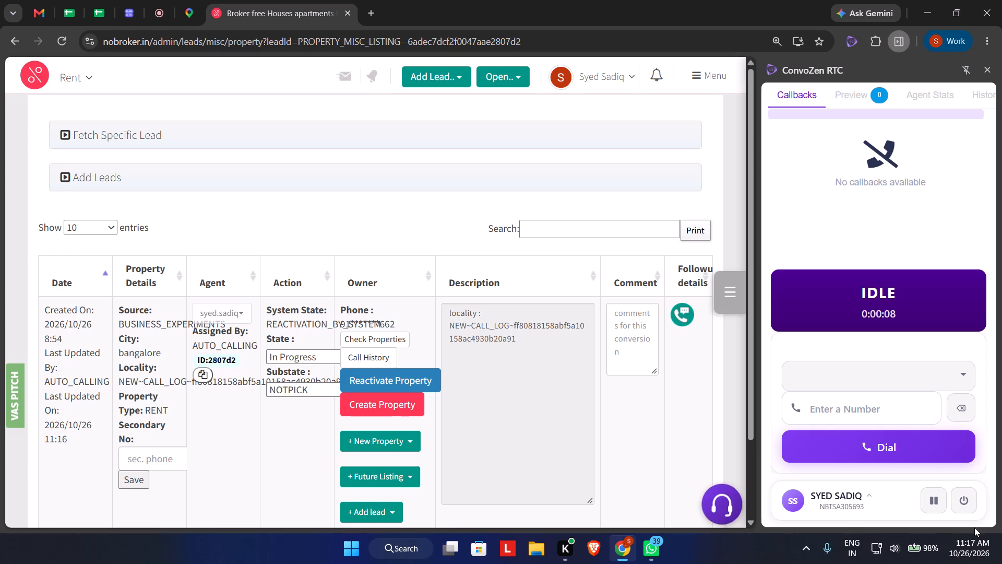
# Pause the dialler with the reason B Break.
pyautogui.click(926, 509)
pyautogui.click(878, 359)
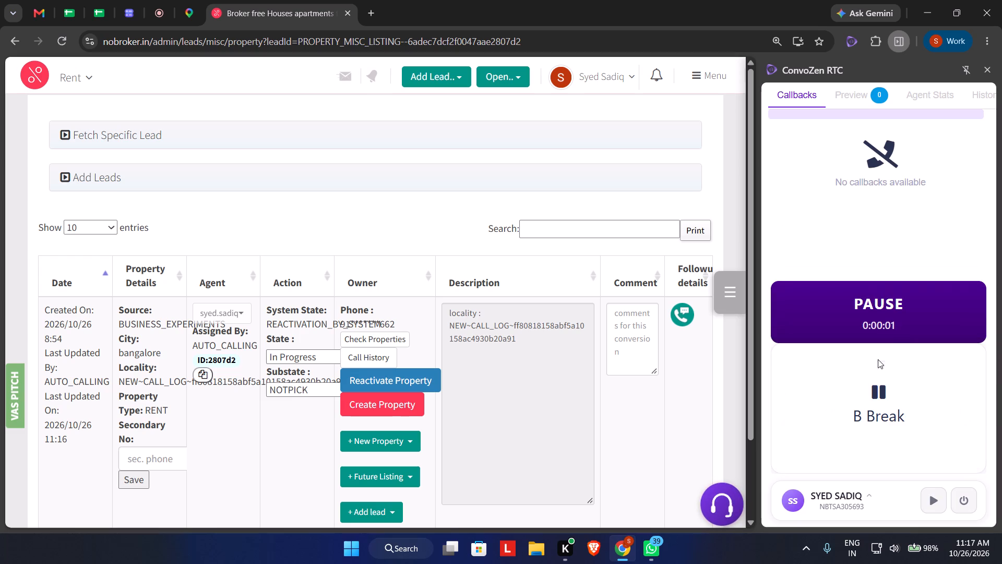
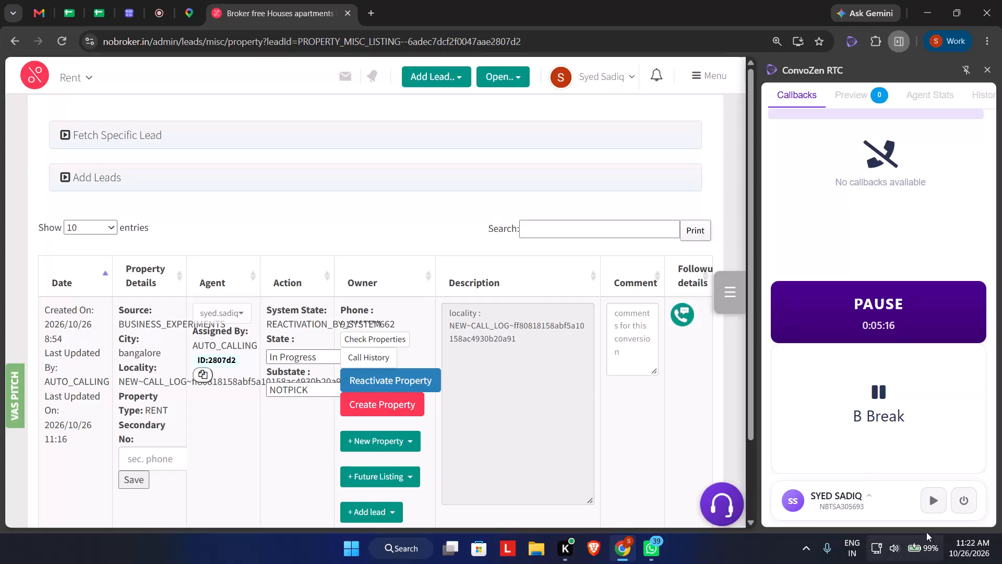
# Resume the dialler from the B Break pause.
pyautogui.click(934, 507)
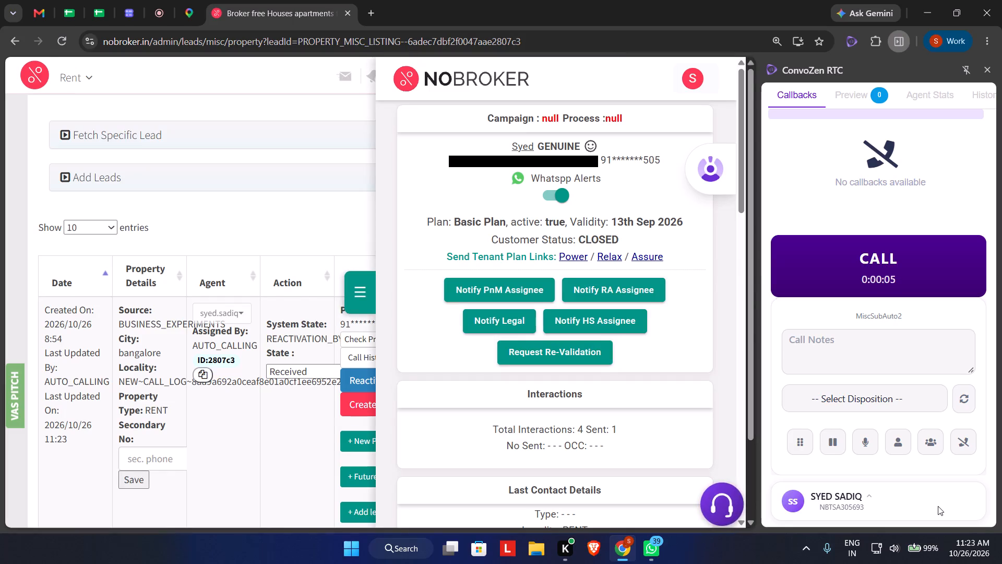
# Set the new lead's state to In Progress with the substate NOTPICK.
pyautogui.click(308, 370)
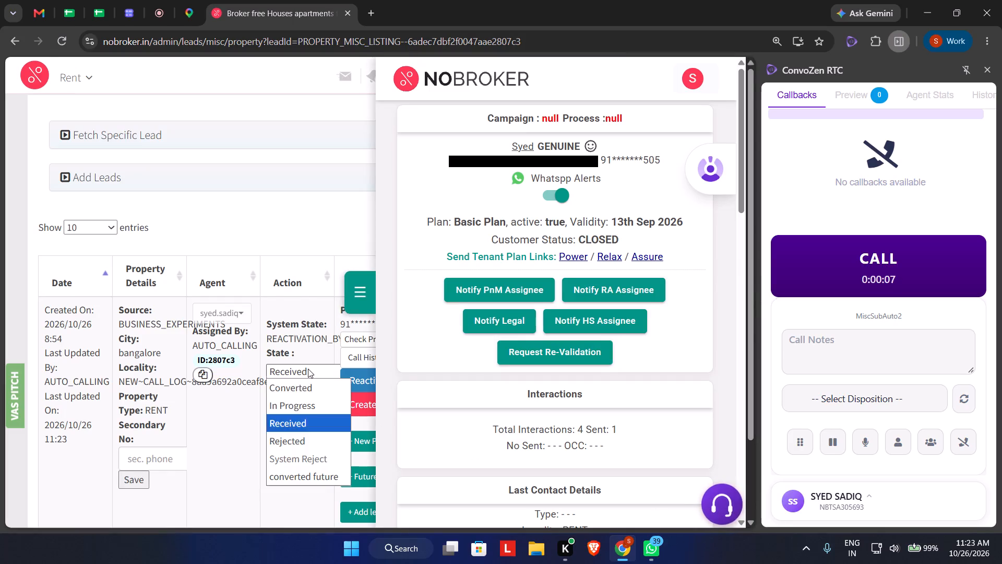
pyautogui.doubleClick(320, 405)
pyautogui.click(311, 392)
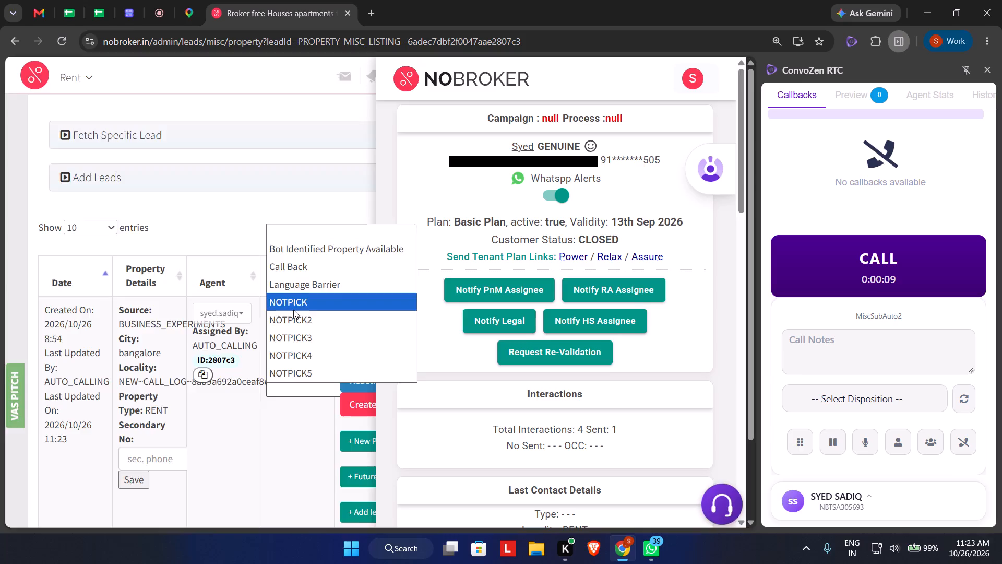
pyautogui.click(293, 310)
# Choose the disposition levels Outbound, Not Picked and Voice Mail for the call, end it and complete its disposition.
pyautogui.click(809, 391)
pyautogui.moveTo(819, 444); pyautogui.dragTo(815, 456)
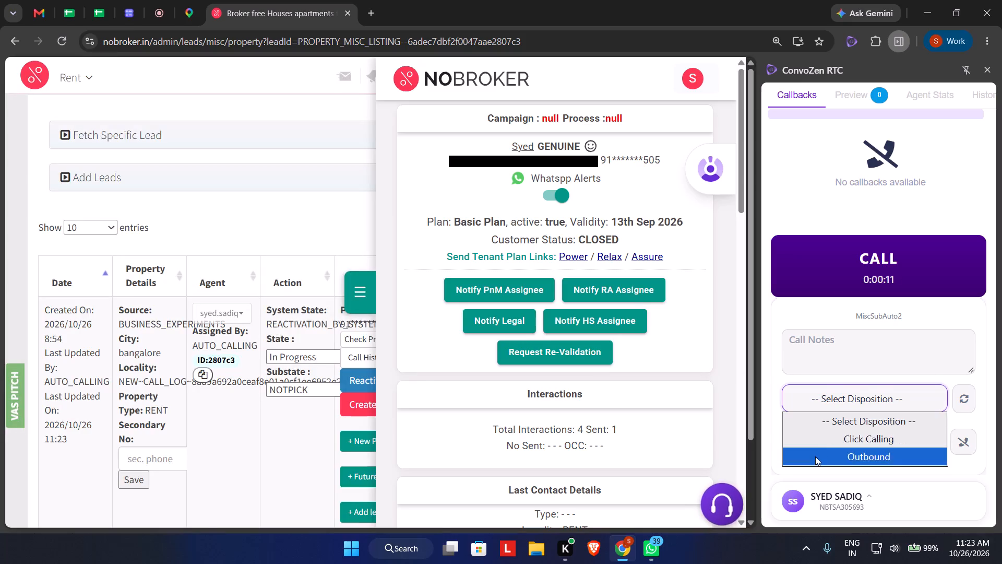
pyautogui.moveTo(815, 456); pyautogui.dragTo(815, 454)
pyautogui.click(803, 395)
pyautogui.moveTo(820, 446); pyautogui.dragTo(816, 441)
pyautogui.click(807, 384)
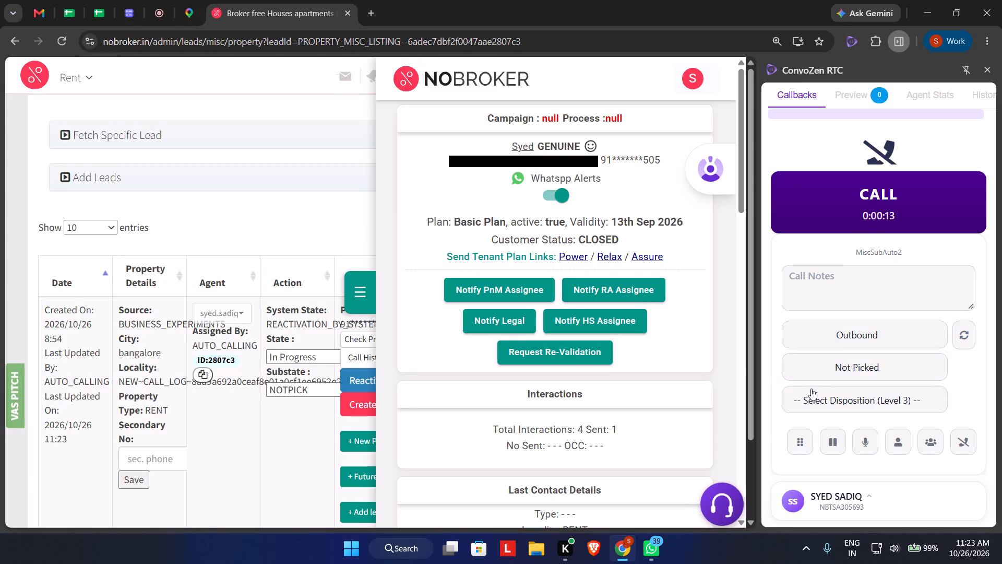
pyautogui.click(811, 389)
pyautogui.click(840, 488)
pyautogui.click(962, 449)
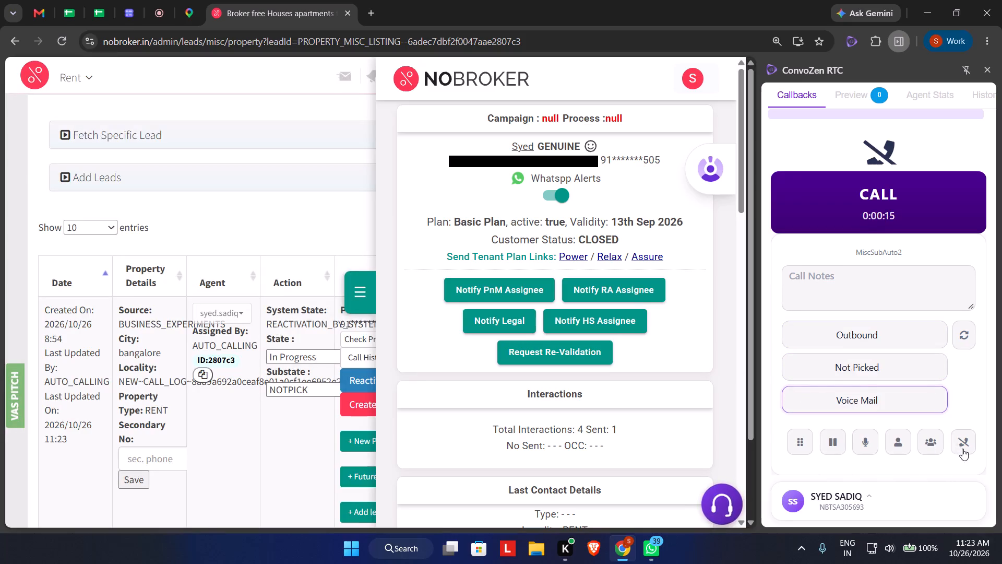
pyautogui.click(865, 453)
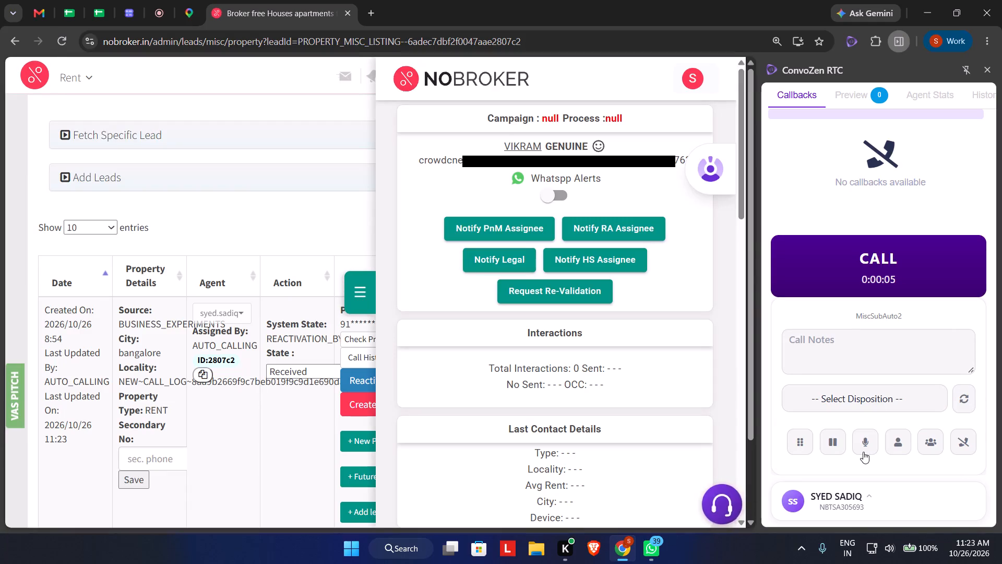
# Examine the next owner's contact and property details, including the listing 1 BHK for Rent In Munnekolala, and return to the owner's profile.
pyautogui.scroll(-3, 568, 395)
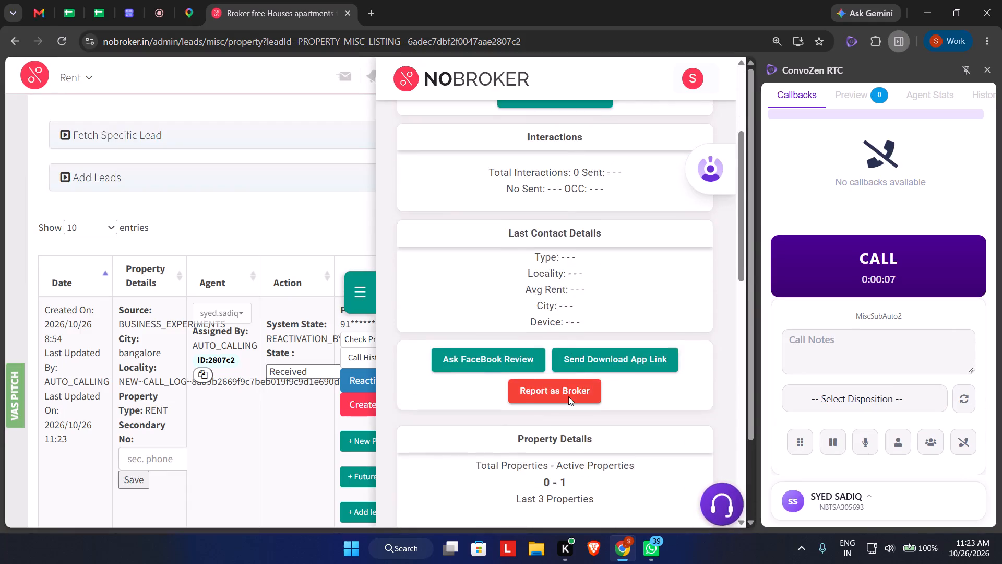
pyautogui.scroll(-3, 568, 396)
pyautogui.scroll(8, 568, 380)
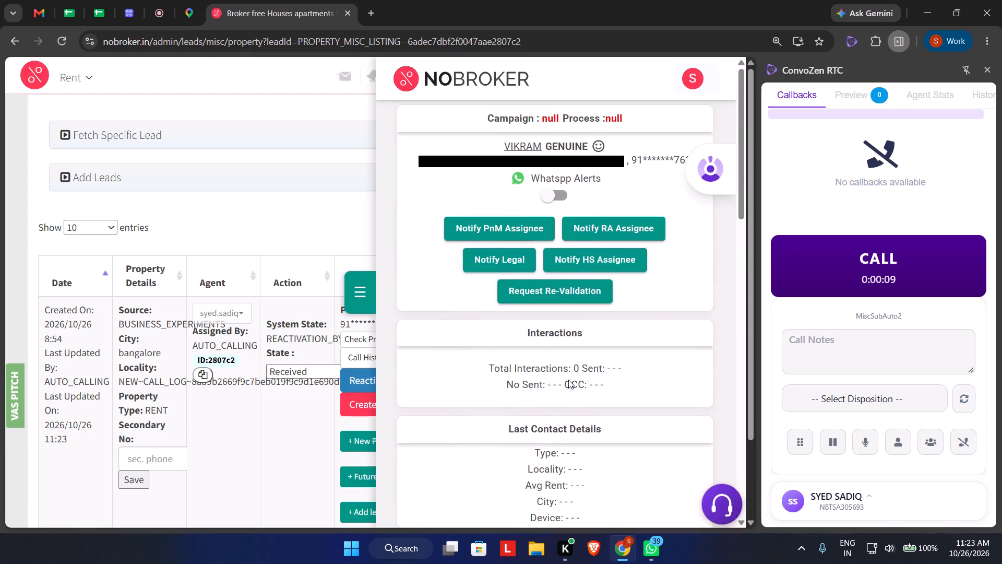
pyautogui.scroll(-3, 570, 377)
pyautogui.scroll(1, 570, 377)
pyautogui.scroll(-3, 570, 377)
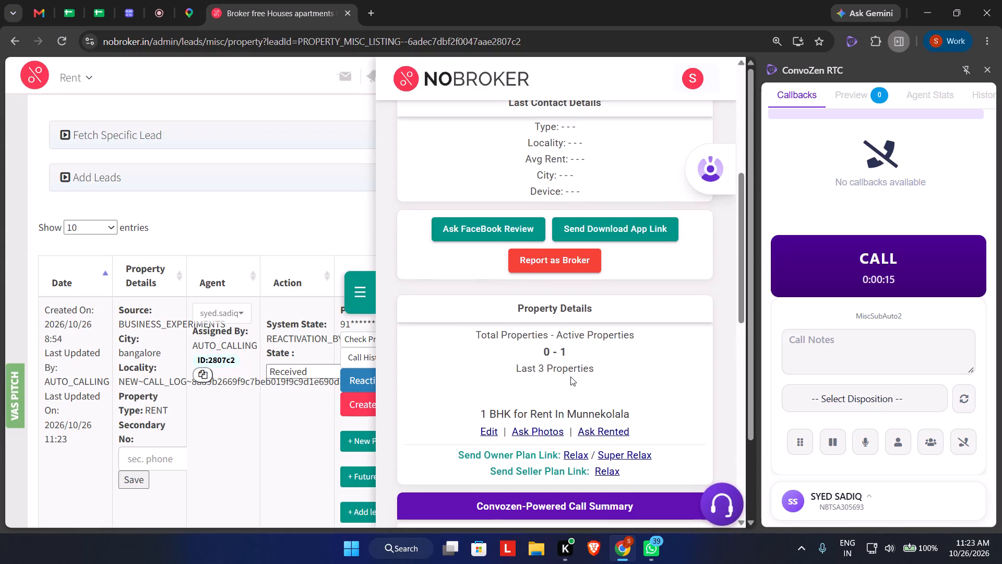
pyautogui.moveTo(474, 410); pyautogui.dragTo(476, 409)
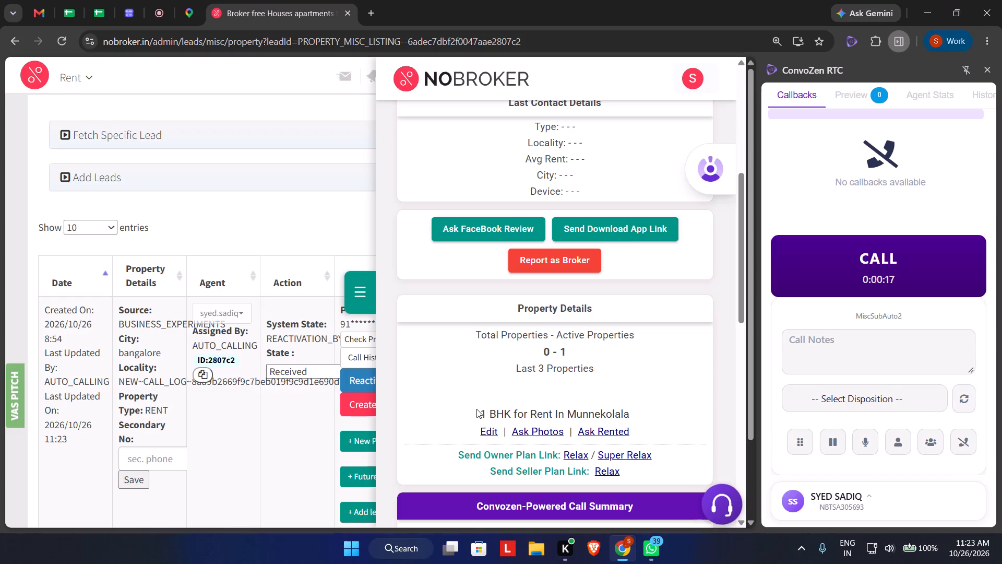
pyautogui.moveTo(476, 409); pyautogui.dragTo(516, 405)
pyautogui.moveTo(527, 405); pyautogui.dragTo(536, 406)
pyautogui.moveTo(575, 408); pyautogui.dragTo(597, 408)
pyautogui.click(600, 408)
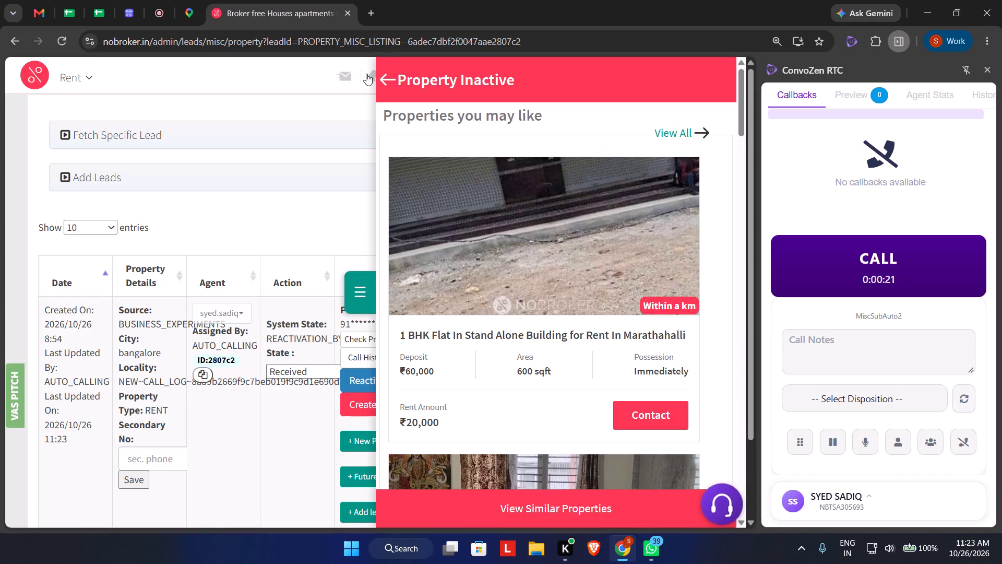
pyautogui.click(390, 85)
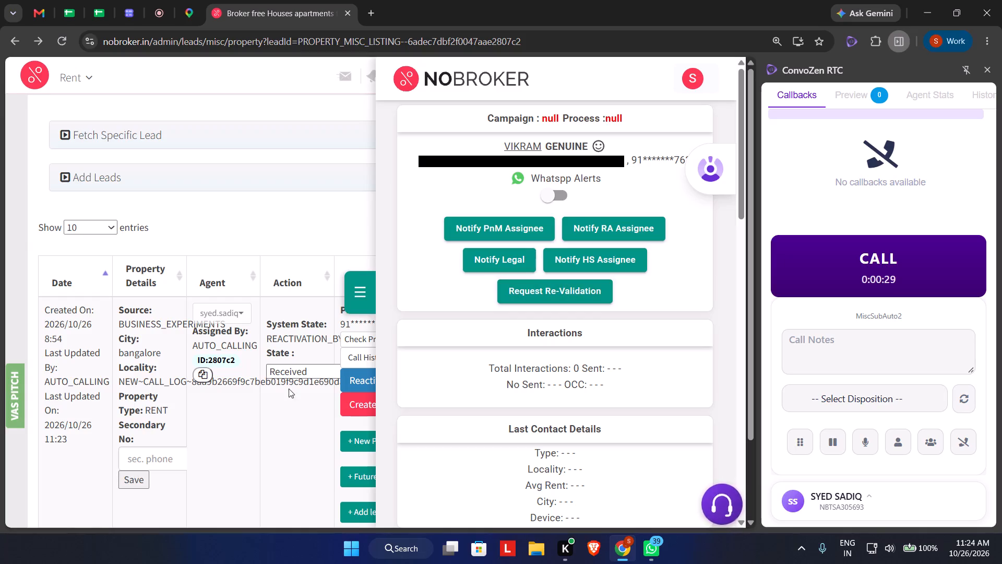
# Set the lead's state to Rejected with the substate Rented Out.
pyautogui.click(299, 371)
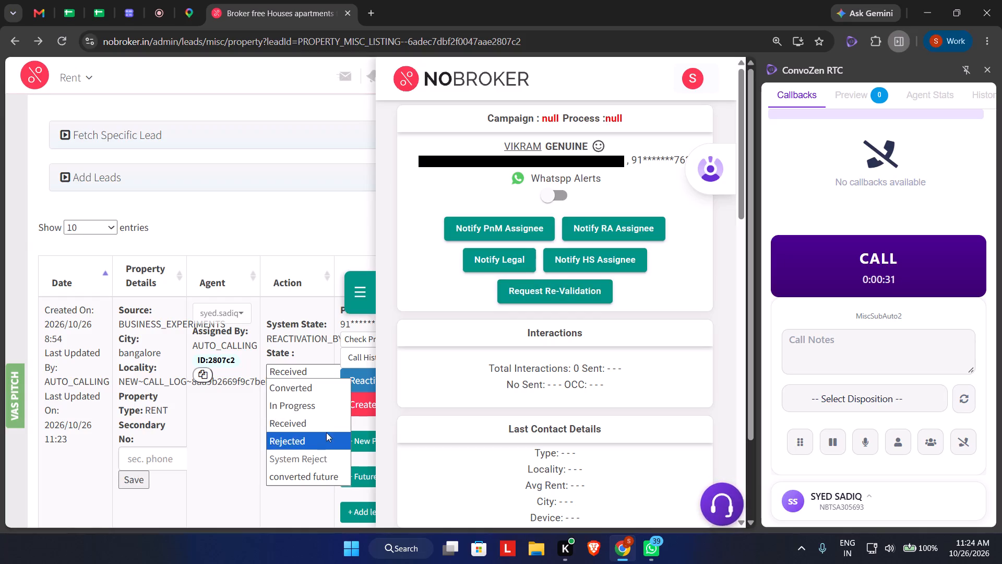
pyautogui.click(315, 442)
pyautogui.click(301, 394)
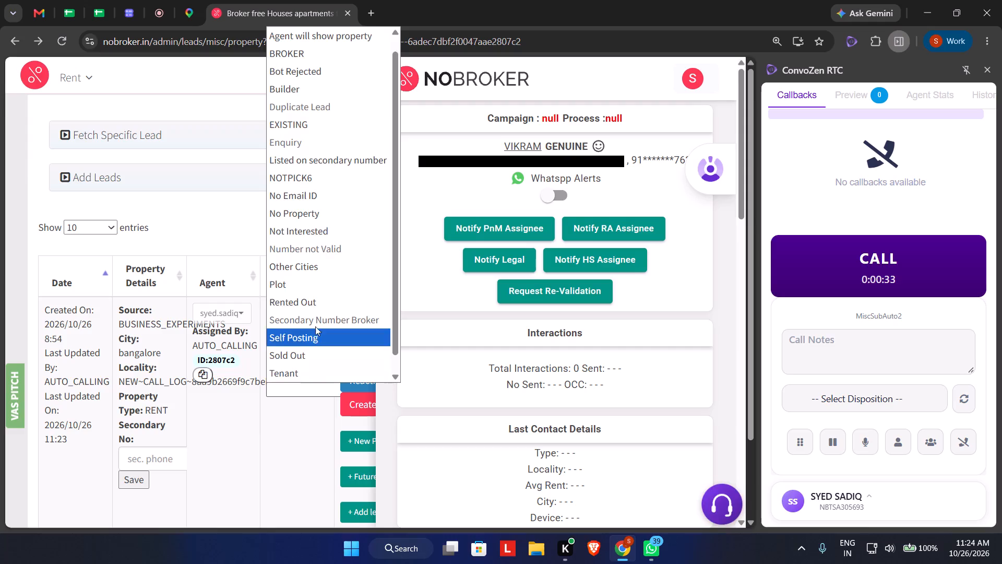
pyautogui.click(328, 296)
# End the call, choose the disposition levels Click Calling, Rejected and Rented Out, and complete its disposition.
pyautogui.click(957, 443)
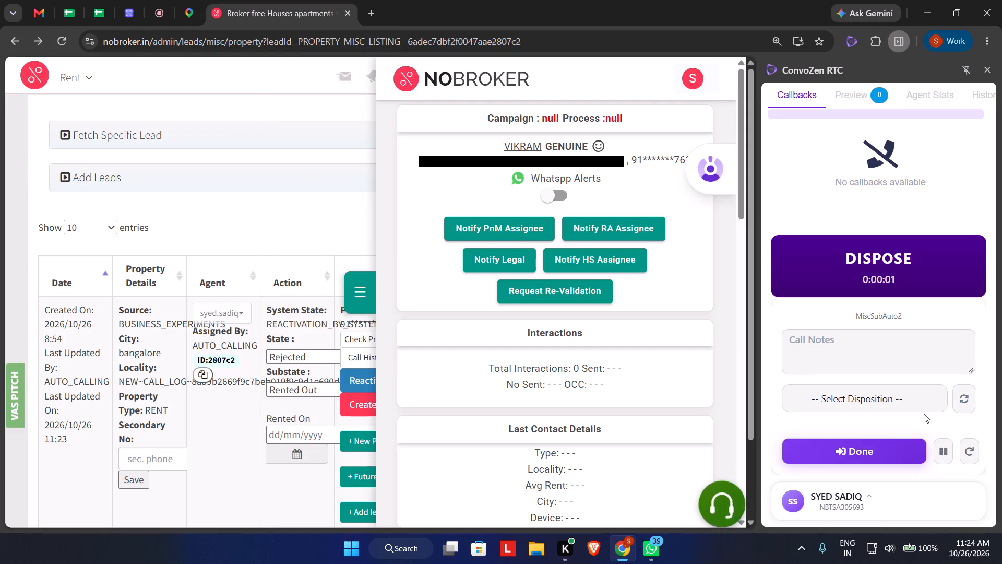
pyautogui.click(905, 394)
pyautogui.click(892, 439)
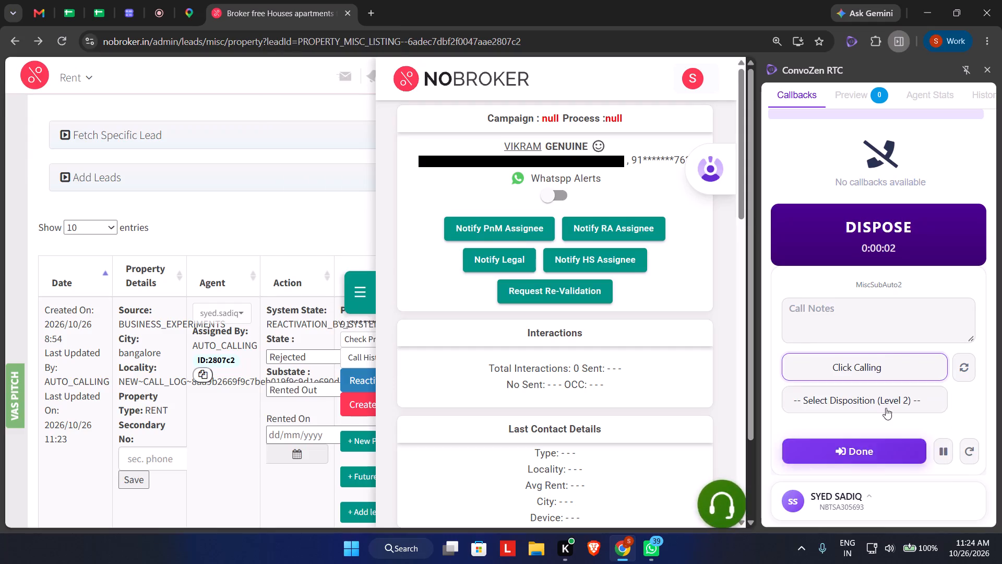
pyautogui.click(886, 408)
pyautogui.click(893, 493)
pyautogui.click(867, 406)
pyautogui.click(859, 357)
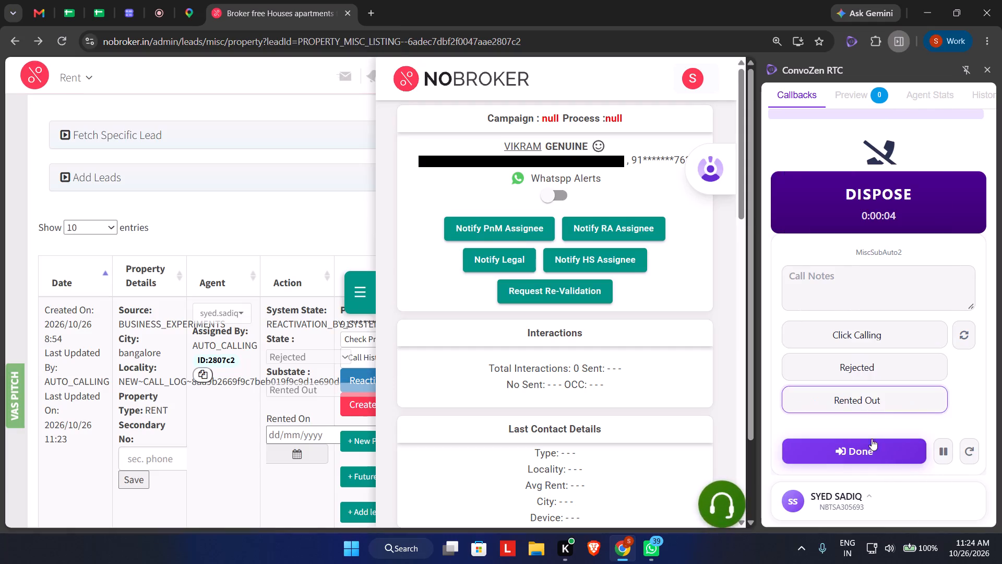
pyautogui.click(873, 447)
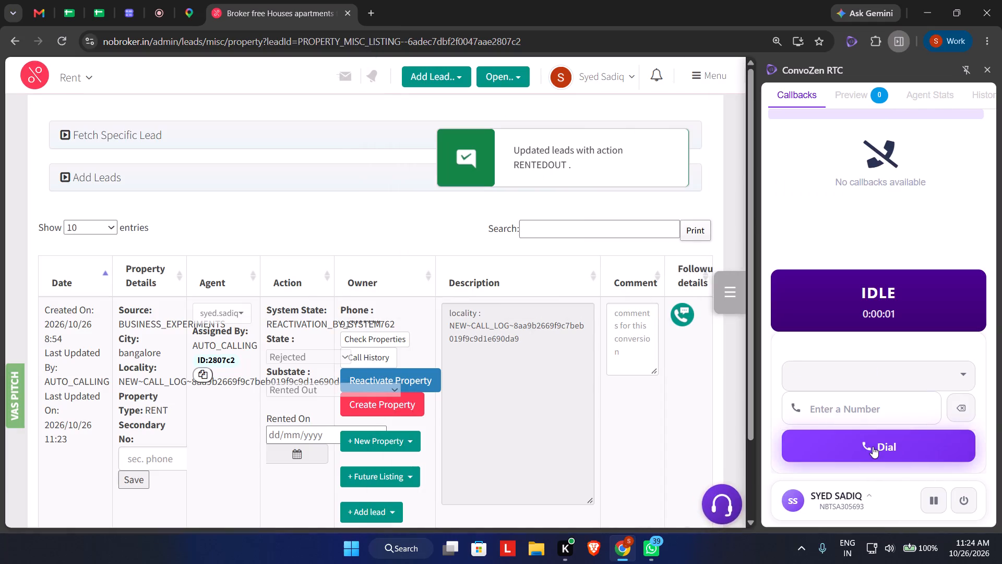
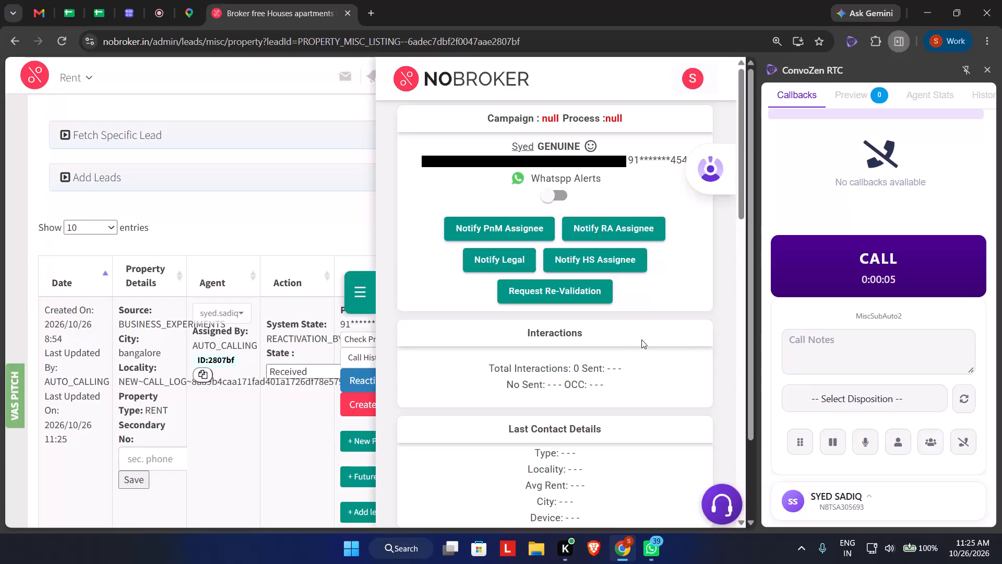
# Check the owner's 1 BHK for Rent In Nagavara listing and set the lead's state to Rejected with the substate Rented Out.
pyautogui.scroll(-4, 586, 348)
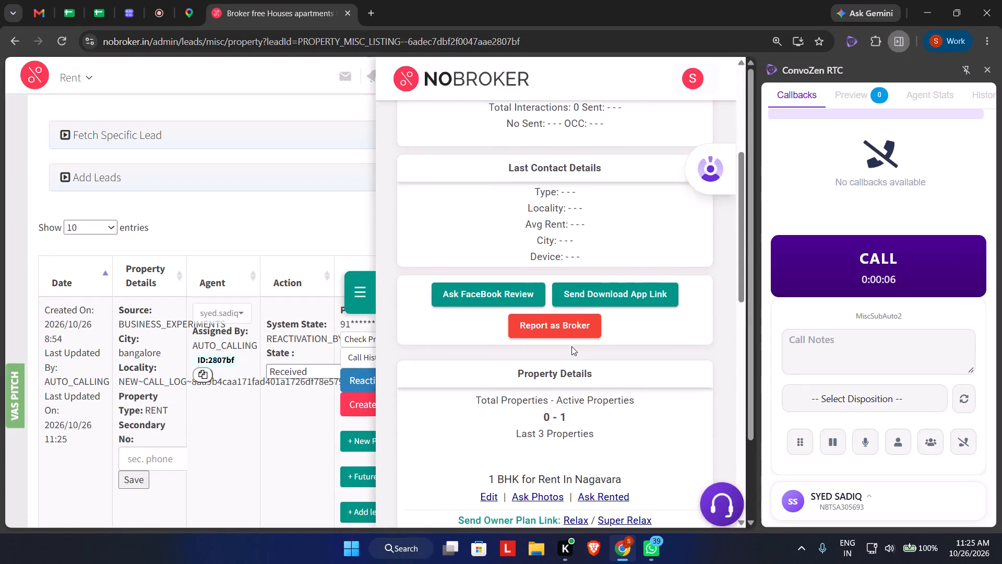
pyautogui.scroll(-3, 571, 343)
pyautogui.scroll(1, 571, 343)
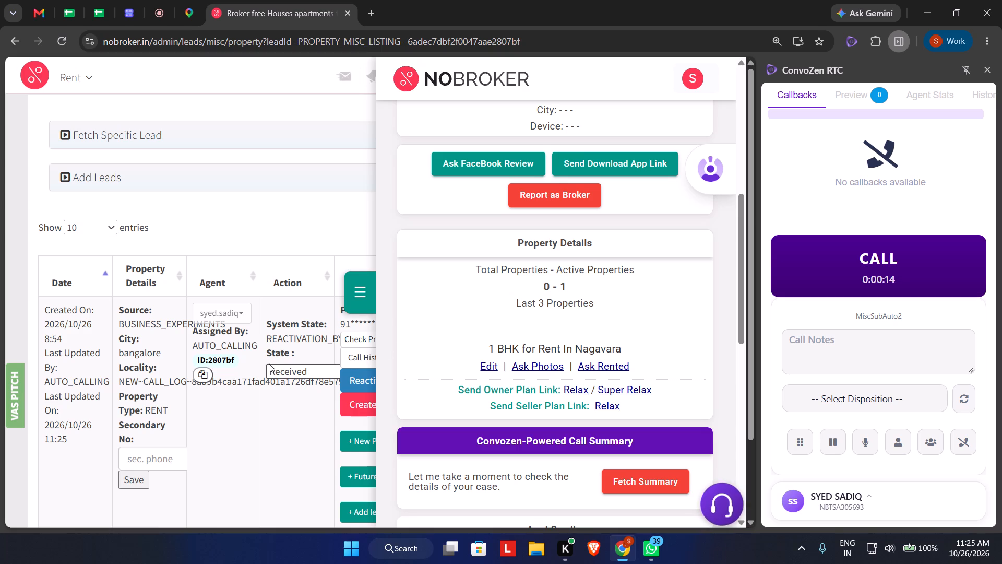
pyautogui.click(281, 372)
pyautogui.click(323, 437)
pyautogui.click(306, 385)
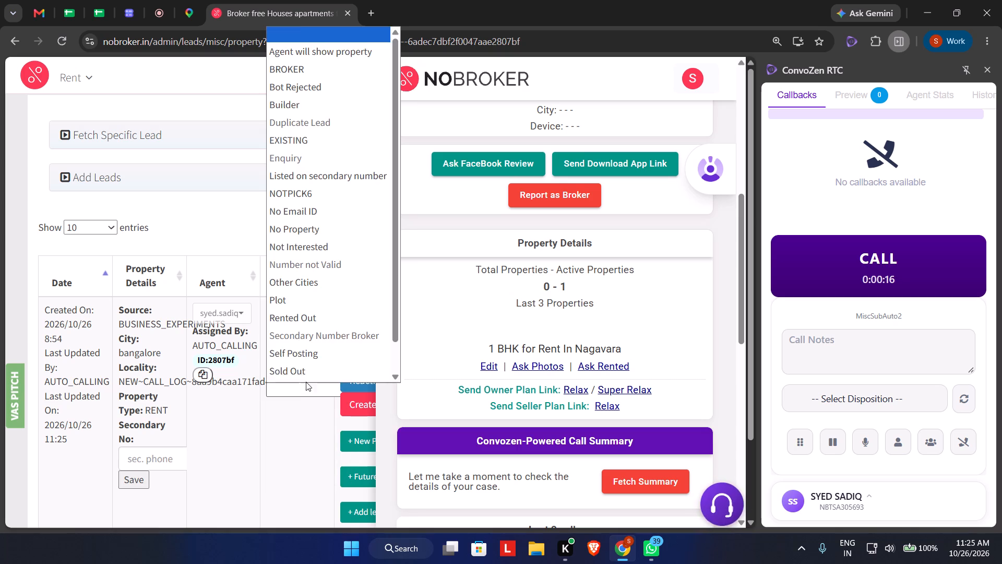
pyautogui.click(308, 313)
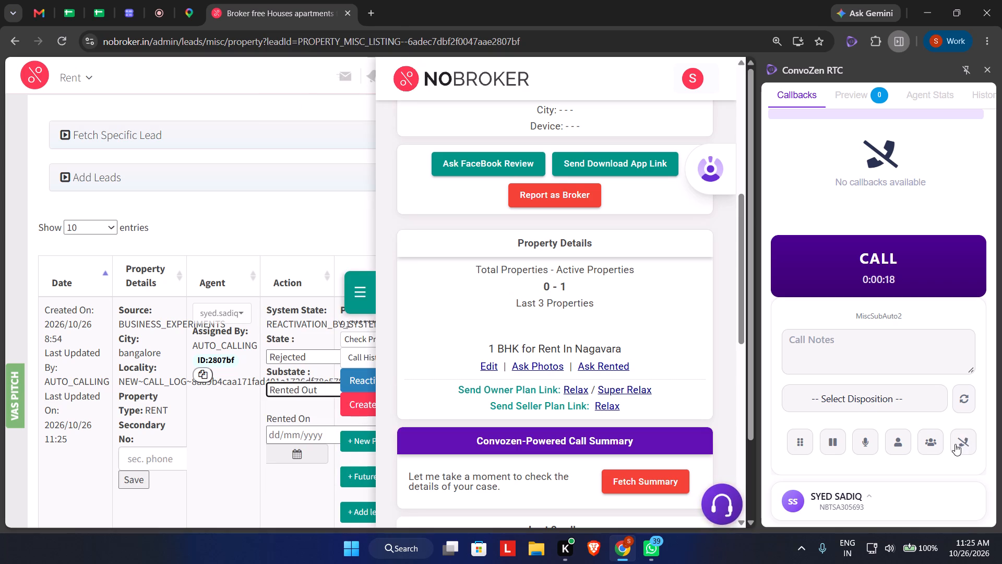
# End the call, choose Click Calling and the two further disposition levels for the rented-out lead, and complete its disposition.
pyautogui.click(955, 446)
pyautogui.click(888, 402)
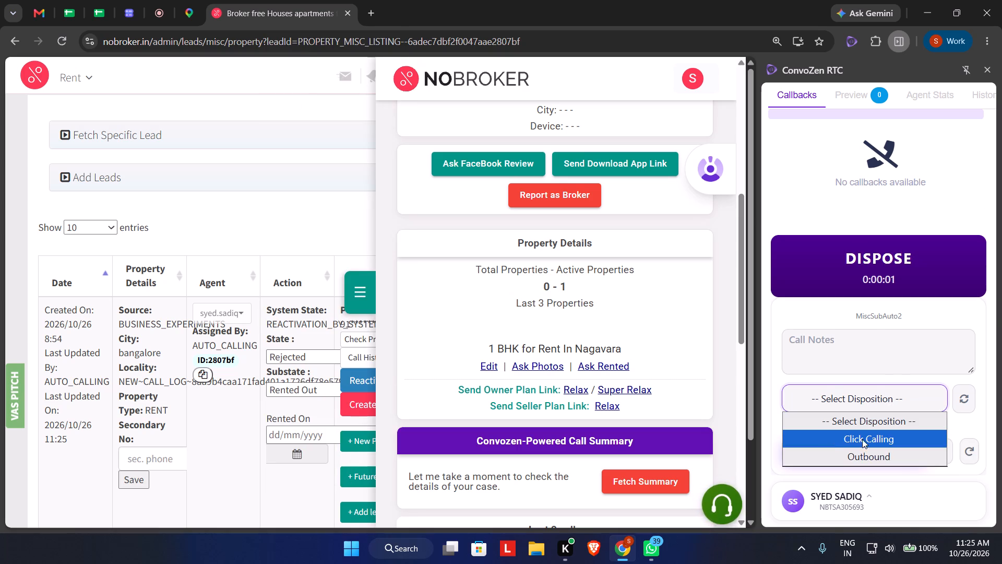
pyautogui.click(861, 433)
pyautogui.click(853, 392)
pyautogui.click(879, 485)
pyautogui.click(850, 402)
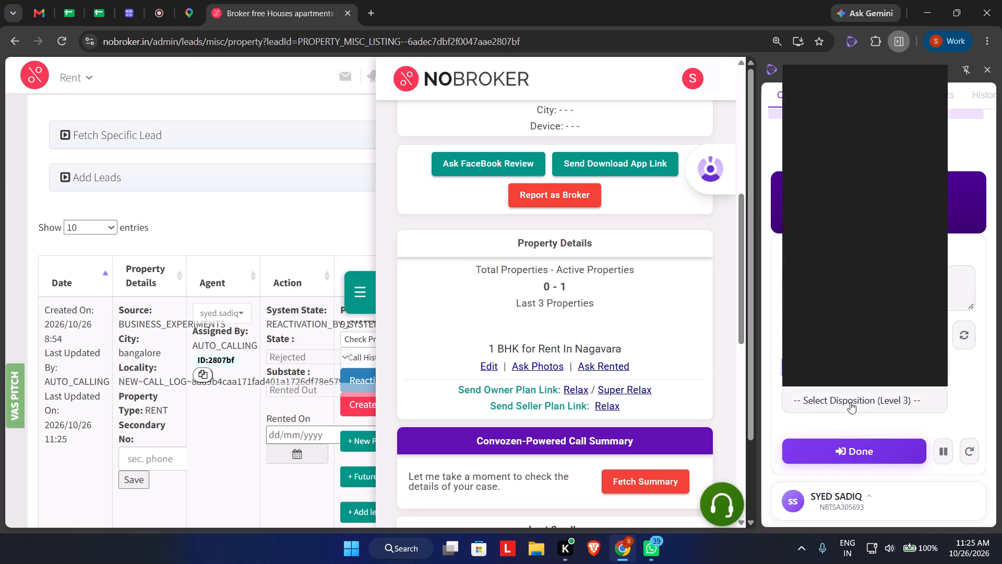
pyautogui.click(849, 358)
pyautogui.click(852, 450)
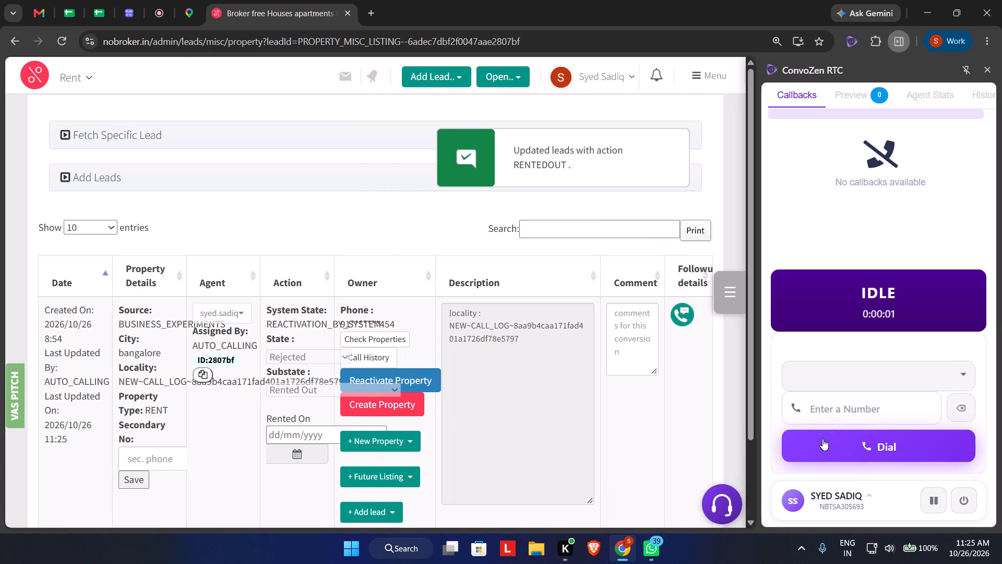
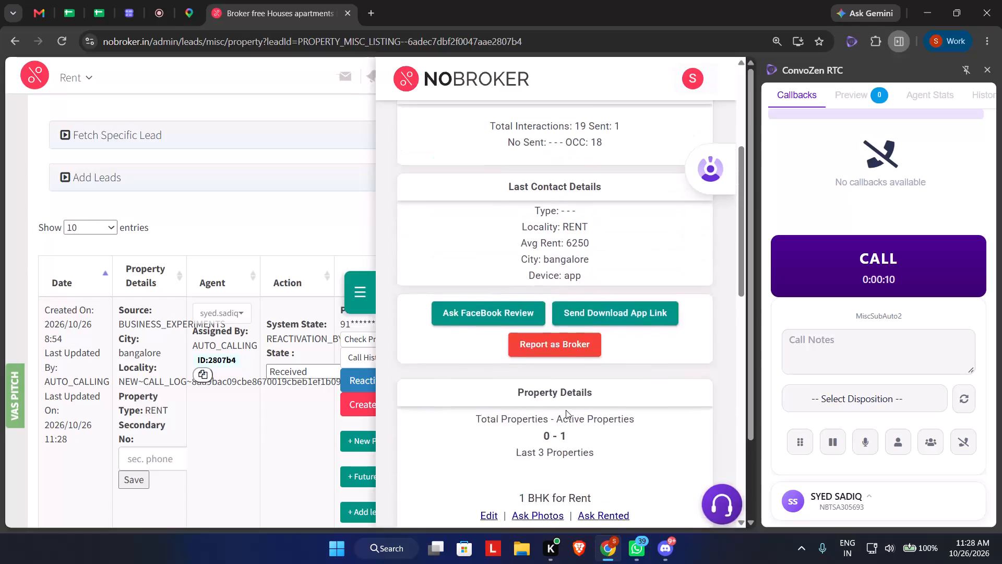
# Review the owner's details and set the lead's state to Rejected with the substate Rented Out.
pyautogui.scroll(3, 566, 410)
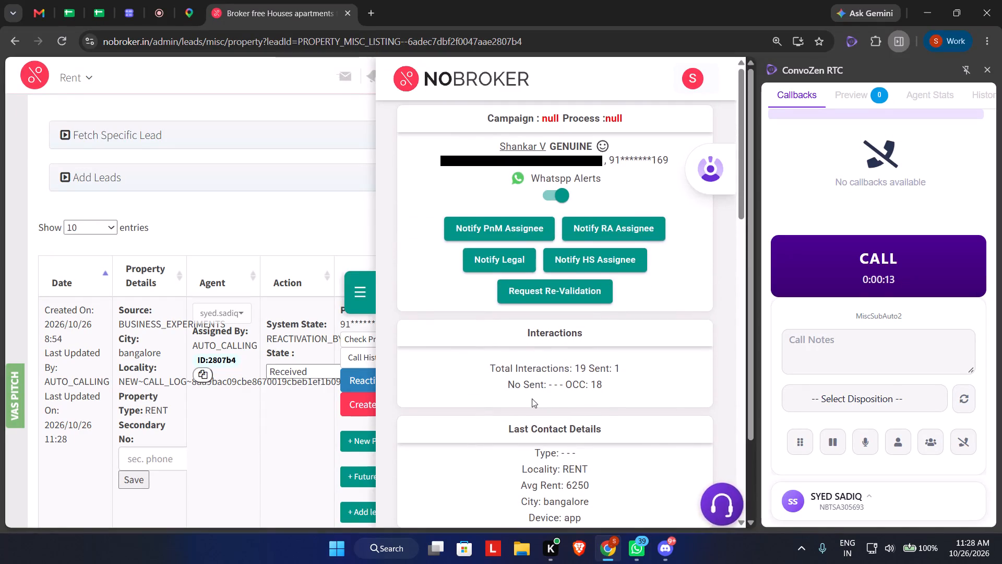
pyautogui.scroll(2, 532, 398)
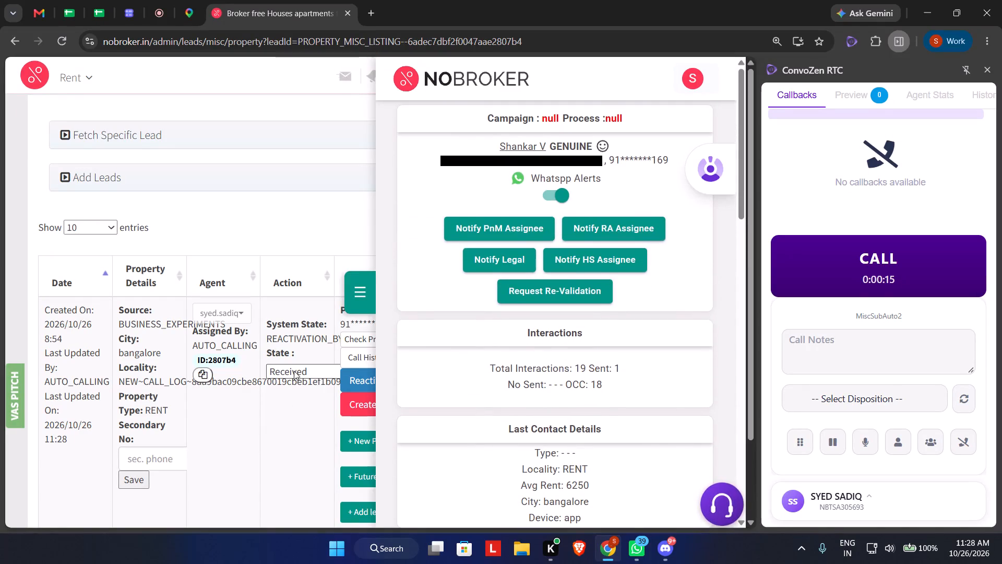
pyautogui.click(294, 371)
pyautogui.click(308, 438)
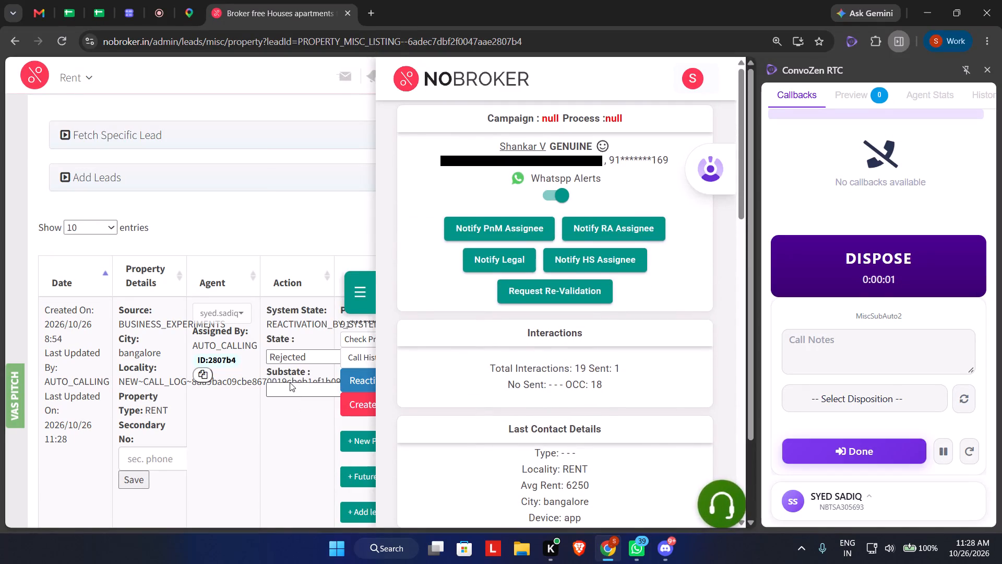
pyautogui.click(290, 382)
pyautogui.click(323, 304)
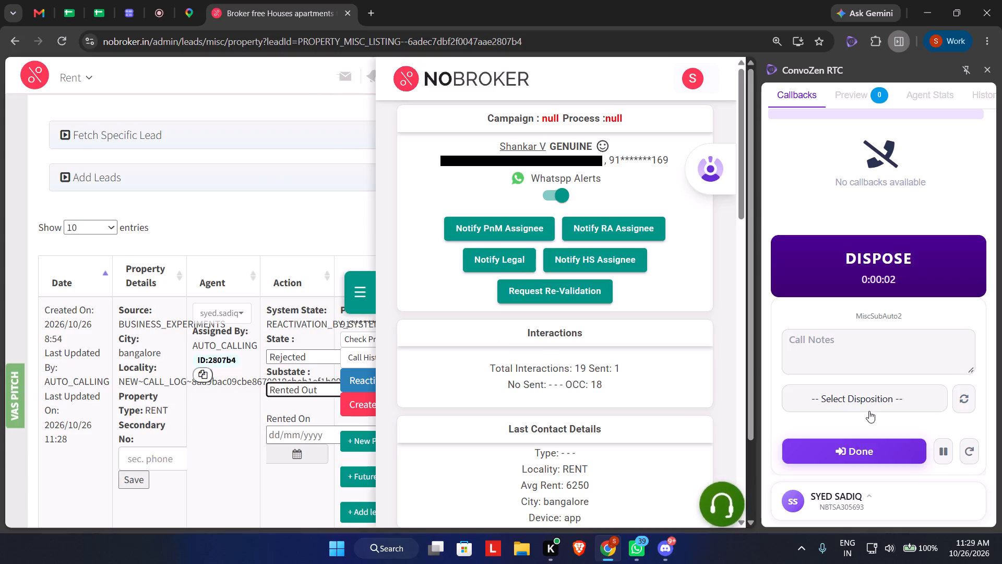
# Dispose the call as Click Calling and Rejected with a third-level disposition for the rented-out lead.
pyautogui.click(893, 395)
pyautogui.click(853, 439)
pyautogui.click(853, 388)
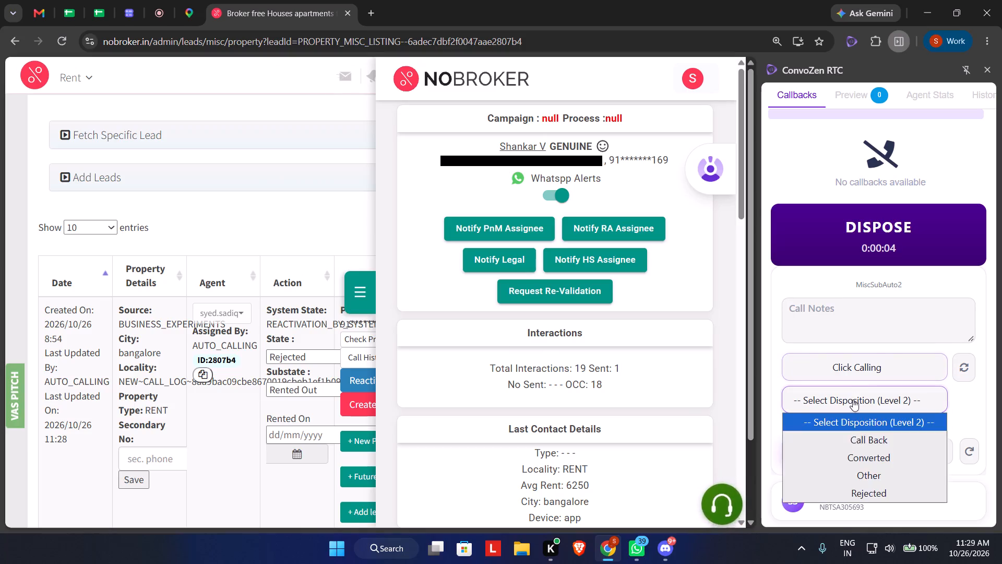
pyautogui.click(836, 496)
pyautogui.click(832, 410)
pyautogui.click(845, 359)
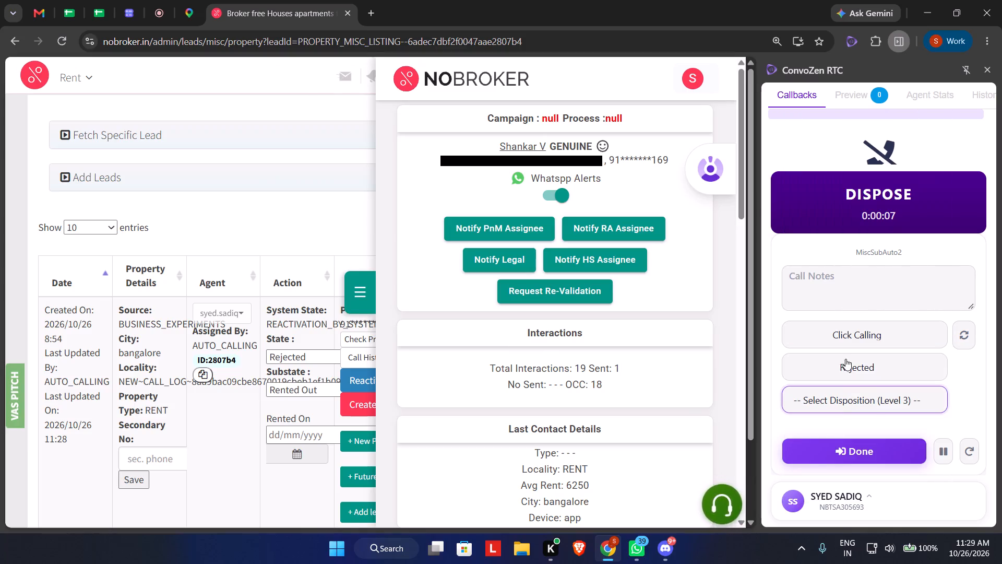
pyautogui.click(809, 448)
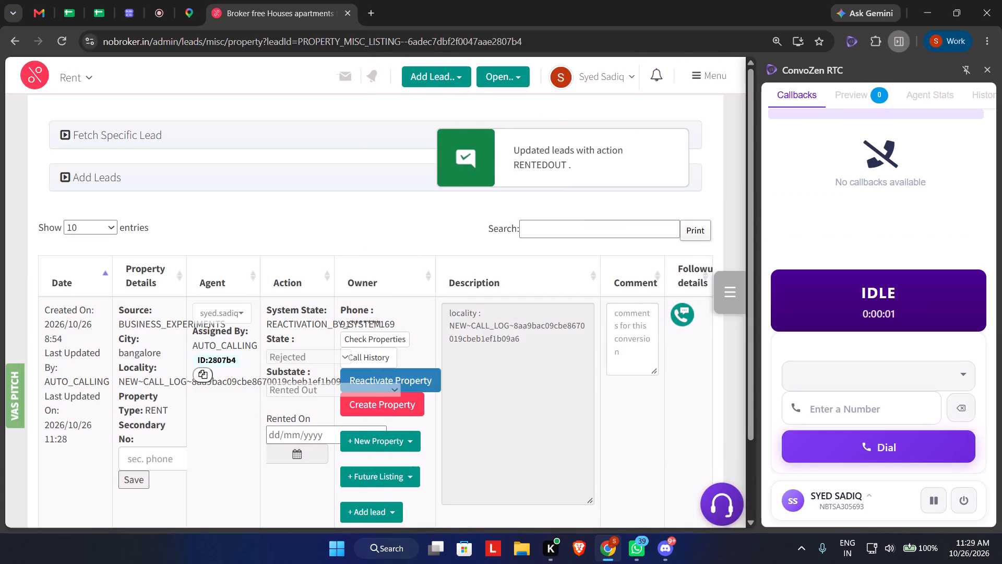
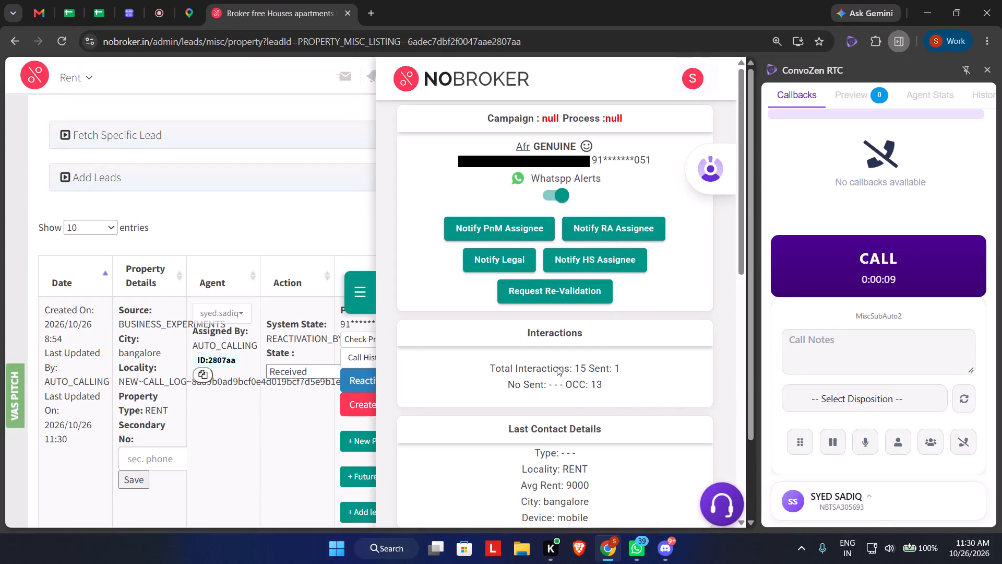
# Review the owner's contact and property details, and set the lead's state to In Progress with the substate NOTPICK.
pyautogui.scroll(-2, 557, 366)
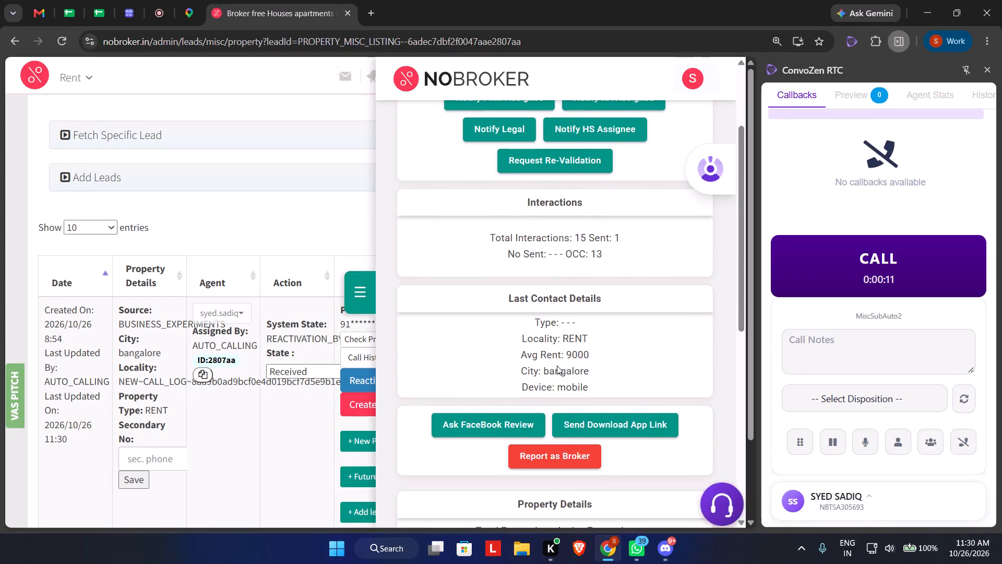
pyautogui.scroll(-3, 557, 365)
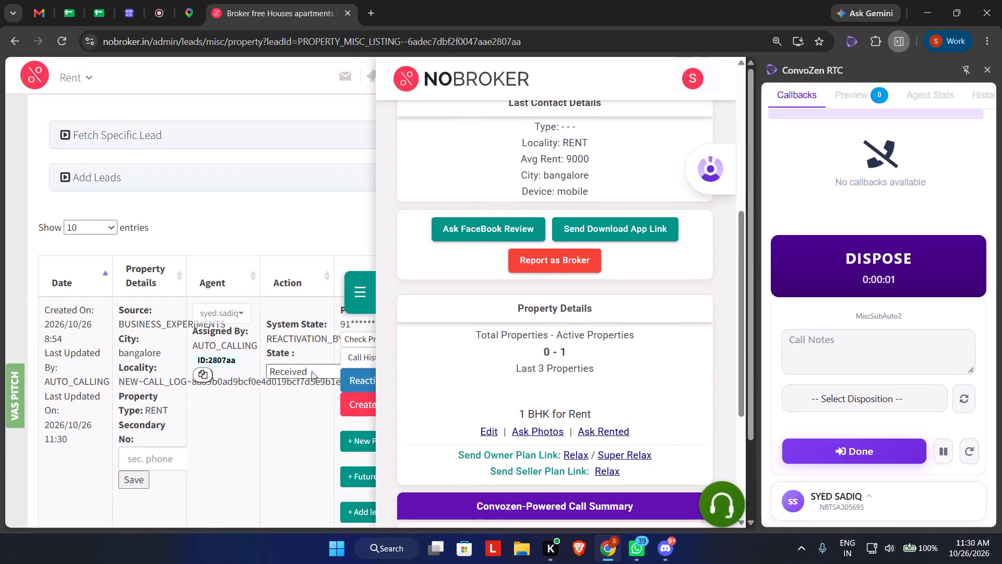
pyautogui.click(309, 369)
pyautogui.click(290, 408)
pyautogui.click(299, 391)
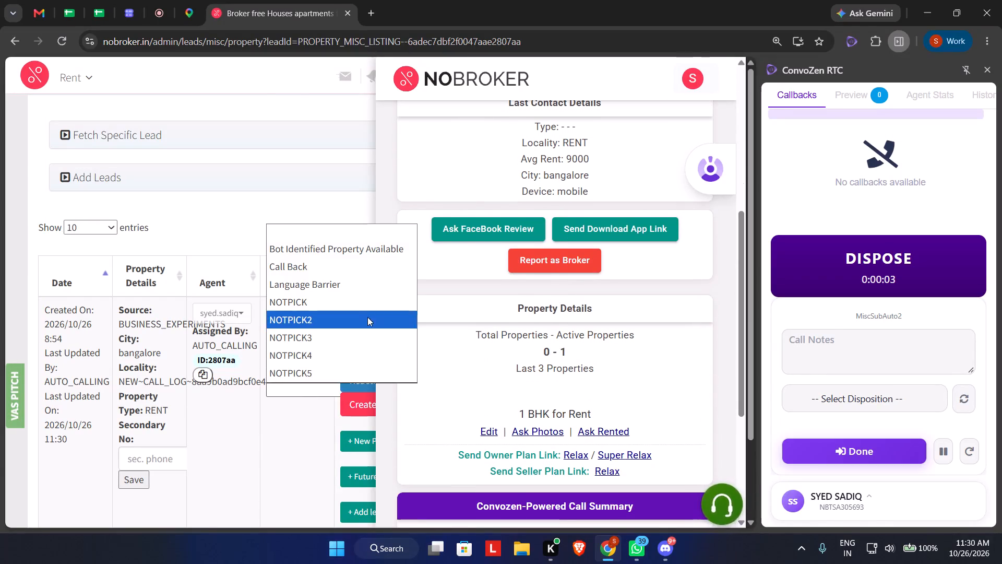
pyautogui.click(372, 306)
# Dispose the call as Click Calling, Call Back, Busy or Disconnected.
pyautogui.click(834, 396)
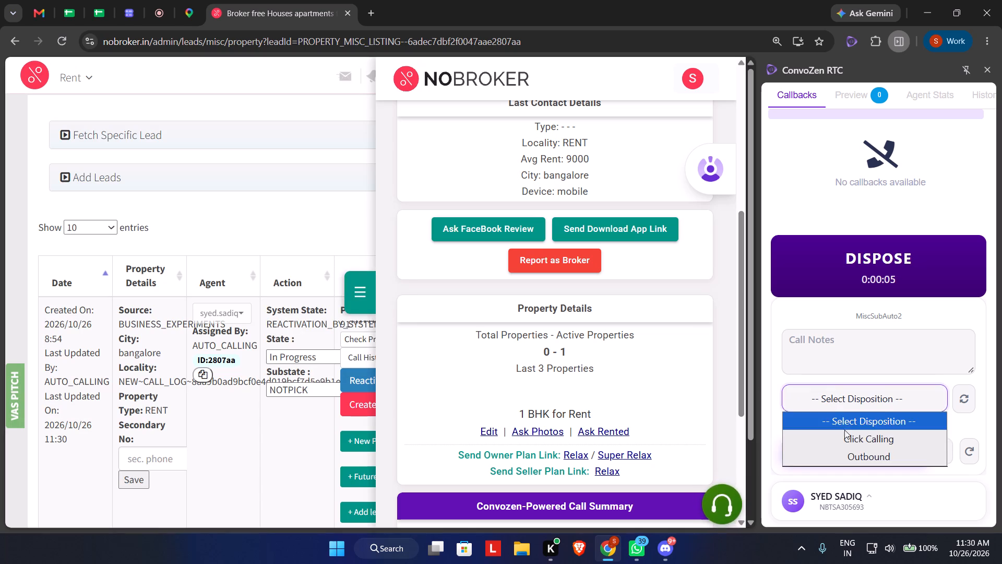
pyautogui.click(844, 430)
pyautogui.click(848, 404)
pyautogui.click(850, 433)
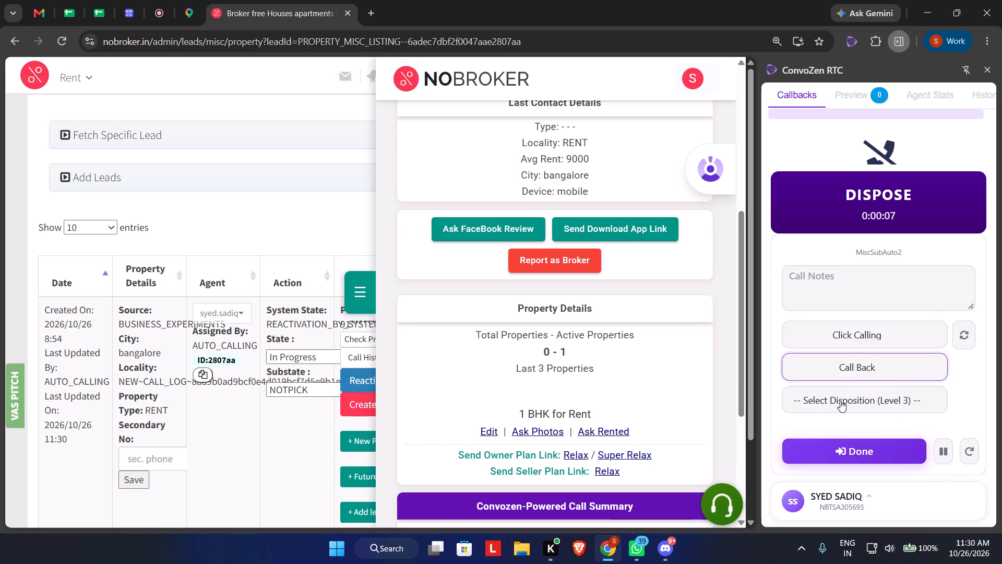
pyautogui.click(840, 400)
pyautogui.click(827, 239)
pyautogui.click(853, 459)
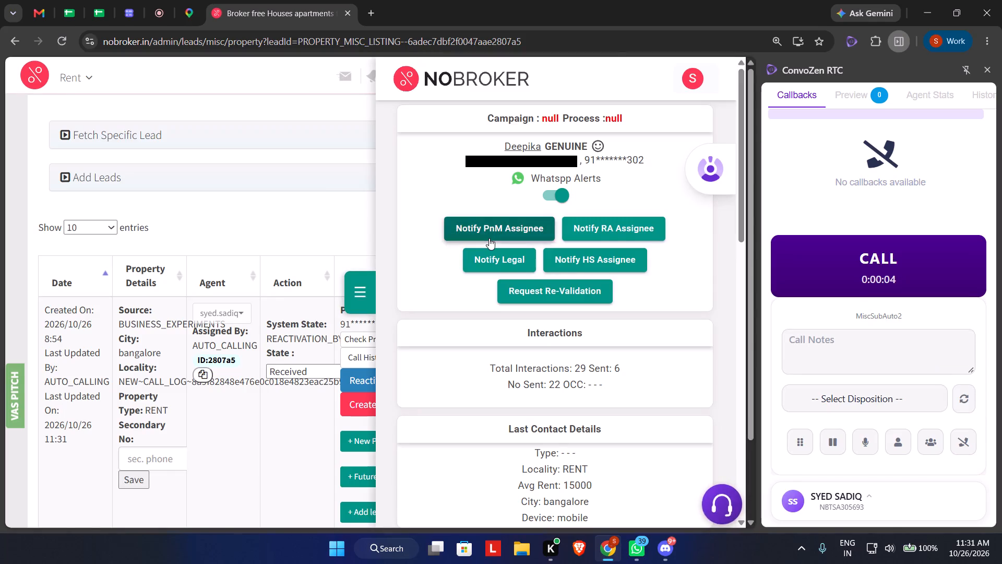
# Examine the new lead's owner profile, including interactions, last contact details and the listed rental property.
pyautogui.scroll(-7, 489, 238)
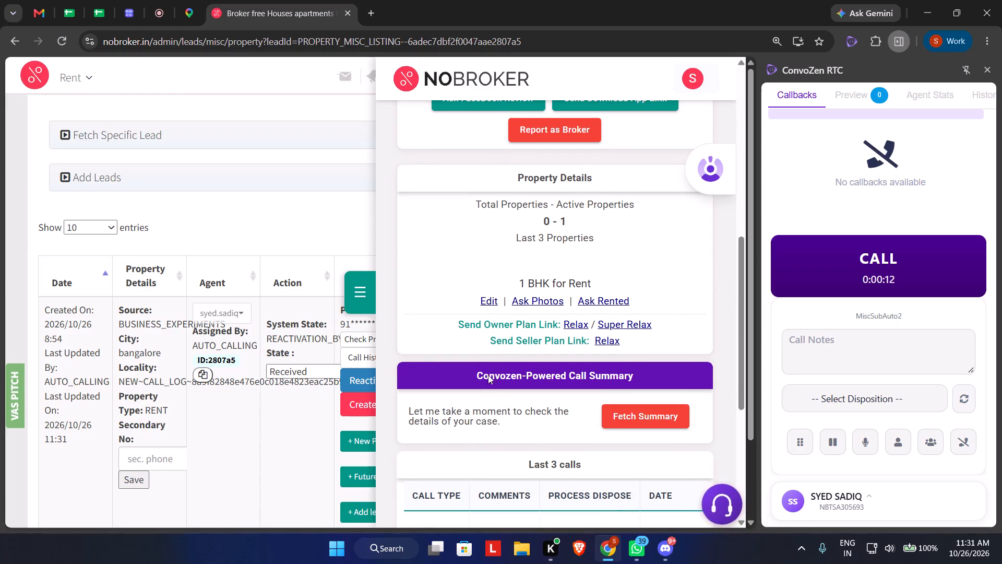
pyautogui.scroll(1, 485, 366)
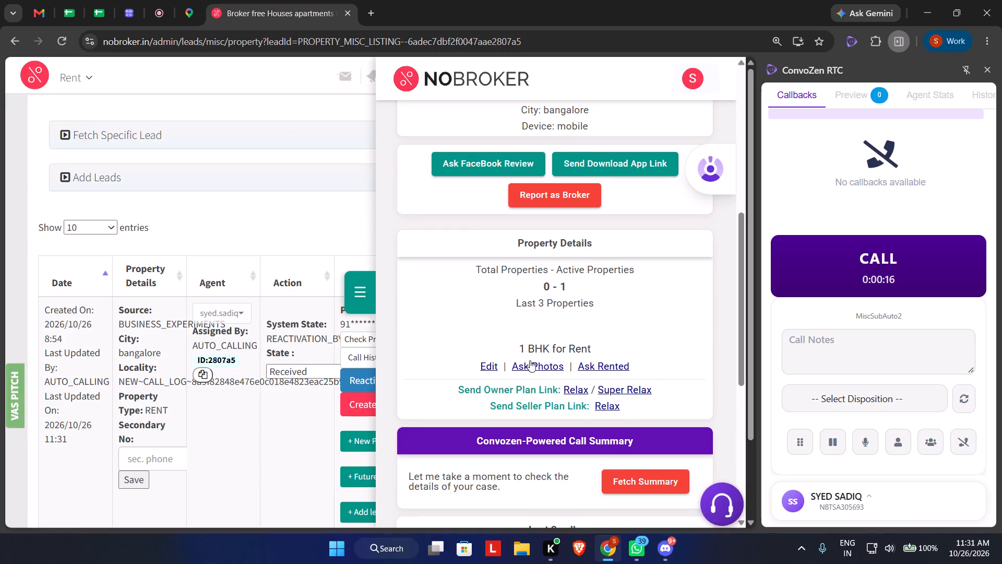
pyautogui.moveTo(531, 346); pyautogui.dragTo(536, 347)
pyautogui.moveTo(536, 347); pyautogui.dragTo(553, 346)
pyautogui.scroll(3, 575, 352)
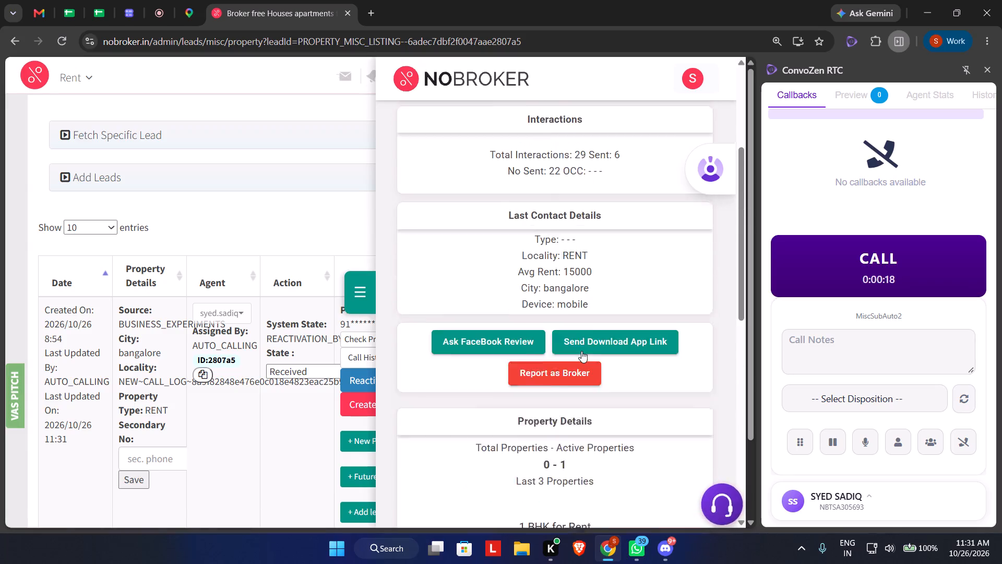
pyautogui.scroll(4, 581, 351)
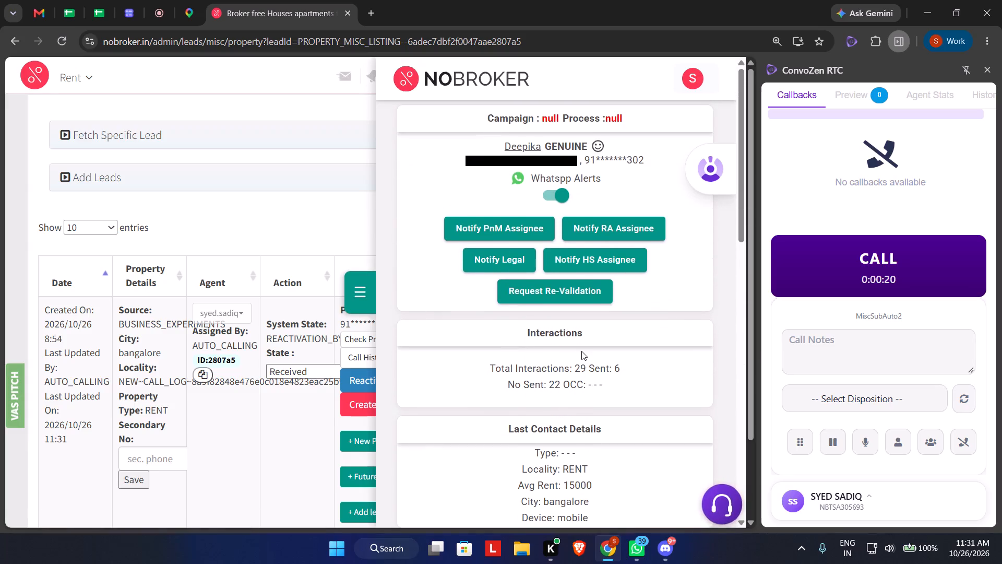
pyautogui.scroll(-4, 581, 351)
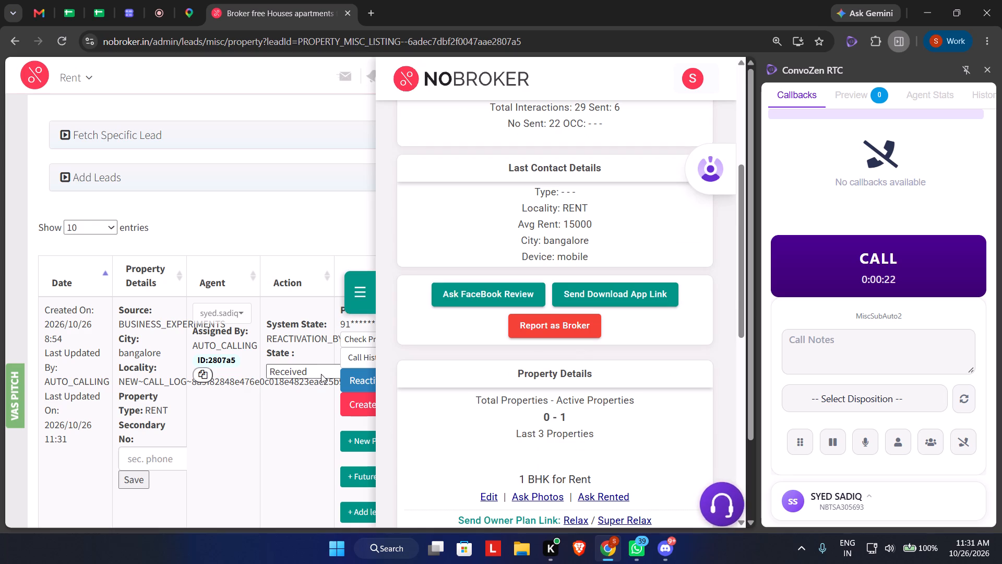
pyautogui.scroll(1, 524, 394)
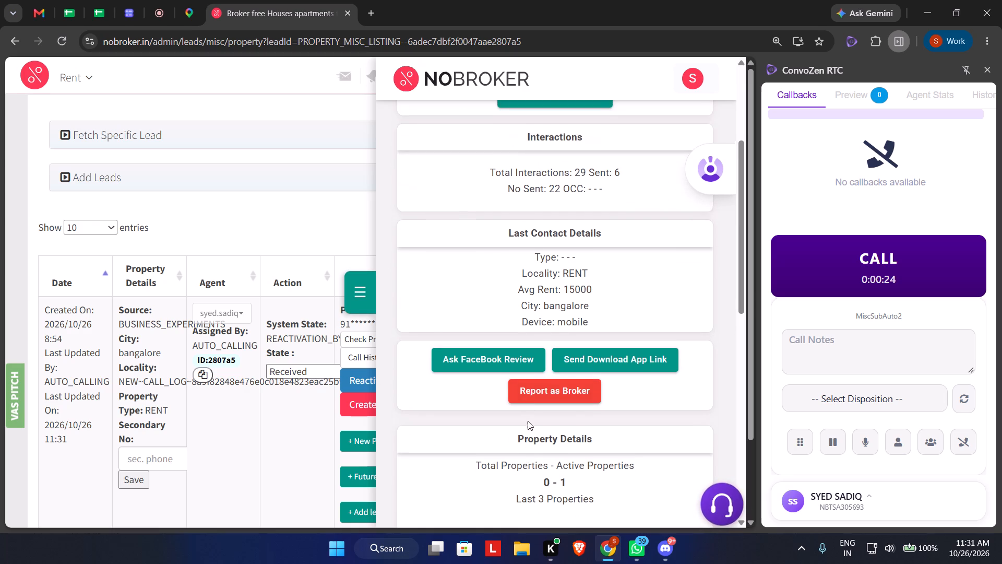
pyautogui.scroll(-5, 528, 422)
pyautogui.scroll(1, 515, 297)
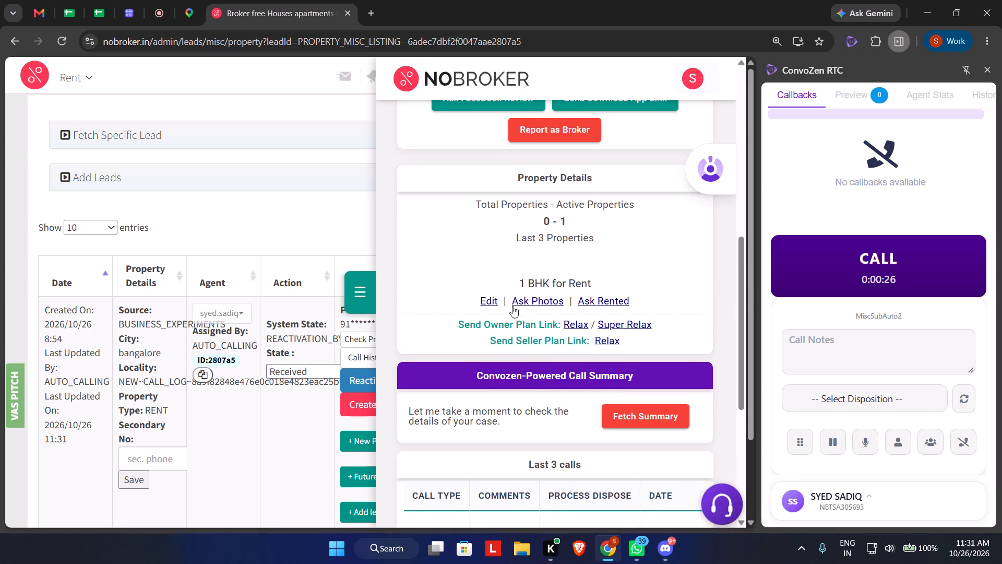
pyautogui.moveTo(513, 276); pyautogui.dragTo(571, 278)
pyautogui.click(591, 277)
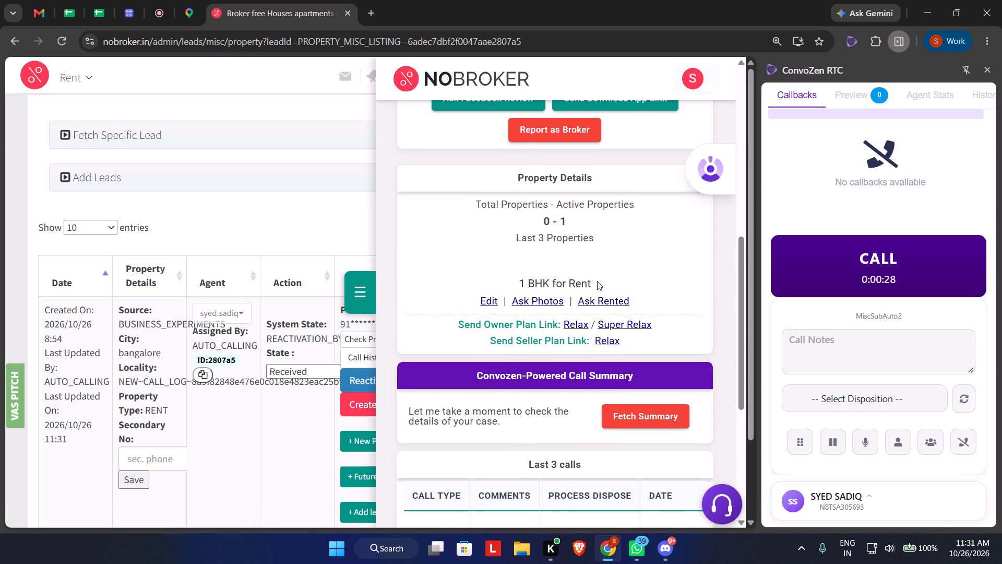
pyautogui.moveTo(597, 281); pyautogui.dragTo(499, 277)
pyautogui.click(499, 273)
# Set the lead's state to In Progress with the substate NOTPICK.
pyautogui.click(315, 375)
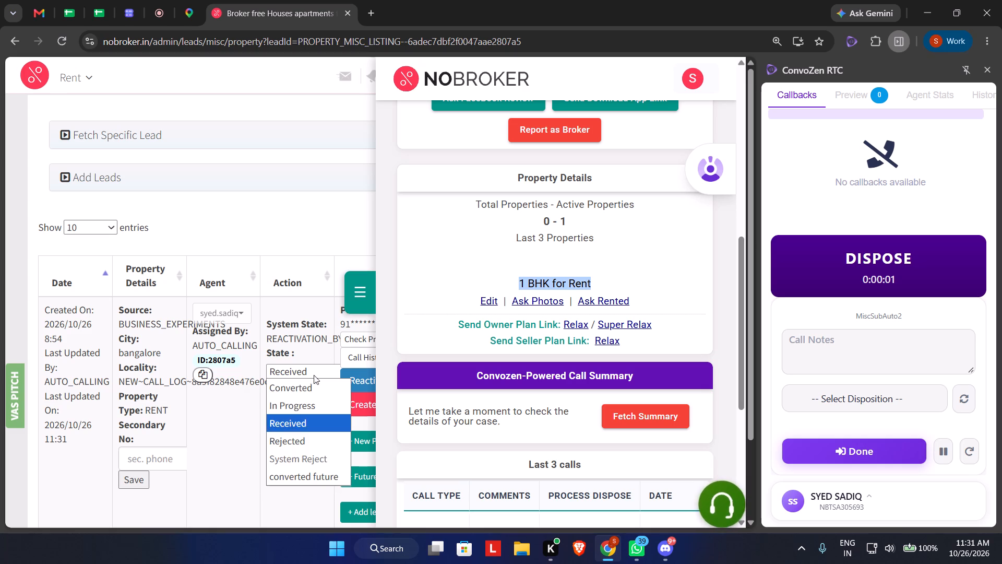
pyautogui.click(301, 405)
pyautogui.click(304, 387)
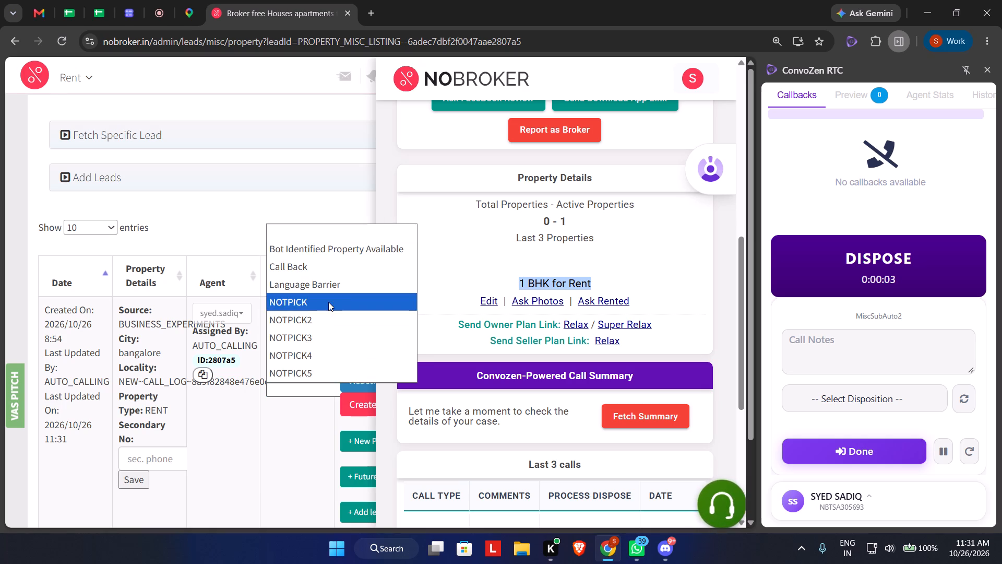
pyautogui.click(328, 302)
# Dispose the call as Click Calling, Call Back, Busy or Disconnected.
pyautogui.click(965, 393)
pyautogui.click(899, 397)
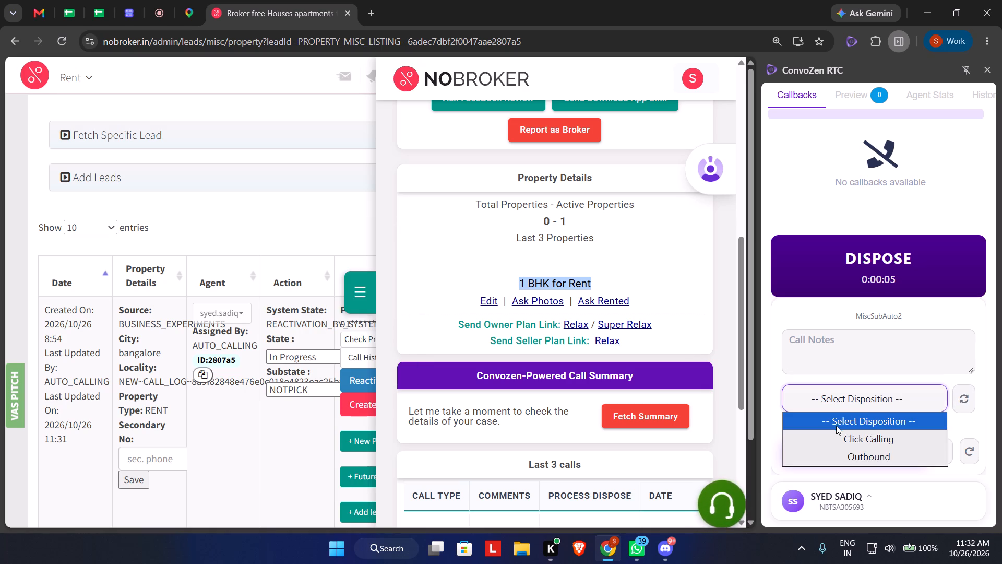
pyautogui.click(834, 433)
pyautogui.click(832, 408)
pyautogui.click(825, 431)
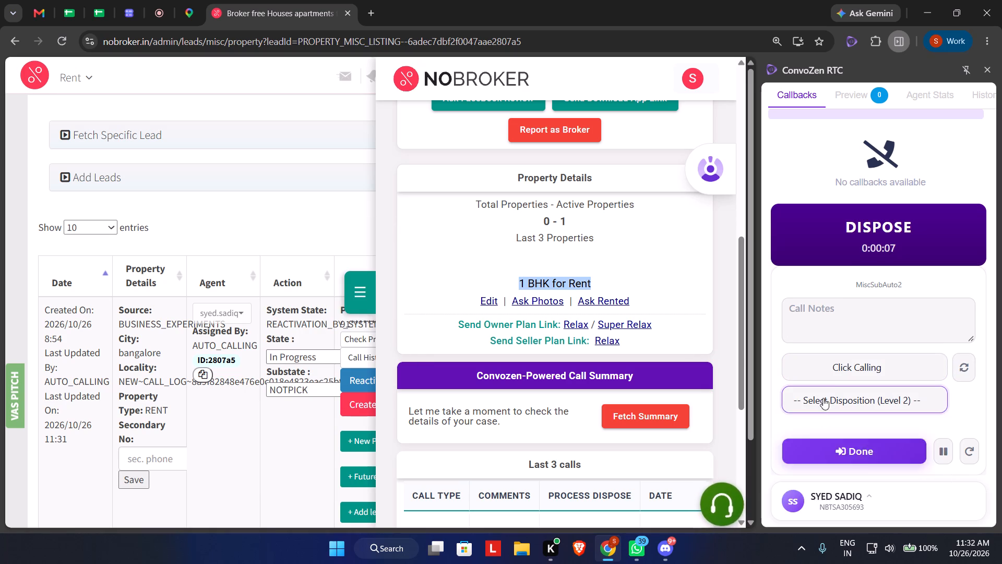
pyautogui.click(823, 398)
pyautogui.click(837, 448)
pyautogui.click(828, 392)
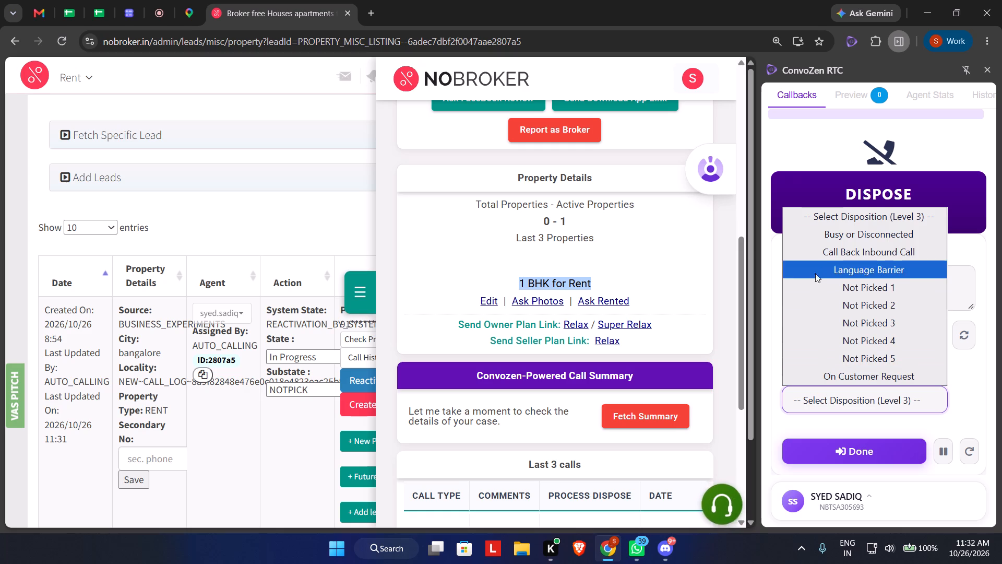
pyautogui.click(821, 233)
pyautogui.click(838, 447)
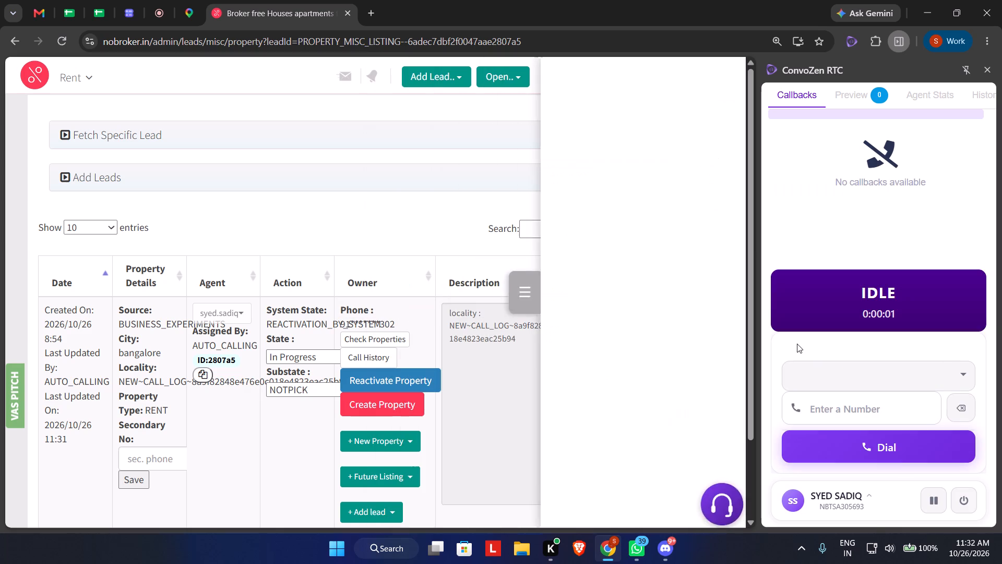
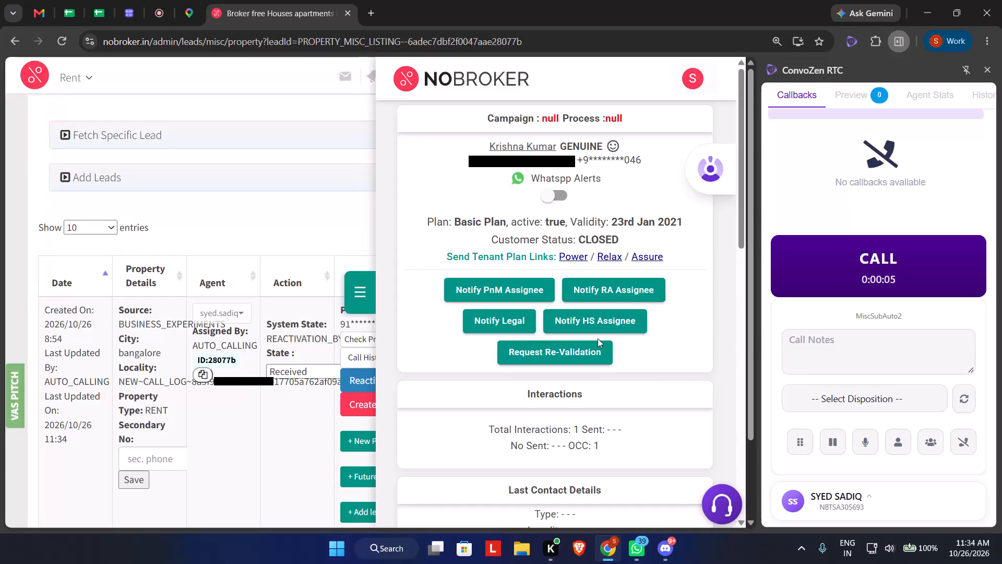
# Check the owner's listed properties and set the lead's state to Rejected with the substate Rented Out.
pyautogui.scroll(-1, 596, 345)
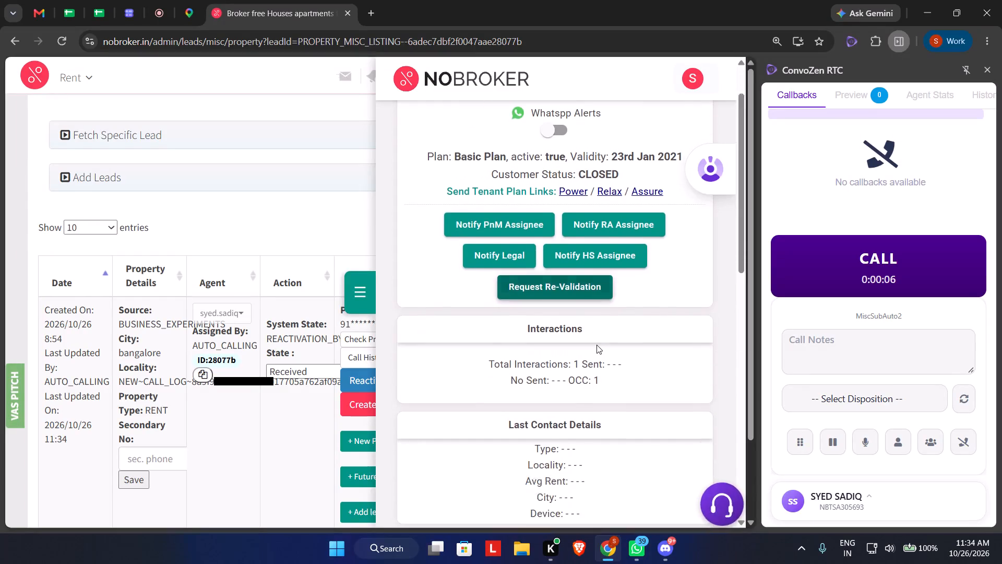
pyautogui.scroll(-7, 597, 345)
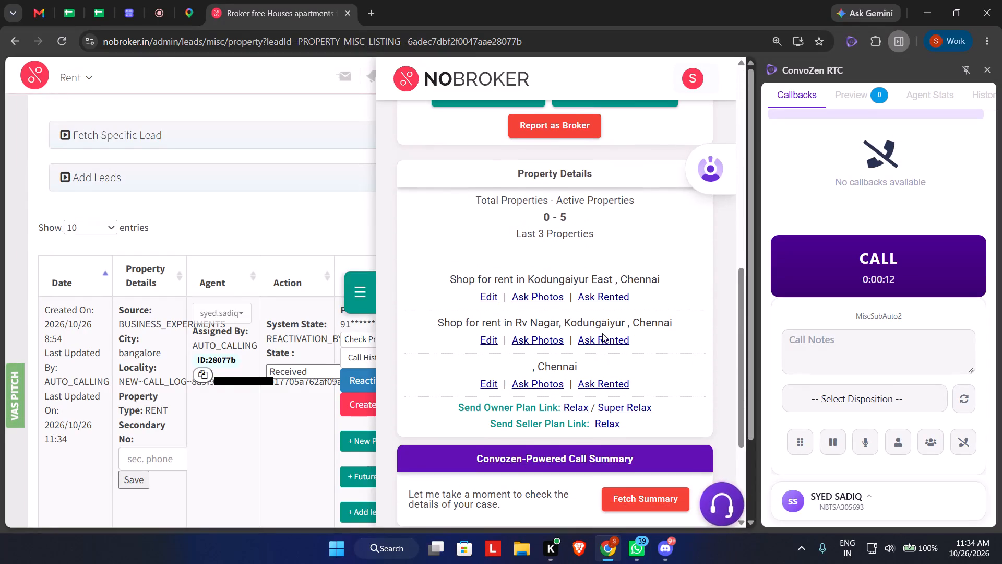
pyautogui.click(279, 368)
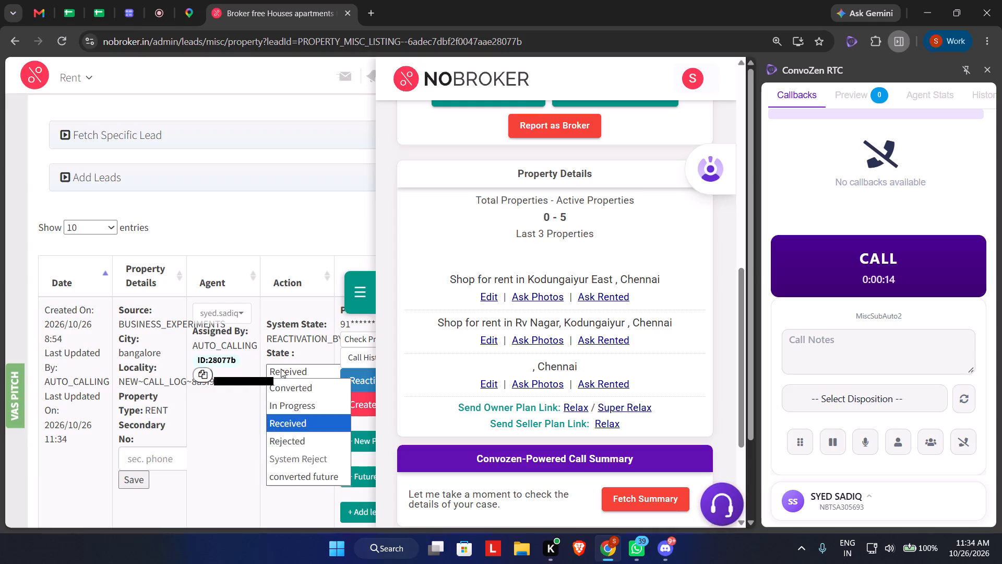
pyautogui.click(282, 435)
pyautogui.click(290, 393)
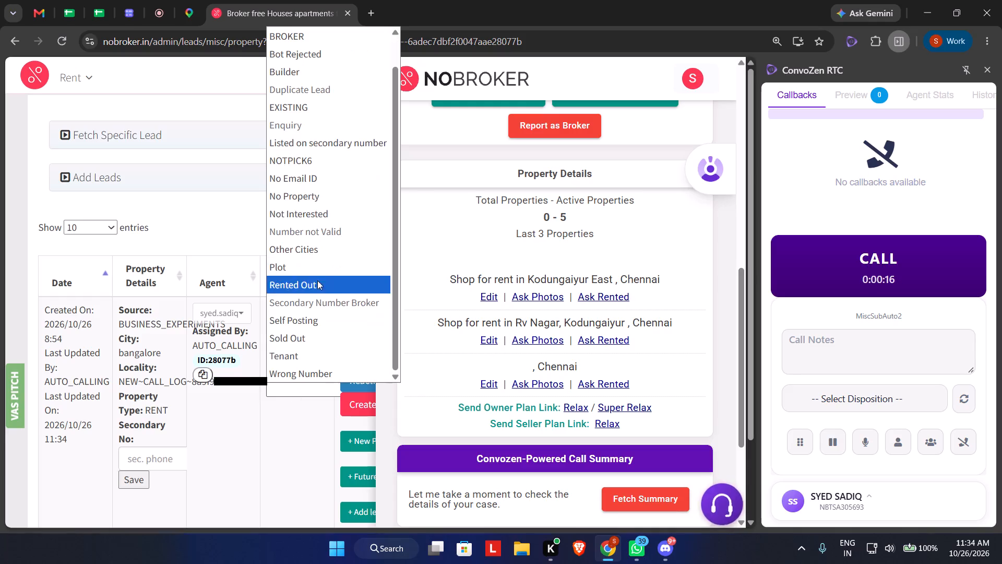
pyautogui.click(321, 281)
# End the call and dispose it as Click Calling, Rejected, Rented Out.
pyautogui.click(846, 395)
pyautogui.click(860, 436)
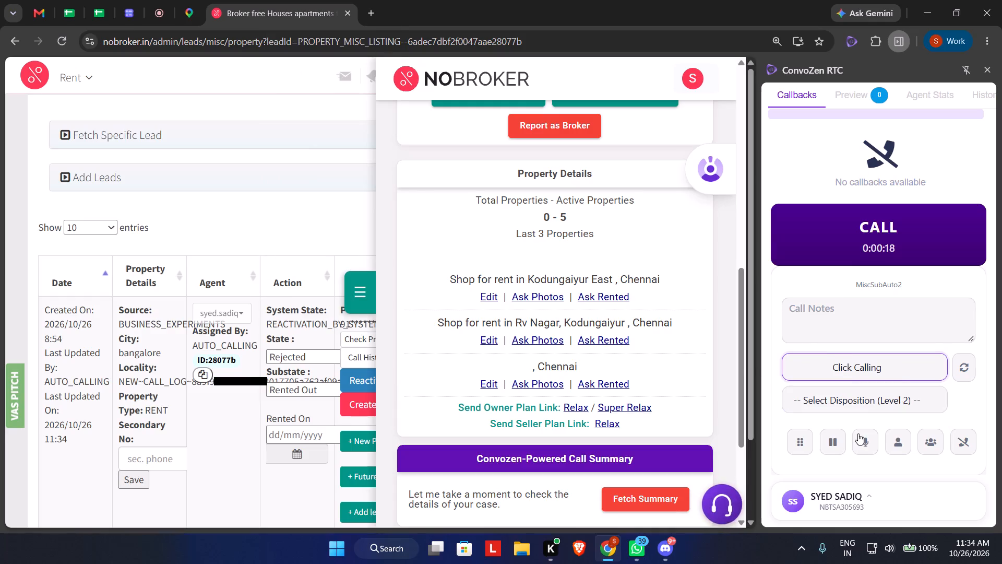
pyautogui.click(953, 446)
pyautogui.click(872, 390)
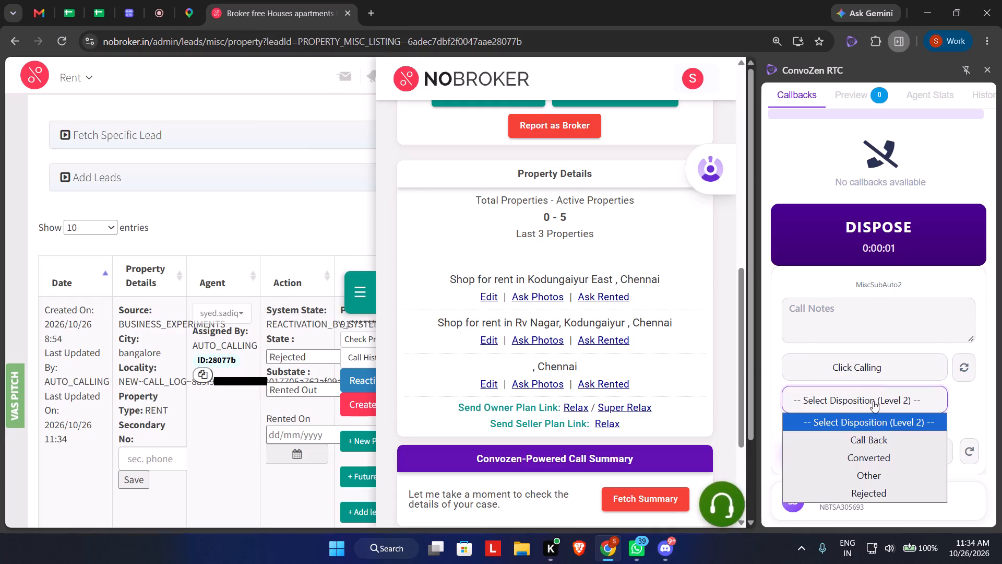
pyautogui.moveTo(873, 457); pyautogui.dragTo(863, 490)
pyautogui.click(848, 406)
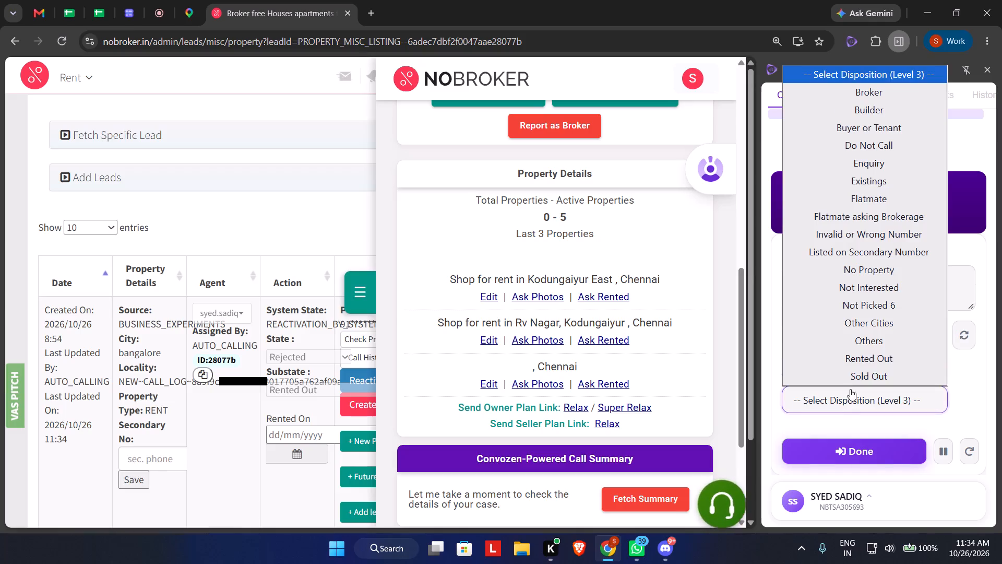
pyautogui.click(854, 351)
pyautogui.click(861, 437)
pyautogui.click(857, 444)
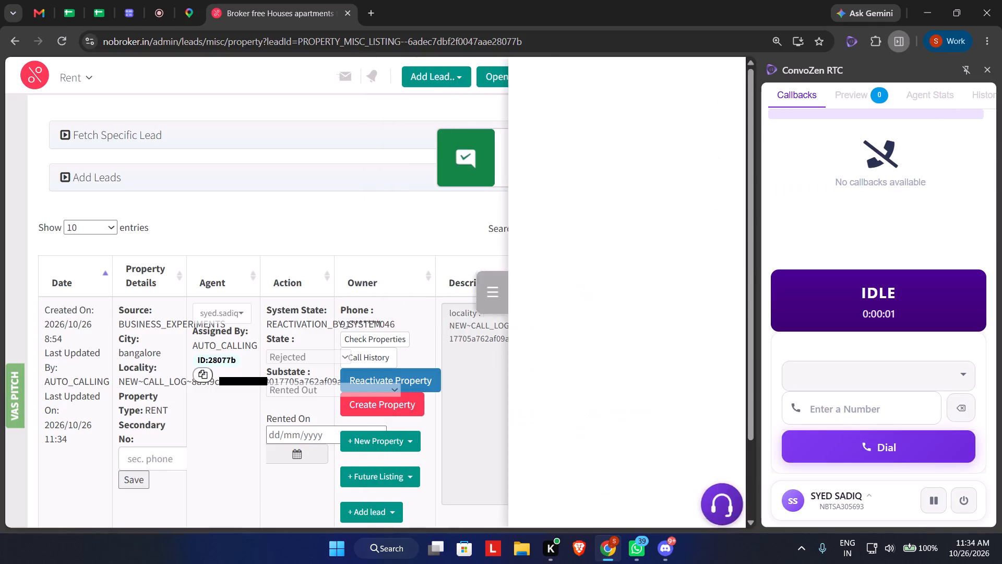
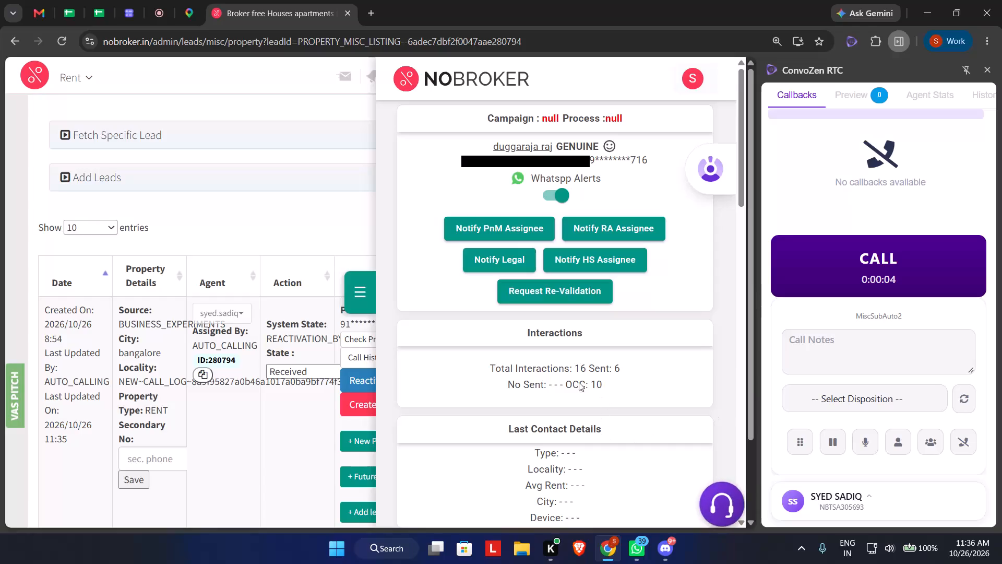
# Review the owner's property details and the page of the Room for In 1 BHK listing.
pyautogui.scroll(-2, 558, 363)
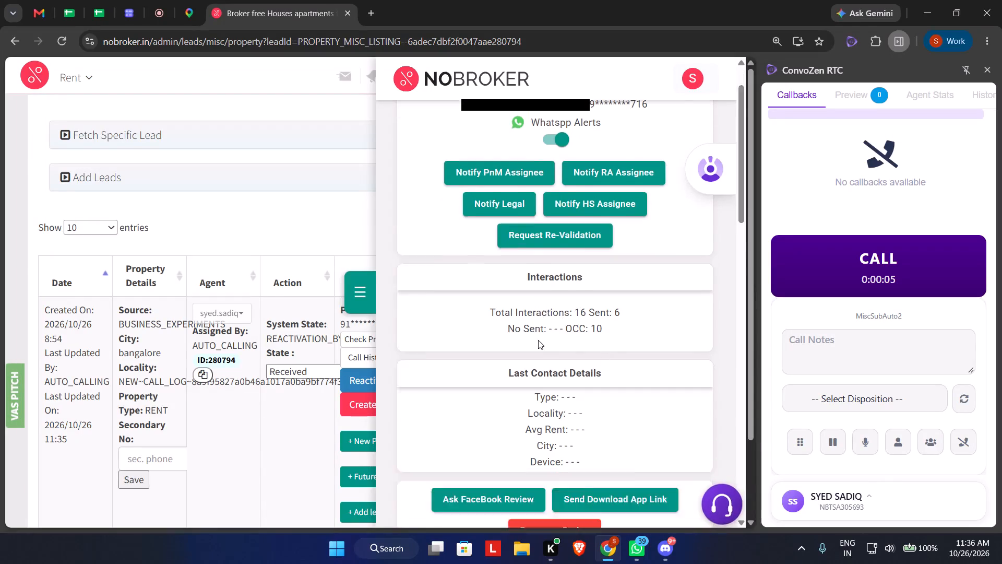
pyautogui.scroll(-2, 620, 287)
pyautogui.scroll(-2, 564, 374)
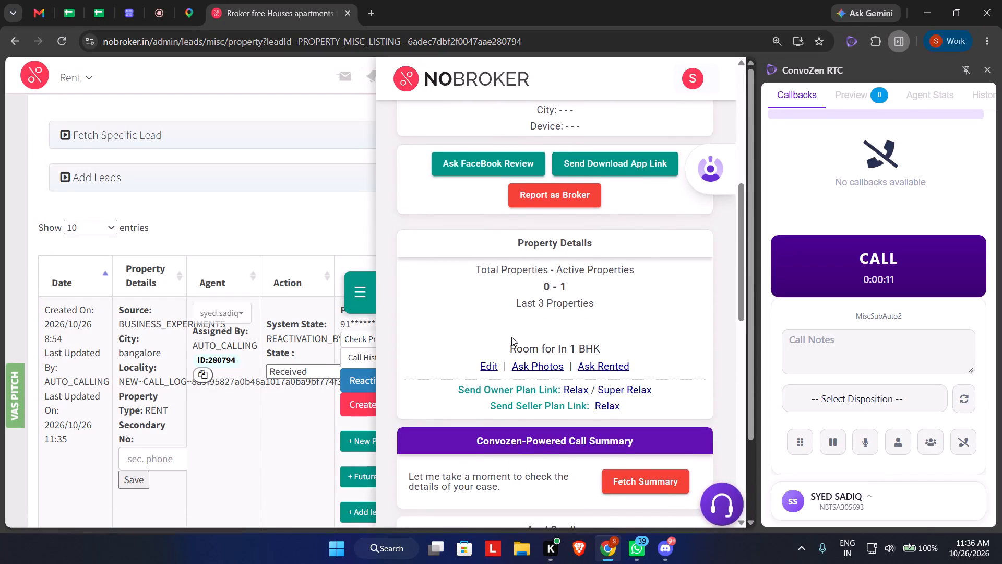
pyautogui.moveTo(524, 347); pyautogui.dragTo(560, 348)
pyautogui.doubleClick(565, 348)
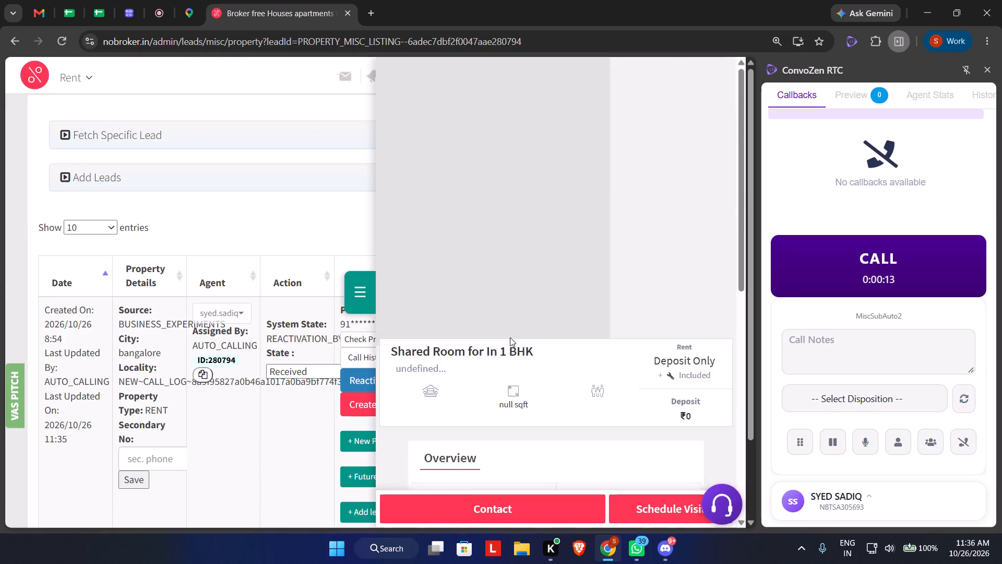
pyautogui.click(386, 85)
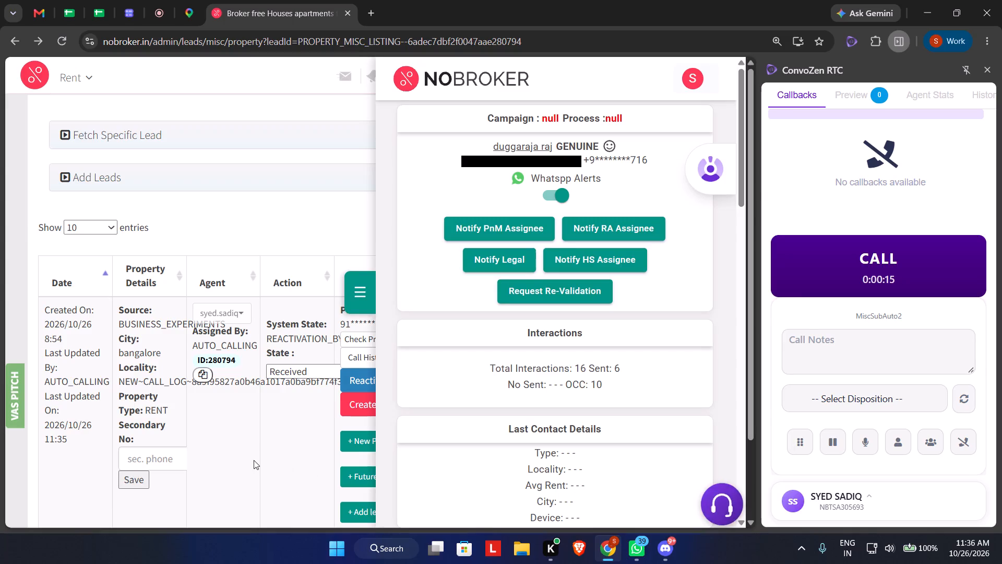
pyautogui.scroll(-1, 497, 424)
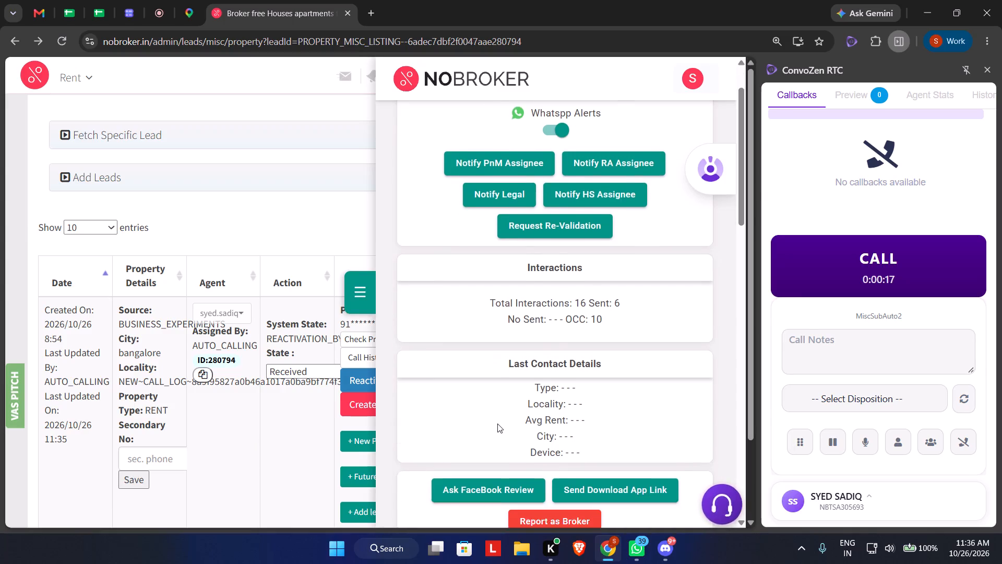
pyautogui.scroll(-4, 497, 424)
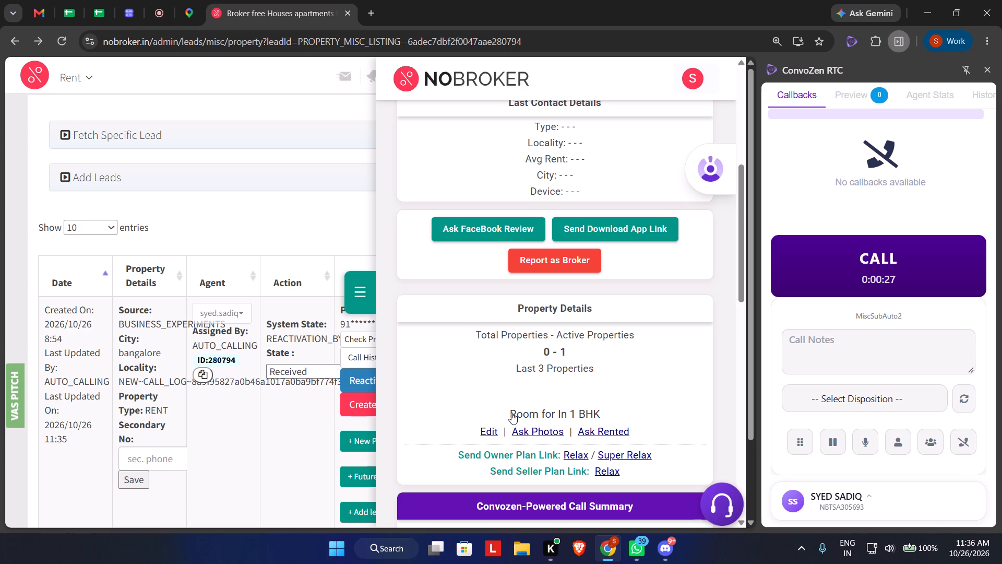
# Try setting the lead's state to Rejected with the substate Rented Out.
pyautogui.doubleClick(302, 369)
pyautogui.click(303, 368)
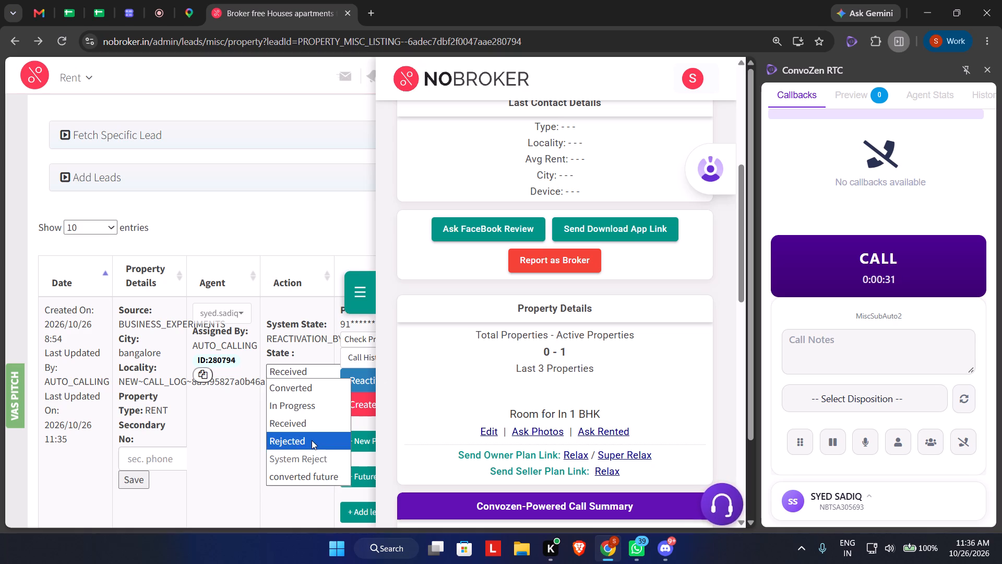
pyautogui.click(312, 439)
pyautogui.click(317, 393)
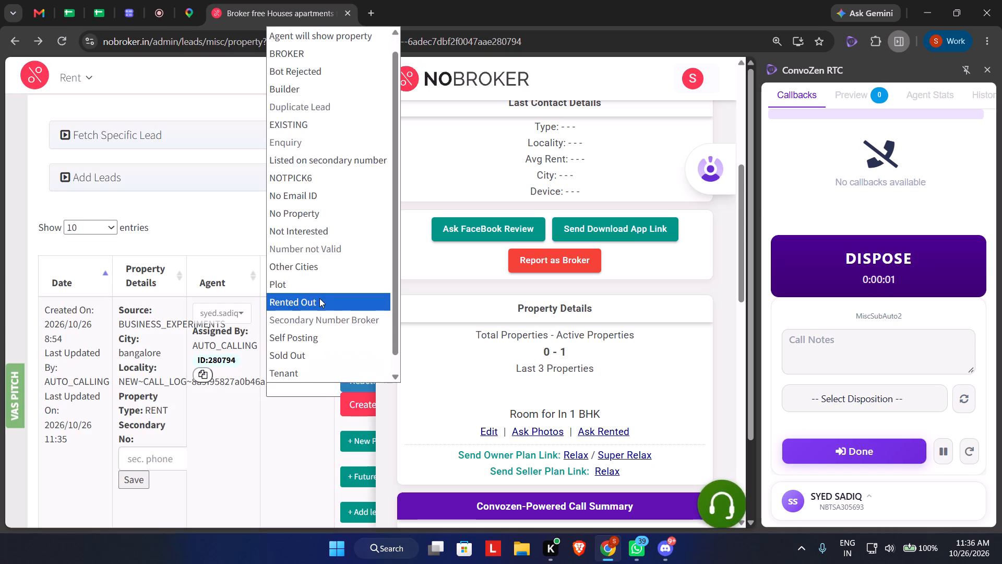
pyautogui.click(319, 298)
# Set the lead's state to In Progress with the substate NOTPICK.
pyautogui.click(306, 357)
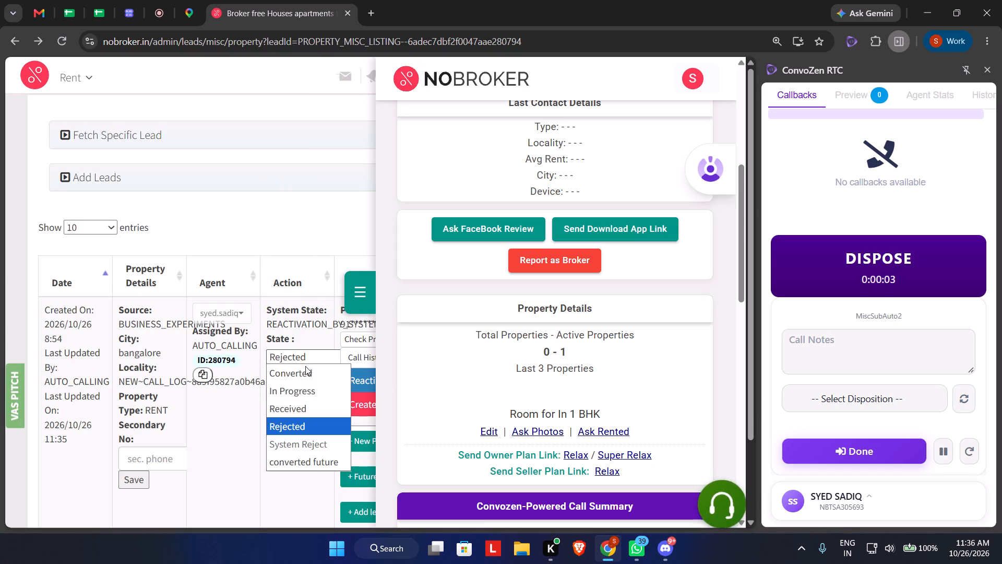
pyautogui.click(290, 392)
pyautogui.moveTo(291, 388); pyautogui.dragTo(290, 393)
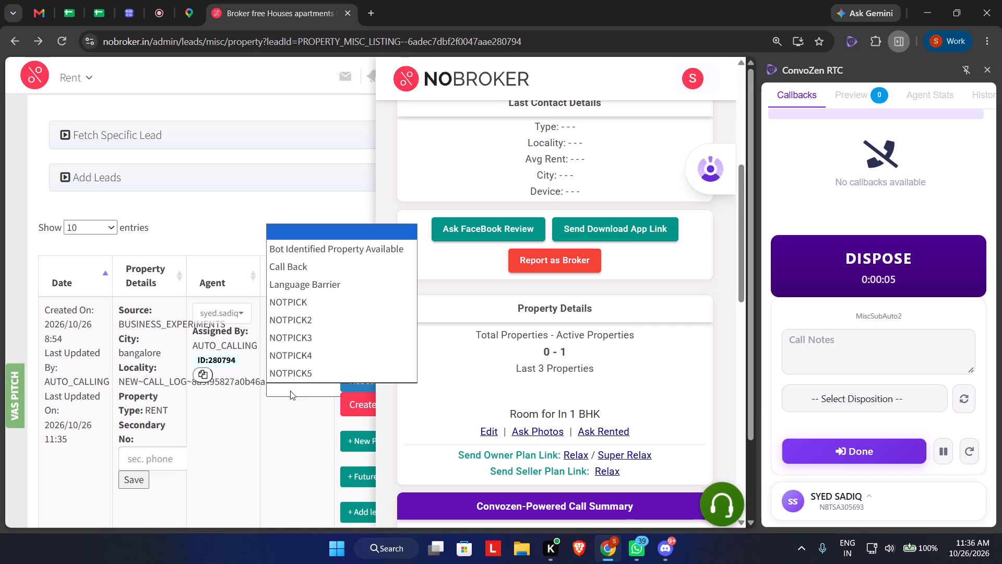
pyautogui.click(314, 301)
# Dispose the ended call as Click Calling, Call Back with a third-level disposition, and submit it.
pyautogui.click(827, 395)
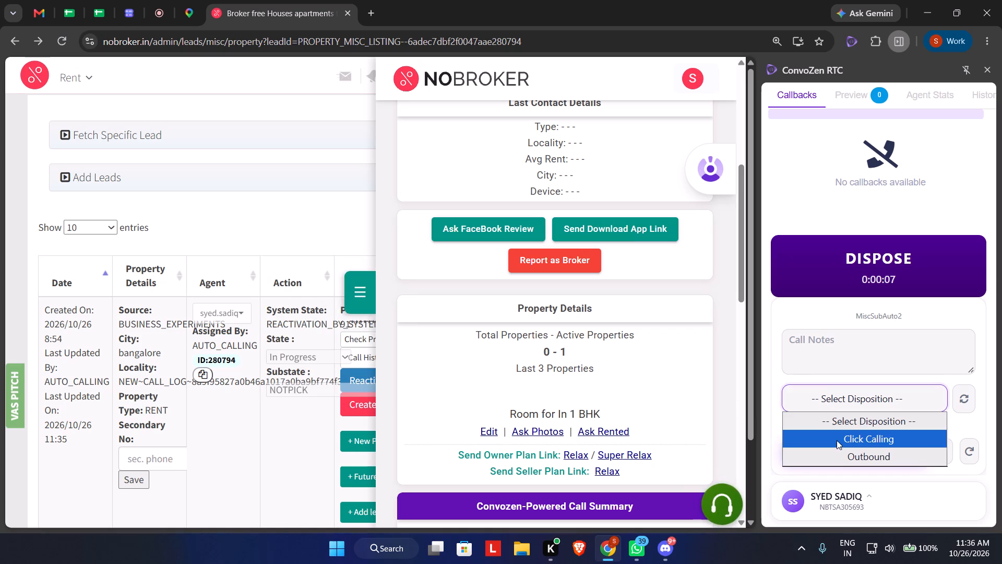
pyautogui.click(837, 440)
pyautogui.click(841, 397)
pyautogui.click(847, 433)
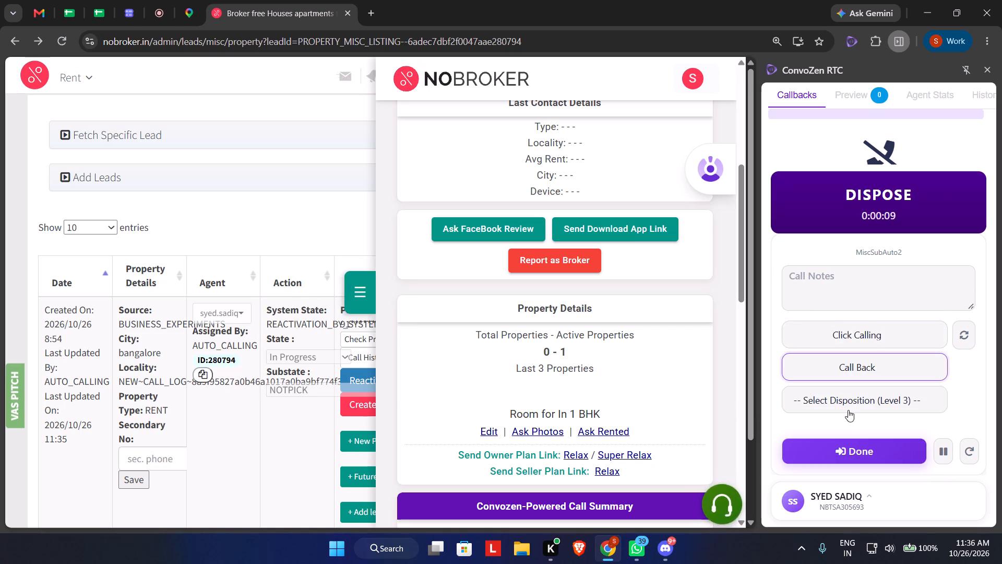
pyautogui.click(848, 410)
pyautogui.click(785, 238)
pyautogui.click(836, 456)
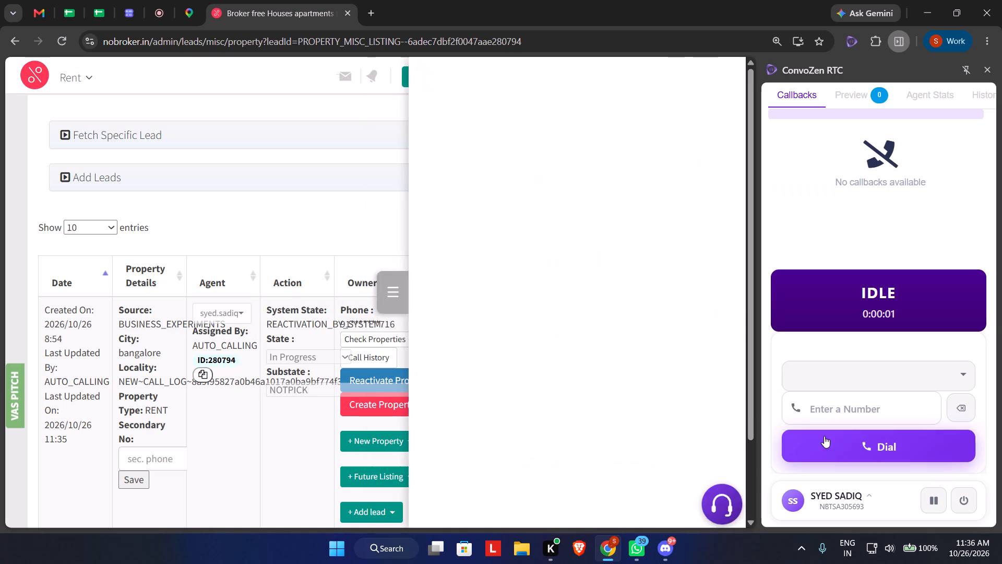
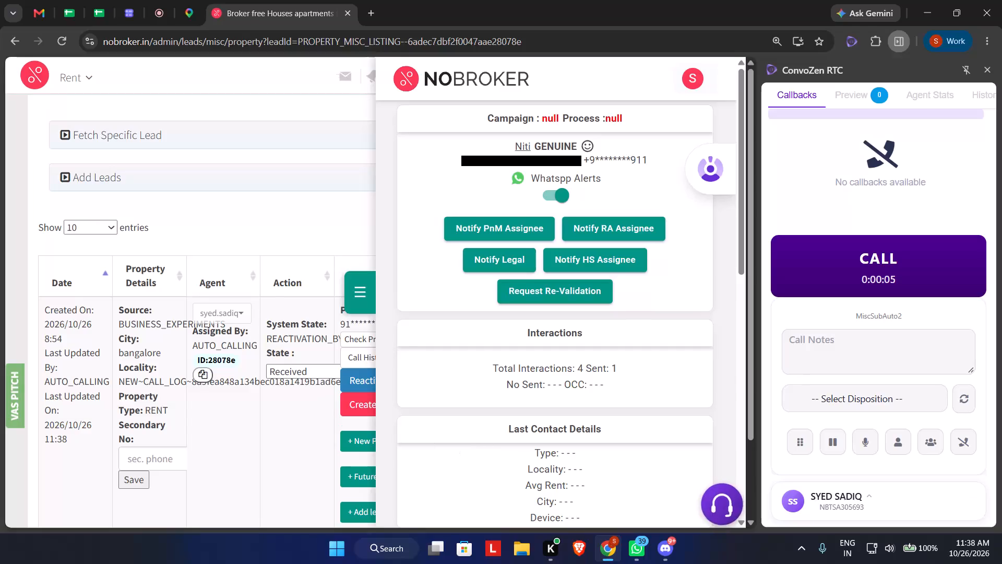
# Set the new lead's state to In Progress with the substate NOTPICK.
pyautogui.click(324, 375)
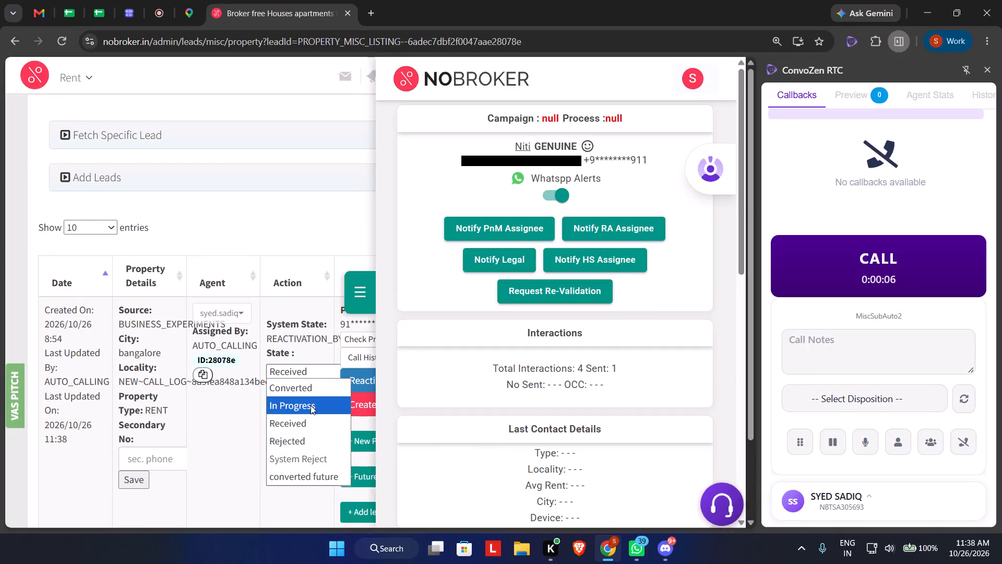
pyautogui.click(311, 405)
pyautogui.click(307, 385)
pyautogui.click(312, 293)
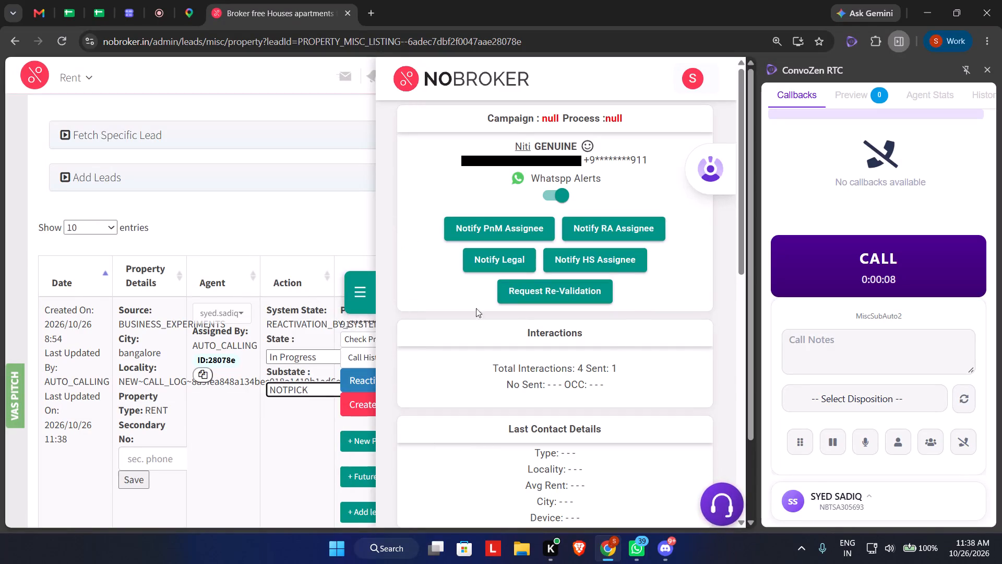
# Dispose the call as Outbound, Not Picked, Voice Mail, then end it and submit the disposition.
pyautogui.click(879, 386)
pyautogui.moveTo(874, 436); pyautogui.dragTo(874, 454)
pyautogui.click(857, 384)
pyautogui.click(864, 399)
pyautogui.click(873, 441)
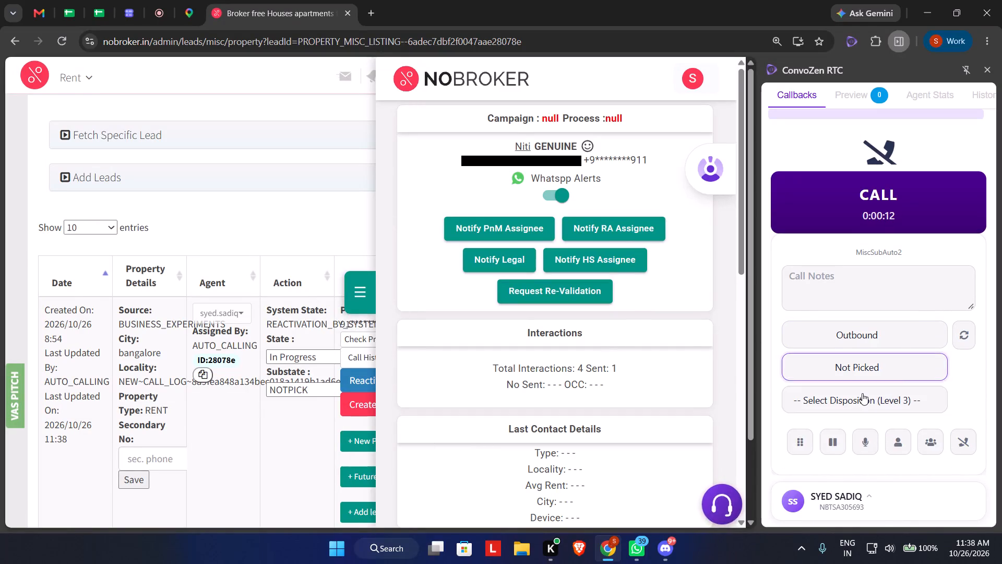
pyautogui.click(862, 393)
pyautogui.click(856, 489)
pyautogui.click(963, 448)
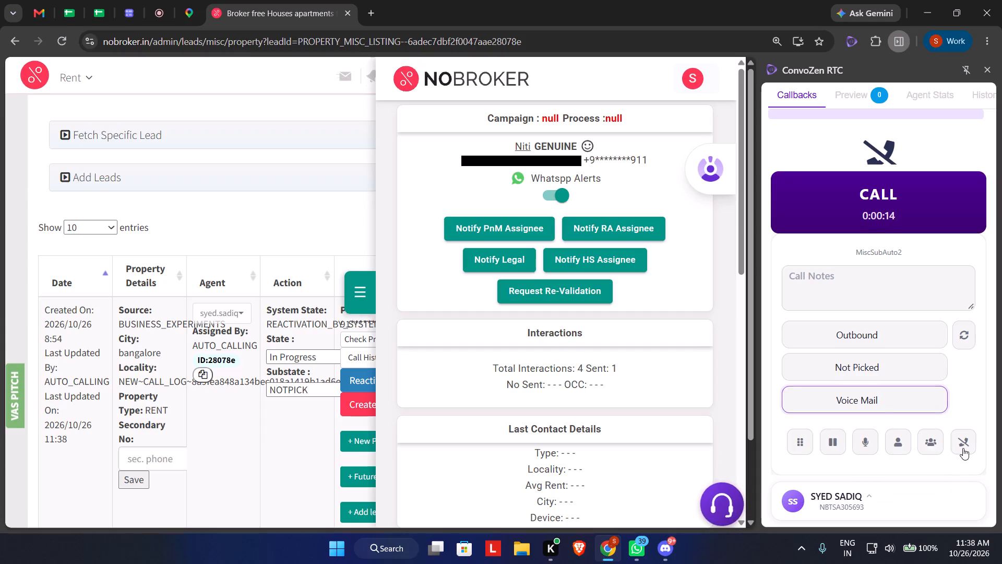
pyautogui.click(880, 445)
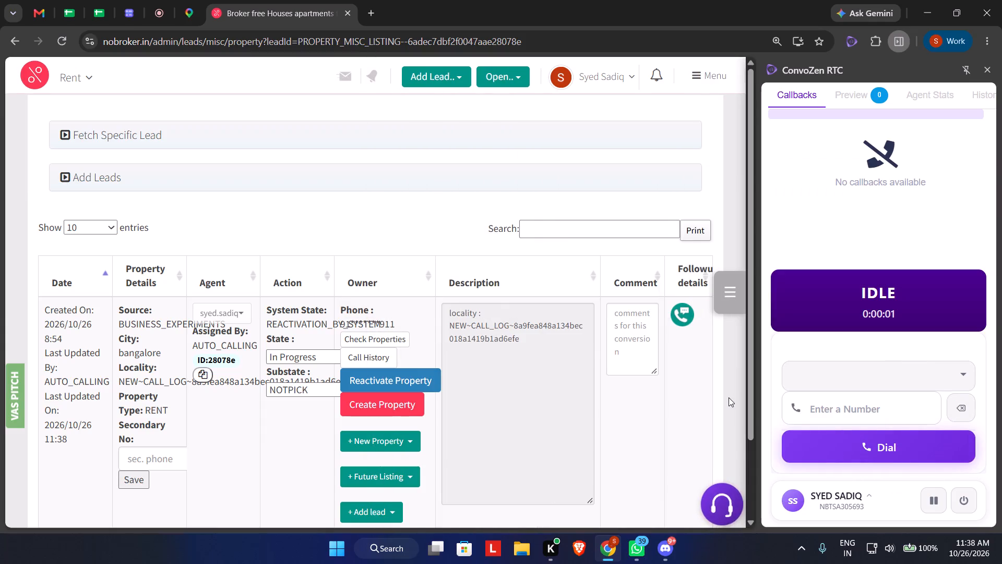
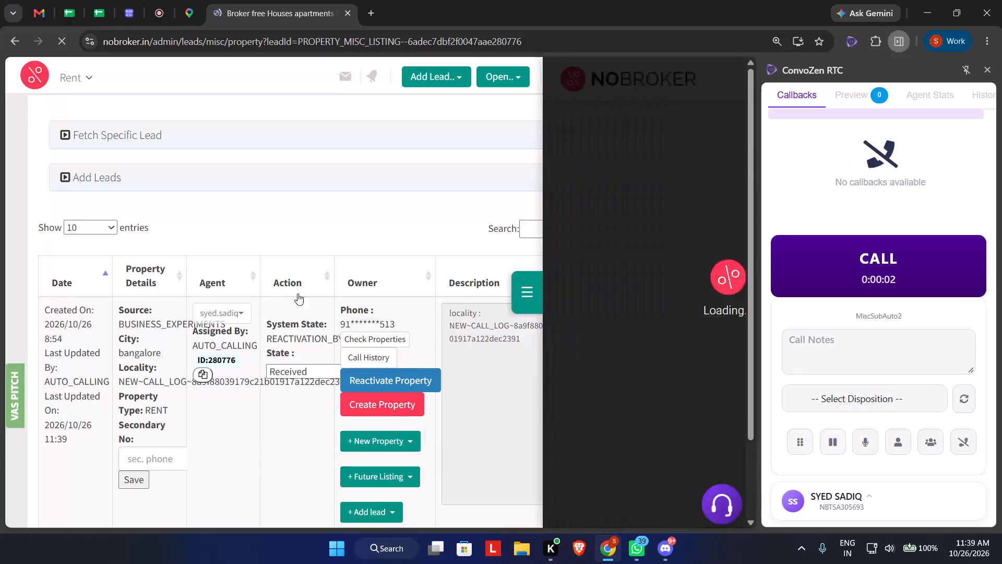
# Set the new lead's state to In Progress with the substate NOTPICK.
pyautogui.click(284, 374)
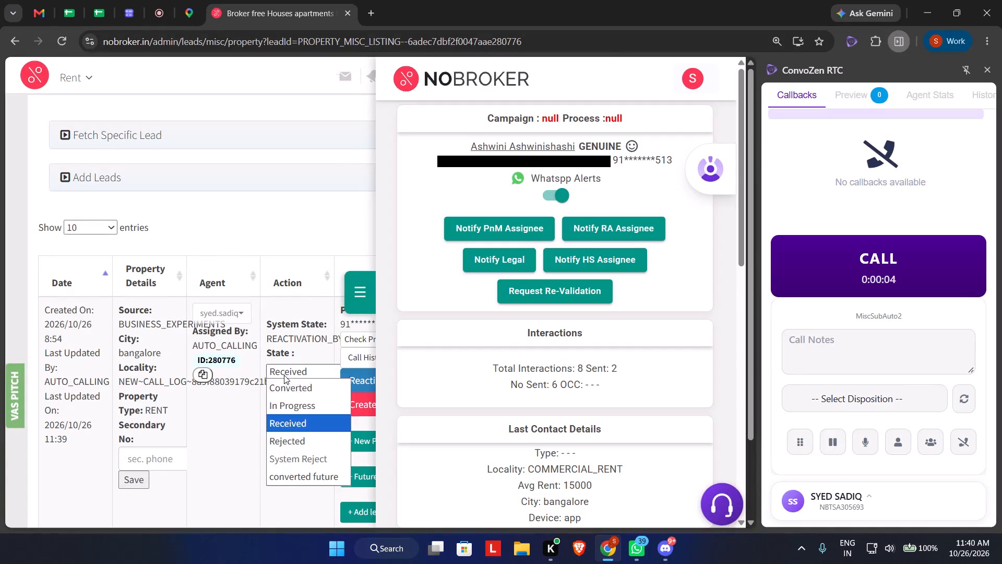
pyautogui.click(291, 402)
pyautogui.click(296, 386)
pyautogui.click(312, 298)
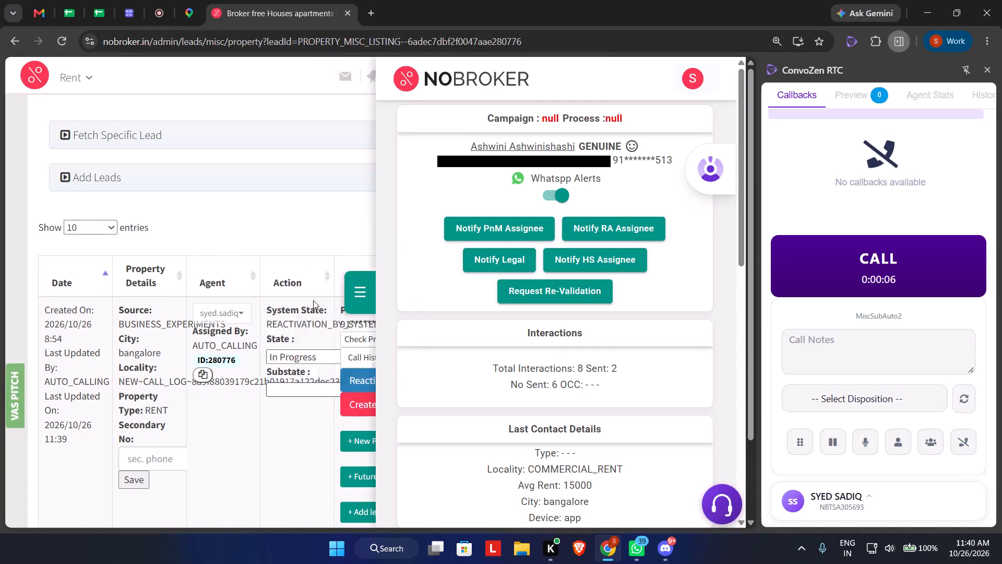
# Dispose the call as Outbound, Not Picked, Voice Mail, then end it and submit the disposition.
pyautogui.click(893, 410)
pyautogui.click(883, 433)
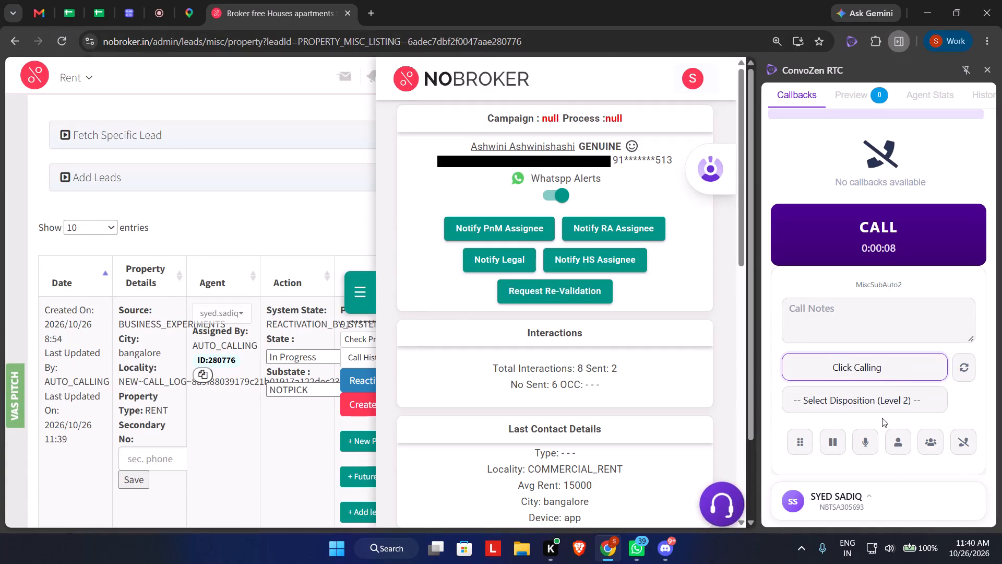
pyautogui.click(890, 362)
pyautogui.click(900, 418)
pyautogui.click(896, 380)
pyautogui.click(901, 367)
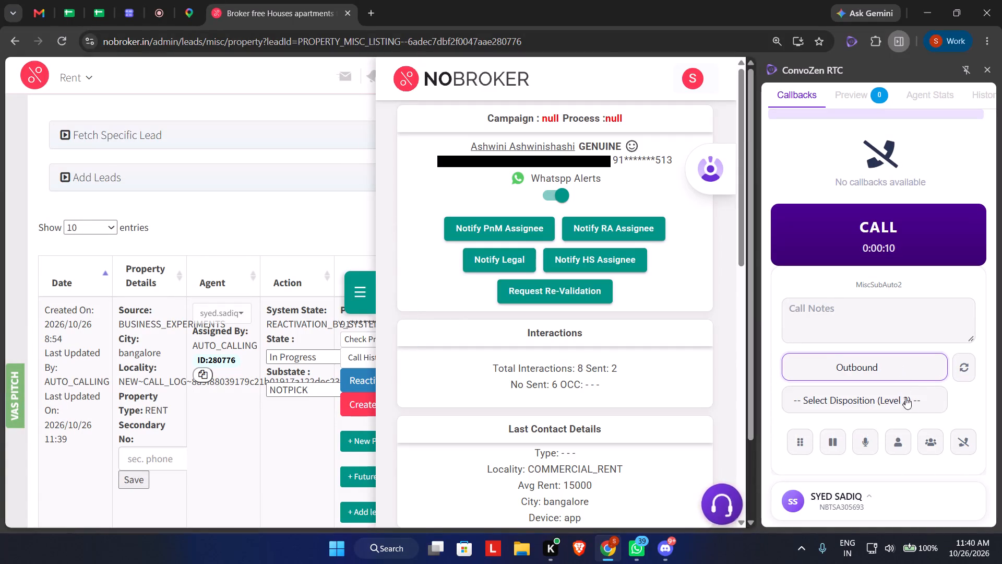
pyautogui.doubleClick(910, 408)
pyautogui.moveTo(908, 406); pyautogui.dragTo(903, 438)
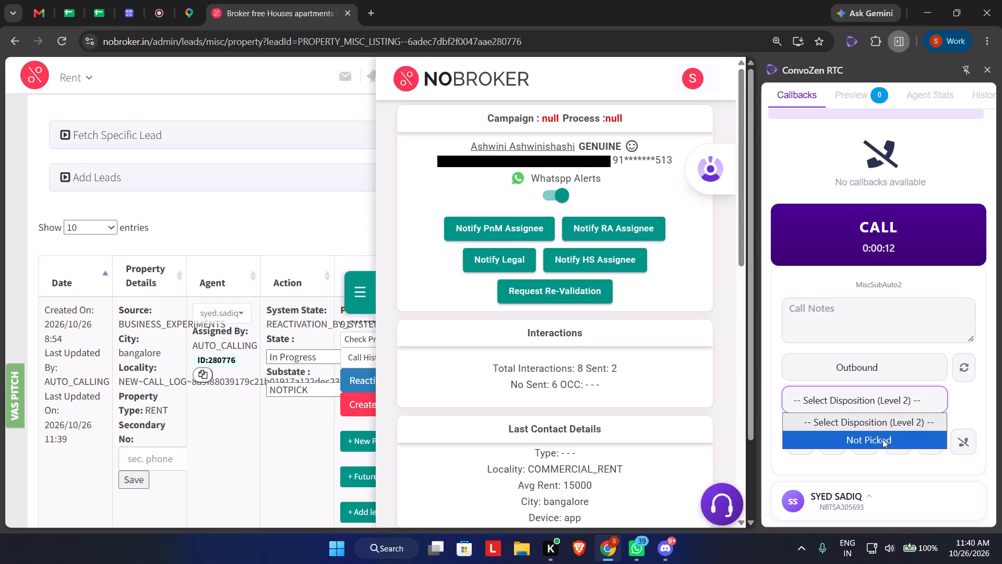
pyautogui.click(882, 439)
pyautogui.click(887, 399)
pyautogui.click(862, 495)
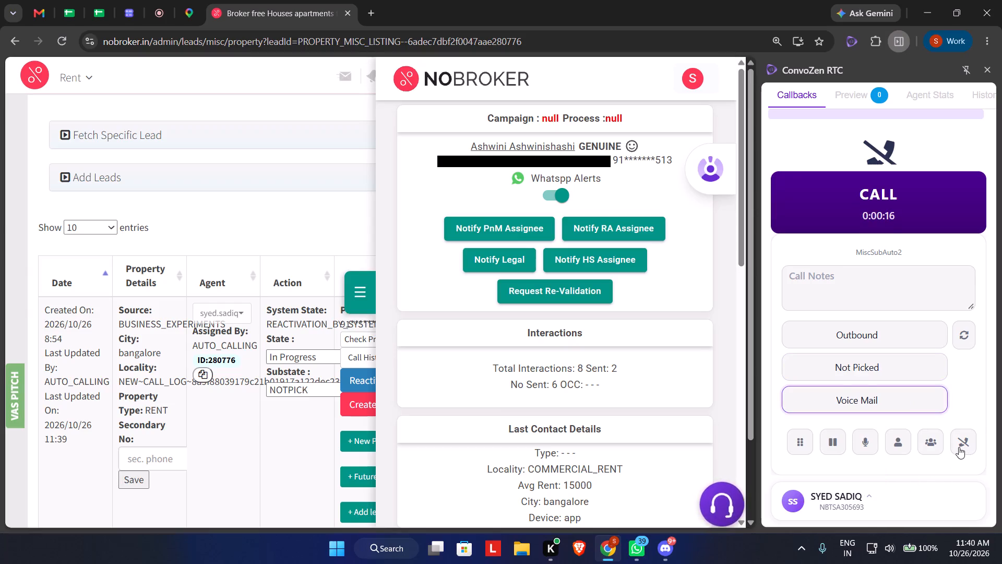
pyautogui.click(956, 445)
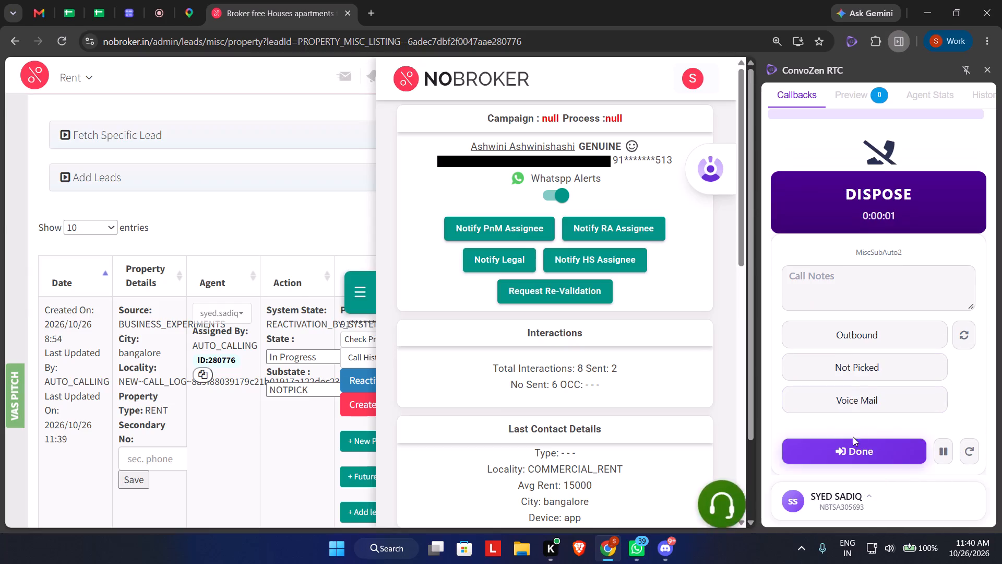
pyautogui.click(853, 440)
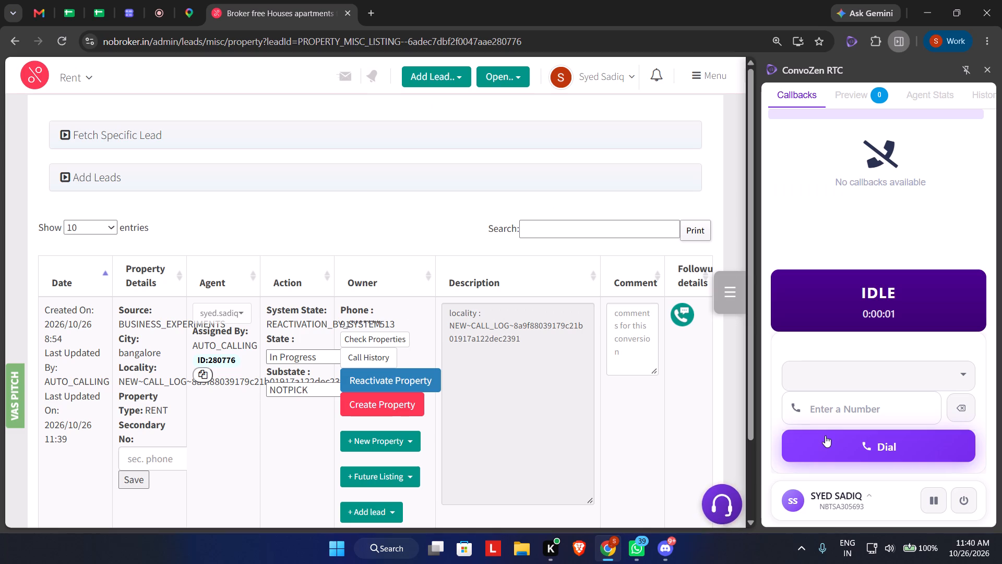
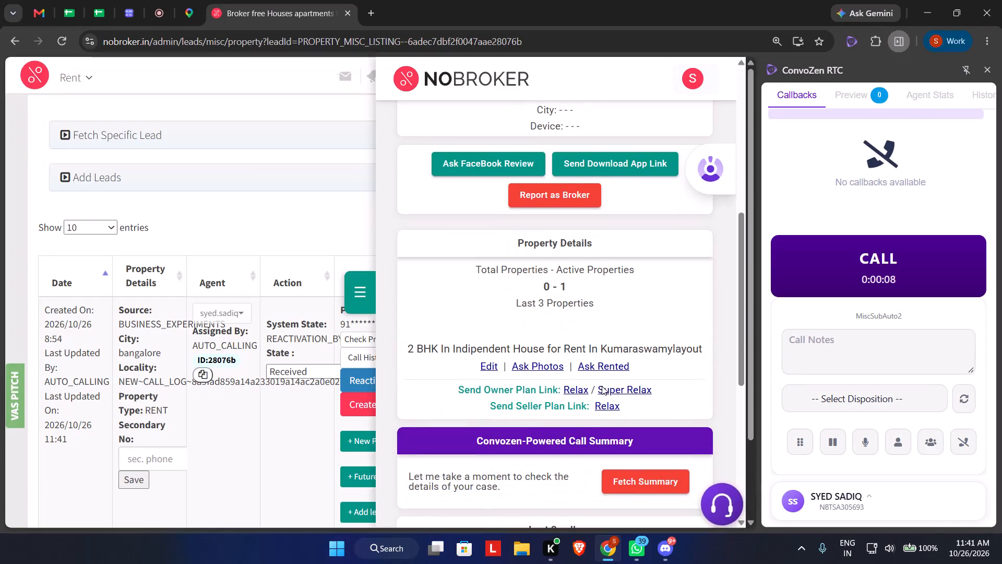
# Set the Kumaraswamylayout owner's lead state to Rejected with the substate Rented Out.
pyautogui.scroll(10, 605, 385)
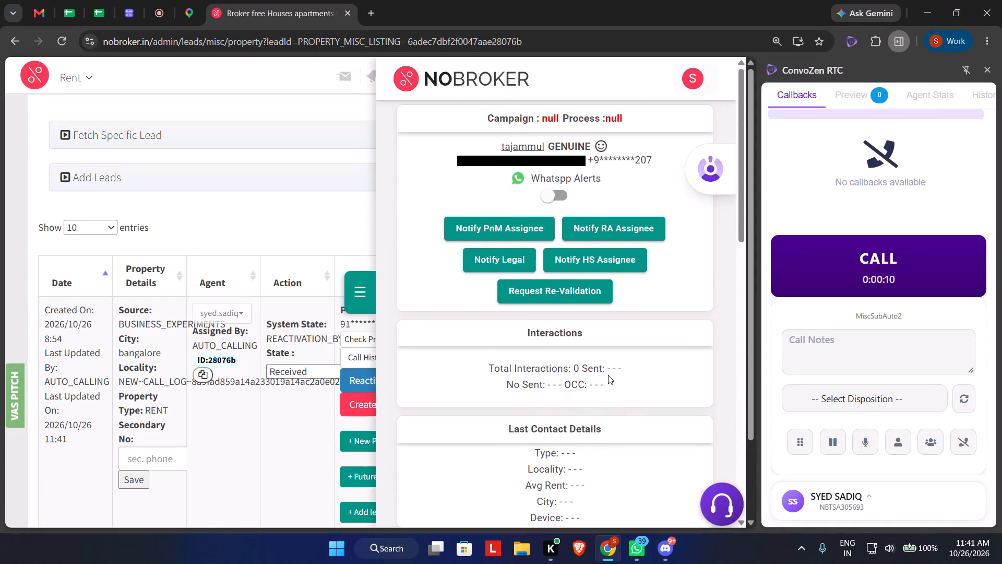
pyautogui.scroll(-6, 608, 375)
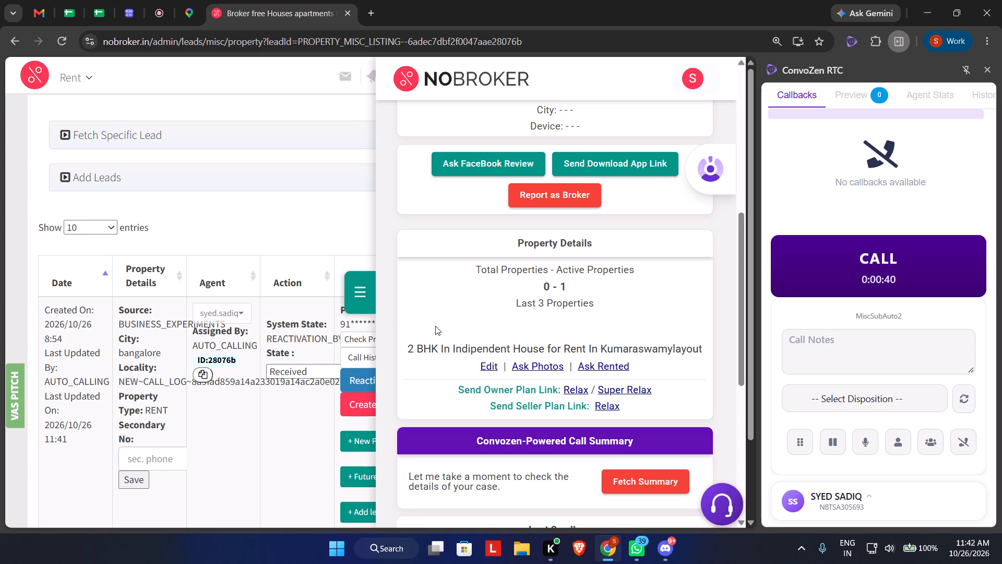
pyautogui.doubleClick(295, 375)
pyautogui.tripleClick(306, 370)
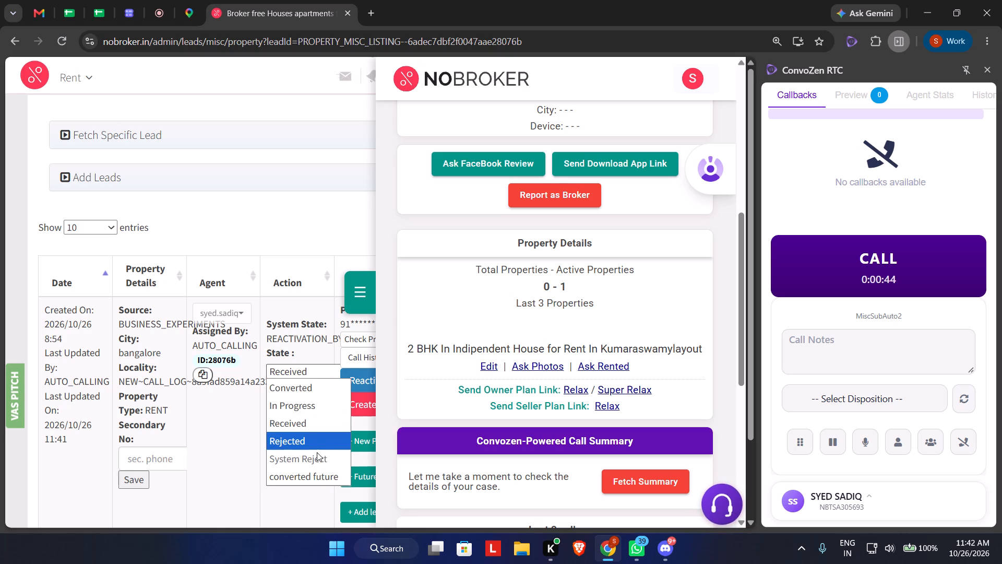
pyautogui.click(318, 444)
pyautogui.click(319, 390)
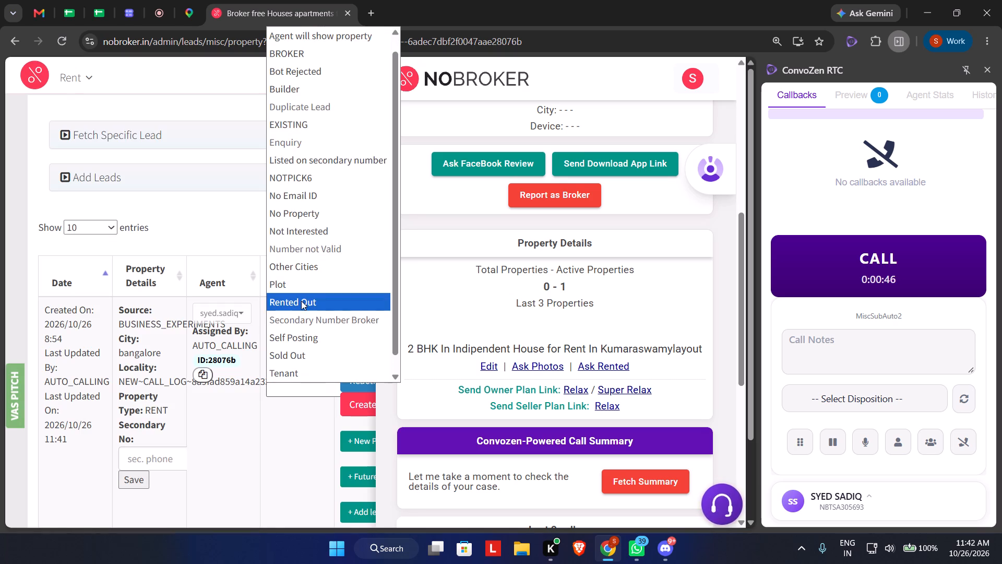
pyautogui.click(298, 301)
# End the call, dispose it as Click Calling, Rejected, Rented Out, and submit the disposition.
pyautogui.click(957, 453)
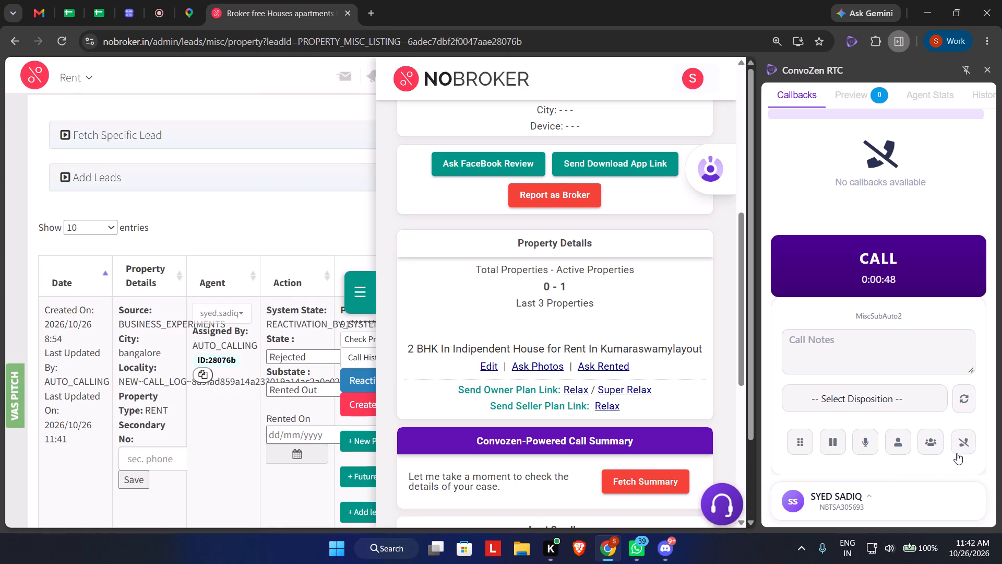
pyautogui.click(864, 386)
pyautogui.click(858, 443)
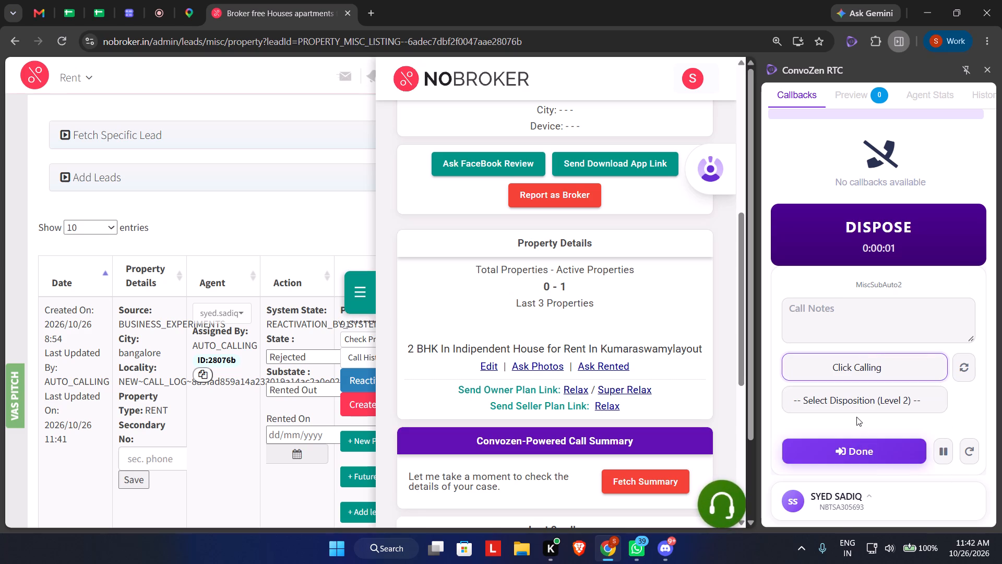
pyautogui.moveTo(856, 417); pyautogui.dragTo(852, 423)
pyautogui.click(858, 401)
pyautogui.click(865, 489)
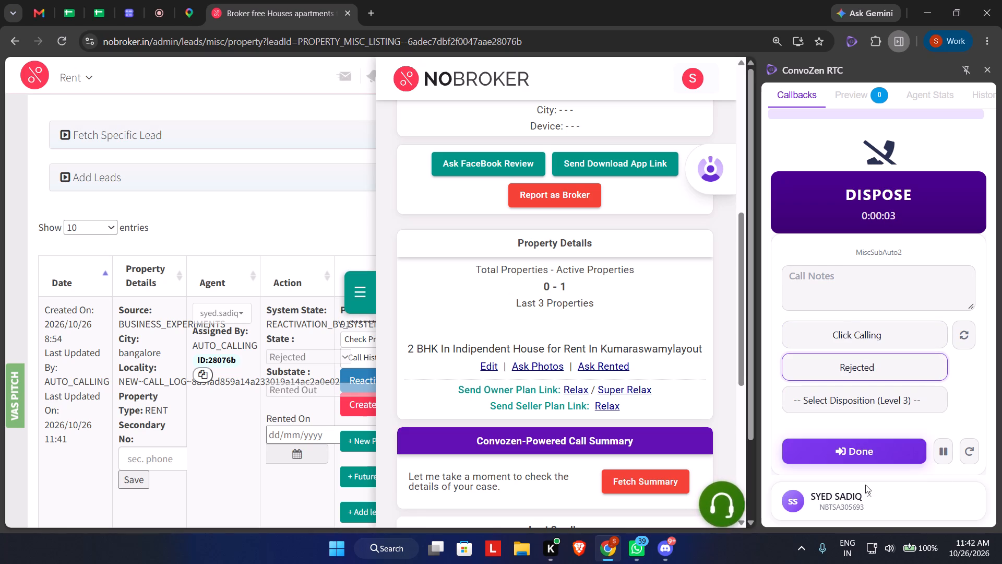
pyautogui.moveTo(841, 402); pyautogui.dragTo(836, 405)
pyautogui.click(846, 357)
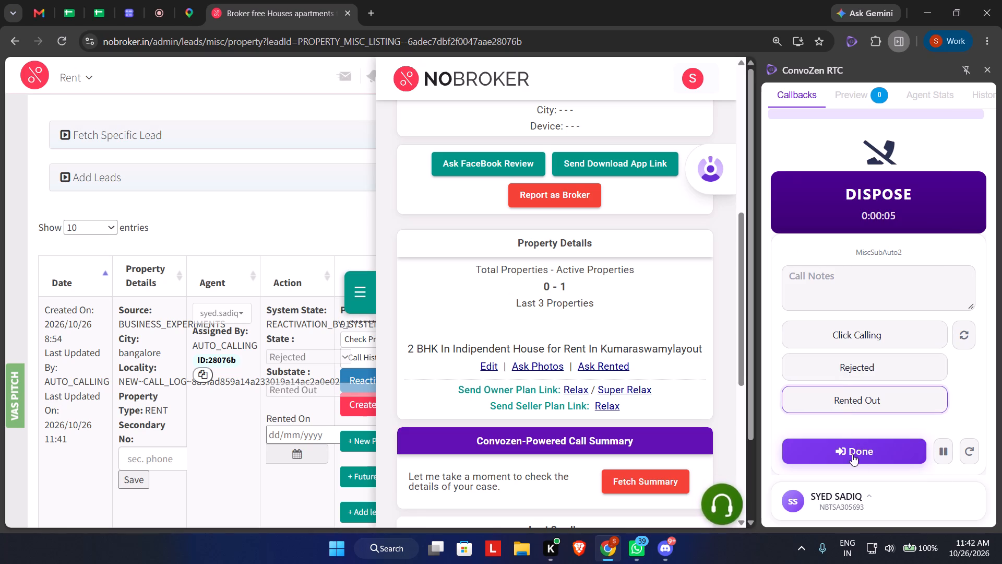
pyautogui.click(852, 454)
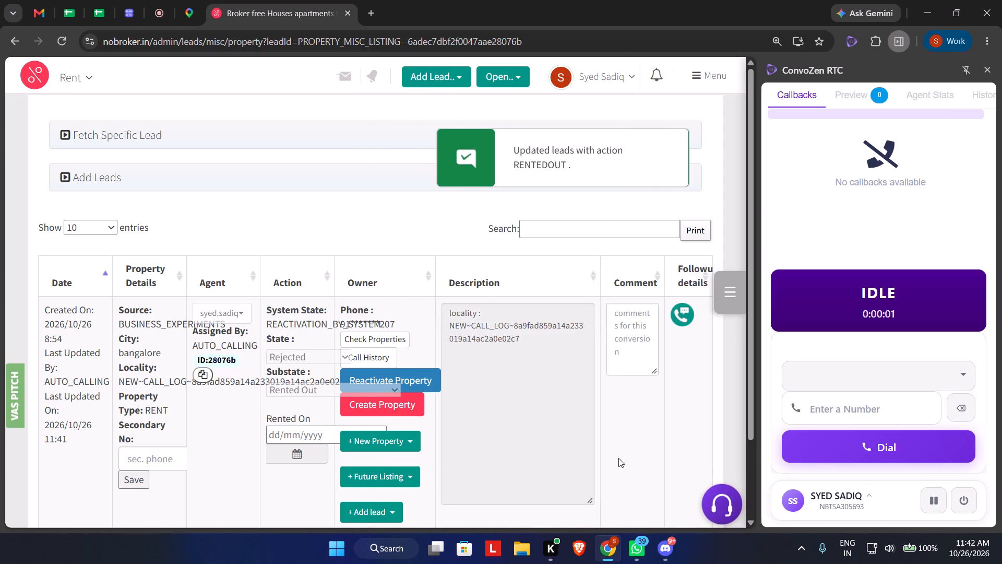
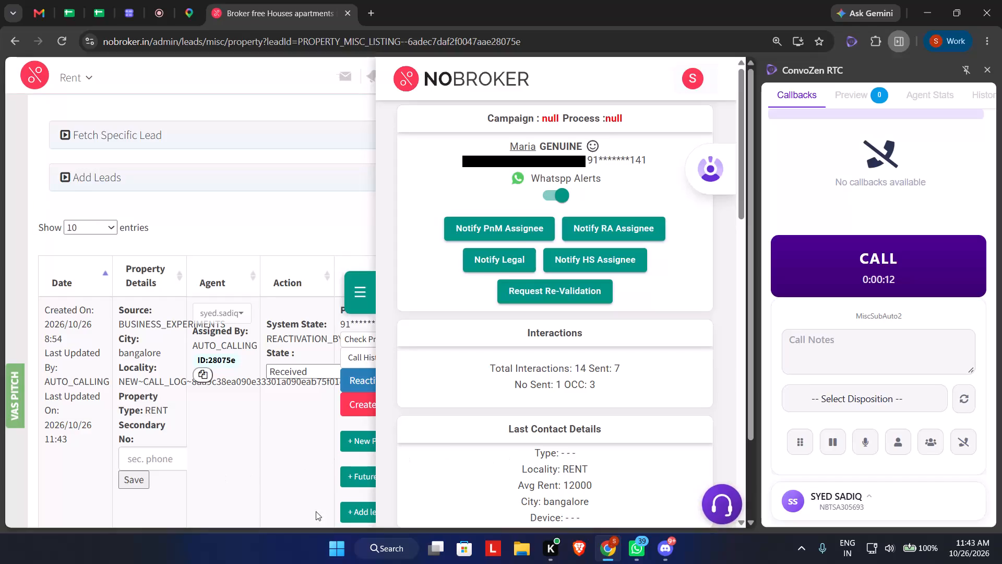
# Check the owner's property details and choose the call disposition Click Calling, Rejected, Rented Out.
pyautogui.scroll(-3, 611, 507)
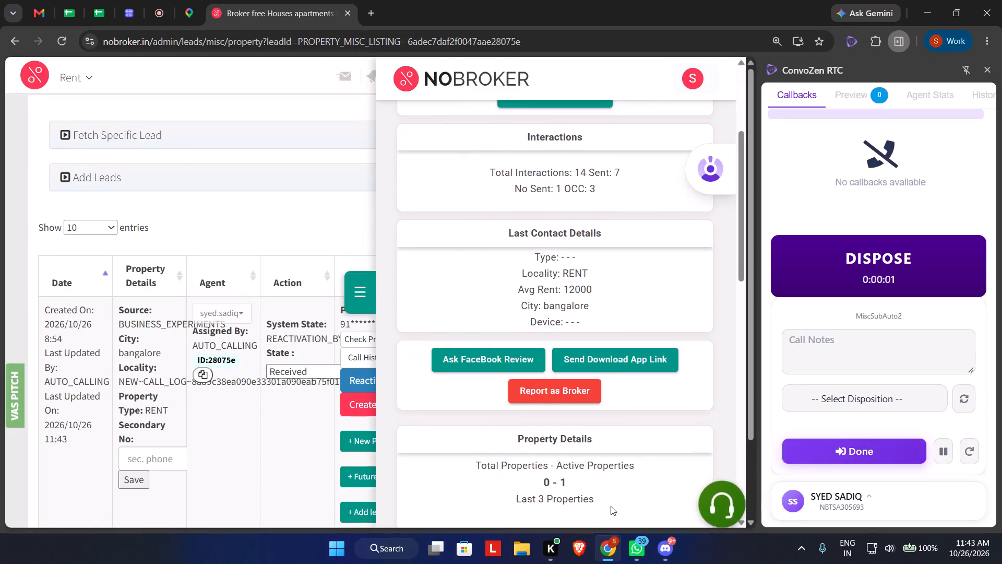
pyautogui.scroll(-2, 581, 486)
pyautogui.doubleClick(810, 407)
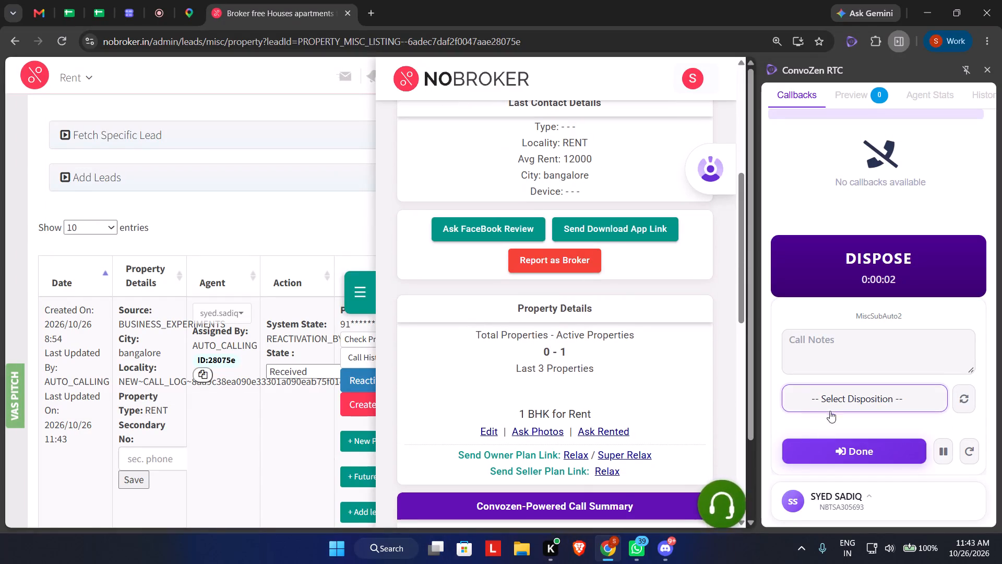
pyautogui.moveTo(830, 409); pyautogui.dragTo(838, 438)
pyautogui.click(839, 434)
pyautogui.click(842, 408)
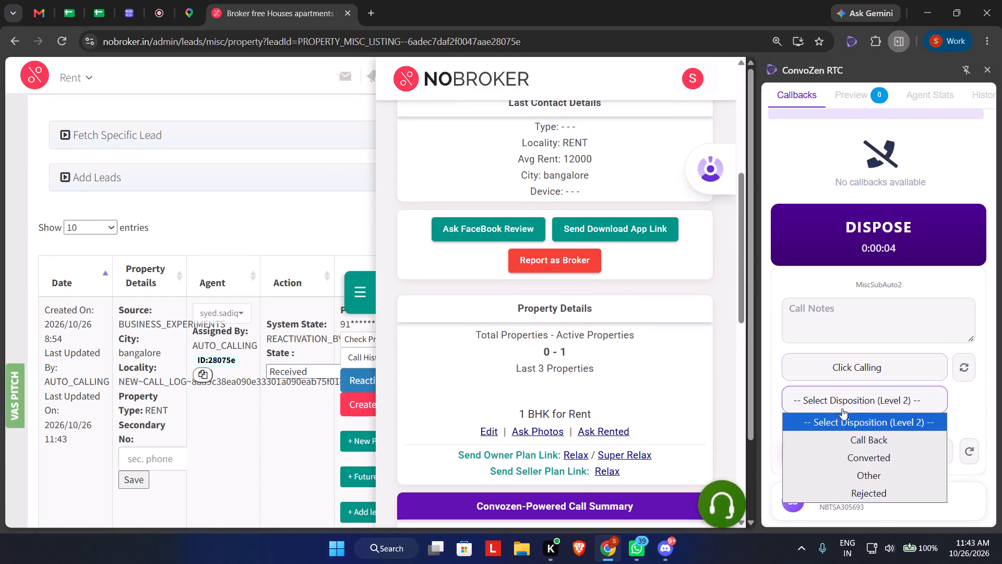
pyautogui.click(860, 499)
pyautogui.click(810, 406)
pyautogui.click(821, 356)
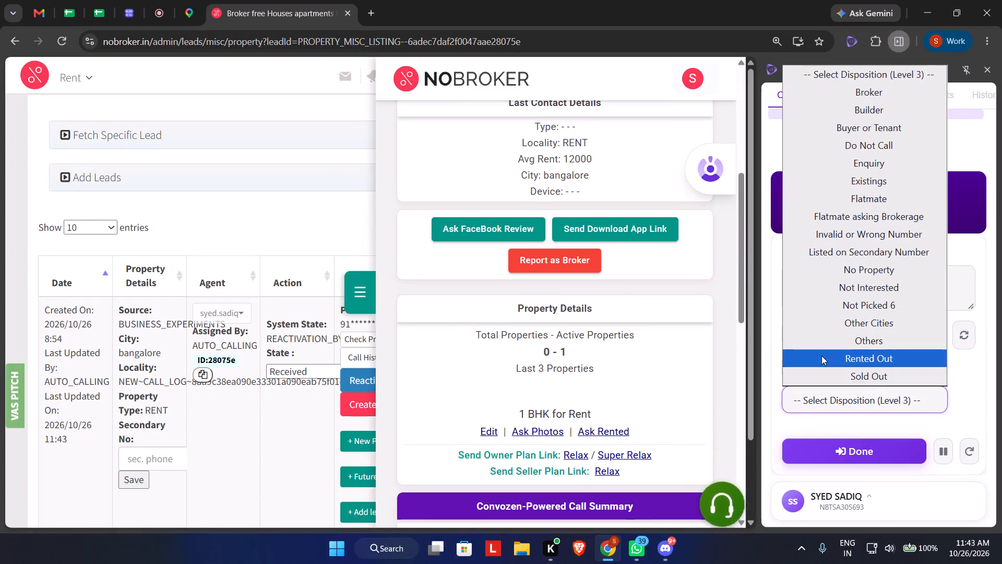
pyautogui.click(288, 360)
pyautogui.click(299, 367)
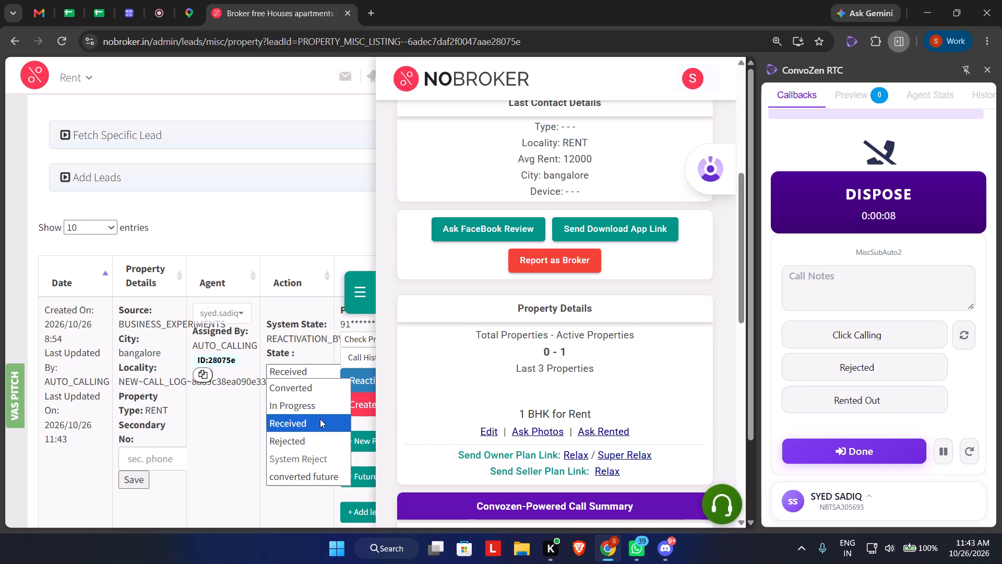
pyautogui.click(314, 438)
pyautogui.click(311, 380)
pyautogui.click(308, 395)
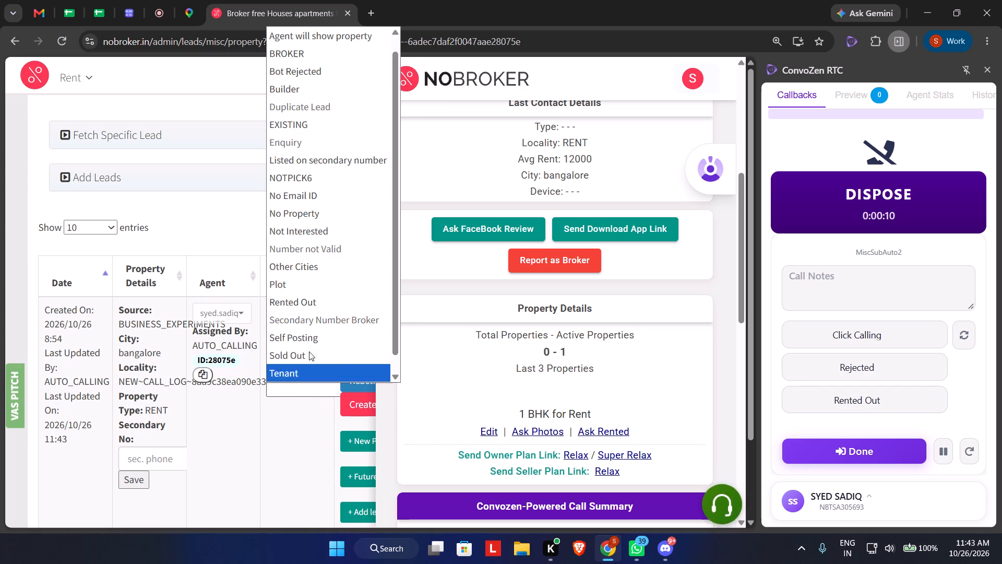
pyautogui.click(325, 309)
# Submit the chosen disposition to close out the call.
pyautogui.click(810, 426)
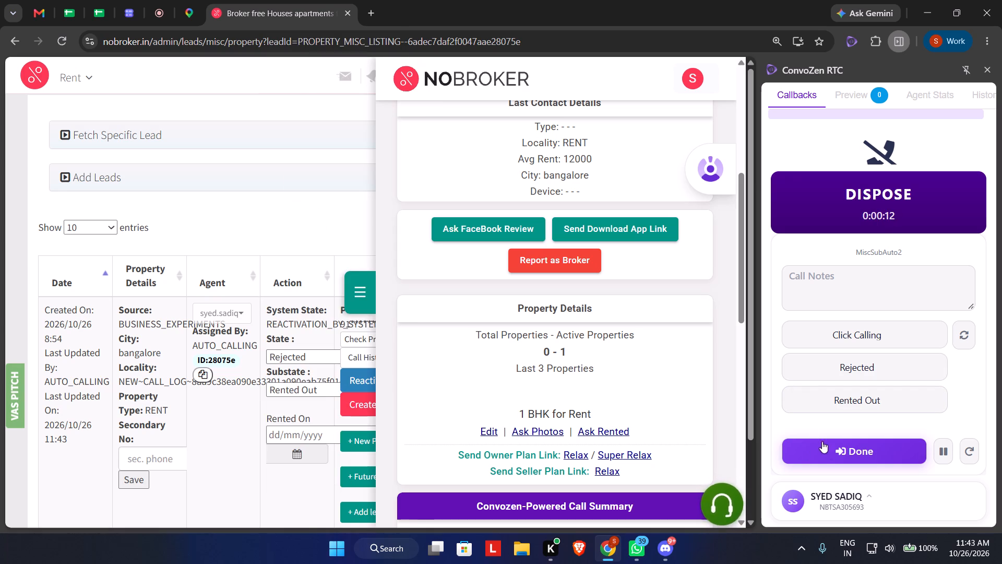
pyautogui.click(829, 448)
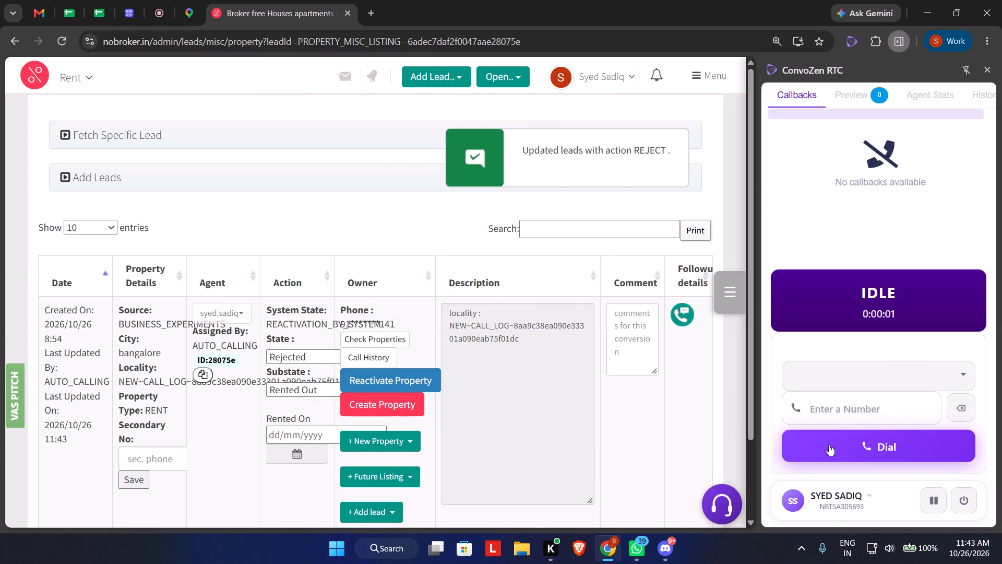
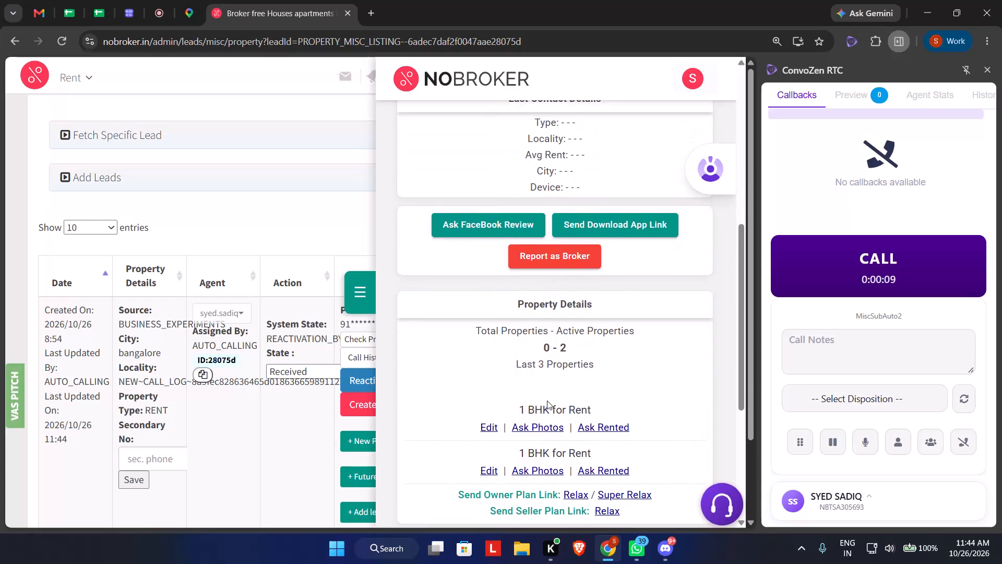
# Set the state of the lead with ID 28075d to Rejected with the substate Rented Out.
pyautogui.scroll(-1, 547, 401)
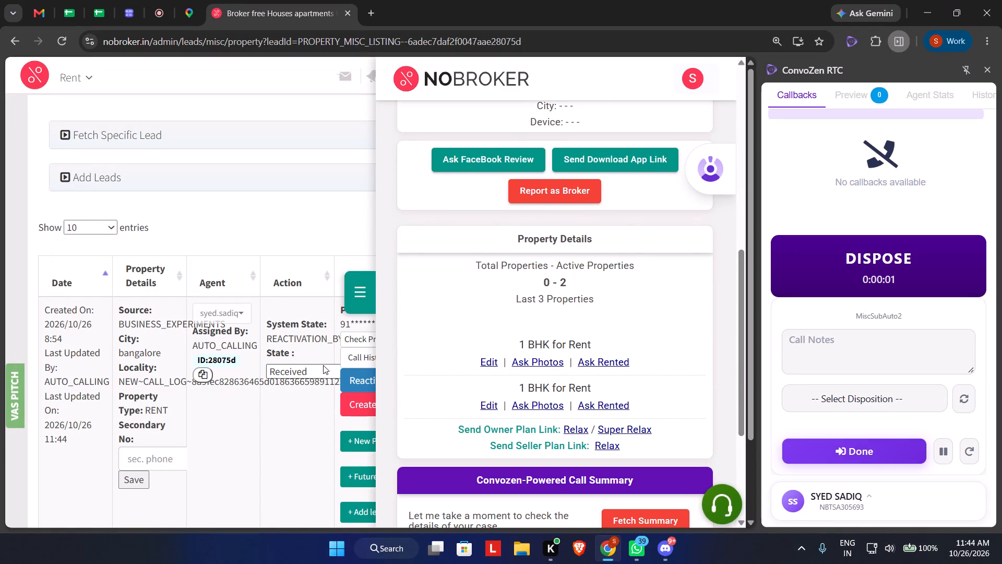
pyautogui.click(301, 370)
pyautogui.click(290, 437)
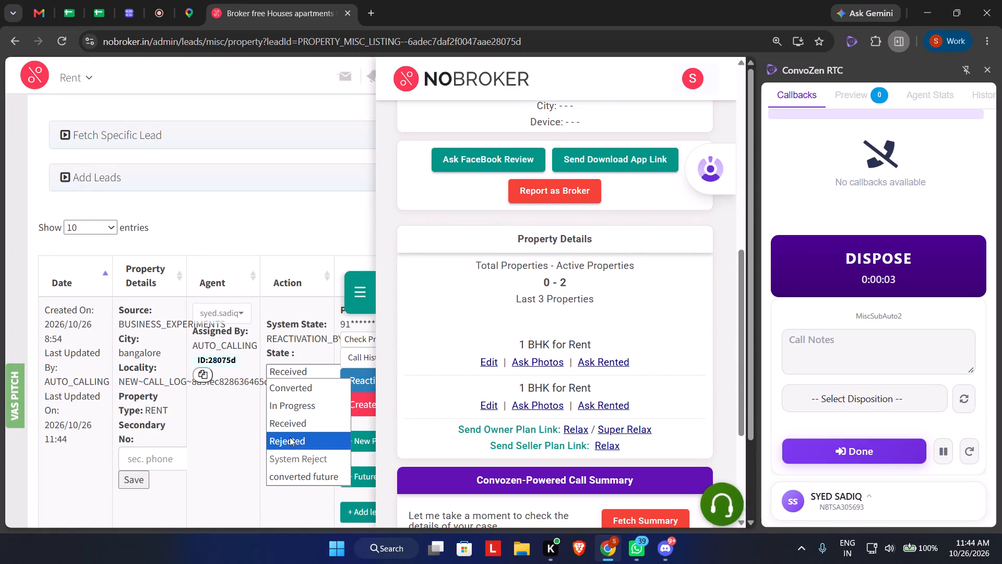
pyautogui.click(307, 362)
pyautogui.click(306, 361)
pyautogui.click(303, 385)
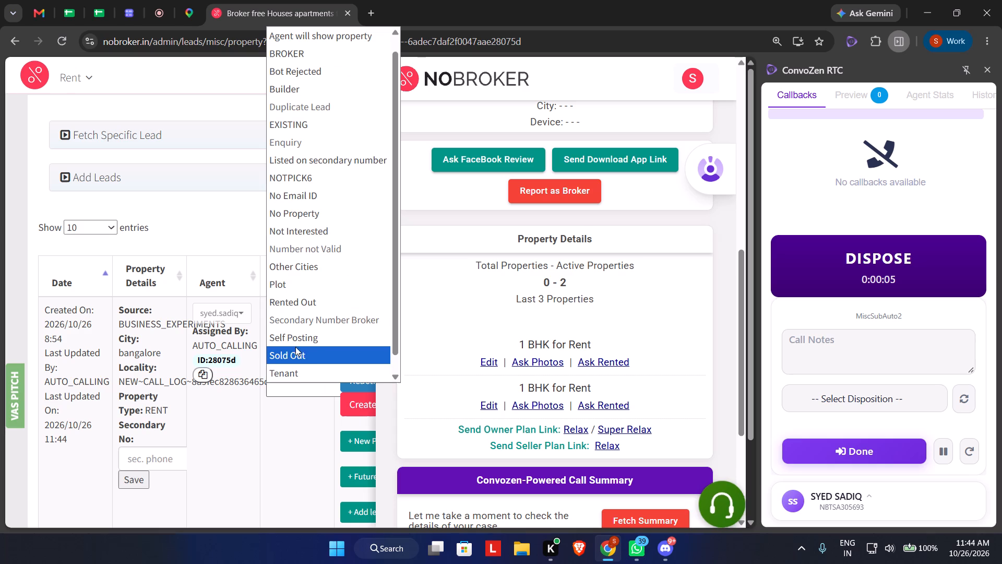
pyautogui.click(294, 298)
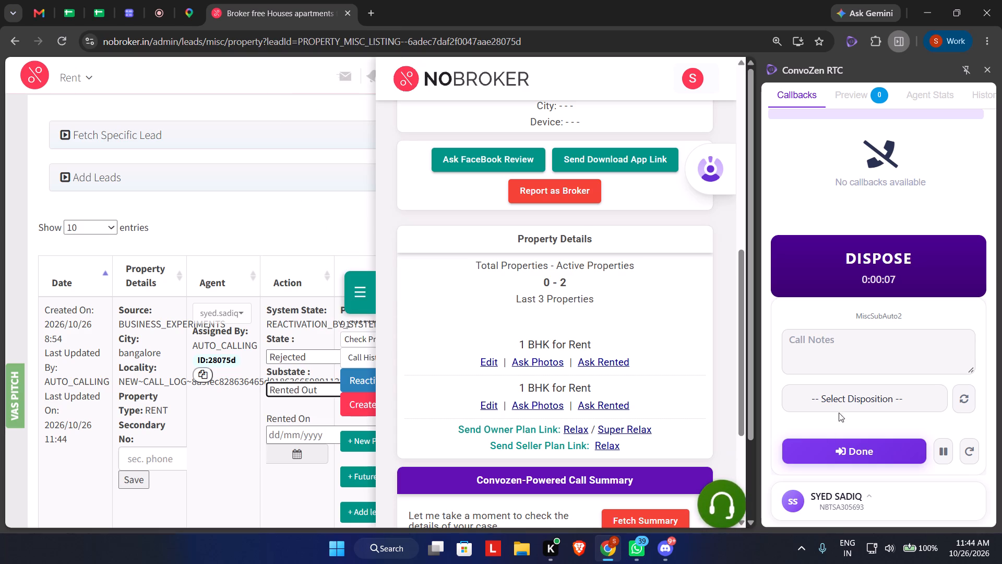
# Dispose the call as Click Calling, Rejected, Rented Out and submit the disposition.
pyautogui.click(840, 392)
pyautogui.click(862, 438)
pyautogui.click(843, 403)
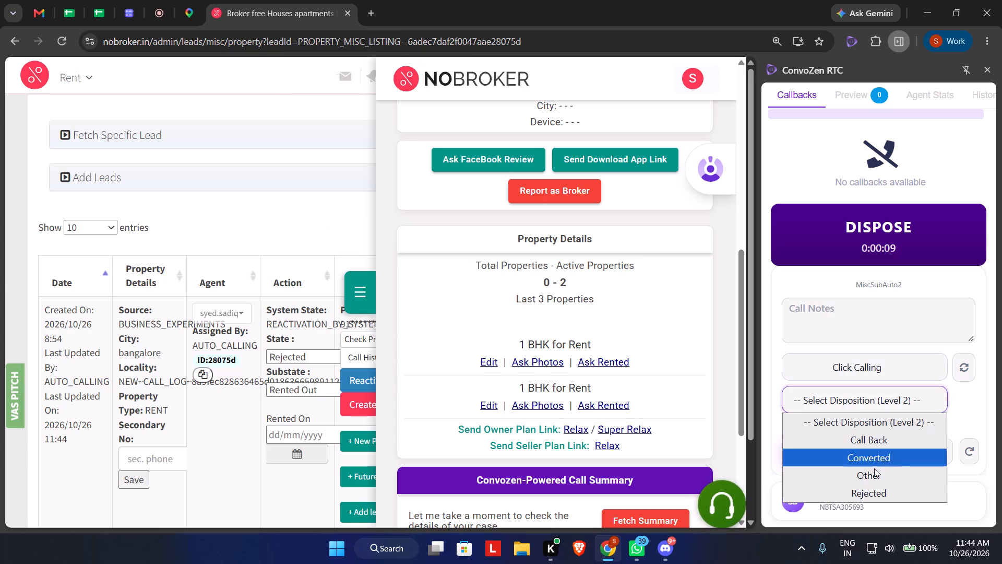
pyautogui.click(875, 487)
pyautogui.click(807, 399)
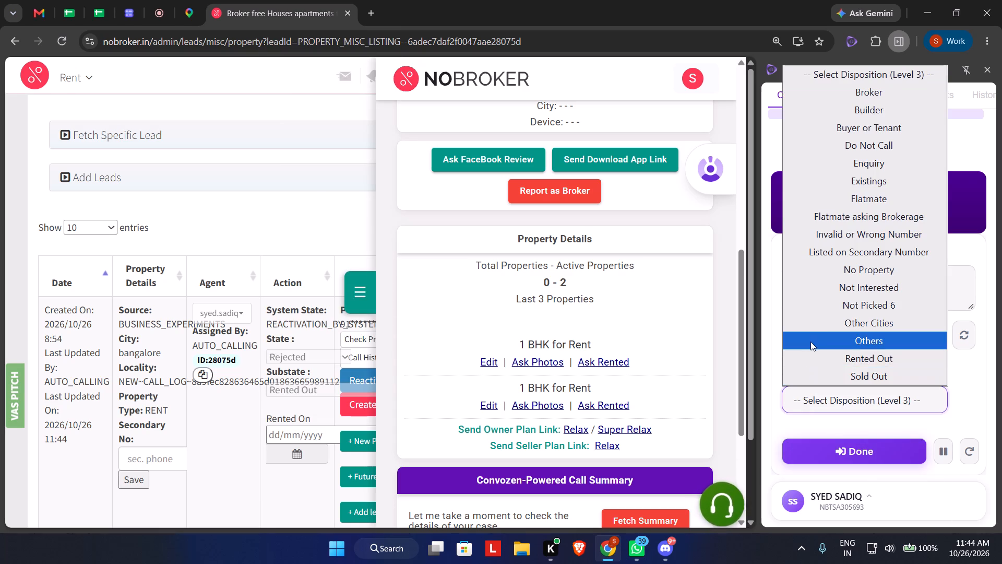
pyautogui.click(830, 357)
pyautogui.click(881, 441)
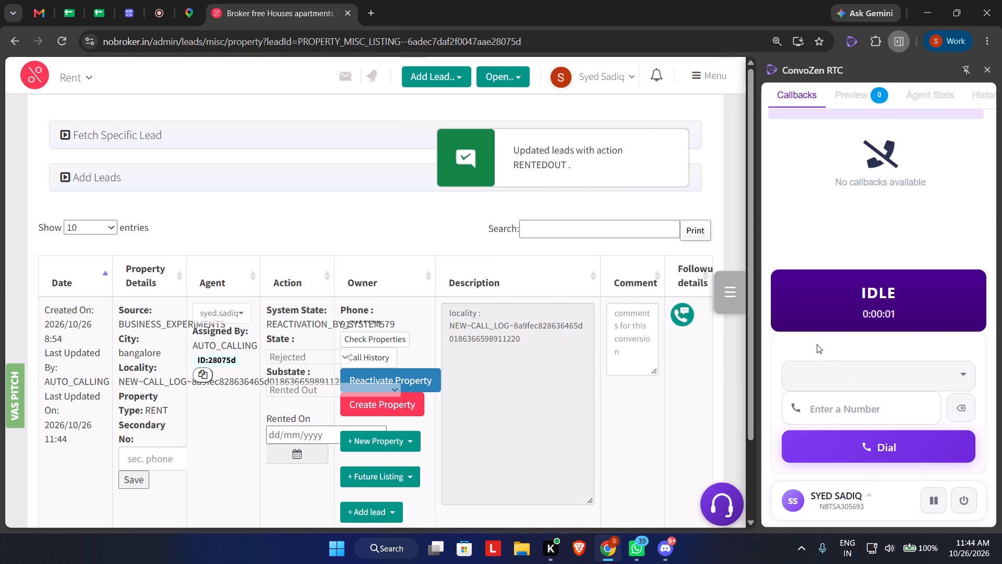
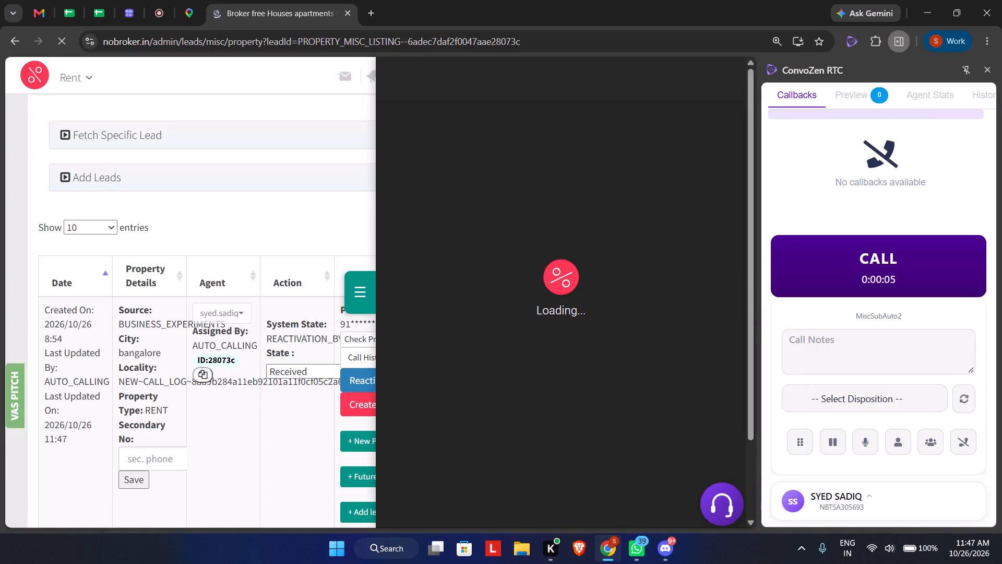
pyautogui.click(311, 368)
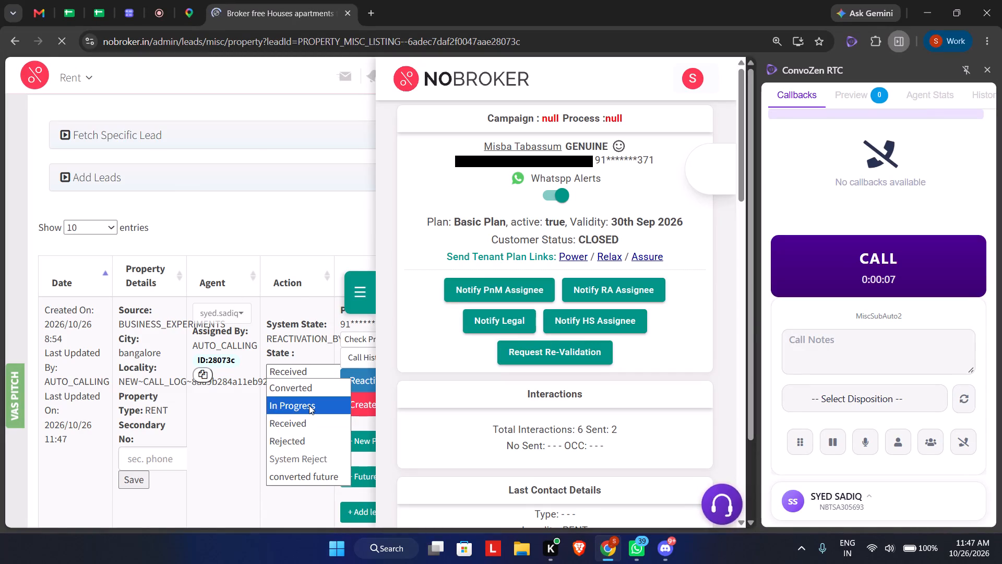
pyautogui.click(309, 405)
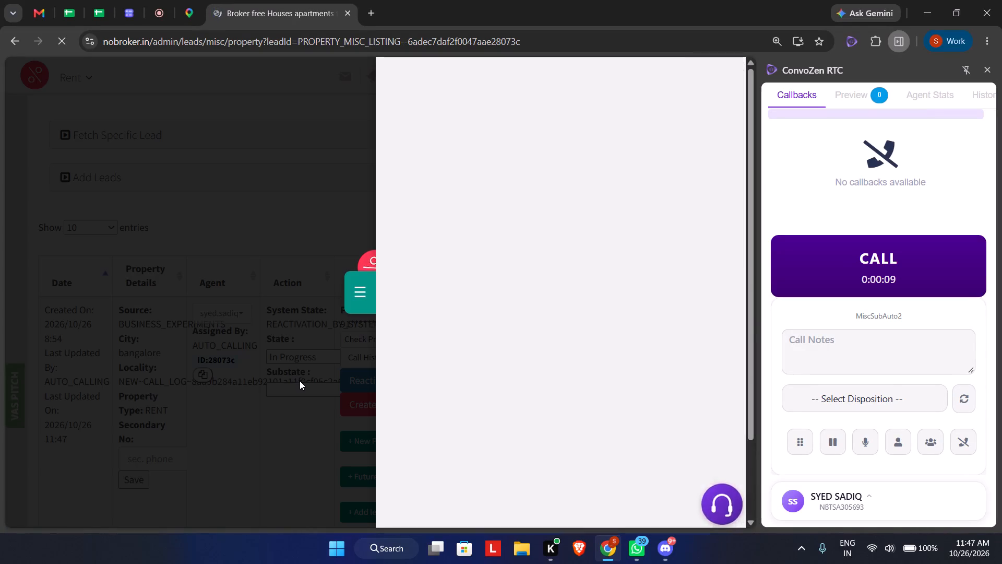
pyautogui.click(293, 385)
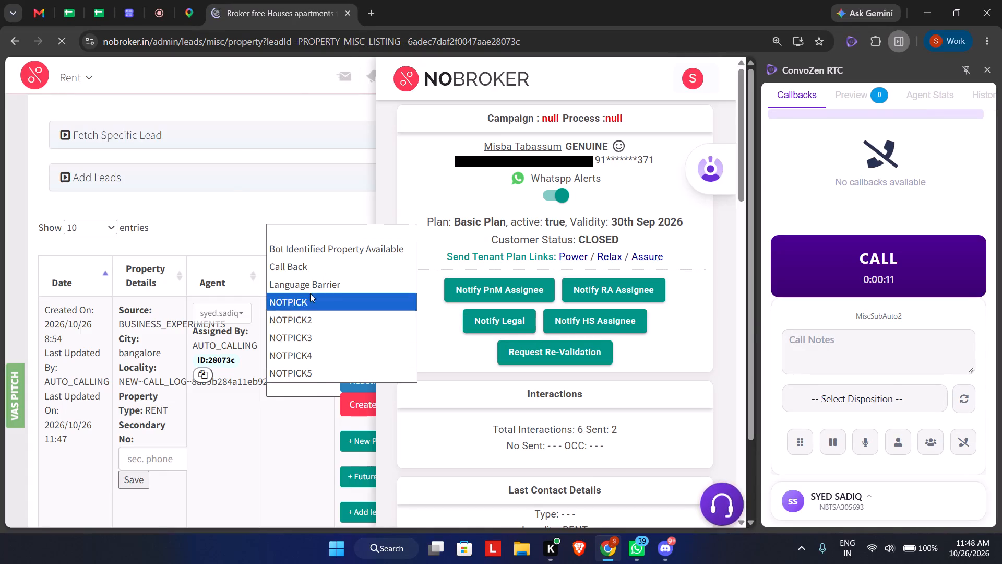
pyautogui.moveTo(310, 292); pyautogui.dragTo(311, 298)
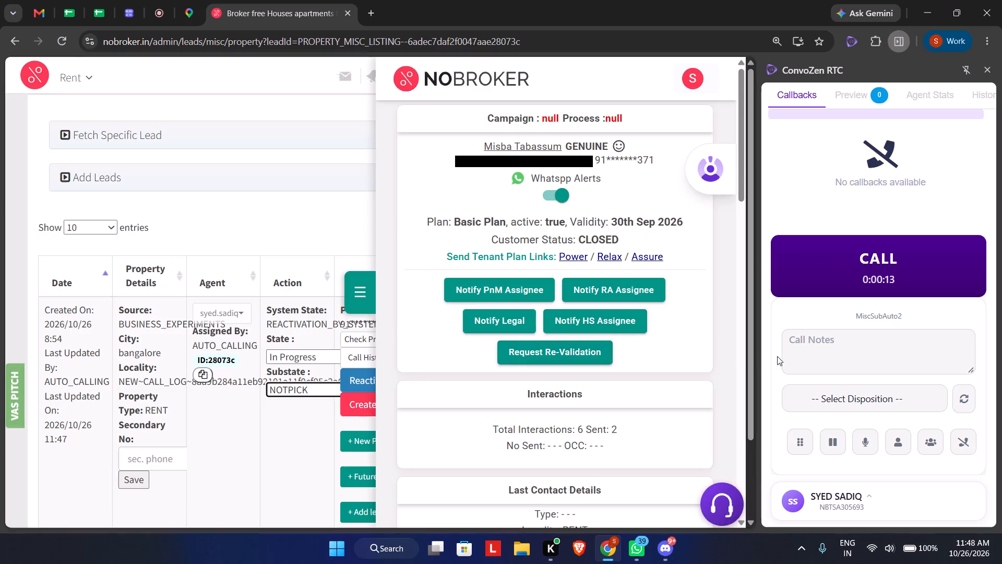
# Dispose the call as Outbound, Not Picked, Voice Mail, end it and submit the disposition.
pyautogui.click(820, 386)
pyautogui.moveTo(818, 434); pyautogui.dragTo(812, 458)
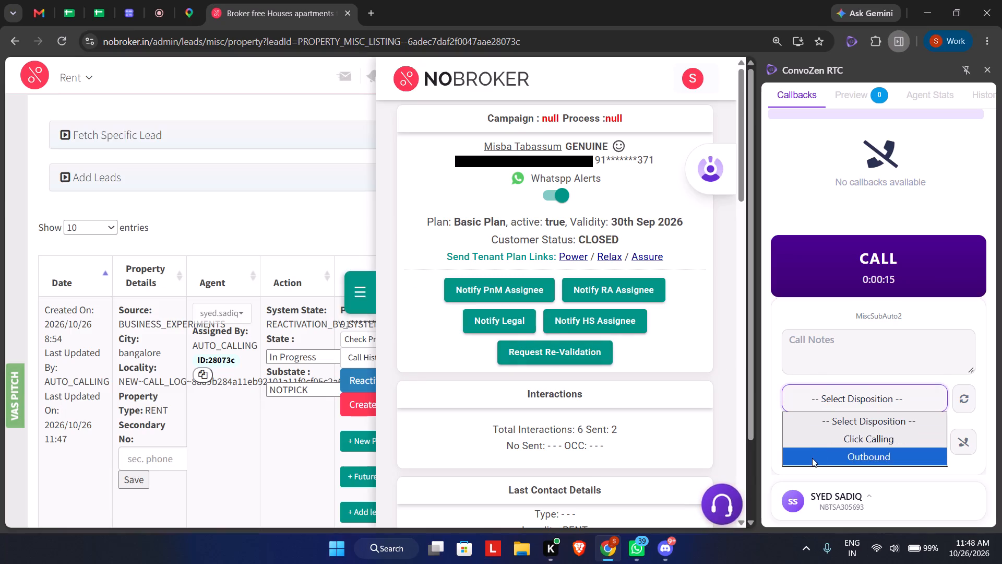
pyautogui.moveTo(812, 458); pyautogui.dragTo(812, 457)
pyautogui.click(819, 397)
pyautogui.click(812, 437)
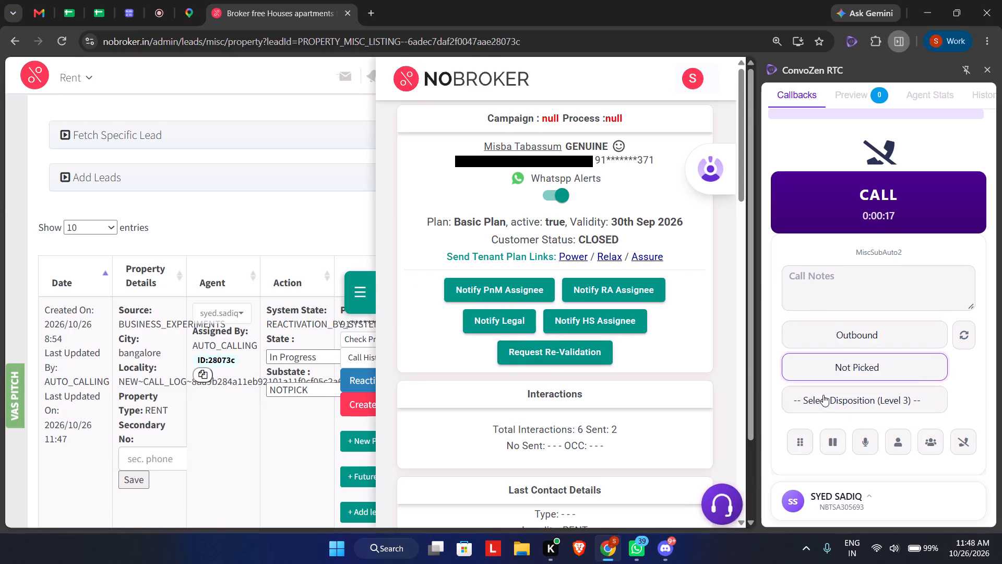
pyautogui.click(823, 395)
pyautogui.click(812, 498)
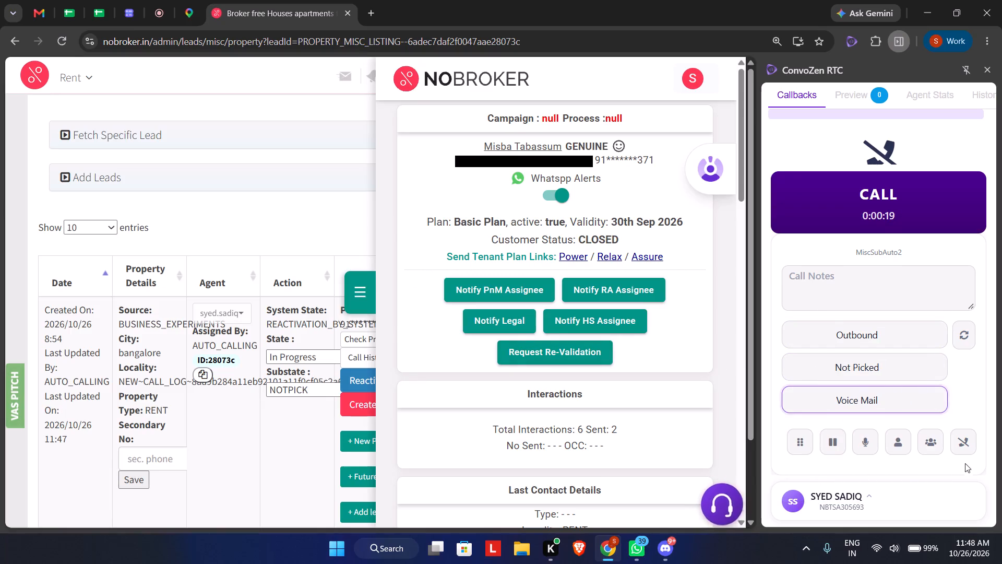
pyautogui.click(956, 446)
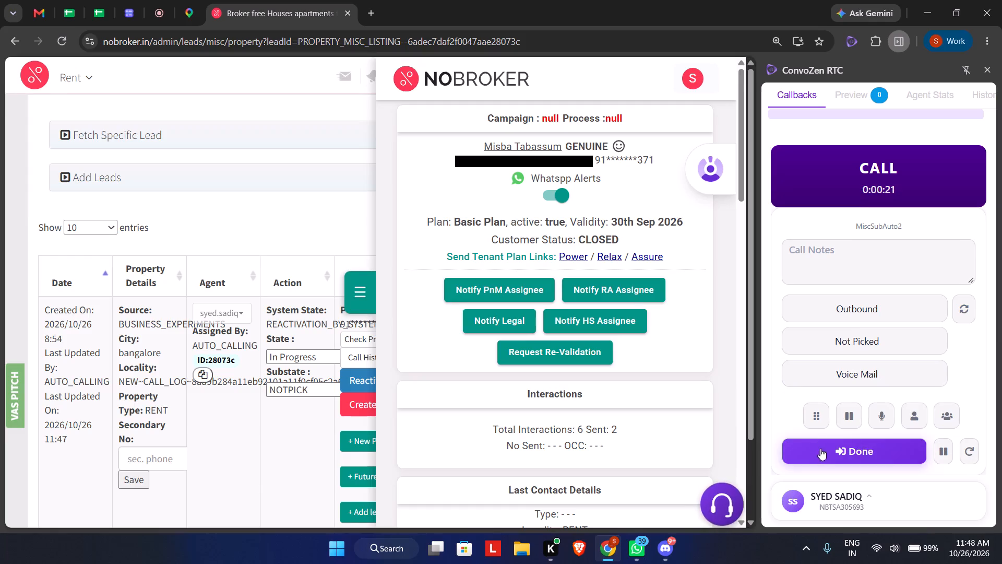
pyautogui.click(822, 450)
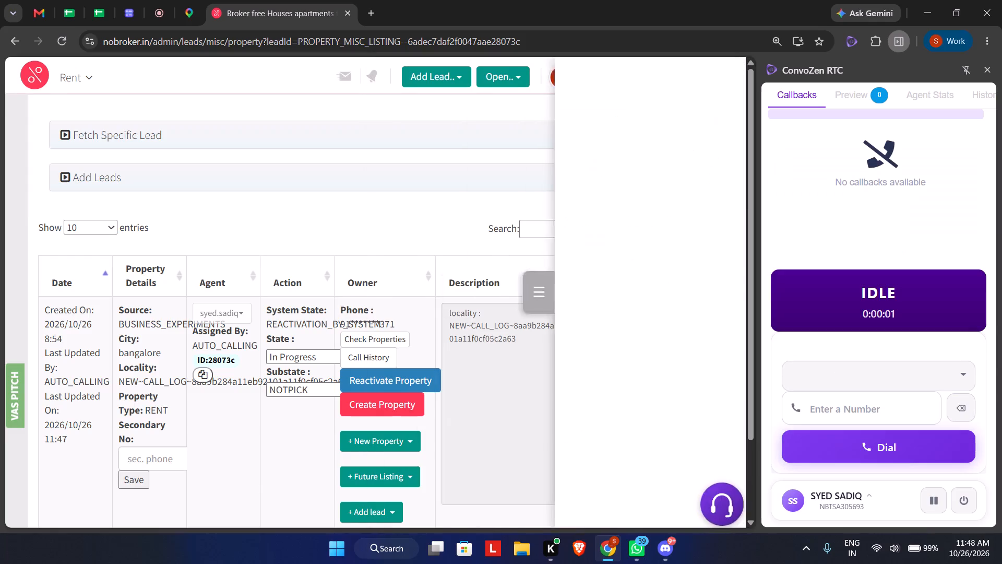
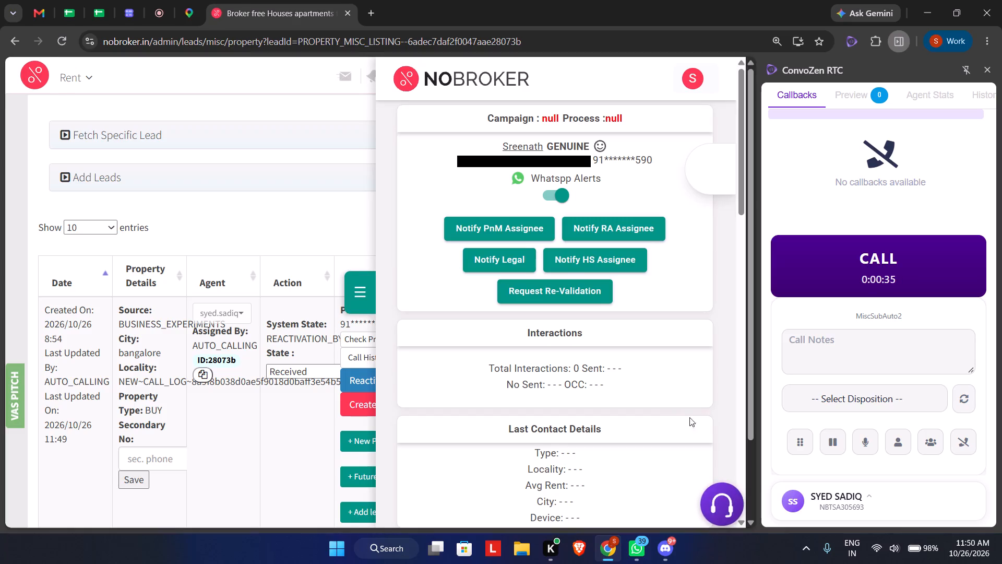
pyautogui.click(294, 367)
pyautogui.click(295, 408)
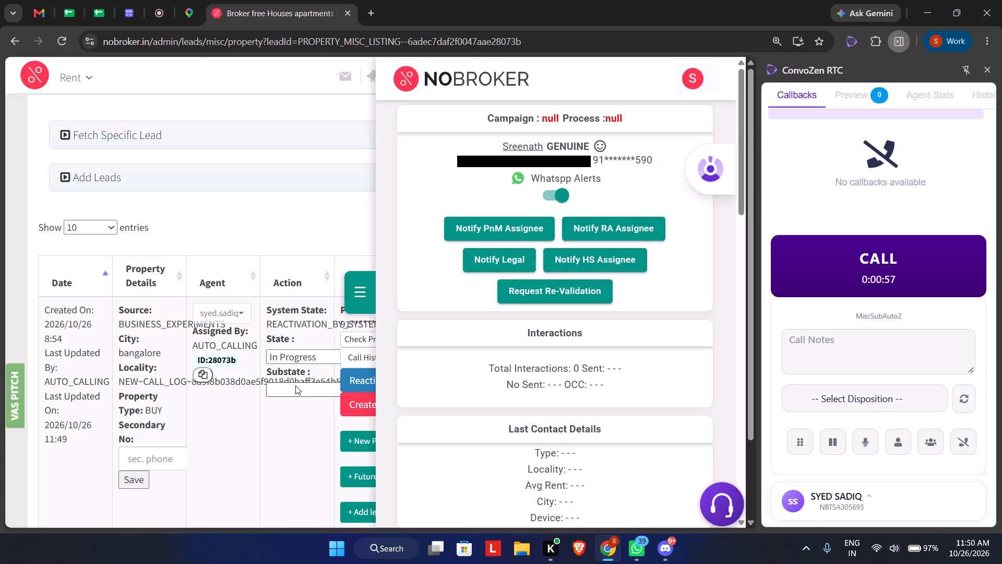
pyautogui.click(313, 410)
pyautogui.click(294, 380)
pyautogui.click(301, 398)
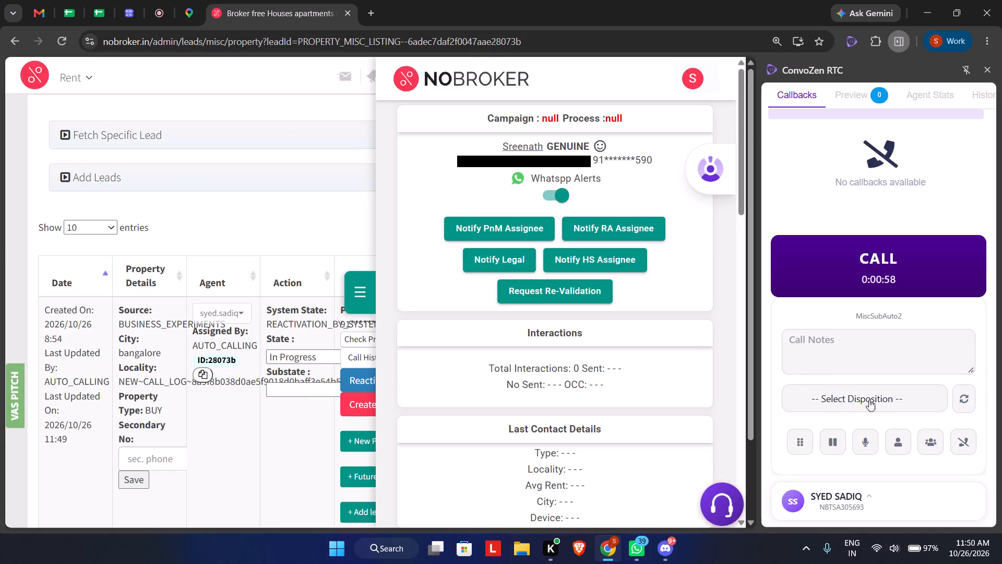
pyautogui.click(974, 449)
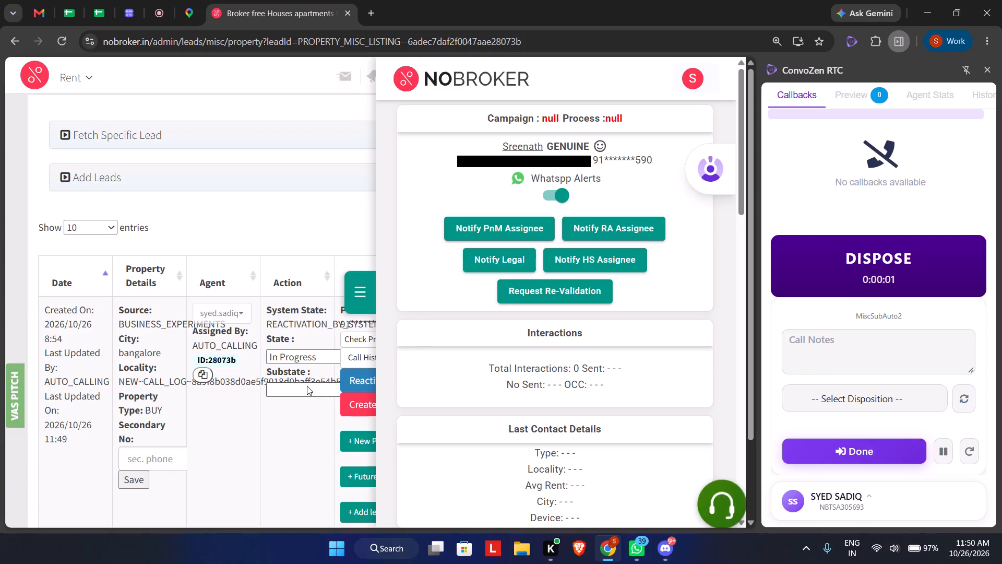
pyautogui.click(307, 386)
pyautogui.doubleClick(307, 386)
pyautogui.click(301, 294)
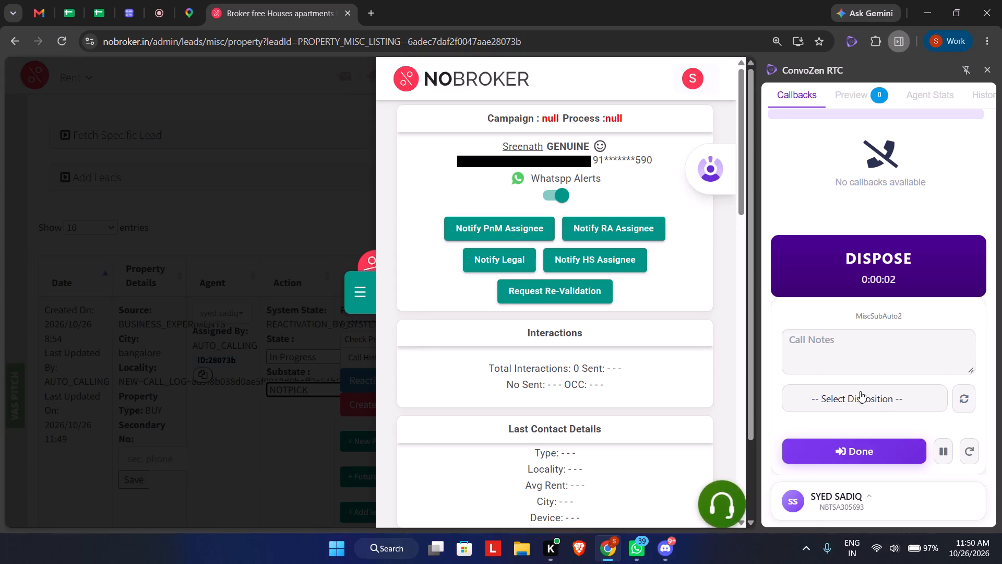
# Dispose the ended call as Click Calling, Call Back, Not Picked 1 and submit the disposition.
pyautogui.click(869, 402)
pyautogui.click(842, 439)
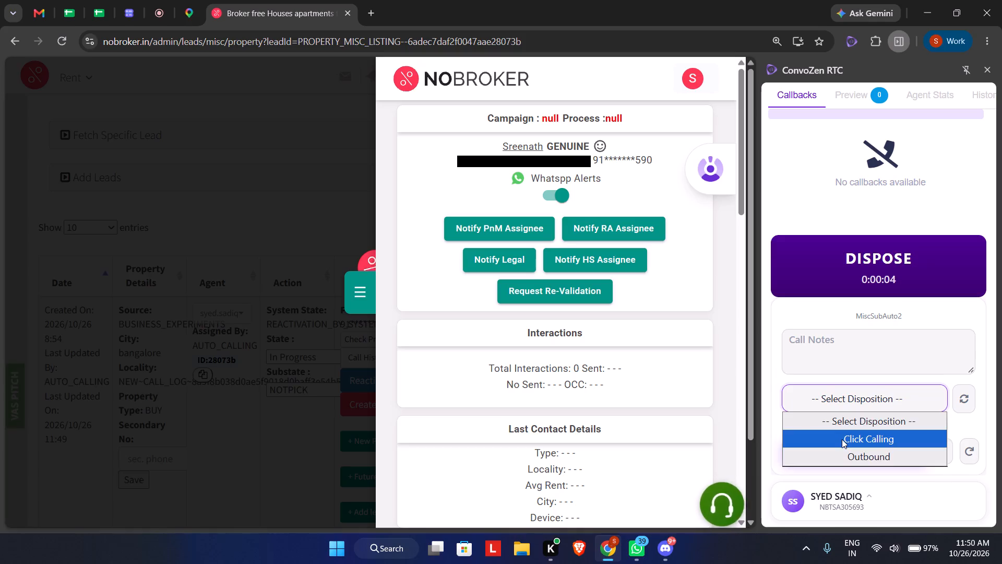
pyautogui.click(851, 414)
pyautogui.click(853, 406)
pyautogui.click(844, 446)
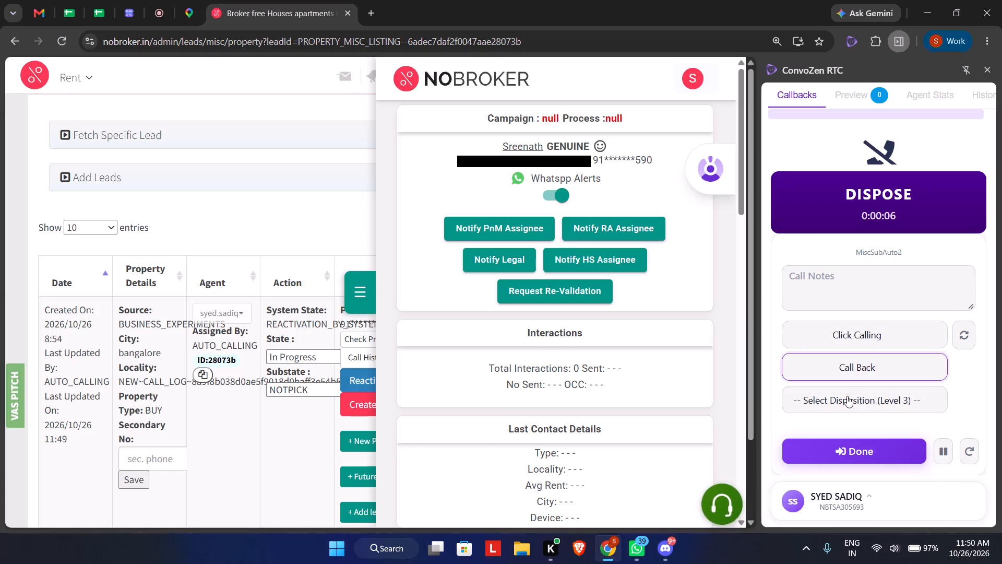
pyautogui.click(846, 396)
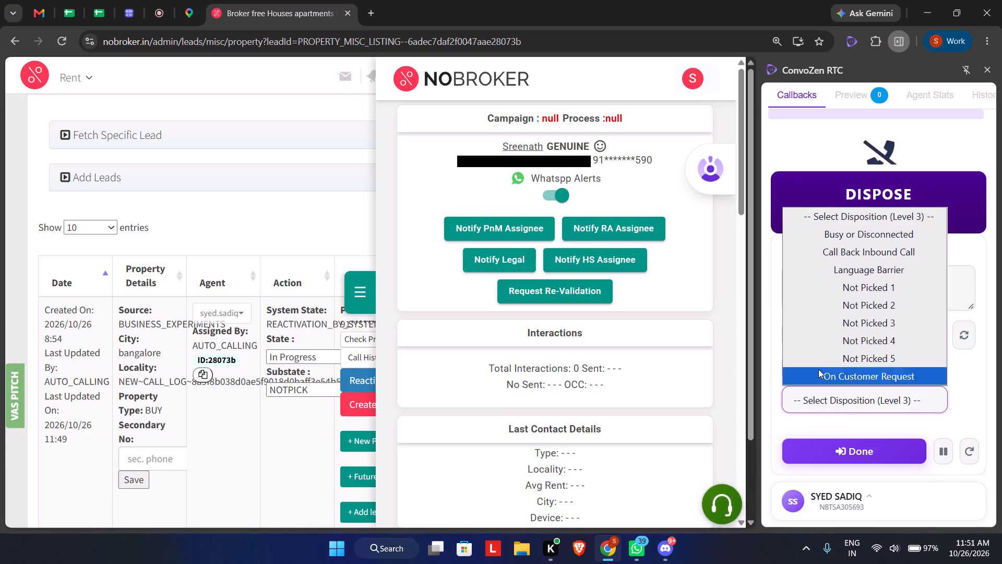
pyautogui.doubleClick(838, 286)
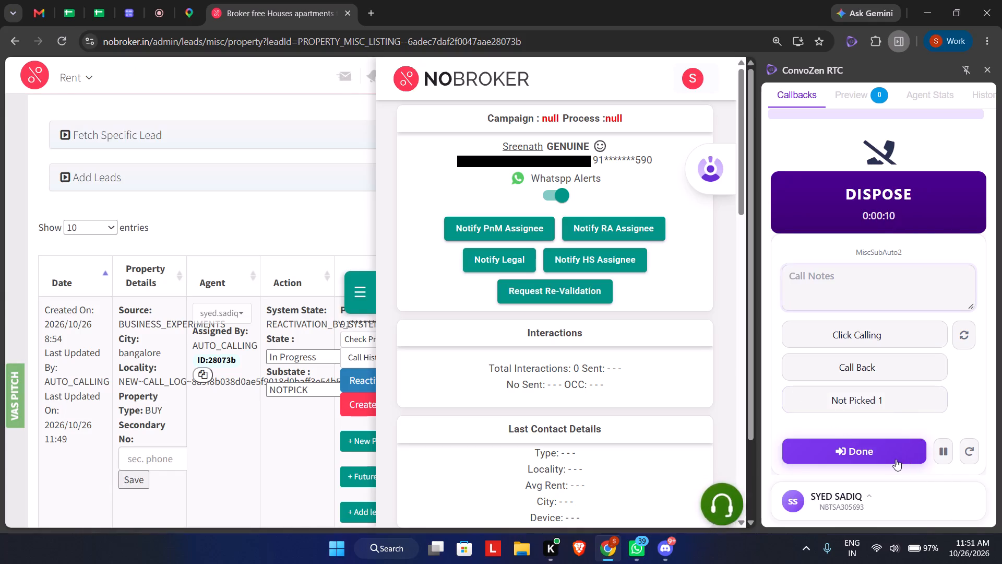
pyautogui.click(893, 459)
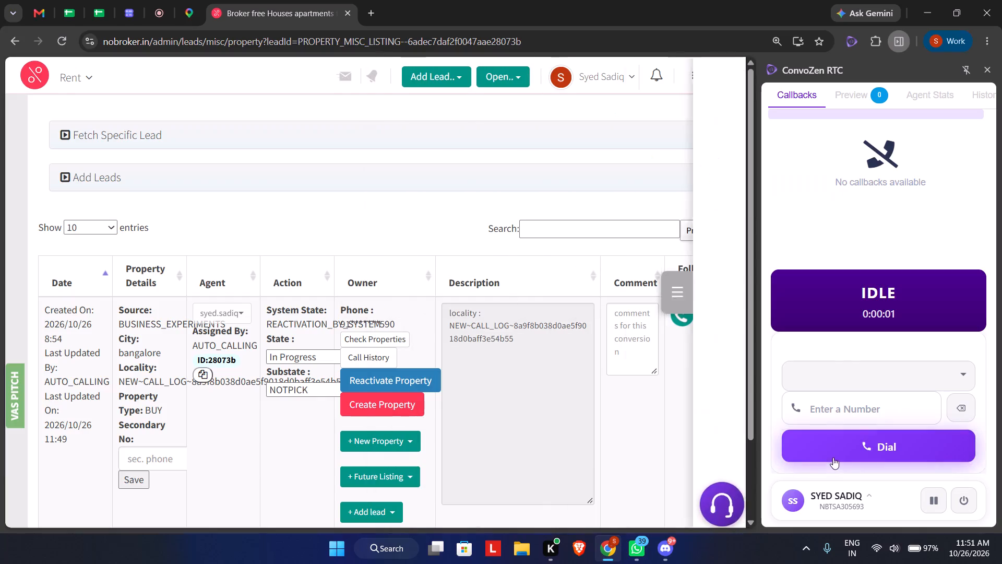
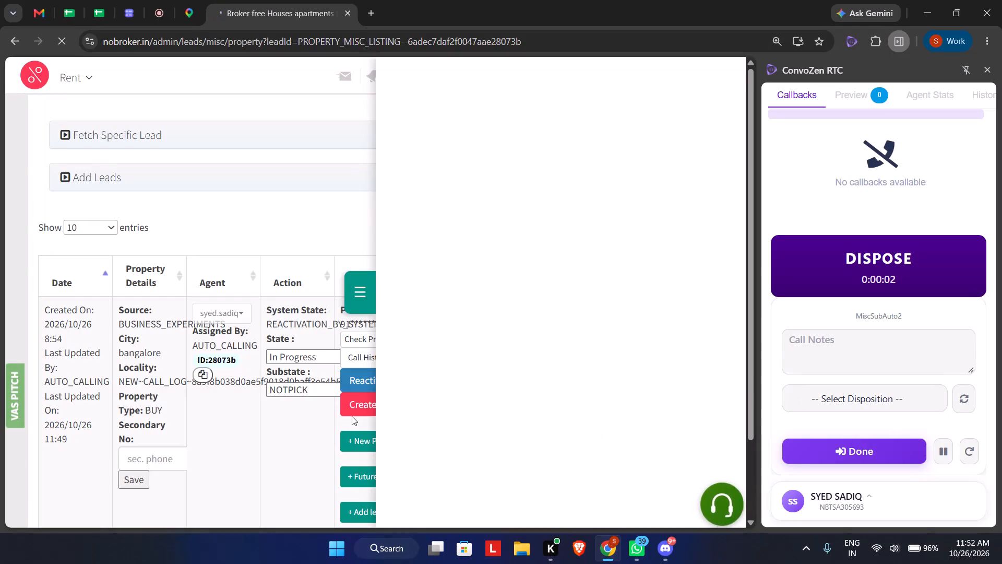
# Set the ended call's disposition to Click Calling, Other, Auto Dispose.
pyautogui.click(840, 398)
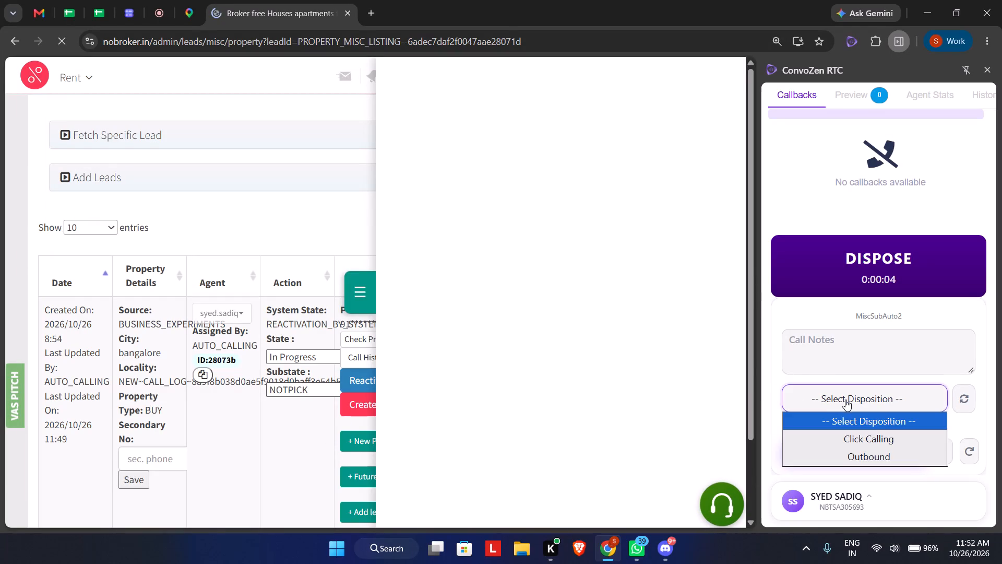
pyautogui.click(869, 442)
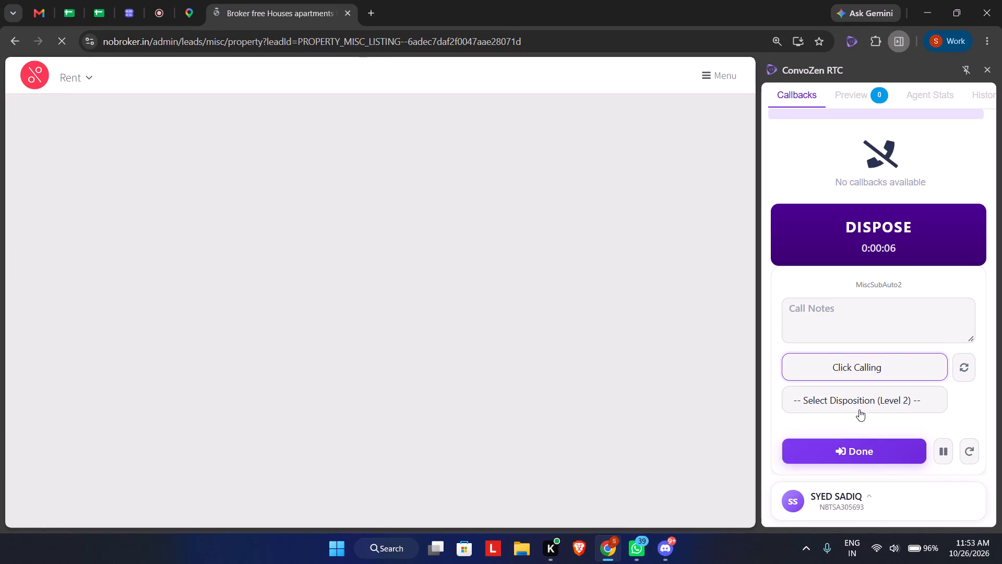
pyautogui.click(858, 409)
pyautogui.click(875, 477)
pyautogui.click(863, 402)
pyautogui.click(873, 441)
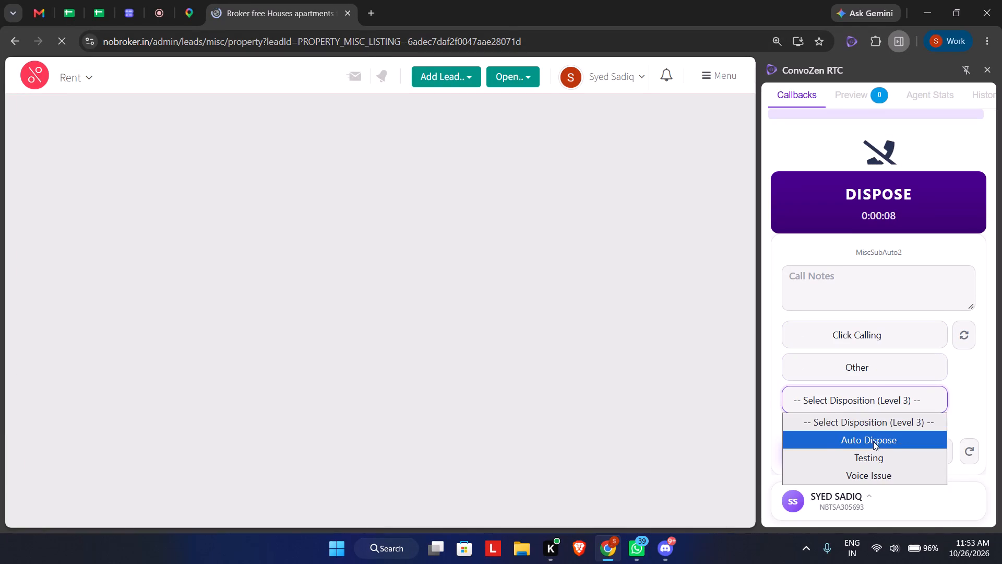
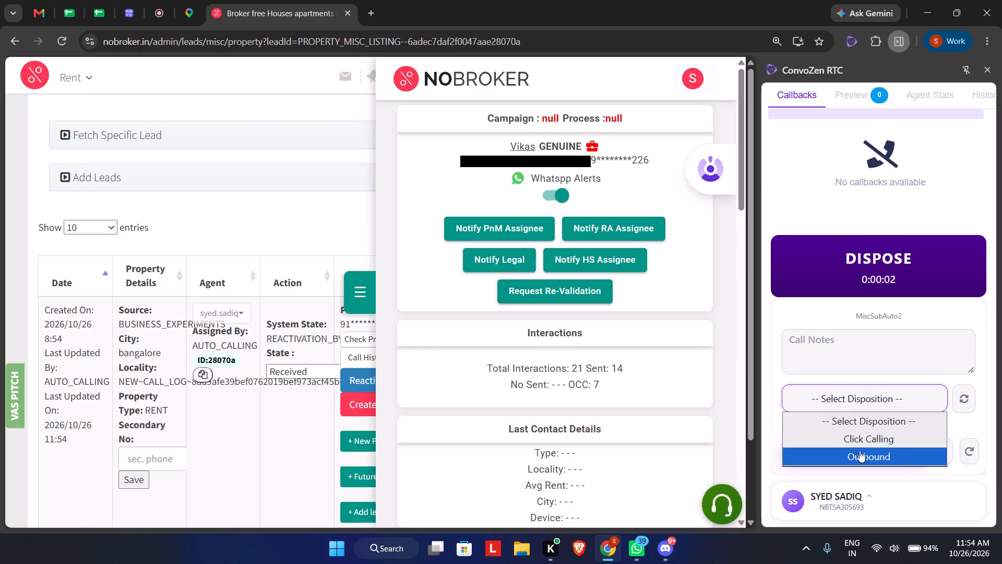
# Set the ended call's disposition to Outbound, Not Picked, Voice Mail.
pyautogui.click(855, 399)
pyautogui.click(865, 440)
pyautogui.click(848, 390)
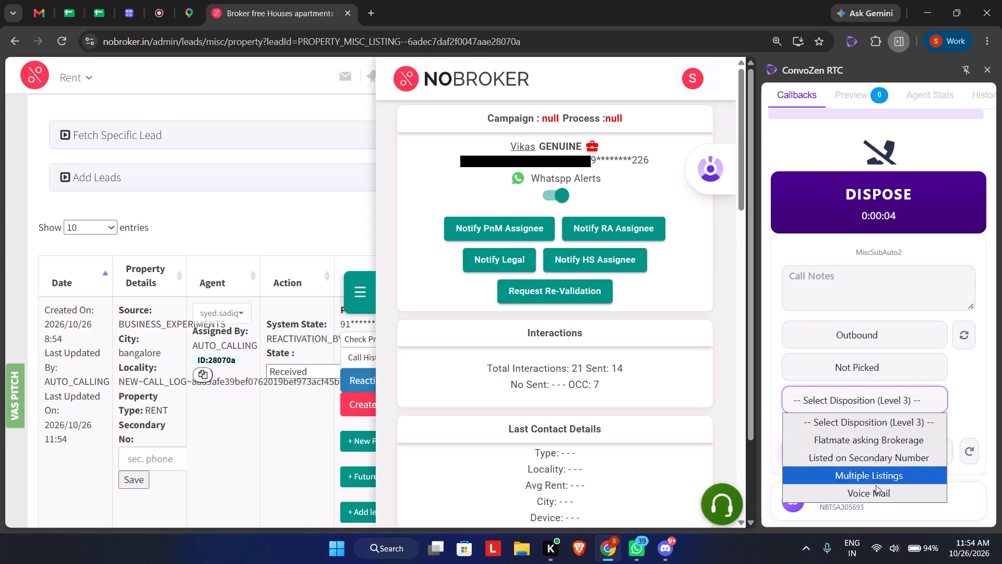
pyautogui.click(873, 495)
# Mark the lead as In Progress with substate NOTPICK, and submit the call's disposition.
pyautogui.click(272, 366)
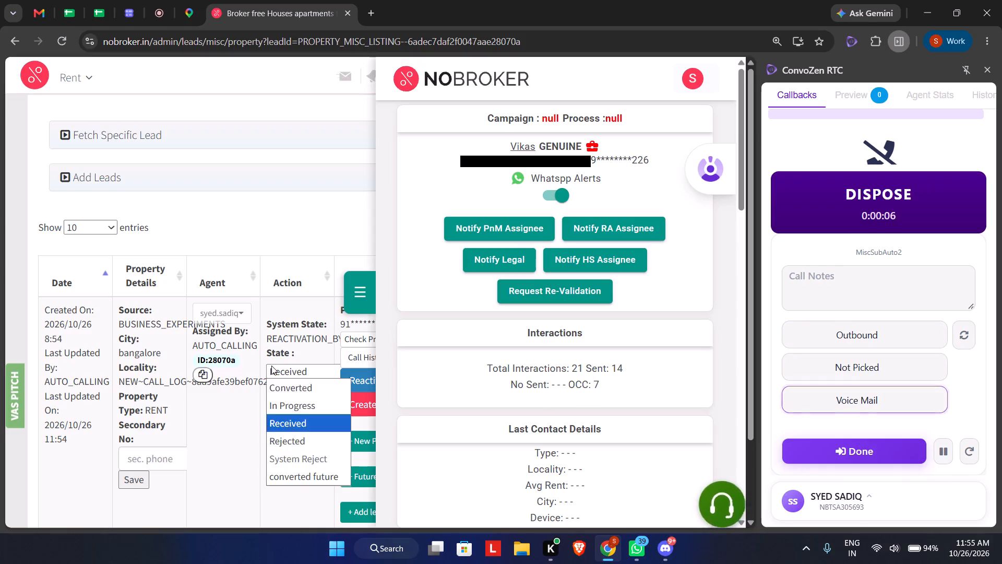
pyautogui.click(292, 405)
pyautogui.click(289, 385)
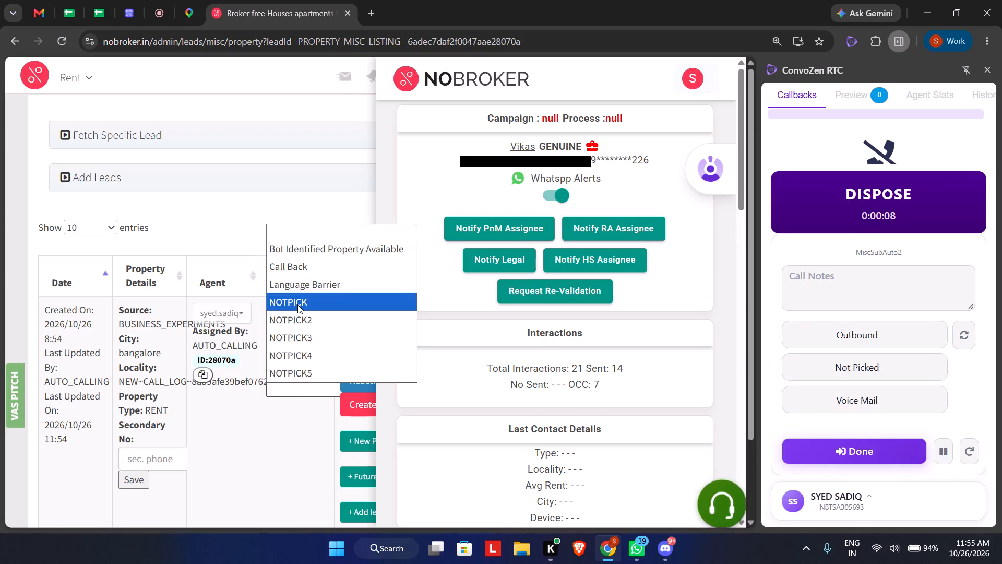
pyautogui.click(297, 304)
pyautogui.click(829, 455)
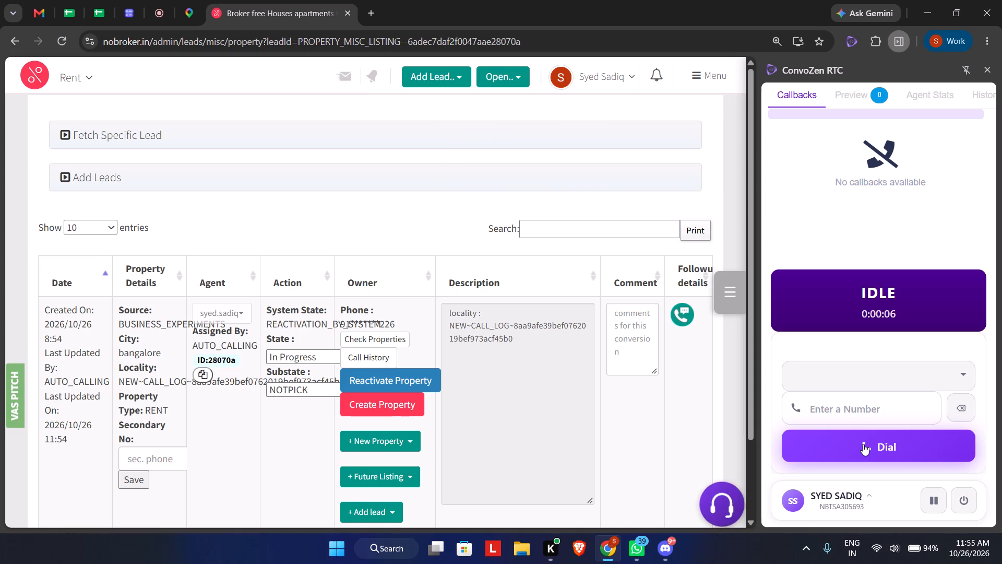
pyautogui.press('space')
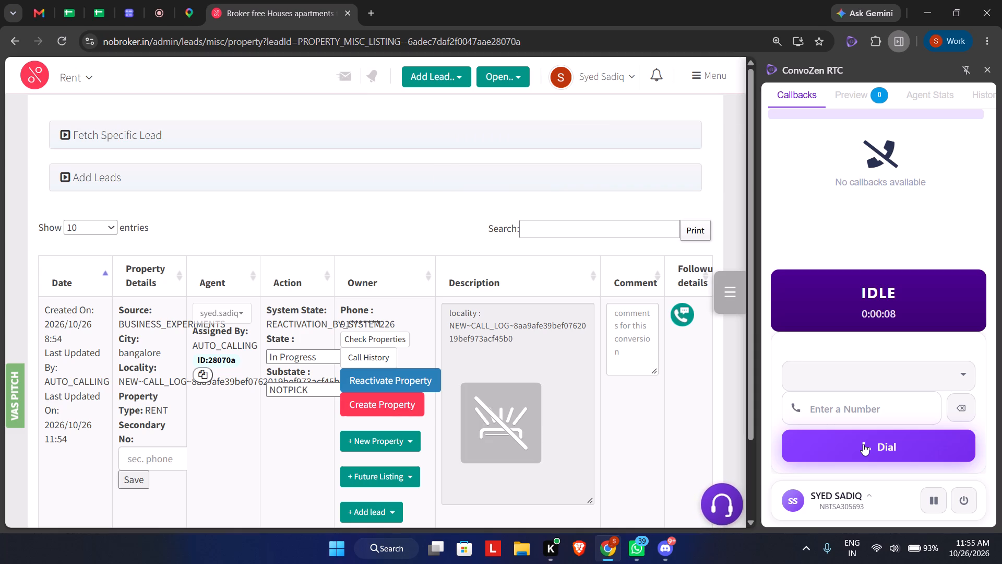
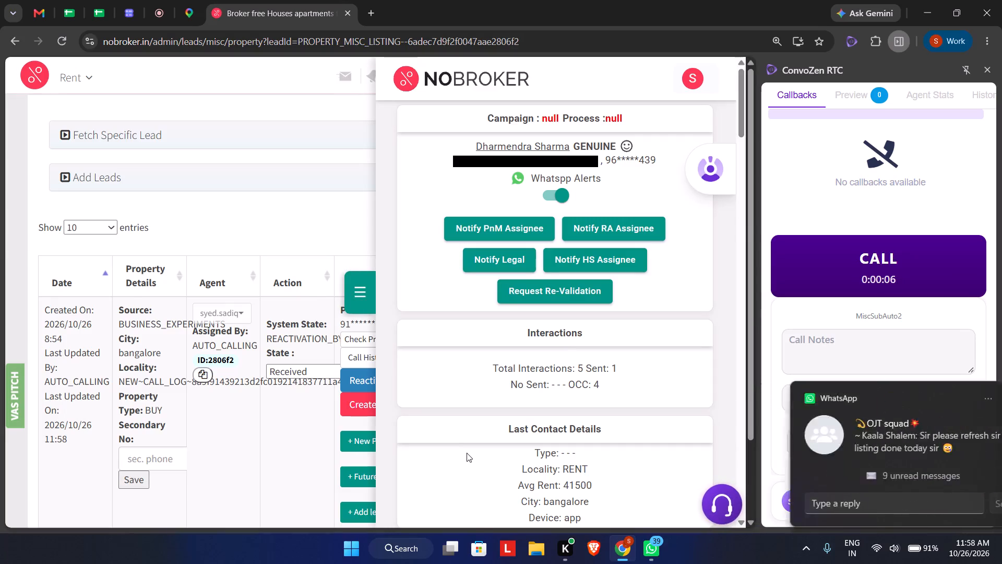
# Check the owner's property details and mark the lead as Rejected with substate Rented Out.
pyautogui.scroll(-4, 496, 430)
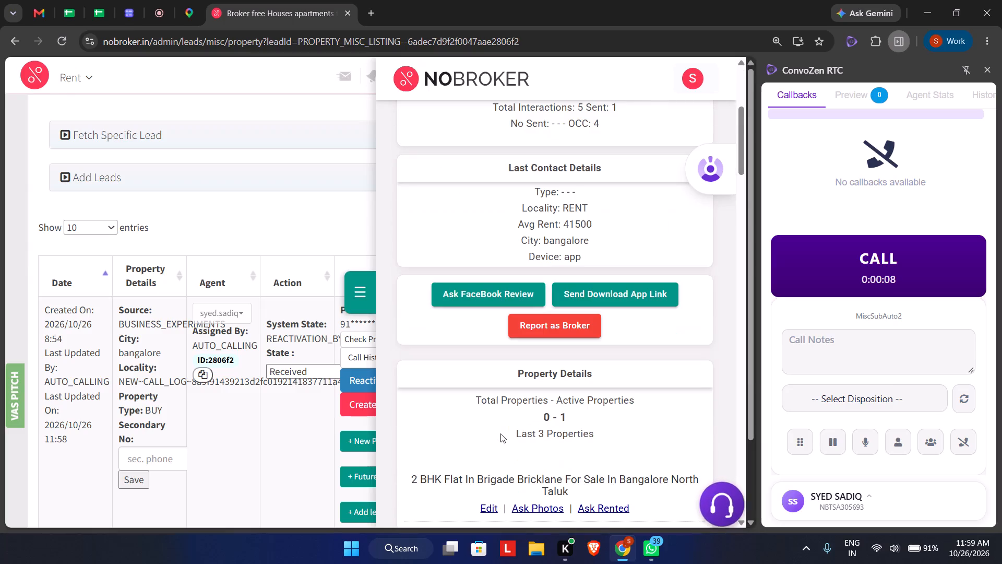
pyautogui.scroll(-3, 503, 433)
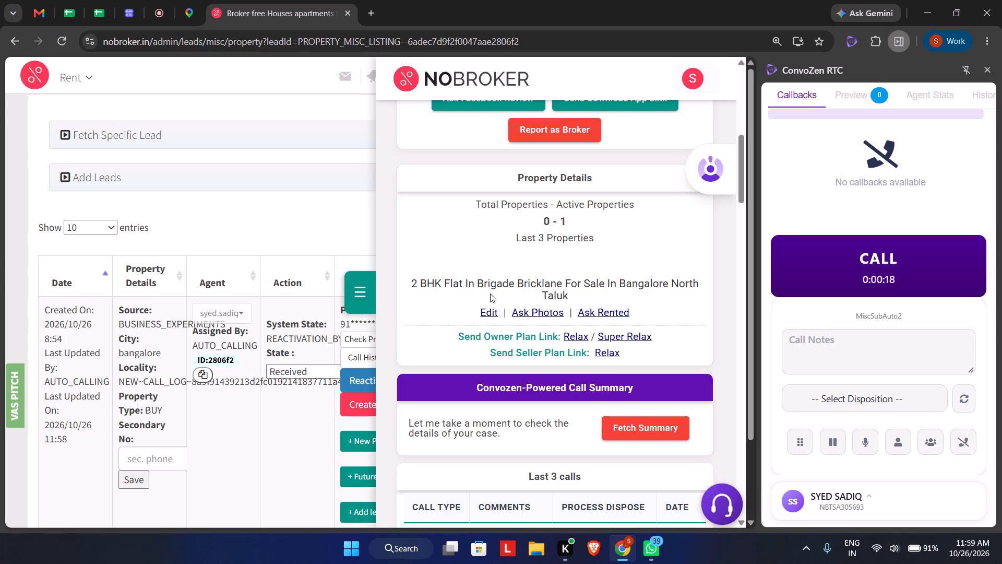
pyautogui.click(311, 368)
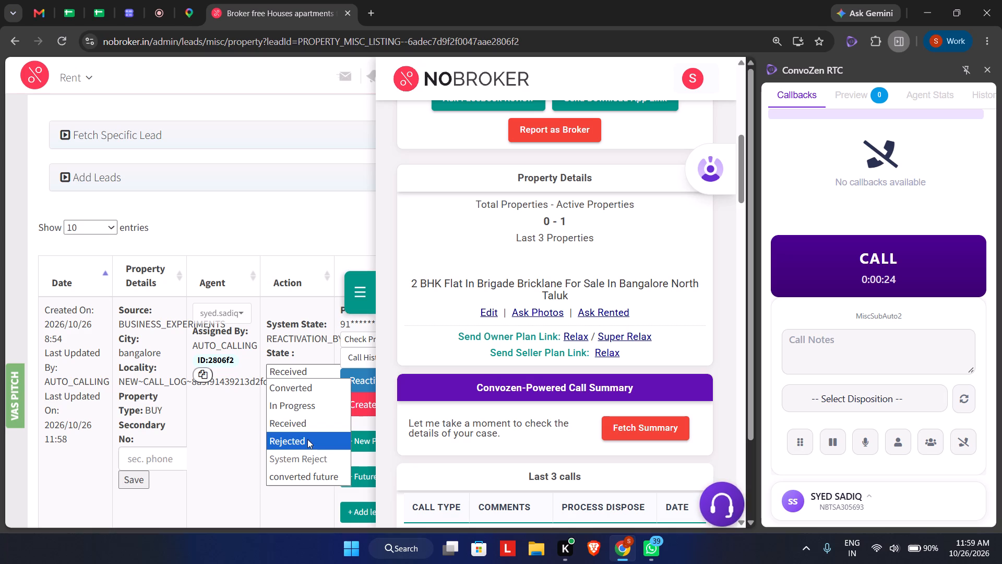
pyautogui.click(308, 438)
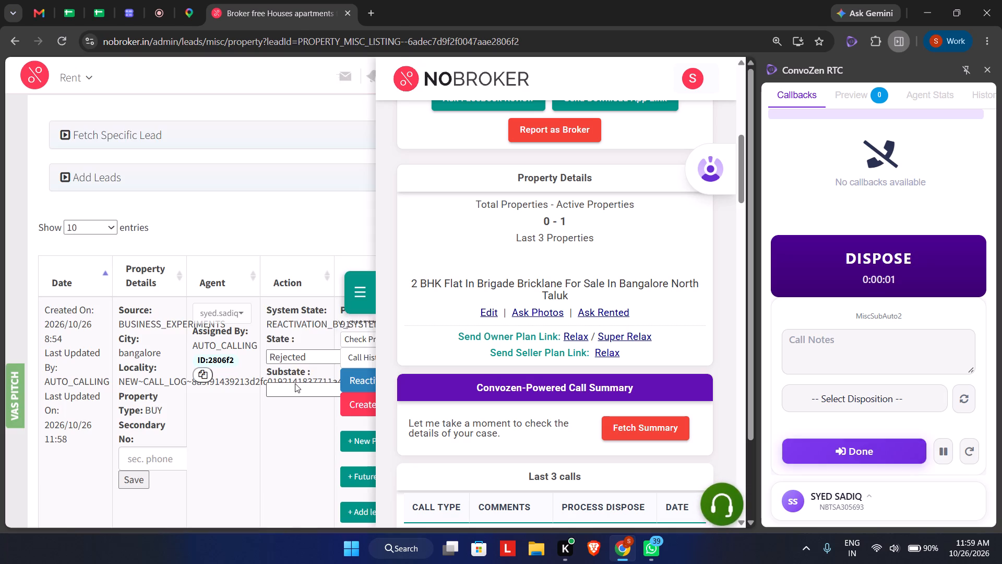
pyautogui.click(295, 383)
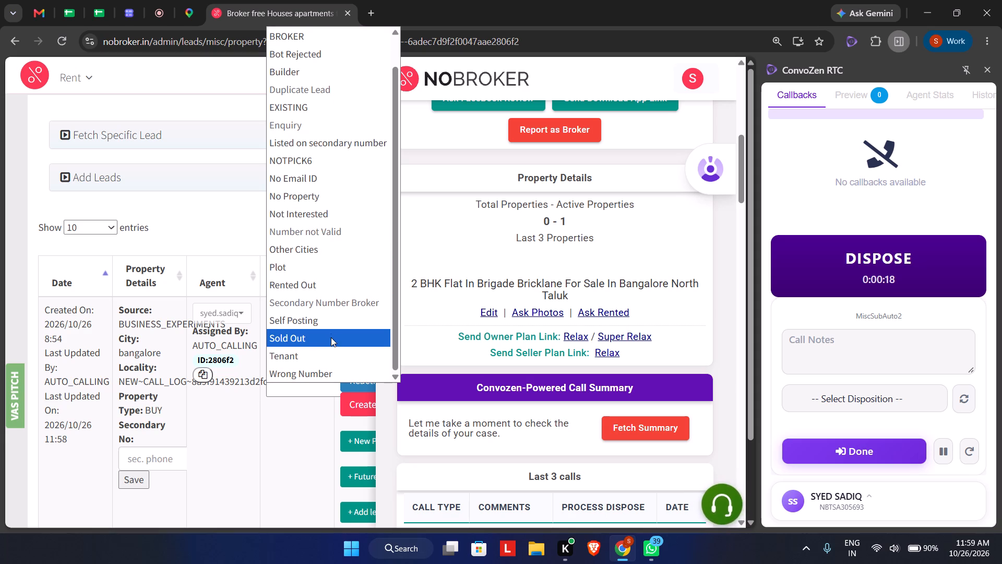
pyautogui.click(313, 281)
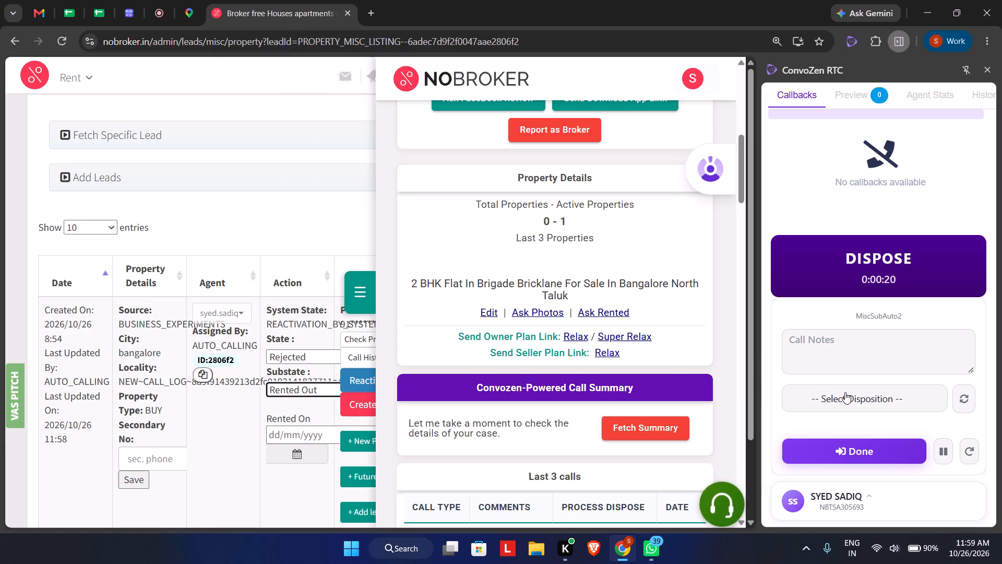
# Dispose the ended call as Click Calling, Rejected, Rented Out, and submit it.
pyautogui.click(852, 399)
pyautogui.click(867, 446)
pyautogui.moveTo(867, 446); pyautogui.dragTo(866, 442)
pyautogui.click(856, 396)
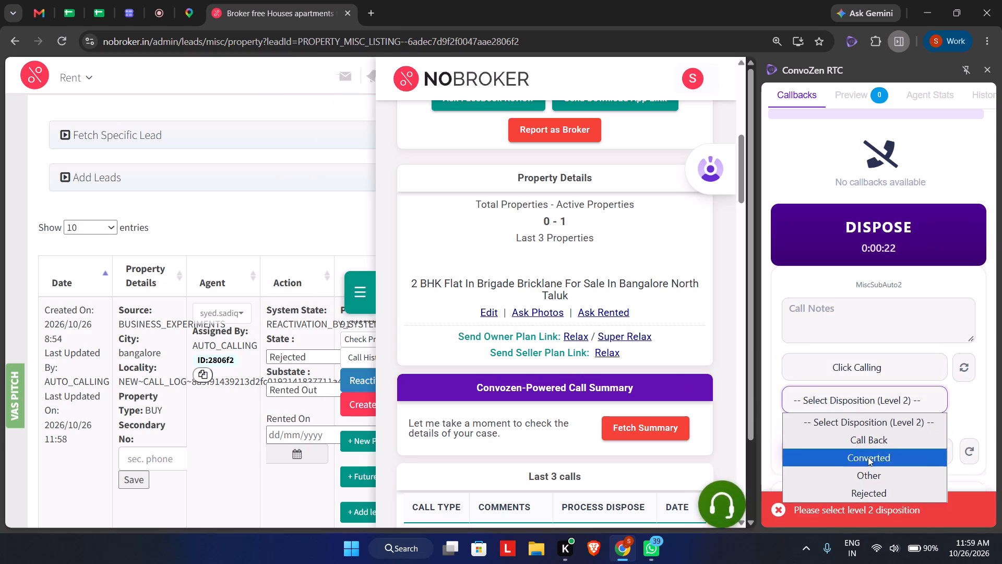
pyautogui.click(873, 495)
pyautogui.click(858, 403)
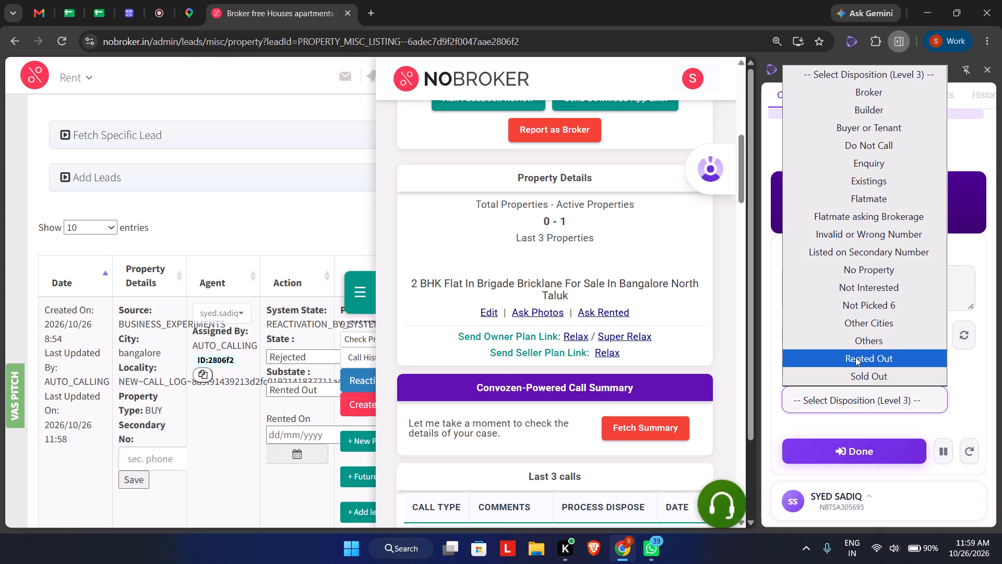
pyautogui.click(855, 357)
pyautogui.click(854, 456)
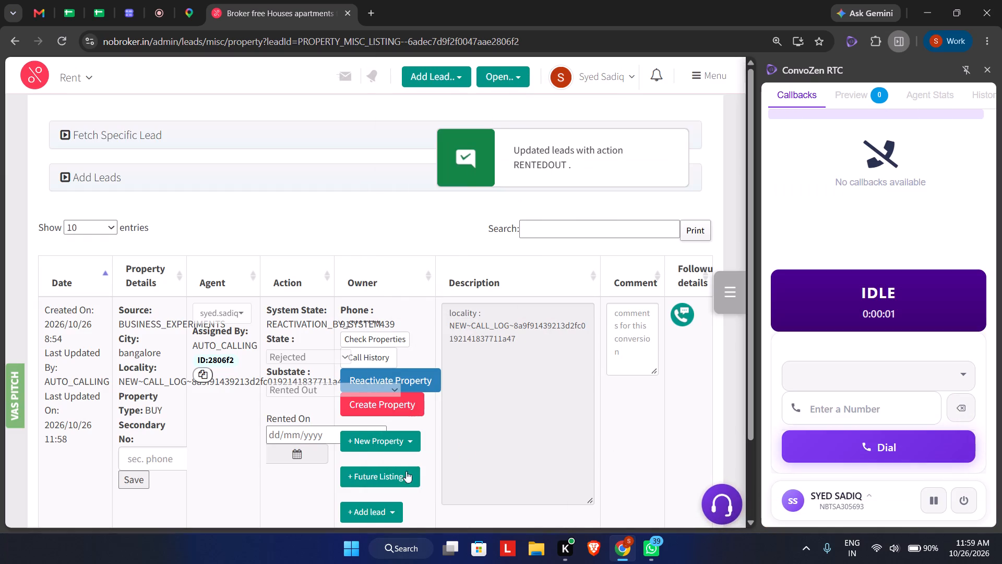
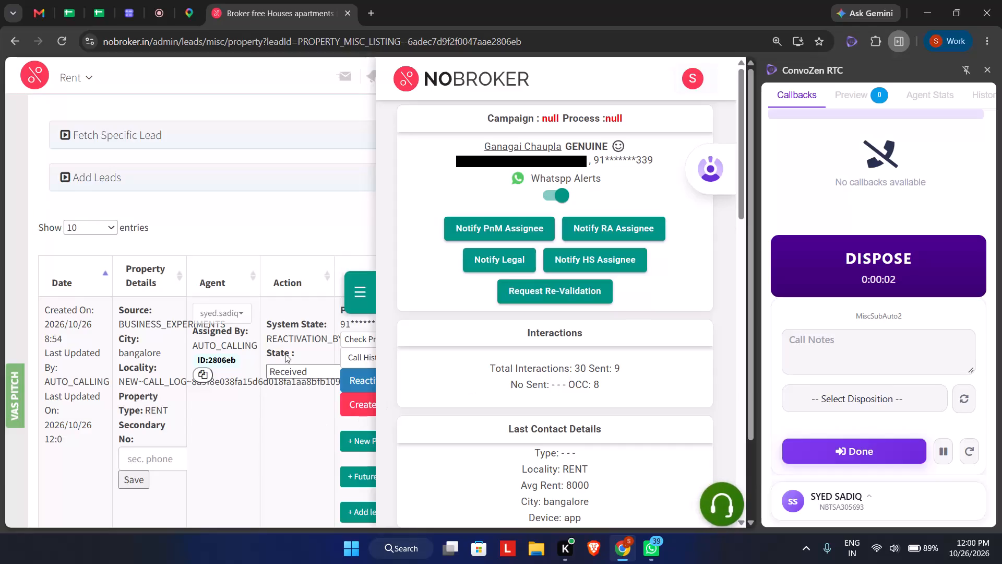
# Set the lead's state to In Progress with substate NOTPICK.
pyautogui.click(291, 368)
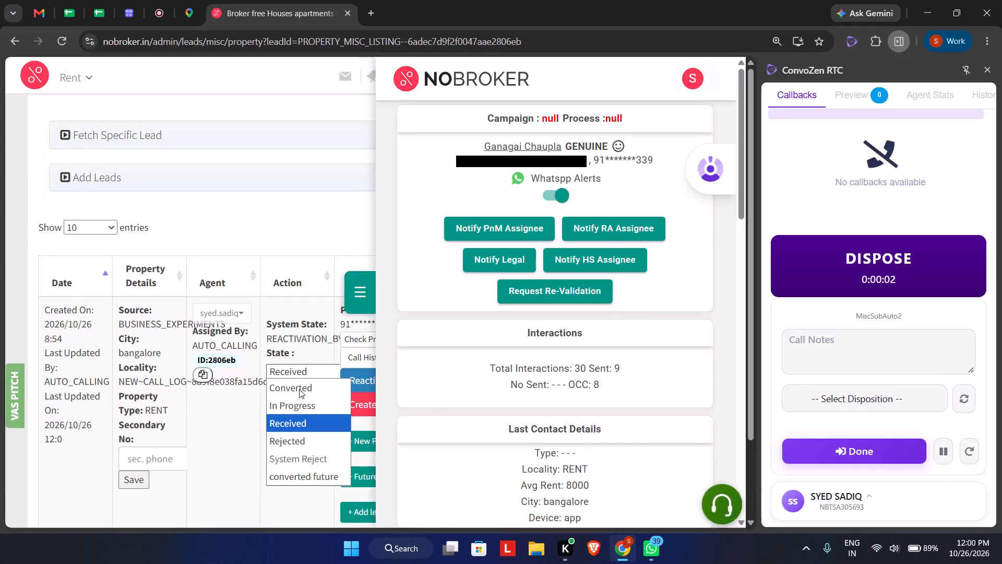
pyautogui.click(308, 408)
pyautogui.click(299, 388)
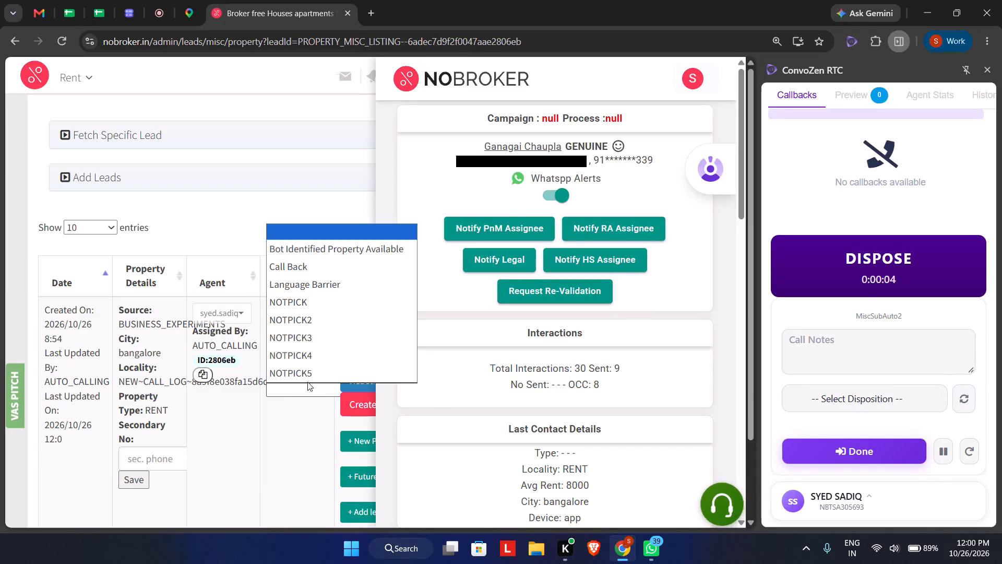
pyautogui.click(303, 299)
# Dispose the ended call as Click Calling, Other, with a third-level disposition, and submit it.
pyautogui.click(912, 398)
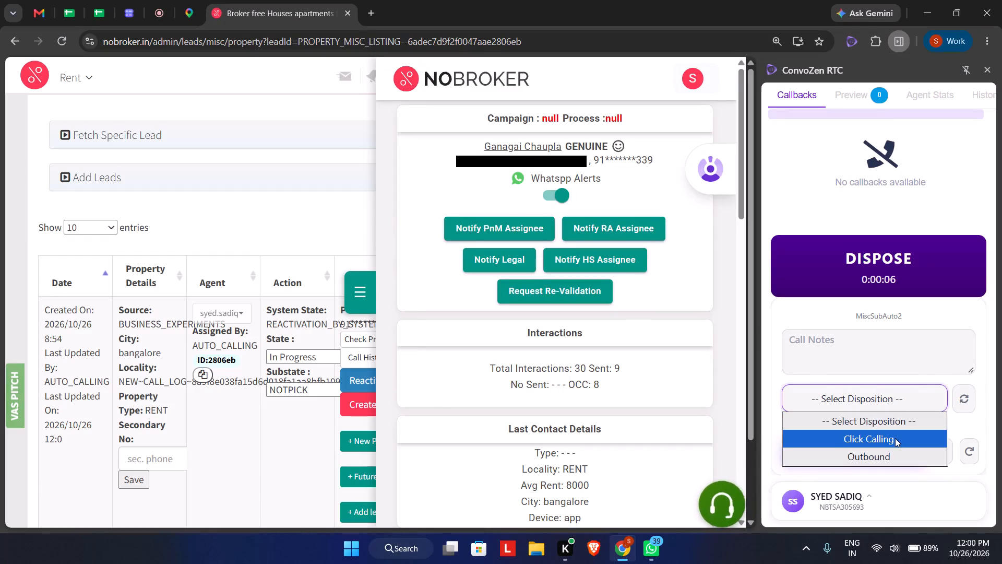
pyautogui.click(895, 438)
pyautogui.click(867, 401)
pyautogui.moveTo(886, 461); pyautogui.dragTo(889, 474)
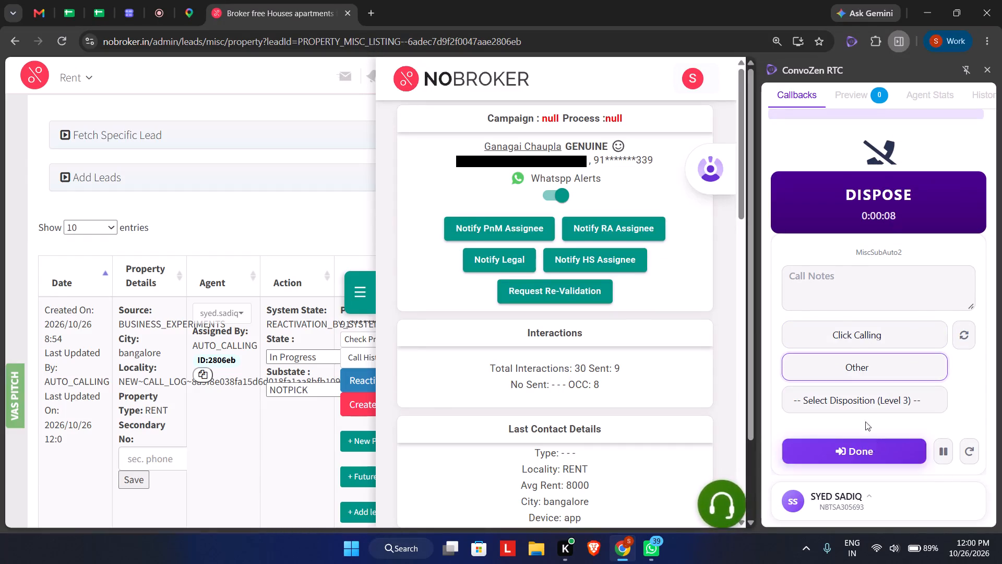
pyautogui.click(861, 403)
pyautogui.click(876, 439)
pyautogui.click(885, 457)
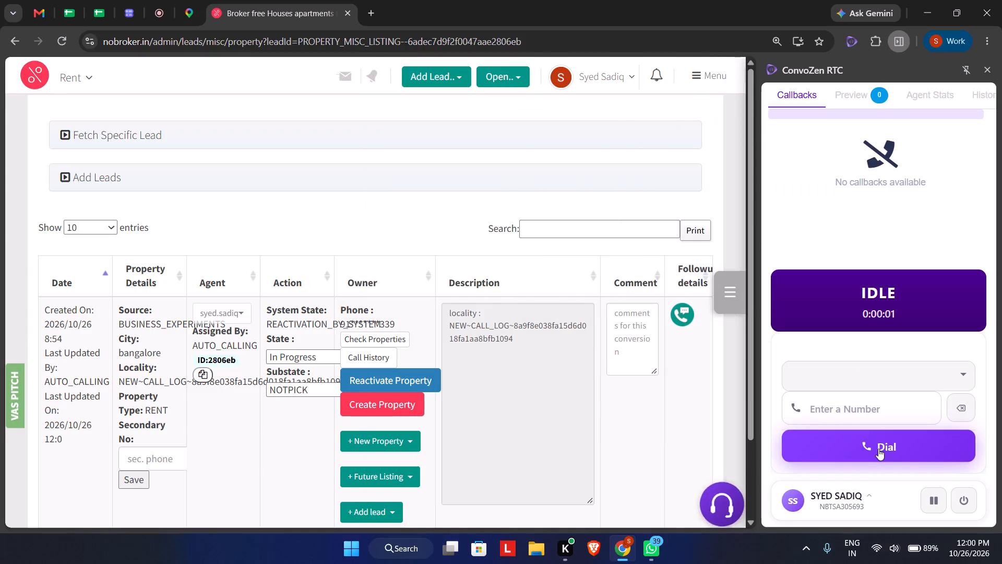
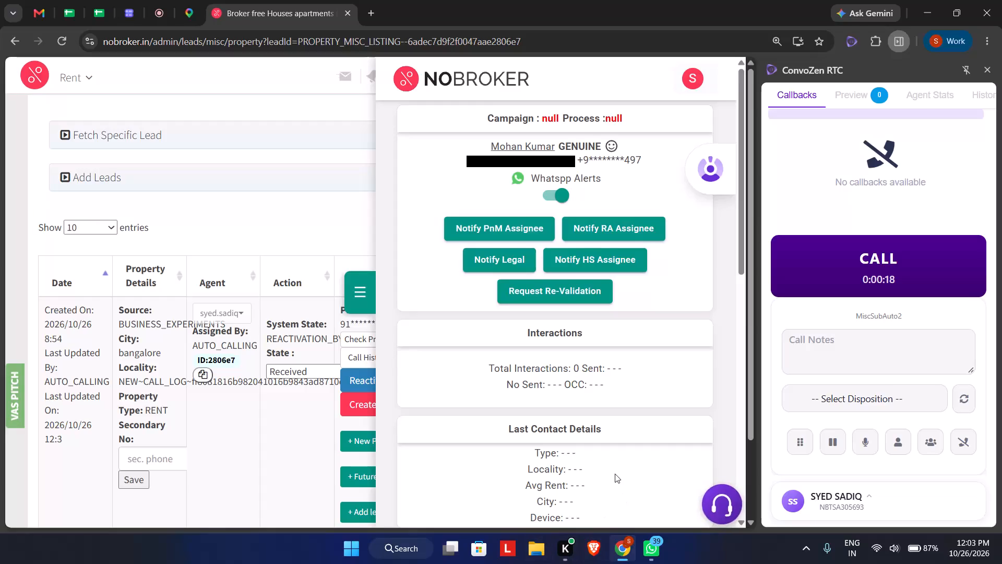
# Check the owner's property details, and set the lead's state to In Progress with substate NOTPICK.
pyautogui.scroll(-2, 615, 474)
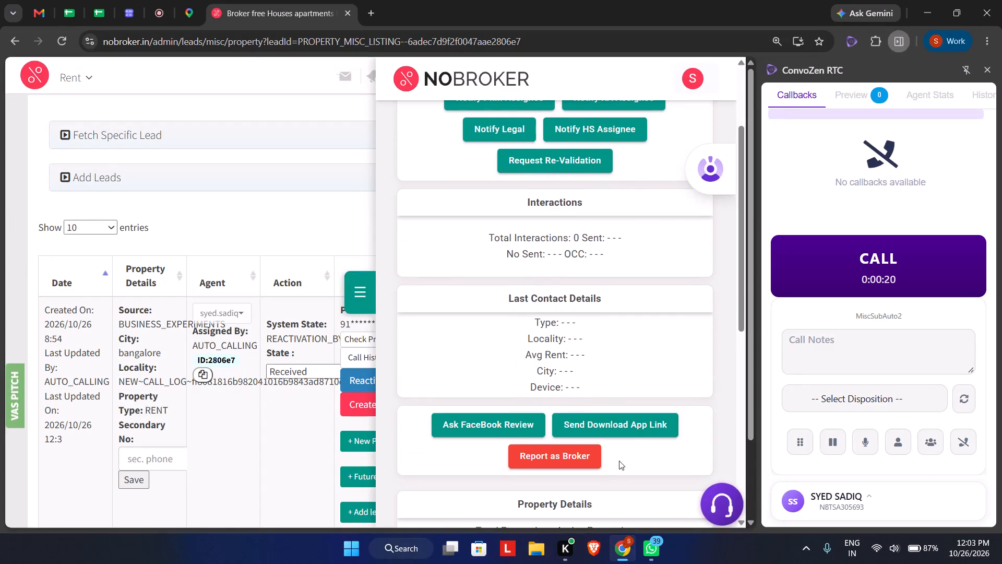
pyautogui.scroll(-3, 619, 460)
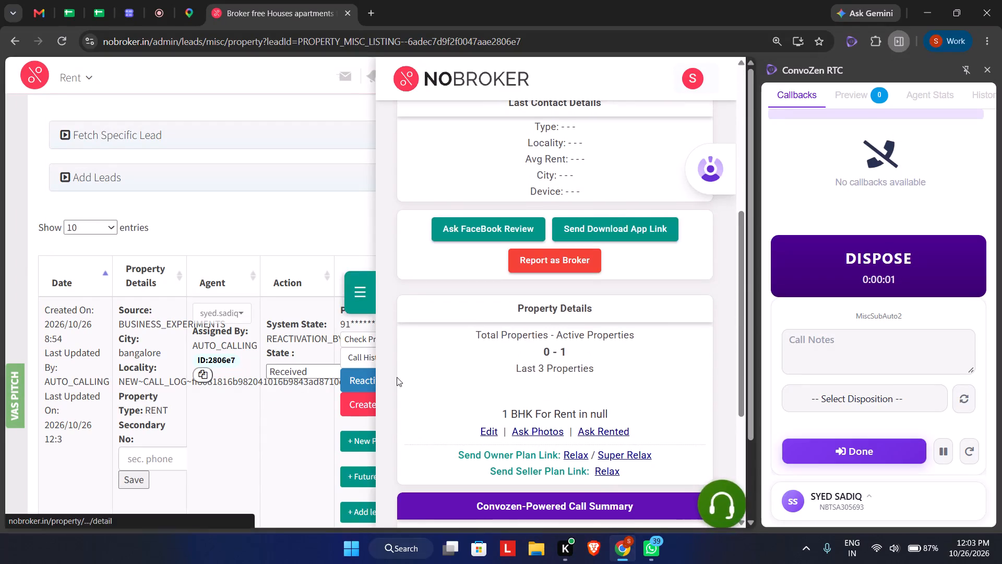
pyautogui.click(306, 367)
pyautogui.click(310, 404)
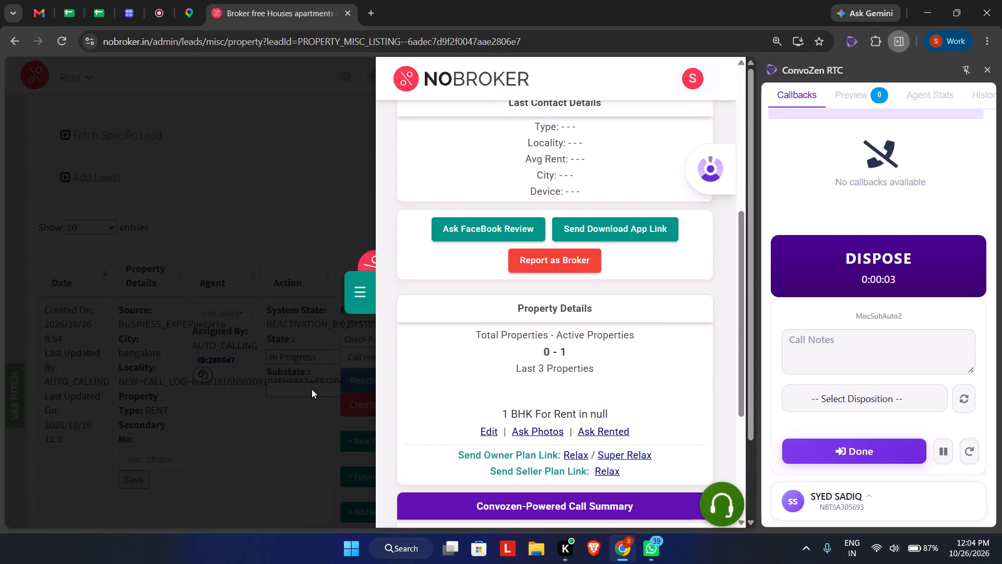
pyautogui.click(303, 396)
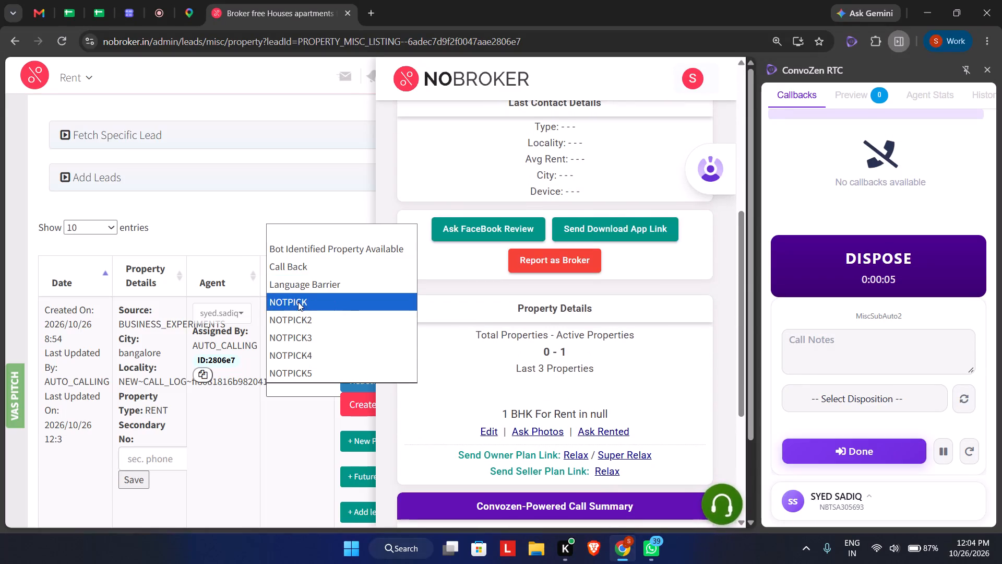
pyautogui.click(298, 302)
# Dispose the ended call as Click Calling with Call Back as the second-level disposition.
pyautogui.click(855, 406)
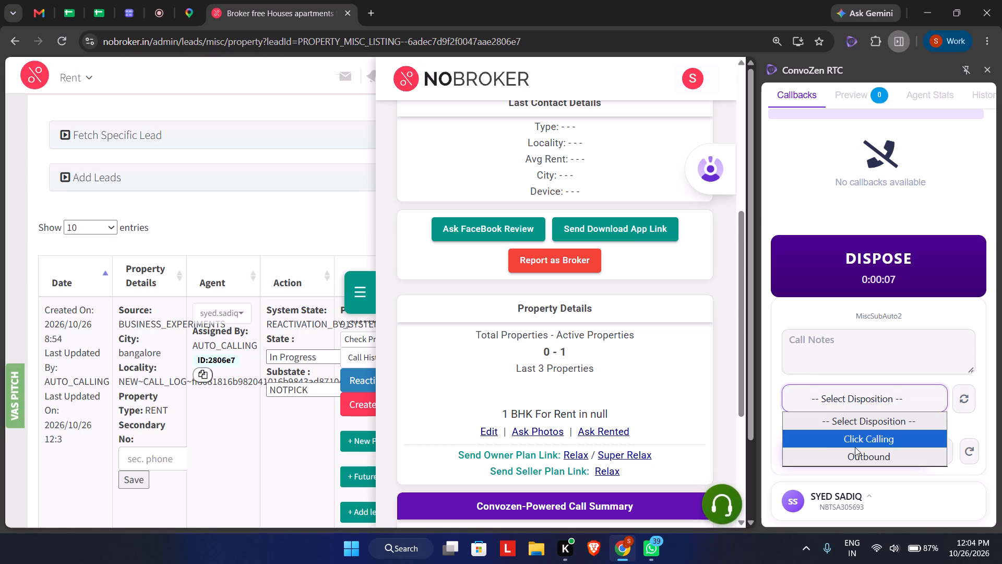
pyautogui.click(854, 444)
pyautogui.click(858, 413)
pyautogui.click(860, 408)
pyautogui.click(863, 431)
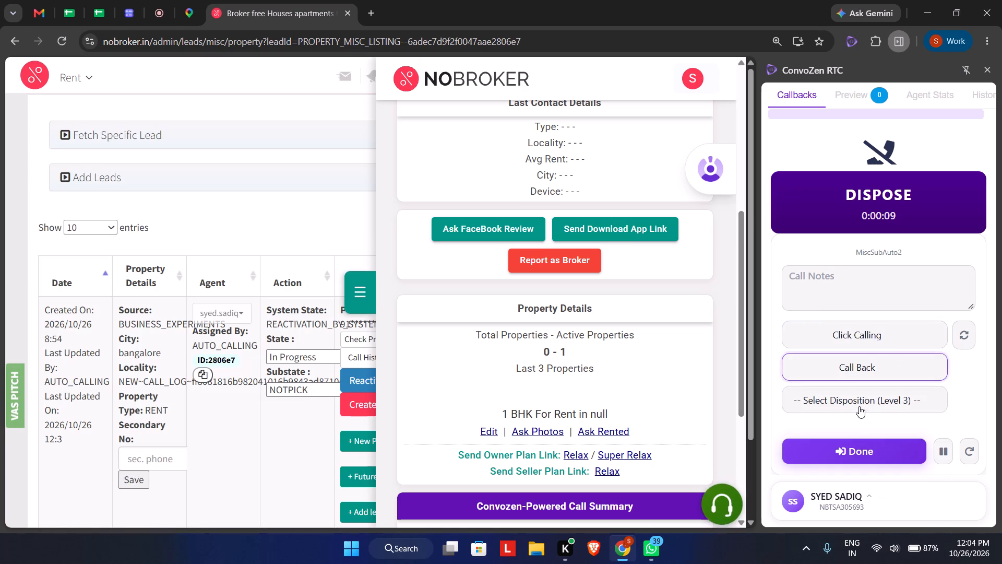
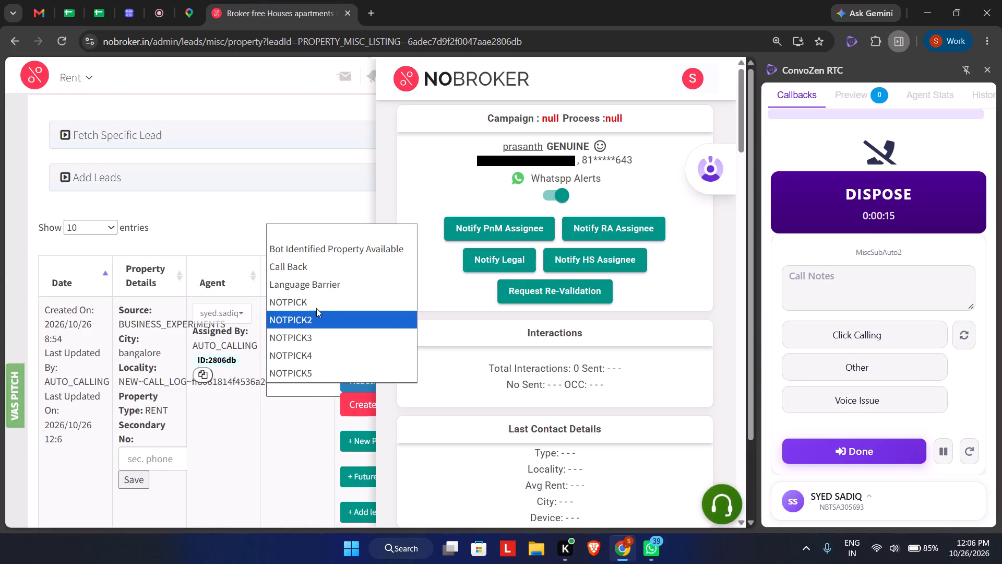
# Set the substate of the In Progress lead to NOTPICK.
pyautogui.click(317, 304)
# Dispose the ended call with Auto Dispose as the third-level disposition.
pyautogui.click(868, 395)
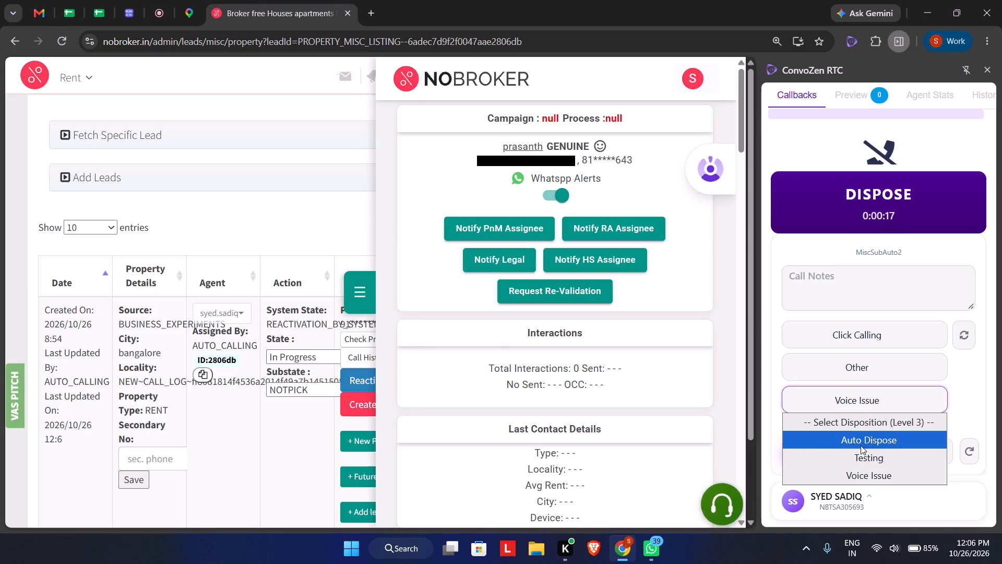
pyautogui.click(859, 443)
pyautogui.click(863, 464)
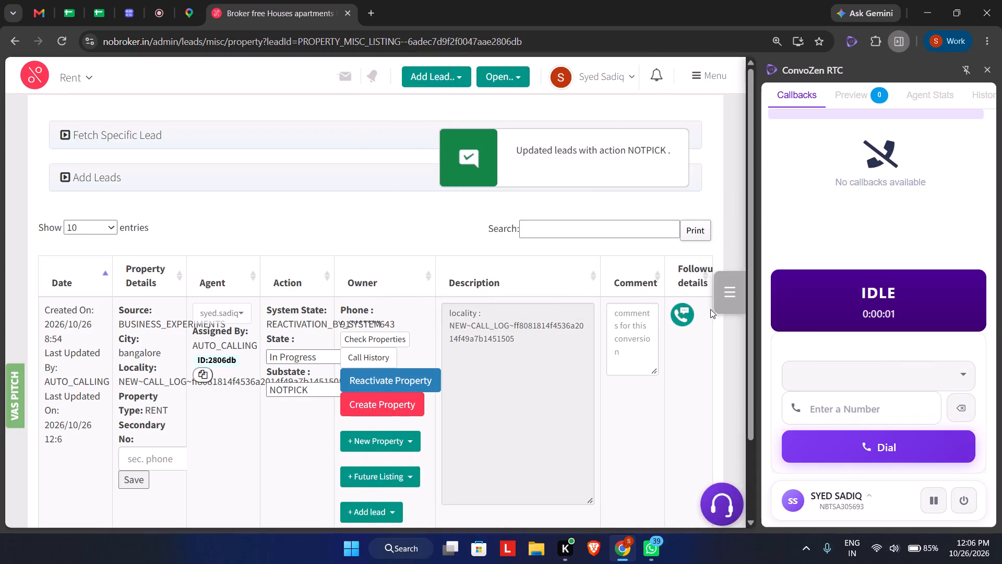
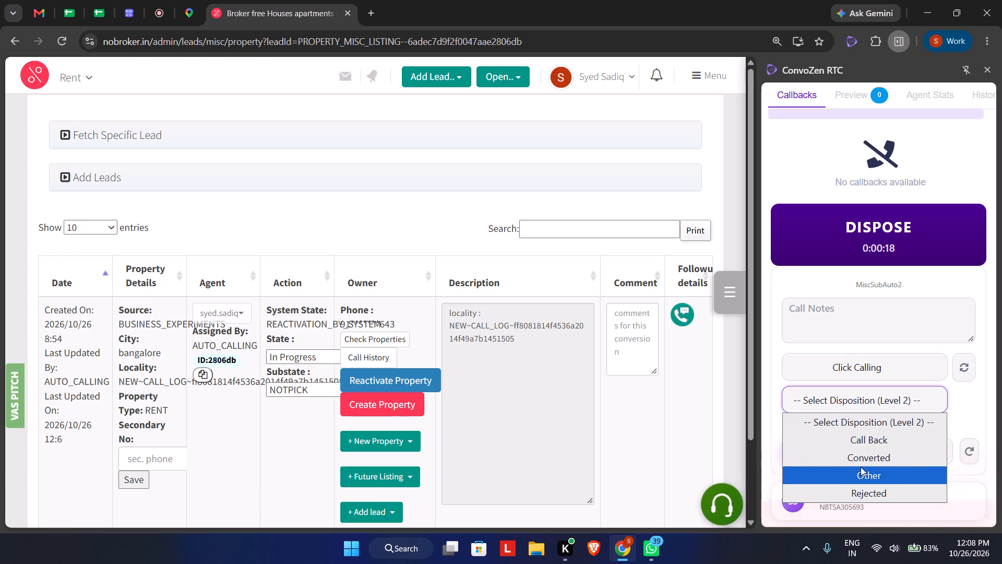
# Dispose the ended call as Click Calling with Other as the second-level and Auto Dispose as the third-level disposition.
pyautogui.click(861, 468)
pyautogui.click(859, 420)
pyautogui.click(860, 410)
pyautogui.click(863, 445)
pyautogui.click(873, 452)
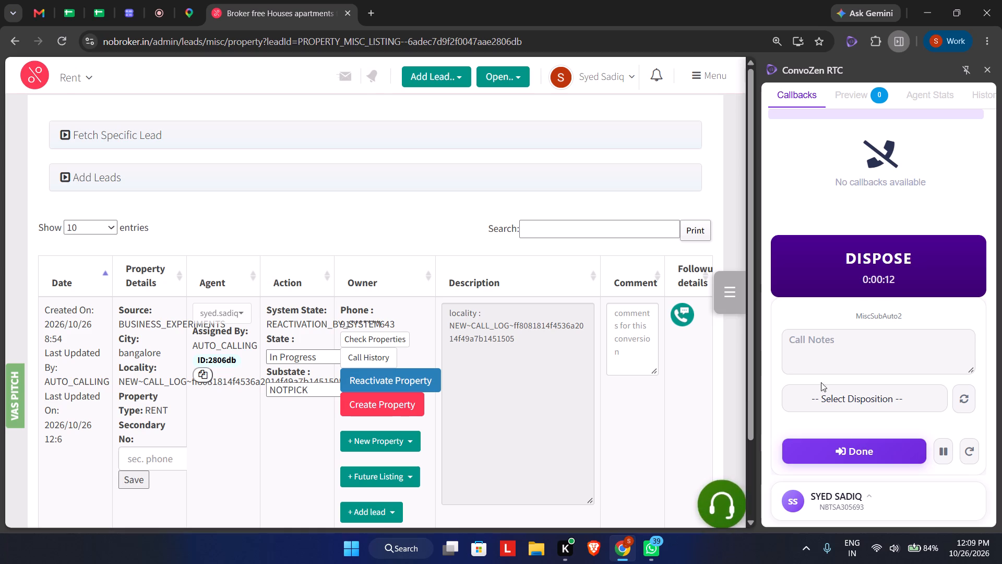
# Dispose the following ended call with the dispositions Click Calling, Other and Auto Dispose.
pyautogui.click(836, 391)
pyautogui.click(825, 438)
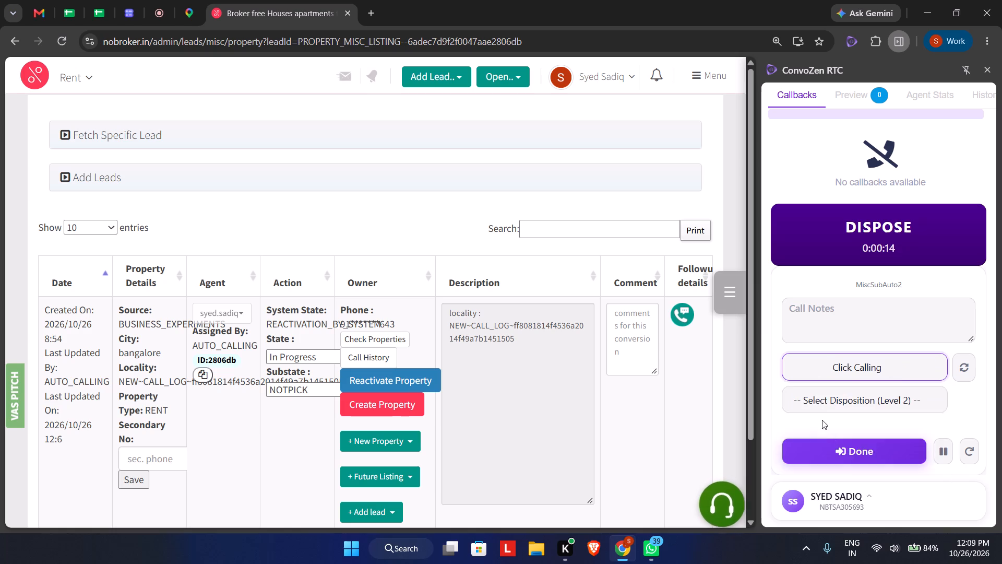
pyautogui.click(817, 398)
pyautogui.click(855, 473)
pyautogui.click(832, 404)
pyautogui.click(837, 436)
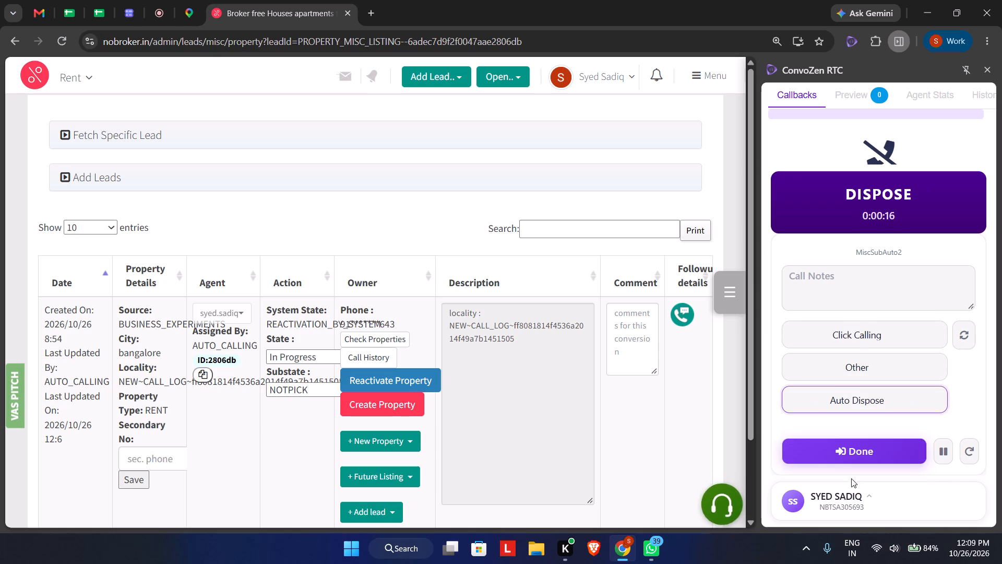
pyautogui.click(850, 459)
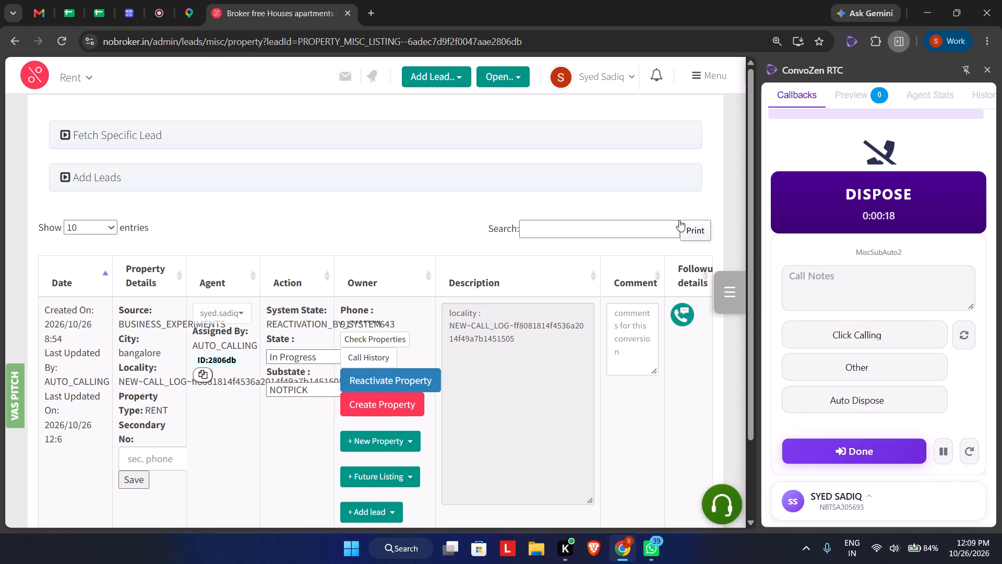
# Reload the property lead page.
pyautogui.click(62, 45)
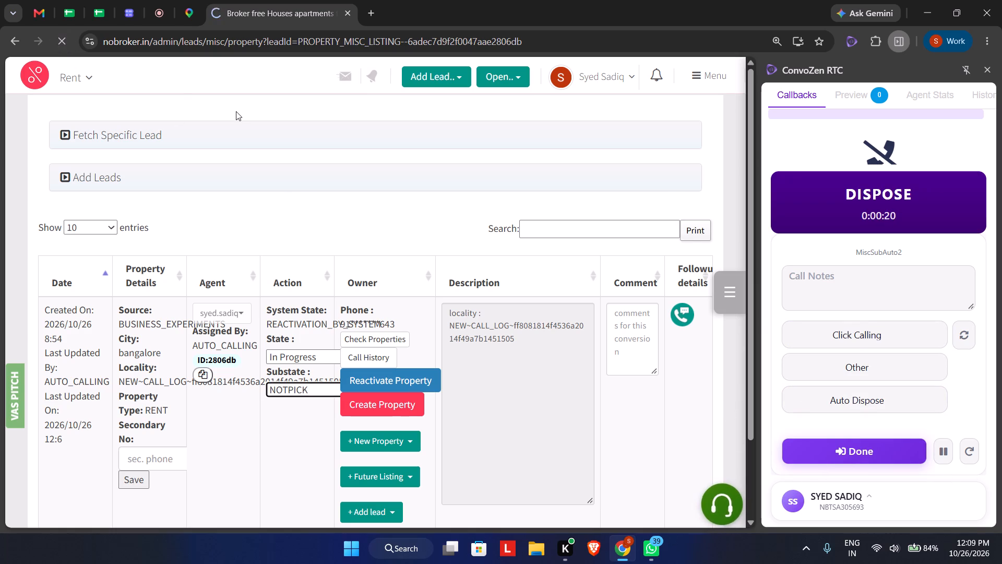
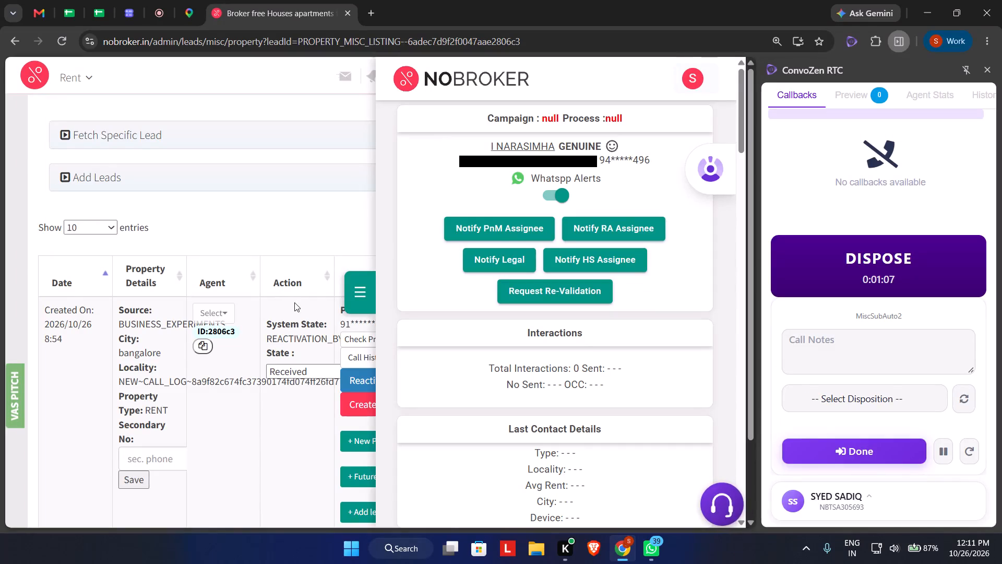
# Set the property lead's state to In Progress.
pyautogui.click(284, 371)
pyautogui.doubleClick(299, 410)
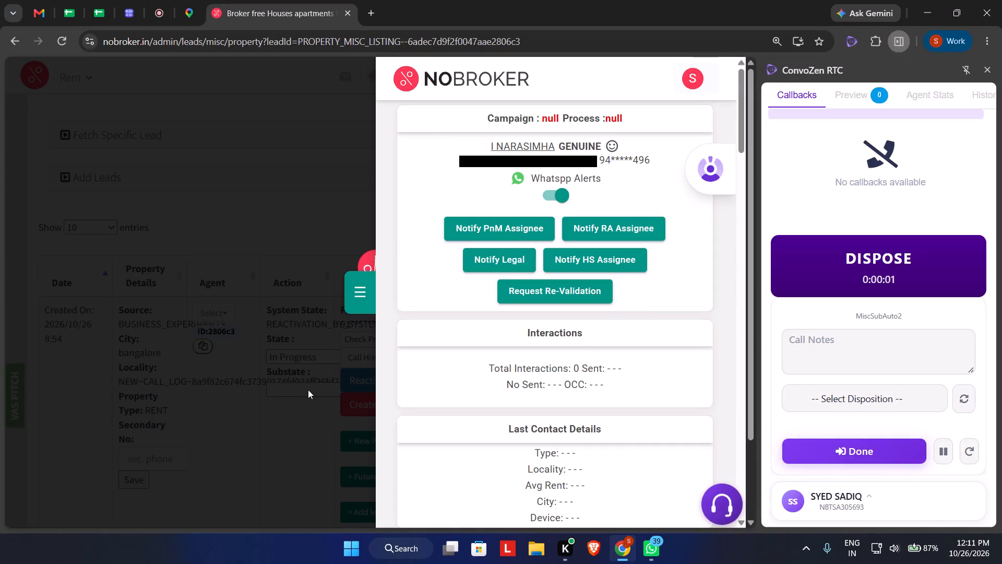
# Select Click Calling as the call's disposition, with Other as the second level and Auto Dispose as the third level.
pyautogui.click(833, 407)
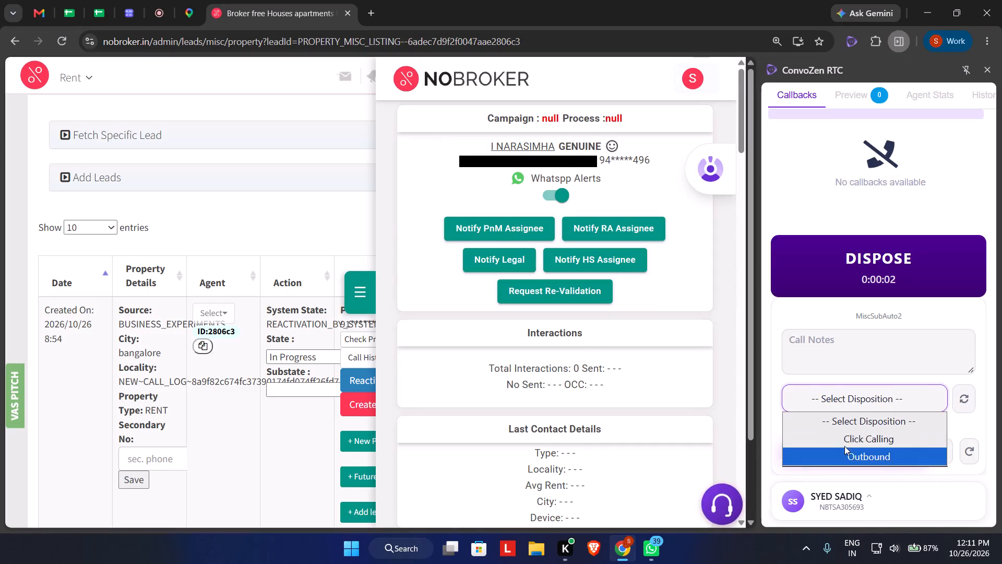
pyautogui.click(843, 439)
pyautogui.click(829, 415)
pyautogui.click(834, 406)
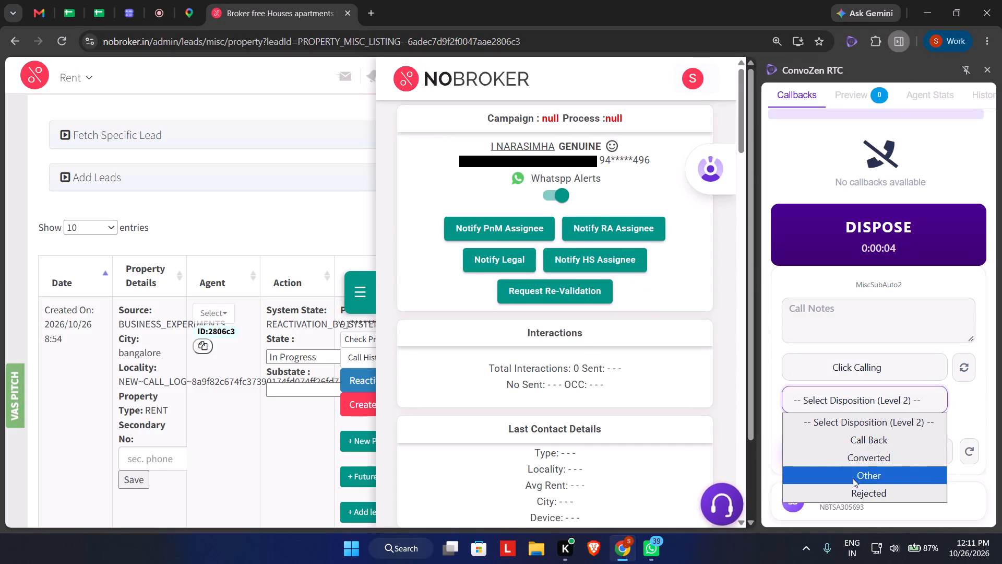
pyautogui.click(851, 473)
pyautogui.click(834, 402)
pyautogui.click(843, 443)
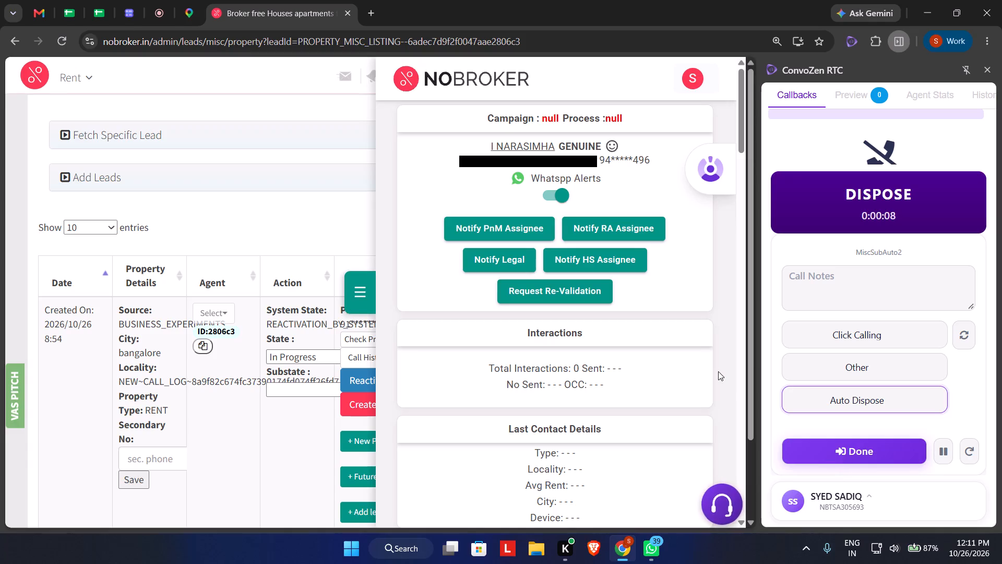
# Check the owner's property details and set the lead's state to Rejected with the substate Rented Out.
pyautogui.click(291, 343)
pyautogui.click(291, 353)
pyautogui.scroll(-4, 597, 383)
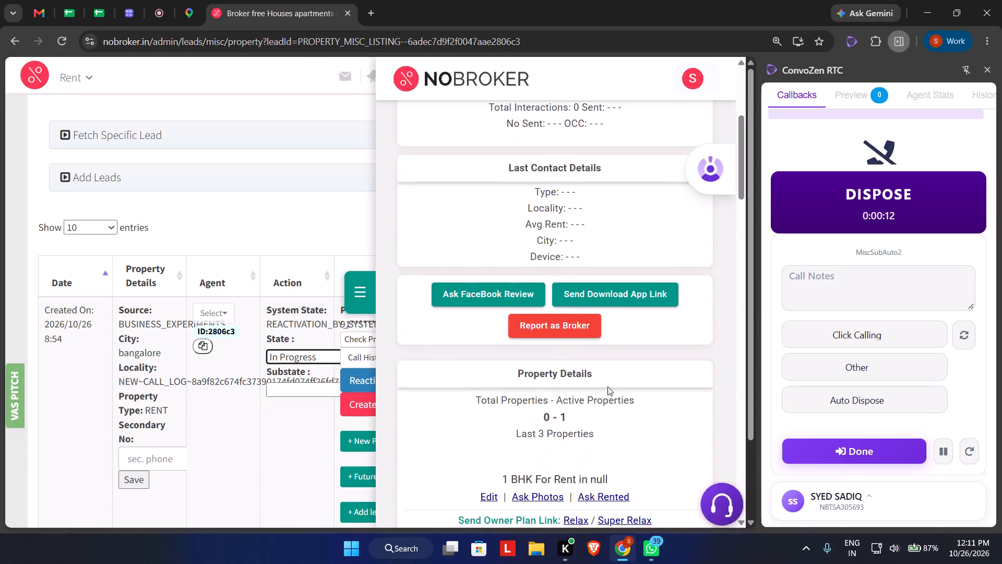
pyautogui.scroll(-3, 614, 393)
pyautogui.click(296, 357)
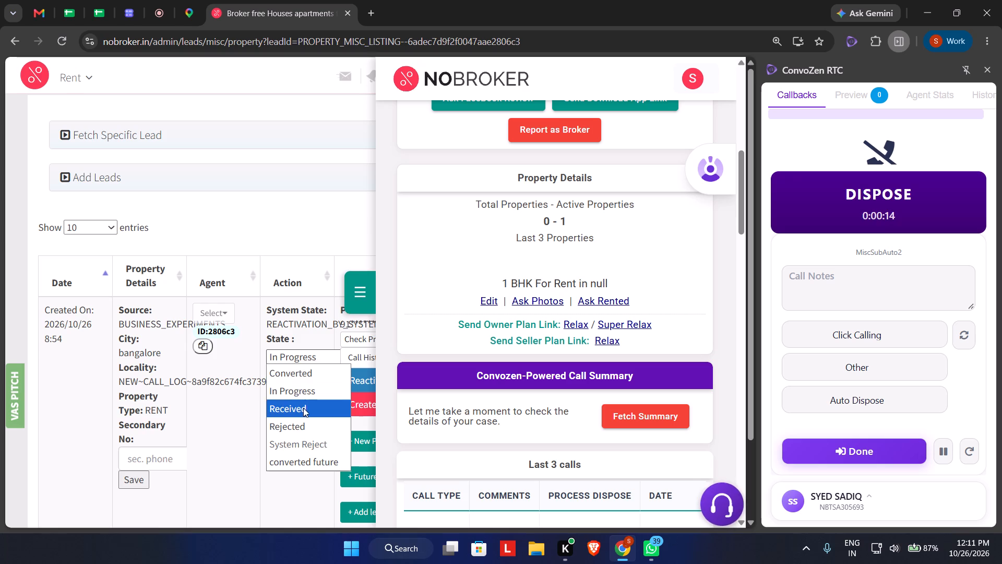
pyautogui.click(302, 429)
pyautogui.click(299, 393)
pyautogui.click(315, 285)
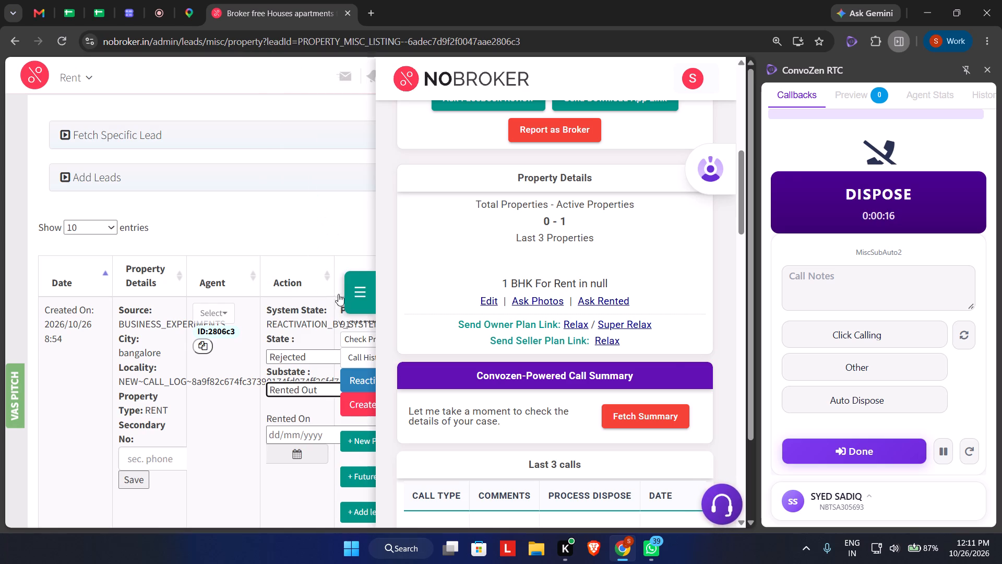
# Change the call's second-level disposition to Rejected, choose a third-level disposition, and dispose the call.
pyautogui.click(852, 349)
pyautogui.click(851, 336)
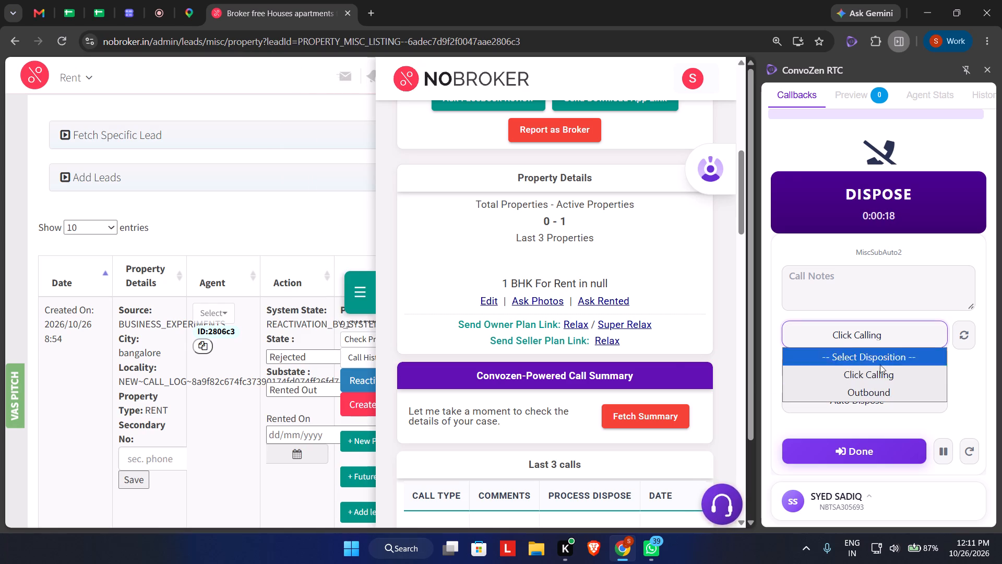
pyautogui.click(986, 381)
pyautogui.click(878, 376)
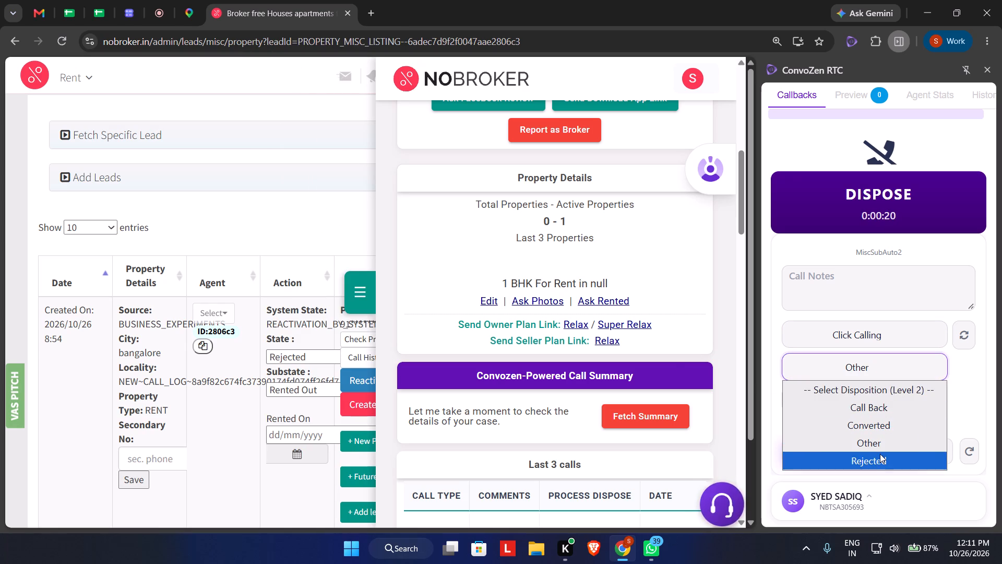
pyautogui.click(880, 454)
pyautogui.click(862, 396)
pyautogui.click(863, 358)
pyautogui.click(872, 453)
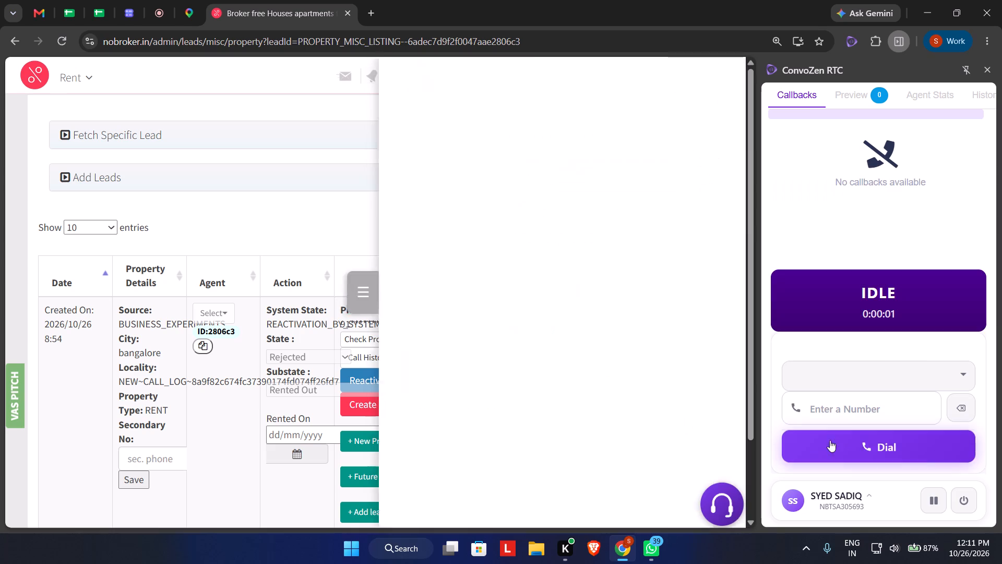
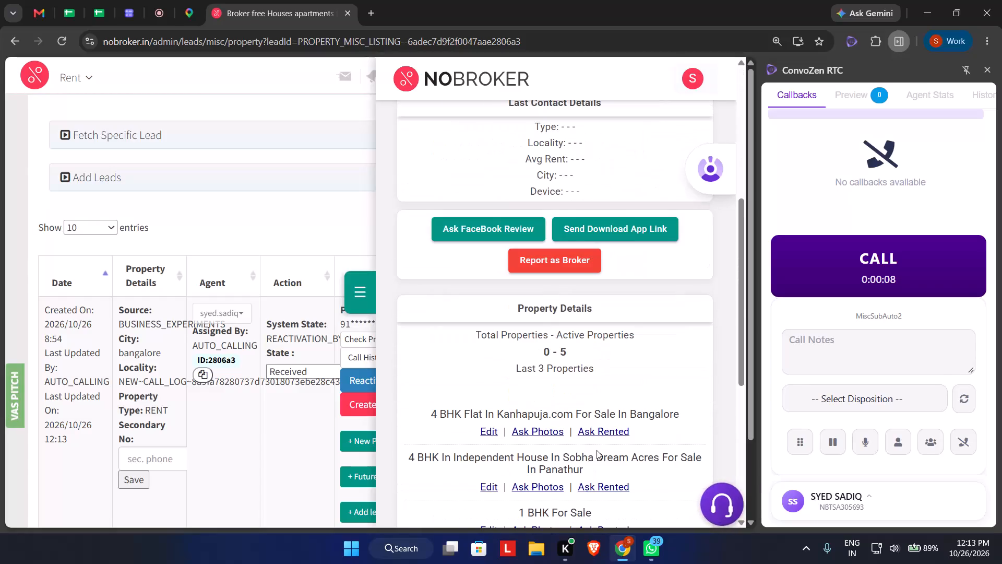
# Examine the owner's last three listed properties in the new lead's property details.
pyautogui.scroll(-1, 597, 450)
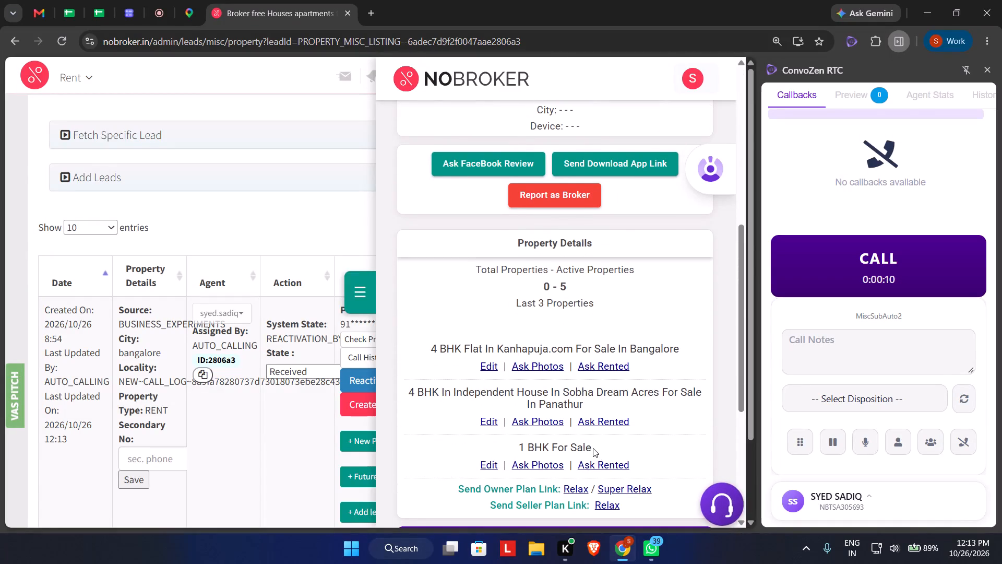
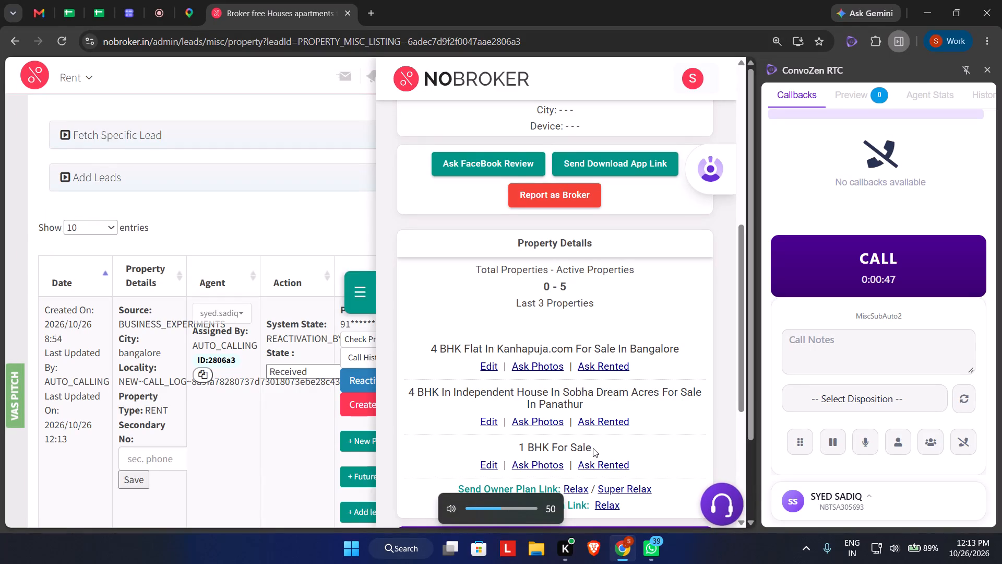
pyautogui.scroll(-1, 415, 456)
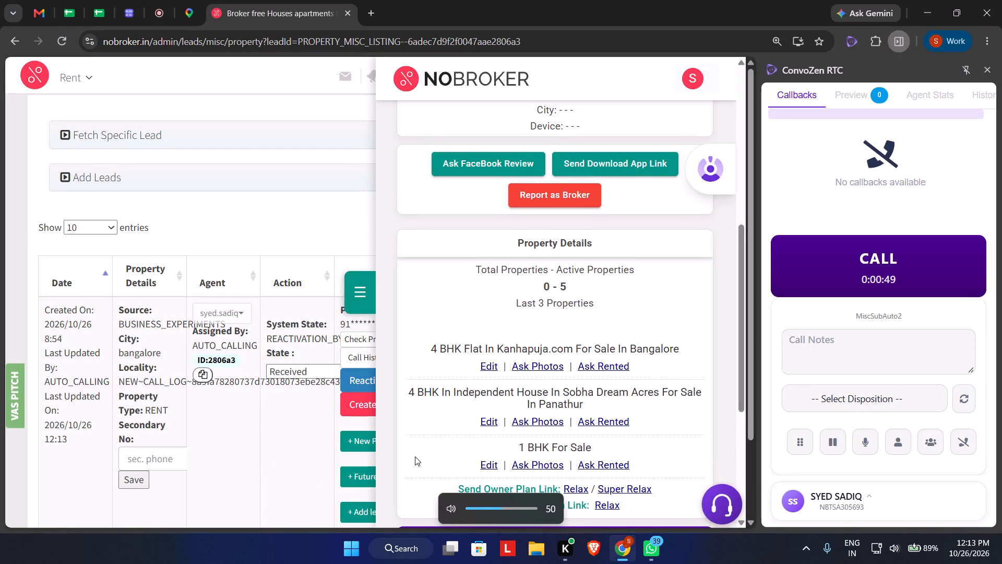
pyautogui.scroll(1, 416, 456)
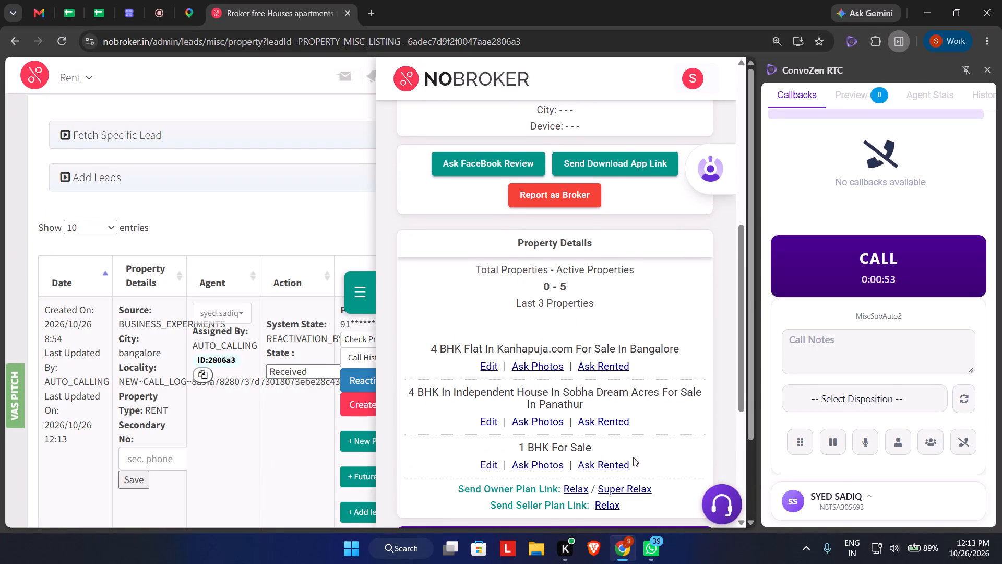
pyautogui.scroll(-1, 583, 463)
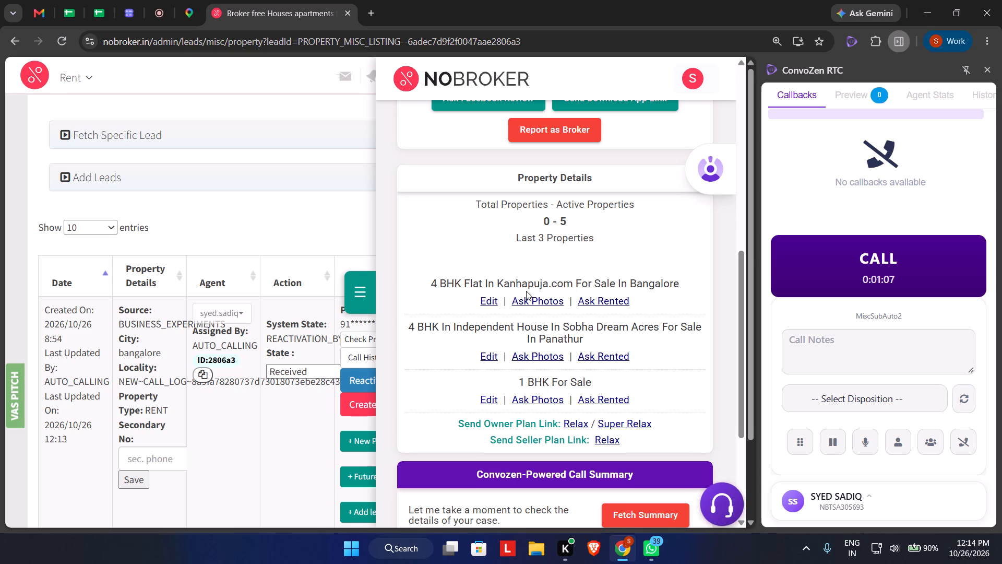
# End the ongoing call and set its disposition to Click Calling, Rejected, Sold Out.
pyautogui.click(958, 450)
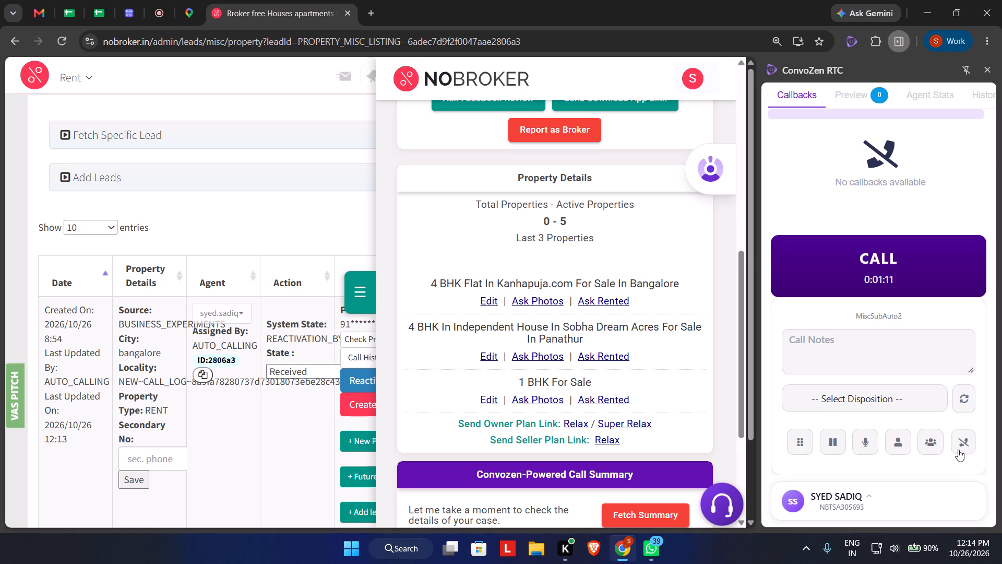
pyautogui.moveTo(958, 450); pyautogui.dragTo(936, 430)
pyautogui.click(902, 407)
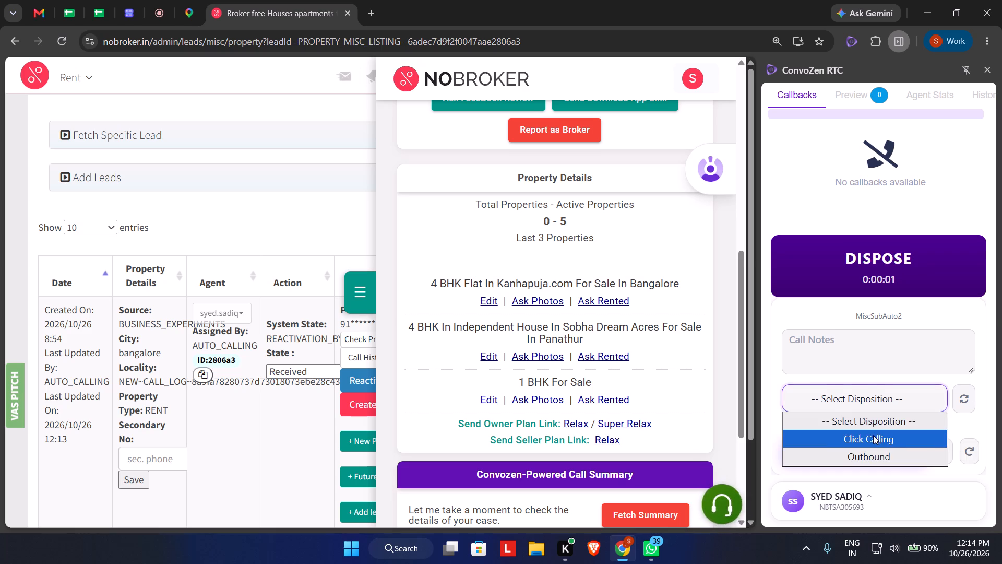
pyautogui.click(873, 435)
pyautogui.click(855, 400)
pyautogui.click(884, 491)
pyautogui.click(851, 399)
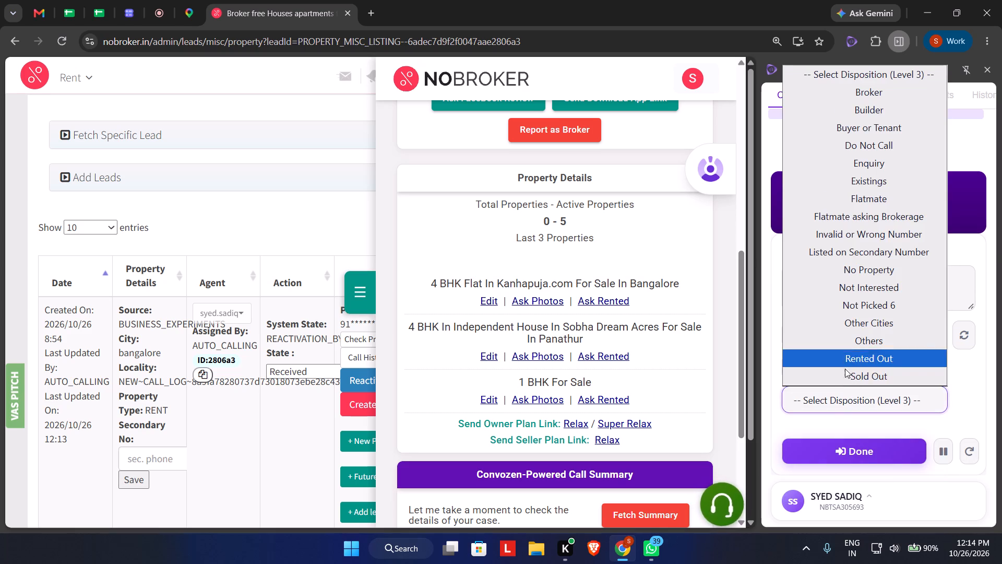
pyautogui.click(845, 373)
# Set the lead's state to Rejected with the substate Sold Out.
pyautogui.click(291, 370)
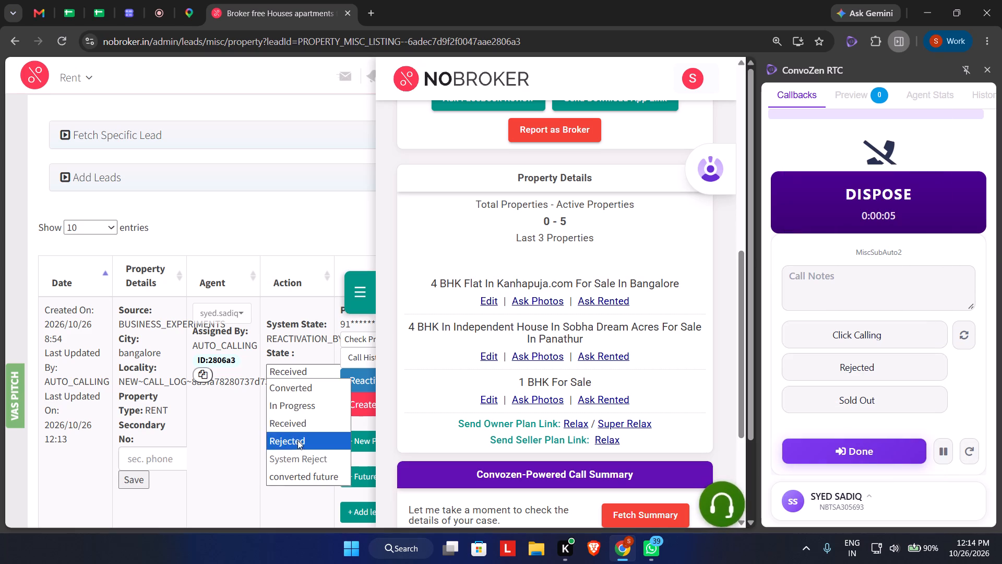
pyautogui.click(298, 441)
pyautogui.click(301, 395)
pyautogui.click(304, 336)
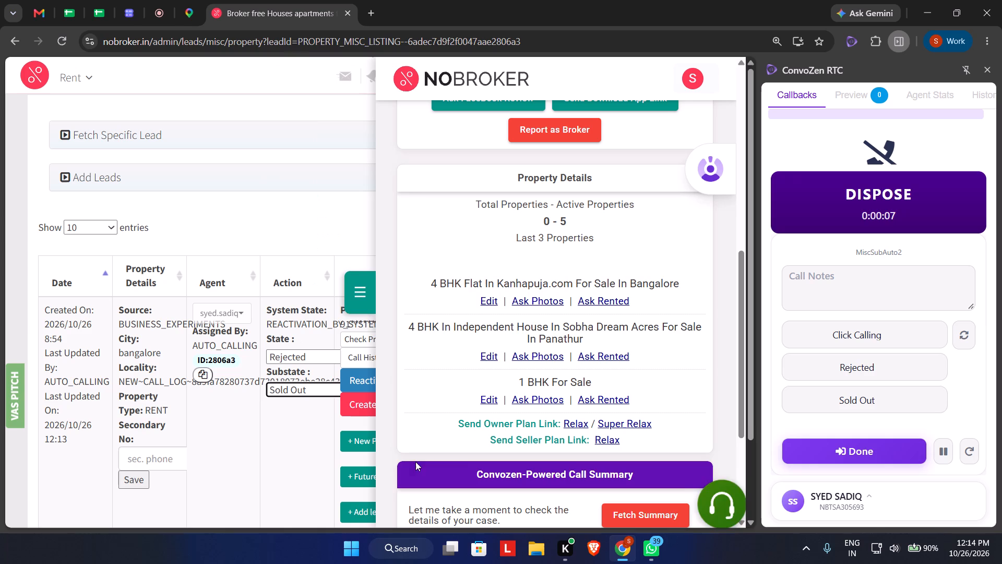
# Submit the call's disposition to finish disposing the call.
pyautogui.click(804, 439)
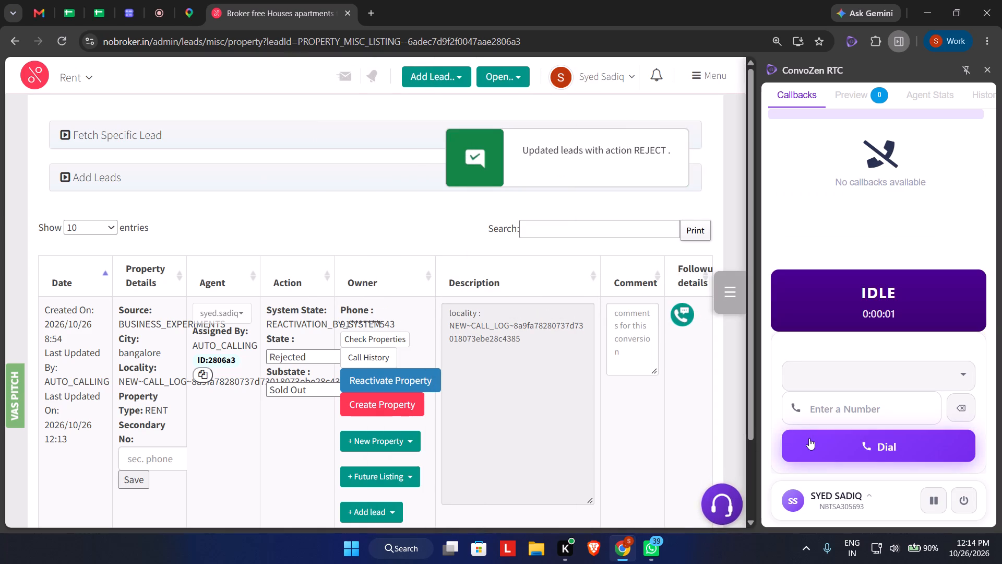
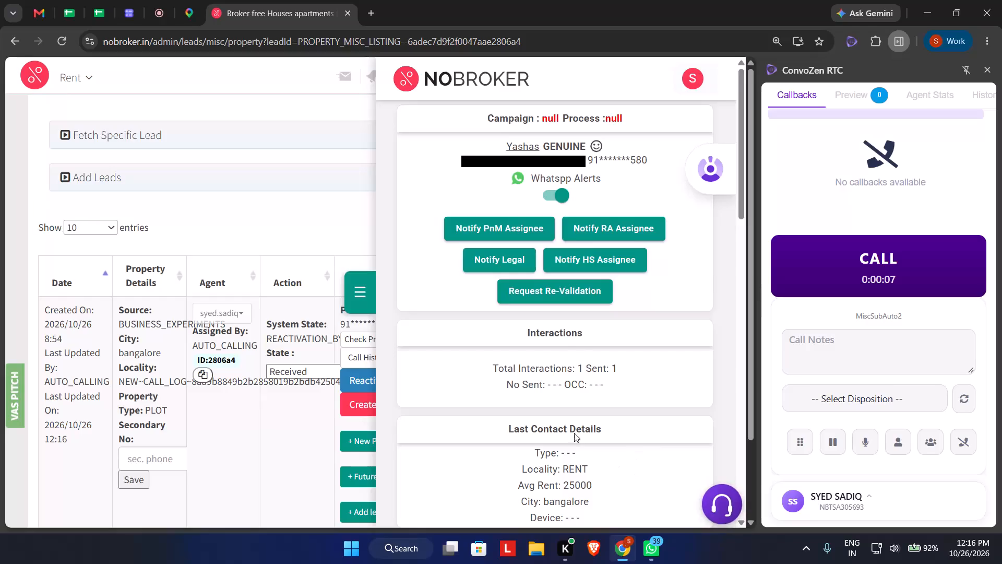
# Check the owner's property details, and set the plot lead's state to Rejected with the substate Sold Out.
pyautogui.scroll(-1, 541, 425)
pyautogui.scroll(-4, 472, 351)
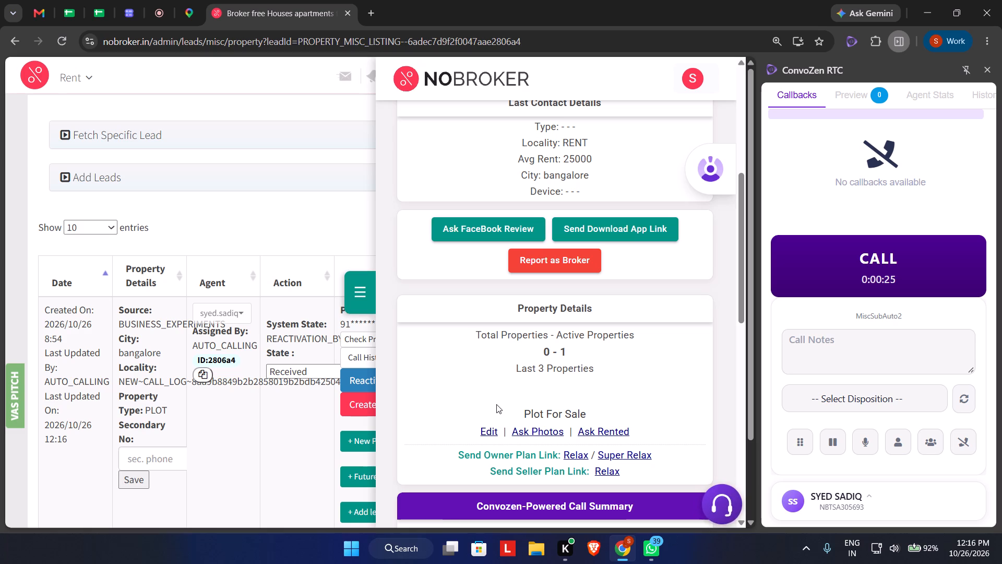
pyautogui.click(315, 371)
pyautogui.click(323, 443)
pyautogui.click(294, 392)
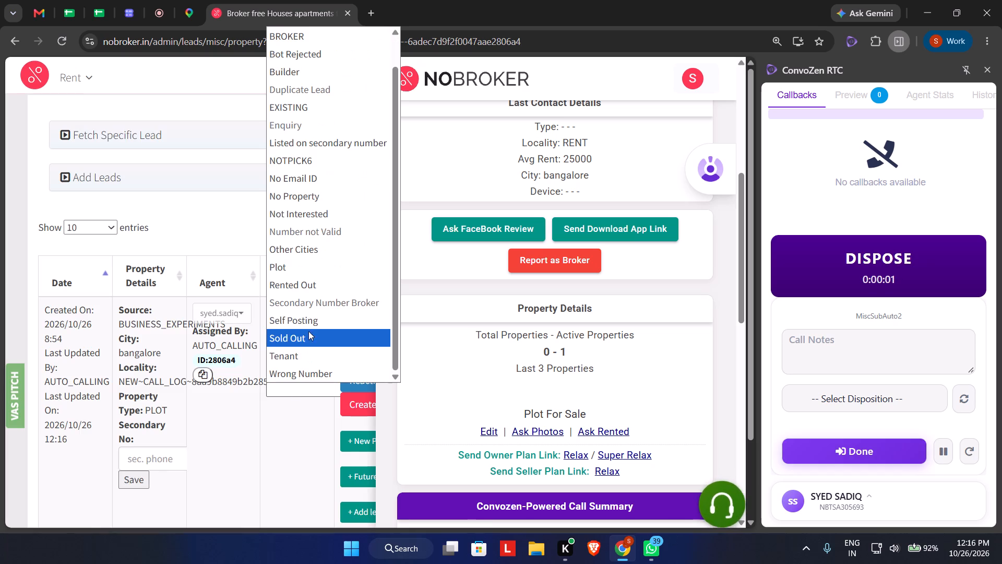
pyautogui.click(290, 340)
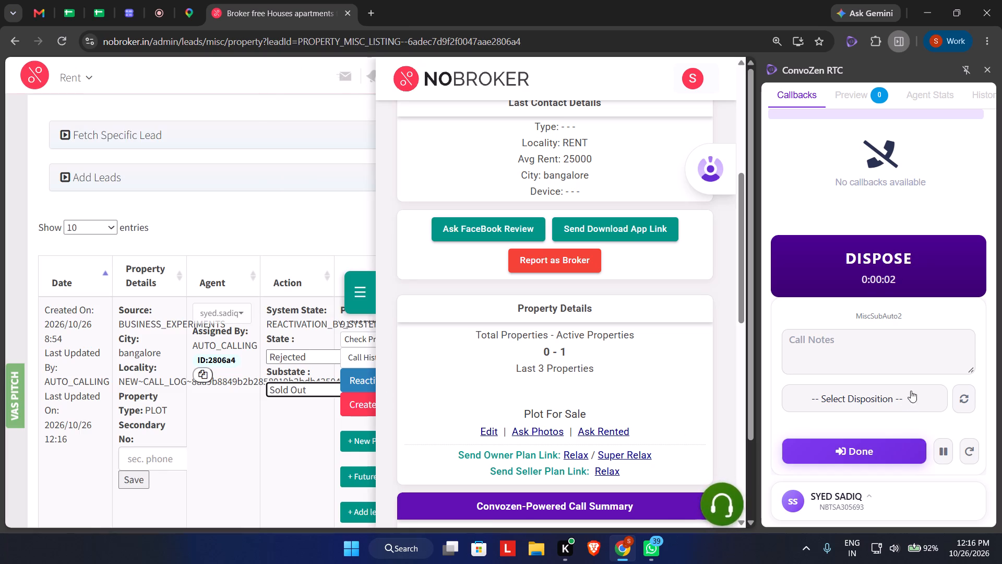
# Dispose the ended call as Click Calling, Rejected, Sold Out and submit the disposition.
pyautogui.click(892, 399)
pyautogui.click(881, 435)
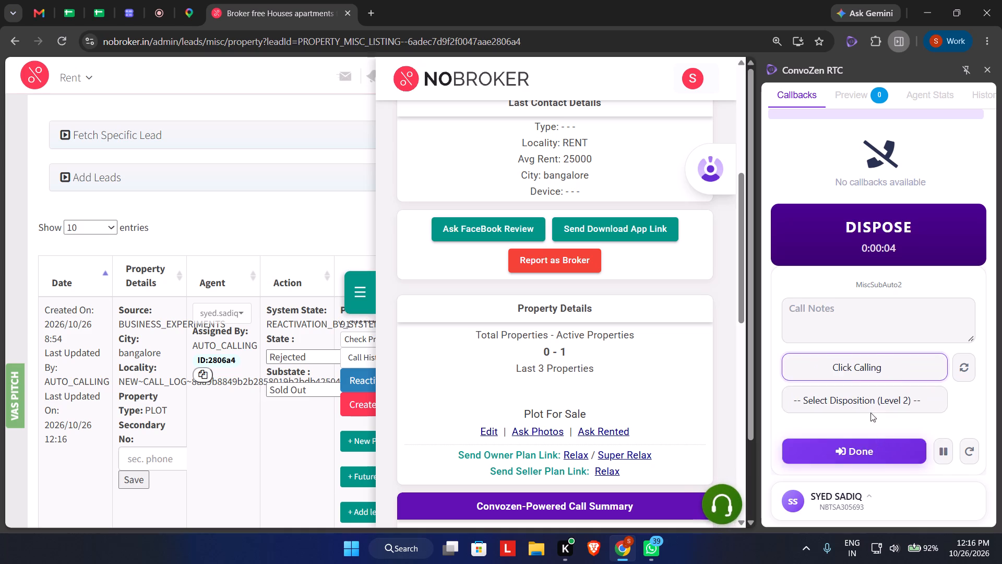
pyautogui.click(863, 408)
pyautogui.click(875, 488)
pyautogui.click(847, 404)
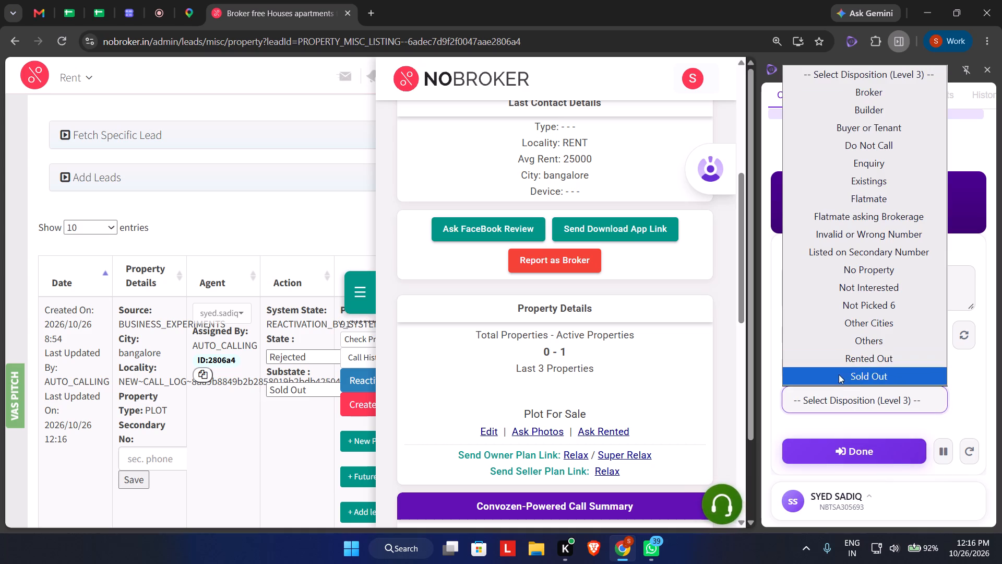
pyautogui.click(839, 377)
pyautogui.click(861, 442)
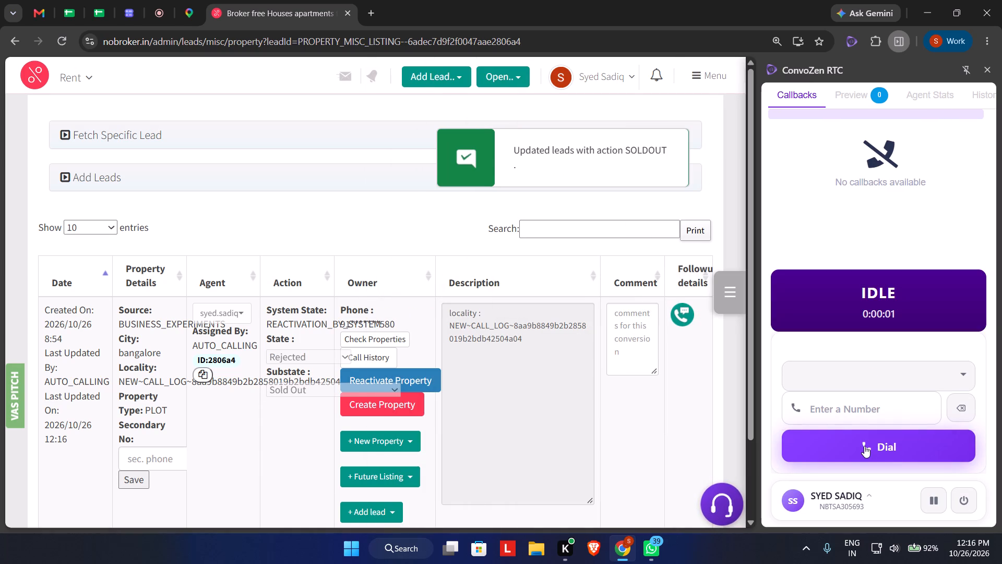
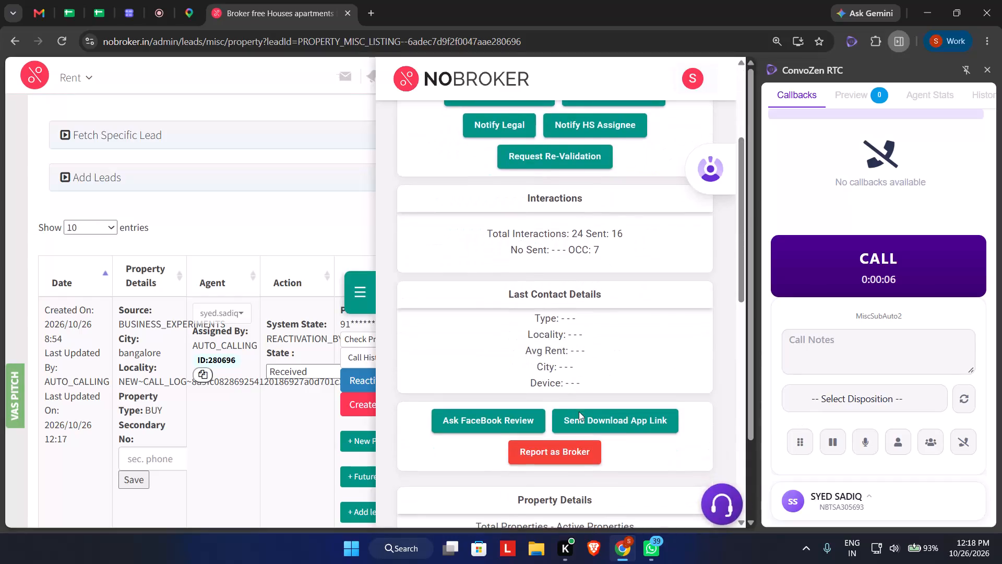
# Review the owner's property details and recent calls, and set the lead's state to Rejected with the substate Wrong Number.
pyautogui.scroll(-3, 579, 412)
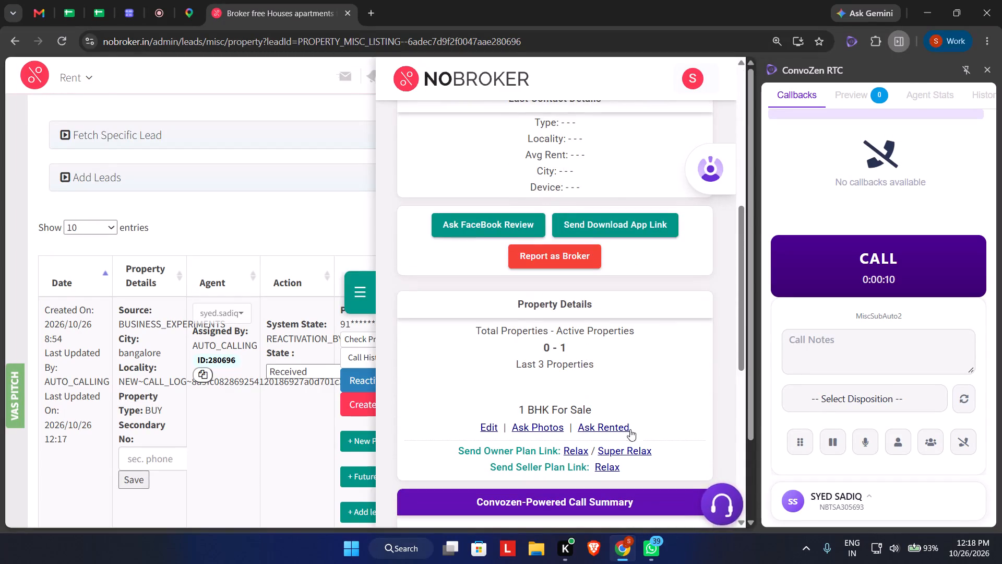
pyautogui.scroll(2, 646, 439)
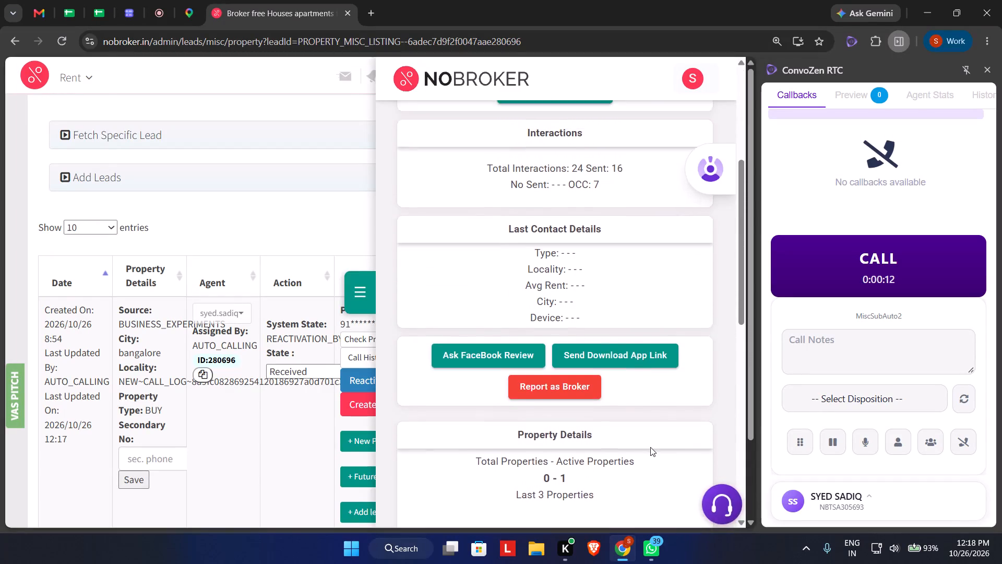
pyautogui.scroll(-1, 650, 447)
pyautogui.moveTo(745, 334); pyautogui.dragTo(714, 440)
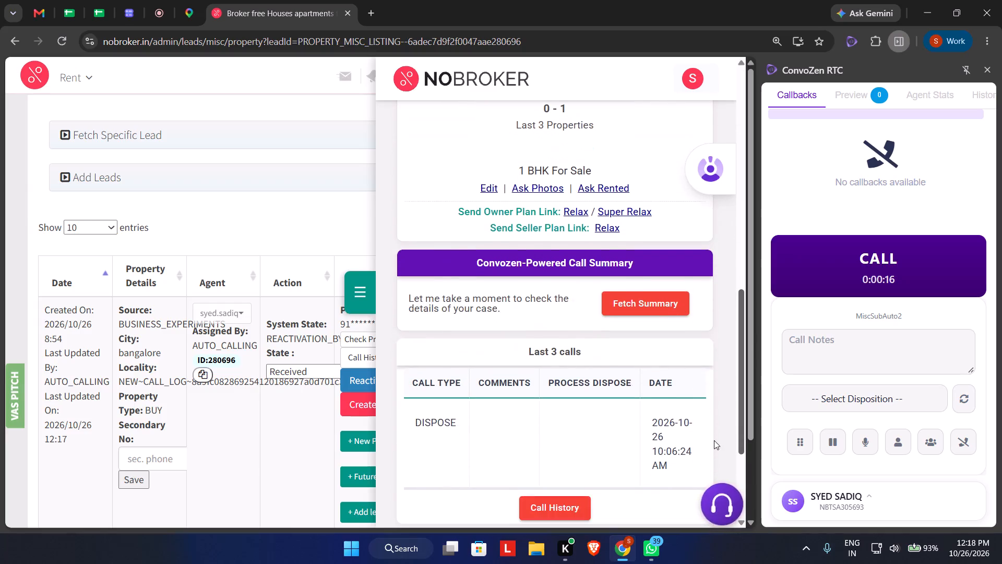
pyautogui.moveTo(714, 440); pyautogui.dragTo(699, 300)
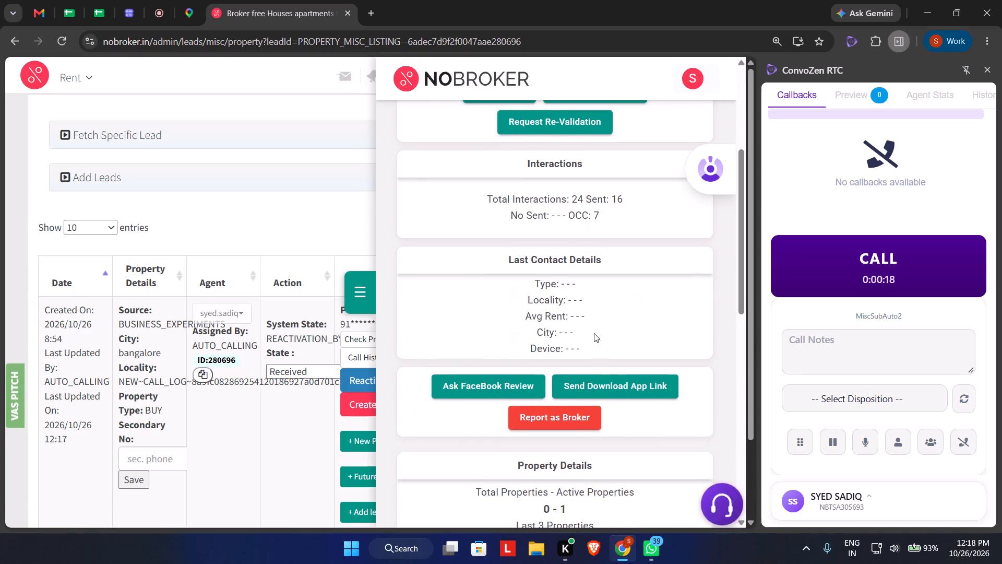
pyautogui.click(283, 370)
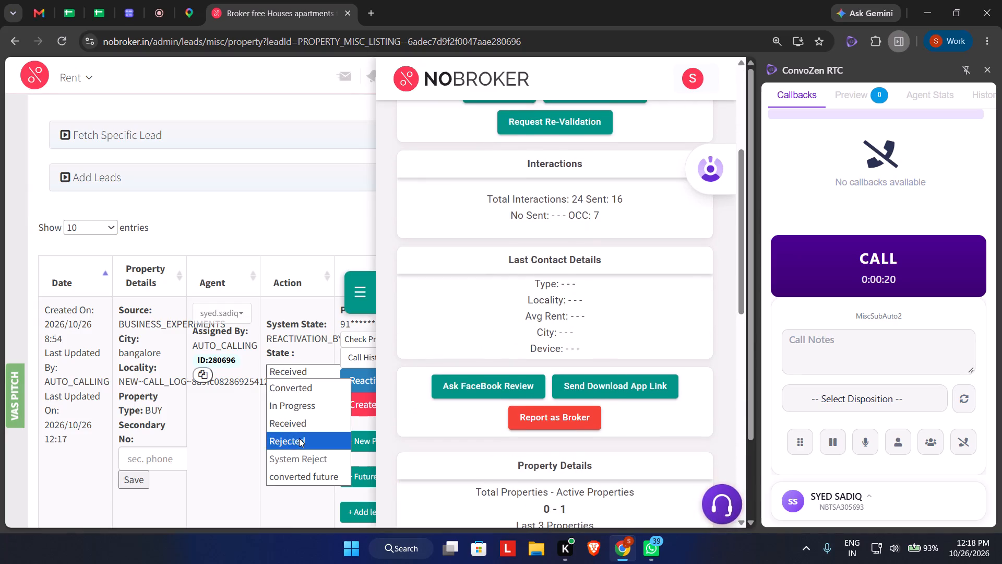
pyautogui.click(299, 438)
pyautogui.click(296, 398)
pyautogui.click(301, 388)
pyautogui.scroll(-1, 306, 361)
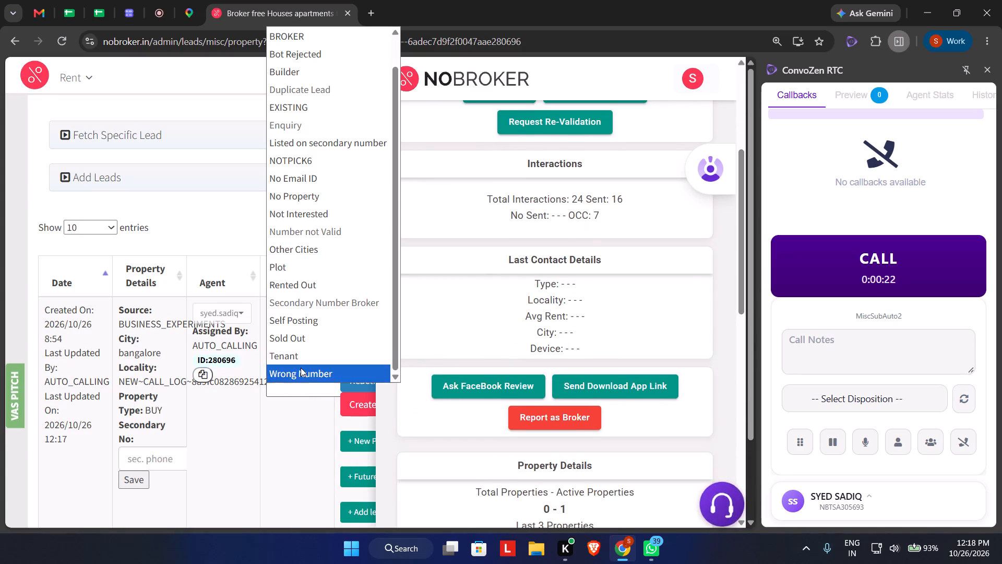
pyautogui.click(301, 368)
# End the call, dispose it as Click Calling, Rejected, Invalid or Wrong Number, and submit the disposition.
pyautogui.click(956, 446)
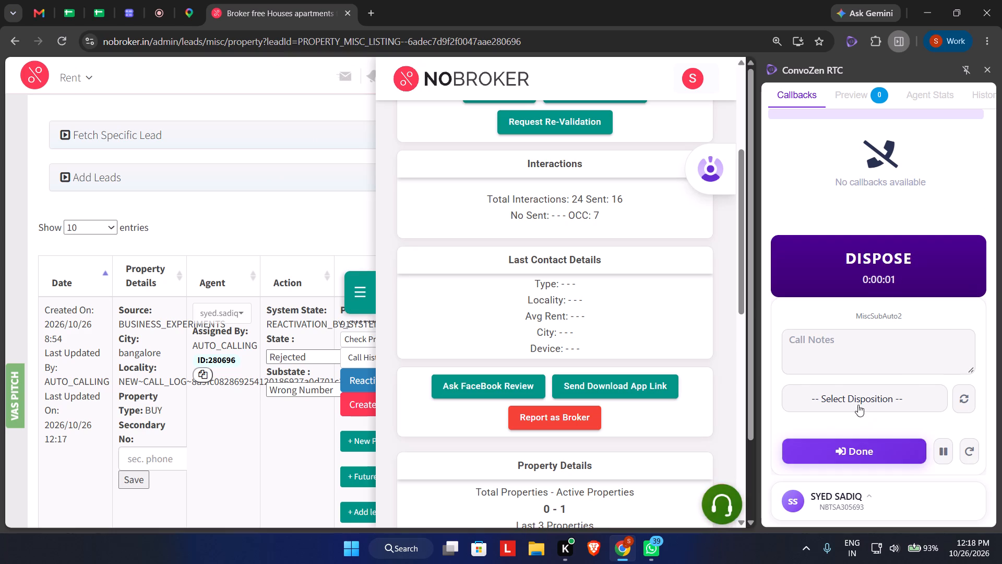
pyautogui.click(837, 369)
pyautogui.click(851, 396)
pyautogui.click(863, 443)
pyautogui.click(841, 413)
pyautogui.click(841, 403)
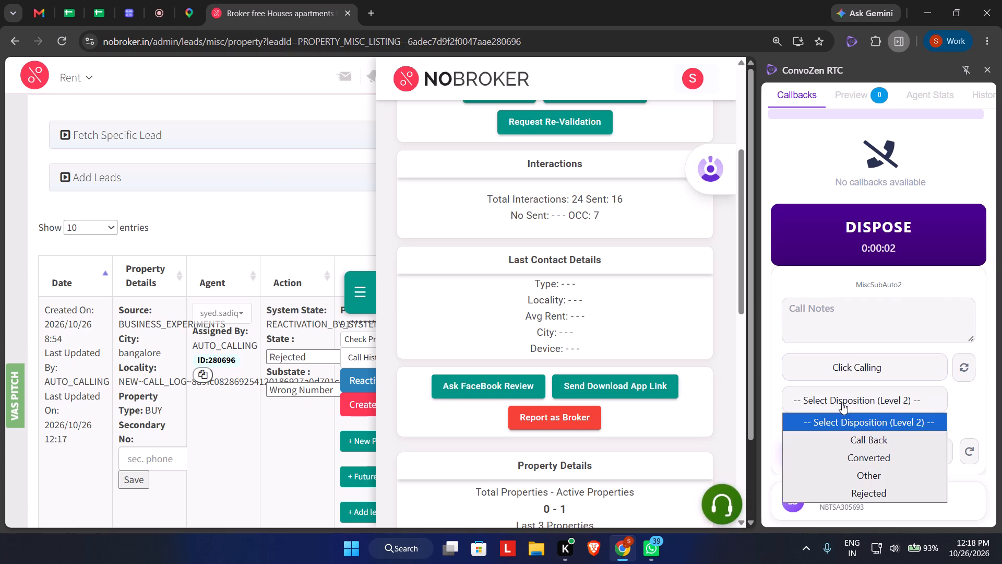
pyautogui.click(866, 490)
pyautogui.click(845, 415)
pyautogui.click(844, 403)
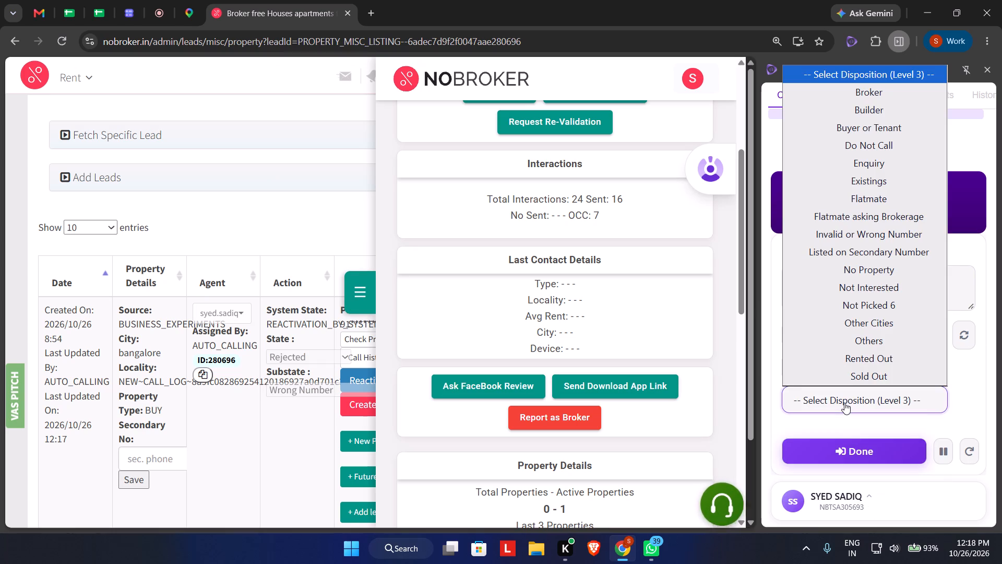
pyautogui.click(836, 241)
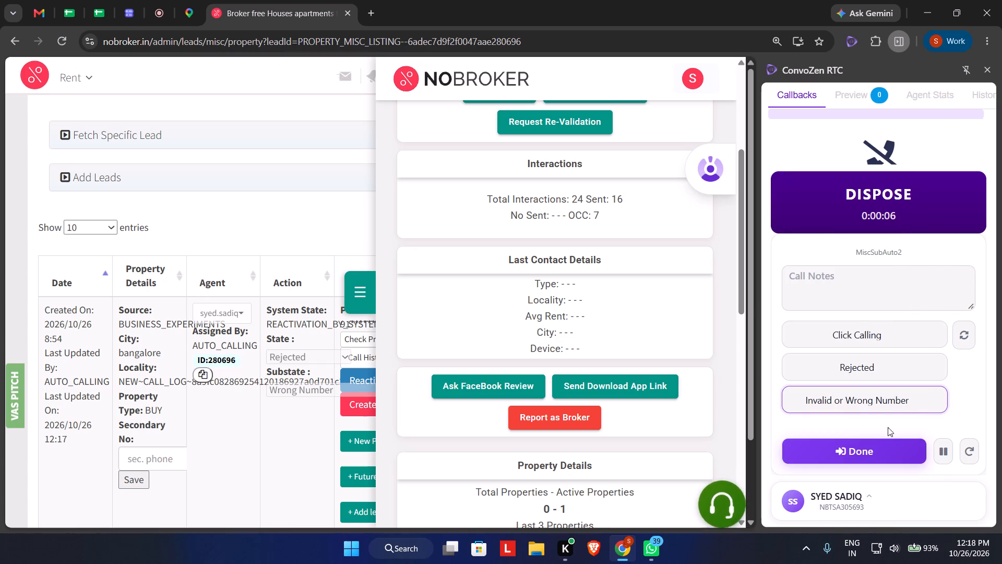
pyautogui.click(885, 445)
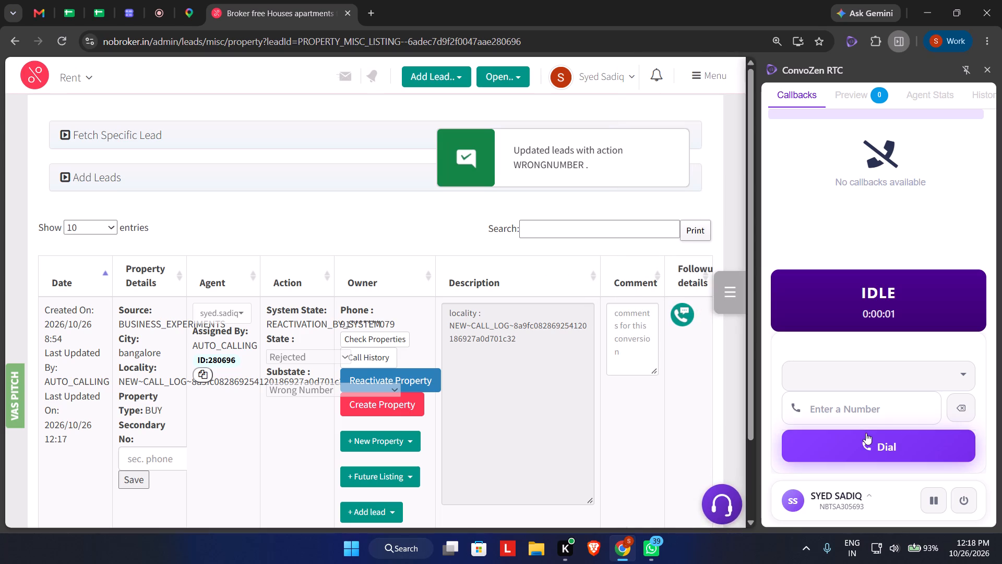
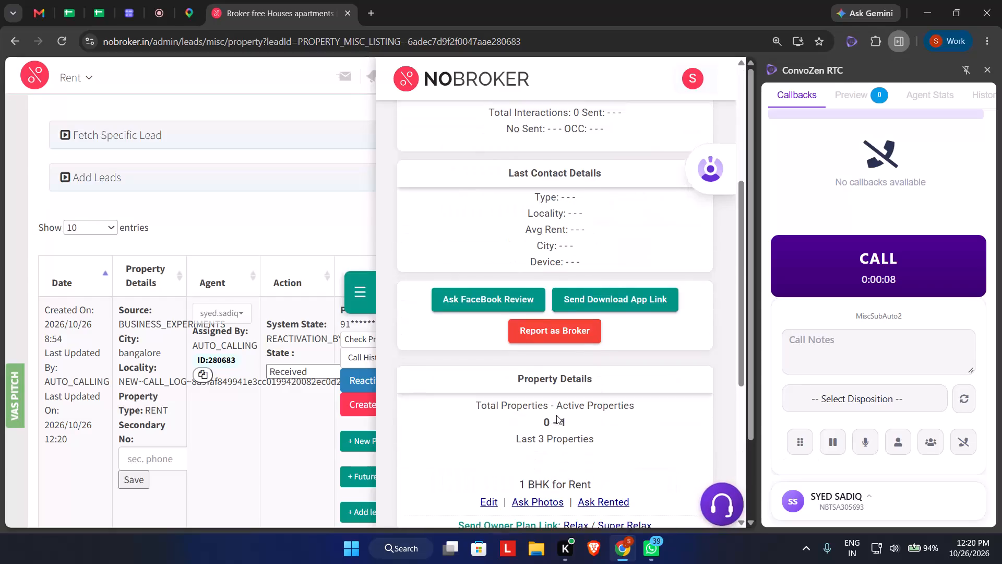
# Review the owner's property details and set the lead's state to Rejected with the substate Rented Out.
pyautogui.scroll(-3, 566, 418)
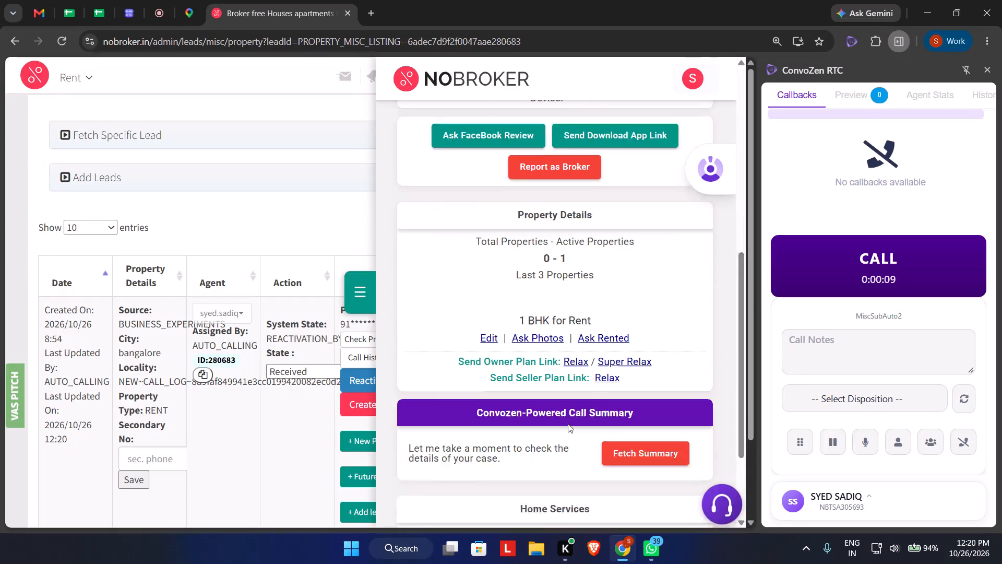
pyautogui.scroll(-4, 578, 430)
pyautogui.scroll(3, 583, 437)
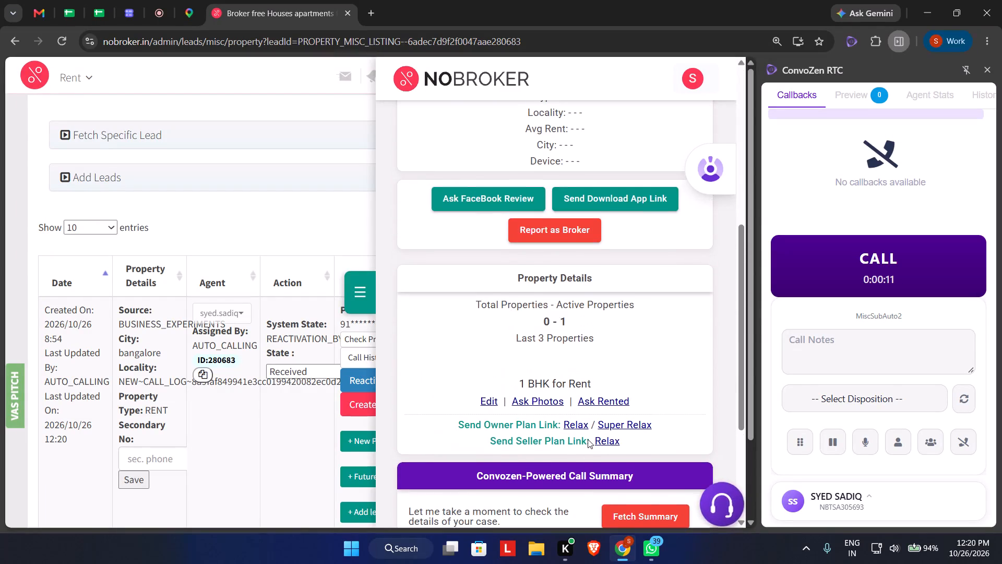
pyautogui.scroll(3, 589, 440)
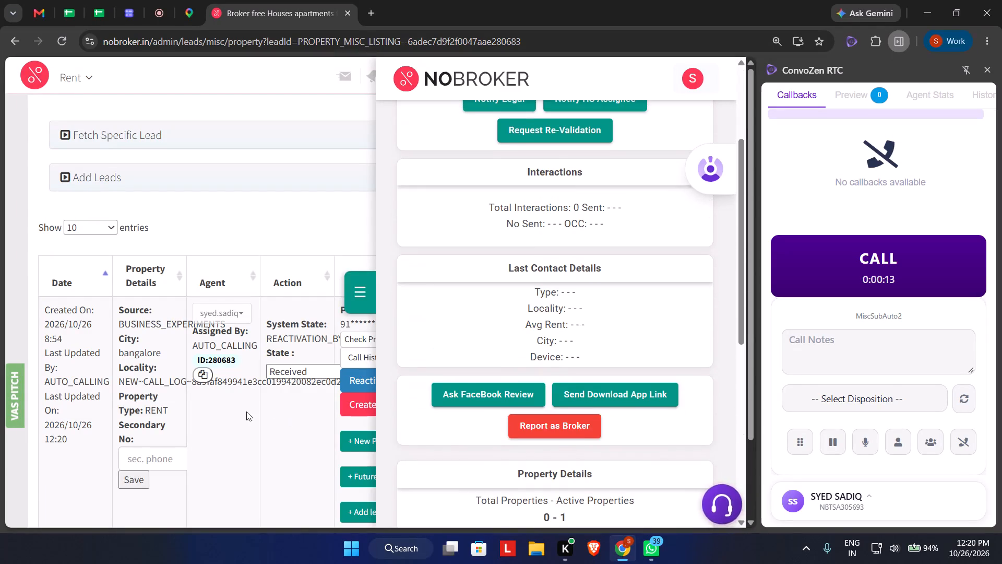
pyautogui.click(294, 375)
pyautogui.click(294, 443)
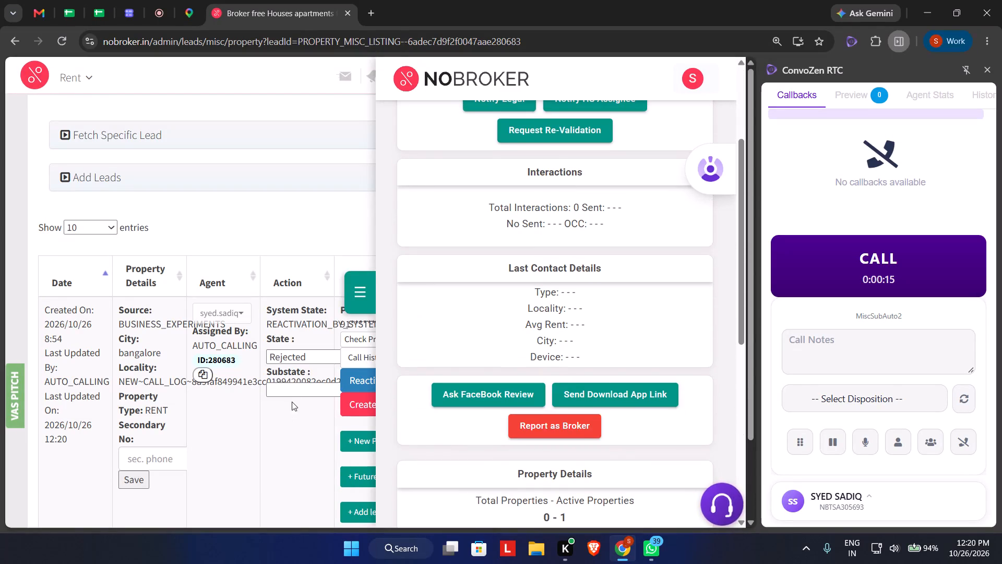
pyautogui.click(295, 389)
pyautogui.click(291, 290)
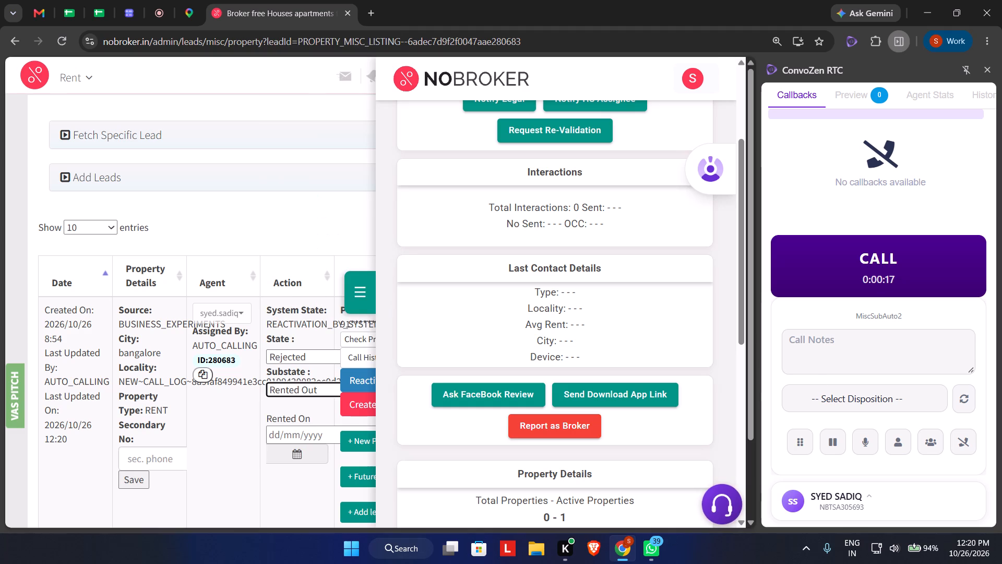
# Dispose the owner call as Click Calling, Rejected, Rented Out and submit the disposition.
pyautogui.click(885, 398)
pyautogui.click(881, 441)
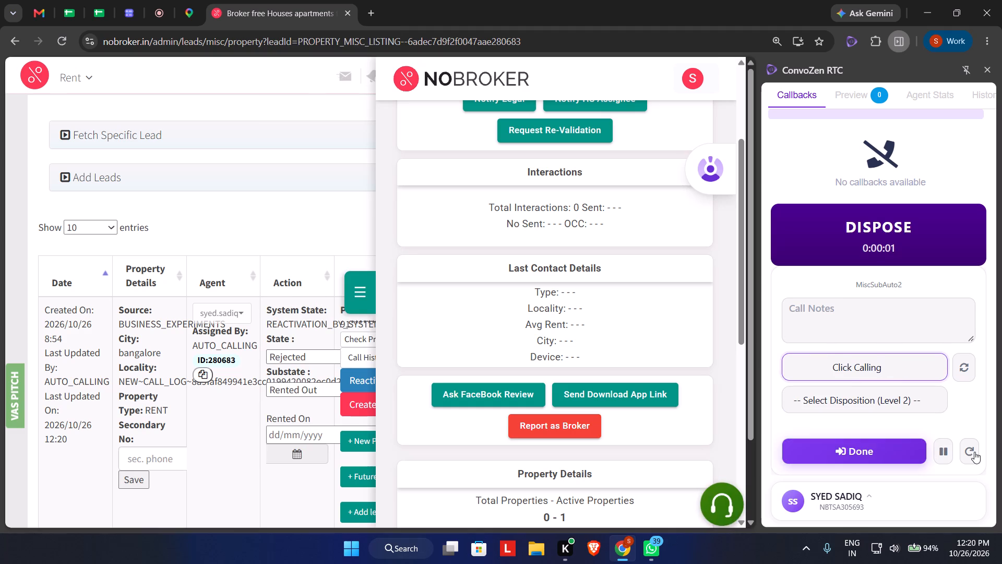
pyautogui.click(876, 409)
pyautogui.moveTo(864, 485); pyautogui.dragTo(865, 489)
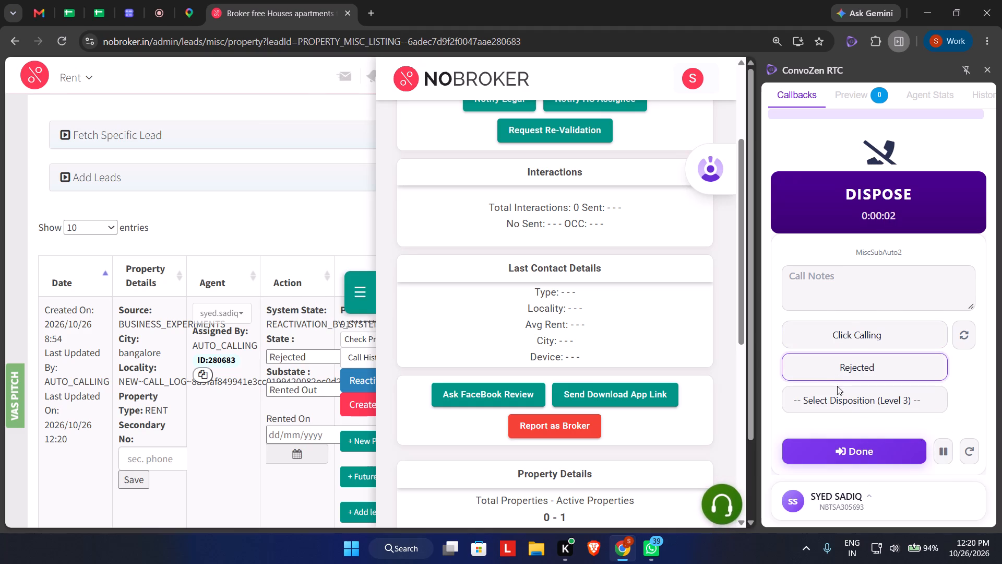
pyautogui.click(838, 413)
pyautogui.click(836, 404)
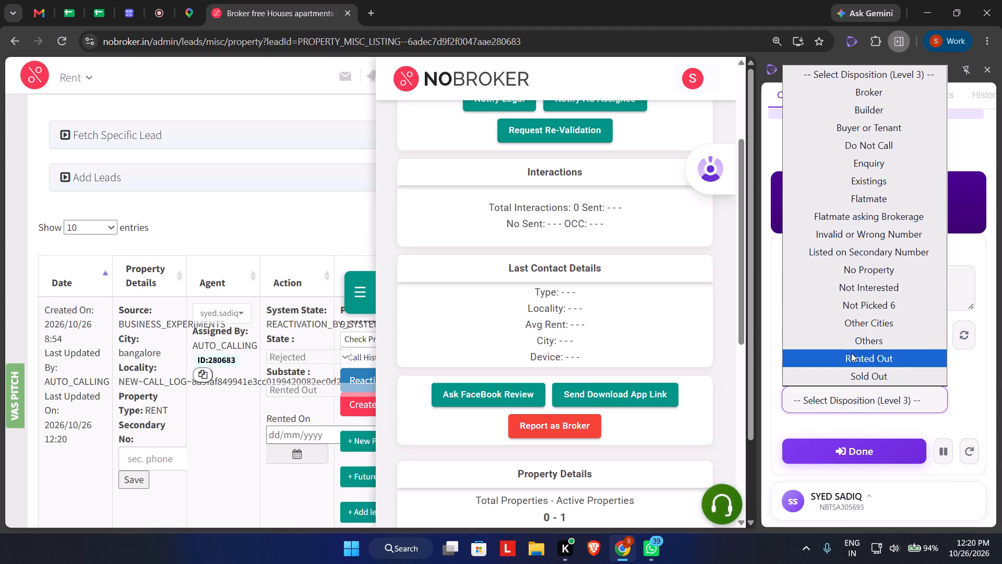
pyautogui.click(851, 353)
pyautogui.click(864, 445)
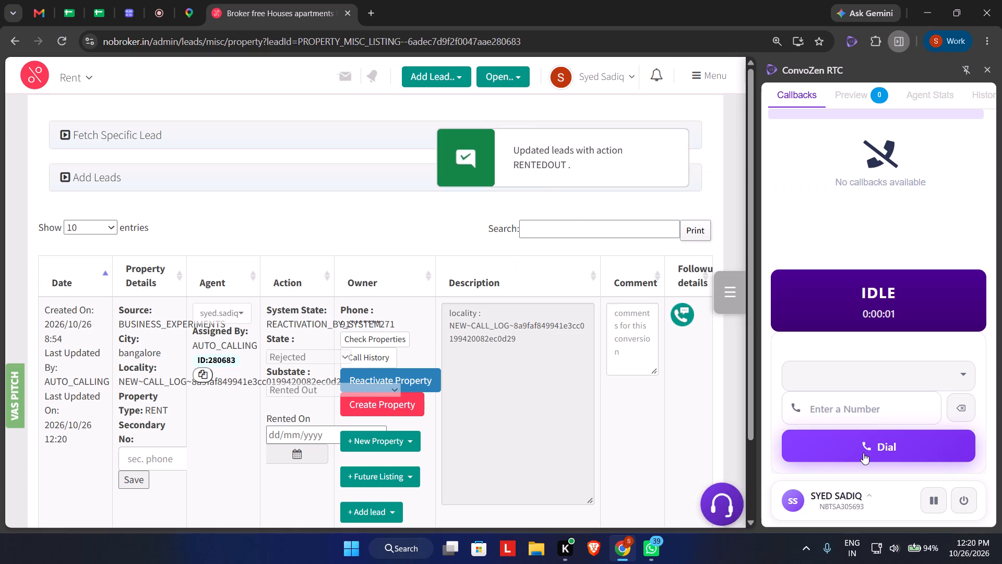
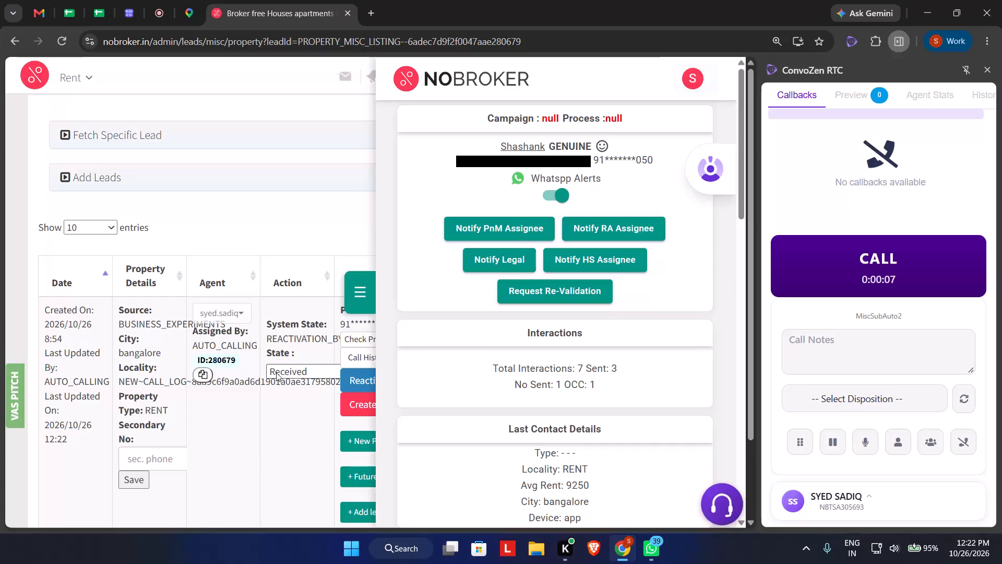
# Set the lead's state to In Progress with the substate NOTPICK.
pyautogui.click(280, 370)
pyautogui.click(293, 410)
pyautogui.click(294, 397)
pyautogui.click(294, 390)
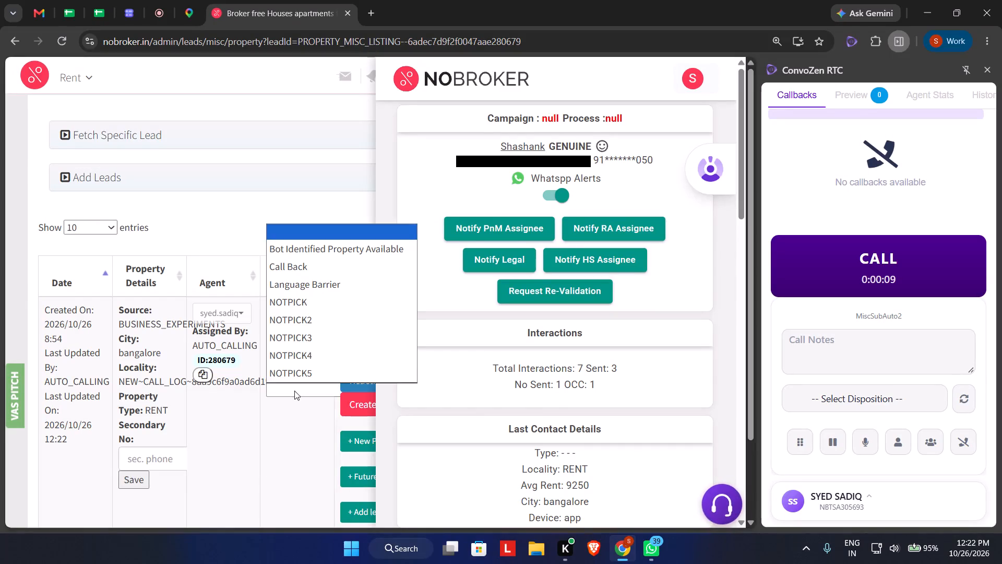
pyautogui.click(283, 300)
# Set the call disposition to Outbound, Not Picked, Voice Mail and end the call.
pyautogui.moveTo(808, 391); pyautogui.dragTo(812, 401)
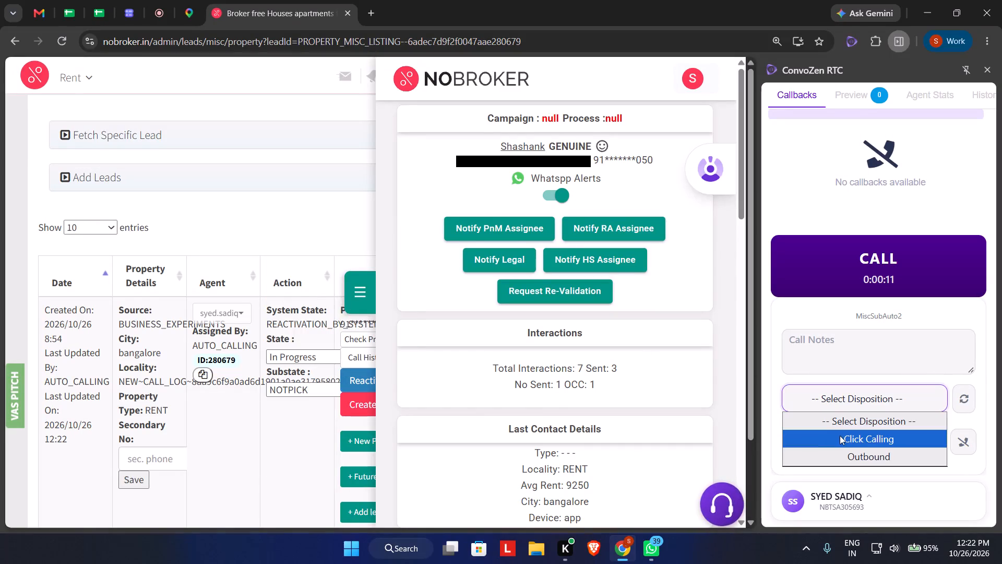
pyautogui.moveTo(840, 436); pyautogui.dragTo(846, 449)
pyautogui.click(826, 386)
pyautogui.click(851, 443)
pyautogui.click(839, 396)
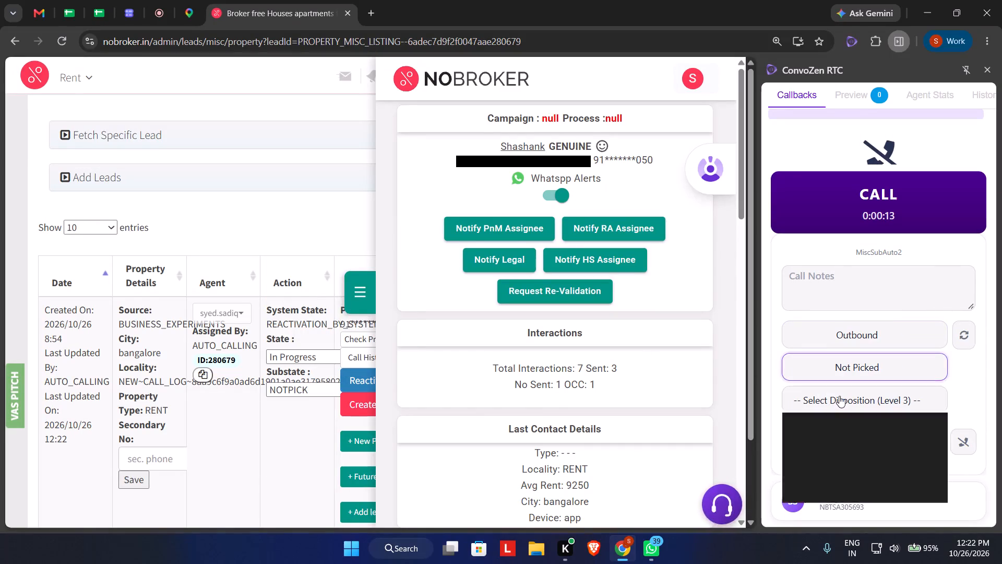
pyautogui.click(874, 494)
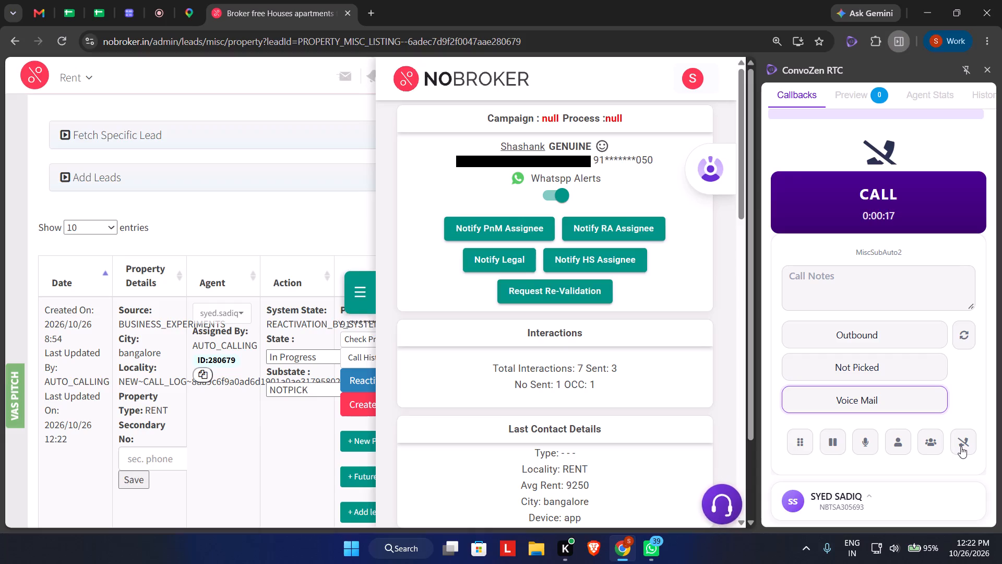
pyautogui.click(963, 447)
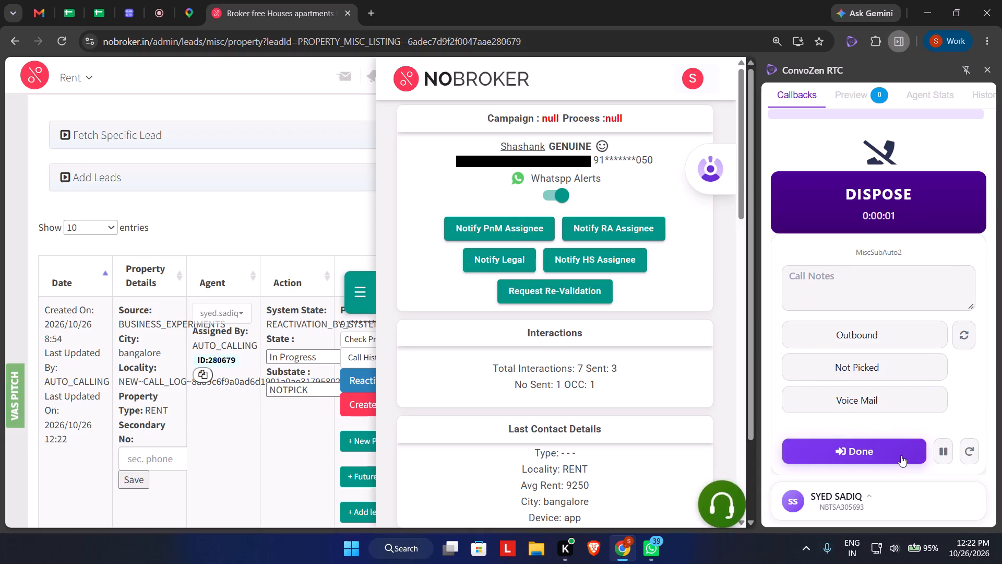
# Dispose the ended call for the lead set to In Progress with the substate NOTPICK.
pyautogui.click(898, 455)
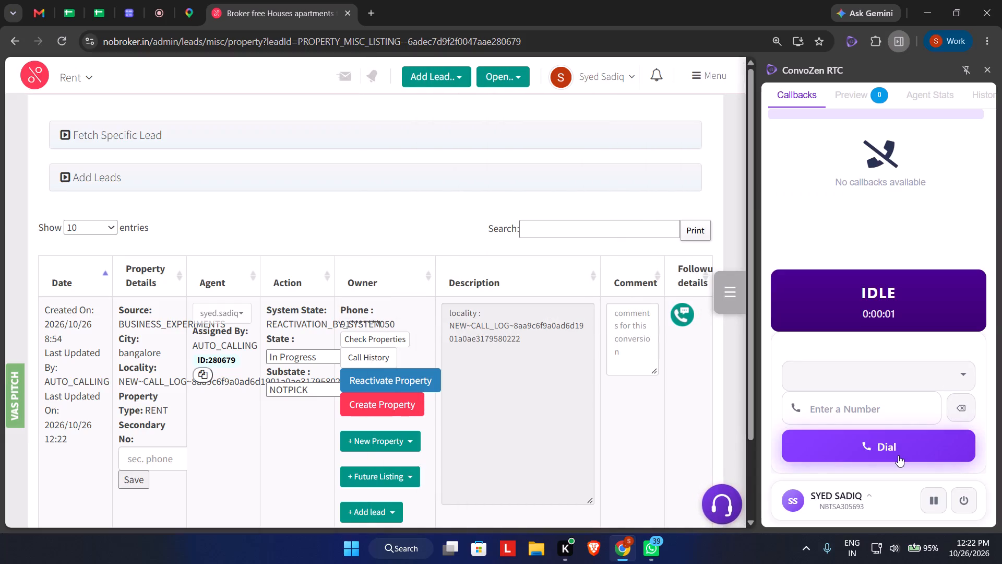
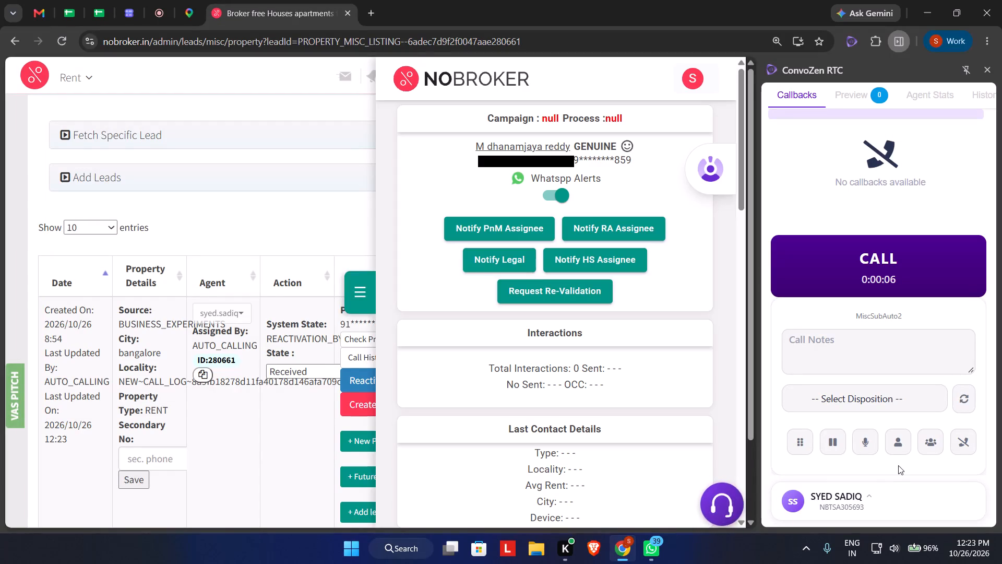
# Check the owner's listed properties and set the lead's state to Rejected with the substate Rented Out.
pyautogui.scroll(-4, 527, 362)
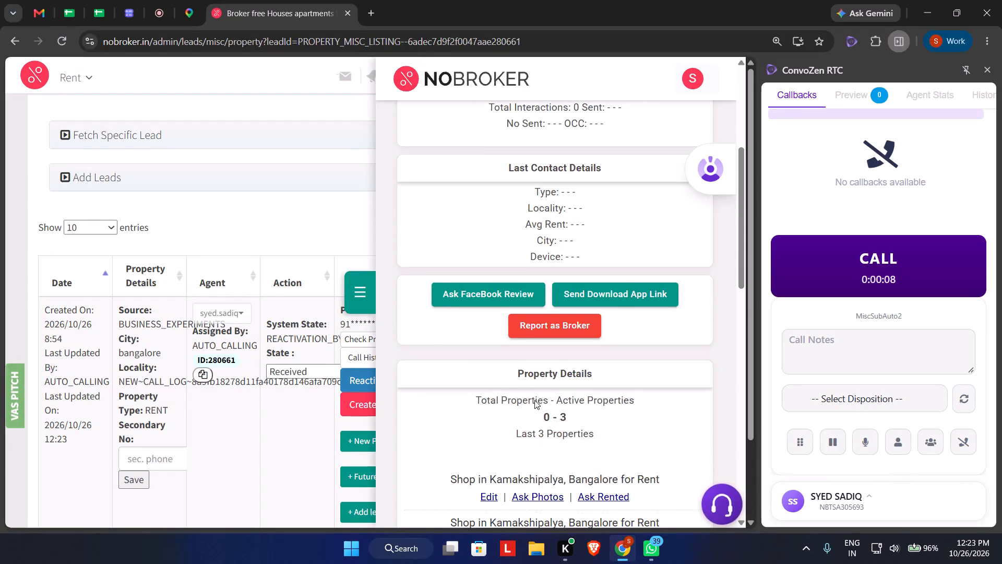
pyautogui.scroll(-2, 538, 424)
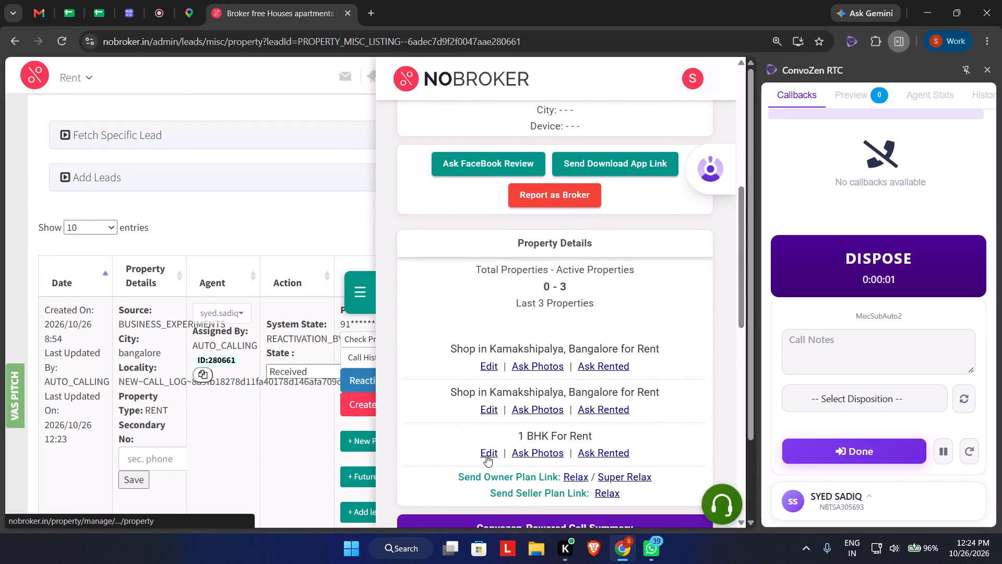
pyautogui.click(281, 374)
pyautogui.click(305, 405)
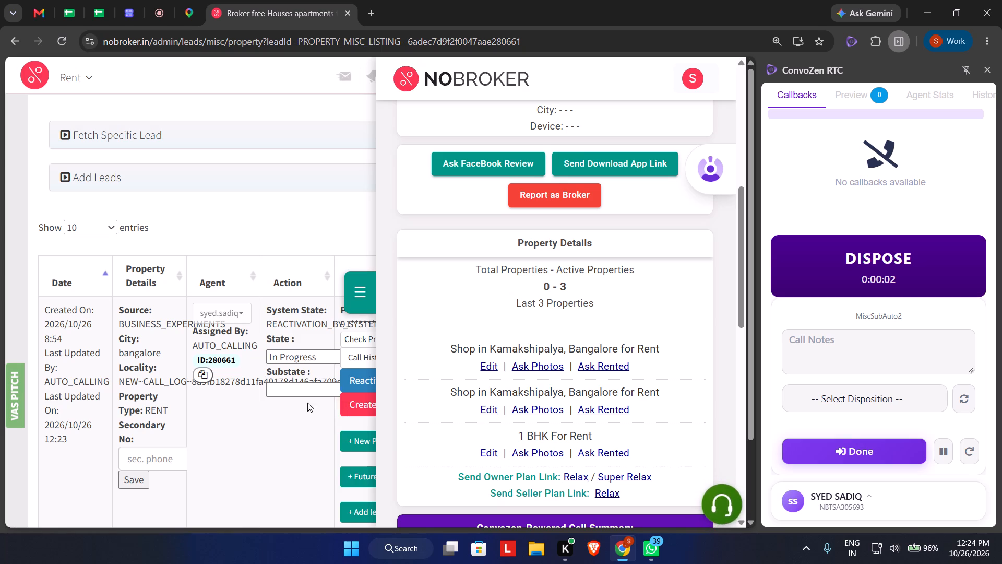
pyautogui.click(301, 365)
pyautogui.click(302, 360)
pyautogui.click(327, 426)
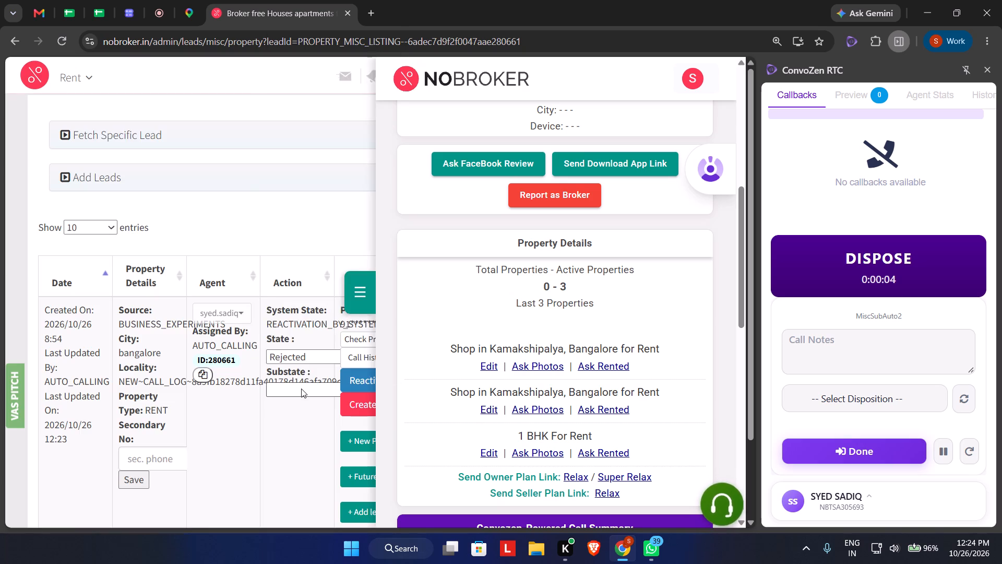
pyautogui.click(301, 389)
pyautogui.click(304, 285)
# Dispose the ended call under Click Calling with the level 3 disposition Rented Out.
pyautogui.click(832, 415)
pyautogui.click(840, 403)
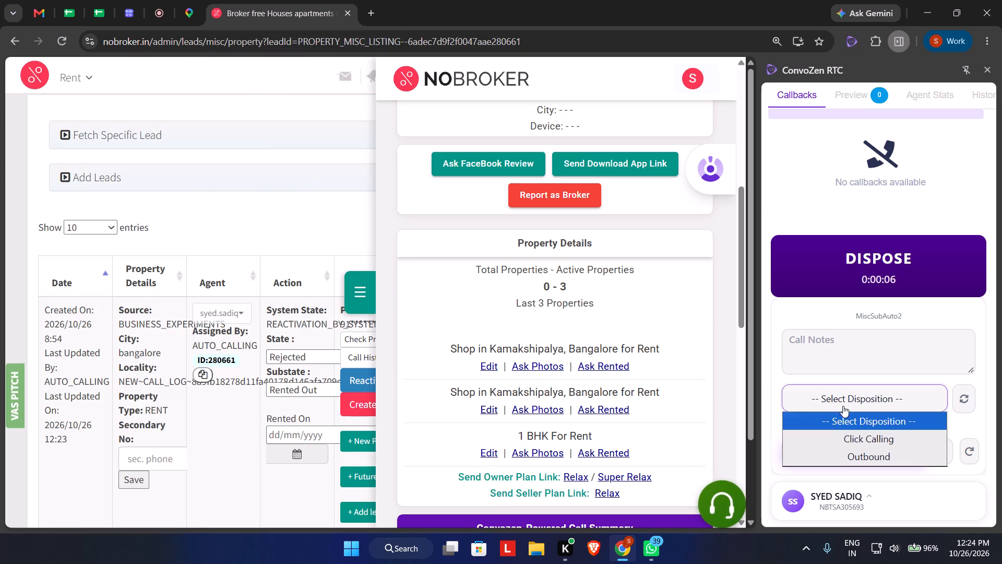
pyautogui.click(857, 445)
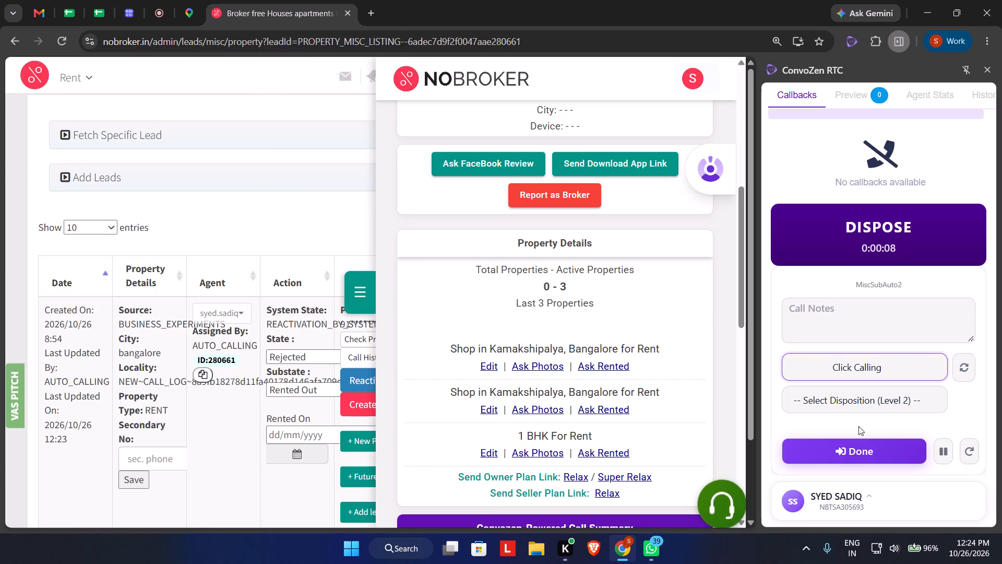
pyautogui.click(858, 413)
pyautogui.click(859, 409)
pyautogui.click(880, 488)
pyautogui.click(854, 398)
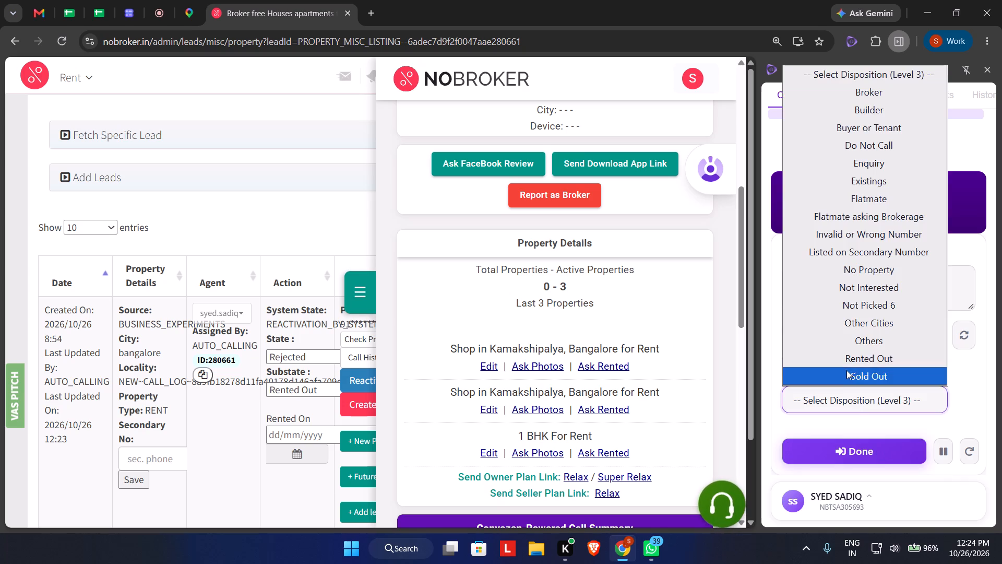
pyautogui.click(842, 355)
pyautogui.click(860, 456)
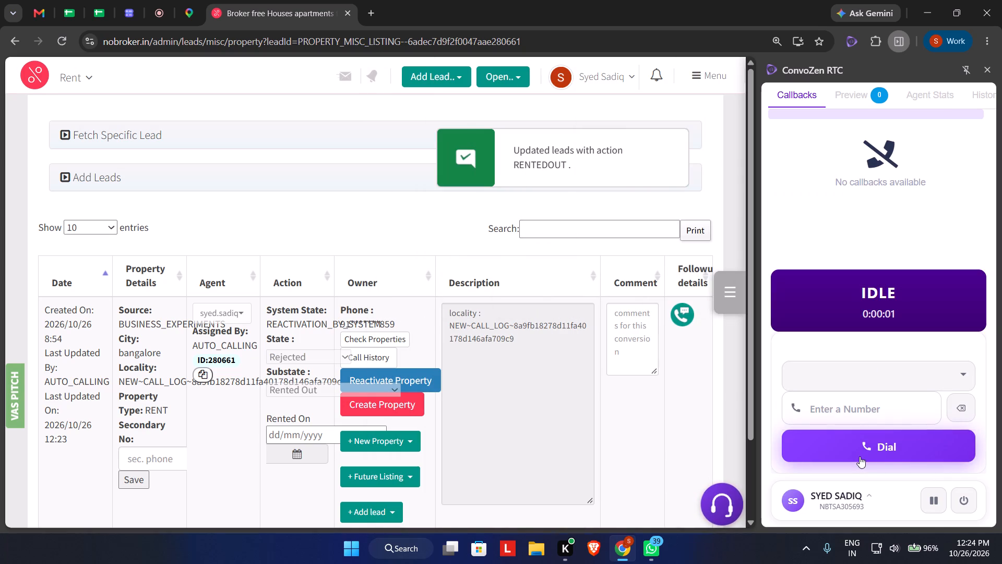
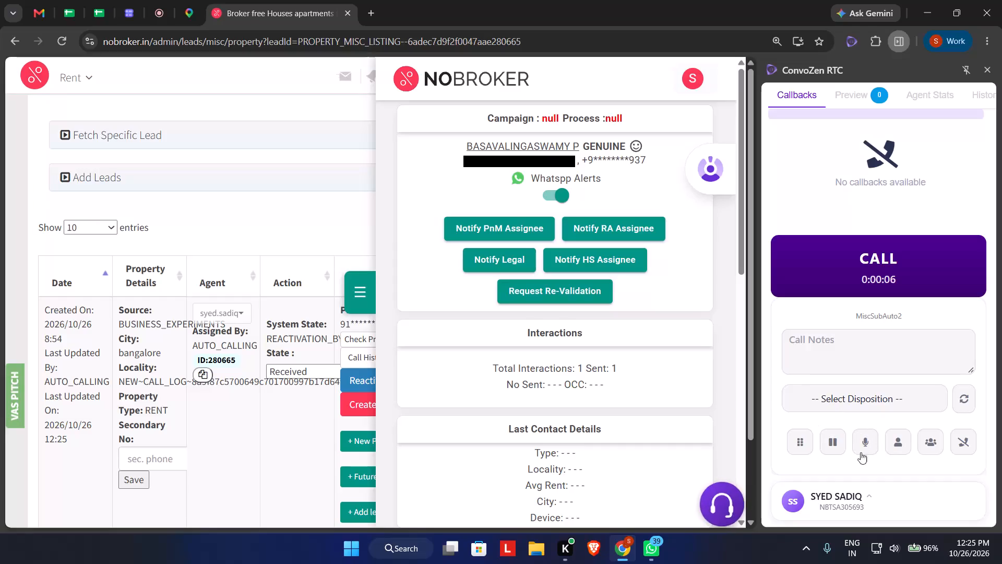
# Review the owner's property details and set the lead's state to Rejected with the substate Rented Out.
pyautogui.scroll(-4, 642, 508)
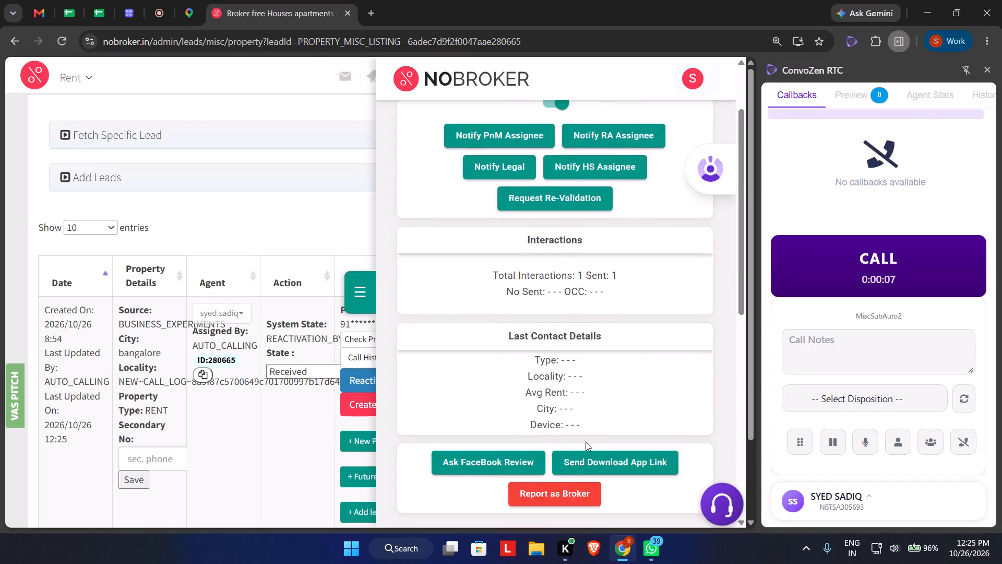
pyautogui.scroll(-3, 601, 453)
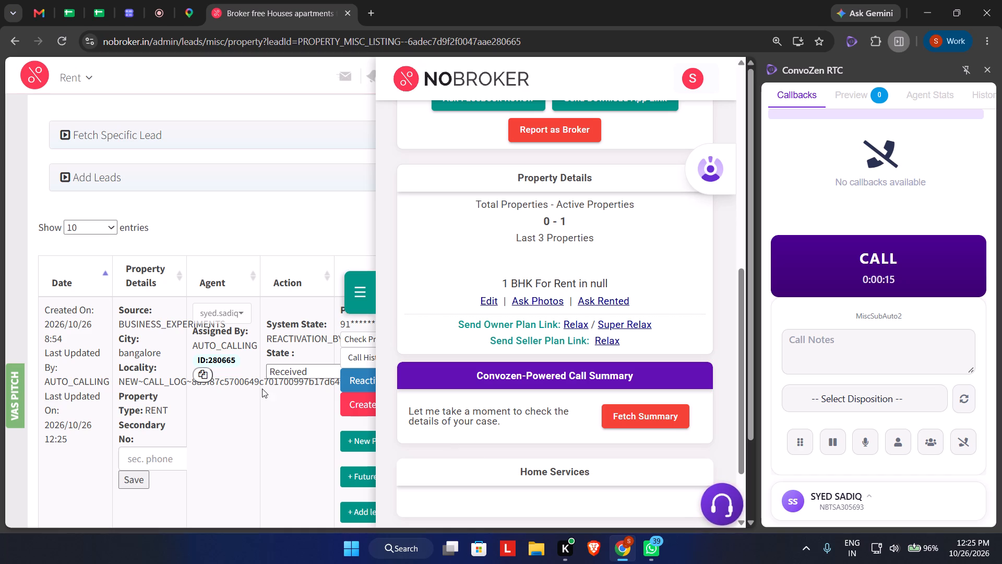
pyautogui.click(299, 371)
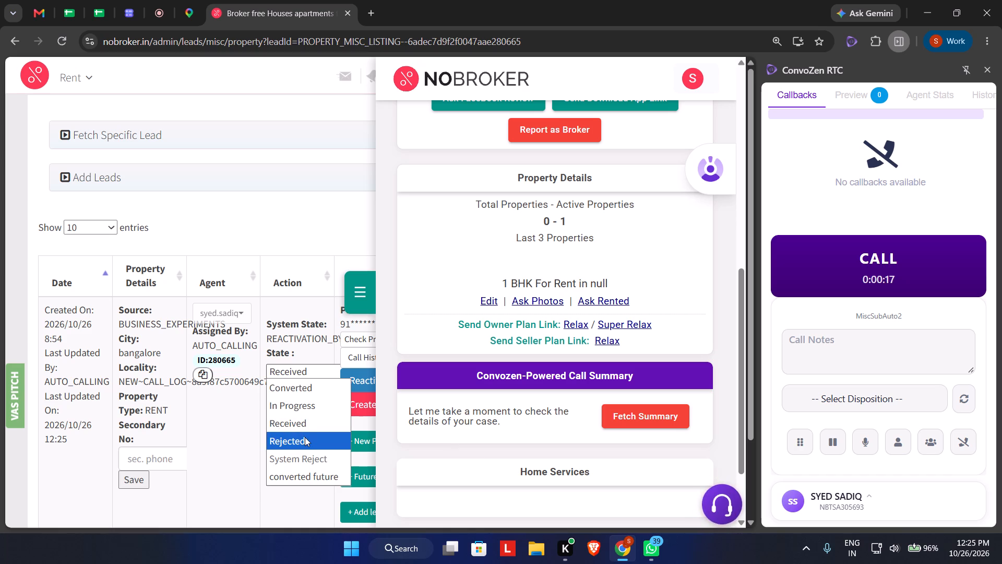
pyautogui.click(305, 437)
pyautogui.click(293, 397)
pyautogui.click(303, 389)
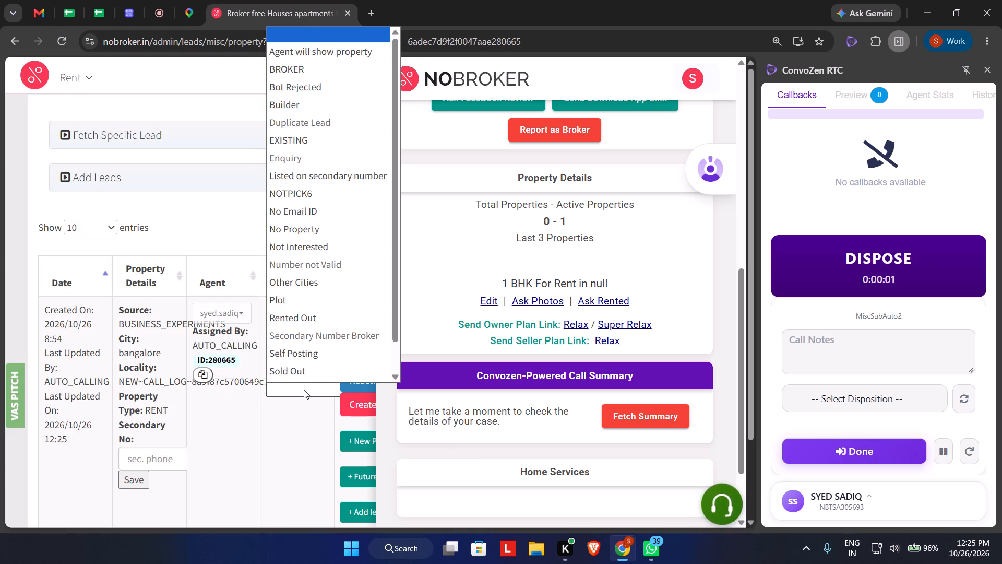
pyautogui.click(301, 291)
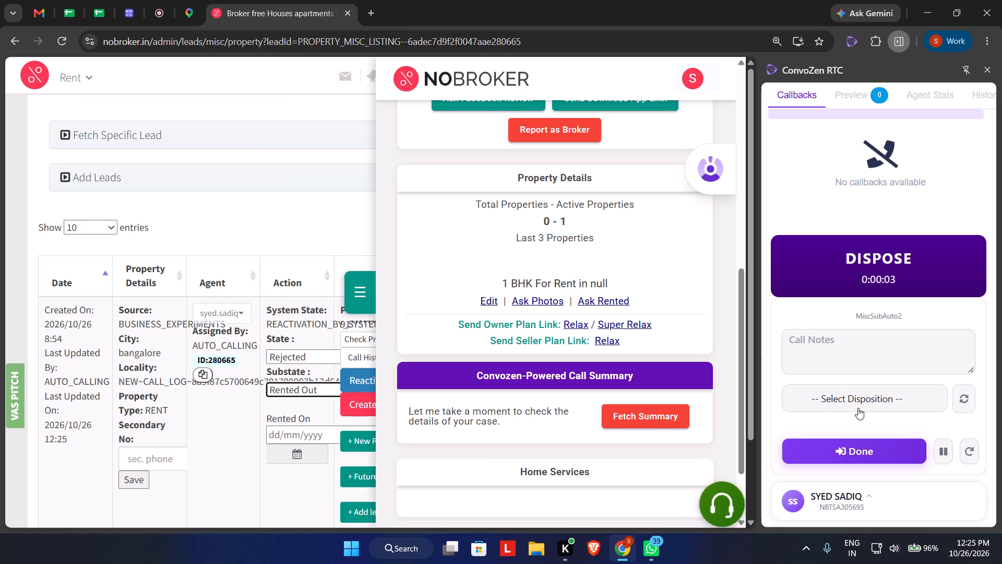
# Dispose the ended call under Click Calling as Rejected, including a level 3 disposition.
pyautogui.click(861, 397)
pyautogui.click(874, 442)
pyautogui.click(863, 402)
pyautogui.click(877, 490)
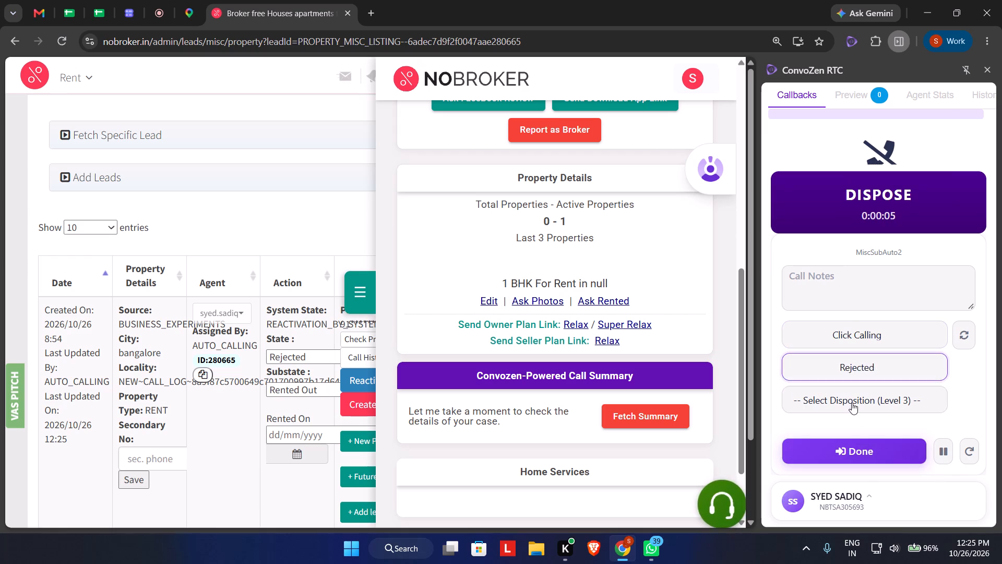
pyautogui.click(852, 403)
pyautogui.click(847, 357)
pyautogui.click(872, 463)
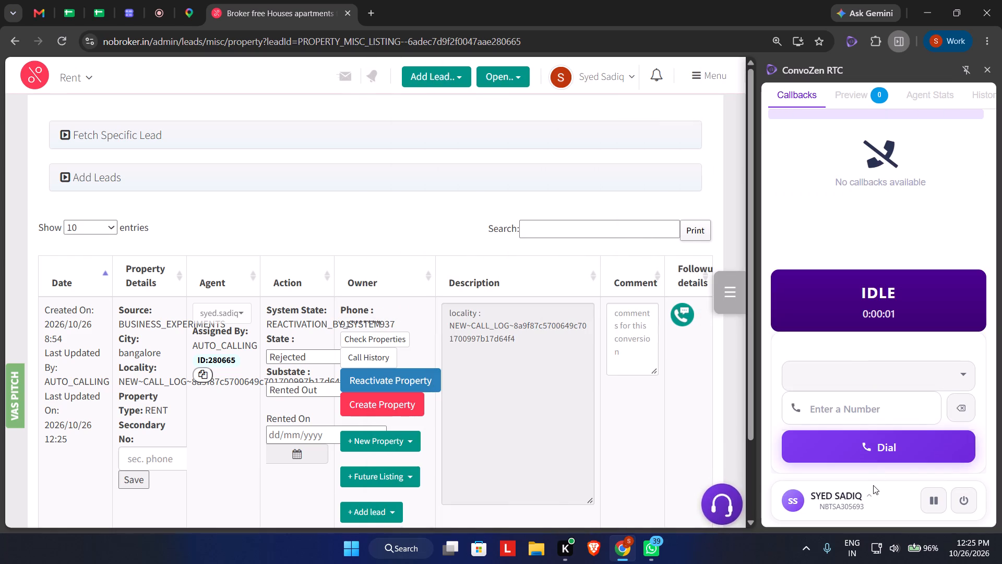
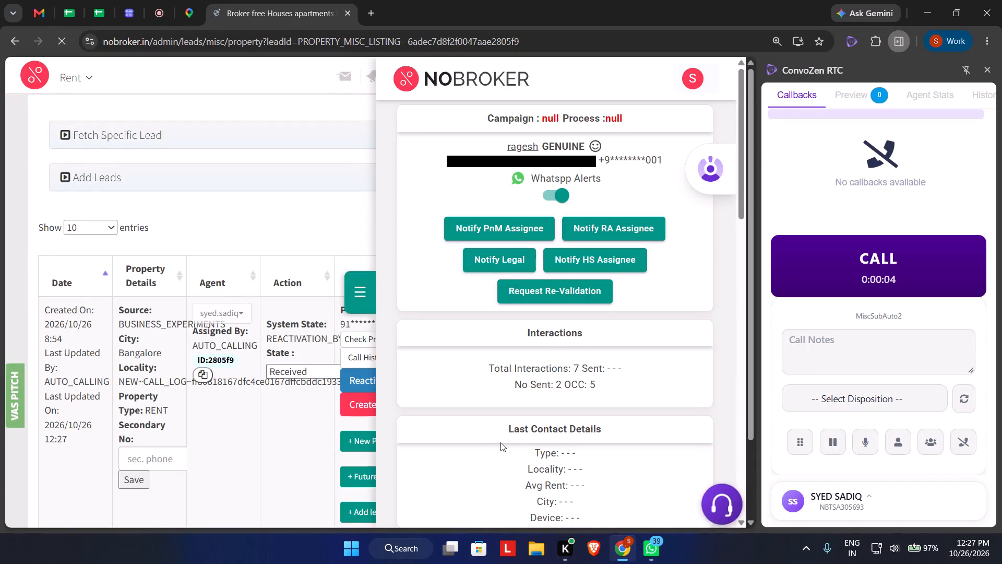
# Review the owner's property details and recent calls, and set the lead's state to Rejected with the substate Rented Out.
pyautogui.scroll(-6, 500, 442)
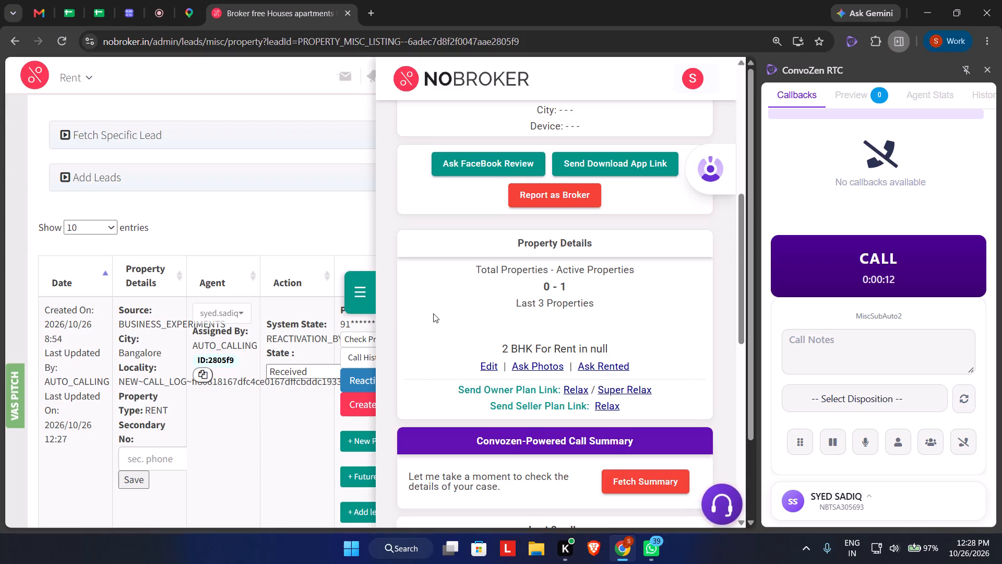
pyautogui.scroll(10, 444, 318)
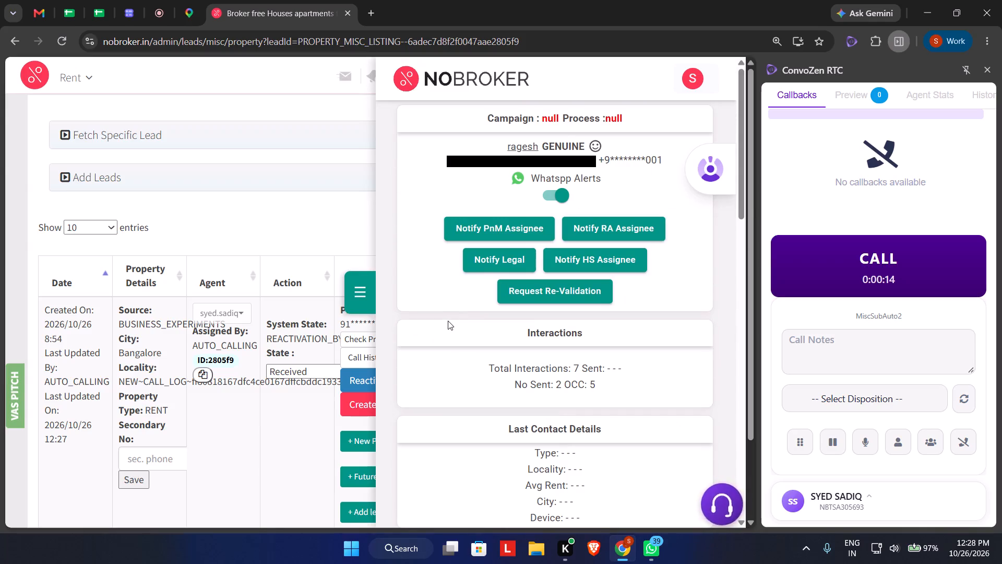
pyautogui.scroll(-7, 445, 323)
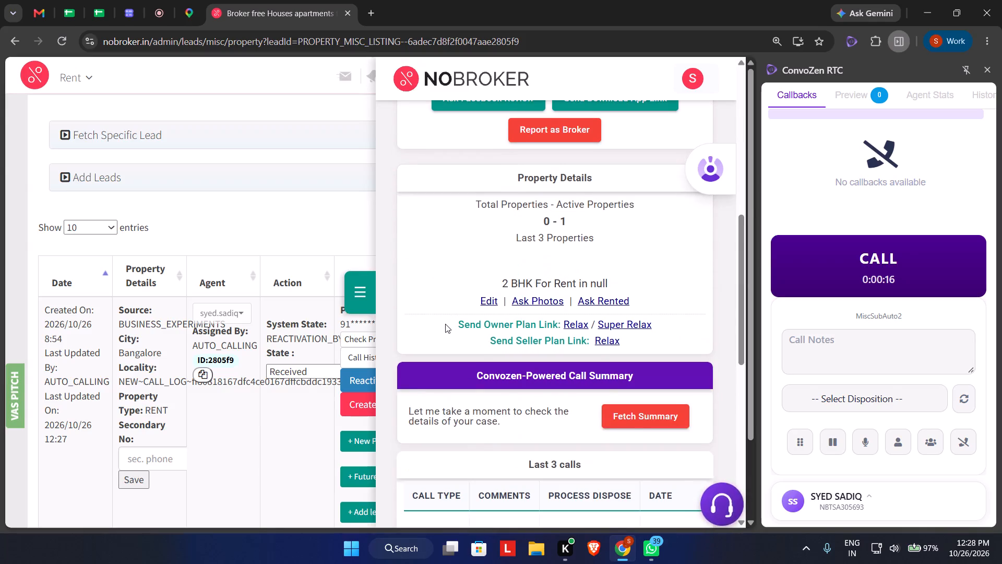
pyautogui.scroll(-3, 445, 324)
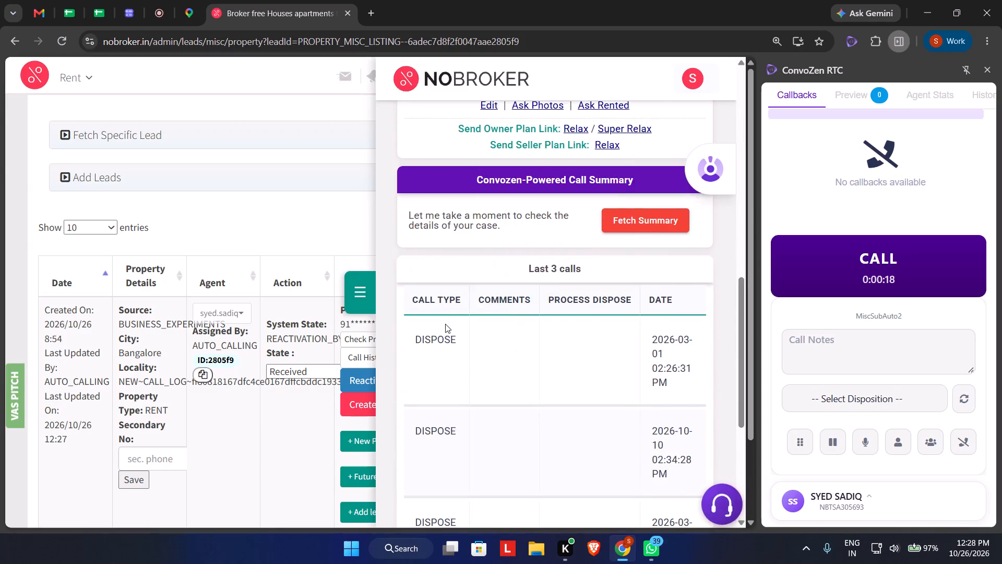
pyautogui.scroll(8, 445, 324)
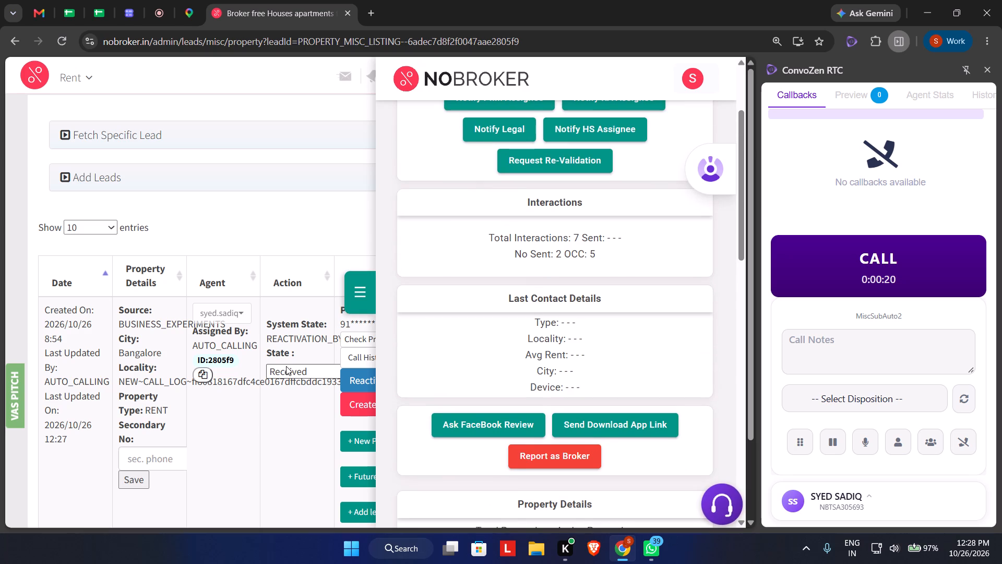
pyautogui.click(287, 372)
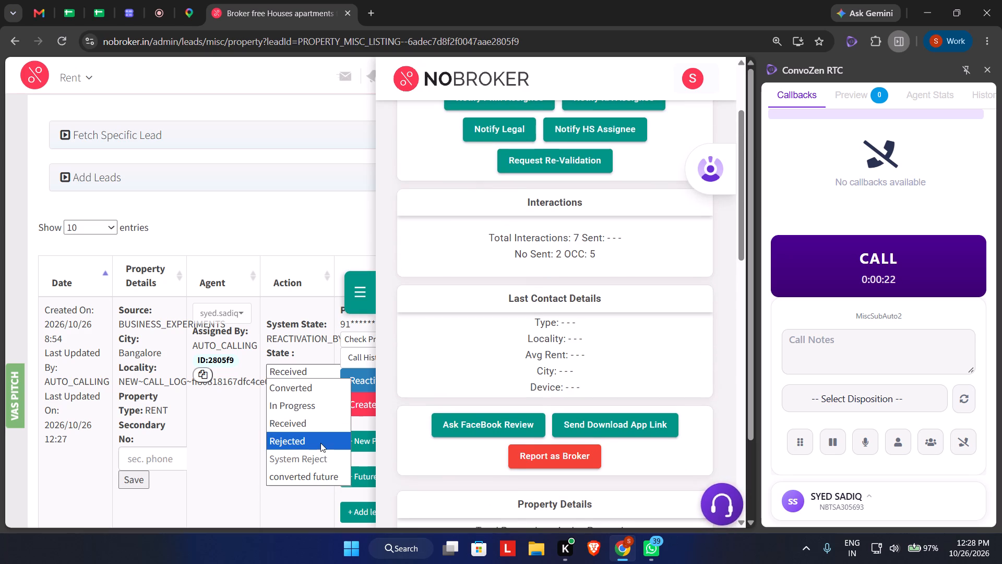
pyautogui.click(320, 440)
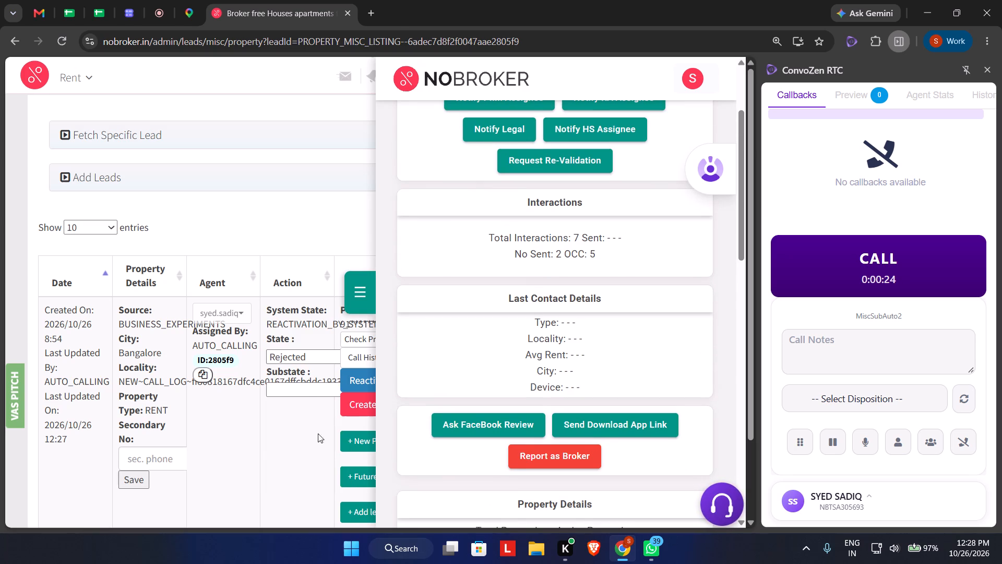
pyautogui.click(302, 390)
pyautogui.click(312, 303)
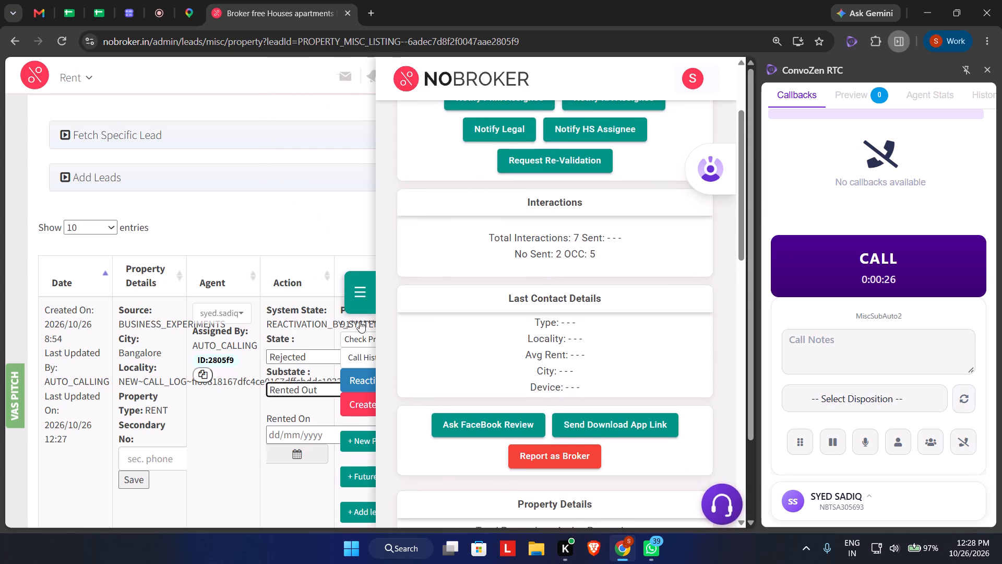
# End the call and dispose it under Click Calling as Rejected with the level 3 disposition Rented Out.
pyautogui.click(854, 404)
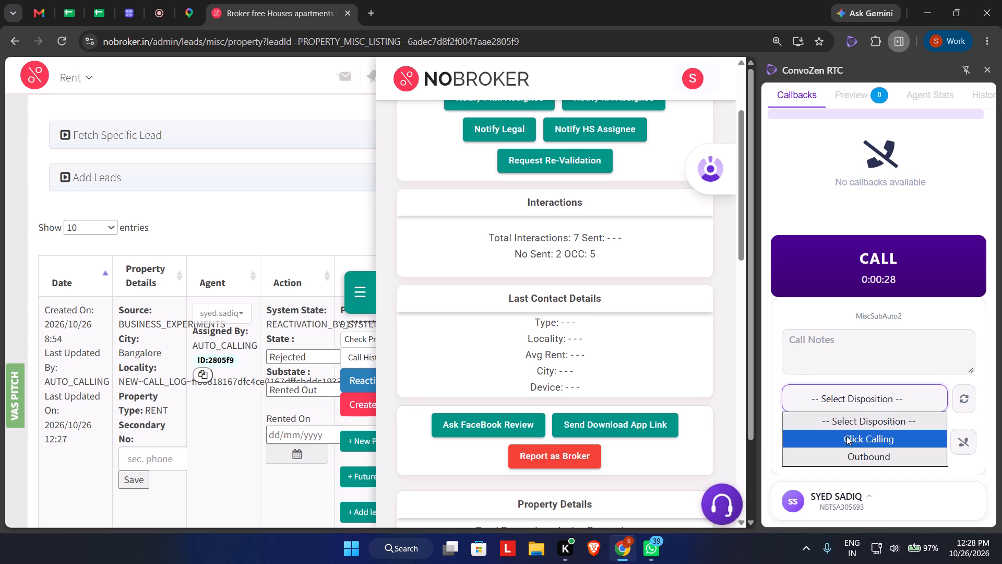
pyautogui.click(845, 437)
pyautogui.click(959, 451)
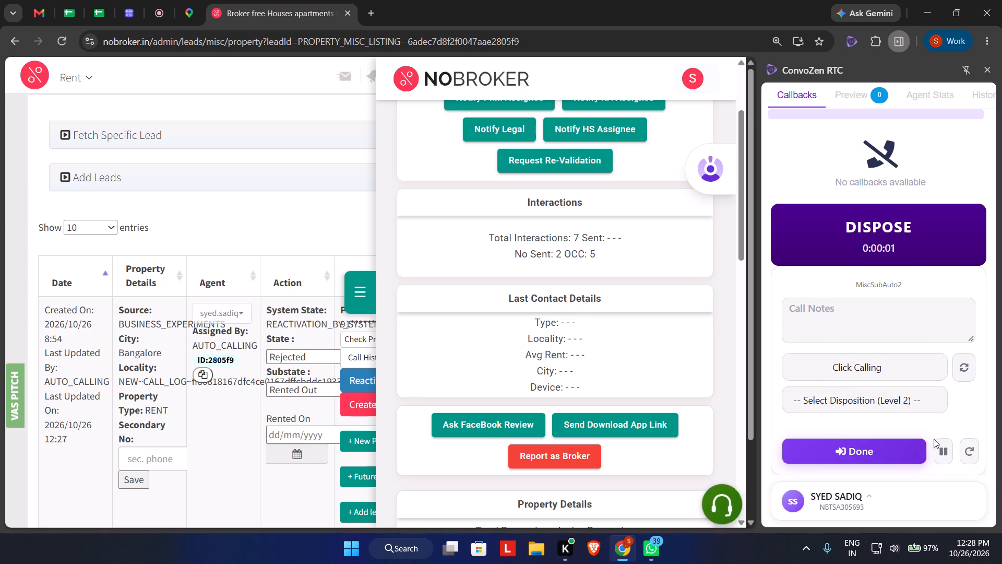
pyautogui.click(846, 406)
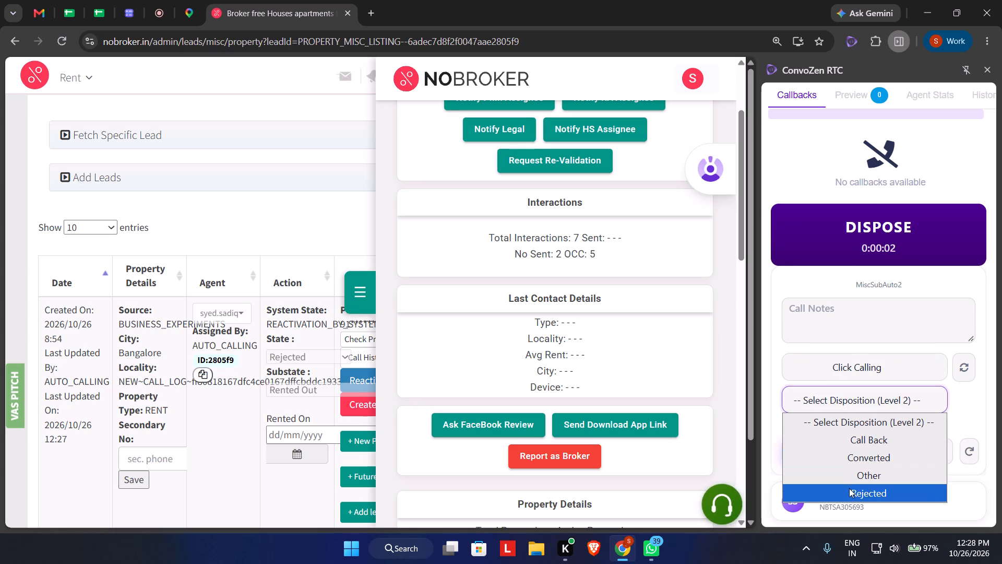
pyautogui.click(849, 488)
pyautogui.click(849, 403)
pyautogui.click(828, 355)
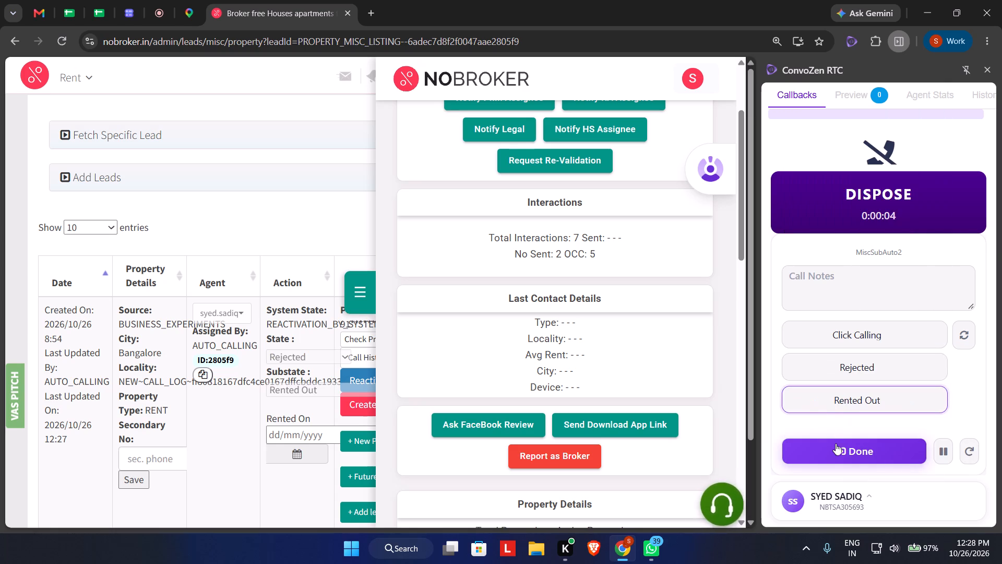
pyautogui.click(836, 444)
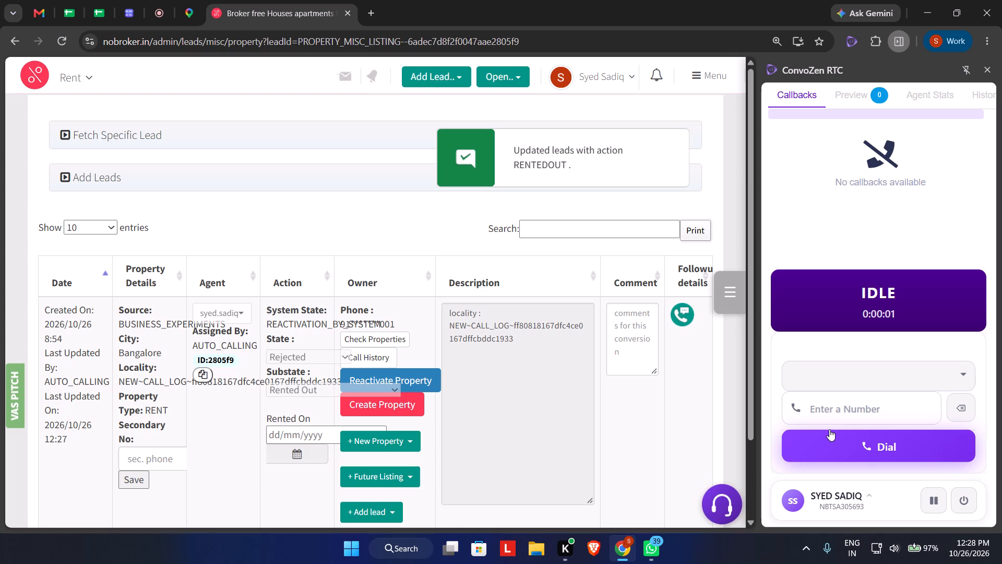
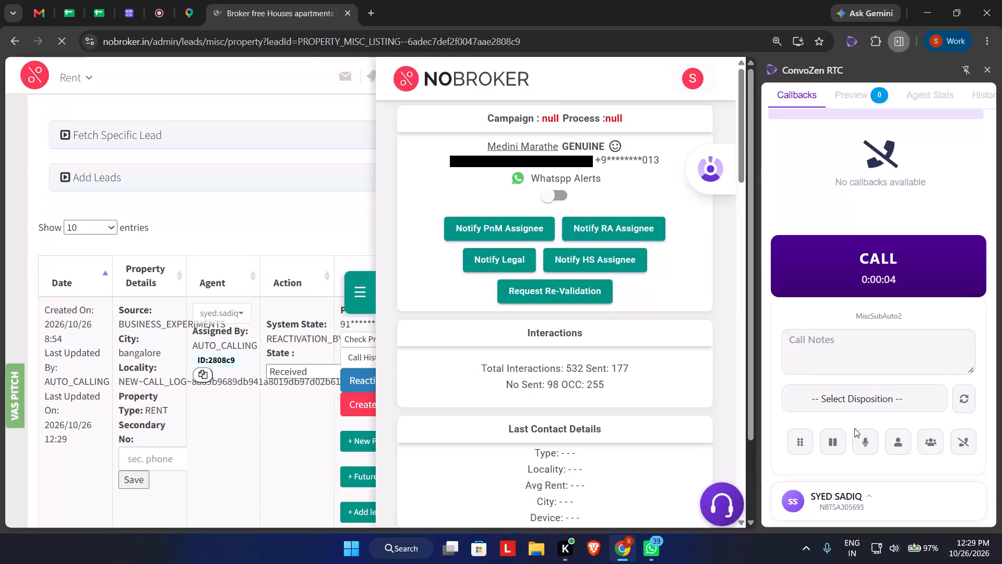
# Set the call's disposition to Outbound, with Not Picked at level 2 and Voice Mail at level 3.
pyautogui.click(837, 397)
pyautogui.click(861, 448)
pyautogui.click(847, 397)
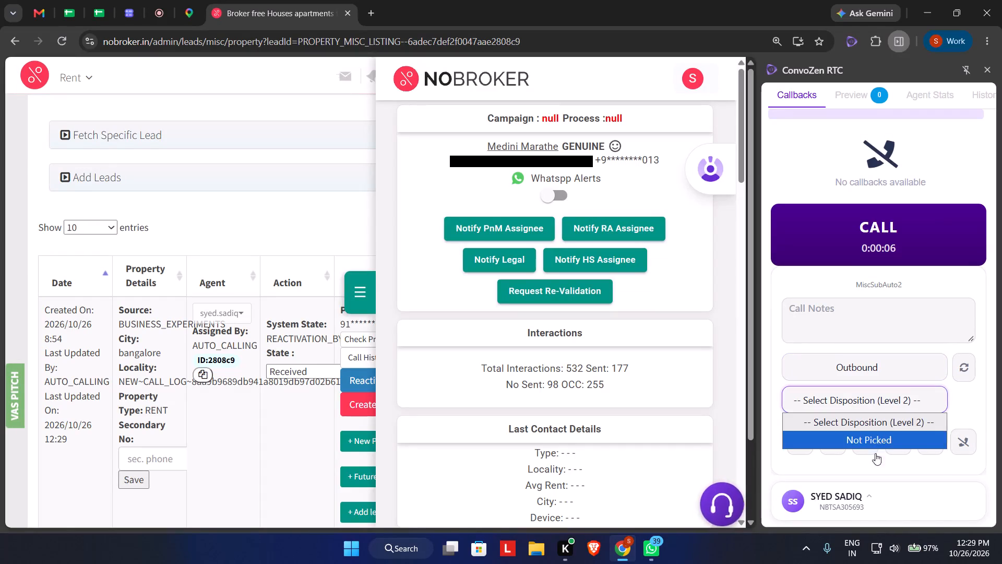
pyautogui.click(875, 440)
pyautogui.click(861, 396)
pyautogui.click(868, 486)
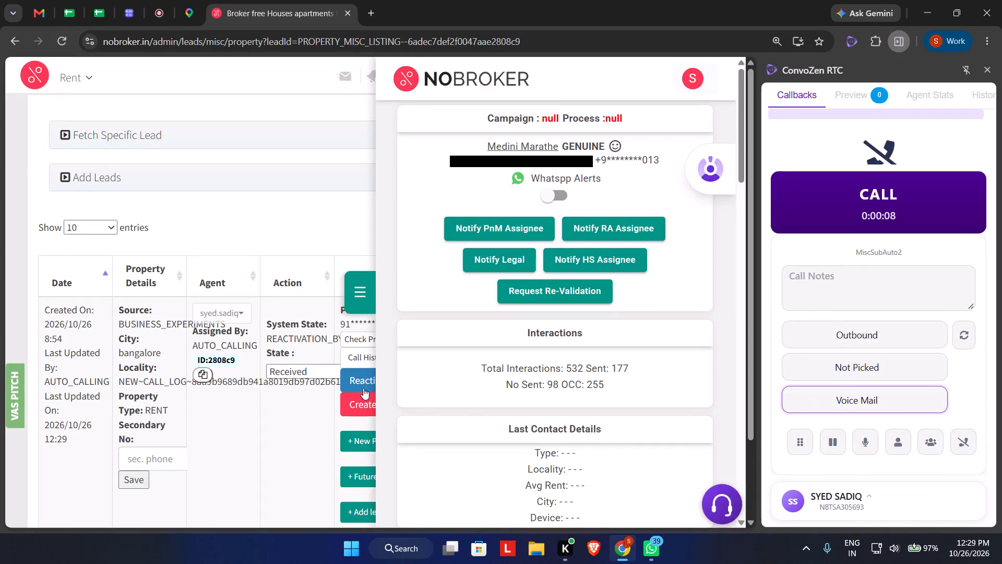
# Set the property lead's state to In Progress with the substate NOTPICK.
pyautogui.click(271, 357)
pyautogui.click(291, 371)
pyautogui.click(300, 402)
pyautogui.click(301, 383)
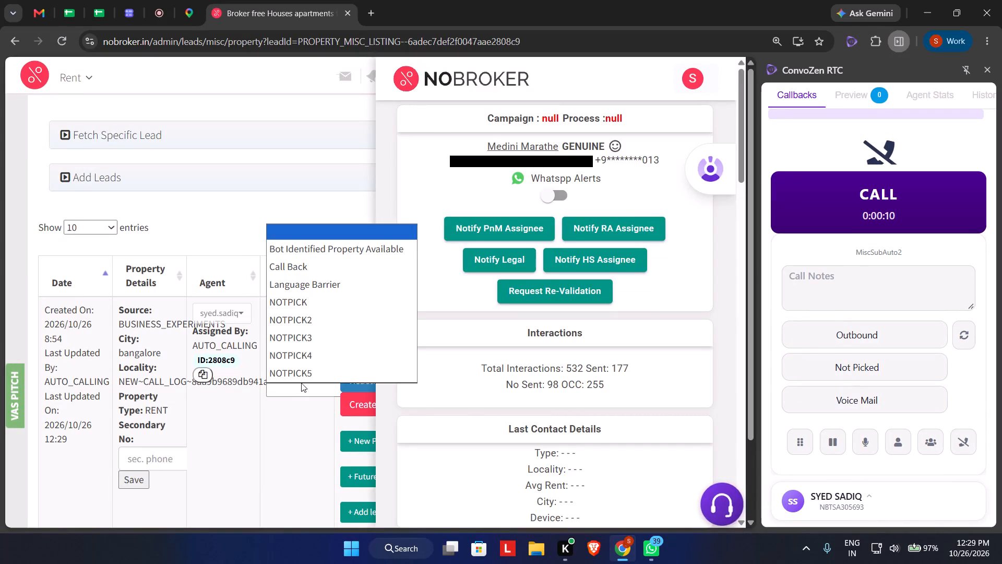
pyautogui.moveTo(303, 291); pyautogui.dragTo(305, 300)
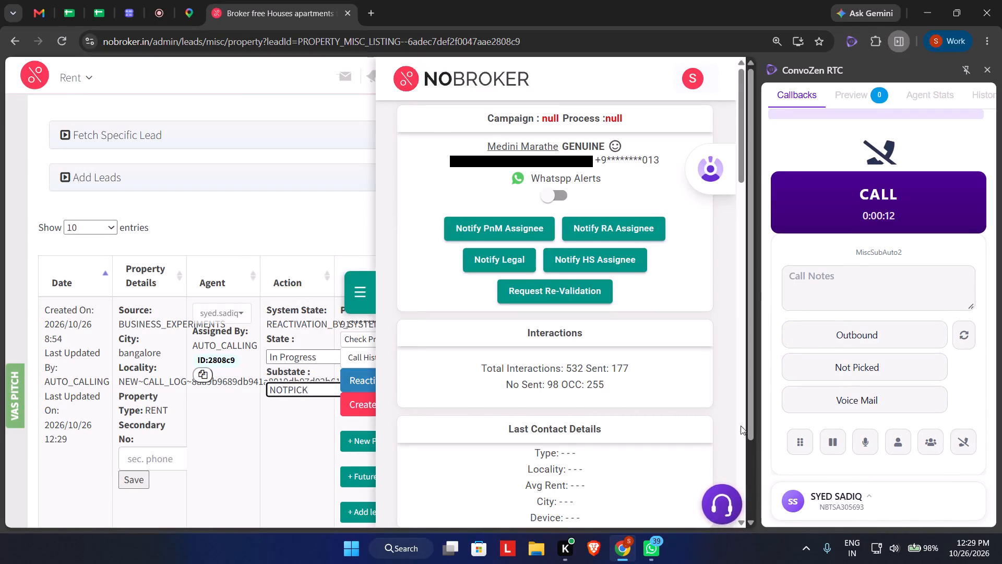
# End the call and submit its selected Voice Mail disposition.
pyautogui.click(961, 450)
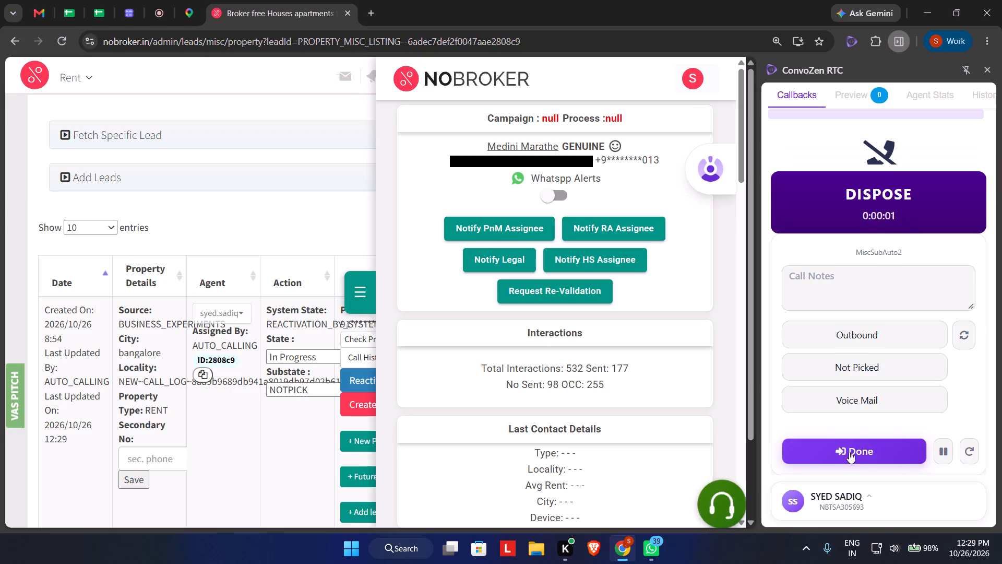
pyautogui.click(849, 452)
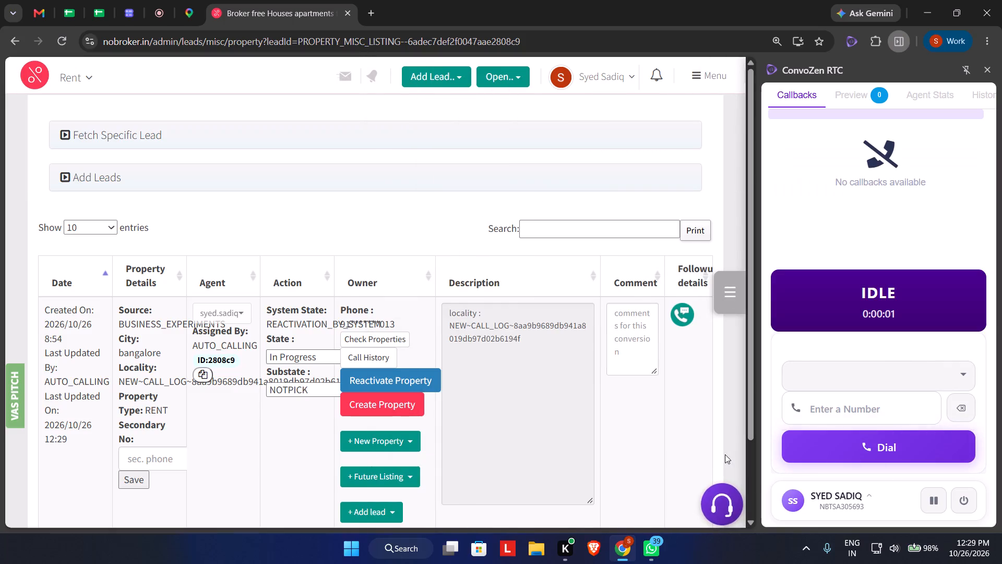
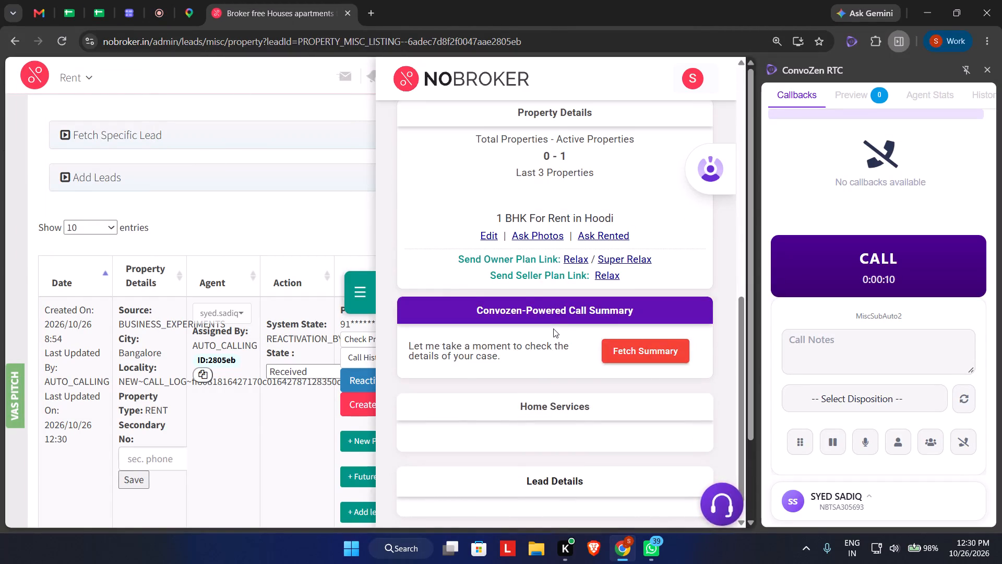
# Look up the lead owner's listings and open the 1 BHK For Rent in Hoodi property for editing.
pyautogui.scroll(3, 553, 328)
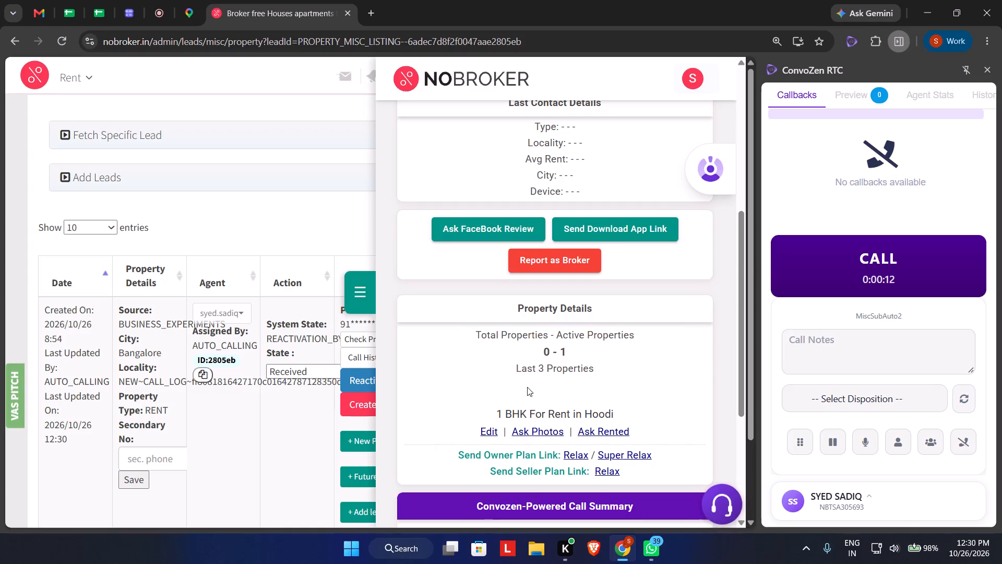
pyautogui.click(363, 339)
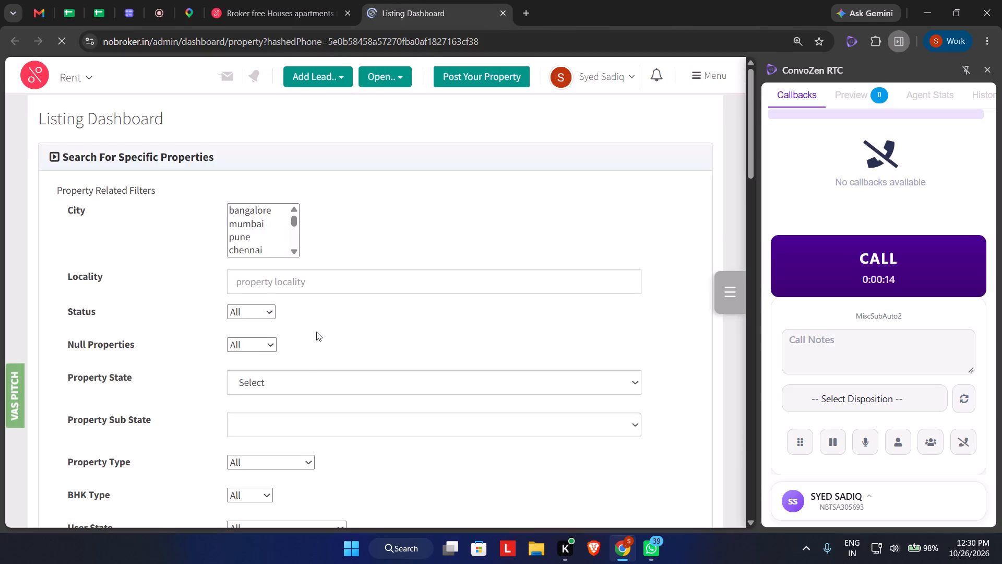
pyautogui.scroll(-16, 316, 332)
pyautogui.scroll(-3, 376, 404)
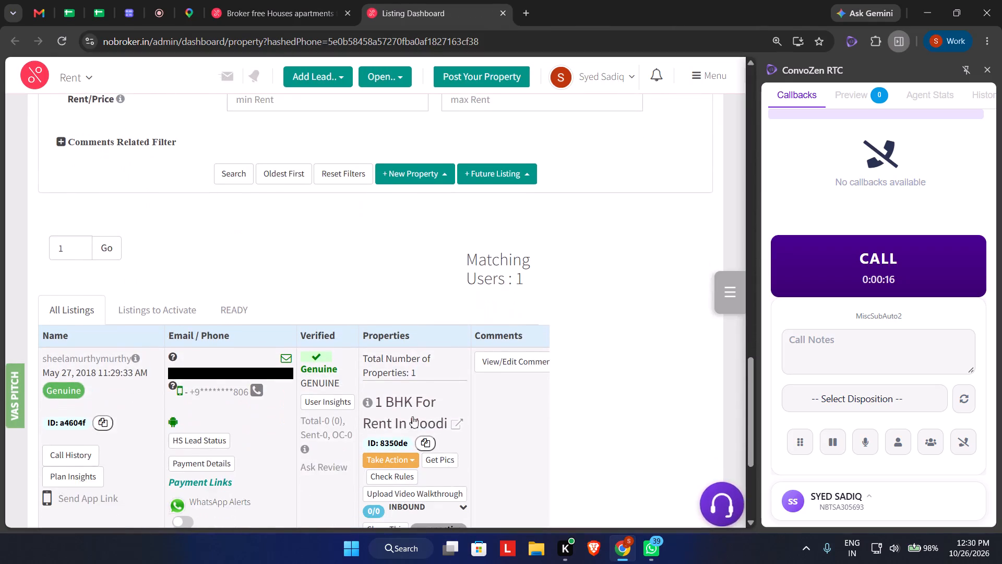
pyautogui.scroll(-2, 391, 410)
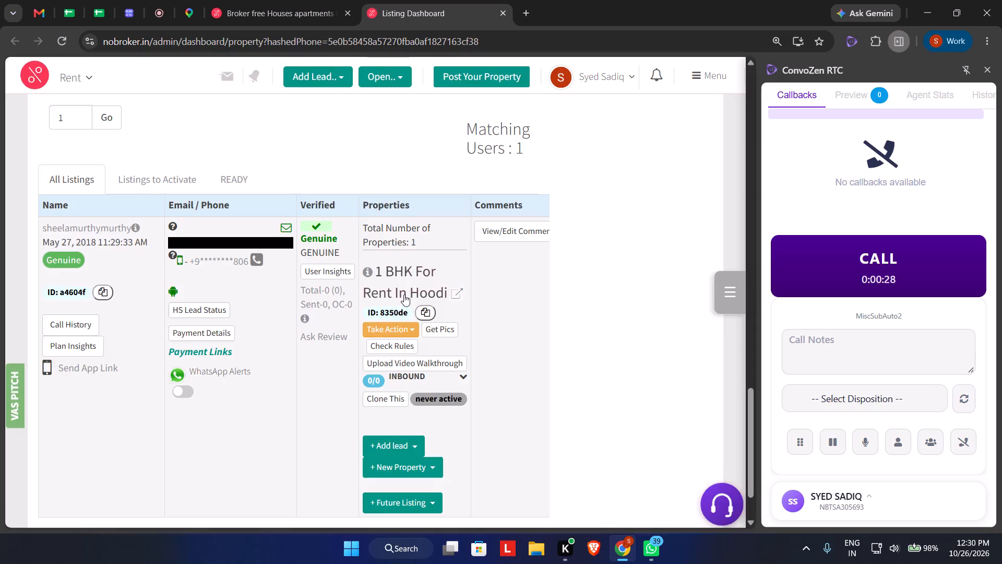
pyautogui.click(403, 268)
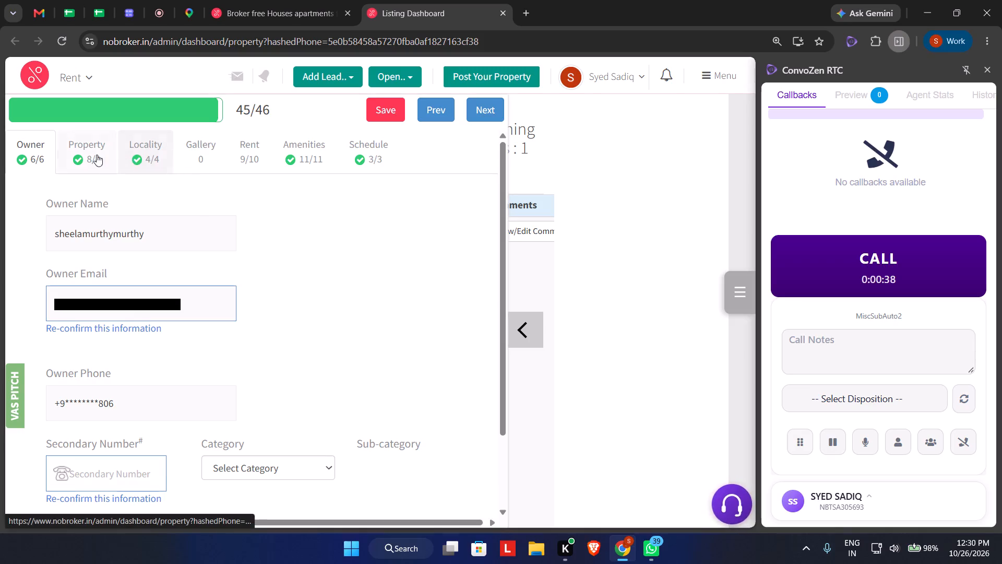
# Set the listing's expected rent to 13000 per month and its expected deposit to 40000.
pyautogui.click(259, 150)
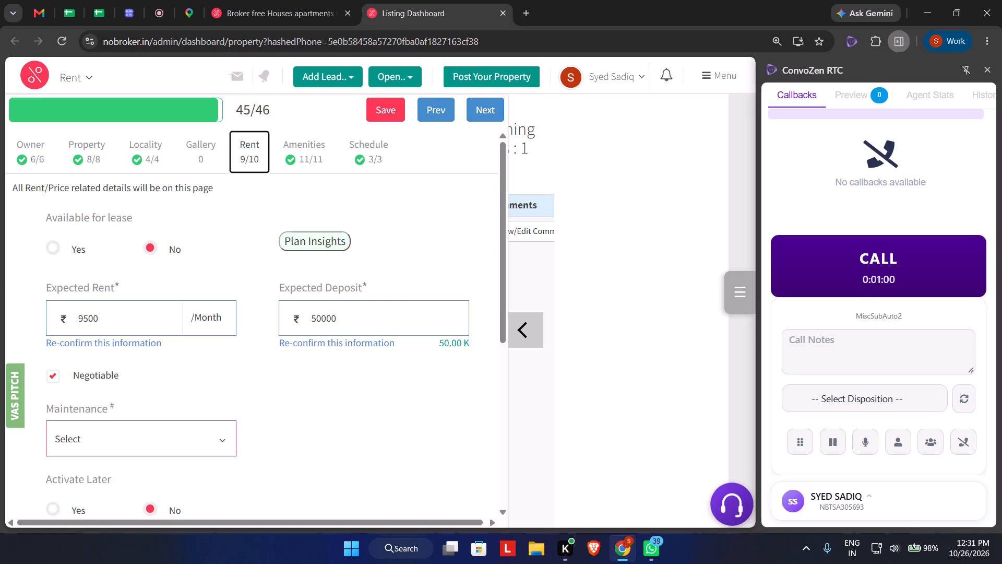
pyautogui.moveTo(124, 314); pyautogui.dragTo(54, 326)
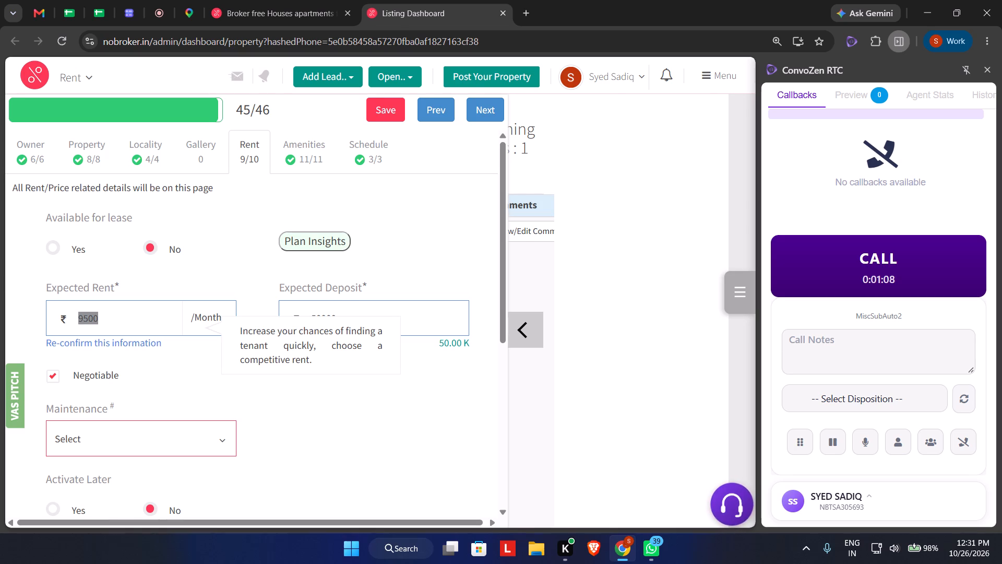
pyautogui.write('13000')
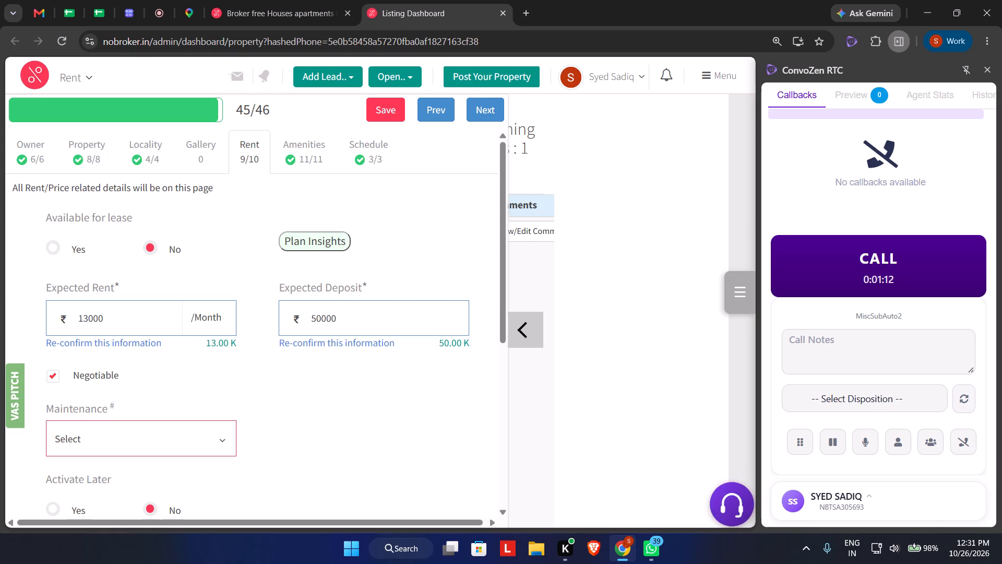
pyautogui.moveTo(315, 325); pyautogui.dragTo(308, 329)
pyautogui.press('4')
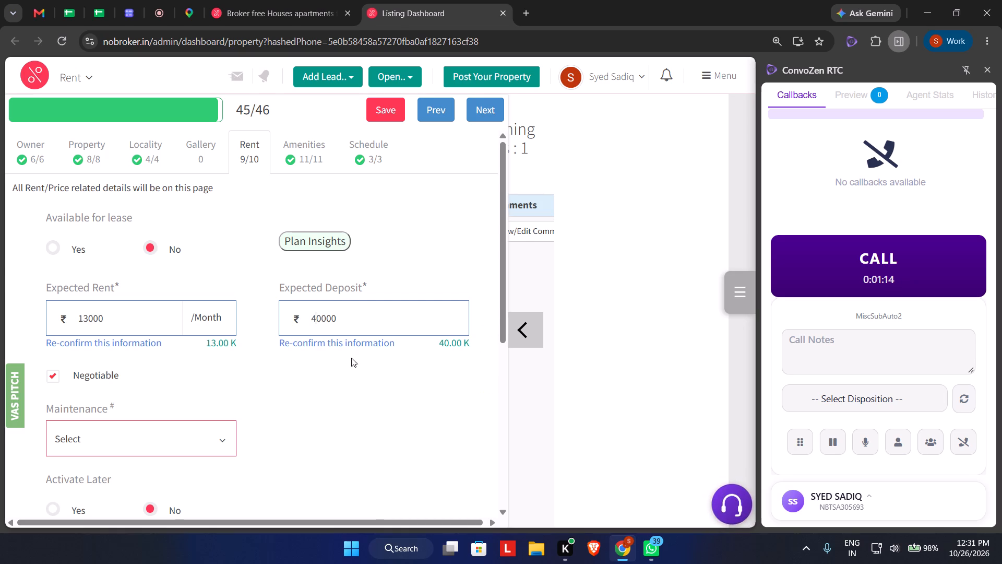
pyautogui.click(349, 396)
# Set the listing's maintenance to Maintenance Included and its available-from date to 26-10-2026.
pyautogui.scroll(-2, 349, 396)
pyautogui.click(236, 313)
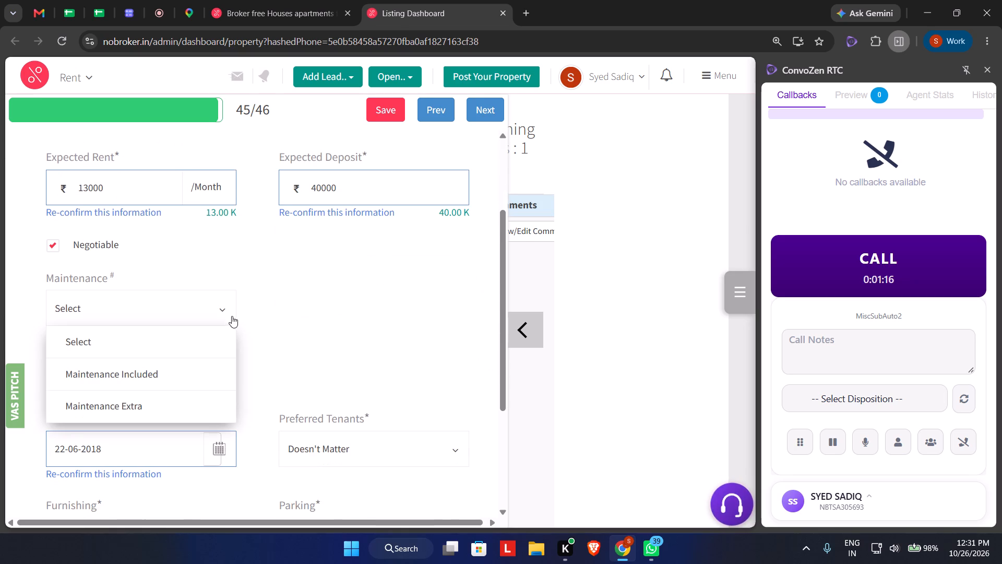
pyautogui.click(148, 383)
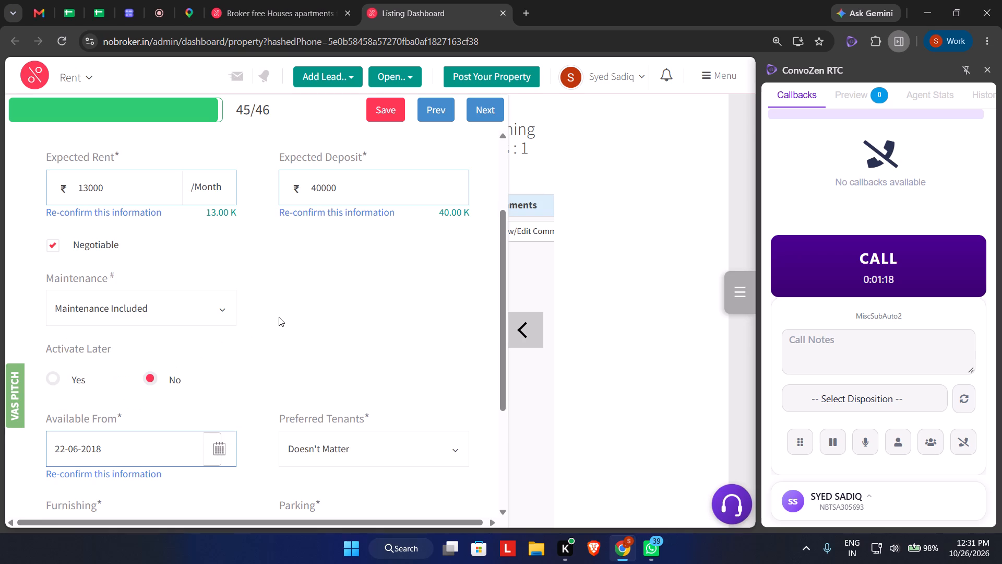
pyautogui.scroll(-1, 280, 316)
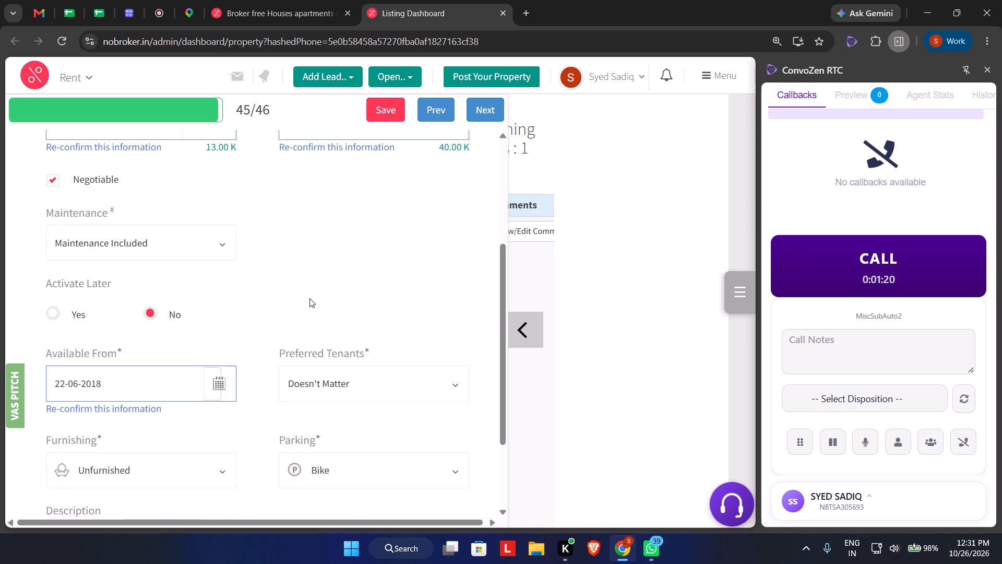
pyautogui.click(211, 383)
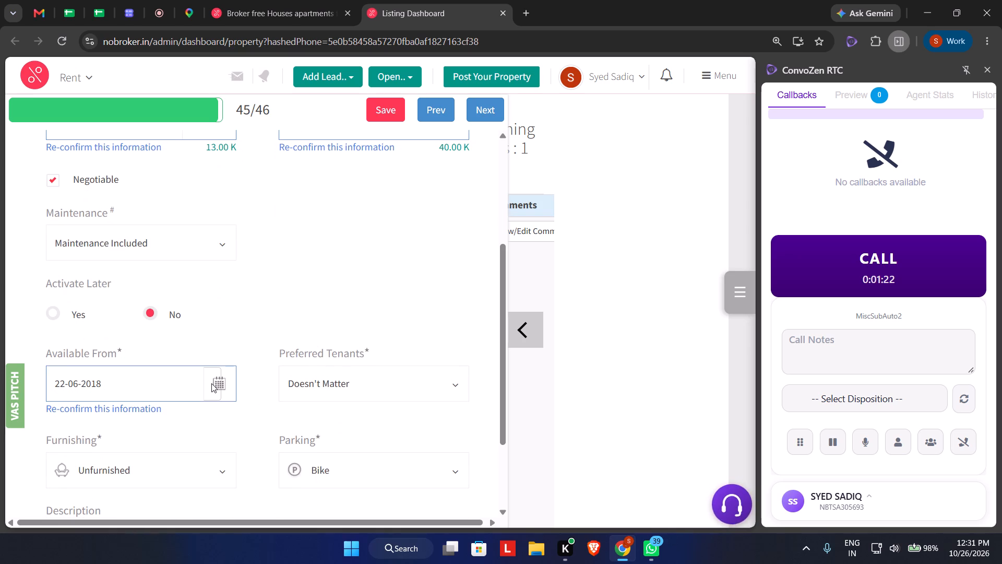
pyautogui.click(177, 385)
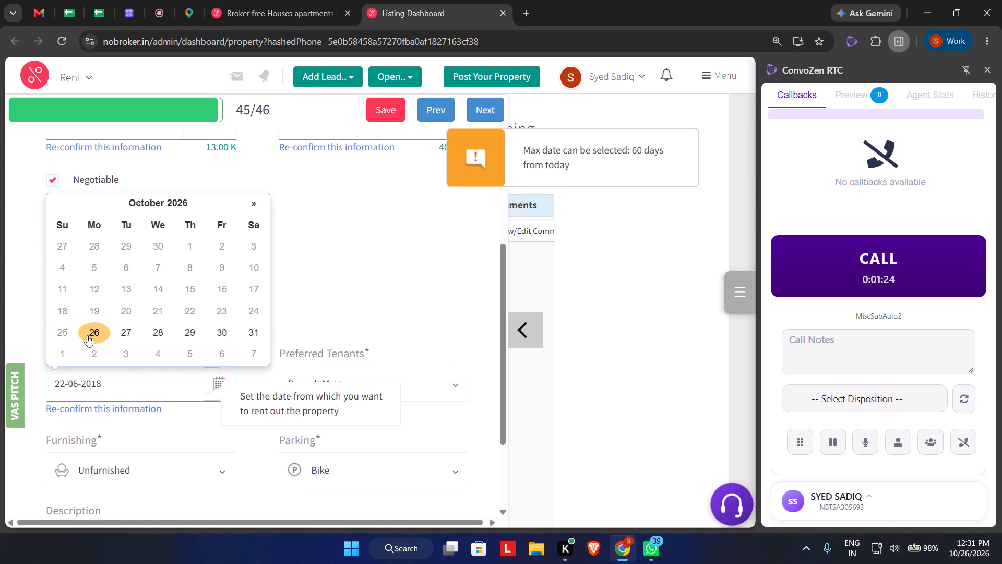
pyautogui.click(87, 335)
pyautogui.scroll(1, 246, 318)
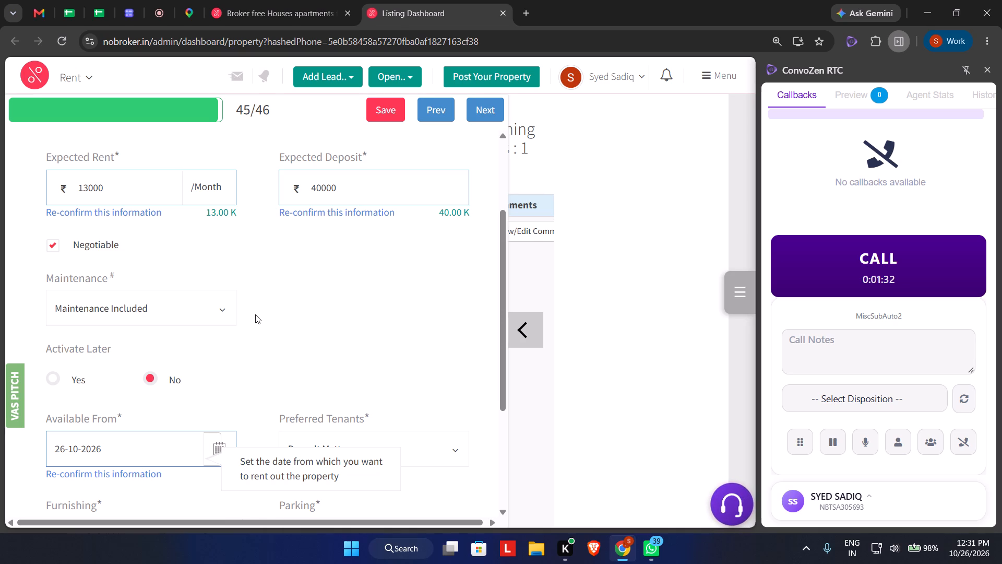
pyautogui.click(391, 321)
# Review the listing's rent details, including deposit, availability, preferred tenants, furnishing, parking and description.
pyautogui.scroll(-1, 391, 321)
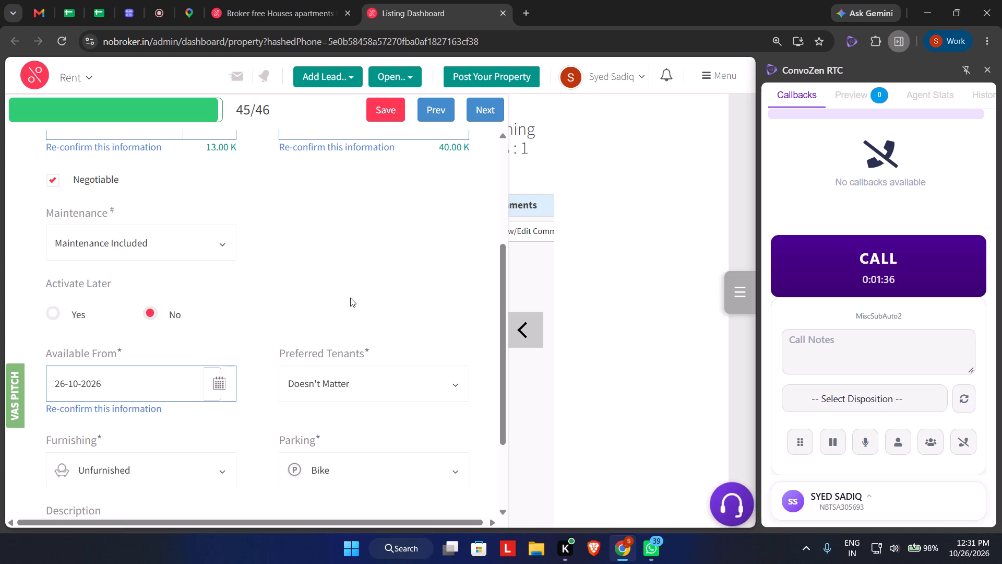
pyautogui.scroll(-1, 354, 296)
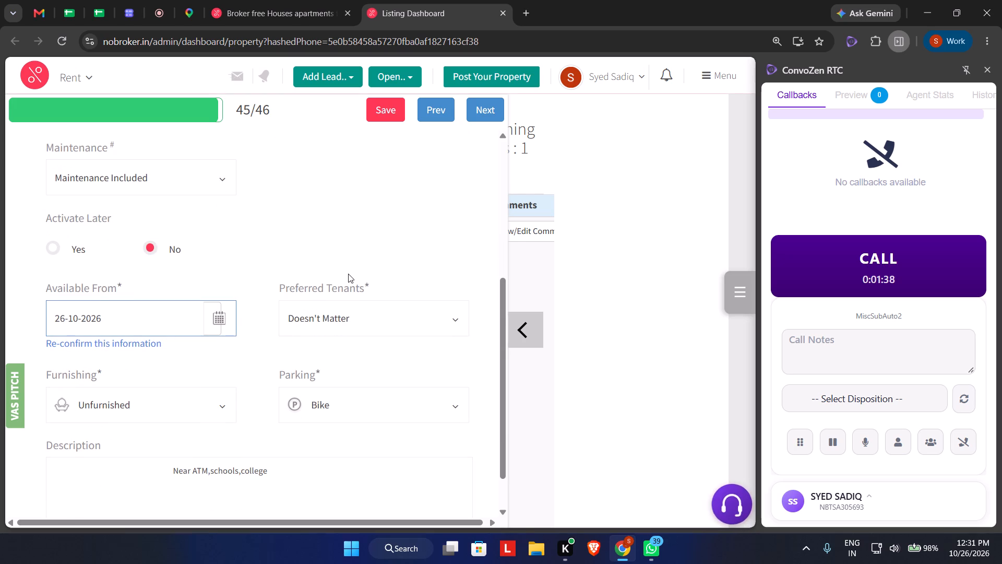
pyautogui.scroll(3, 332, 294)
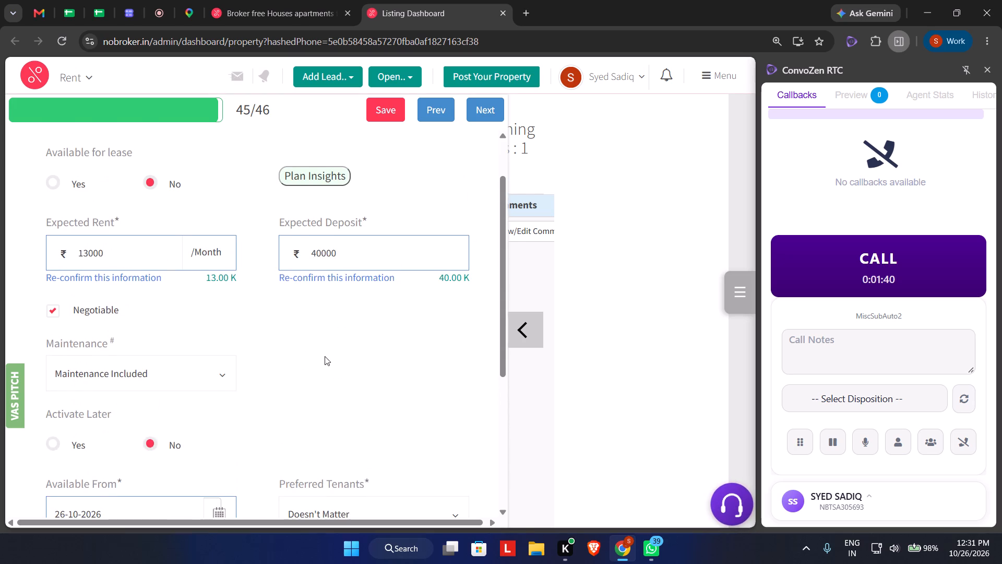
pyautogui.scroll(2, 323, 360)
pyautogui.scroll(3, 282, 301)
pyautogui.scroll(-2, 277, 263)
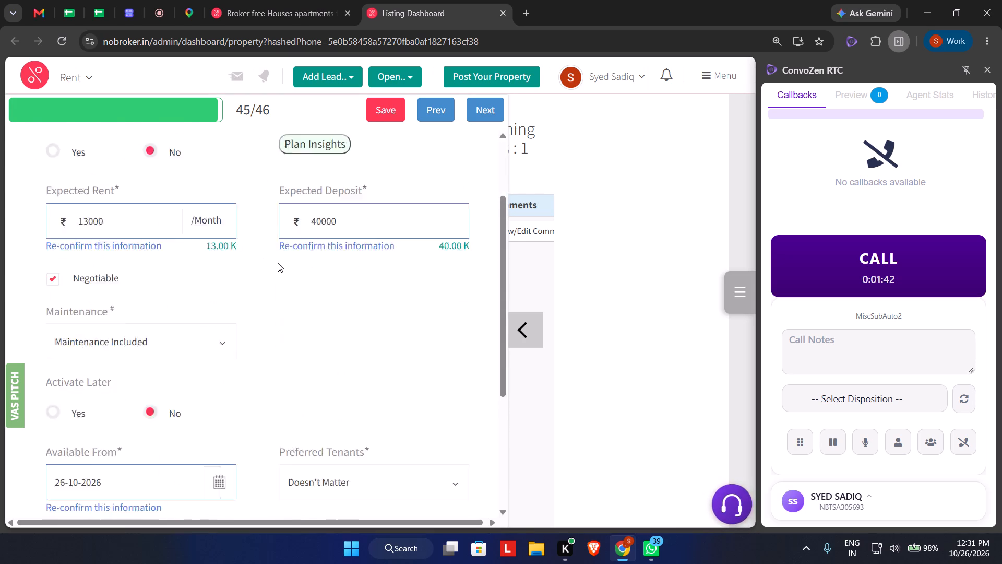
pyautogui.scroll(-3, 289, 274)
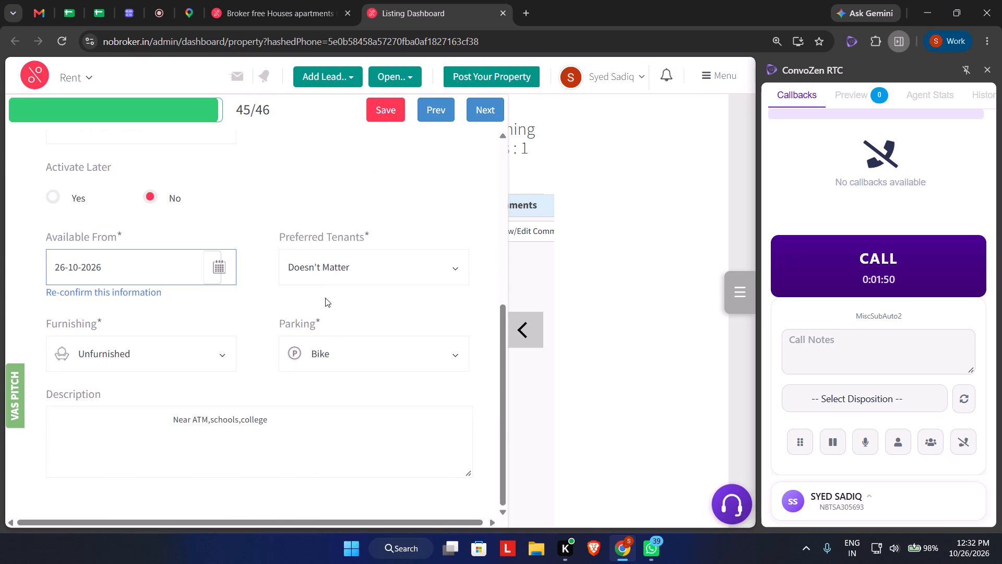
pyautogui.scroll(8, 345, 325)
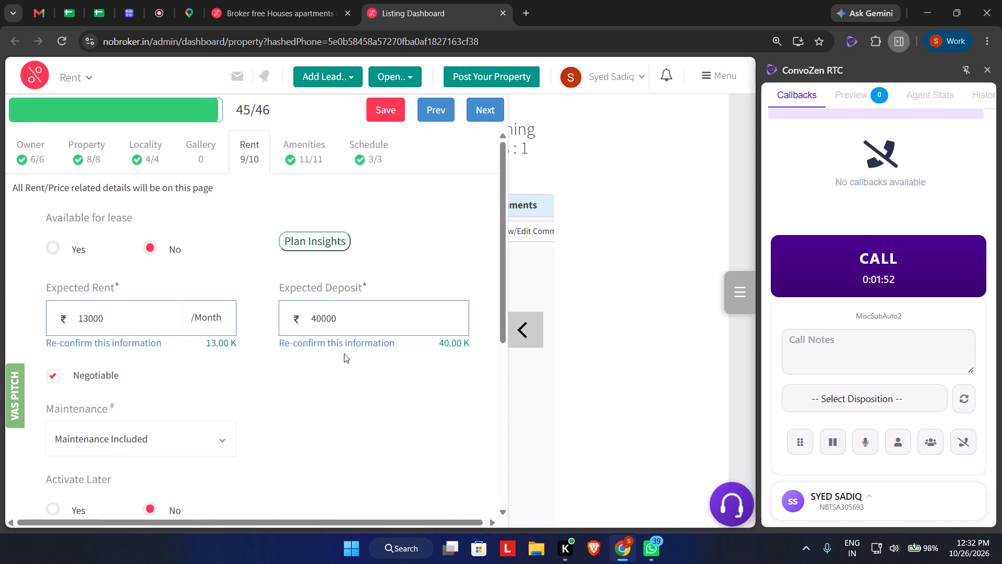
pyautogui.scroll(1, 344, 354)
# Review the listing's amenities, locality with its map location, and owner details.
pyautogui.click(305, 151)
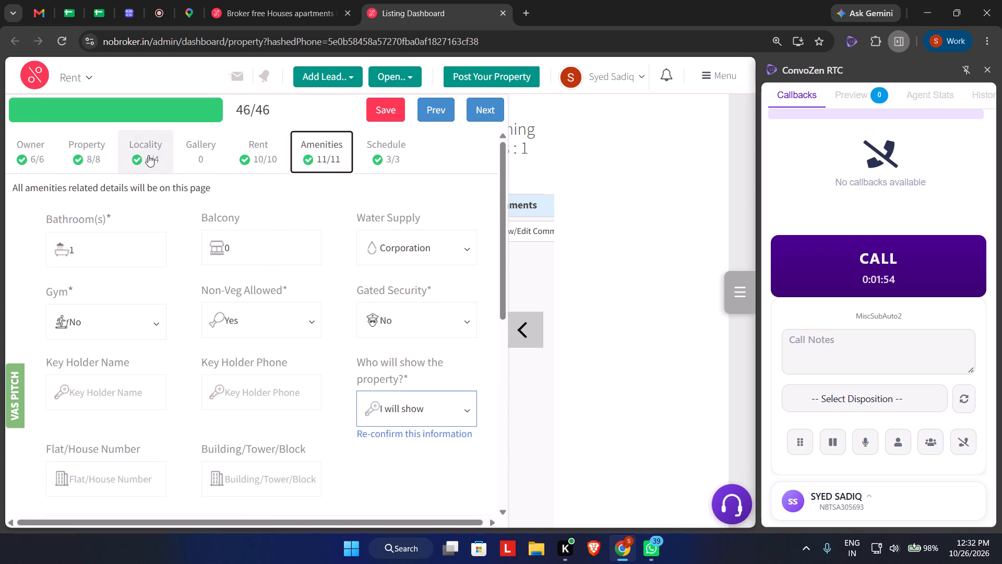
pyautogui.click(148, 155)
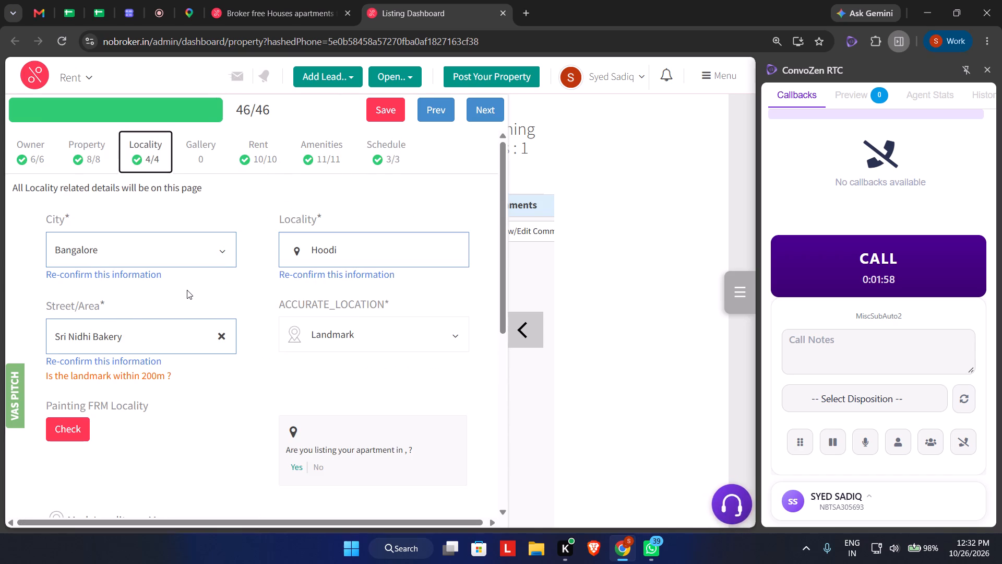
pyautogui.scroll(-5, 187, 290)
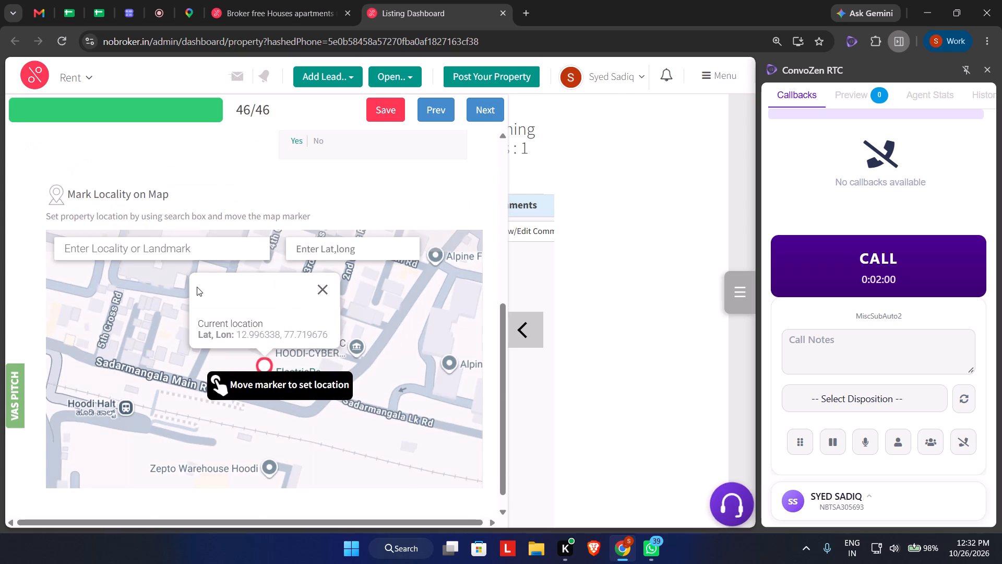
pyautogui.scroll(7, 197, 287)
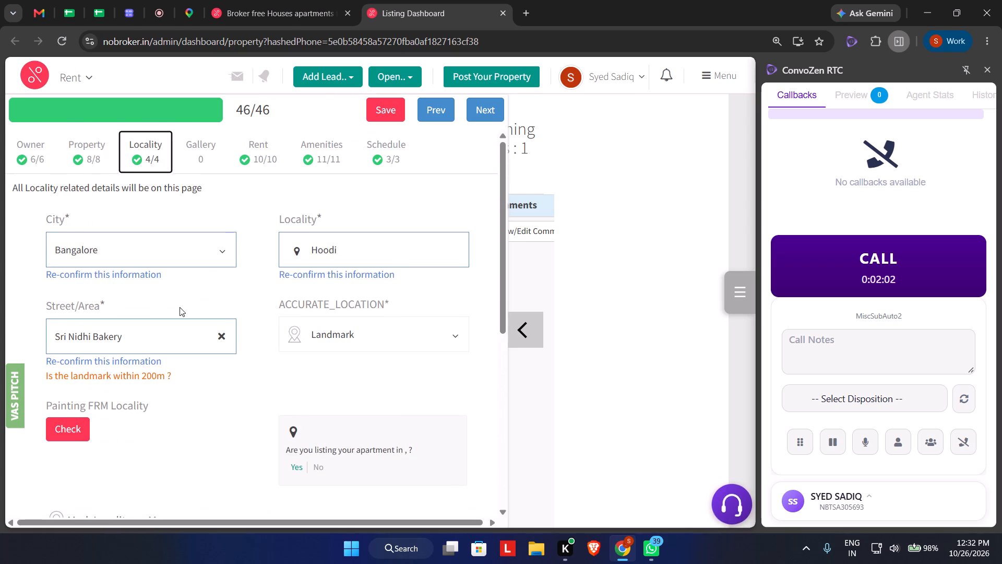
pyautogui.click(323, 147)
pyautogui.scroll(-2, 202, 285)
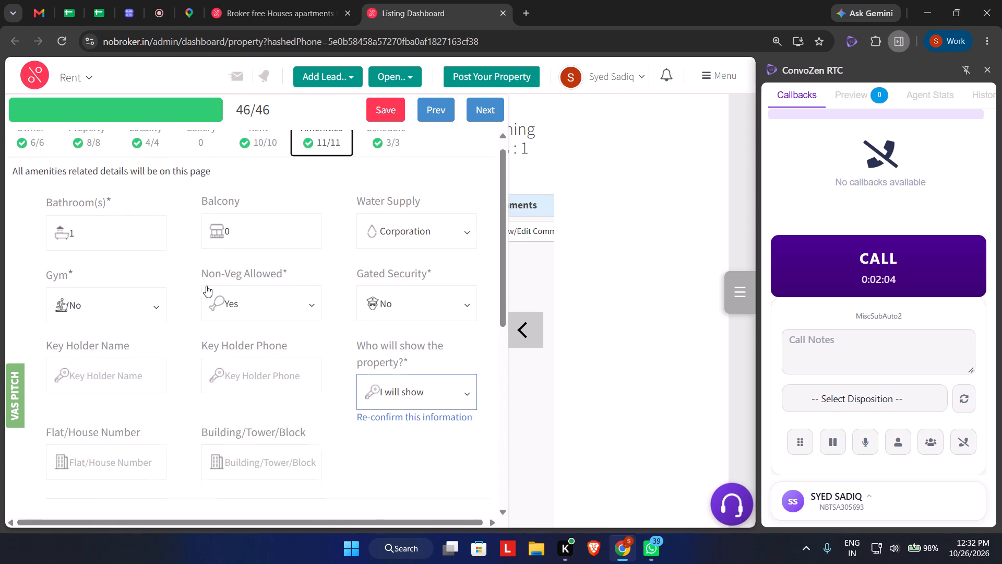
pyautogui.scroll(-1, 206, 286)
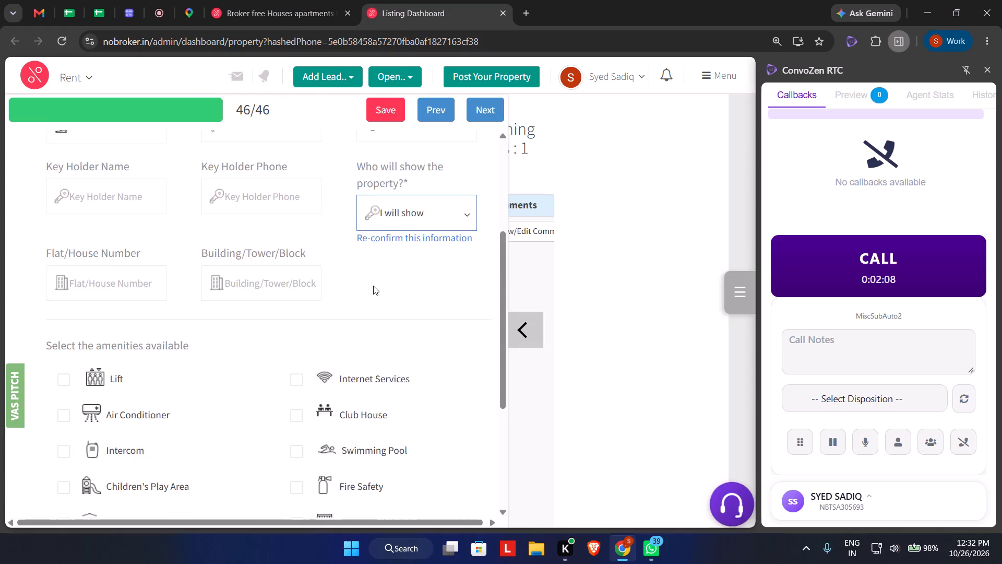
pyautogui.scroll(6, 373, 286)
pyautogui.click(28, 164)
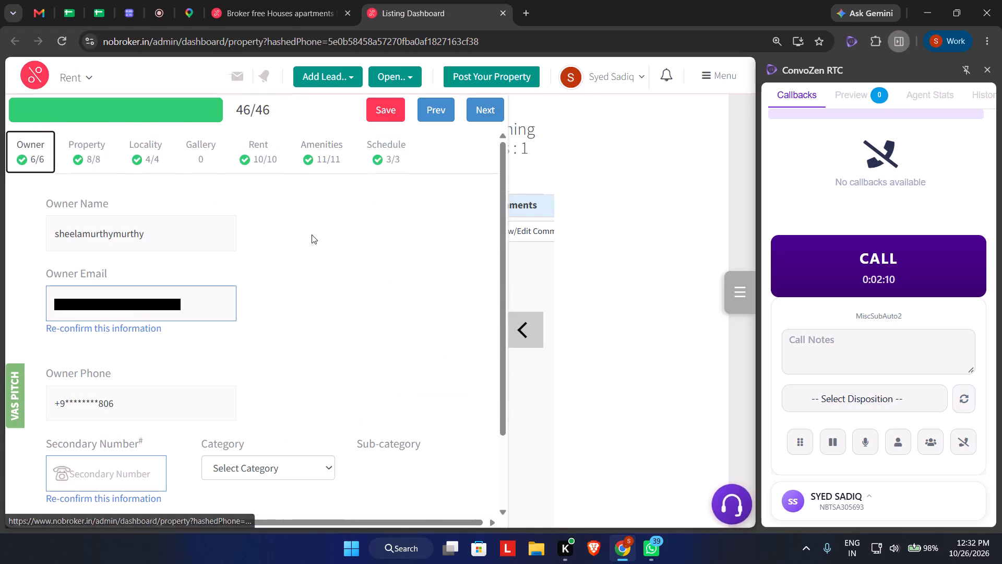
pyautogui.scroll(-5, 316, 242)
pyautogui.scroll(3, 420, 414)
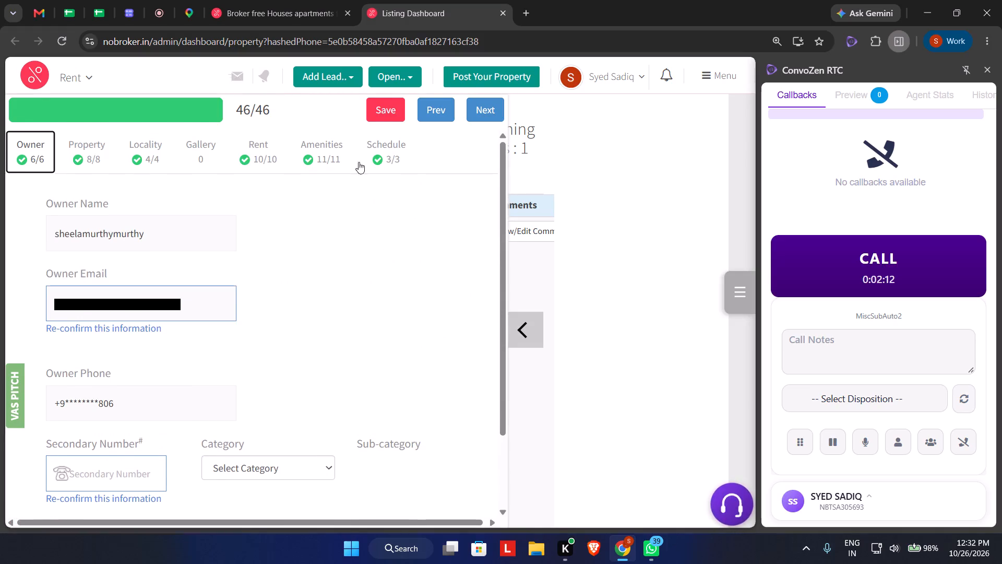
# Save the edited Hoodi property listing.
pyautogui.click(381, 113)
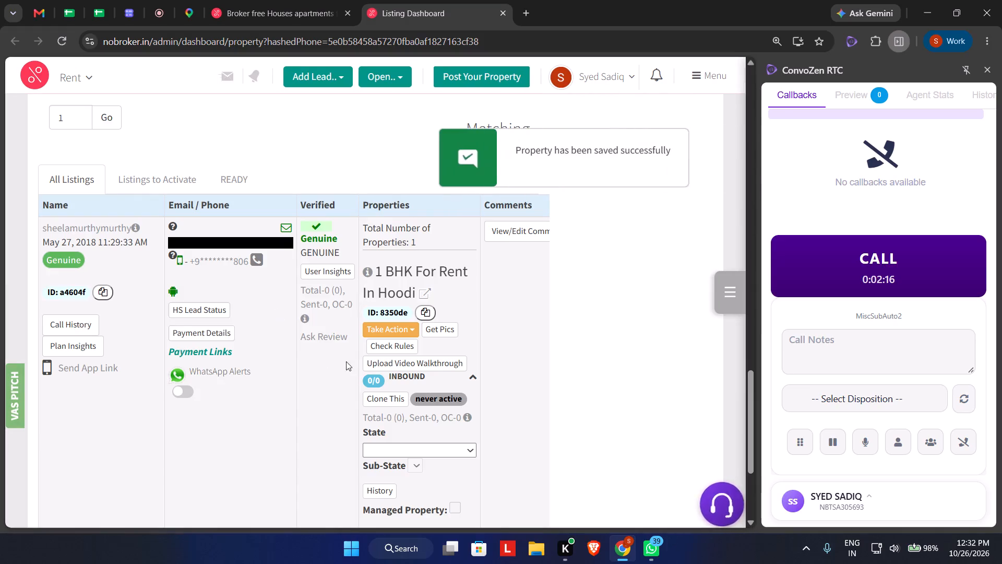
# Set the state of the 1 BHK Hoodi property to Reactivation.
pyautogui.click(437, 446)
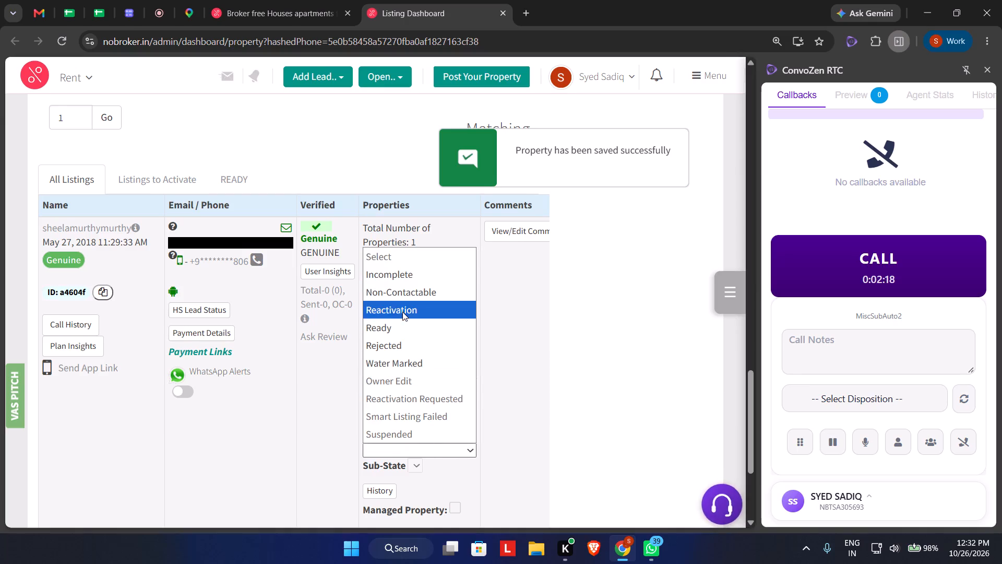
pyautogui.click(402, 310)
pyautogui.click(606, 349)
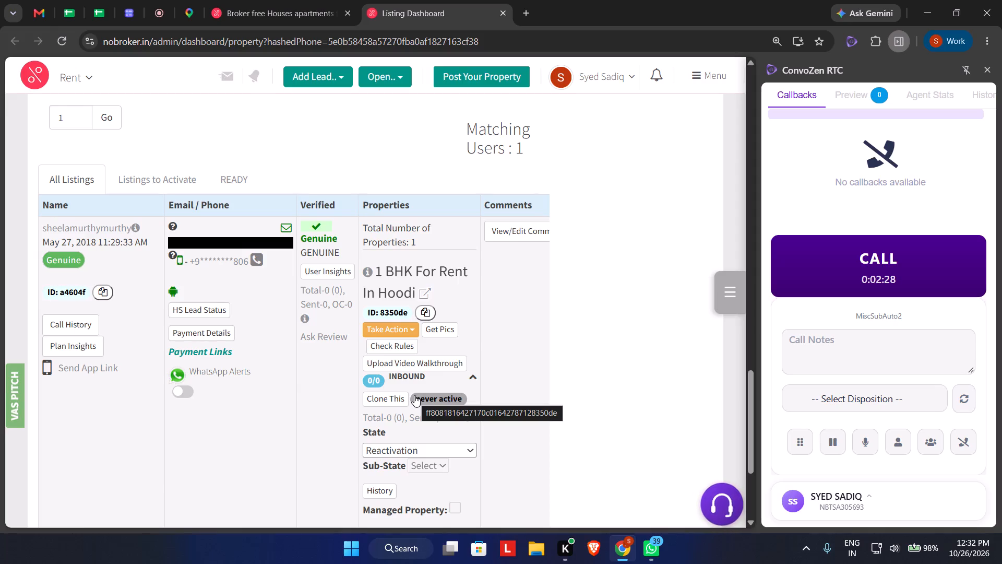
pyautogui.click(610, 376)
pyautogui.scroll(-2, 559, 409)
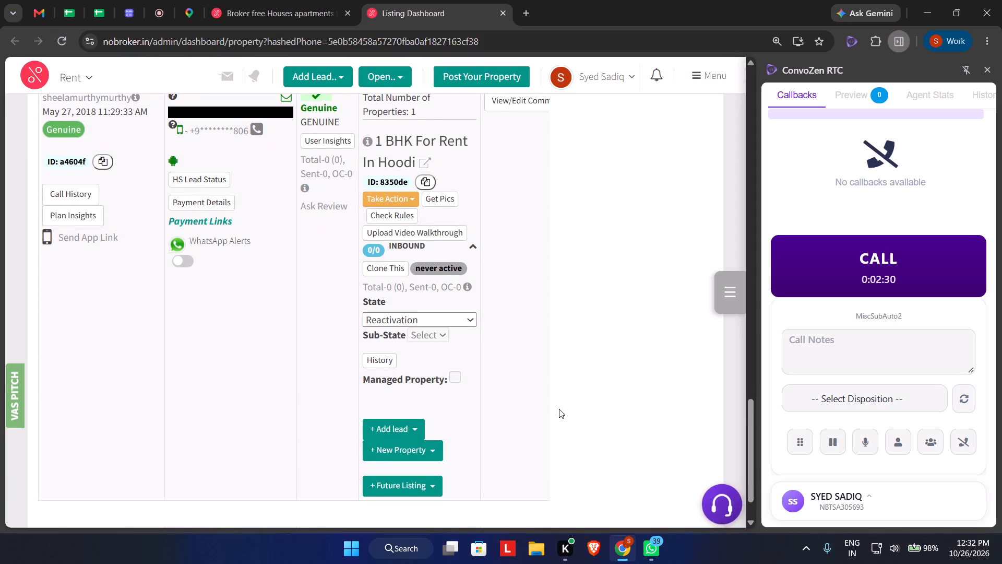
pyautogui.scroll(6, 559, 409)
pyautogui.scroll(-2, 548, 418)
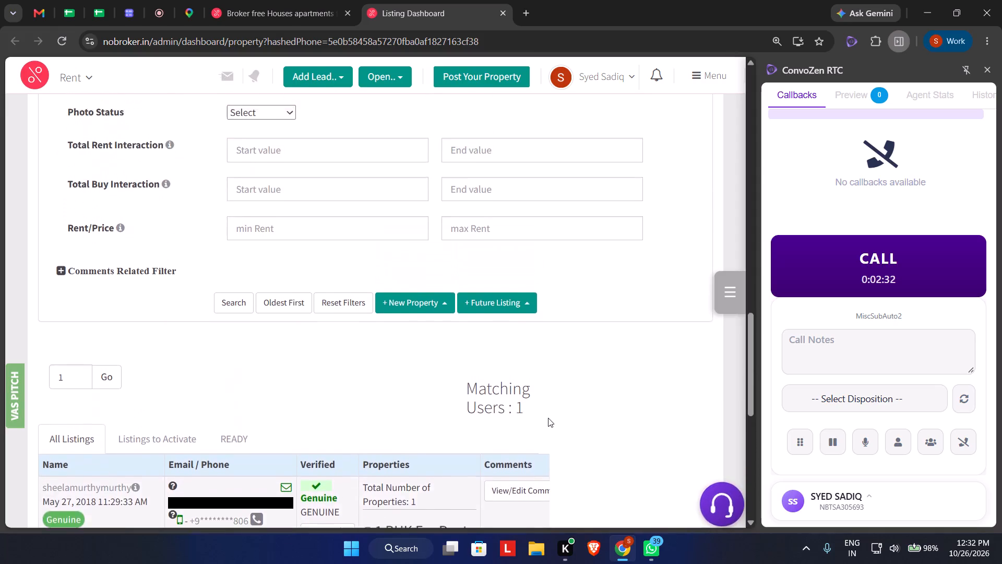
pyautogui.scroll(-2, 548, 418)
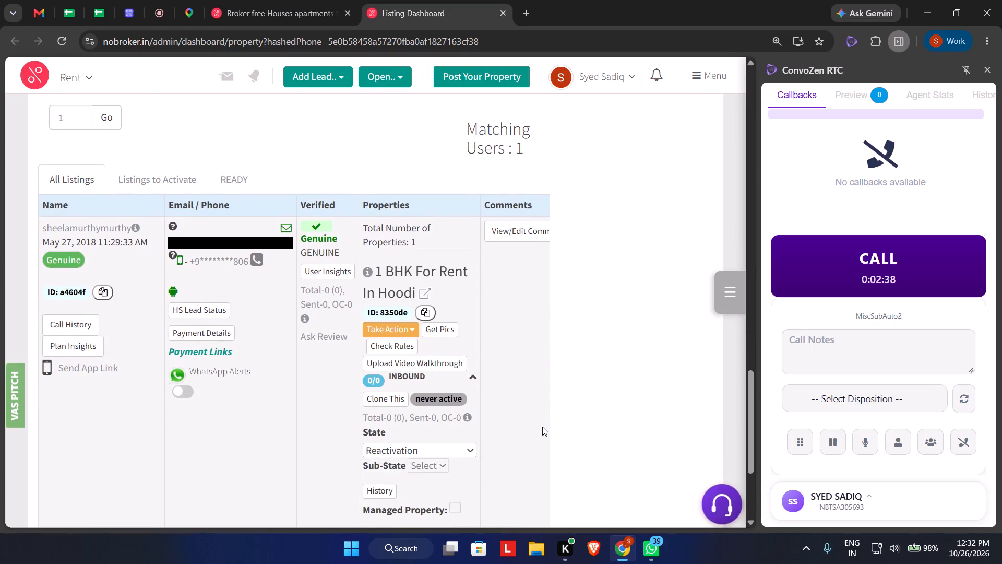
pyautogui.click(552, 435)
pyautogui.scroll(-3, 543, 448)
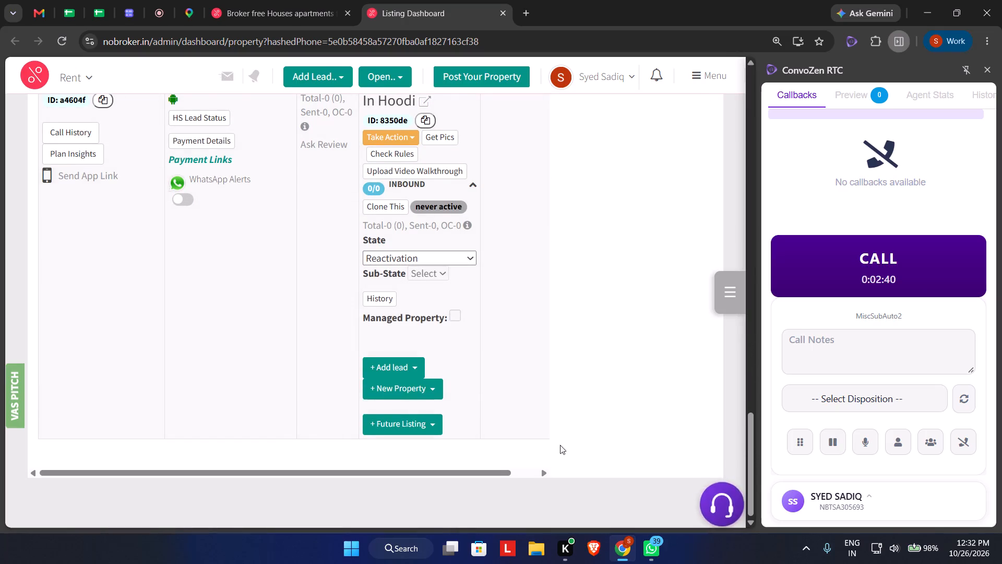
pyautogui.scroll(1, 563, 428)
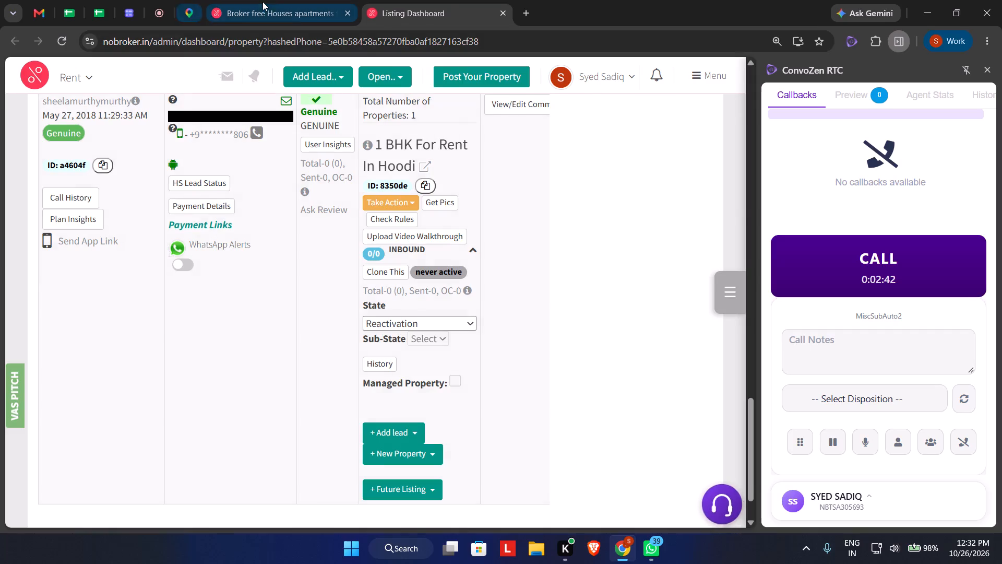
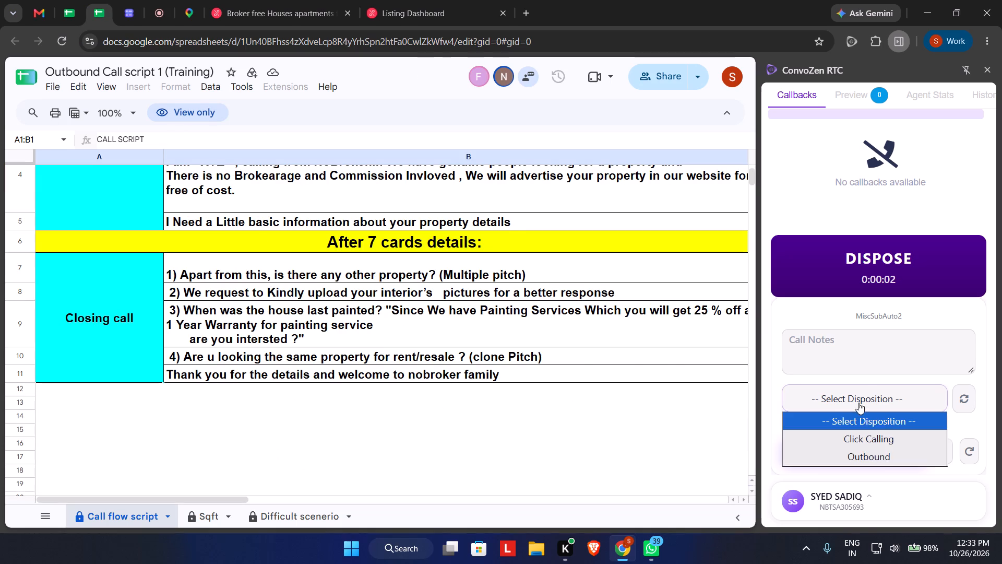
# Set the call disposition to Click Calling, Converted, Re Activation.
pyautogui.click(862, 442)
pyautogui.click(857, 409)
pyautogui.click(857, 451)
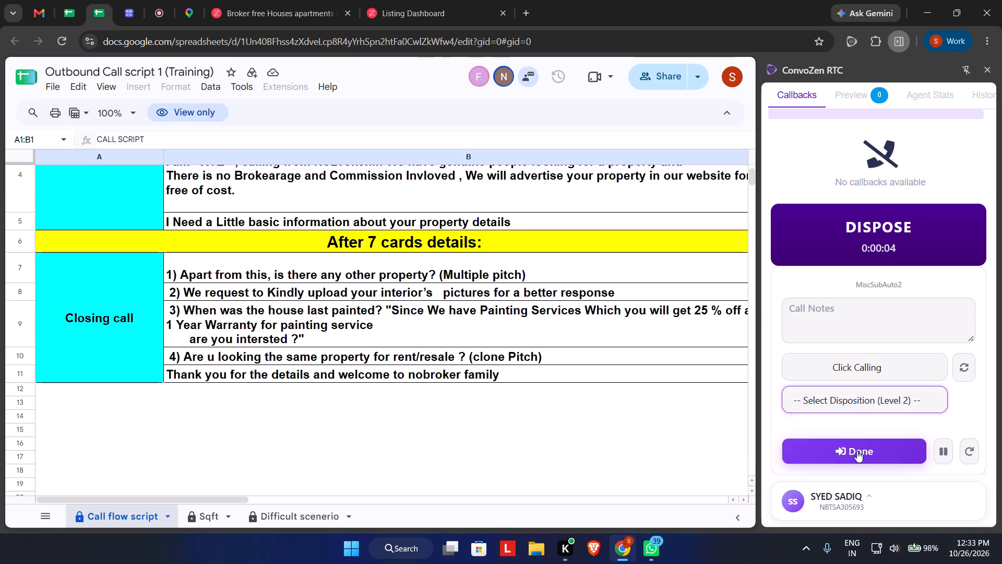
pyautogui.click(841, 398)
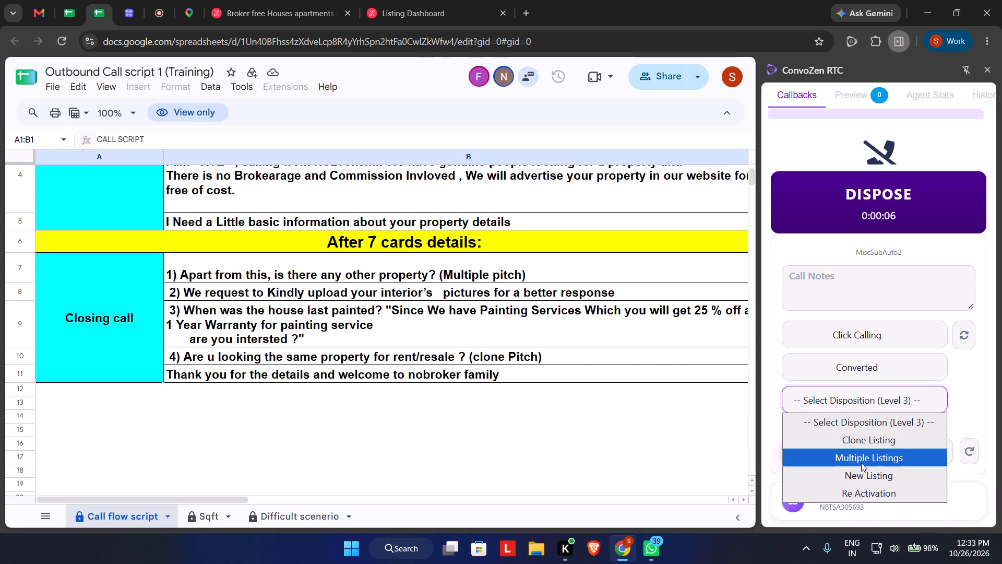
pyautogui.click(855, 493)
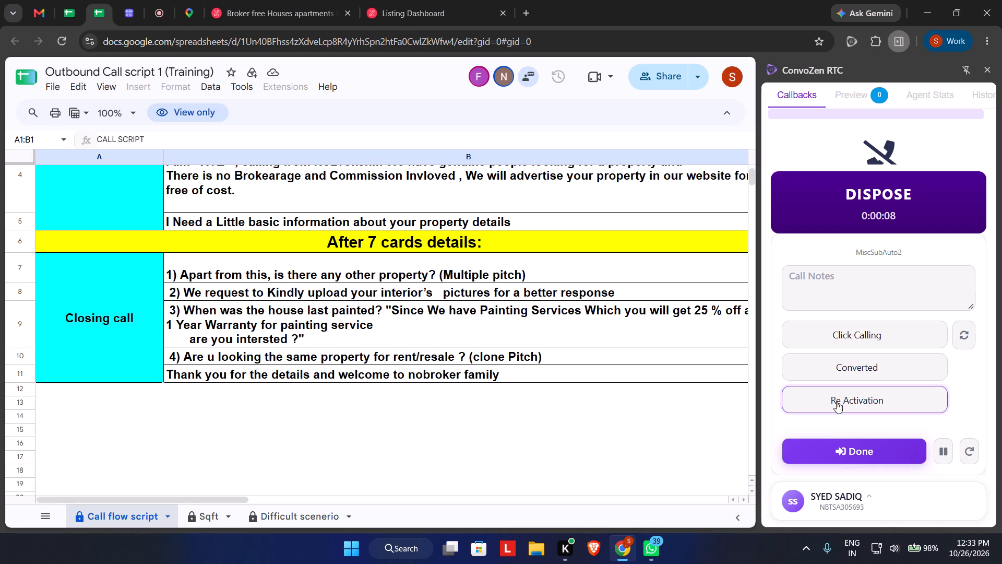
# Set the state of the Hoodi owner's lead to Converted and hide the owner details pane.
pyautogui.click(292, 8)
pyautogui.click(317, 372)
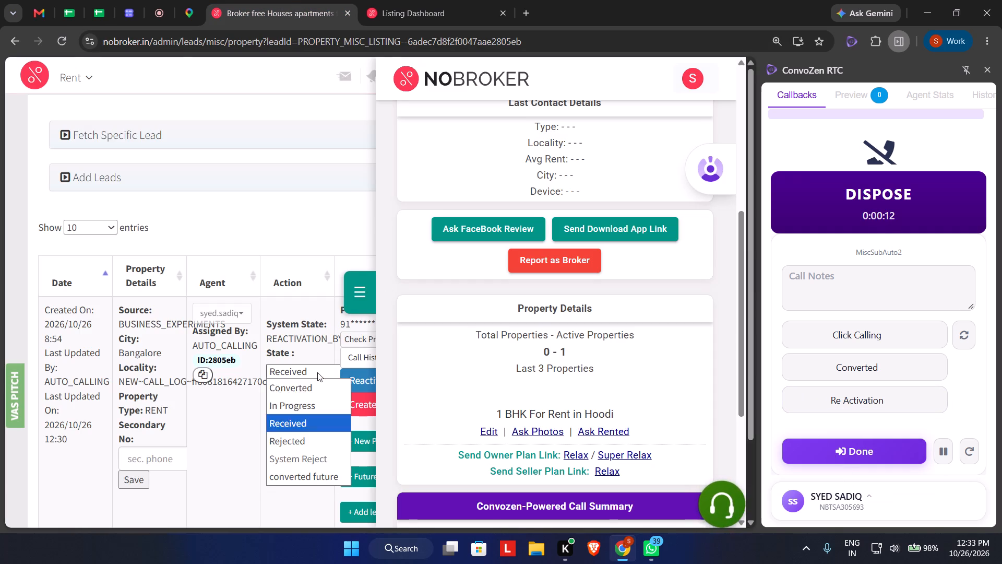
pyautogui.click(312, 392)
pyautogui.click(306, 428)
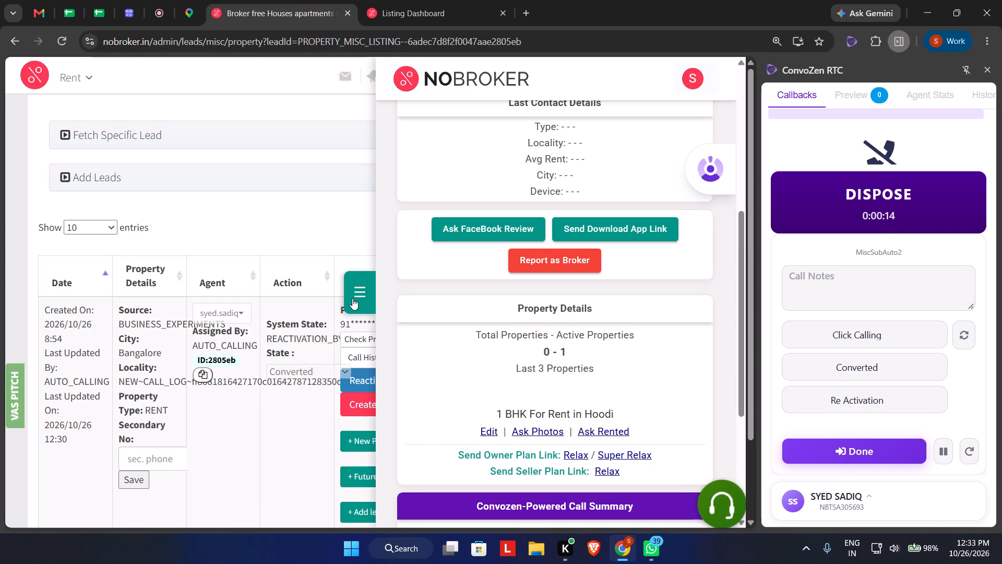
pyautogui.click(365, 293)
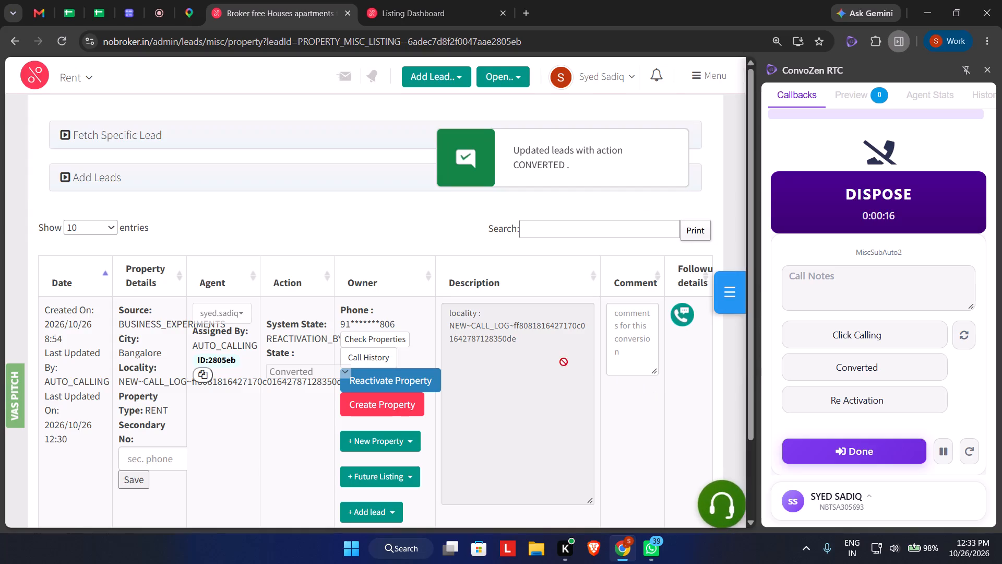
# Pin the Hoodi owner's Listing Dashboard tab and move it to the front of the browser tabs.
pyautogui.click(424, 13)
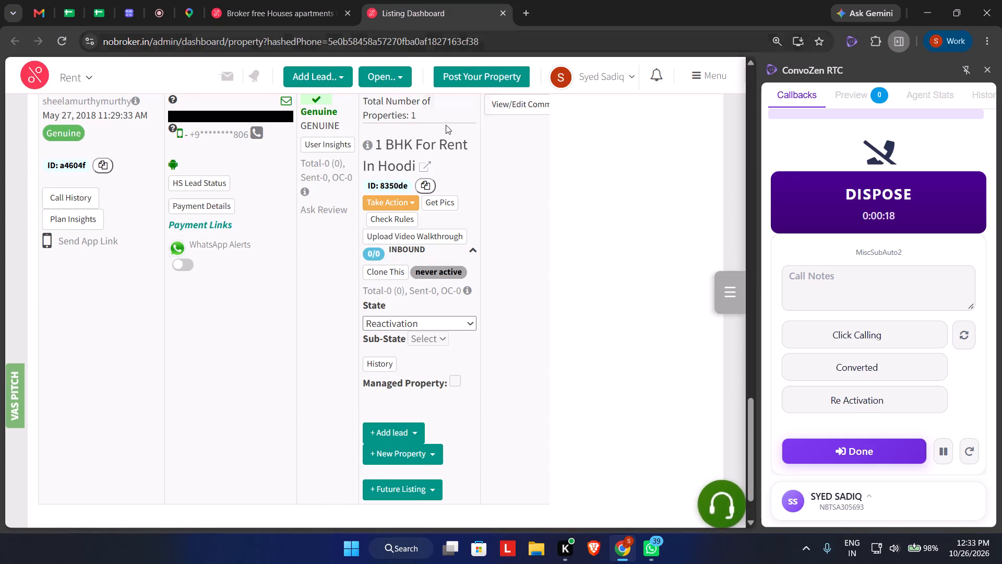
pyautogui.click(581, 256)
pyautogui.rightClick(387, 0)
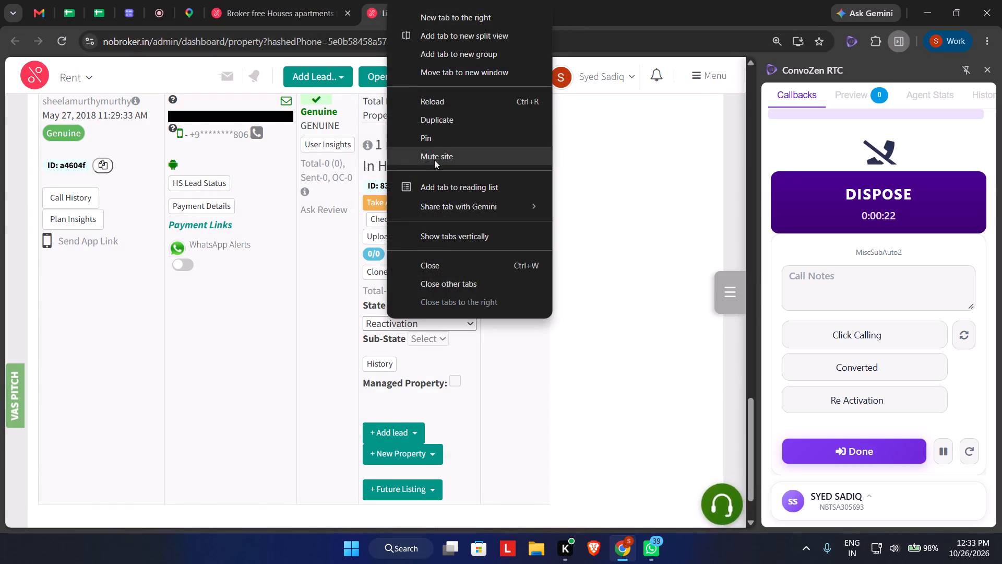
pyautogui.click(436, 140)
pyautogui.moveTo(218, 13); pyautogui.dragTo(19, 0)
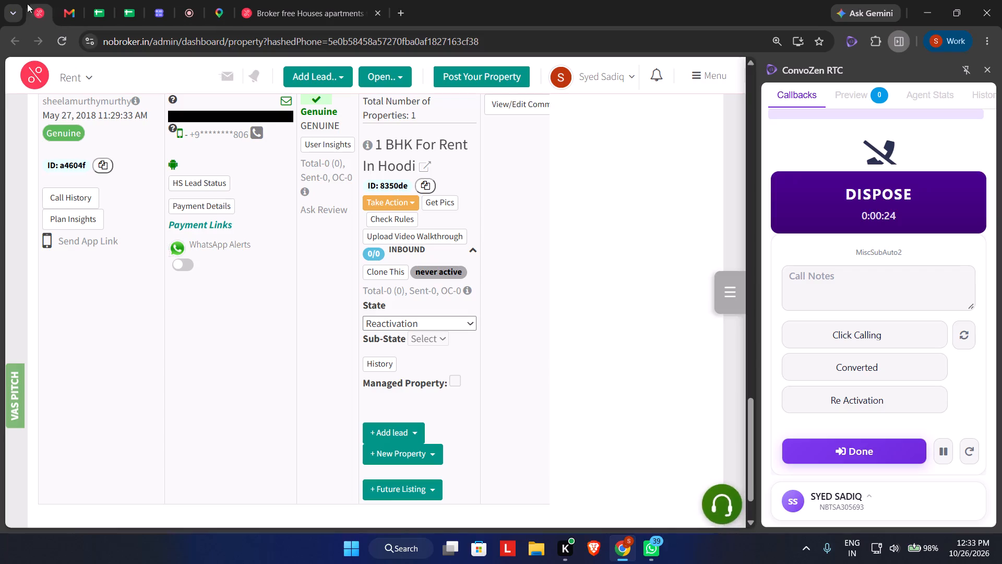
# Reopen two Listing Dashboards closed two hours ago one after the other, check each owner's properties and close them again.
pyautogui.click(19, 18)
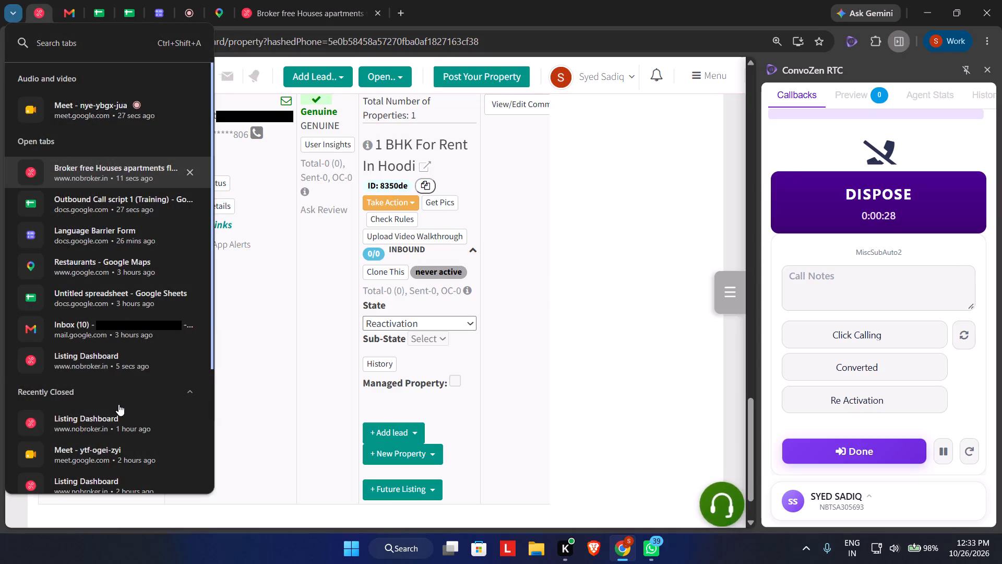
pyautogui.scroll(-2, 121, 398)
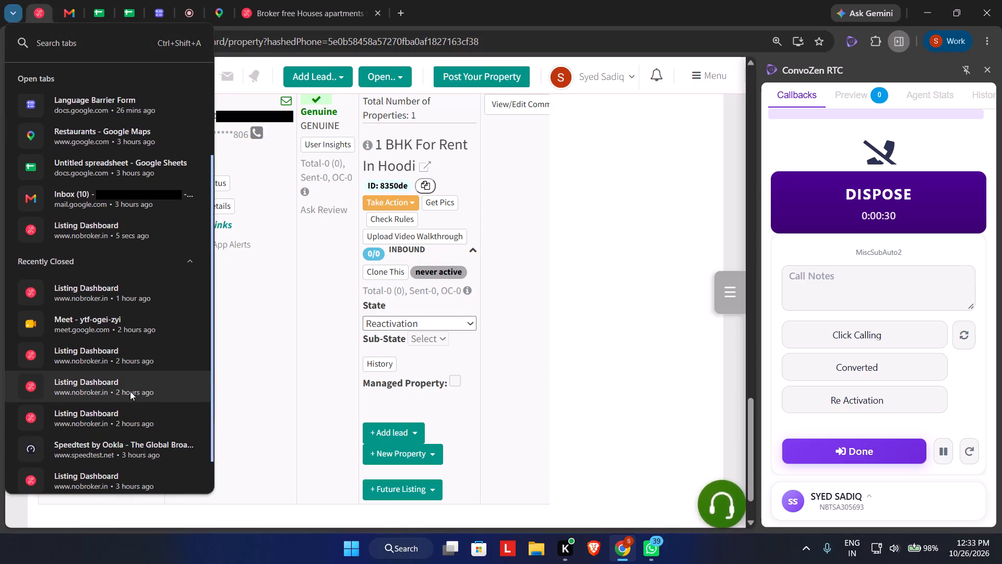
pyautogui.scroll(-1, 137, 407)
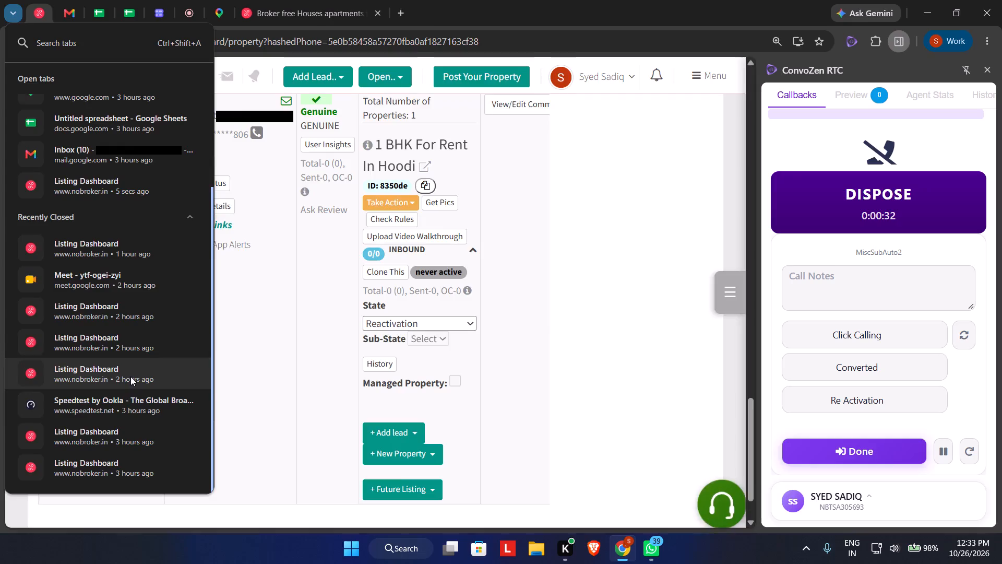
pyautogui.click(130, 377)
pyautogui.scroll(-1, 245, 298)
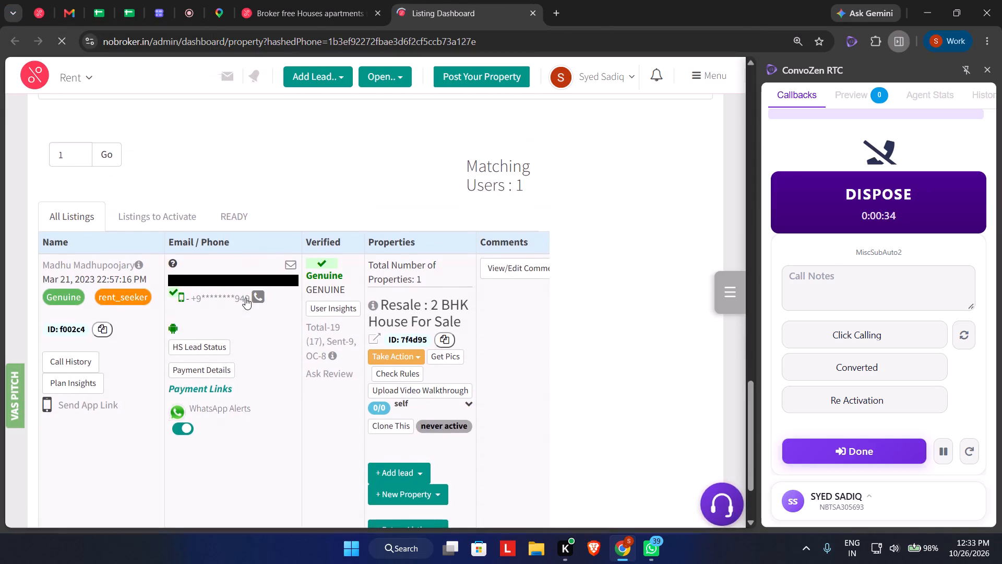
pyautogui.scroll(-1, 245, 298)
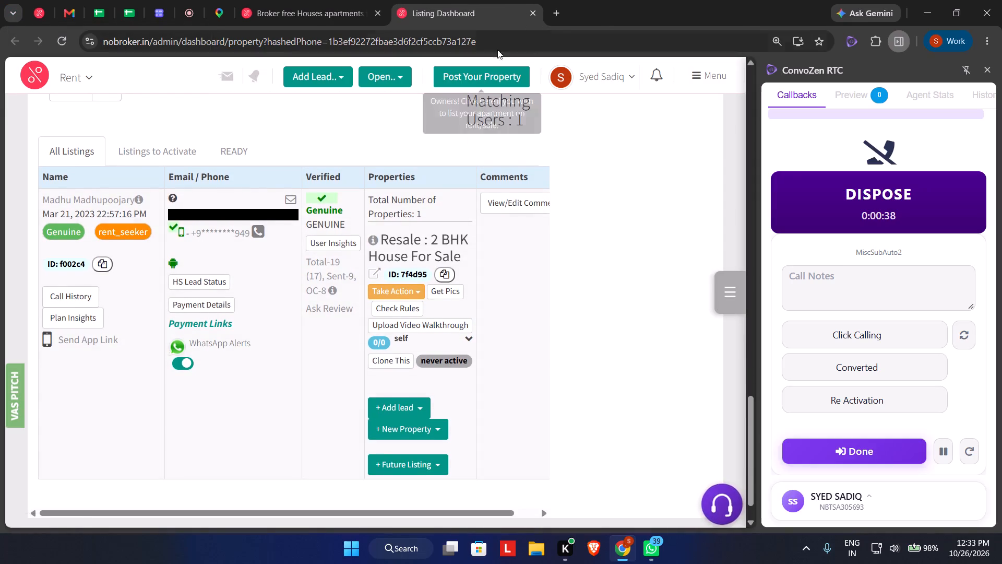
pyautogui.click(529, 13)
pyautogui.click(8, 10)
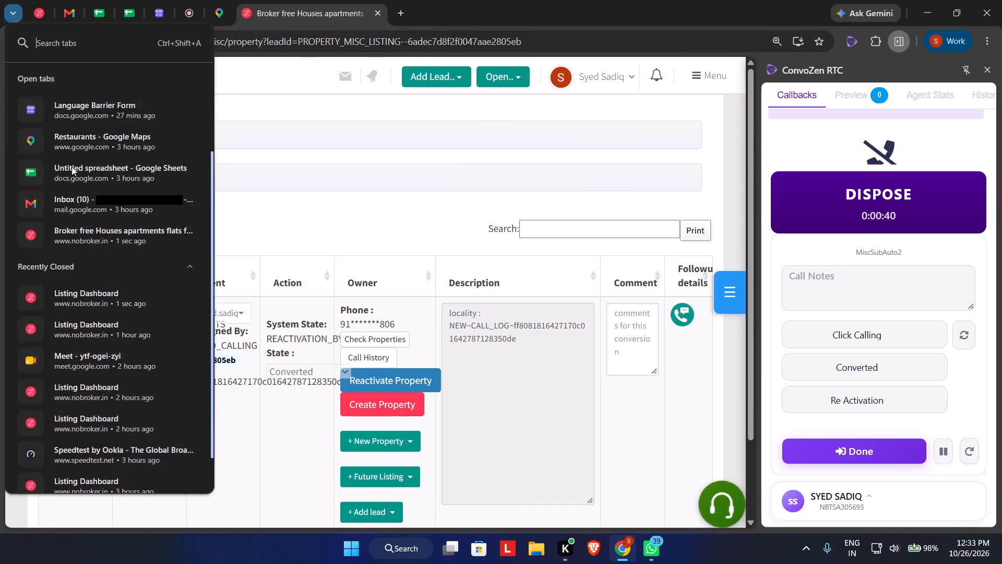
pyautogui.scroll(-1, 104, 338)
pyautogui.click(106, 343)
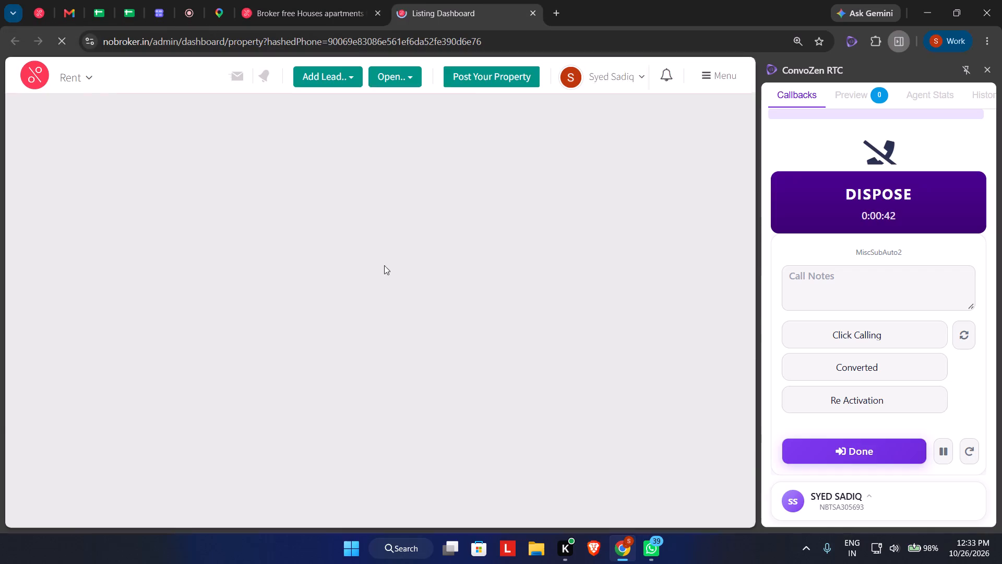
pyautogui.scroll(-5, 392, 320)
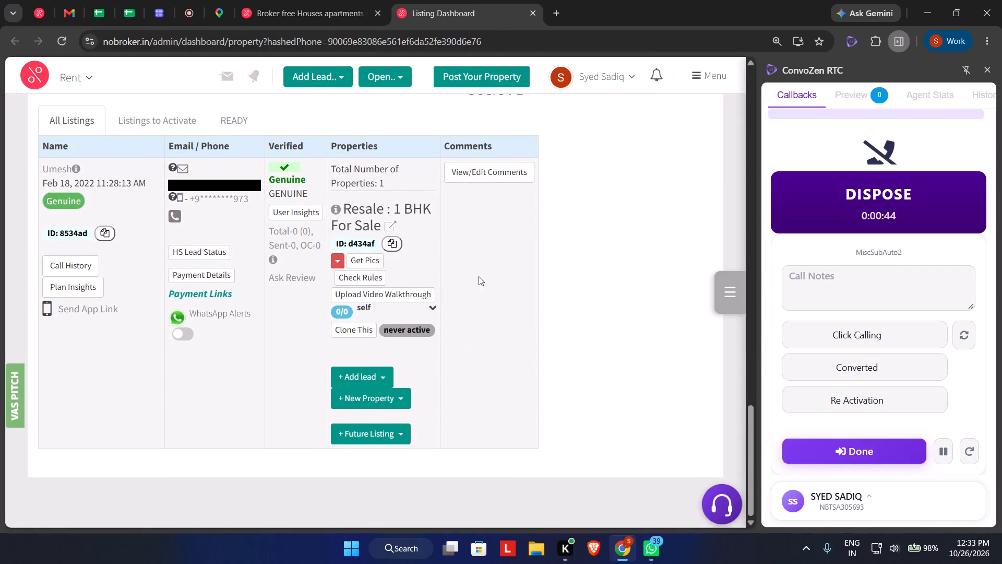
pyautogui.click(536, 10)
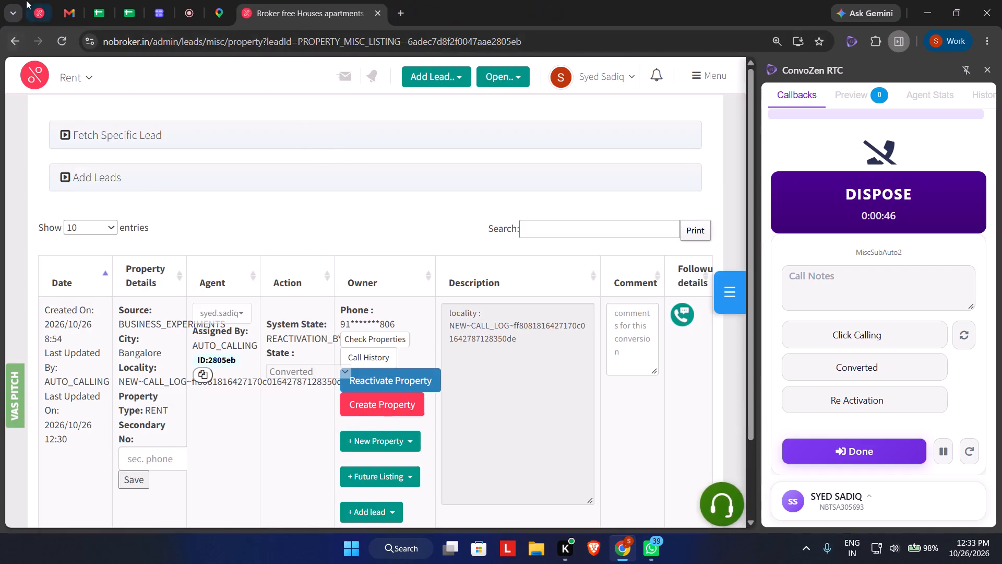
# Reopen a Listing Dashboard closed three hours ago, check the owner's property and close it again.
pyautogui.click(26, 0)
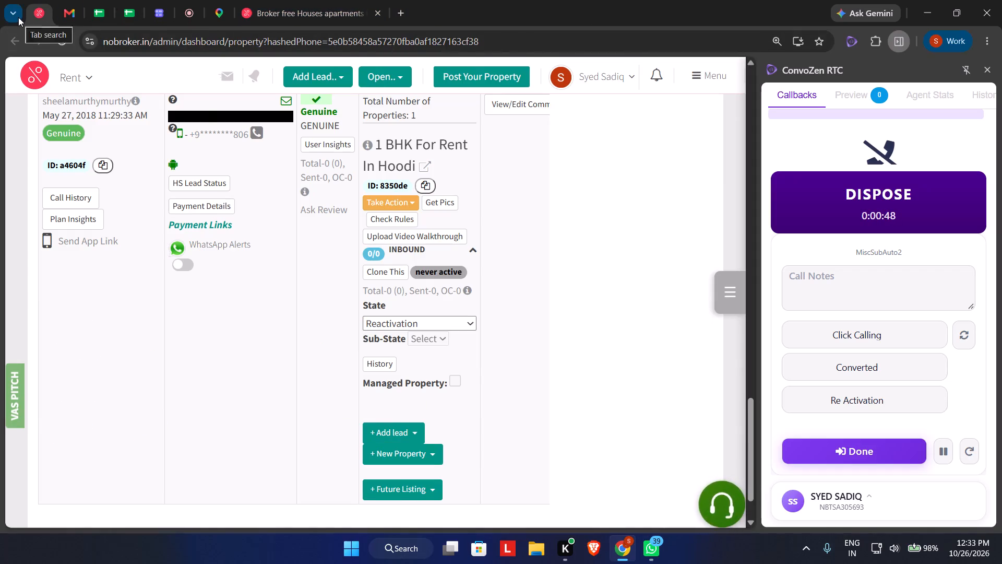
pyautogui.click(18, 17)
pyautogui.scroll(-5, 138, 292)
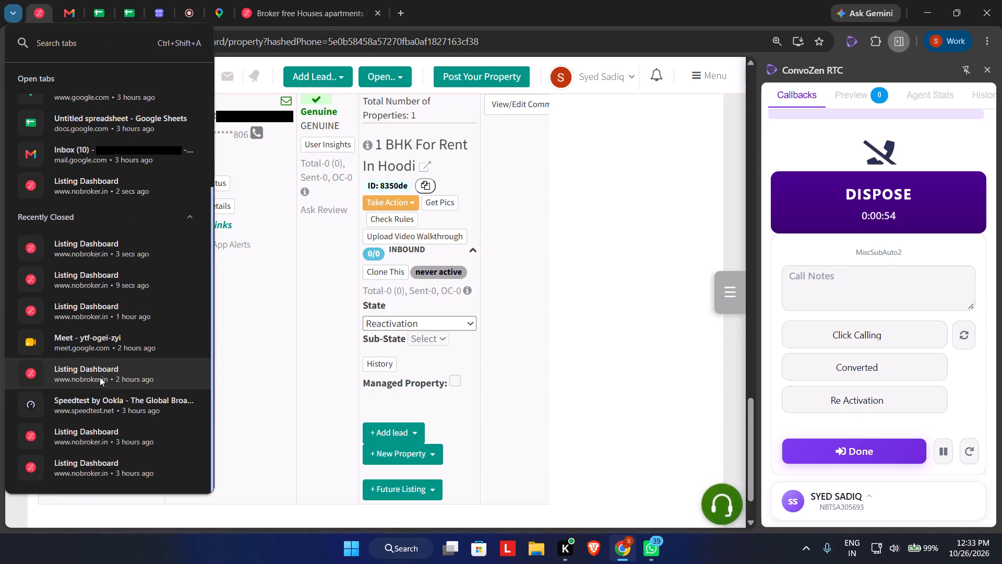
pyautogui.click(112, 432)
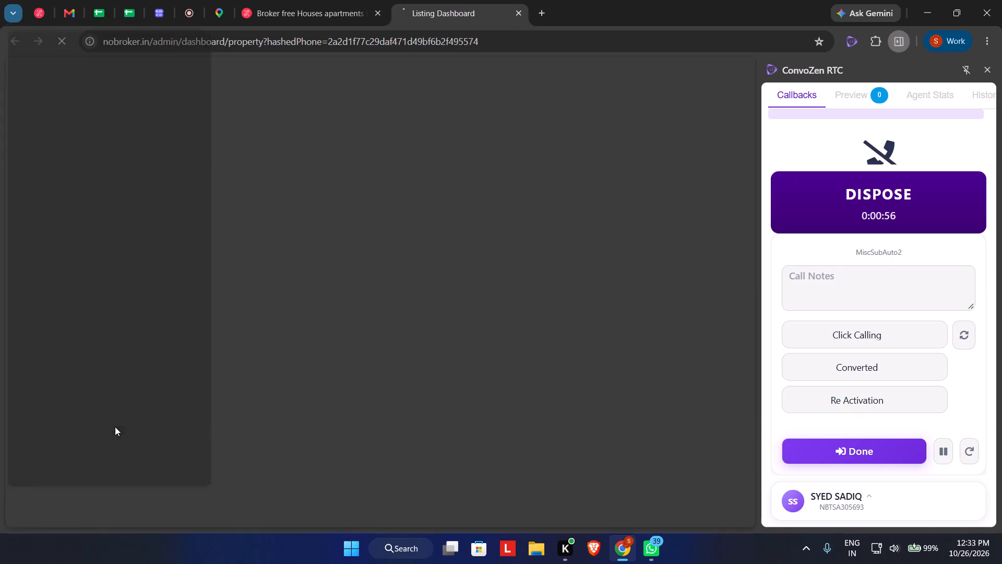
pyautogui.scroll(-3, 169, 360)
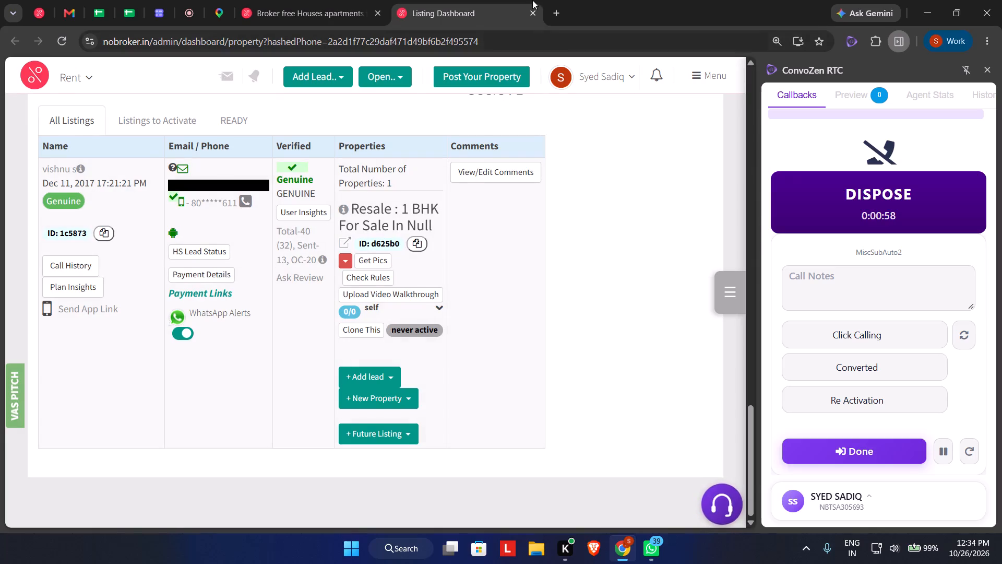
pyautogui.click(541, 11)
pyautogui.click(531, 9)
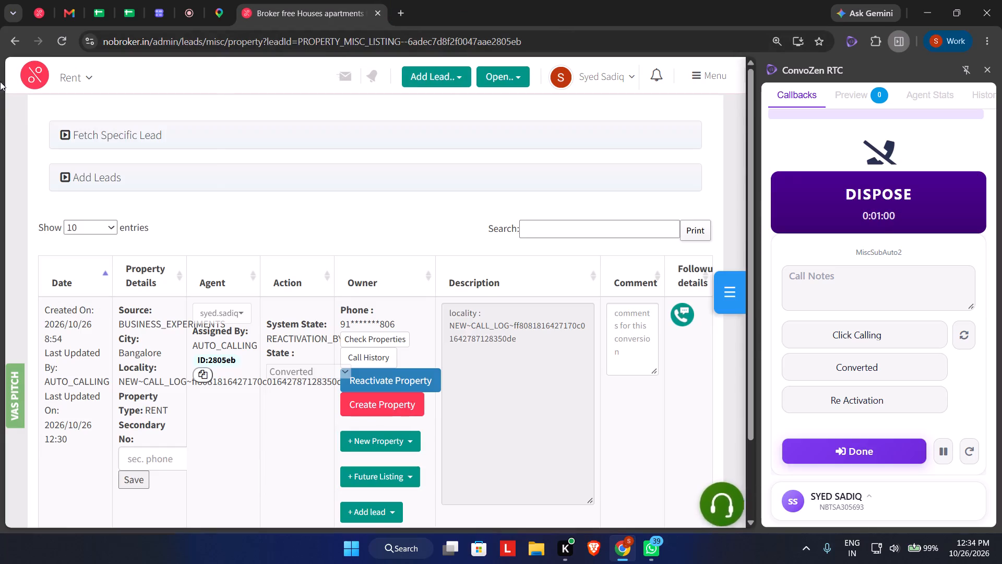
# Reopen the recently closed Listing Dashboard with the Basavanagudi commercial rentals and look through the owner's properties.
pyautogui.click(11, 11)
pyautogui.scroll(-13, 135, 331)
pyautogui.click(144, 456)
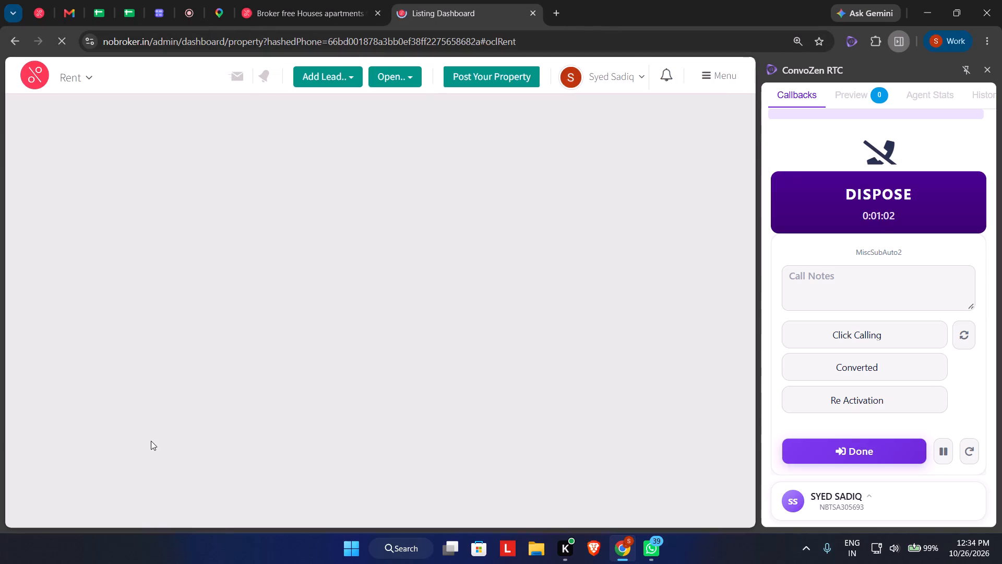
pyautogui.scroll(-4, 151, 441)
pyautogui.scroll(4, 158, 439)
pyautogui.click(348, 288)
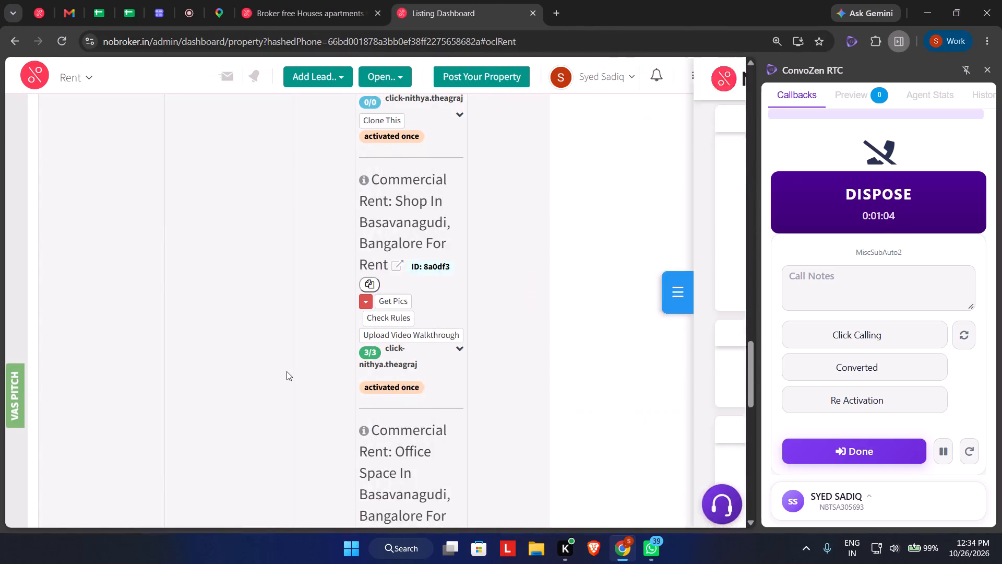
pyautogui.scroll(6, 286, 371)
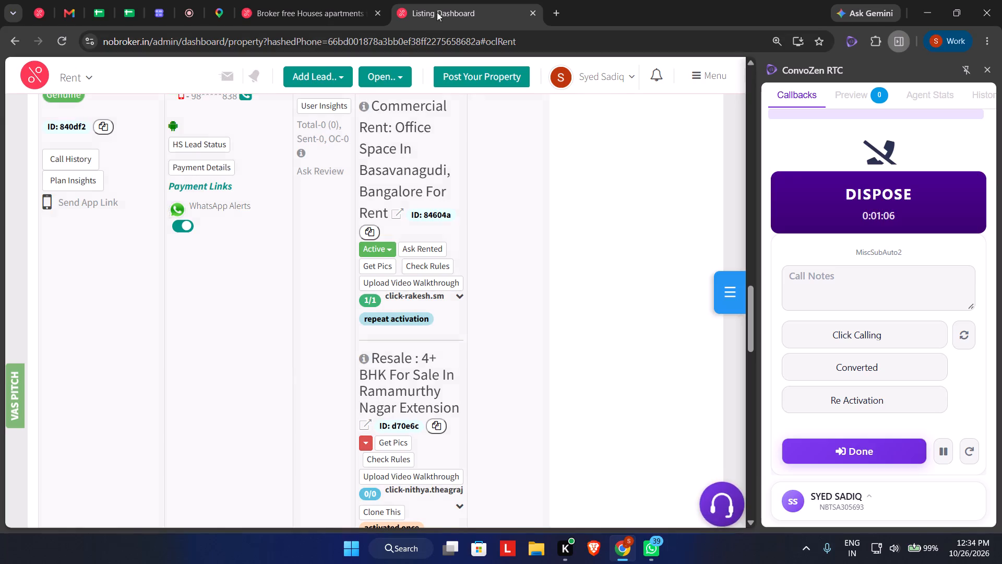
# Pin the Basavanagudi owner's Listing Dashboard tab and move it to the front of the browser tabs.
pyautogui.rightClick(440, 2)
pyautogui.click(478, 132)
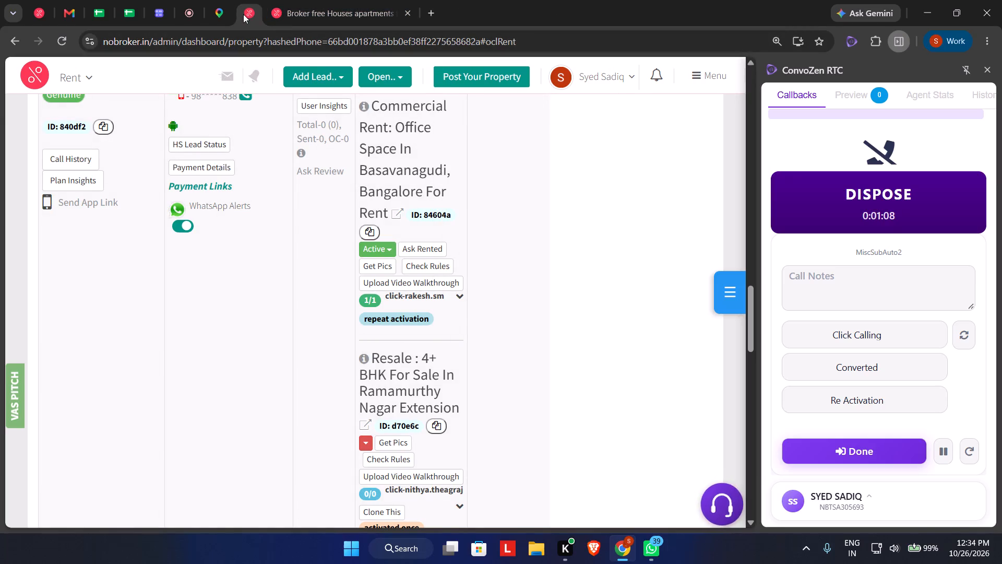
pyautogui.moveTo(243, 14); pyautogui.dragTo(26, 17)
# Return to the Hoodi owner's dashboard and submit the call disposition.
pyautogui.click(68, 9)
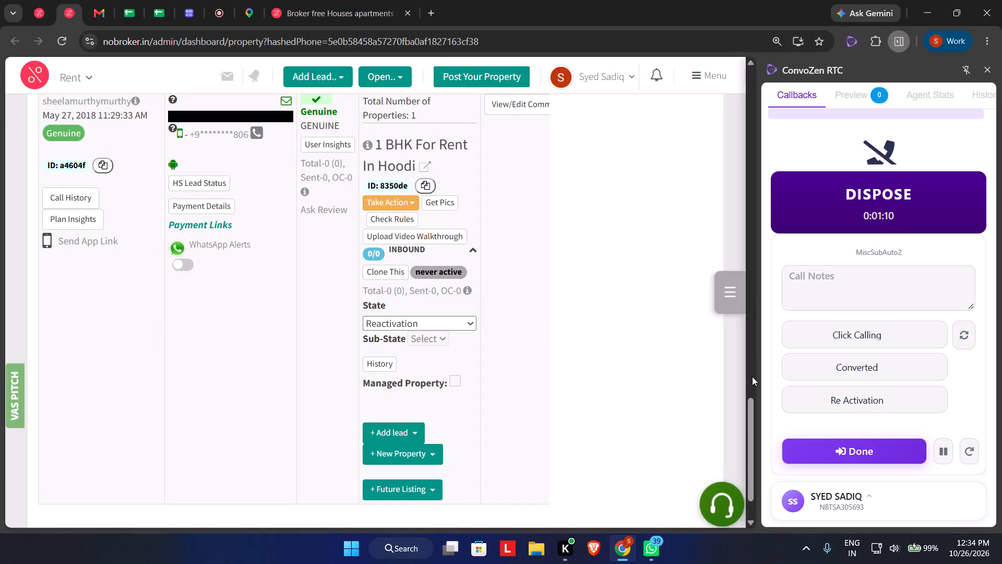
pyautogui.click(844, 460)
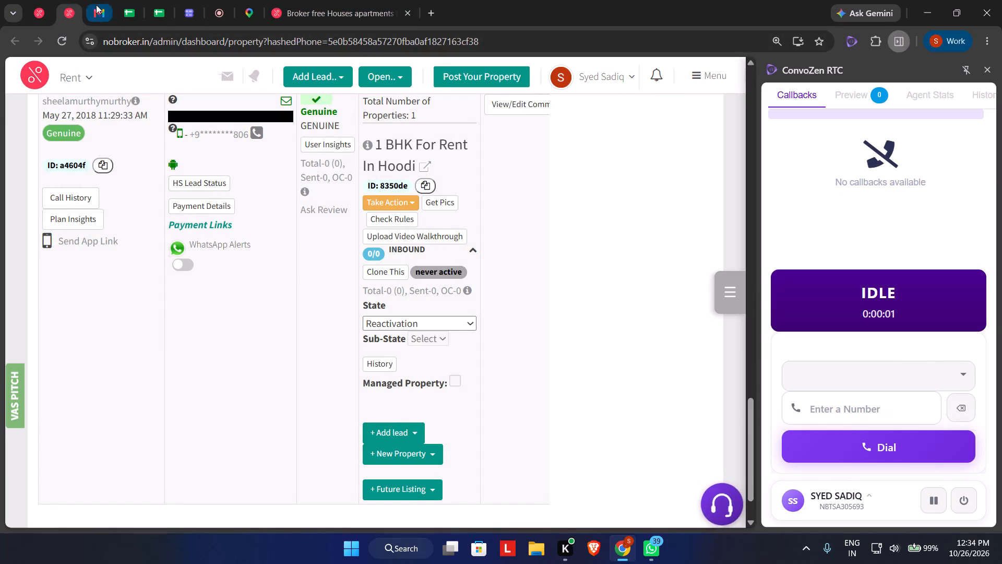
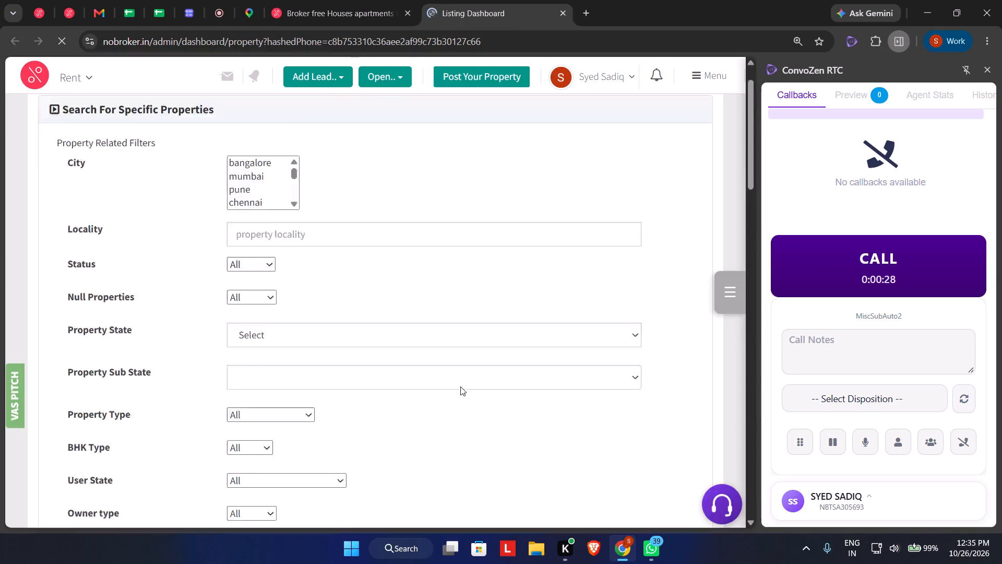
# Check the owner's property in the Listing Dashboard, then close that dashboard to return to the lead.
pyautogui.scroll(-20, 460, 386)
pyautogui.scroll(-1, 460, 386)
pyautogui.scroll(-3, 567, 406)
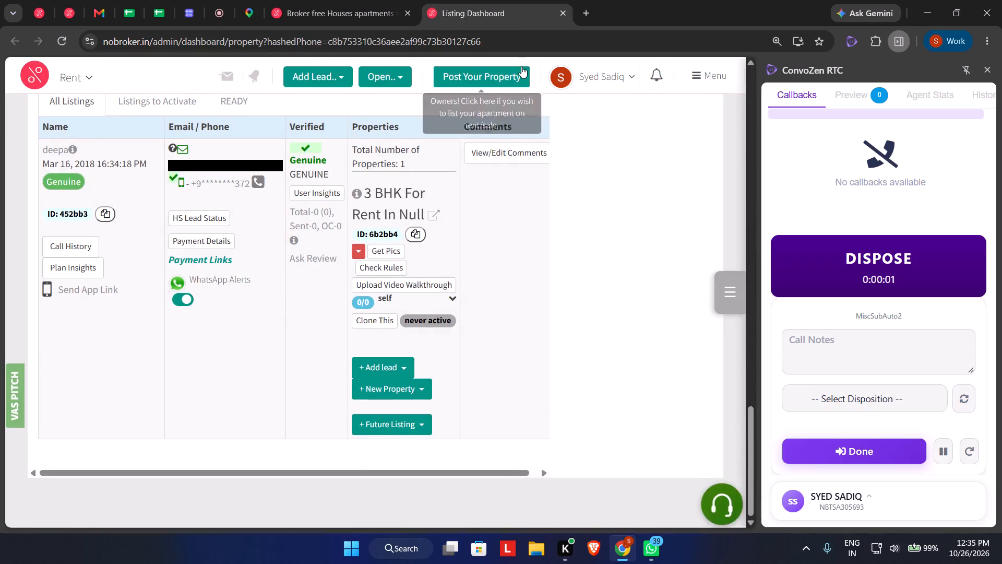
pyautogui.click(563, 15)
# Set the lead's state to Rejected with the substate Wrong Number.
pyautogui.click(270, 358)
pyautogui.moveTo(270, 363); pyautogui.dragTo(273, 369)
pyautogui.click(280, 371)
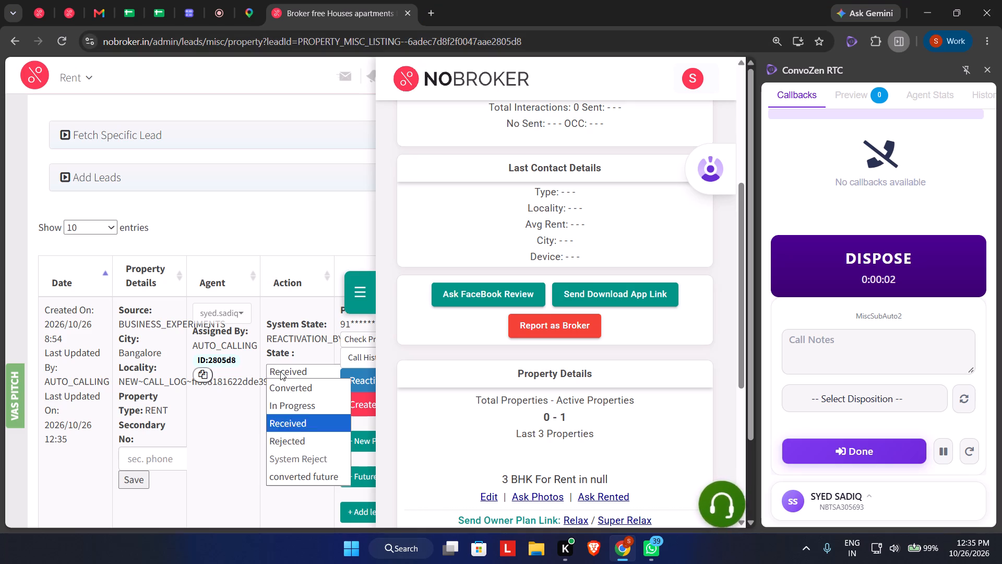
pyautogui.click(292, 439)
pyautogui.click(302, 380)
pyautogui.click(302, 402)
pyautogui.click(297, 389)
pyautogui.scroll(-4, 319, 329)
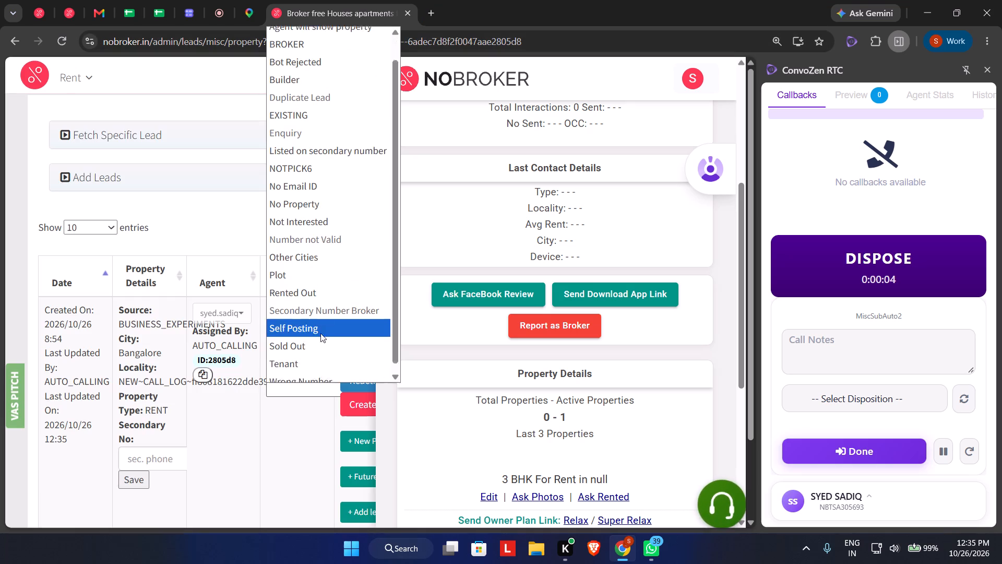
pyautogui.click(330, 368)
# Dispose the call as Click Calling, Rejected, Invalid or Wrong Number and submit the disposition.
pyautogui.click(853, 402)
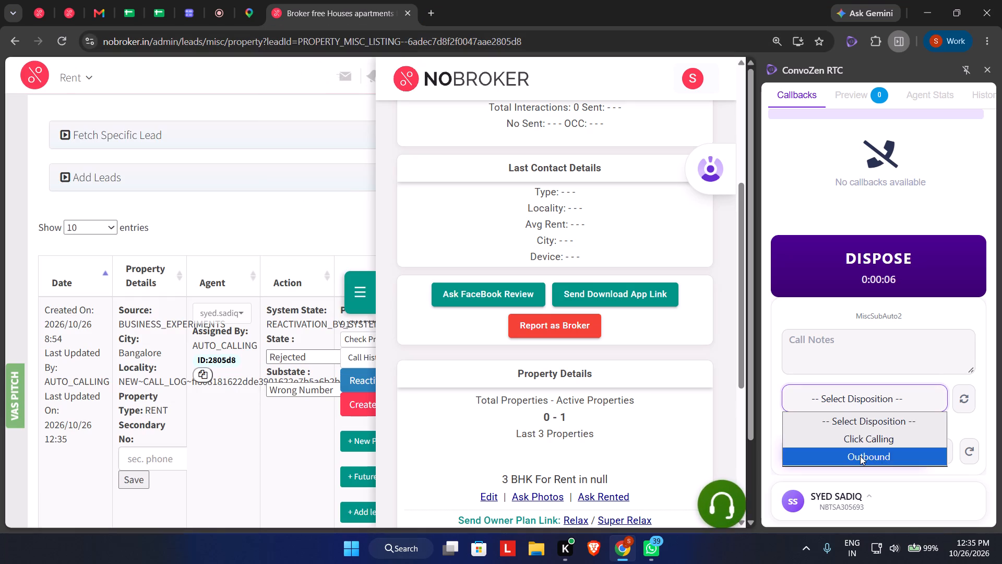
pyautogui.click(862, 436)
pyautogui.click(856, 401)
pyautogui.click(853, 491)
pyautogui.click(844, 385)
pyautogui.doubleClick(845, 408)
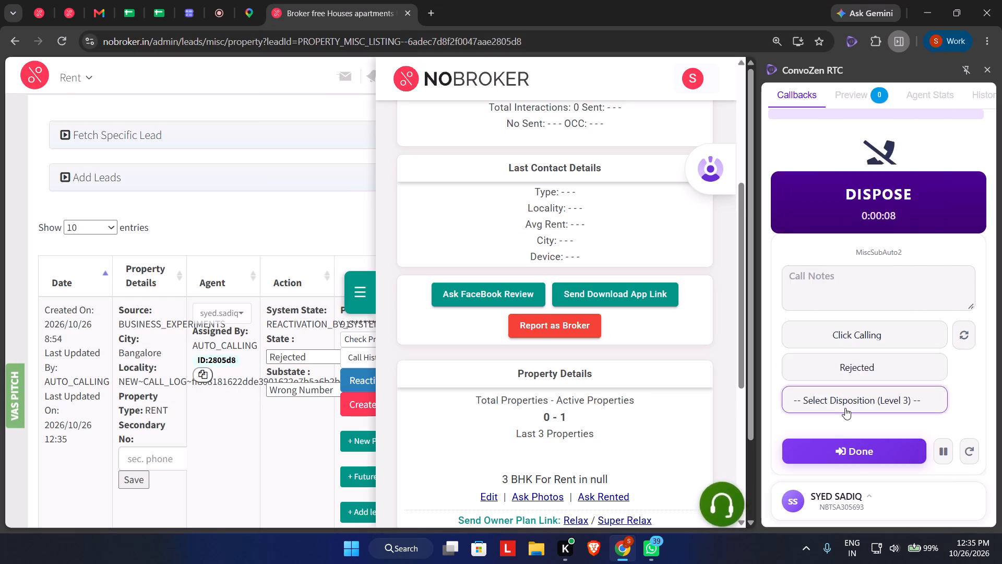
pyautogui.click(826, 238)
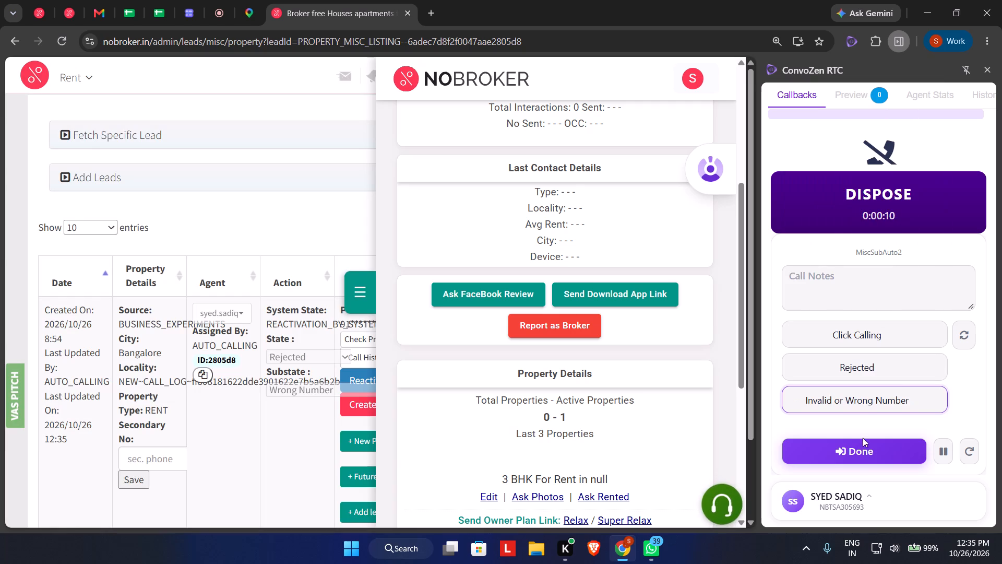
pyautogui.click(851, 445)
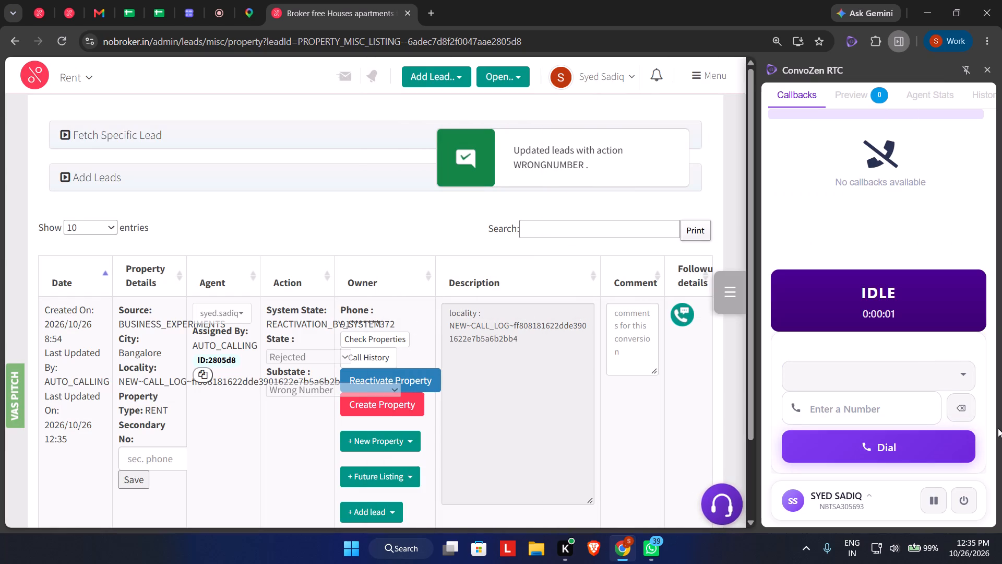
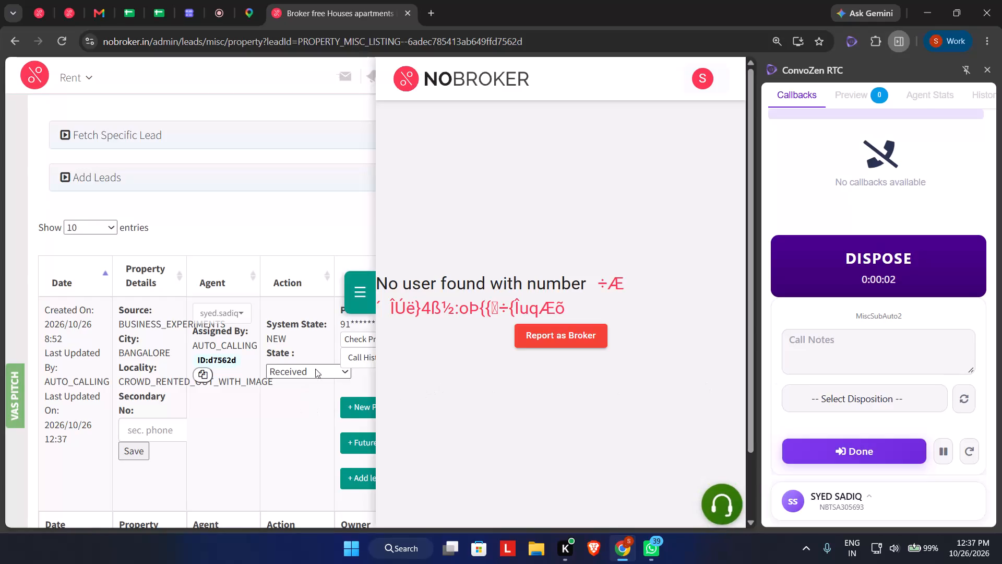
# Set the lead's state to Rejected with the substate Rented Out.
pyautogui.click(328, 373)
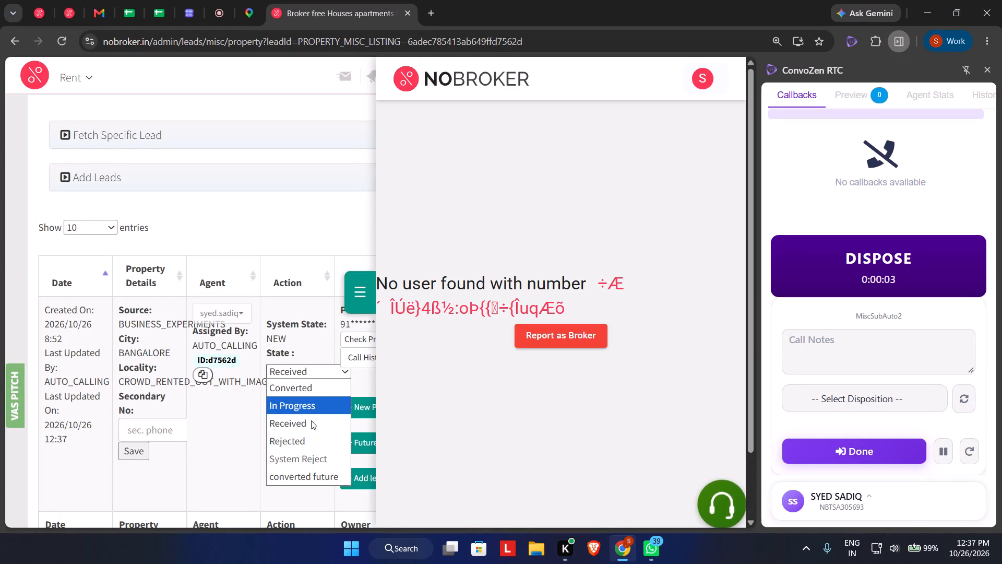
pyautogui.click(303, 443)
pyautogui.click(305, 384)
pyautogui.click(310, 298)
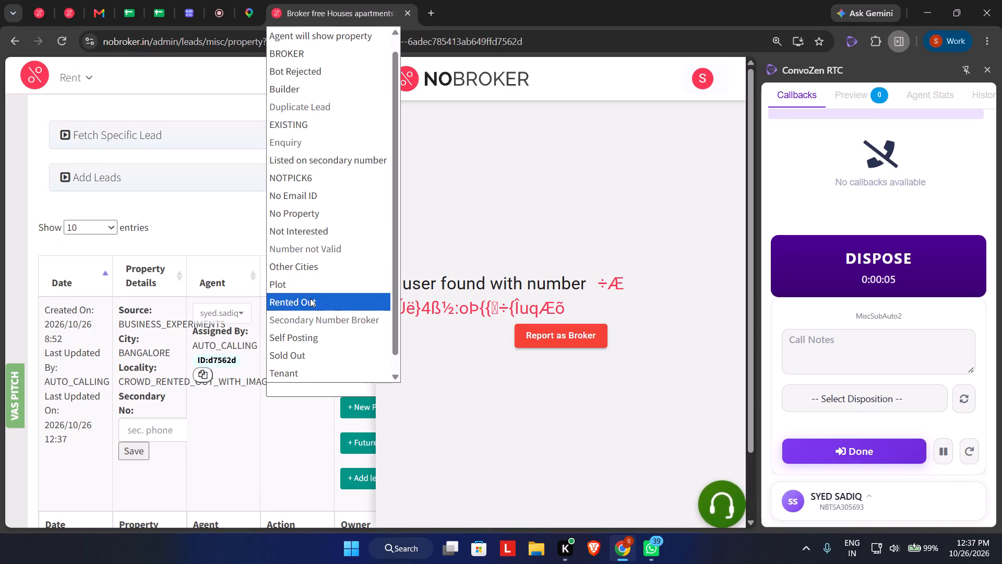
# Dispose the call as Click Calling, Rejected, with a third-level reason, and submit the disposition.
pyautogui.click(813, 394)
pyautogui.click(843, 439)
pyautogui.click(836, 401)
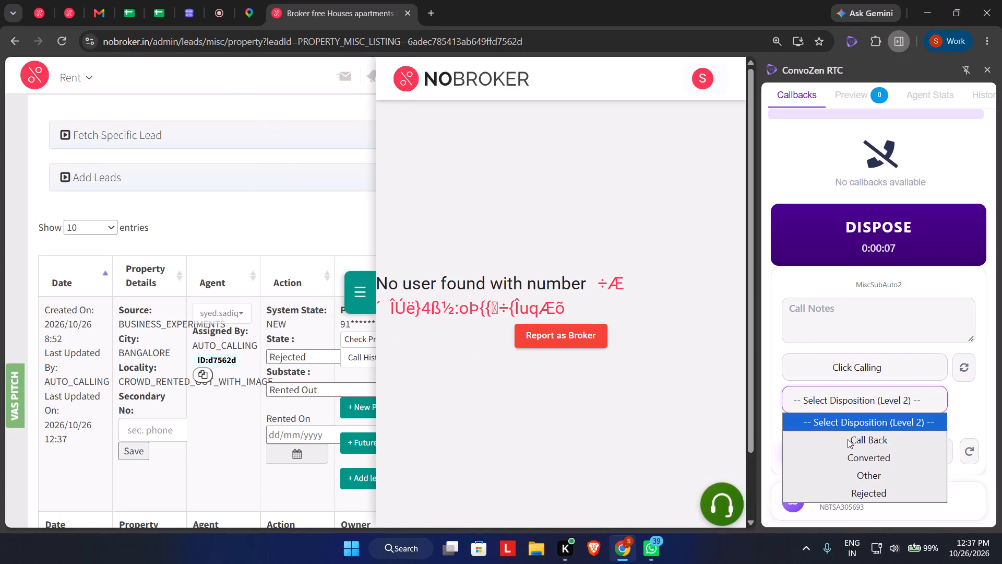
pyautogui.moveTo(866, 489); pyautogui.dragTo(865, 497)
pyautogui.click(830, 391)
pyautogui.click(838, 359)
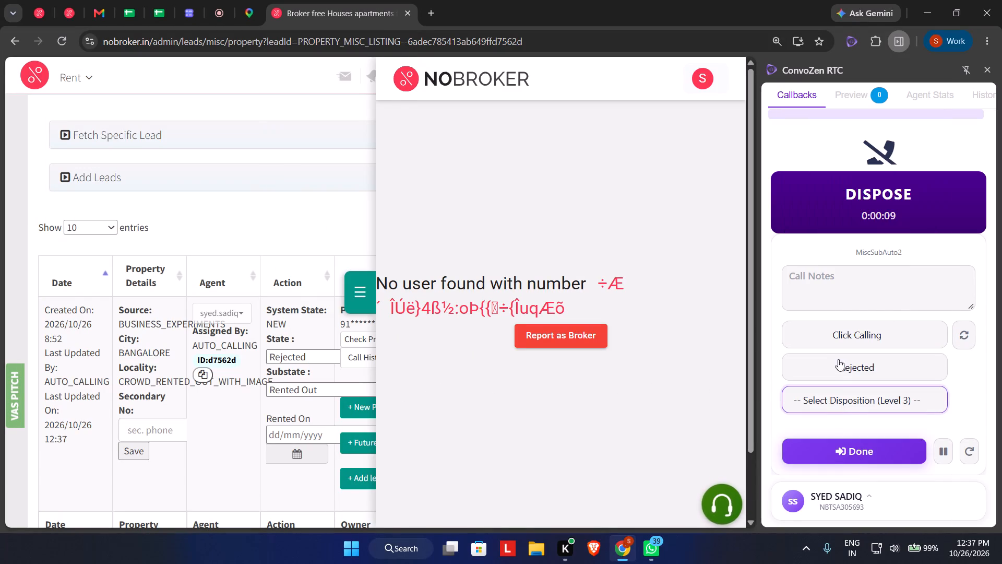
pyautogui.click(853, 443)
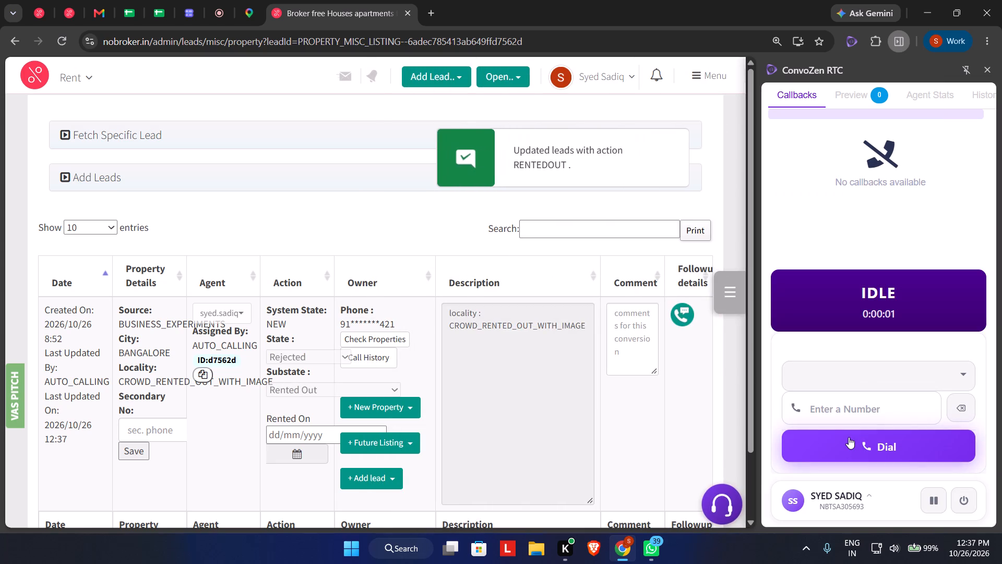
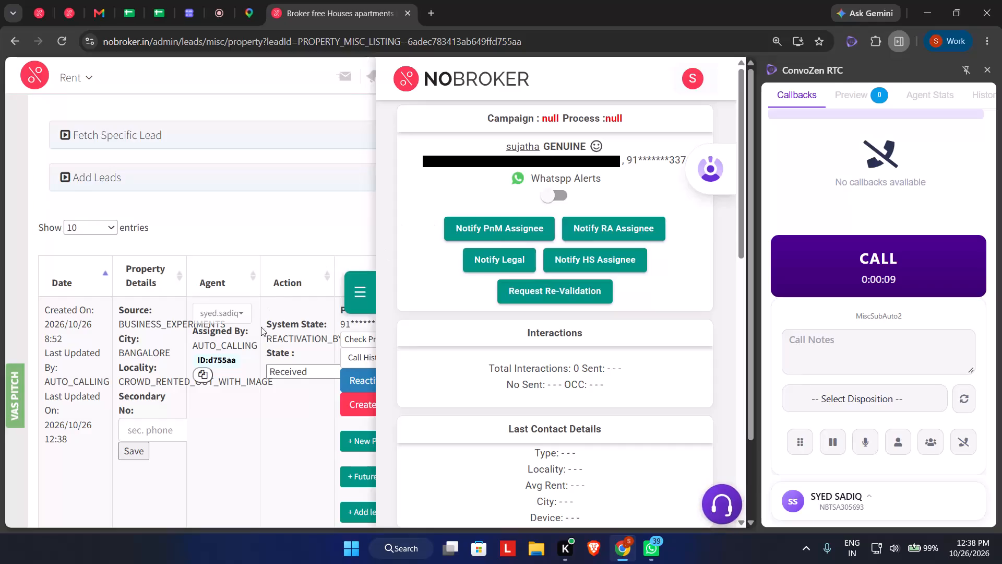
# Open the lead owner's properties in the listing dashboard and review all the listings in Bagalakunte.
pyautogui.click(357, 339)
pyautogui.scroll(-13, 557, 377)
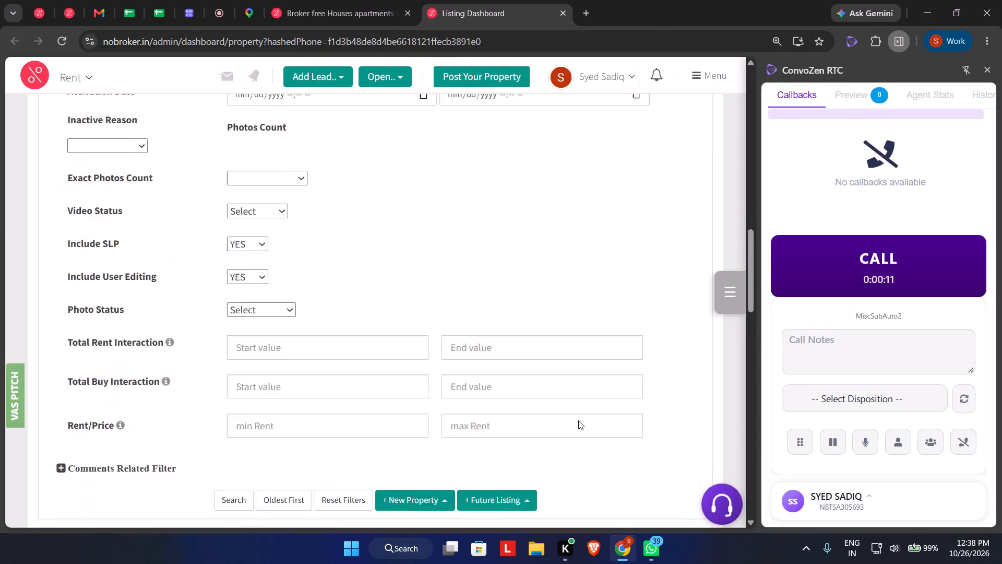
pyautogui.scroll(-9, 578, 420)
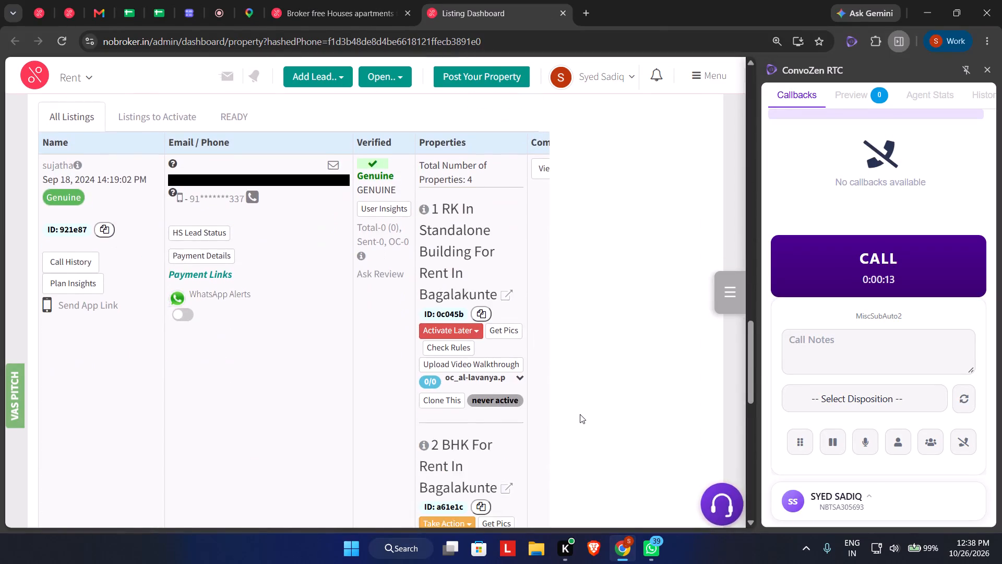
pyautogui.scroll(-3, 580, 414)
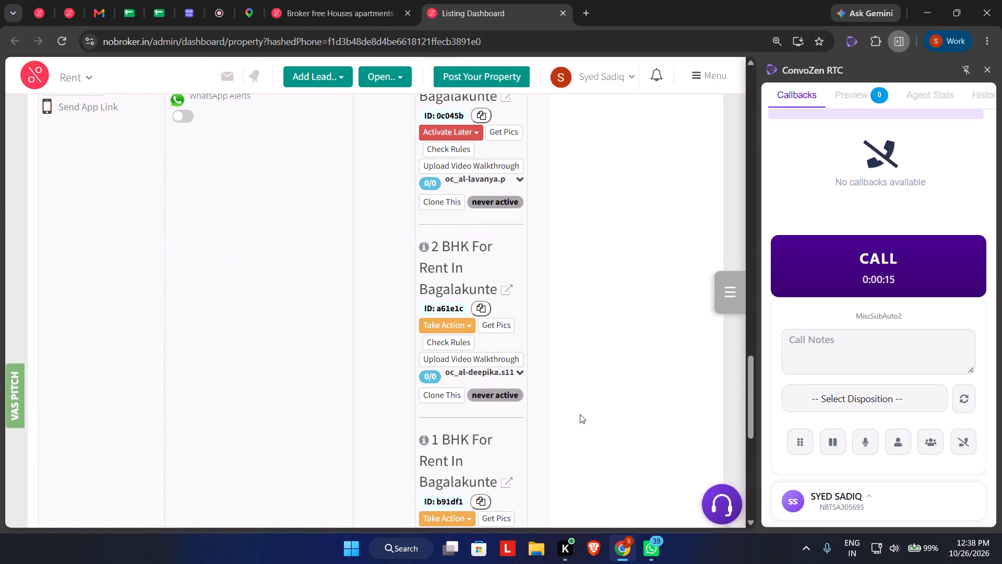
pyautogui.scroll(-4, 580, 414)
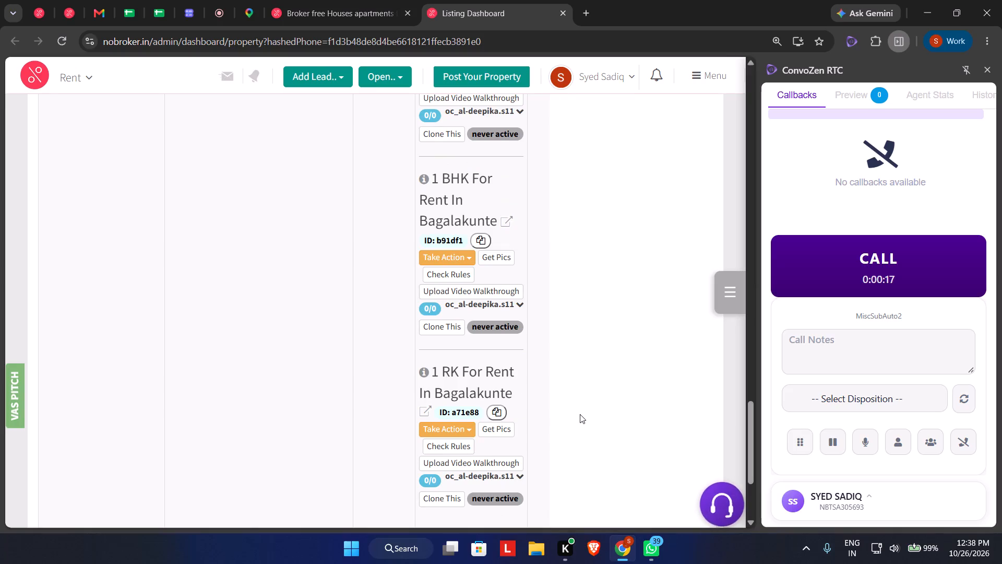
pyautogui.scroll(-5, 580, 414)
pyautogui.scroll(3, 580, 414)
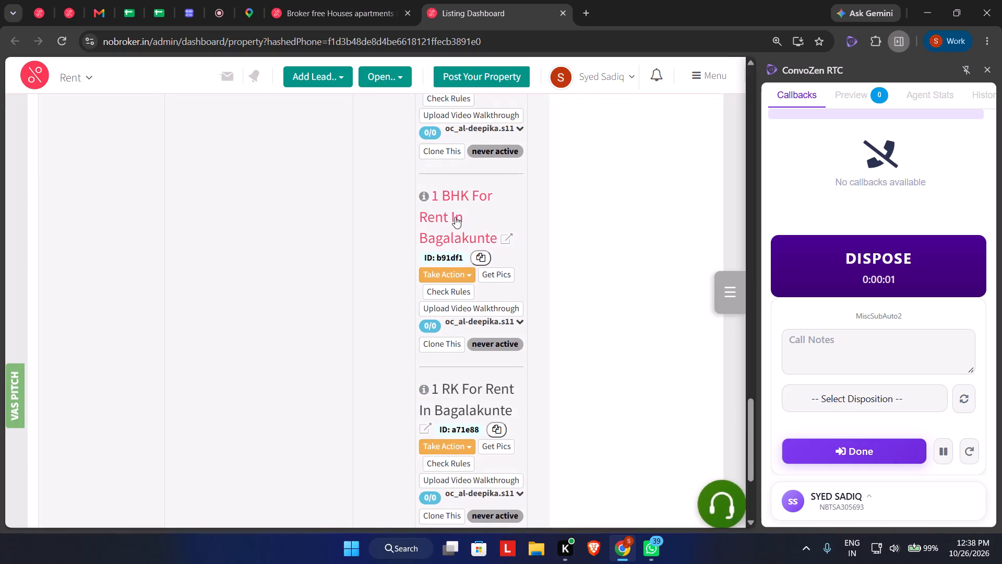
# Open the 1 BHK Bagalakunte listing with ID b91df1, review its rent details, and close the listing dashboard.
pyautogui.click(444, 220)
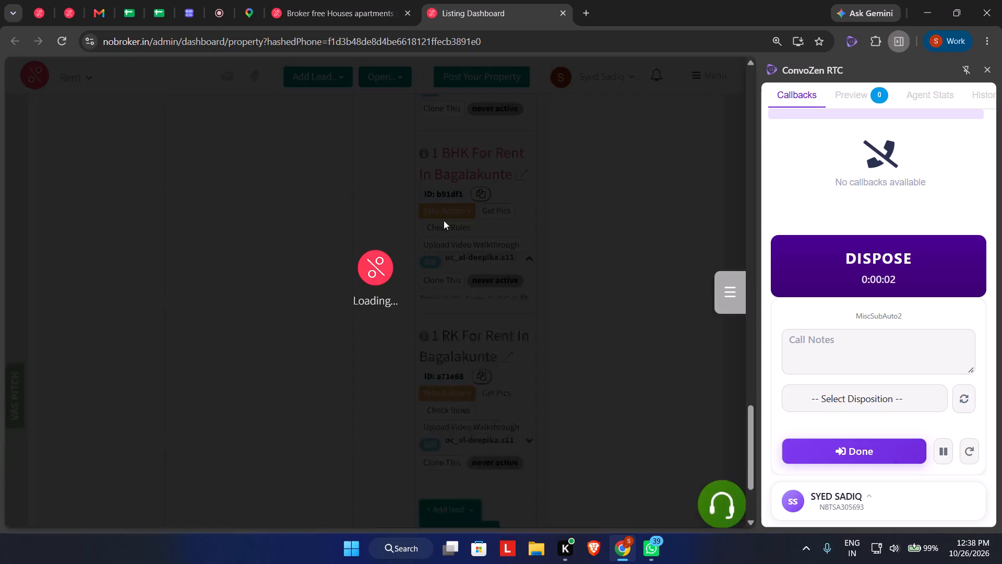
pyautogui.scroll(-3, 410, 386)
pyautogui.scroll(3, 400, 376)
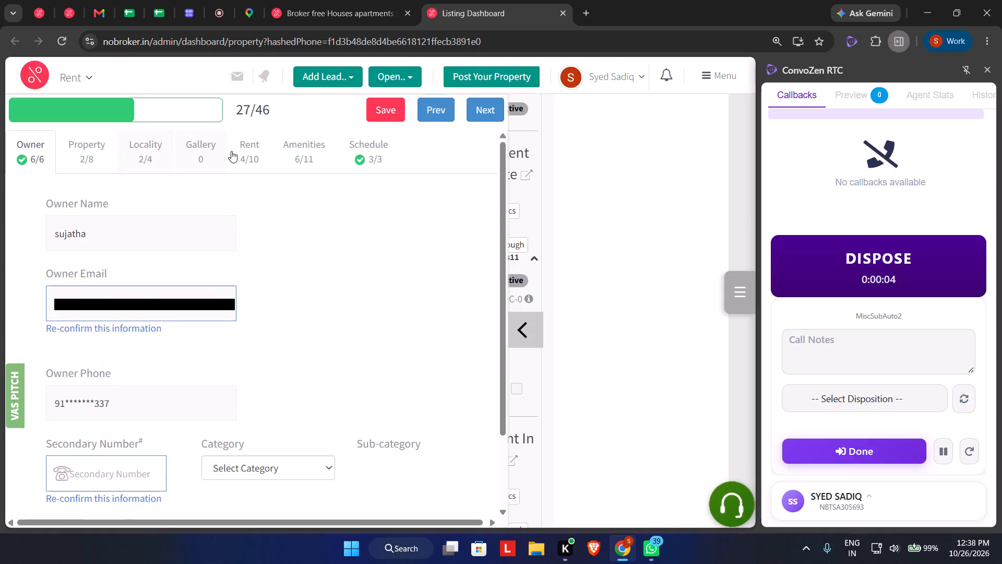
pyautogui.click(240, 155)
pyautogui.scroll(-4, 321, 305)
pyautogui.scroll(3, 312, 226)
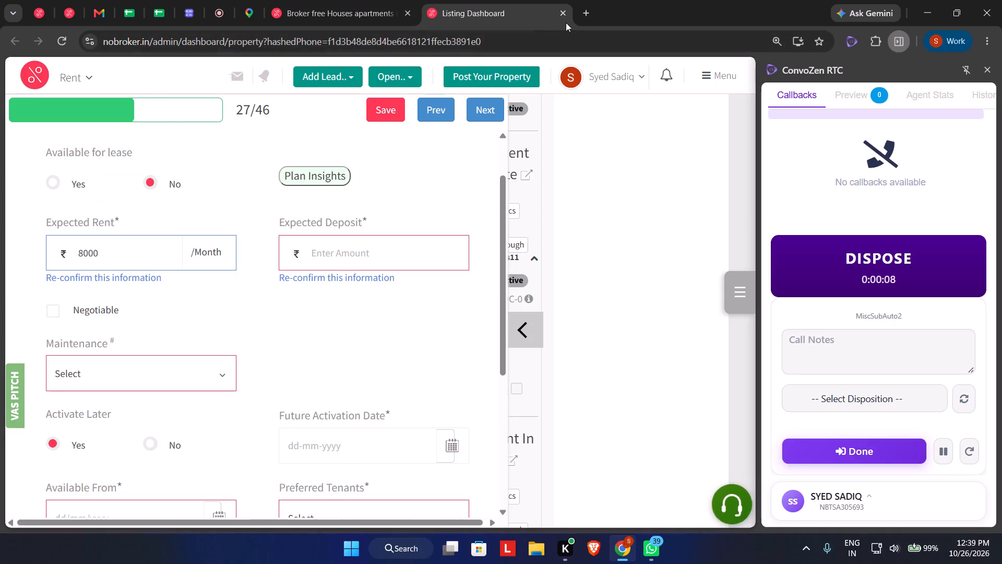
pyautogui.click(568, 19)
pyautogui.click(564, 11)
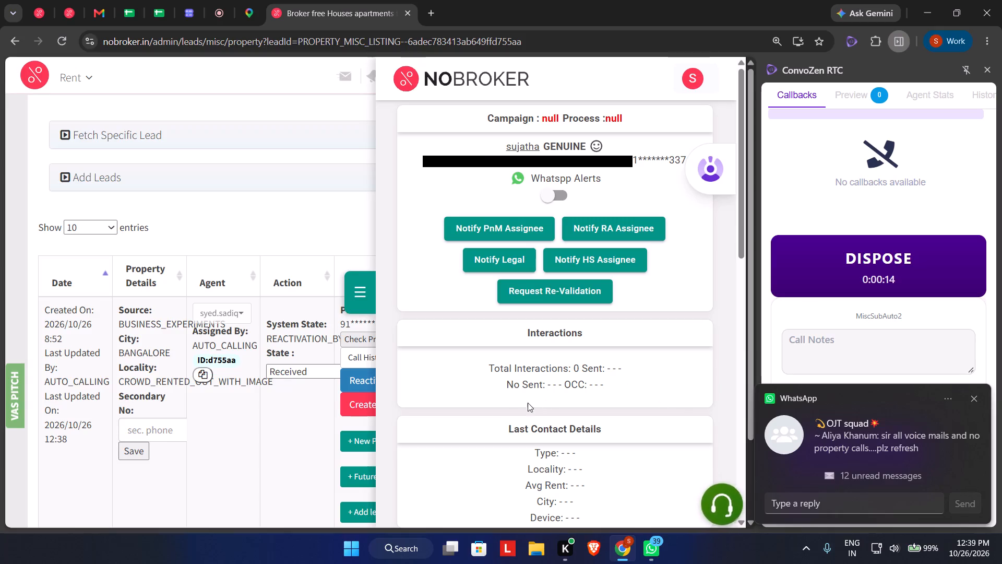
# Set the lead's state to Rejected with the substate Rented Out.
pyautogui.click(309, 369)
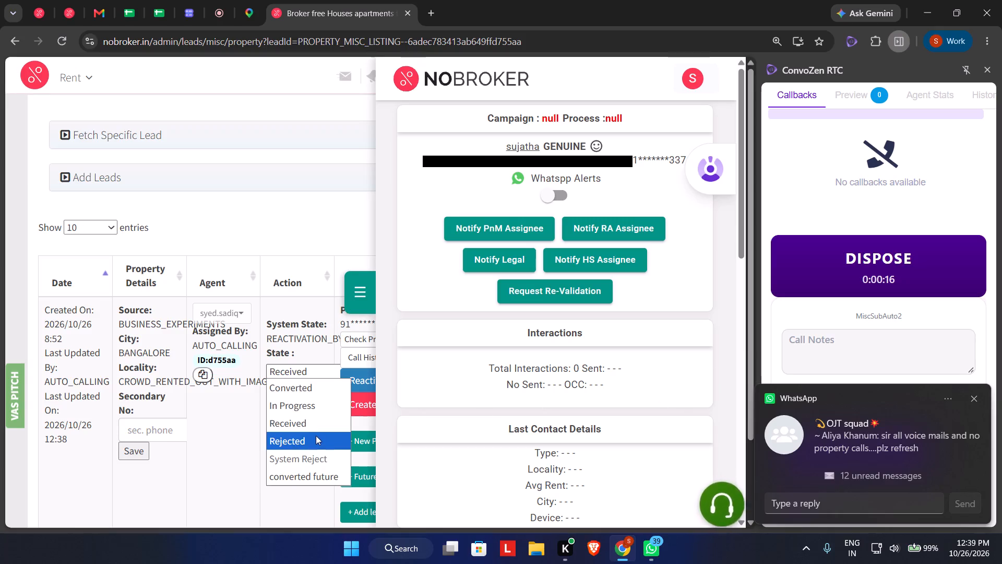
pyautogui.click(311, 438)
pyautogui.click(297, 395)
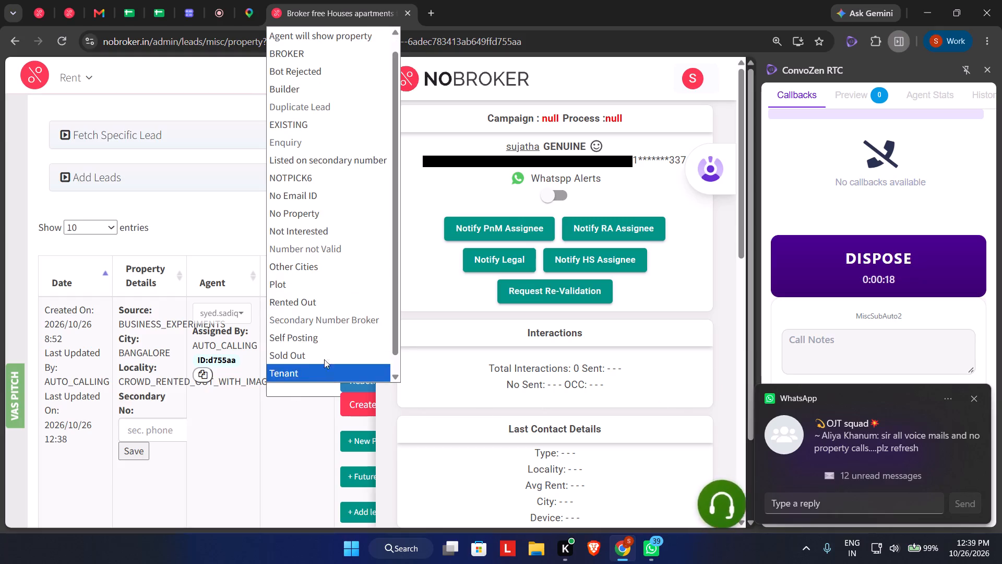
pyautogui.click(323, 298)
# Dispose the call as Click Calling, Rejected, with a third-level reason, and submit the disposition.
pyautogui.click(979, 397)
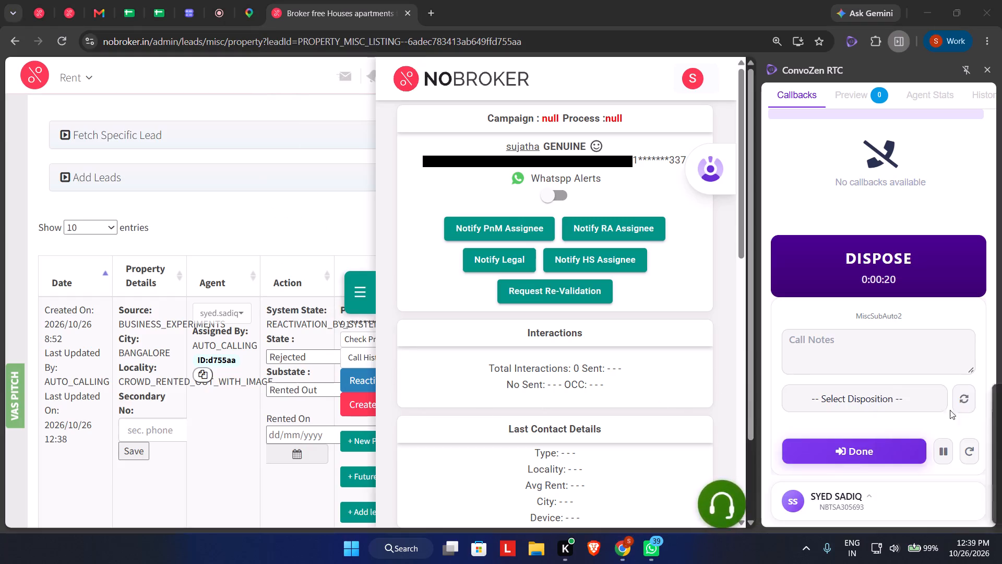
pyautogui.click(862, 400)
pyautogui.moveTo(859, 454); pyautogui.dragTo(861, 445)
pyautogui.click(852, 410)
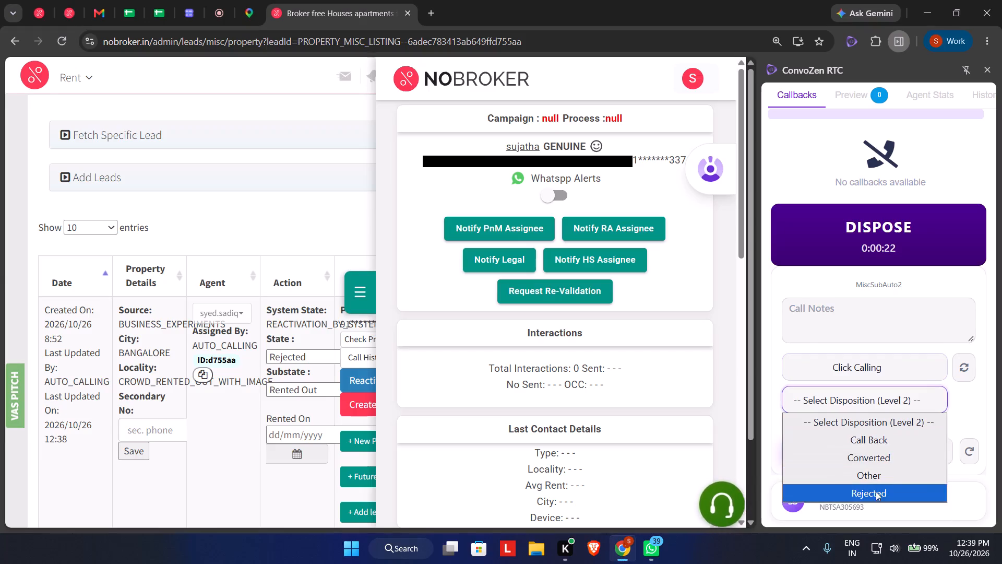
pyautogui.click(874, 494)
pyautogui.click(850, 407)
pyautogui.click(864, 366)
pyautogui.click(863, 454)
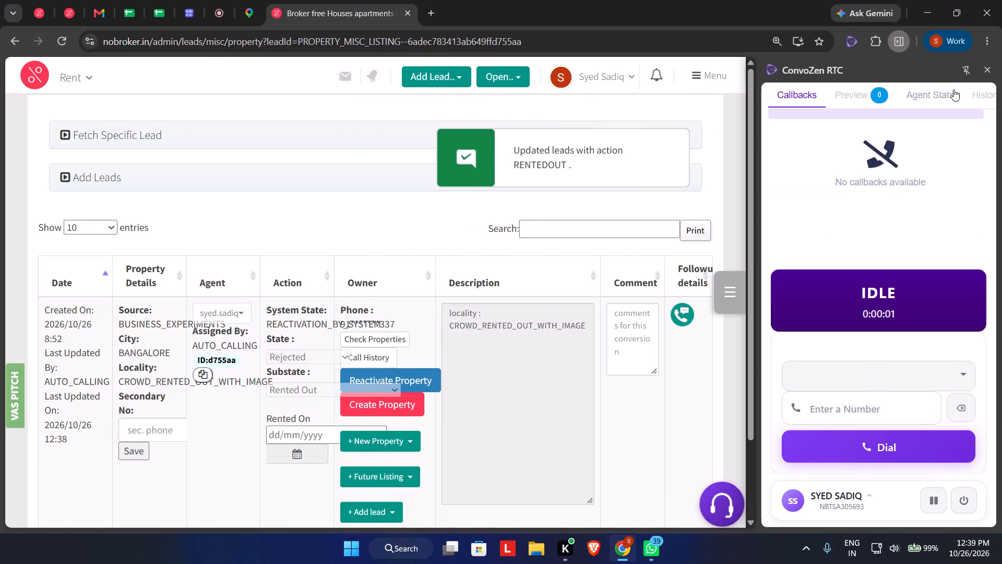
# Review the agent statistics, including the call durations and the state summary.
pyautogui.click(952, 93)
pyautogui.scroll(-3, 881, 264)
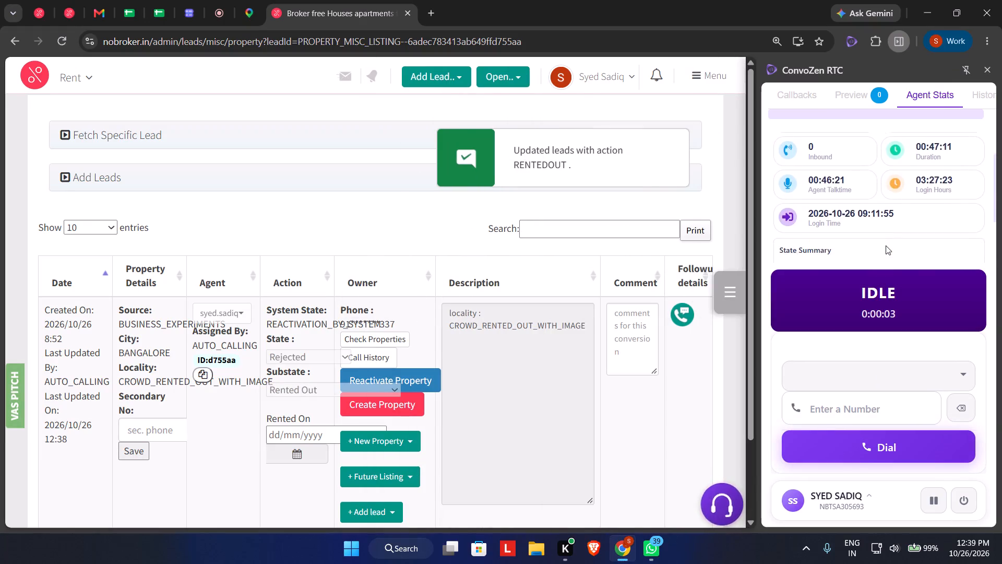
pyautogui.scroll(-1, 886, 245)
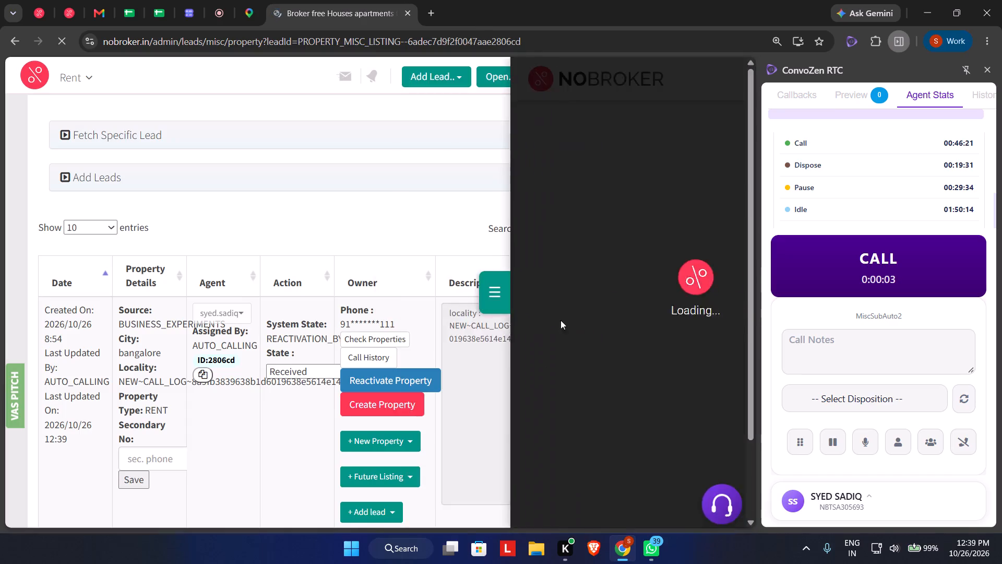
# Check the new lead's property details in the caller summary and open the owner's properties in the listing dashboard.
pyautogui.scroll(-4, 529, 332)
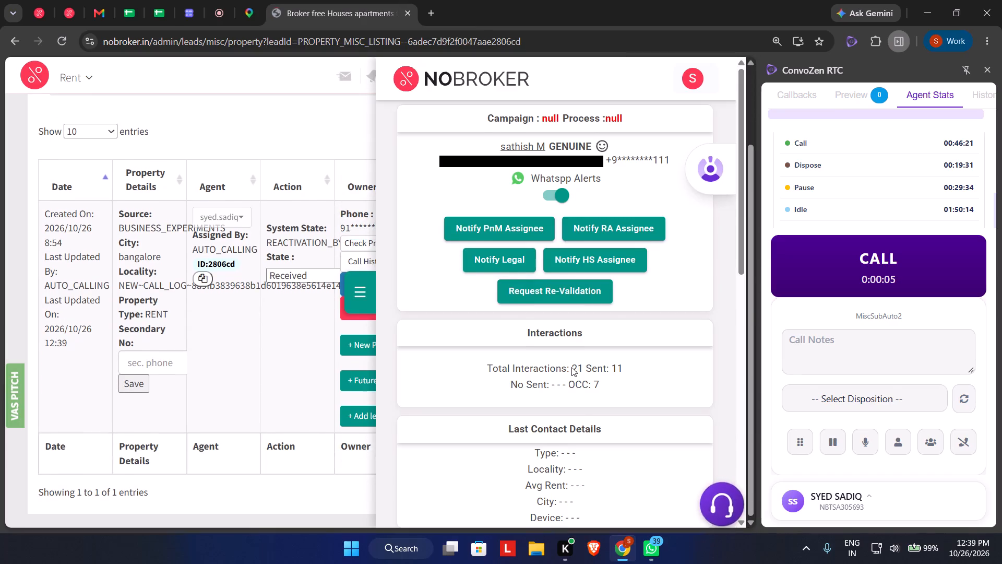
pyautogui.scroll(-6, 571, 367)
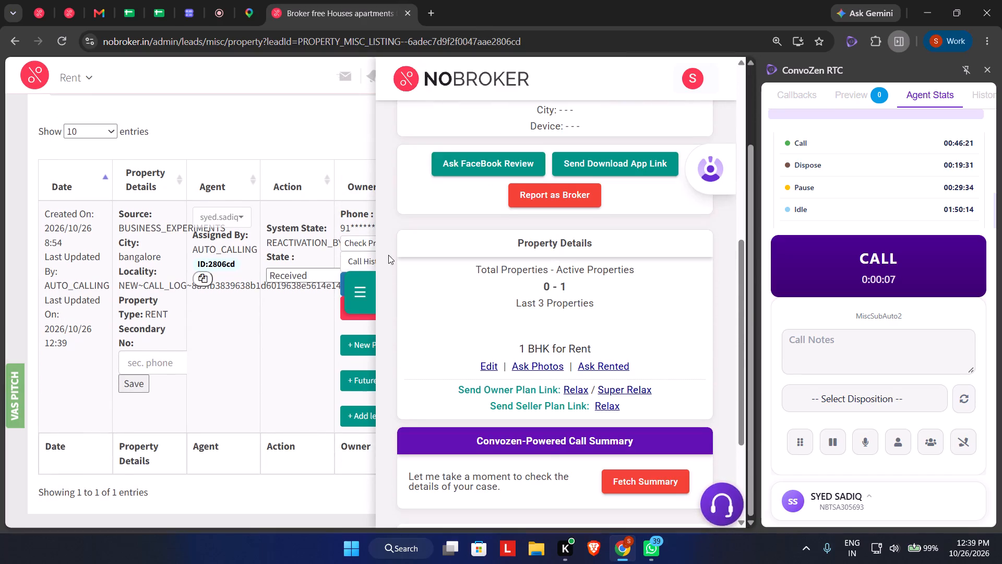
pyautogui.click(363, 242)
pyautogui.scroll(-12, 564, 347)
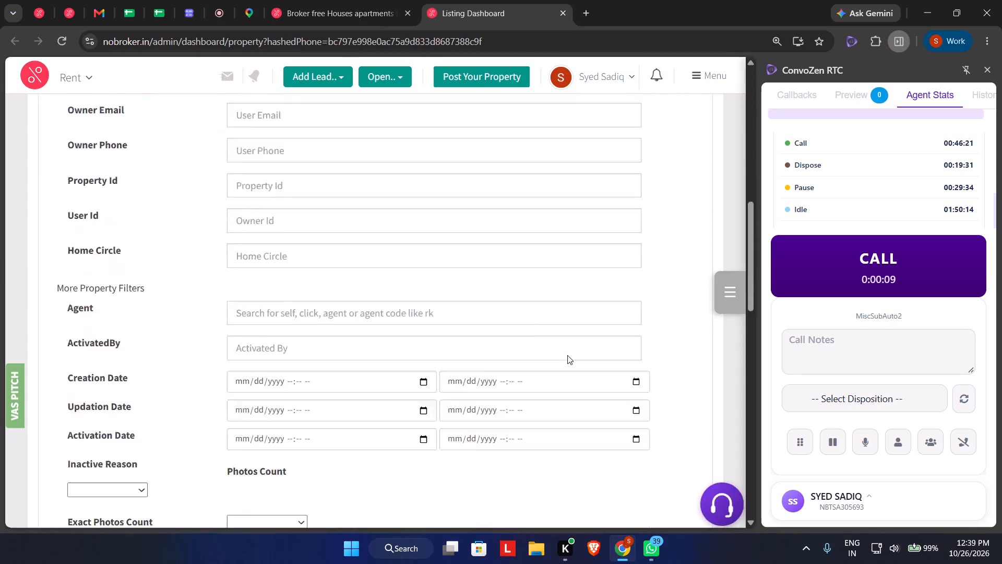
pyautogui.scroll(-11, 567, 355)
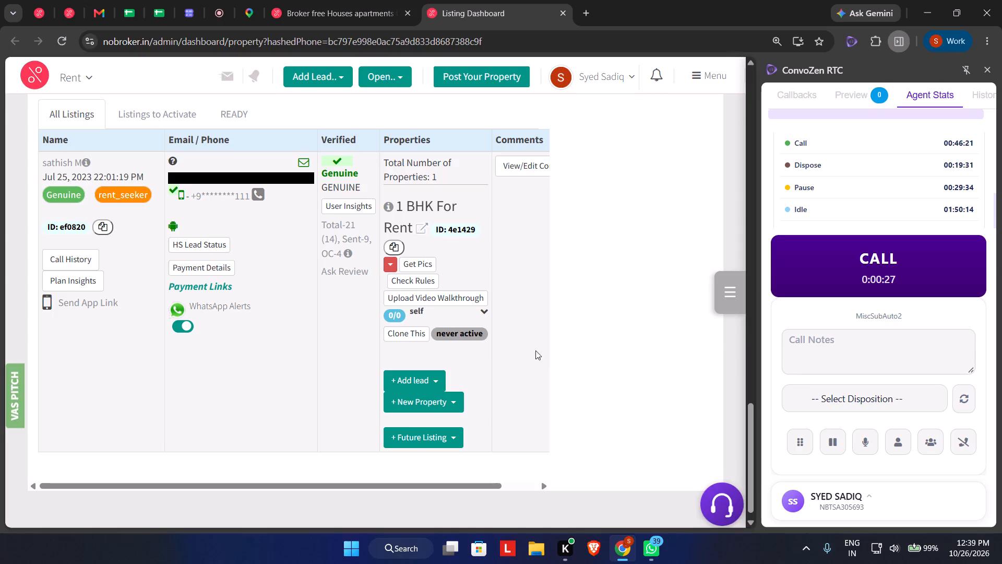
# Review the owner's 1 BHK rental listing in the listing dashboard and close the dashboard pages to return to the lead.
pyautogui.moveTo(750, 444); pyautogui.dragTo(756, 460)
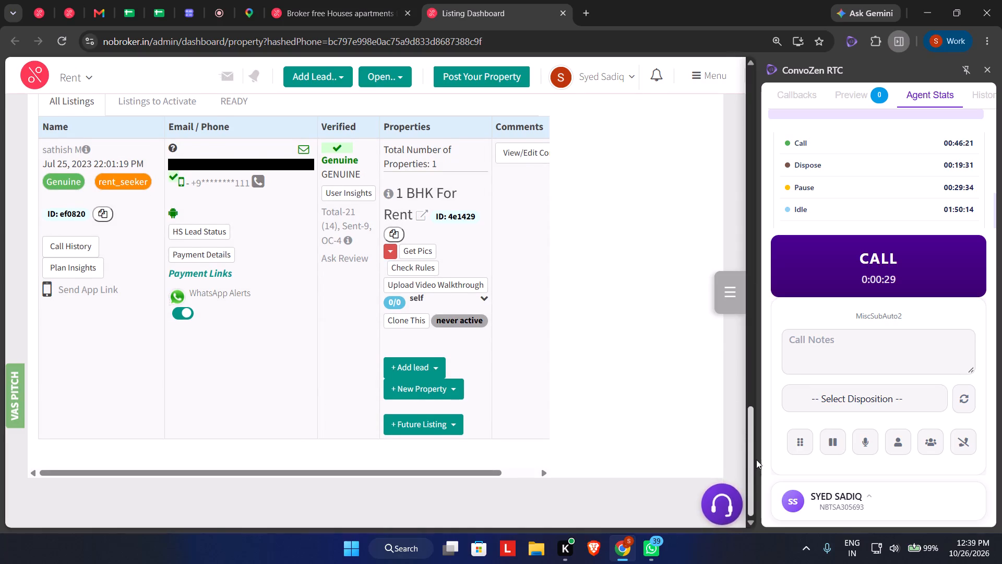
pyautogui.moveTo(756, 460); pyautogui.dragTo(758, 461)
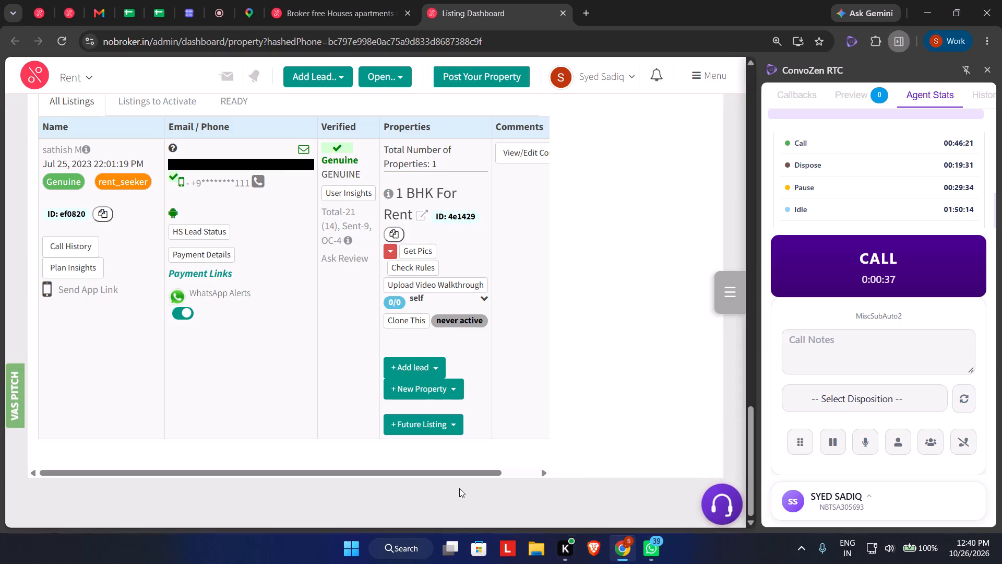
pyautogui.click(564, 11)
pyautogui.doubleClick(564, 11)
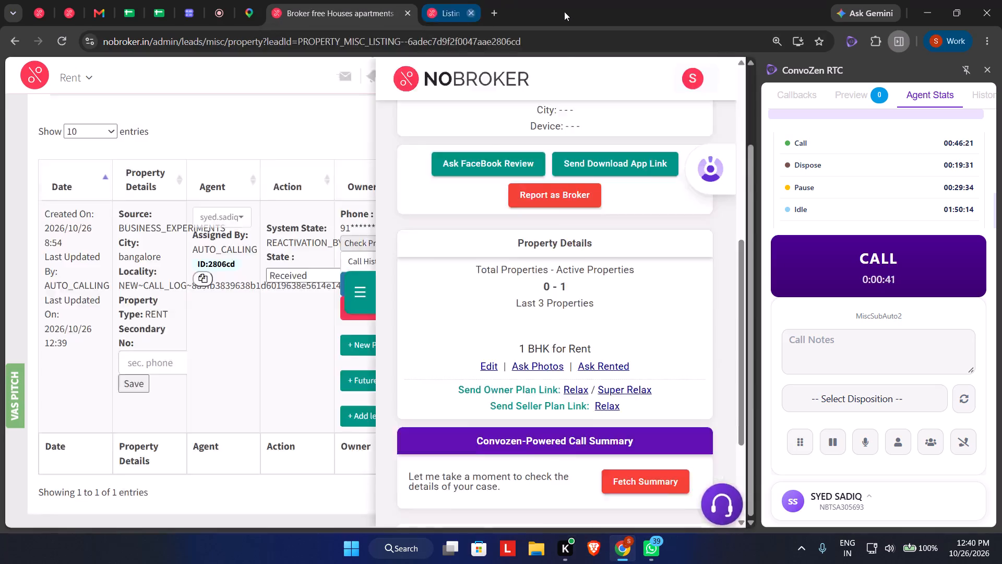
pyautogui.click(583, 14)
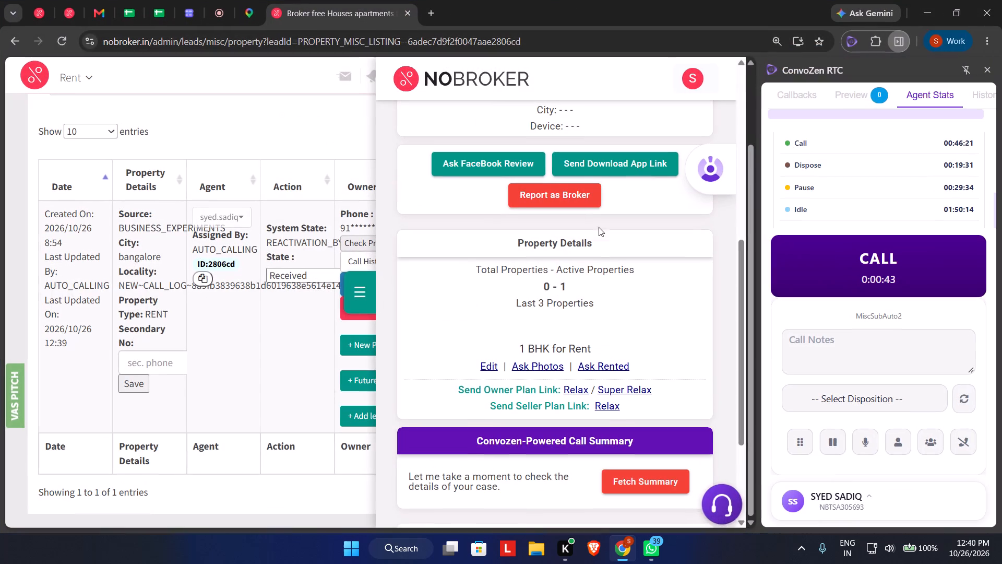
# End the call and set its disposition to Click Calling, Rejected, Rented Out.
pyautogui.click(955, 455)
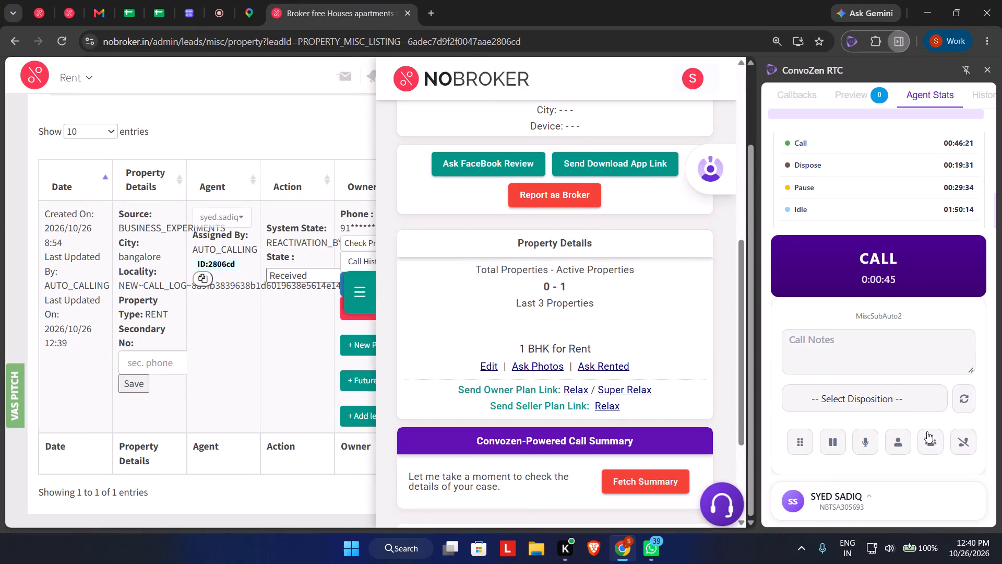
pyautogui.click(955, 449)
pyautogui.click(906, 398)
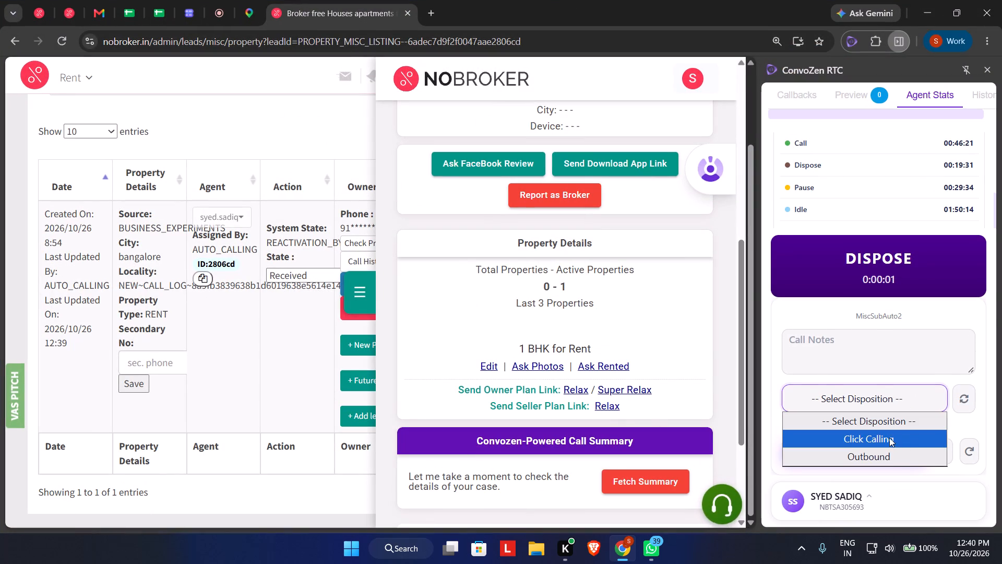
pyautogui.click(889, 438)
pyautogui.click(874, 398)
pyautogui.click(894, 493)
pyautogui.click(845, 405)
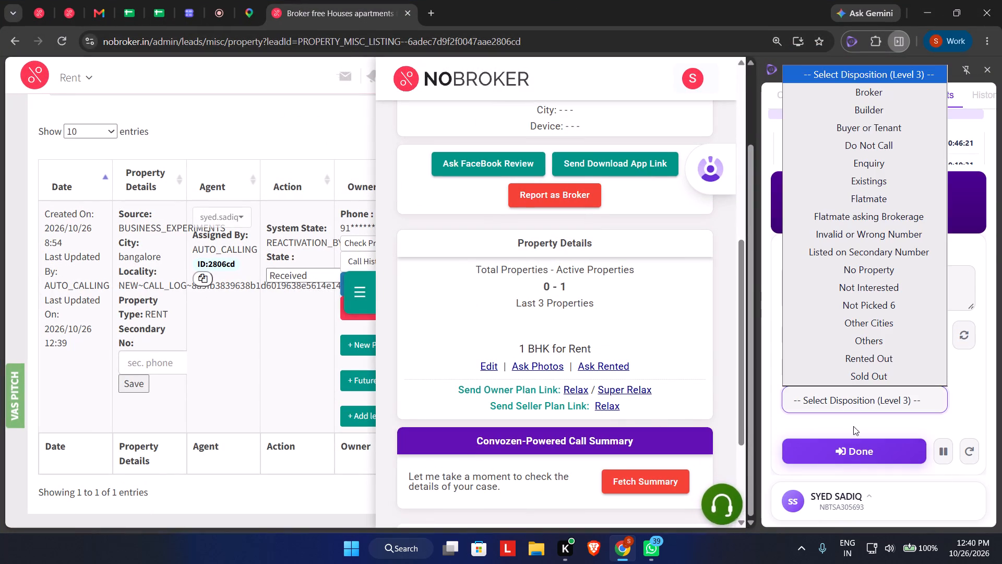
pyautogui.click(851, 363)
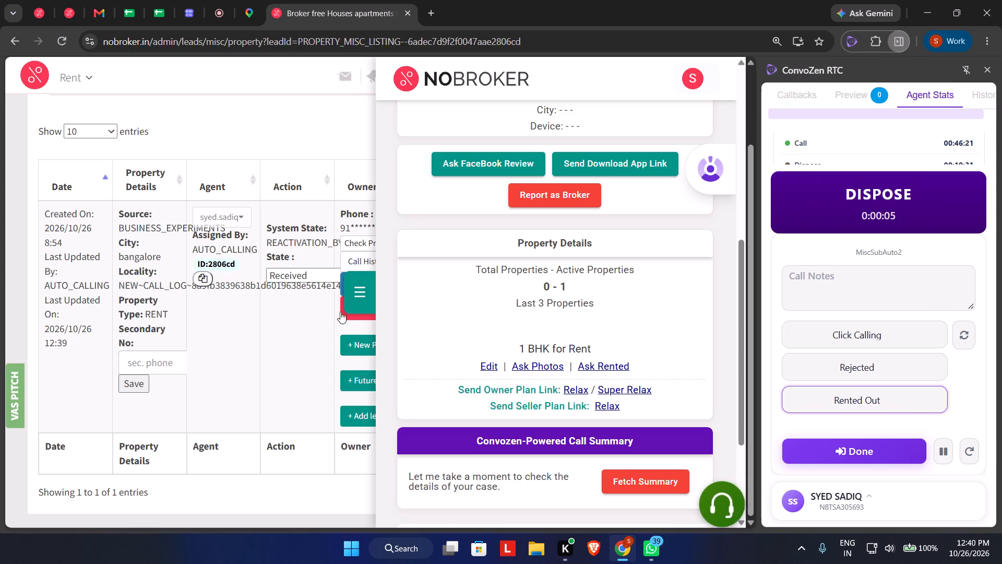
# Open the lead's state choices.
pyautogui.doubleClick(305, 273)
pyautogui.click(315, 276)
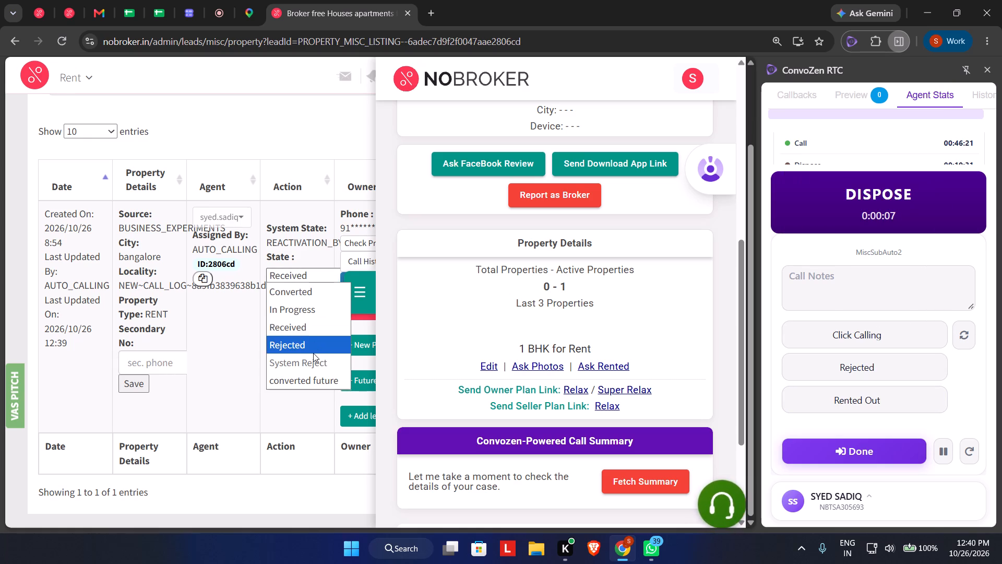
# Set the lead's state to Rejected with the substate No Property.
pyautogui.click(312, 346)
pyautogui.doubleClick(309, 299)
pyautogui.click(309, 293)
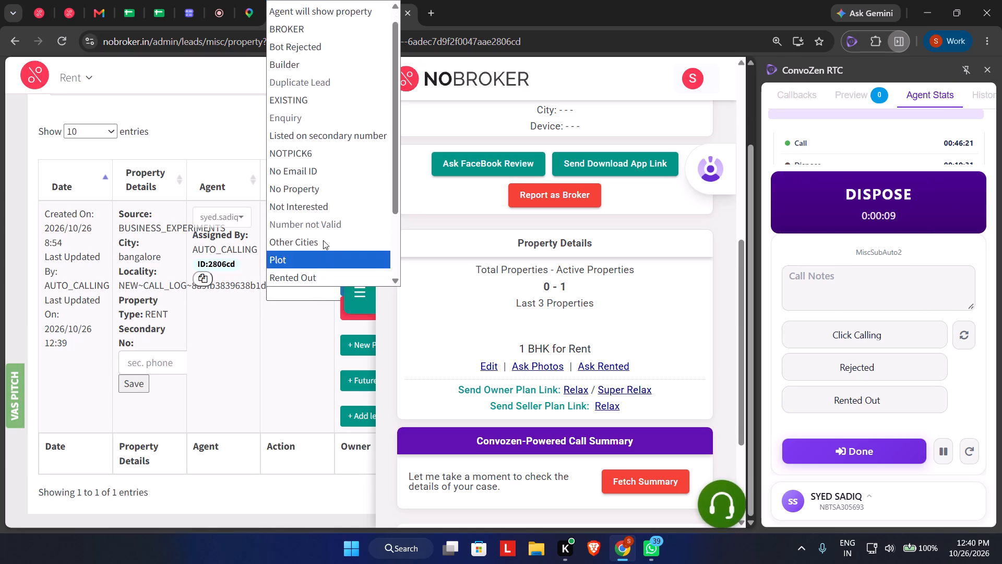
pyautogui.click(342, 190)
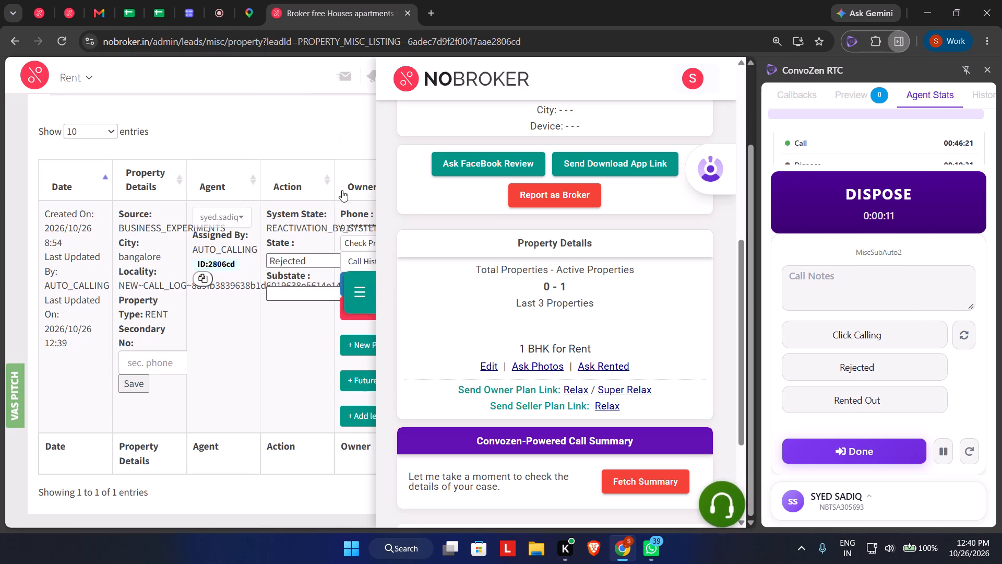
# Change the call disposition's third-level reason to No Property, under Click Calling and Rejected, and submit the disposition.
pyautogui.click(809, 413)
pyautogui.click(843, 273)
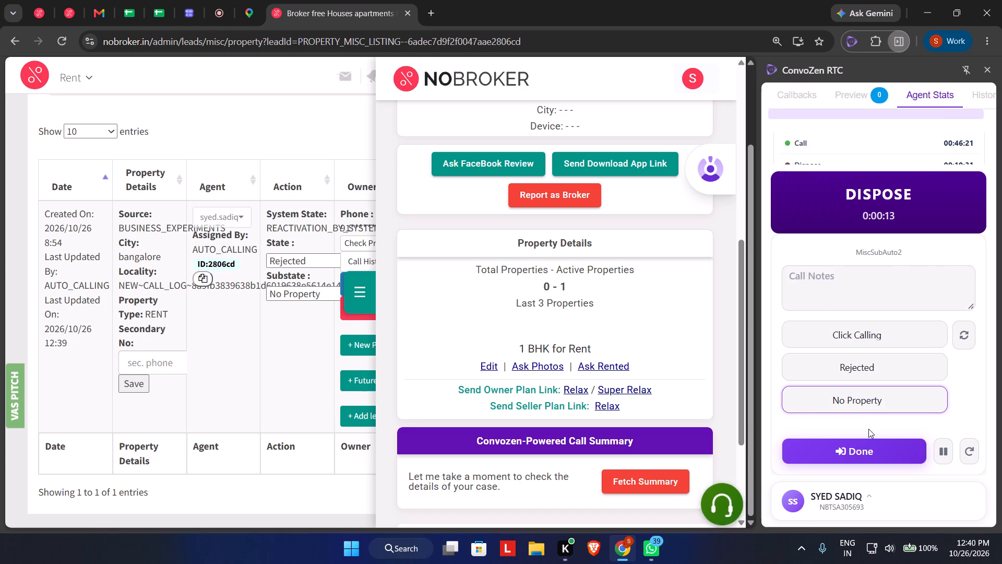
pyautogui.click(870, 437)
pyautogui.click(867, 450)
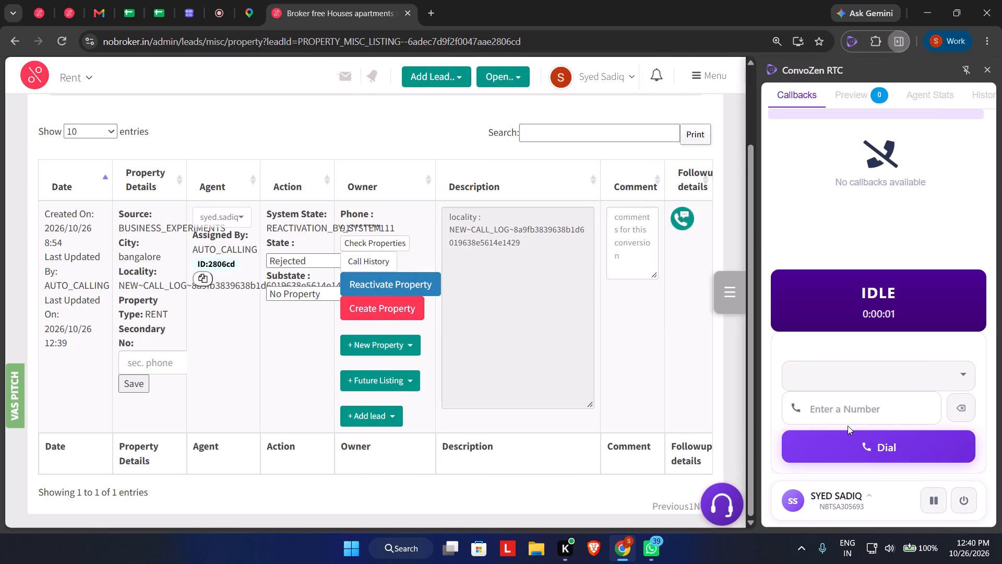
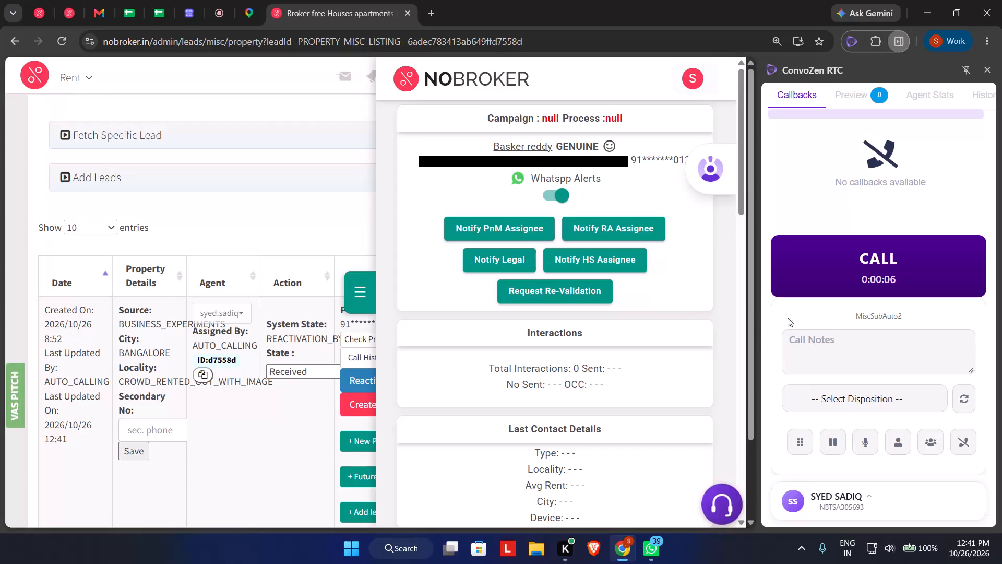
# Check the new lead's property details in the caller summary and set its state to Rejected with the substate Rented Out.
pyautogui.scroll(-5, 682, 312)
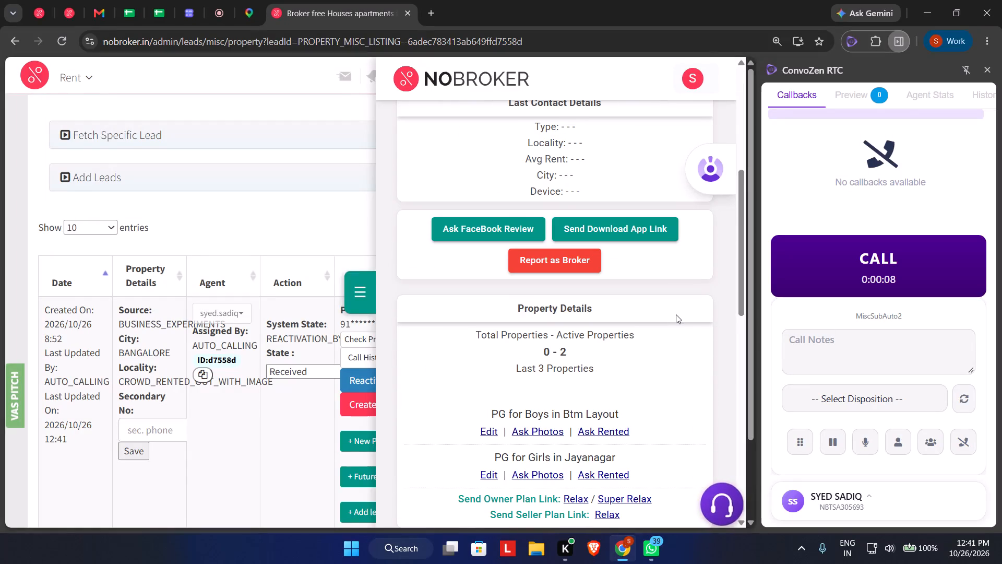
pyautogui.scroll(-2, 676, 314)
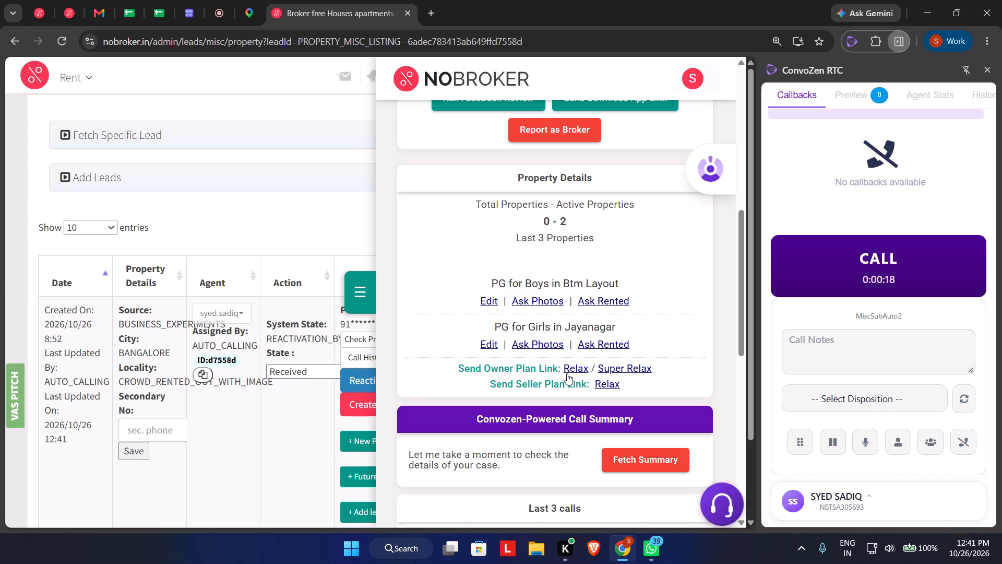
pyautogui.click(315, 364)
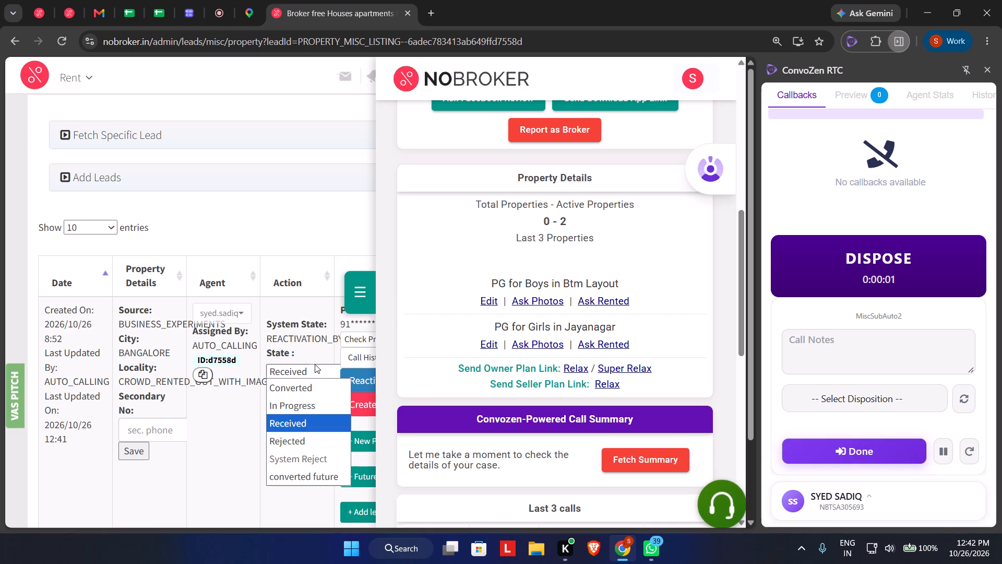
pyautogui.click(299, 443)
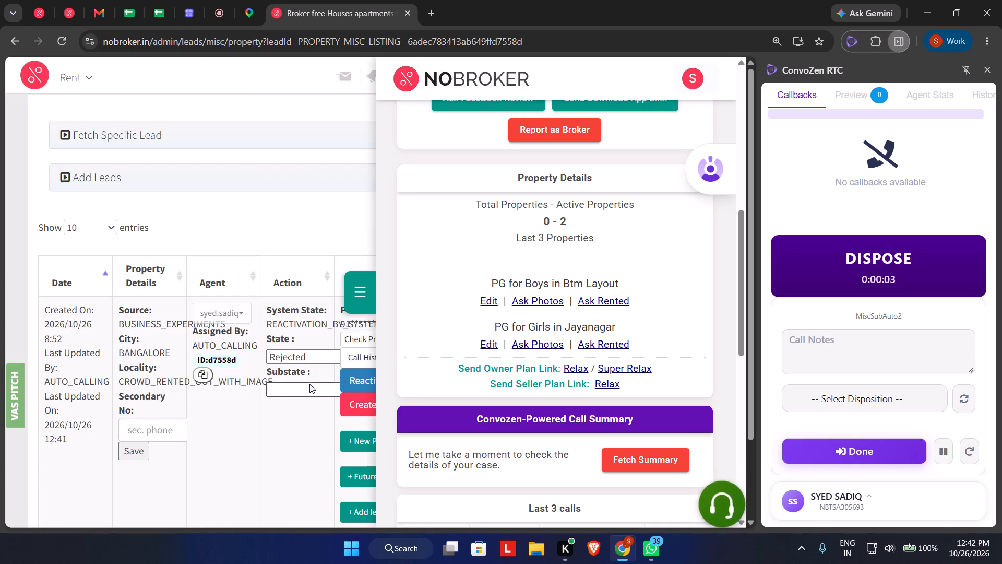
pyautogui.click(309, 384)
pyautogui.click(315, 310)
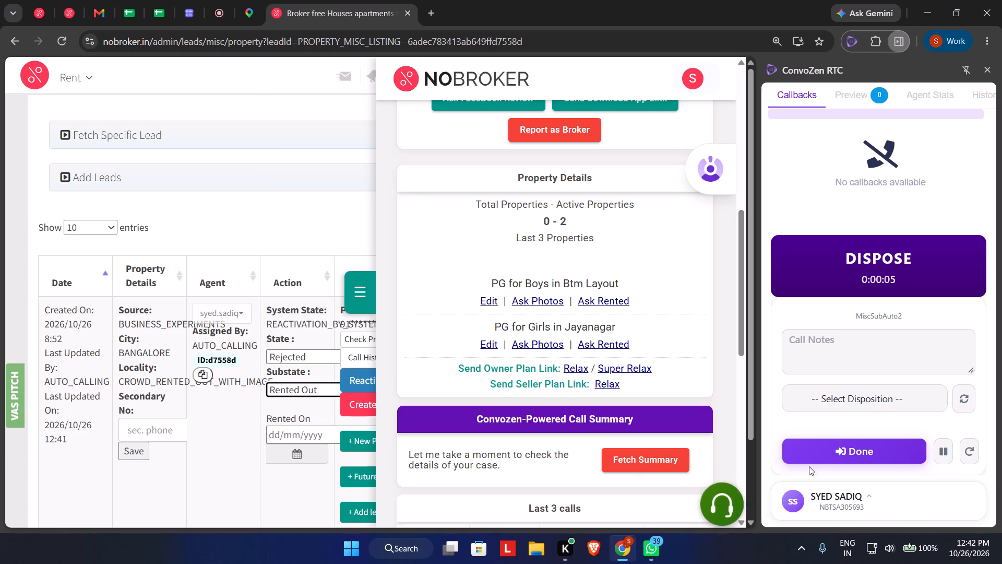
# Set the call disposition to Click Calling, Rejected, Rented Out and submit it.
pyautogui.moveTo(854, 385); pyautogui.dragTo(857, 392)
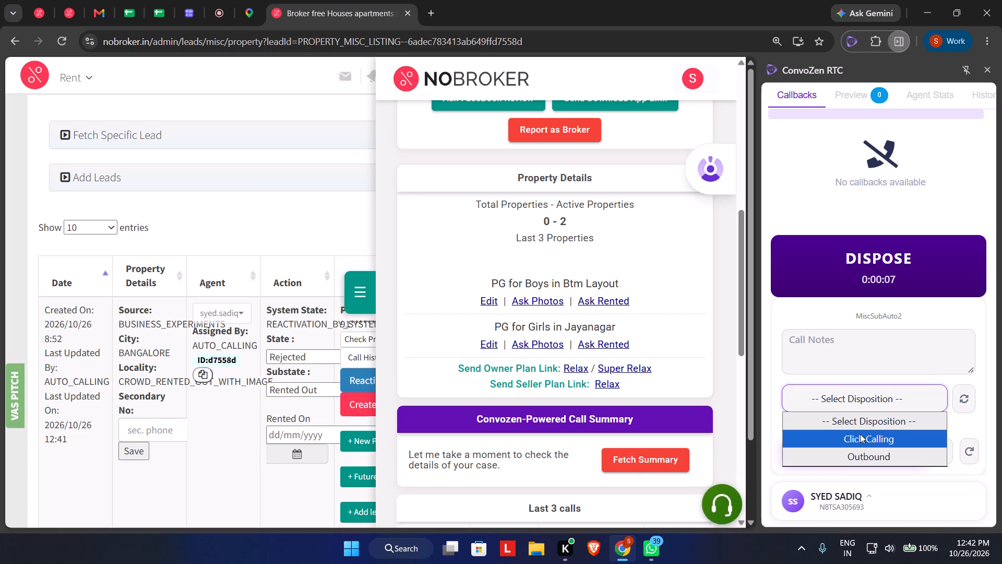
pyautogui.moveTo(855, 428); pyautogui.dragTo(857, 436)
pyautogui.click(841, 401)
pyautogui.moveTo(844, 480); pyautogui.dragTo(849, 491)
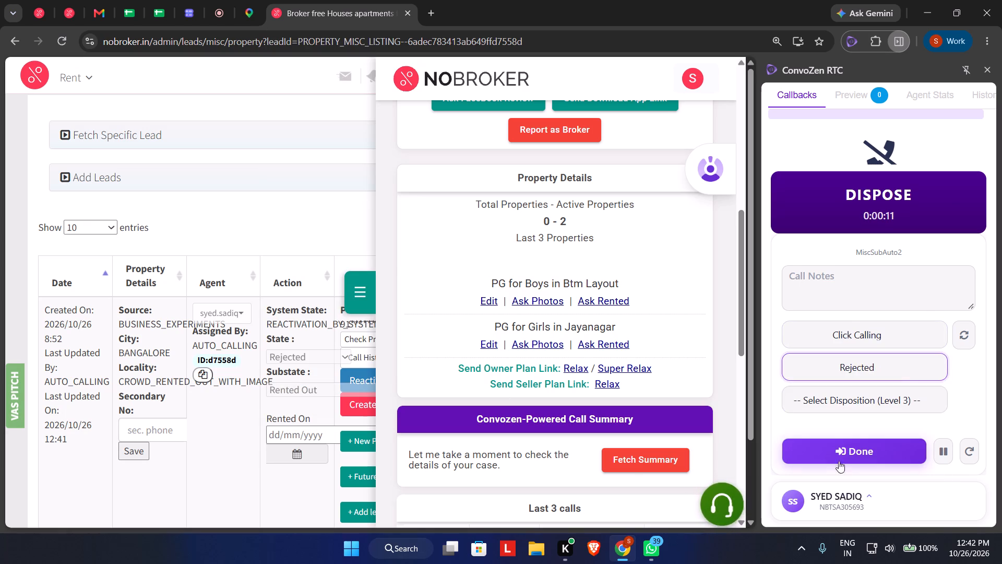
pyautogui.click(848, 409)
pyautogui.click(884, 362)
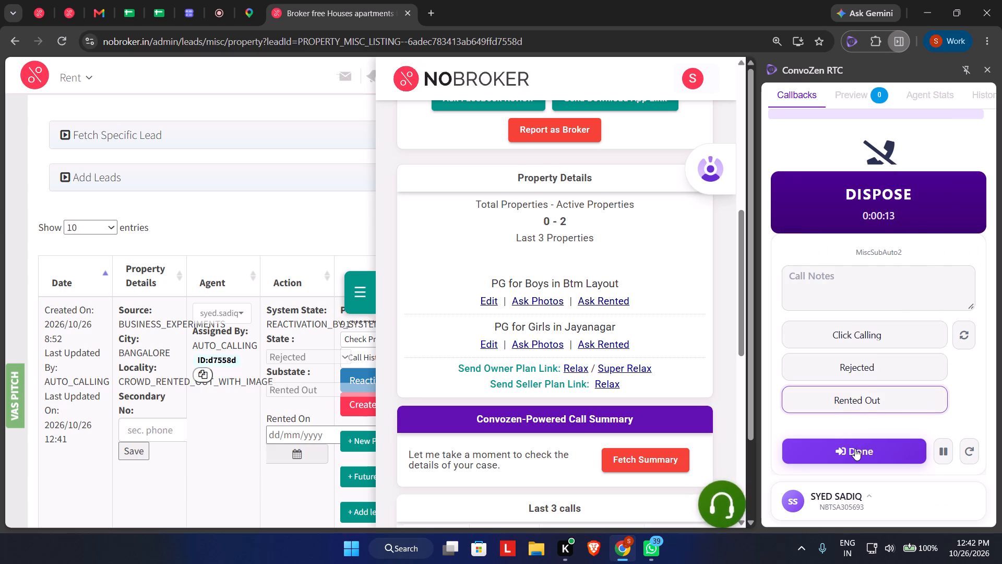
pyautogui.click(855, 449)
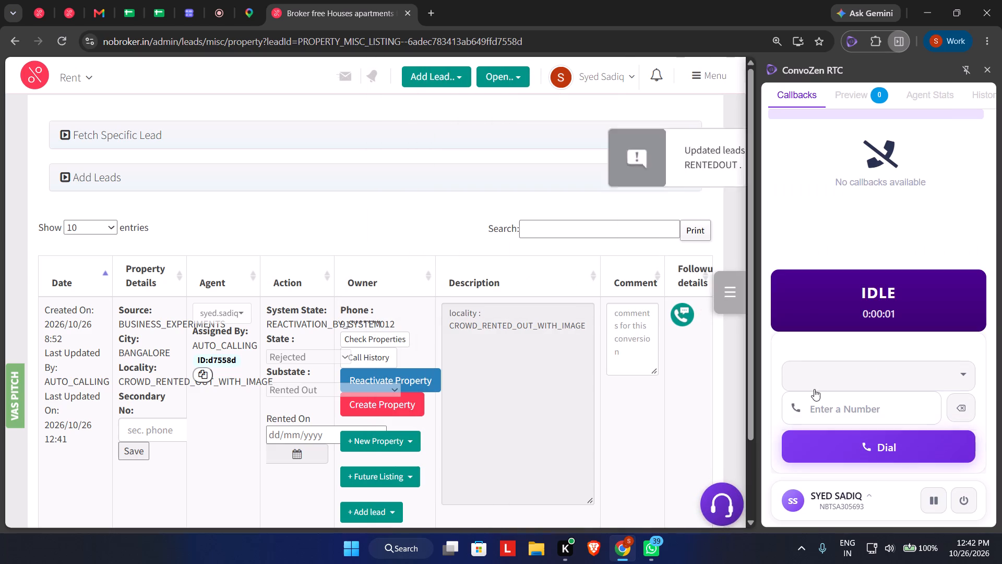
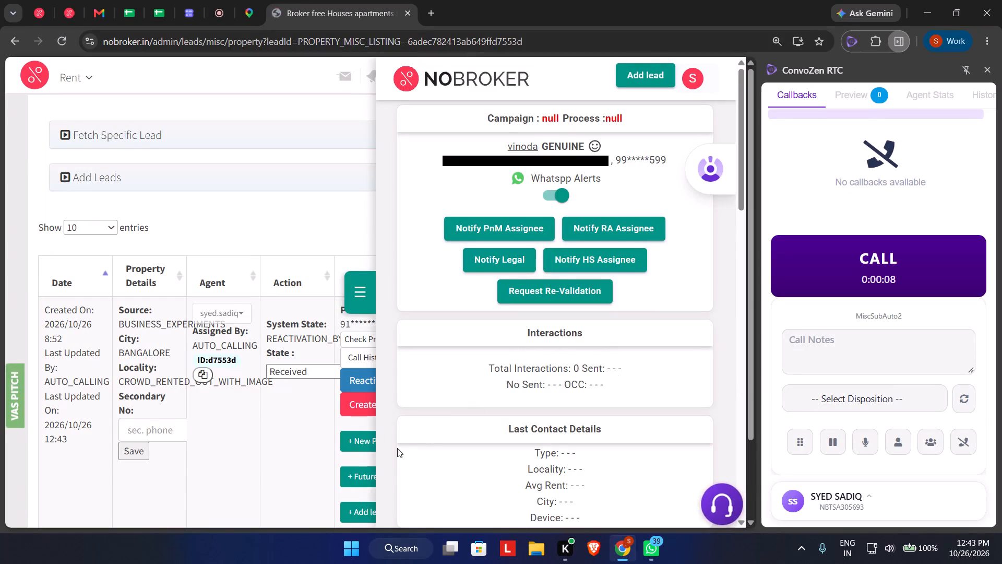
# Check the new lead's property details in the caller summary and examine the owner's Hegganahalli listings in the listing dashboard.
pyautogui.scroll(-6, 475, 467)
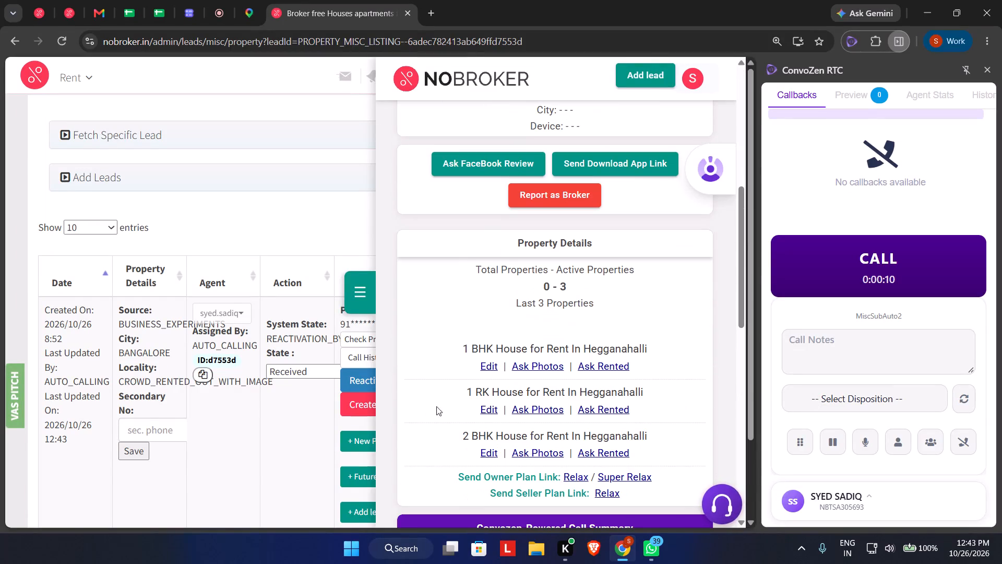
pyautogui.click(360, 338)
pyautogui.scroll(-11, 444, 352)
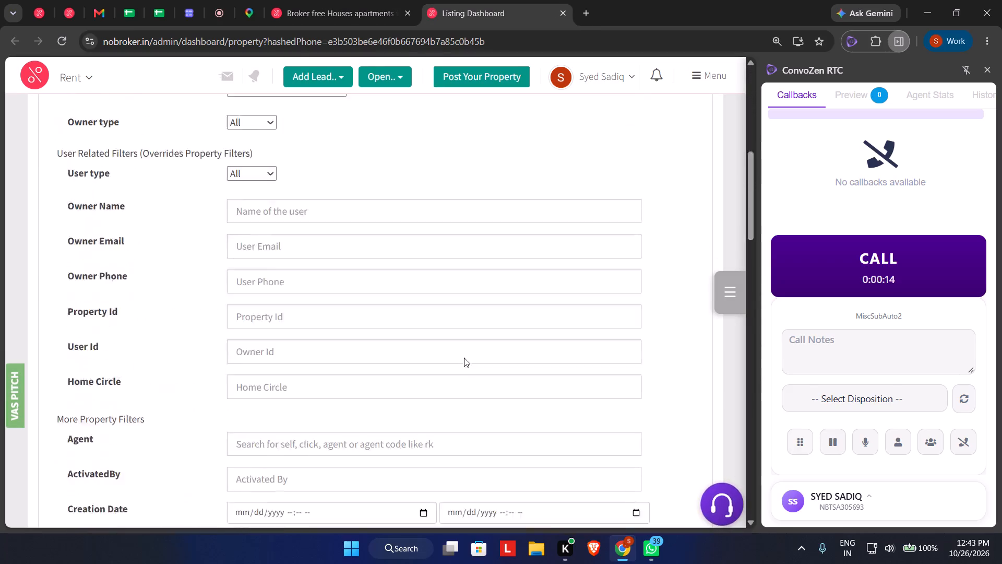
pyautogui.scroll(-13, 464, 358)
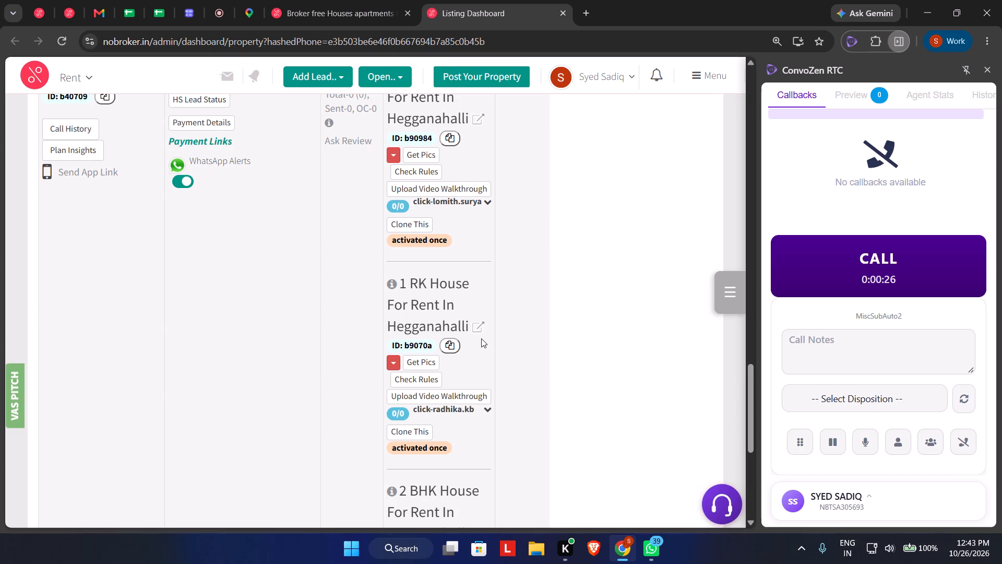
pyautogui.scroll(3, 481, 338)
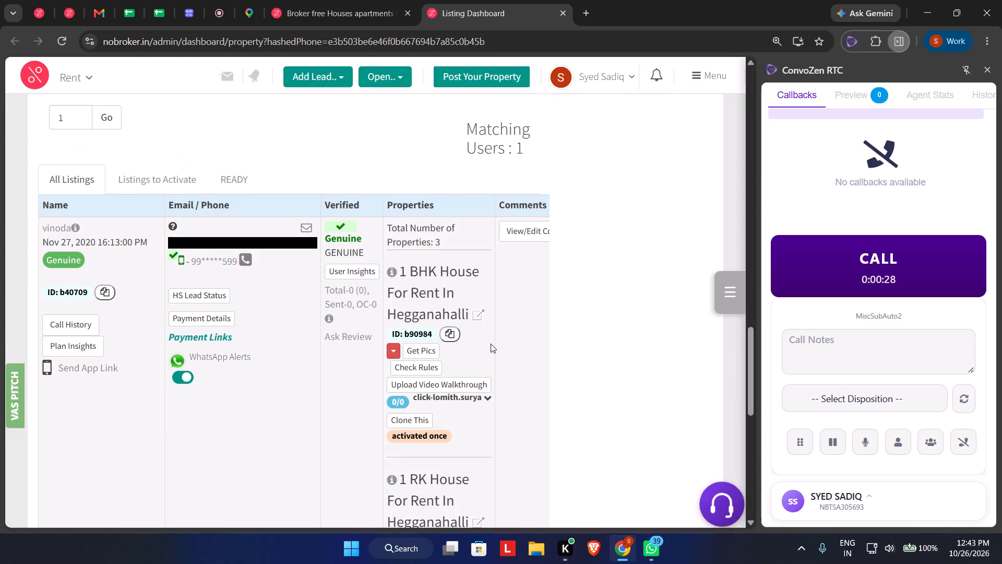
pyautogui.scroll(-5, 498, 362)
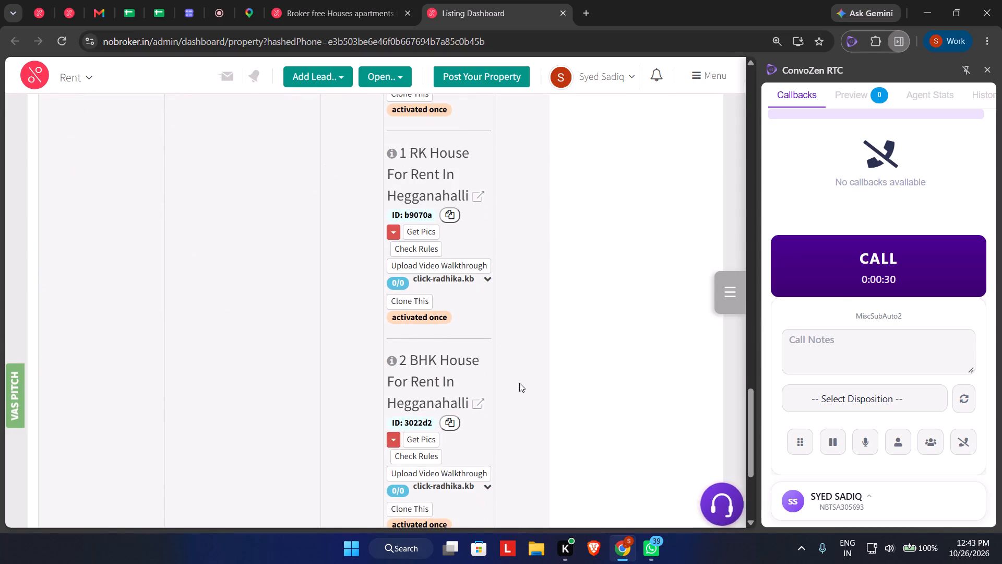
pyautogui.scroll(-5, 520, 383)
pyautogui.scroll(2, 526, 387)
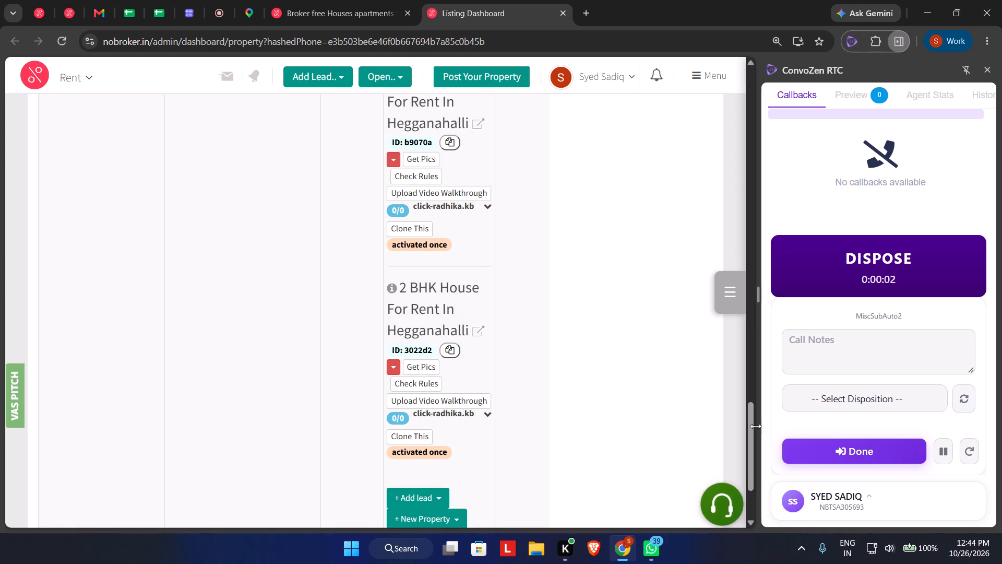
# Choose the call disposition Click Calling, Call Back, Busy or Disconnected.
pyautogui.click(878, 405)
pyautogui.click(879, 440)
pyautogui.click(868, 399)
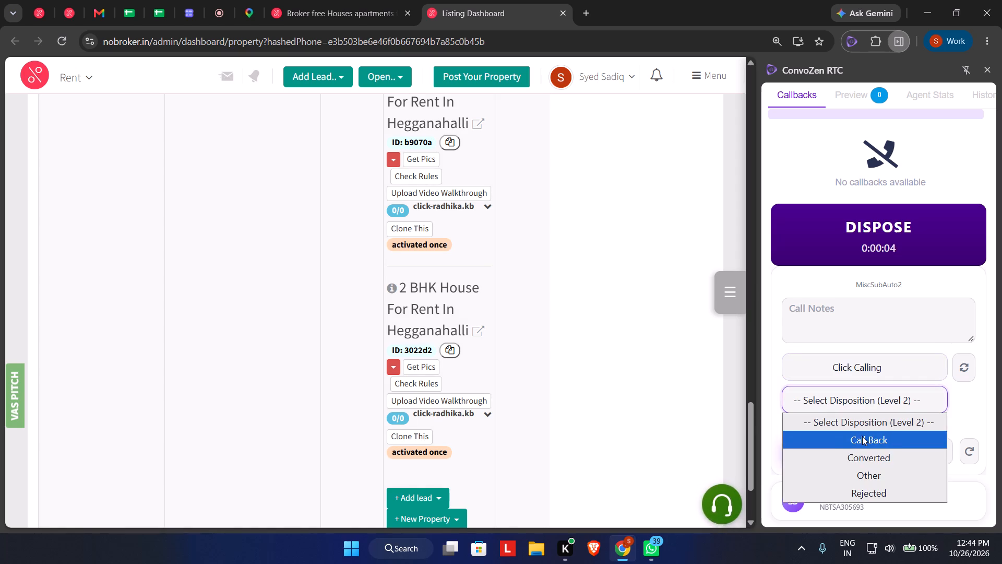
pyautogui.click(862, 436)
pyautogui.click(857, 405)
pyautogui.moveTo(856, 405); pyautogui.dragTo(856, 398)
pyautogui.moveTo(843, 404); pyautogui.dragTo(841, 399)
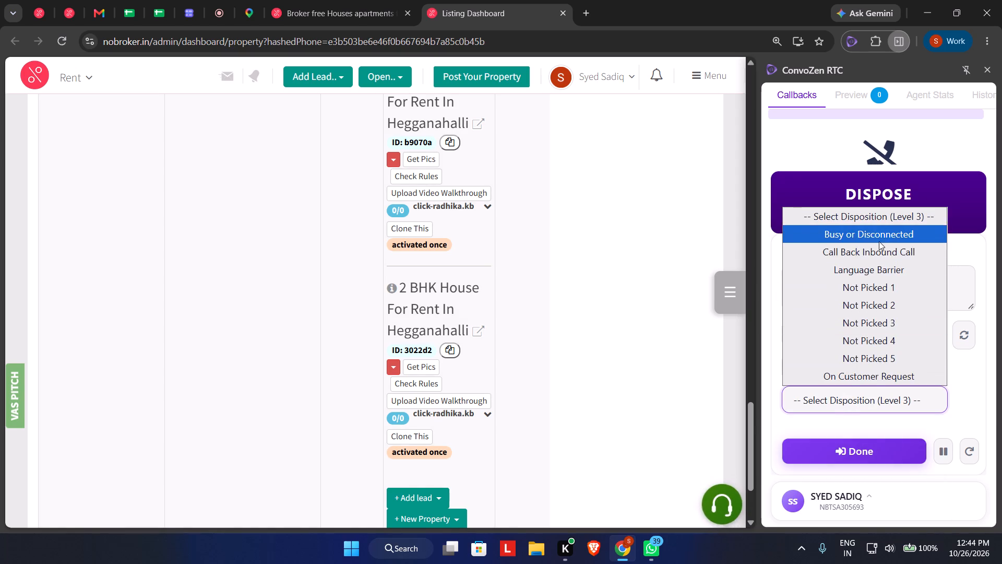
pyautogui.click(879, 241)
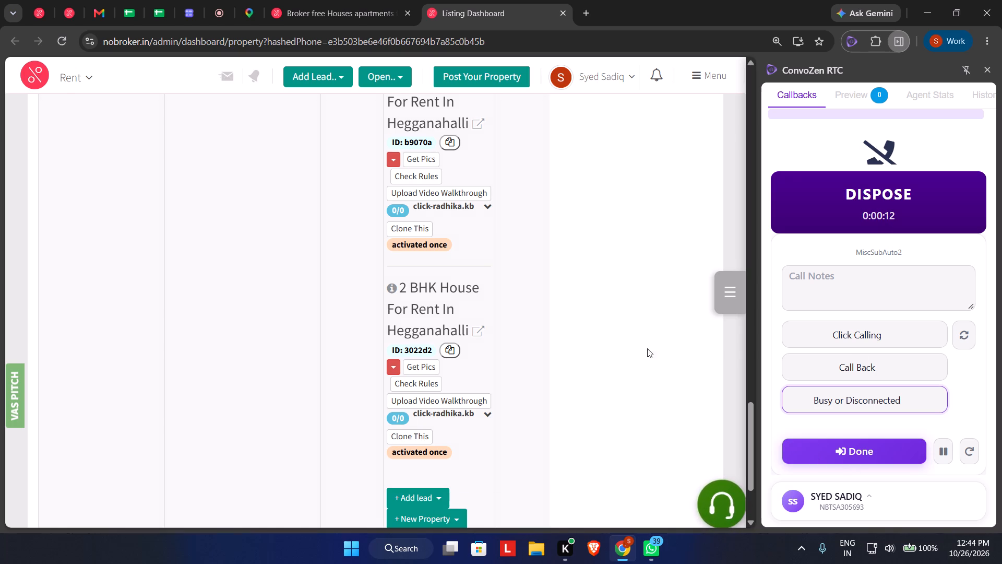
# Close the owner's listing dashboard and set the lead's state to In Progress with the substate NOTPICK.
pyautogui.click(563, 16)
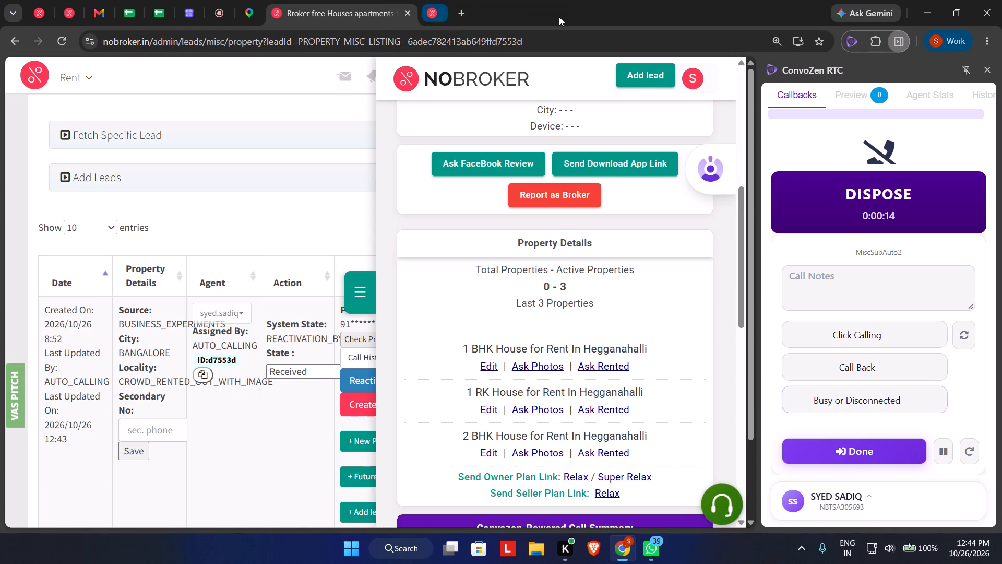
pyautogui.click(294, 368)
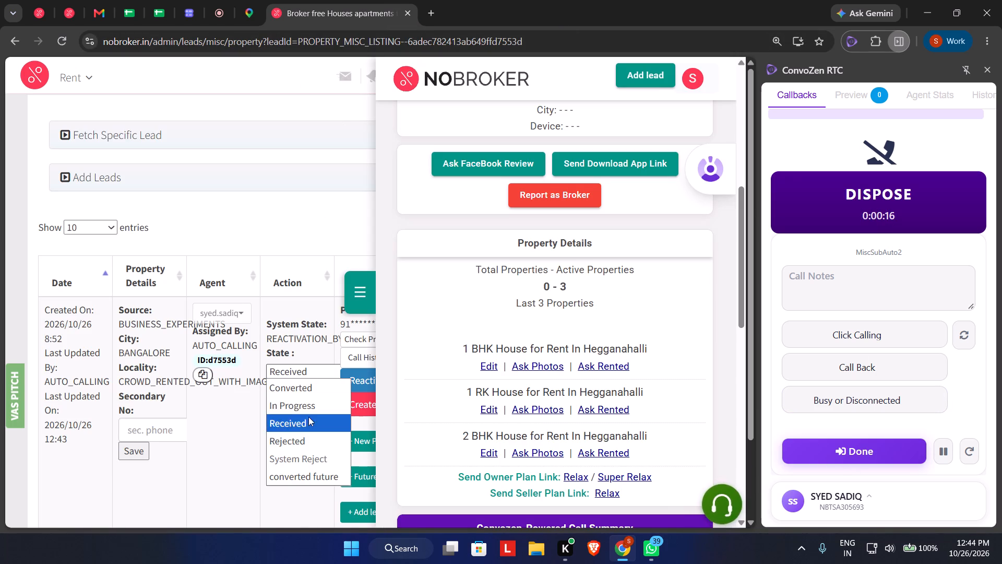
pyautogui.click(314, 409)
pyautogui.moveTo(311, 385); pyautogui.dragTo(308, 391)
pyautogui.click(340, 295)
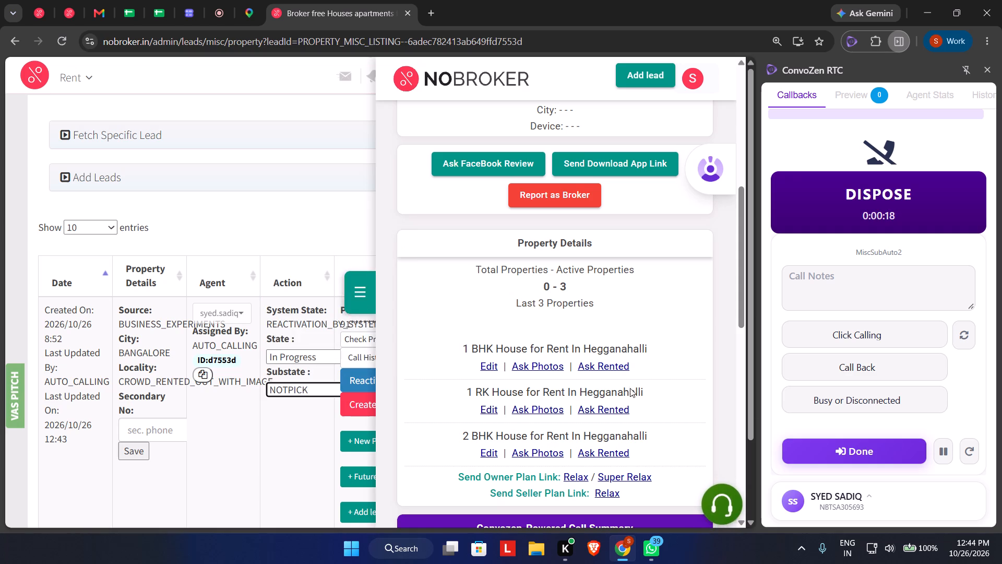
# Submit the selected call disposition to finish the call.
pyautogui.click(855, 448)
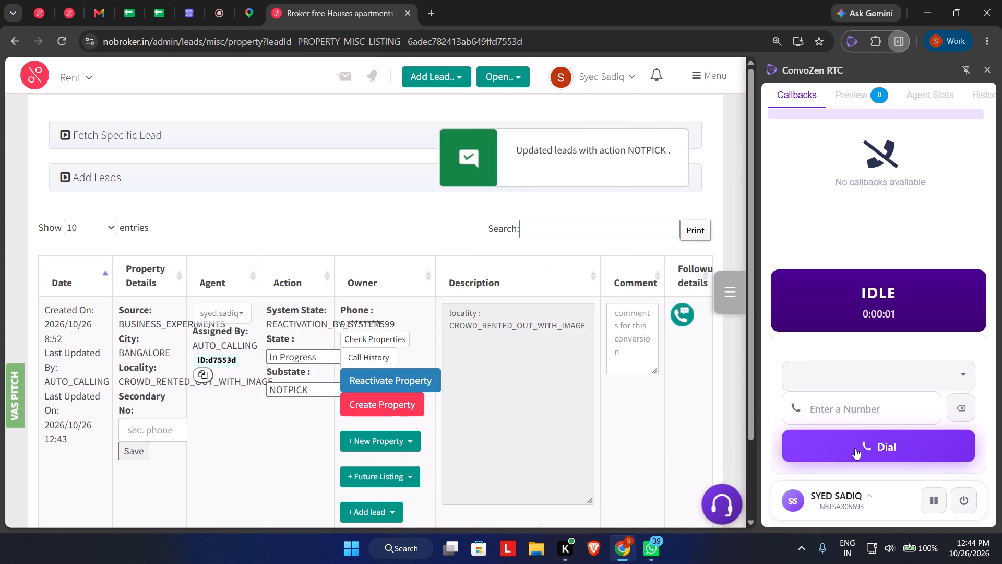
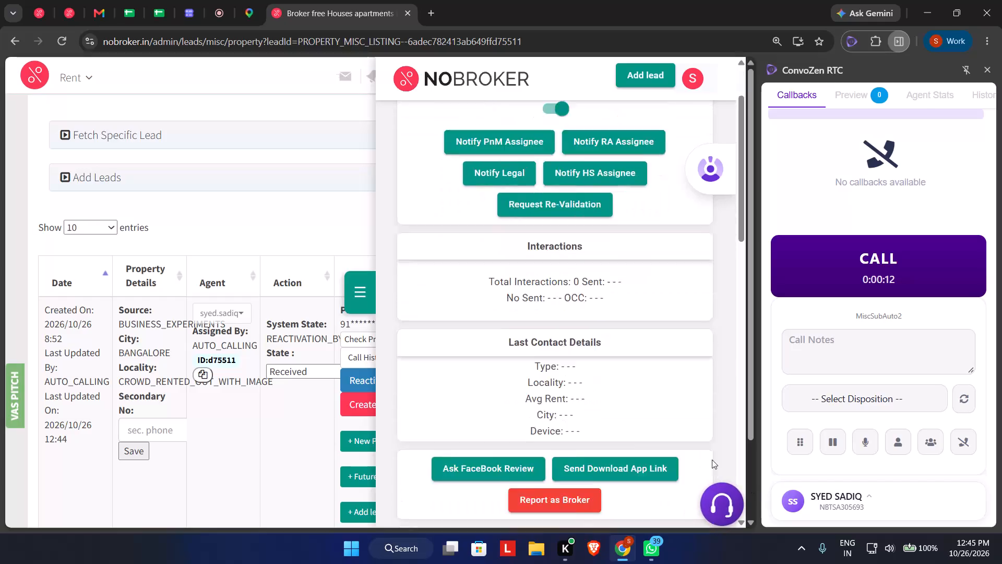
# Check the lead's property details in the caller summary and open the owner's listing dashboard to examine the Andrahalli and Herohalli listings.
pyautogui.scroll(-1, 707, 448)
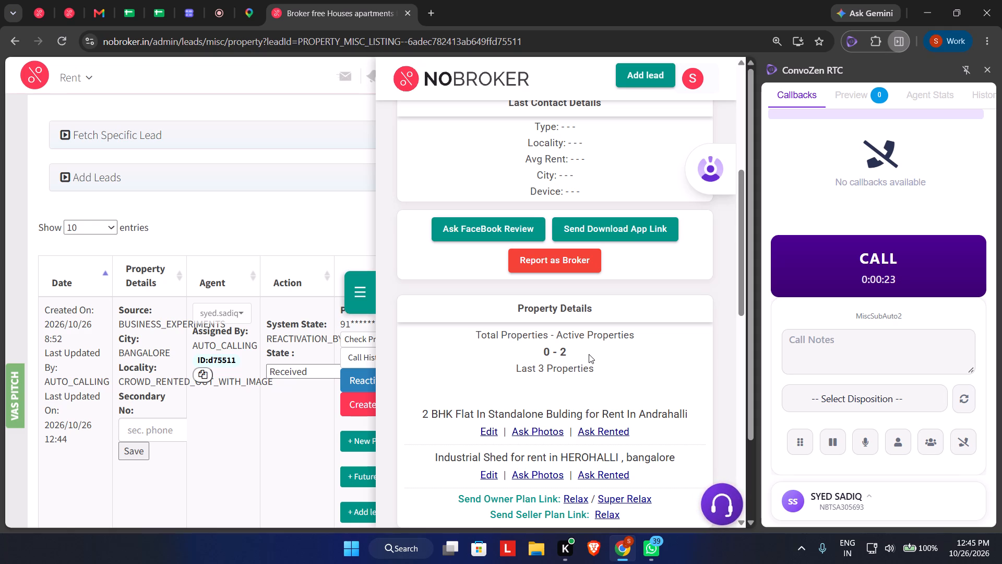
pyautogui.click(362, 340)
pyautogui.scroll(-14, 386, 230)
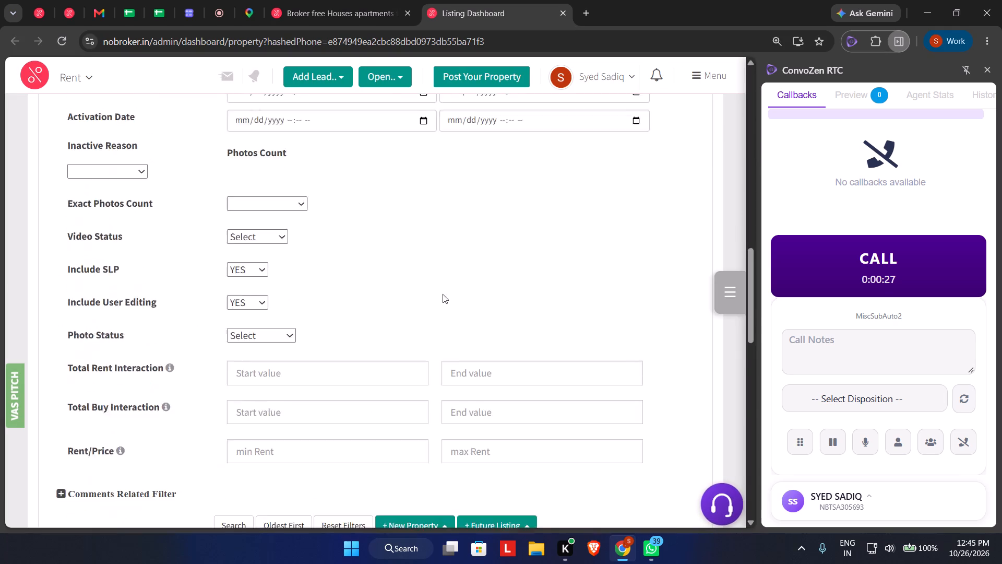
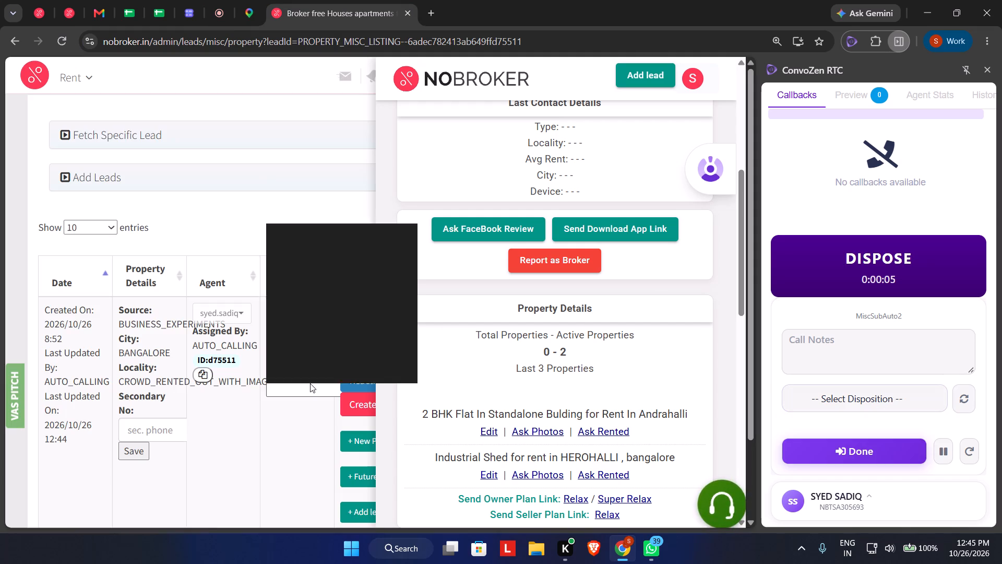
# Set the lead's substate to NOTPICK.
pyautogui.click(312, 300)
# Dispose the ended call as Click Calling with Call Back at the second level, choose the next-level reason, and submit it.
pyautogui.click(851, 406)
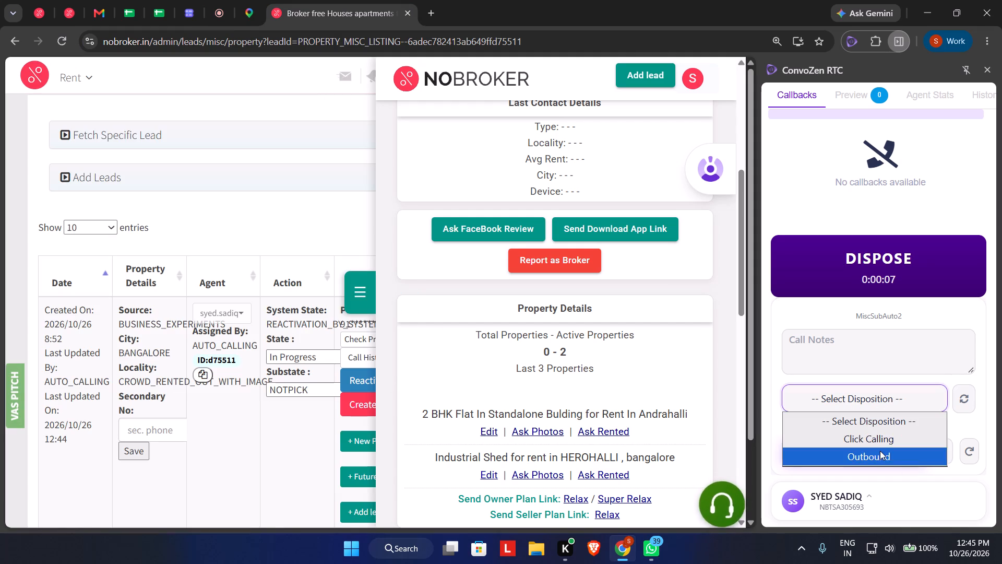
pyautogui.click(871, 433)
pyautogui.click(858, 402)
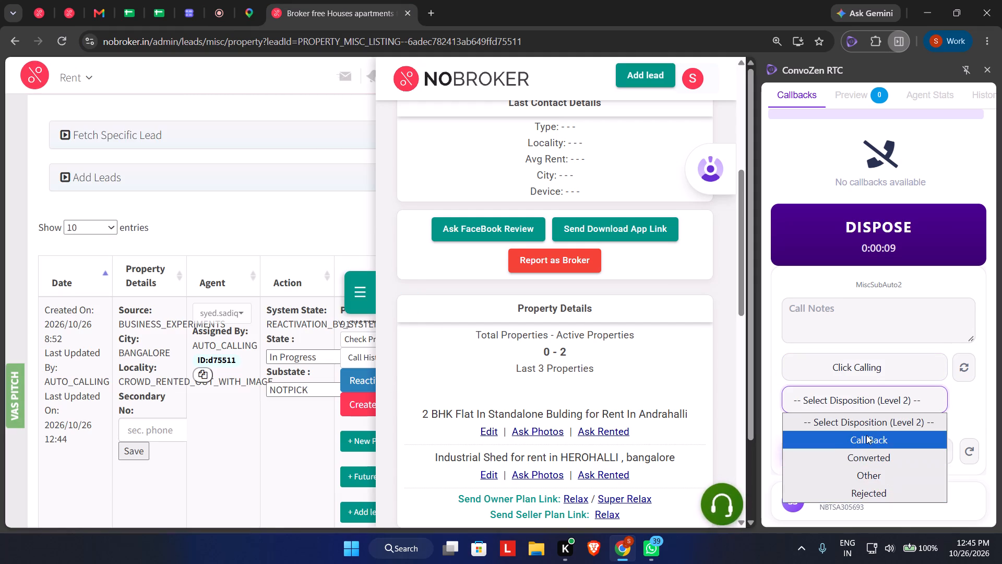
pyautogui.doubleClick(866, 435)
pyautogui.click(853, 407)
pyautogui.click(814, 229)
pyautogui.click(877, 446)
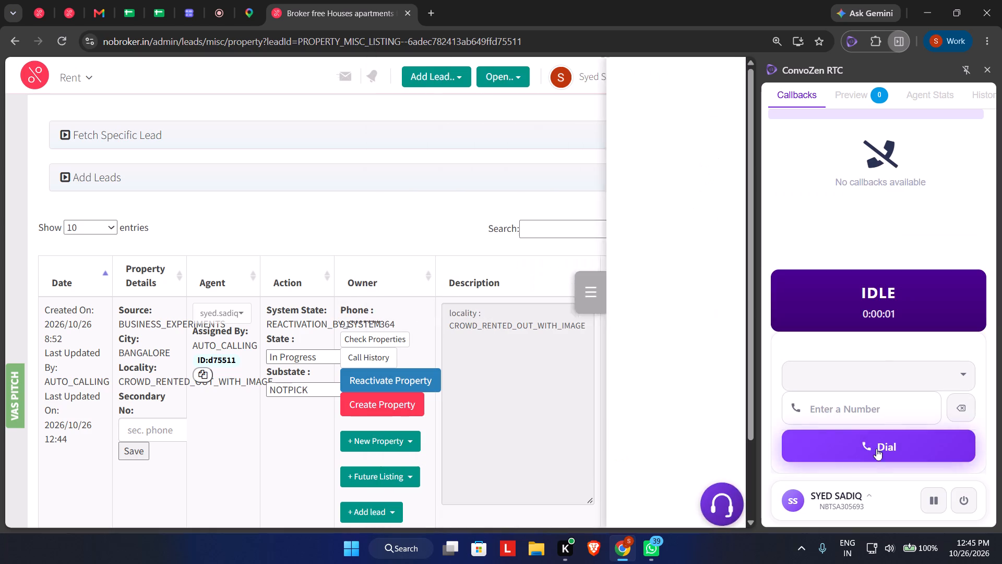
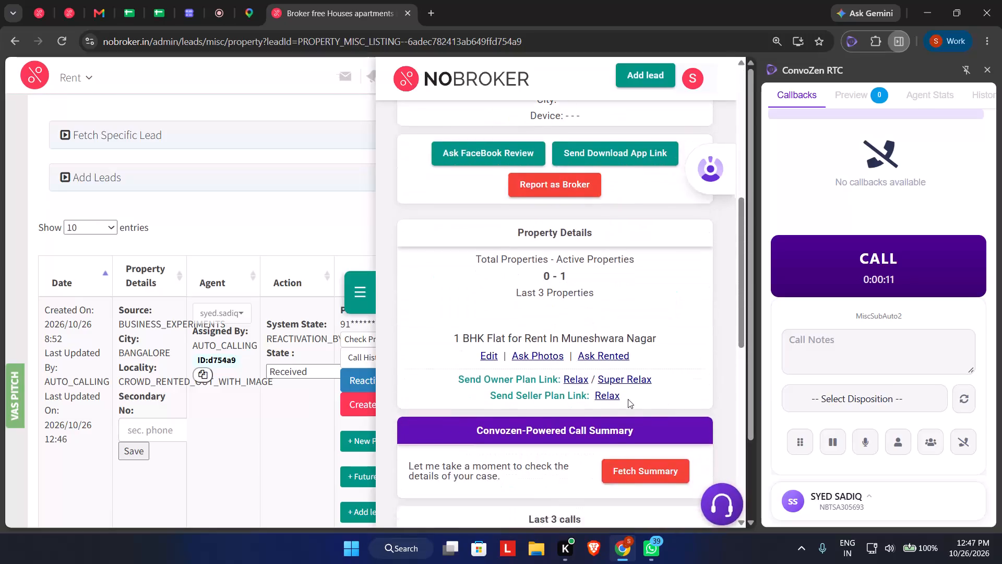
# Check the properties listed by the lead's owner in the Listing Dashboard.
pyautogui.scroll(2, 550, 424)
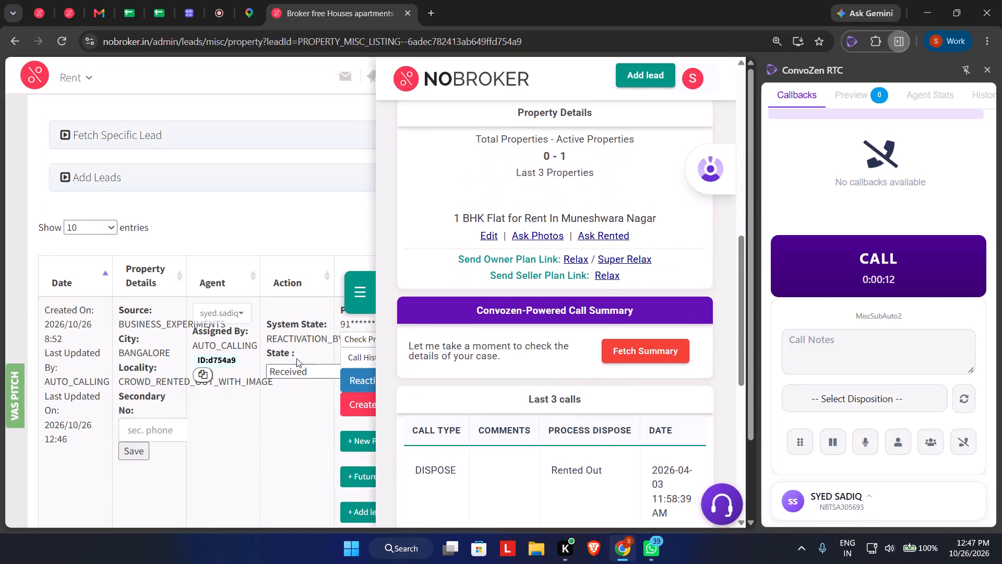
pyautogui.click(353, 338)
pyautogui.scroll(-6, 453, 422)
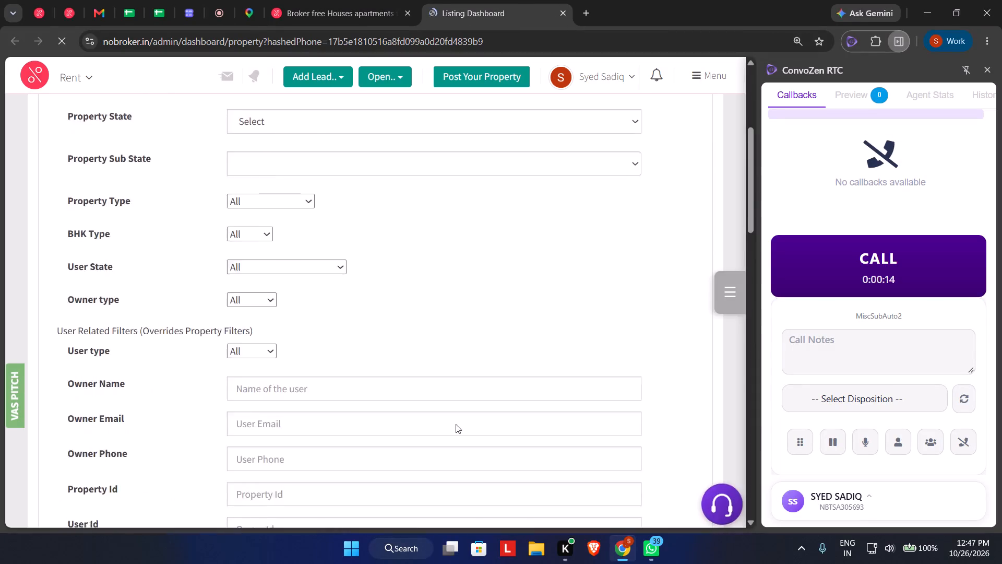
pyautogui.scroll(-16, 456, 424)
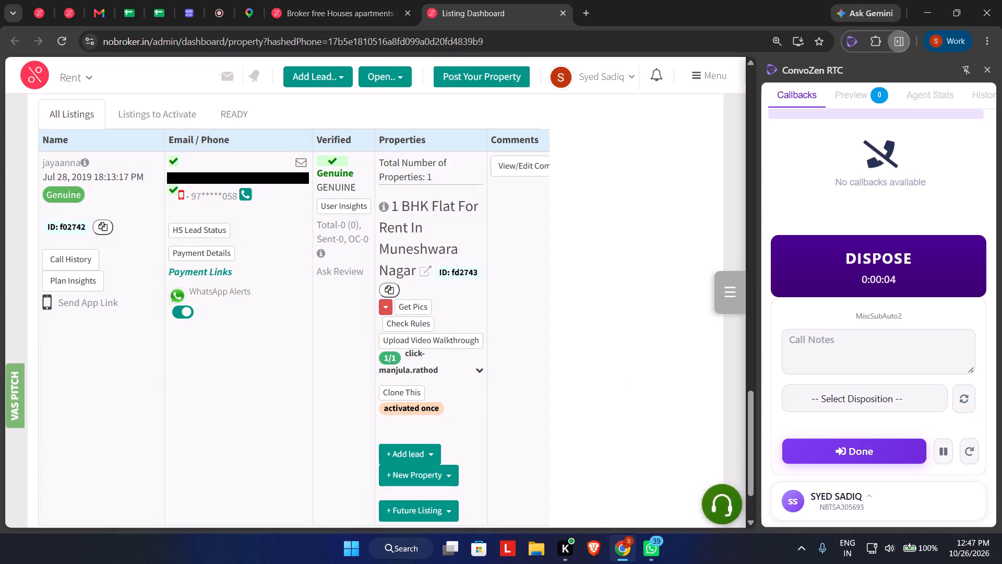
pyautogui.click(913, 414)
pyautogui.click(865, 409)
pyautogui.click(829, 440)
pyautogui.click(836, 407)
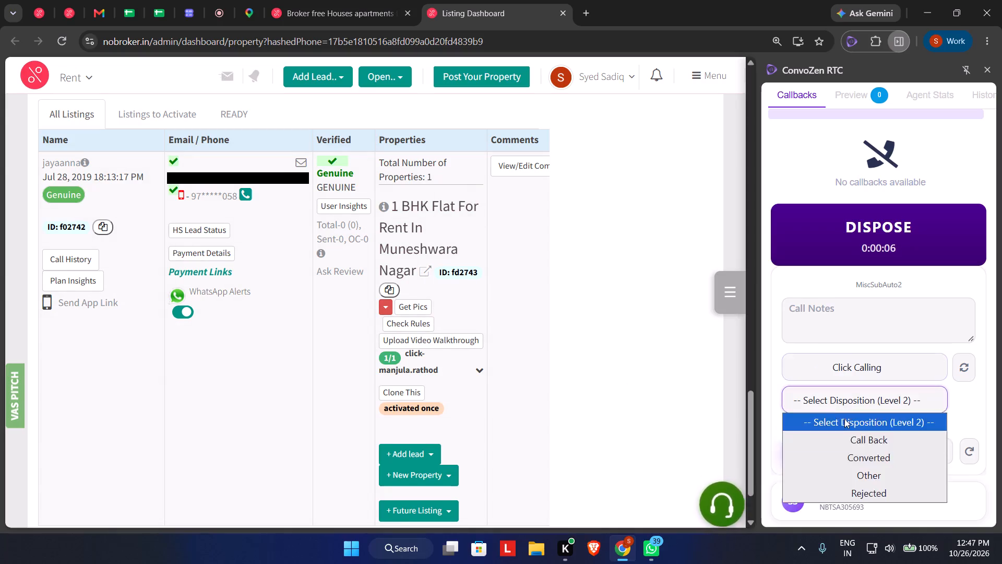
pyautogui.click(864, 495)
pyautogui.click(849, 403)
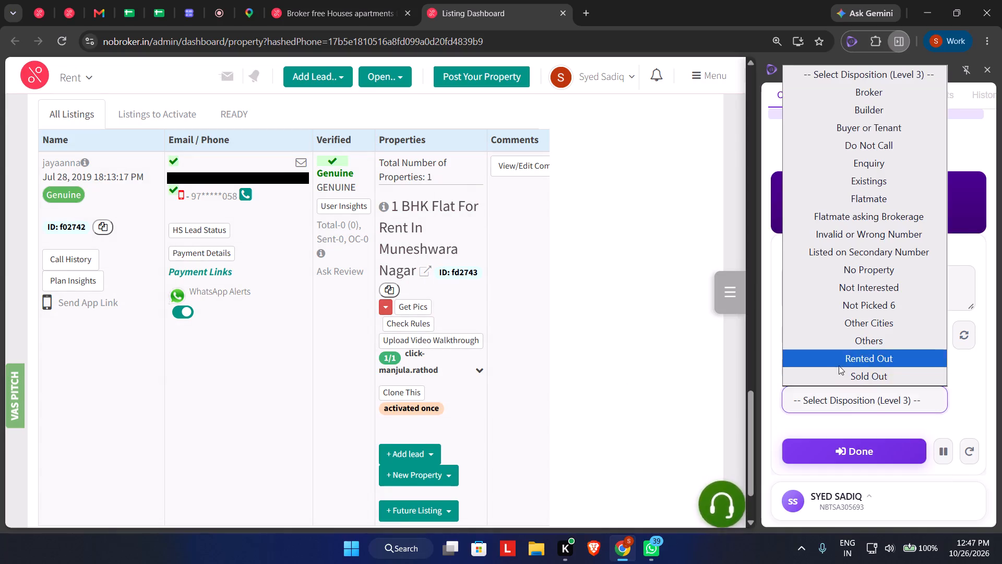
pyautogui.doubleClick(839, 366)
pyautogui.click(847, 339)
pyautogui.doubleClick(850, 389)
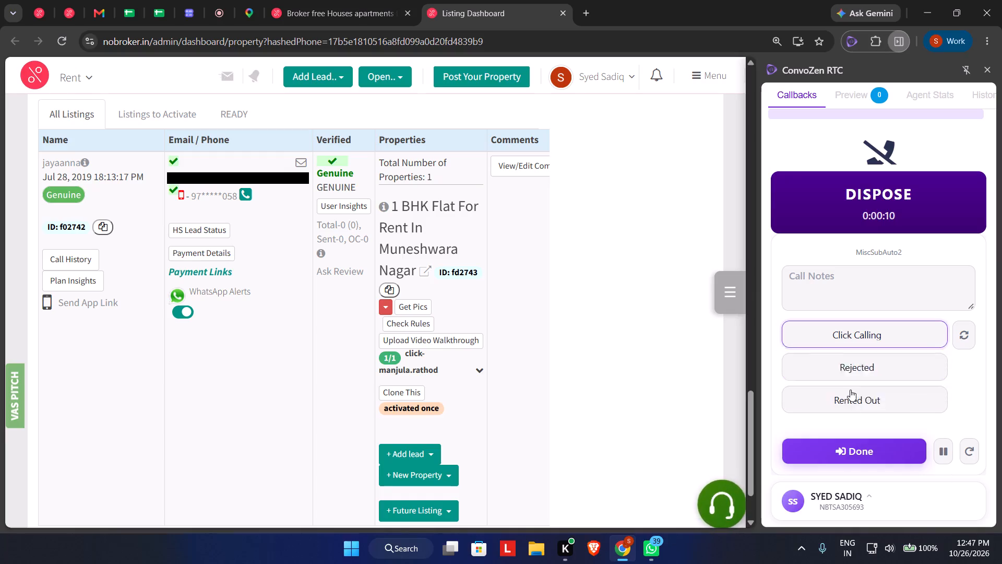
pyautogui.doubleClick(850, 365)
# Dispose the ended call as Click Calling, Rejected, Rented Out and submit the disposition.
pyautogui.click(845, 365)
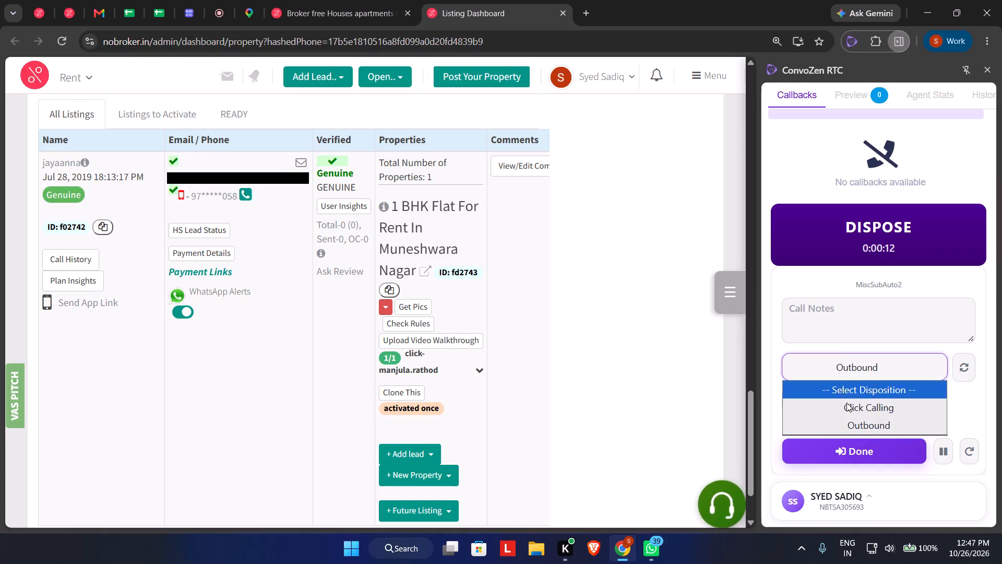
pyautogui.click(846, 404)
pyautogui.click(845, 381)
pyautogui.doubleClick(846, 394)
pyautogui.click(834, 405)
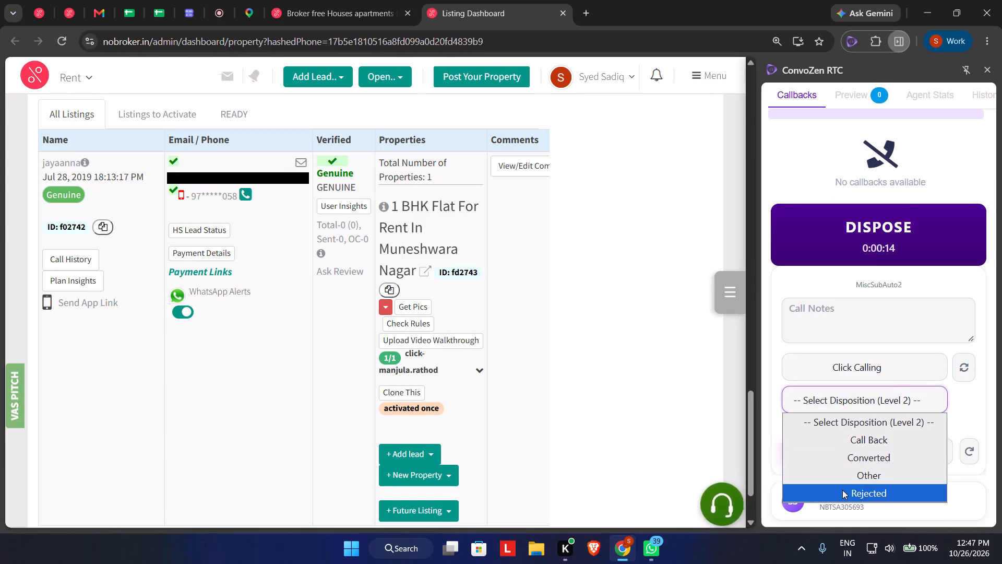
pyautogui.click(856, 489)
pyautogui.click(855, 426)
pyautogui.click(858, 404)
pyautogui.click(850, 357)
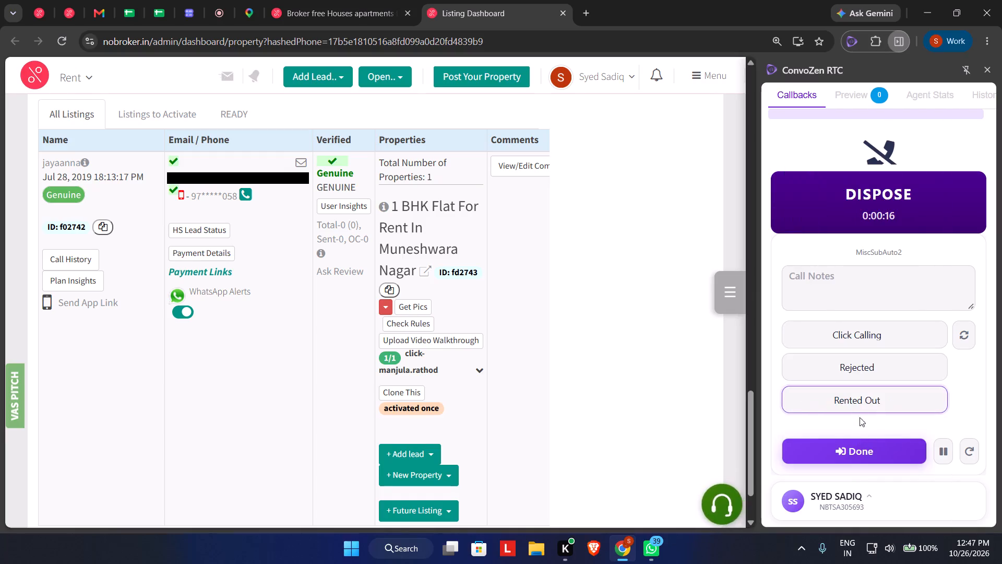
pyautogui.click(856, 446)
# Back on the lead's page, set its state to Rejected and its substate to Rented Out.
pyautogui.click(327, 8)
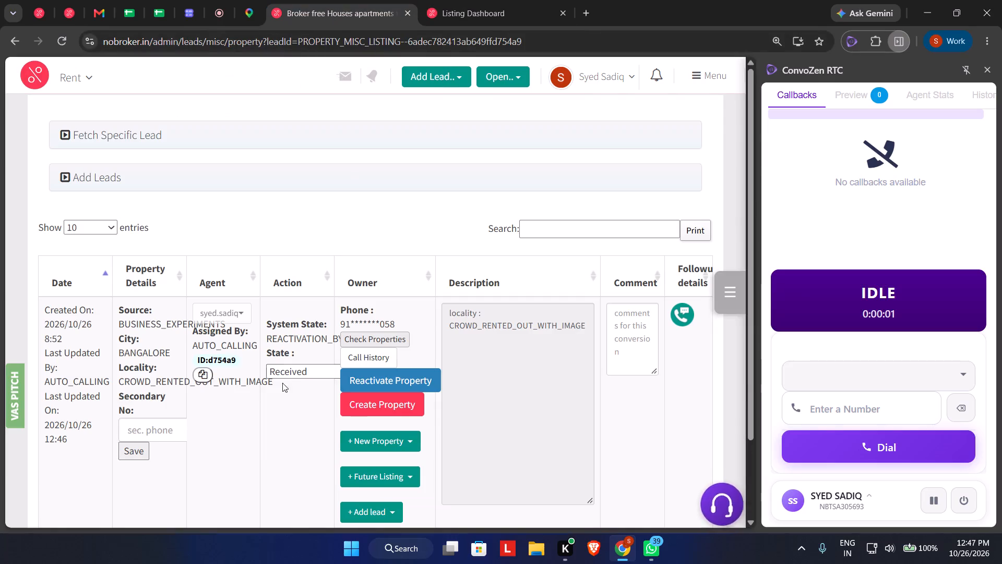
pyautogui.click(282, 382)
pyautogui.moveTo(282, 381); pyautogui.dragTo(282, 372)
pyautogui.click(283, 371)
pyautogui.click(308, 445)
pyautogui.click(298, 386)
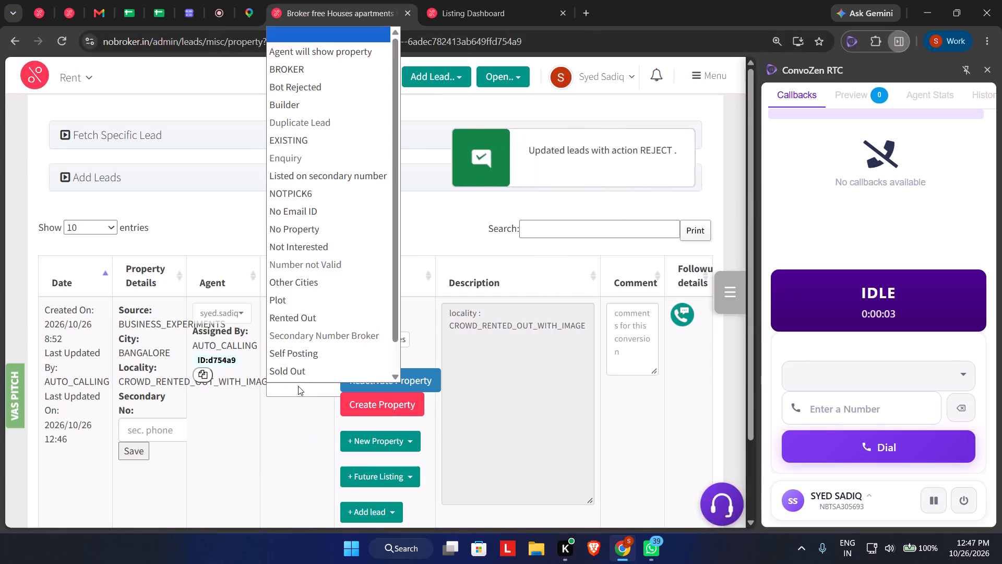
pyautogui.click(336, 278)
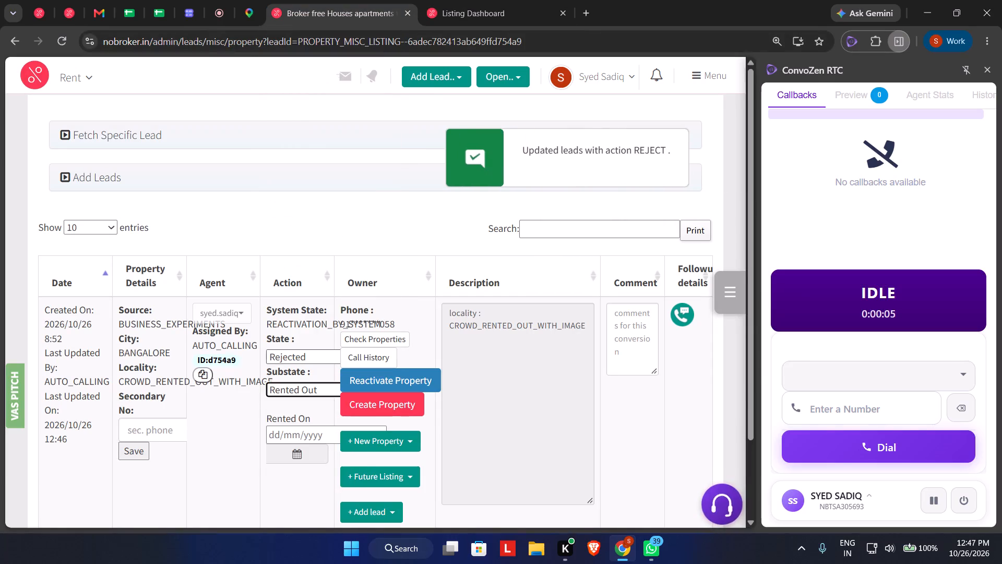
pyautogui.click(835, 355)
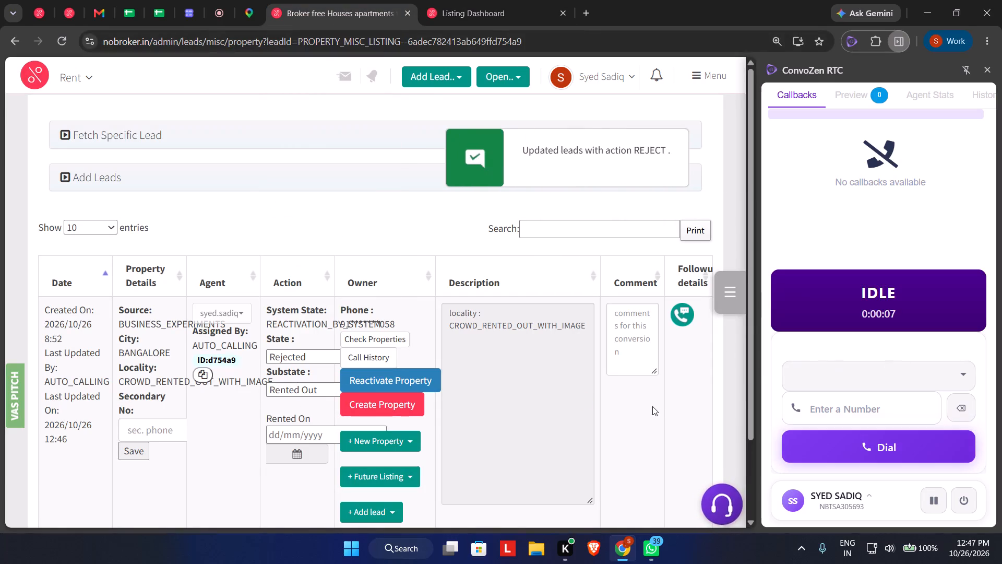
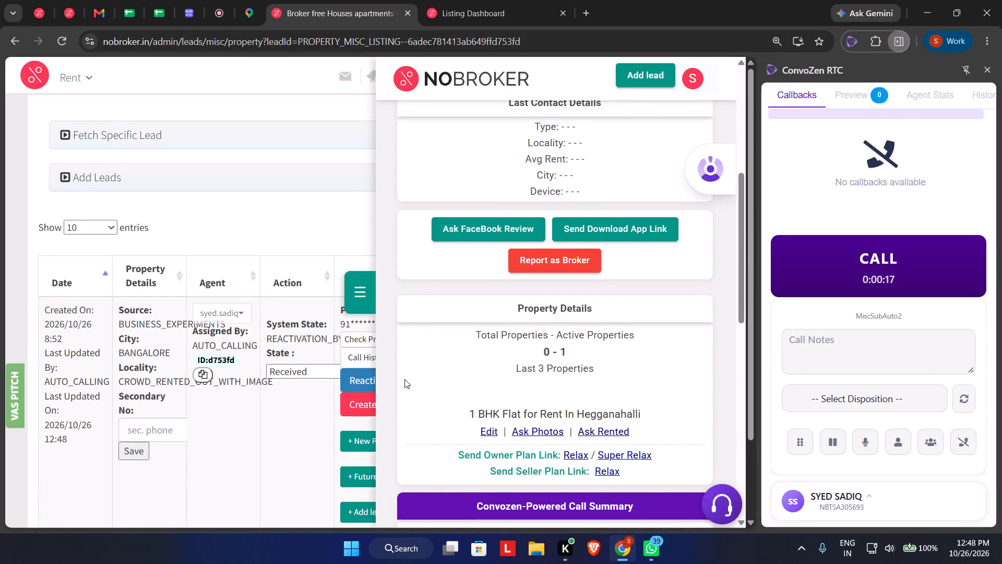
# Open the lead owner's properties in the Listing Dashboard and close the previous owner's dashboard.
pyautogui.click(368, 342)
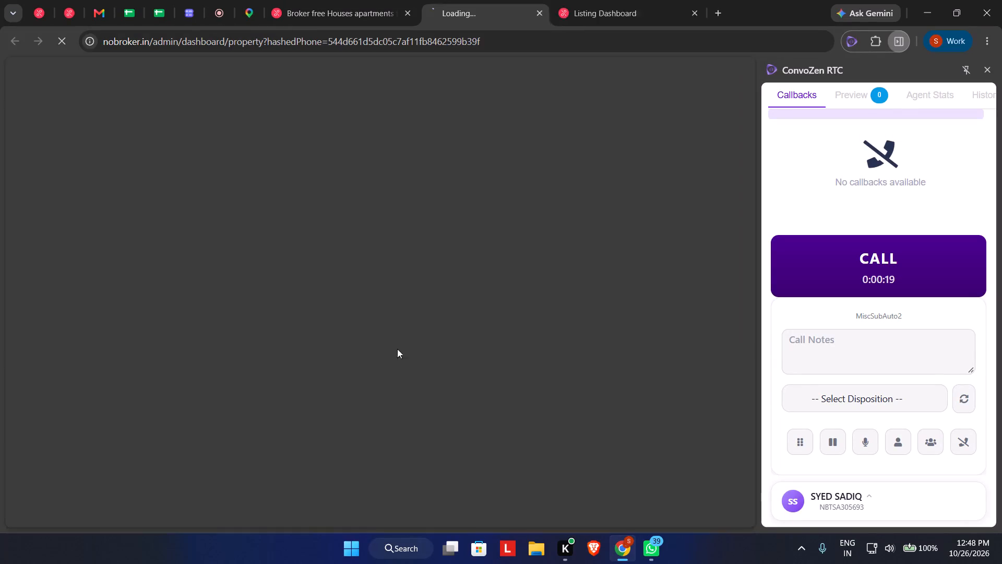
pyautogui.scroll(-6, 571, 407)
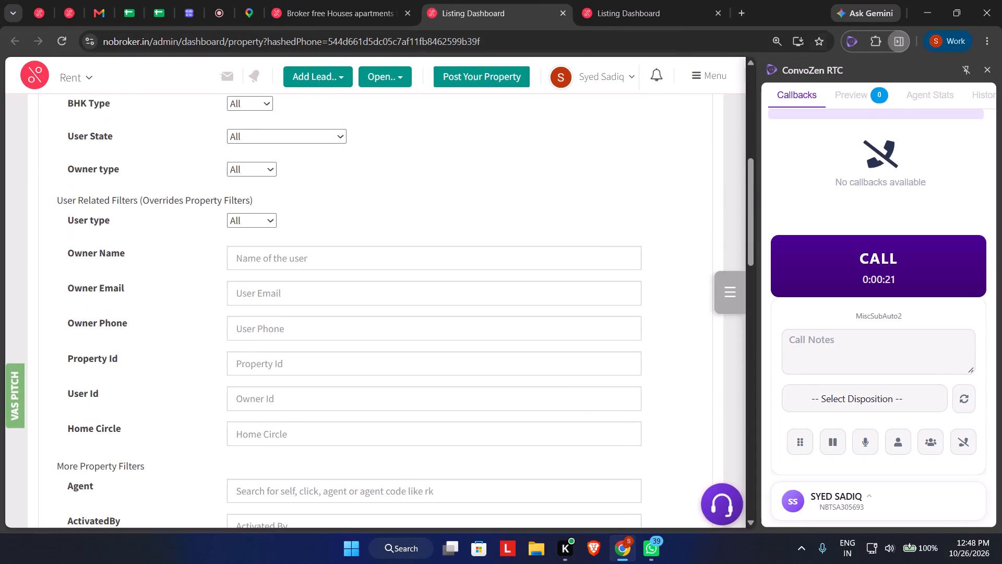
pyautogui.click(670, 8)
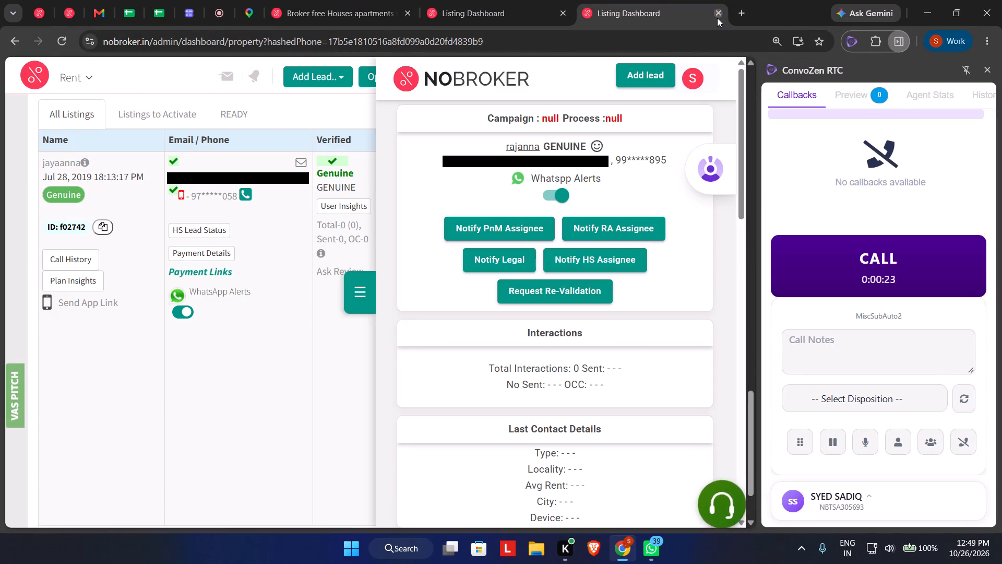
pyautogui.click(717, 15)
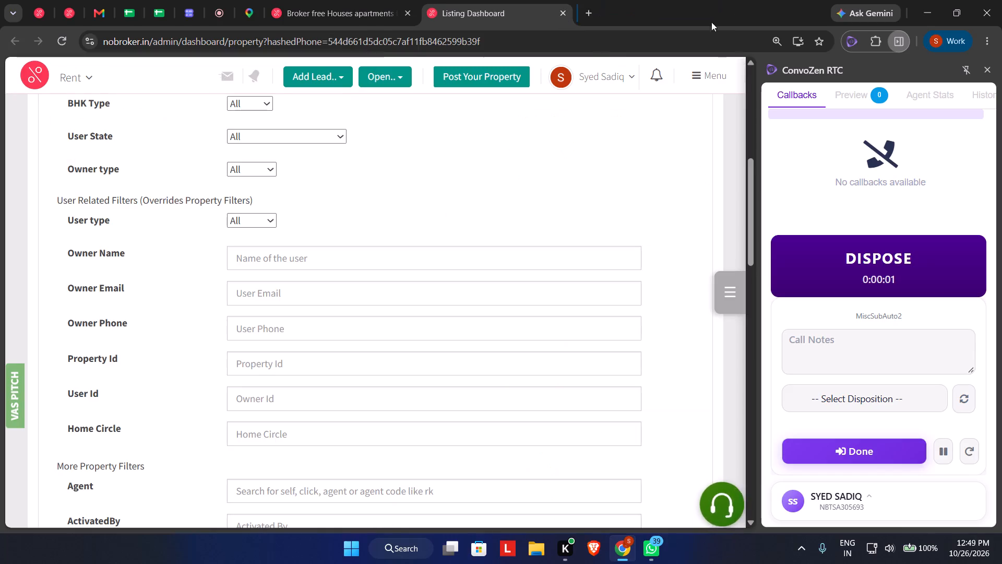
# Set the ended call's first two disposition levels to Click Calling and Rejected.
pyautogui.click(817, 405)
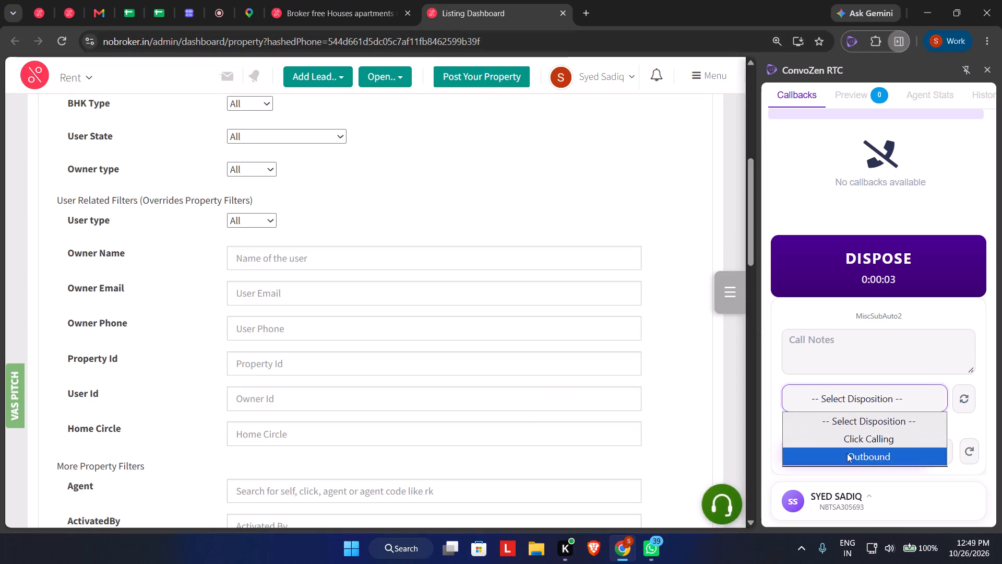
pyautogui.click(846, 444)
pyautogui.click(851, 408)
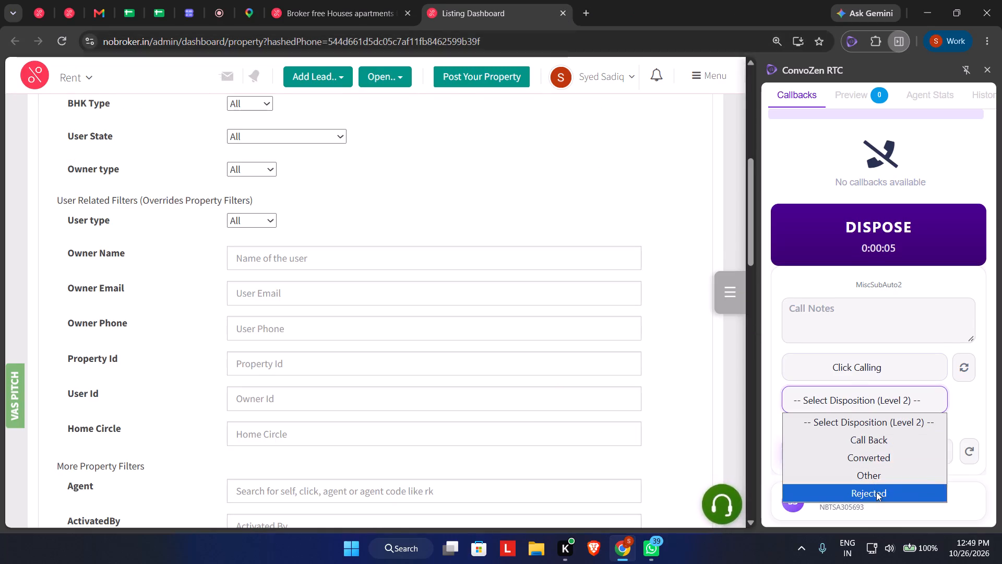
pyautogui.click(877, 496)
pyautogui.click(866, 405)
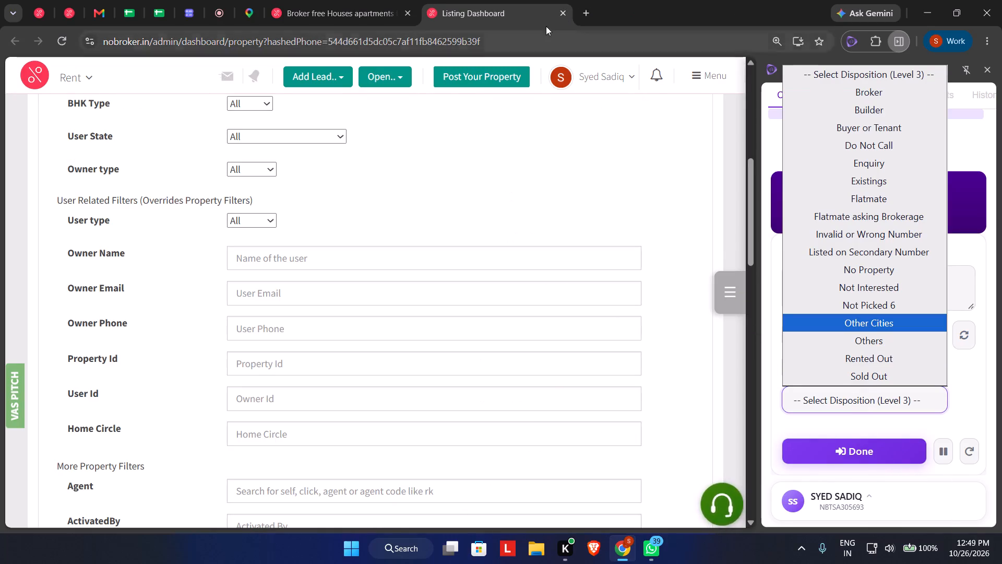
# Check the owner's listing in the Listing Dashboard and close that dashboard.
pyautogui.scroll(-20, 517, 271)
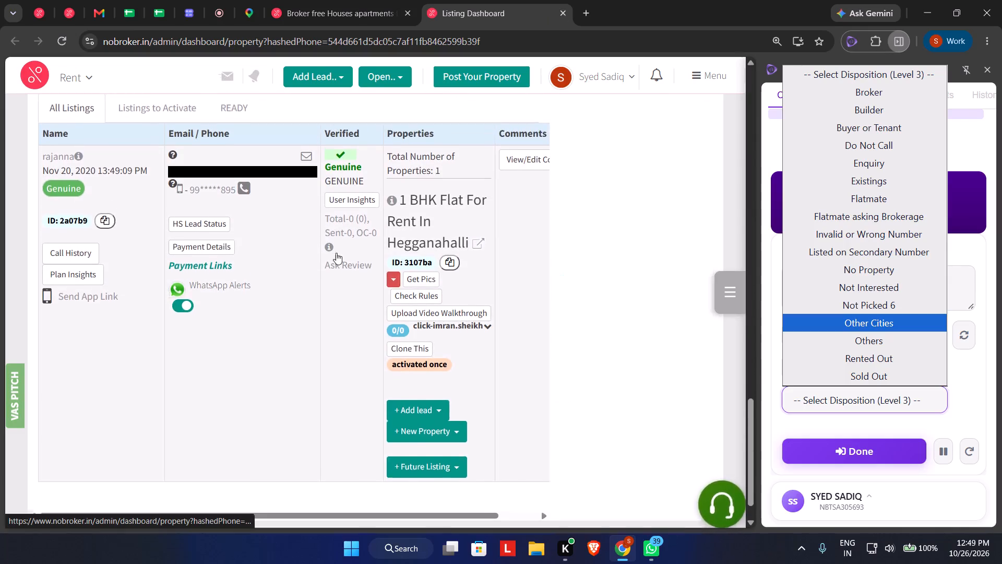
pyautogui.click(563, 10)
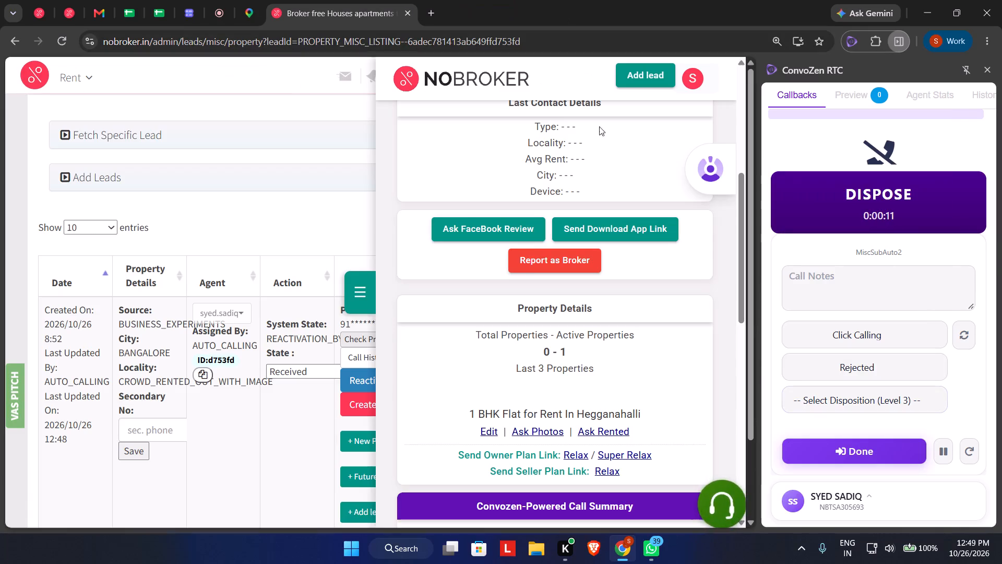
# On the lead's page, set its state to Rejected and its substate to Rented Out.
pyautogui.scroll(-3, 577, 406)
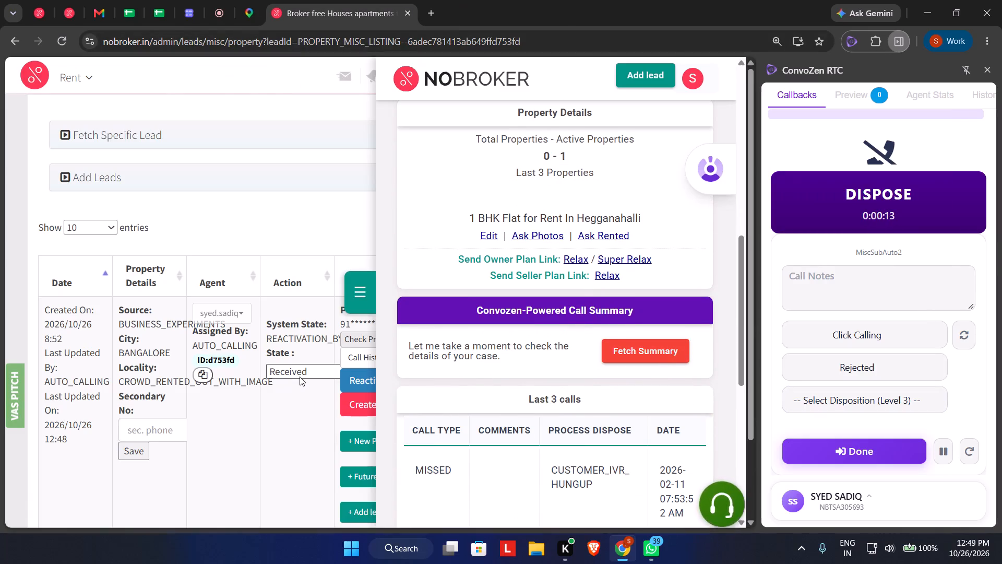
pyautogui.click(304, 377)
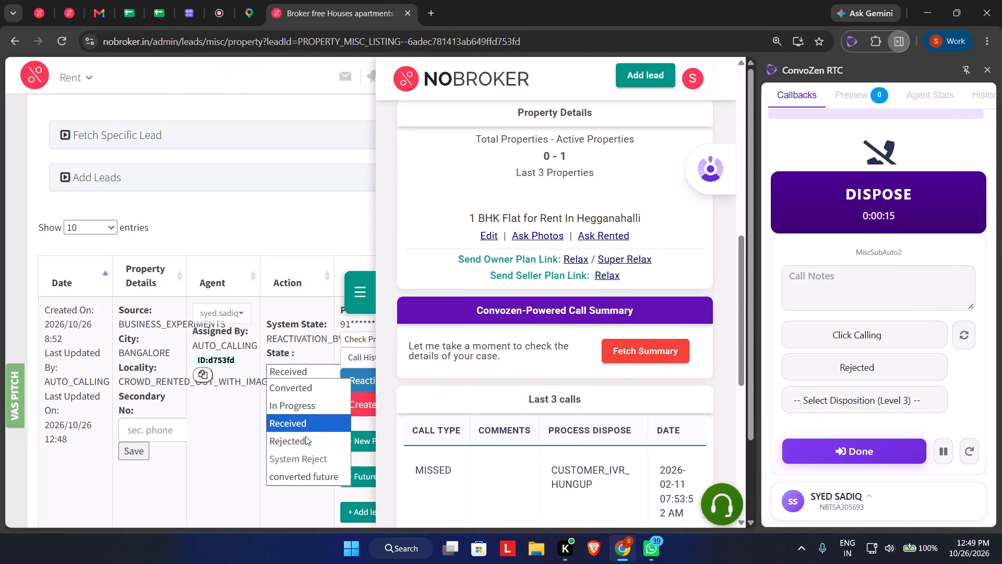
pyautogui.click(302, 440)
pyautogui.click(303, 398)
pyautogui.click(304, 395)
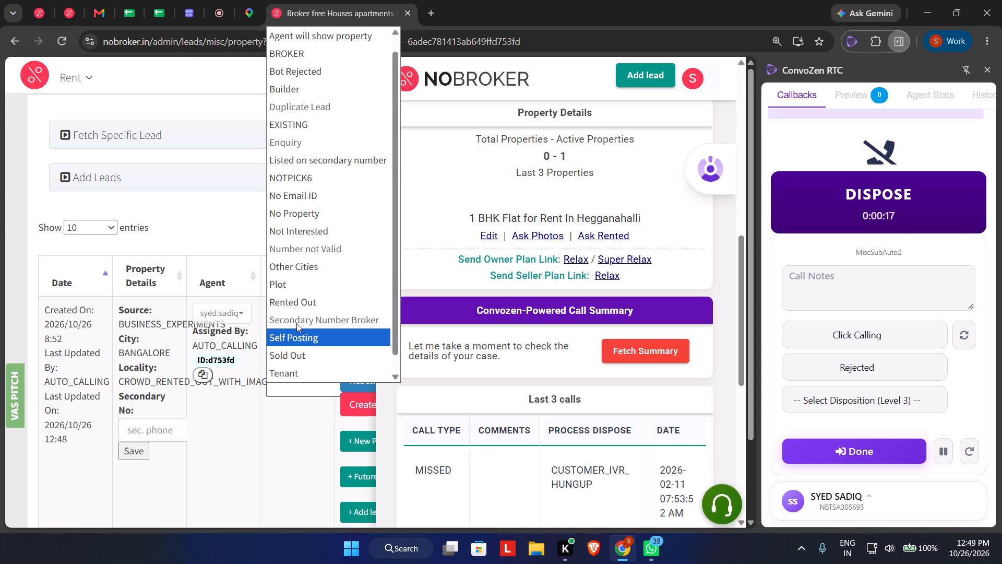
pyautogui.click(301, 299)
# Set the call's third disposition level to Rented Out and submit the disposition.
pyautogui.click(857, 398)
pyautogui.click(871, 357)
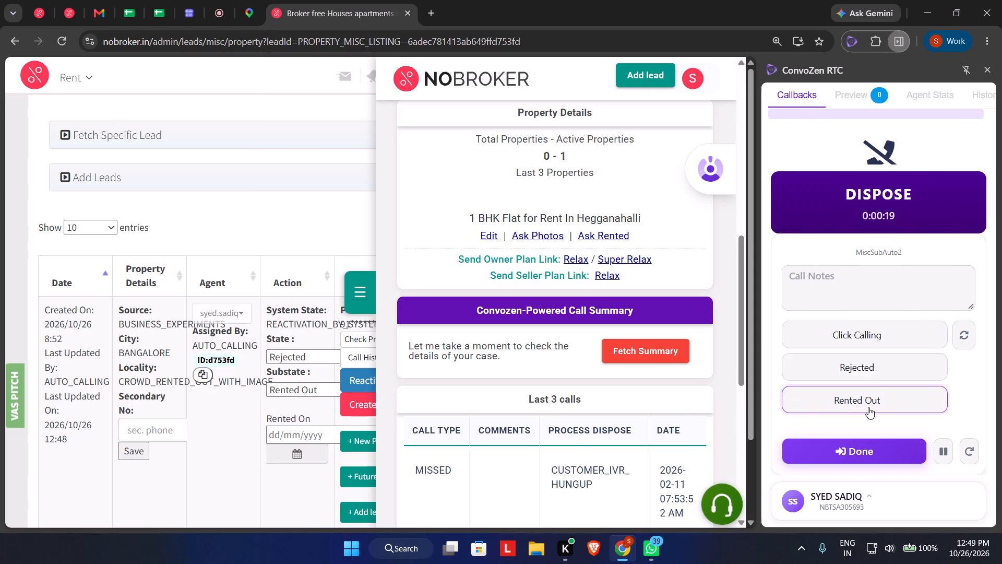
pyautogui.click(859, 452)
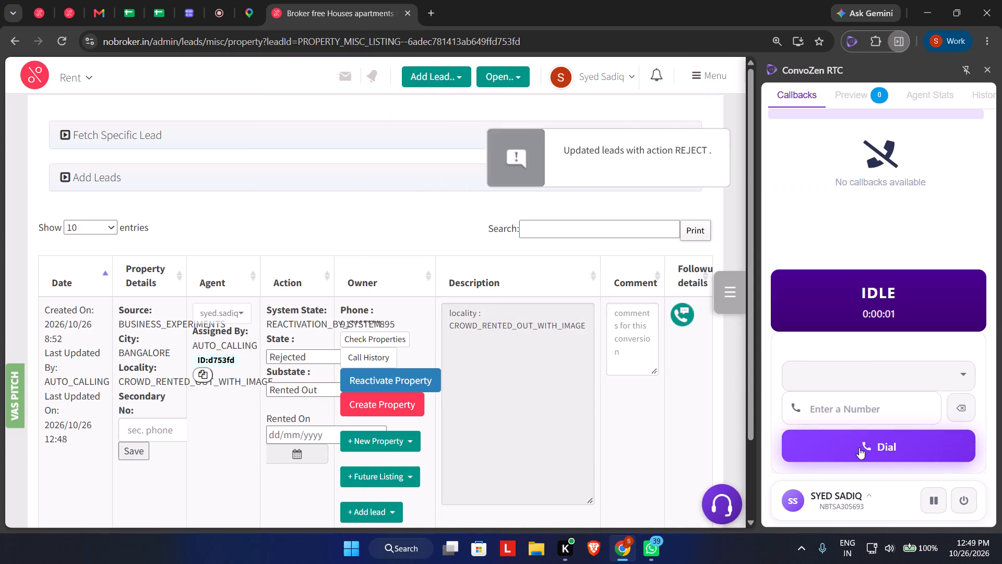
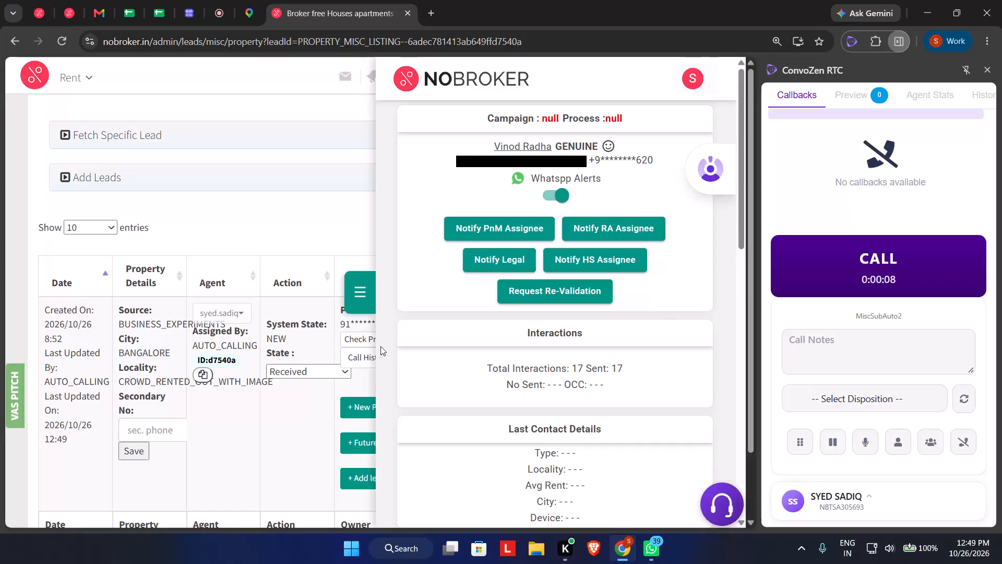
# Check the owner's properties in the Listing Dashboard and close that dashboard.
pyautogui.click(361, 340)
pyautogui.scroll(-10, 464, 390)
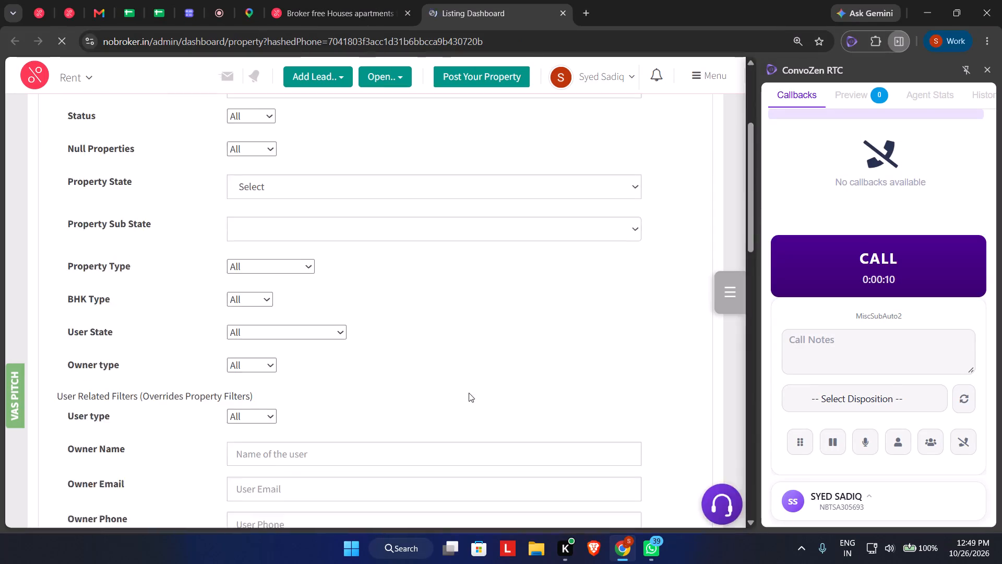
pyautogui.scroll(-17, 469, 393)
pyautogui.scroll(5, 494, 402)
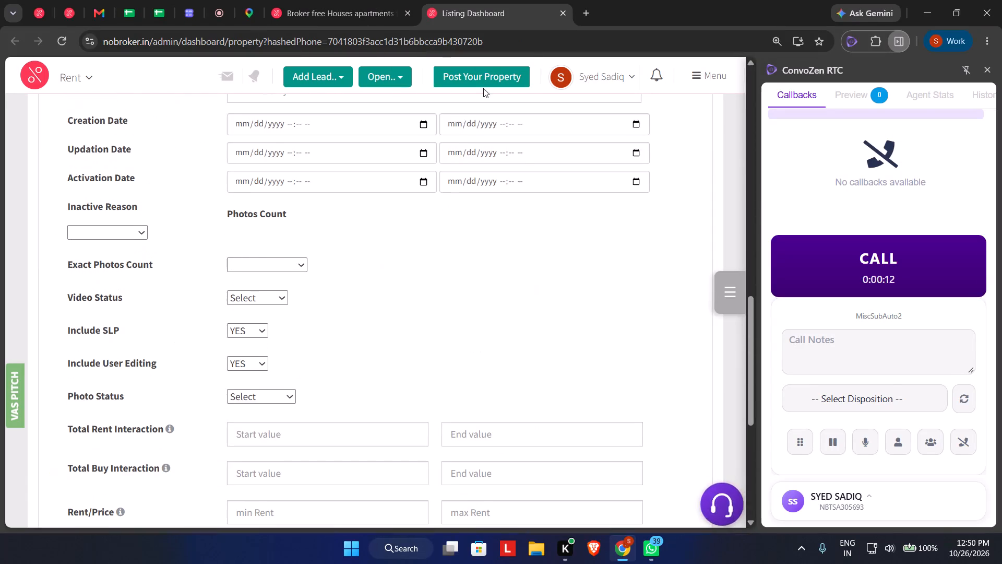
pyautogui.click(564, 13)
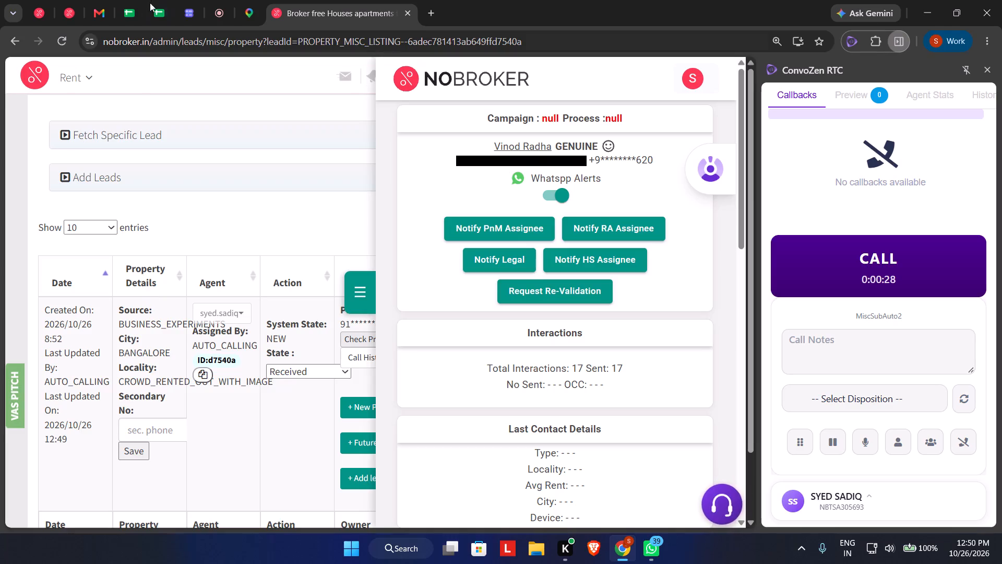
# Consult the opening part of the outbound call script spreadsheet and return to the lead's page.
pyautogui.click(124, 6)
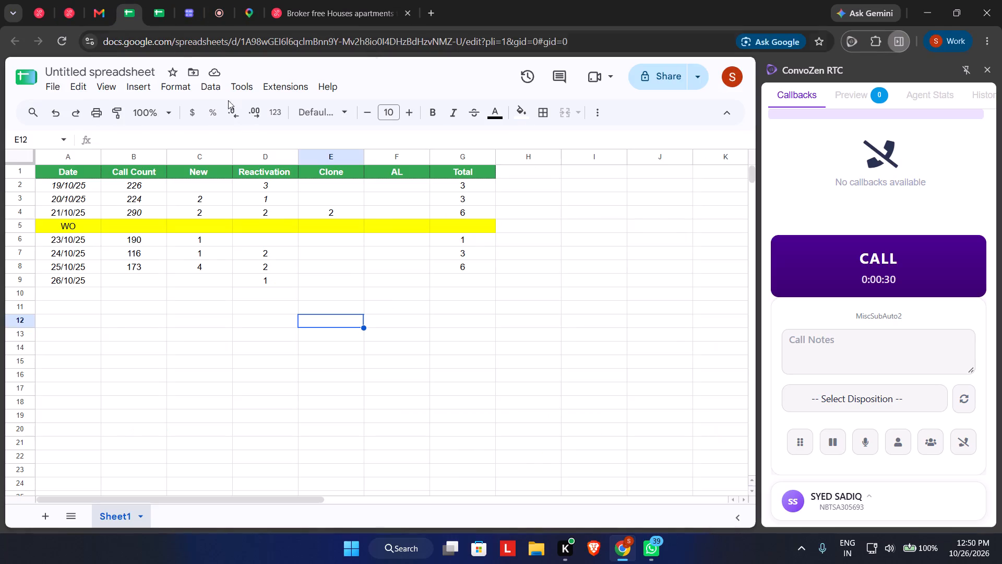
pyautogui.click(154, 0)
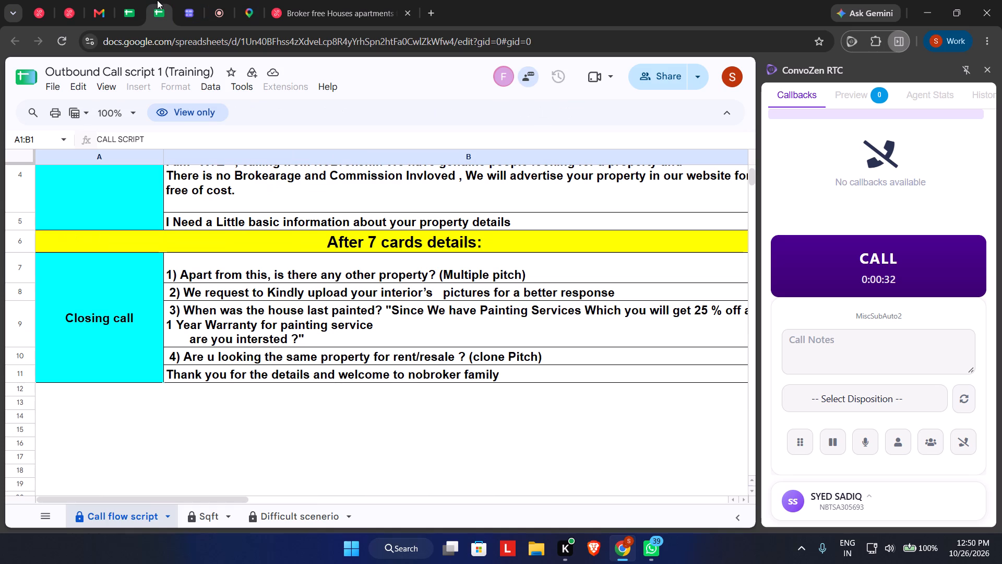
pyautogui.scroll(4, 272, 258)
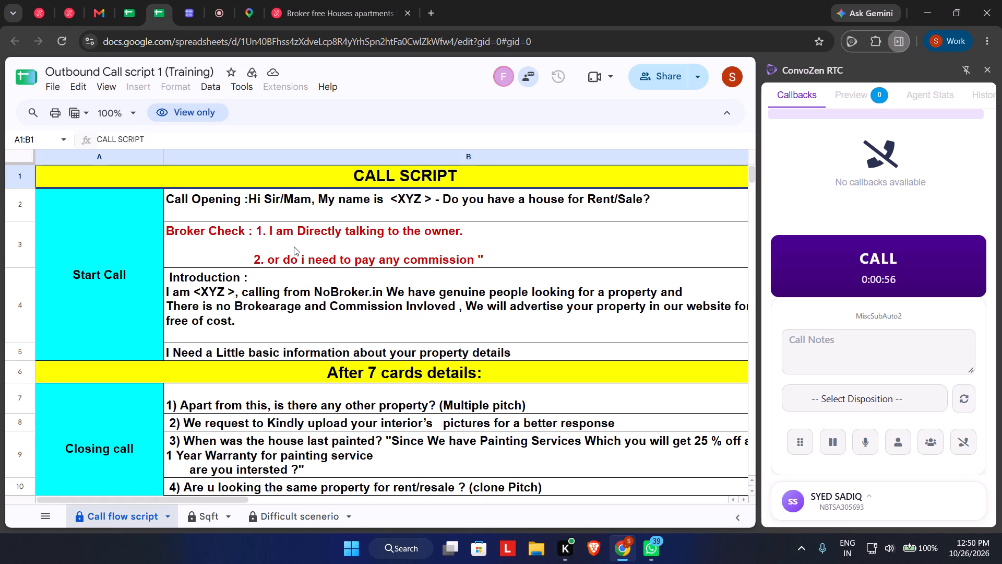
pyautogui.click(312, 0)
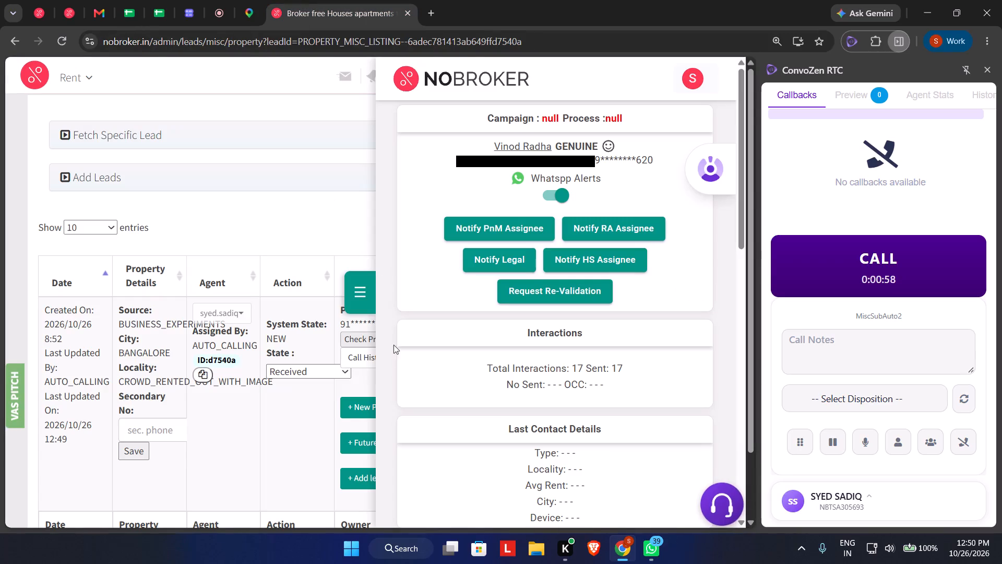
# Start a new Rent property for the lead's owner.
pyautogui.click(357, 407)
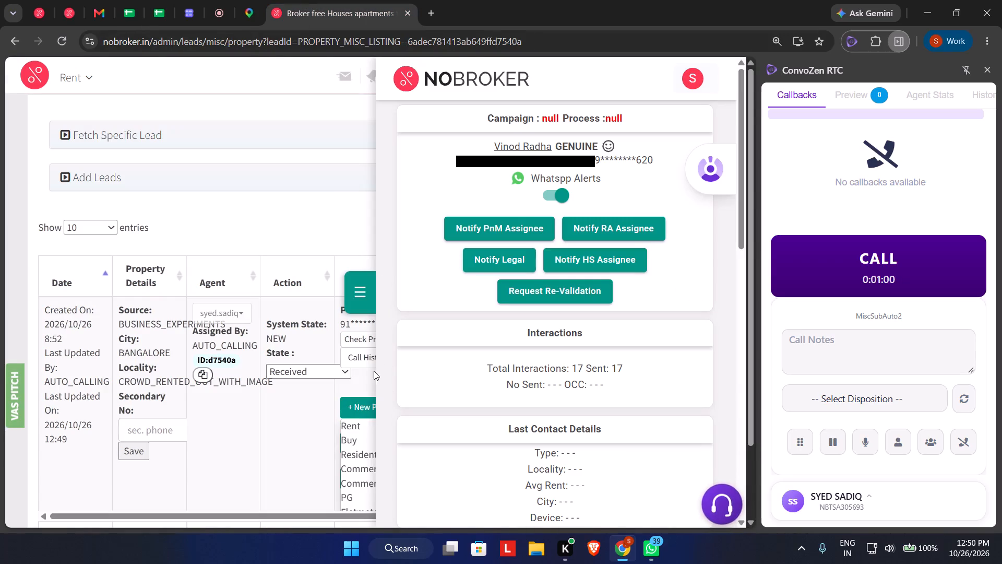
pyautogui.click(365, 281)
pyautogui.click(359, 399)
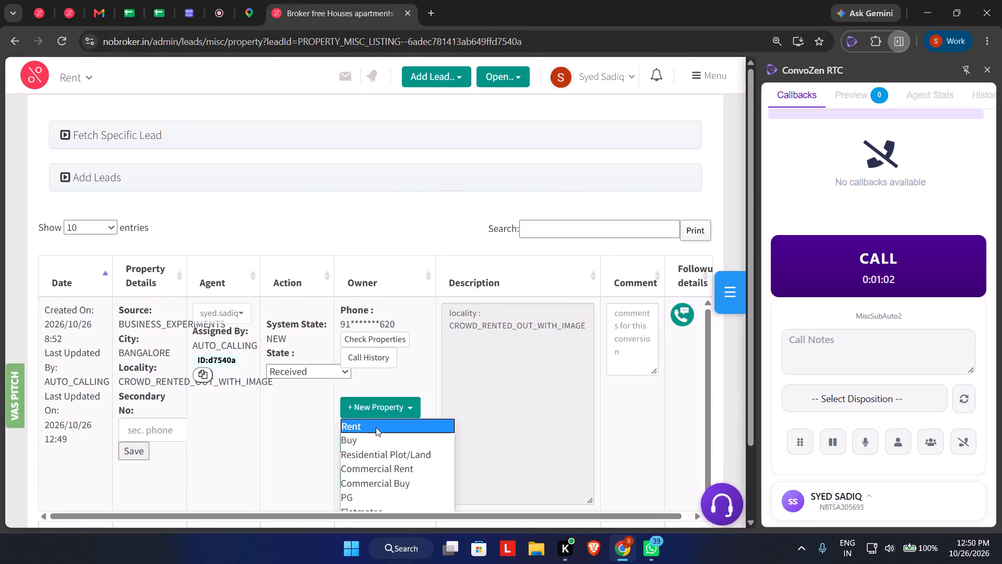
pyautogui.click(376, 427)
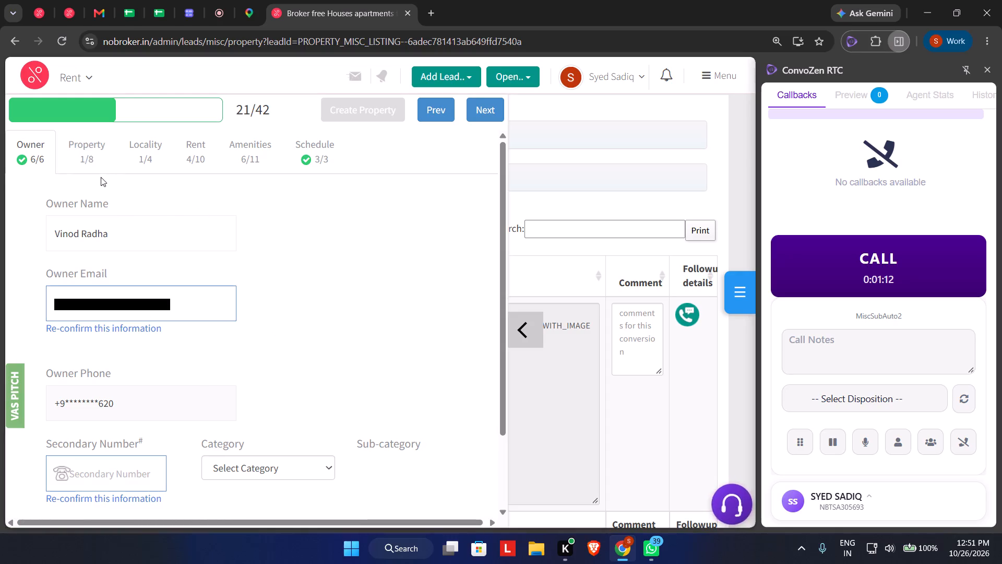
# In the property details, set apartment type Independent House/Villa, BHK type 1 BHK, floor 2 and total floors 3.
pyautogui.click(198, 156)
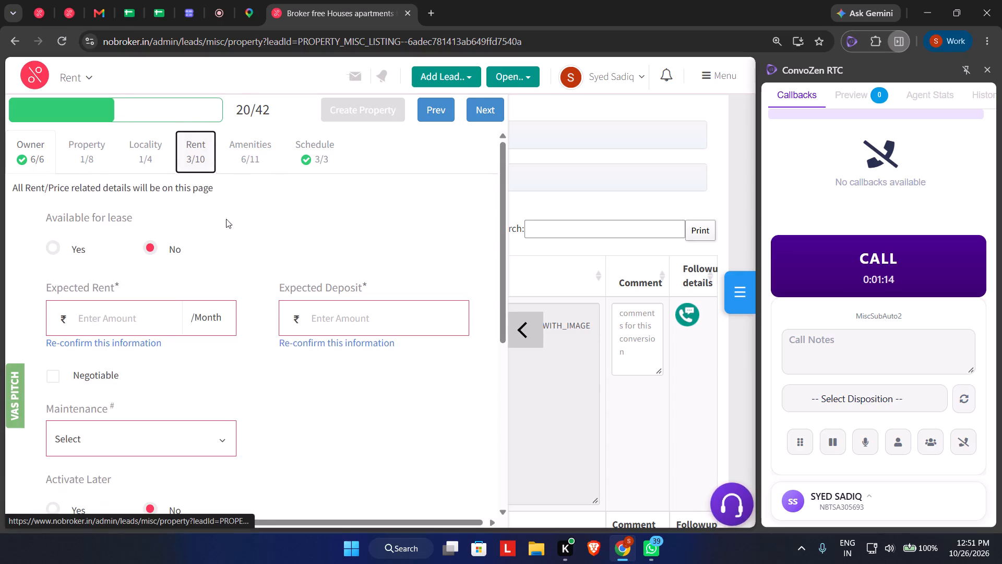
pyautogui.click(88, 159)
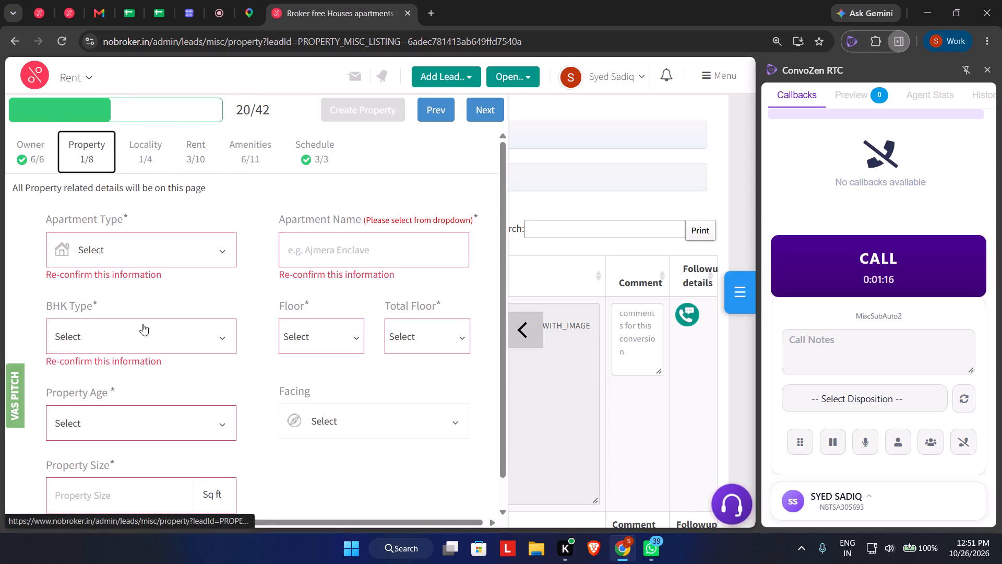
pyautogui.click(150, 260)
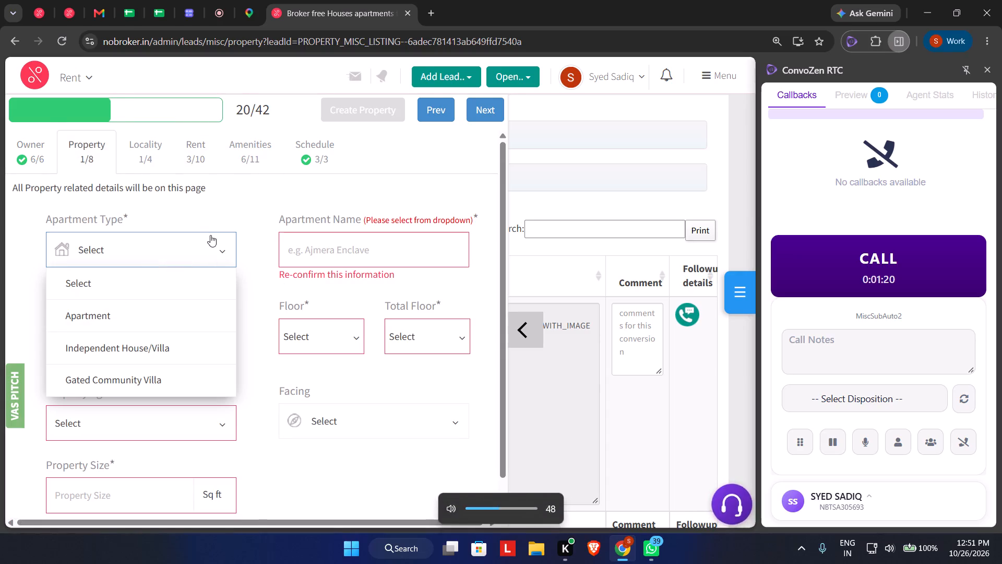
pyautogui.click(96, 346)
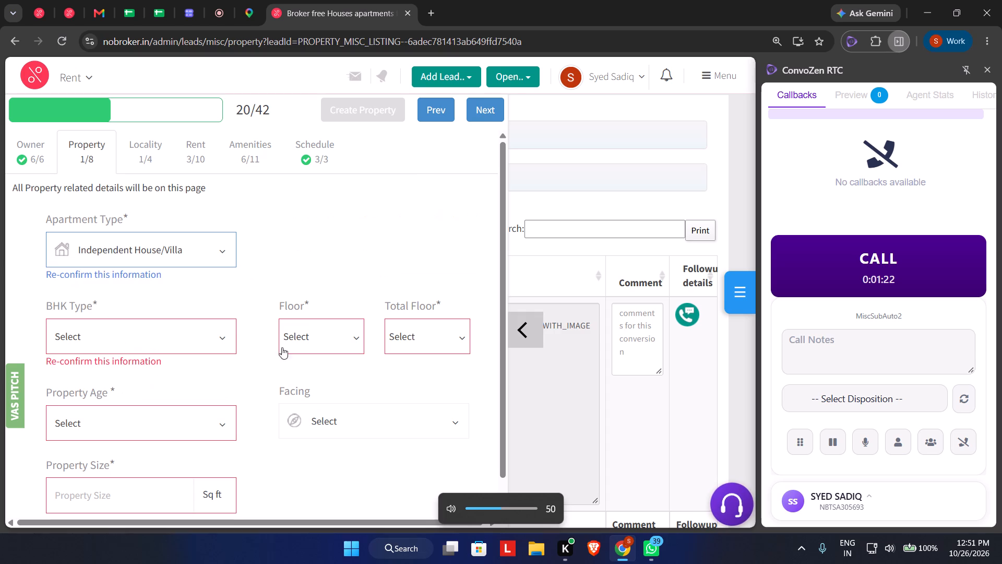
pyautogui.click(148, 349)
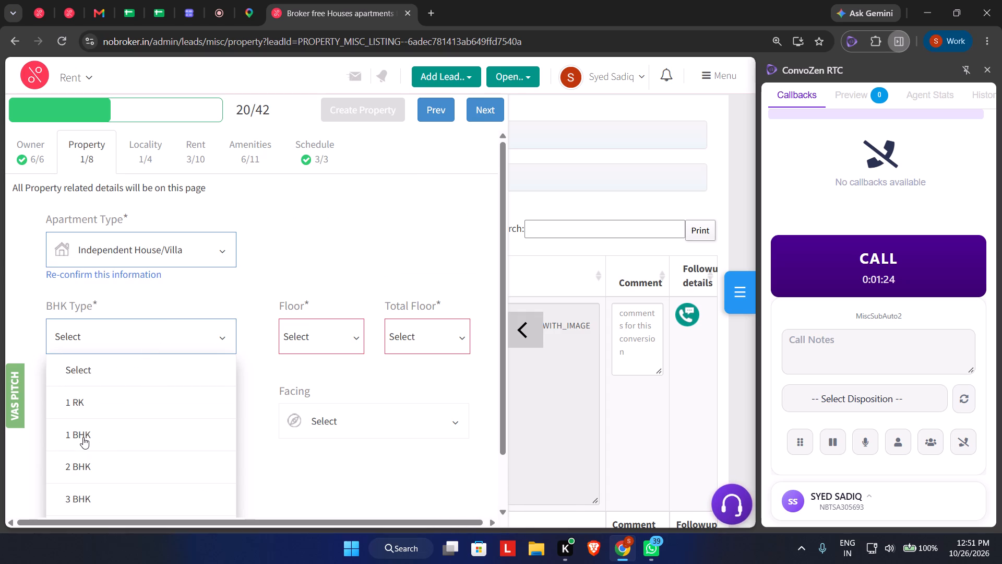
pyautogui.click(81, 437)
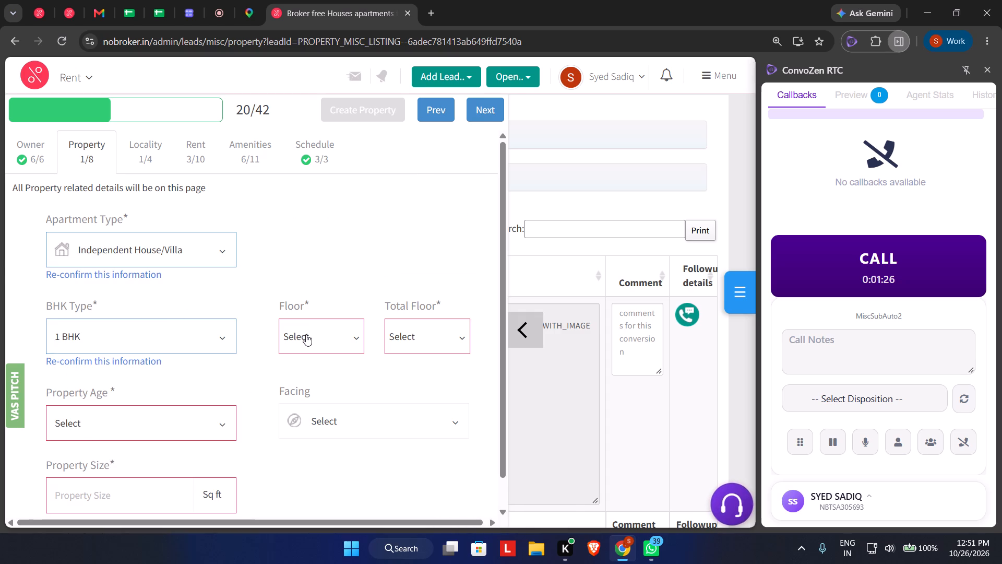
pyautogui.click(306, 334)
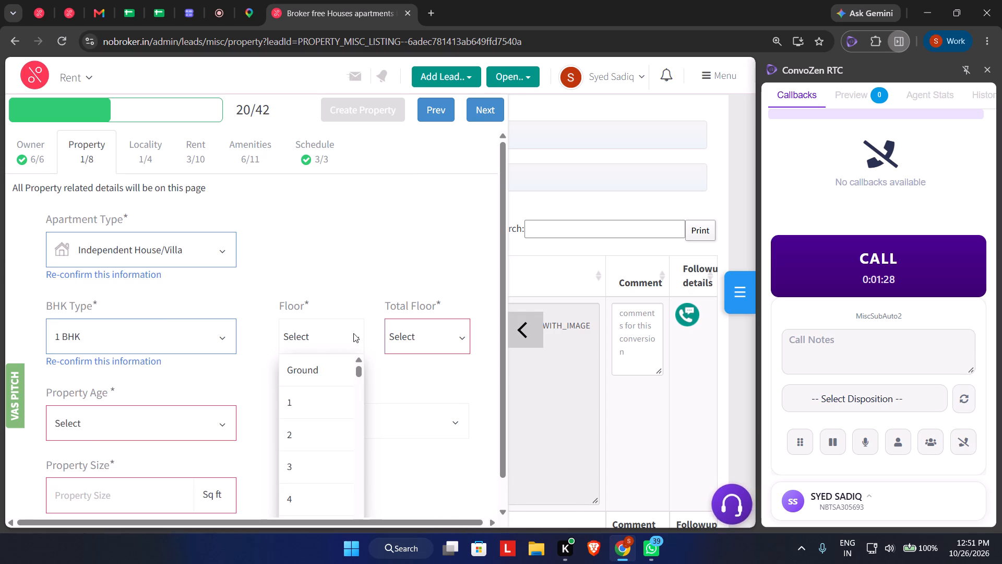
pyautogui.click(295, 427)
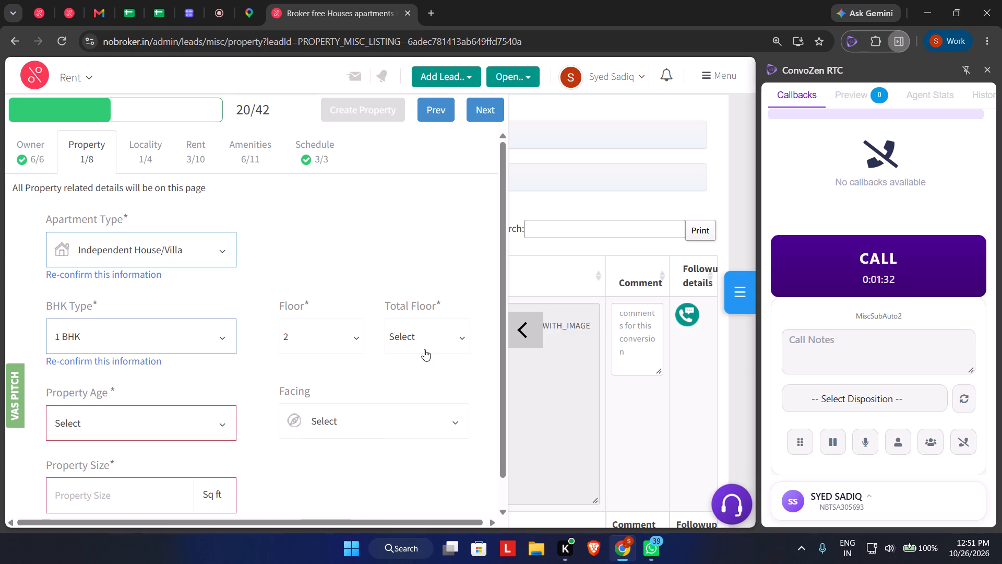
pyautogui.click(424, 339)
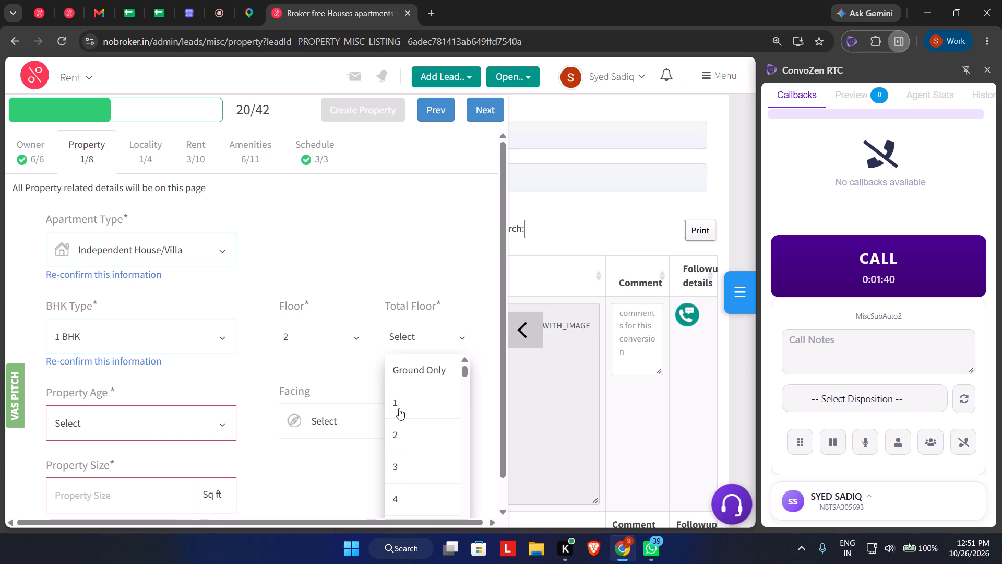
pyautogui.click(394, 462)
# Set the property age to 5-10 years and the property size to 400 sq ft.
pyautogui.scroll(-2, 188, 387)
pyautogui.click(151, 396)
pyautogui.scroll(-3, 241, 380)
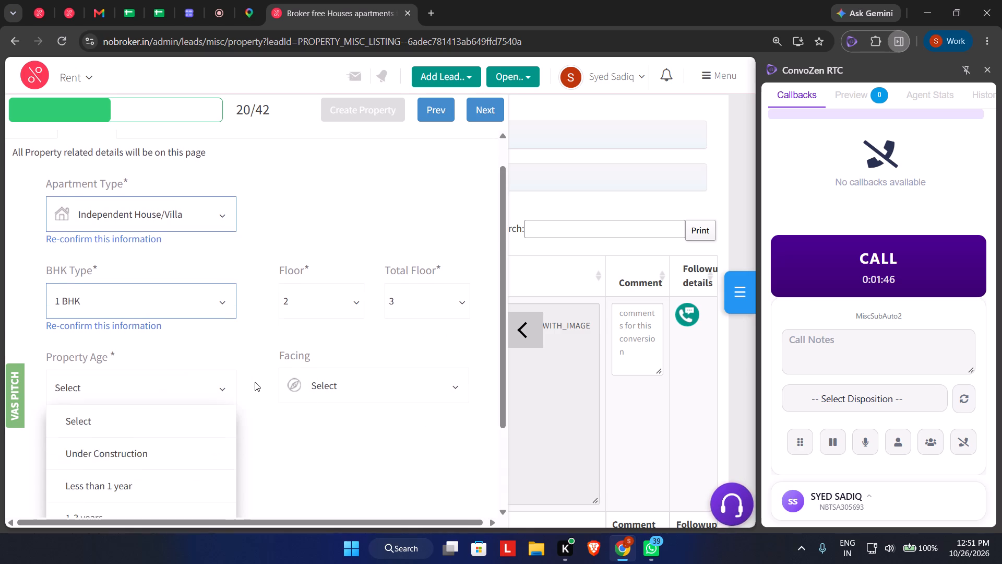
pyautogui.scroll(-2, 255, 382)
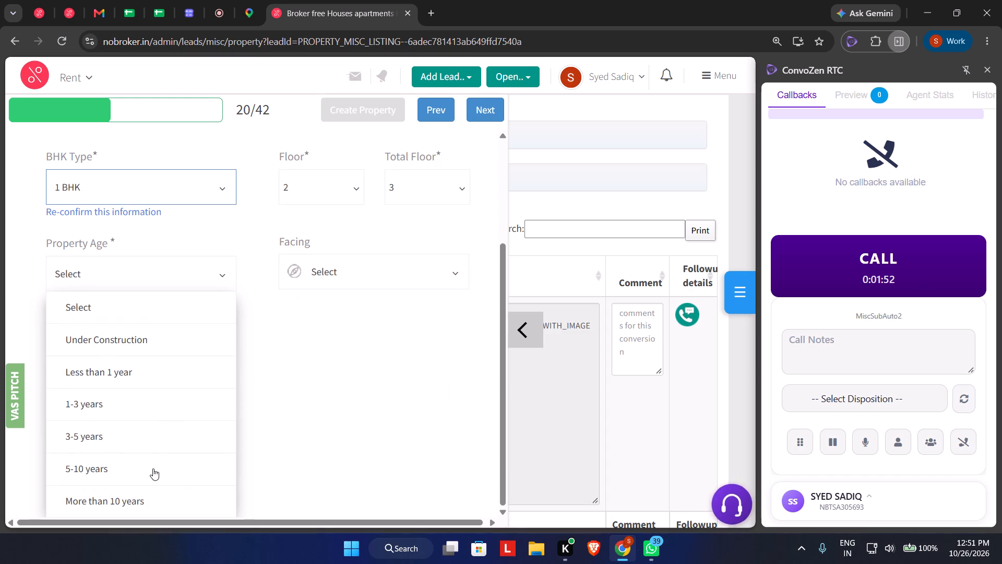
pyautogui.click(97, 469)
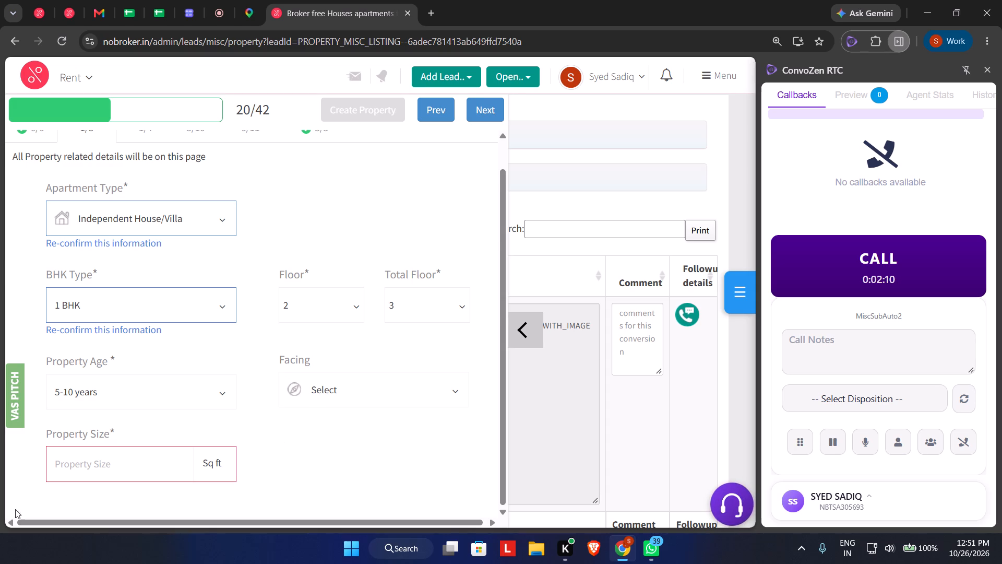
pyautogui.click(102, 473)
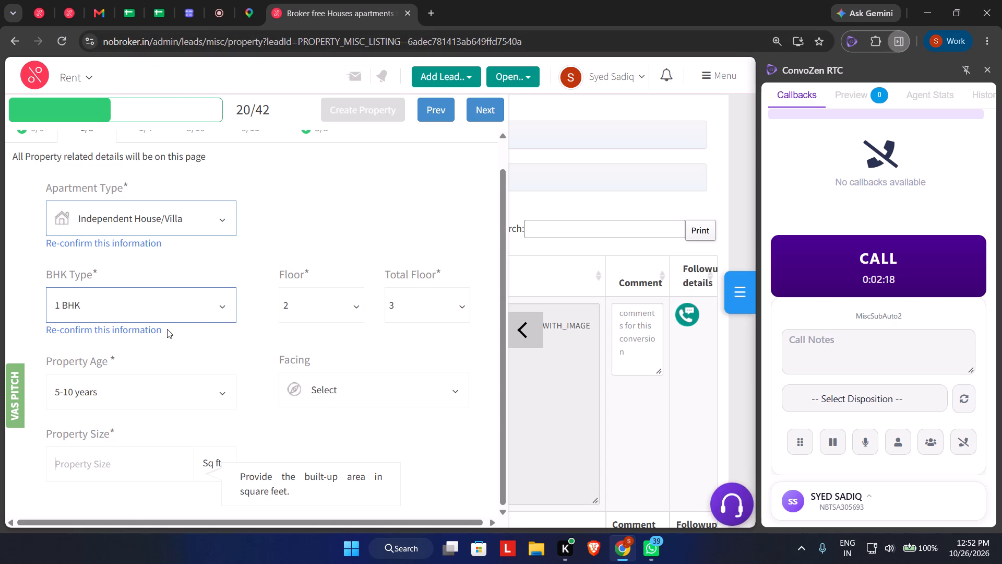
pyautogui.write('400')
pyautogui.click(352, 489)
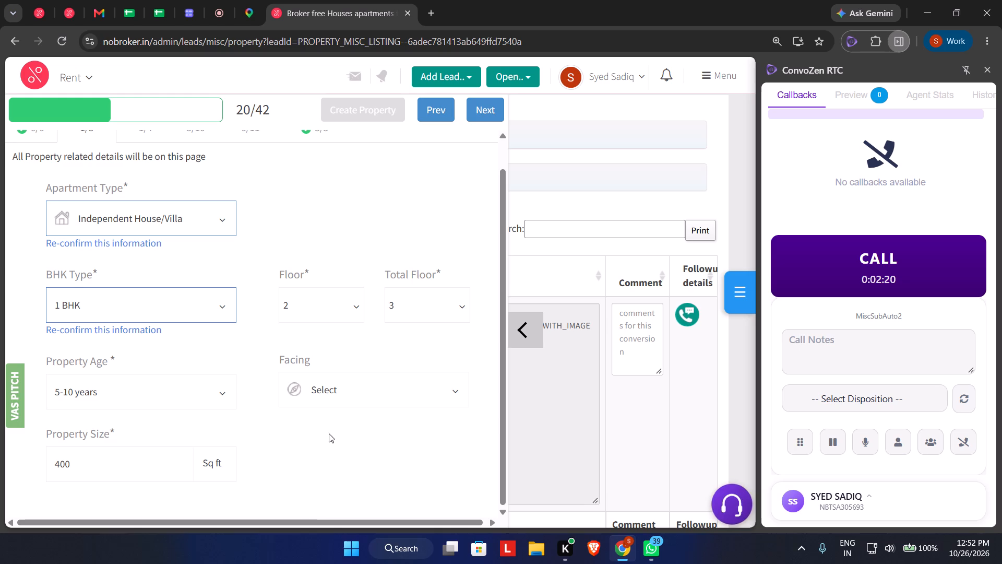
# In the rent details, enter an expected deposit of 40000 and an expected rent of 5000 per month.
pyautogui.scroll(3, 285, 358)
pyautogui.scroll(2, 232, 338)
pyautogui.scroll(3, 260, 375)
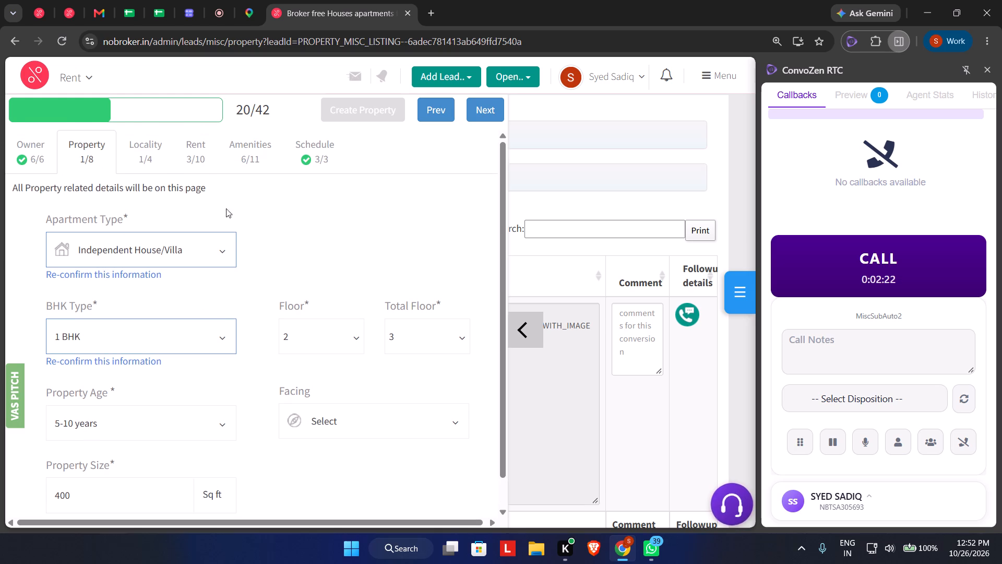
pyautogui.click(188, 155)
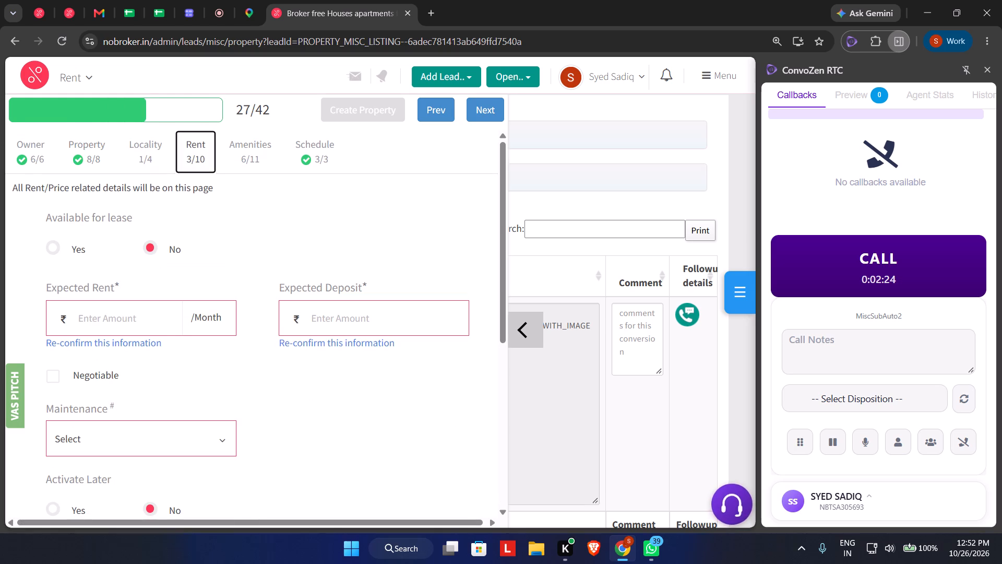
pyautogui.click(149, 323)
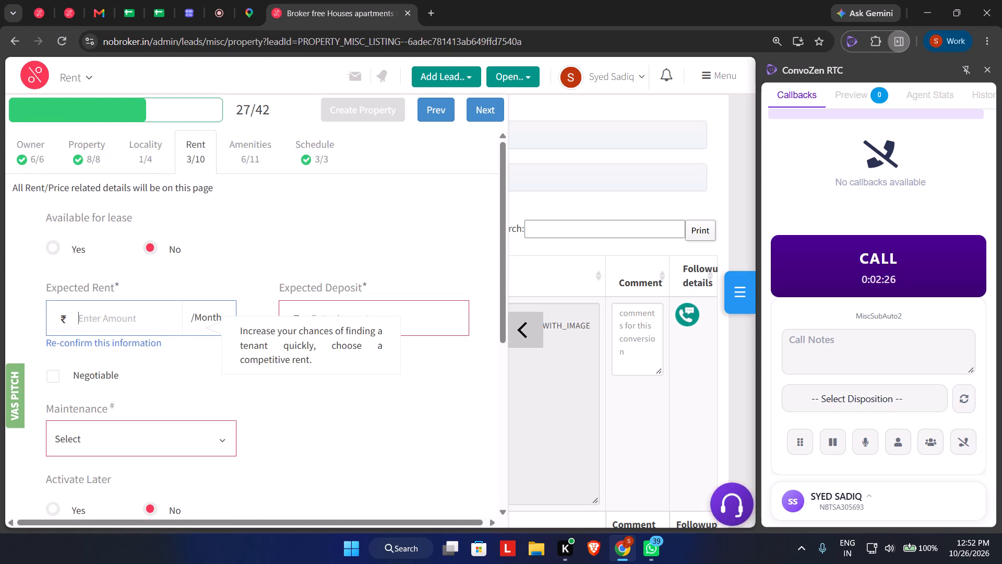
pyautogui.click(321, 313)
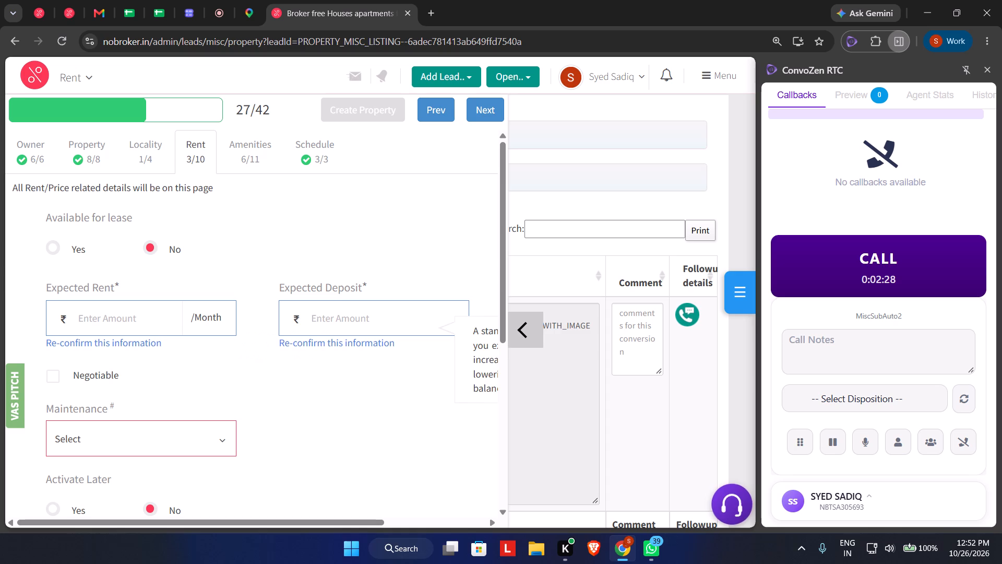
pyautogui.write('40000')
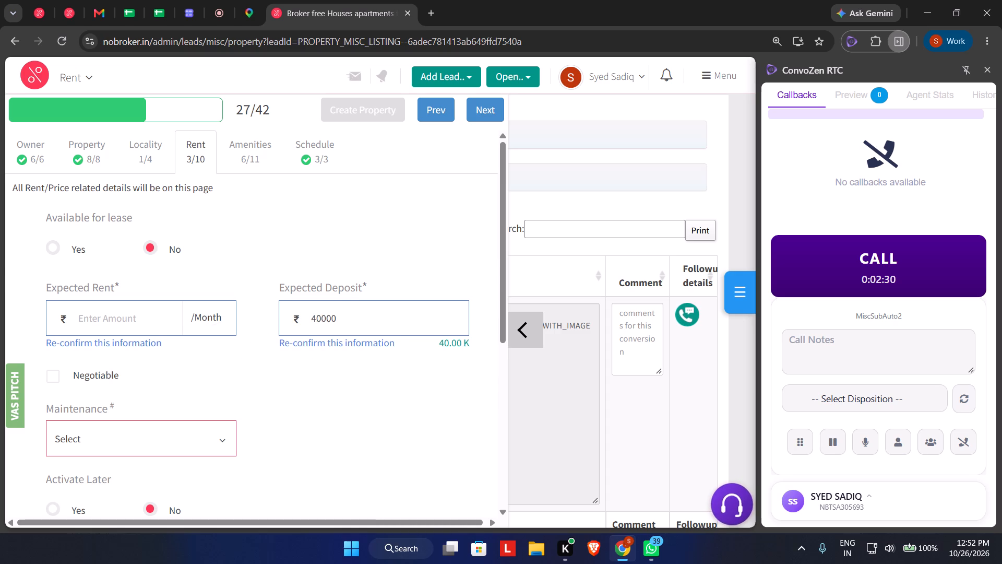
pyautogui.click(150, 324)
pyautogui.write('5000')
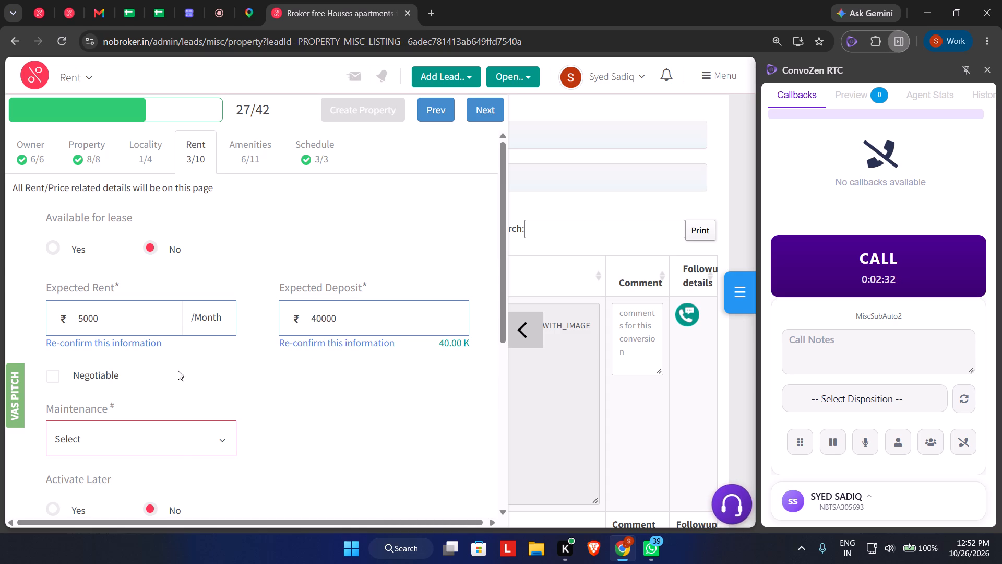
pyautogui.click(304, 431)
# Set maintenance to Maintenance Extra with an amount of 600 per month.
pyautogui.scroll(-3, 330, 431)
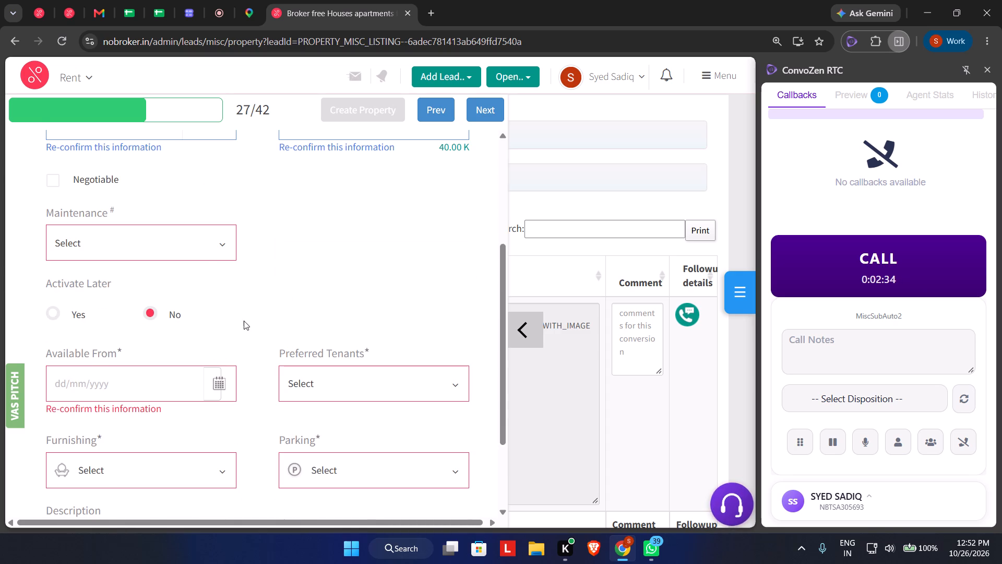
pyautogui.click(202, 240)
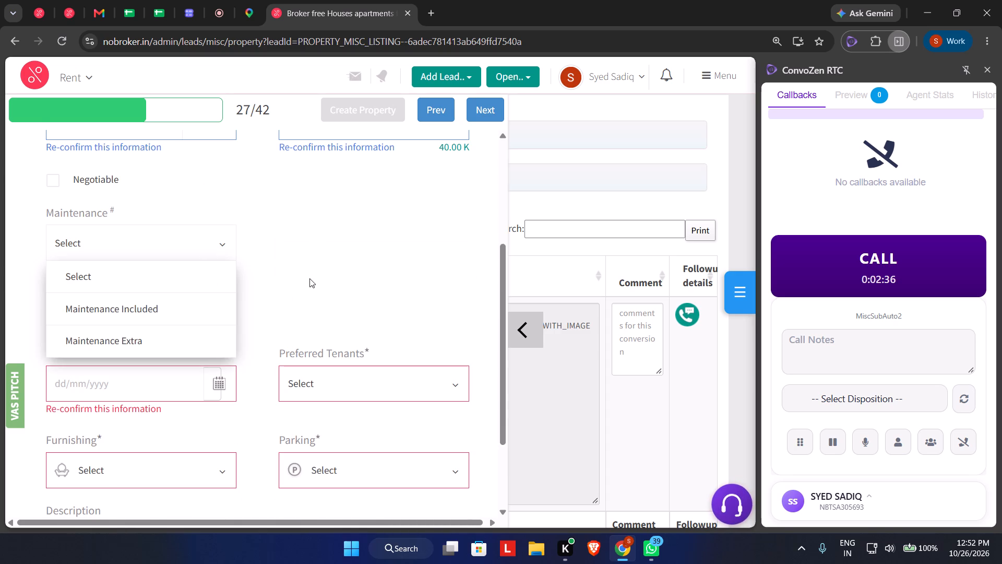
pyautogui.click(137, 340)
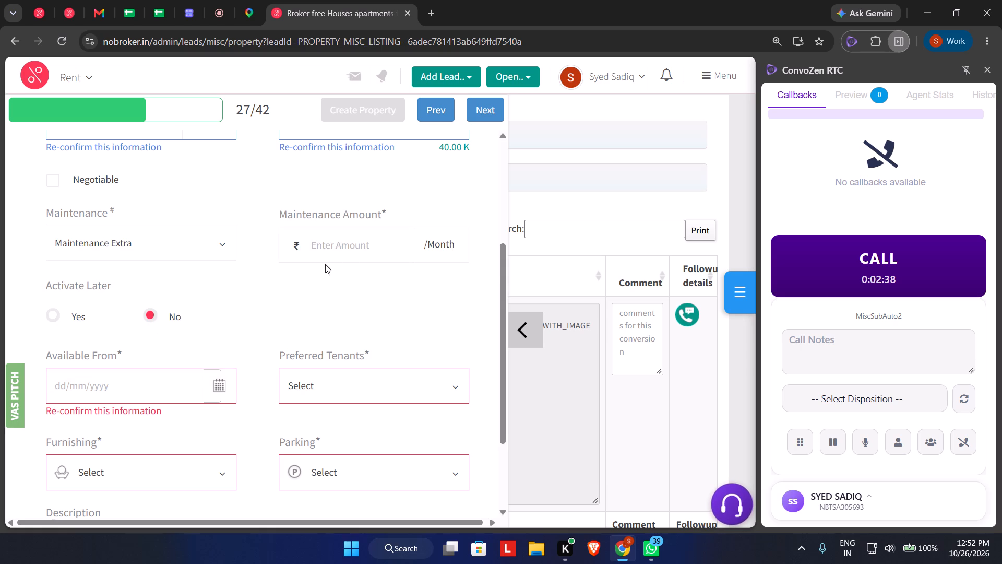
pyautogui.click(355, 254)
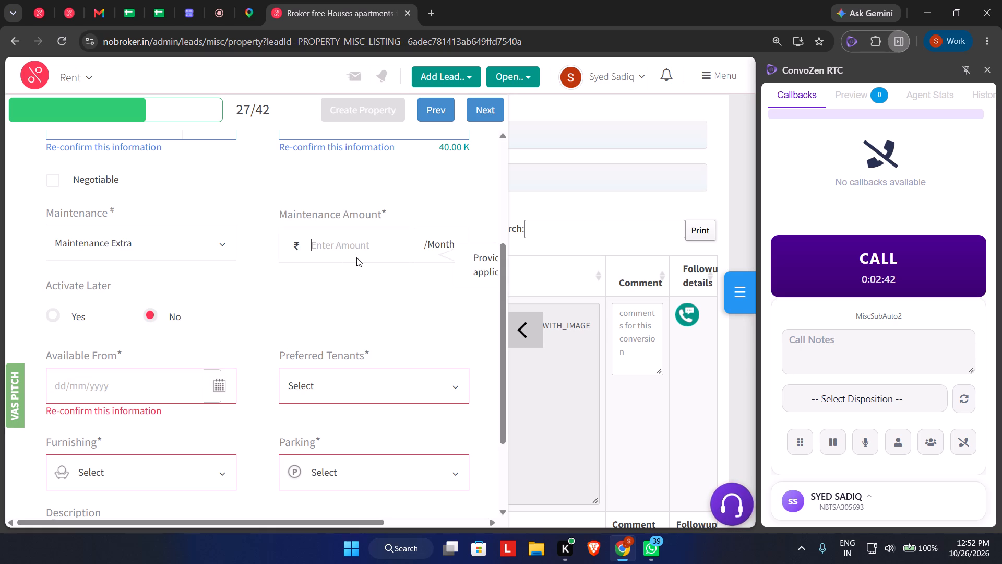
pyautogui.write('600')
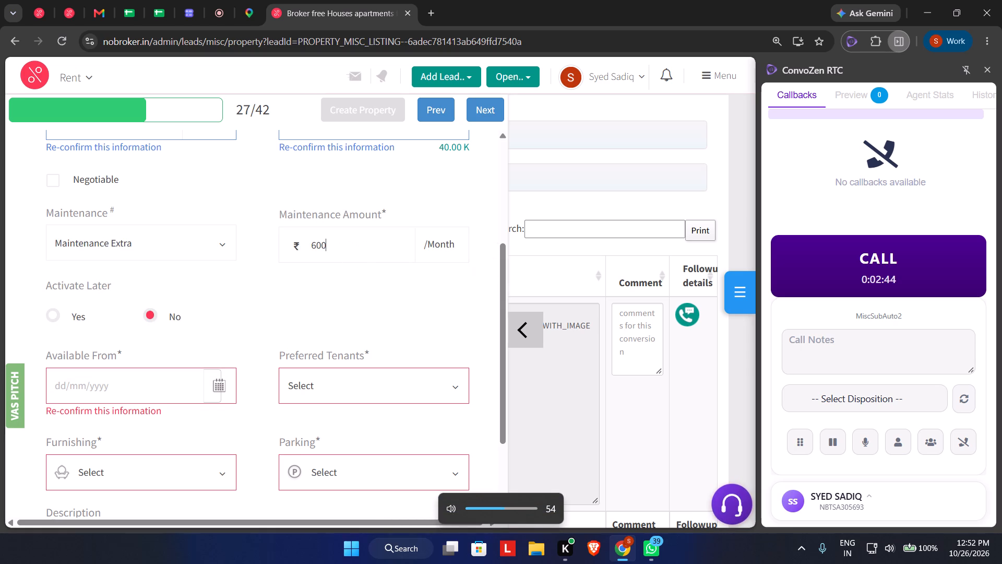
# In the rent details, set Available From to 26-10-2026 and preferred tenants to Family.
pyautogui.click(347, 347)
pyautogui.click(192, 389)
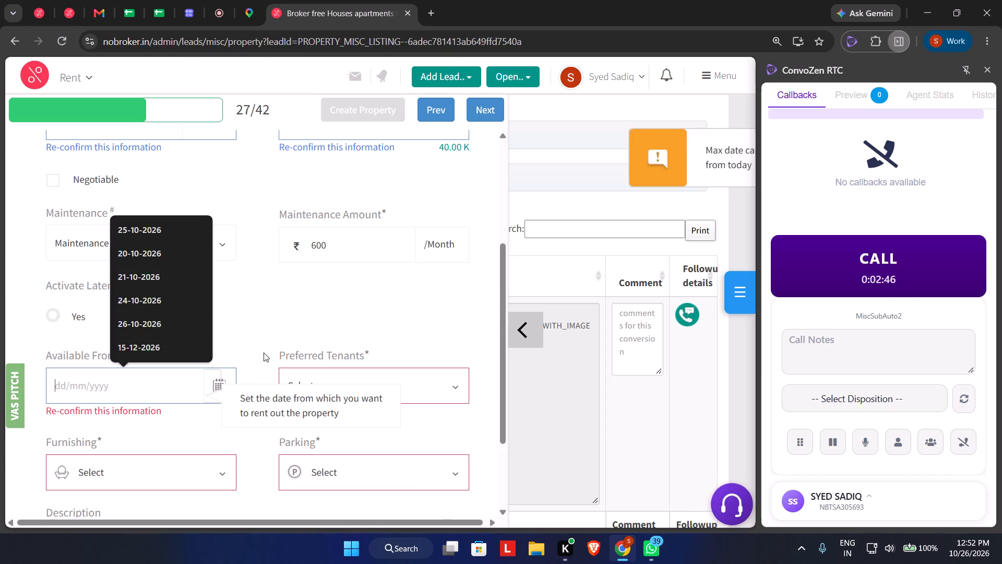
pyautogui.click(213, 381)
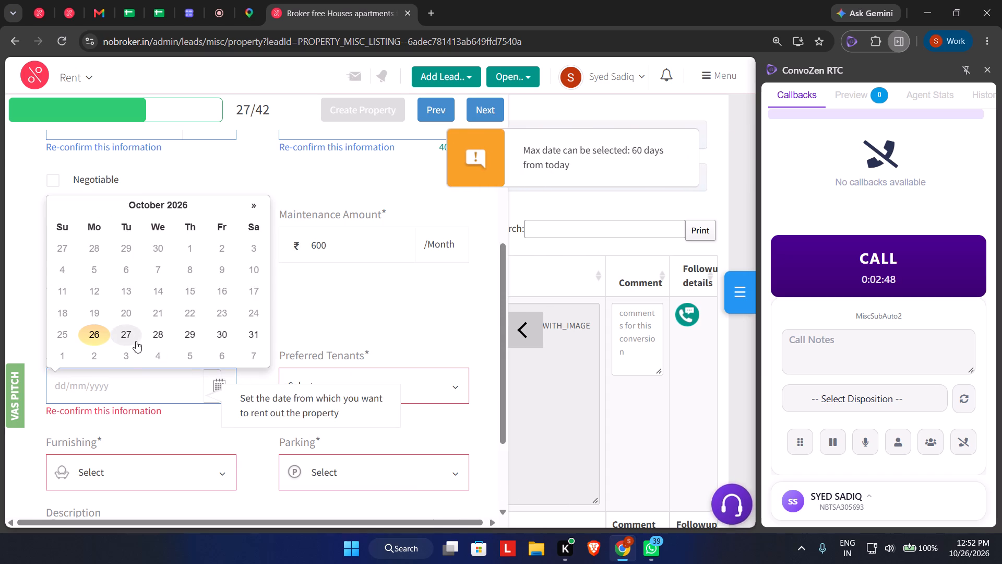
pyautogui.click(89, 336)
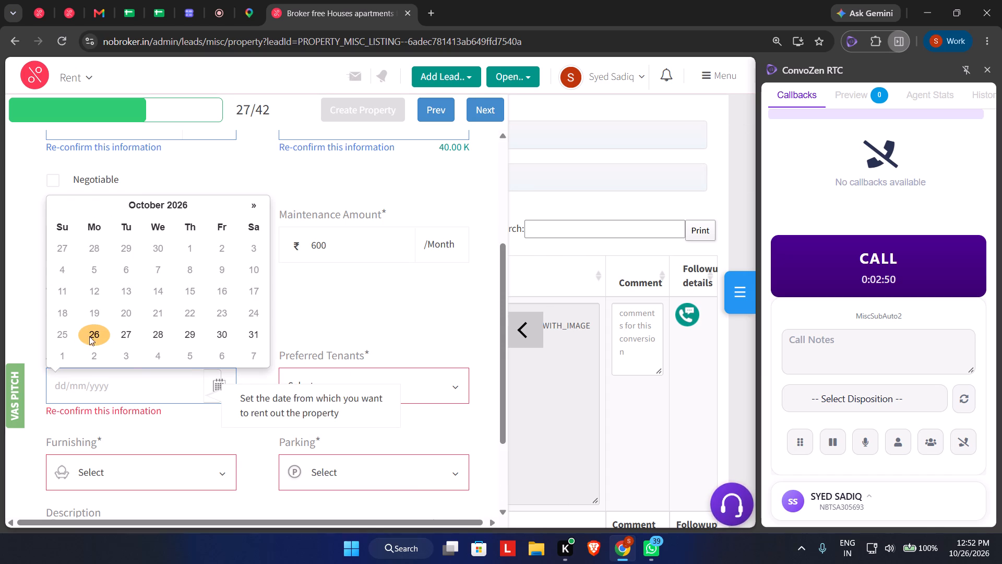
pyautogui.click(354, 326)
pyautogui.click(390, 384)
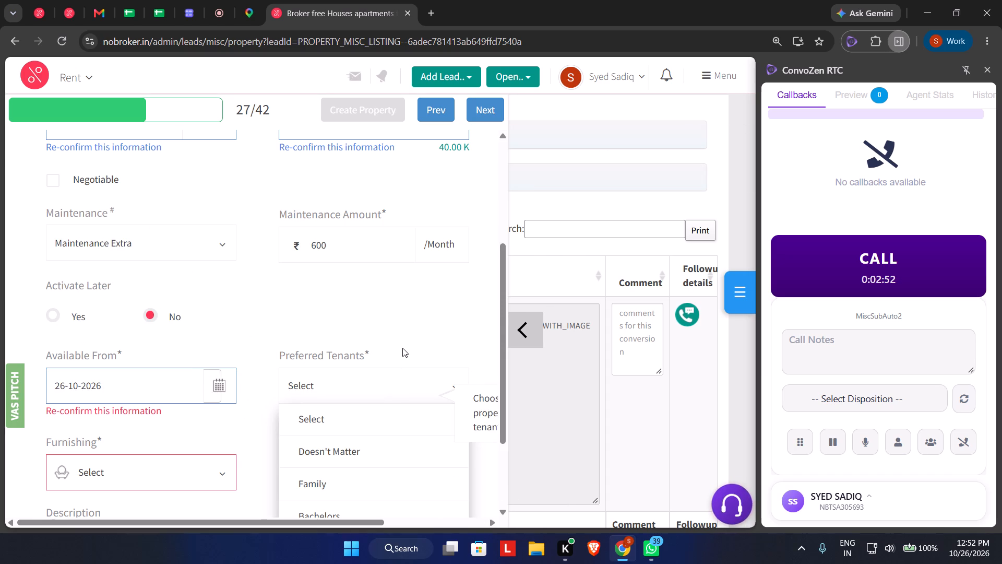
pyautogui.scroll(-2, 392, 335)
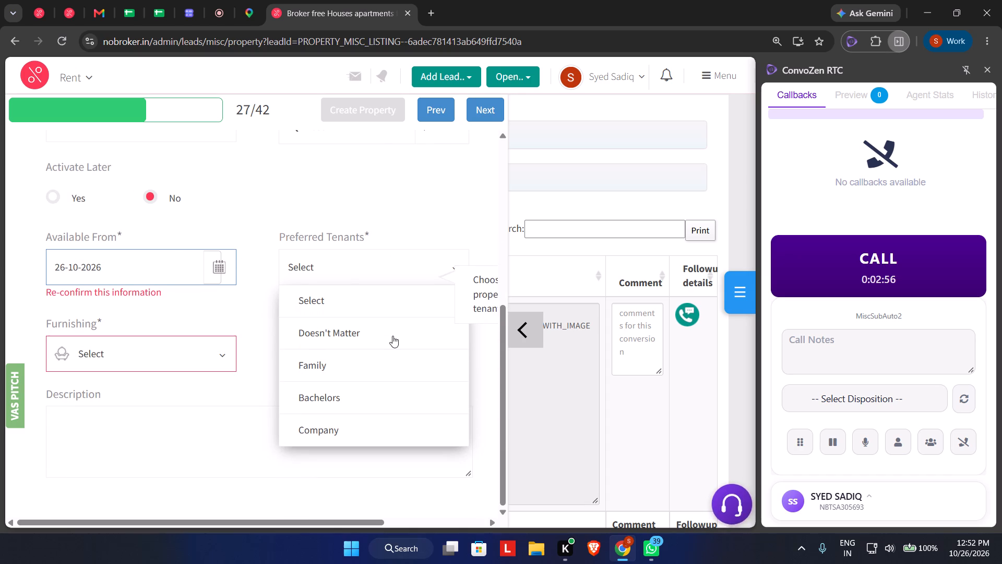
pyautogui.click(336, 368)
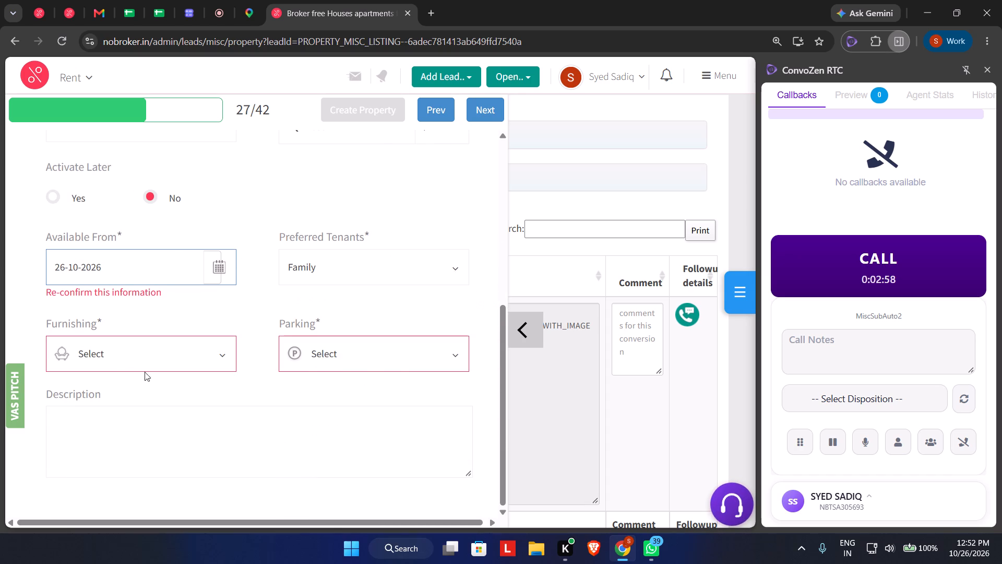
# Set furnishing to Unfurnished and parking to Bike.
pyautogui.click(126, 359)
pyautogui.scroll(-1, 145, 350)
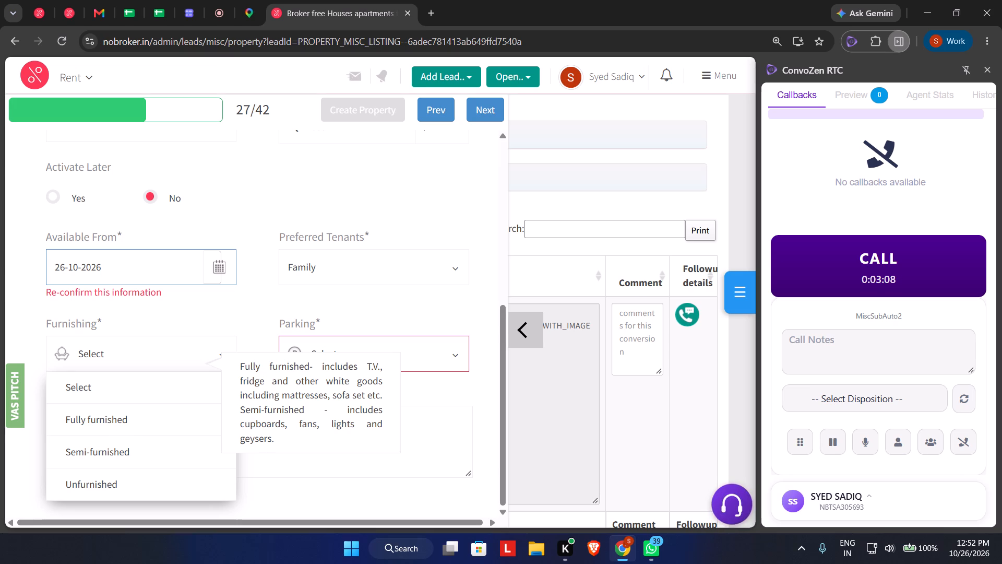
pyautogui.click(87, 484)
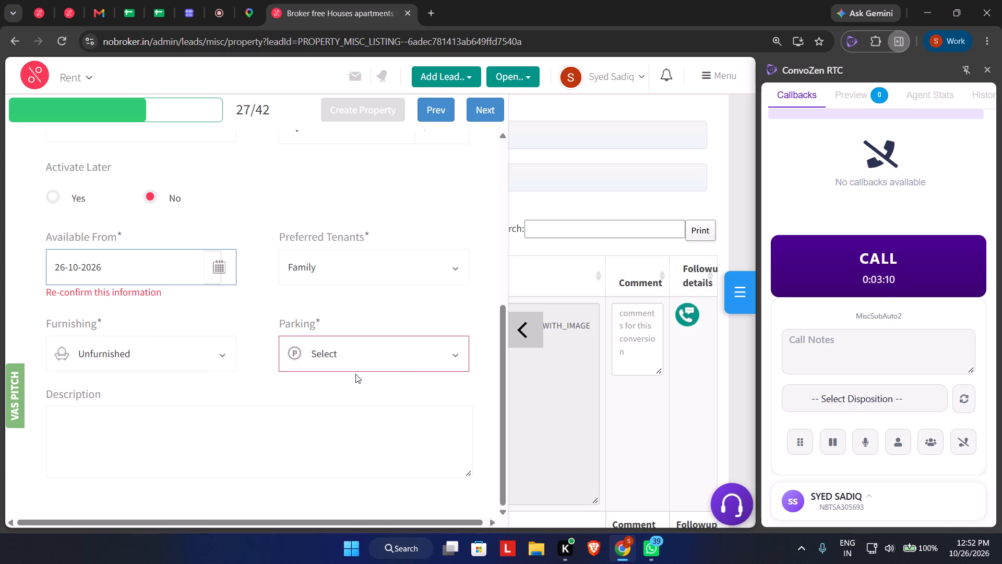
pyautogui.click(355, 363)
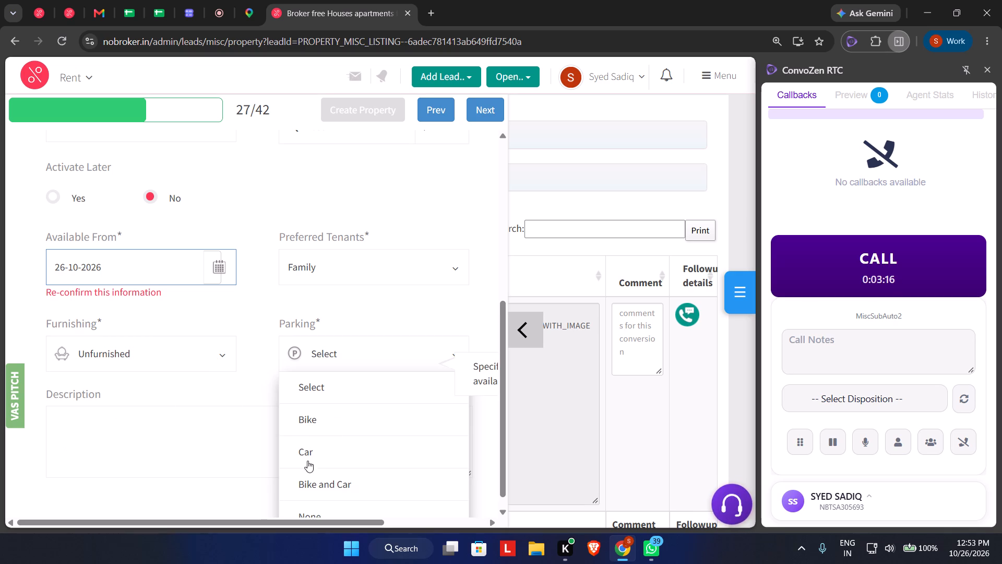
pyautogui.click(308, 422)
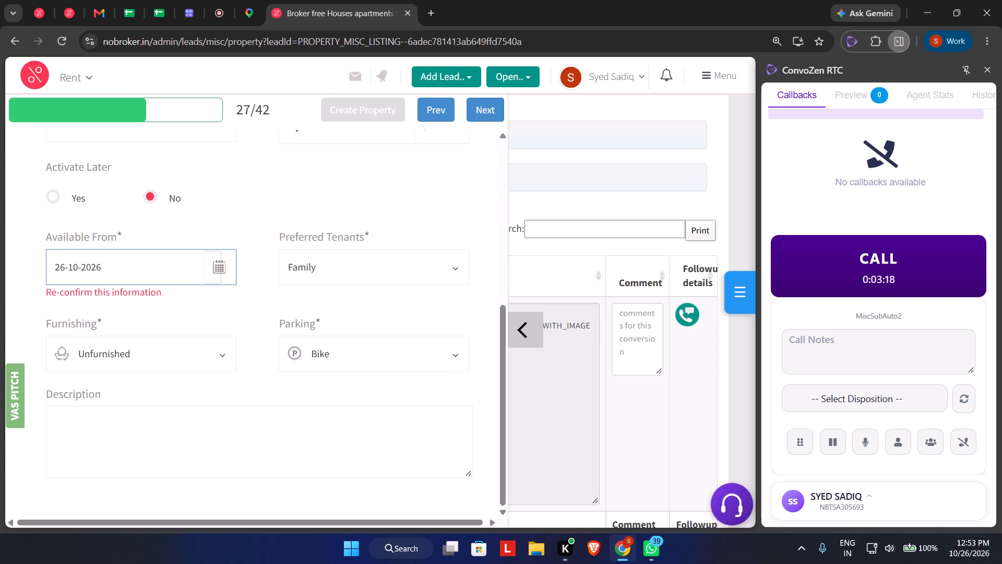
# In the amenities details, enter 1 bathroom, set Gym to No and Non-Veg Allowed to Yes.
pyautogui.scroll(5, 224, 434)
pyautogui.scroll(3, 265, 386)
pyautogui.click(257, 162)
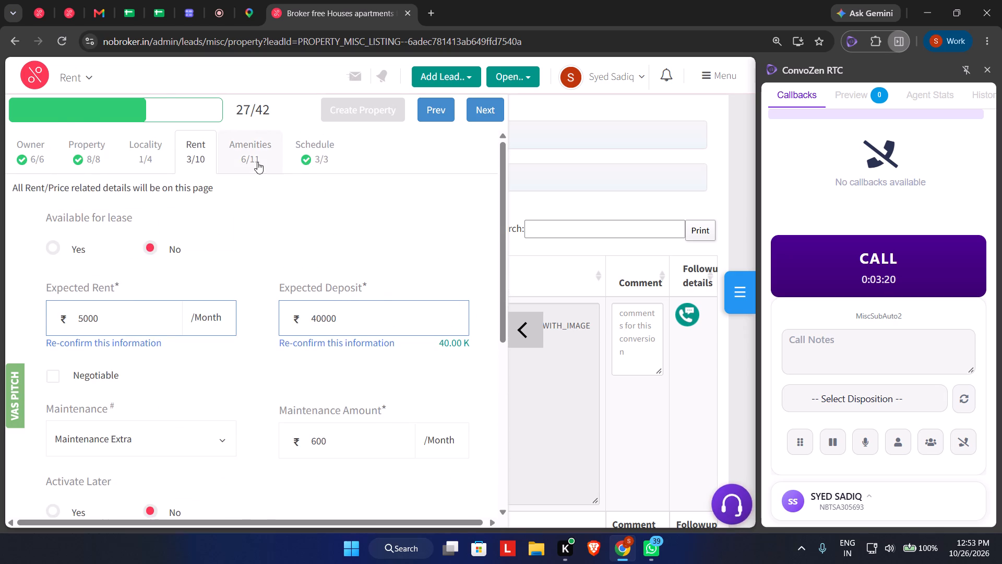
pyautogui.click(106, 256)
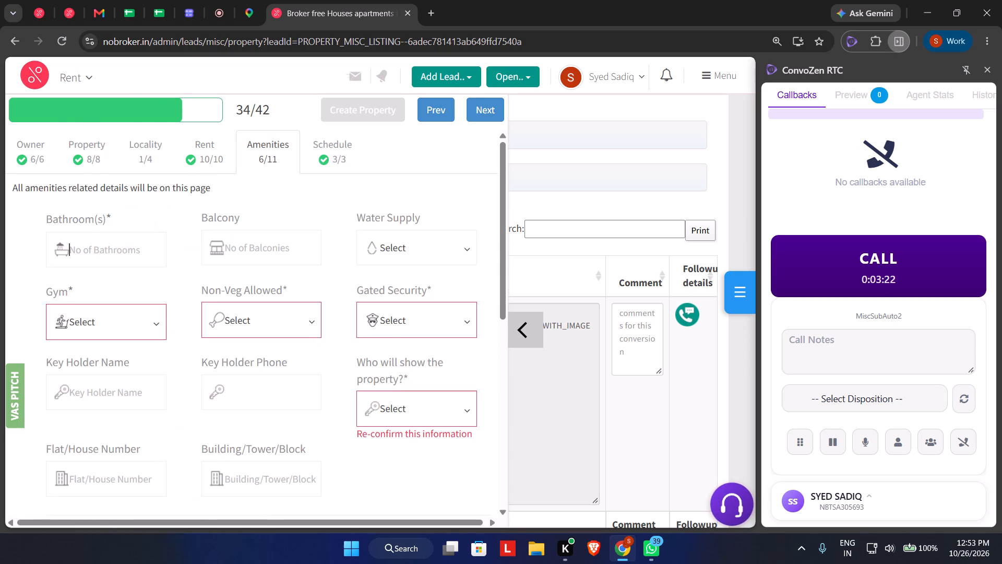
pyautogui.press('1')
pyautogui.click(183, 213)
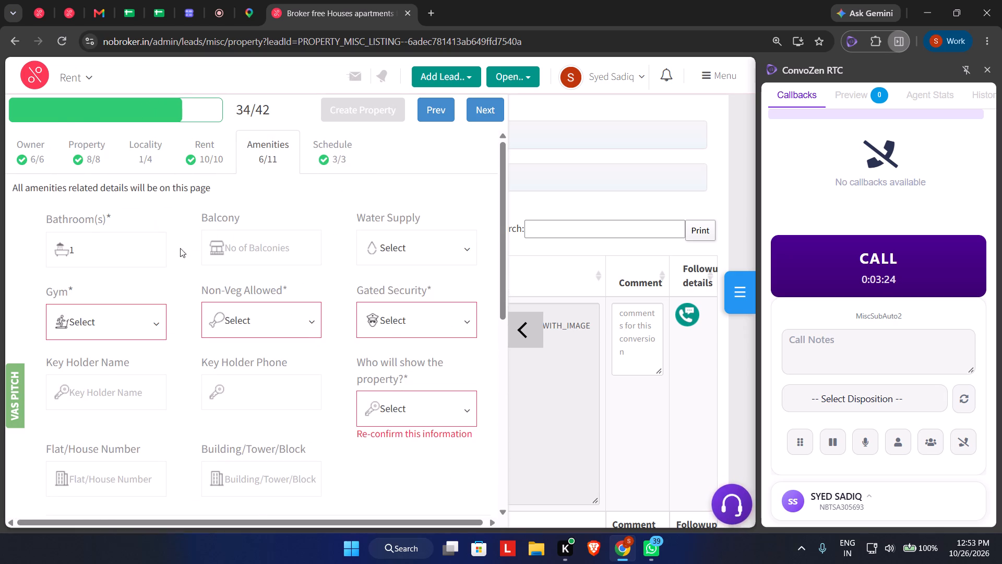
pyautogui.click(73, 325)
pyautogui.click(78, 415)
pyautogui.click(284, 316)
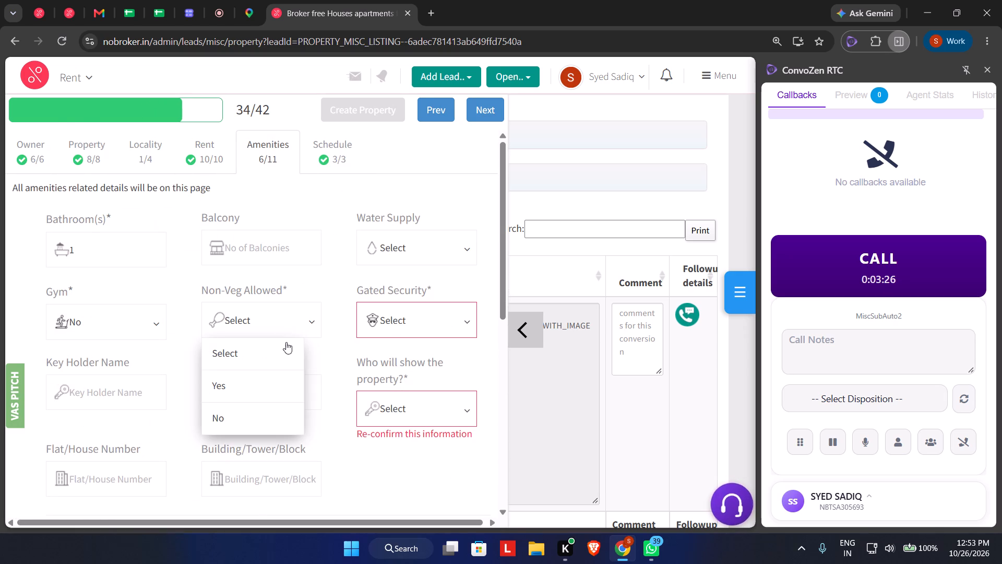
pyautogui.click(218, 387)
# Set who will show the property to Tenants and Gated Security to No.
pyautogui.click(420, 418)
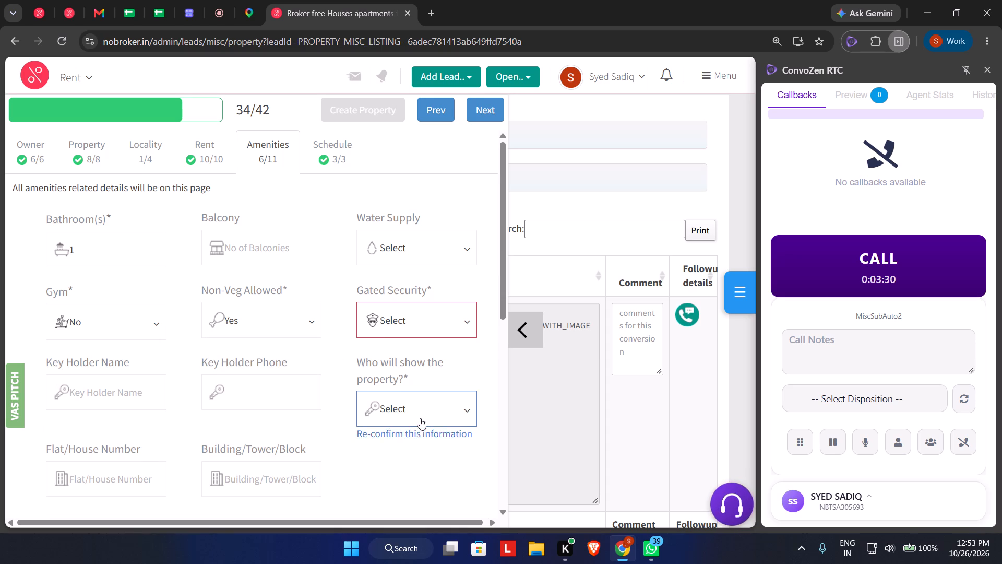
pyautogui.scroll(-2, 433, 392)
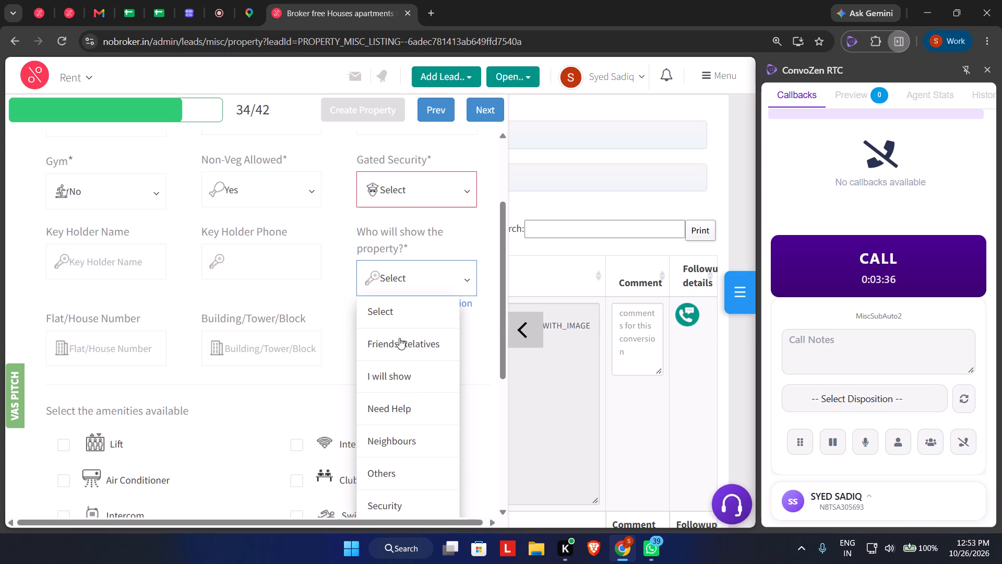
pyautogui.scroll(-2, 416, 460)
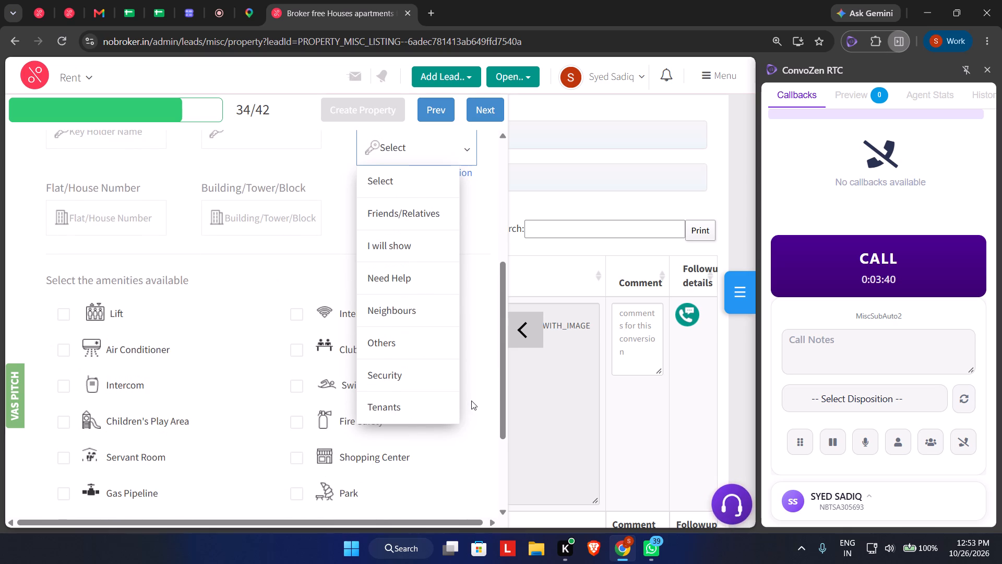
pyautogui.scroll(1, 471, 401)
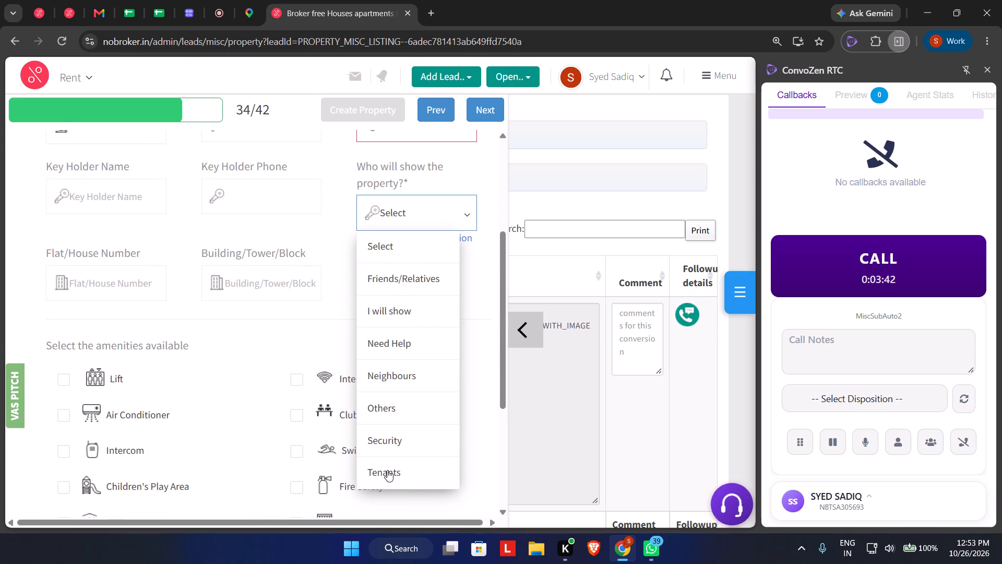
pyautogui.click(392, 473)
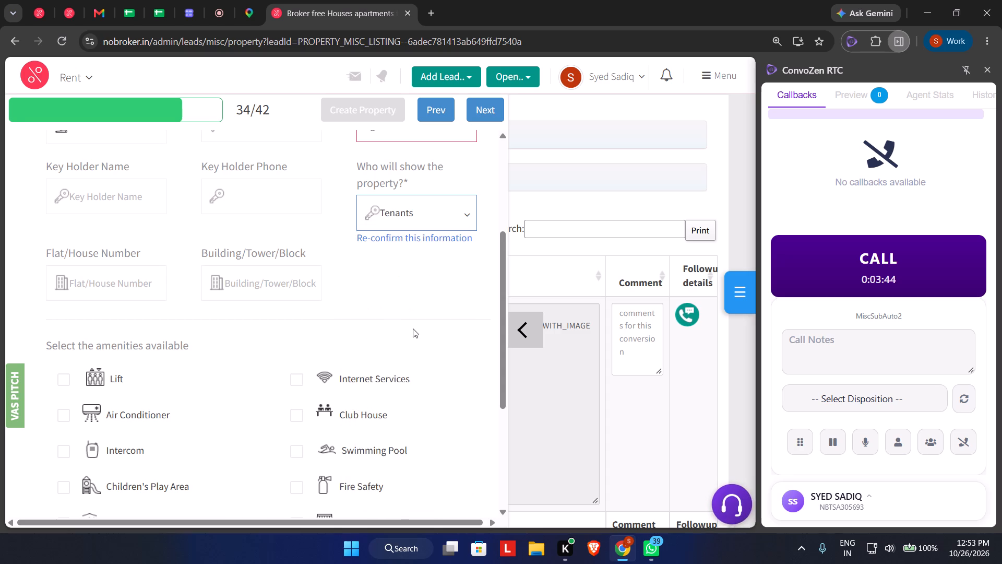
pyautogui.scroll(3, 413, 328)
pyautogui.click(406, 327)
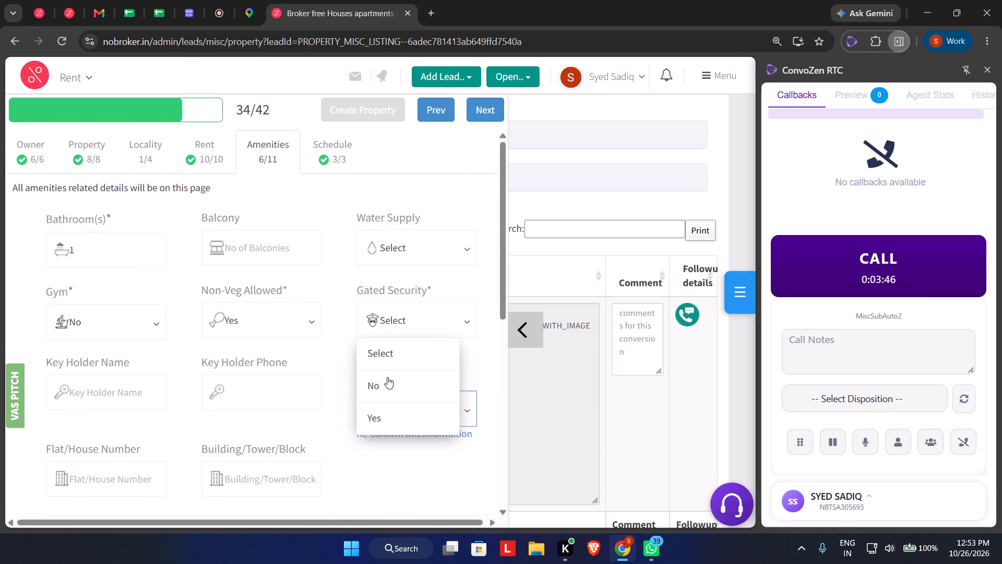
pyautogui.click(387, 377)
# Open the locality details at the Locality entry.
pyautogui.click(127, 158)
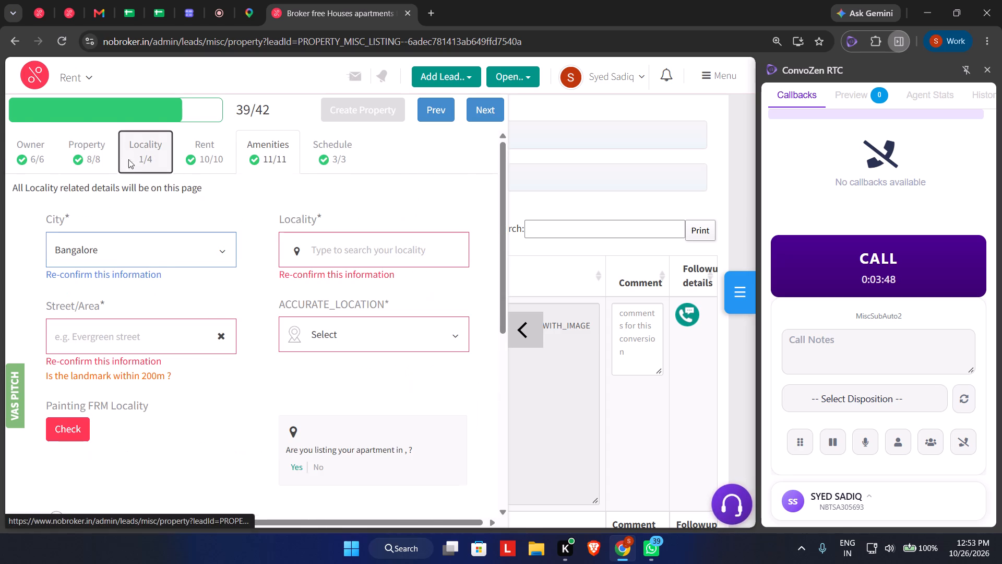
pyautogui.click(318, 242)
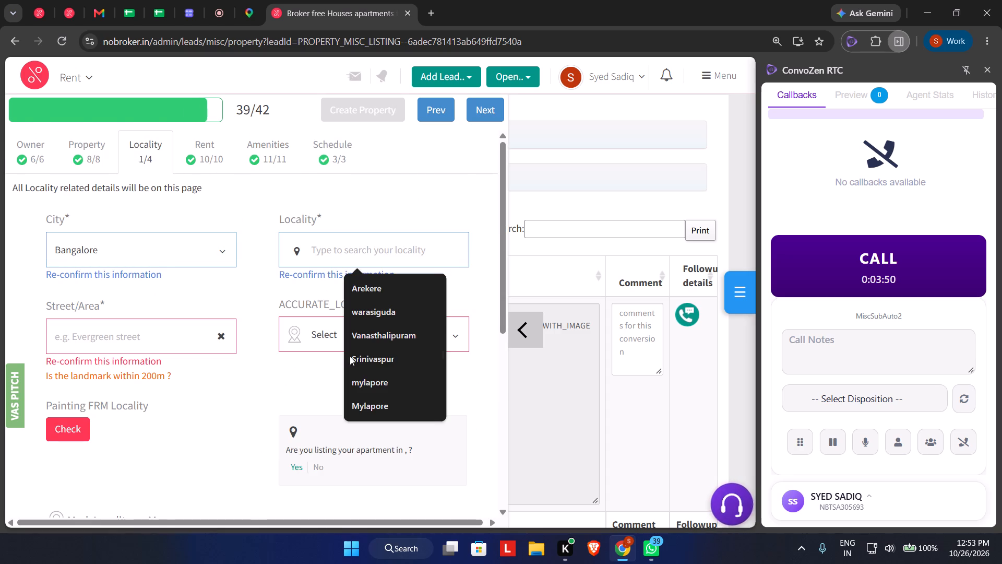
# Switch to Google Maps, search for Bengaluru, and narrow the search to Kodigehalli, Bangalore, Karnataka.
pyautogui.click(436, 6)
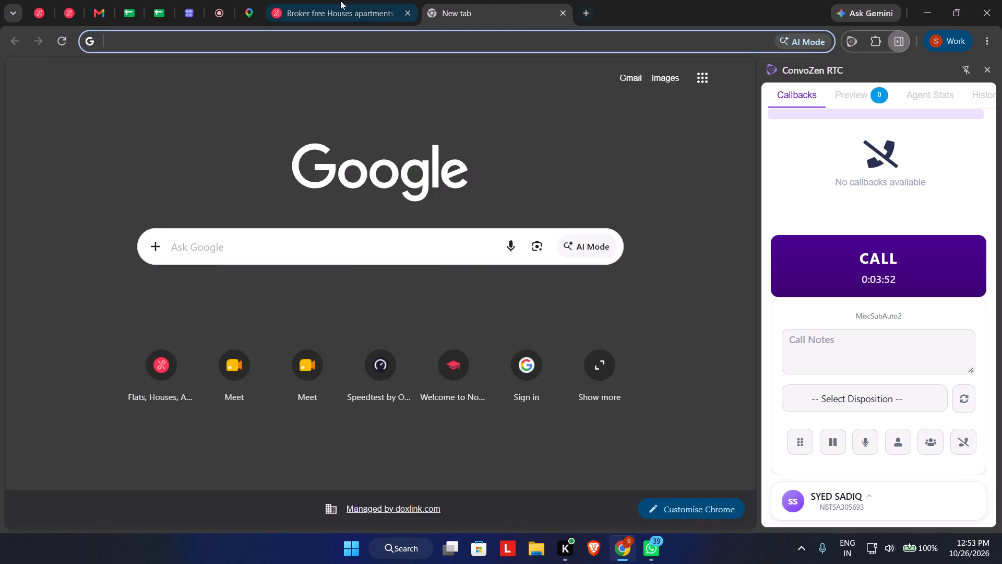
pyautogui.click(321, 0)
pyautogui.click(243, 9)
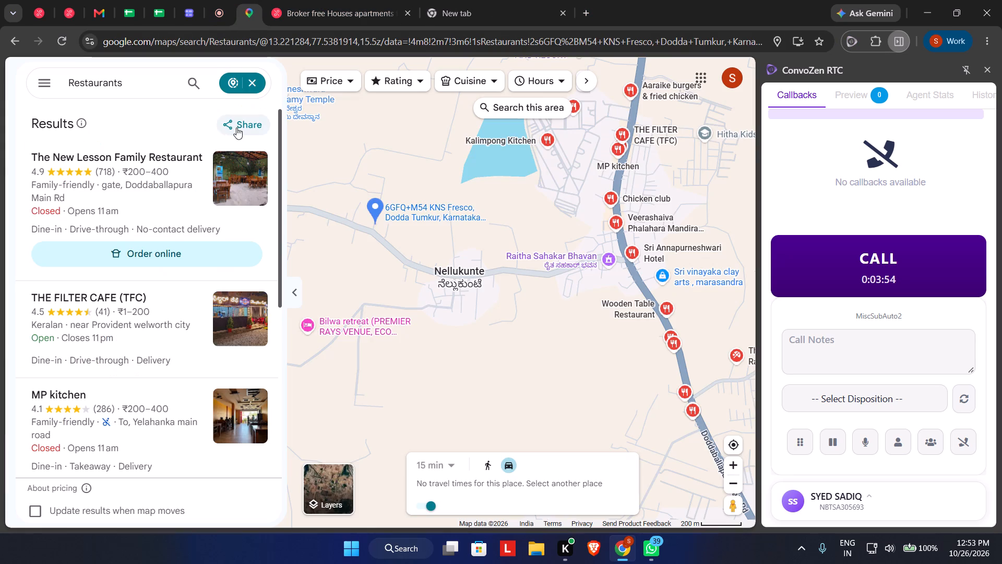
pyautogui.click(147, 70)
pyautogui.click(251, 82)
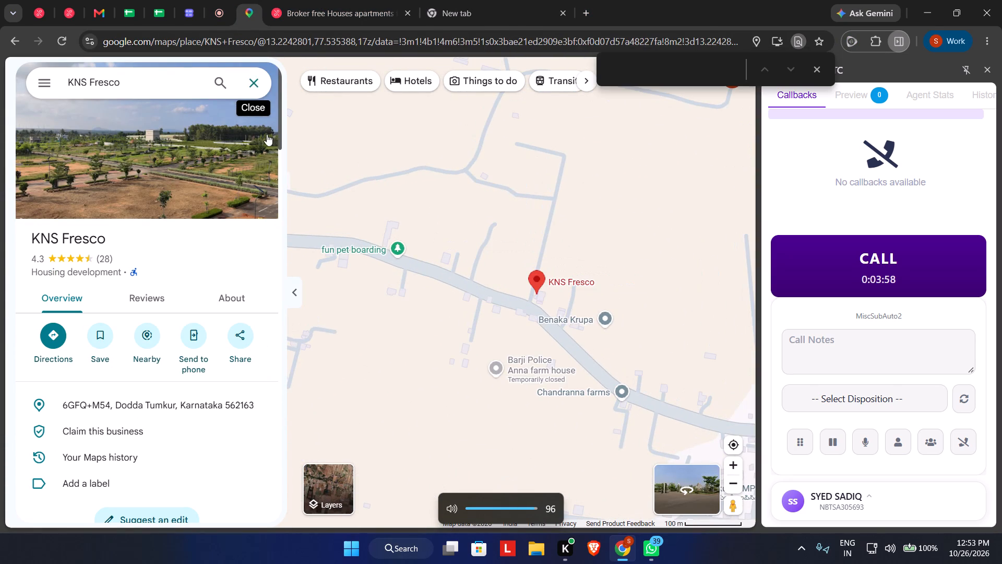
pyautogui.moveTo(152, 85); pyautogui.dragTo(4, 90)
pyautogui.write('benga')
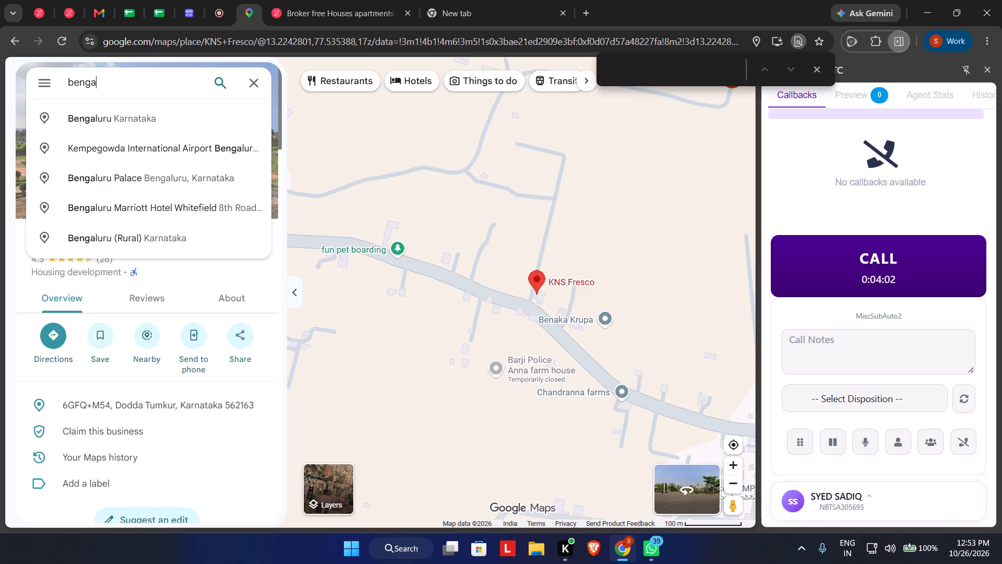
pyautogui.press('Down')
pyautogui.press('Return')
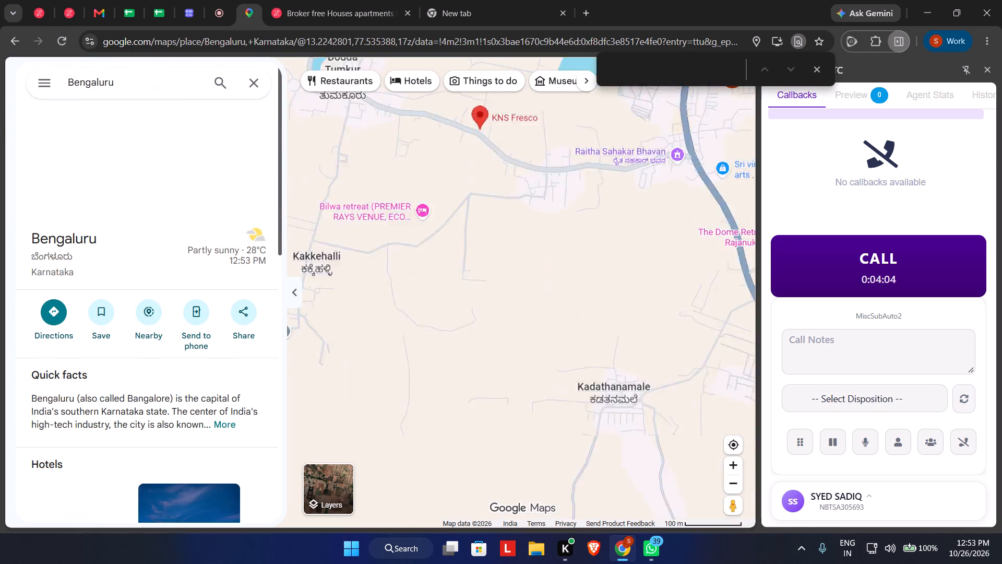
pyautogui.click(146, 81)
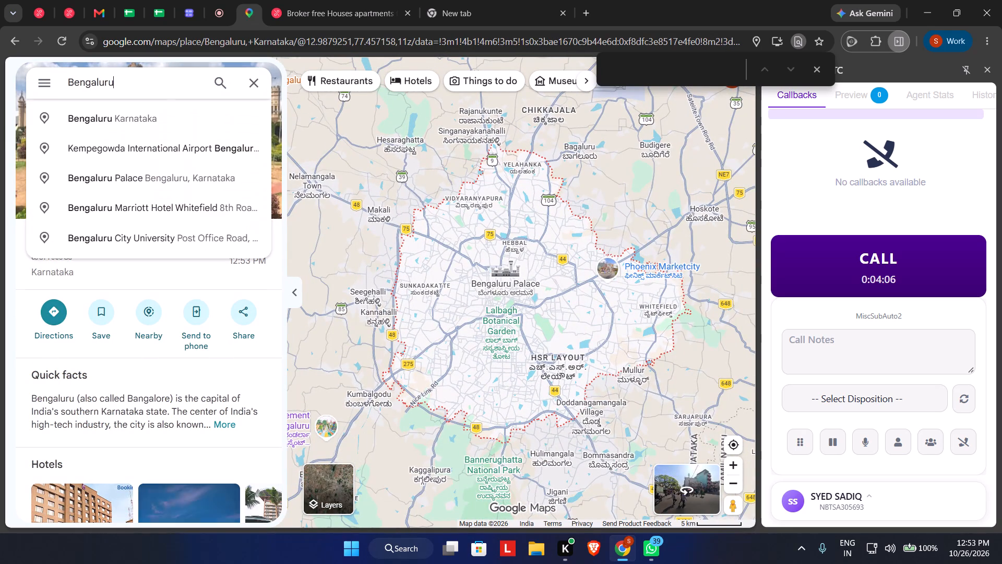
pyautogui.write(', kodi')
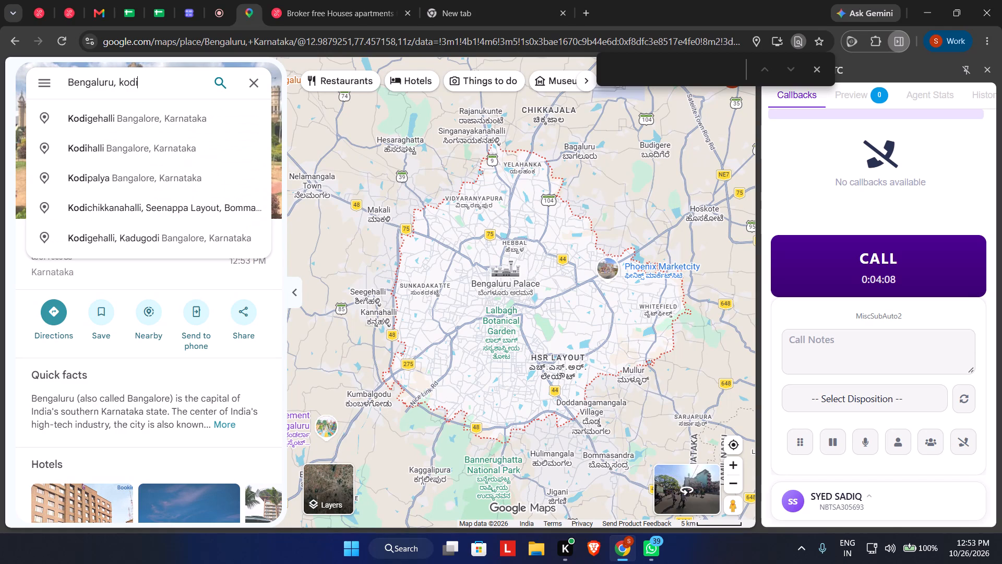
pyautogui.click(146, 124)
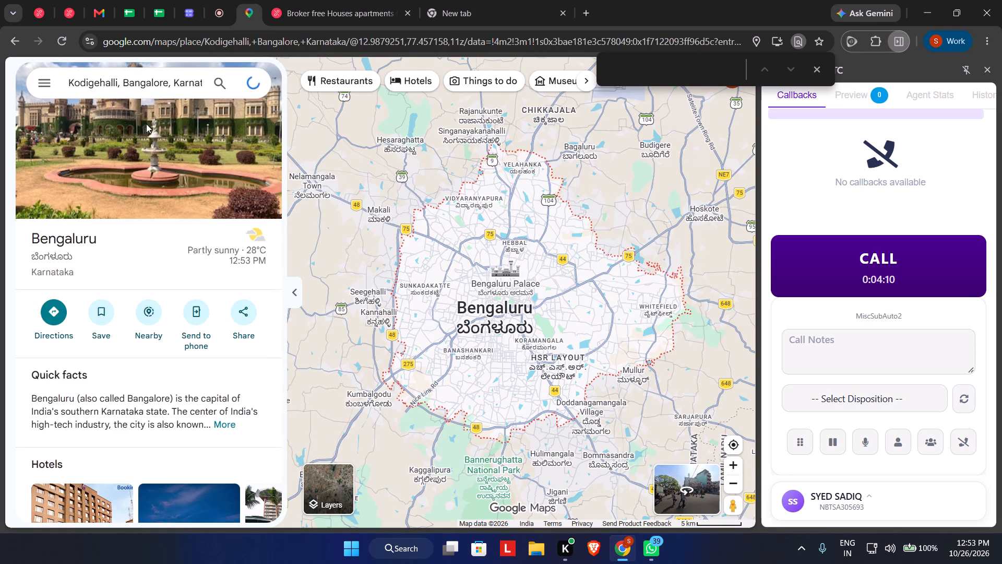
# Examine the Kodigehalli map around 7th Cross Rd, 5th Main Rd and 4th Main Rd for the property's location.
pyautogui.scroll(3, 515, 327)
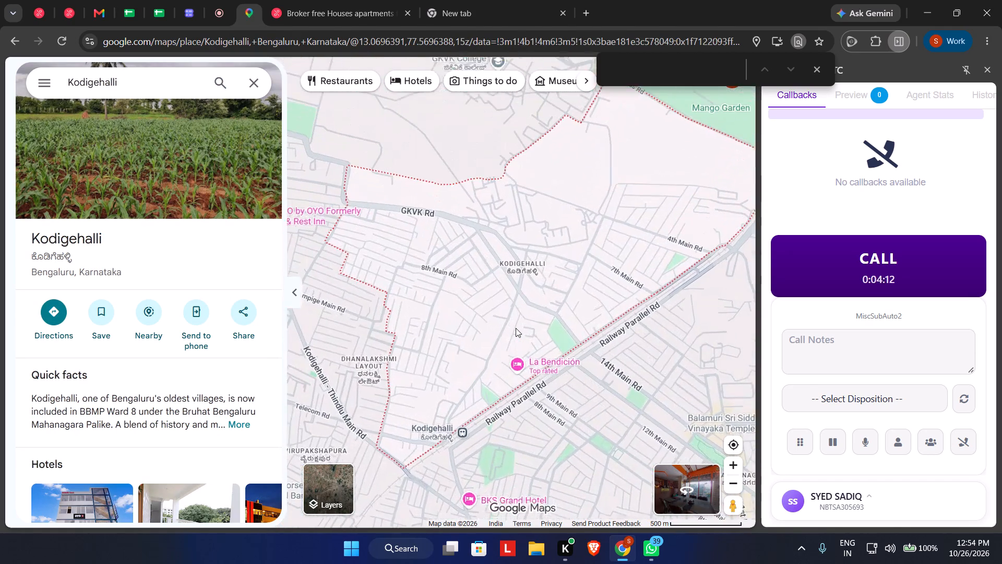
pyautogui.scroll(3, 518, 328)
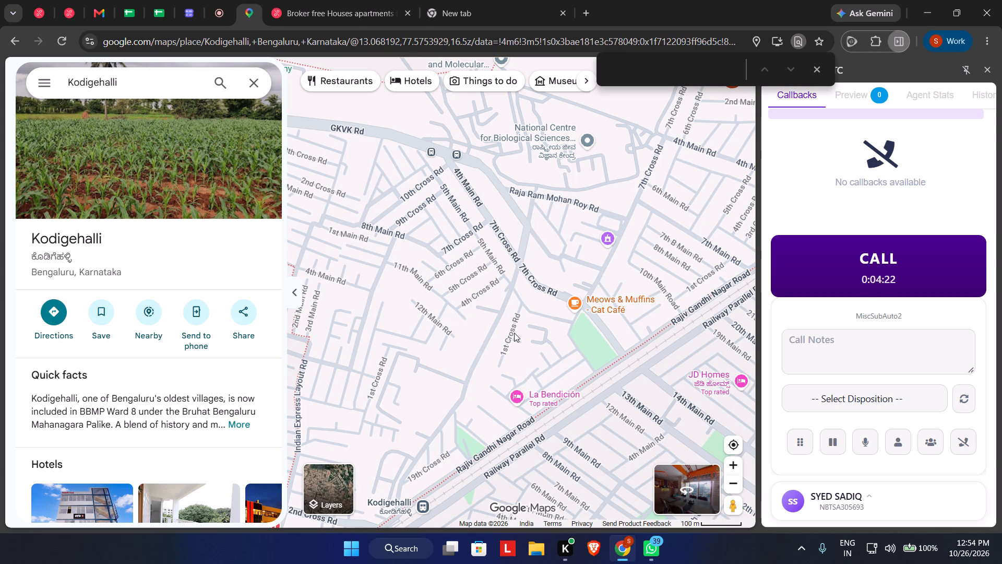
pyautogui.scroll(4, 511, 333)
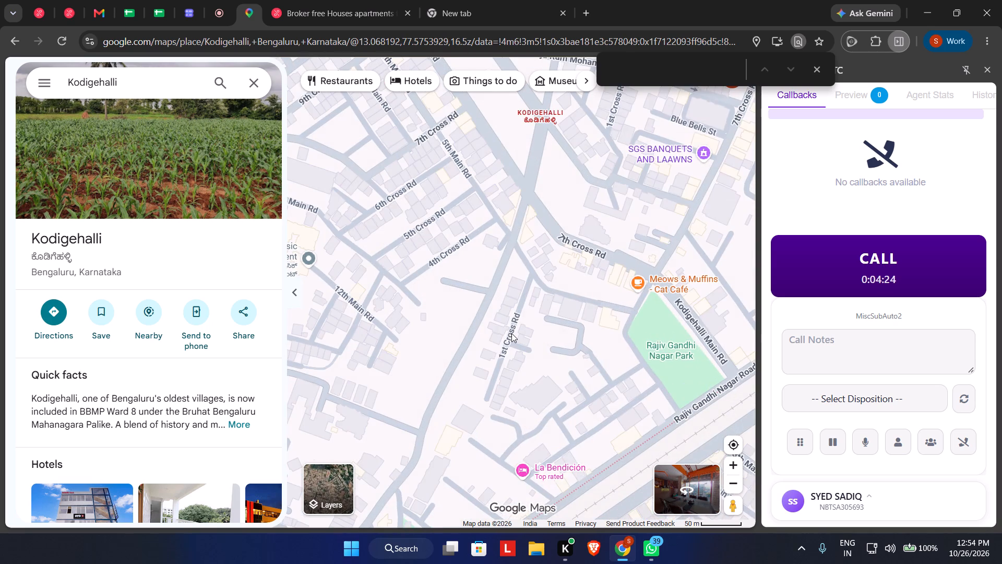
pyautogui.scroll(4, 511, 333)
pyautogui.moveTo(484, 292); pyautogui.dragTo(470, 402)
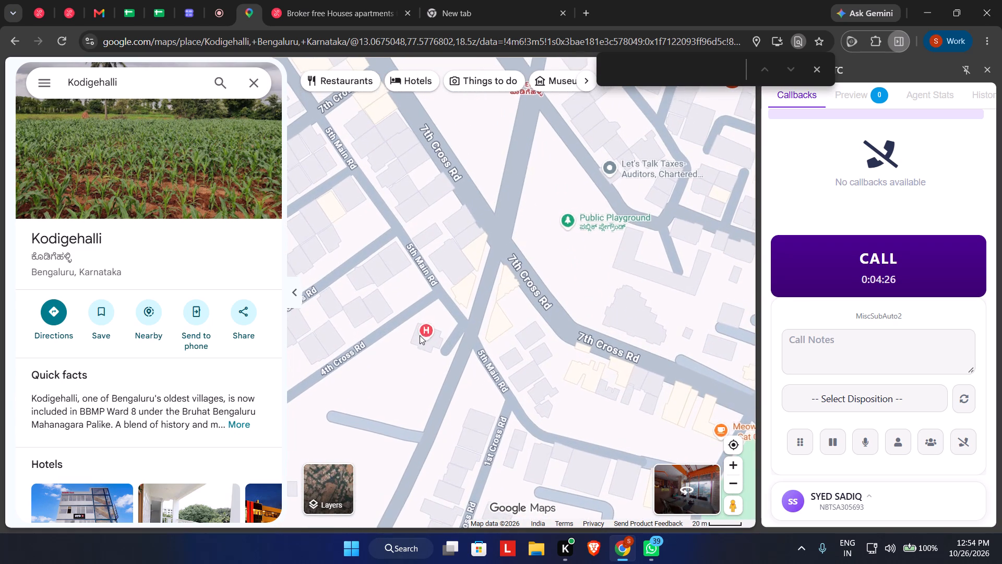
pyautogui.moveTo(398, 239); pyautogui.dragTo(450, 339)
pyautogui.scroll(1, 482, 317)
pyautogui.scroll(2, 486, 469)
pyautogui.moveTo(461, 277); pyautogui.dragTo(541, 396)
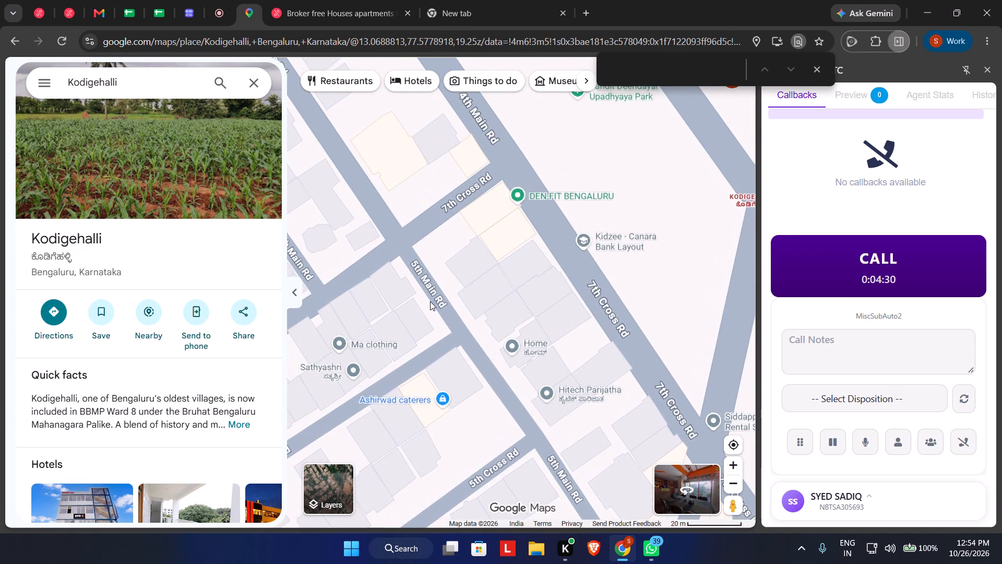
pyautogui.moveTo(385, 310); pyautogui.dragTo(478, 344)
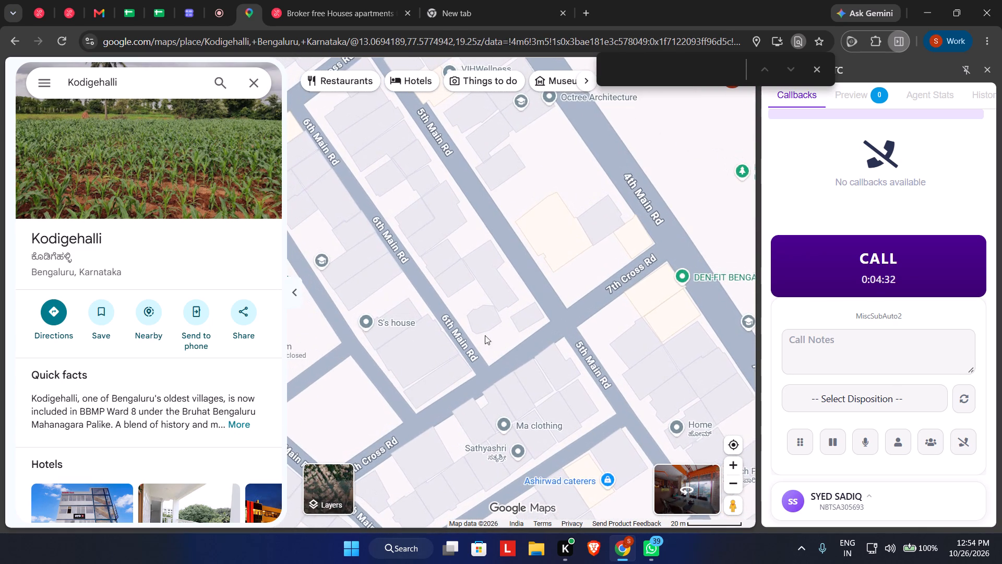
pyautogui.moveTo(474, 308); pyautogui.dragTo(385, 359)
pyautogui.moveTo(404, 337); pyautogui.dragTo(444, 386)
pyautogui.scroll(-2, 445, 362)
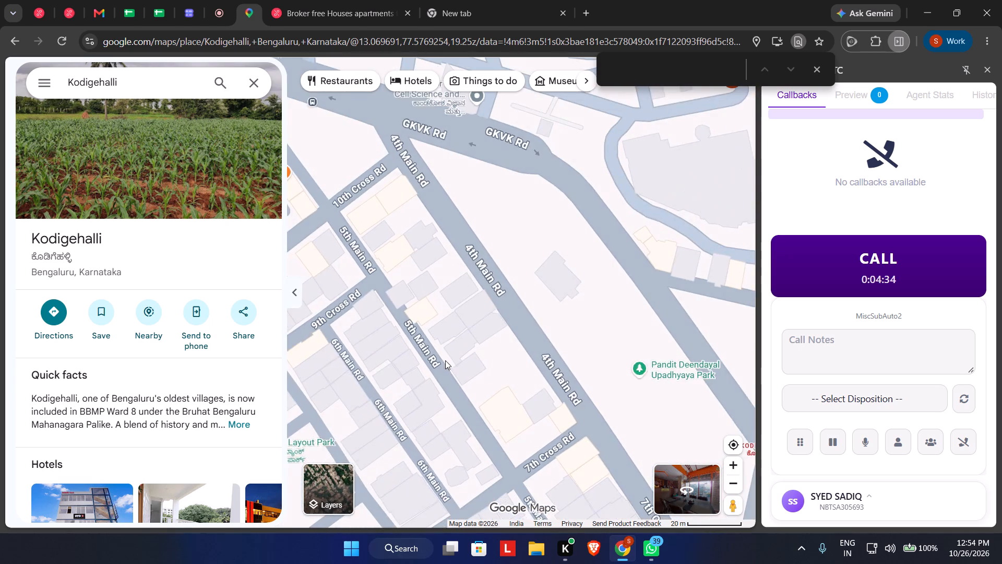
# Examine the map from GKVK Rd past Rajiv Gandhi Nagar Park to Railway Parallel Rd for the property's location.
pyautogui.scroll(-3, 445, 360)
pyautogui.moveTo(380, 305); pyautogui.dragTo(460, 384)
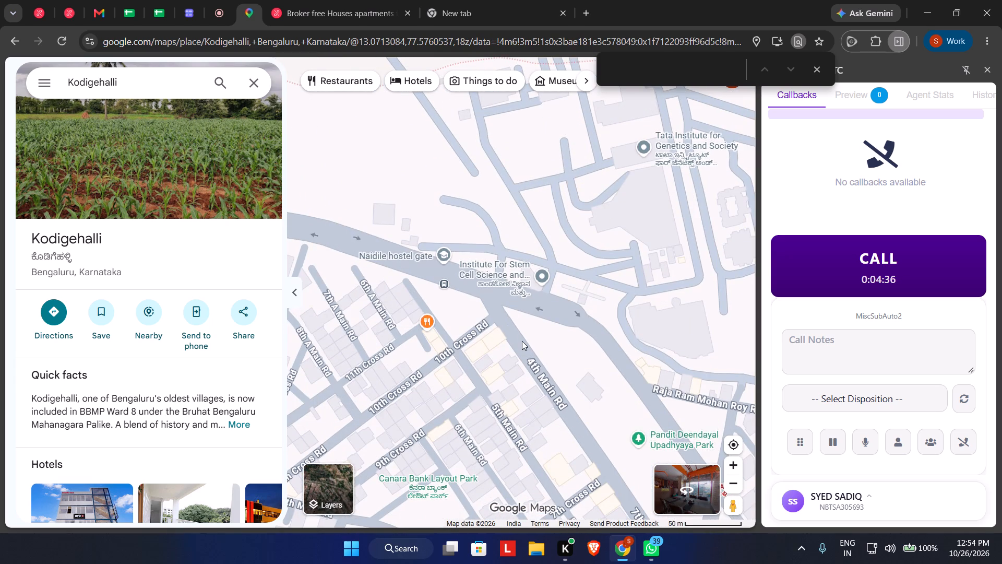
pyautogui.moveTo(522, 341); pyautogui.dragTo(460, 220)
pyautogui.moveTo(674, 406); pyautogui.dragTo(449, 338)
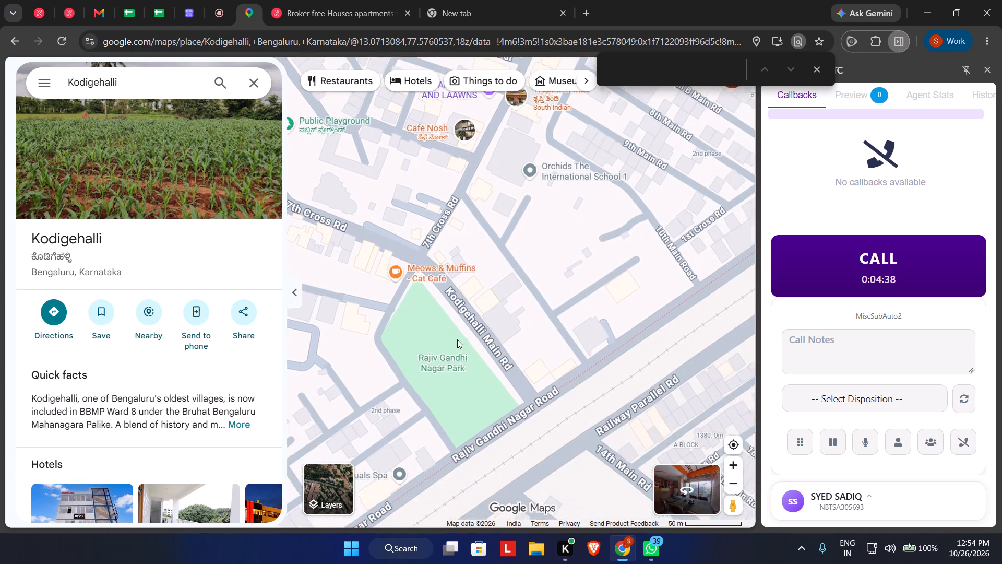
pyautogui.moveTo(490, 378); pyautogui.dragTo(548, 338)
pyautogui.moveTo(542, 381); pyautogui.dragTo(454, 320)
pyautogui.moveTo(452, 321); pyautogui.dragTo(496, 412)
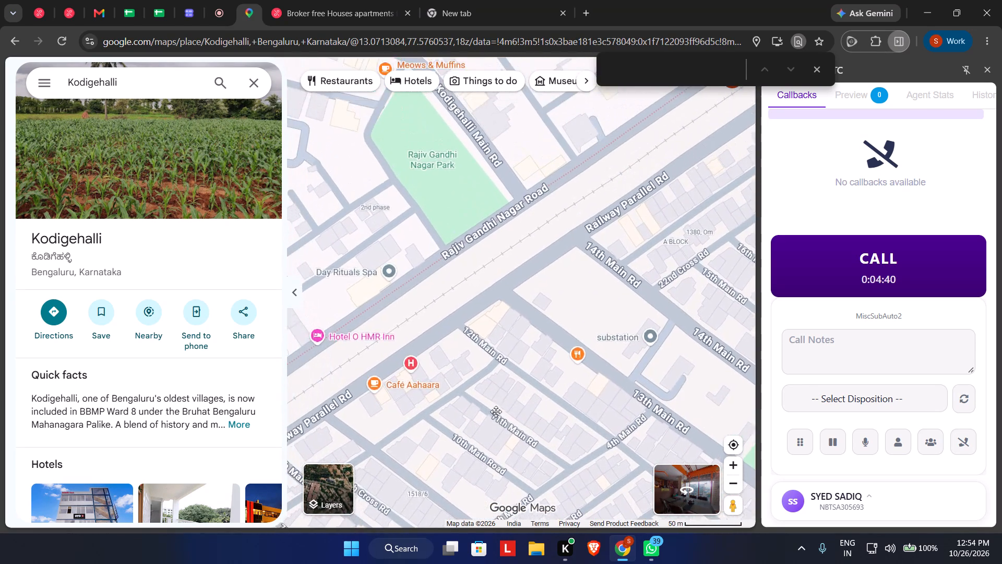
pyautogui.moveTo(496, 412); pyautogui.dragTo(546, 509)
pyautogui.scroll(2, 496, 383)
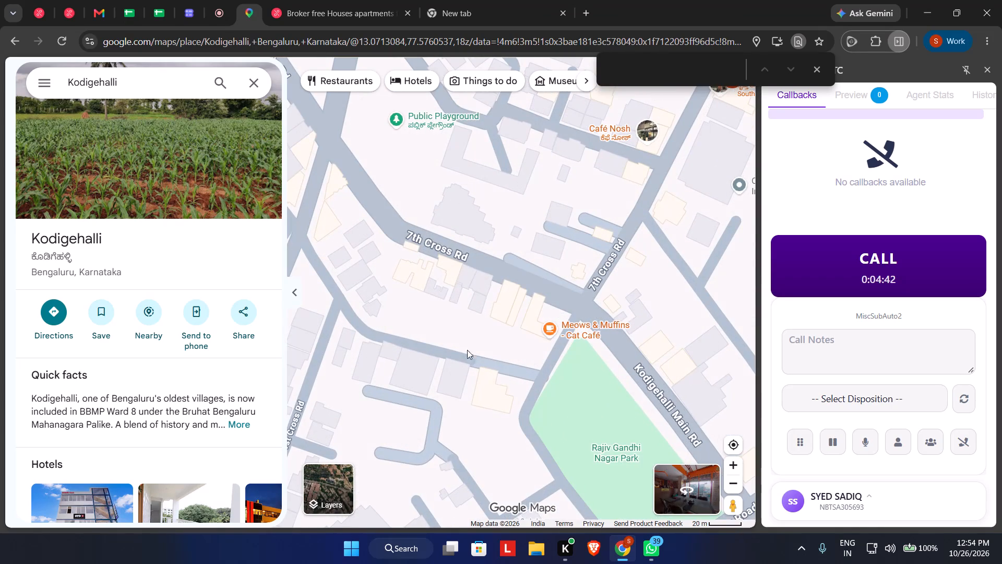
pyautogui.scroll(1, 454, 339)
pyautogui.scroll(-7, 454, 339)
pyautogui.scroll(-2, 475, 385)
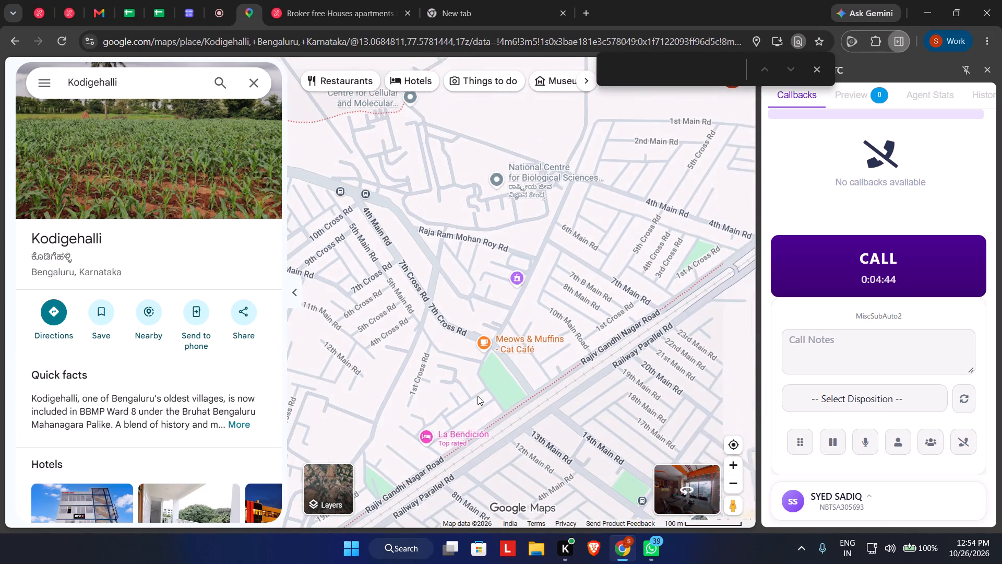
pyautogui.scroll(-2, 492, 370)
pyautogui.moveTo(470, 389); pyautogui.dragTo(508, 339)
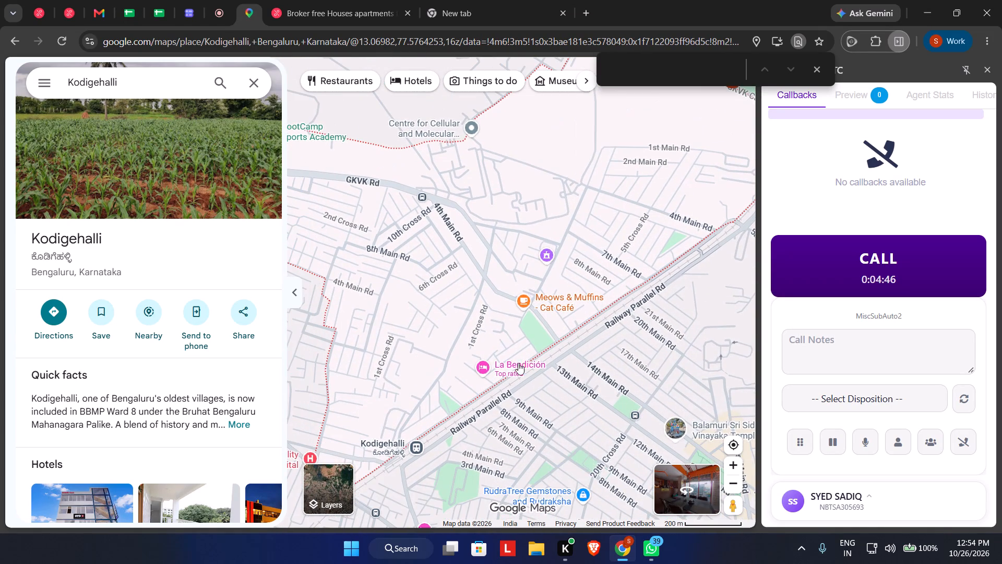
# Examine the streets between 11th Main Rd, 10th Cross Rd and GKVK Rd in Kodigehalli for the property's location.
pyautogui.scroll(2, 518, 387)
pyautogui.moveTo(452, 363); pyautogui.dragTo(550, 481)
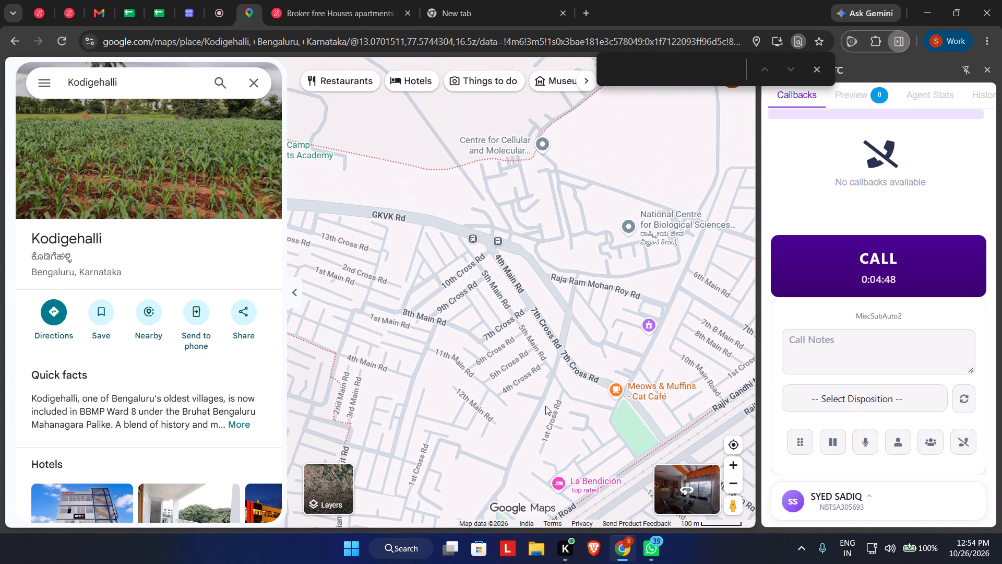
pyautogui.scroll(4, 545, 400)
pyautogui.scroll(4, 372, 343)
pyautogui.scroll(-1, 412, 292)
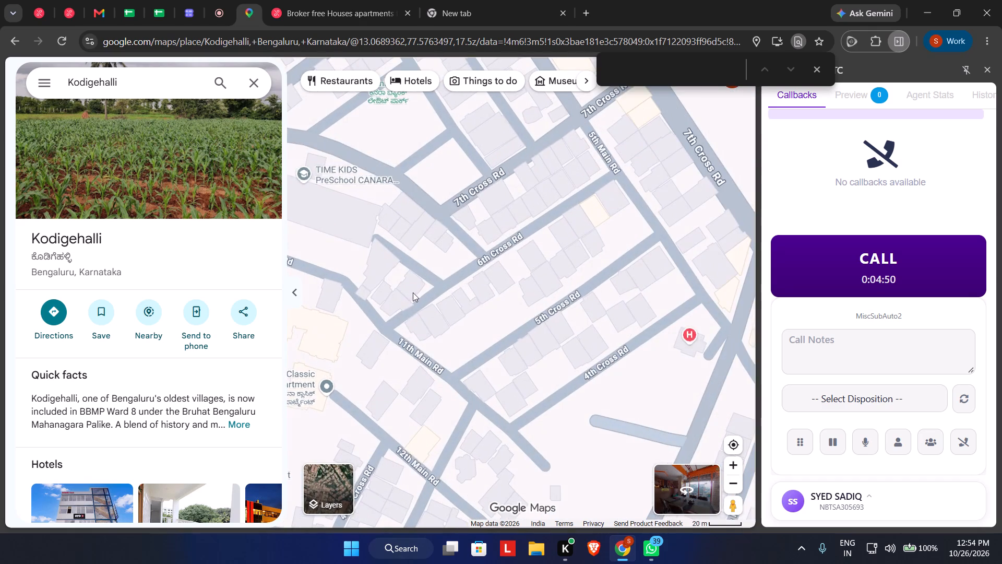
pyautogui.scroll(-6, 413, 292)
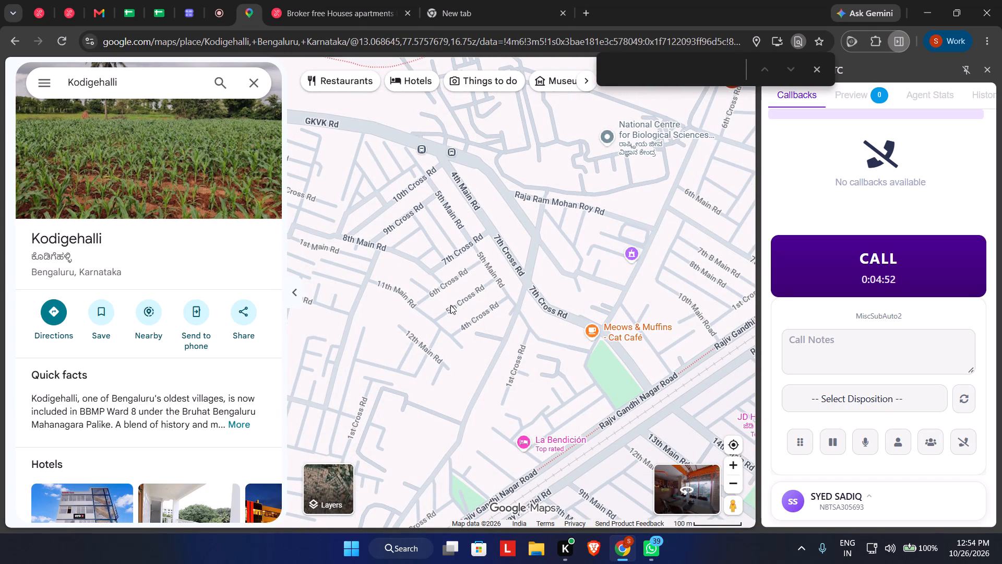
pyautogui.moveTo(411, 292); pyautogui.dragTo(488, 401)
pyautogui.scroll(-3, 478, 335)
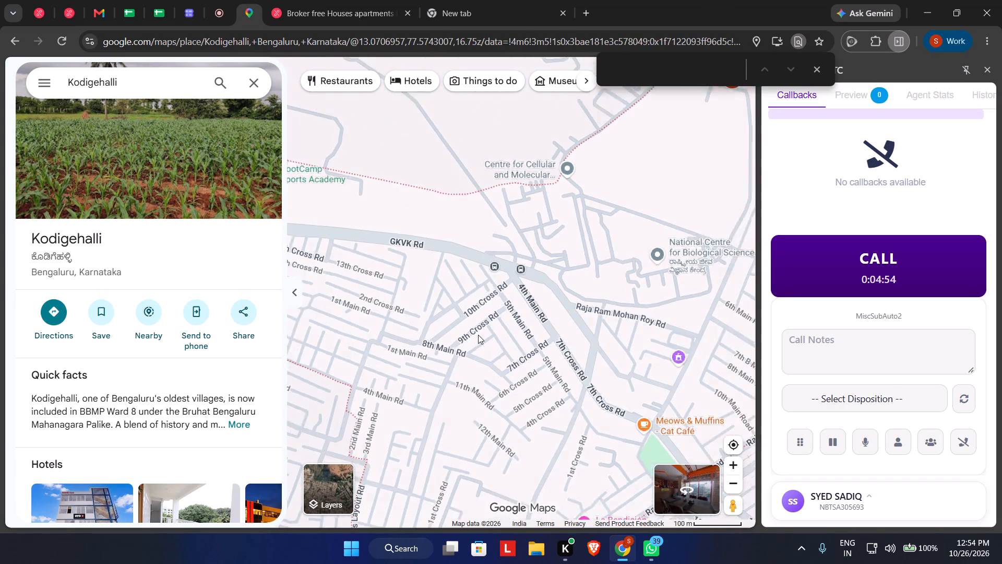
pyautogui.scroll(11, 481, 298)
pyautogui.moveTo(482, 268); pyautogui.dragTo(471, 355)
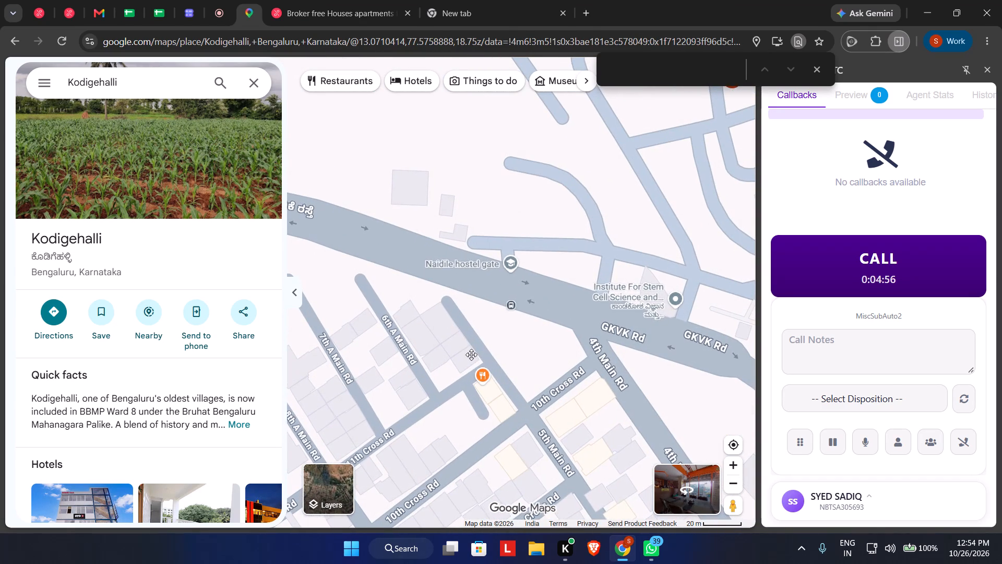
pyautogui.moveTo(471, 355); pyautogui.dragTo(606, 342)
# Examine the streets around Fortuna Center Park Apartments and Sampige Main Rd, and back towards 7th Cross Rd, for the property's location.
pyautogui.scroll(-2, 561, 346)
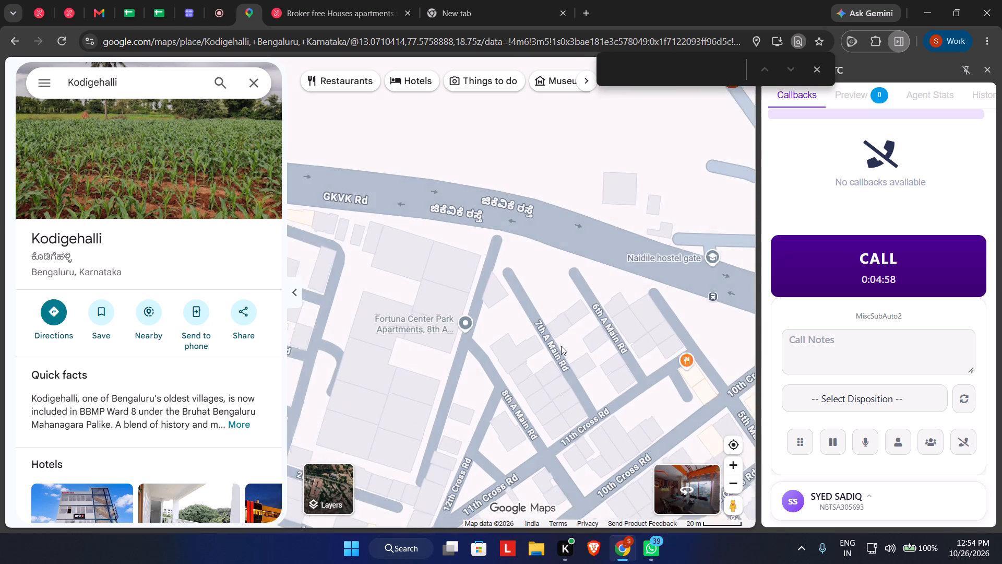
pyautogui.scroll(-3, 561, 346)
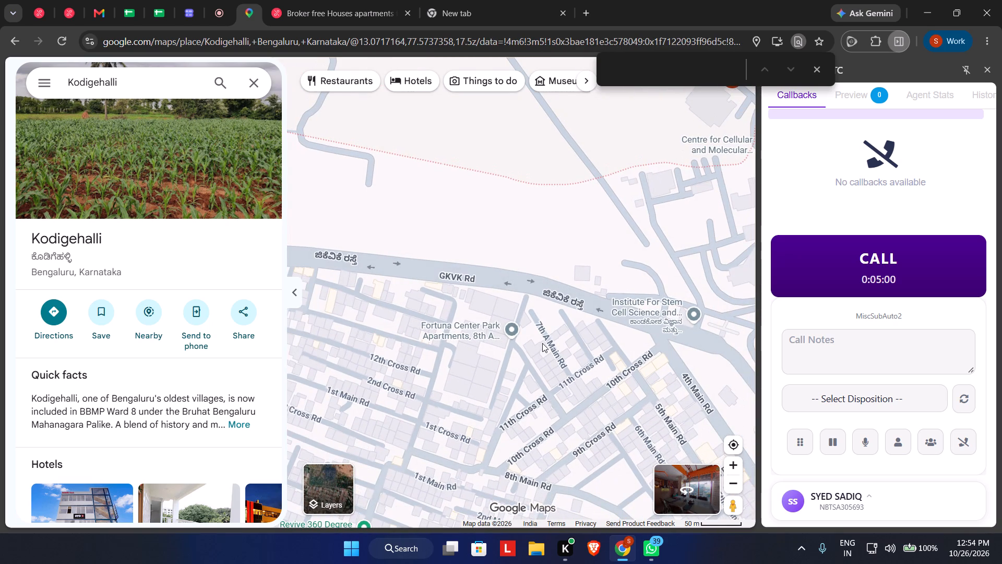
pyautogui.moveTo(470, 370); pyautogui.dragTo(535, 288)
pyautogui.moveTo(535, 342); pyautogui.dragTo(533, 356)
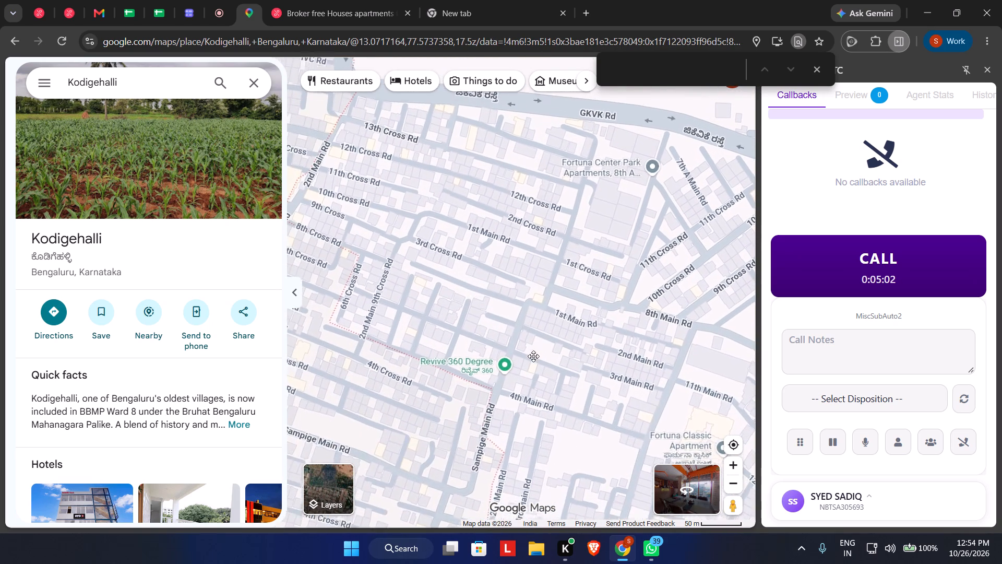
pyautogui.moveTo(533, 356); pyautogui.dragTo(478, 285)
pyautogui.scroll(3, 536, 337)
pyautogui.moveTo(529, 314); pyautogui.dragTo(359, 321)
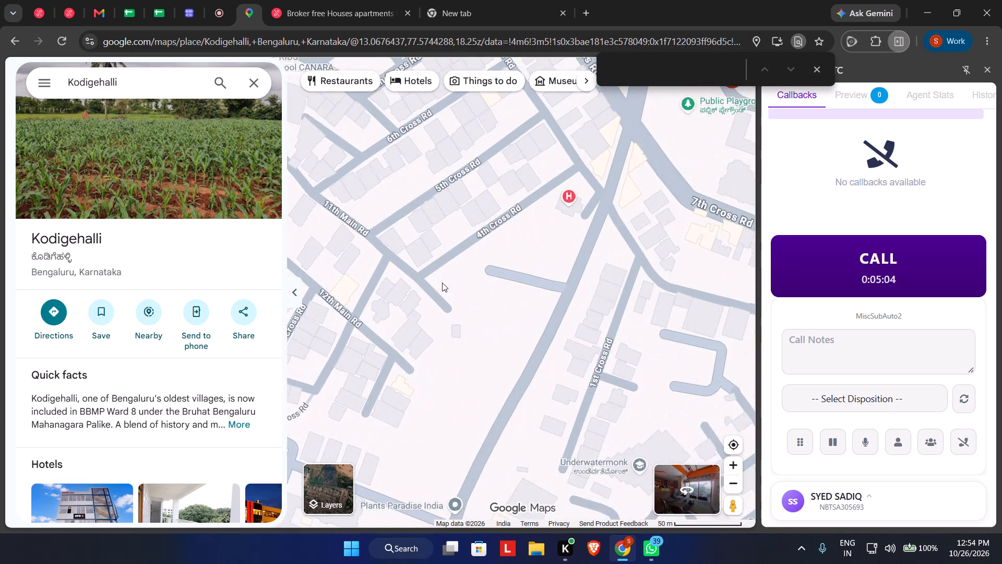
pyautogui.moveTo(443, 300); pyautogui.dragTo(448, 372)
pyautogui.scroll(3, 471, 289)
pyautogui.moveTo(482, 283); pyautogui.dragTo(385, 369)
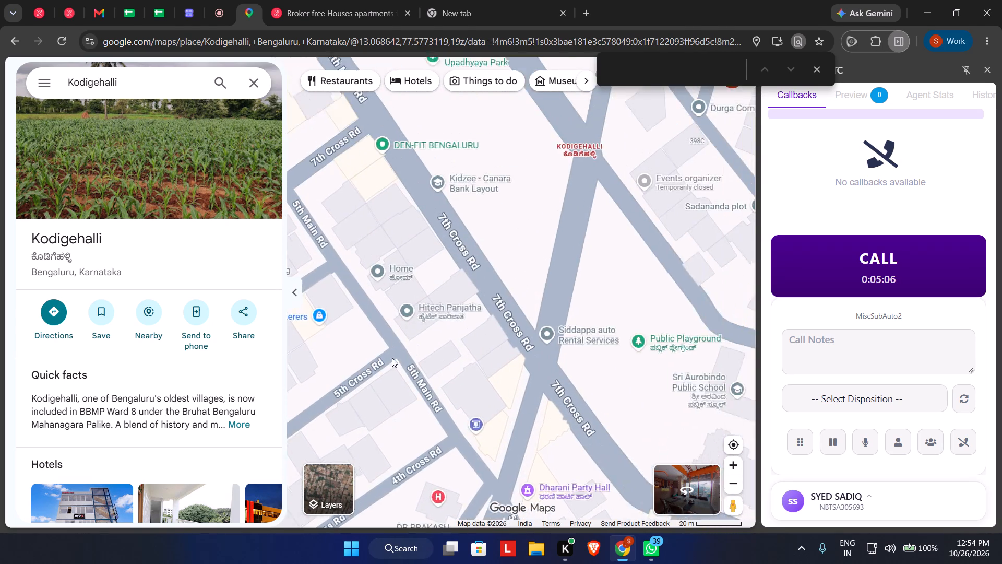
pyautogui.scroll(-2, 450, 318)
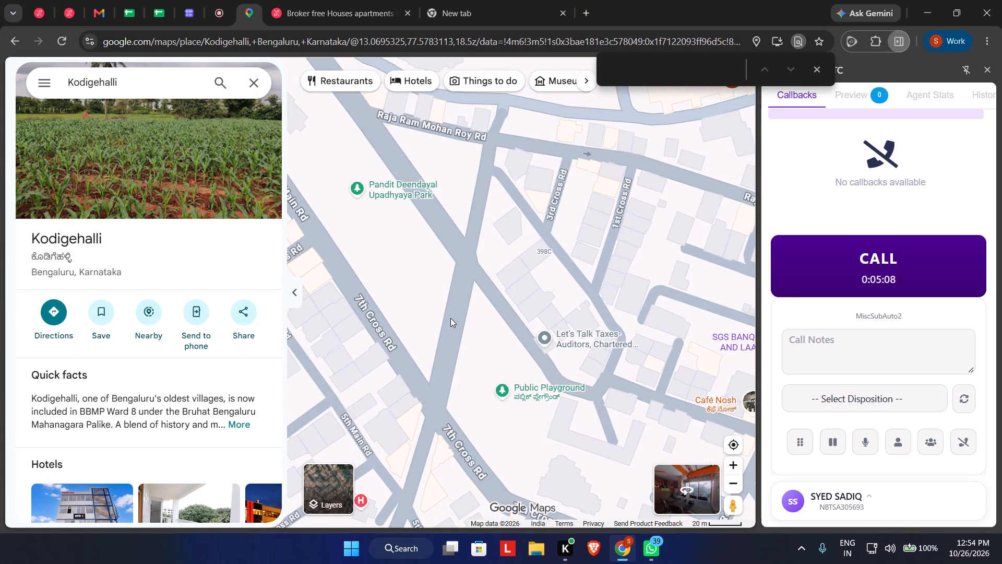
pyautogui.scroll(-1, 450, 318)
pyautogui.scroll(-1, 533, 348)
pyautogui.moveTo(435, 337); pyautogui.dragTo(367, 326)
pyautogui.scroll(-1, 387, 319)
# Return to the NoBroker property form and set the accurate location to Best Case in the locality details.
pyautogui.click(341, 0)
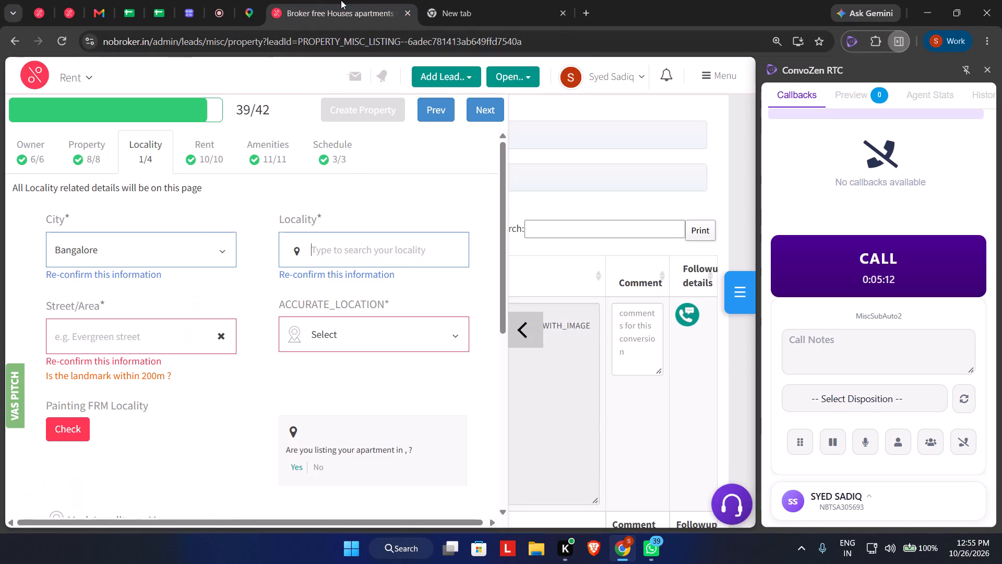
pyautogui.click(347, 340)
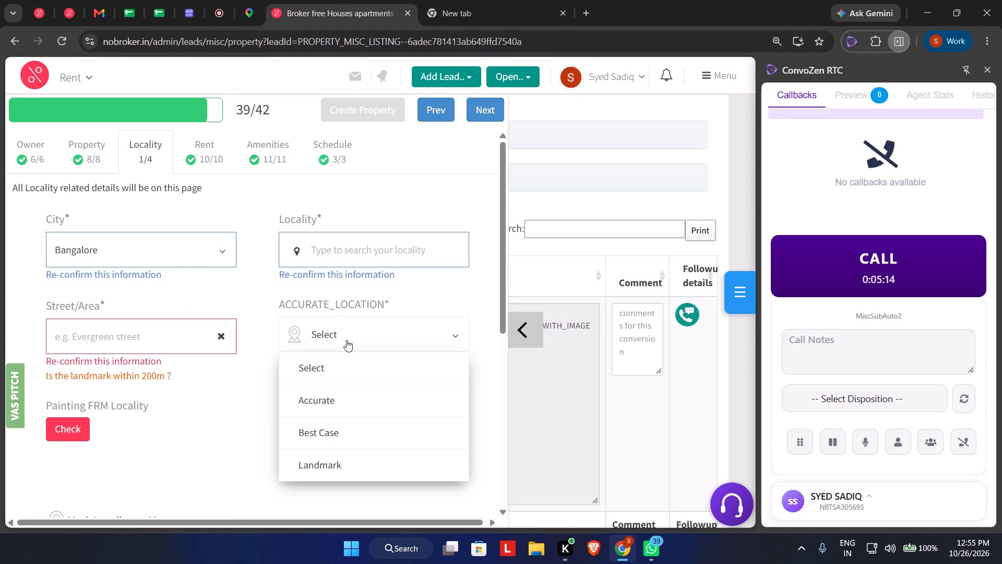
pyautogui.click(328, 429)
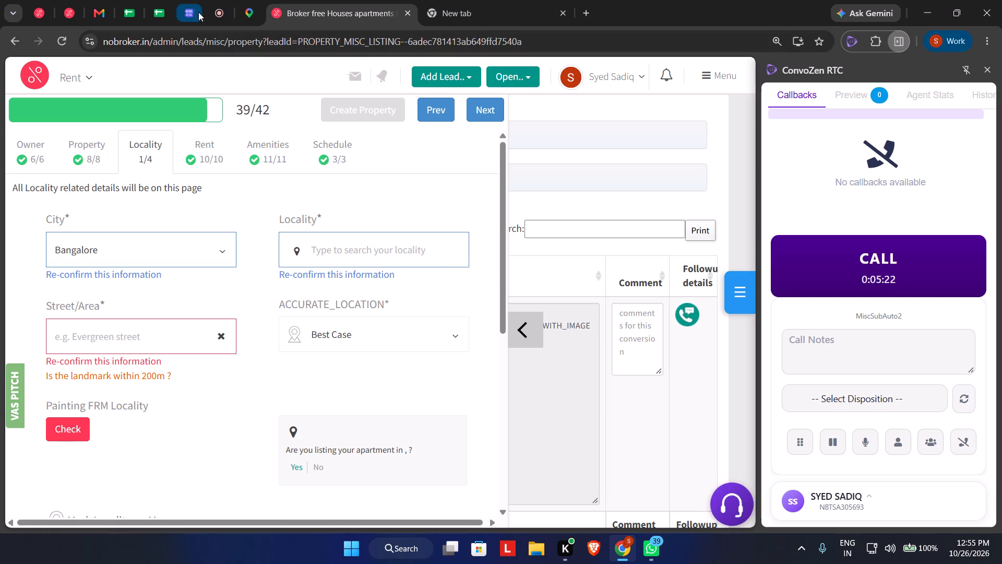
# Switch to the Outbound Call script spreadsheet and review the closing call questions.
pyautogui.click(152, 4)
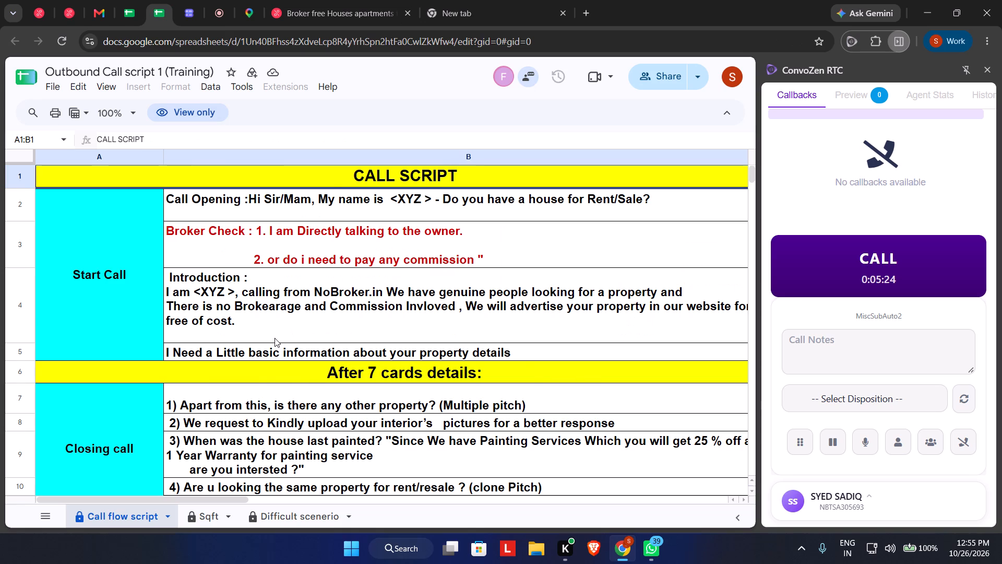
pyautogui.scroll(-1, 265, 433)
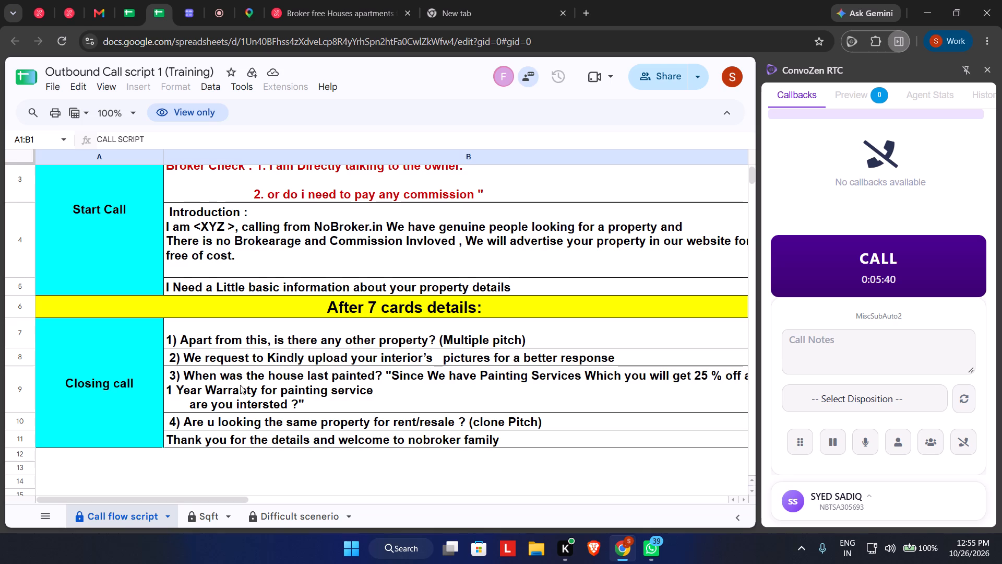
# End the ongoing call with the property owner.
pyautogui.click(959, 453)
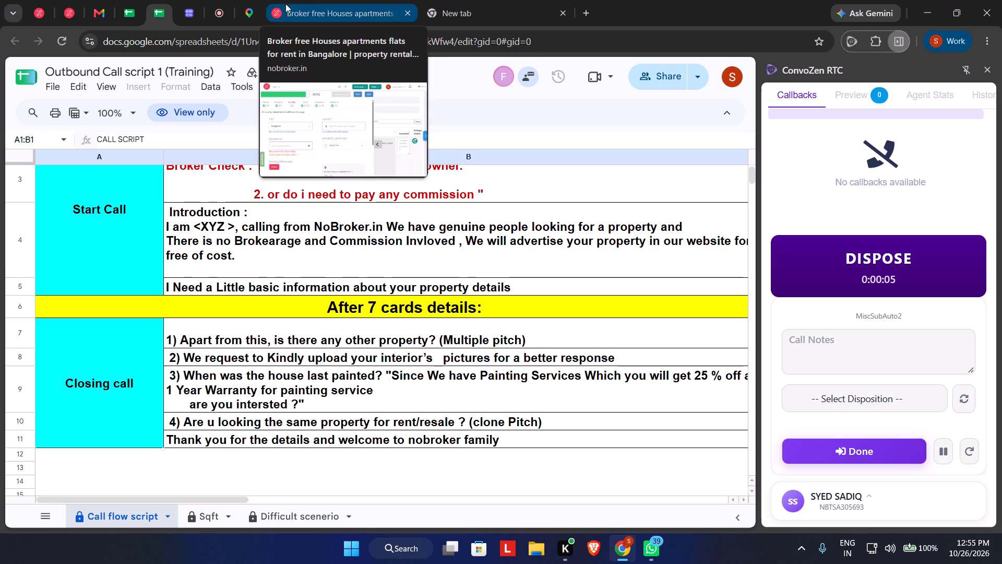
# Return to Google Maps, locate the Kodigehalli train station near Rajiv Gandhi Nagar Road, and open its place details.
pyautogui.click(244, 10)
pyautogui.scroll(-6, 533, 332)
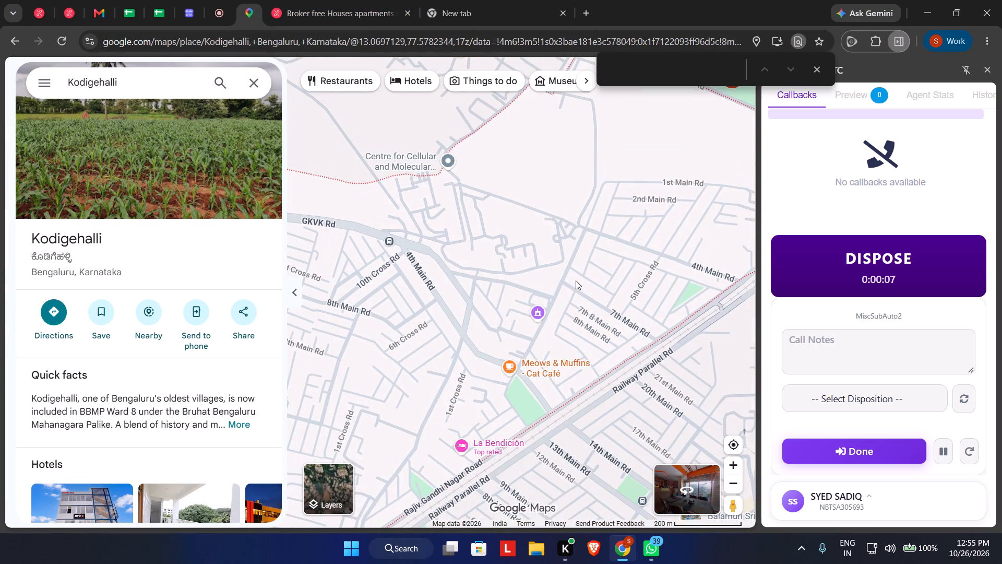
pyautogui.scroll(-2, 577, 280)
pyautogui.moveTo(420, 279); pyautogui.dragTo(490, 293)
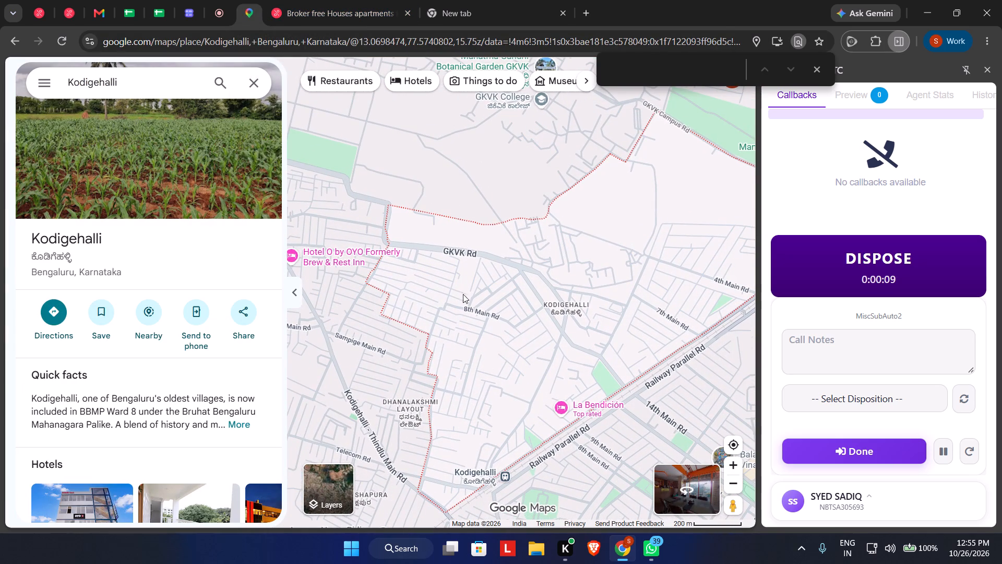
pyautogui.moveTo(560, 377); pyautogui.dragTo(550, 293)
pyautogui.scroll(6, 495, 349)
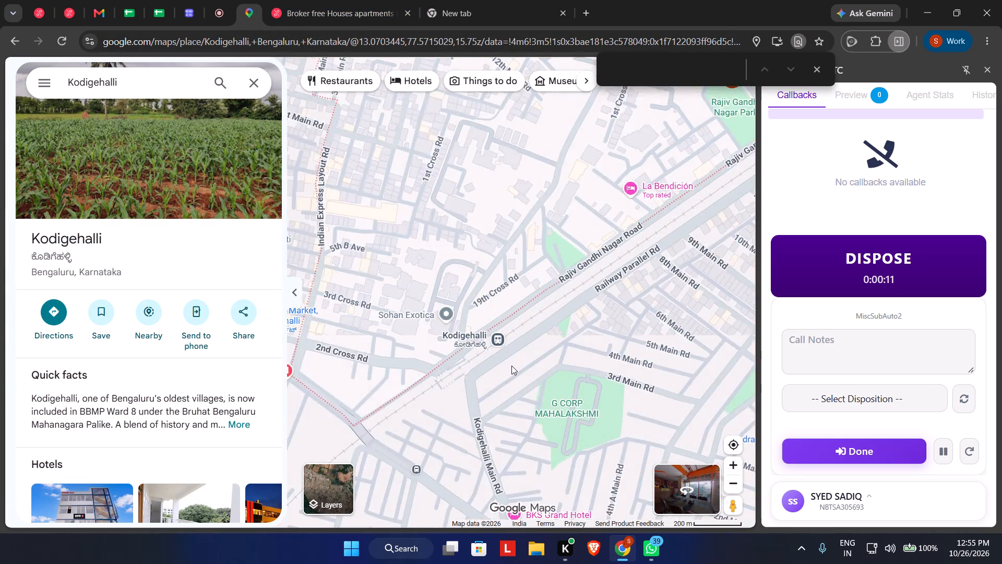
pyautogui.scroll(4, 511, 366)
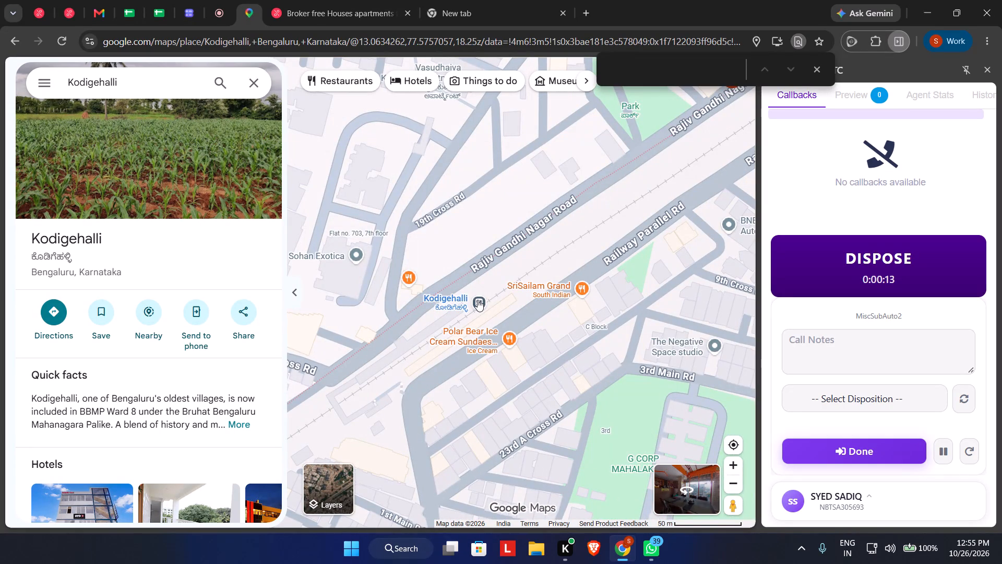
pyautogui.click(478, 300)
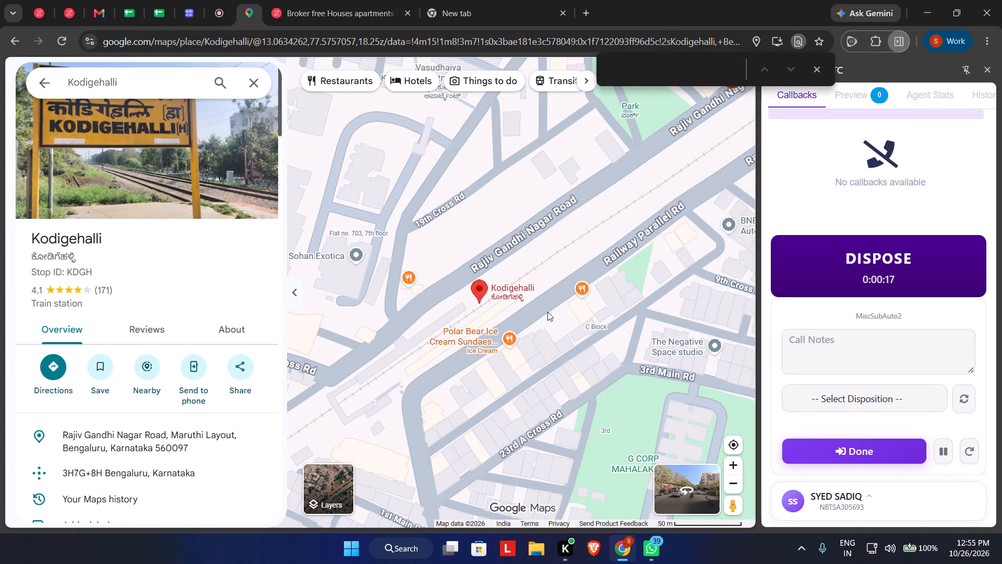
# Leave the train station details and search Google Maps for kodigehalli bus stop.
pyautogui.click(48, 90)
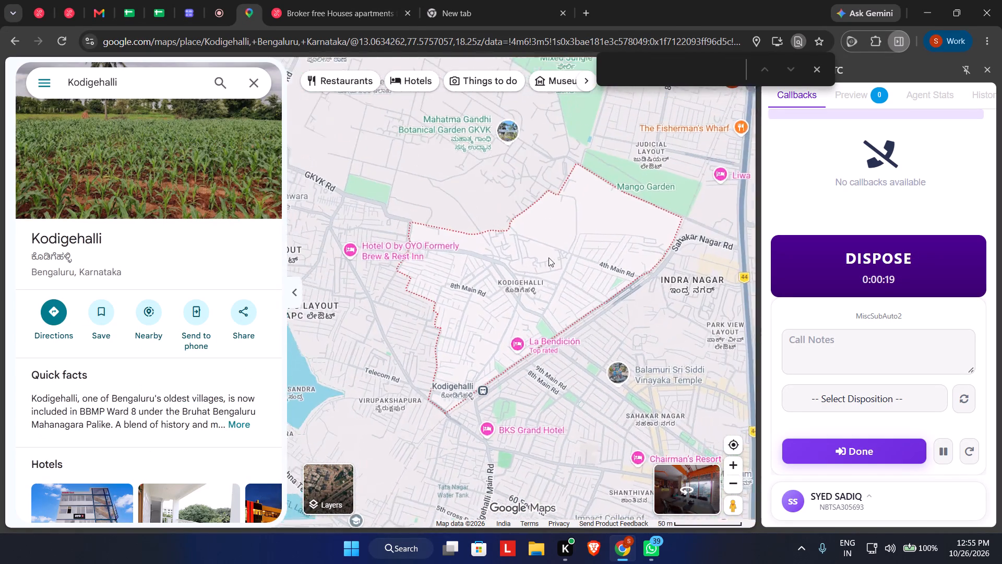
pyautogui.scroll(4, 549, 265)
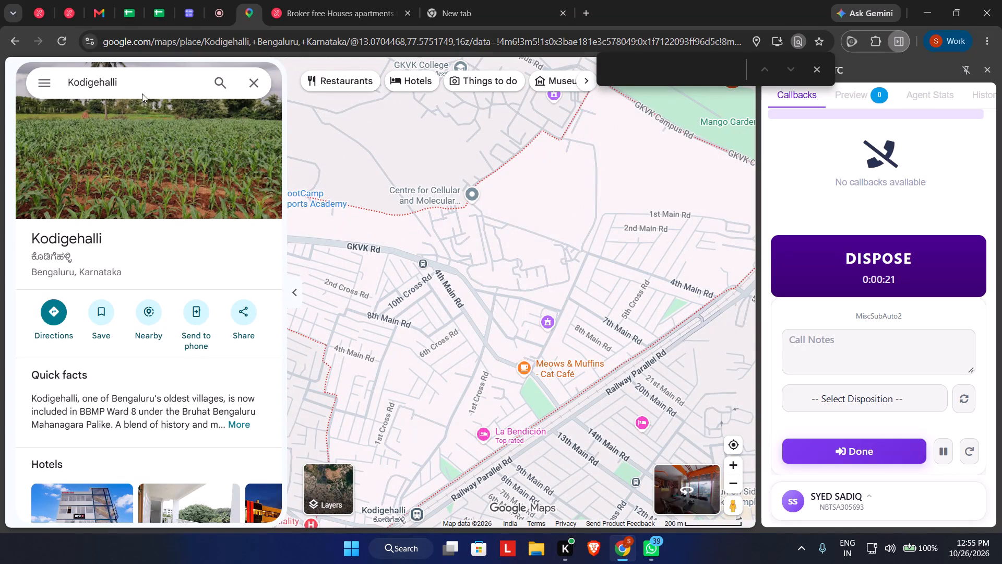
pyautogui.click(139, 86)
pyautogui.write(', b')
pyautogui.write('us')
pyautogui.click(210, 126)
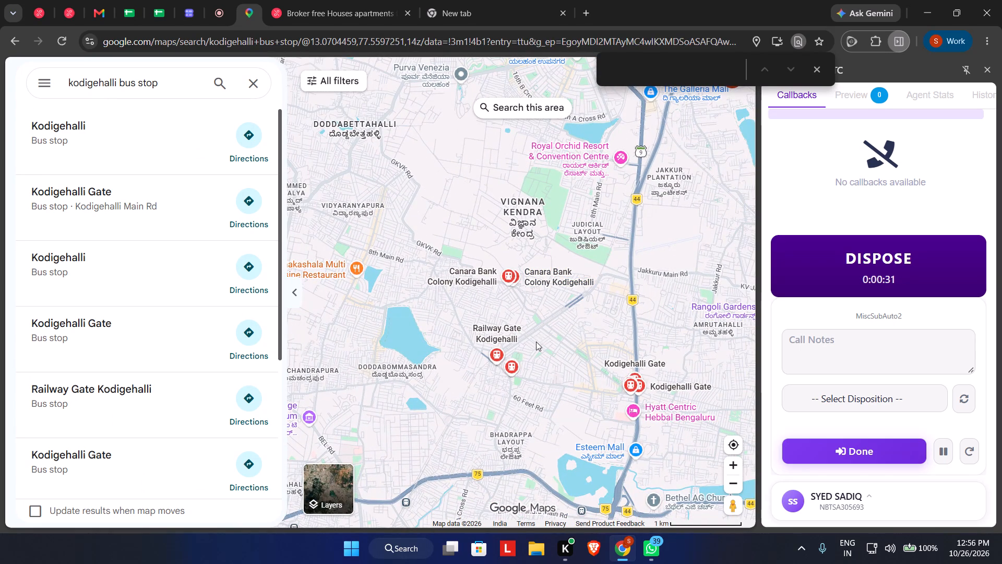
# Examine the map around the Kodigehalli and Railway Gate Kodigehalli bus stops and the nearby train station.
pyautogui.scroll(7, 505, 386)
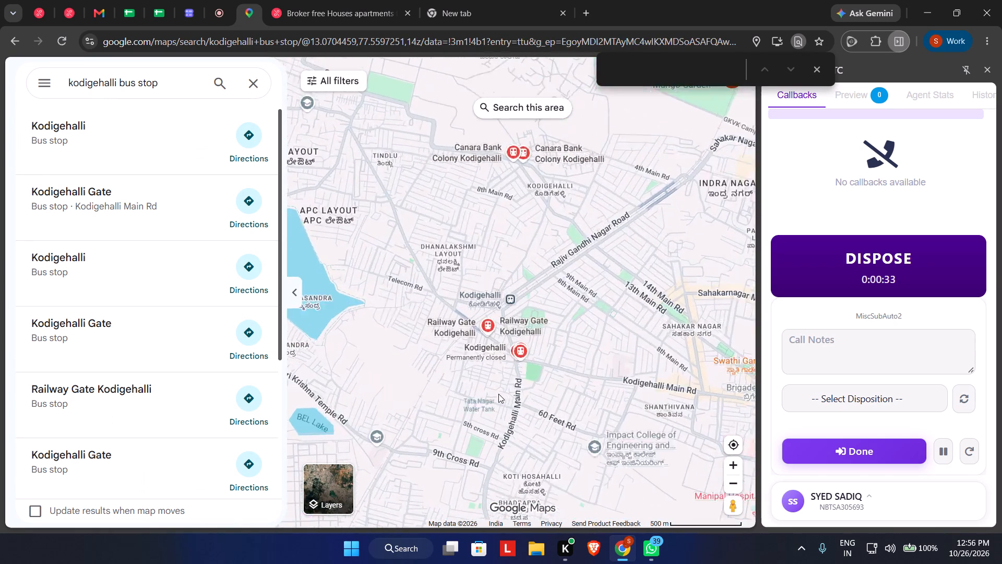
pyautogui.scroll(1, 498, 394)
pyautogui.scroll(4, 458, 347)
pyautogui.scroll(1, 487, 305)
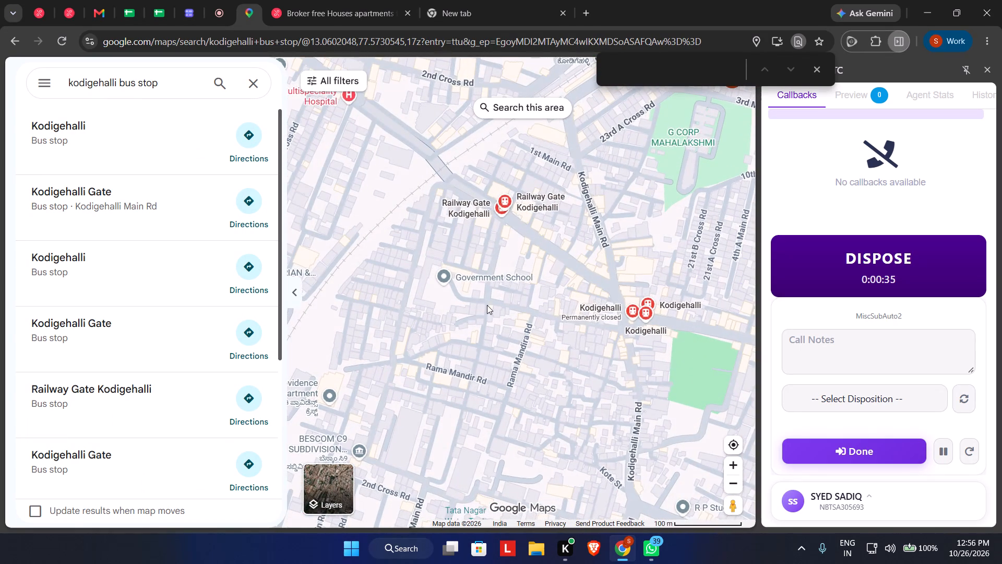
pyautogui.scroll(2, 487, 305)
pyautogui.moveTo(481, 258); pyautogui.dragTo(429, 284)
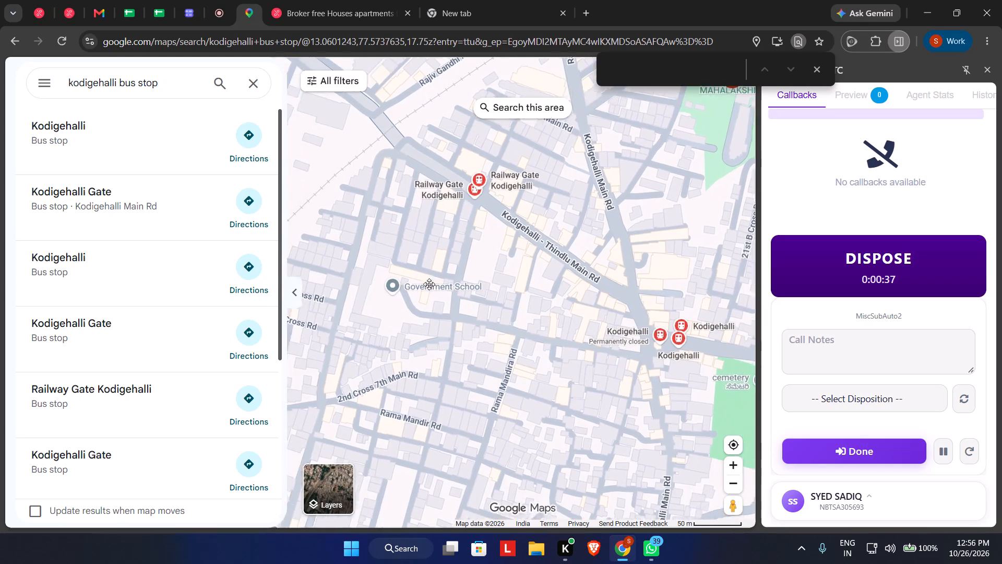
pyautogui.moveTo(429, 284); pyautogui.dragTo(406, 291)
pyautogui.moveTo(443, 322); pyautogui.dragTo(466, 456)
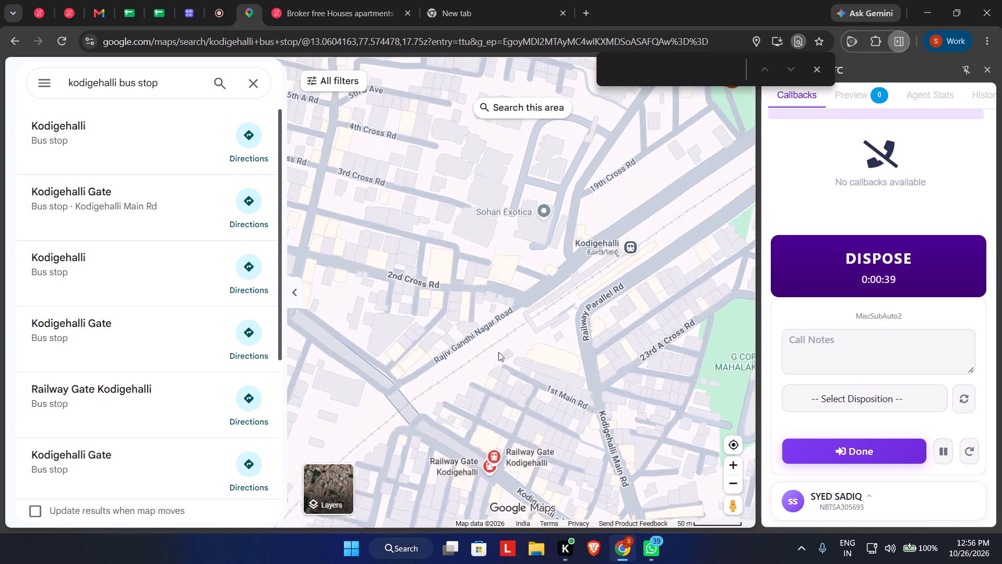
pyautogui.moveTo(498, 342); pyautogui.dragTo(466, 469)
pyautogui.scroll(-9, 443, 372)
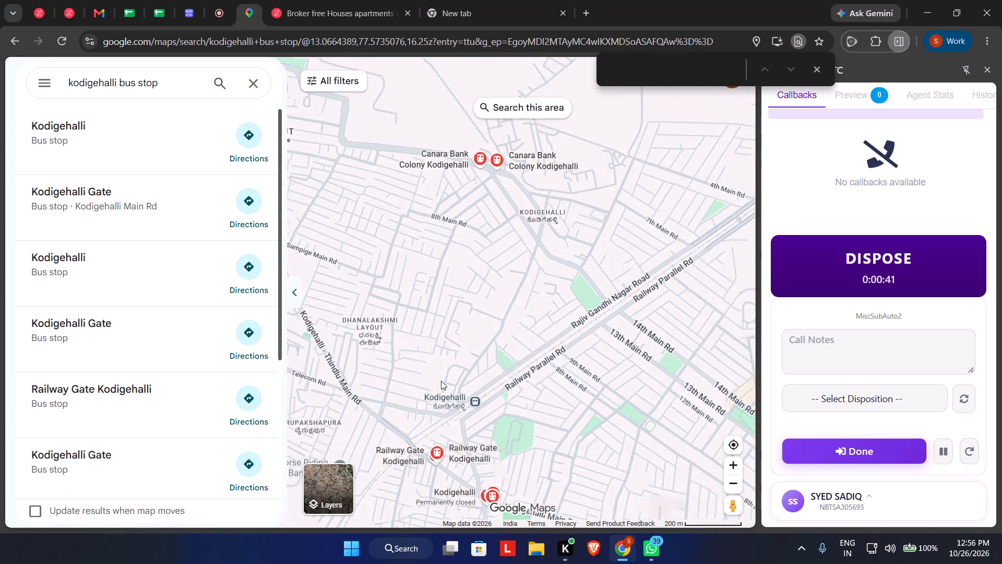
pyautogui.scroll(-2, 441, 381)
pyautogui.scroll(5, 441, 381)
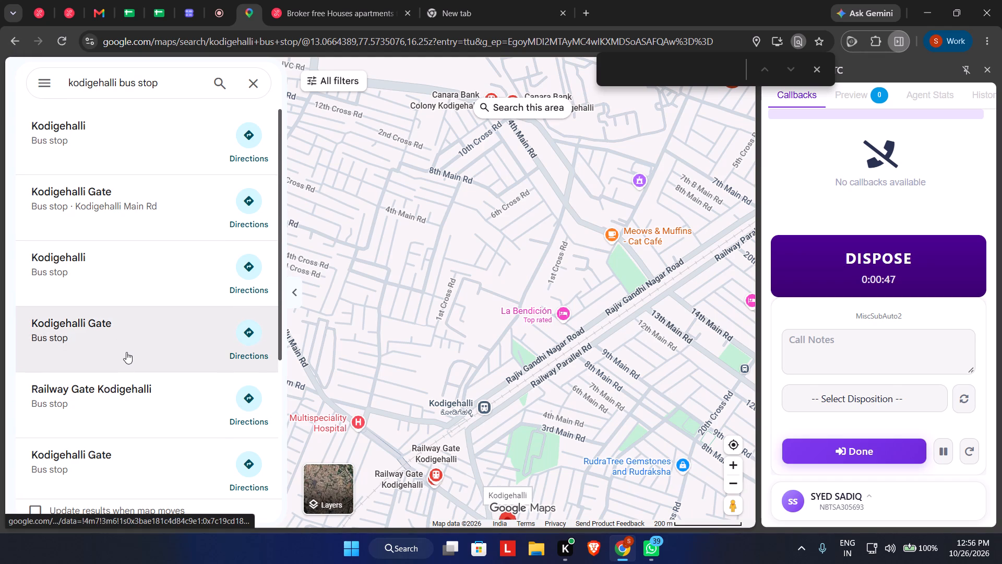
# Review the list of bus stop results and open the first Kodigehalli bus stop.
pyautogui.scroll(-1, 126, 352)
pyautogui.scroll(-3, 162, 423)
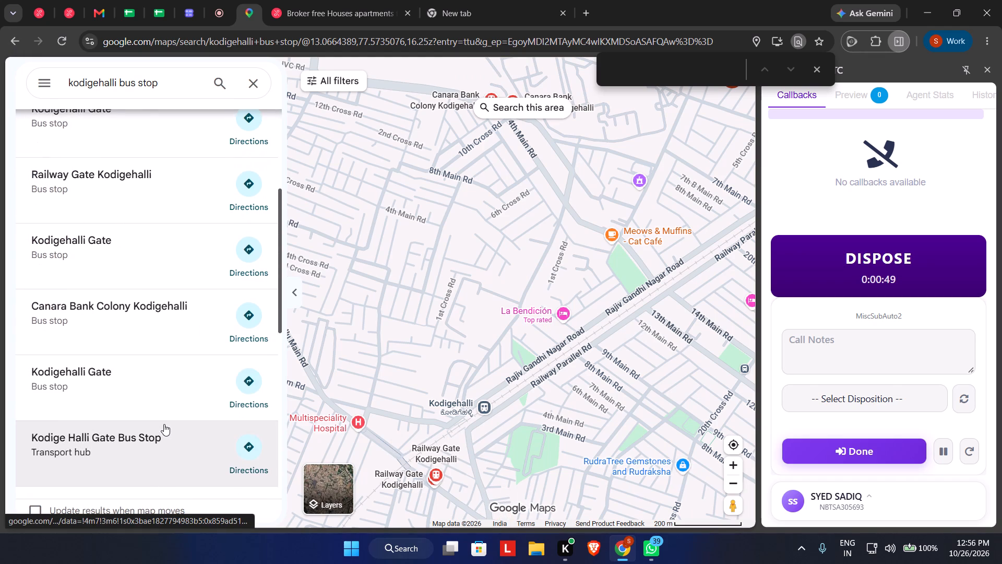
pyautogui.scroll(-3, 169, 400)
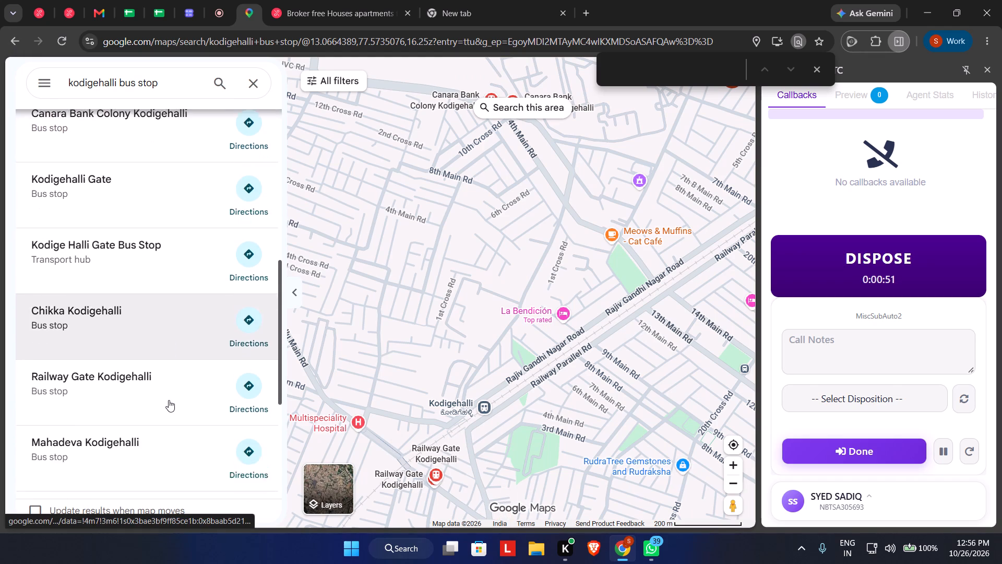
pyautogui.scroll(-1, 169, 400)
pyautogui.scroll(4, 144, 384)
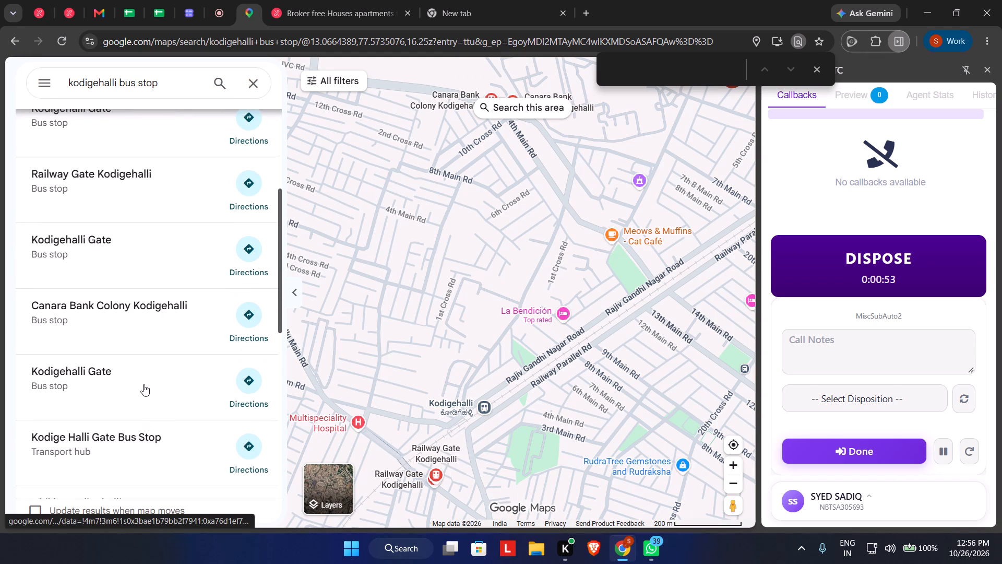
pyautogui.scroll(5, 144, 384)
pyautogui.scroll(4, 128, 309)
pyautogui.click(116, 134)
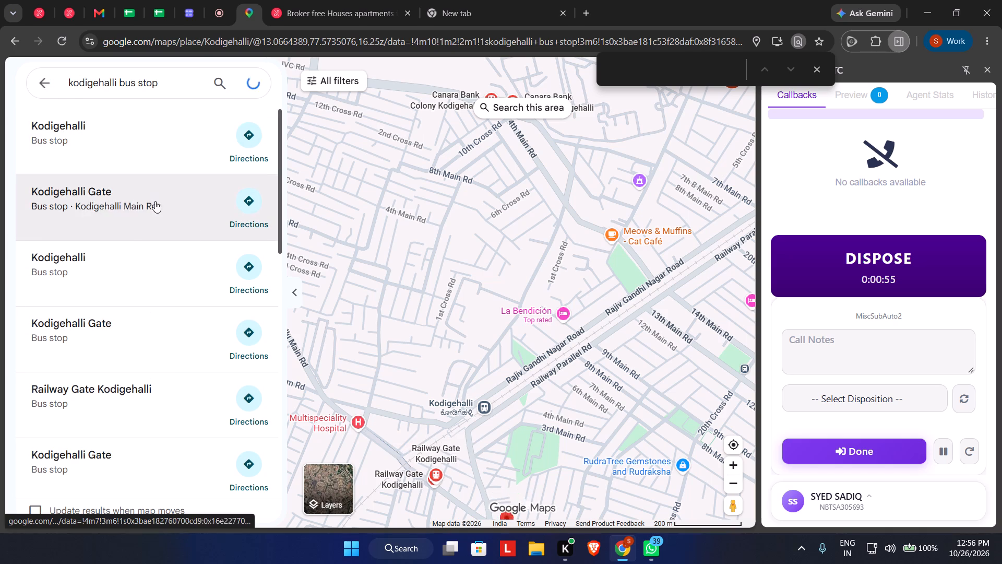
# Locate the MedPlus pharmacy beside the Kodigehalli bus stop, open its place details, and copy its address.
pyautogui.scroll(7, 456, 343)
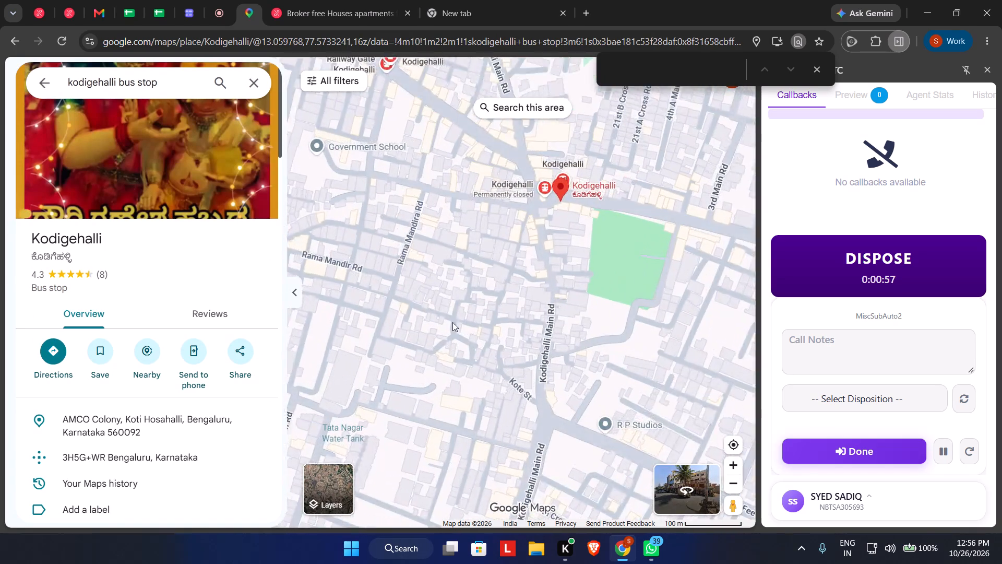
pyautogui.moveTo(429, 253); pyautogui.dragTo(385, 386)
pyautogui.scroll(4, 426, 363)
pyautogui.scroll(4, 593, 399)
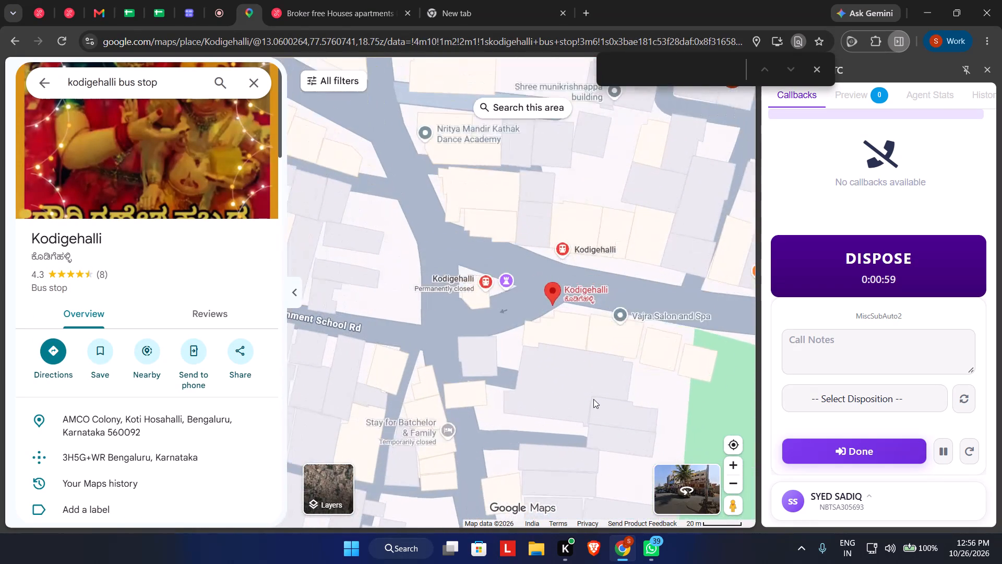
pyautogui.scroll(3, 552, 394)
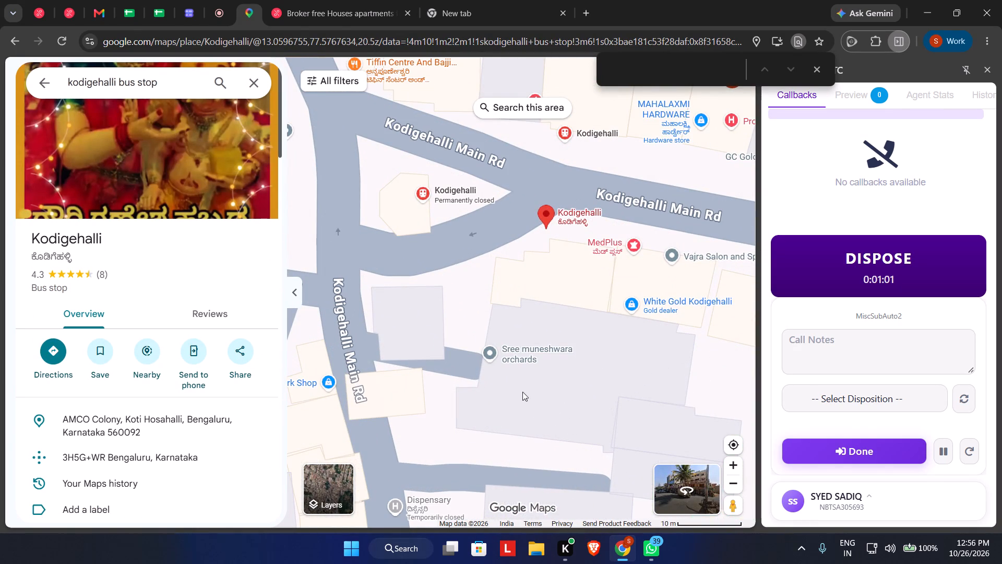
pyautogui.scroll(-1, 403, 313)
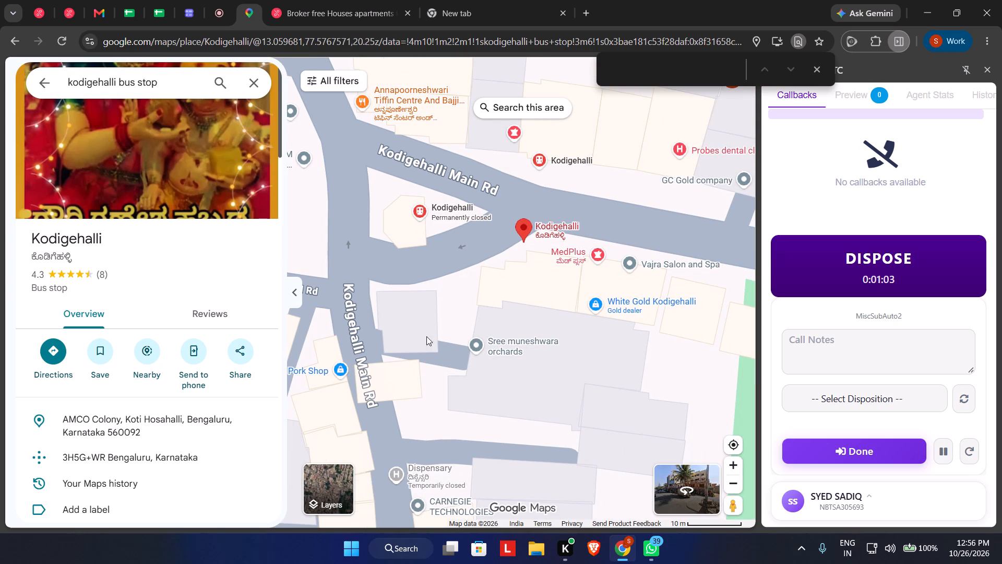
pyautogui.moveTo(434, 331); pyautogui.dragTo(388, 396)
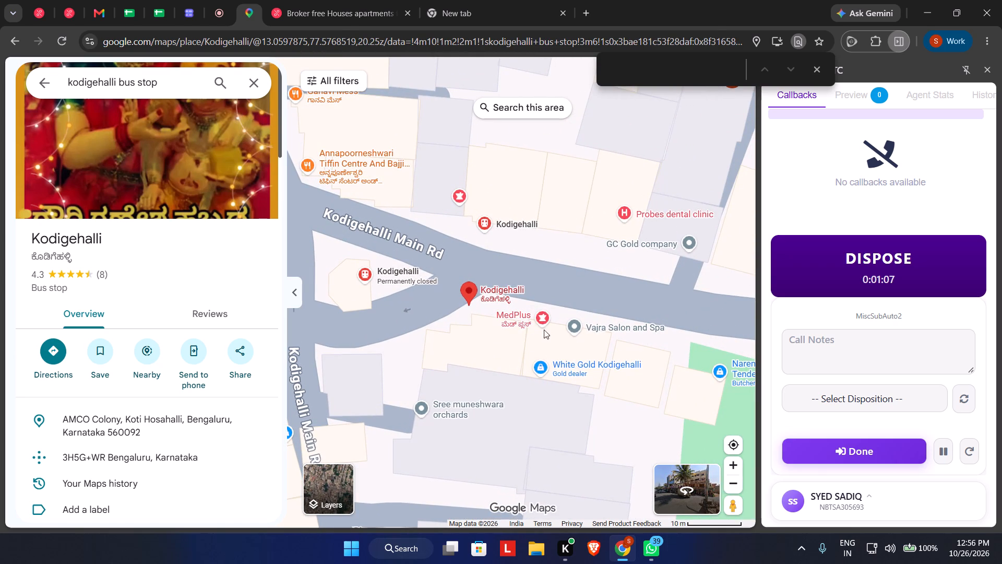
pyautogui.click(545, 314)
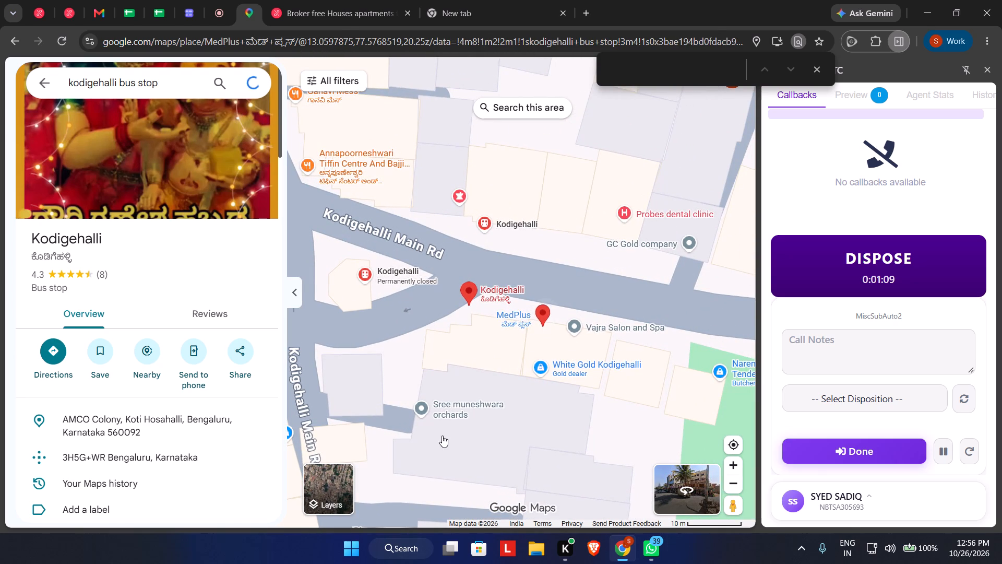
pyautogui.scroll(-2, 164, 445)
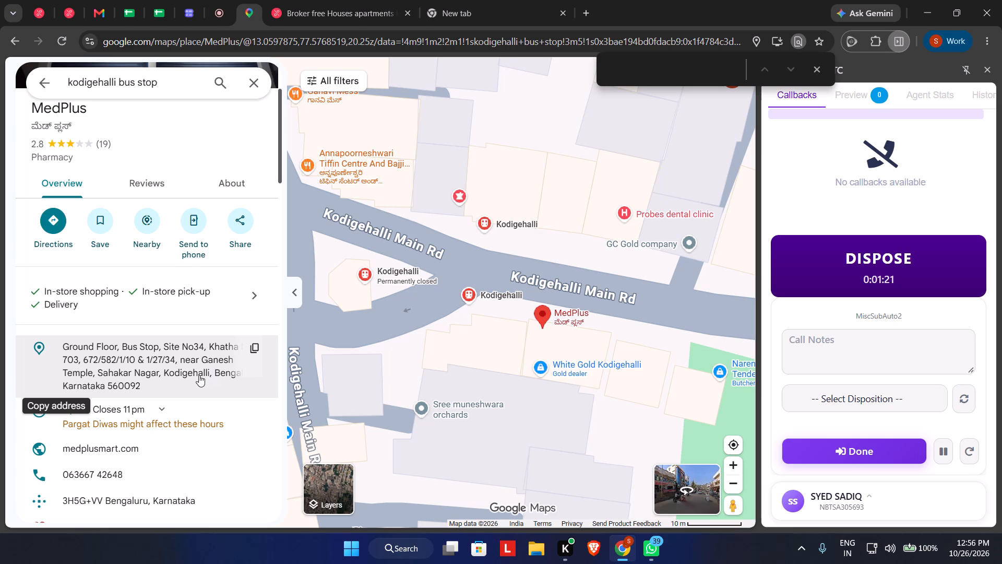
pyautogui.click(198, 373)
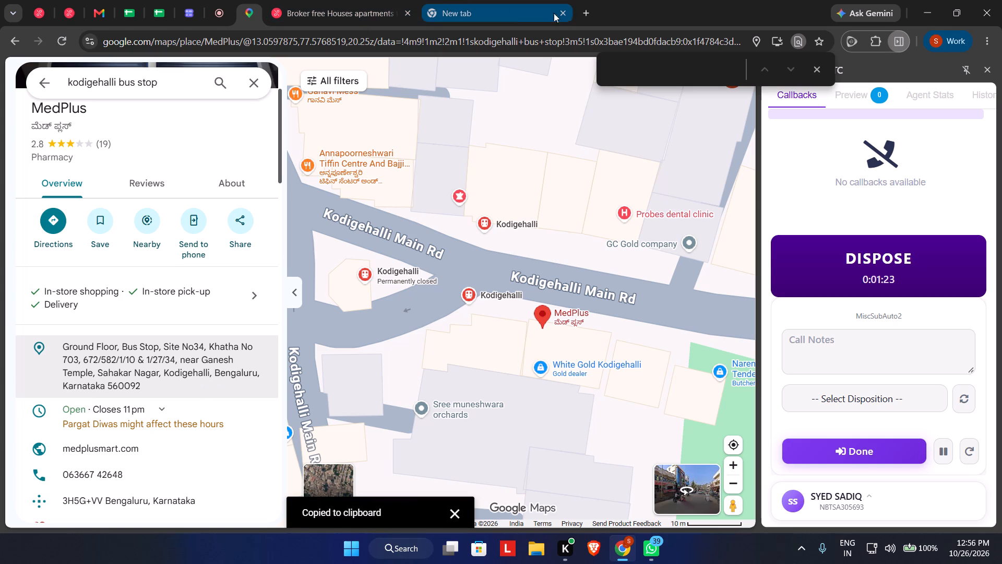
# Paste the copied MedPlus address into the address bar of the blank New tab page.
pyautogui.click(512, 9)
pyautogui.hotkey('ctrl', 'v')
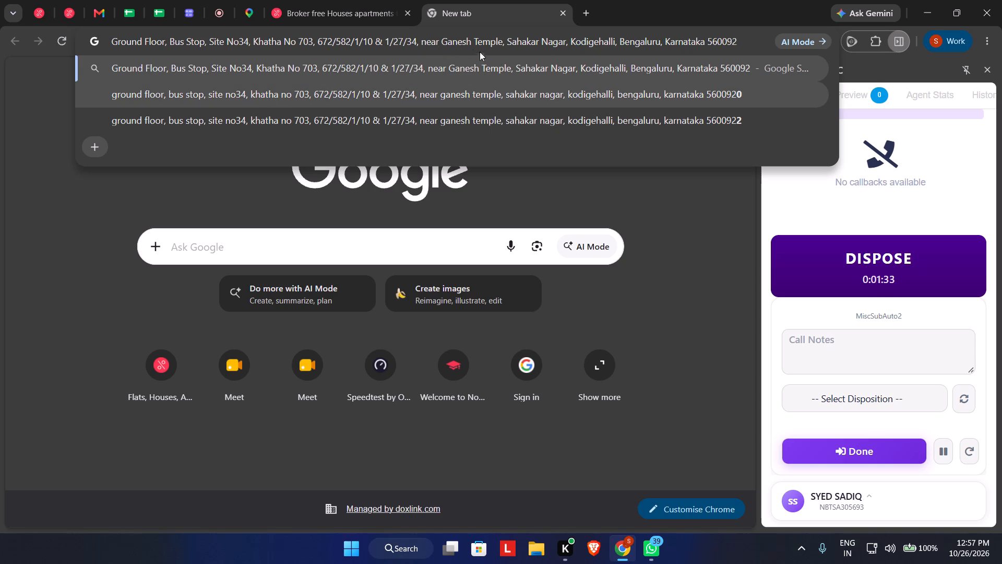
# Return to the NoBroker property form and enter Kodigehalli as the locality, checking its spelling against Google Maps.
pyautogui.click(330, 0)
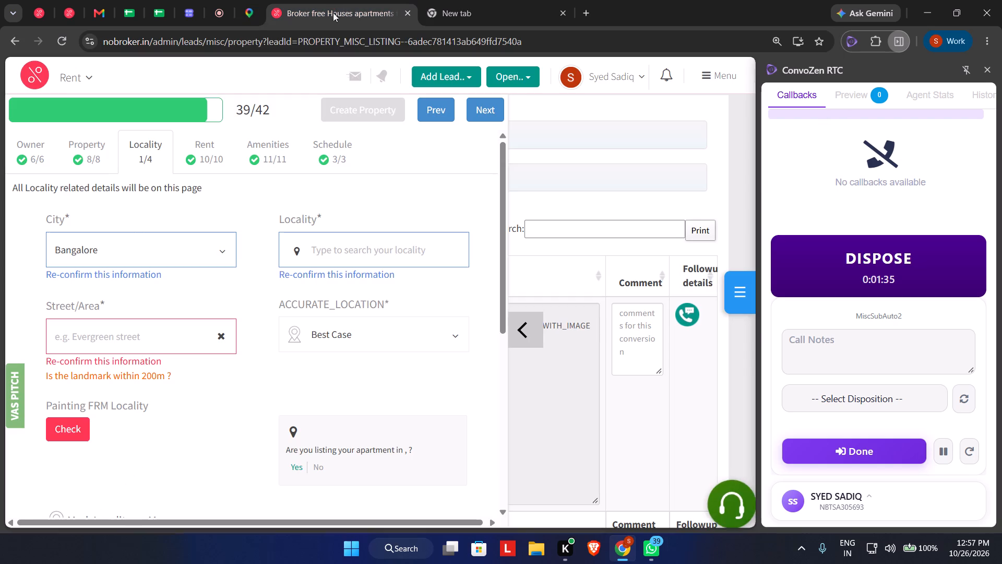
pyautogui.click(360, 256)
pyautogui.write('Ko')
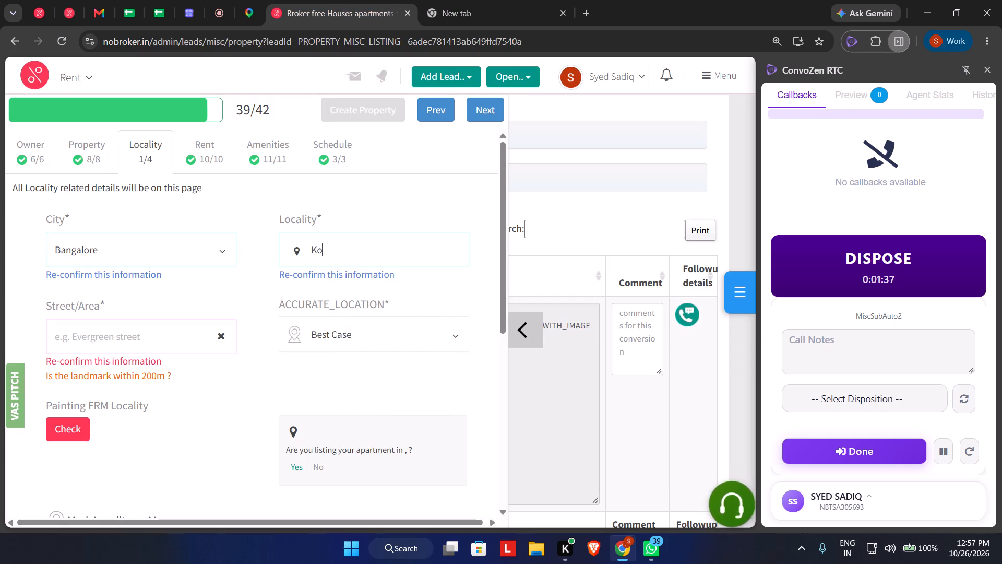
pyautogui.write('de')
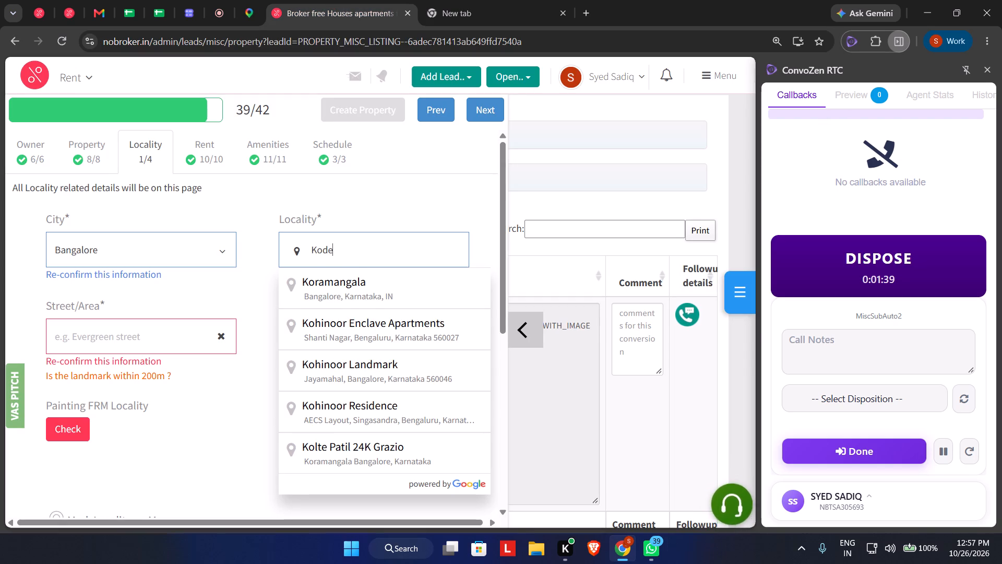
pyautogui.write('ge')
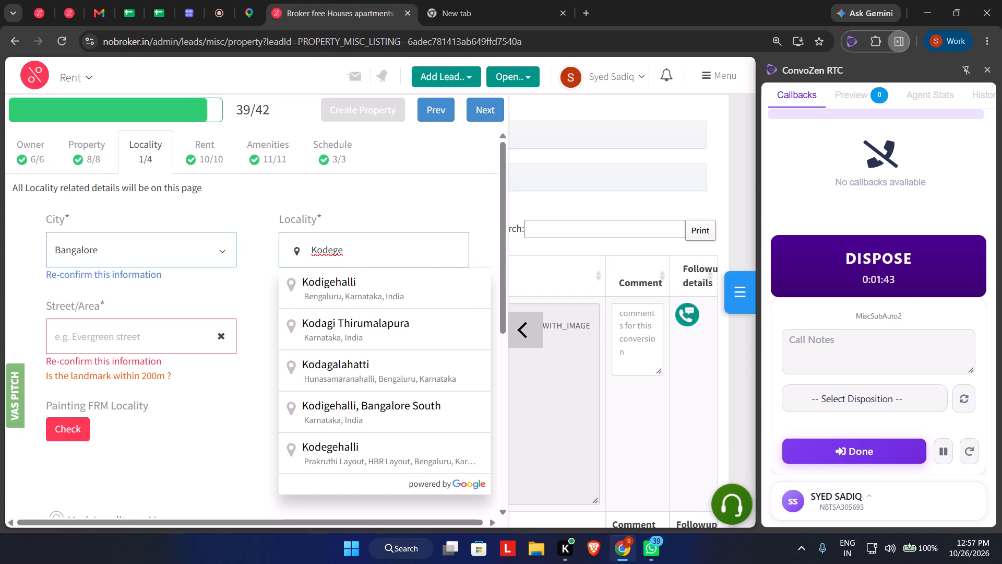
pyautogui.click(246, 0)
pyautogui.click(368, 3)
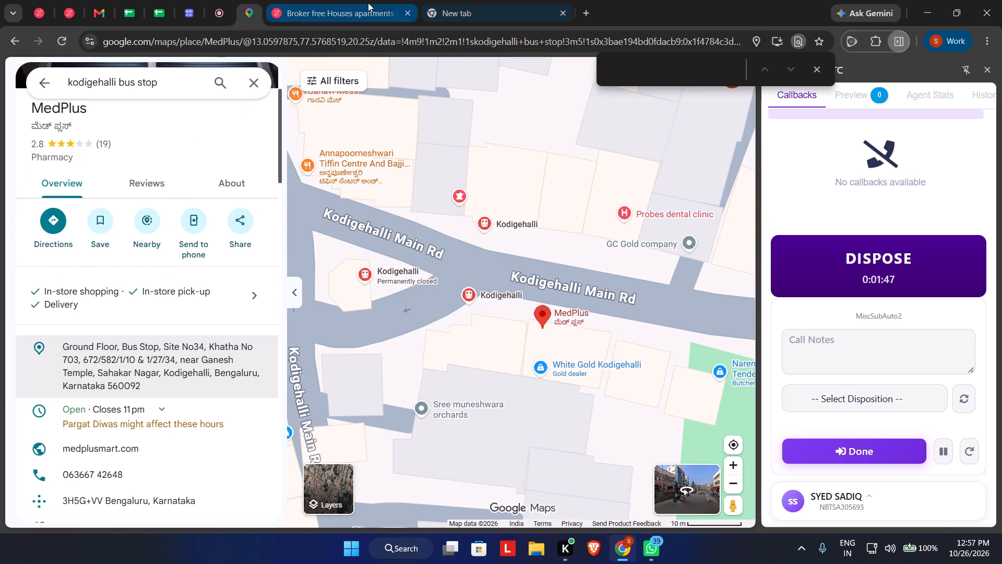
pyautogui.click(333, 254)
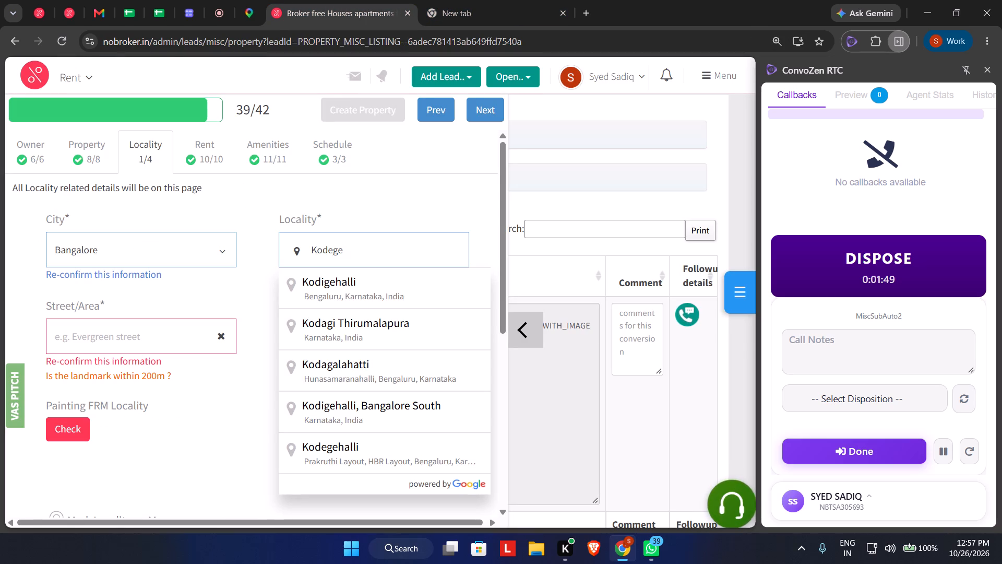
pyautogui.press('BackSpace')
pyautogui.press('i')
pyautogui.press('Right')
pyautogui.press('Right')
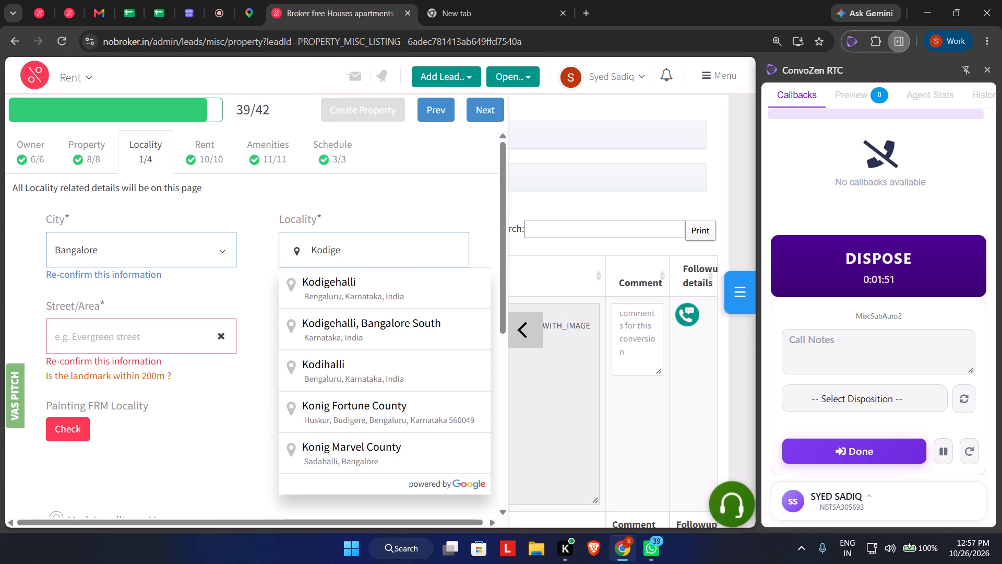
pyautogui.write('hallo')
pyautogui.press('BackSpace')
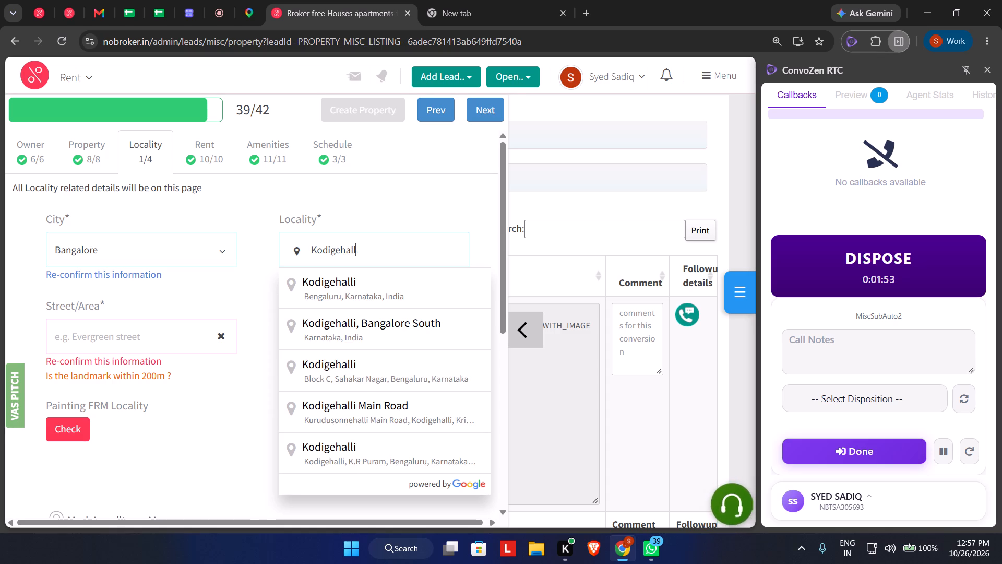
pyautogui.press('i')
pyautogui.click(404, 199)
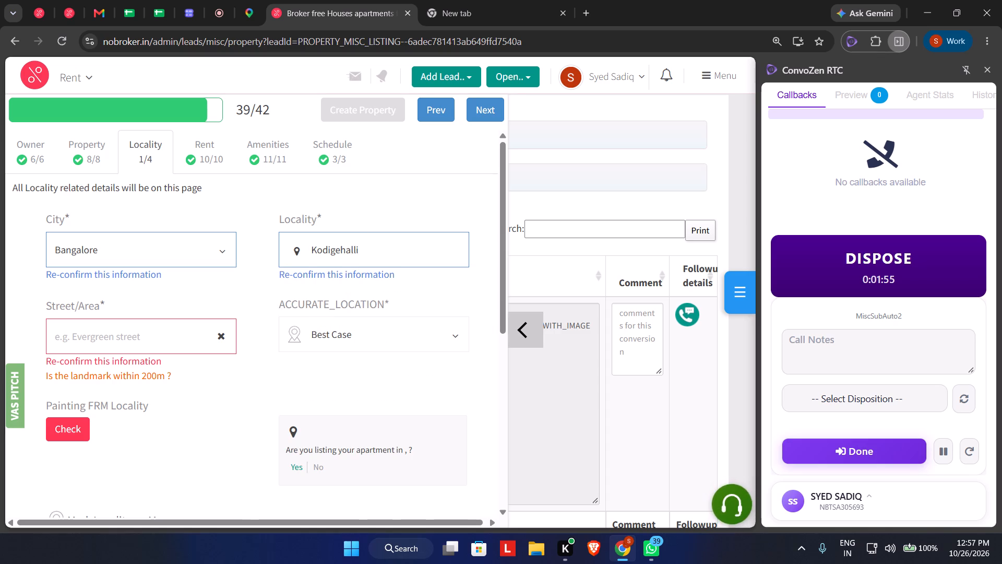
# Examine the streets and landmarks around the MedPlus pharmacy along Kodigehalli Main Rd in Google Maps.
pyautogui.click(260, 13)
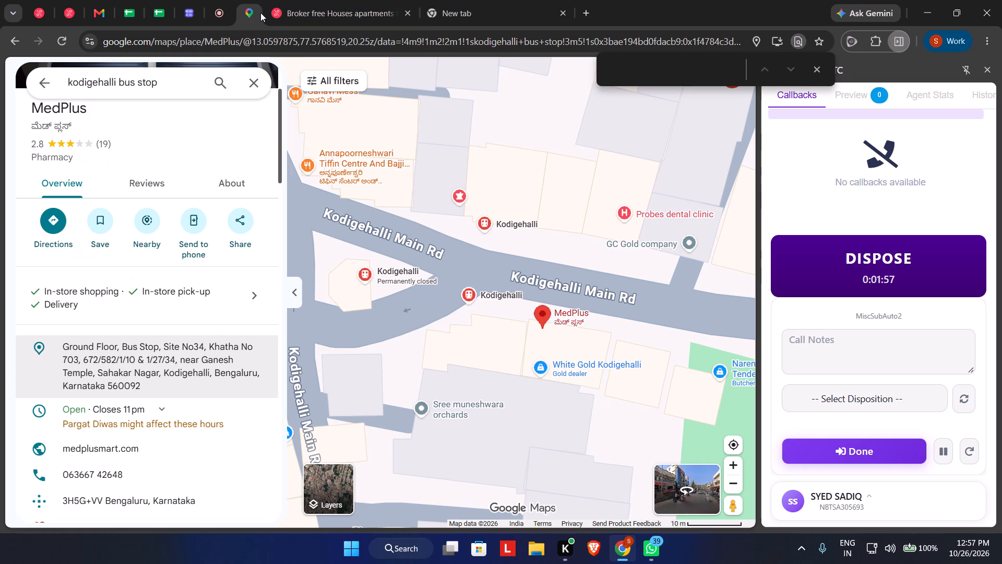
pyautogui.scroll(-2, 508, 295)
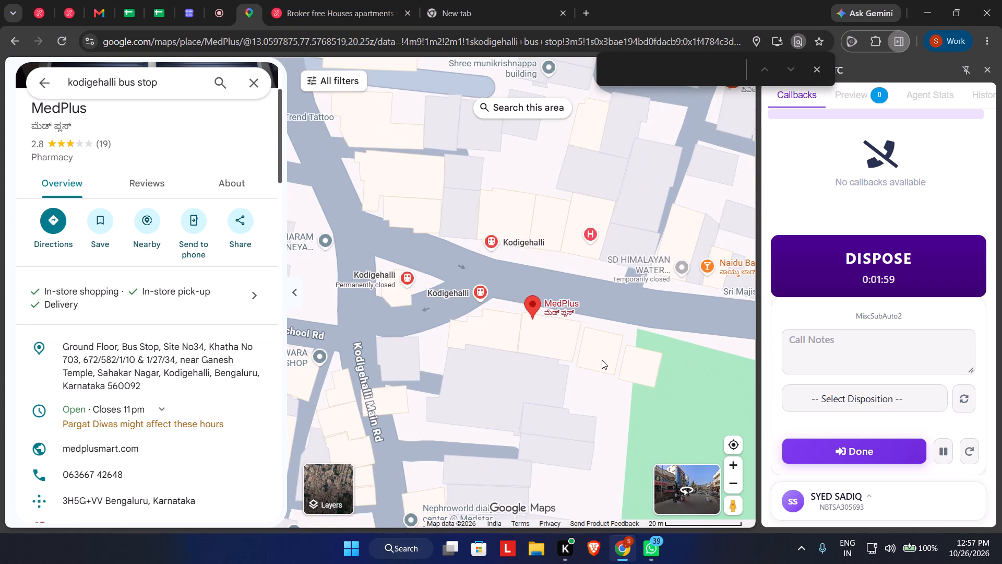
pyautogui.scroll(2, 605, 359)
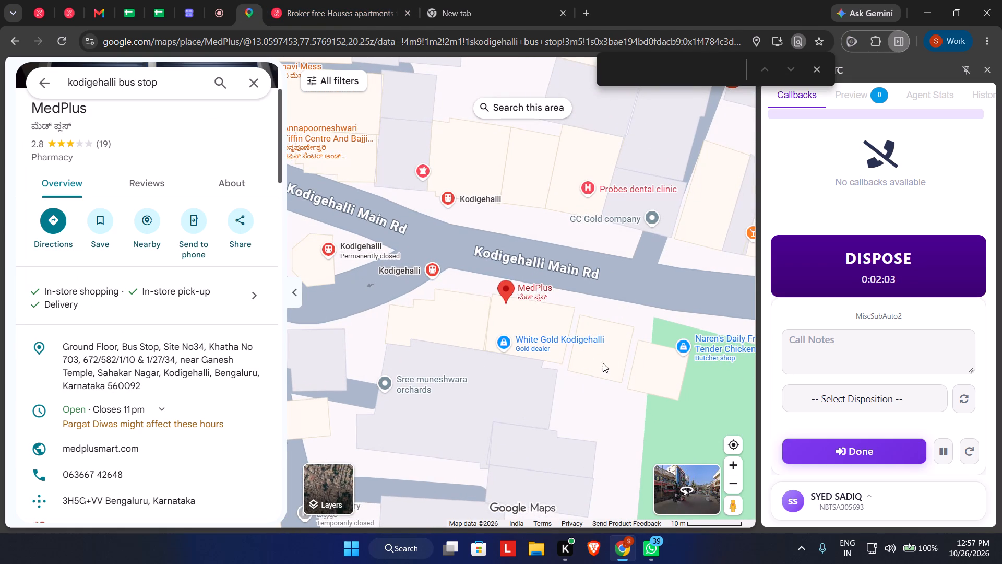
pyautogui.moveTo(625, 346); pyautogui.dragTo(545, 386)
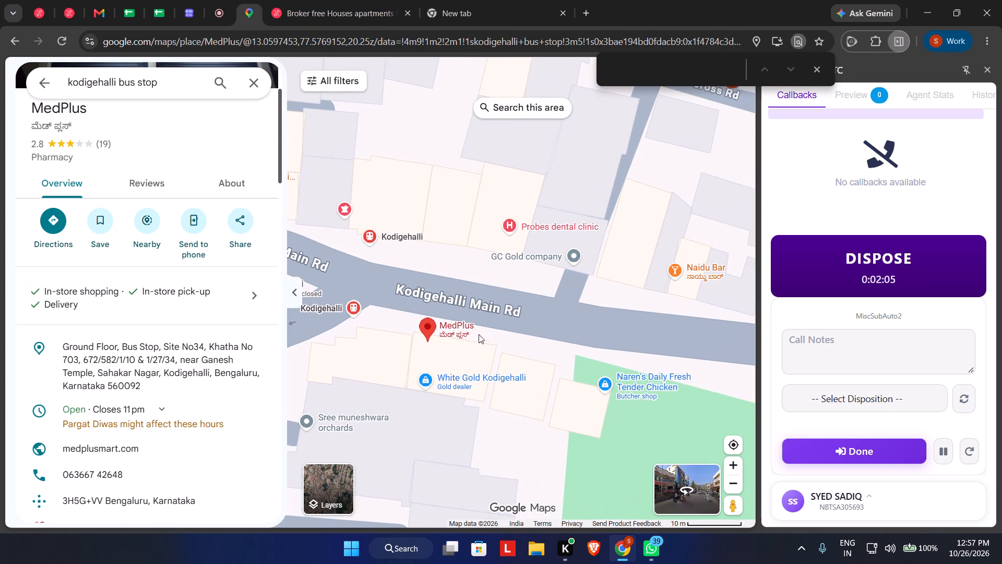
pyautogui.scroll(-2, 475, 330)
pyautogui.scroll(1, 476, 330)
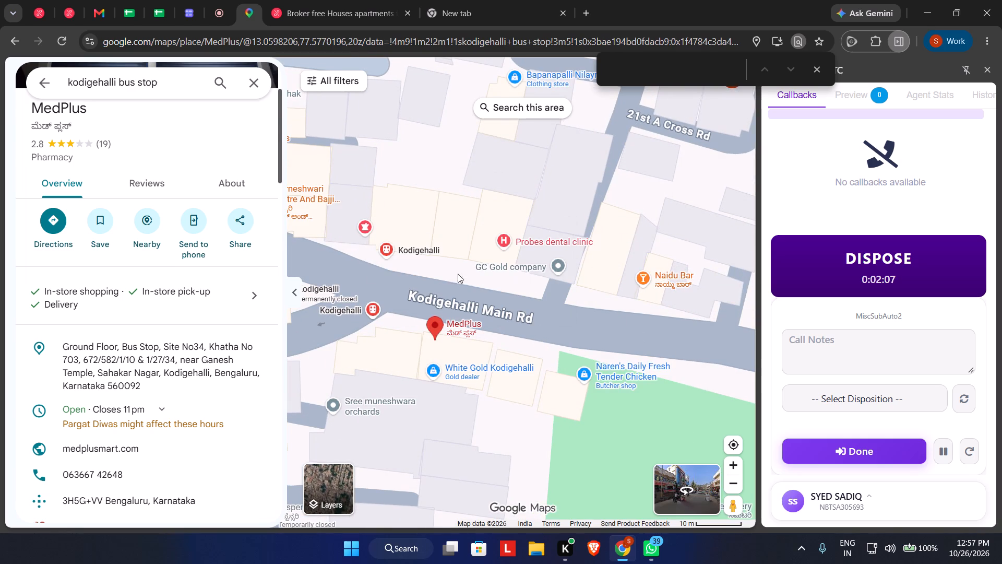
pyautogui.moveTo(343, 264); pyautogui.dragTo(428, 332)
pyautogui.moveTo(347, 297); pyautogui.dragTo(457, 288)
pyautogui.scroll(-1, 485, 386)
pyautogui.scroll(1, 498, 449)
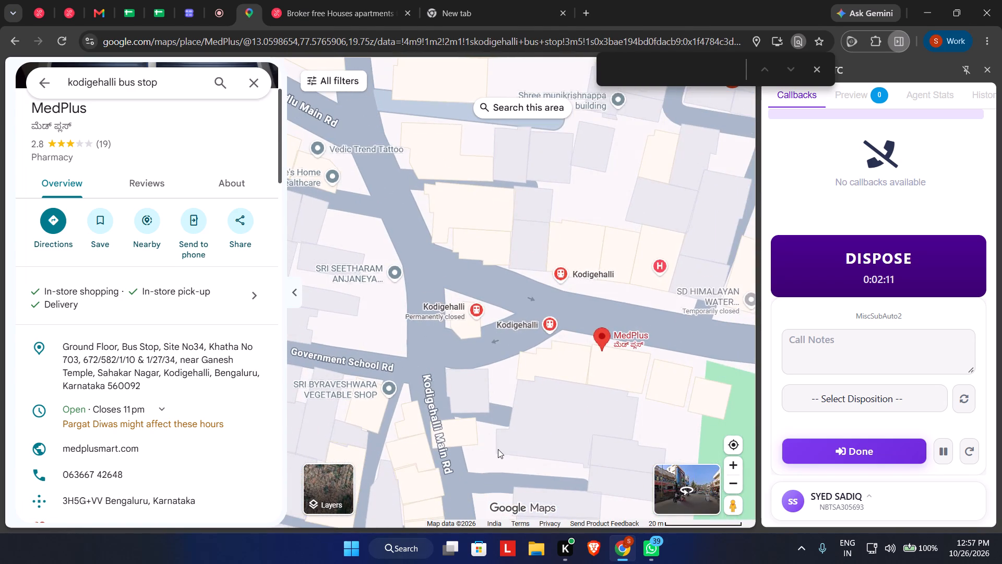
pyautogui.scroll(1, 498, 449)
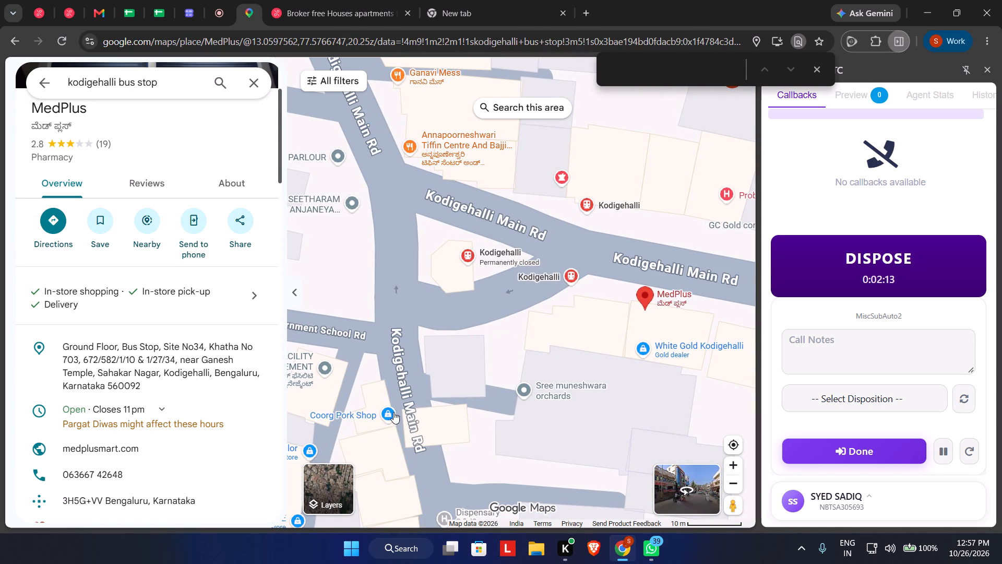
pyautogui.moveTo(553, 439); pyautogui.dragTo(432, 453)
pyautogui.doubleClick(431, 453)
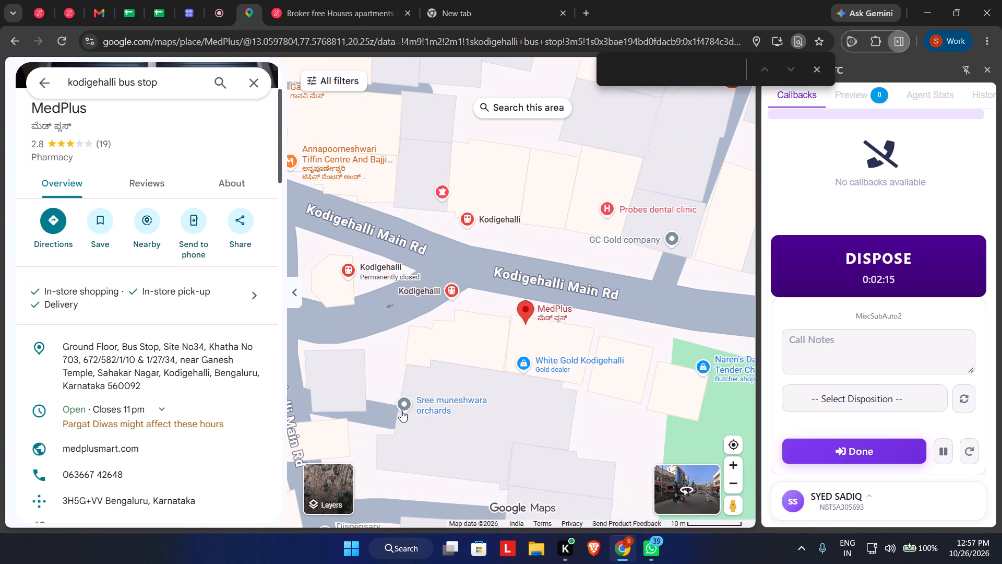
pyautogui.moveTo(530, 399); pyautogui.dragTo(446, 441)
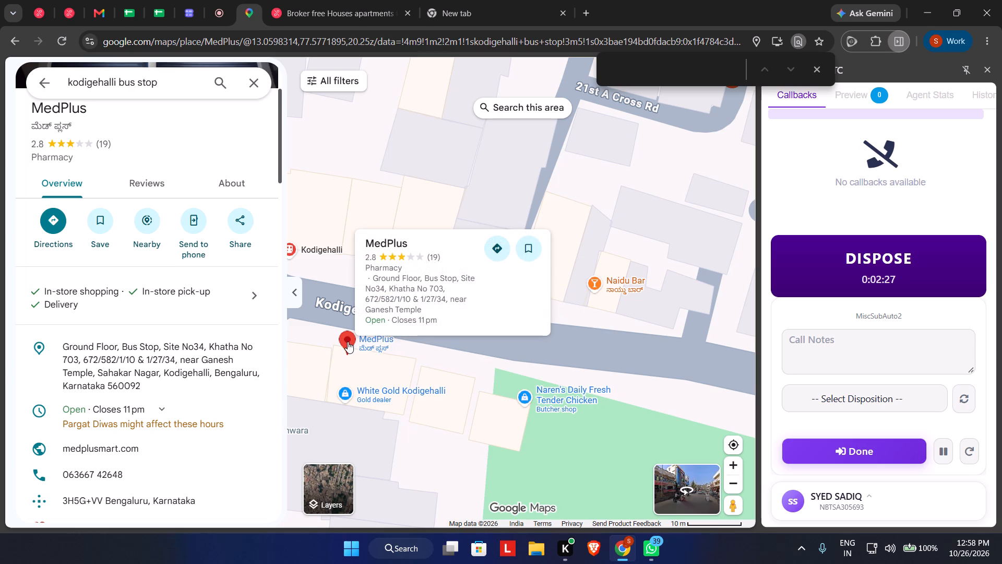
# Copy "Ground Floor, Bus Stop," from the address held in the New tab page into the property form's Street/Area.
pyautogui.click(296, 0)
pyautogui.click(444, 0)
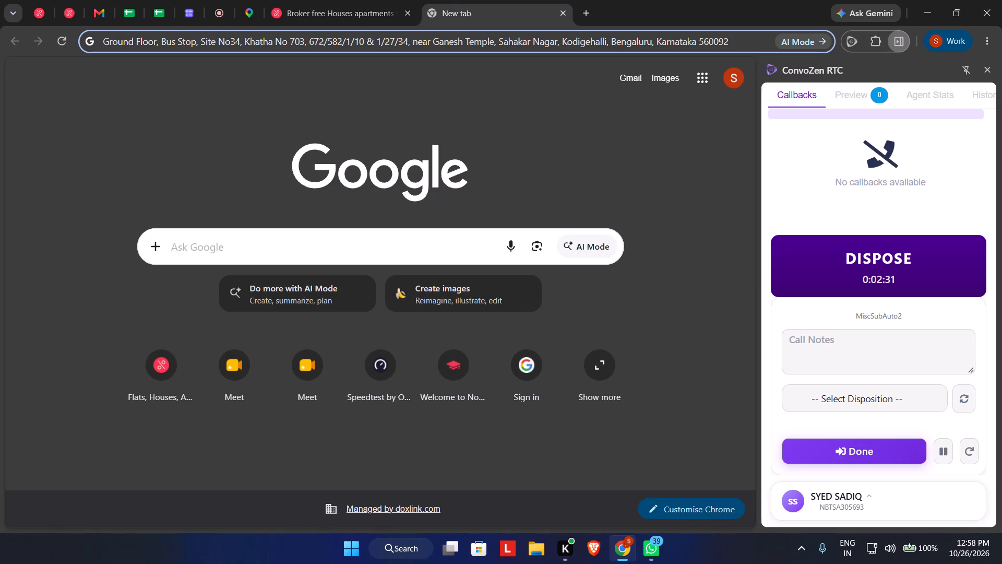
pyautogui.moveTo(104, 39); pyautogui.dragTo(194, 53)
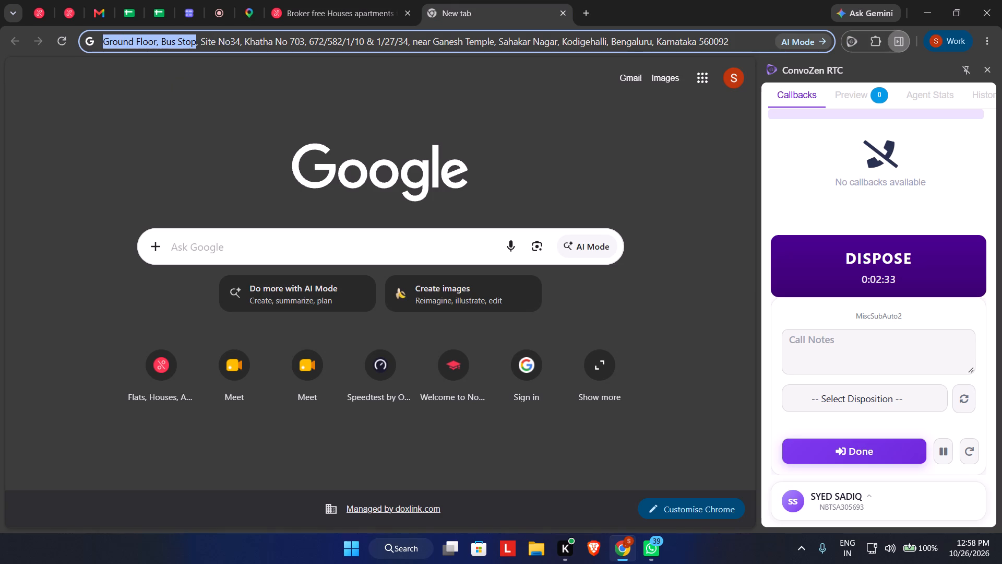
pyautogui.moveTo(194, 53); pyautogui.dragTo(198, 55)
pyautogui.click(198, 55)
pyautogui.hotkey('ctrl', 'c')
pyautogui.click(360, 0)
pyautogui.click(99, 327)
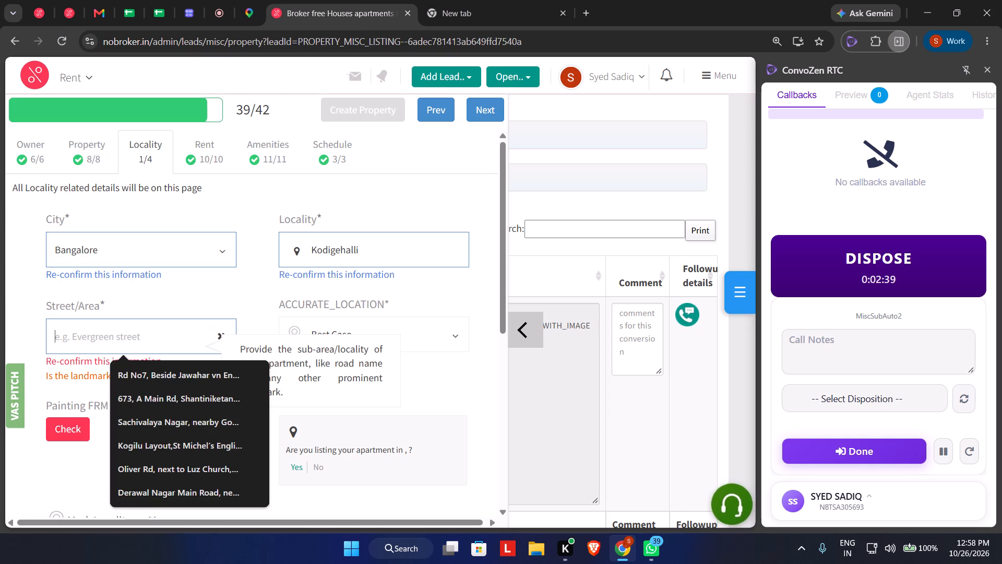
pyautogui.hotkey('ctrl', 'c')
pyautogui.hotkey('ctrl', 'v')
pyautogui.click(462, 0)
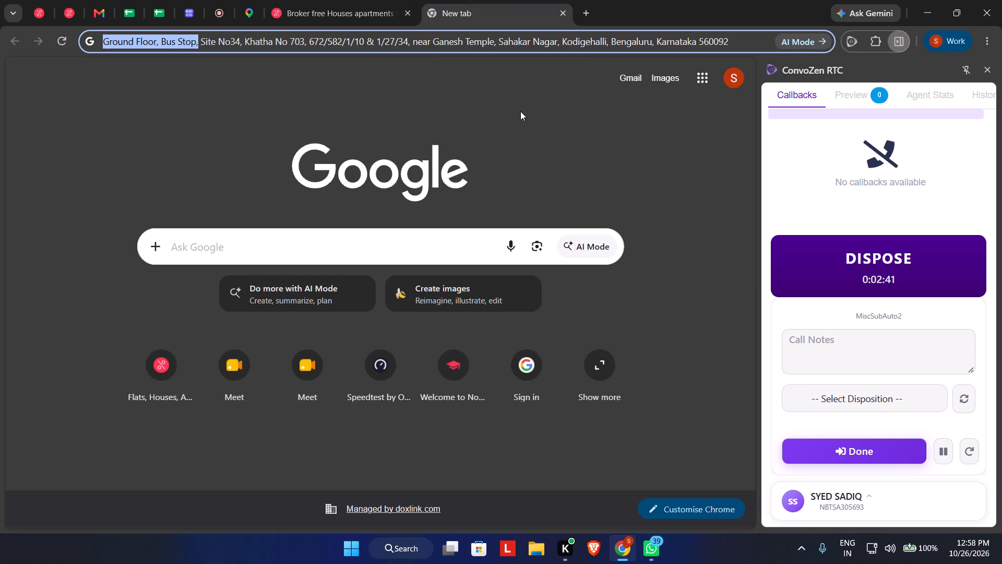
pyautogui.moveTo(412, 43); pyautogui.dragTo(501, 47)
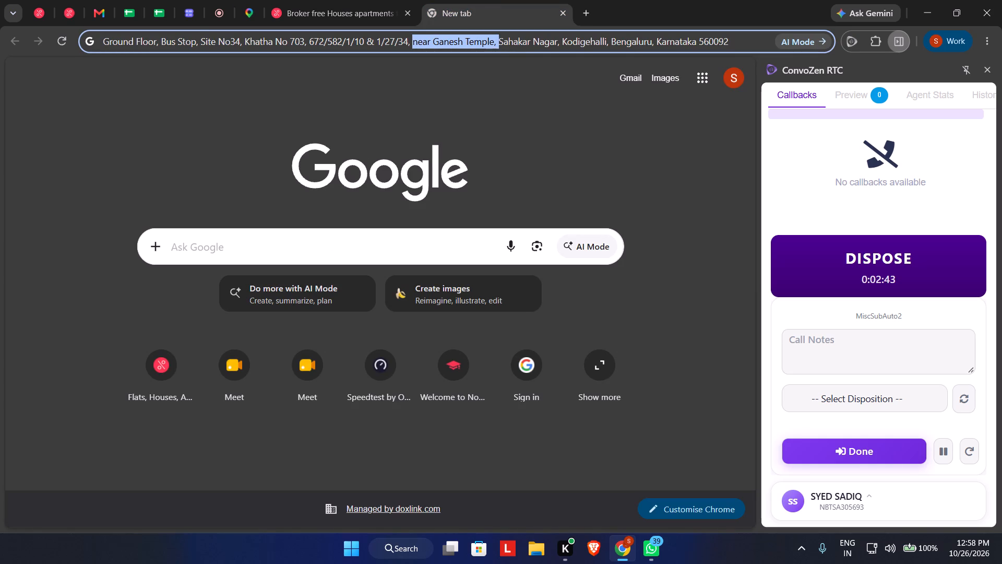
pyautogui.moveTo(501, 47); pyautogui.dragTo(500, 58)
pyautogui.moveTo(500, 58); pyautogui.dragTo(559, 60)
pyautogui.click(559, 60)
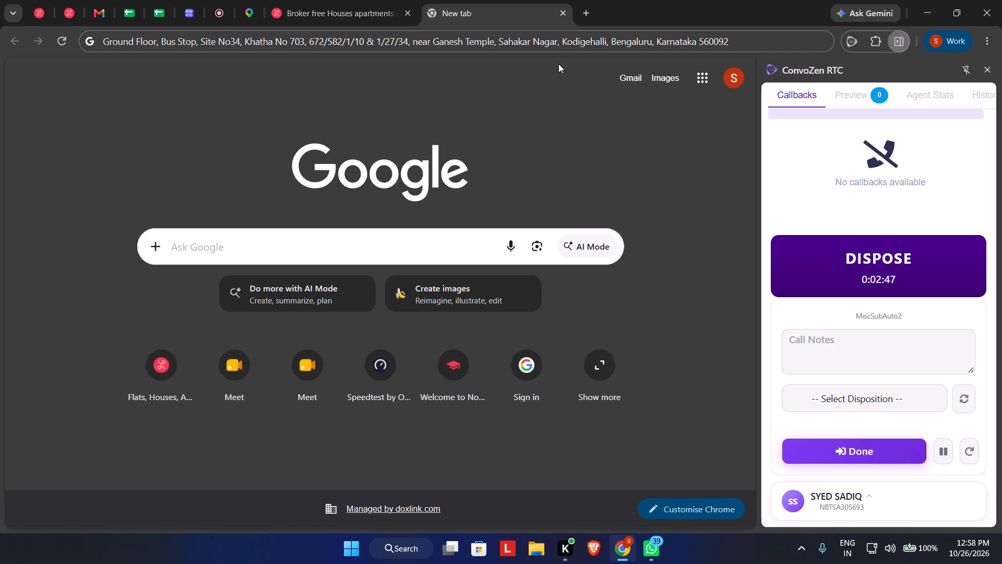
pyautogui.moveTo(559, 46); pyautogui.dragTo(419, 55)
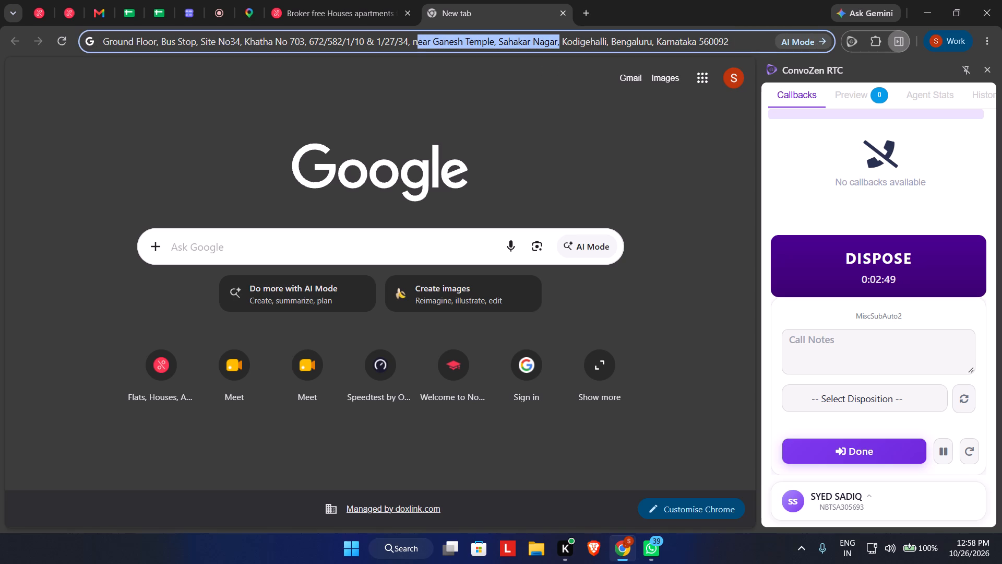
pyautogui.moveTo(419, 55); pyautogui.dragTo(420, 52)
pyautogui.moveTo(420, 52); pyautogui.dragTo(415, 56)
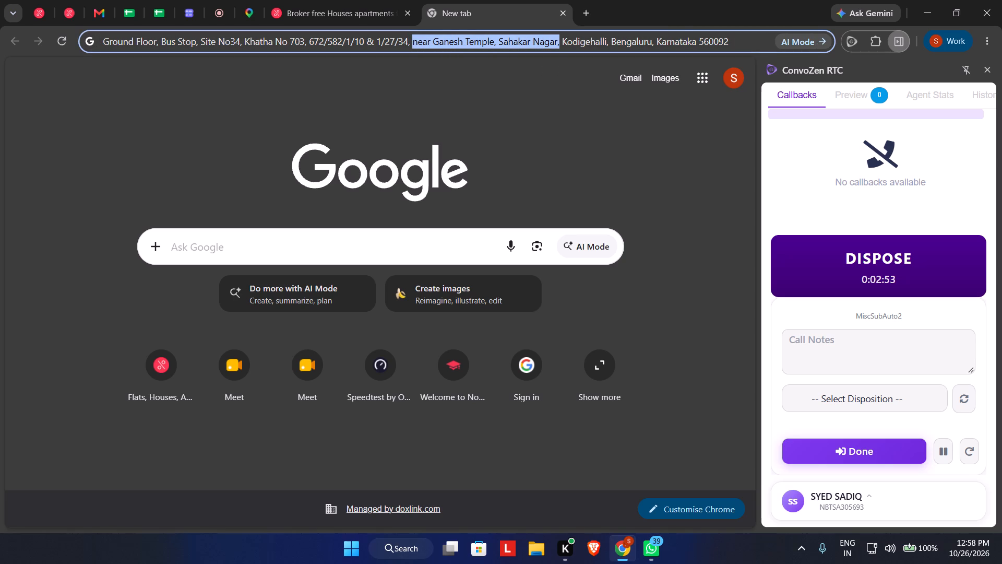
pyautogui.moveTo(415, 56); pyautogui.dragTo(413, 56)
pyautogui.hotkey('ctrl', 'c')
# Remove "Ground Floor," from the Street/Area entry in the property form.
pyautogui.click(312, 0)
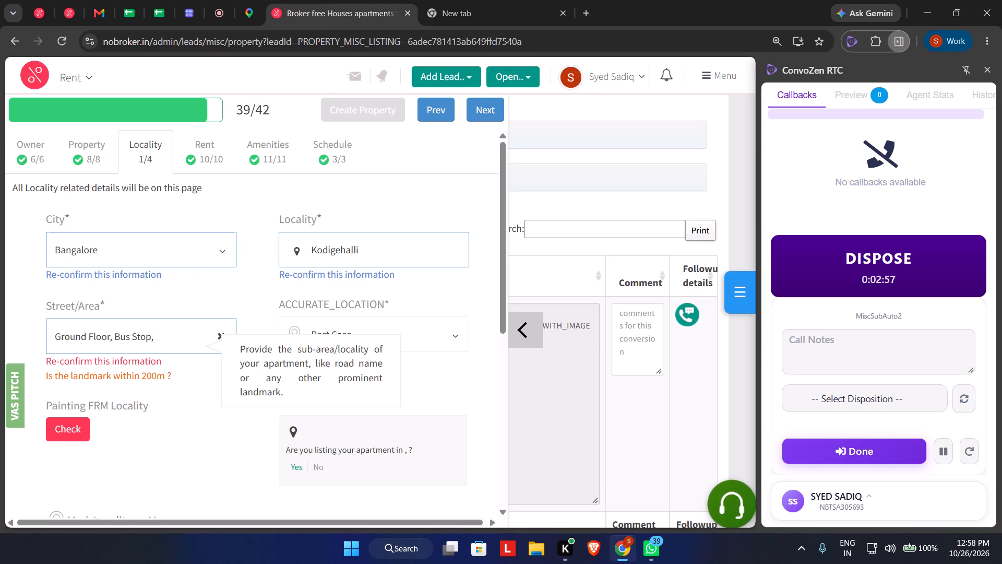
pyautogui.moveTo(114, 339); pyautogui.dragTo(23, 333)
pyautogui.press('BackSpace')
pyautogui.press('Right')
pyautogui.press('Right')
pyautogui.press('Right')
pyautogui.press('Right')
pyautogui.press('Right')
pyautogui.press('Right')
pyautogui.press('Right')
pyautogui.press('Right')
pyautogui.press('Right')
pyautogui.press('Right')
pyautogui.press('Right')
pyautogui.press('Right')
pyautogui.press('Right')
pyautogui.press('Right')
pyautogui.press('Right')
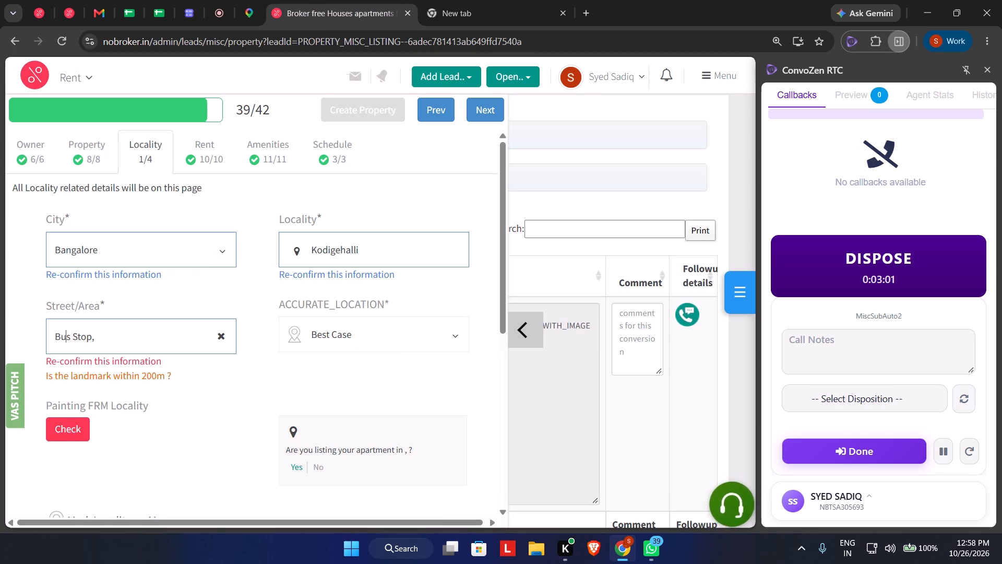
pyautogui.press('space')
pyautogui.hotkey('ctrl', 'v')
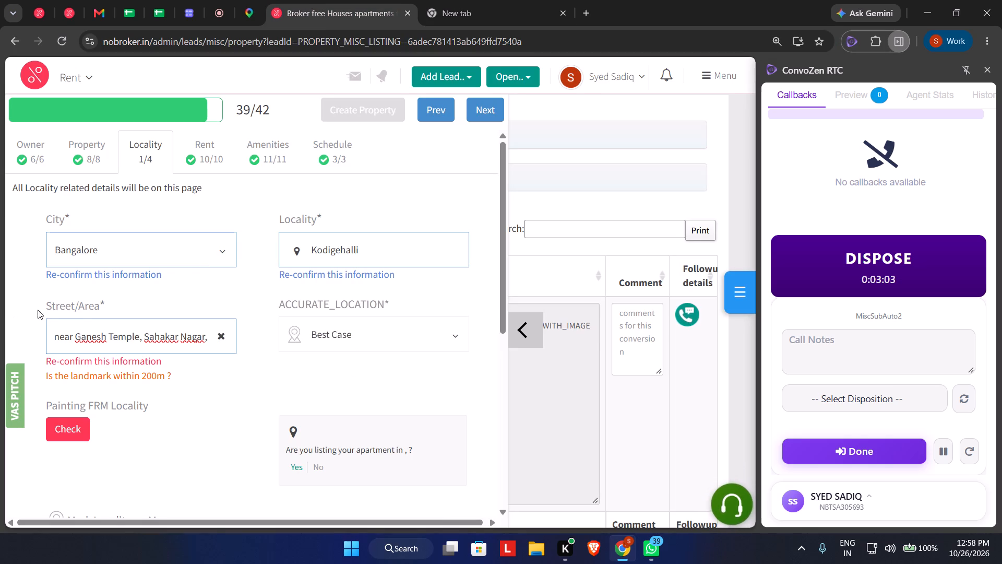
# Add "nearby Medplus" to the end of the Street/Area entry.
pyautogui.press('space')
pyautogui.write('near')
pyautogui.write('by')
pyautogui.press('space')
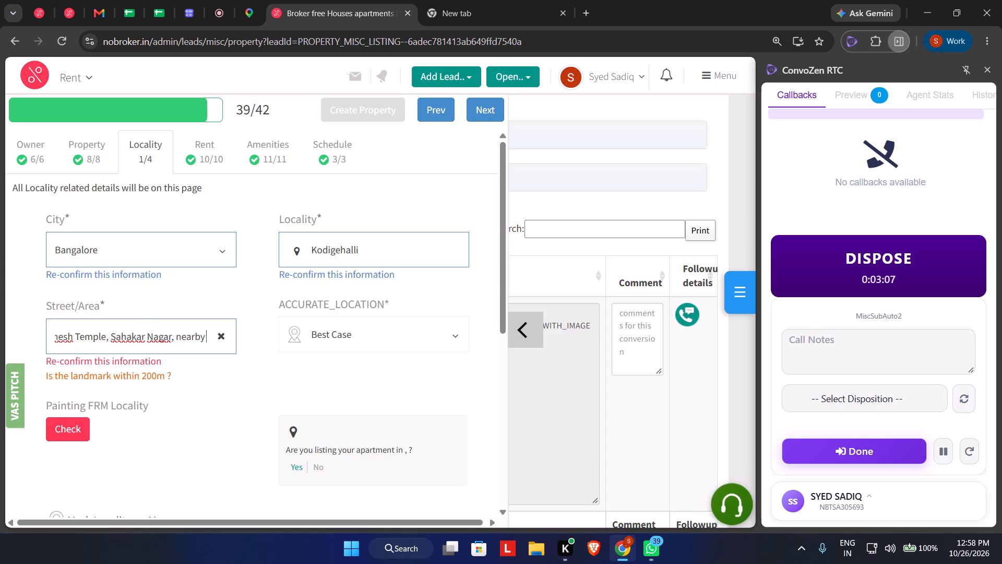
pyautogui.write('Med')
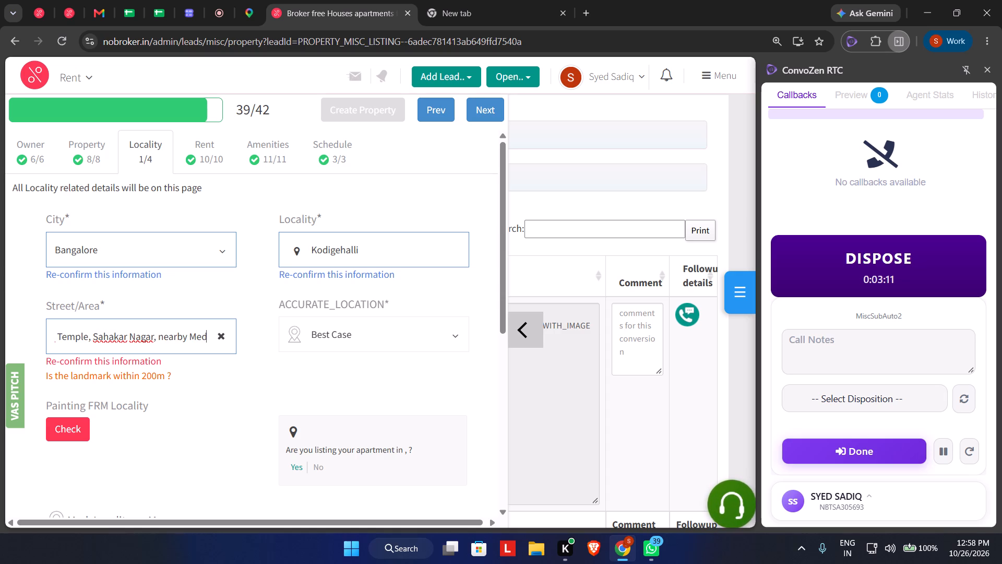
pyautogui.write('plus')
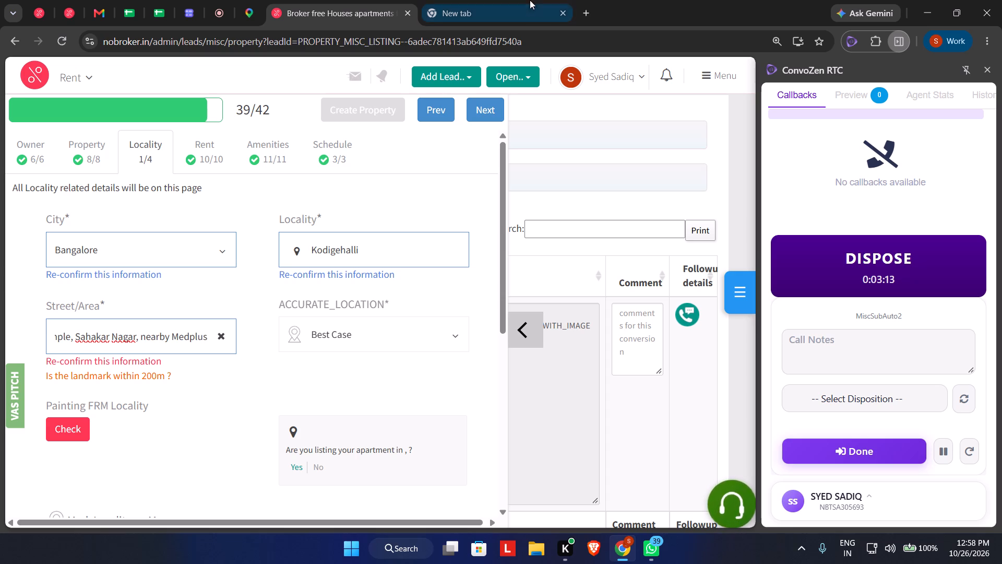
# Check the pharmacy's name in Google Maps and correct its capitalisation to MedPlus in the Street/Area entry.
pyautogui.click(514, 3)
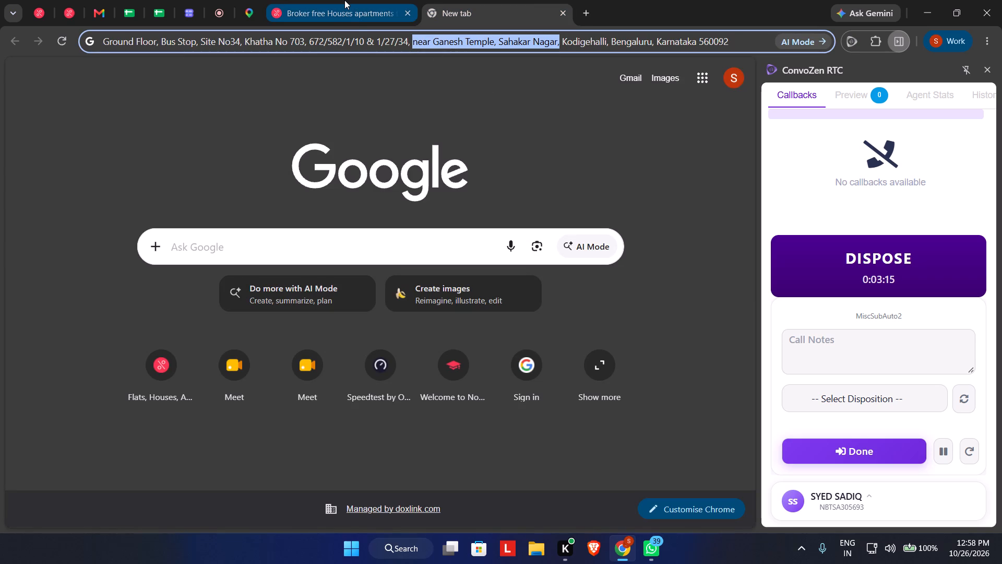
pyautogui.click(260, 4)
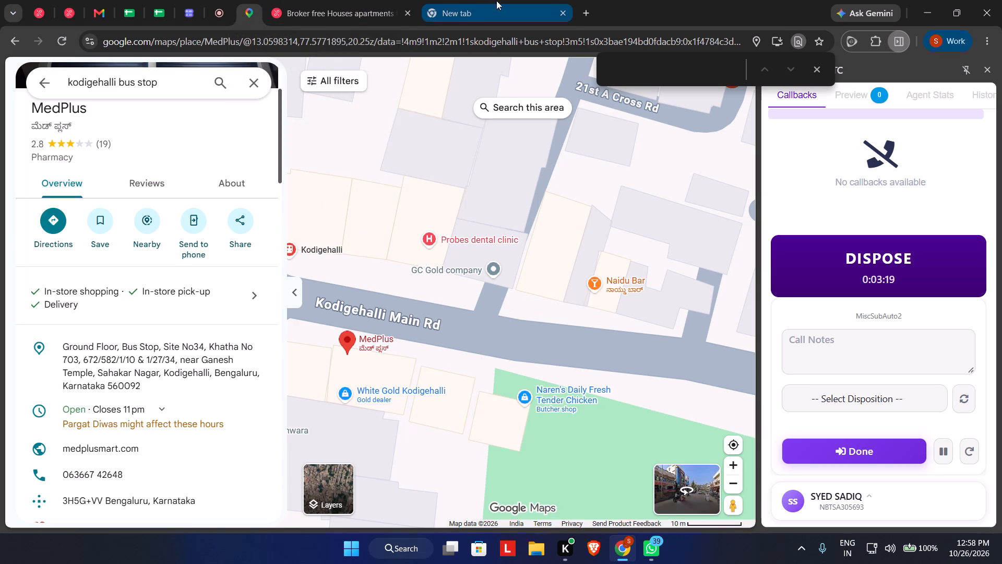
pyautogui.click(457, 0)
pyautogui.click(337, 0)
pyautogui.click(168, 339)
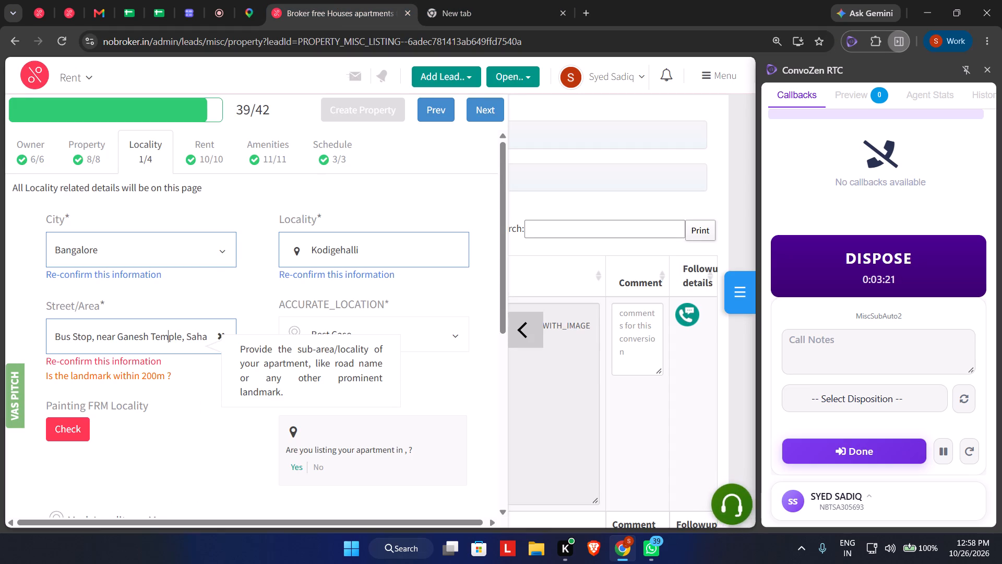
pyautogui.press('Right')
pyautogui.press('Right')
pyautogui.press('Right')
pyautogui.press('Right')
pyautogui.press('Right')
pyautogui.press('Right')
pyautogui.press('Right')
pyautogui.press('Right')
pyautogui.press('Right')
pyautogui.press('Right')
pyautogui.press('Right')
pyautogui.press('Right')
pyautogui.press('Right')
pyautogui.press('Right')
pyautogui.press('Right')
pyautogui.press('Right')
pyautogui.press('Right')
pyautogui.press('Right')
pyautogui.press('Right')
pyautogui.press('Right')
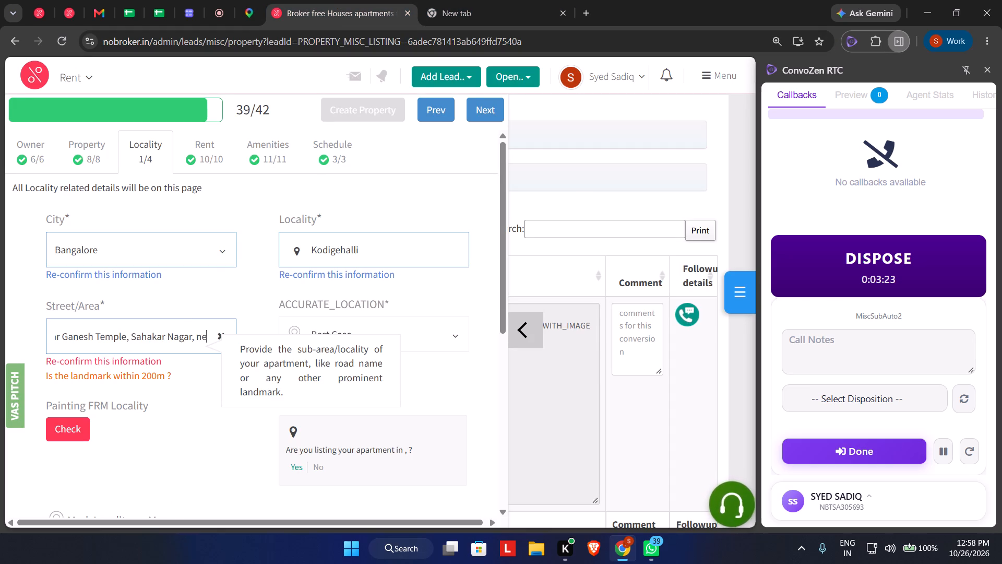
pyautogui.press('Right')
pyautogui.press('Right')
pyautogui.press('Right')
pyautogui.press('Right')
pyautogui.press('Right')
pyautogui.press('Right')
pyautogui.press('Right')
pyautogui.press('Right')
pyautogui.press('Right')
pyautogui.press('Right')
pyautogui.press('Right')
pyautogui.press('Down')
pyautogui.press('Down')
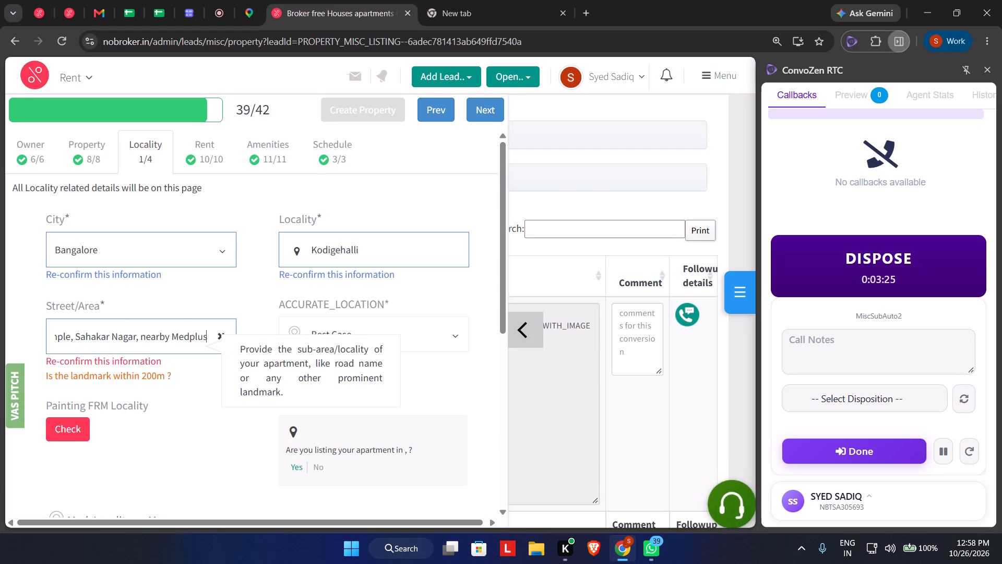
pyautogui.press('Left')
pyautogui.press('Left')
pyautogui.press('Left')
pyautogui.press('BackSpace')
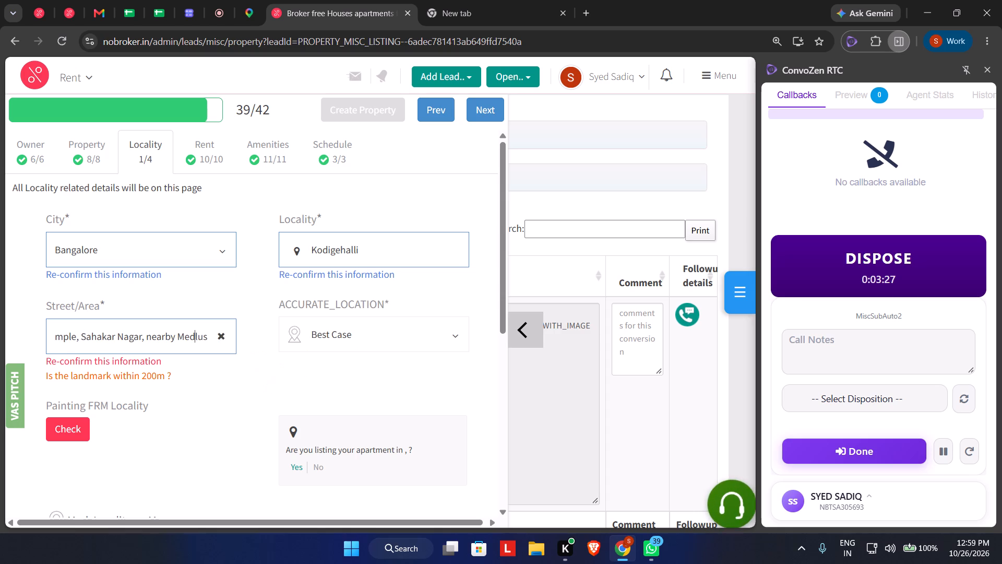
pyautogui.press('p')
pyautogui.press('BackSpace')
pyautogui.hotkey('shift', 'p')
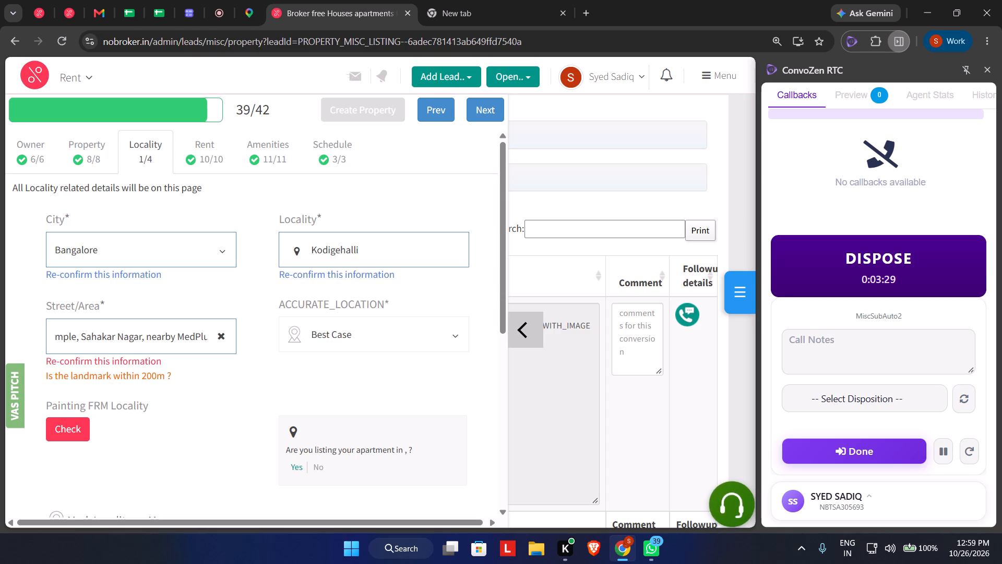
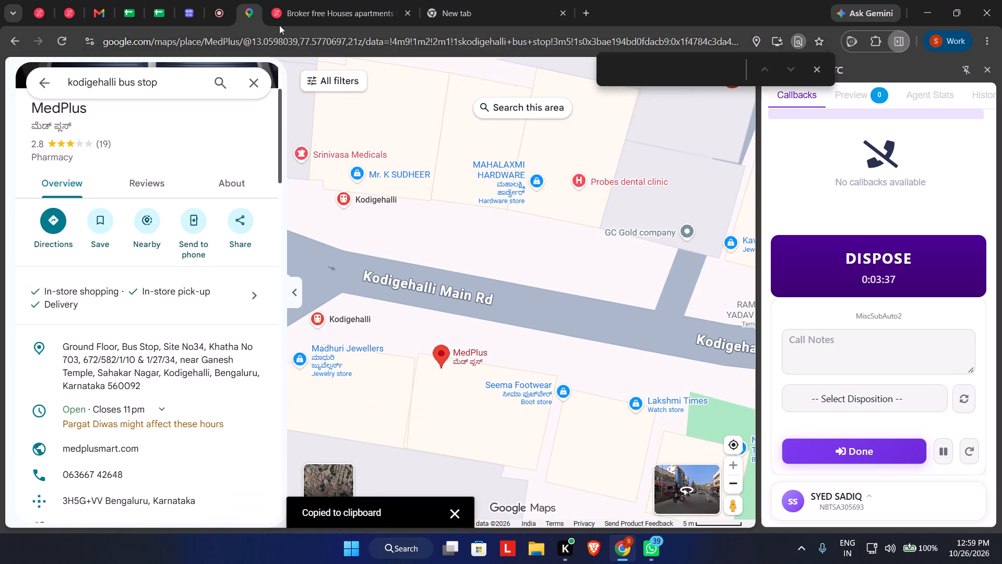
# Set the property form's map location to the copied MedPlus coordinates, 13.059741, 77.577158.
pyautogui.click(320, 0)
pyautogui.click(367, 353)
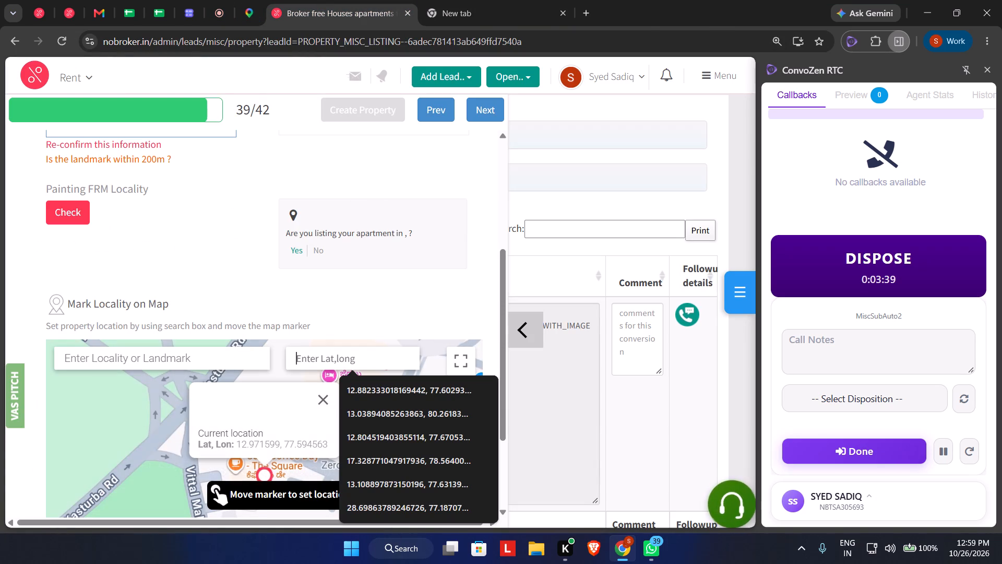
pyautogui.hotkey('ctrl', 'v')
pyautogui.click(374, 297)
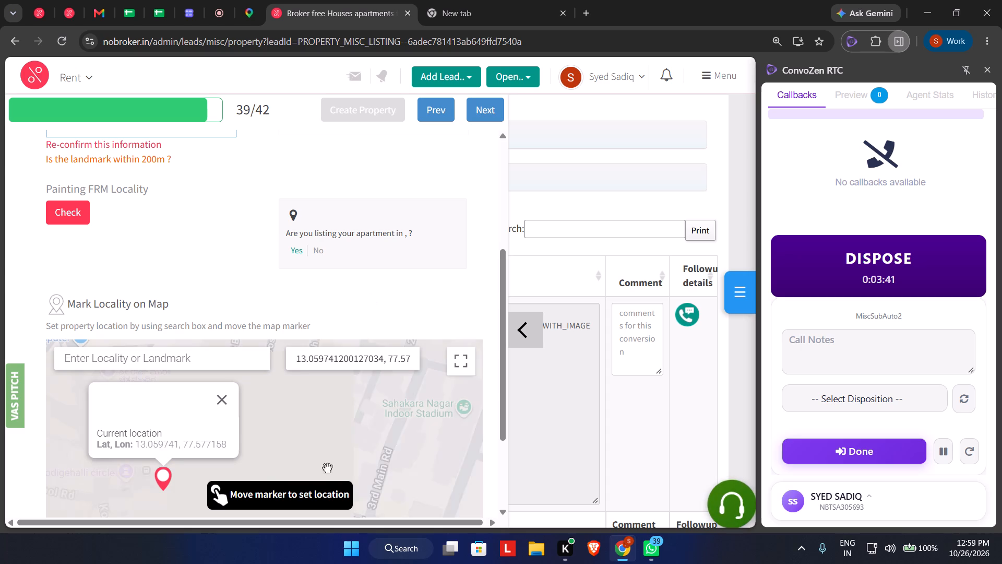
# Examine the locality map around the marker to verify its placement near MedPlus on Kodigehalli Main Rd.
pyautogui.moveTo(319, 445); pyautogui.dragTo(407, 367)
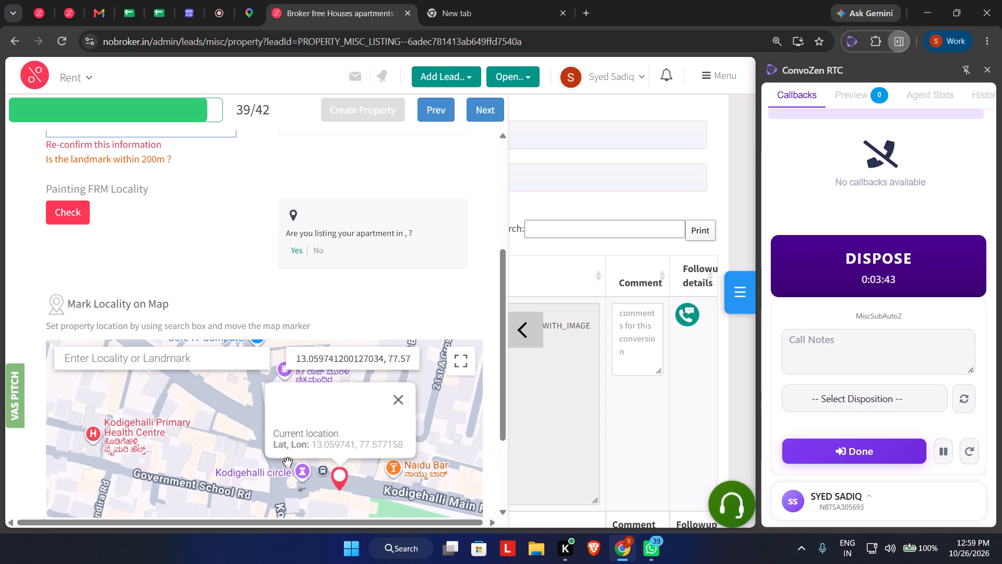
pyautogui.moveTo(287, 459); pyautogui.dragTo(280, 424)
pyautogui.scroll(3, 324, 462)
pyautogui.scroll(-3, 330, 451)
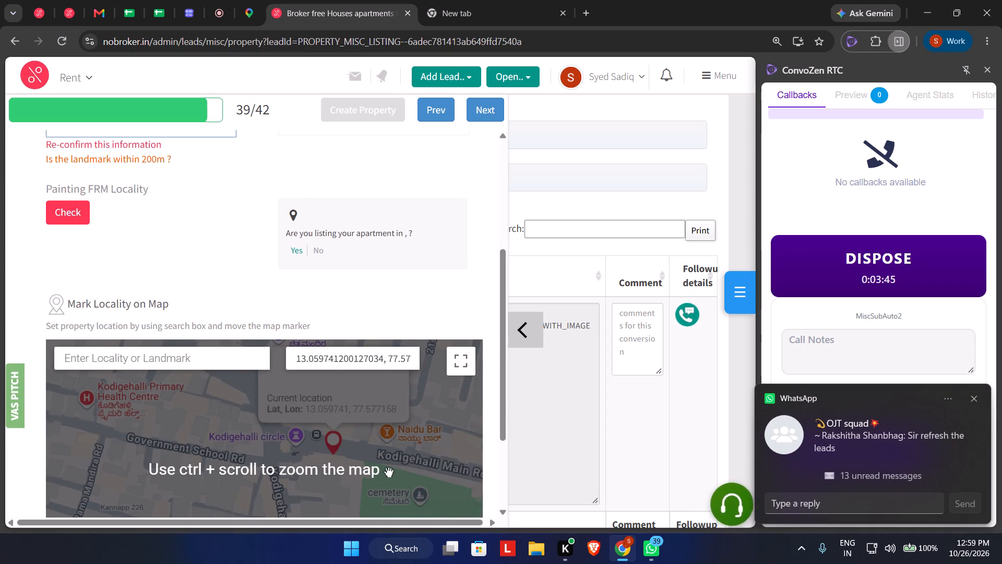
pyautogui.scroll(-2, 389, 472)
pyautogui.keyDown('ctrl'); pyautogui.scroll(3, 329, 344); pyautogui.keyUp('ctrl')
pyautogui.keyDown('ctrl'); pyautogui.moveTo(331, 327); pyautogui.dragTo(301, 454); pyautogui.keyUp('ctrl')
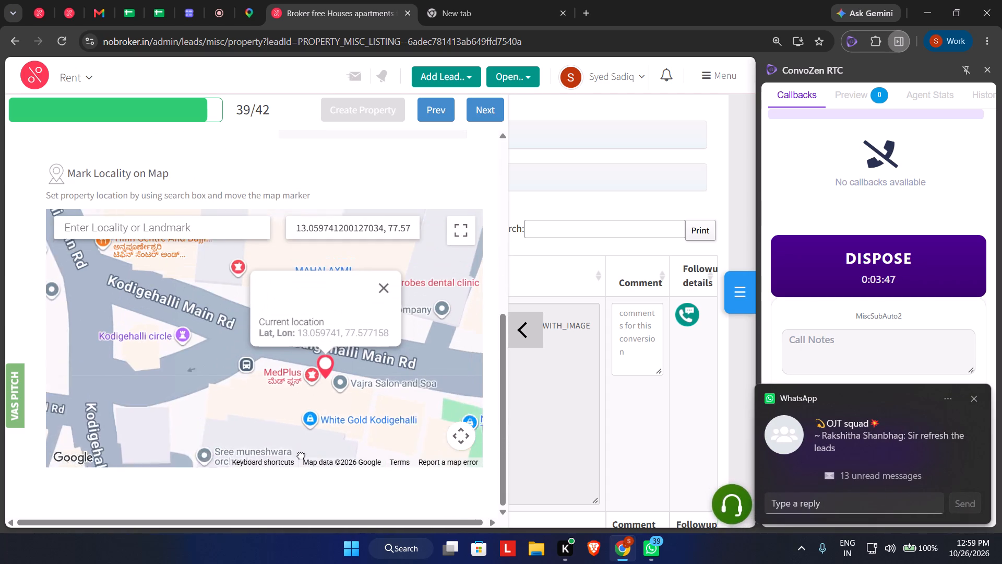
pyautogui.keyDown('ctrl'); pyautogui.moveTo(301, 454); pyautogui.dragTo(299, 456); pyautogui.keyUp('ctrl')
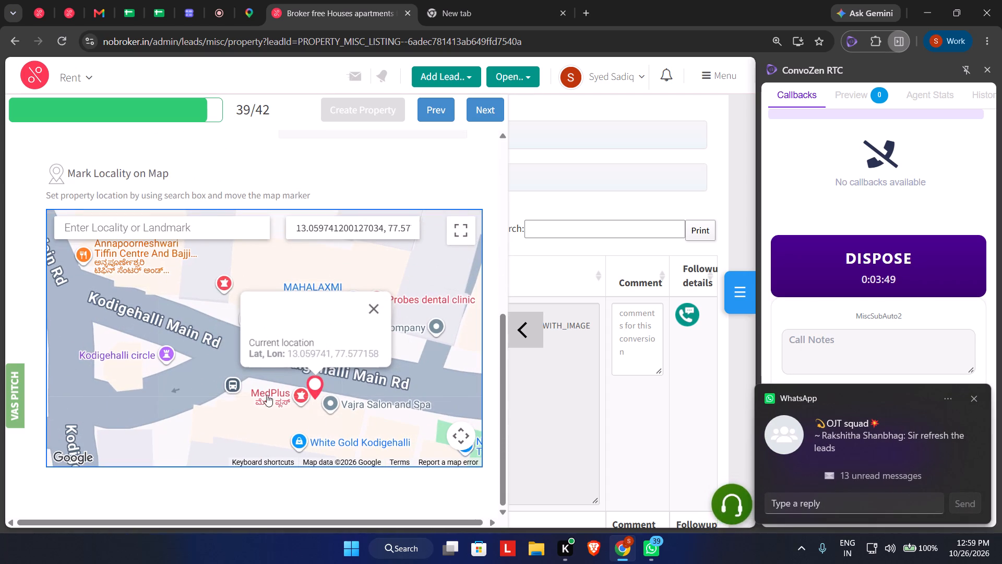
pyautogui.keyDown('ctrl'); pyautogui.click(267, 393); pyautogui.keyUp('ctrl')
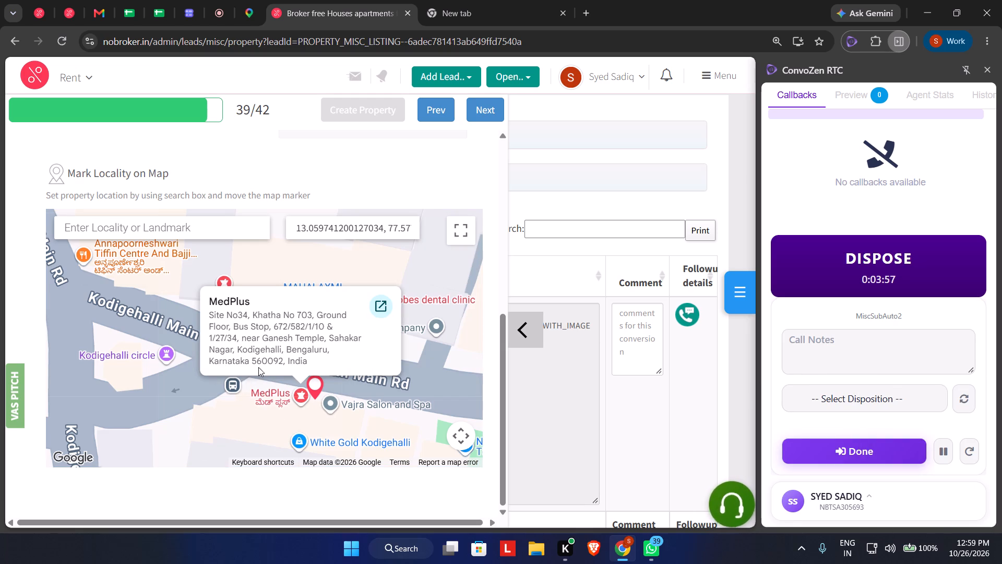
pyautogui.scroll(1, 277, 457)
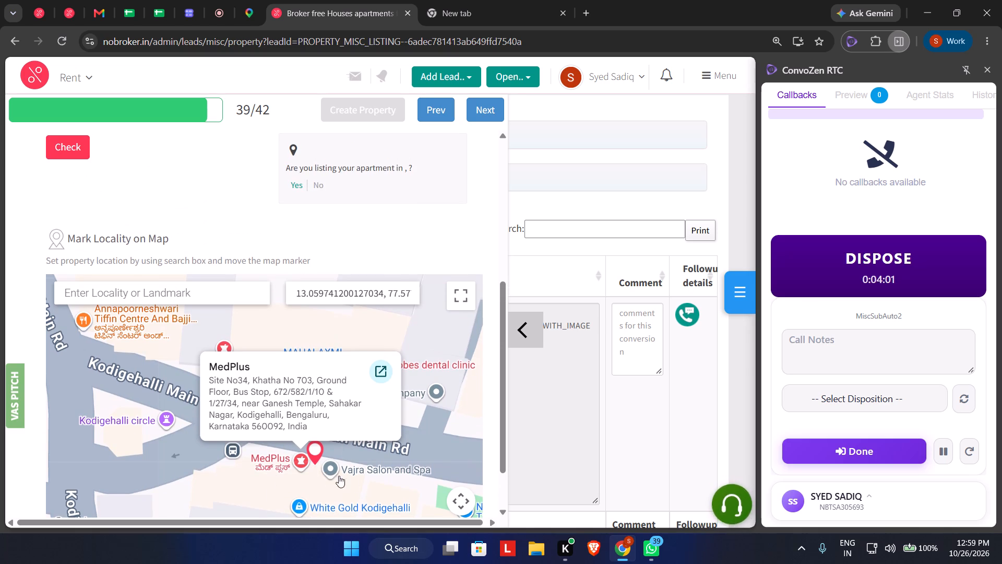
pyautogui.scroll(2, 356, 232)
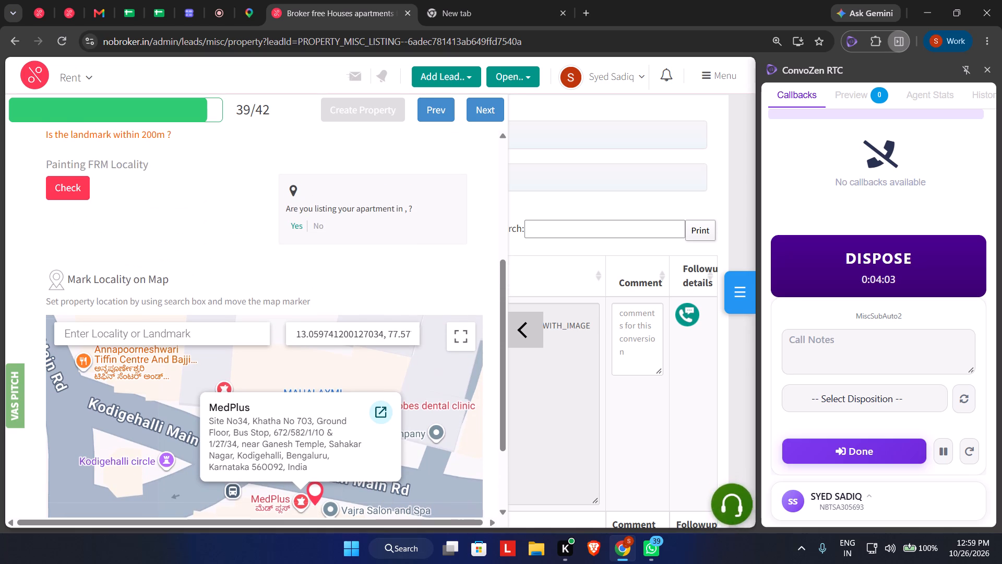
# Complete the Locality section by moving on to the Rent section, and create the property.
pyautogui.click(185, 311)
pyautogui.scroll(2, 186, 311)
pyautogui.scroll(3, 384, 168)
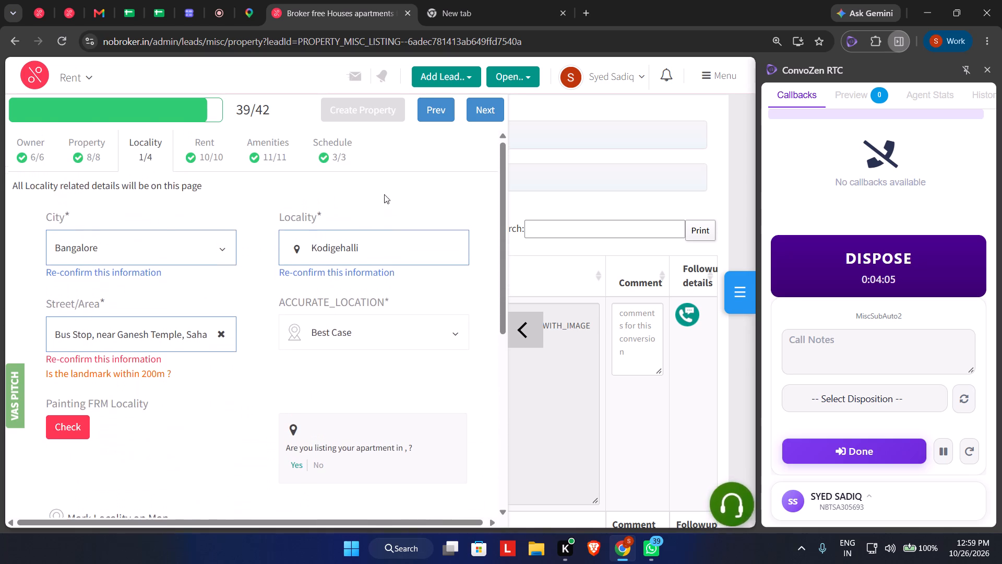
pyautogui.click(198, 170)
pyautogui.click(361, 112)
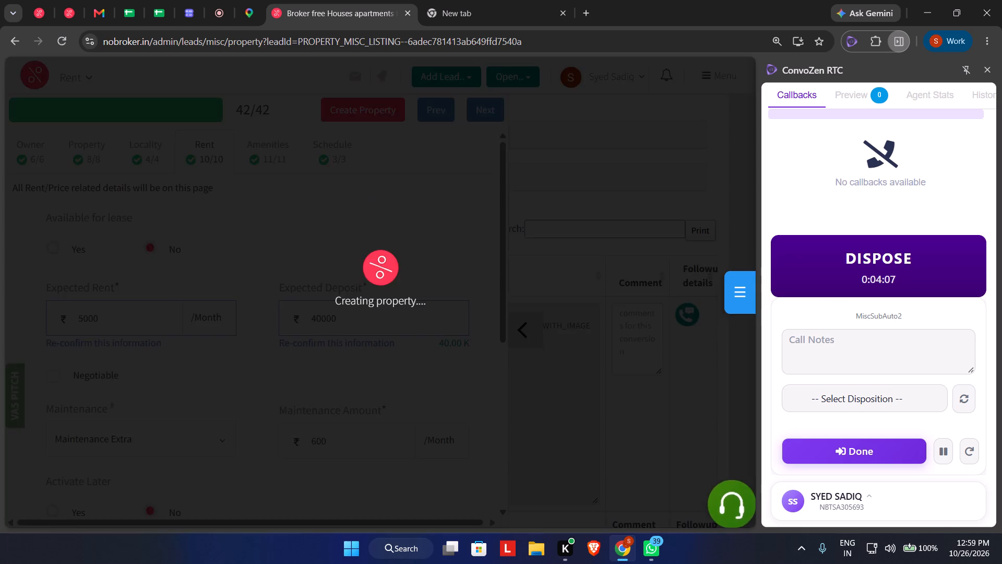
# Dispose the call as Click Calling, Converted, New Listing.
pyautogui.click(796, 385)
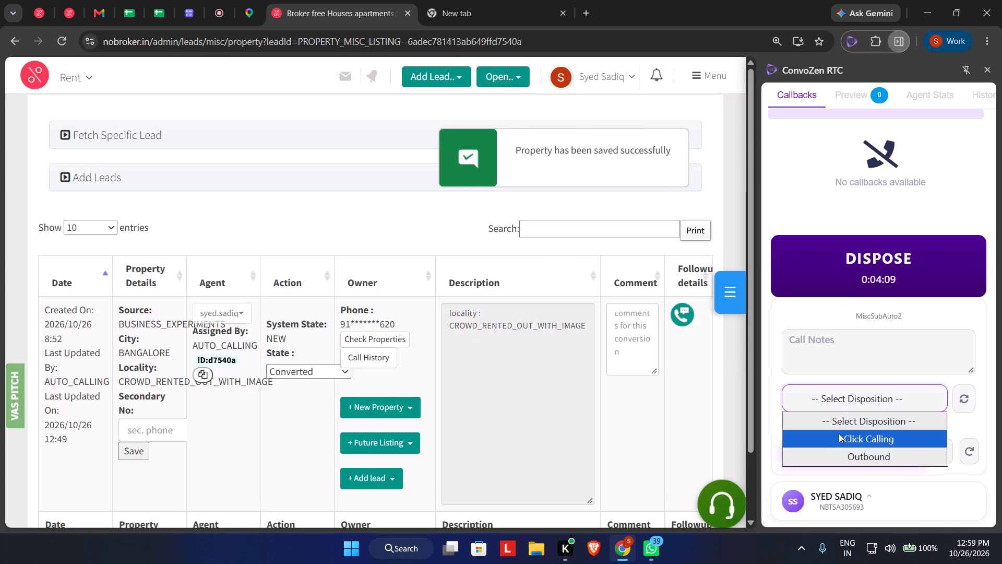
pyautogui.click(839, 433)
pyautogui.click(848, 390)
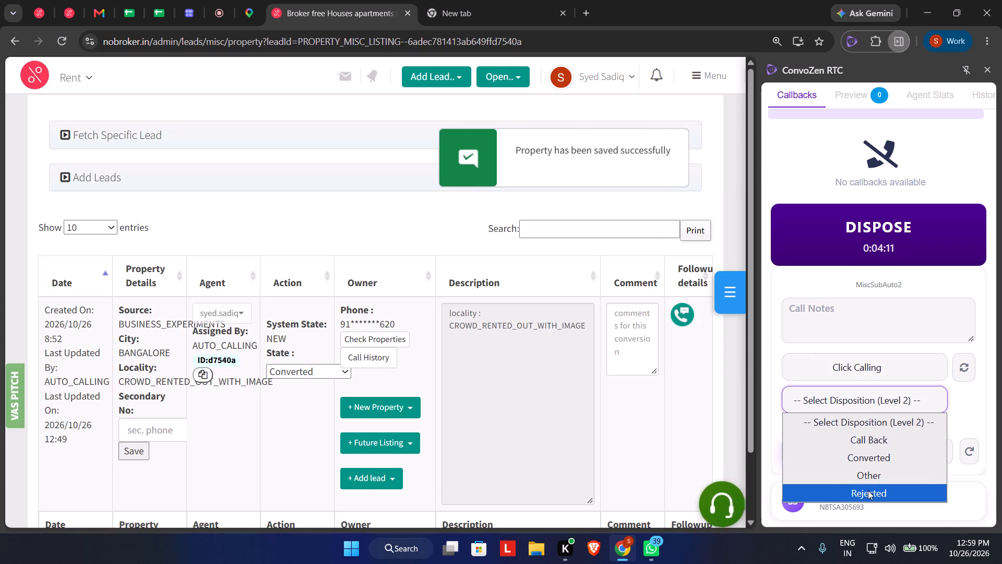
pyautogui.doubleClick(868, 490)
pyautogui.click(863, 484)
pyautogui.click(864, 500)
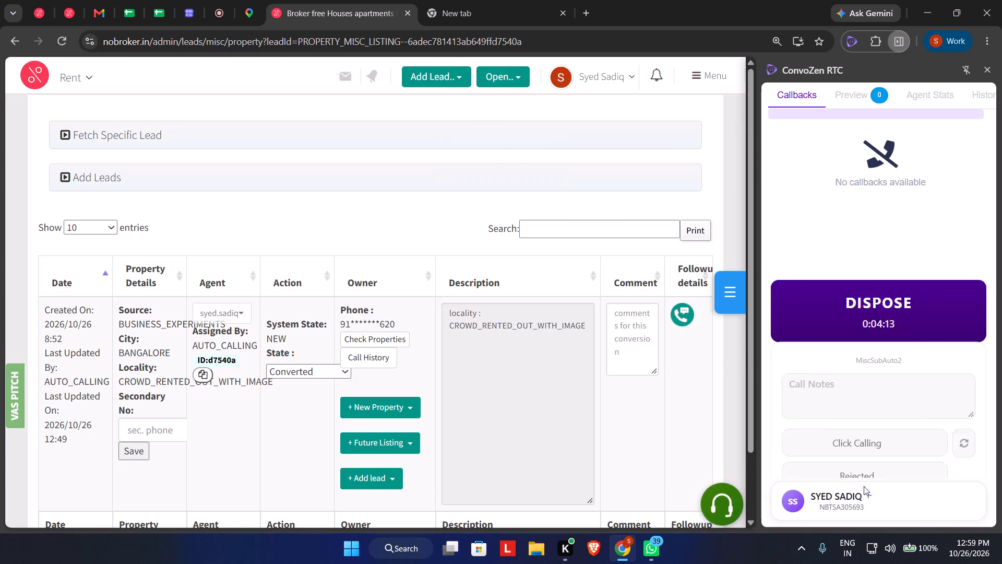
pyautogui.click(836, 359)
pyautogui.click(842, 424)
pyautogui.click(843, 401)
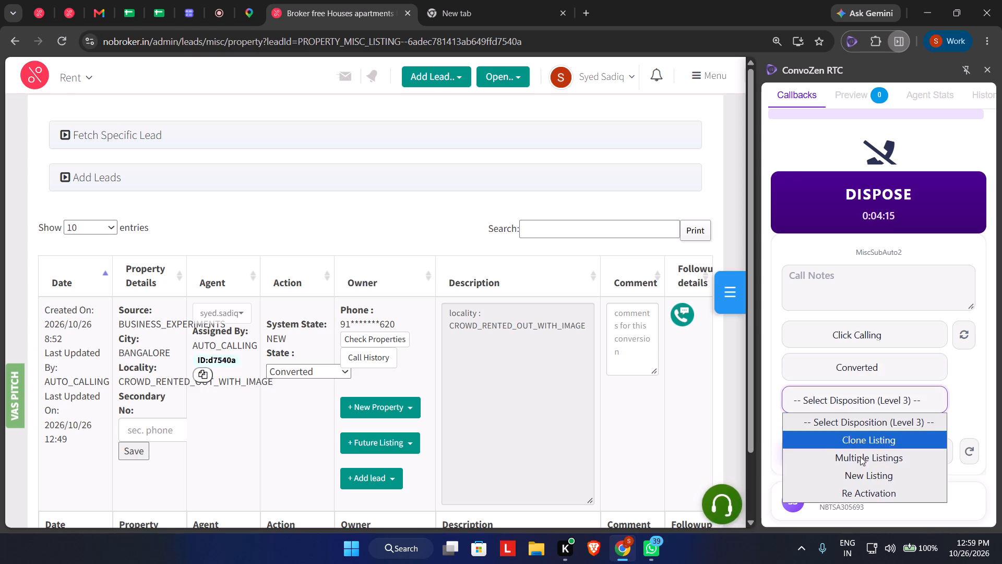
pyautogui.click(867, 475)
pyautogui.doubleClick(866, 456)
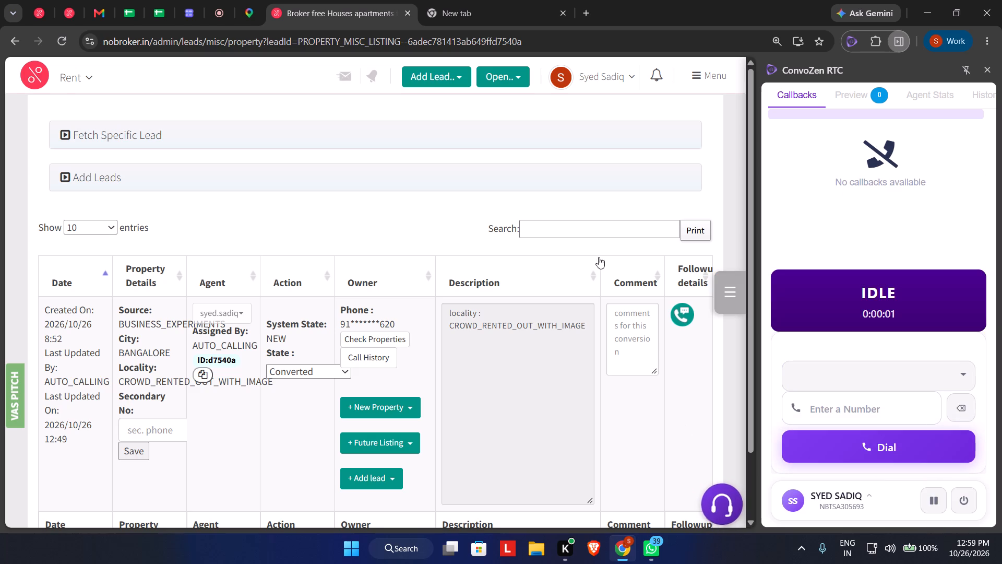
# Switch the lead's state to In Progress and back to Converted so the lead is updated.
pyautogui.click(308, 374)
pyautogui.click(300, 405)
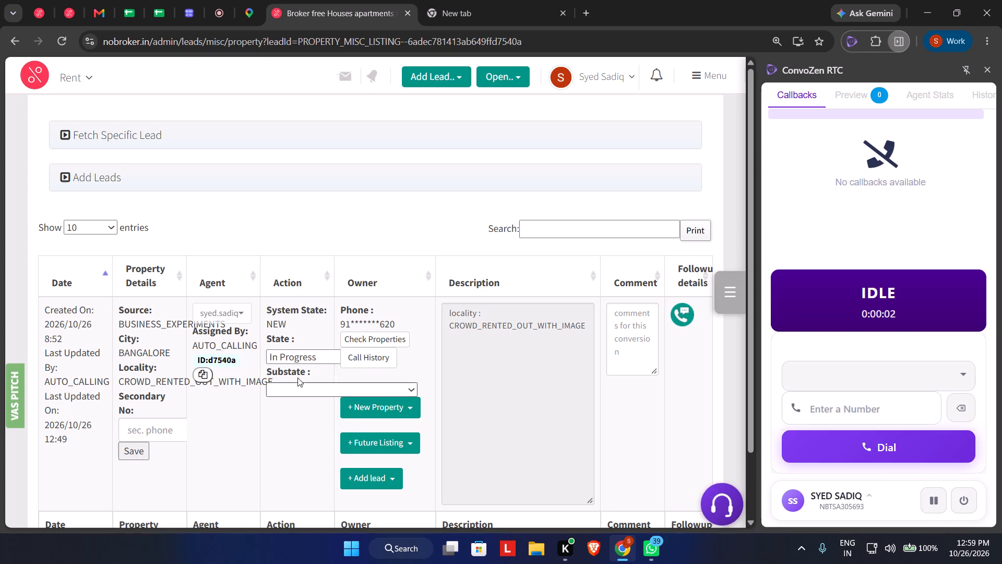
pyautogui.click(297, 377)
pyautogui.click(313, 356)
pyautogui.click(311, 371)
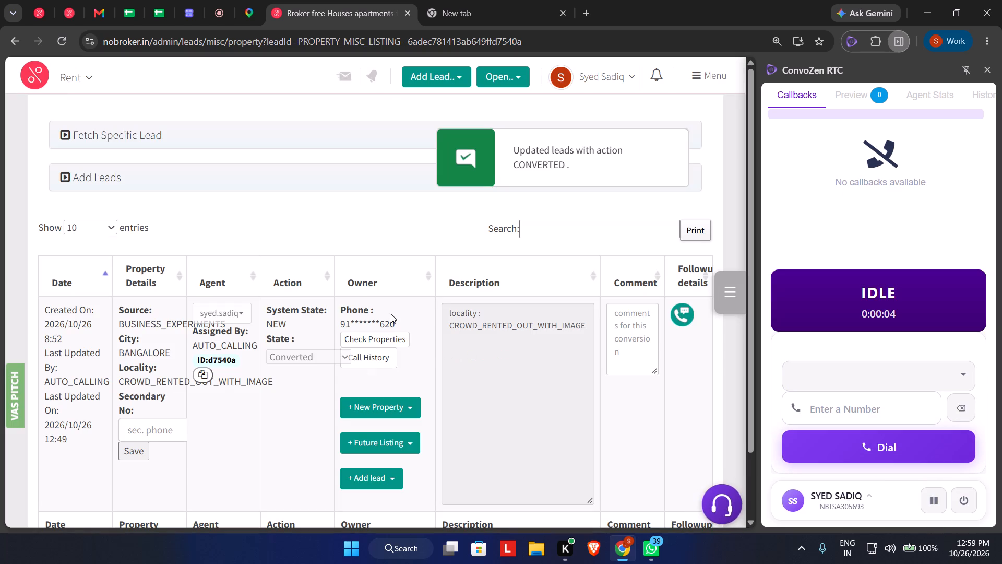
# Duplicate the lead page, open the owner's properties from the copy, and close the duplicate lead page.
pyautogui.rightClick(339, 9)
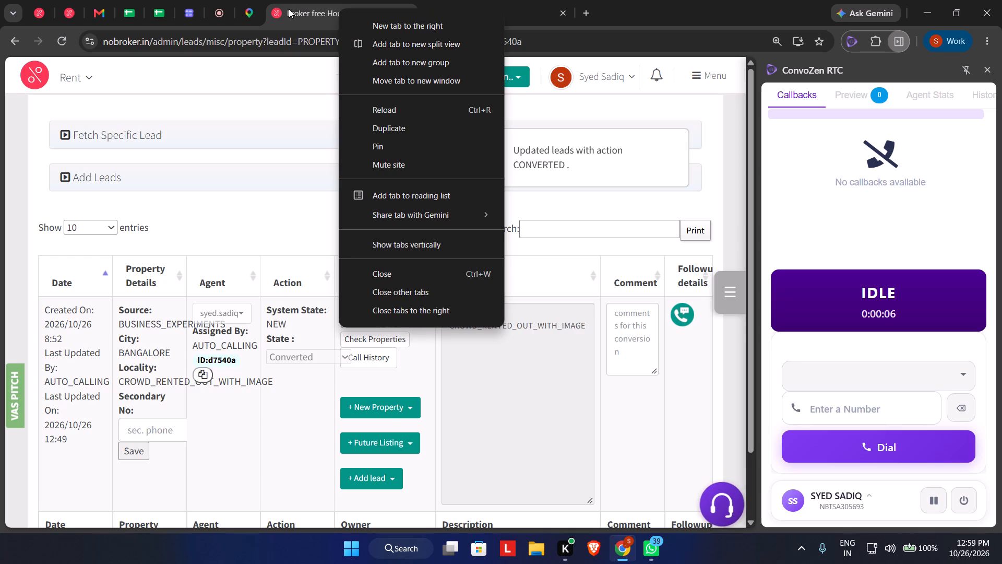
pyautogui.rightClick(292, 7)
pyautogui.click(380, 125)
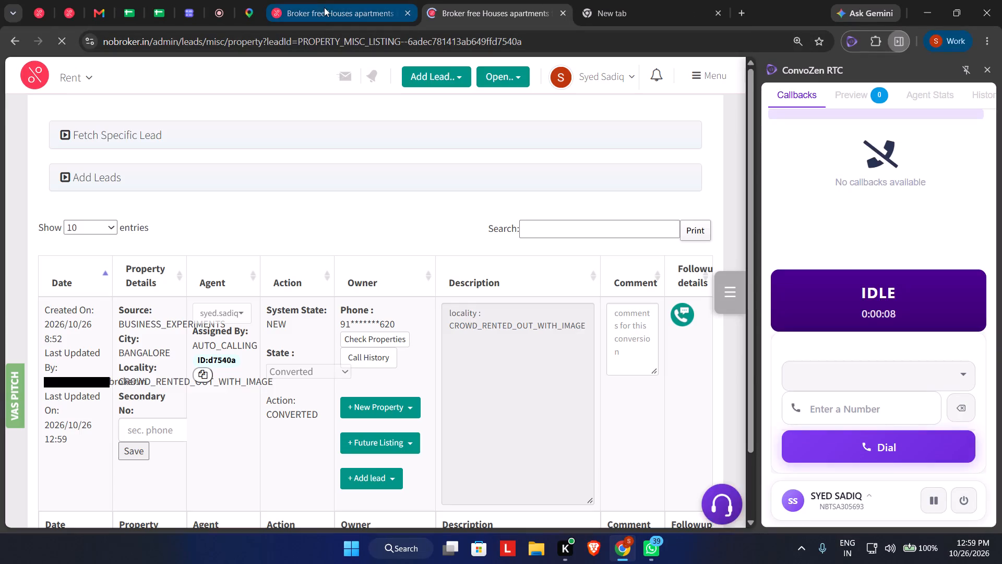
pyautogui.click(351, 336)
pyautogui.click(387, 338)
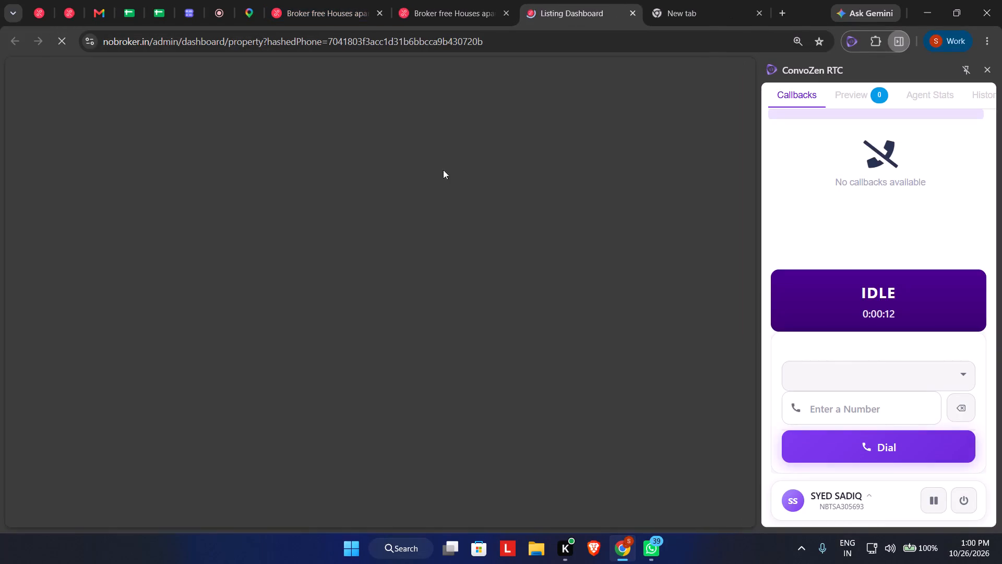
pyautogui.click(507, 13)
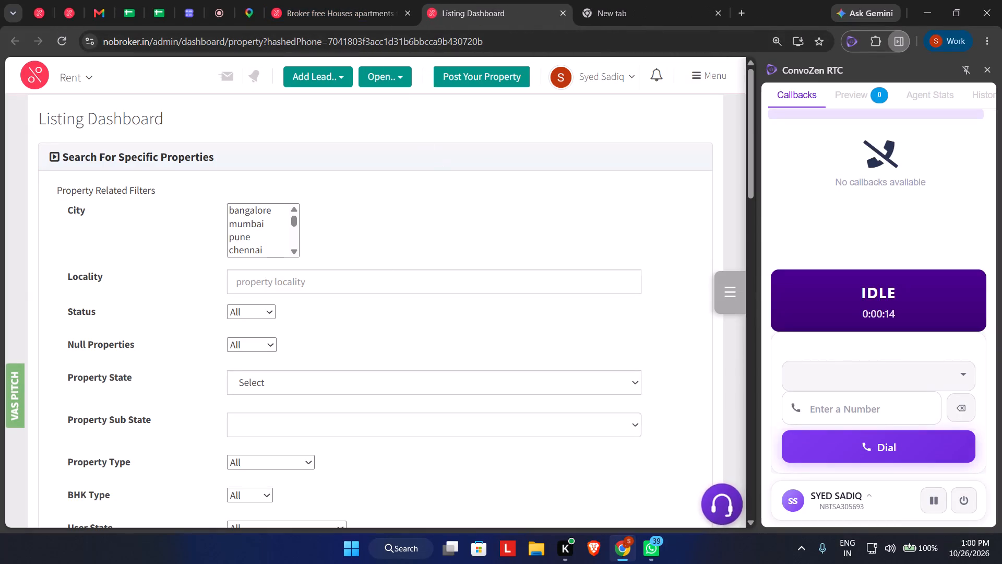
# Reload the owner's Listing Dashboard and examine the listings for the newly created property.
pyautogui.scroll(-20, 362, 302)
pyautogui.scroll(-4, 362, 302)
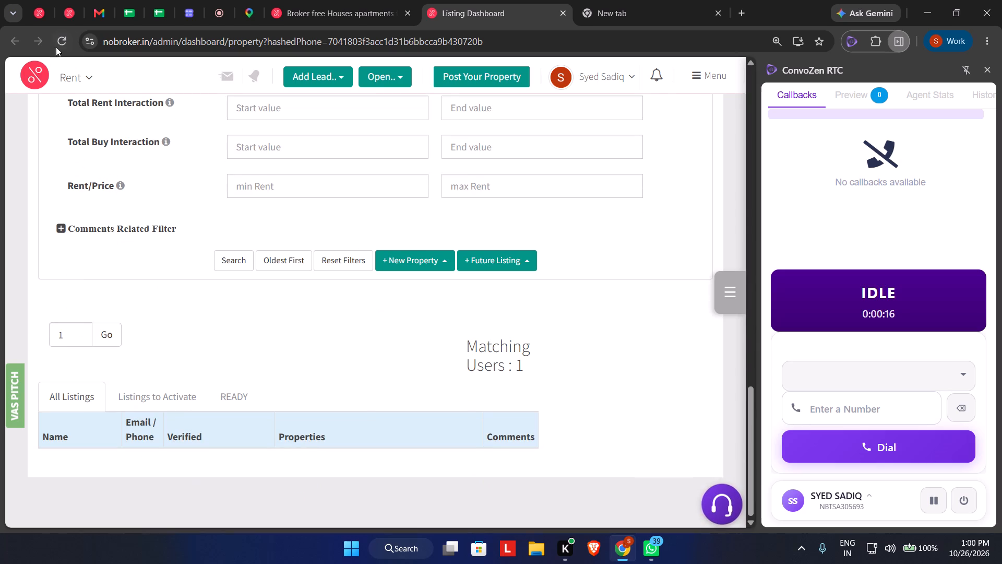
pyautogui.click(56, 46)
pyautogui.scroll(-4, 313, 320)
pyautogui.scroll(11, 318, 321)
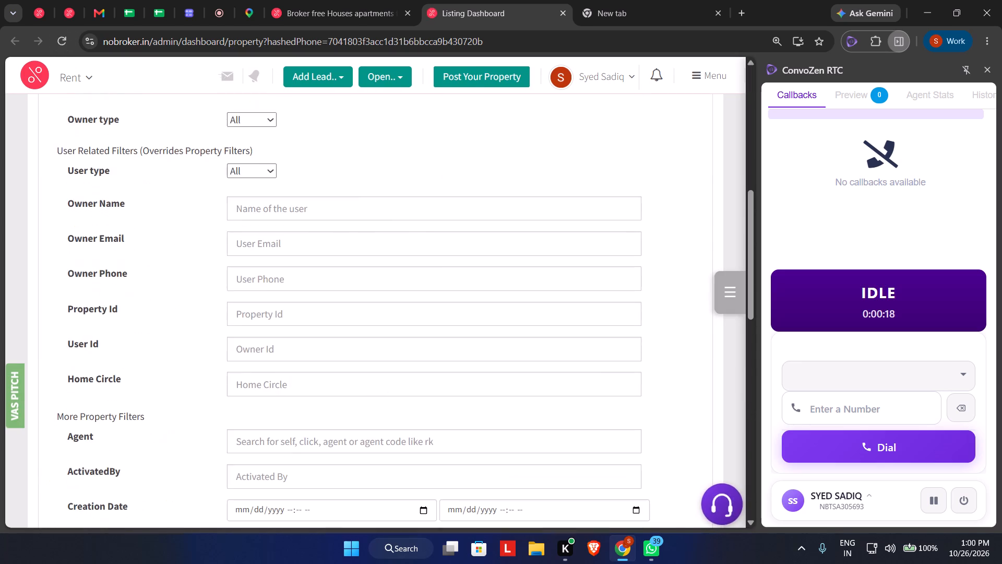
pyautogui.click(329, 0)
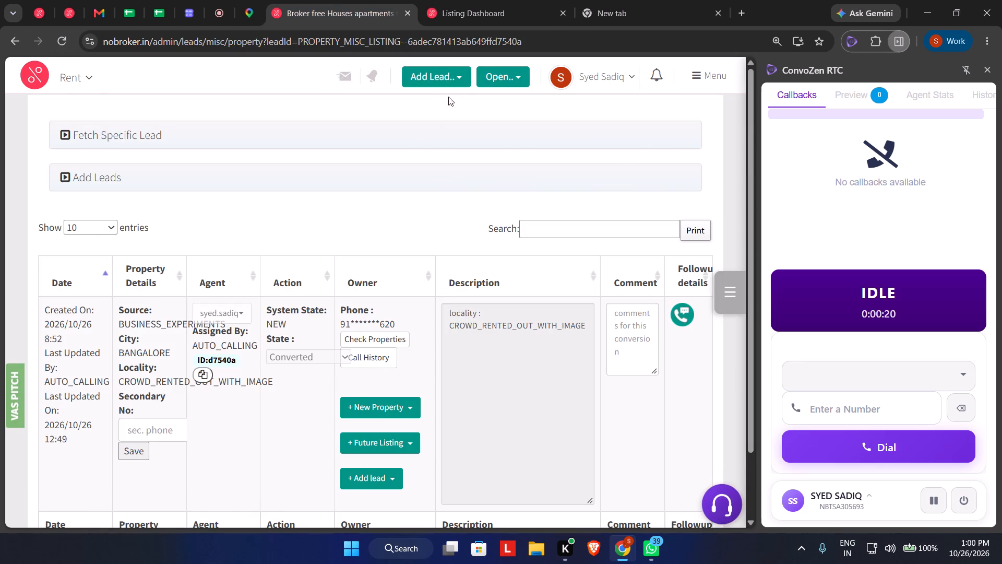
pyautogui.click(478, 1)
pyautogui.click(342, 0)
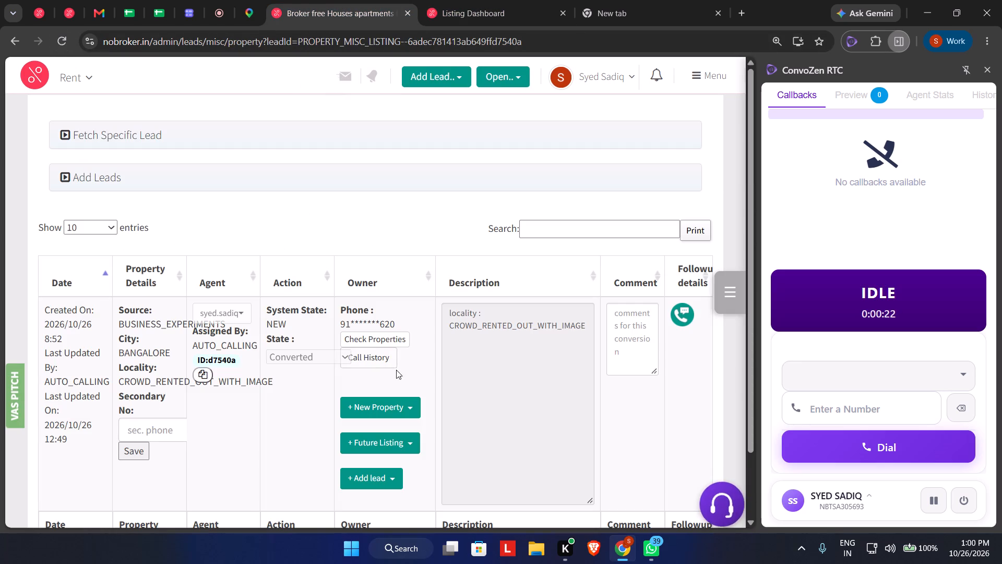
pyautogui.click(397, 343)
pyautogui.click(633, 13)
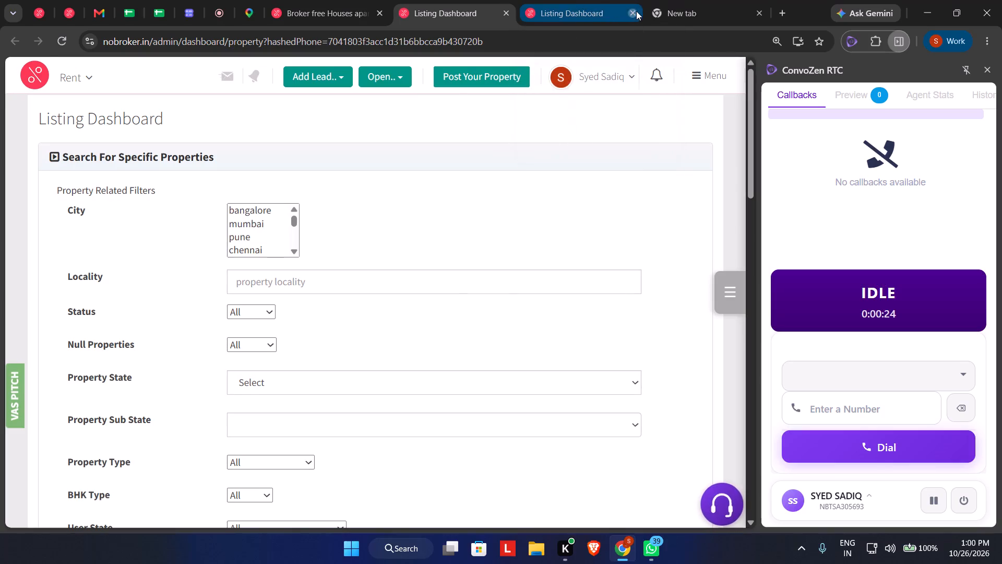
pyautogui.scroll(-20, 482, 186)
pyautogui.scroll(2, 328, 297)
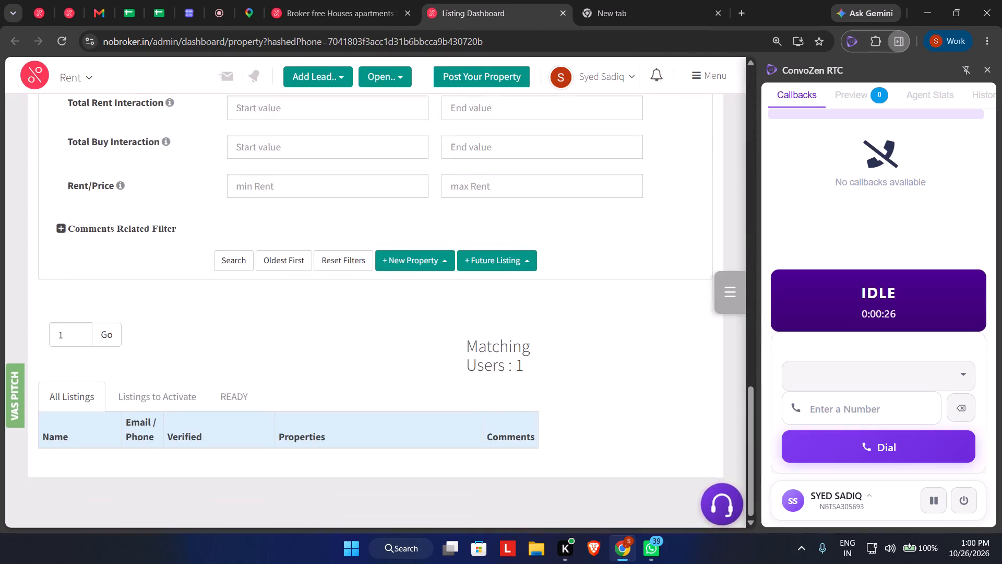
pyautogui.scroll(13, 328, 297)
pyautogui.click(57, 43)
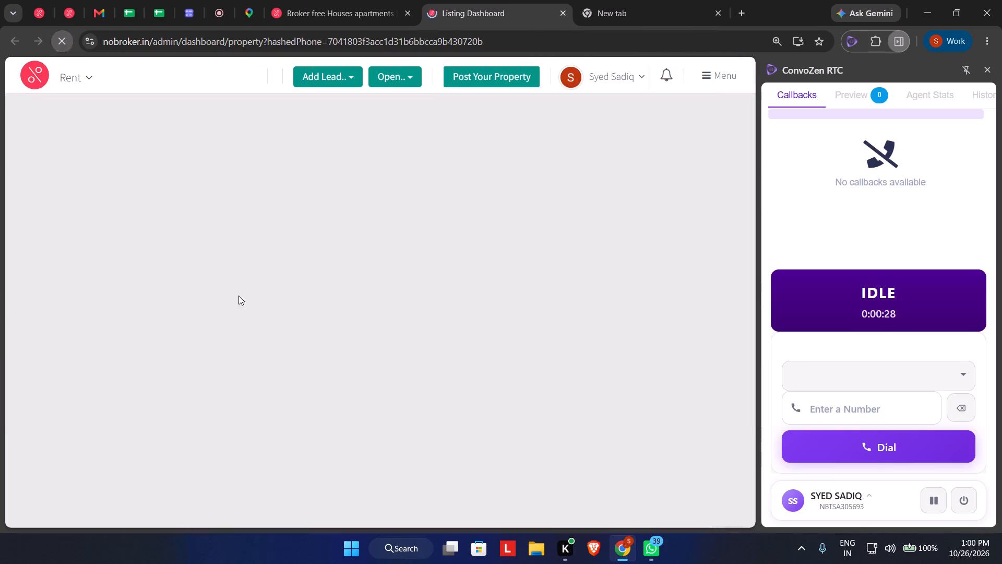
pyautogui.scroll(-20, 254, 306)
pyautogui.scroll(-2, 254, 306)
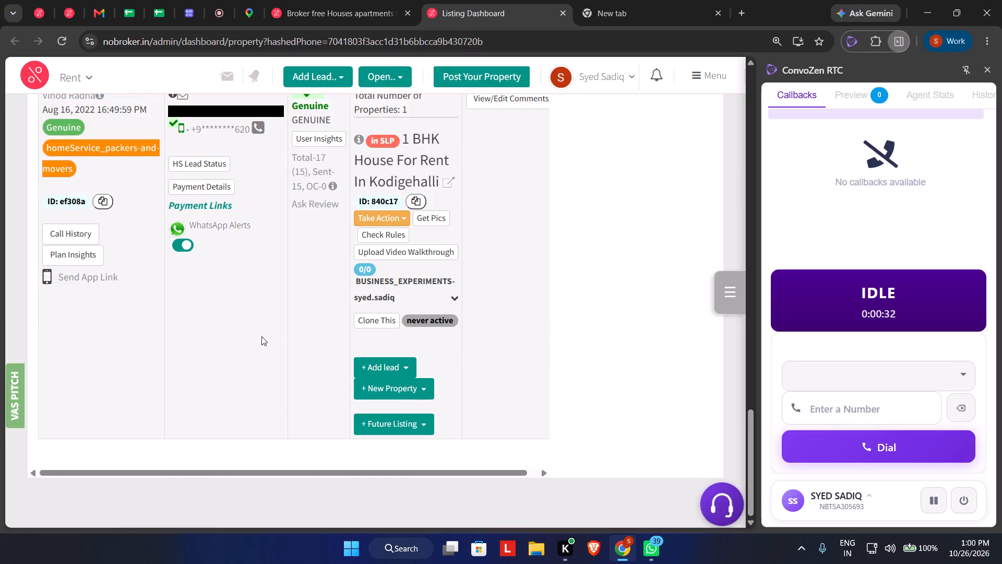
pyautogui.scroll(9, 258, 340)
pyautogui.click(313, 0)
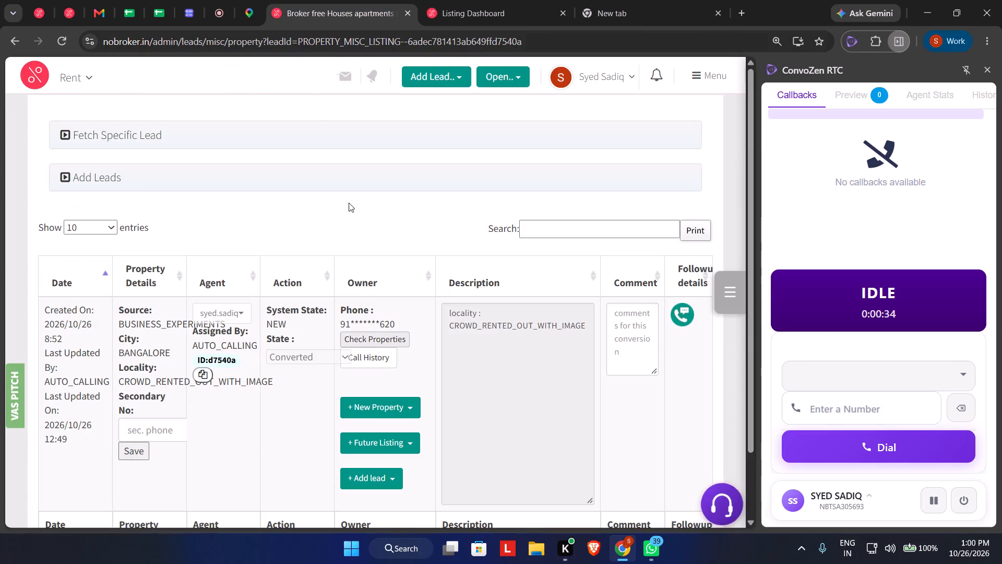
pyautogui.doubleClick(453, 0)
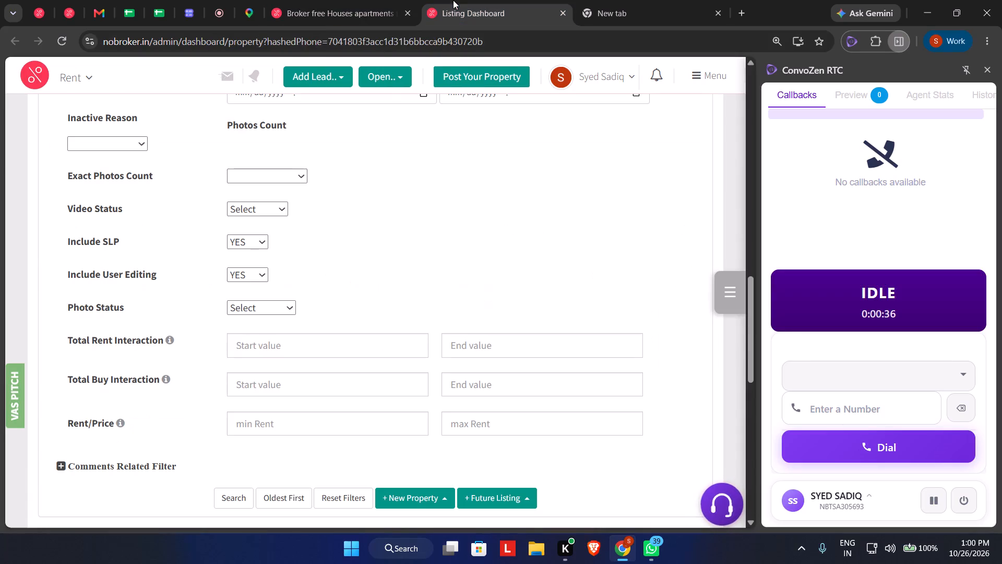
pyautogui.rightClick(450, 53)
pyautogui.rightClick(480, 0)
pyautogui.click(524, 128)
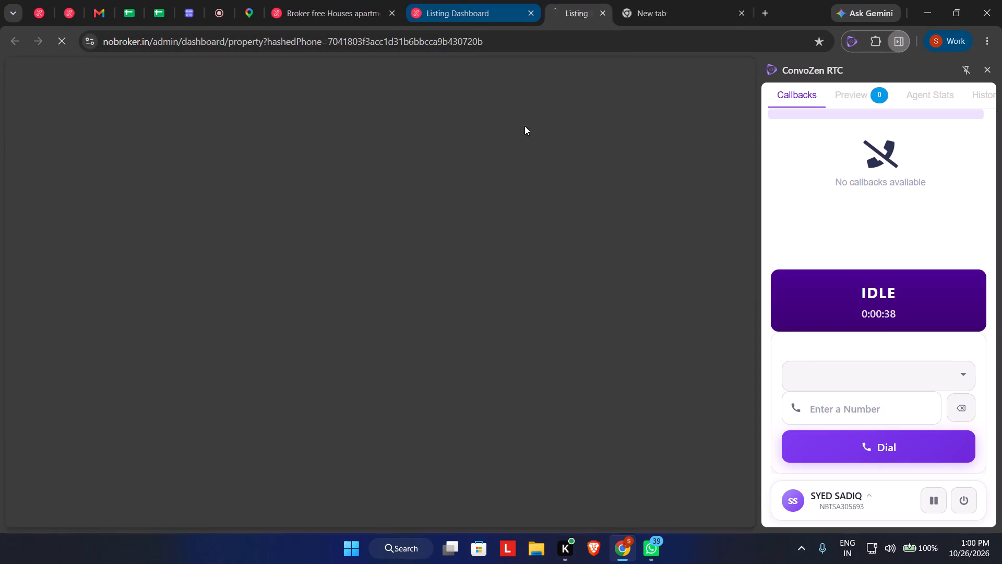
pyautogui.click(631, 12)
# Pin the Listing Dashboard page in the browser and move it towards the start of the pinned pages.
pyautogui.rightClick(435, 5)
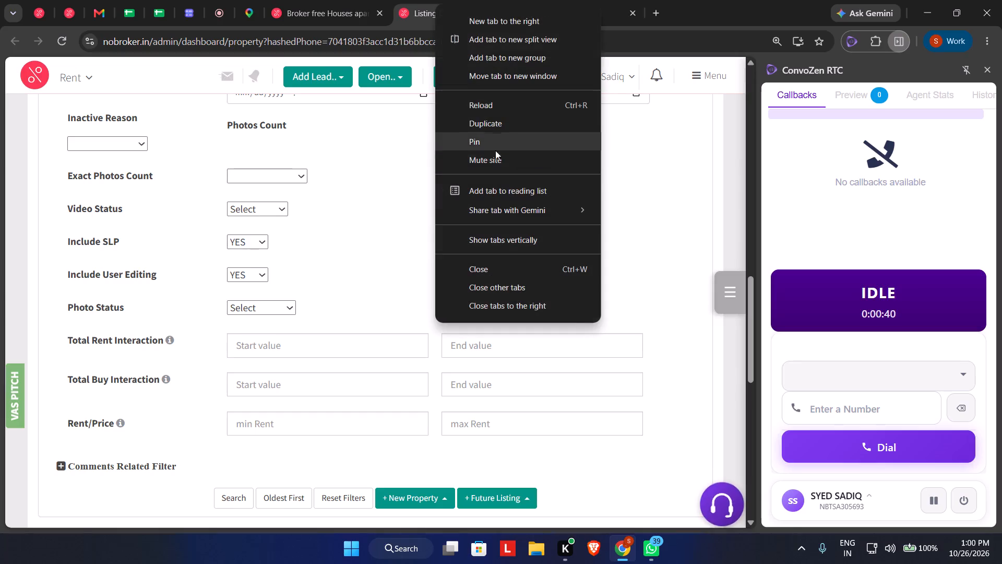
pyautogui.click(497, 144)
pyautogui.moveTo(275, 18); pyautogui.dragTo(78, 37)
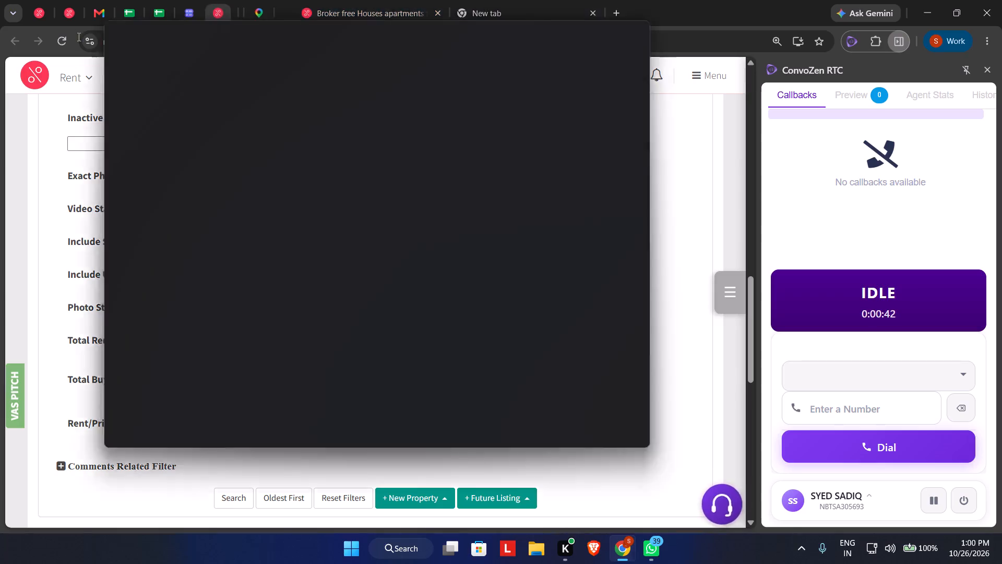
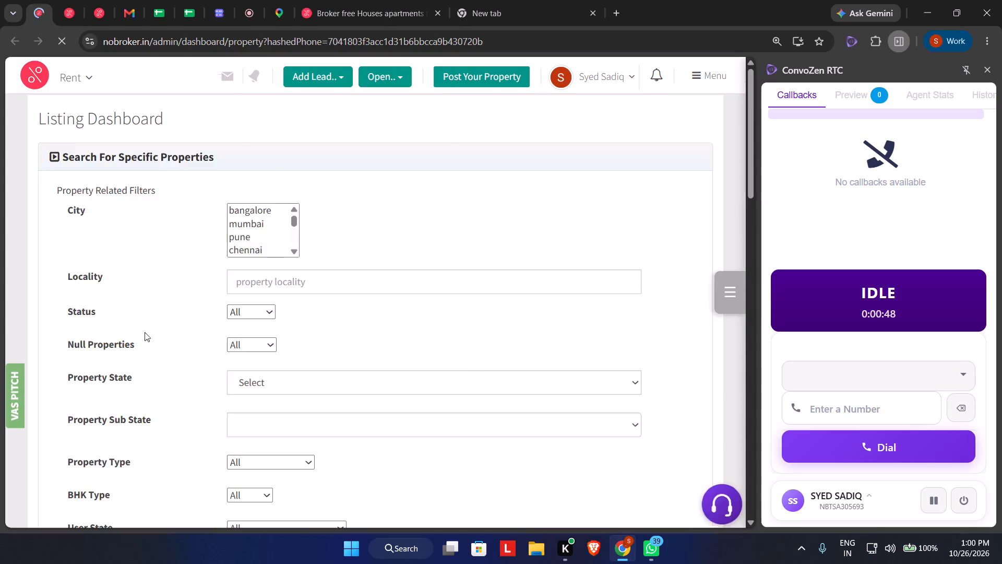
# Look through the owner's pinned Listing Dashboard for the created property.
pyautogui.scroll(-7, 146, 342)
pyautogui.scroll(2, 158, 355)
pyautogui.scroll(-2, 158, 355)
pyautogui.scroll(3, 158, 355)
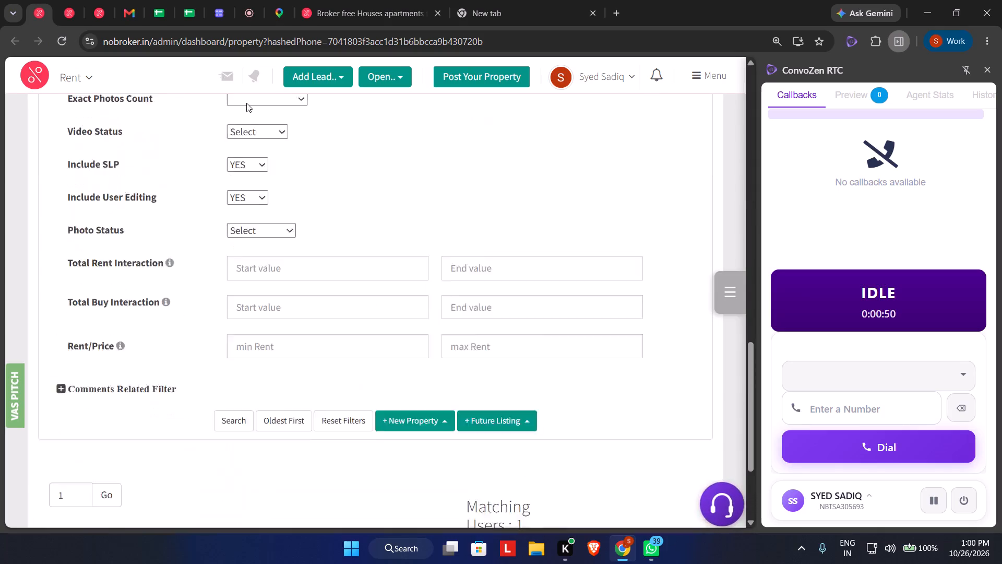
pyautogui.click(342, 0)
pyautogui.click(29, 4)
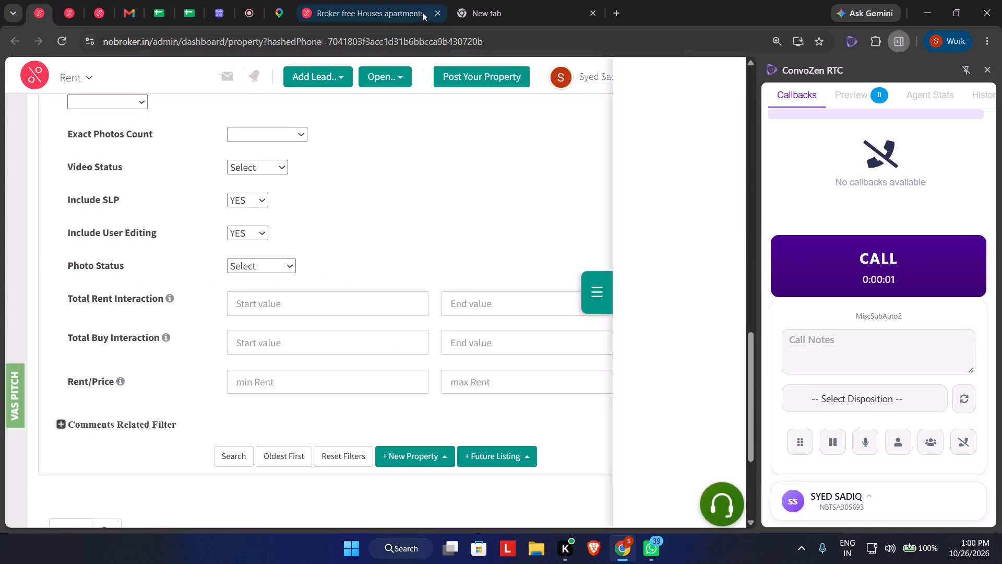
# Open the incoming call's lead, review the owner's property details, set the call disposition to Click Calling, Rejected, Rented Out, and end the call.
pyautogui.click(362, 0)
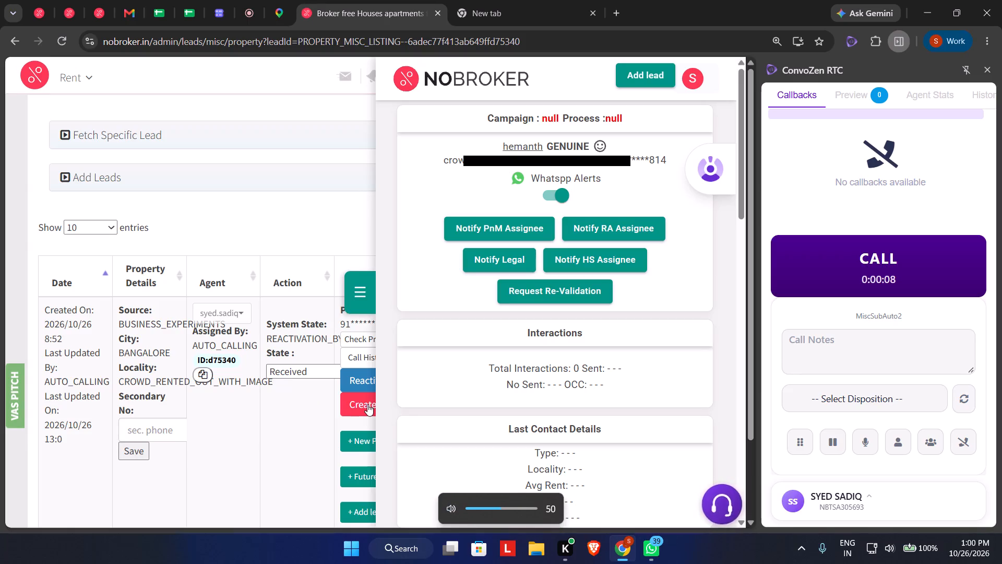
pyautogui.scroll(1, 518, 402)
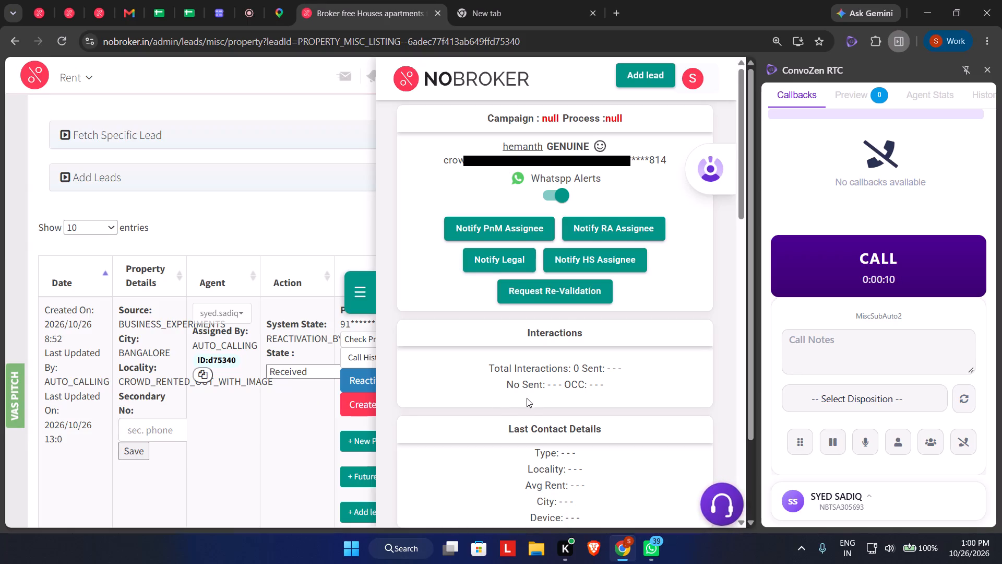
pyautogui.scroll(-7, 527, 399)
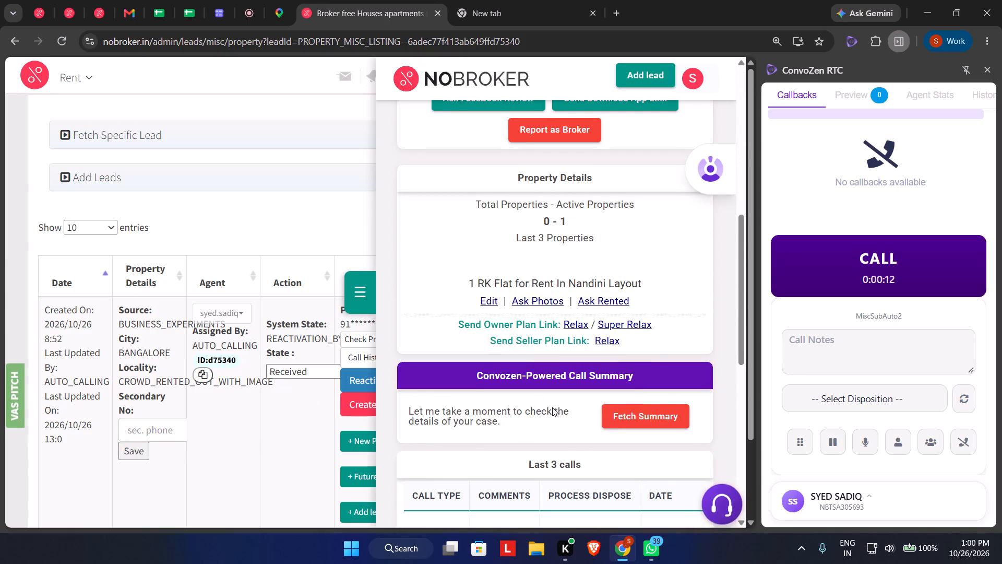
pyautogui.click(849, 389)
pyautogui.click(853, 436)
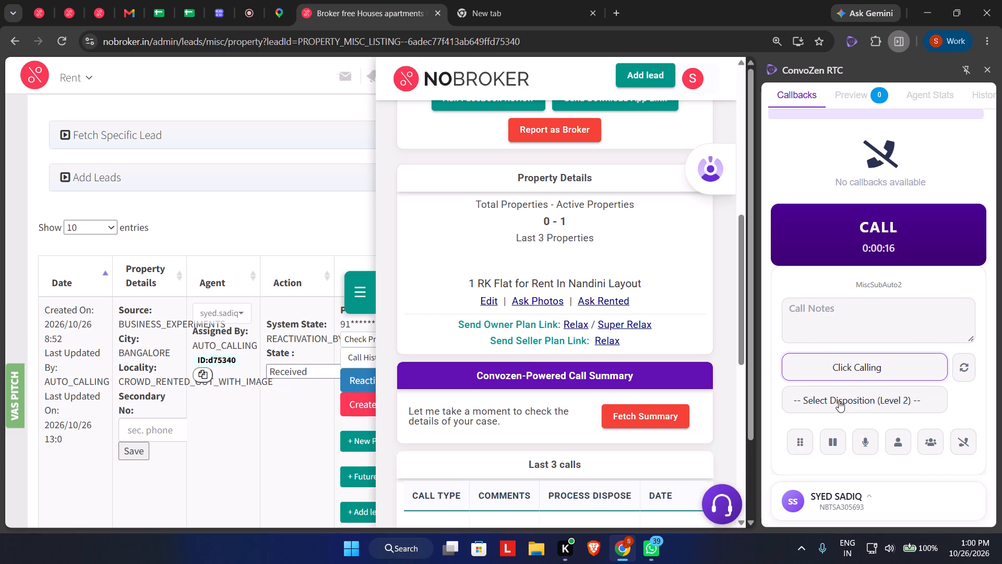
pyautogui.click(839, 401)
pyautogui.click(850, 487)
pyautogui.click(832, 409)
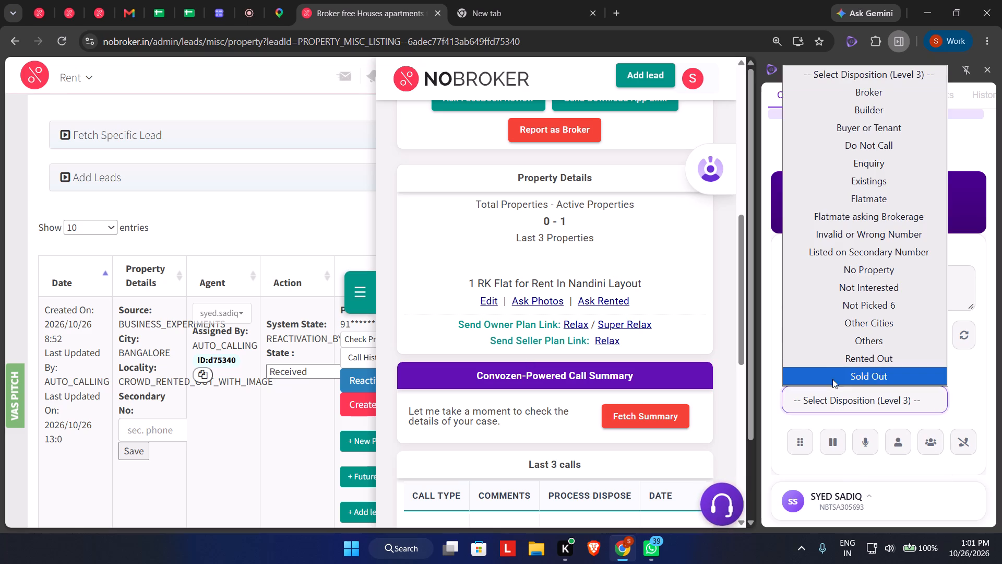
pyautogui.click(831, 361)
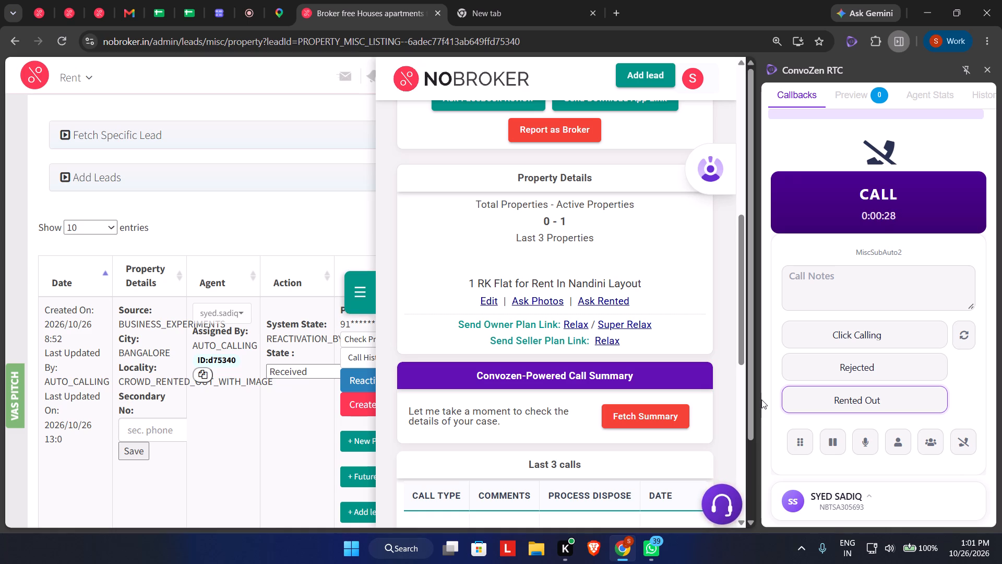
pyautogui.click(952, 447)
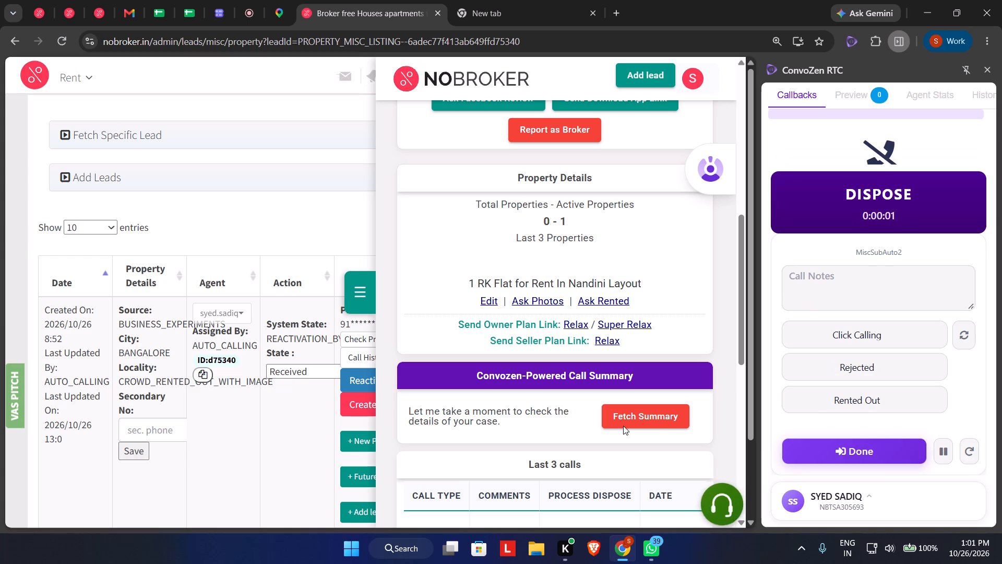
# Set the lead's state to Rejected with substate Rented Out and submit the call disposition.
pyautogui.click(289, 367)
pyautogui.click(292, 436)
pyautogui.click(290, 389)
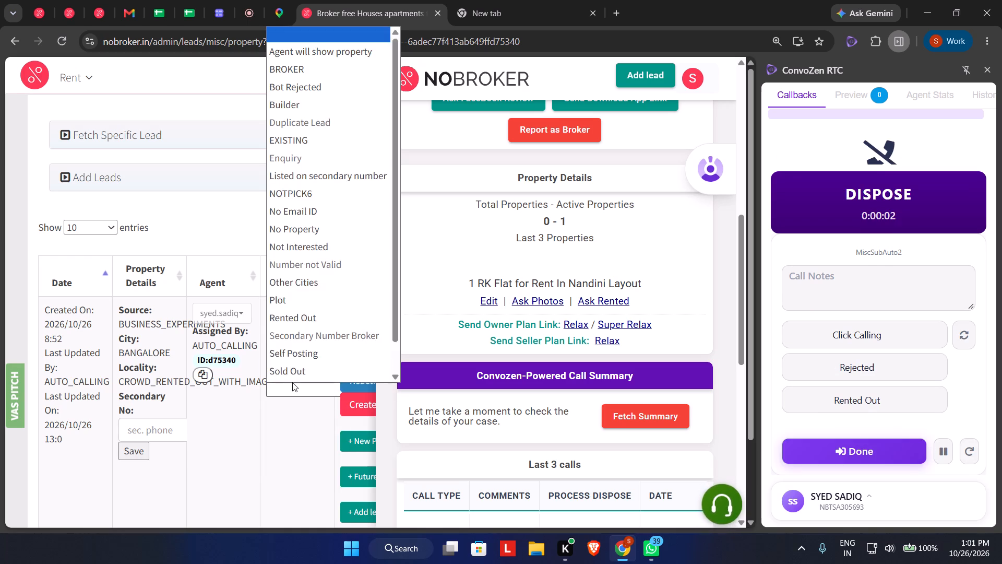
pyautogui.click(288, 298)
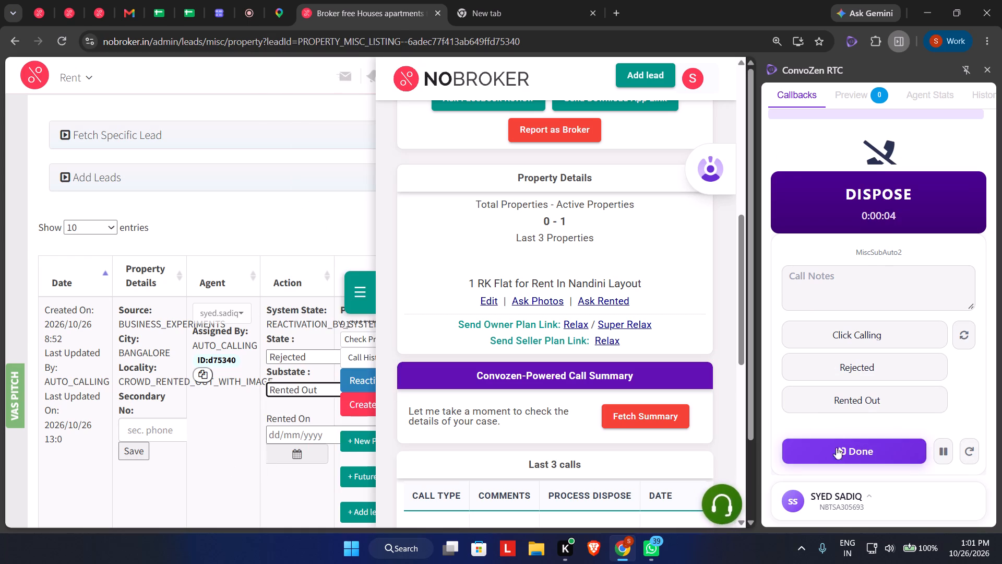
pyautogui.click(836, 456)
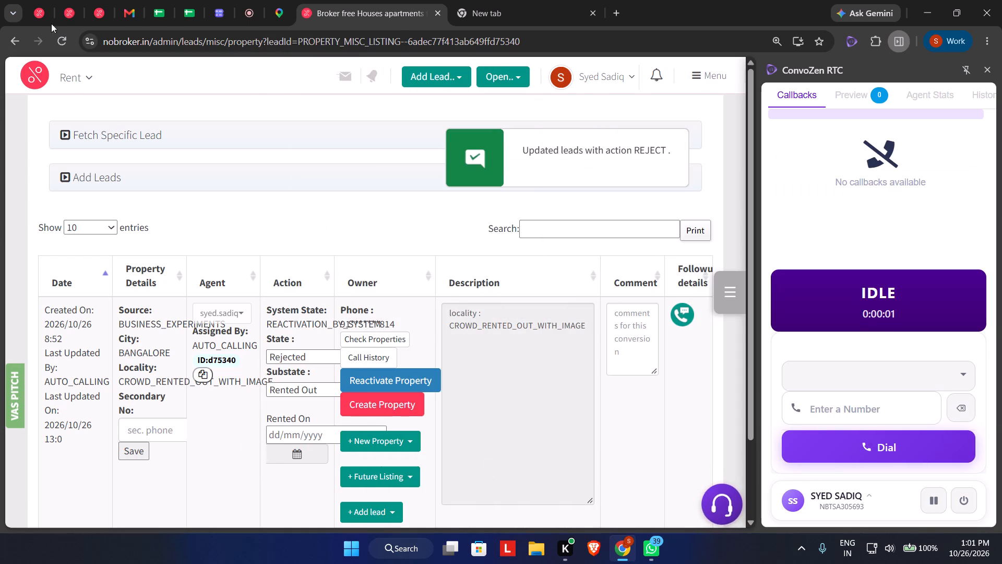
# Reload the pinned Listing Dashboard and examine it for the owner's listings.
pyautogui.click(40, 0)
pyautogui.scroll(3, 86, 148)
pyautogui.scroll(-8, 122, 198)
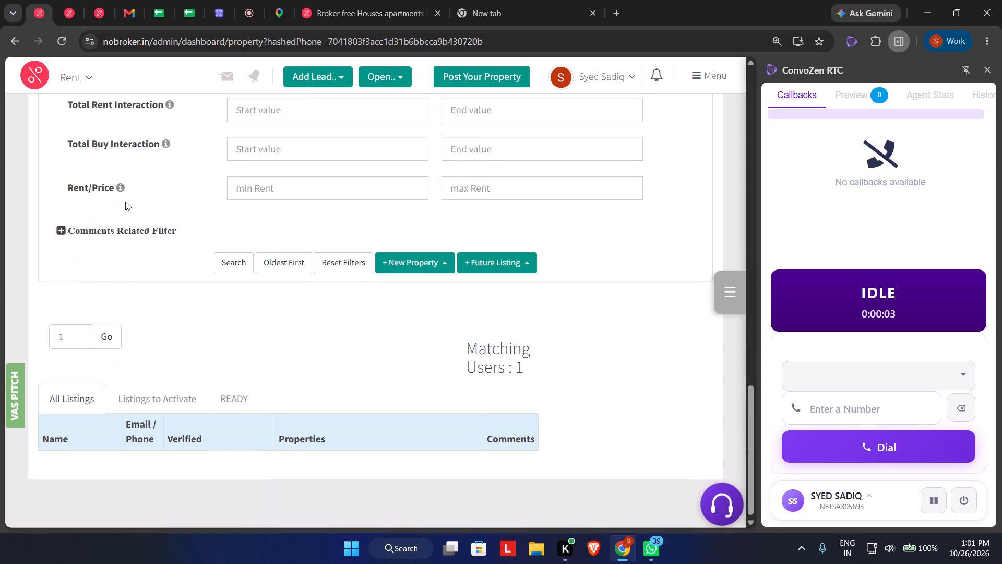
pyautogui.click(56, 45)
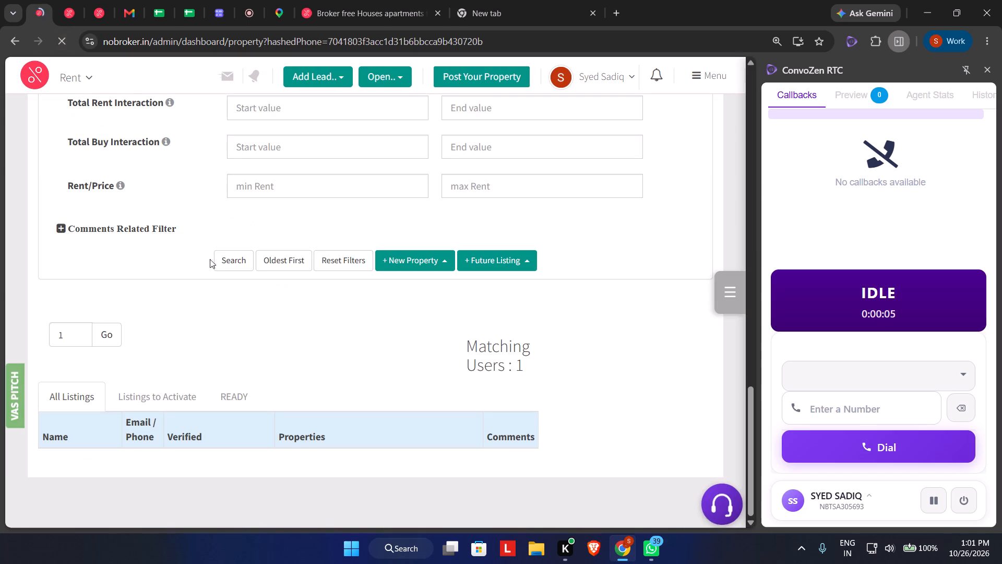
pyautogui.scroll(-4, 217, 260)
pyautogui.scroll(1, 218, 260)
pyautogui.scroll(7, 315, 358)
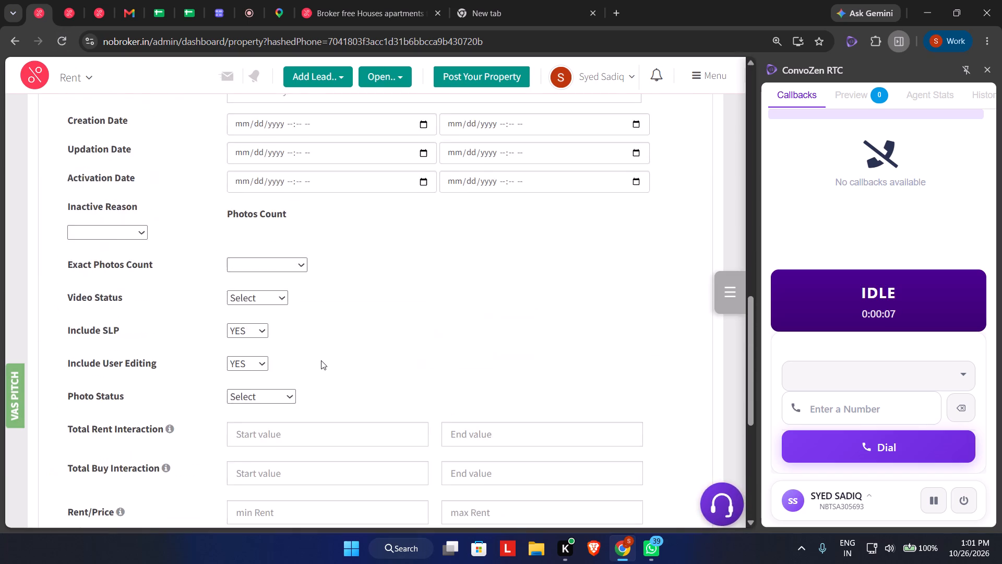
pyautogui.scroll(16, 321, 360)
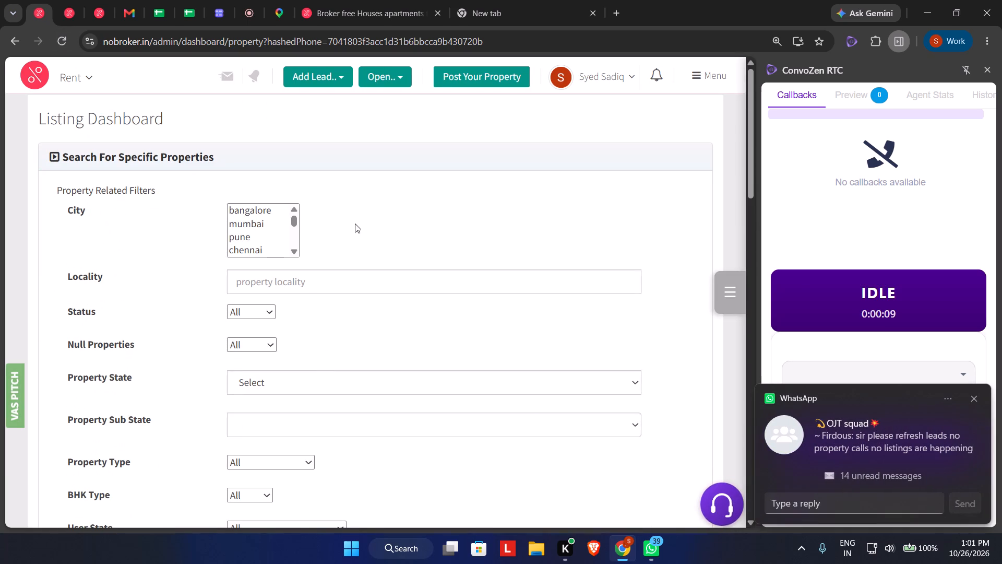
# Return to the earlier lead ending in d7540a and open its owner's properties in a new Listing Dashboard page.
pyautogui.click(9, 12)
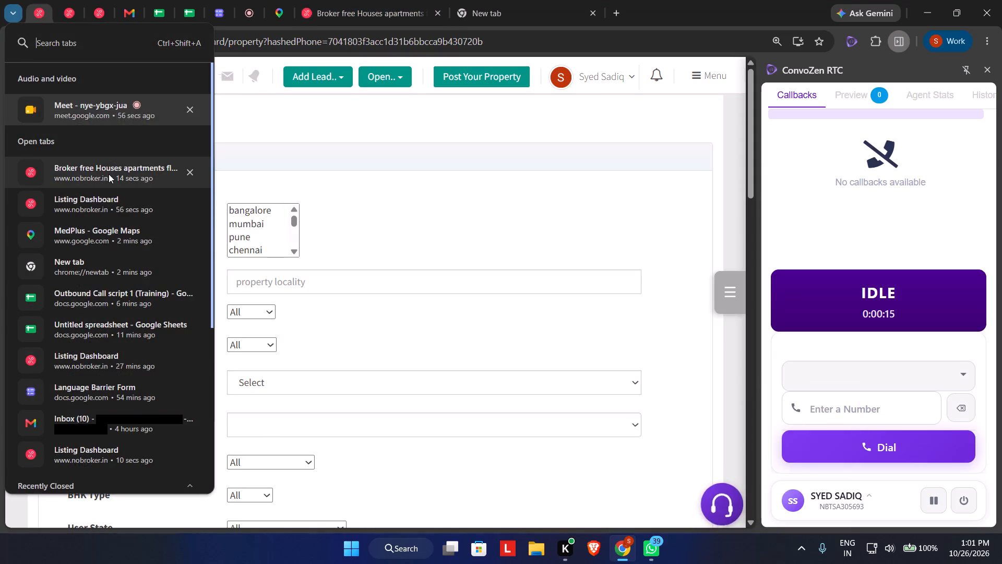
pyautogui.click(109, 174)
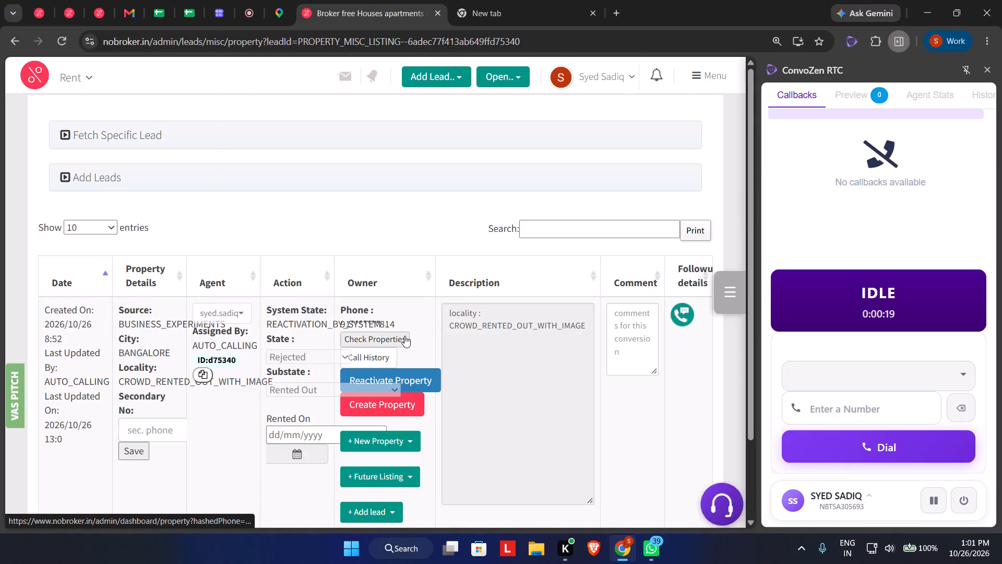
pyautogui.click(14, 42)
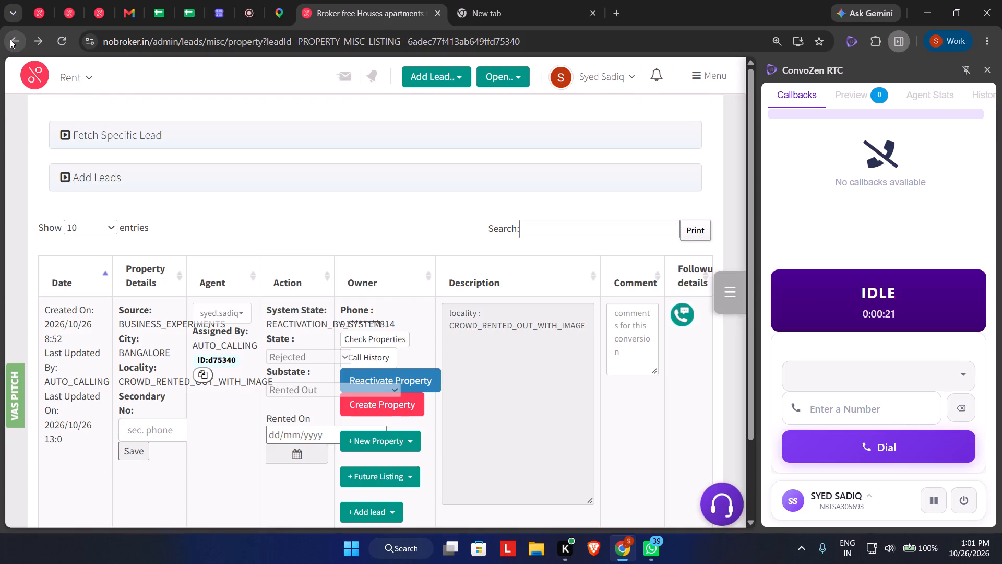
pyautogui.click(9, 39)
pyautogui.click(9, 39)
pyautogui.scroll(-2, 204, 281)
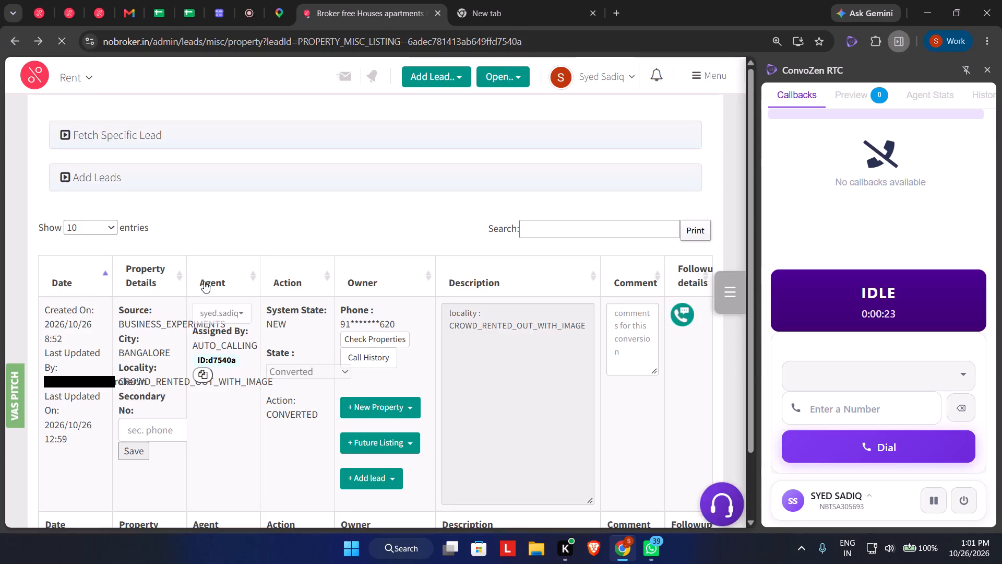
pyautogui.doubleClick(398, 261)
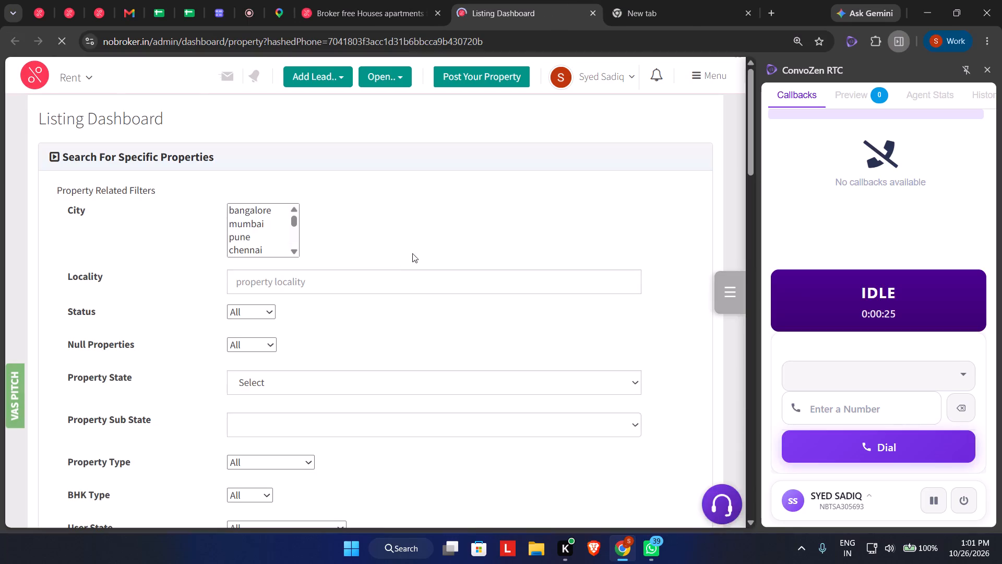
# Close the old pinned Listing Dashboard page of the same owner.
pyautogui.click(50, 17)
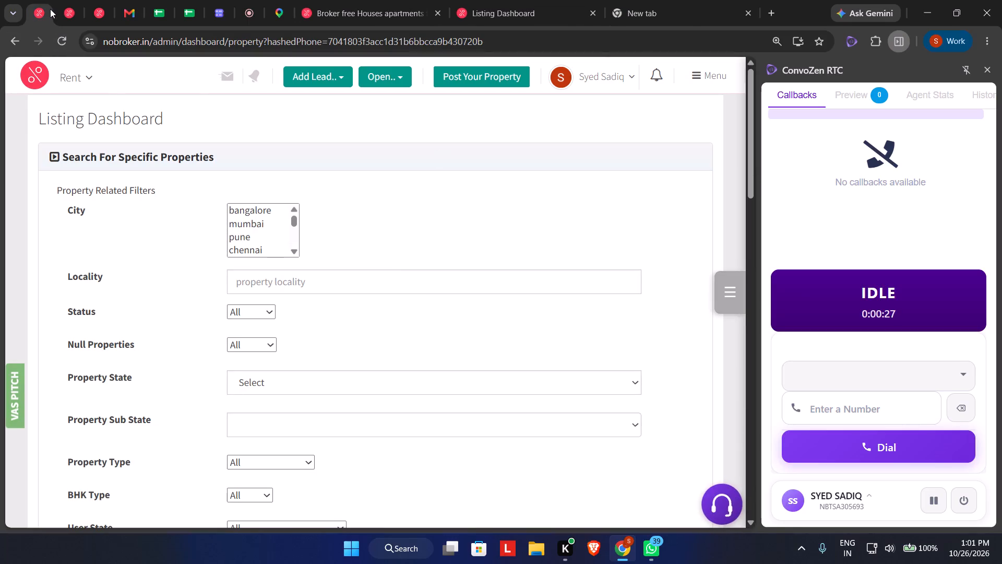
pyautogui.hotkey('ctrl', 'w')
pyautogui.hotkey('ctrl', 'w')
# Bring the owner's Kodigehalli listing into view on the new Listing Dashboard, pin the page, and move it to the start of the pinned pages.
pyautogui.click(508, 0)
pyautogui.scroll(-3, 455, 255)
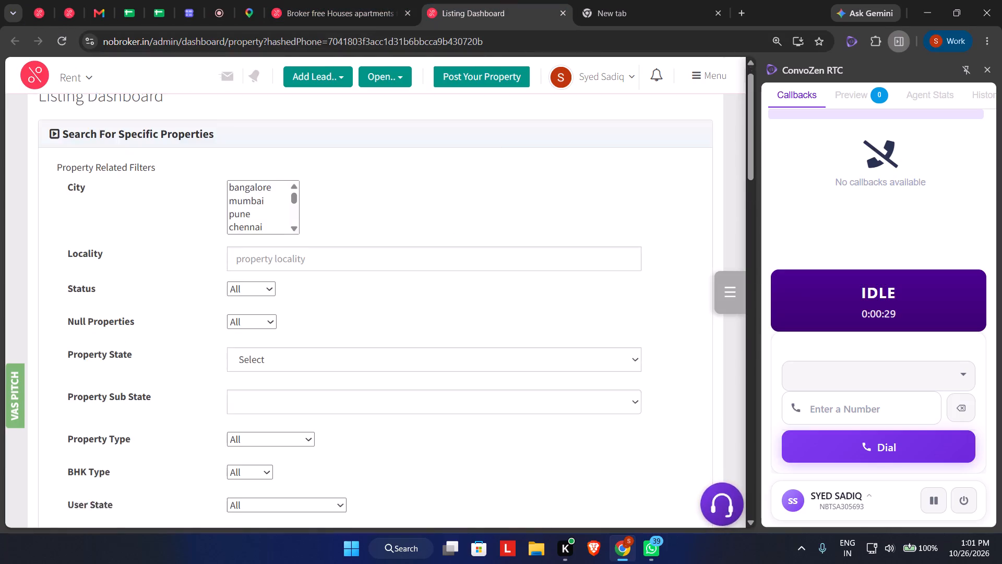
pyautogui.scroll(-19, 454, 261)
pyautogui.rightClick(478, 24)
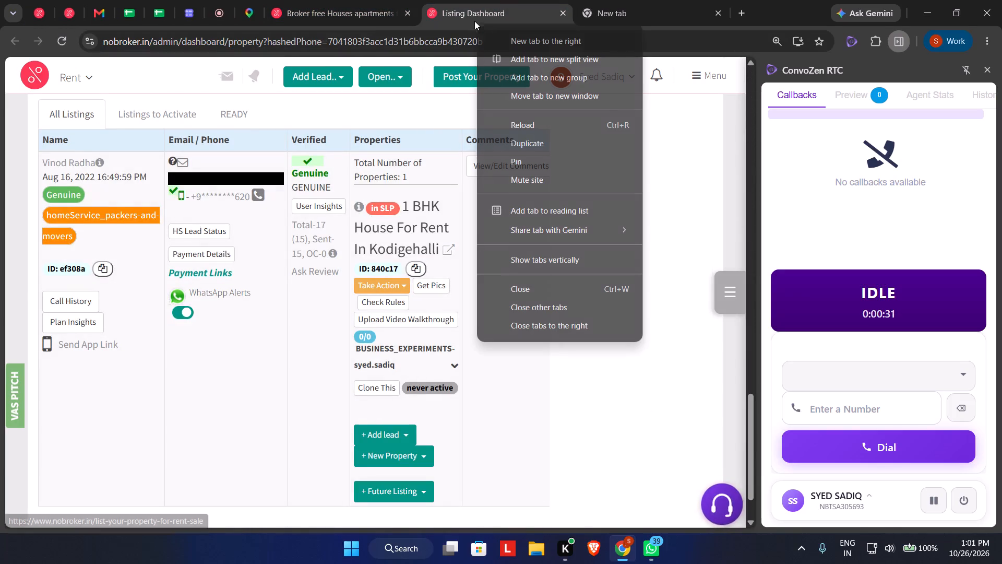
pyautogui.click(517, 164)
pyautogui.moveTo(284, 16); pyautogui.dragTo(273, 20)
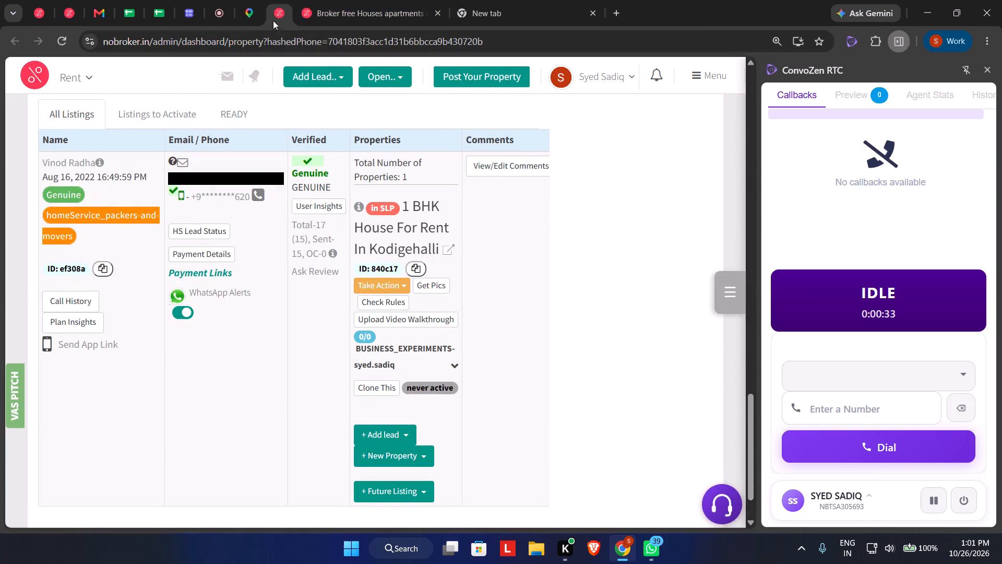
pyautogui.moveTo(273, 20); pyautogui.dragTo(63, 29)
pyautogui.moveTo(57, 28); pyautogui.dragTo(44, 23)
pyautogui.moveTo(67, 14); pyautogui.dragTo(33, 11)
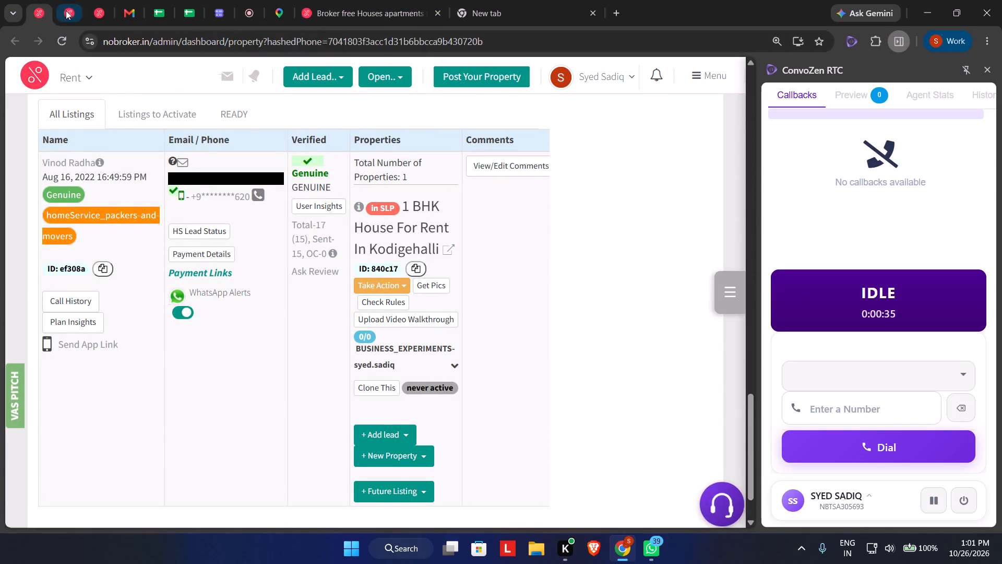
# Move the pinned Listing Dashboard with the Hoodi property to second place among the pinned pages and reload it.
pyautogui.click(96, 9)
pyautogui.click(68, 6)
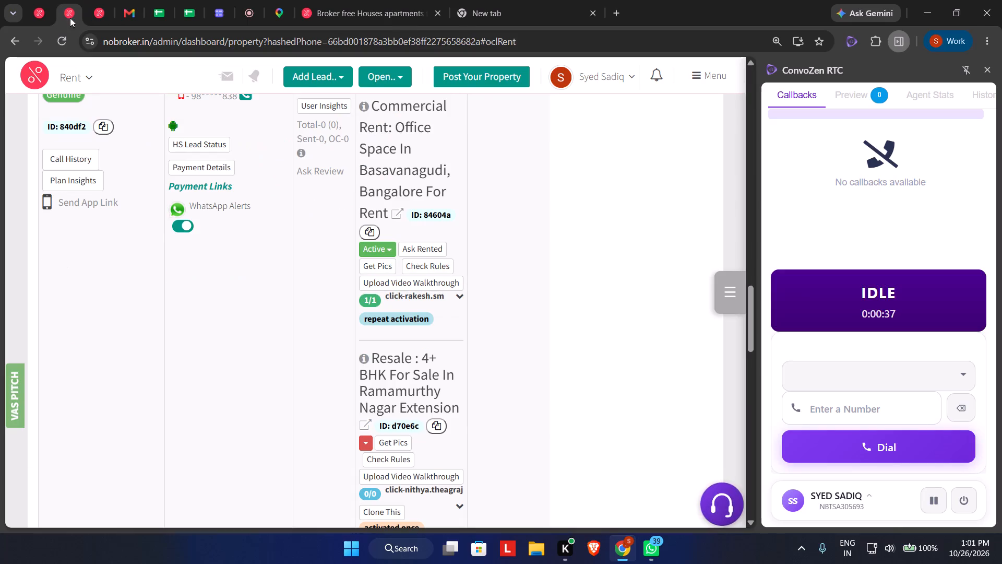
pyautogui.moveTo(99, 16); pyautogui.dragTo(69, 16)
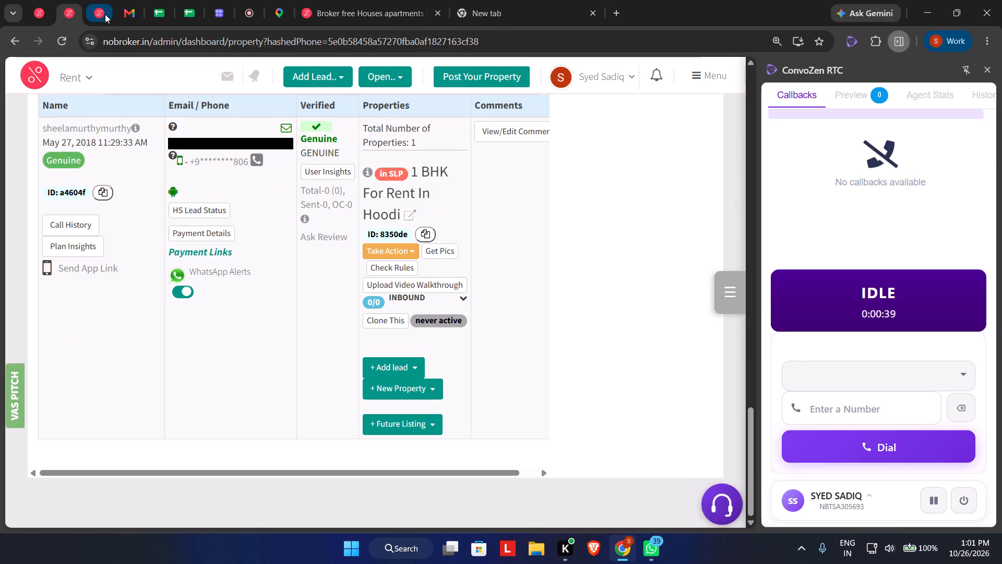
pyautogui.click(60, 40)
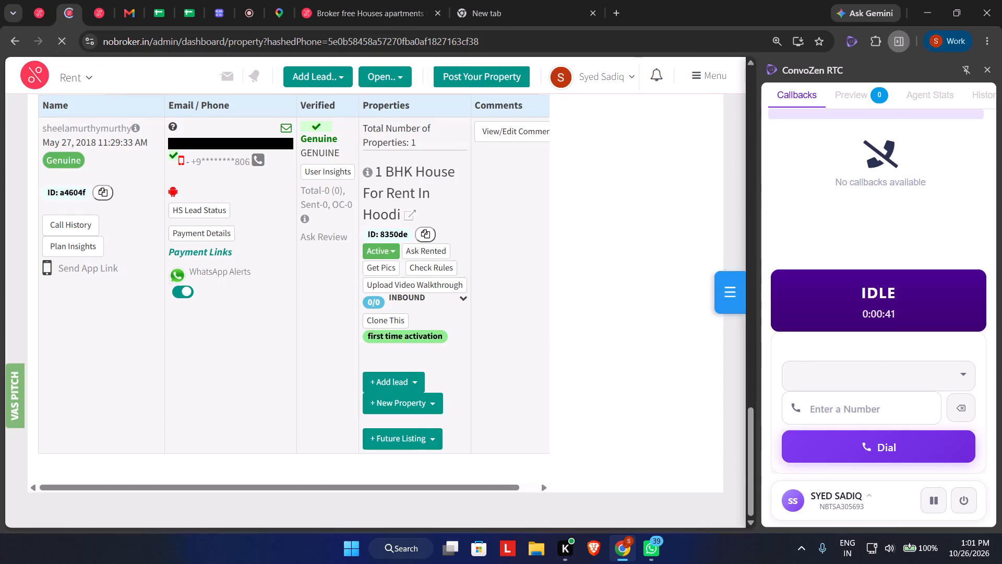
# Reload the pinned Listing Dashboard with the Kodigehalli house to check the listing's status.
pyautogui.click(34, 9)
pyautogui.click(65, 47)
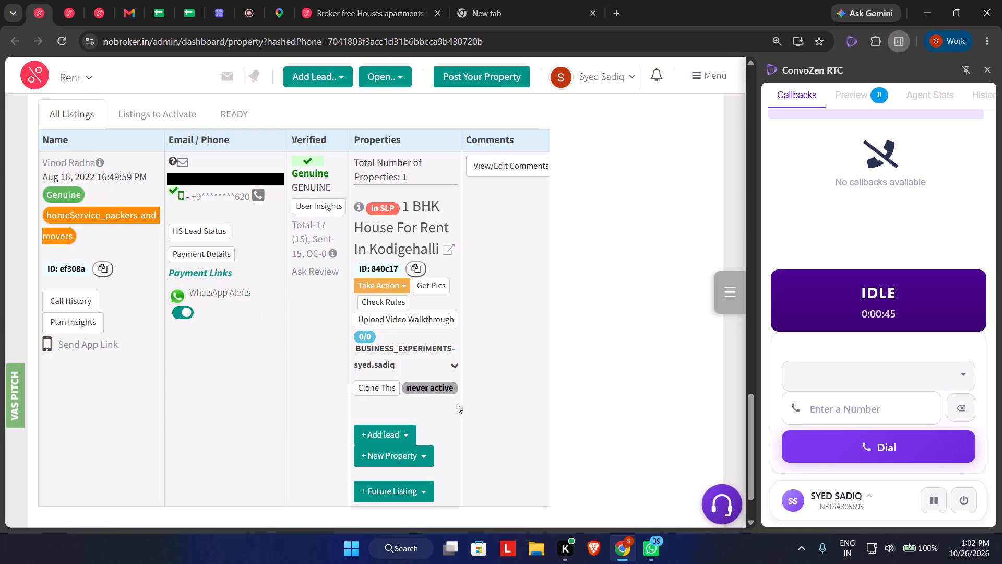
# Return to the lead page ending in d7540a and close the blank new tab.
pyautogui.click(362, 0)
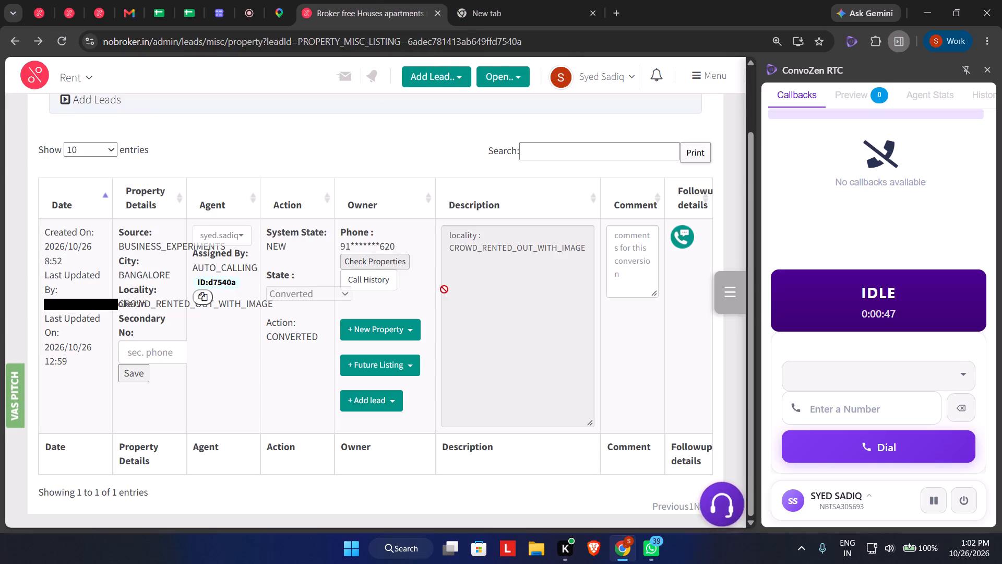
pyautogui.click(375, 134)
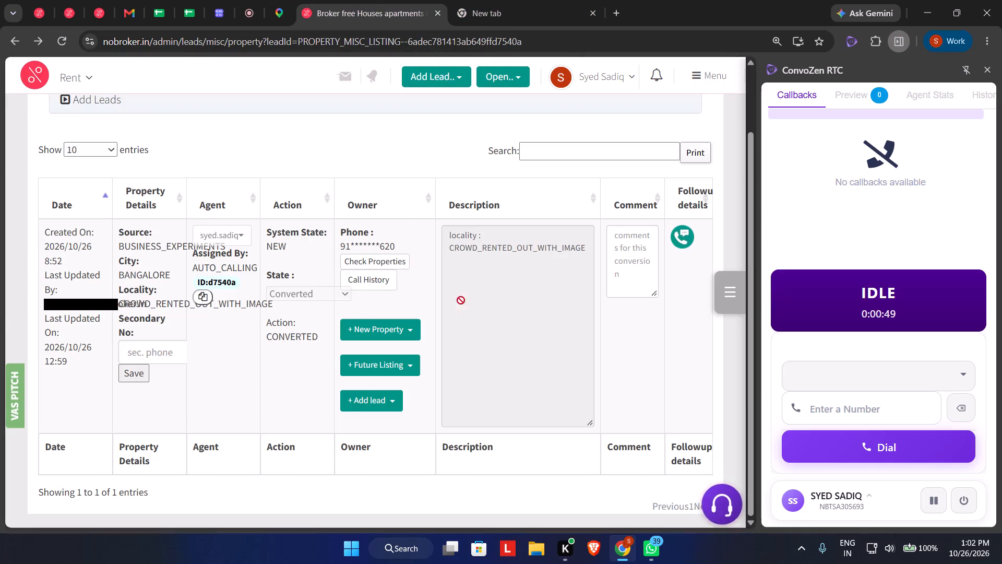
pyautogui.doubleClick(511, 8)
pyautogui.click(341, 0)
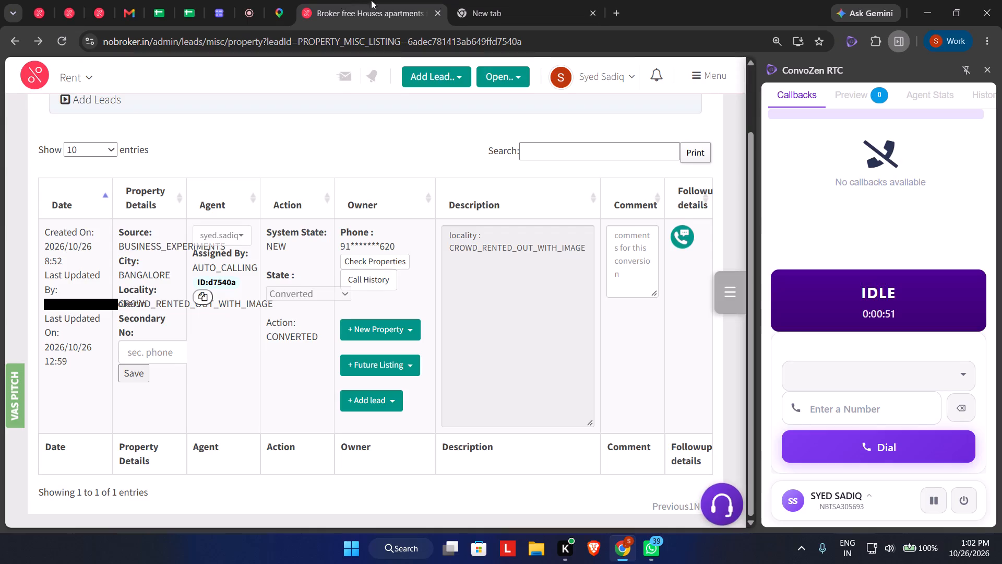
pyautogui.click(598, 11)
pyautogui.click(592, 10)
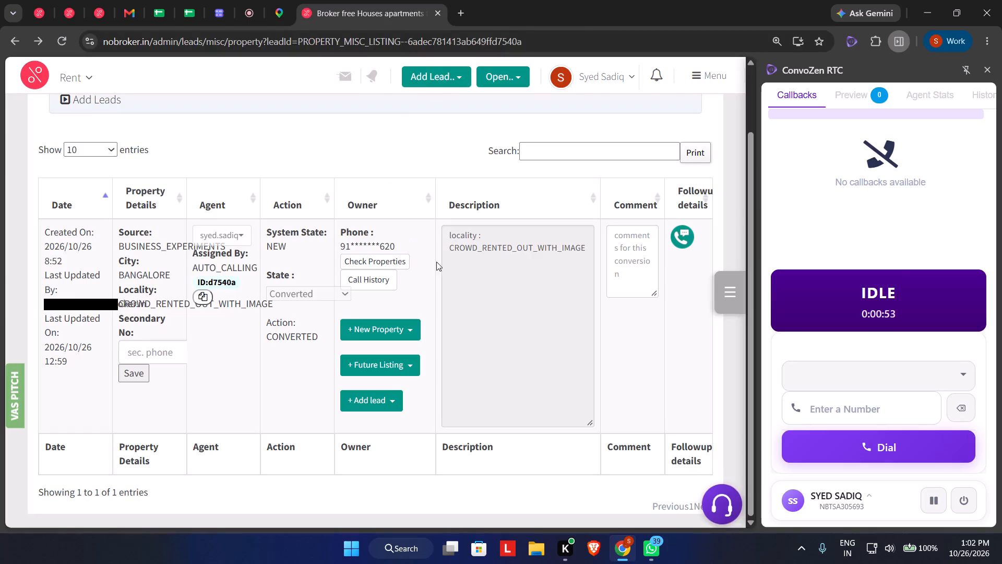
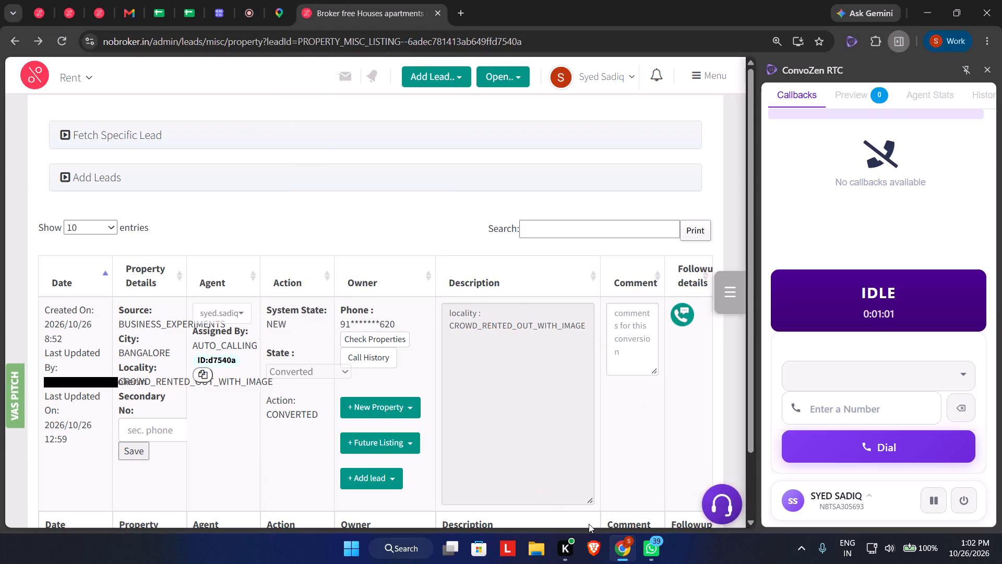
# In the call tally spreadsheet, set the 26/10/25 row's Reactivation value to 2 and New value to 1.
pyautogui.click(148, 7)
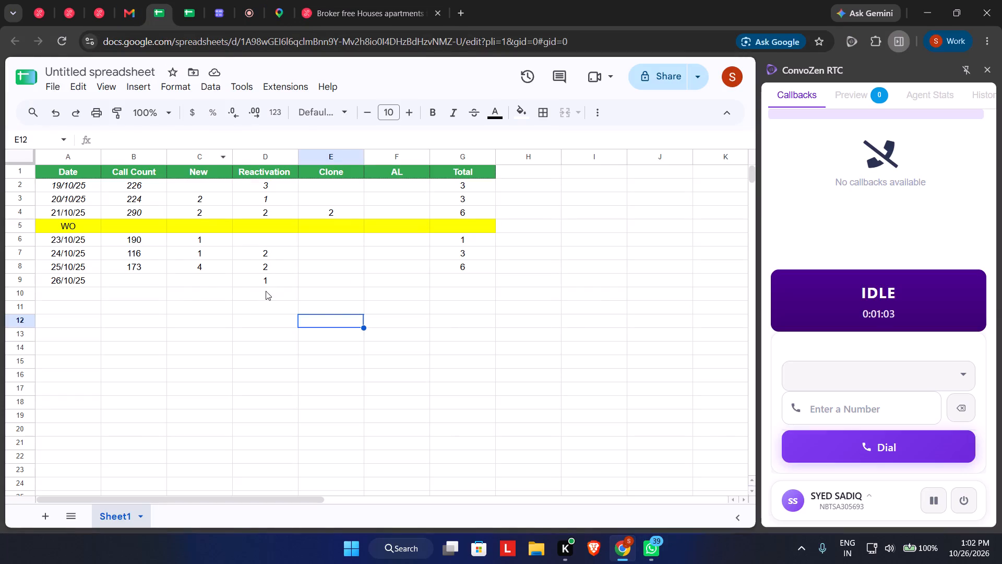
pyautogui.click(270, 282)
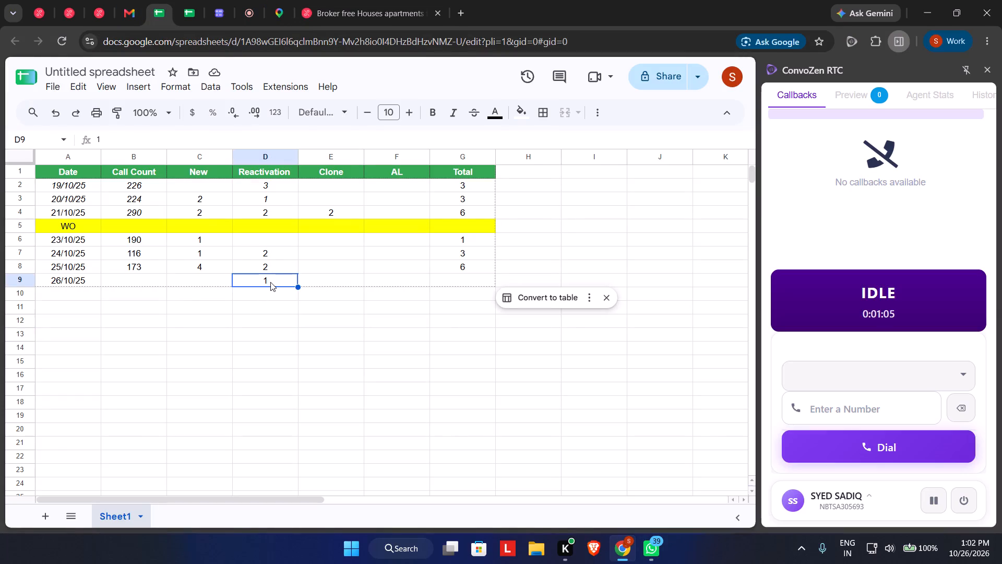
pyautogui.doubleClick(270, 282)
pyautogui.moveTo(270, 282); pyautogui.dragTo(264, 286)
pyautogui.press('2')
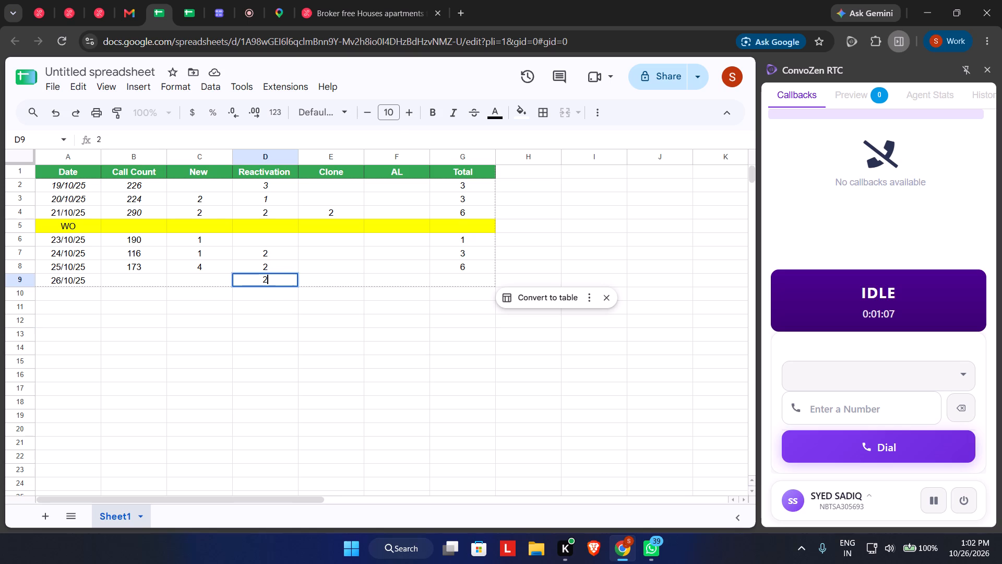
pyautogui.doubleClick(199, 281)
pyautogui.press('1')
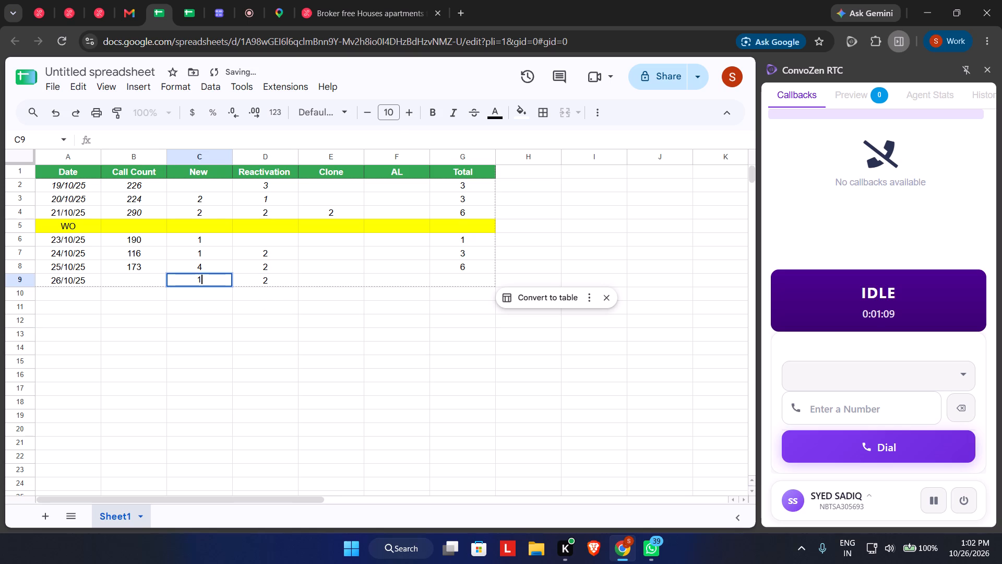
pyautogui.click(402, 354)
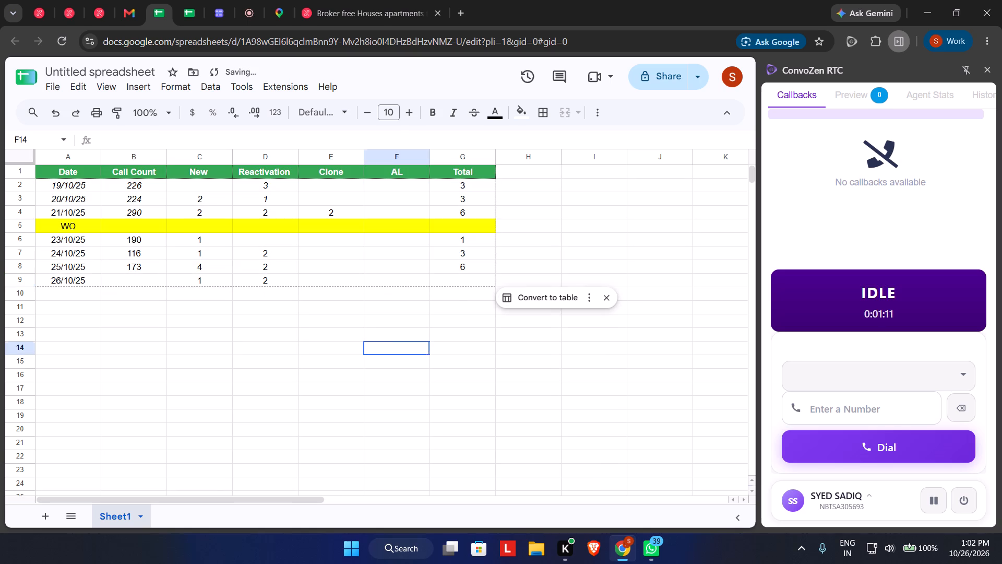
# Convert the daily call tally range from Date to Total into a table.
pyautogui.click(282, 285)
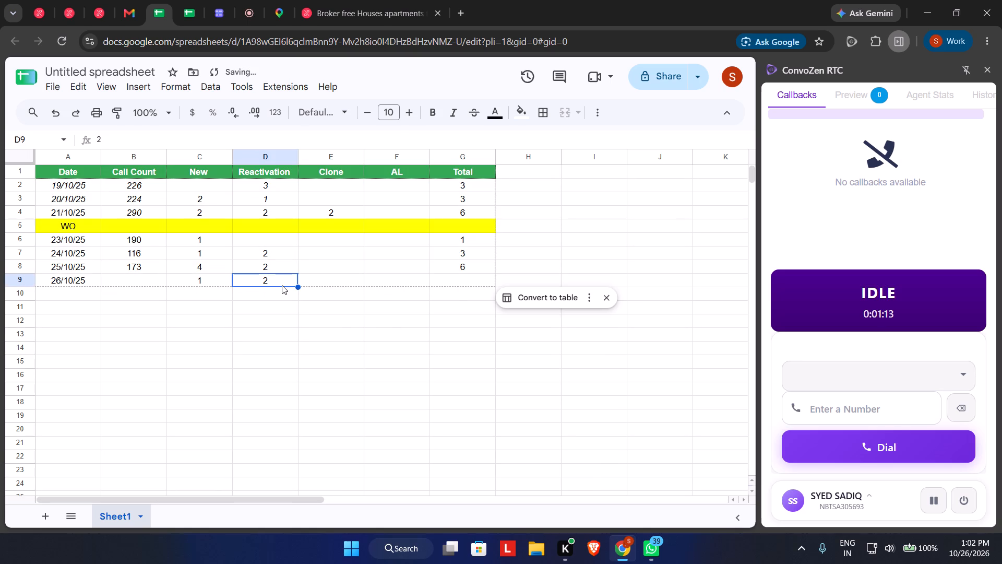
pyautogui.click(533, 295)
pyautogui.click(491, 424)
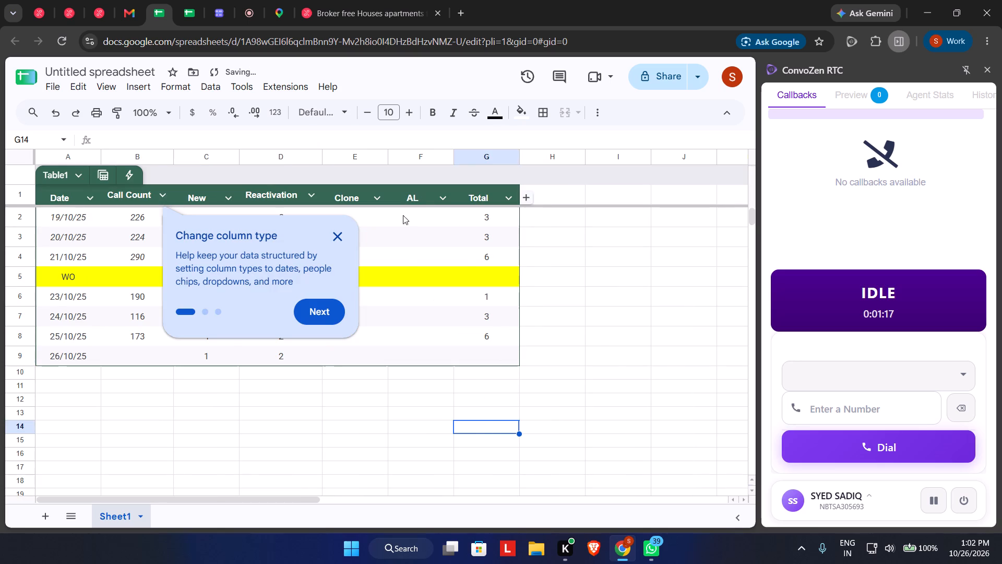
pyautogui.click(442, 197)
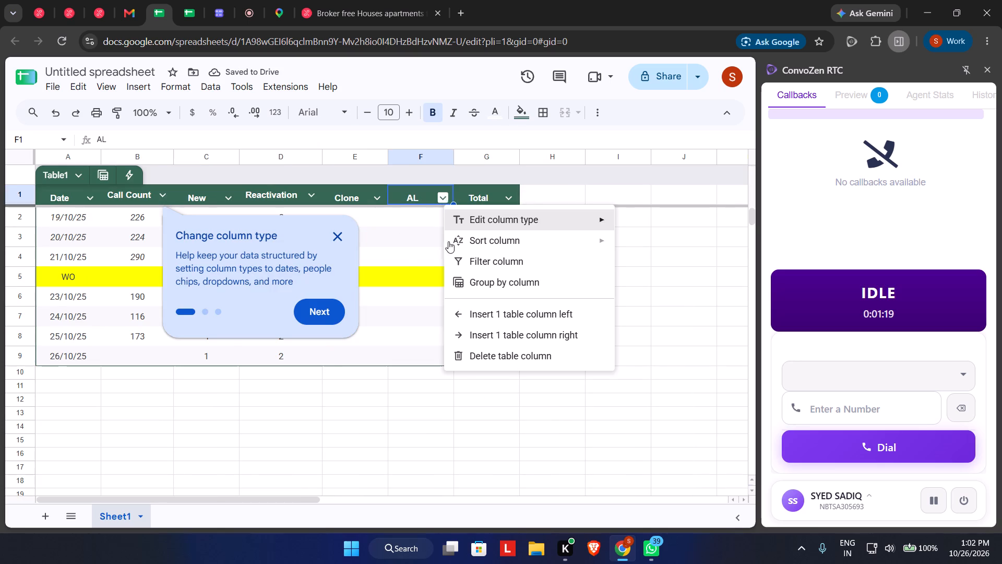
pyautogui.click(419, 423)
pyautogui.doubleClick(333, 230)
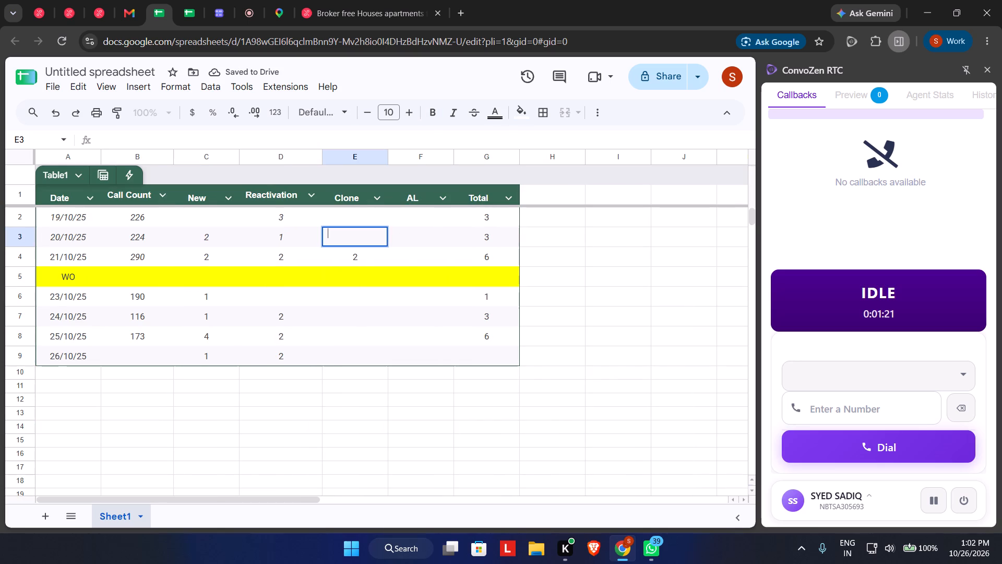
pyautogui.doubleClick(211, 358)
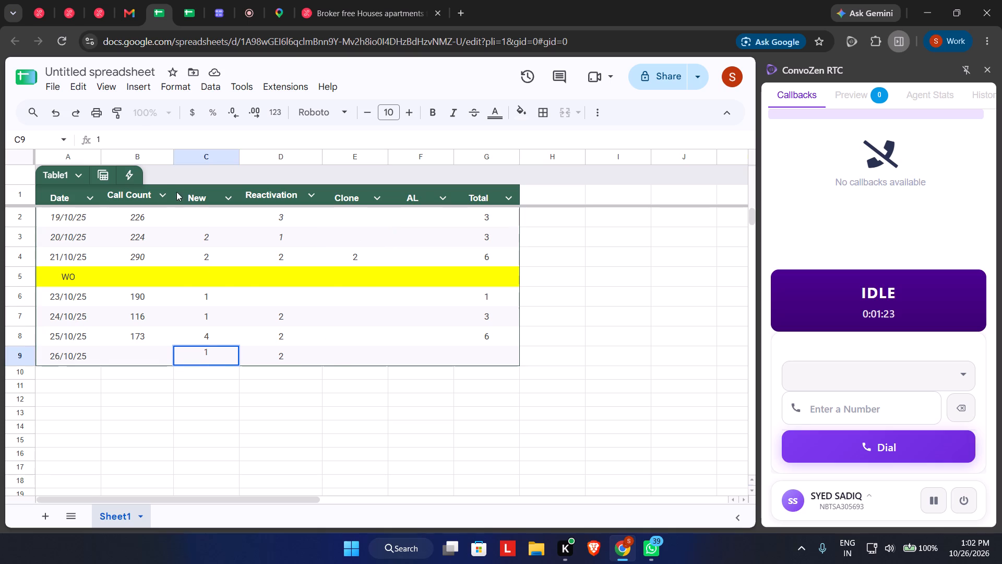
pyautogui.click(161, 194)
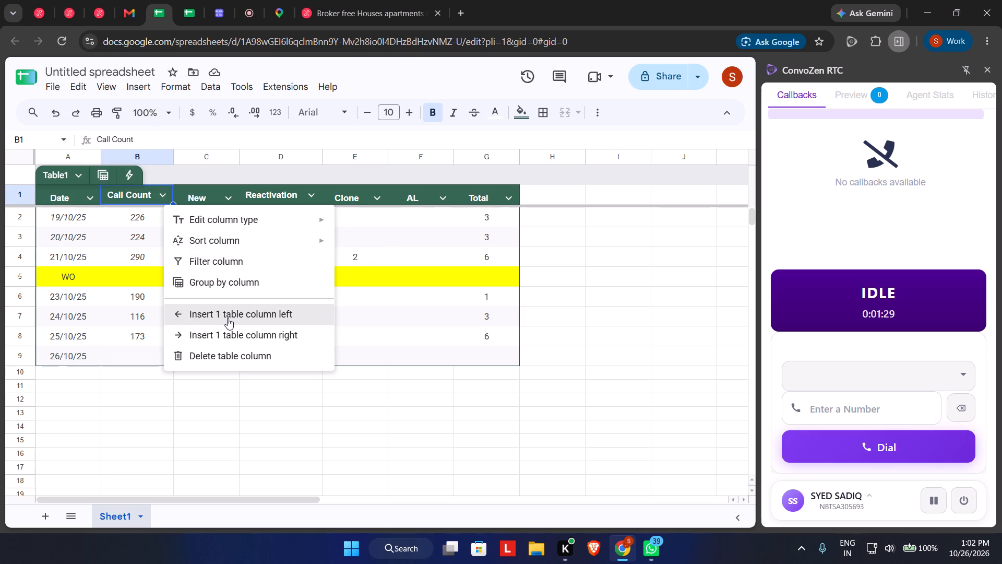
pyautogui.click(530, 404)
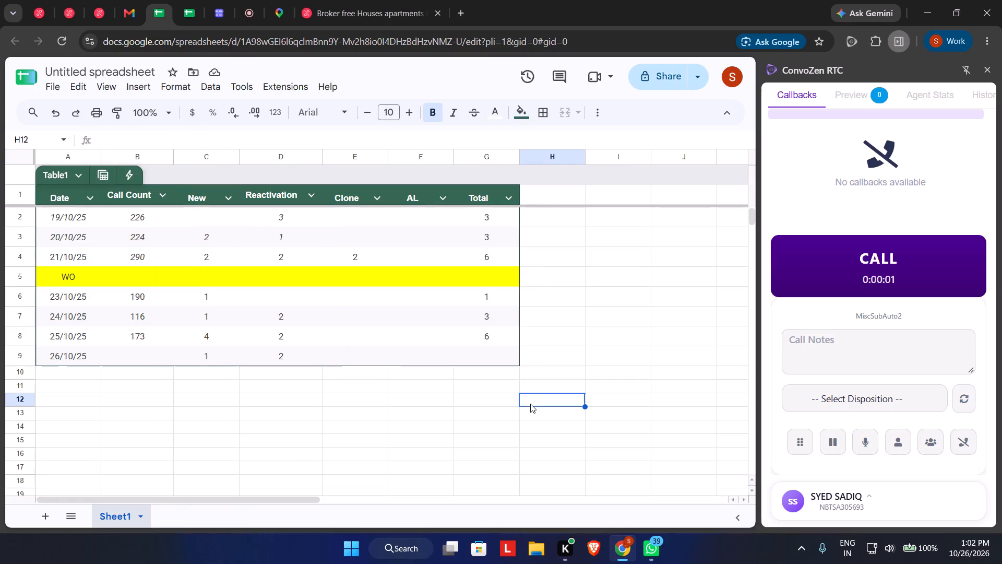
# Return to the lead page for the incoming call and check the owner's properties in the listing dashboard, closing it when done.
pyautogui.click(390, 0)
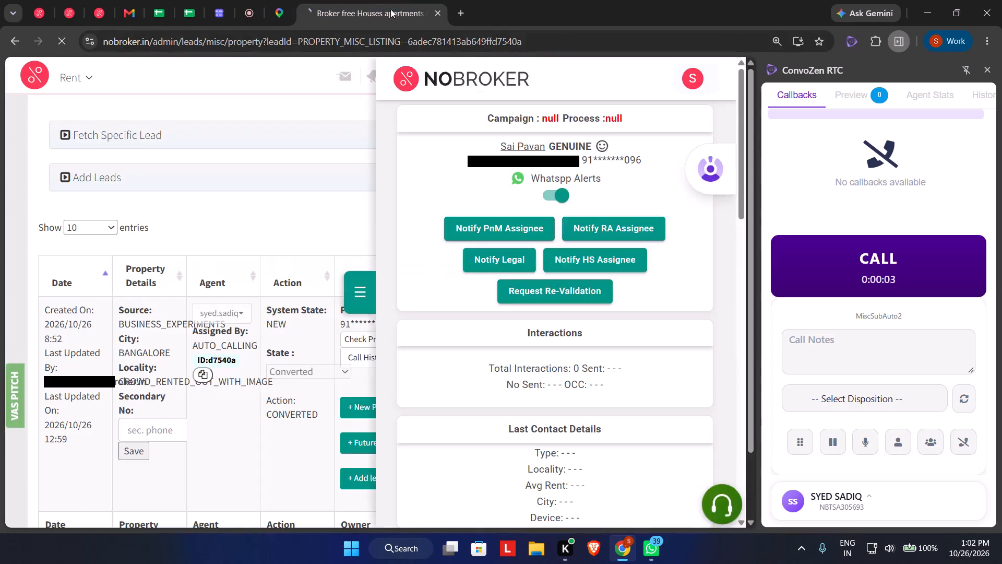
pyautogui.scroll(-8, 503, 364)
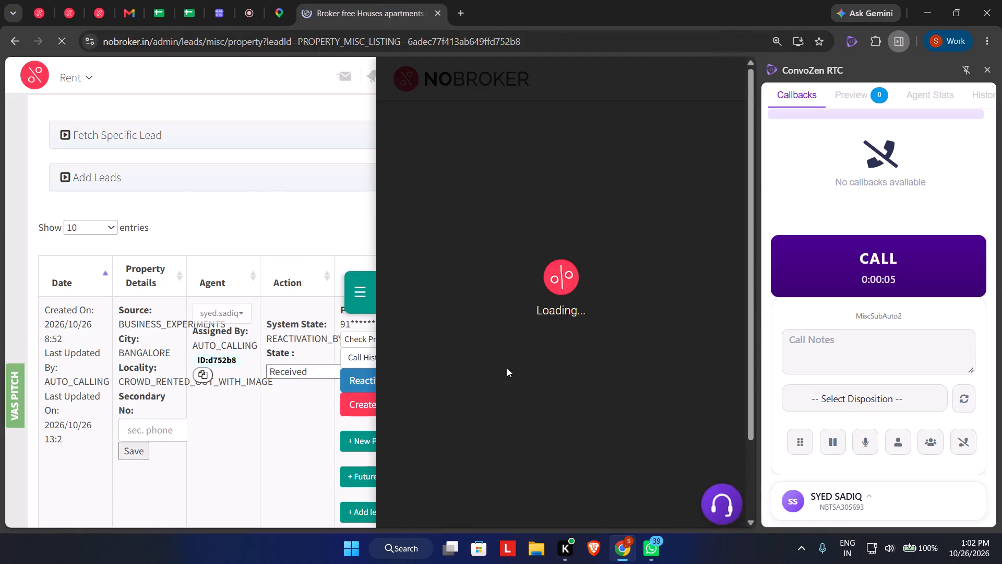
pyautogui.scroll(2, 507, 368)
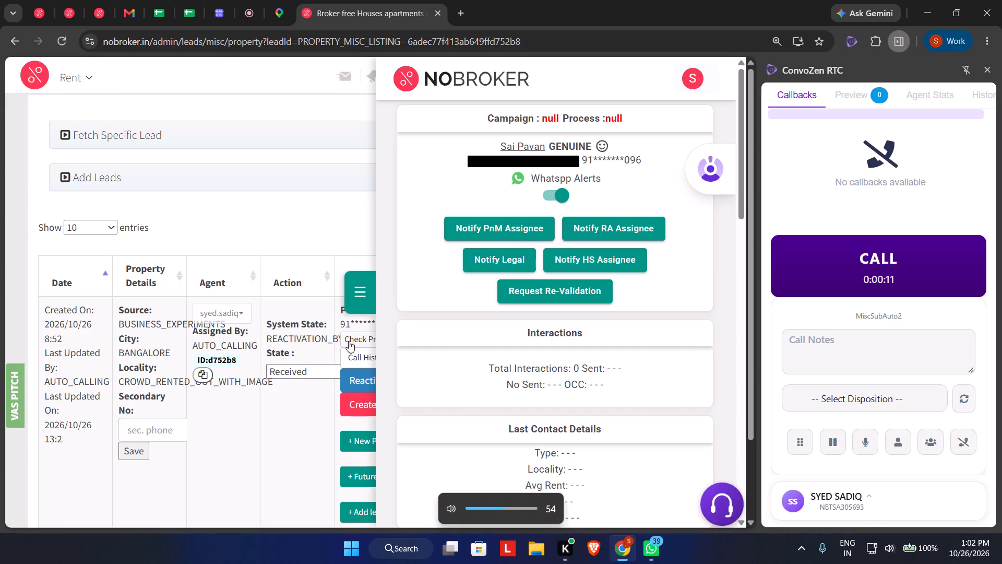
pyautogui.click(365, 344)
pyautogui.scroll(-16, 493, 372)
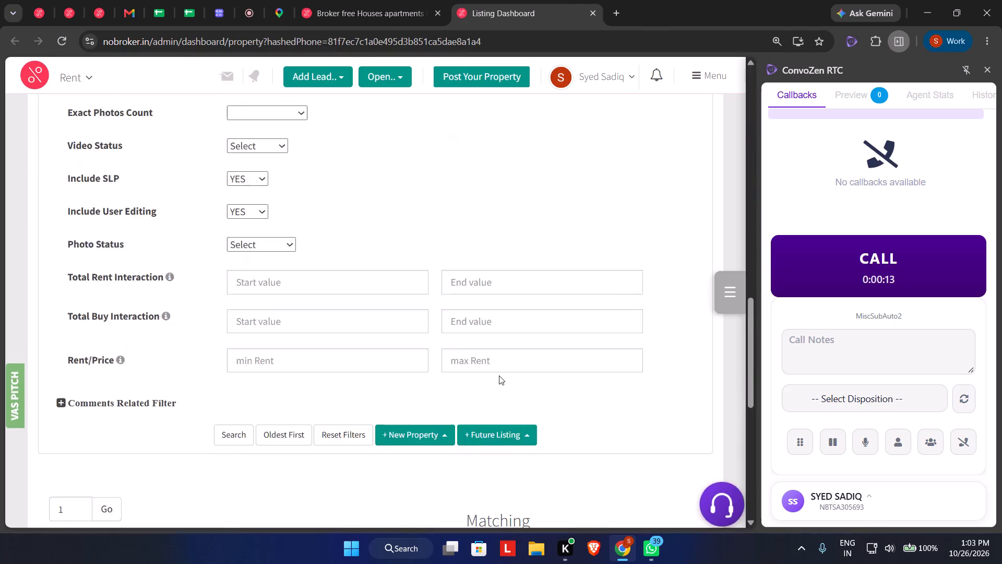
pyautogui.scroll(-9, 499, 375)
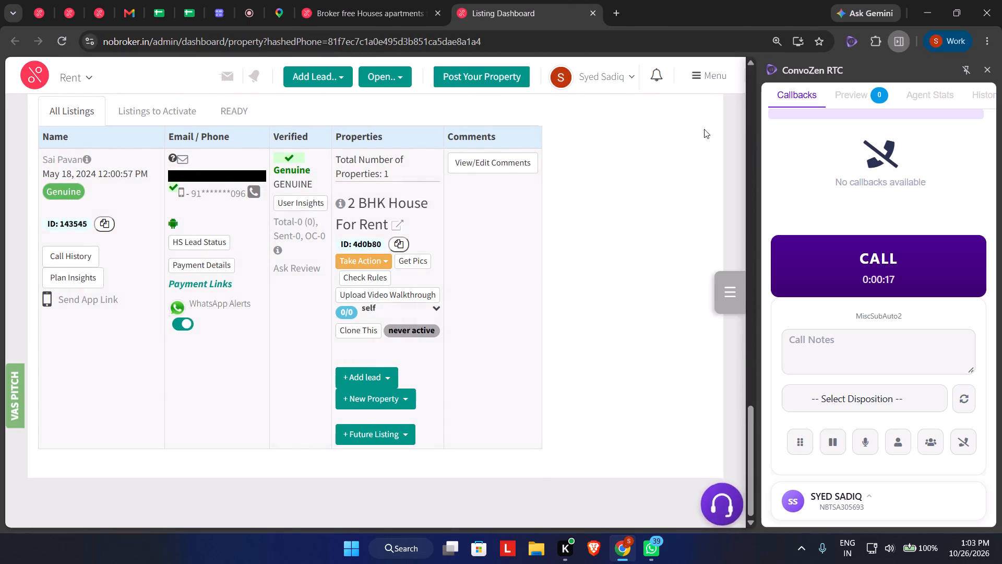
pyautogui.click(588, 15)
pyautogui.click(593, 17)
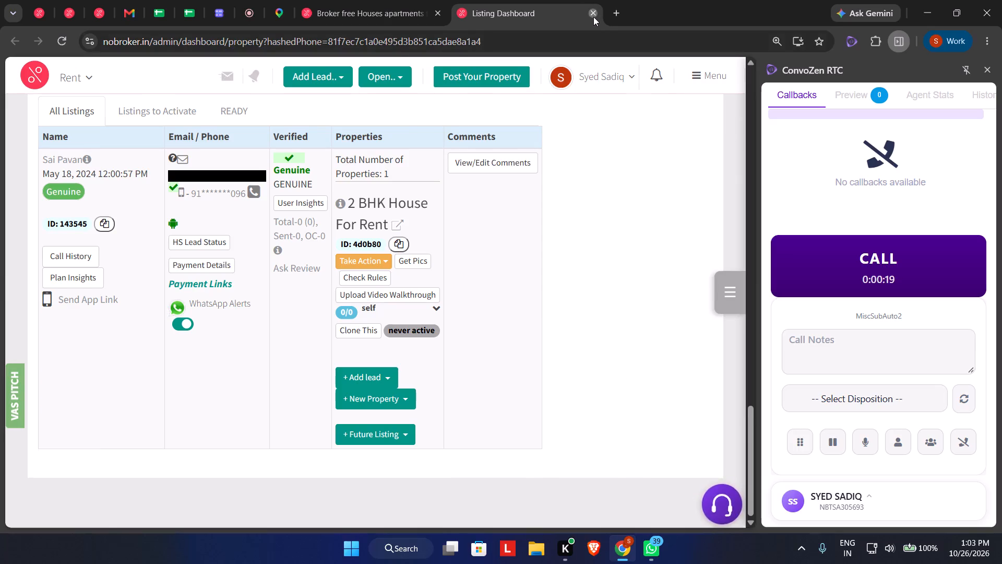
# End the call and set its disposition to Click Calling, opening the level 2 disposition choices.
pyautogui.click(970, 451)
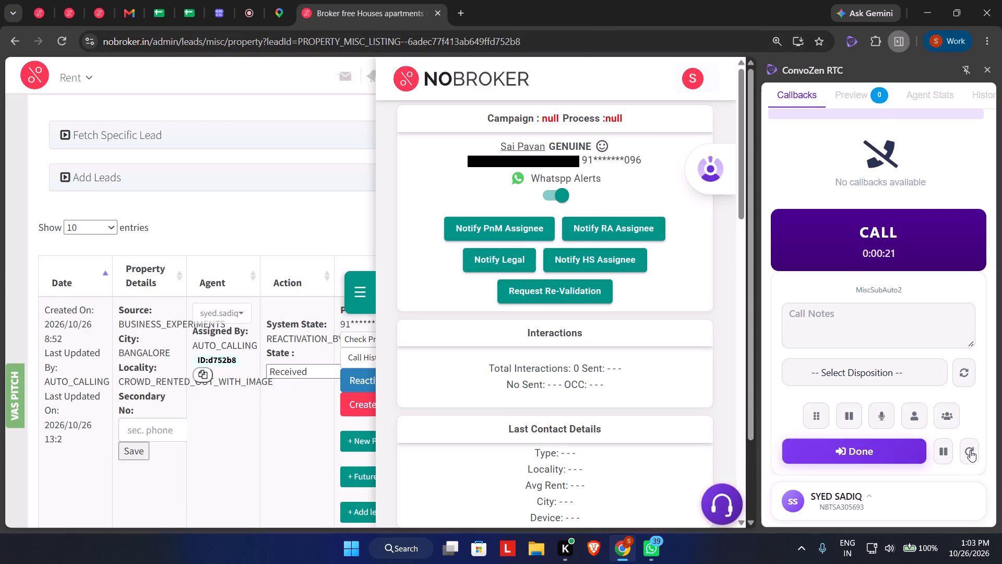
pyautogui.click(851, 366)
pyautogui.click(877, 408)
pyautogui.click(883, 440)
pyautogui.click(854, 392)
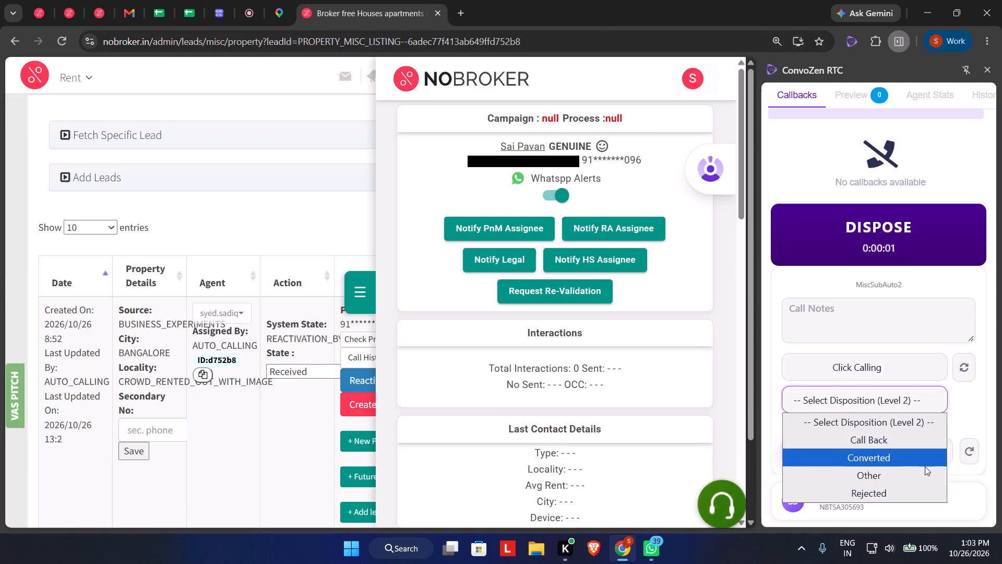
# Set the call's level 2 disposition to Rejected and level 3 disposition to Rented Out.
pyautogui.click(927, 493)
pyautogui.click(868, 409)
pyautogui.click(842, 356)
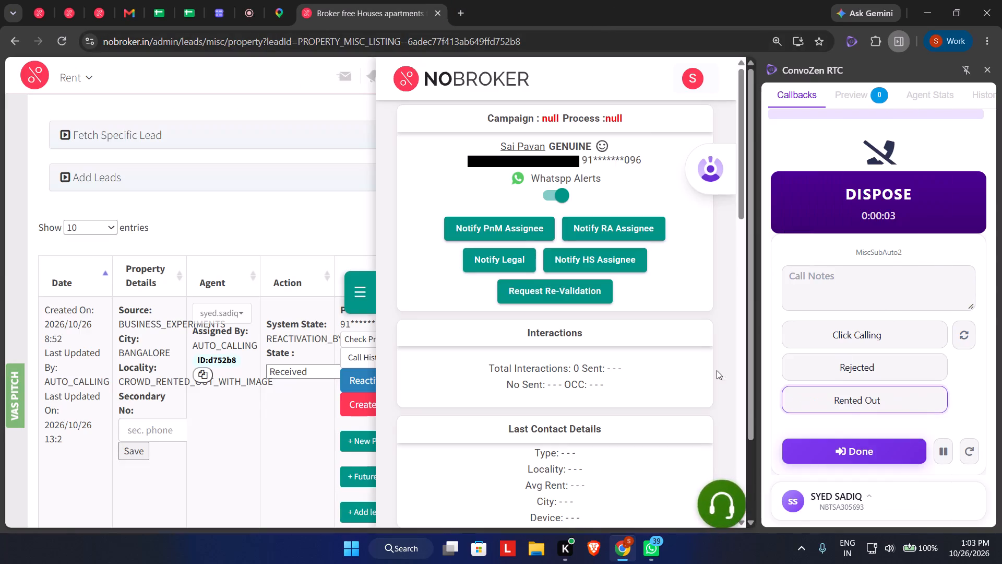
# Set the lead's state to Rejected with the substate Rented Out.
pyautogui.click(341, 380)
pyautogui.click(318, 373)
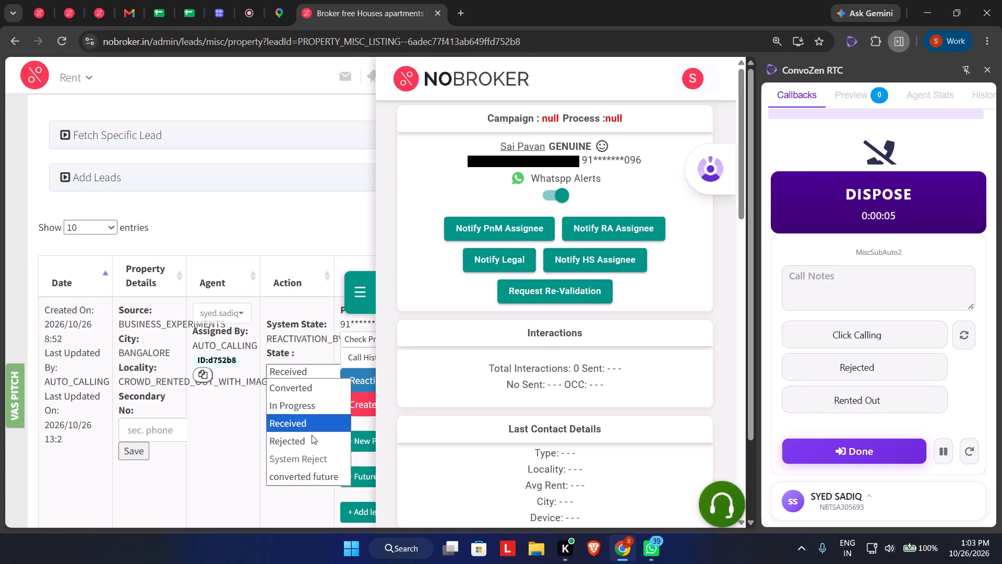
pyautogui.click(313, 440)
pyautogui.click(291, 380)
pyautogui.click(296, 391)
pyautogui.click(297, 300)
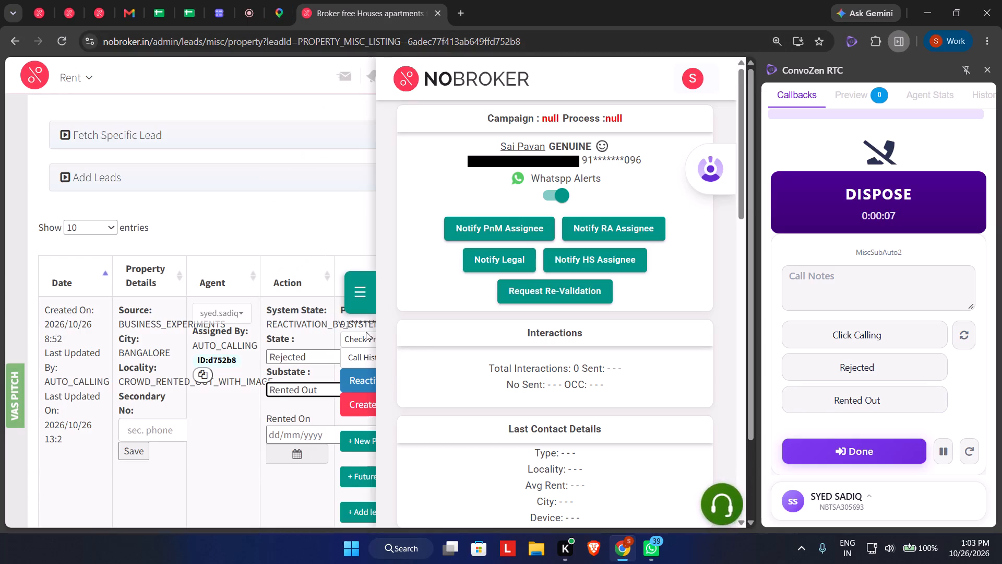
# Submit the completed call disposition.
pyautogui.click(829, 451)
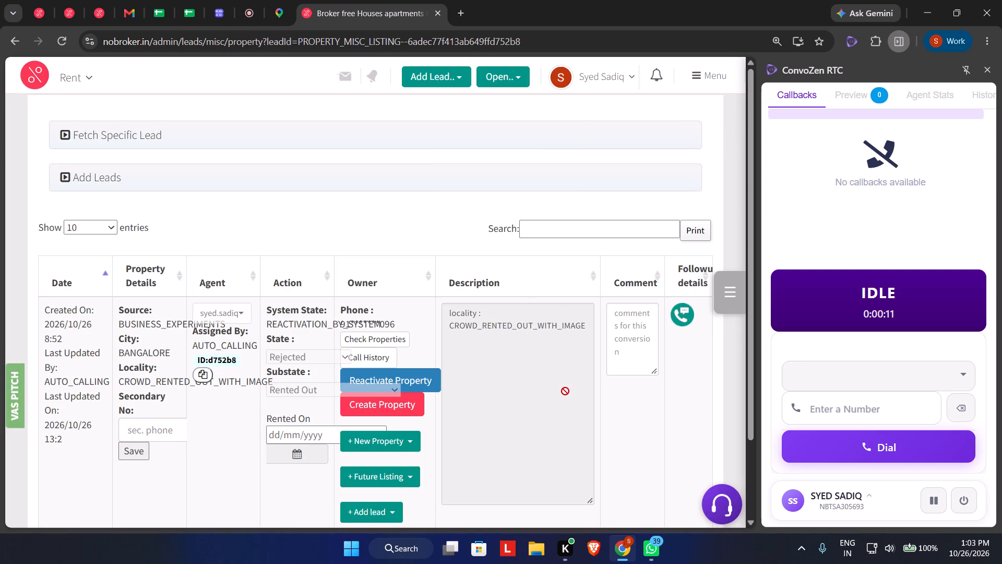
# Connect the computer to the iPhone Wi-Fi network and close the network list.
pyautogui.click(874, 563)
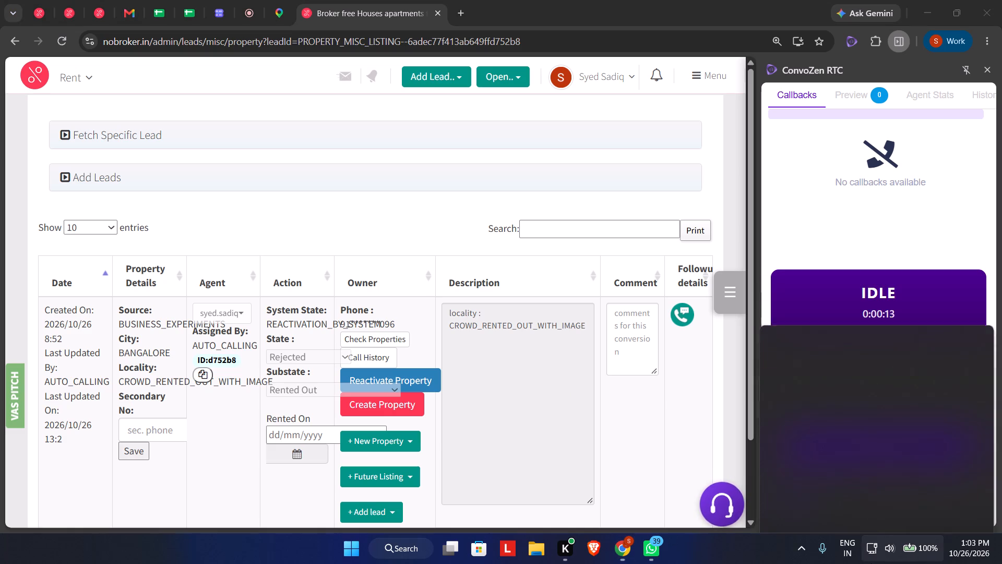
pyautogui.click(830, 301)
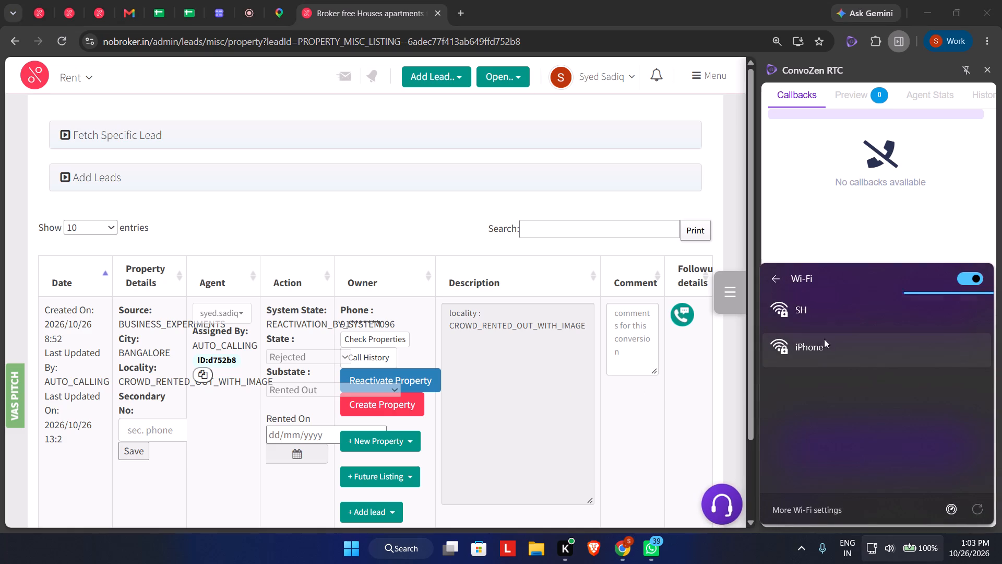
pyautogui.click(824, 346)
pyautogui.click(921, 401)
pyautogui.click(739, 563)
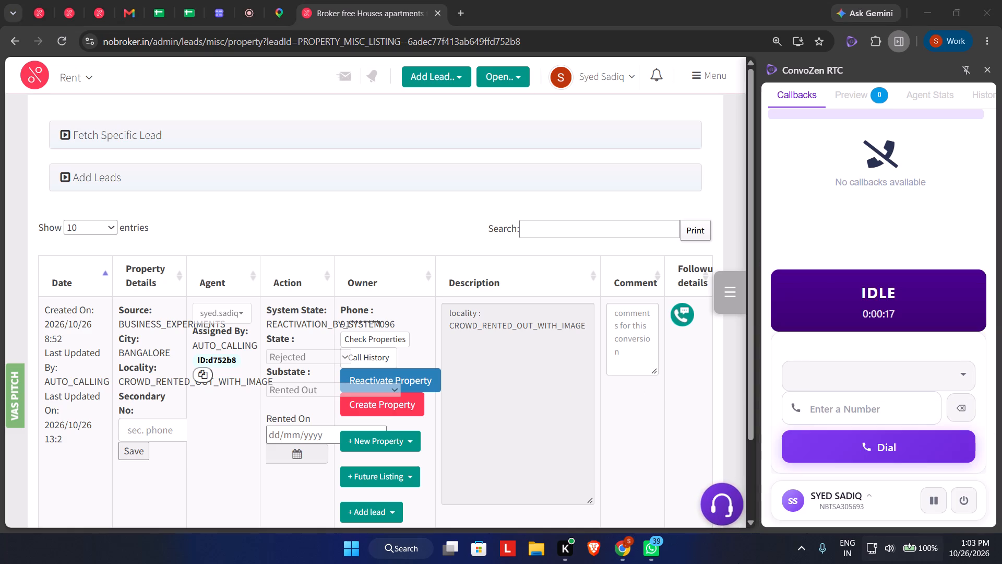
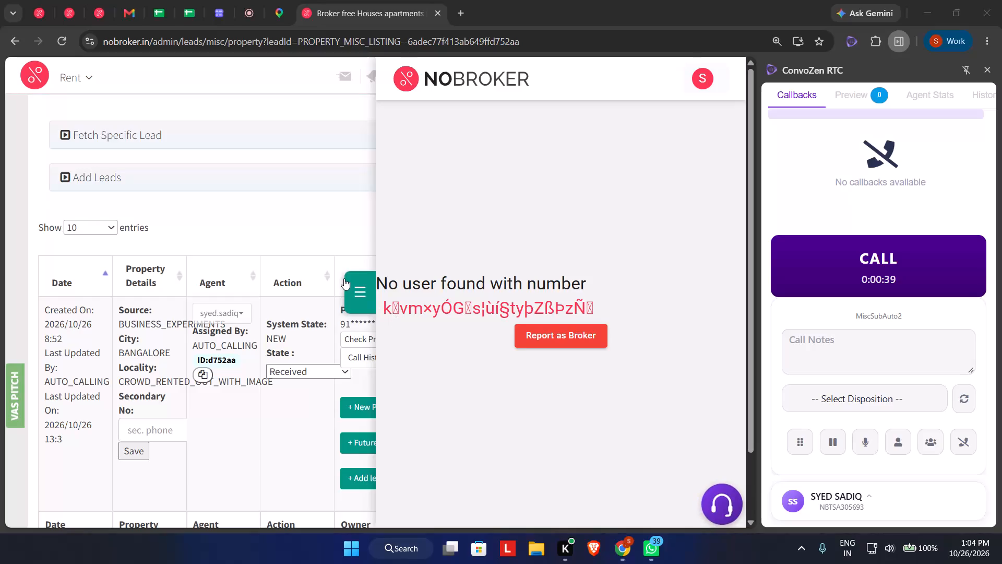
# End the call and set the lead's state to Rejected with substate Other Cities.
pyautogui.click(311, 370)
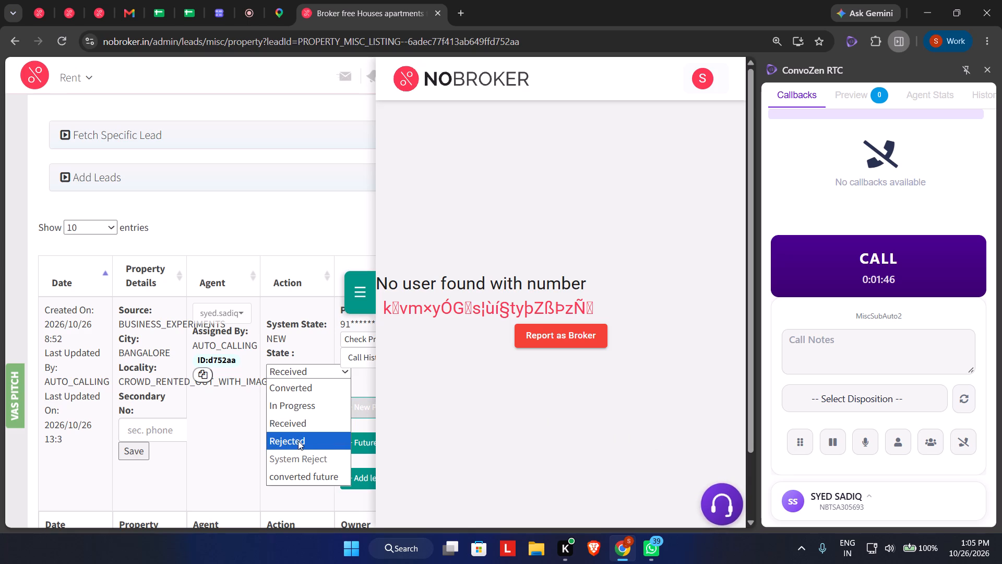
pyautogui.click(967, 447)
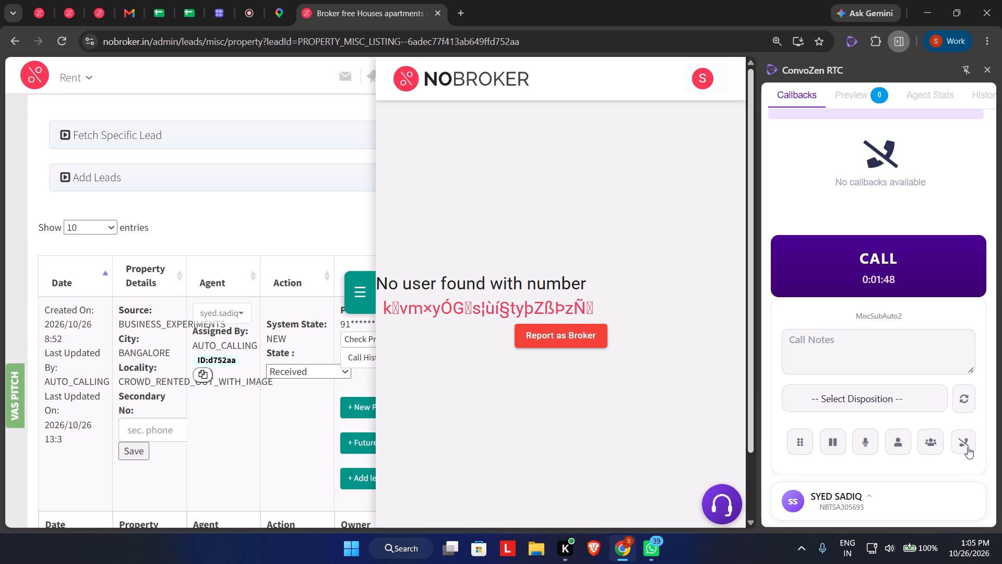
pyautogui.click(291, 379)
pyautogui.click(305, 375)
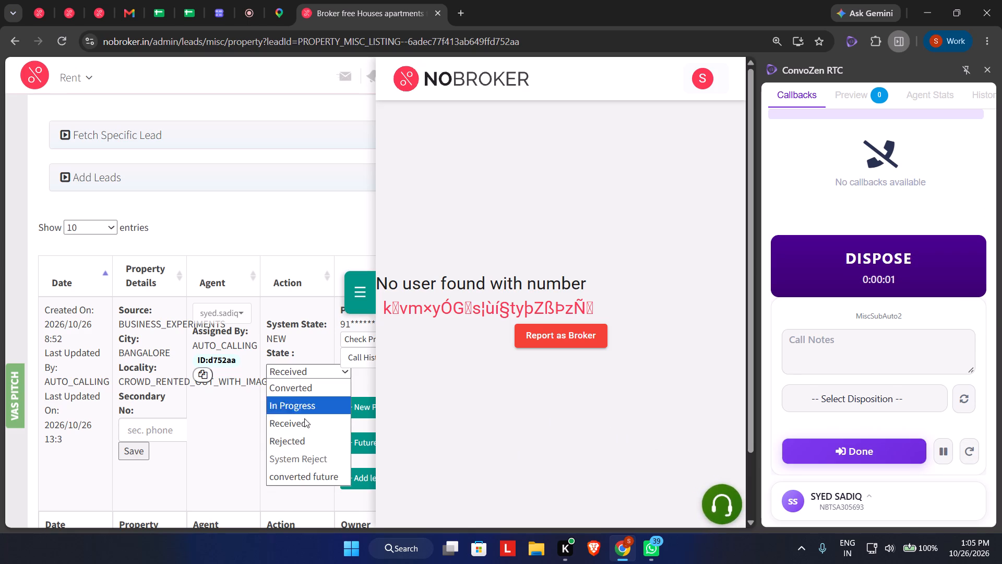
pyautogui.click(302, 444)
pyautogui.click(289, 387)
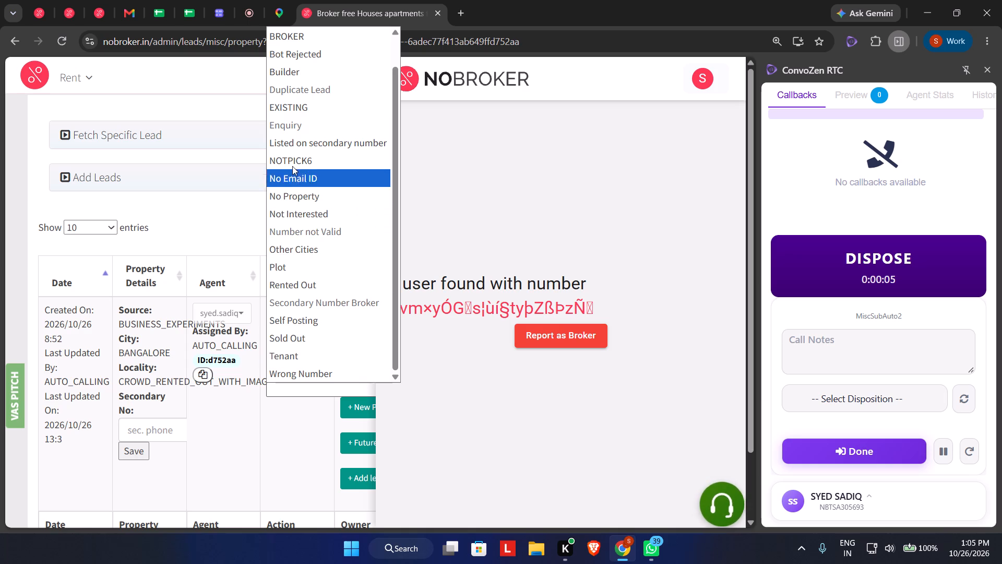
pyautogui.click(305, 245)
# Set the call disposition to Click Calling, level 2 Rejected and level 3 Other Cities.
pyautogui.click(814, 395)
pyautogui.click(854, 443)
pyautogui.click(850, 414)
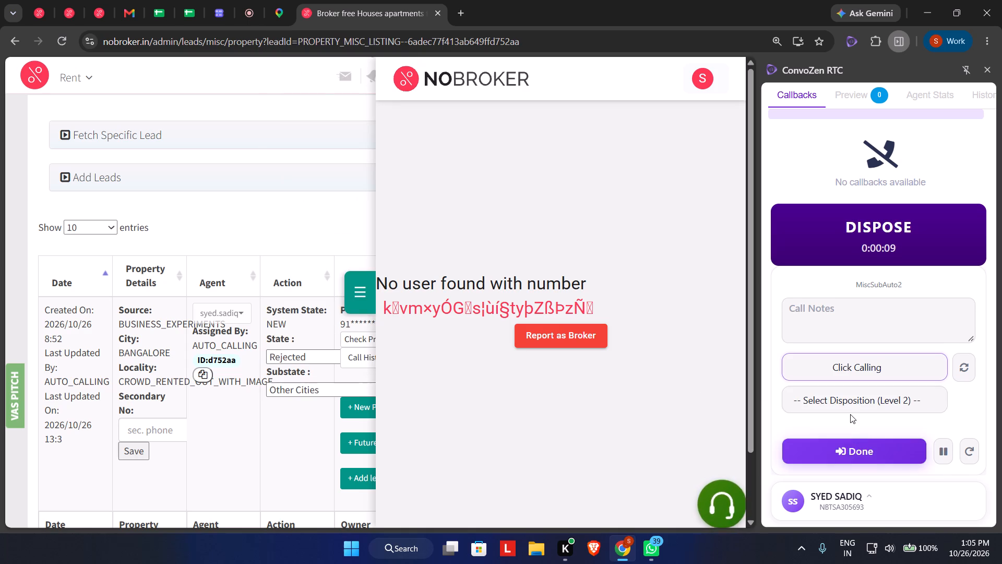
pyautogui.click(850, 410)
pyautogui.click(871, 492)
pyautogui.click(851, 407)
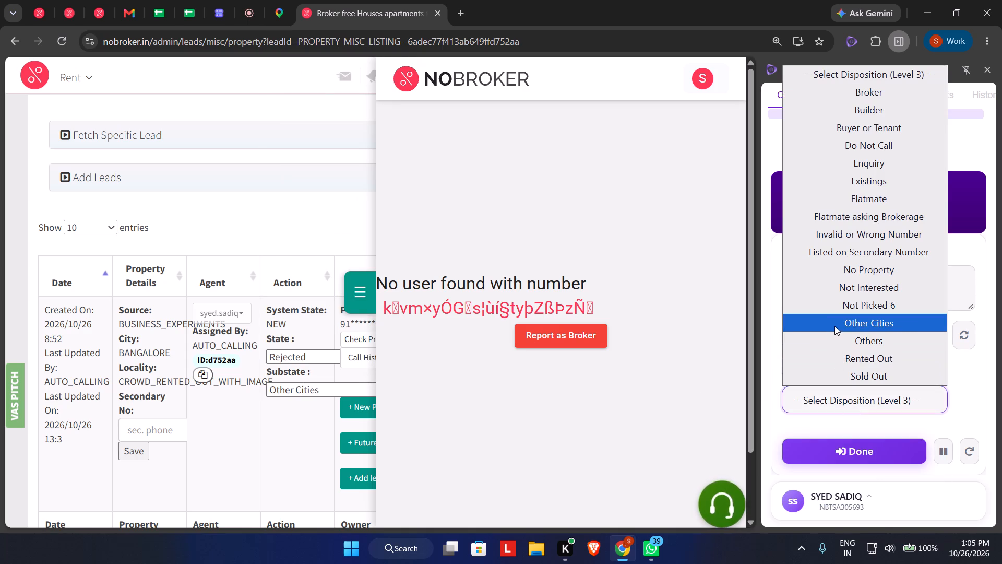
pyautogui.click(836, 328)
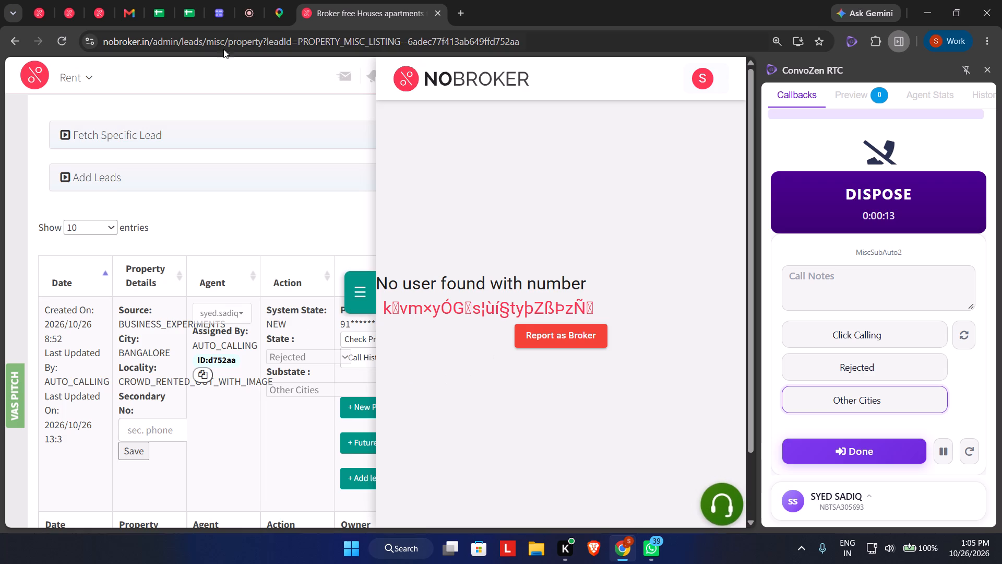
# Switch to Google Maps and look up Krishnagiri, Tamil Nadu.
pyautogui.click(273, 13)
pyautogui.click(248, 85)
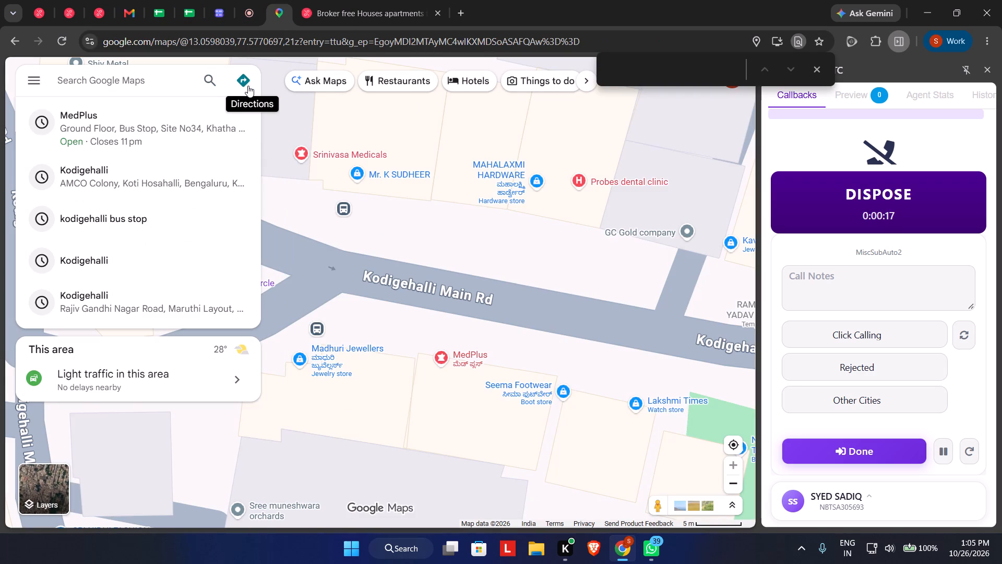
pyautogui.write('krish')
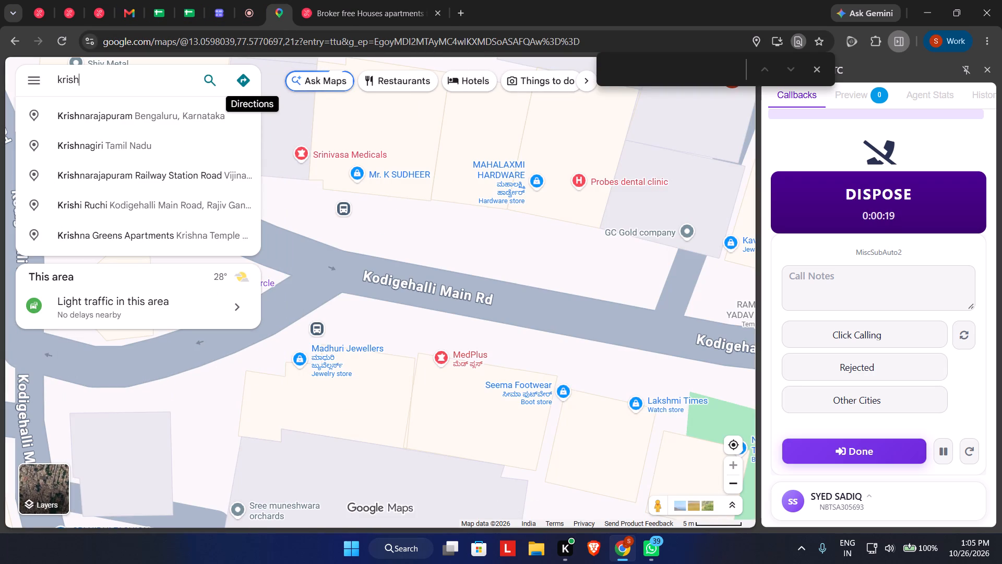
pyautogui.click(131, 143)
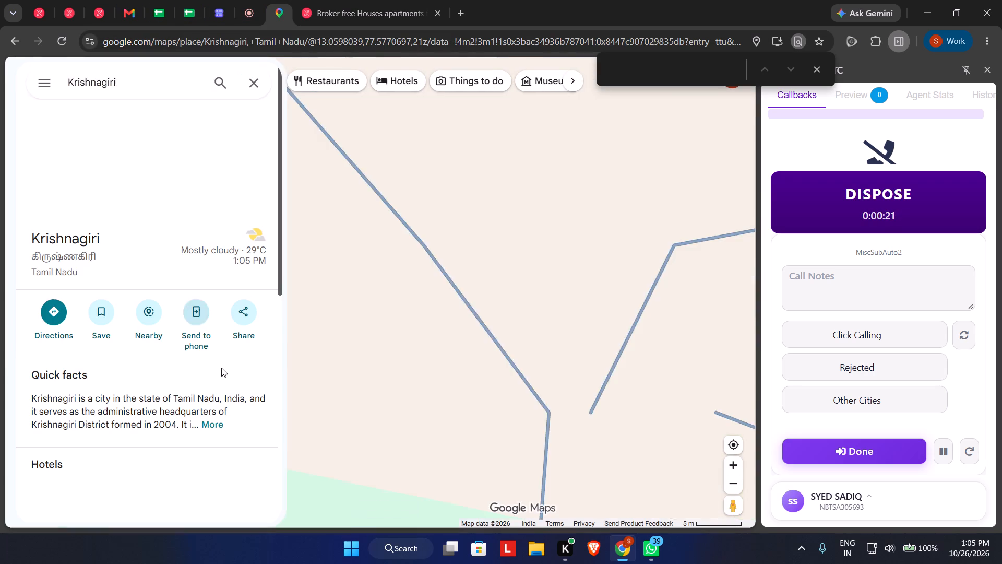
# Examine where Krishnagiri lies on the map relative to Bengaluru and the surrounding states.
pyautogui.scroll(-9, 430, 369)
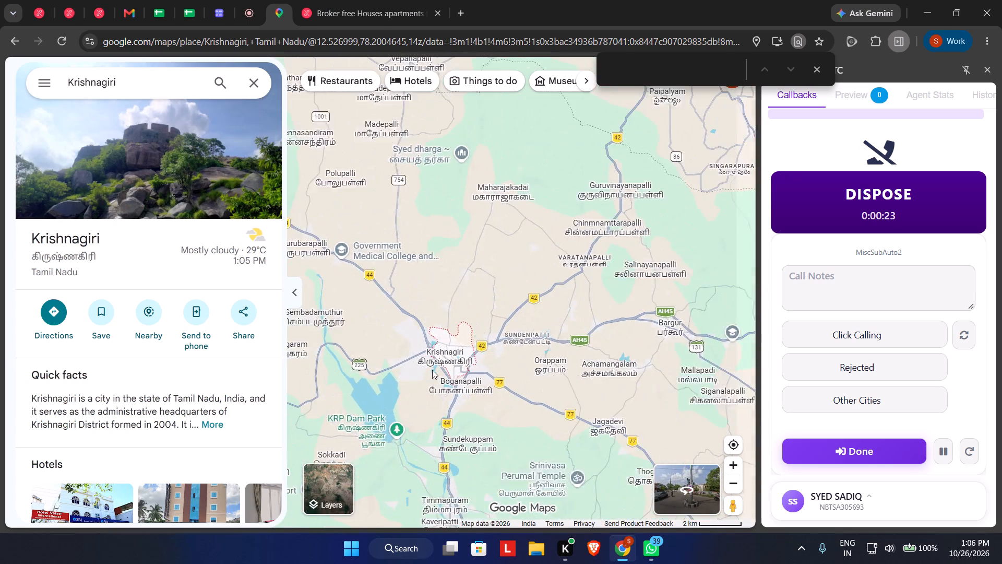
pyautogui.scroll(-5, 447, 391)
pyautogui.scroll(-5, 486, 412)
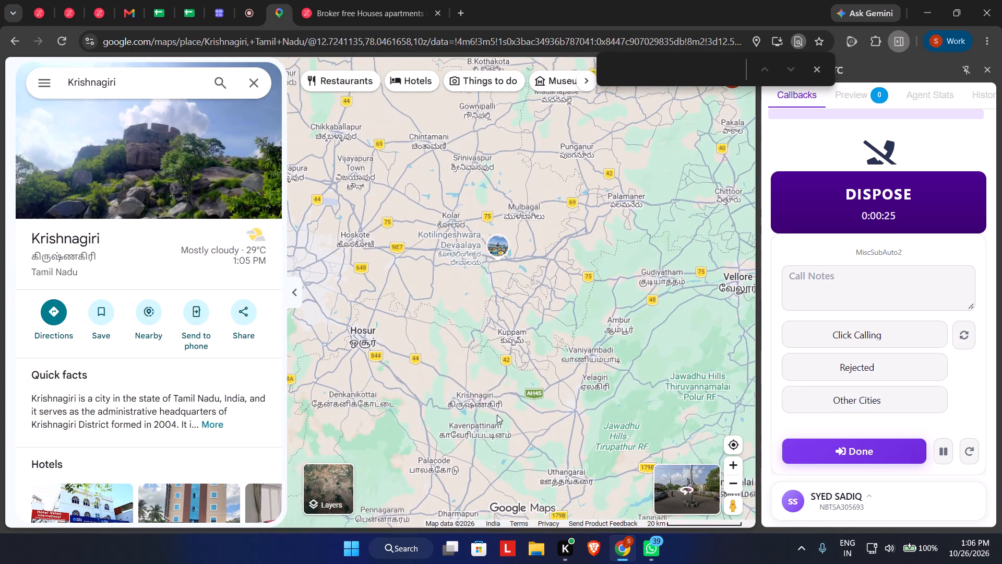
pyautogui.moveTo(555, 435); pyautogui.dragTo(594, 366)
pyautogui.scroll(-3, 575, 405)
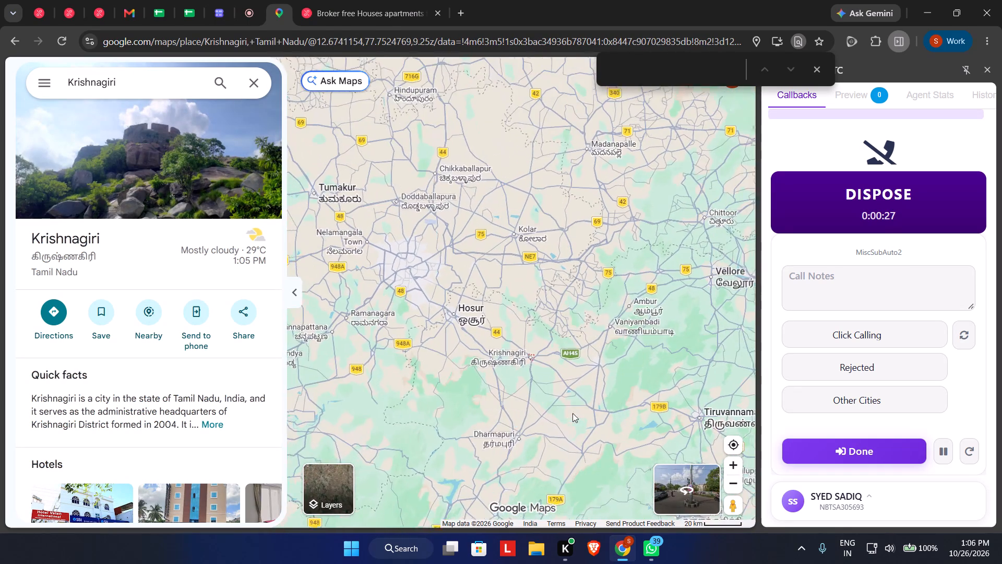
pyautogui.scroll(-2, 540, 436)
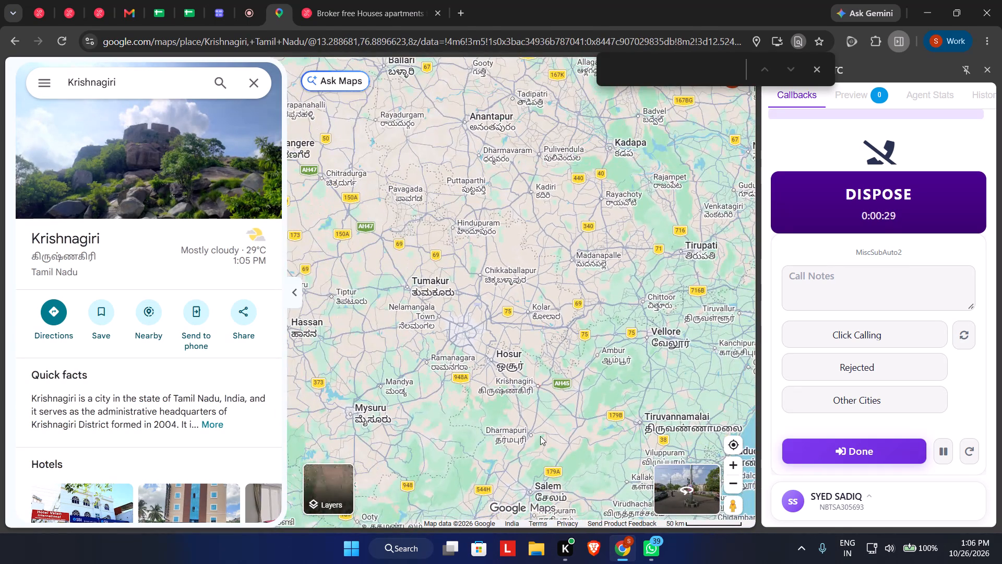
pyautogui.scroll(-2, 540, 436)
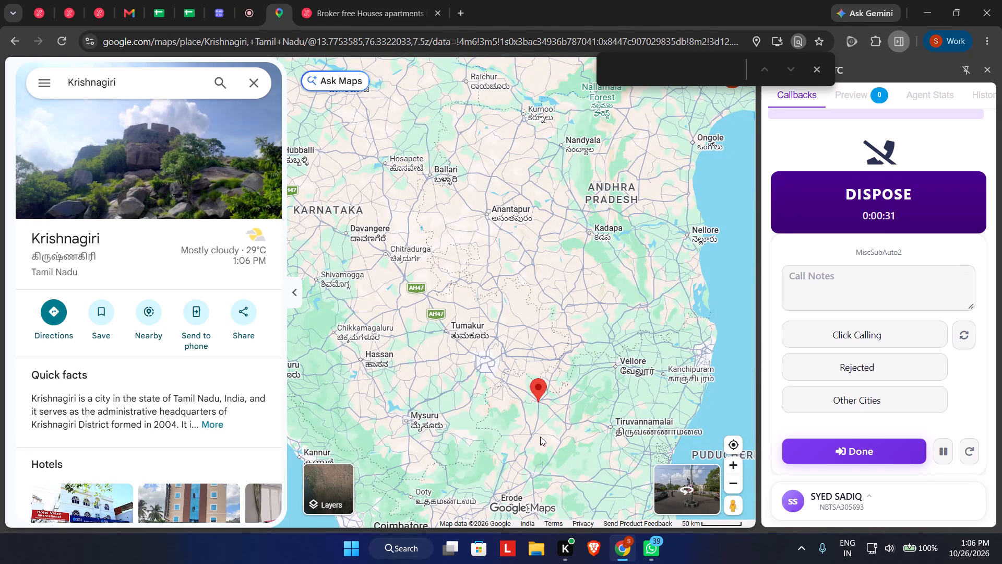
pyautogui.scroll(-3, 540, 437)
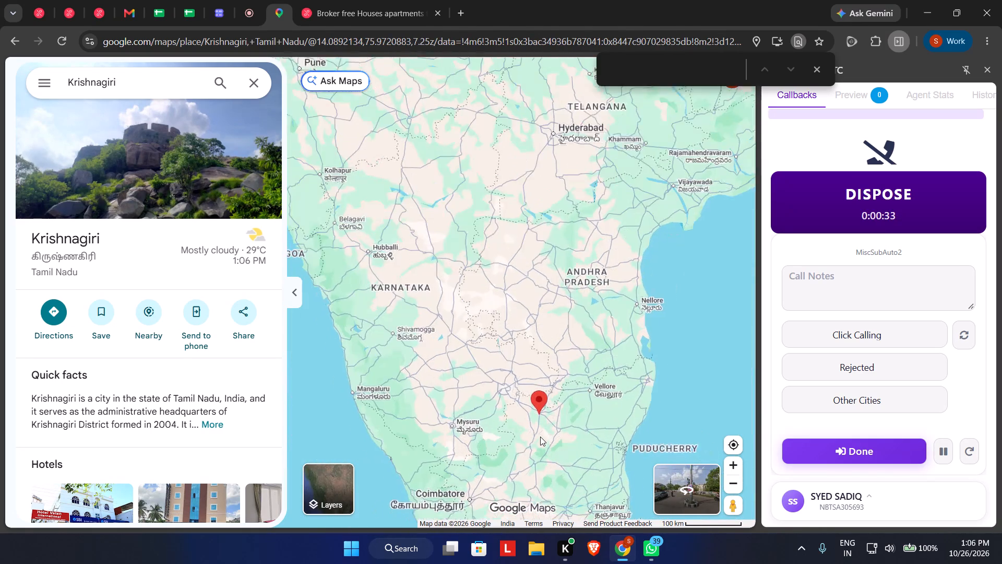
pyautogui.scroll(9, 540, 437)
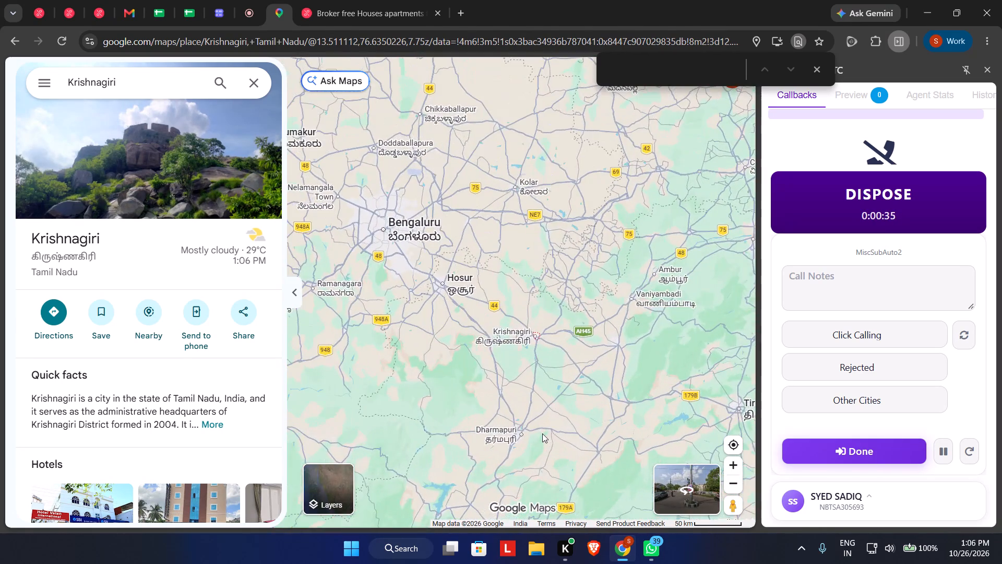
pyautogui.scroll(4, 542, 433)
pyautogui.scroll(2, 485, 396)
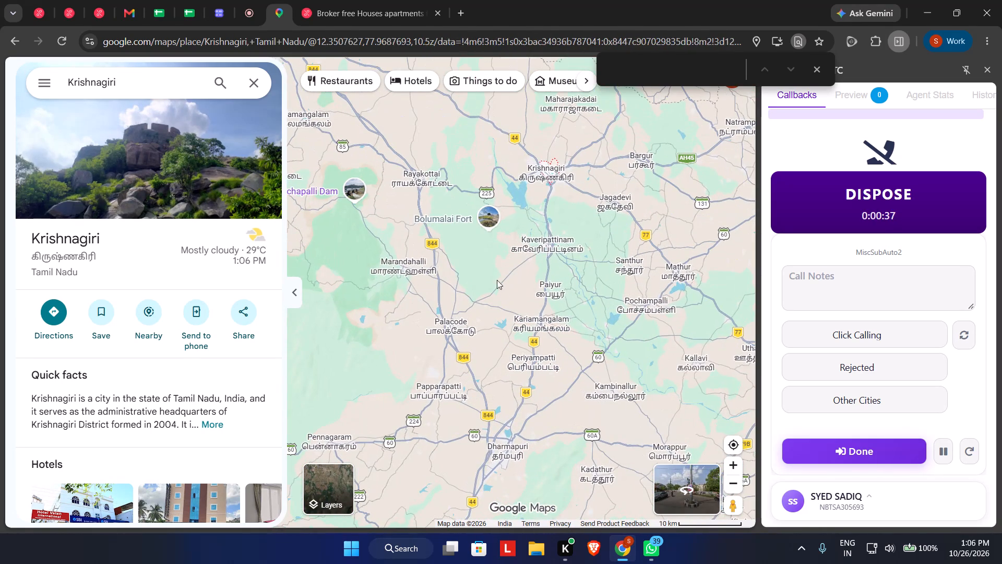
pyautogui.scroll(3, 521, 348)
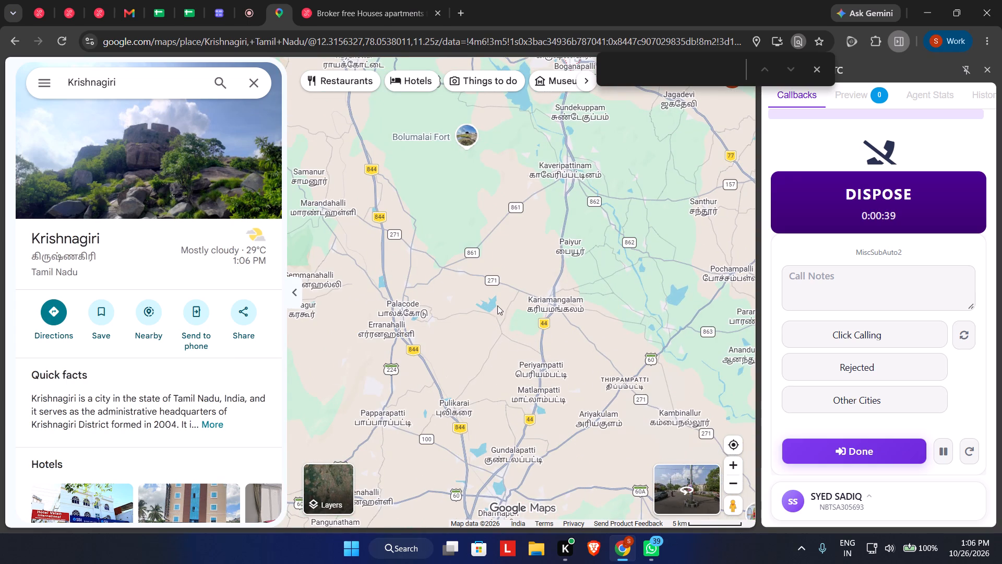
# Inspect Krishnagiri town on the map and open the details of Hotel Velan International to read its listing.
pyautogui.moveTo(496, 293); pyautogui.dragTo(452, 439)
pyautogui.scroll(-4, 461, 415)
pyautogui.scroll(4, 464, 411)
pyautogui.moveTo(491, 295); pyautogui.dragTo(480, 426)
pyautogui.scroll(5, 485, 424)
pyautogui.moveTo(500, 321); pyautogui.dragTo(486, 431)
pyautogui.scroll(9, 487, 418)
pyautogui.moveTo(494, 324); pyautogui.dragTo(439, 460)
pyautogui.scroll(3, 466, 401)
pyautogui.click(613, 314)
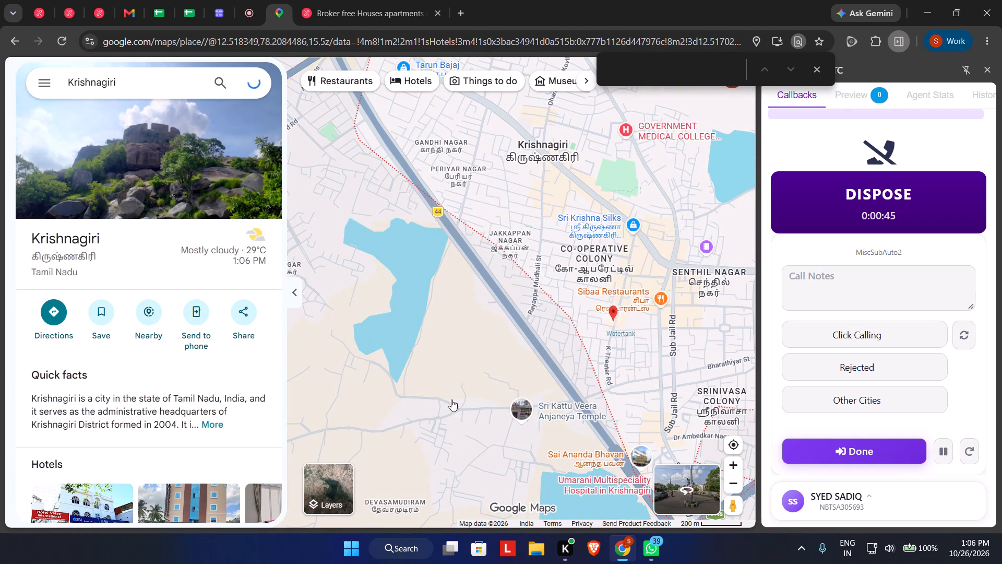
pyautogui.scroll(-3, 144, 365)
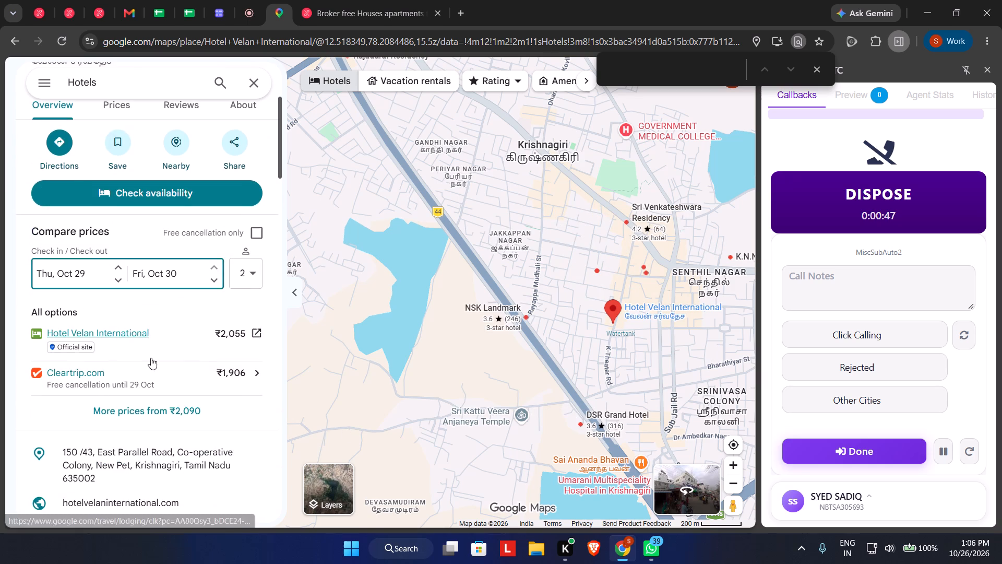
pyautogui.scroll(-3, 231, 398)
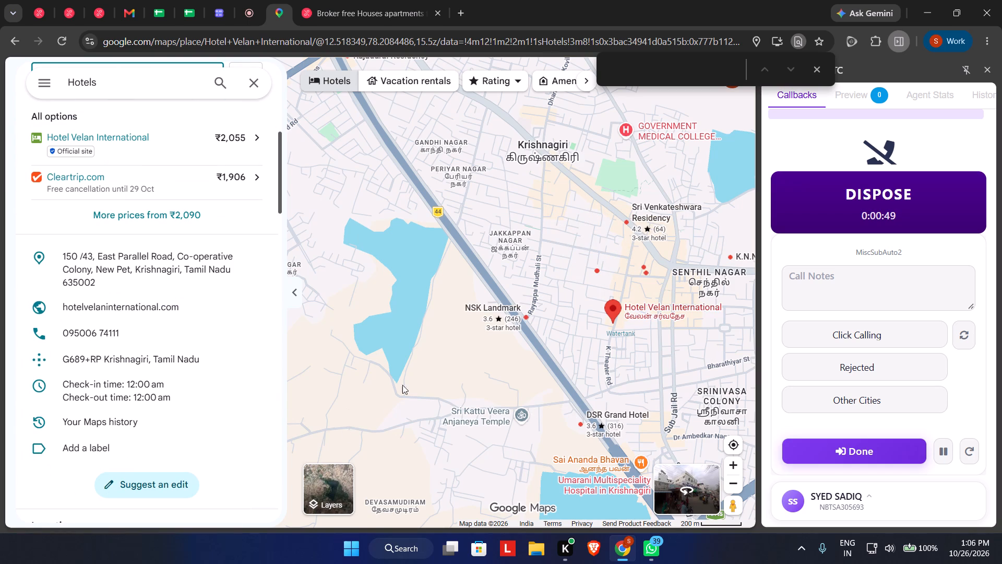
# Close the hotel details and examine the map area from Krishnagiri through Hosur to Bengaluru.
pyautogui.click(245, 87)
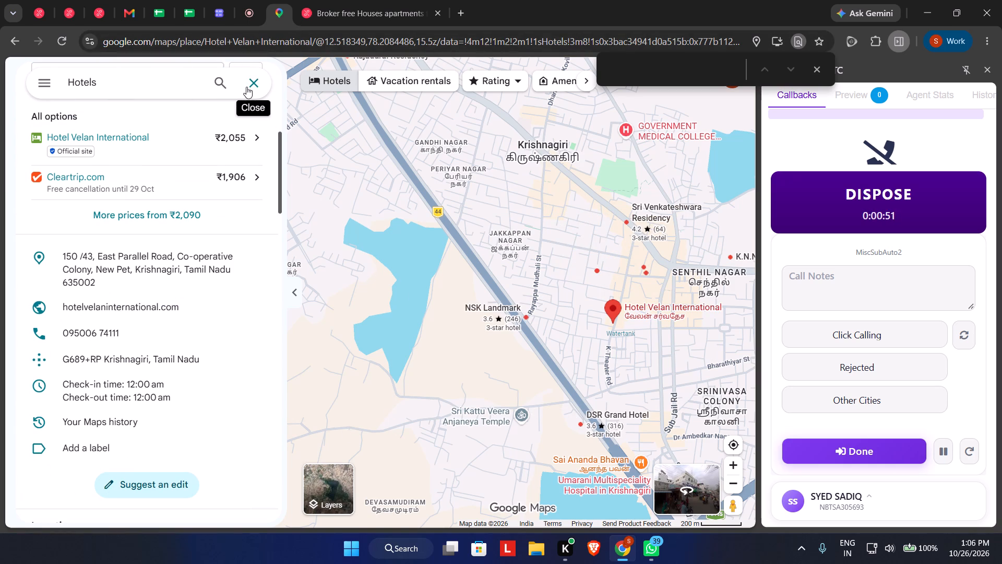
pyautogui.scroll(-7, 430, 326)
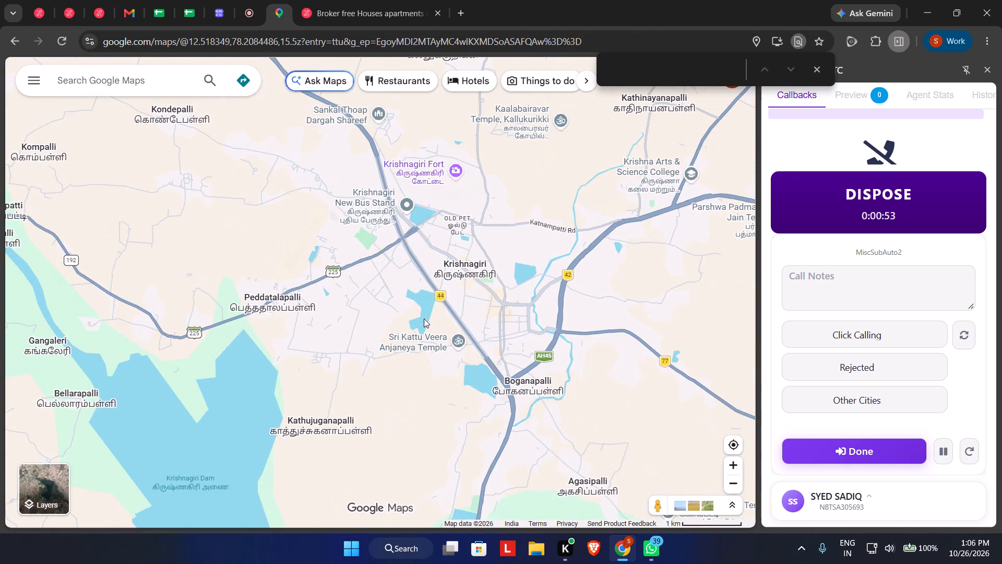
pyautogui.scroll(-3, 376, 307)
pyautogui.scroll(-3, 319, 237)
pyautogui.moveTo(252, 193); pyautogui.dragTo(369, 320)
pyautogui.scroll(-8, 366, 319)
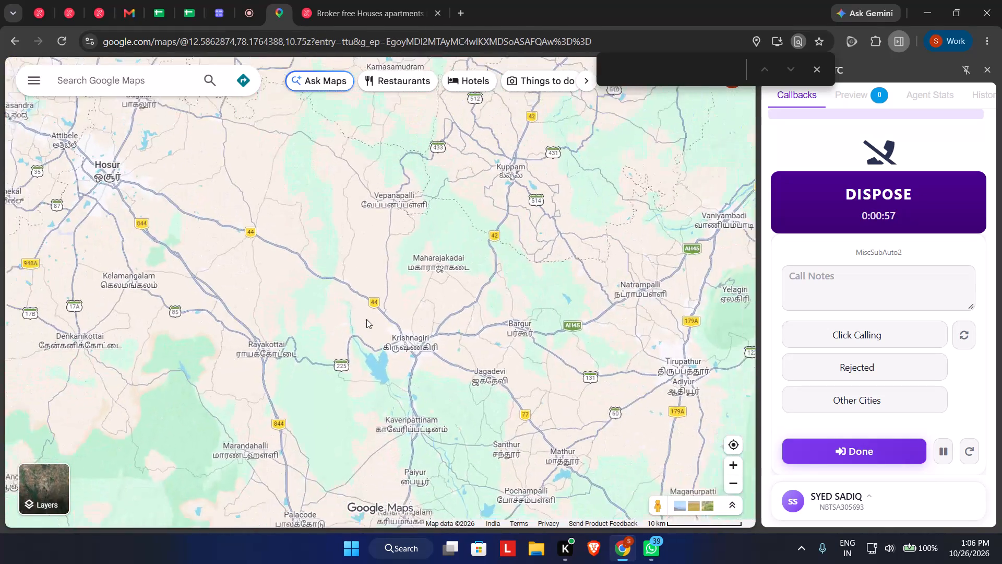
pyautogui.scroll(-1, 366, 319)
pyautogui.moveTo(233, 290); pyautogui.dragTo(294, 352)
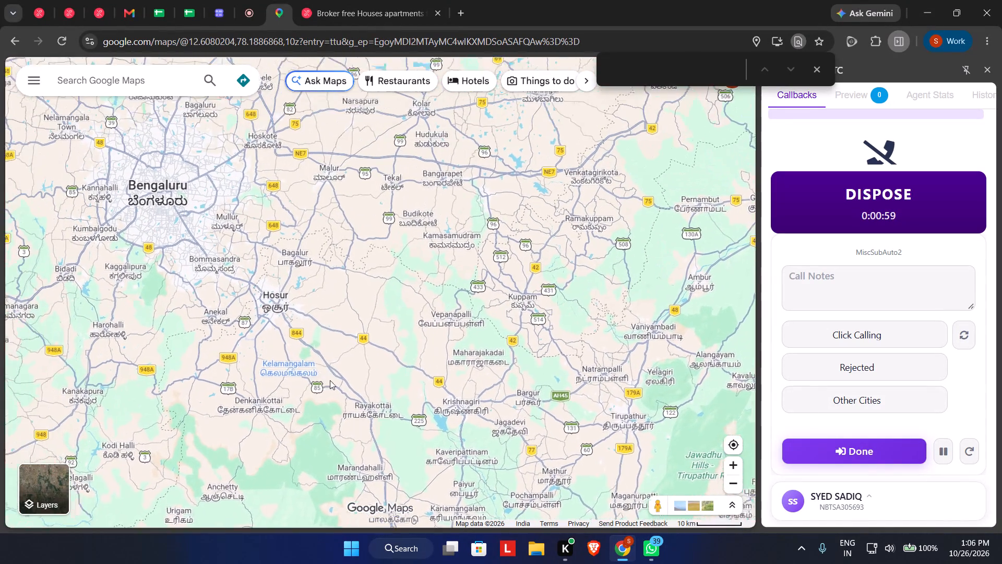
pyautogui.moveTo(389, 302); pyautogui.dragTo(435, 396)
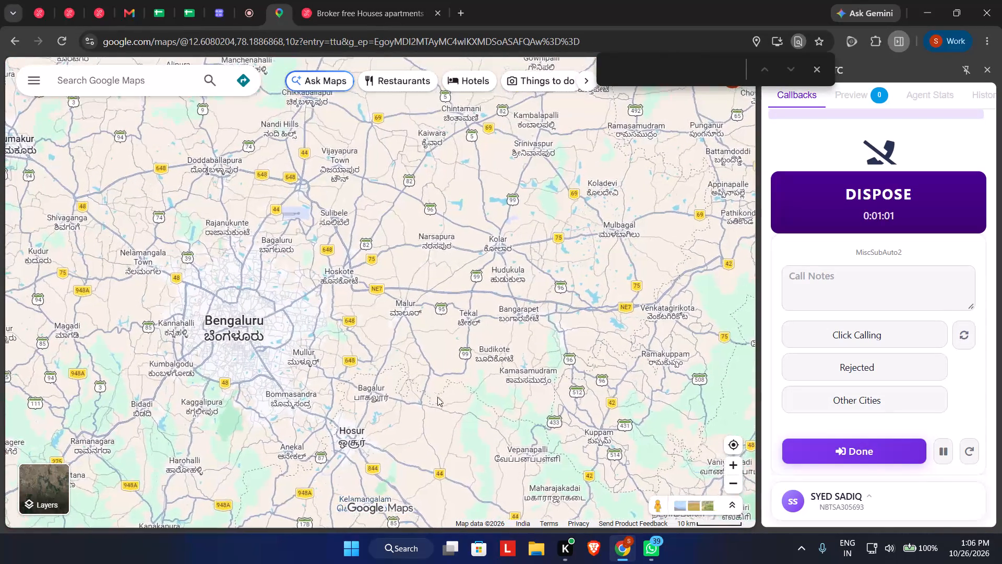
# Return to the lead page and submit the call's disposition.
pyautogui.click(300, 0)
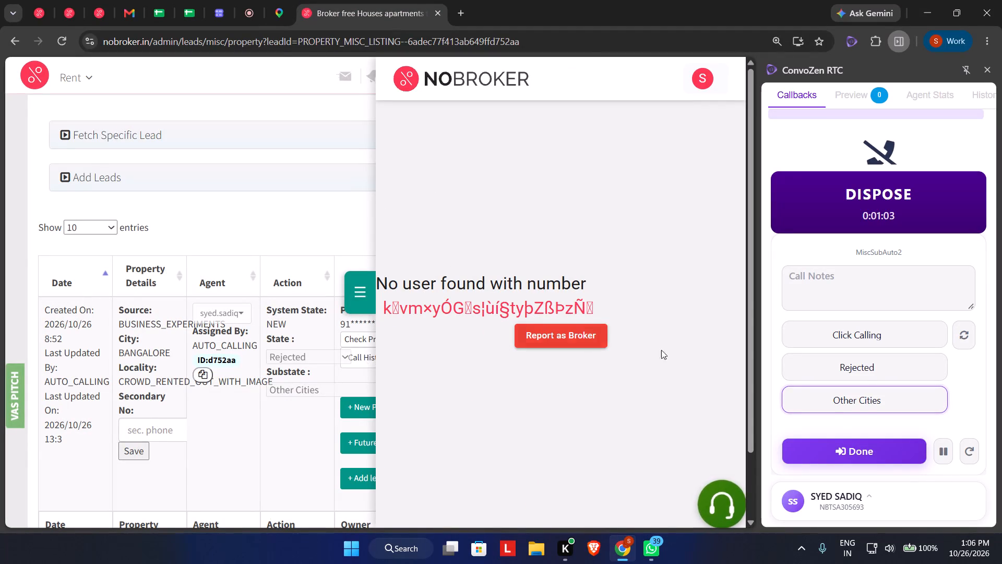
pyautogui.click(840, 457)
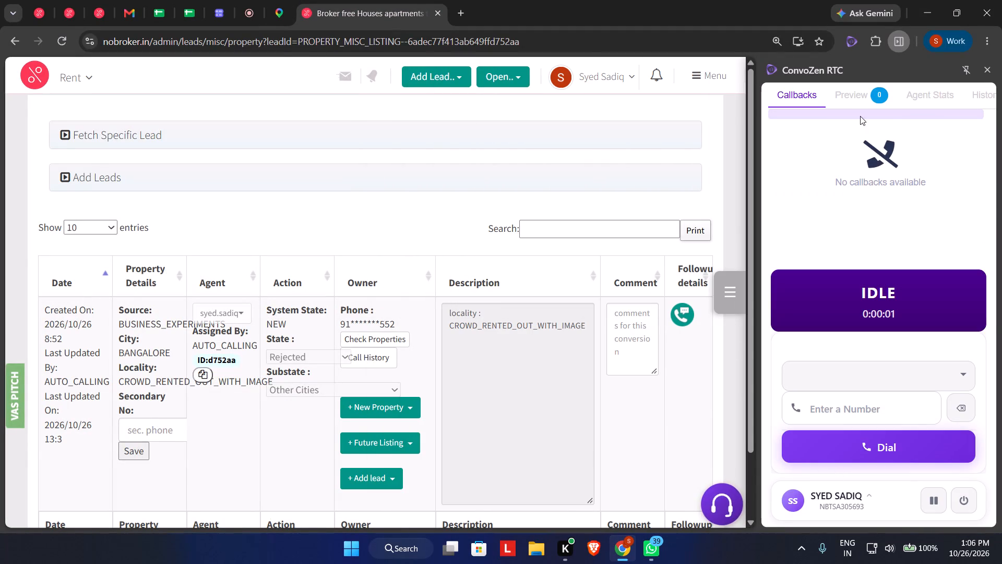
# Review the agent's time breakdown by call status in the agent statistics and return to the callbacks view.
pyautogui.click(924, 102)
pyautogui.scroll(-1, 861, 203)
pyautogui.scroll(1, 860, 204)
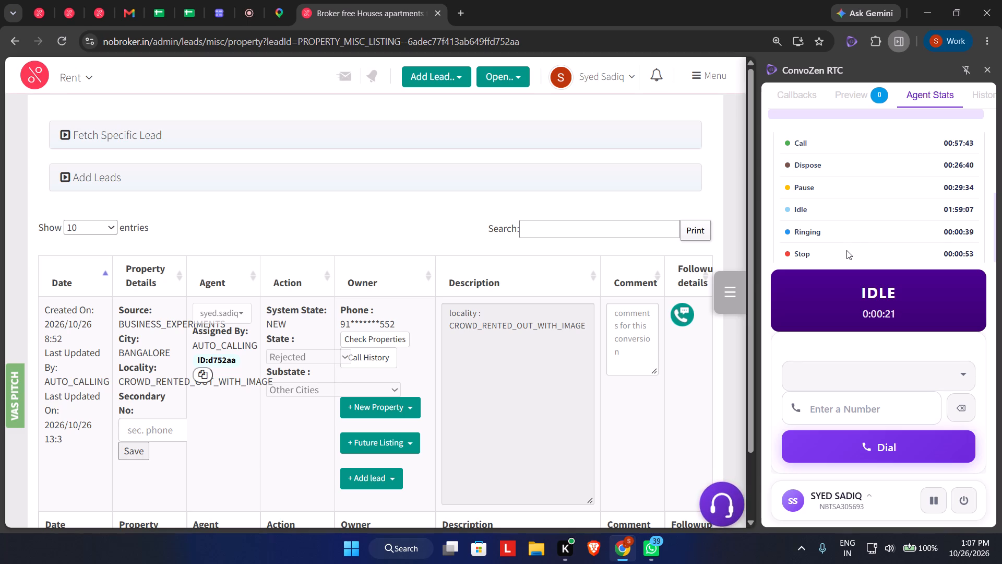
pyautogui.scroll(3, 846, 250)
pyautogui.click(812, 90)
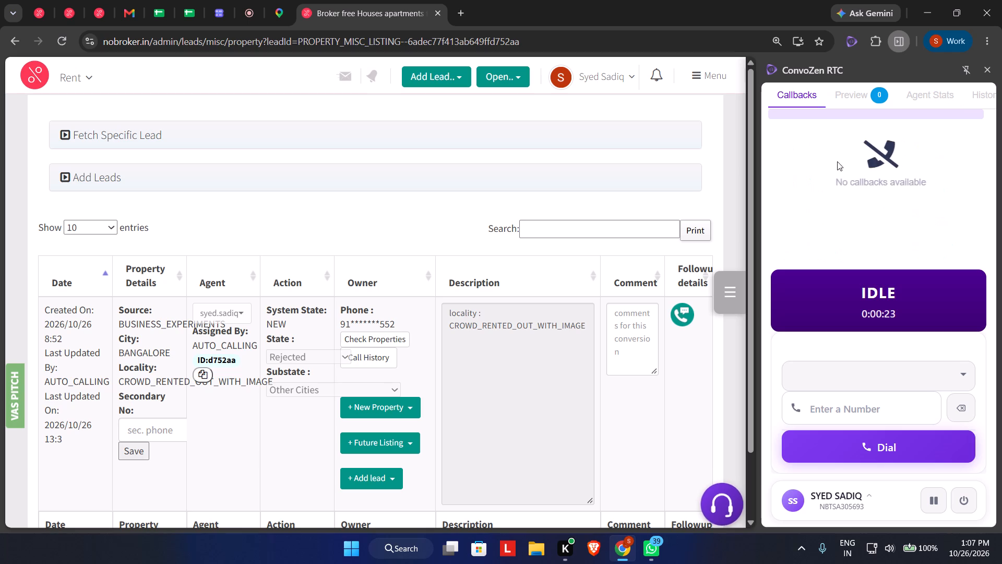
pyautogui.click(945, 95)
pyautogui.click(806, 103)
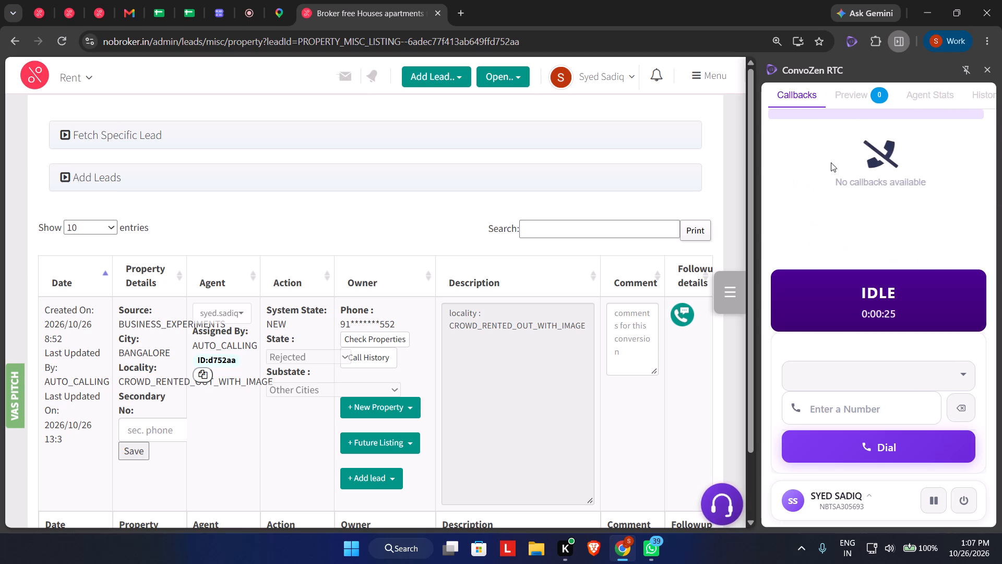
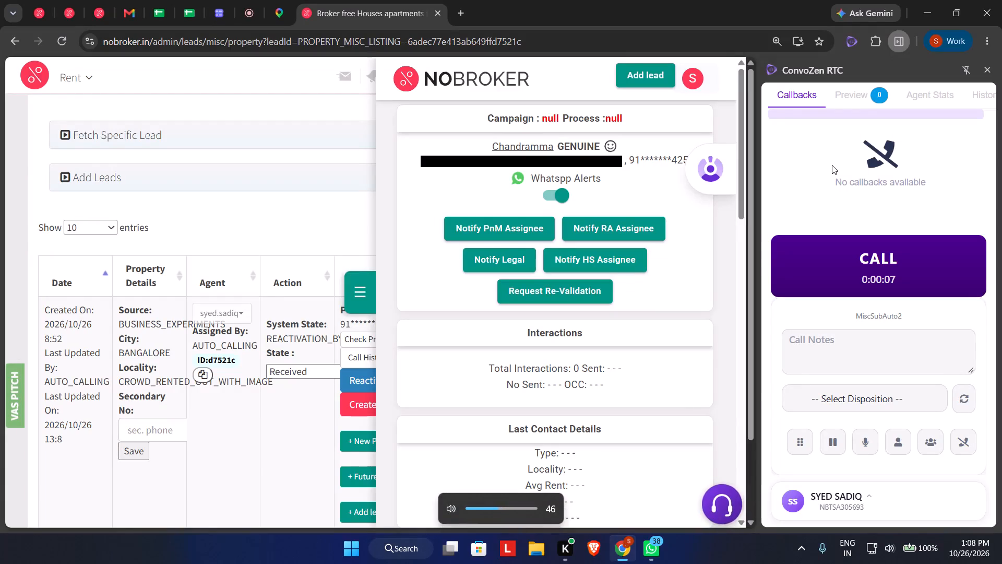
# Check the owner's property details and set the call disposition to Click Calling, Call Back, Busy or Disconnected.
pyautogui.scroll(-4, 703, 269)
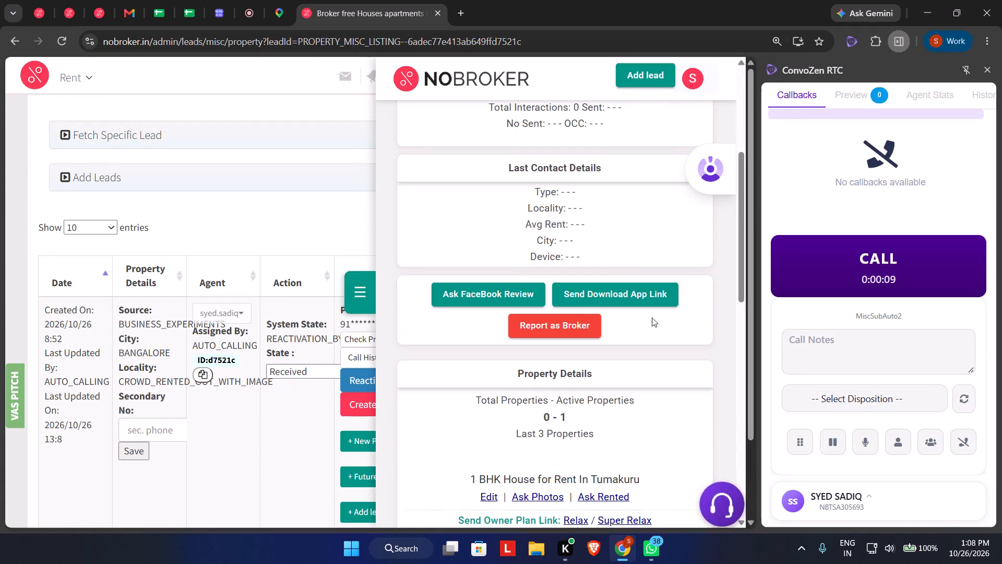
pyautogui.scroll(-3, 641, 330)
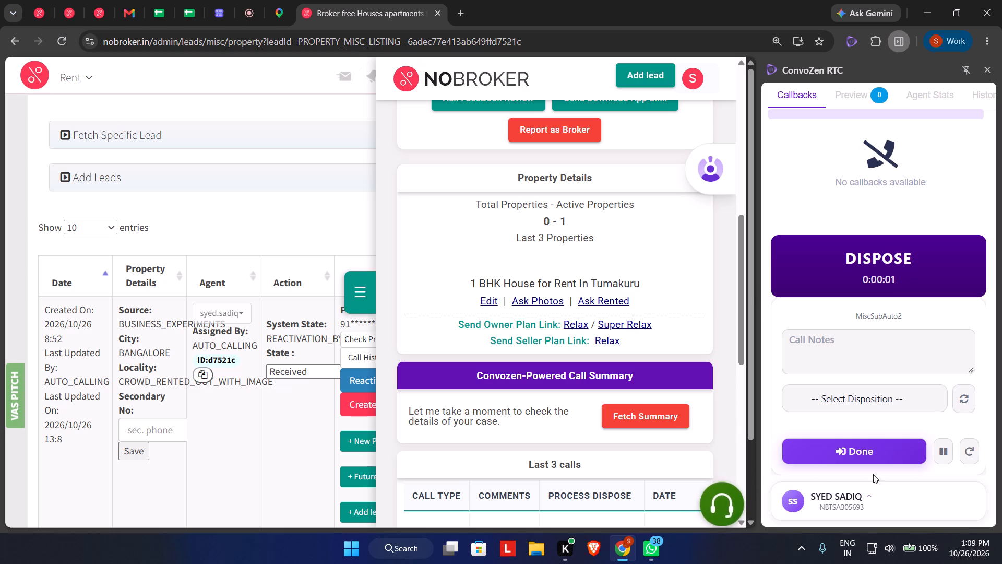
pyautogui.click(836, 382)
pyautogui.click(848, 399)
pyautogui.click(840, 433)
pyautogui.click(815, 396)
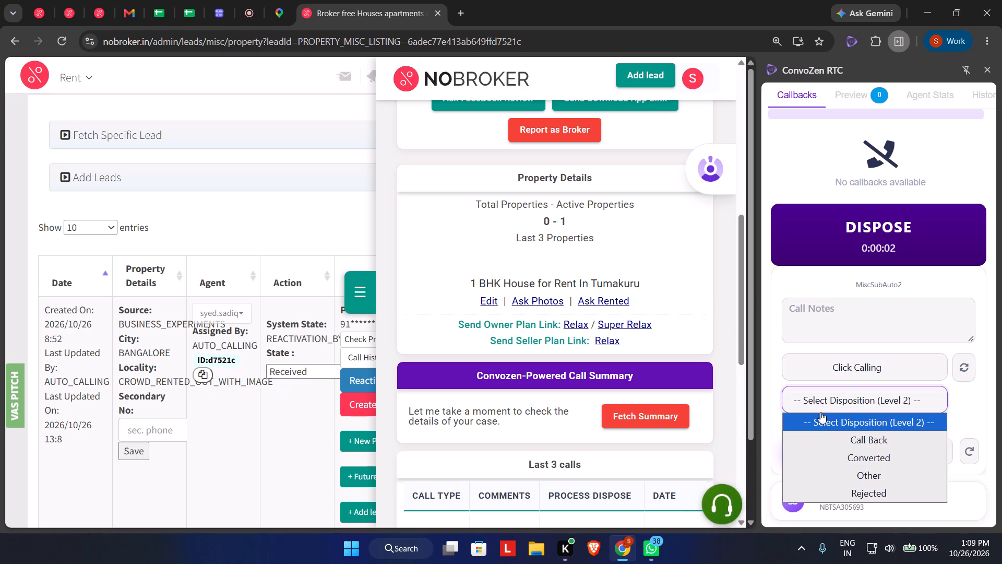
pyautogui.click(831, 446)
pyautogui.click(814, 413)
pyautogui.click(805, 239)
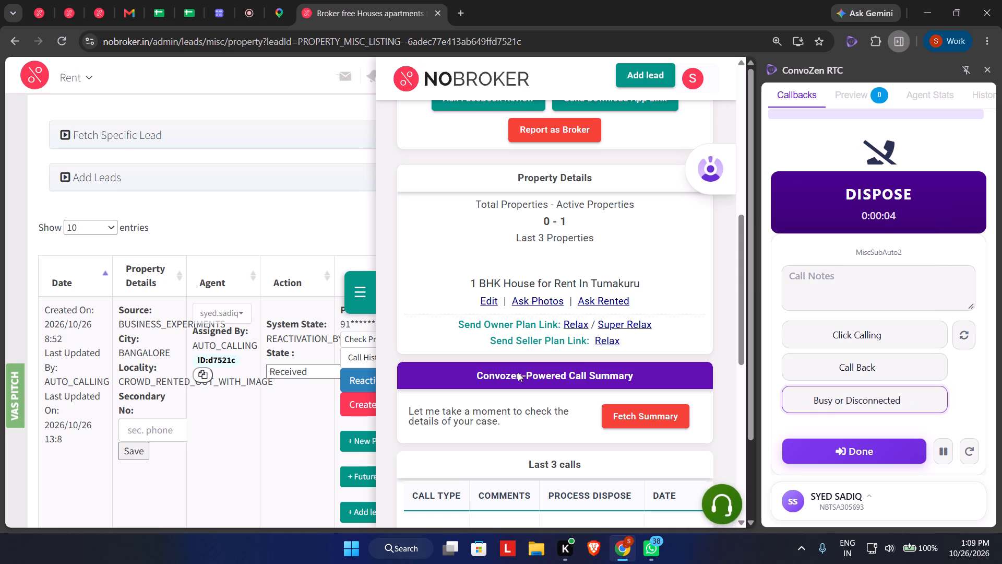
# Set the lead's state to In Progress with the substate NOTPICK.
pyautogui.click(305, 374)
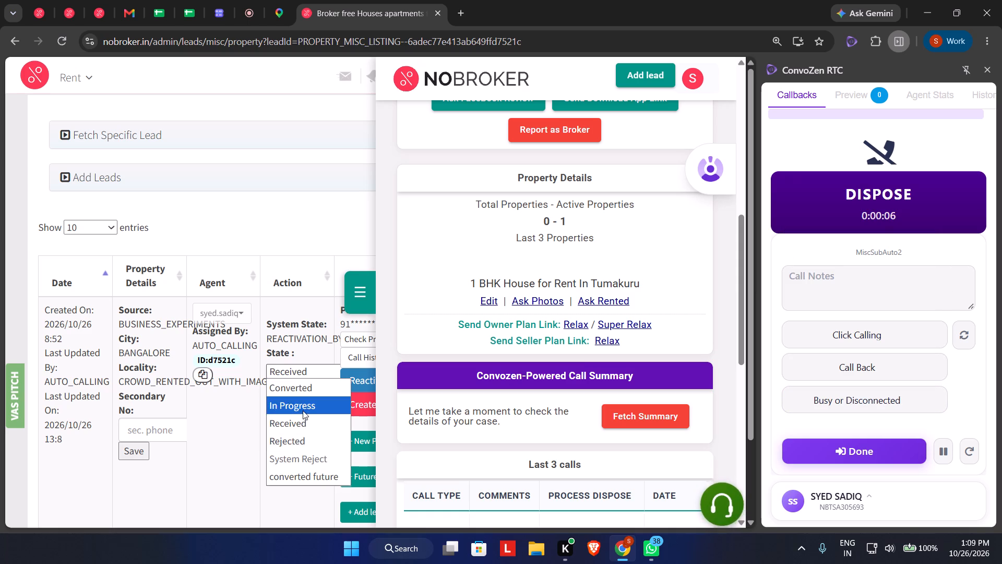
pyautogui.click(303, 410)
pyautogui.click(290, 381)
pyautogui.click(290, 385)
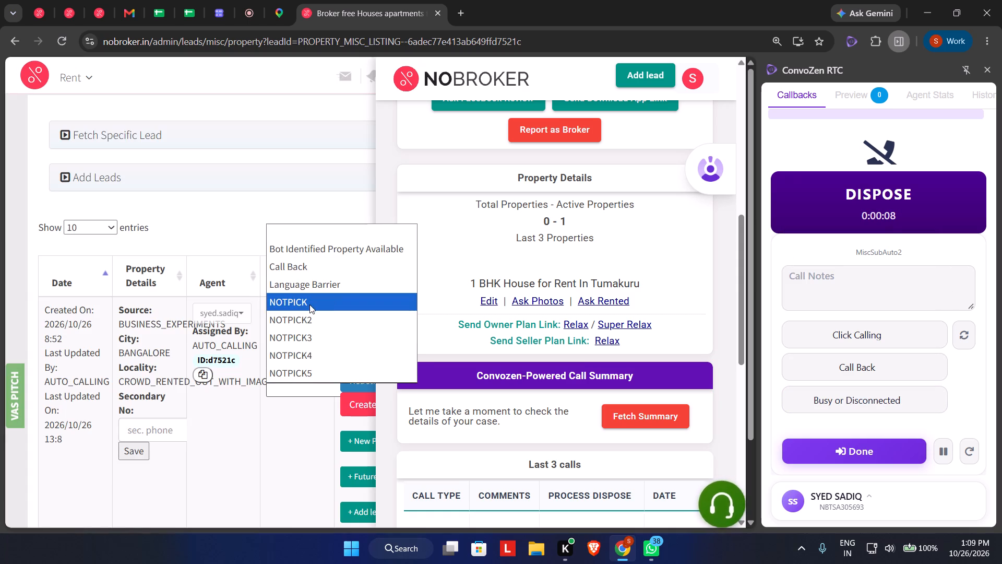
pyautogui.click(309, 304)
# Submit the call's disposition.
pyautogui.click(845, 455)
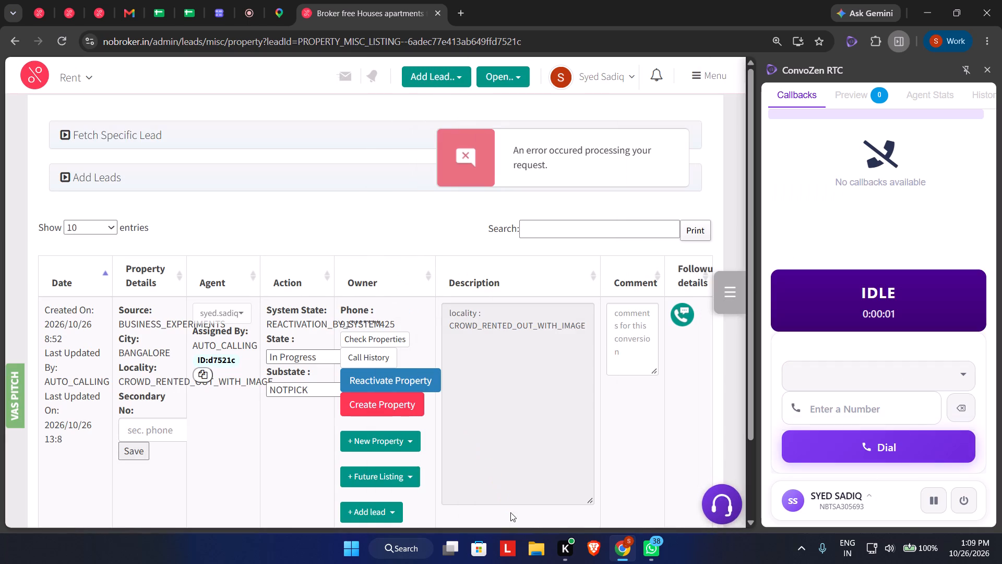
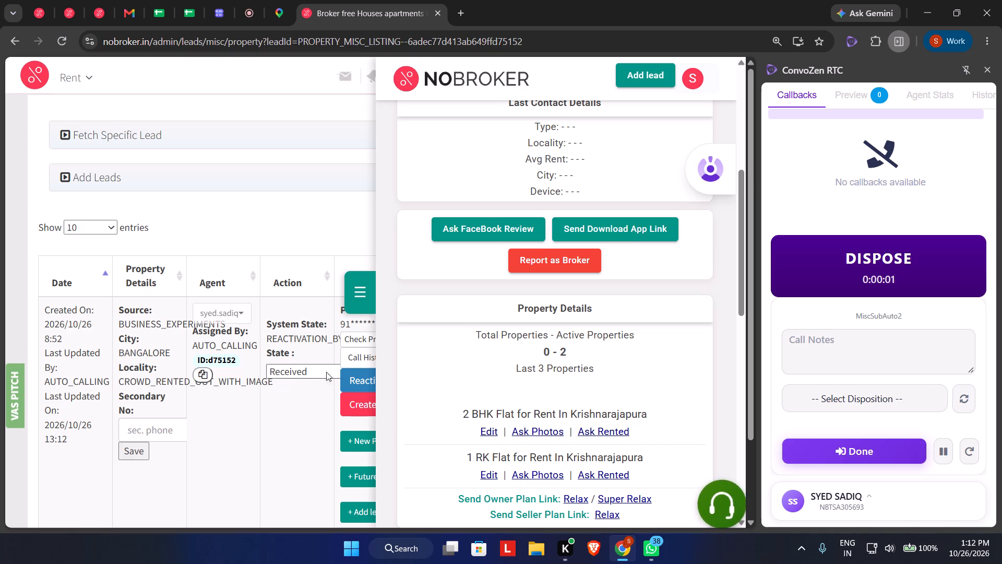
# Set the lead's state to Rejected with the substate Rented Out.
pyautogui.click(301, 373)
pyautogui.click(292, 437)
pyautogui.click(310, 402)
pyautogui.click(306, 392)
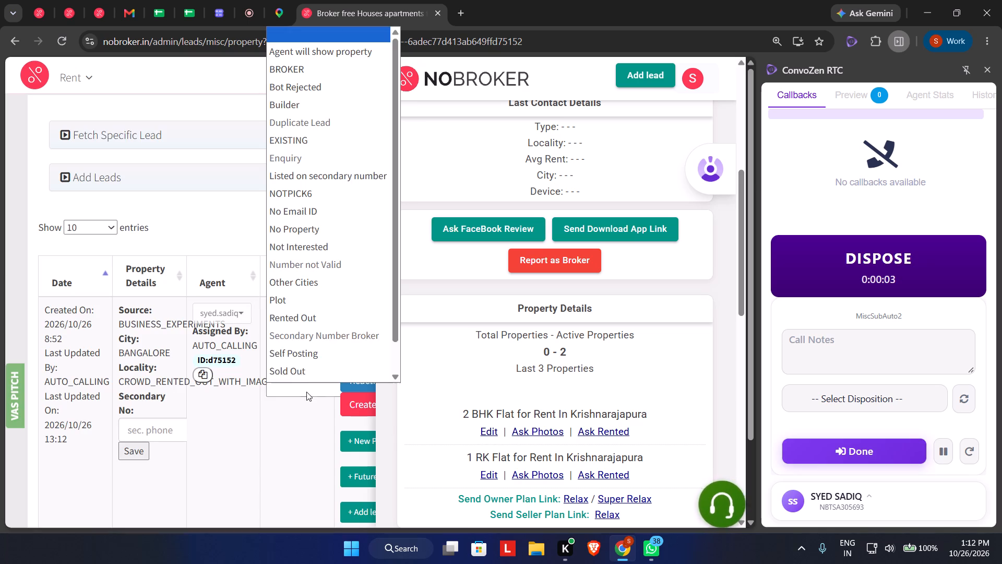
pyautogui.click(287, 293)
# Dispose the call as Outbound with the level 3 disposition Rented Out and submit it.
pyautogui.click(827, 397)
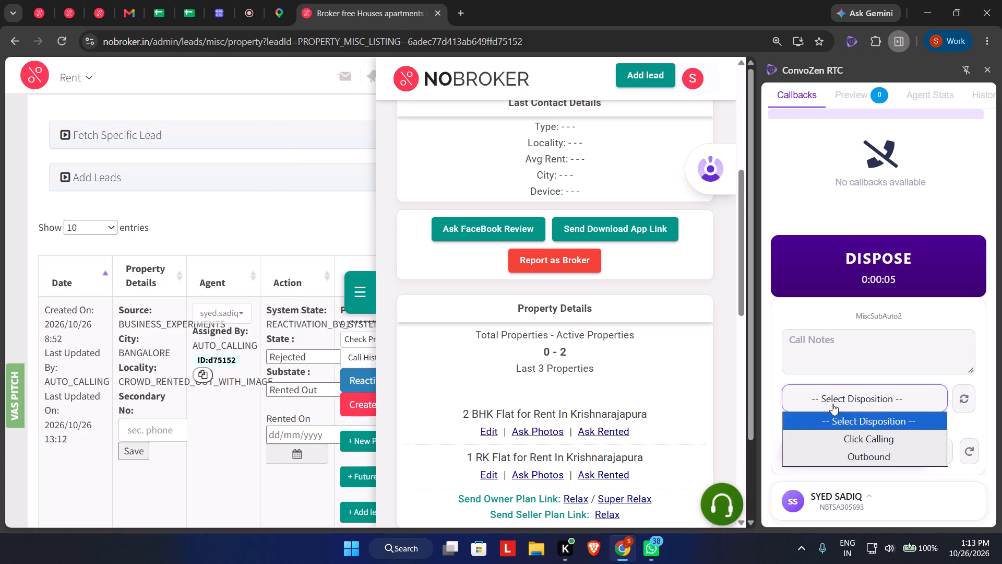
pyautogui.doubleClick(843, 454)
pyautogui.click(837, 371)
pyautogui.moveTo(857, 397); pyautogui.dragTo(857, 409)
pyautogui.click(854, 389)
pyautogui.click(864, 495)
pyautogui.click(854, 423)
pyautogui.click(846, 397)
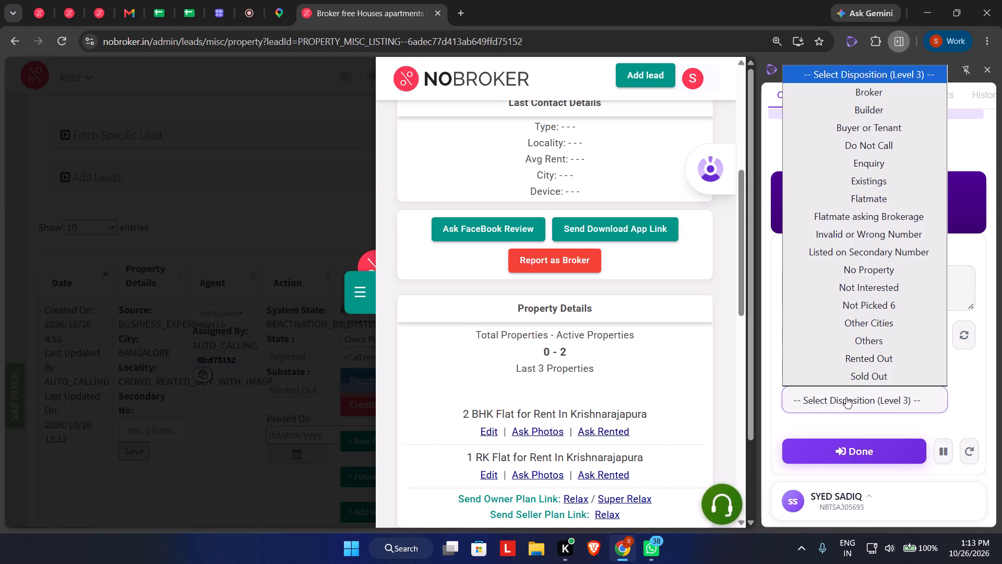
pyautogui.click(835, 355)
pyautogui.click(840, 445)
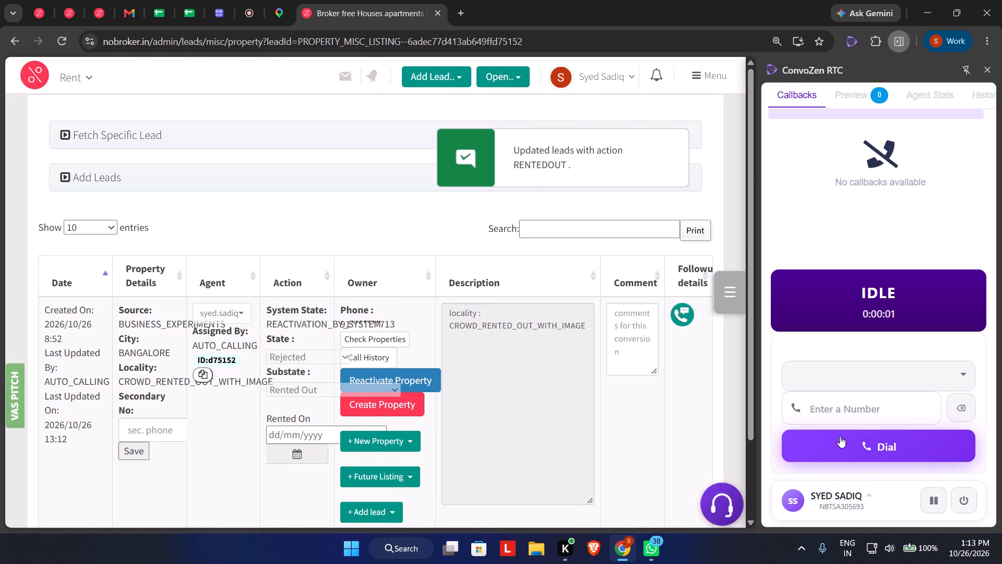
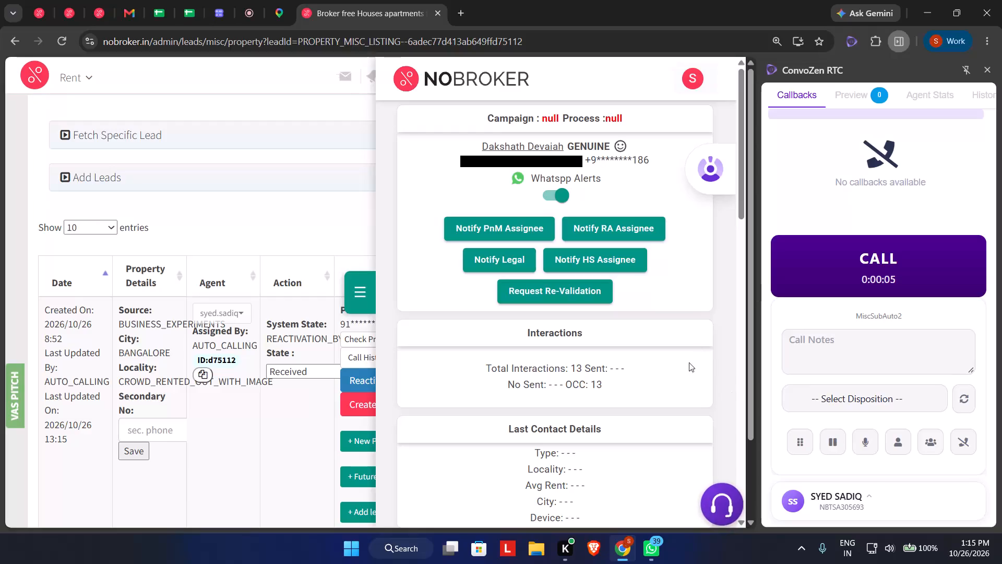
# Review the owner's property details for the Vidyaranyapura shop lead and set its state to Rejected with the substate Rented Out.
pyautogui.scroll(-3, 633, 407)
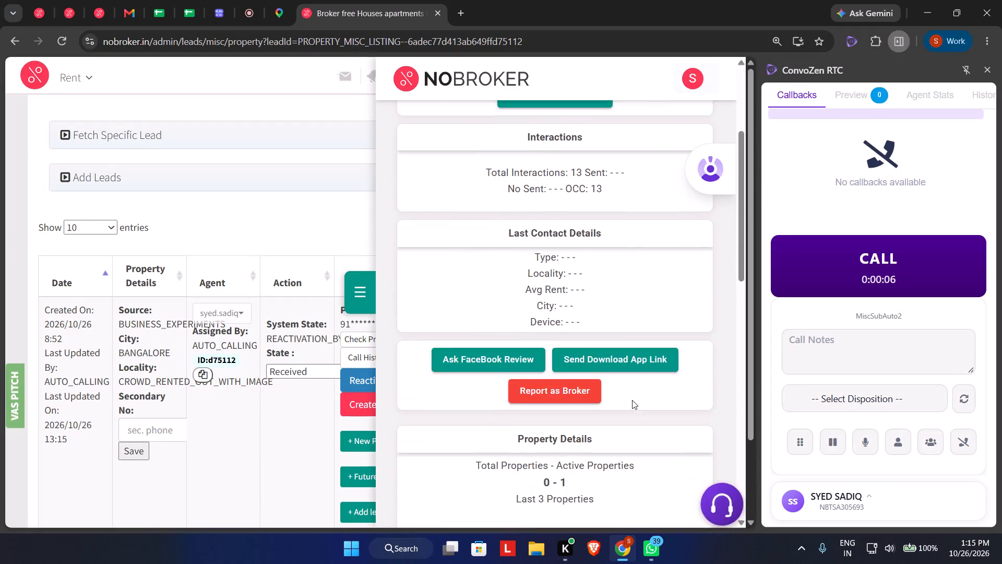
pyautogui.scroll(-5, 632, 398)
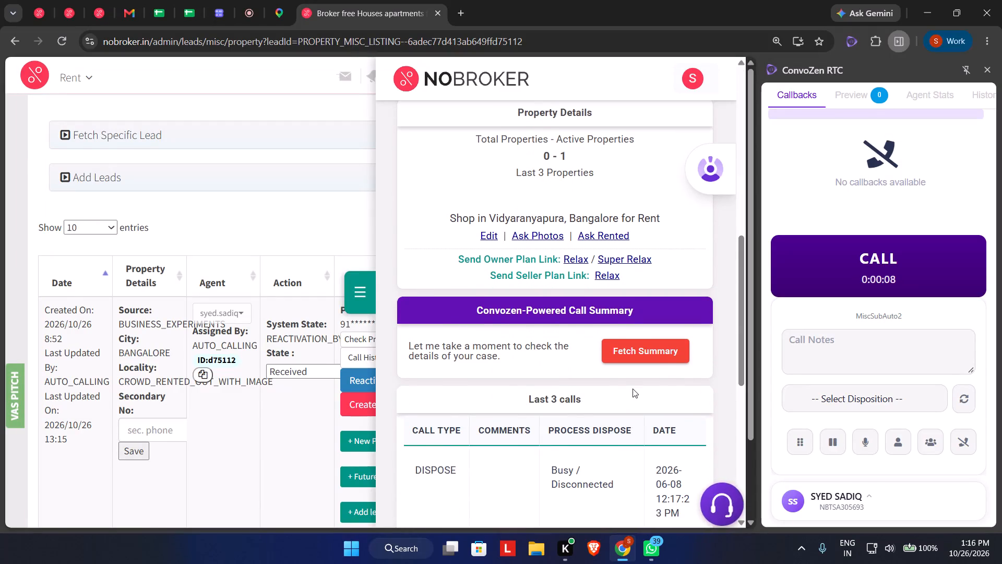
pyautogui.scroll(2, 633, 389)
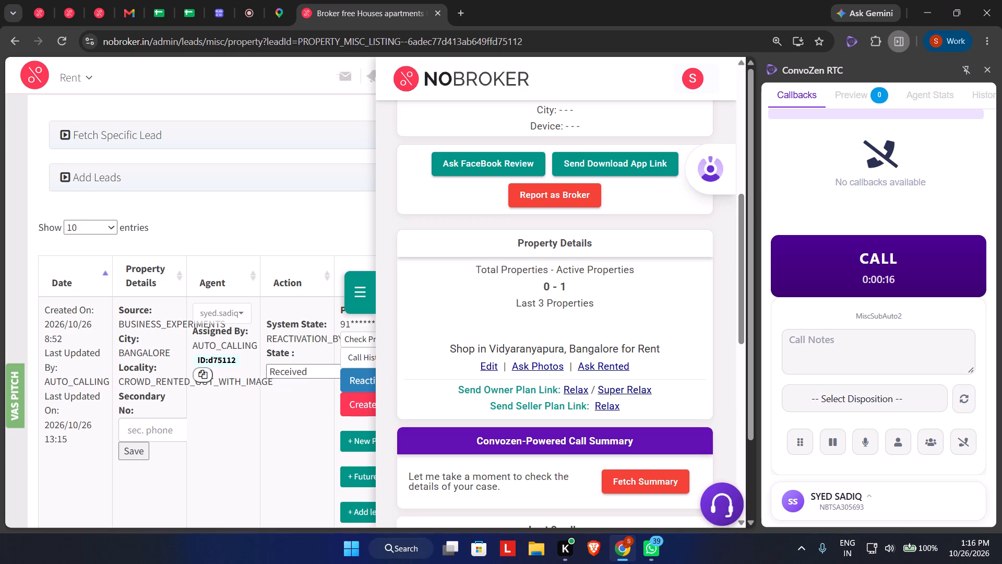
pyautogui.doubleClick(323, 383)
pyautogui.click(326, 371)
pyautogui.click(278, 437)
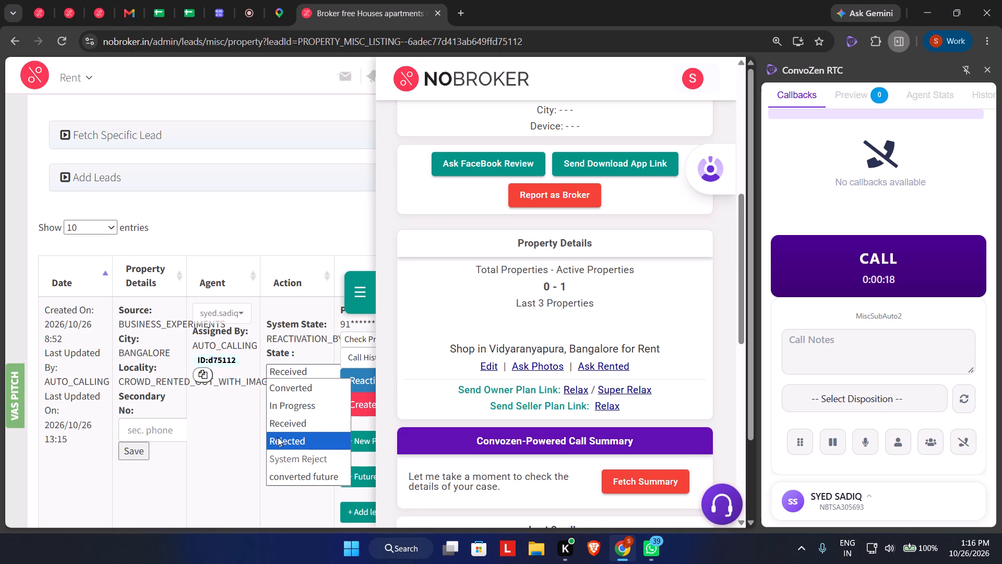
pyautogui.click(290, 387)
pyautogui.click(324, 286)
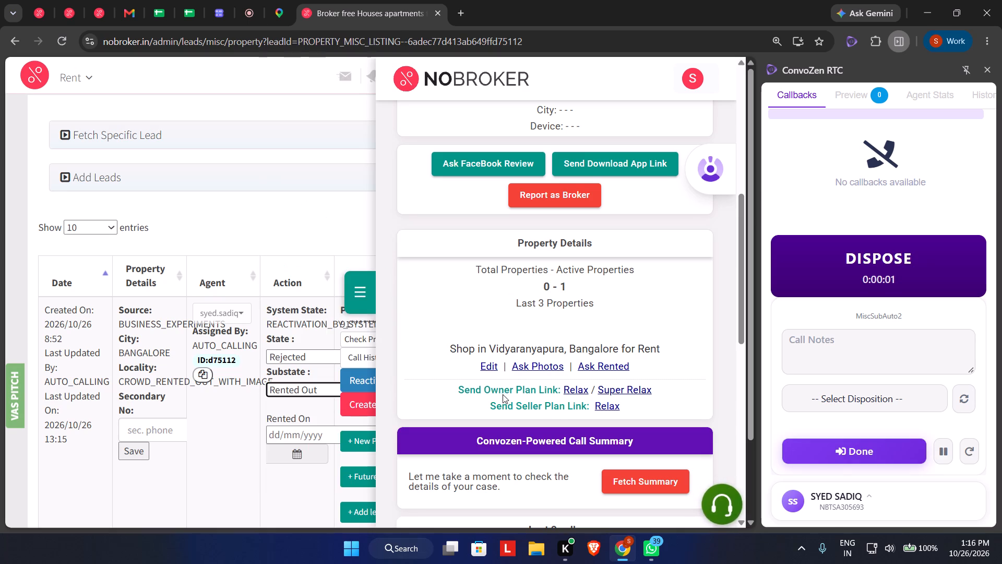
# Dispose the ended call with the level 3 disposition Rented Out and submit it.
pyautogui.click(825, 405)
pyautogui.moveTo(855, 454); pyautogui.dragTo(853, 441)
pyautogui.click(840, 402)
pyautogui.moveTo(852, 491); pyautogui.dragTo(852, 484)
pyautogui.moveTo(838, 413); pyautogui.dragTo(838, 408)
pyautogui.click(839, 398)
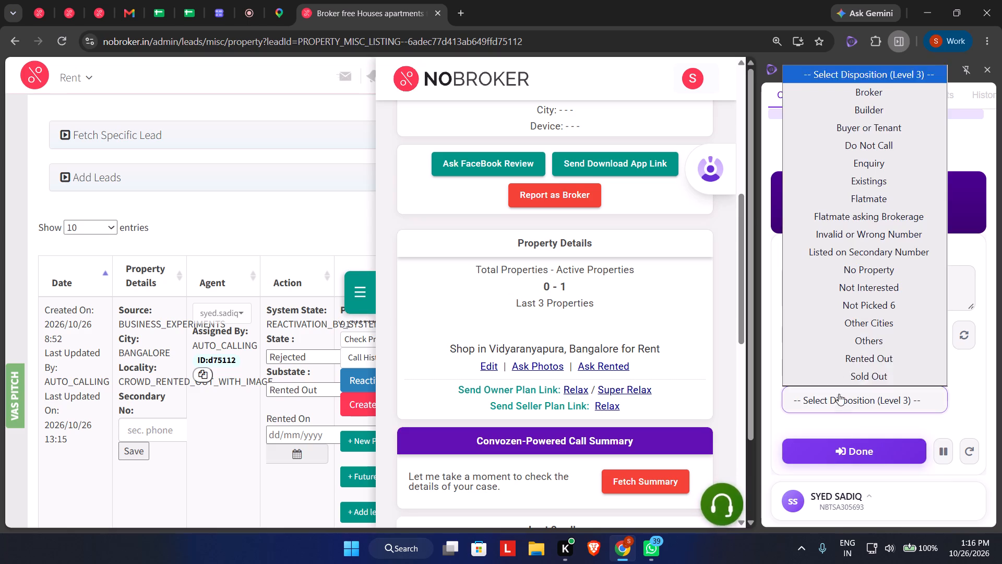
pyautogui.click(833, 362)
pyautogui.click(851, 442)
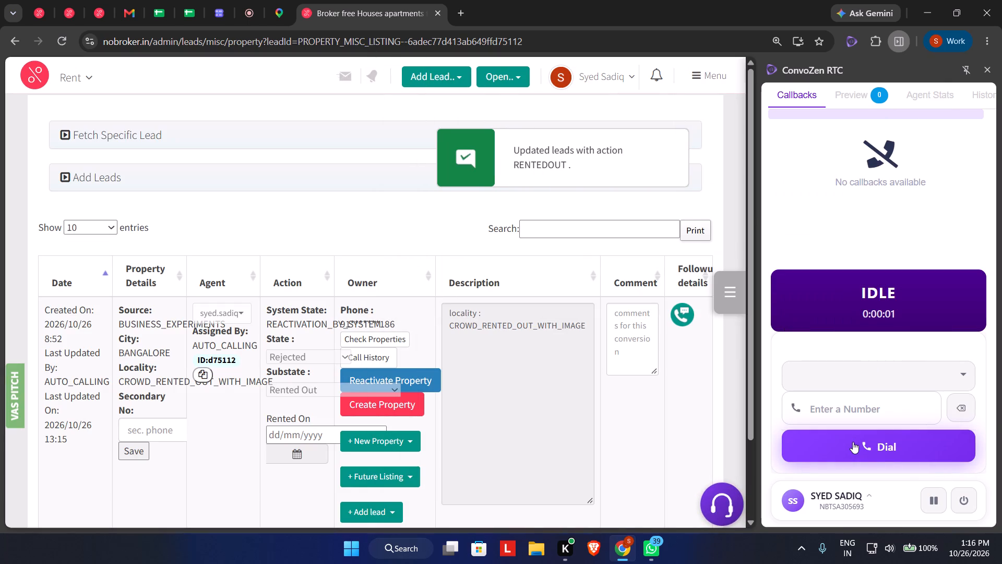
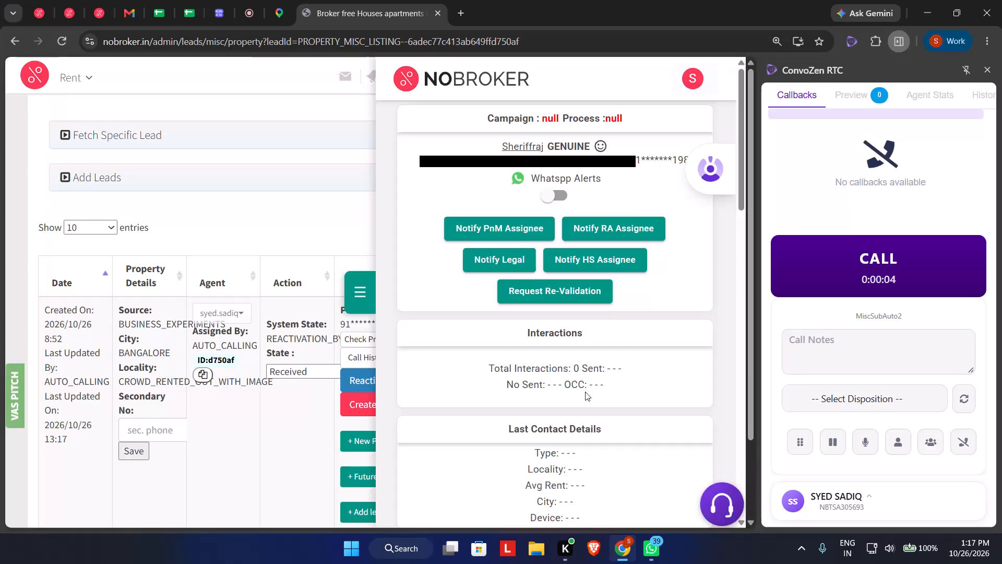
# Review the Hoskote 2 BHK owner's property details and set the call's disposition to Click Calling with level 2 Rejected.
pyautogui.scroll(-4, 580, 390)
pyautogui.scroll(4, 575, 386)
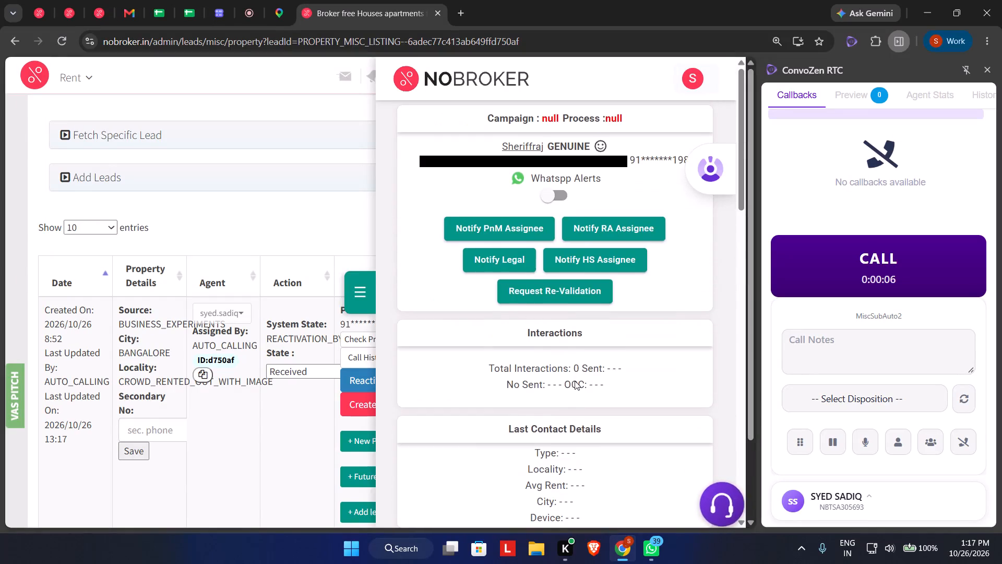
pyautogui.scroll(-6, 574, 378)
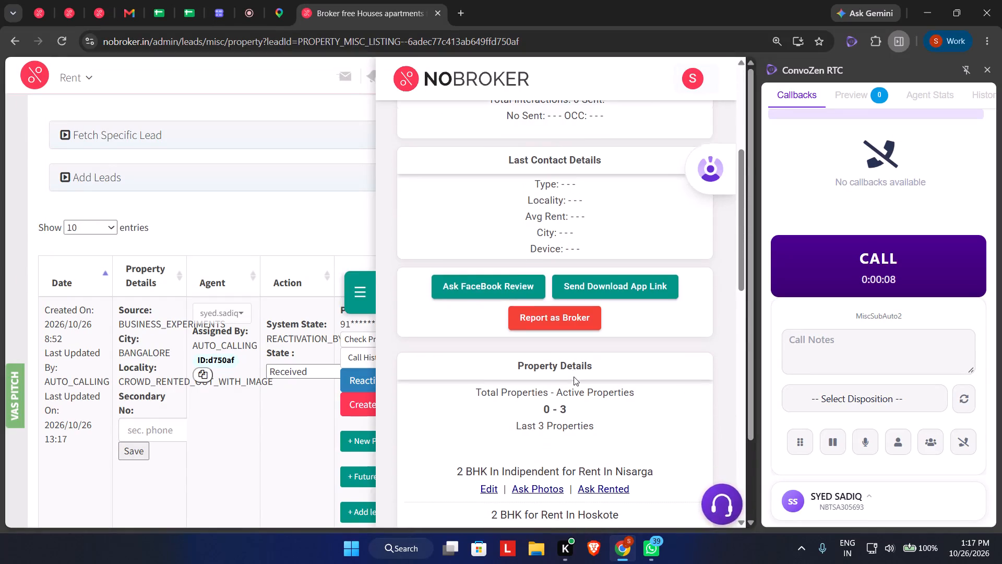
pyautogui.scroll(-1, 574, 377)
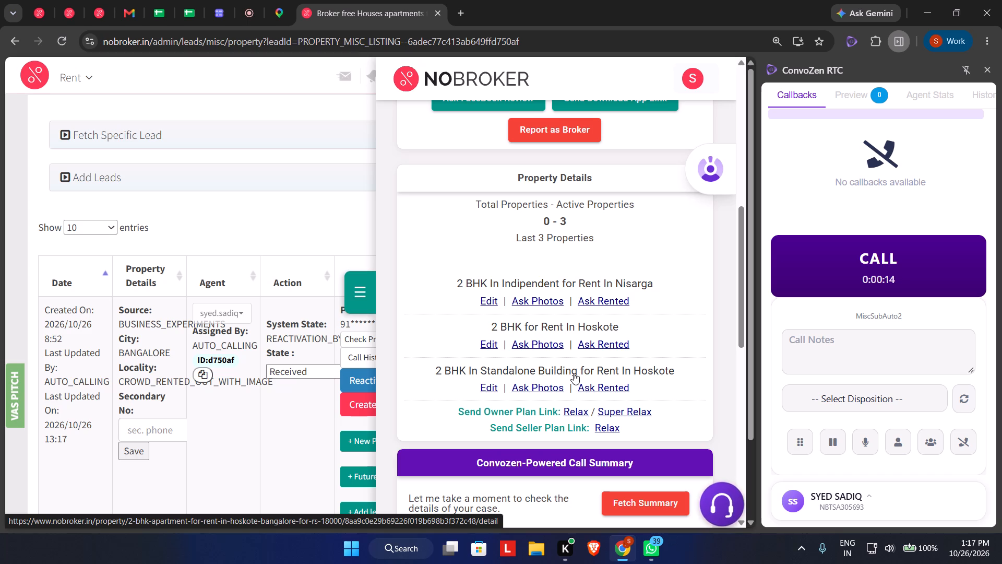
pyautogui.click(872, 399)
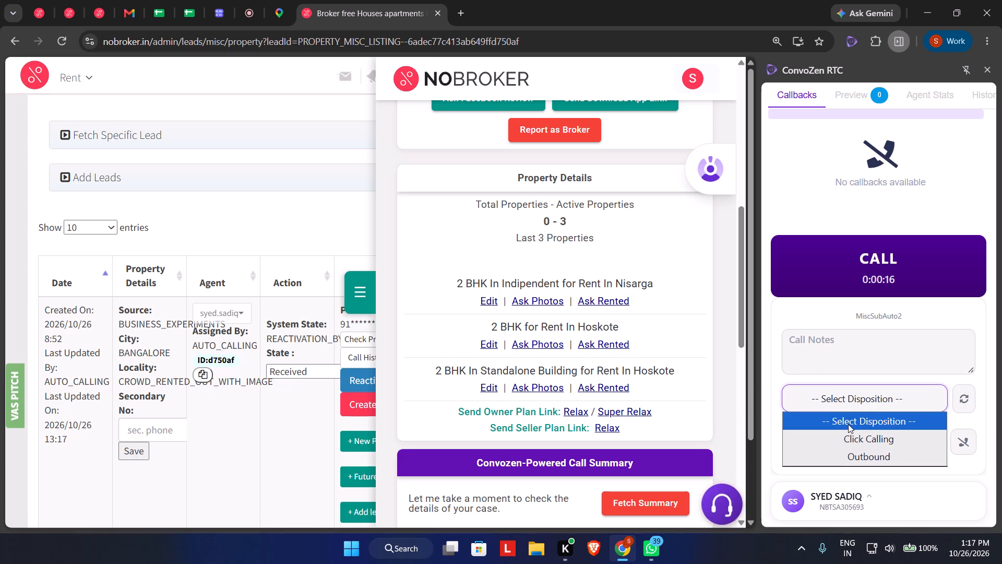
pyautogui.click(848, 437)
pyautogui.click(833, 402)
pyautogui.click(851, 490)
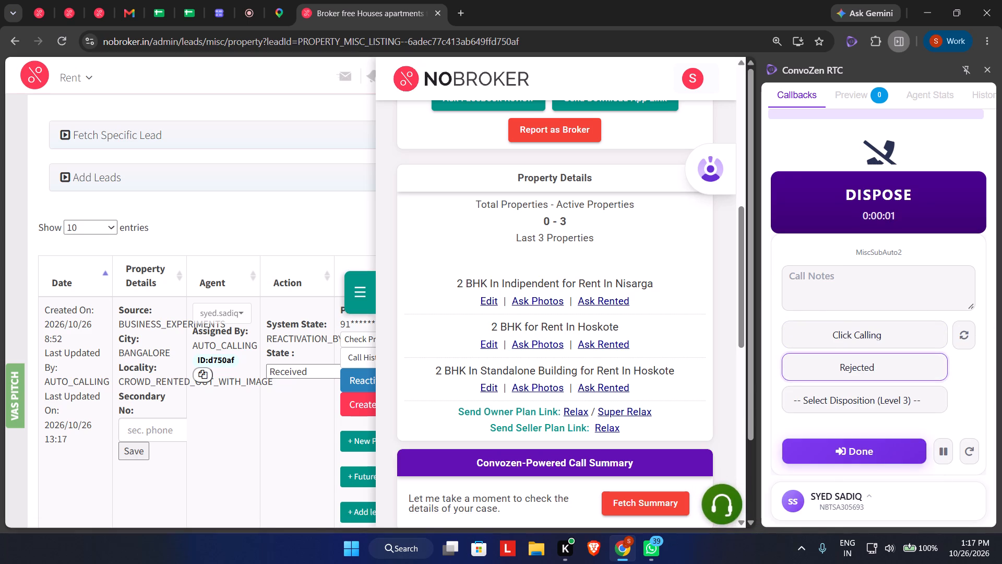
# Set the Hoskote owner lead's state to Rejected with the substate Rented Out.
pyautogui.click(287, 370)
pyautogui.click(301, 436)
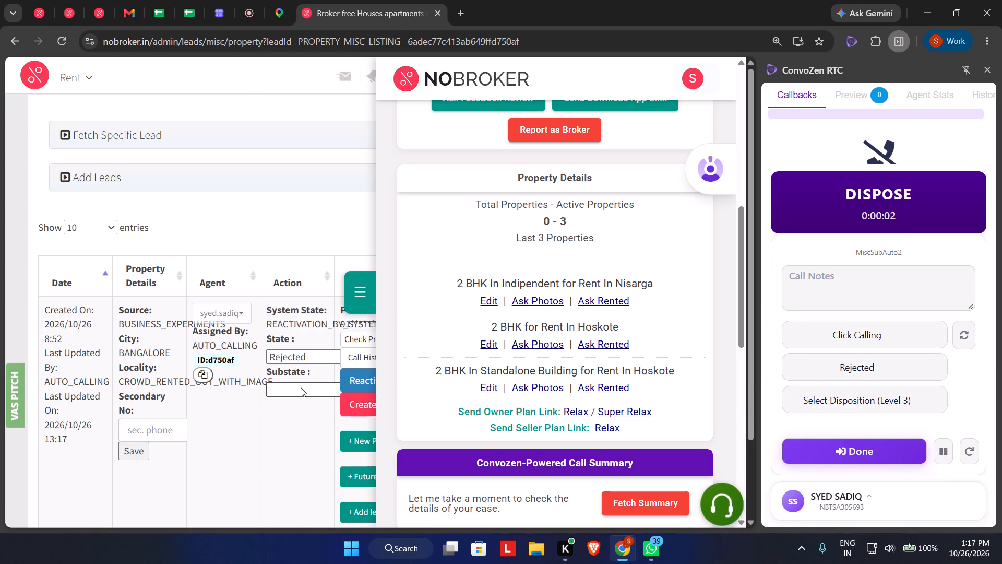
pyautogui.click(301, 387)
pyautogui.click(318, 305)
# Choose the level 3 disposition Rented Out for the ended call and submit it.
pyautogui.click(853, 401)
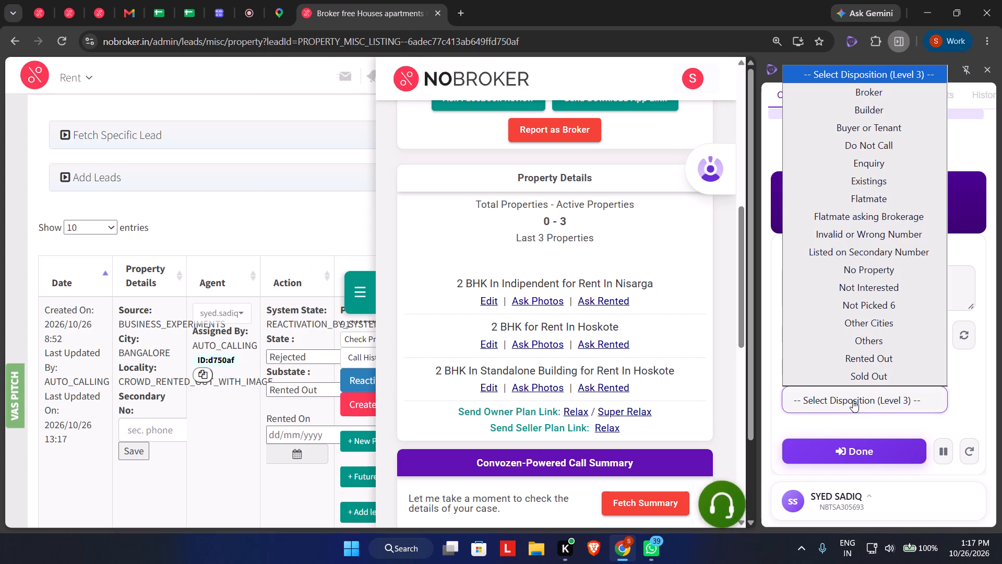
pyautogui.click(855, 361)
pyautogui.click(848, 457)
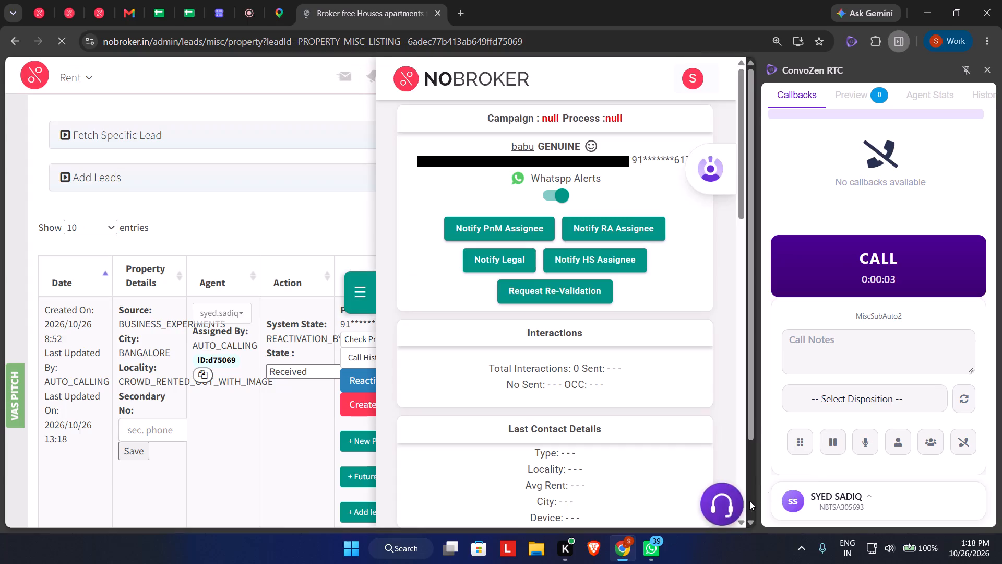
# Set the newly dialled lead's state to In Progress with the substate NOTPICK.
pyautogui.click(277, 379)
pyautogui.click(301, 374)
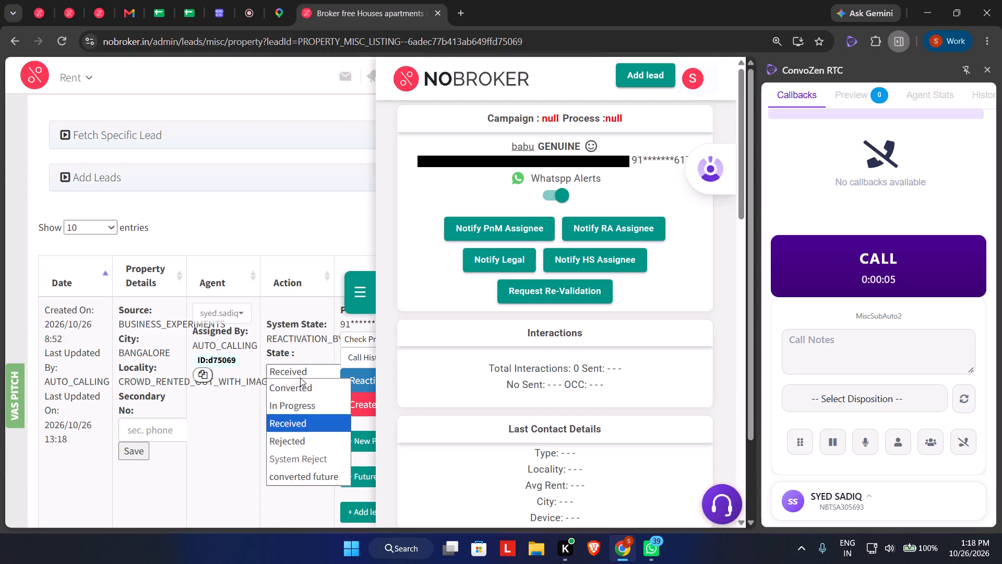
pyautogui.click(280, 406)
pyautogui.moveTo(287, 391); pyautogui.dragTo(287, 397)
pyautogui.click(296, 307)
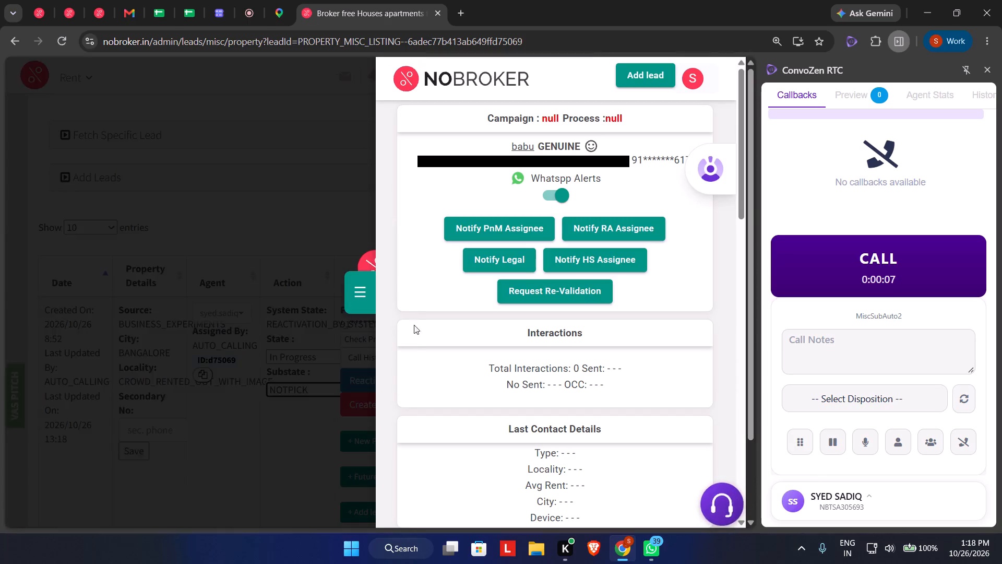
# Set the call's disposition to Outbound, Not Picked, Voice Mail, end the call and submit the disposition.
pyautogui.click(878, 401)
pyautogui.moveTo(865, 434); pyautogui.dragTo(861, 459)
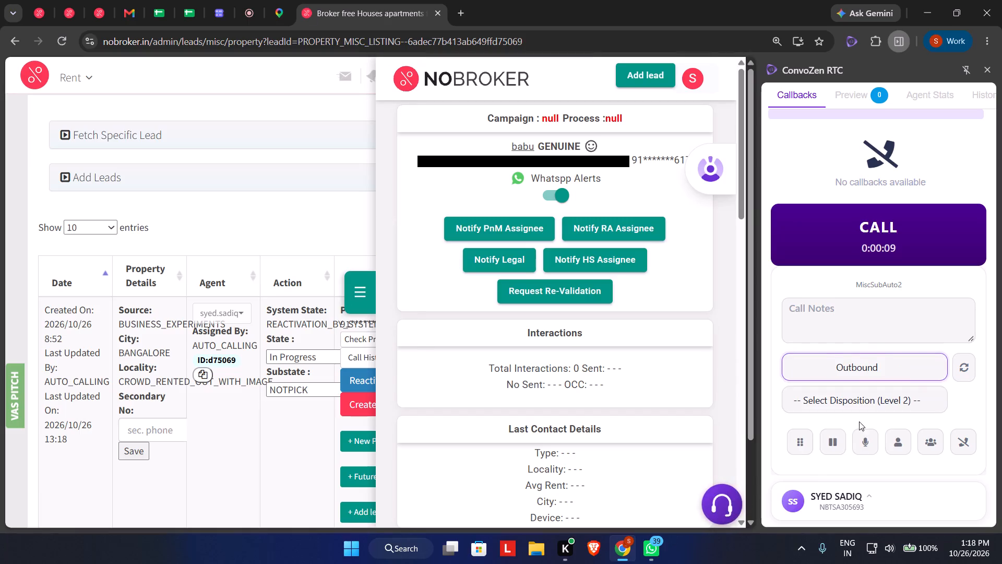
pyautogui.click(854, 390)
pyautogui.click(842, 440)
pyautogui.click(839, 394)
pyautogui.doubleClick(825, 490)
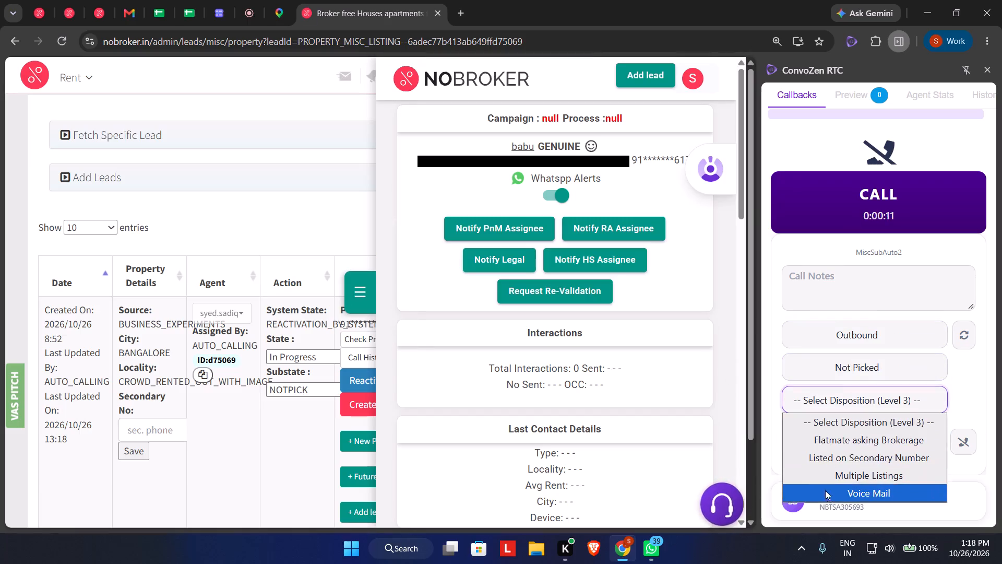
pyautogui.click(861, 493)
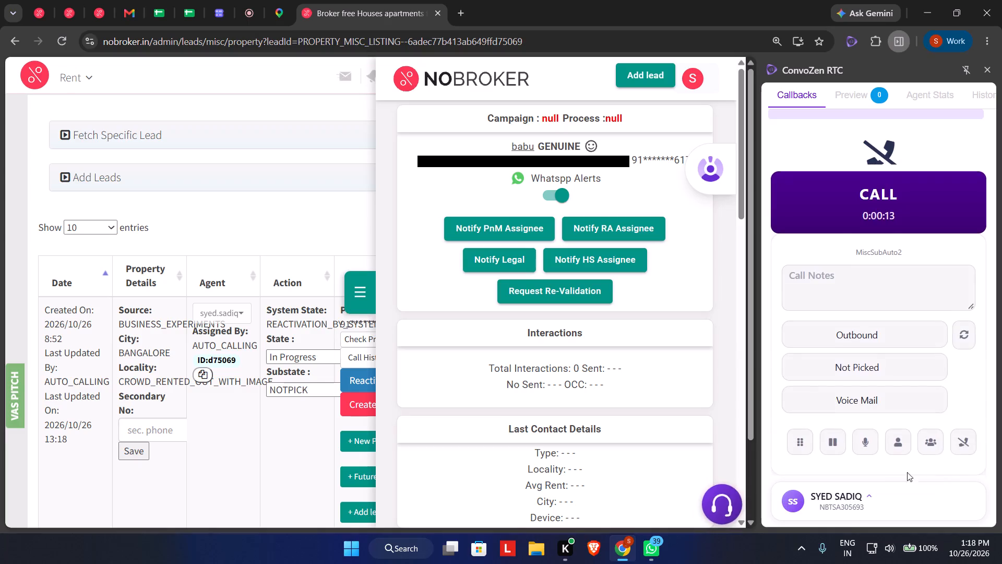
pyautogui.click(957, 447)
pyautogui.click(862, 443)
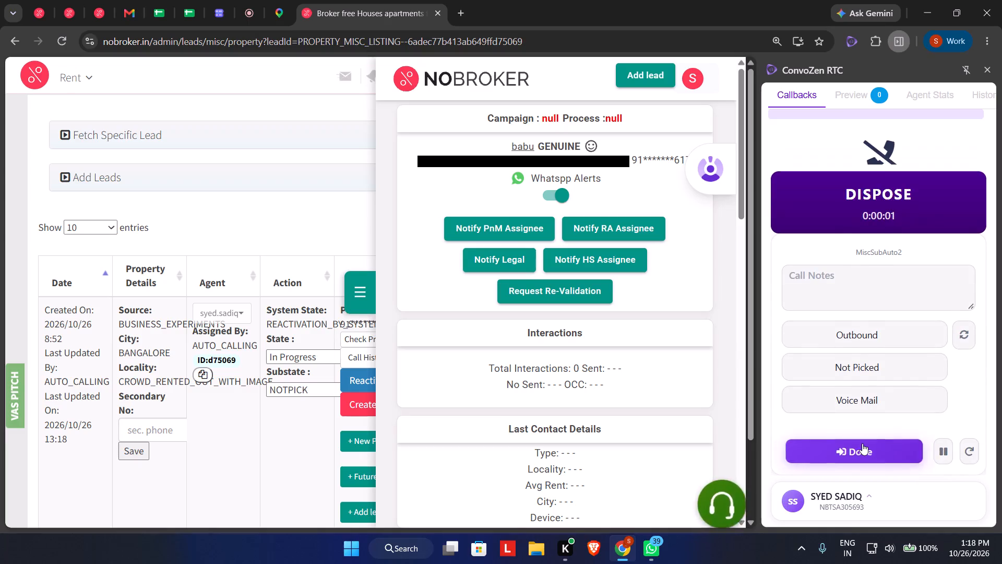
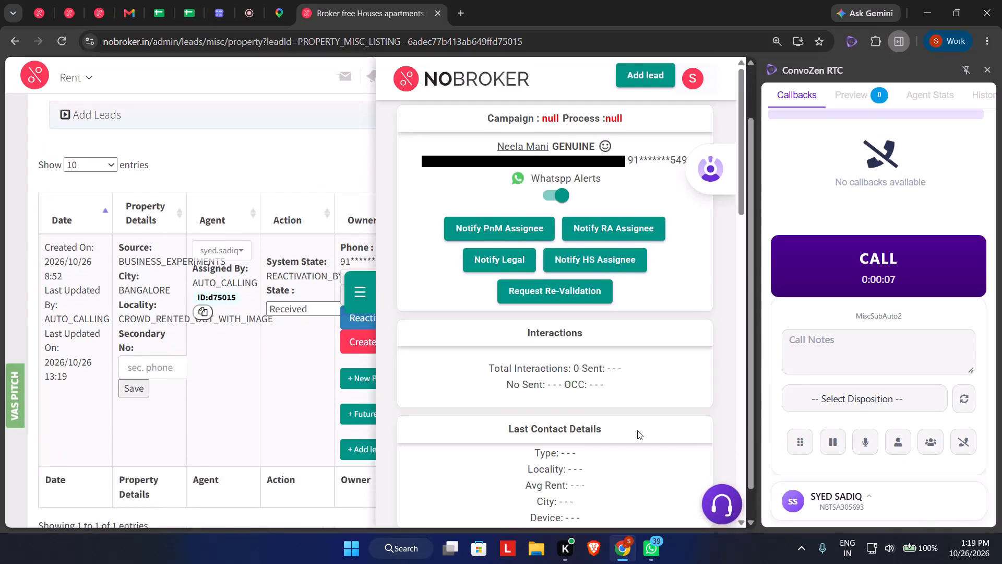
# Set the Hosur owner lead's state to Rejected with the substate Wrong Number.
pyautogui.scroll(-2, 626, 428)
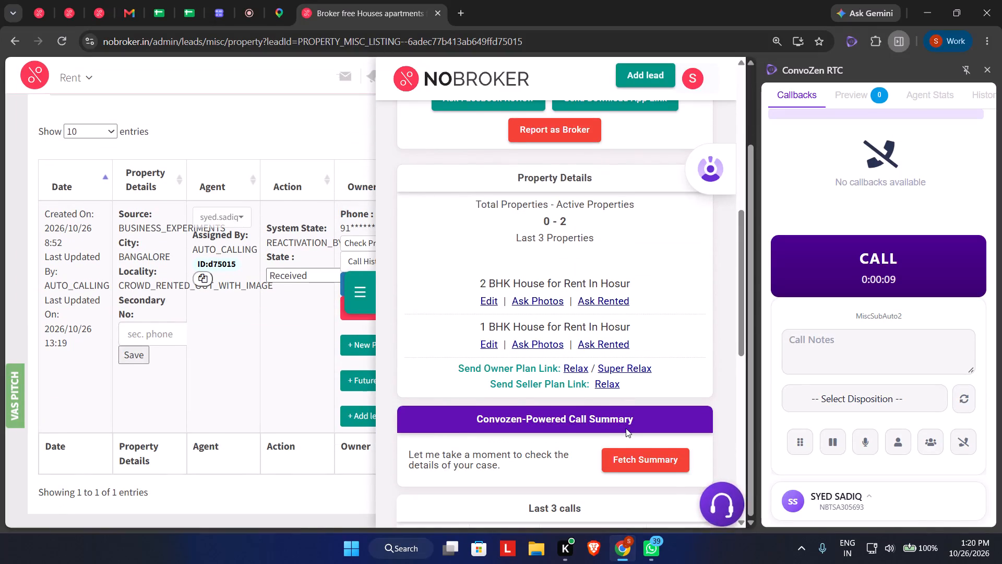
pyautogui.scroll(2, 626, 428)
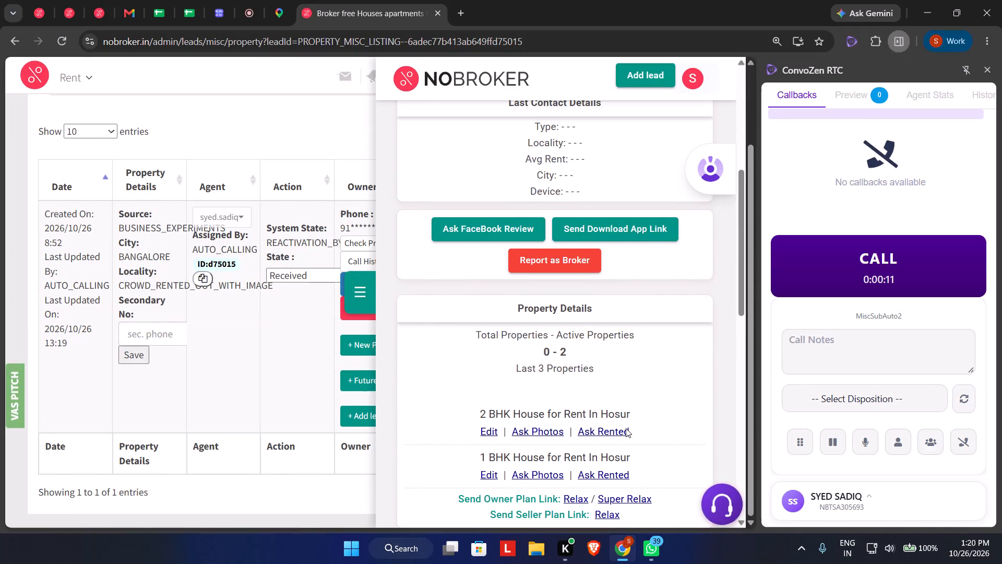
pyautogui.scroll(-1, 626, 428)
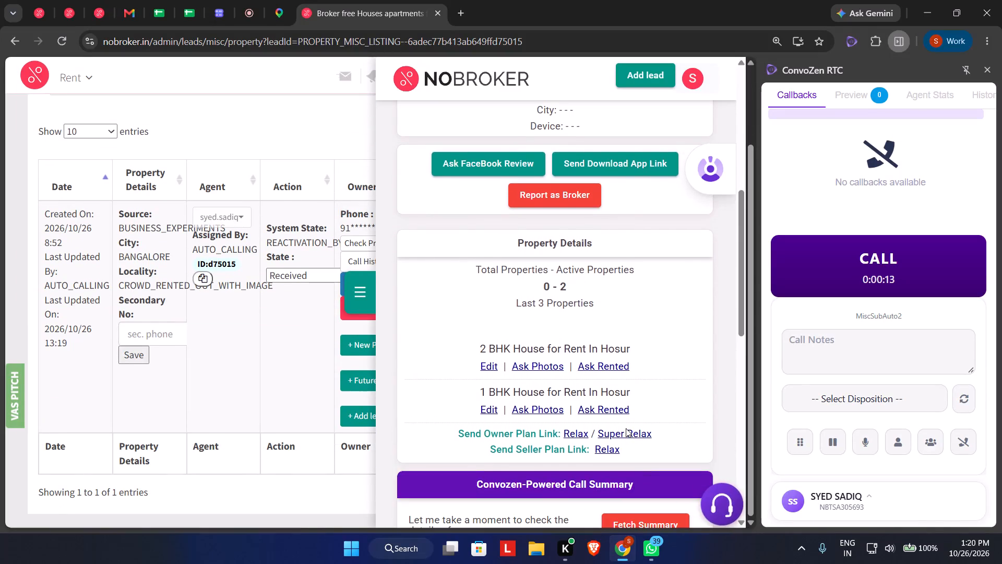
pyautogui.doubleClick(313, 279)
pyautogui.click(307, 275)
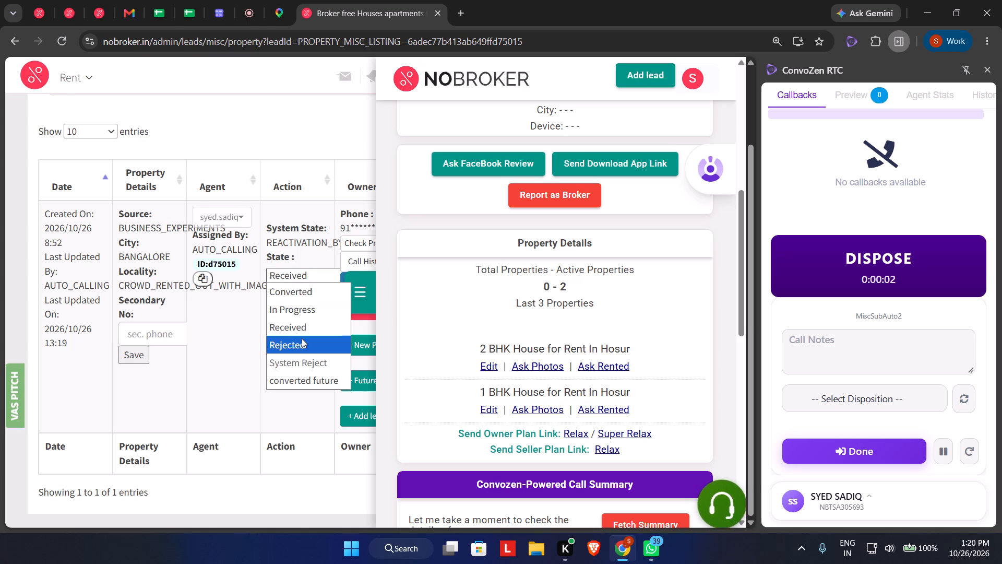
pyautogui.click(302, 338)
pyautogui.click(282, 299)
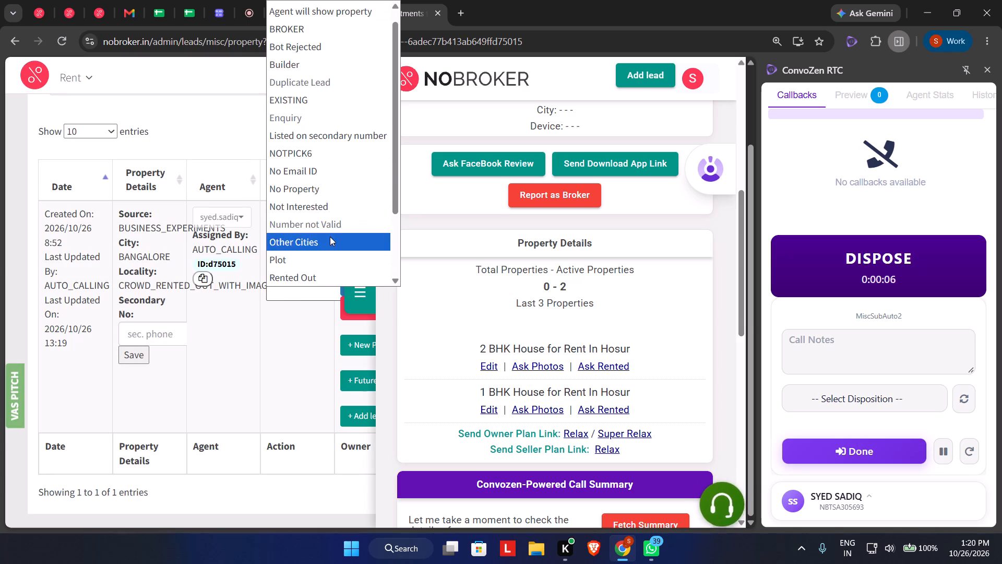
pyautogui.scroll(-1, 329, 258)
pyautogui.click(290, 273)
# Set the ended call's level 1 disposition to Click Calling and open the level 2 disposition choices.
pyautogui.click(852, 406)
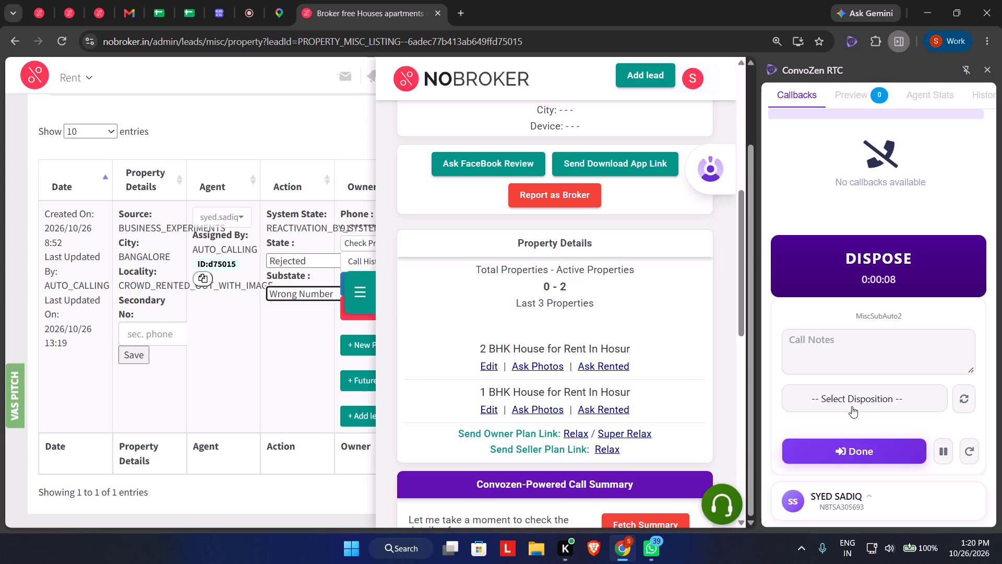
pyautogui.click(855, 439)
pyautogui.click(856, 422)
pyautogui.click(869, 406)
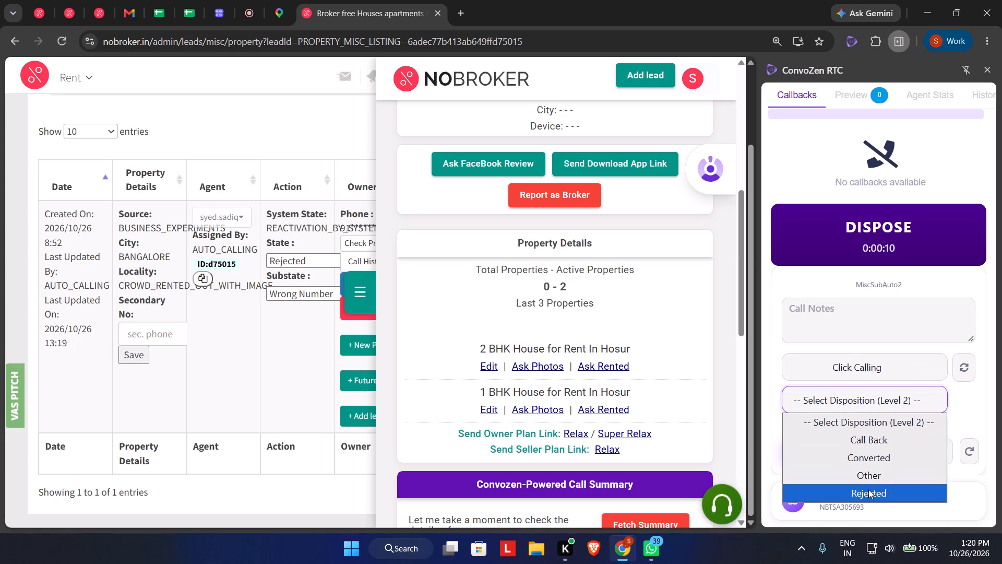
# Complete the call disposition with Rejected and Invalid or Wrong Number, and submit it.
pyautogui.click(868, 488)
pyautogui.click(854, 403)
pyautogui.click(837, 232)
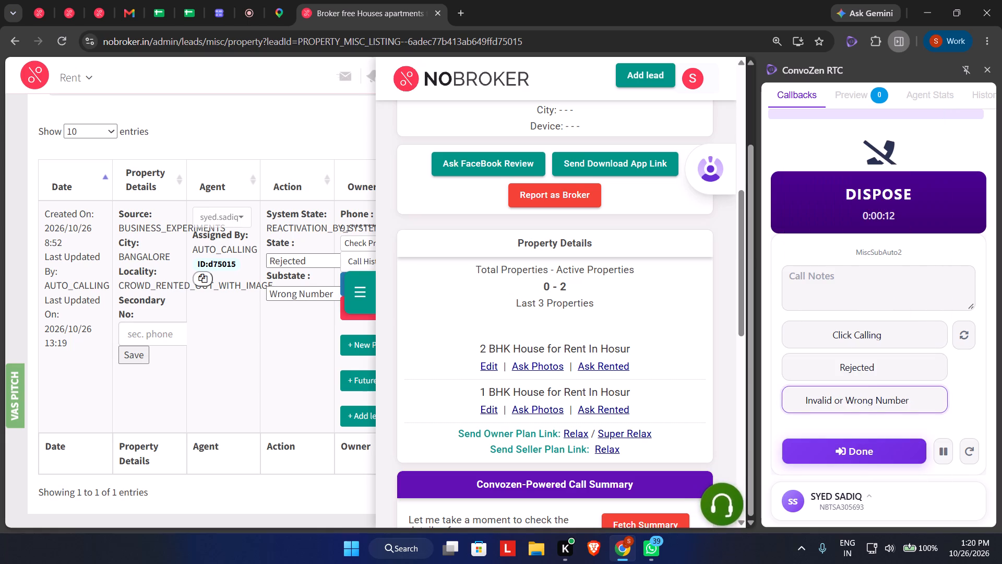
pyautogui.click(859, 464)
pyautogui.click(860, 455)
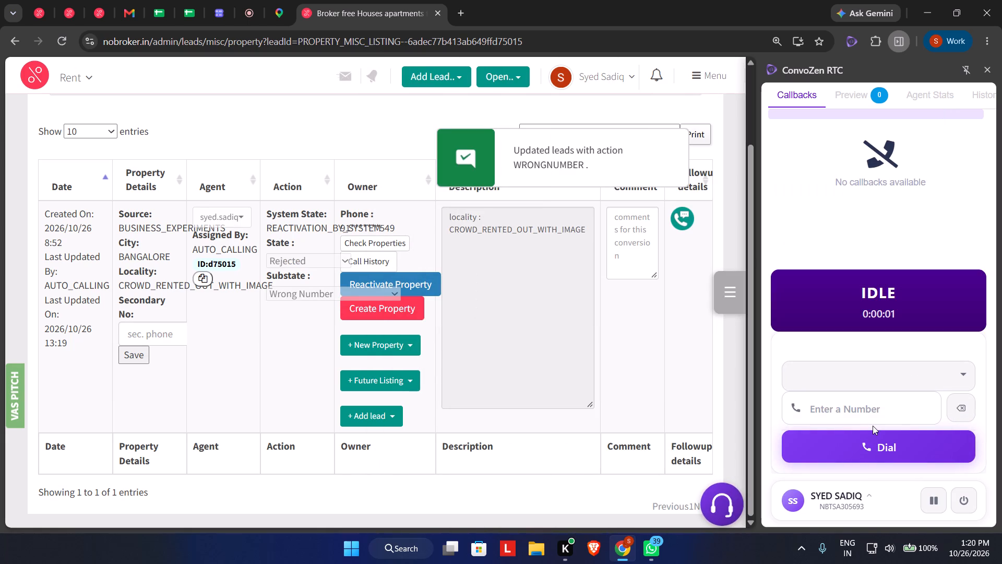
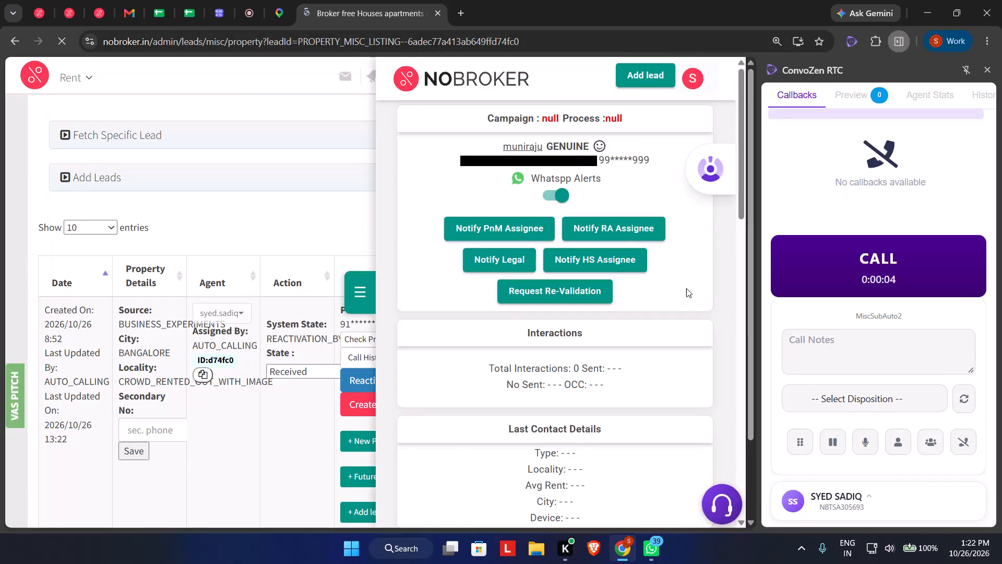
# Set the lead state of the Dasanapura 1 BHK house owner to Rejected with the substate Rented Out.
pyautogui.scroll(-3, 562, 304)
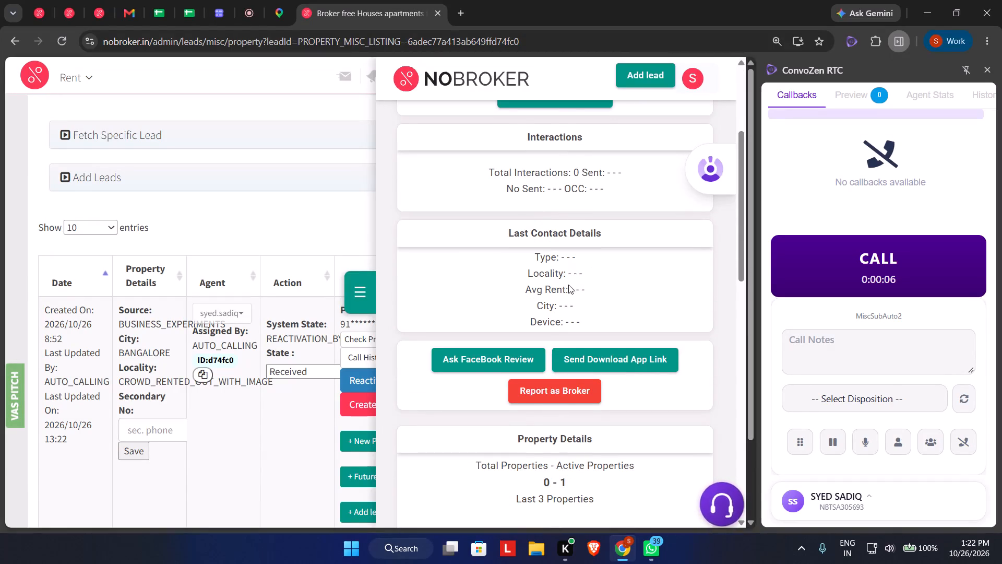
pyautogui.scroll(-3, 561, 280)
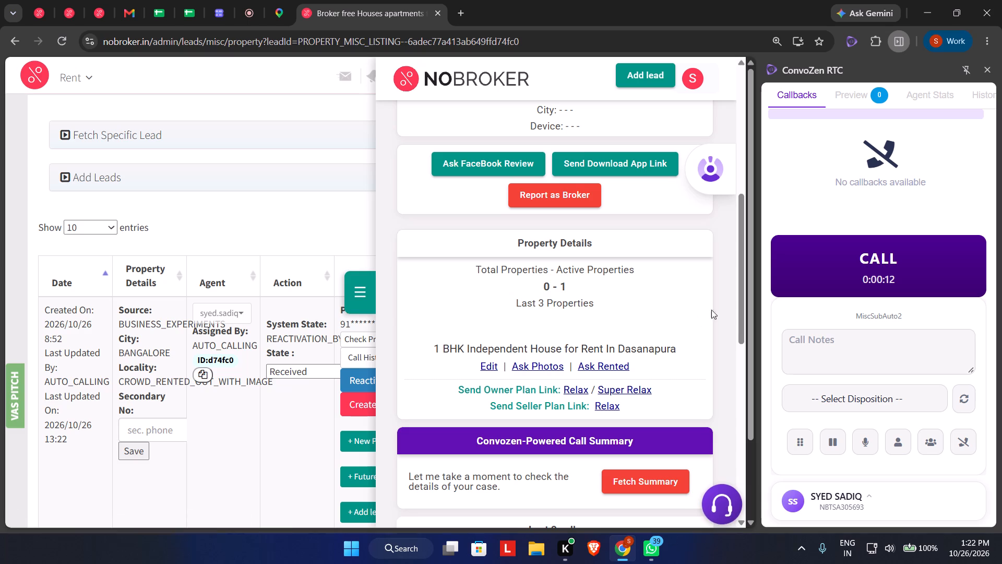
pyautogui.click(301, 370)
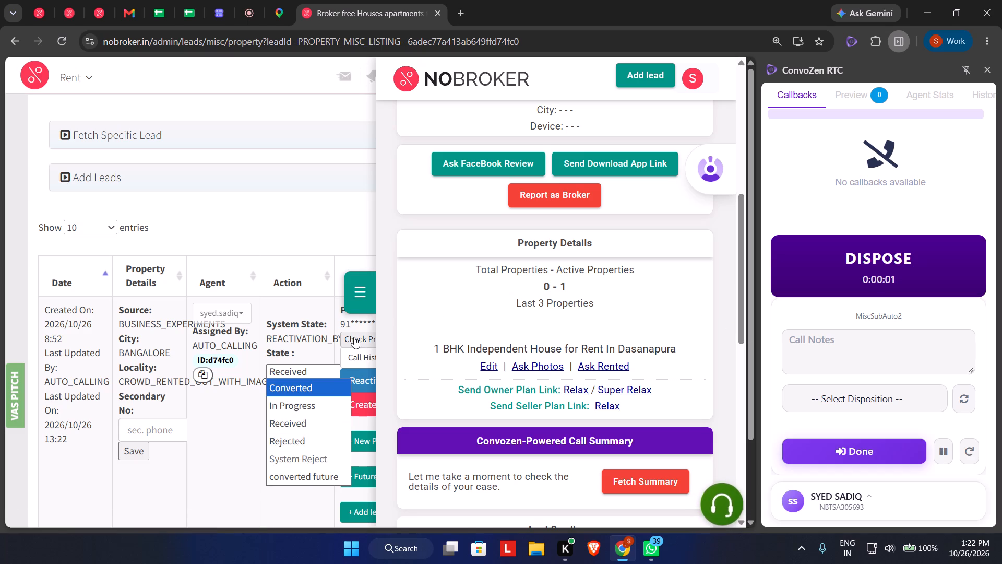
pyautogui.click(299, 434)
pyautogui.click(290, 382)
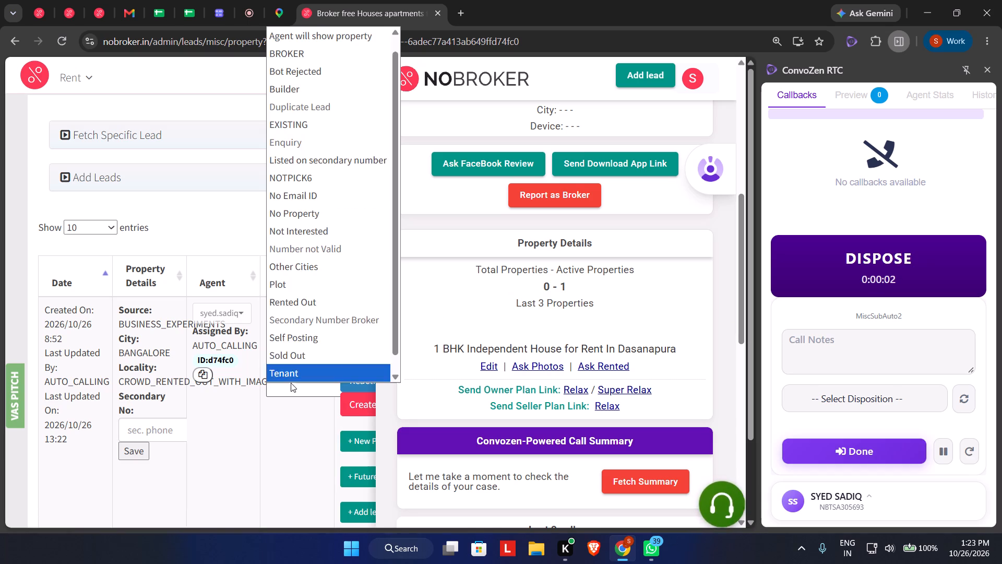
pyautogui.click(315, 282)
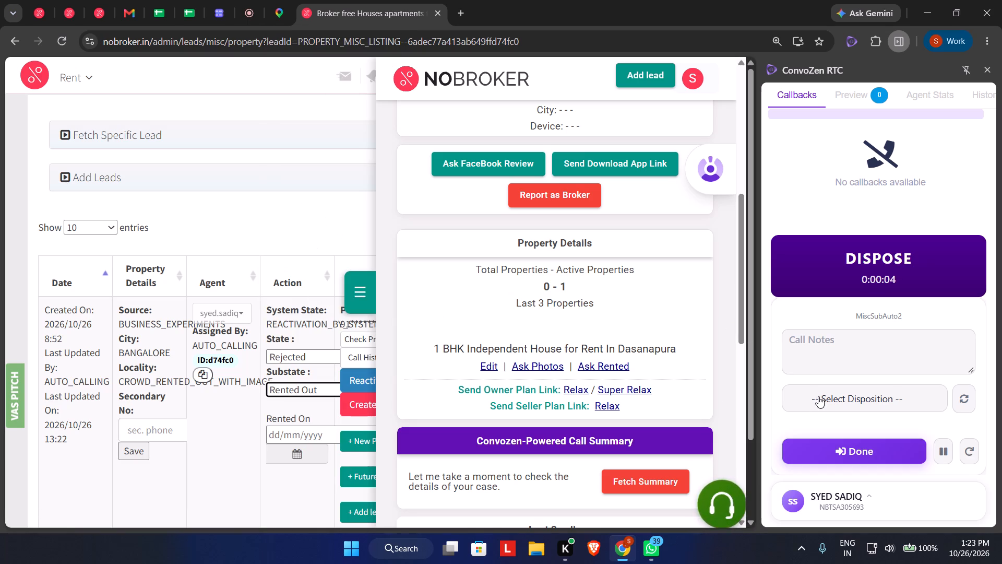
# Dispose of the ended call as Click Calling, Rejected, Rented Out and complete the disposition.
pyautogui.moveTo(822, 386); pyautogui.dragTo(821, 396)
pyautogui.click(871, 434)
pyautogui.moveTo(870, 398); pyautogui.dragTo(863, 402)
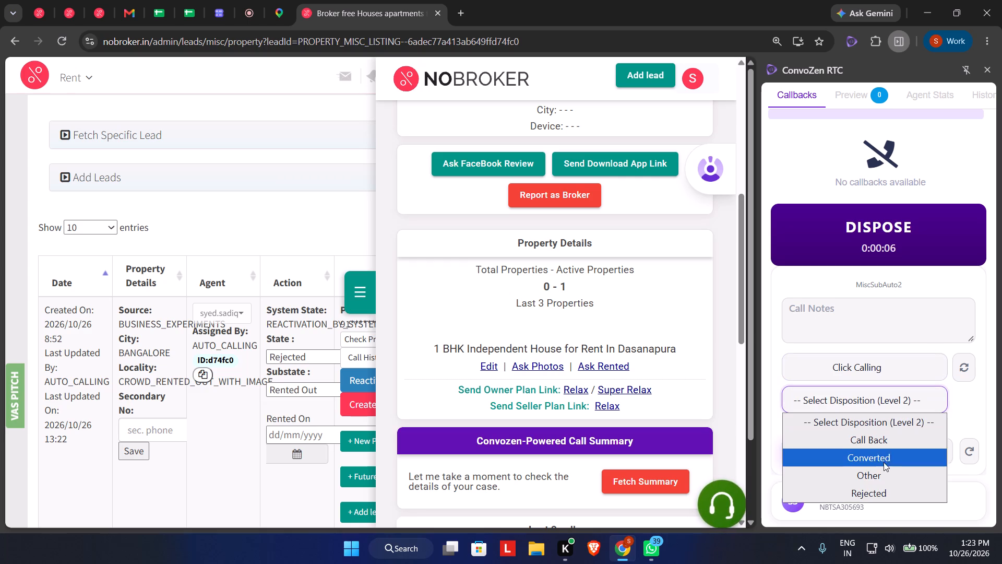
pyautogui.click(882, 484)
pyautogui.click(853, 408)
pyautogui.doubleClick(853, 367)
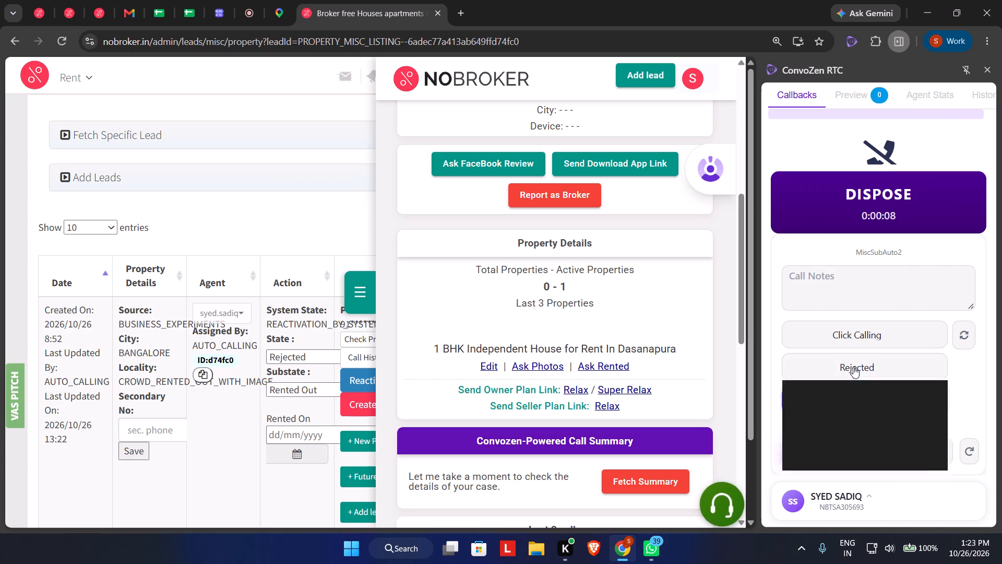
pyautogui.click(873, 362)
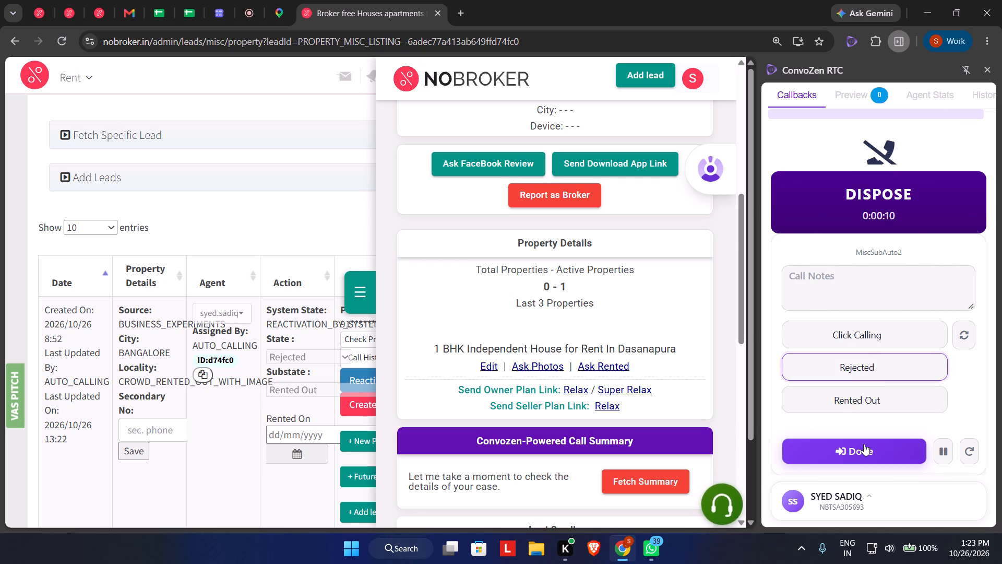
pyautogui.click(864, 445)
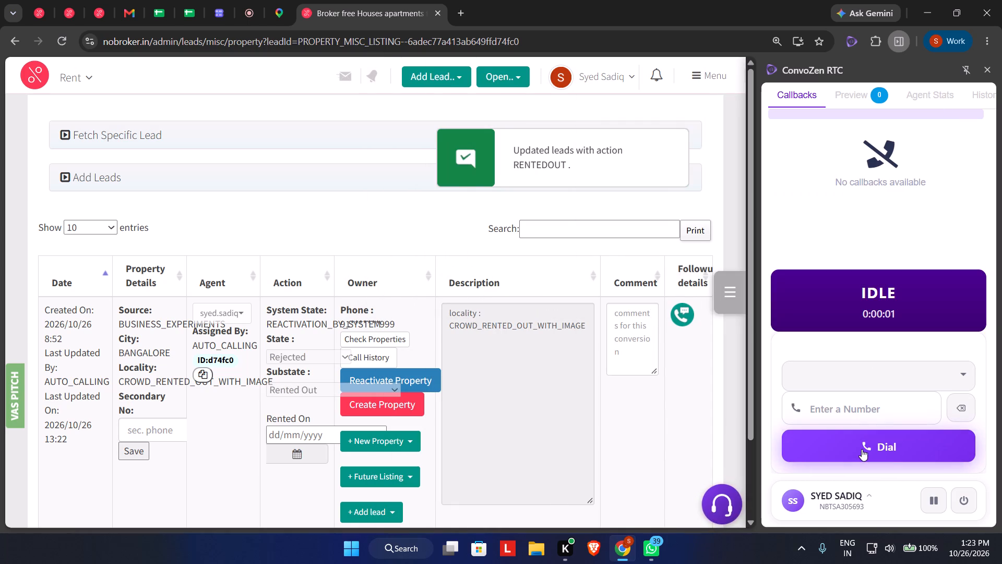
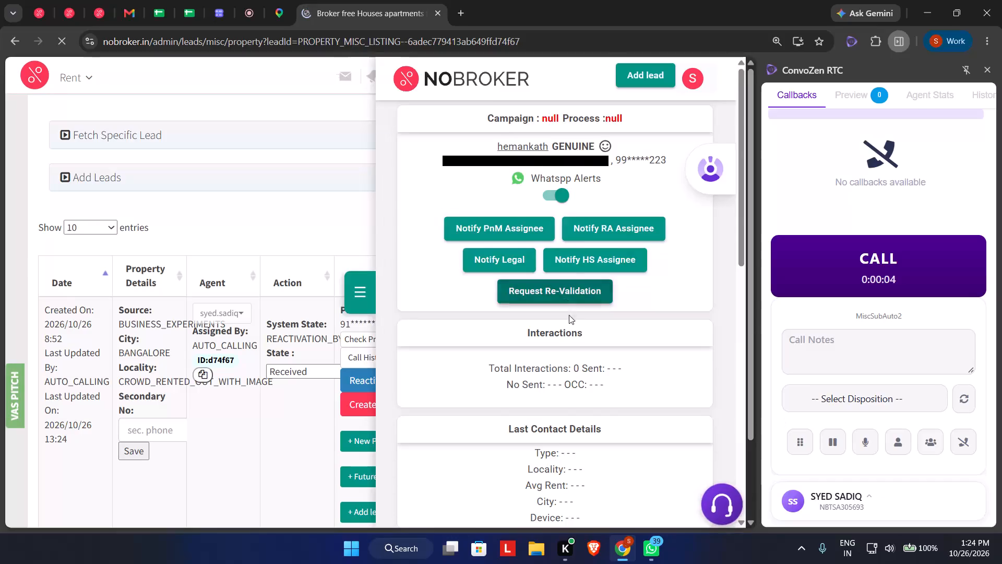
# Review the owner's contact details, interactions and listed Hosapalya properties during the call.
pyautogui.scroll(-2, 569, 315)
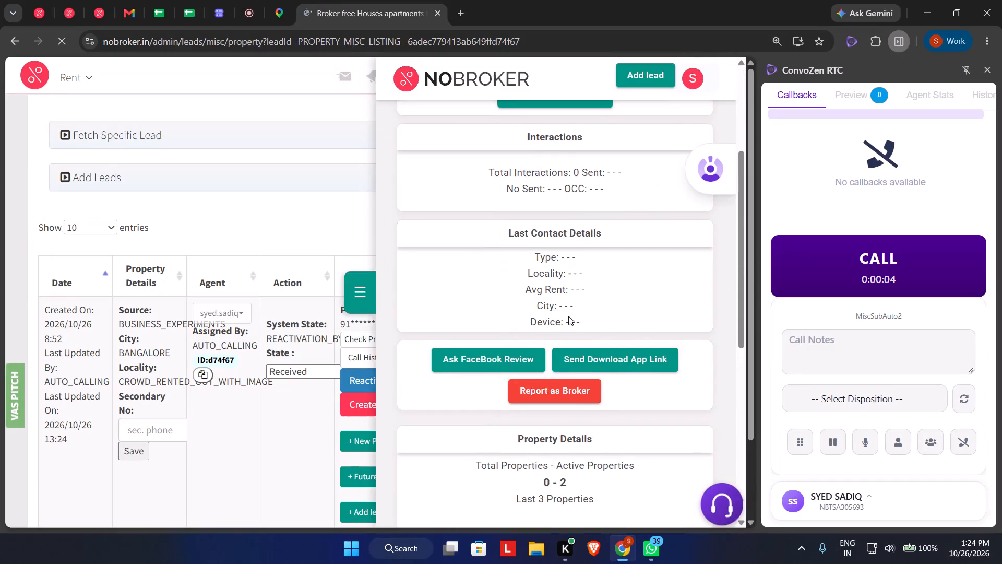
pyautogui.scroll(-2, 567, 320)
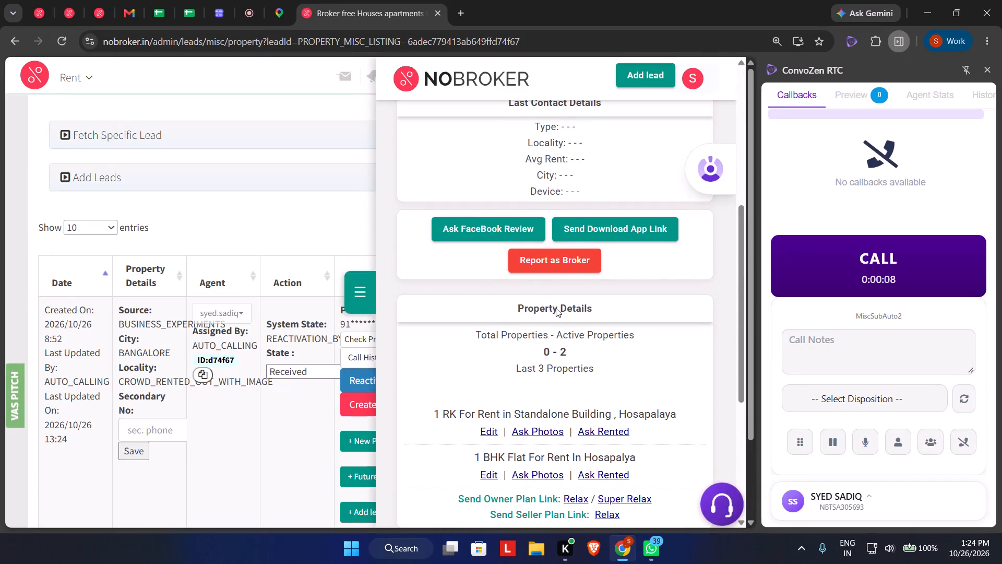
pyautogui.scroll(-1, 556, 308)
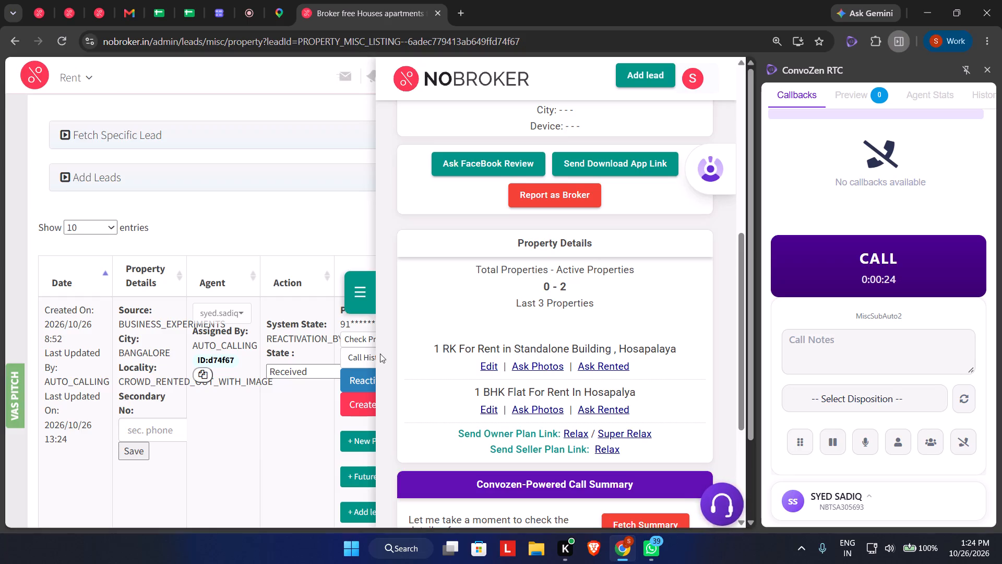
pyautogui.moveTo(741, 257); pyautogui.dragTo(741, 177)
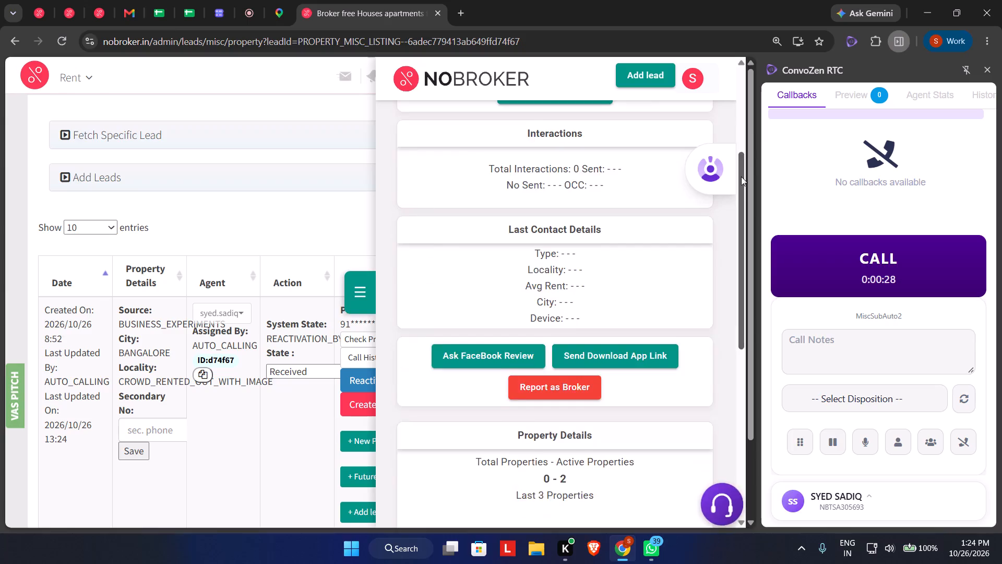
pyautogui.moveTo(741, 177); pyautogui.dragTo(743, 82)
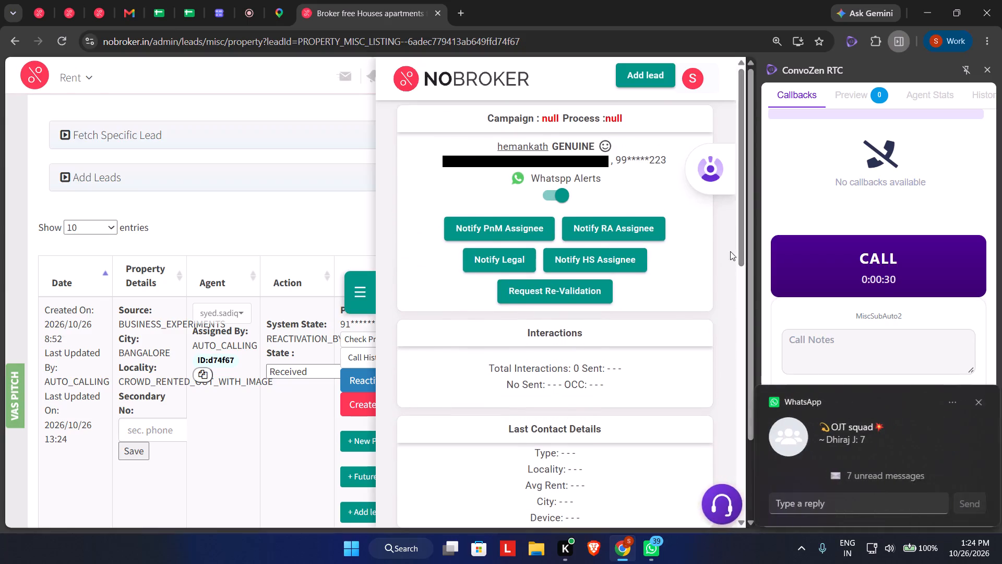
pyautogui.click(975, 402)
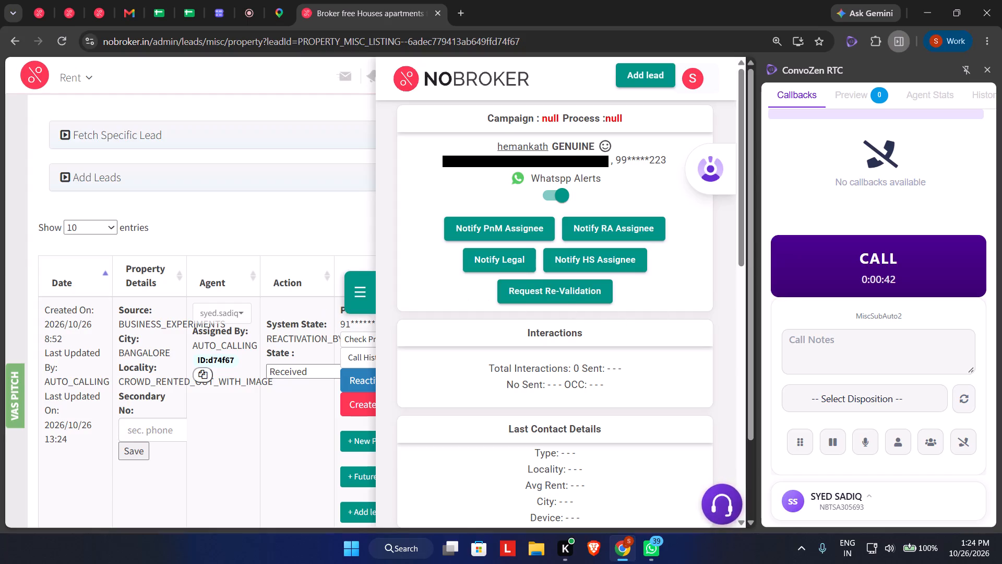
pyautogui.scroll(-6, 514, 342)
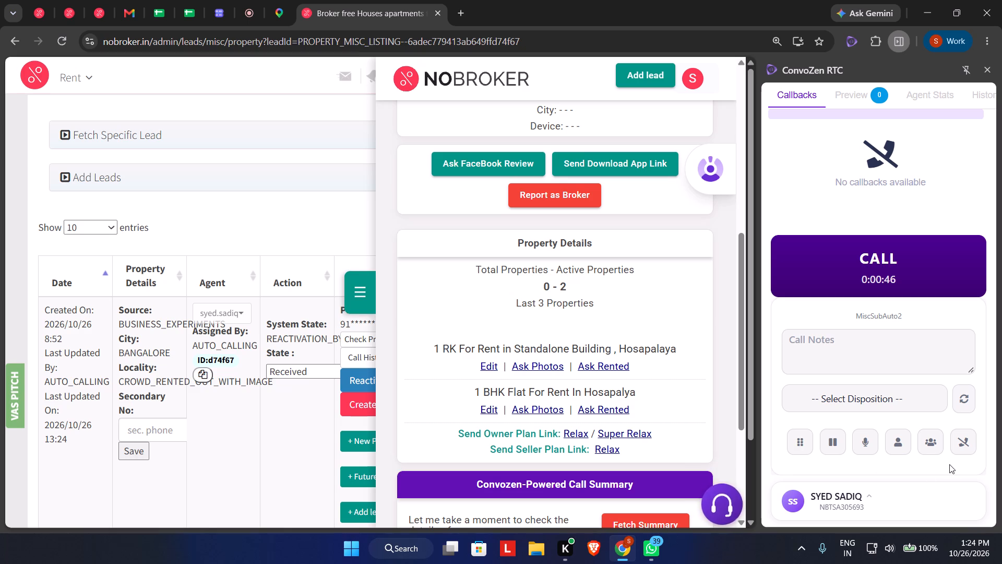
# End the call with the Hosapalya owner and set its disposition to Click Calling, Rejected, Broker.
pyautogui.click(959, 449)
pyautogui.click(959, 449)
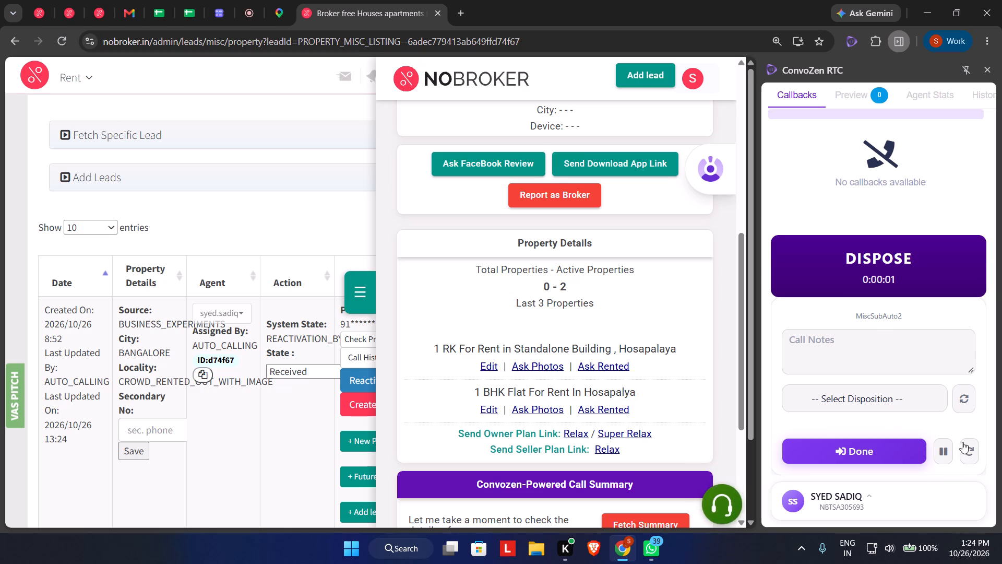
pyautogui.click(848, 393)
pyautogui.click(852, 435)
pyautogui.click(846, 407)
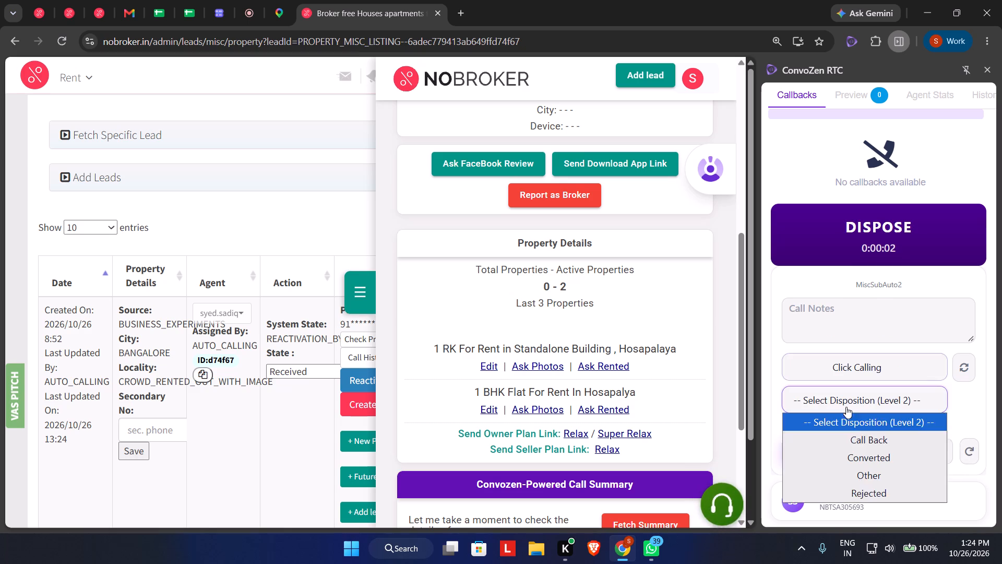
pyautogui.click(850, 491)
pyautogui.click(866, 405)
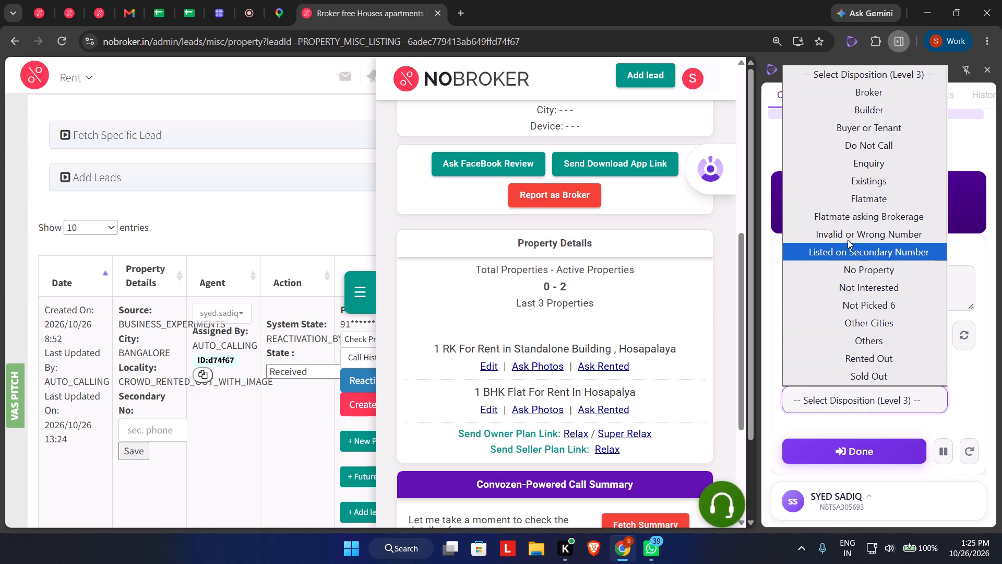
pyautogui.click(894, 91)
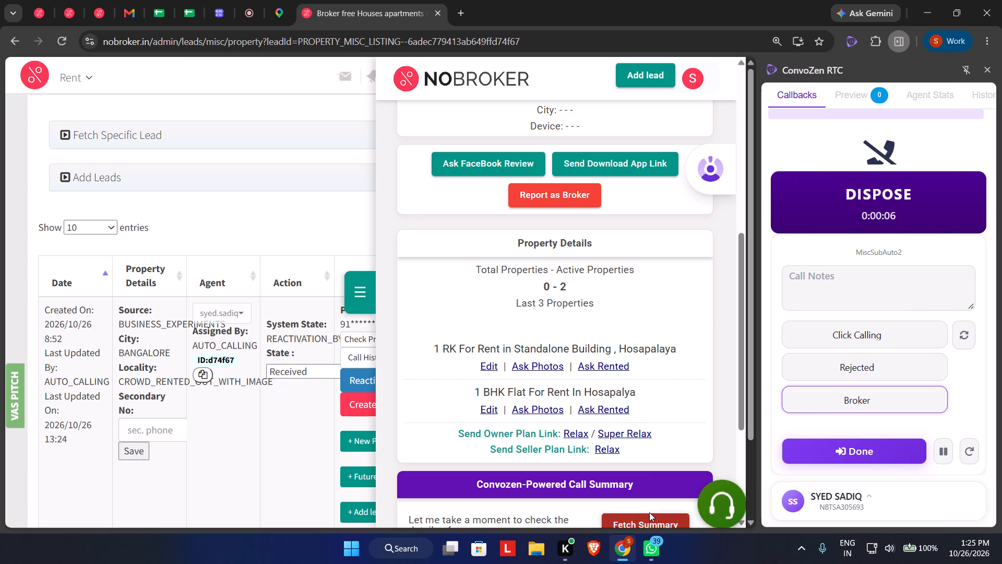
# Report the contact with the two Hosapalya rental listings as a broker.
pyautogui.click(558, 193)
pyautogui.click(621, 326)
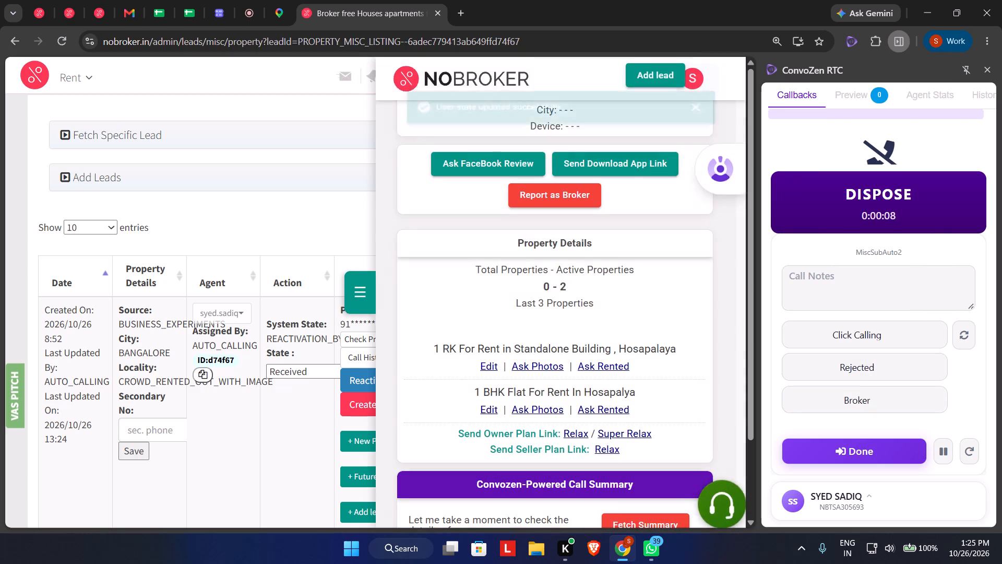
# Set the lead state of the Hosapalya property owner to Rejected with the substate BROKER.
pyautogui.click(305, 377)
pyautogui.click(284, 438)
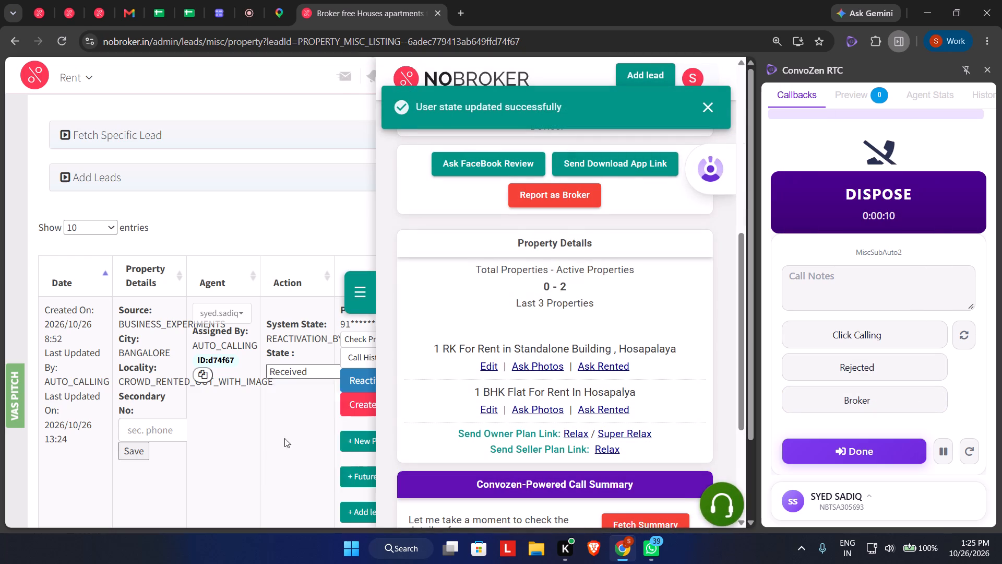
pyautogui.click(302, 391)
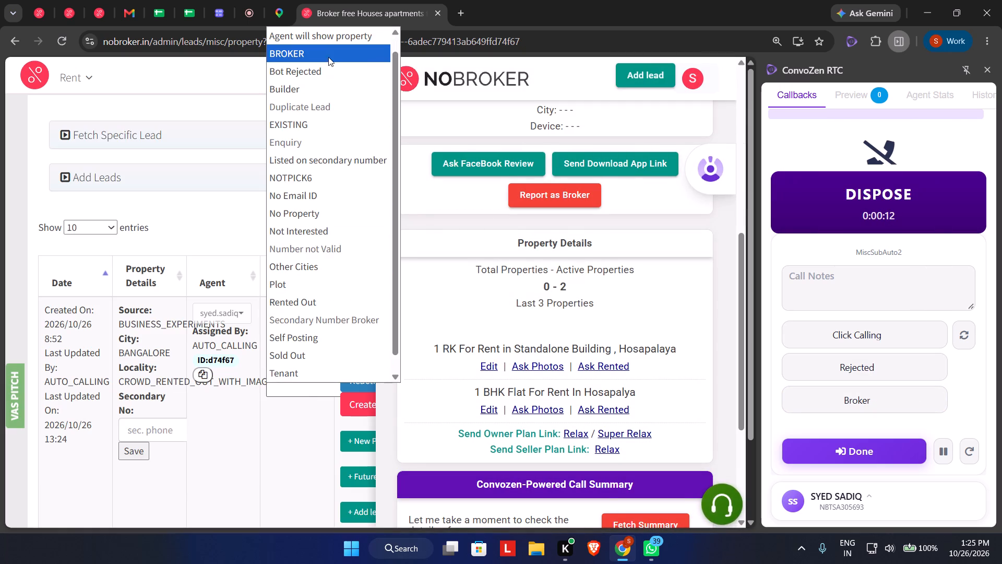
pyautogui.click(329, 52)
pyautogui.click(449, 125)
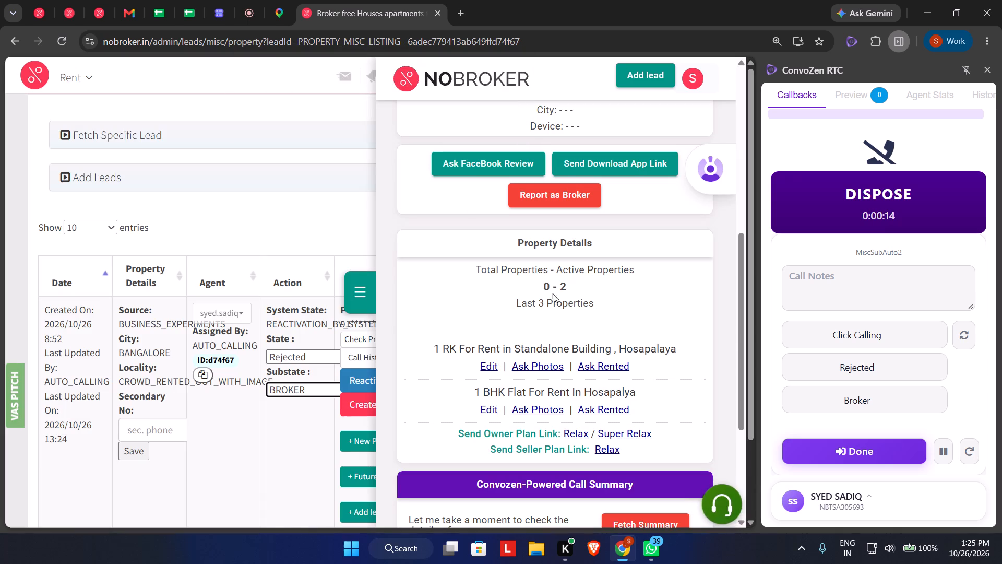
# Complete the ended call's disposition as Click Calling, Rejected, Broker.
pyautogui.click(877, 446)
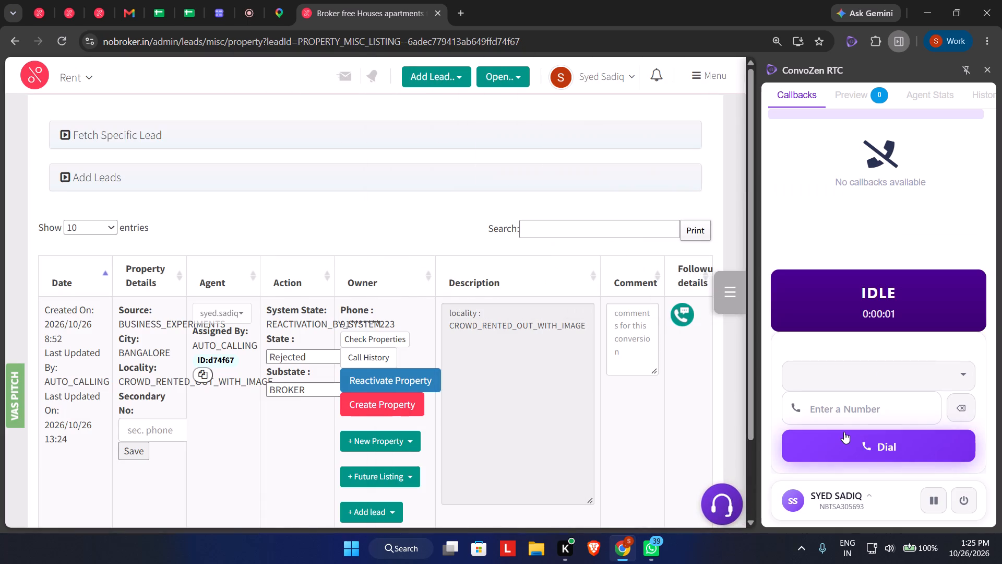
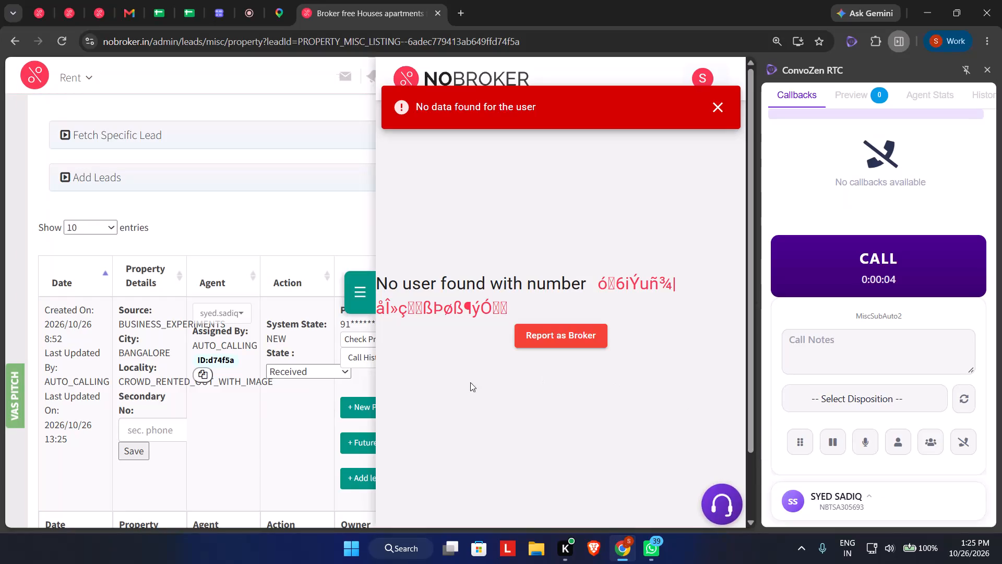
# Set the lead state of the CROWD_RENTED_OUT_WITH_IMAGE Bangalore lead to Rejected with the substate No Property.
pyautogui.scroll(-2, 506, 324)
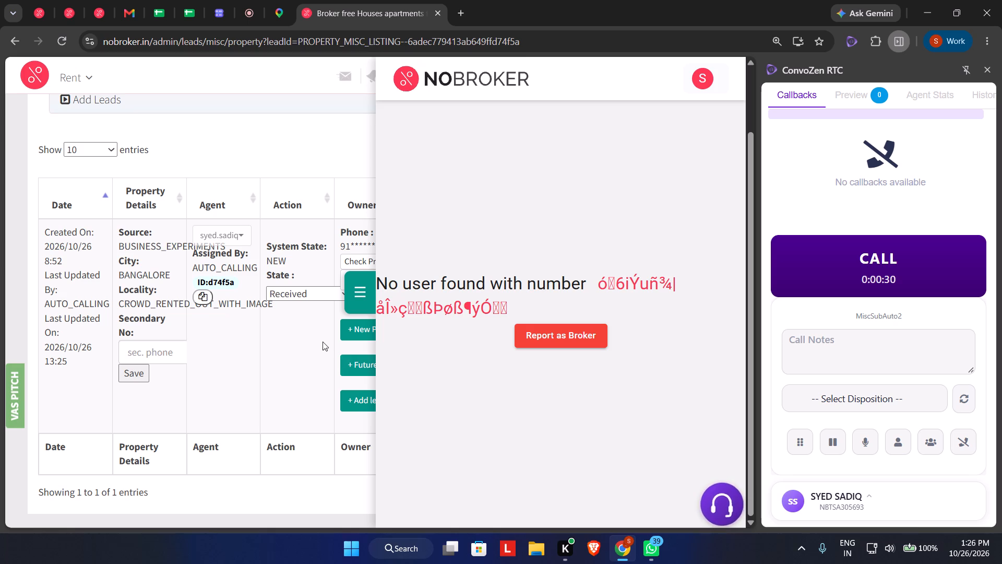
pyautogui.click(281, 292)
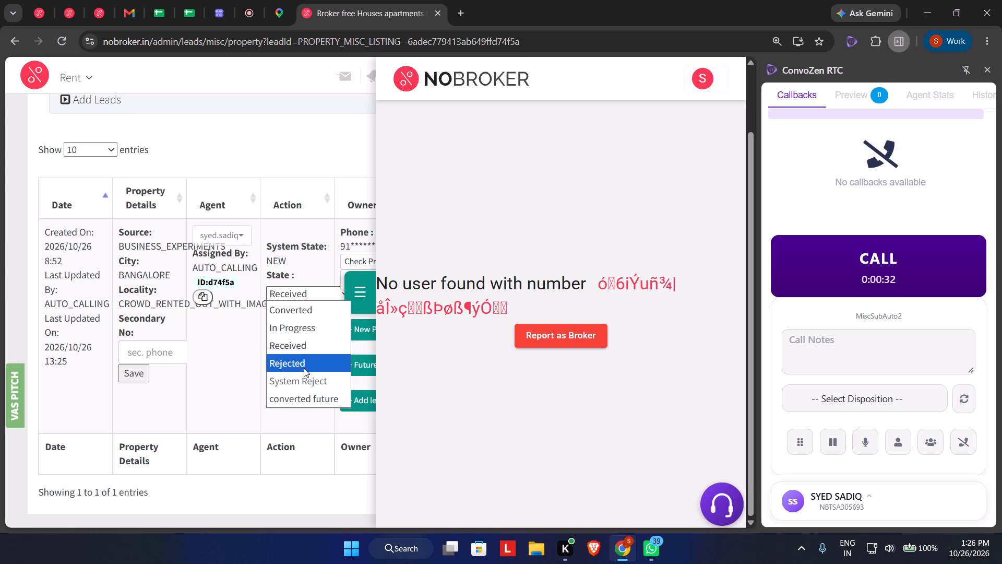
pyautogui.click(296, 357)
pyautogui.click(309, 325)
pyautogui.click(308, 317)
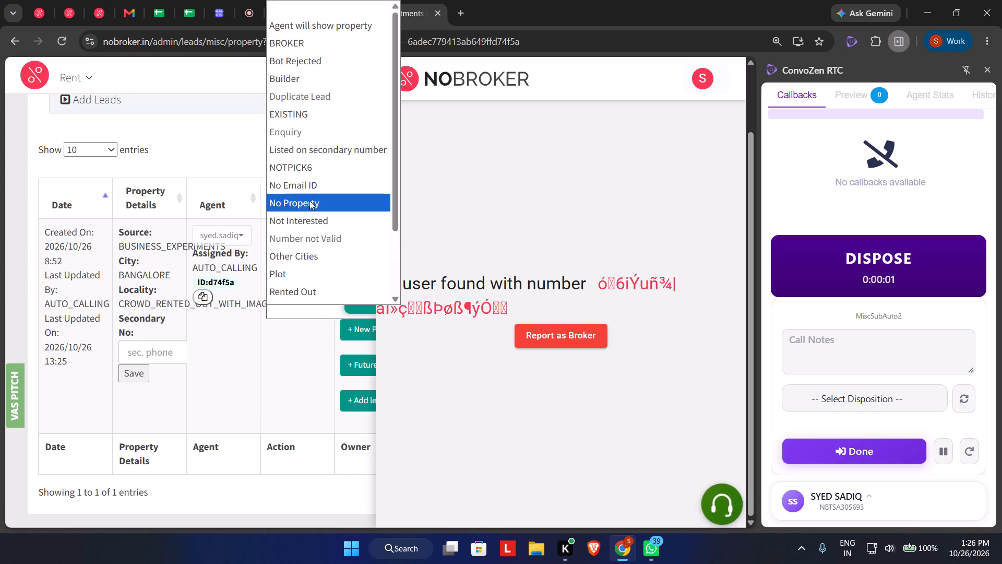
pyautogui.click(306, 205)
# Complete the ended call's disposition as Click Calling, Rejected, No Property.
pyautogui.click(867, 428)
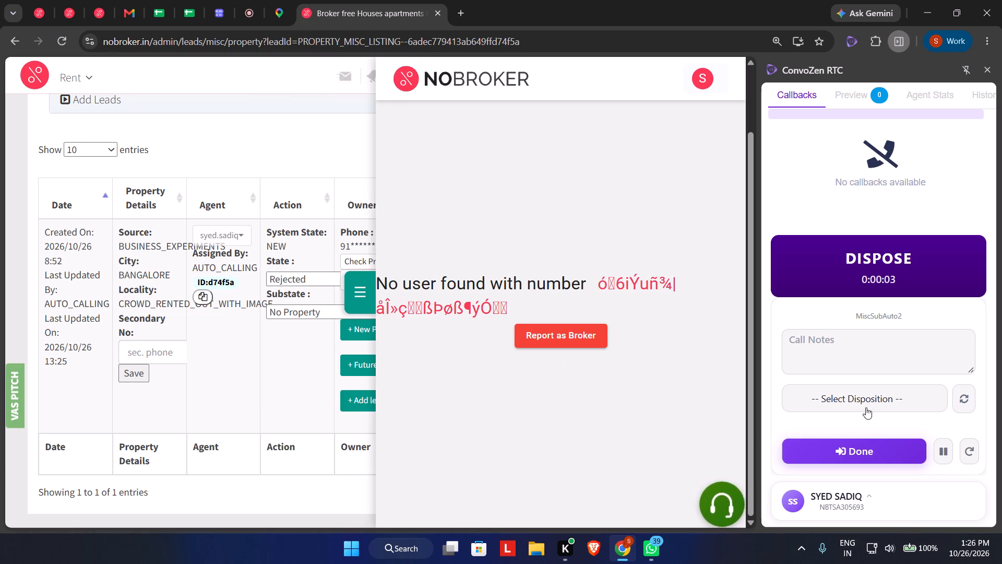
pyautogui.click(866, 395)
pyautogui.click(870, 437)
pyautogui.click(870, 396)
pyautogui.click(892, 500)
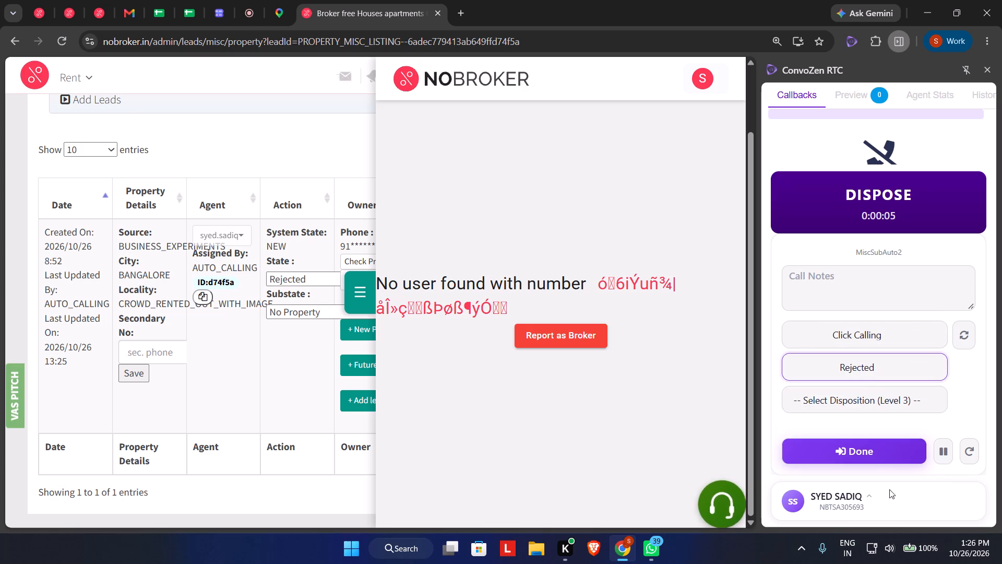
pyautogui.click(881, 395)
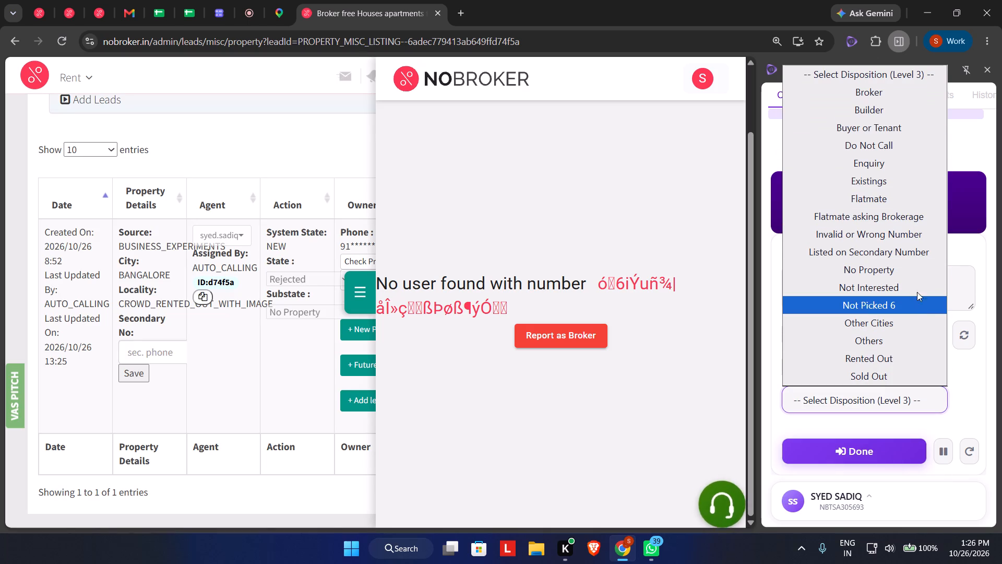
pyautogui.moveTo(916, 288); pyautogui.dragTo(914, 269)
pyautogui.click(894, 446)
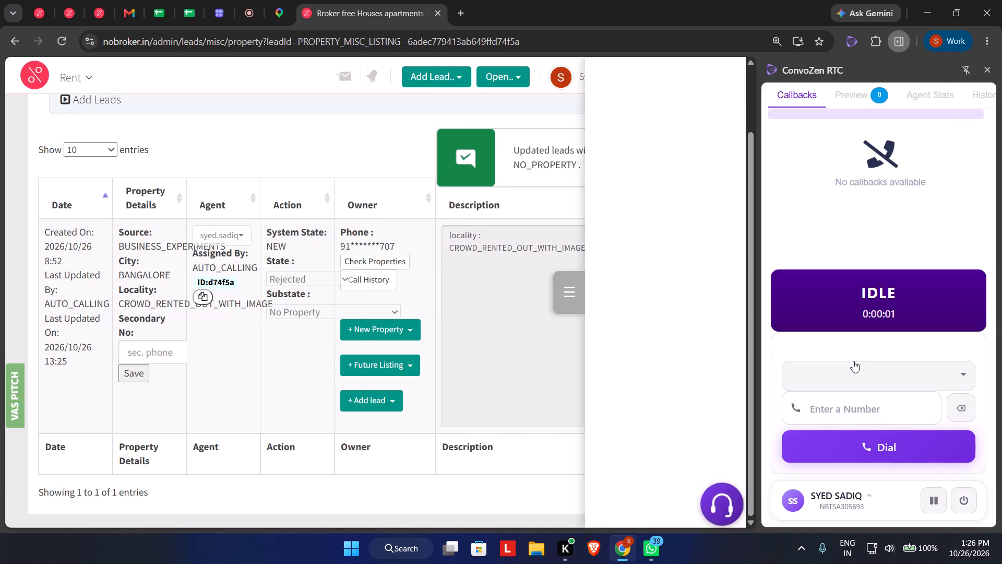
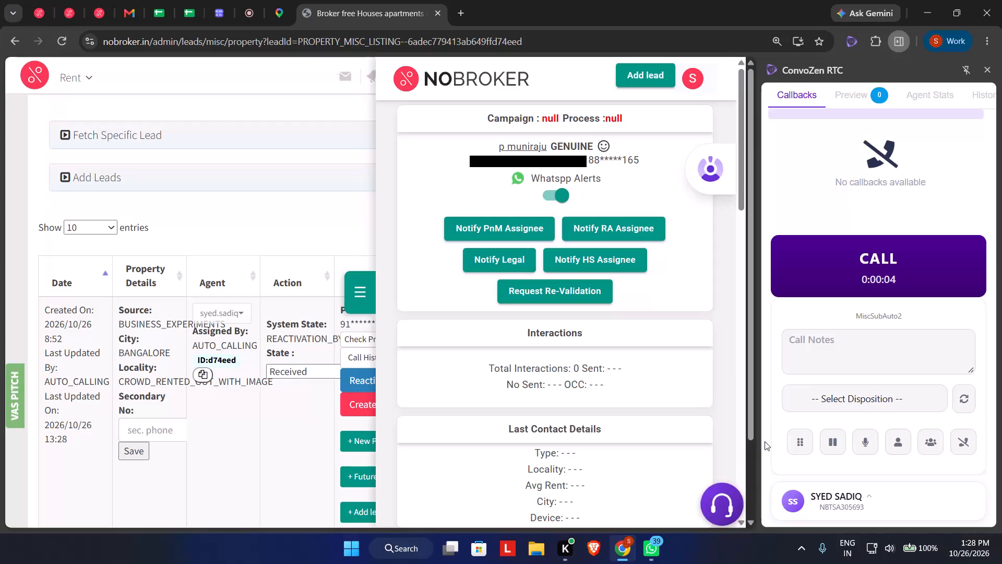
# Review the caller's profile for the CROWD_RENTED_OUT_WITH_IMAGE Bangalore lead and open the owner's listing dashboard.
pyautogui.scroll(-2, 529, 379)
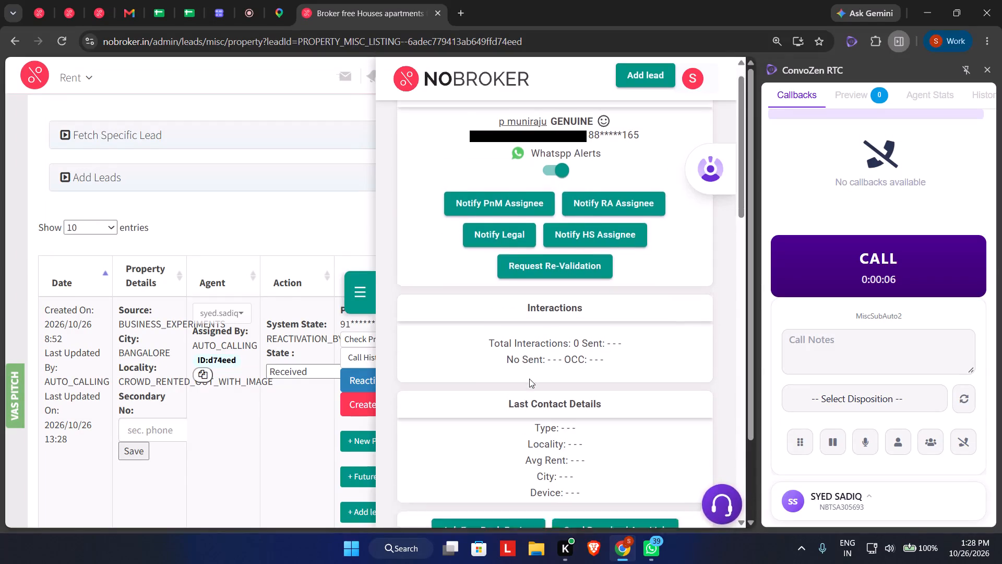
pyautogui.scroll(-1, 528, 371)
pyautogui.scroll(7, 530, 347)
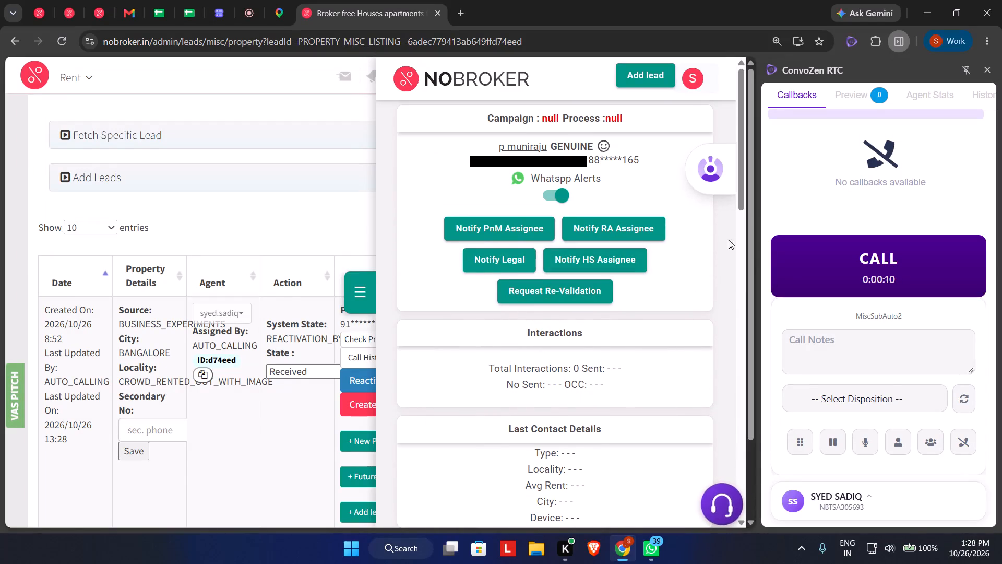
pyautogui.scroll(-7, 674, 328)
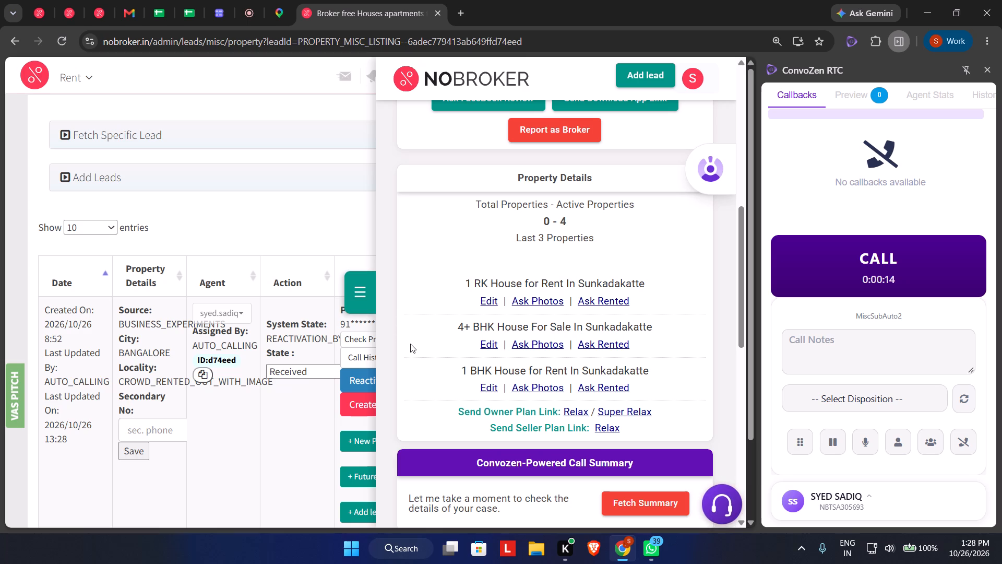
pyautogui.click(354, 334)
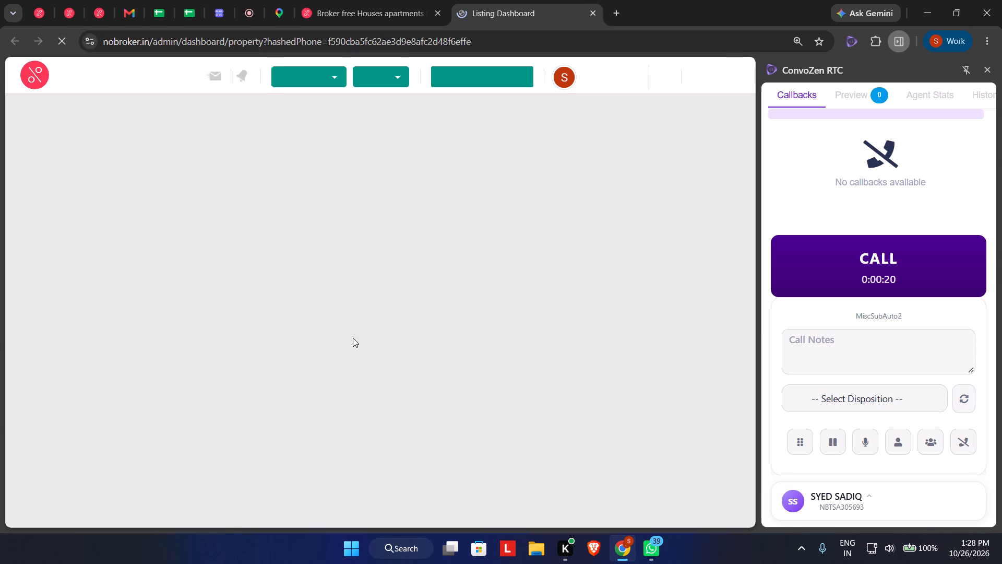
# Examine the owner's rent, resale and commercial listings, and consult the call script in the Outbound Call script 1 (Training) sheet.
pyautogui.scroll(-20, 365, 336)
pyautogui.scroll(-4, 365, 336)
pyautogui.scroll(2, 365, 359)
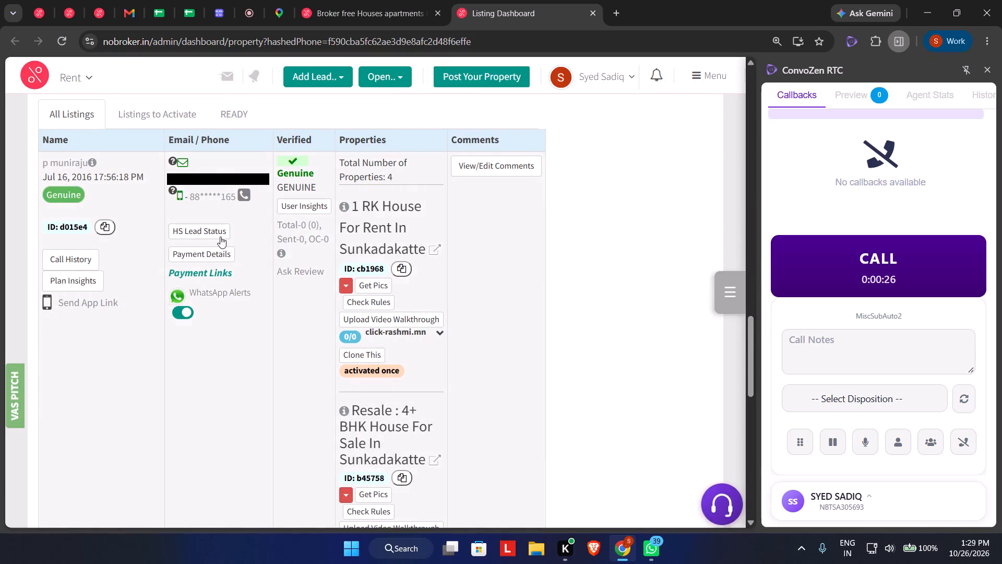
pyautogui.scroll(-1, 330, 281)
pyautogui.scroll(-3, 515, 250)
pyautogui.scroll(4, 518, 249)
pyautogui.scroll(-3, 523, 254)
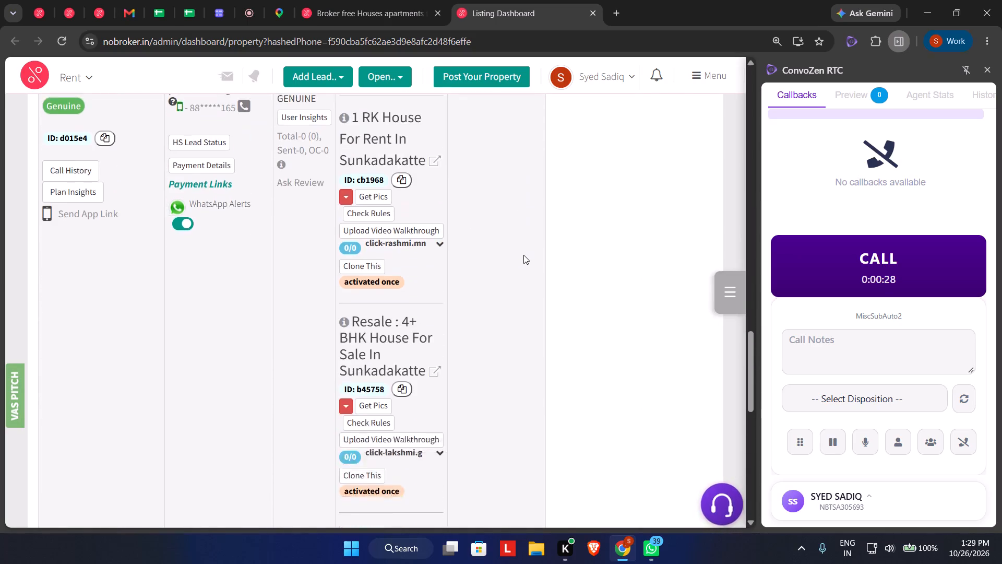
pyautogui.scroll(-5, 523, 255)
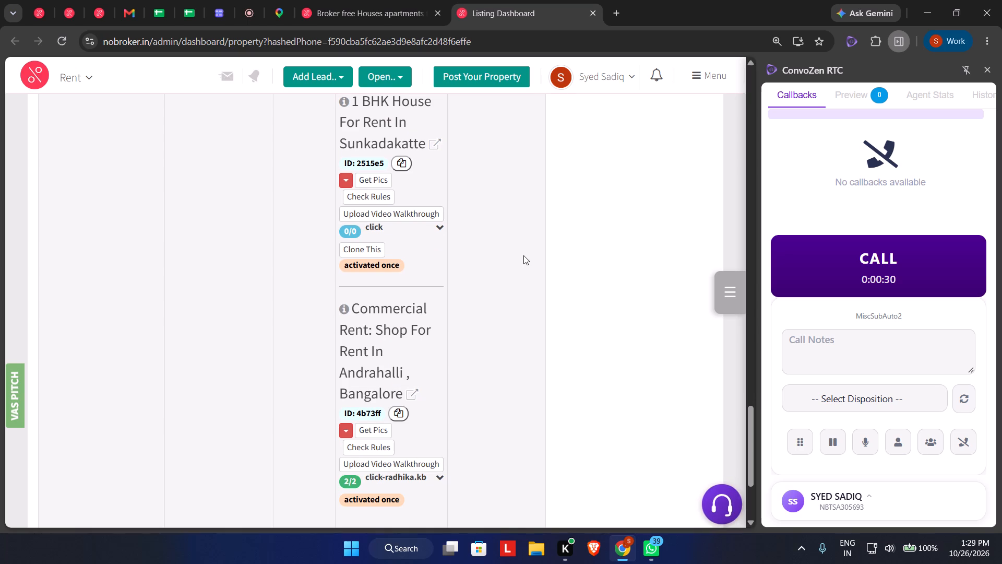
pyautogui.scroll(1, 523, 255)
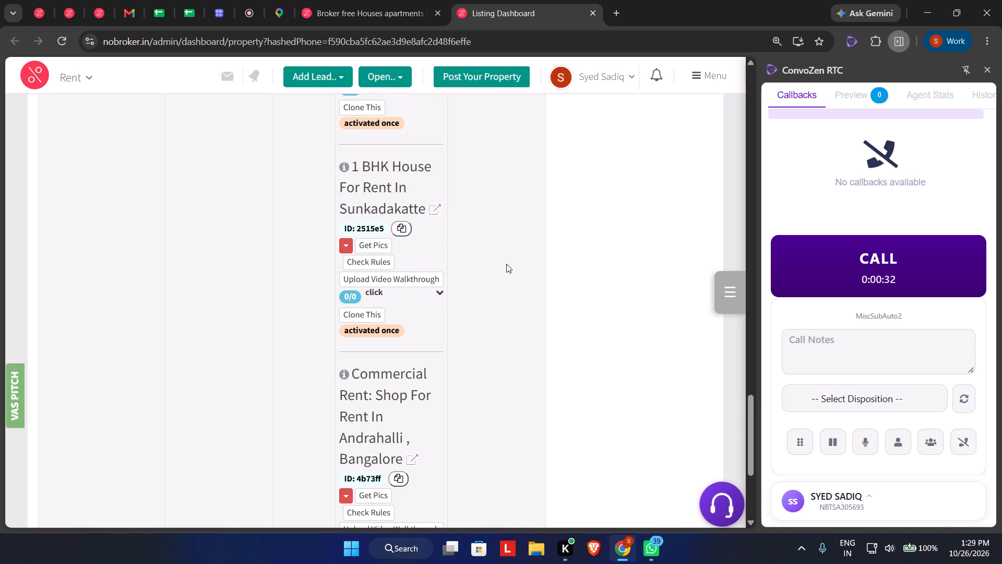
pyautogui.scroll(2, 506, 267)
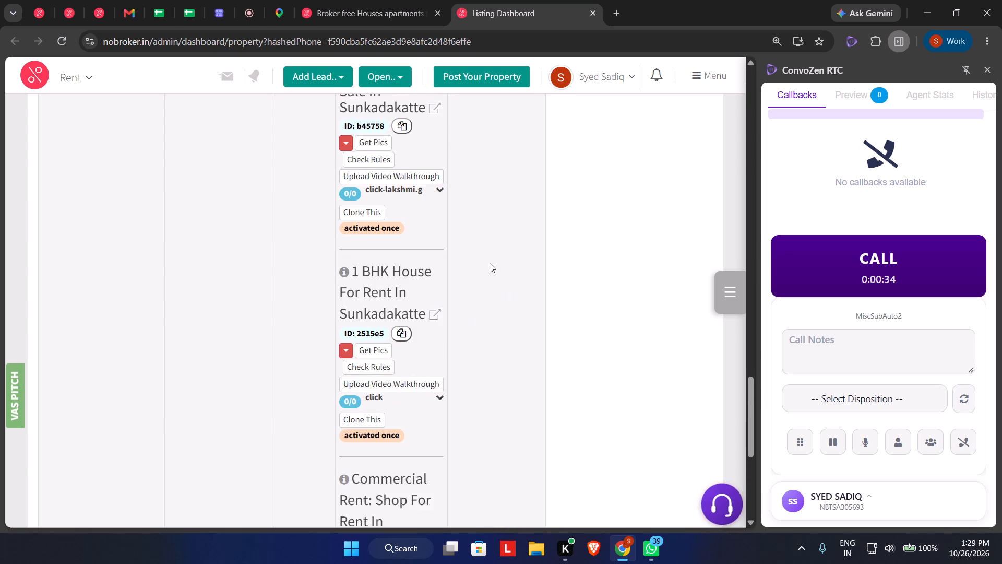
pyautogui.click(182, 13)
pyautogui.scroll(2, 240, 255)
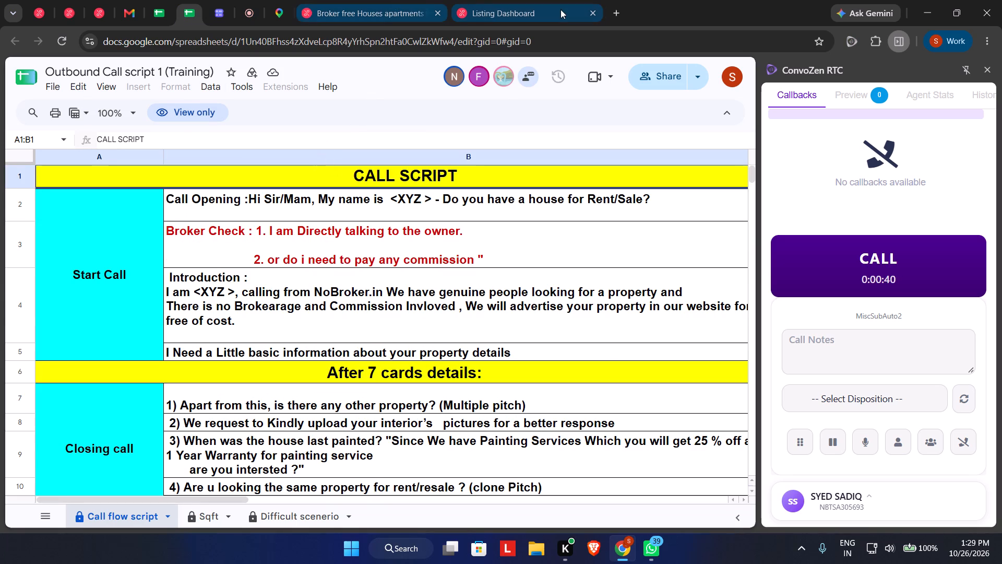
pyautogui.click(517, 1)
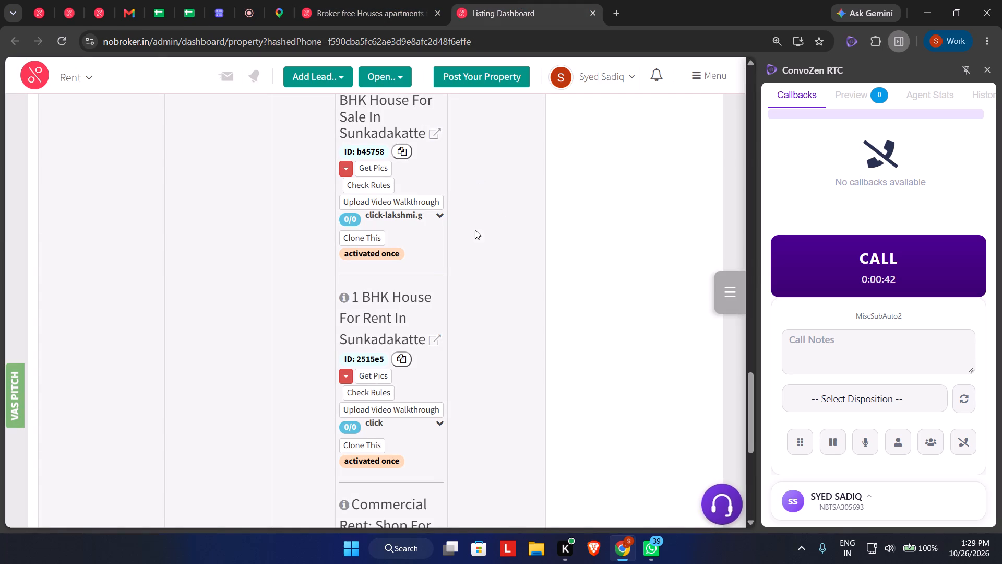
# Go back over the owner's Sunkadakatte and Andrahalli listings to identify the property being discussed on the call.
pyautogui.scroll(-1, 500, 277)
pyautogui.scroll(2, 500, 277)
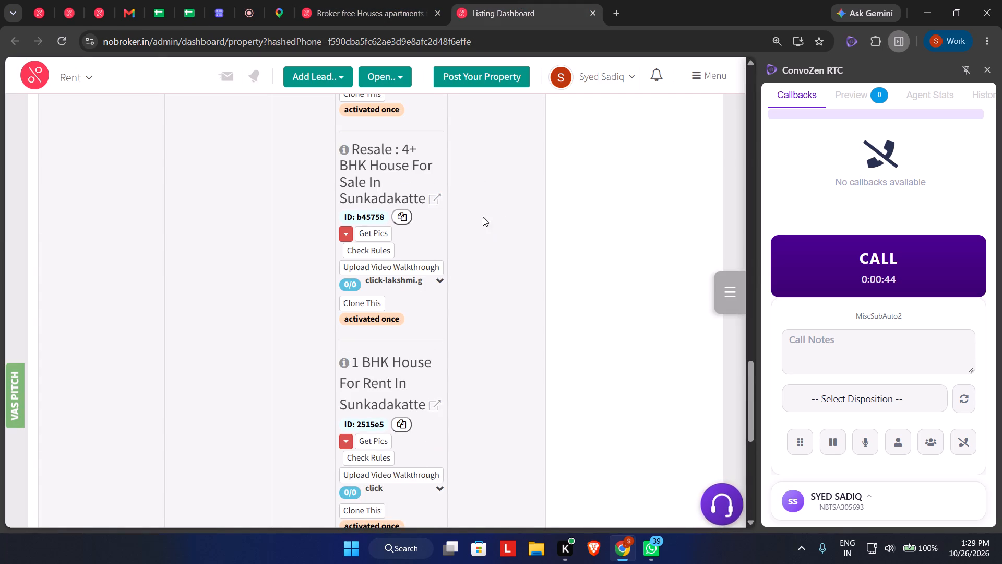
pyautogui.scroll(3, 234, 249)
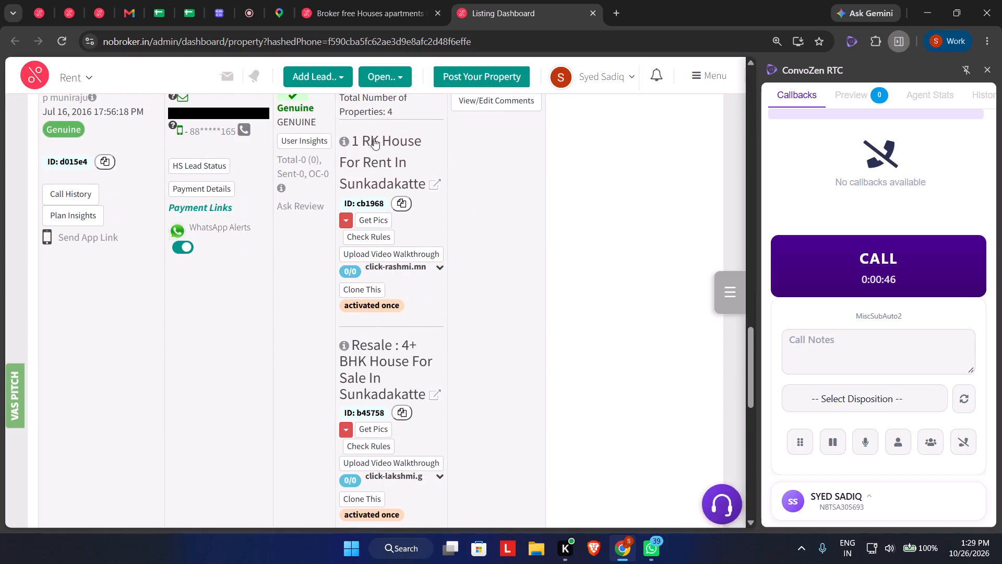
pyautogui.scroll(-1, 557, 204)
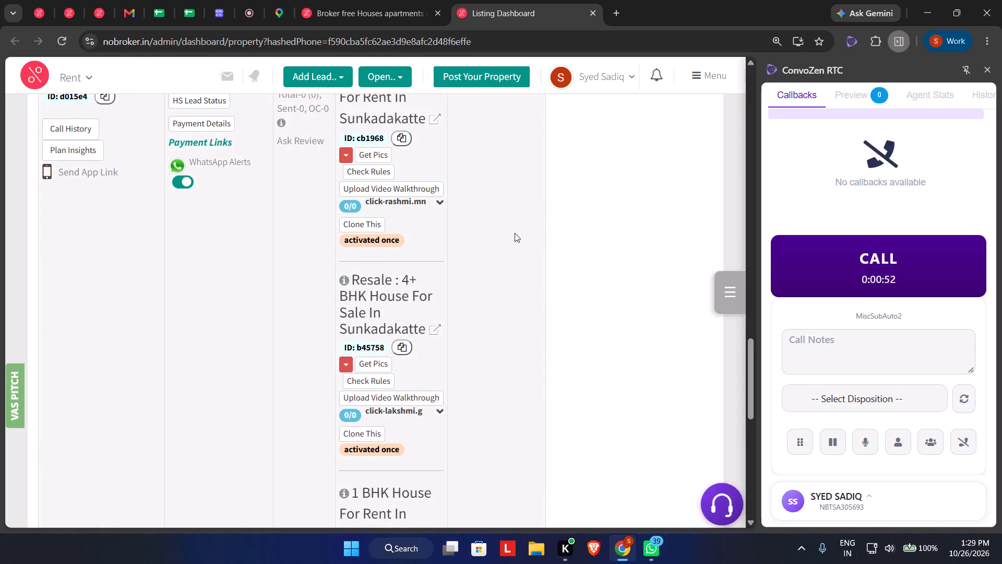
pyautogui.scroll(1, 490, 254)
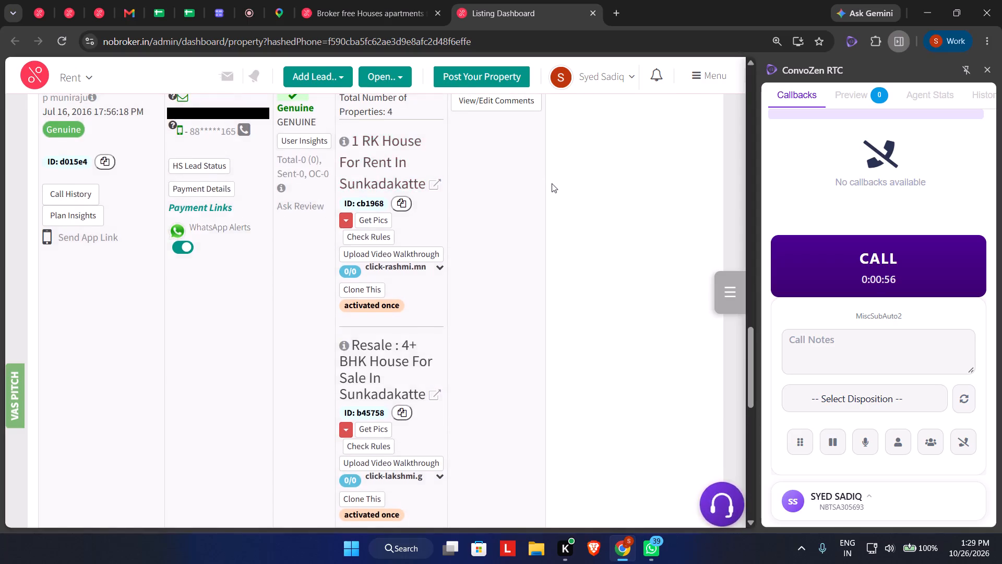
pyautogui.scroll(-2, 552, 185)
pyautogui.scroll(1, 553, 189)
pyautogui.scroll(-1, 553, 190)
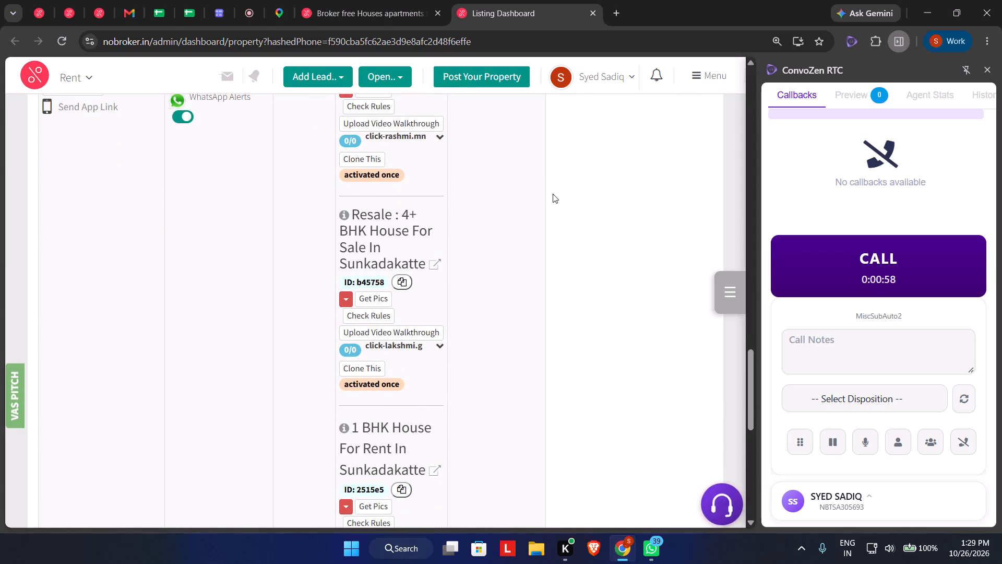
pyautogui.moveTo(512, 259); pyautogui.dragTo(542, 290, button='right')
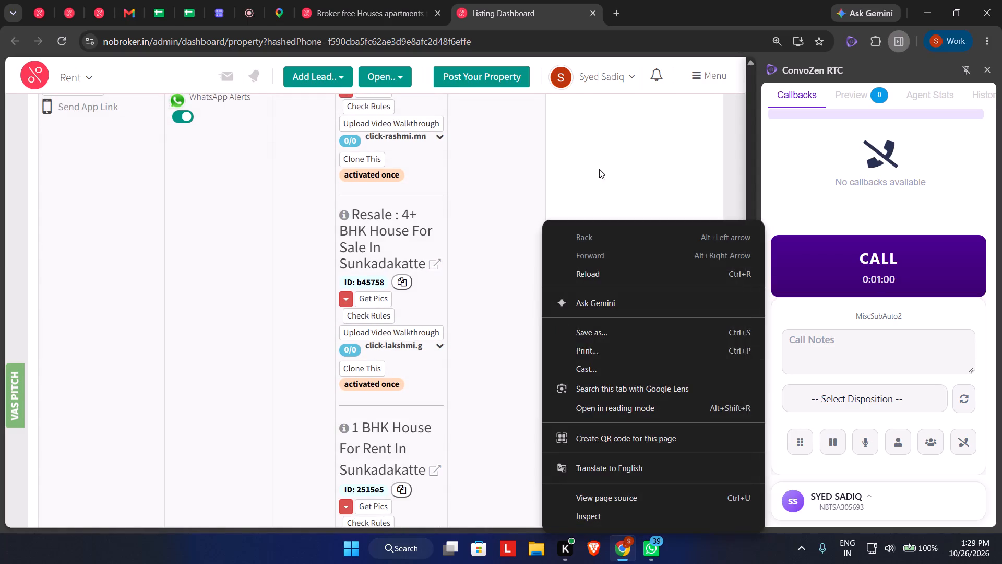
pyautogui.click(594, 162)
pyautogui.scroll(-1, 471, 344)
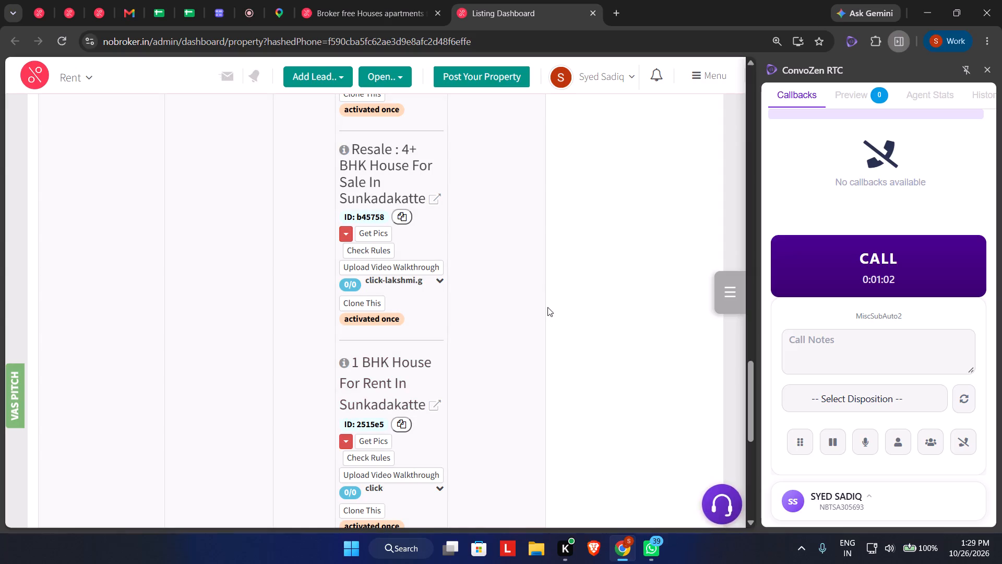
pyautogui.scroll(7, 623, 349)
pyautogui.scroll(-4, 482, 279)
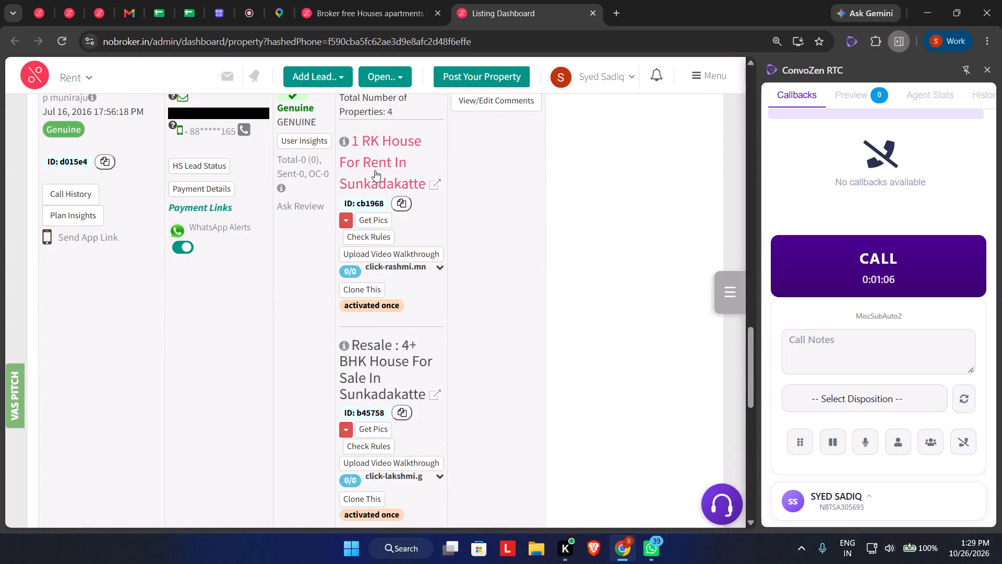
pyautogui.scroll(-3, 508, 206)
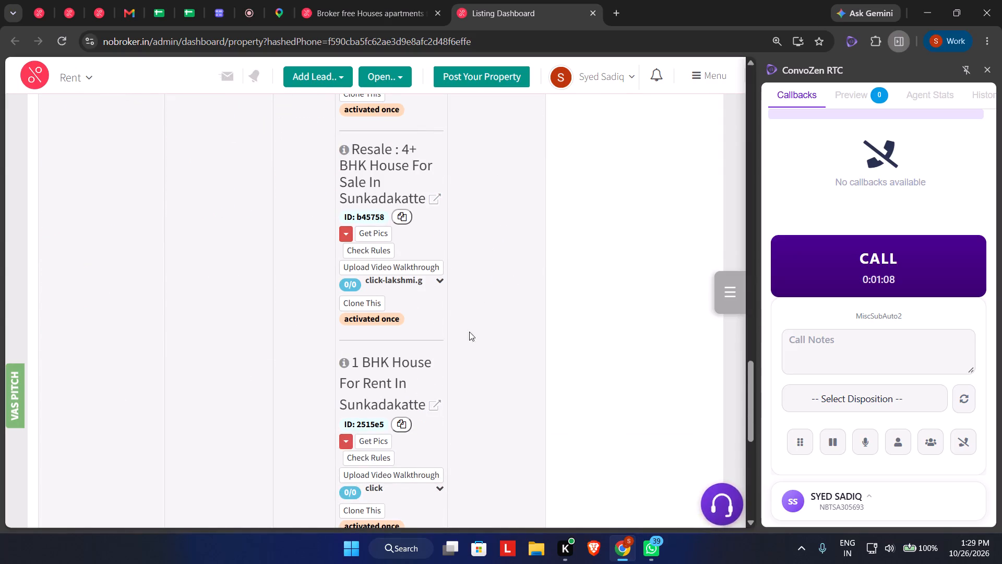
pyautogui.scroll(4, 510, 287)
pyautogui.scroll(-3, 556, 248)
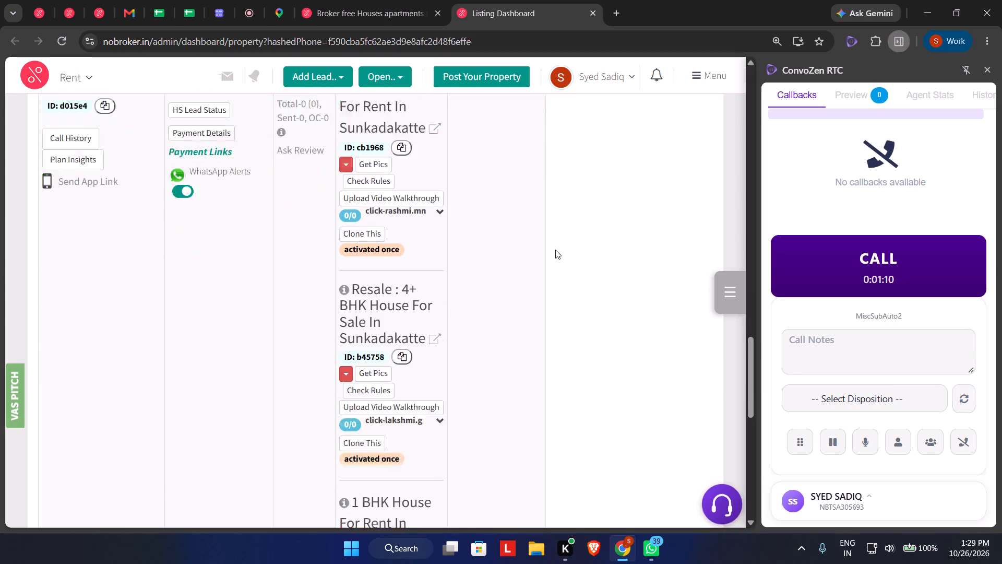
pyautogui.scroll(-5, 554, 250)
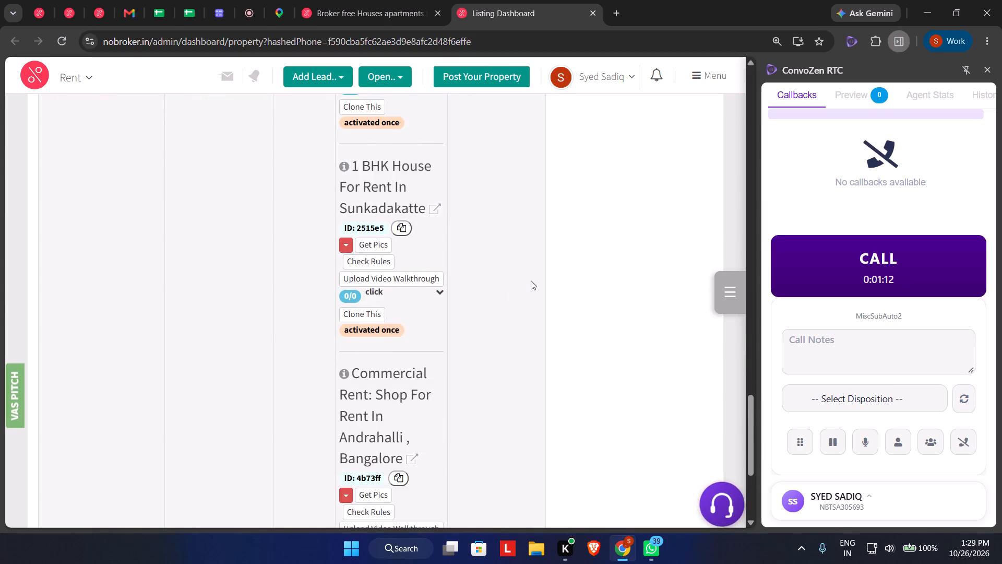
pyautogui.scroll(-2, 531, 280)
pyautogui.scroll(4, 531, 279)
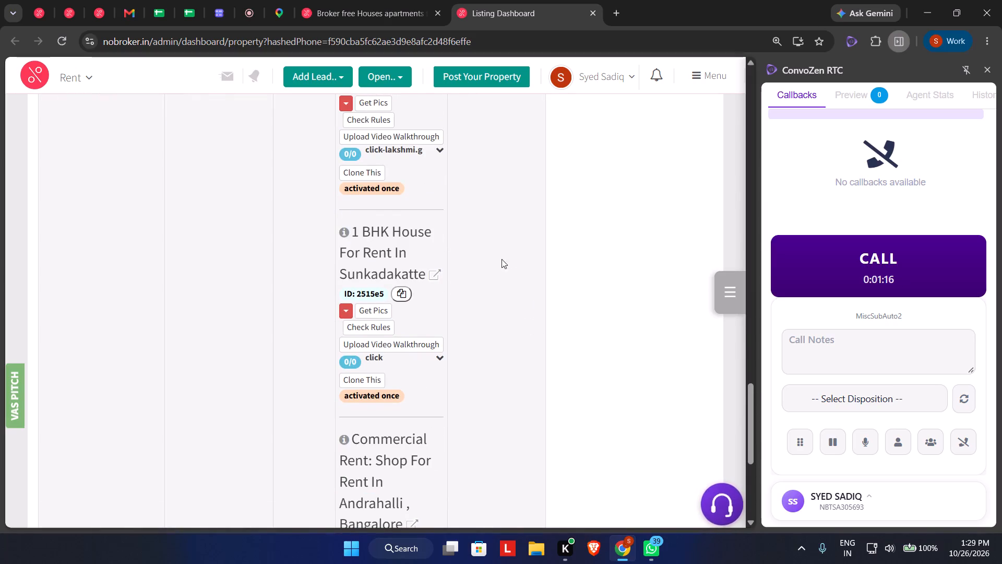
pyautogui.scroll(-1, 518, 275)
pyautogui.scroll(1, 518, 275)
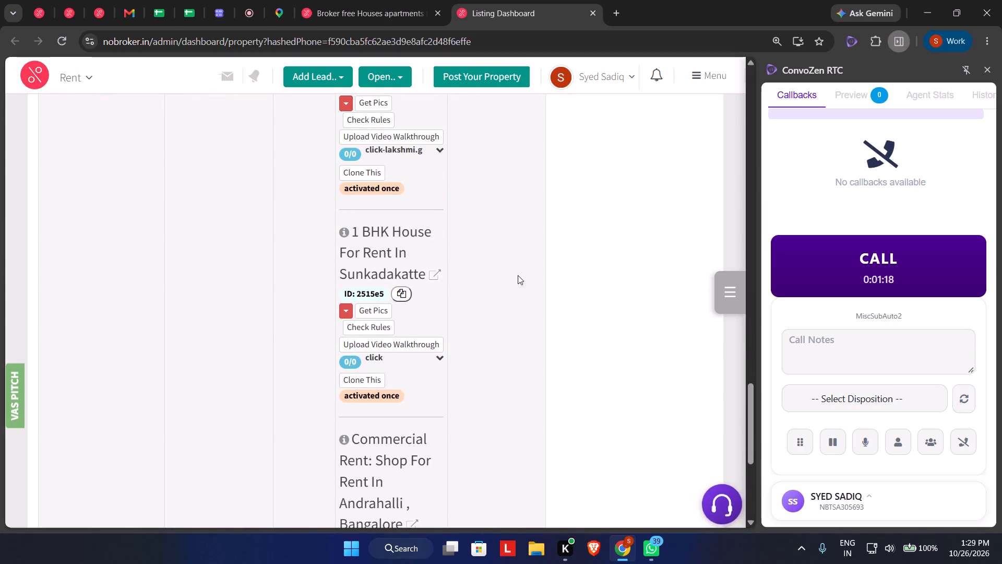
# In the 1 BHK Sunkadakatte rental listing, set the expected rent to 7000 per month and the expected deposit to 40000.
pyautogui.click(373, 249)
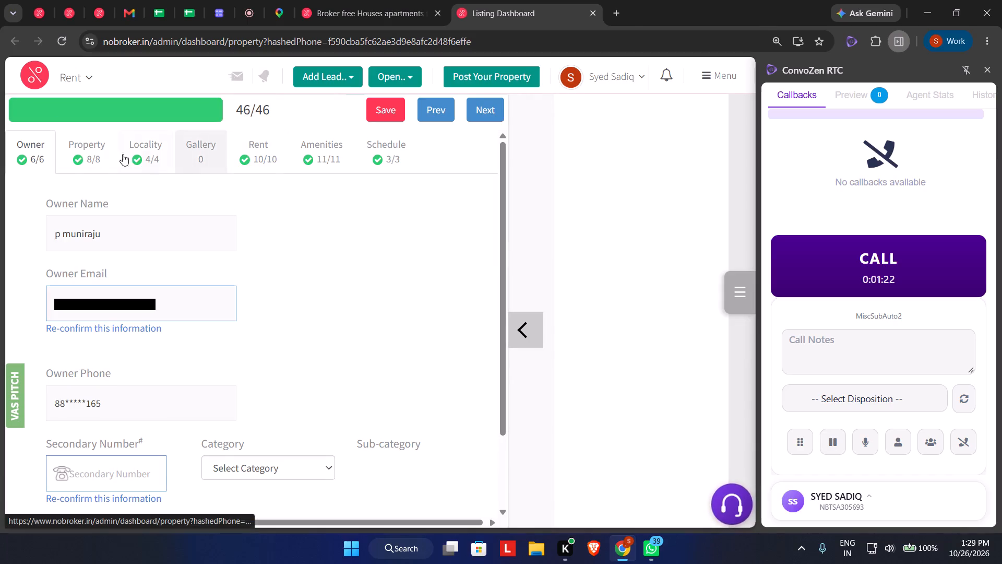
pyautogui.click(249, 156)
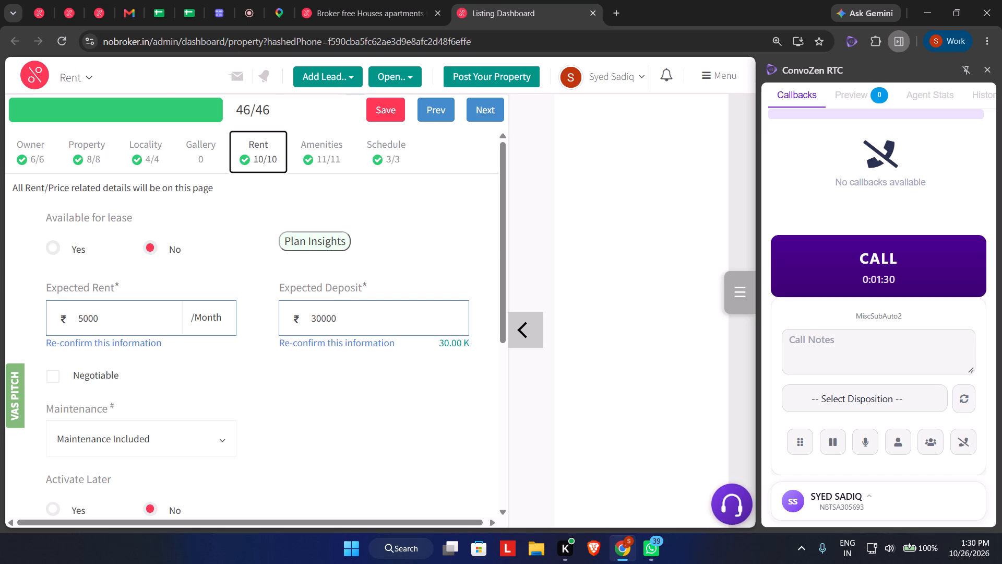
pyautogui.moveTo(81, 323); pyautogui.dragTo(47, 328)
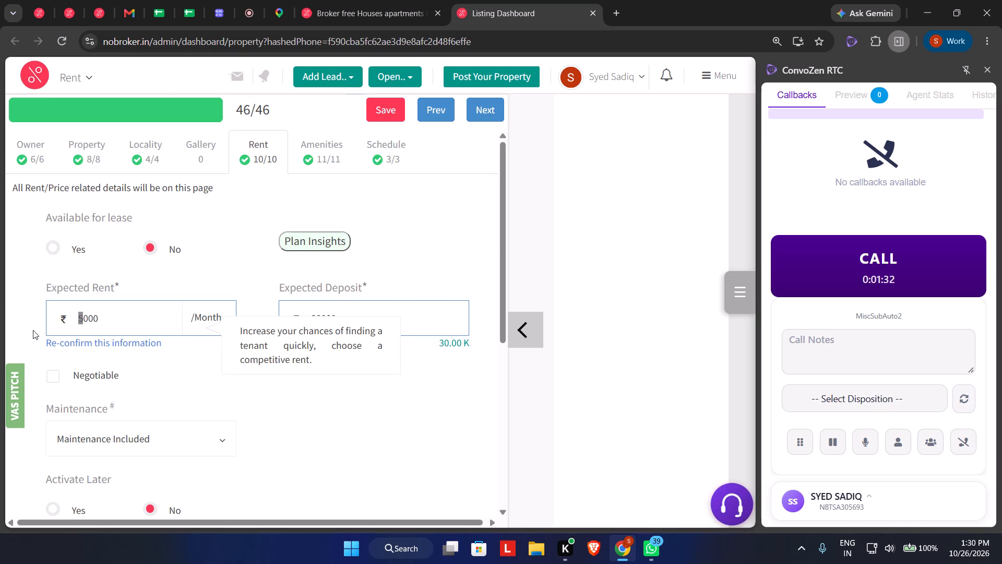
pyautogui.press('7')
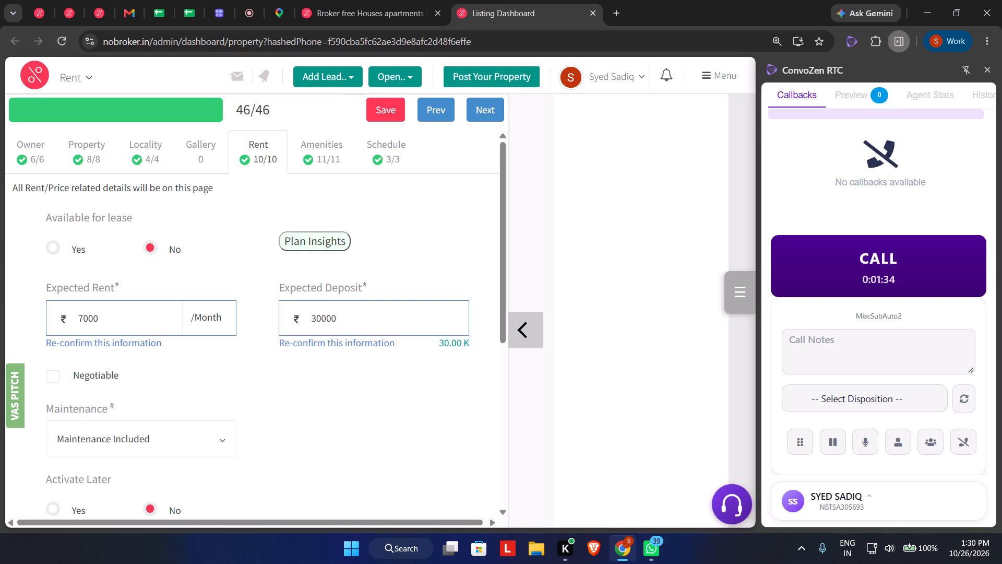
pyautogui.moveTo(316, 321); pyautogui.dragTo(289, 329)
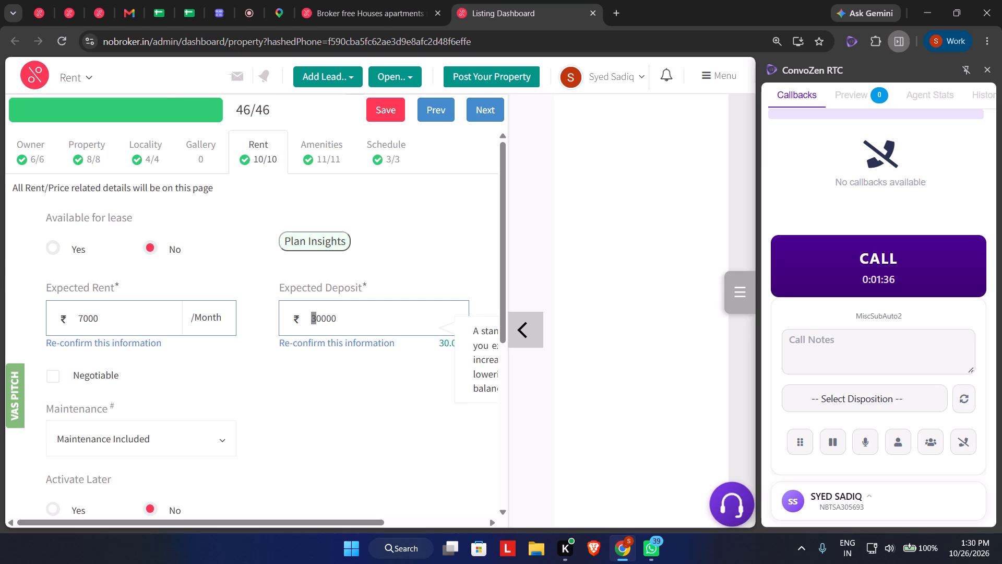
pyautogui.press('4')
pyautogui.click(291, 401)
# Set the 1 BHK listing's available-from date to 26-10-2026.
pyautogui.scroll(-3, 284, 404)
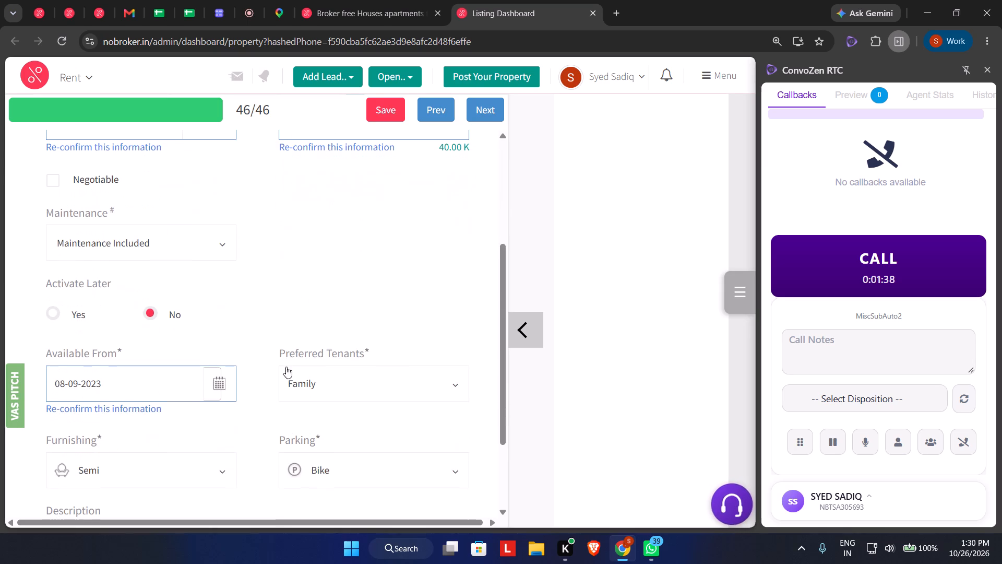
pyautogui.click(207, 391)
pyautogui.click(212, 385)
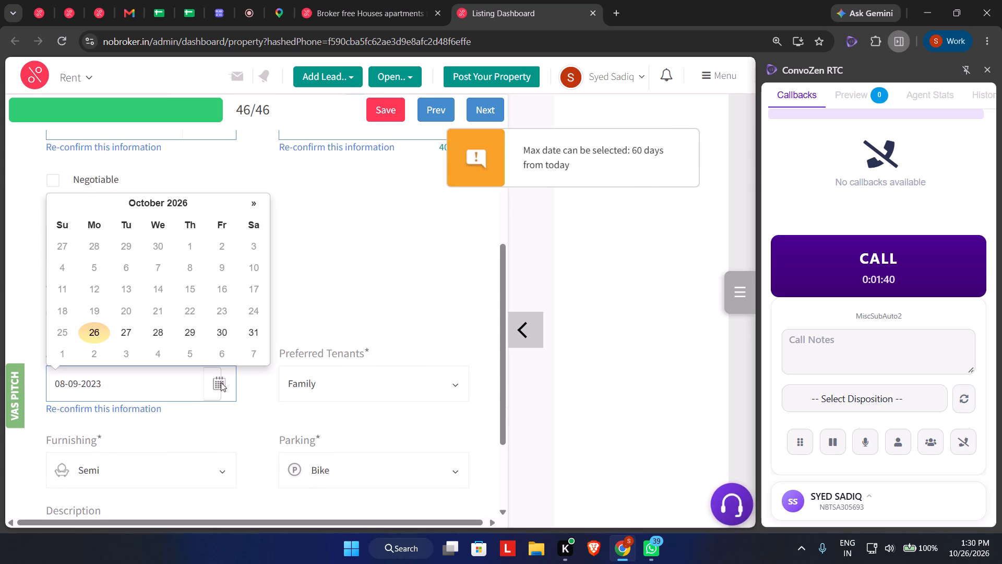
pyautogui.click(100, 335)
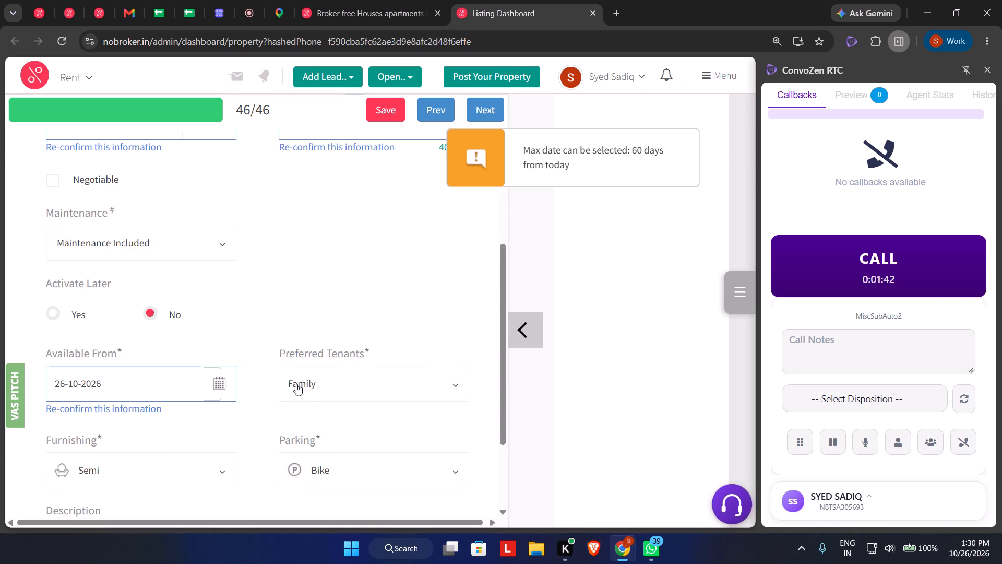
# Review the remaining rent details and the property details of the 1 BHK Sunkadakatte listing.
pyautogui.scroll(-2, 291, 411)
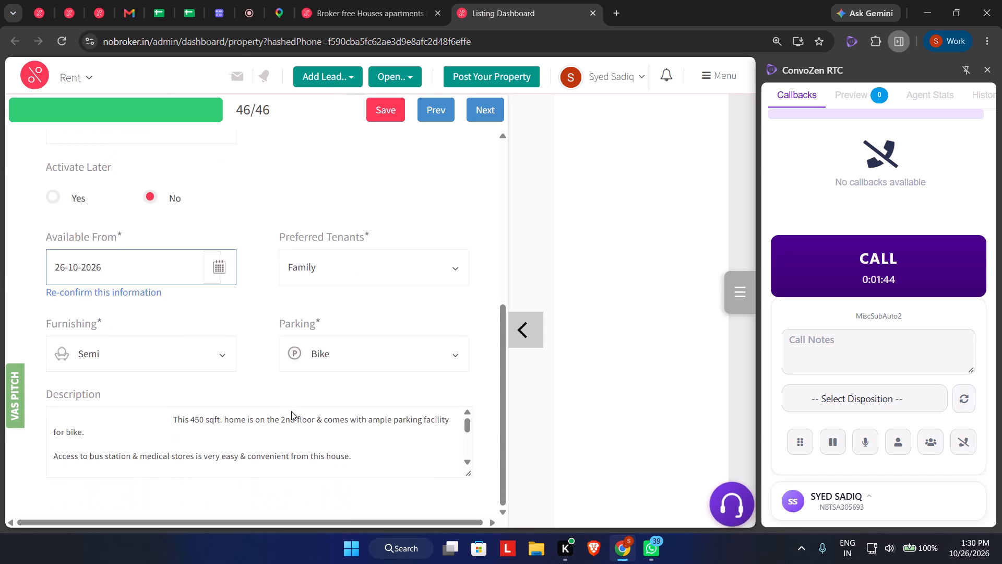
pyautogui.scroll(4, 291, 411)
pyautogui.scroll(2, 242, 395)
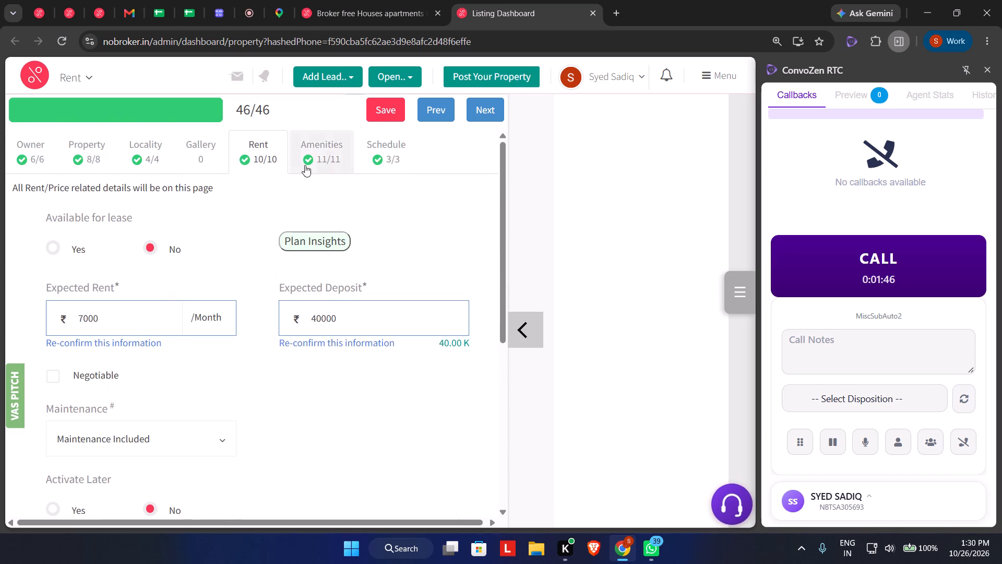
pyautogui.click(86, 157)
pyautogui.scroll(-1, 279, 312)
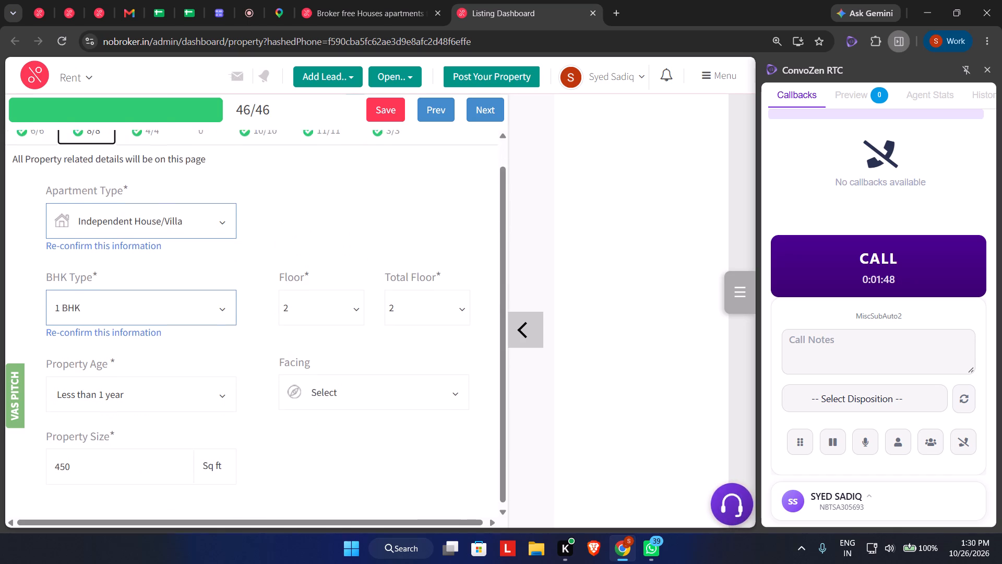
pyautogui.scroll(-2, 306, 434)
pyautogui.scroll(3, 306, 437)
pyautogui.scroll(-3, 306, 437)
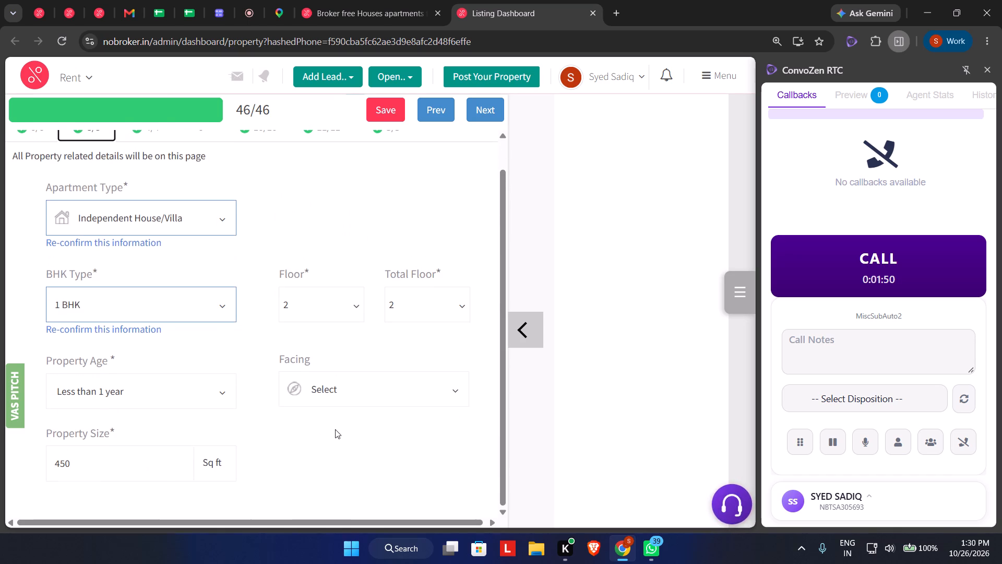
pyautogui.scroll(3, 245, 346)
# Check the locality details of the 1 BHK listing, reading the street/area entry through to its end.
pyautogui.click(146, 151)
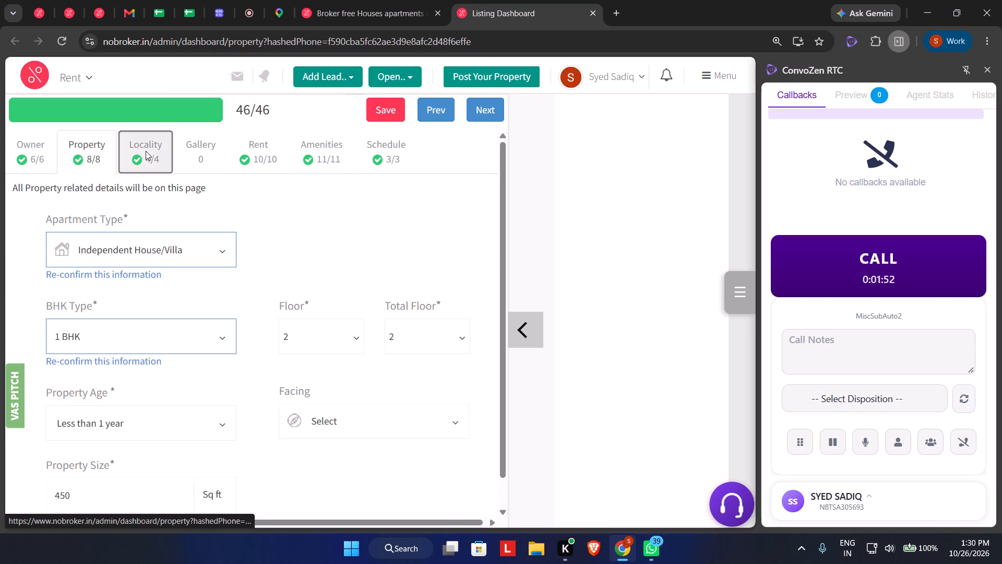
pyautogui.click(172, 346)
pyautogui.press('Right')
pyautogui.press('Right')
pyautogui.press('Right')
pyautogui.press('Right')
pyautogui.press('Right')
pyautogui.press('Right')
pyautogui.press('Right')
pyautogui.press('Right')
pyautogui.press('Right')
pyautogui.press('Right')
pyautogui.press('Right')
pyautogui.press('Right')
pyautogui.press('Right')
pyautogui.press('Right')
pyautogui.press('Right')
pyautogui.press('Right')
pyautogui.press('Right')
pyautogui.press('Right')
pyautogui.press('Right')
pyautogui.press('Right')
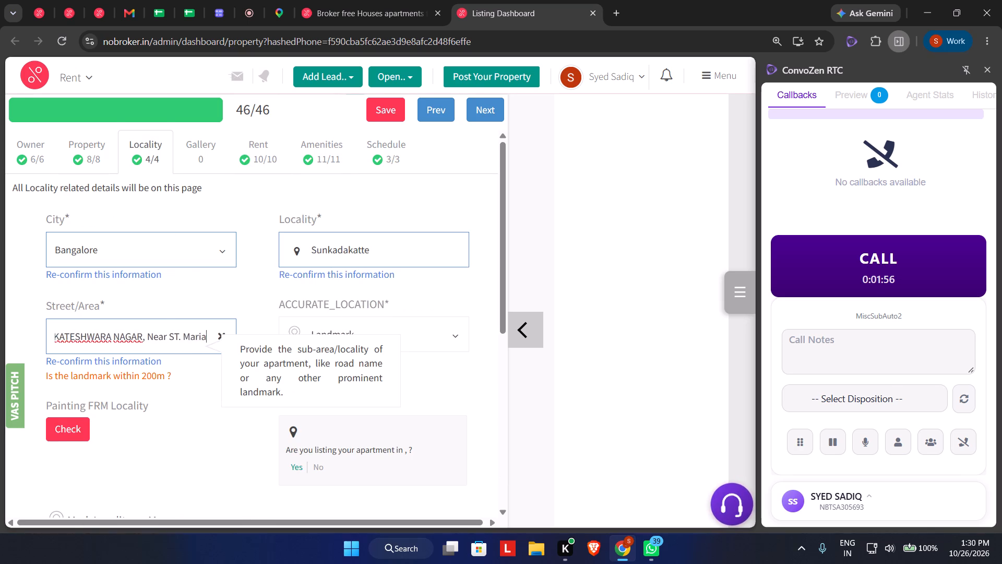
pyautogui.press('Right')
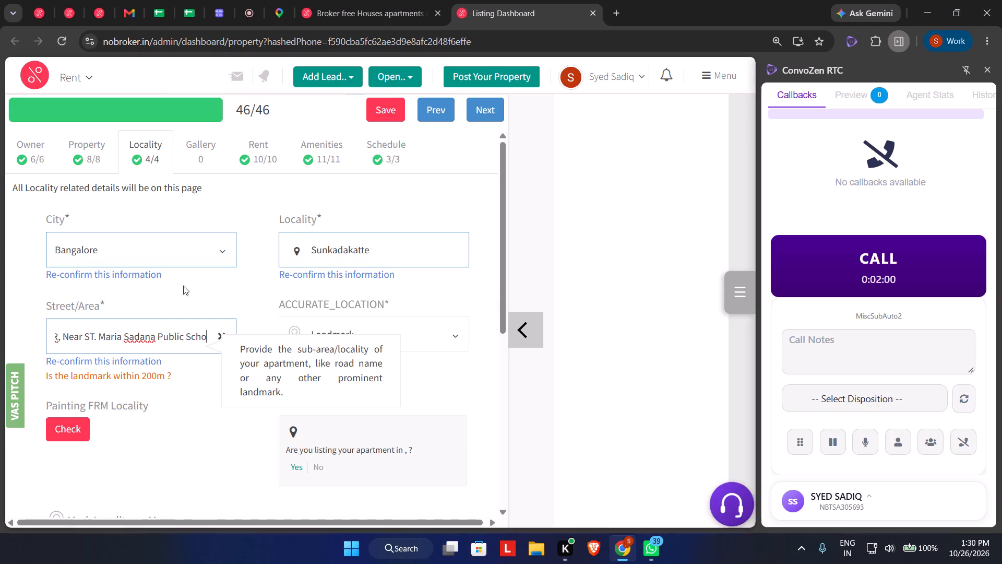
pyautogui.click(245, 294)
pyautogui.scroll(-2, 260, 332)
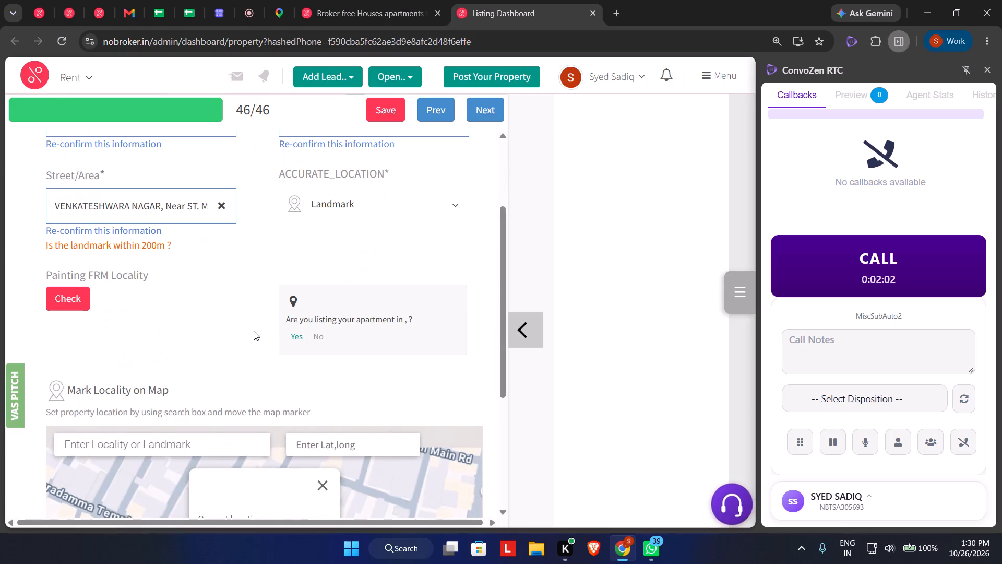
pyautogui.scroll(7, 254, 331)
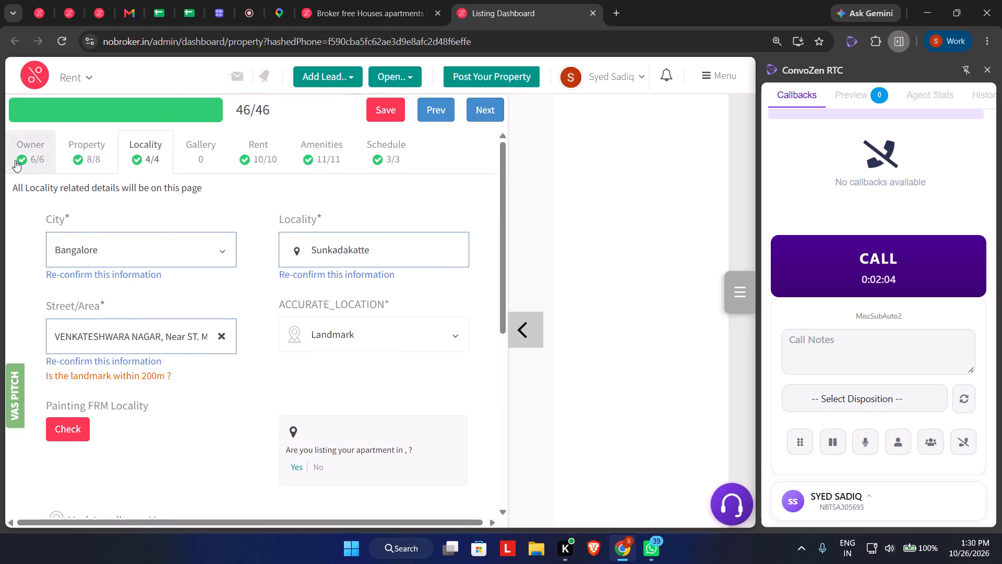
# Check the owner details of the 1 BHK listing and save the updated property.
pyautogui.click(15, 160)
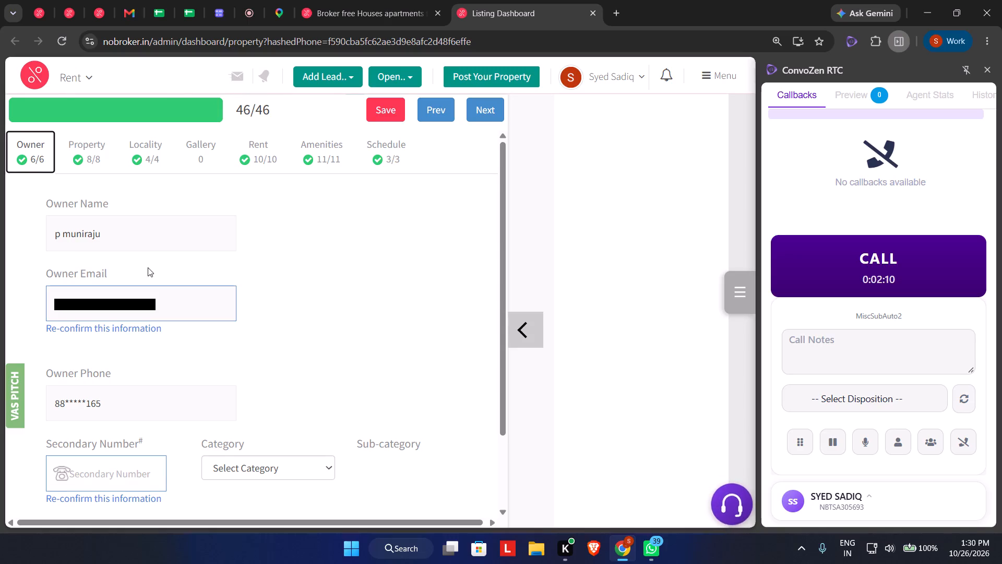
pyautogui.click(339, 249)
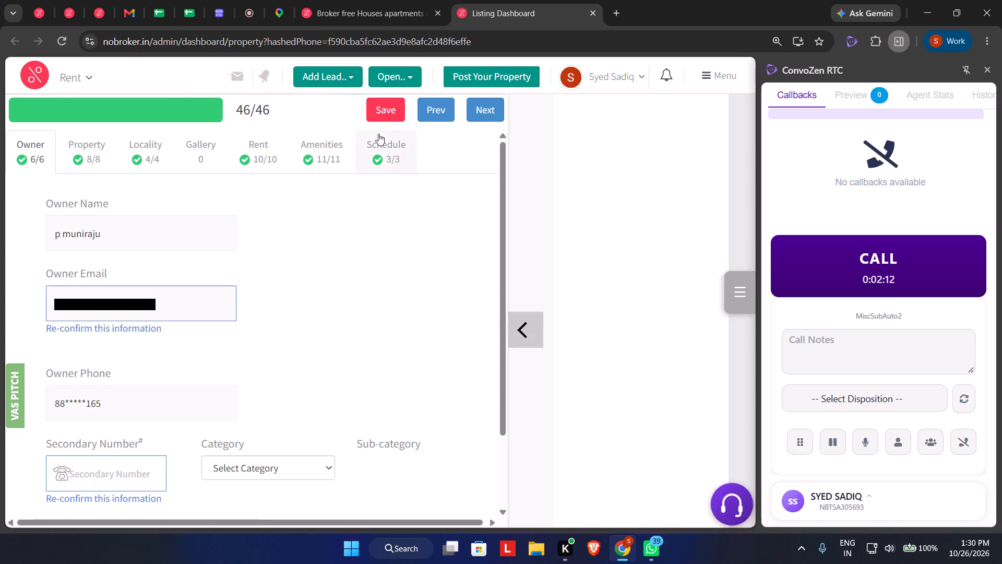
pyautogui.click(386, 109)
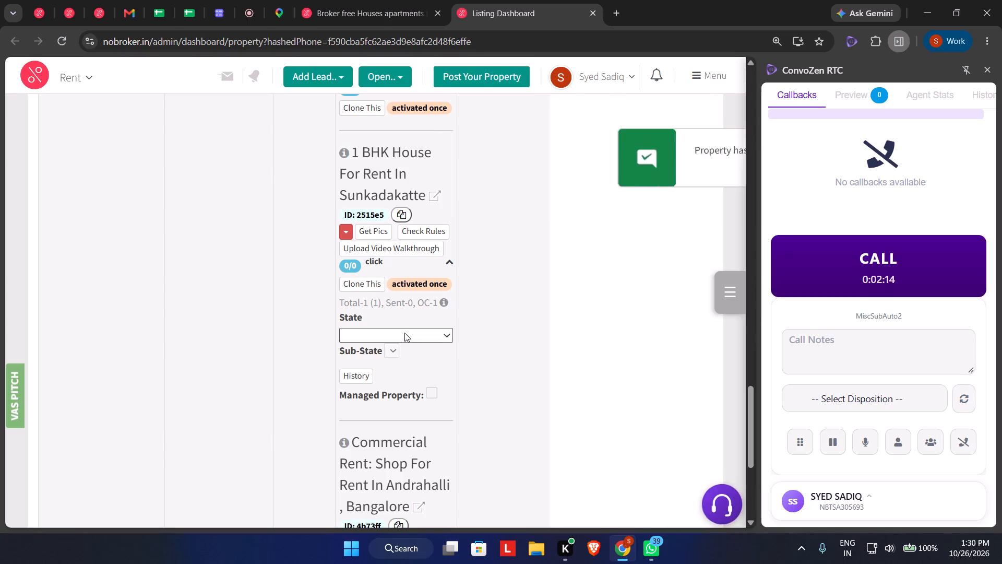
# Set the state of the 1 BHK Sunkadakatte rental listing to Reactivation.
pyautogui.click(373, 336)
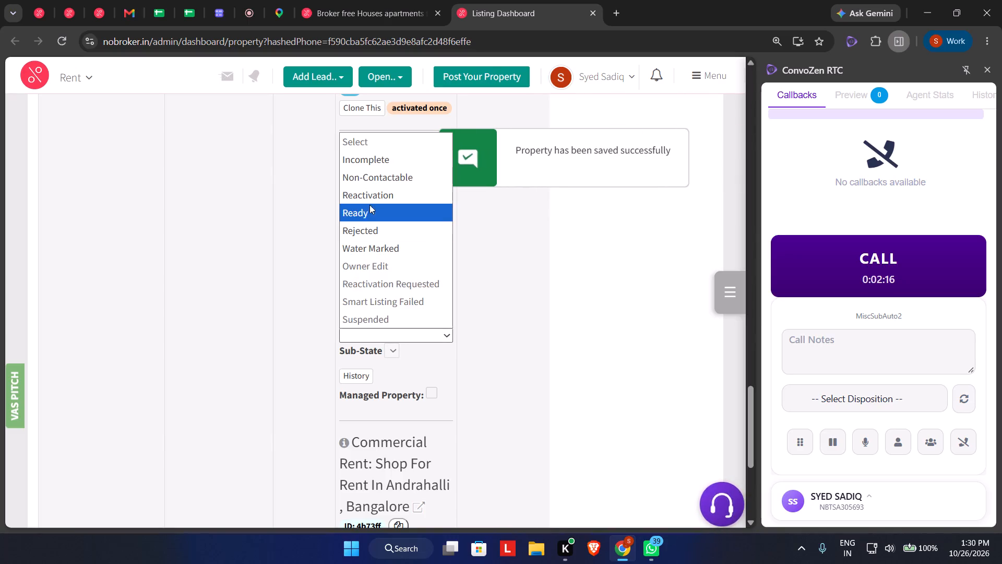
pyautogui.click(372, 192)
pyautogui.click(510, 326)
# Examine the owner's other Sunkadakatte and Andrahalli listings, and consult the closing-call section of the Outbound Call script 1 (Training) sheet.
pyautogui.scroll(3, 503, 312)
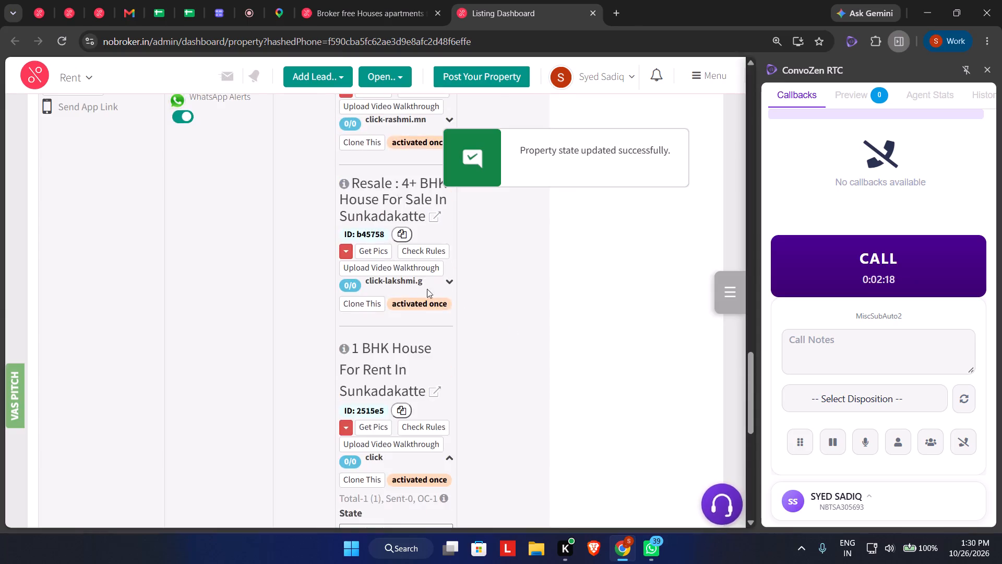
pyautogui.scroll(2, 396, 270)
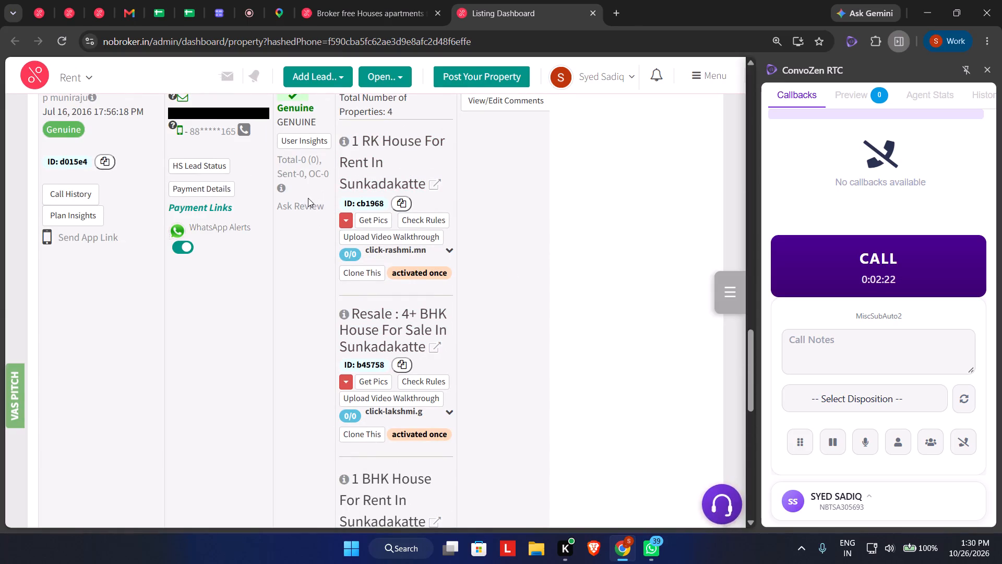
pyautogui.scroll(-4, 453, 231)
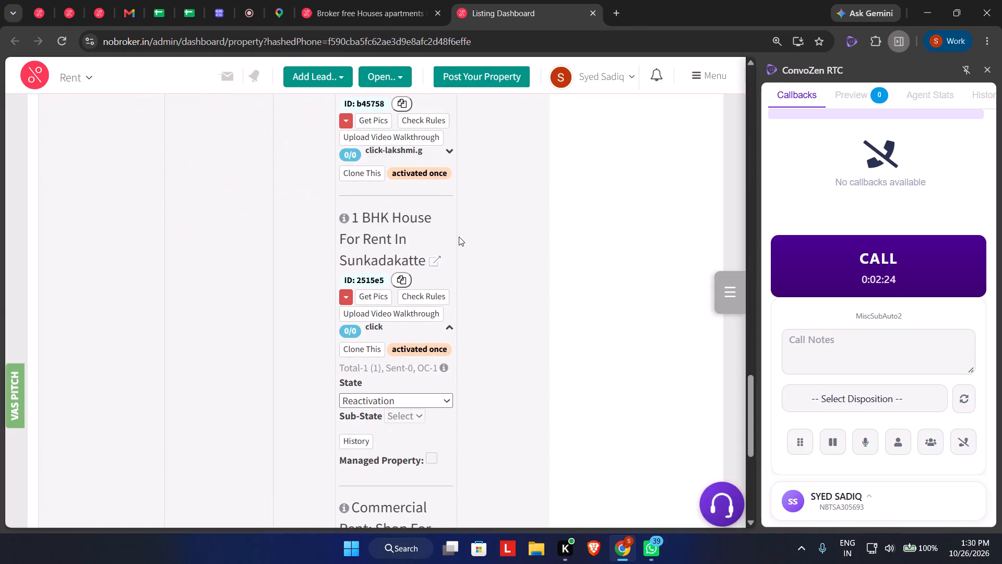
pyautogui.scroll(2, 466, 239)
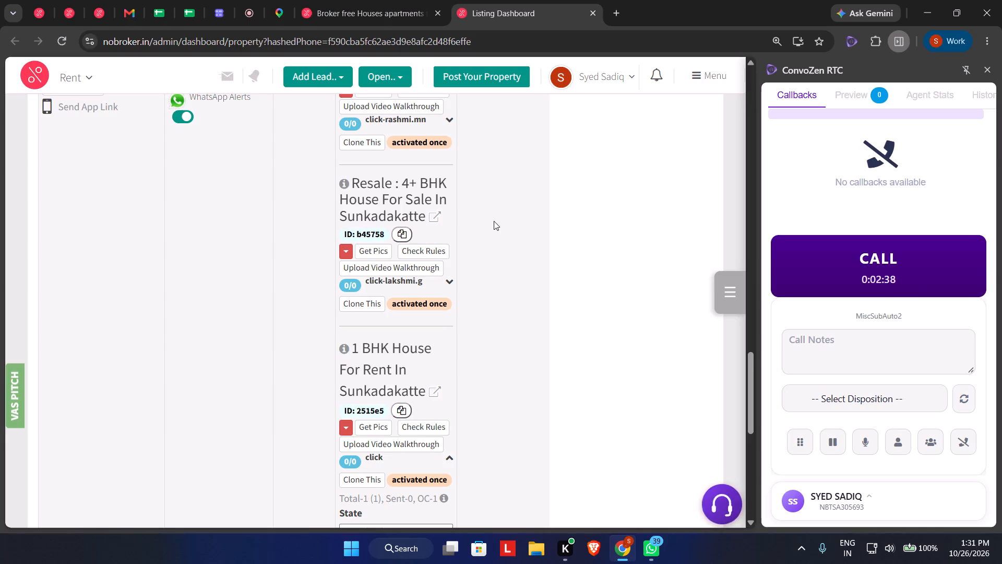
pyautogui.scroll(-3, 463, 256)
pyautogui.scroll(5, 495, 258)
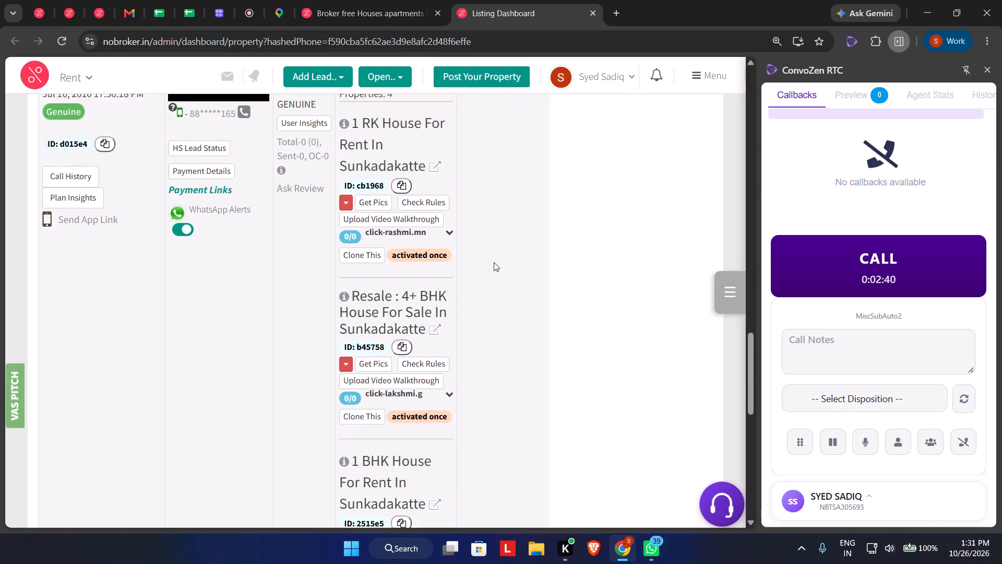
pyautogui.scroll(-4, 494, 266)
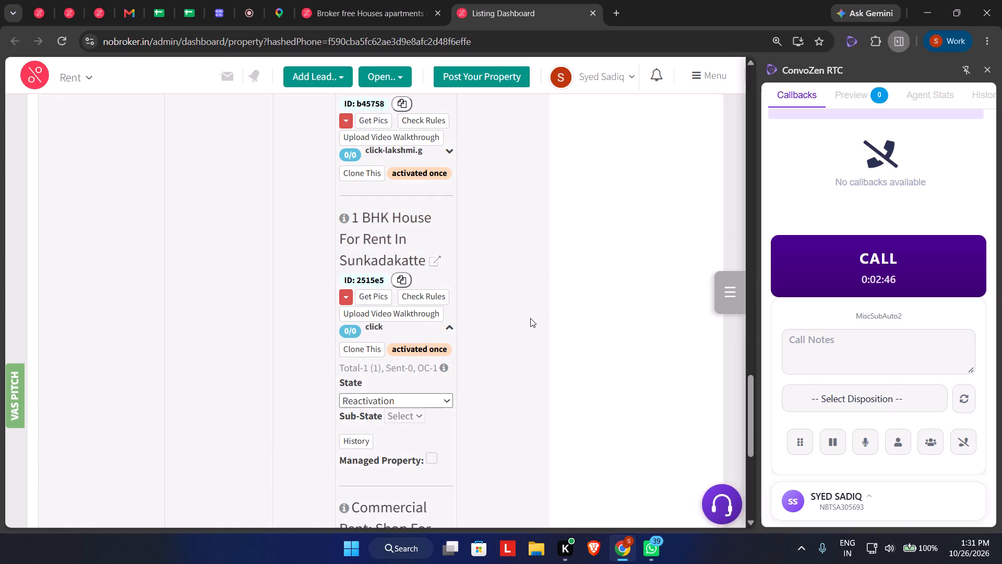
pyautogui.scroll(6, 530, 318)
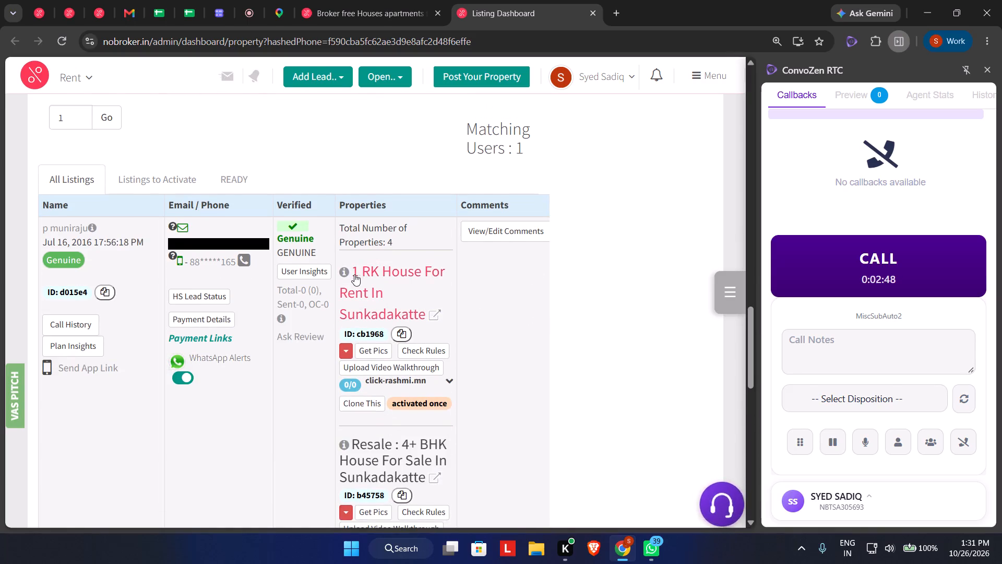
pyautogui.scroll(-10, 527, 309)
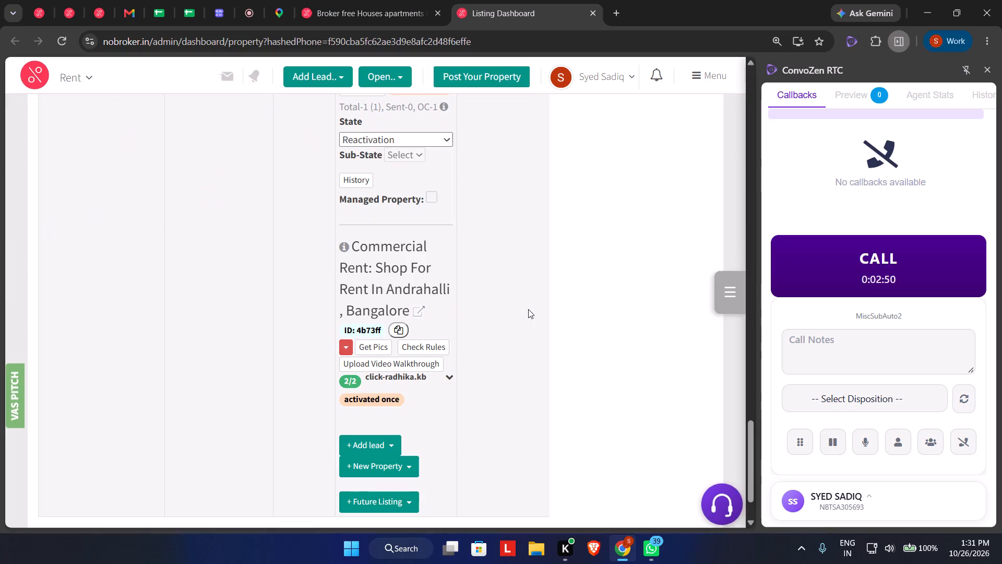
pyautogui.scroll(8, 528, 309)
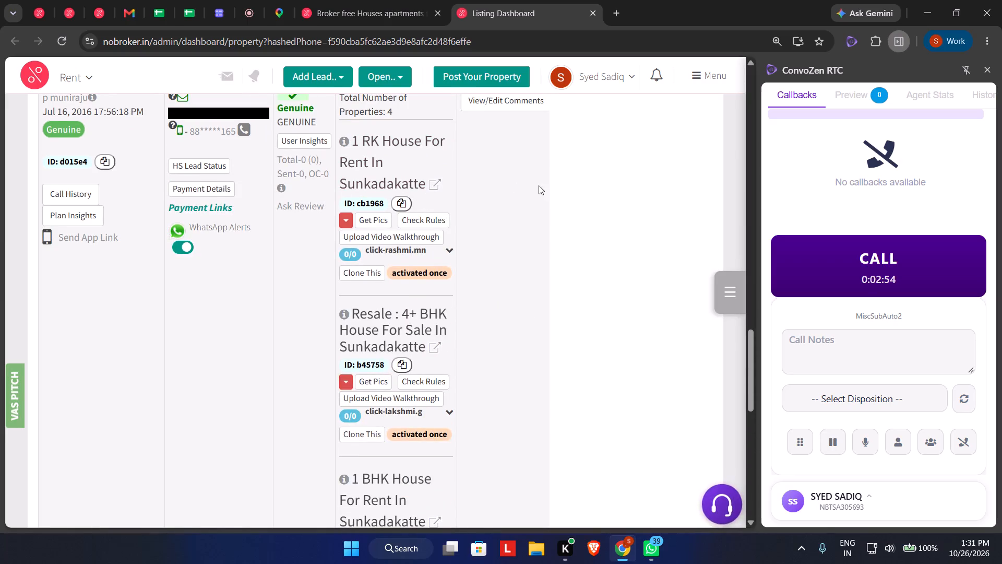
pyautogui.scroll(-4, 541, 186)
pyautogui.scroll(1, 550, 203)
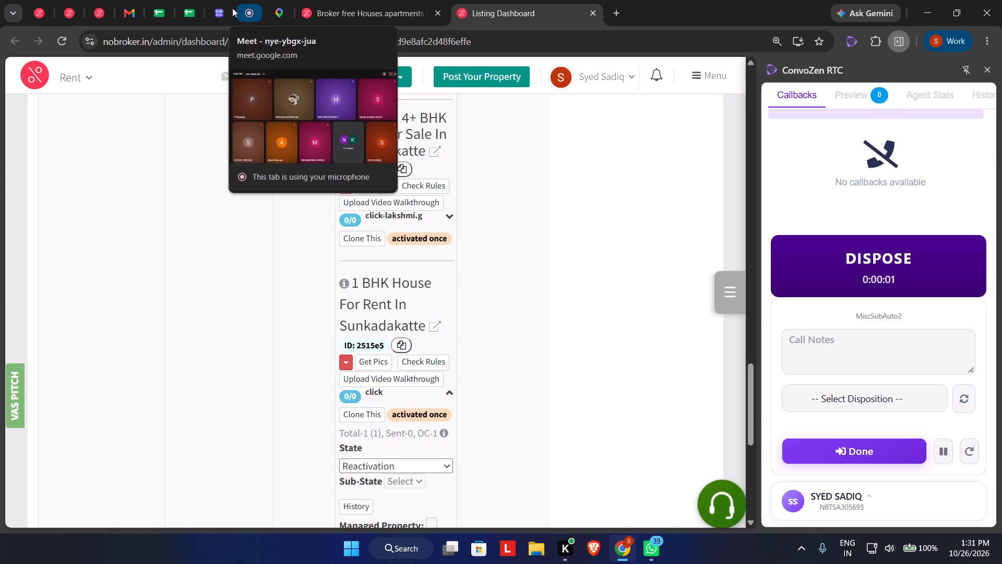
pyautogui.click(192, 11)
pyautogui.scroll(-2, 326, 245)
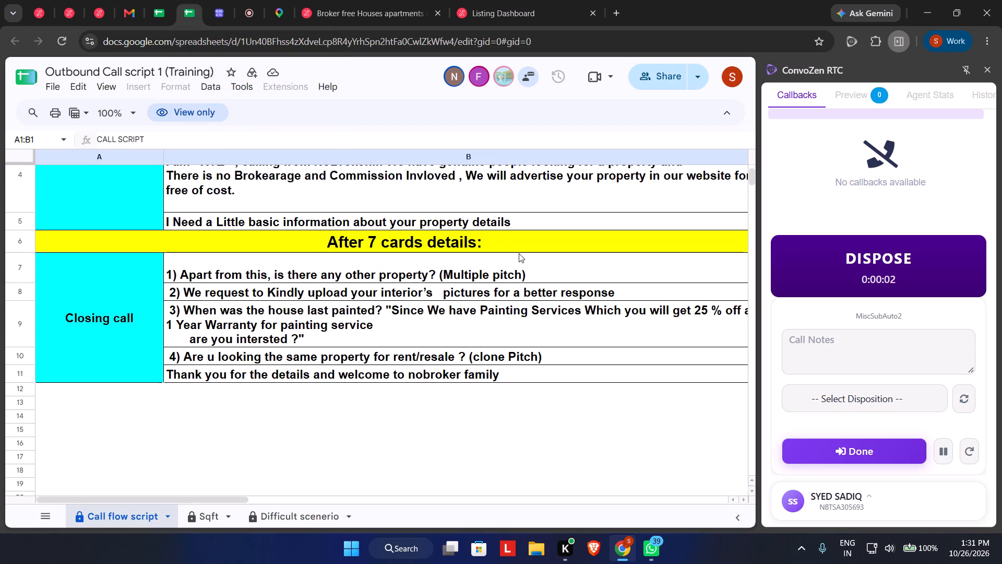
# Set the call disposition to Click Calling and Converted, and open the level 3 disposition choices.
pyautogui.click(857, 404)
pyautogui.click(856, 438)
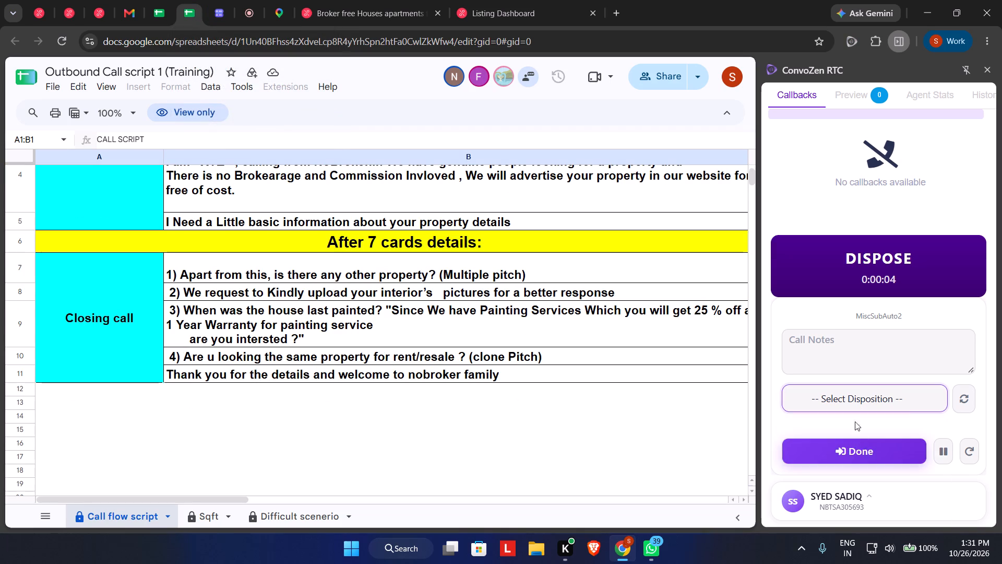
pyautogui.click(851, 391)
pyautogui.click(852, 454)
pyautogui.click(844, 408)
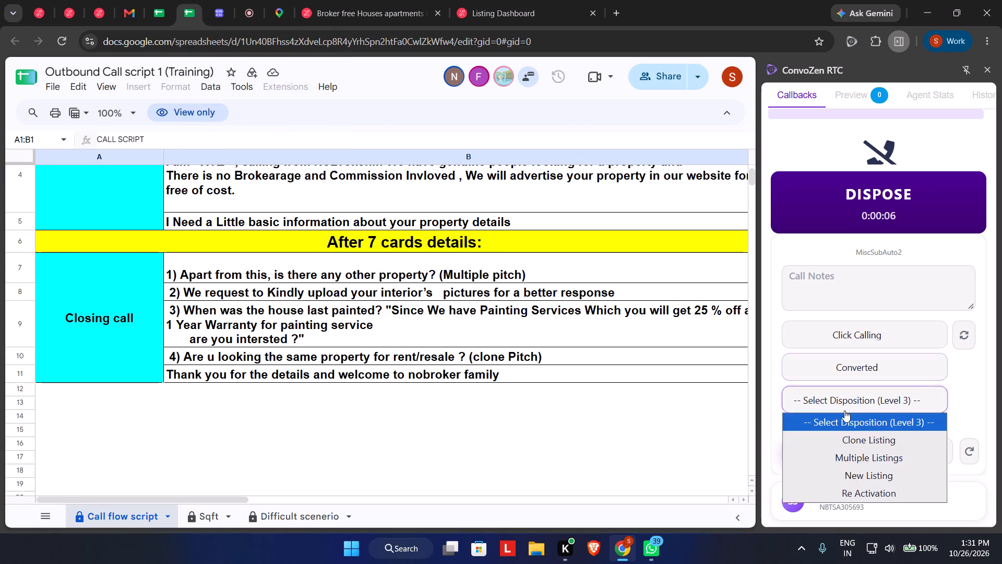
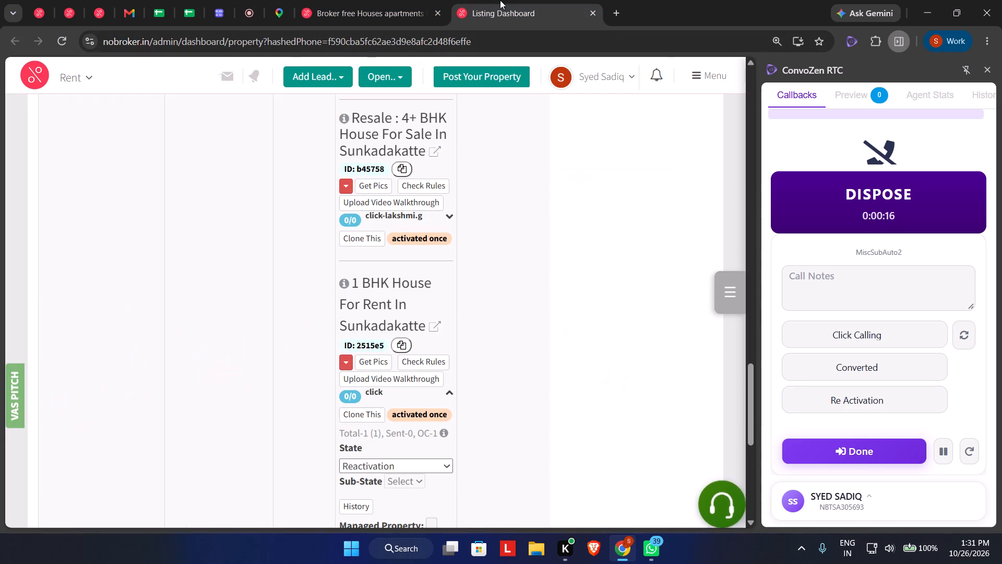
# Refresh the owner's Listing Dashboard and keep it pinned as the first browser tab.
pyautogui.click(60, 39)
pyautogui.scroll(4, 315, 256)
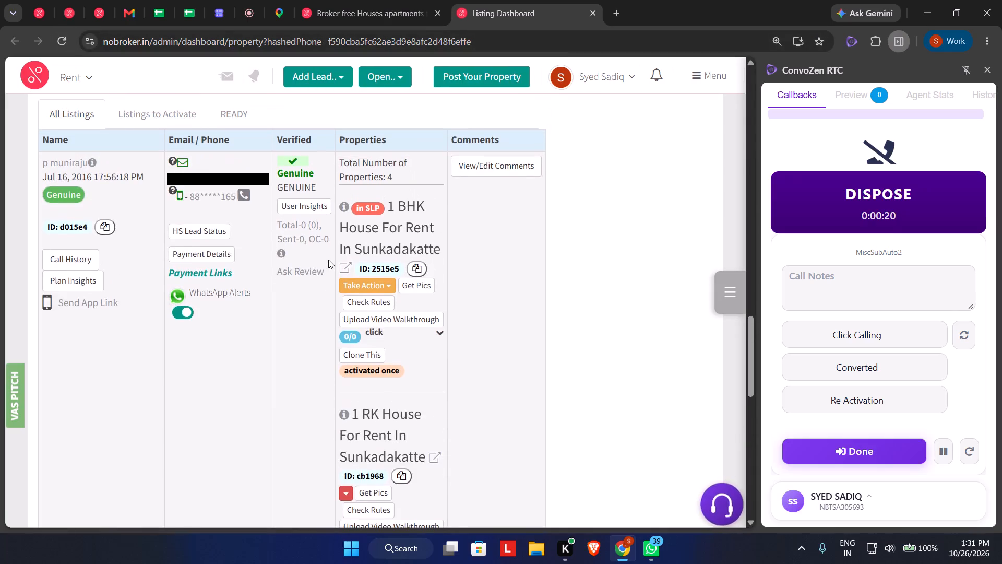
pyautogui.rightClick(485, 0)
pyautogui.click(519, 137)
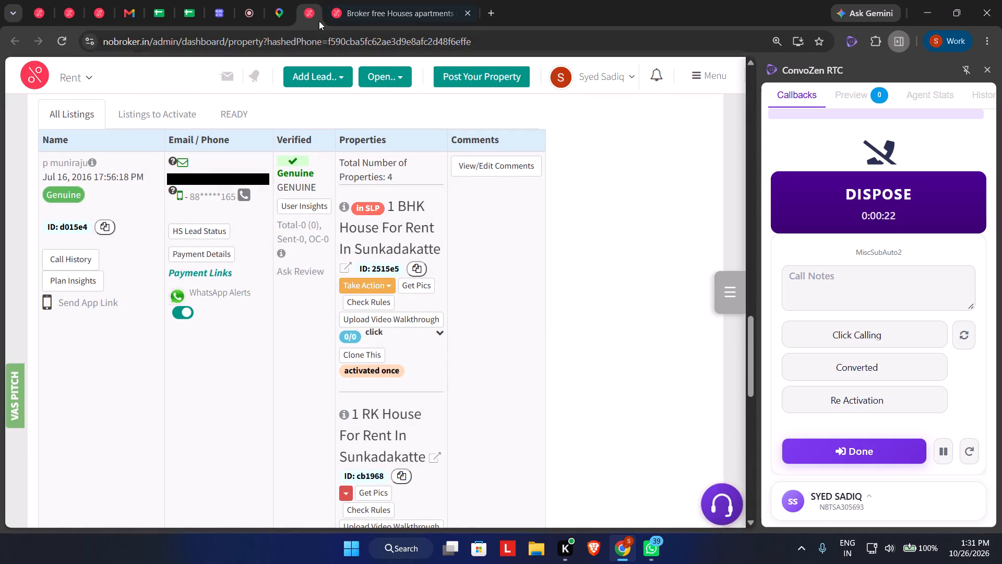
pyautogui.moveTo(318, 17); pyautogui.dragTo(42, 18)
# Return to the lead page and submit the call disposition as Click Calling, Converted, Re Activation.
pyautogui.click(413, 3)
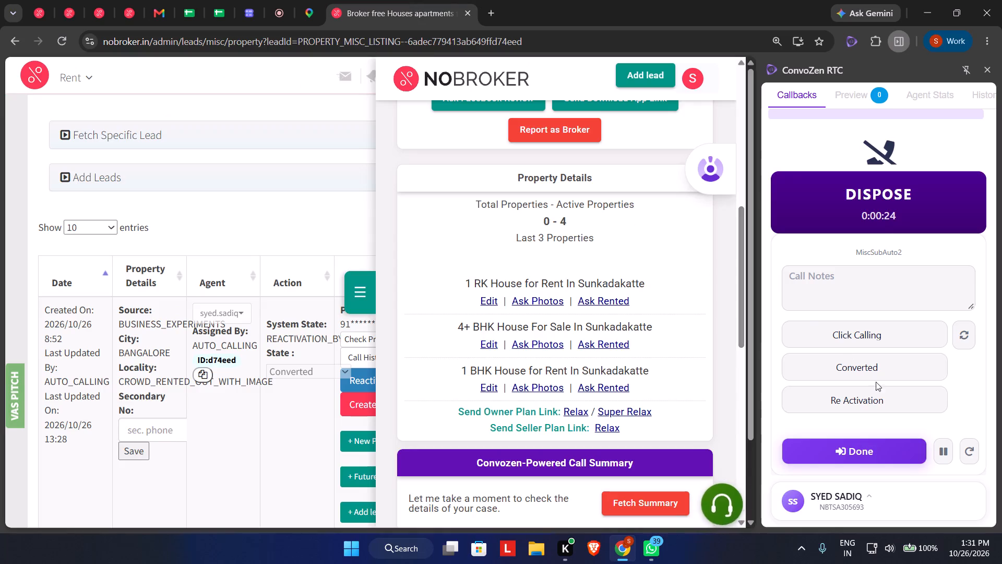
pyautogui.click(874, 444)
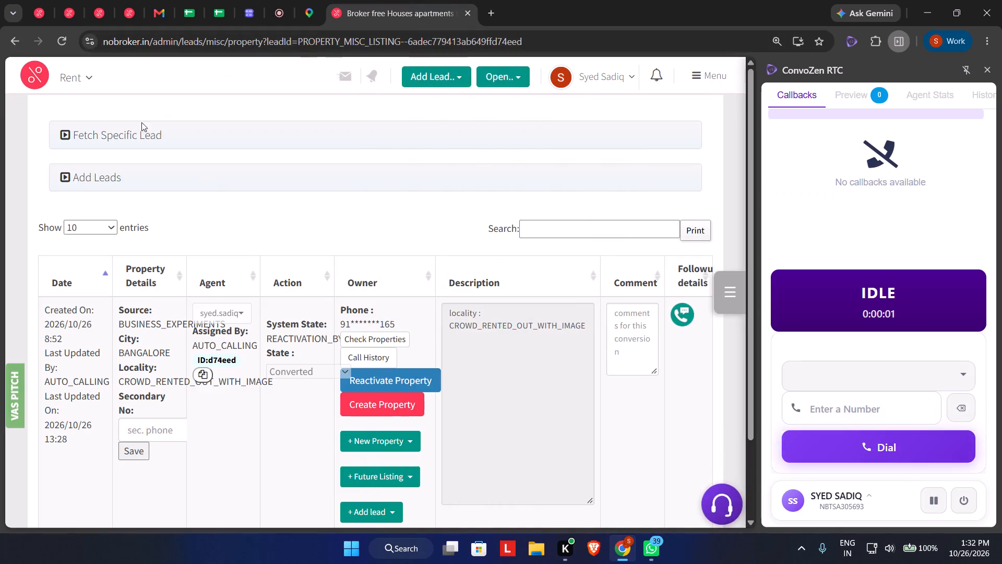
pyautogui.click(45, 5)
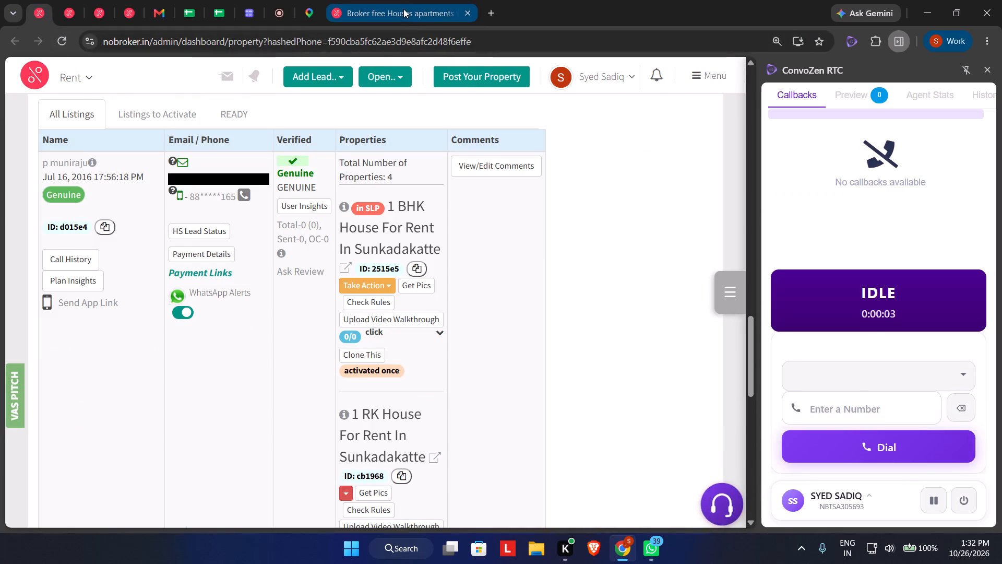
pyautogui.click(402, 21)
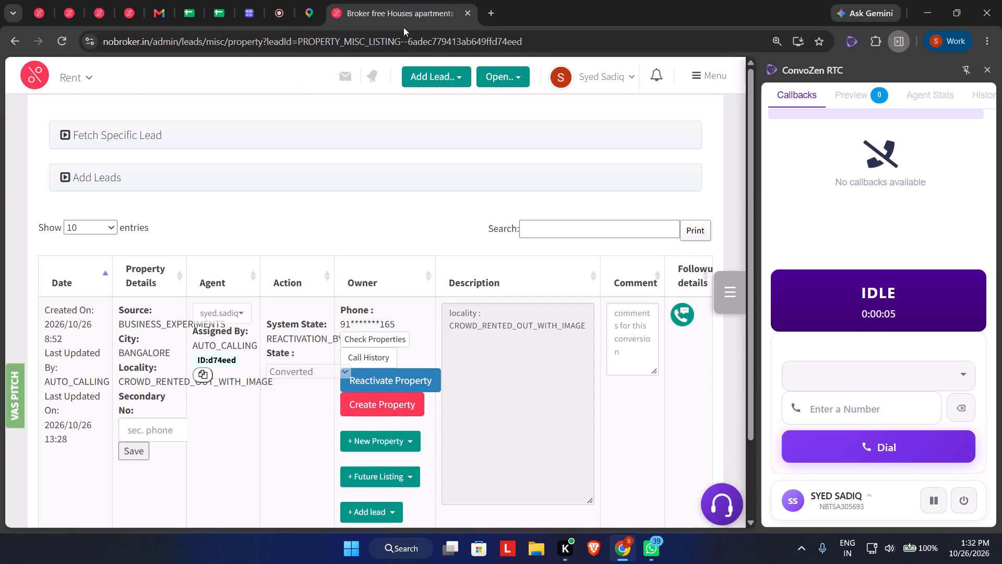
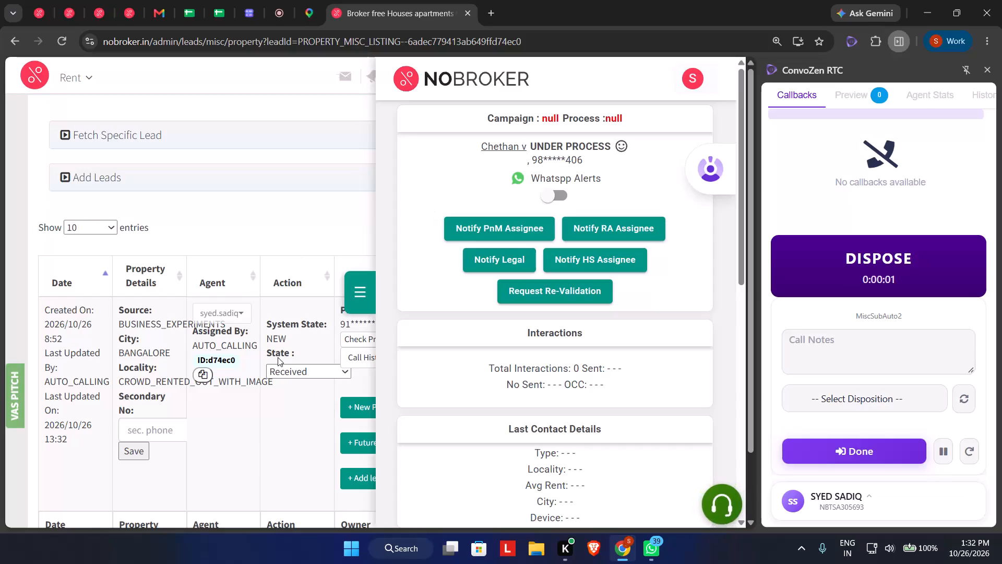
# Set the lead's state to Rejected with the substate Rented Out.
pyautogui.click(285, 368)
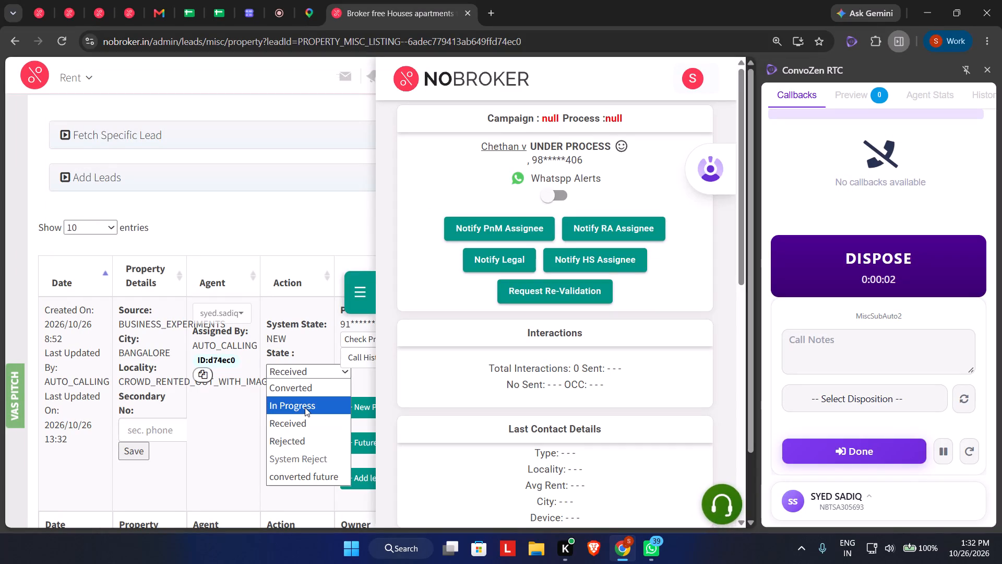
pyautogui.moveTo(300, 438); pyautogui.dragTo(297, 442)
pyautogui.click(312, 390)
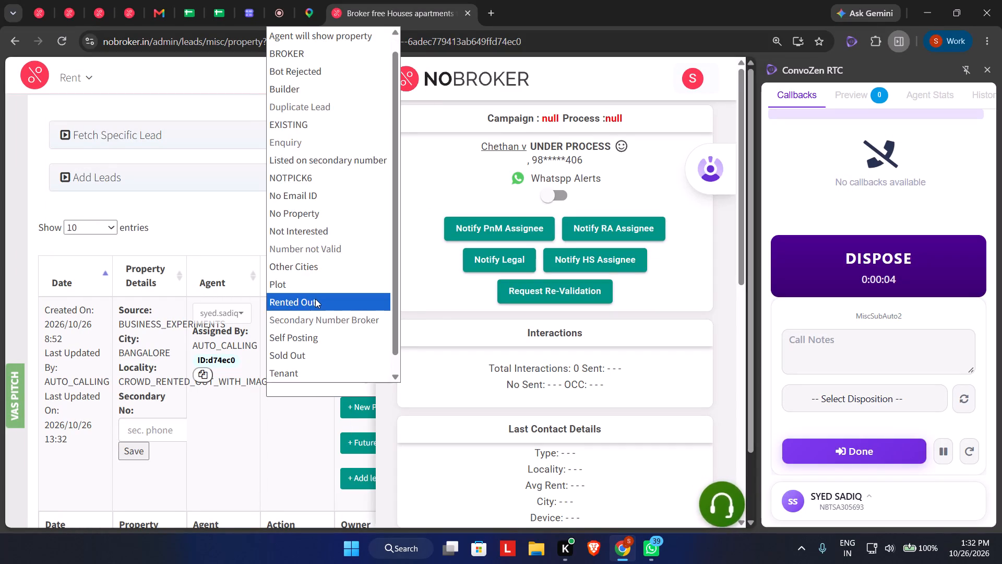
pyautogui.click(315, 299)
# Submit the call disposition as Click Calling with Rented Out as the level 3 reason.
pyautogui.click(840, 389)
pyautogui.click(841, 437)
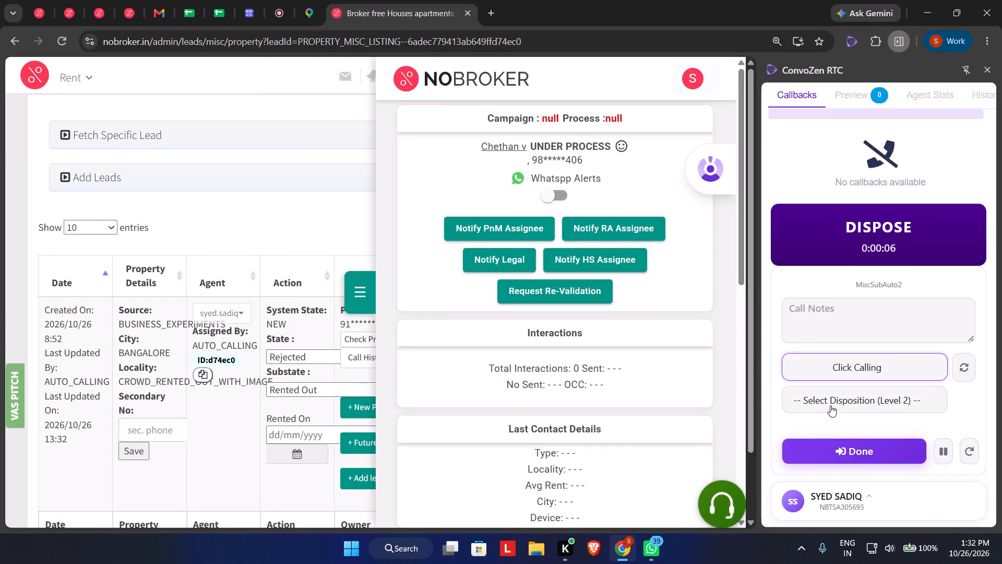
pyautogui.click(830, 403)
pyautogui.click(865, 493)
pyautogui.click(831, 402)
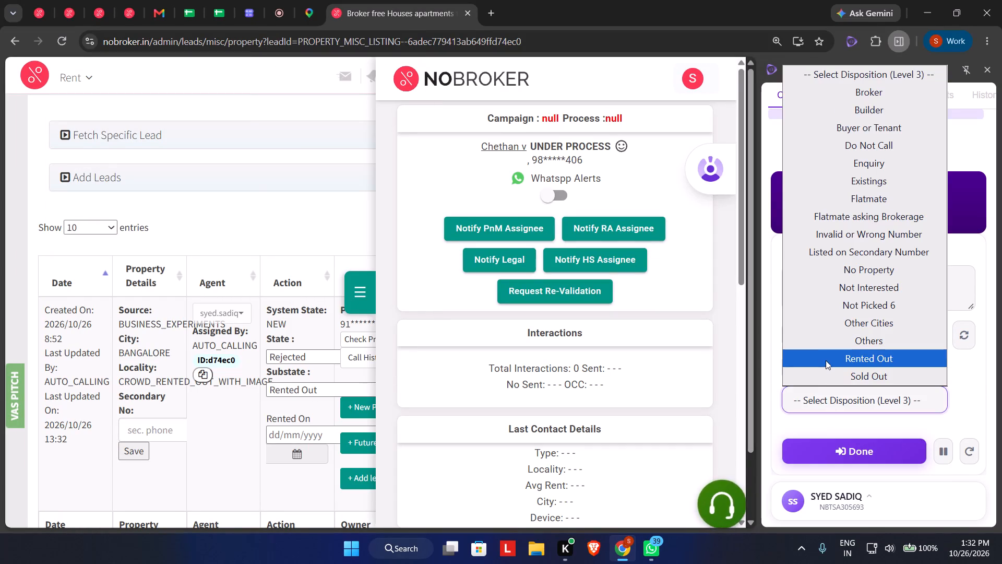
pyautogui.click(826, 359)
pyautogui.click(848, 443)
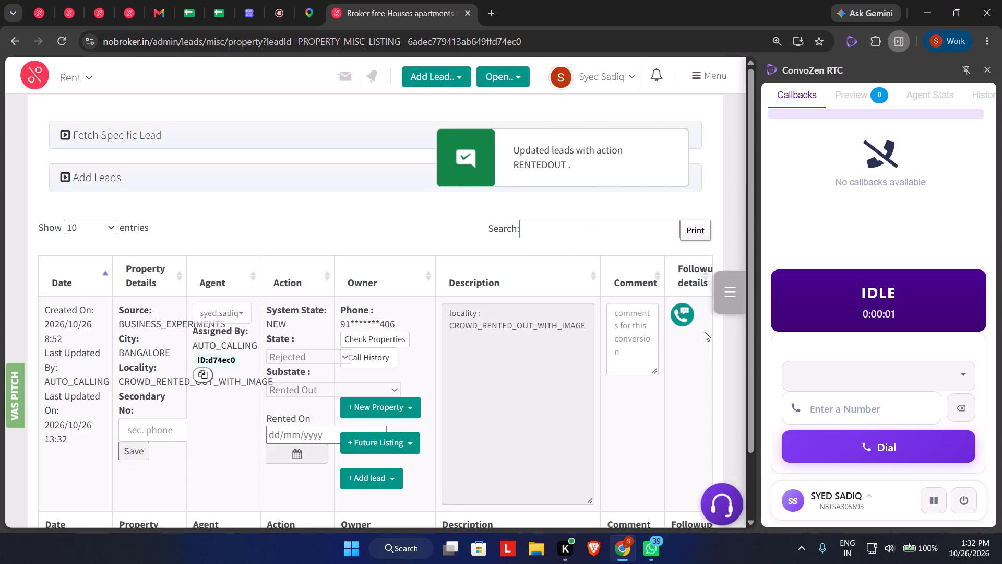
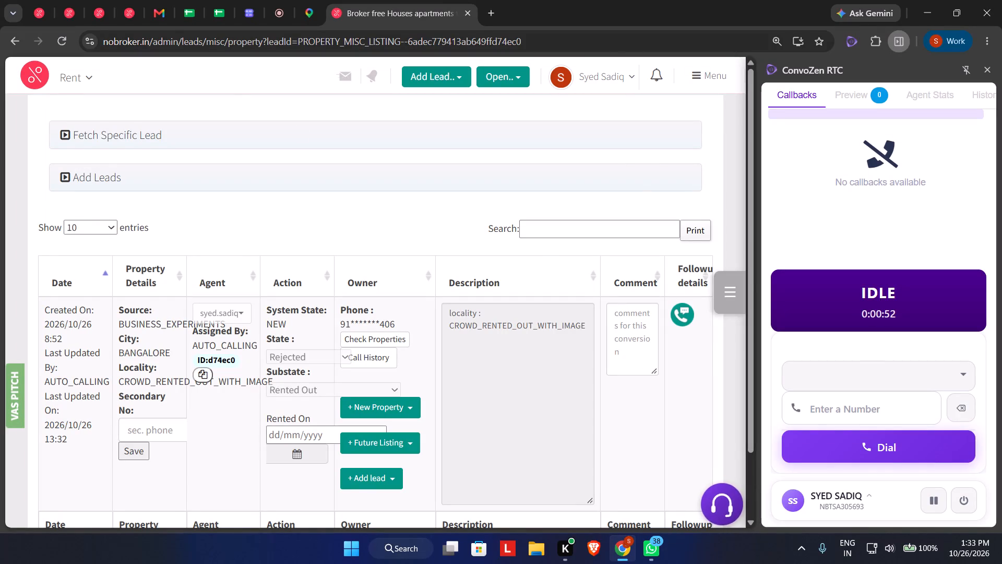
# Set the Reactivation count for 26/10/25 to 3 in the call tracking spreadsheet.
pyautogui.click(180, 0)
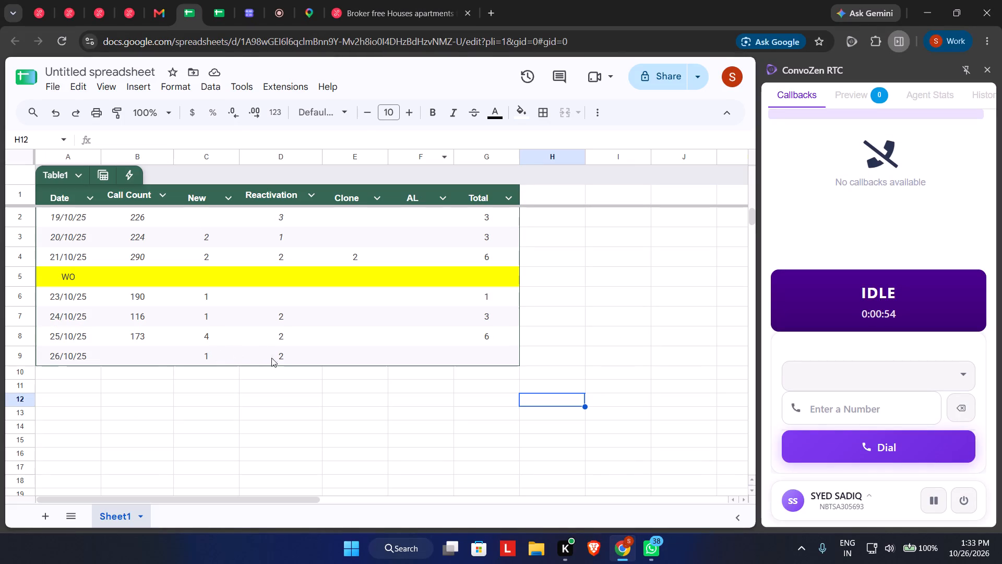
pyautogui.tripleClick(285, 358)
pyautogui.moveTo(282, 357); pyautogui.dragTo(278, 356)
pyautogui.moveTo(289, 356); pyautogui.dragTo(269, 353)
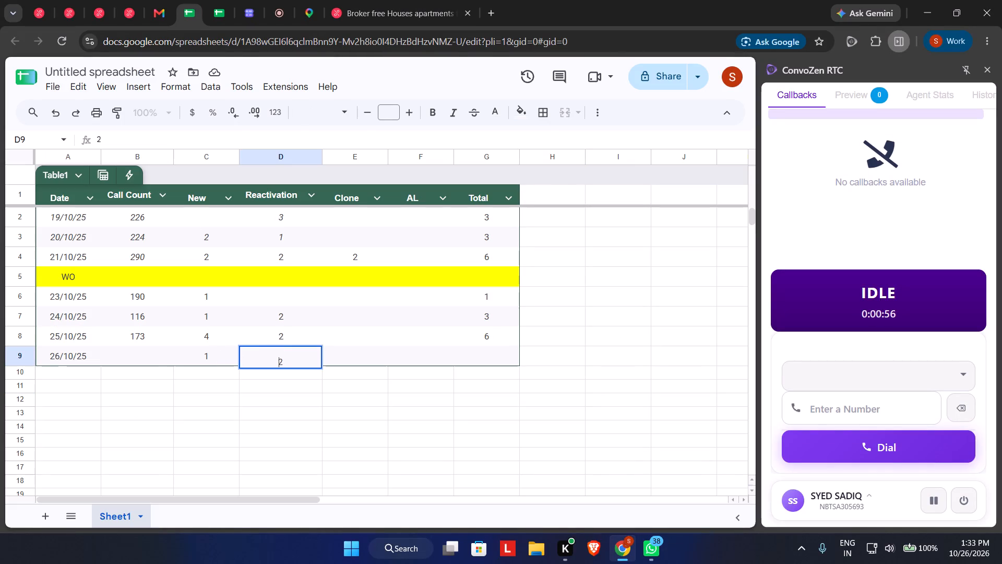
pyautogui.moveTo(285, 360); pyautogui.dragTo(267, 360)
pyautogui.press('3')
pyautogui.click(232, 409)
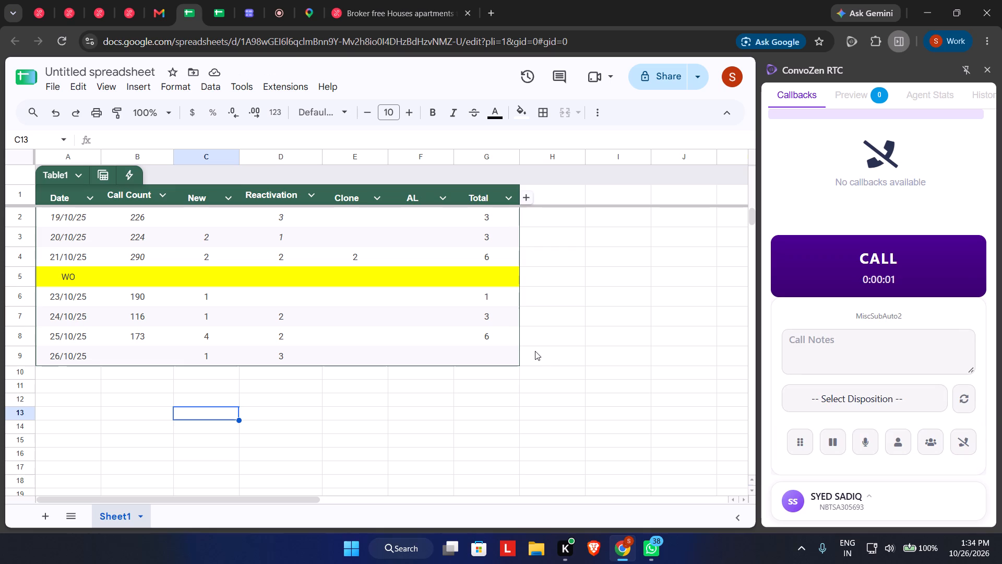
# Return to the newly dialled lead, check the owner's property details, and set its state to Rejected with substate Rented Out.
pyautogui.click(387, 0)
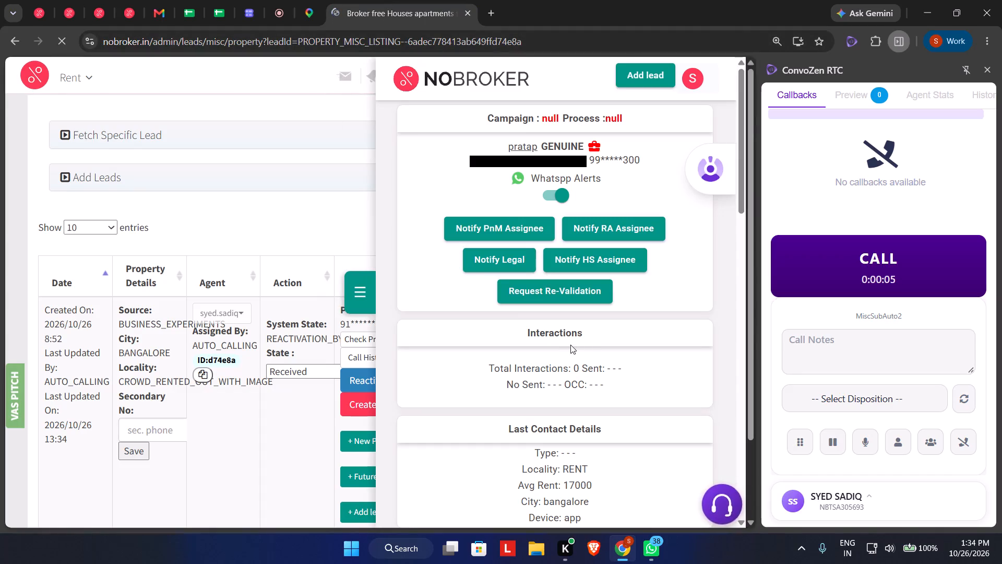
pyautogui.scroll(-7, 581, 356)
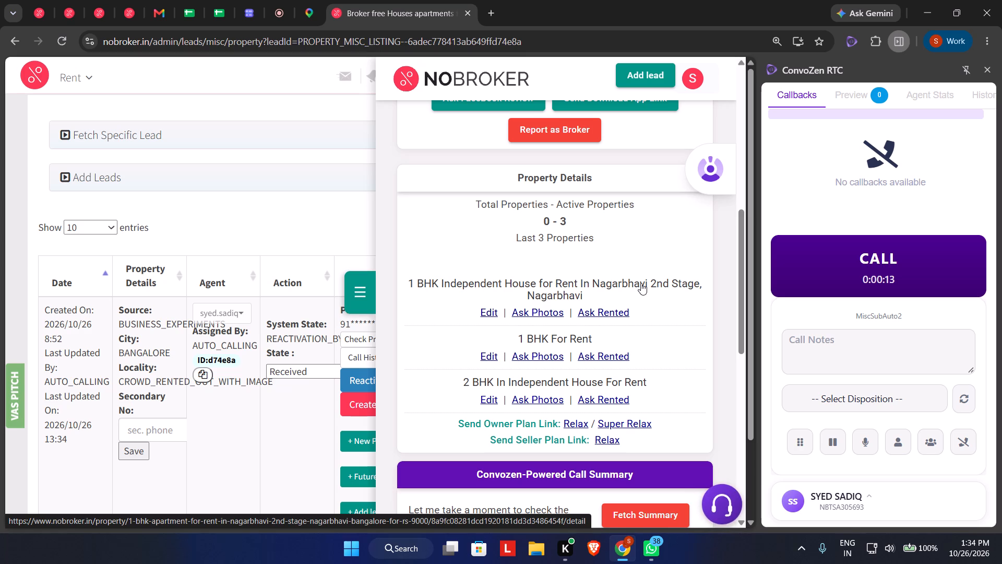
pyautogui.click(293, 368)
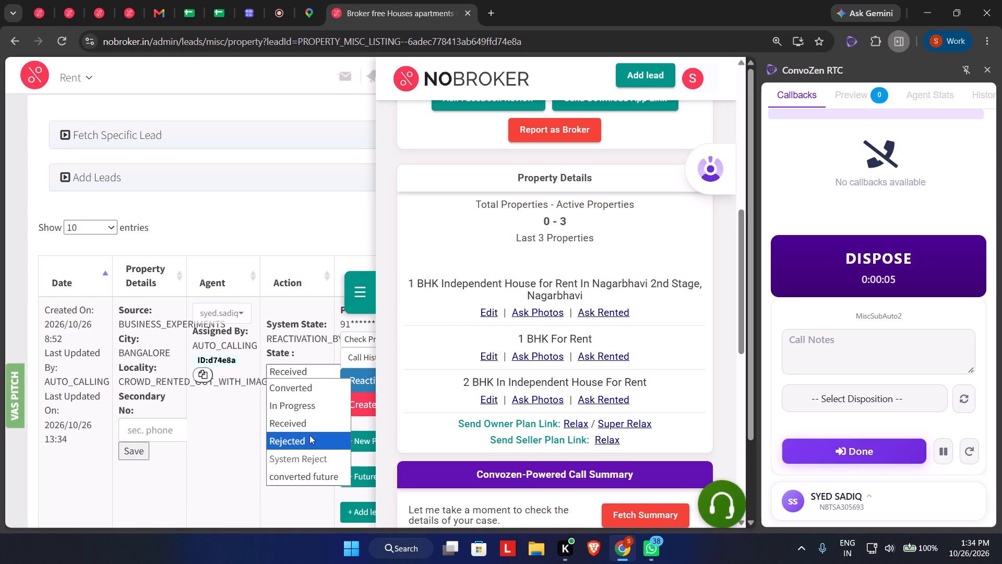
pyautogui.click(309, 435)
pyautogui.click(301, 382)
pyautogui.click(325, 296)
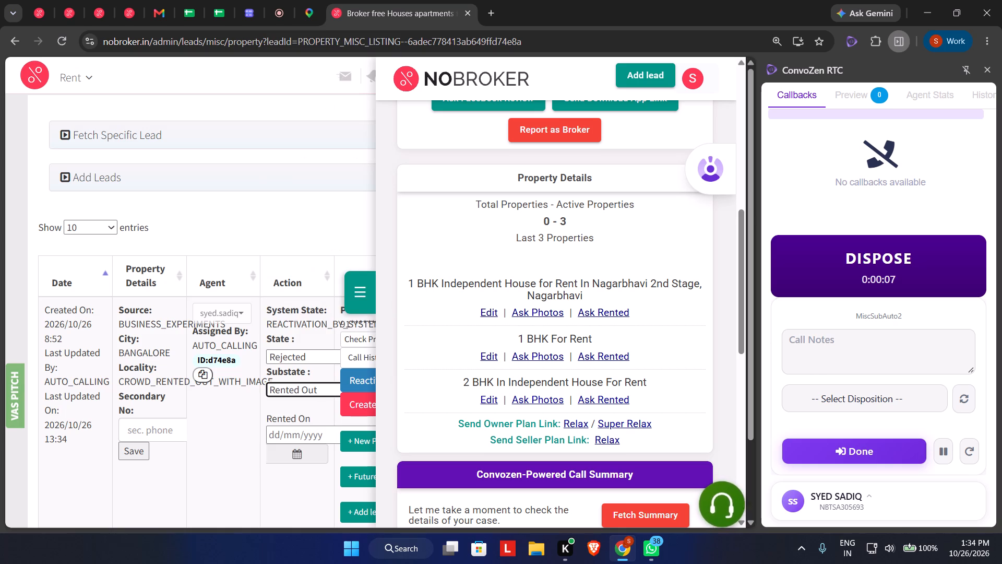
# Submit the call disposition as Click Calling, with Rejected at level 2 and Rented Out as the level 3 reason.
pyautogui.click(831, 392)
pyautogui.click(858, 445)
pyautogui.click(857, 402)
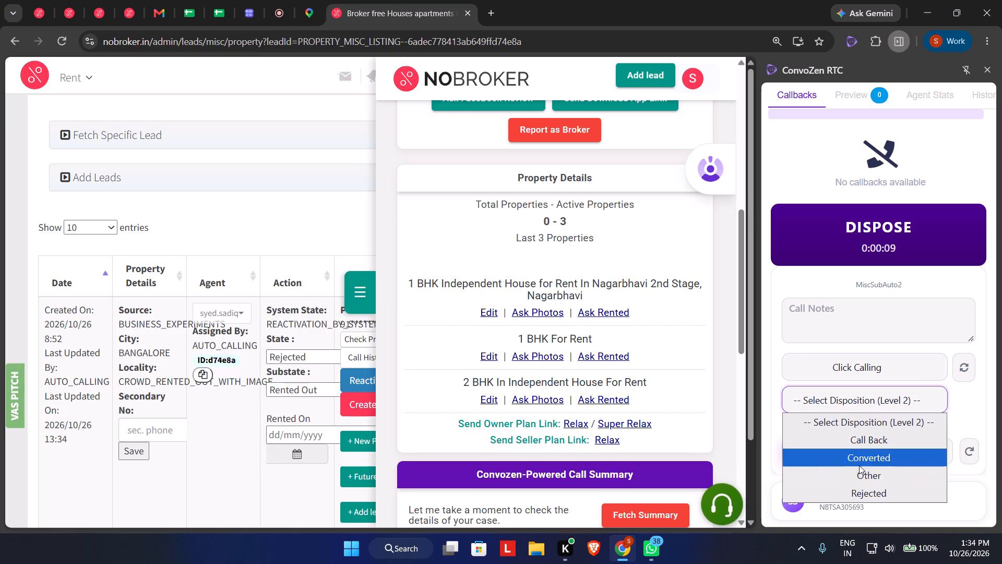
pyautogui.click(860, 492)
pyautogui.click(862, 403)
pyautogui.click(866, 354)
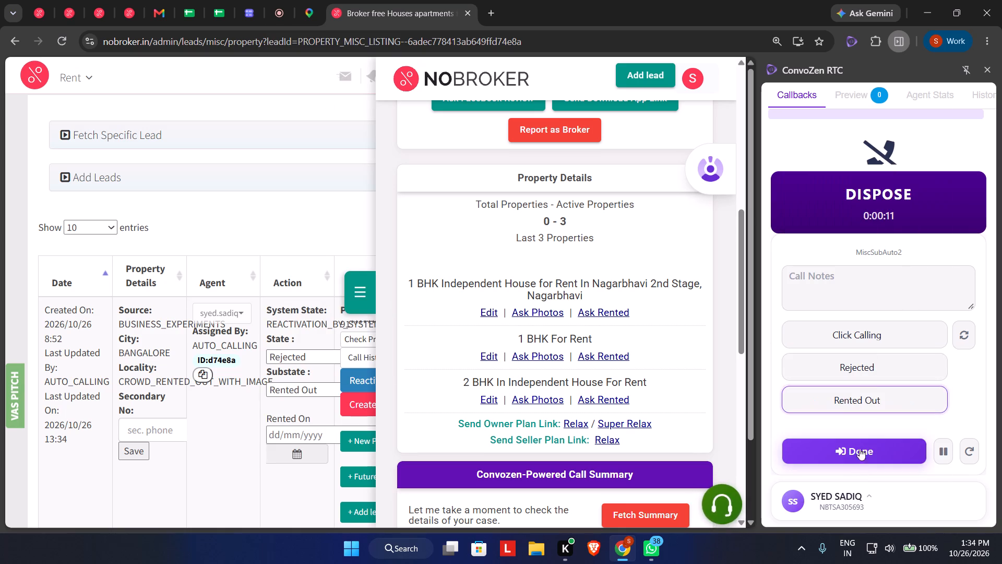
pyautogui.click(852, 465)
pyautogui.click(852, 455)
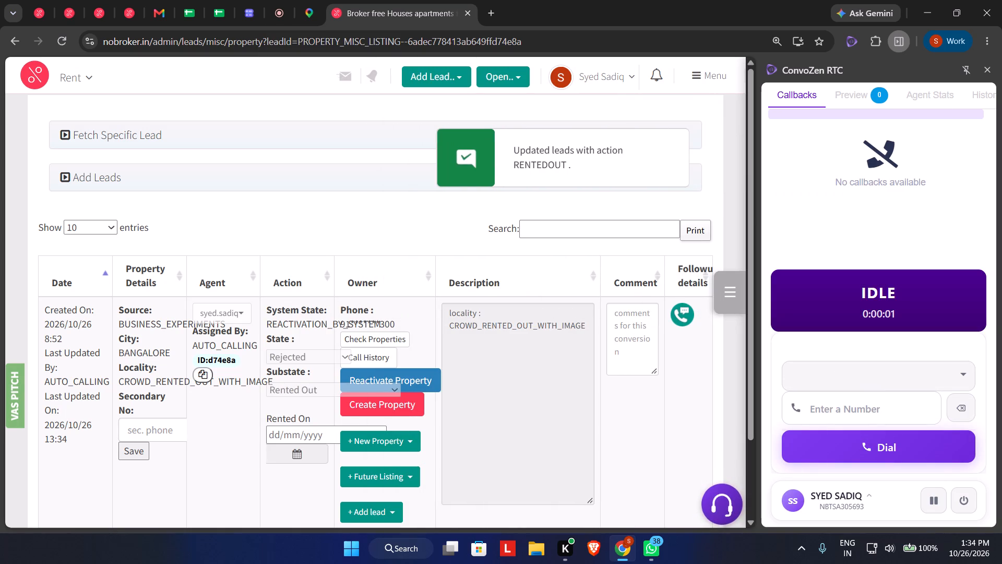
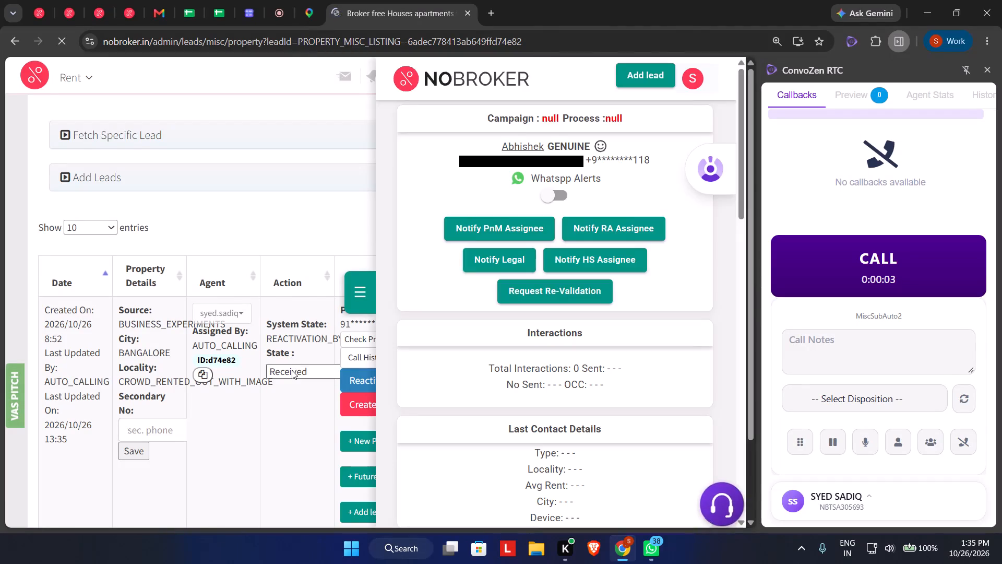
# Check the newly dialled owner's property details and set the lead's state to Rejected with substate Rented Out.
pyautogui.scroll(-2, 537, 374)
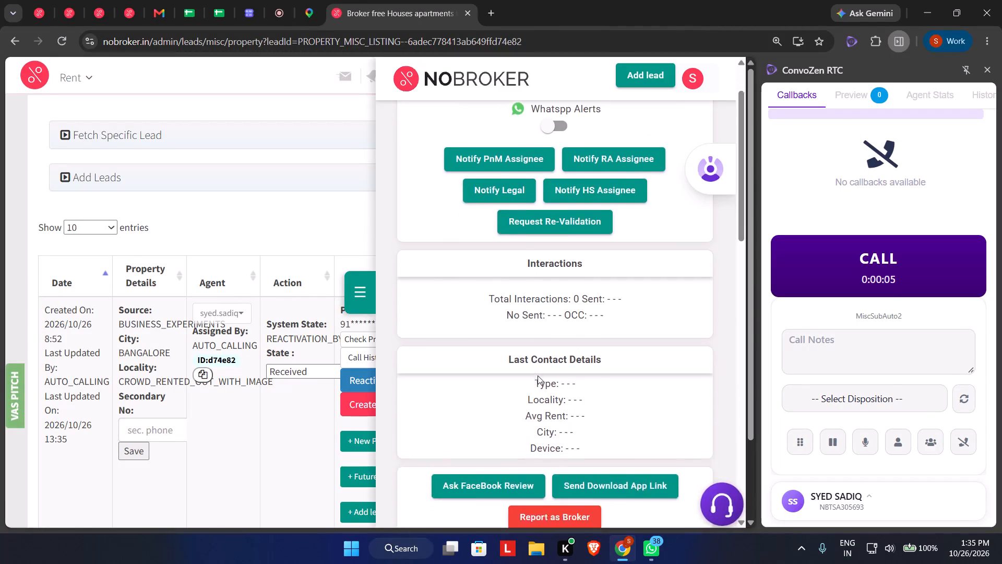
pyautogui.scroll(-5, 538, 375)
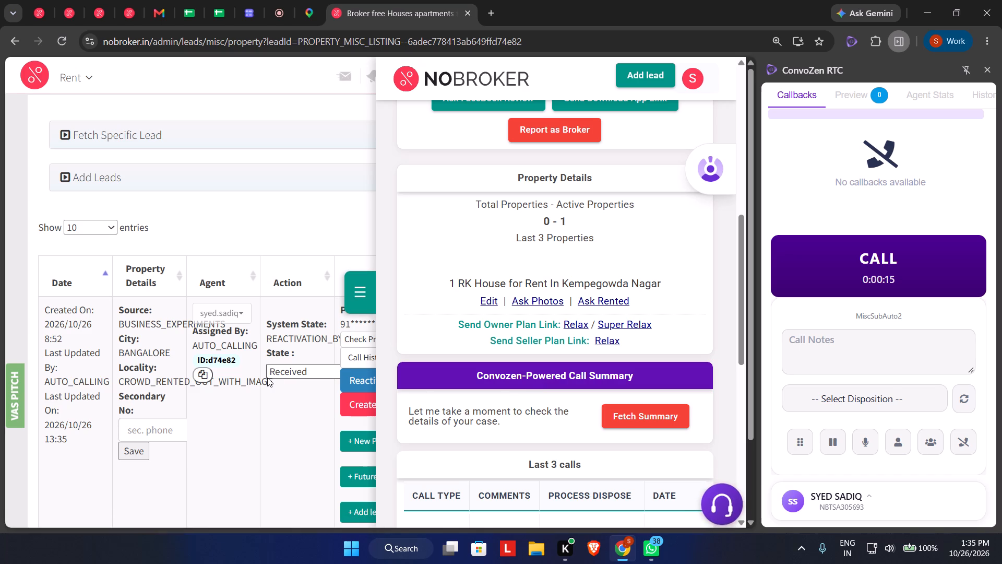
pyautogui.click(291, 373)
pyautogui.click(304, 438)
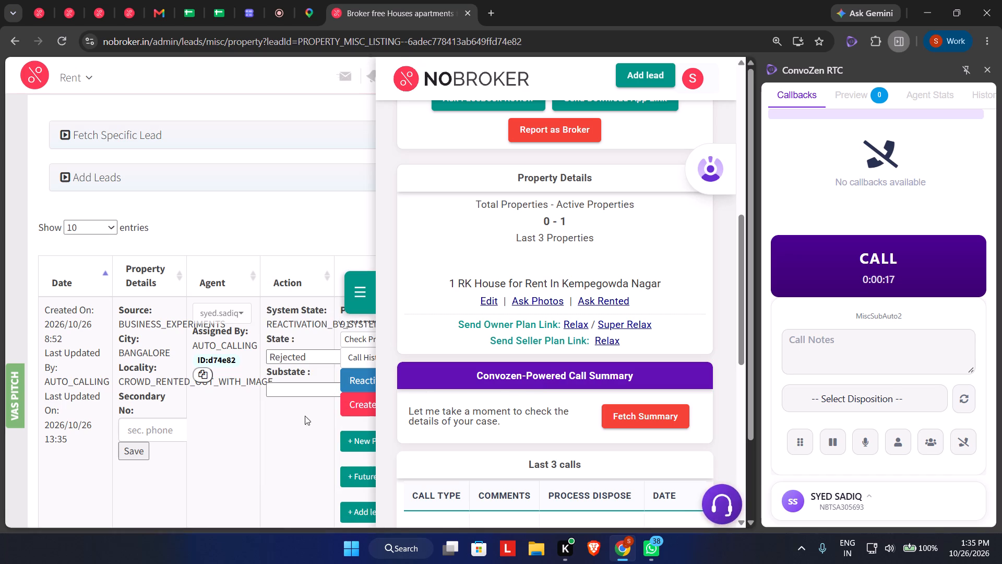
pyautogui.click(306, 393)
pyautogui.click(315, 278)
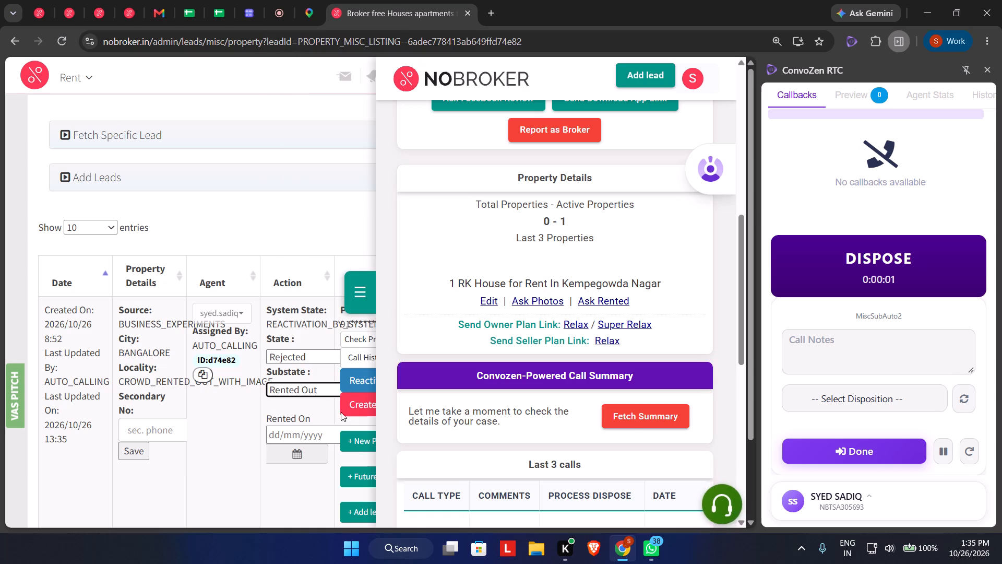
# Submit the ended call's disposition as Click Calling, with Rejected at level 2 and Rented Out at level 3.
pyautogui.click(861, 413)
pyautogui.click(876, 402)
pyautogui.click(867, 432)
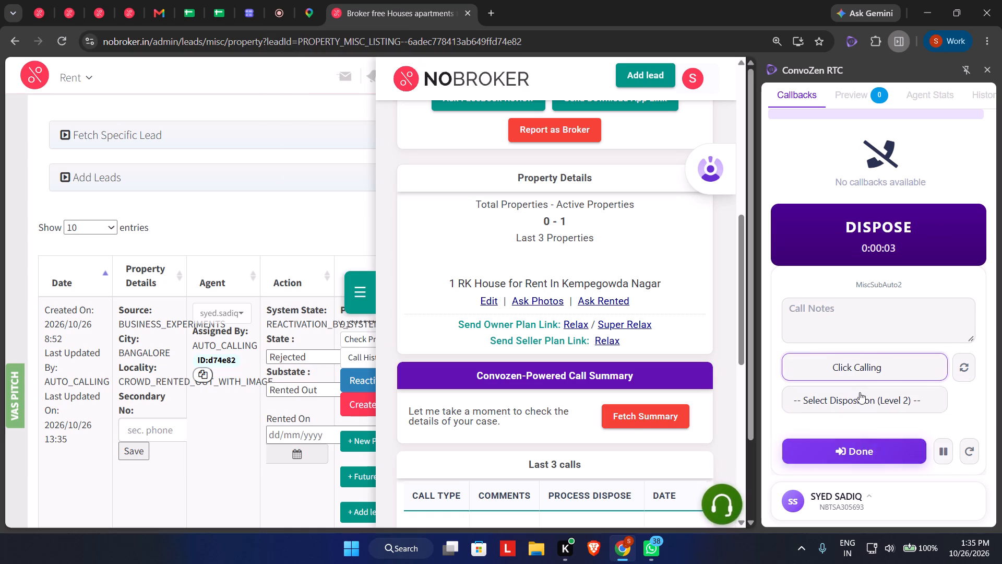
pyautogui.click(860, 392)
pyautogui.click(861, 491)
pyautogui.click(830, 391)
pyautogui.click(806, 351)
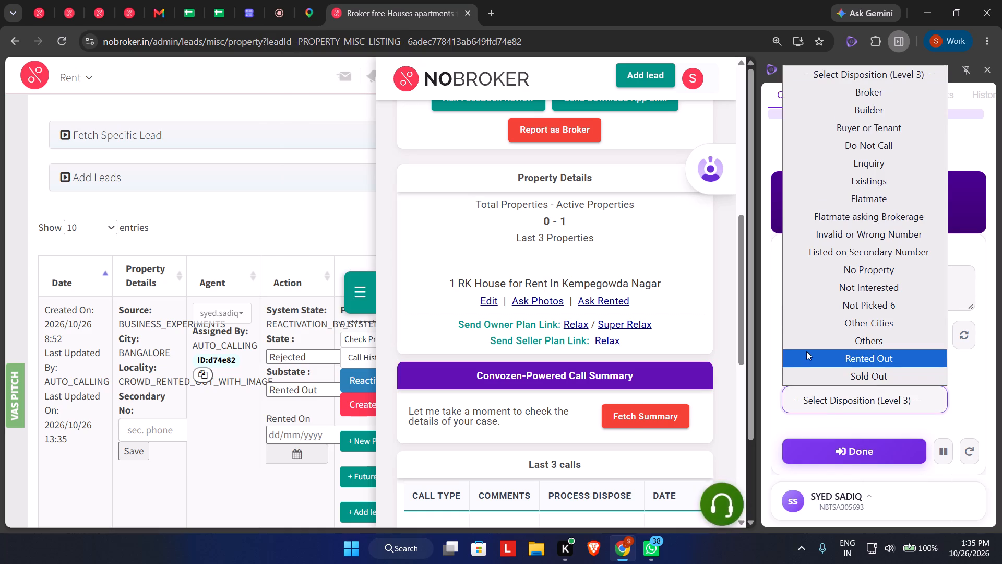
pyautogui.click(833, 465)
pyautogui.click(830, 450)
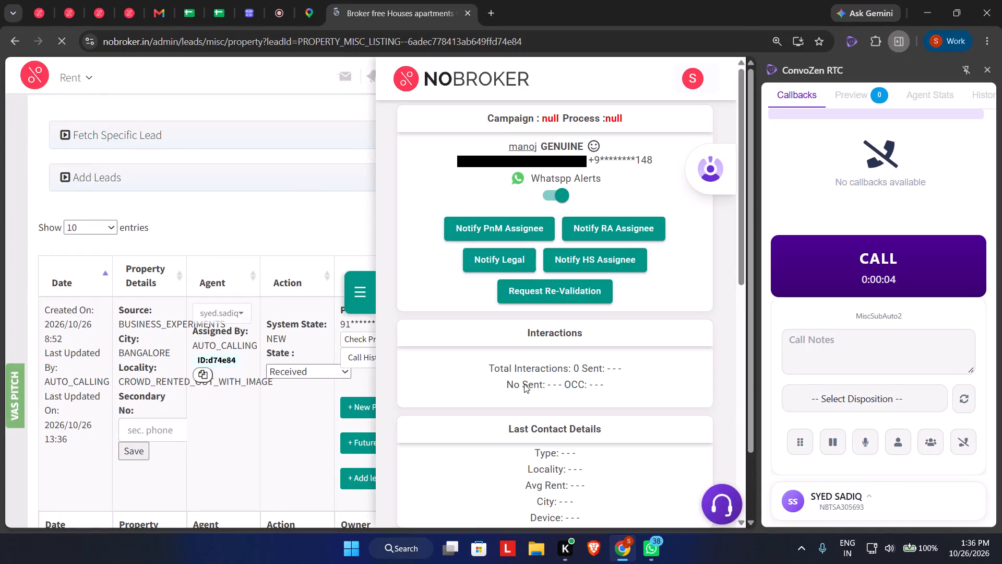
# Review the next dialled owner's property details and set that lead's state to Rejected with substate Rented Out.
pyautogui.scroll(-6, 524, 384)
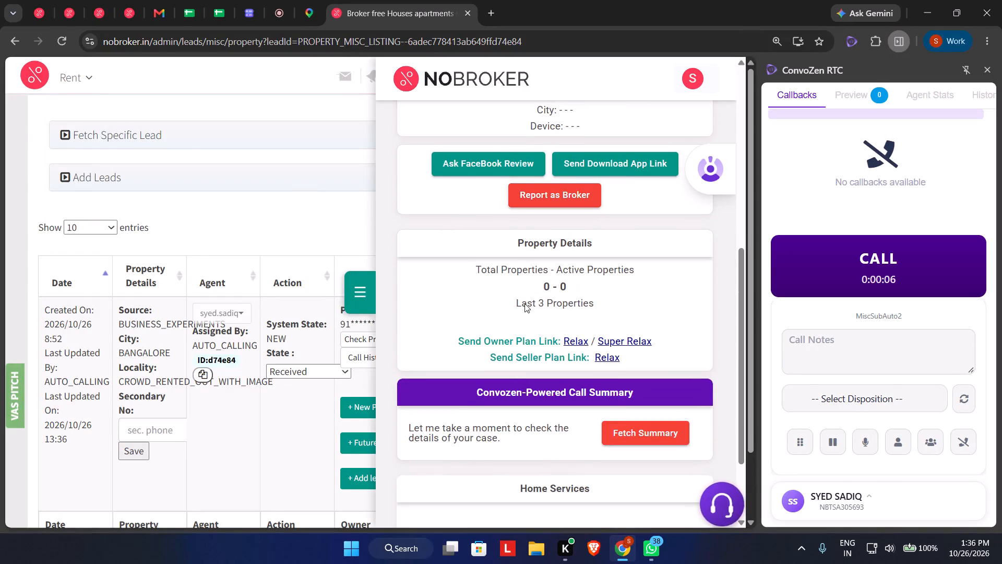
pyautogui.scroll(2, 522, 300)
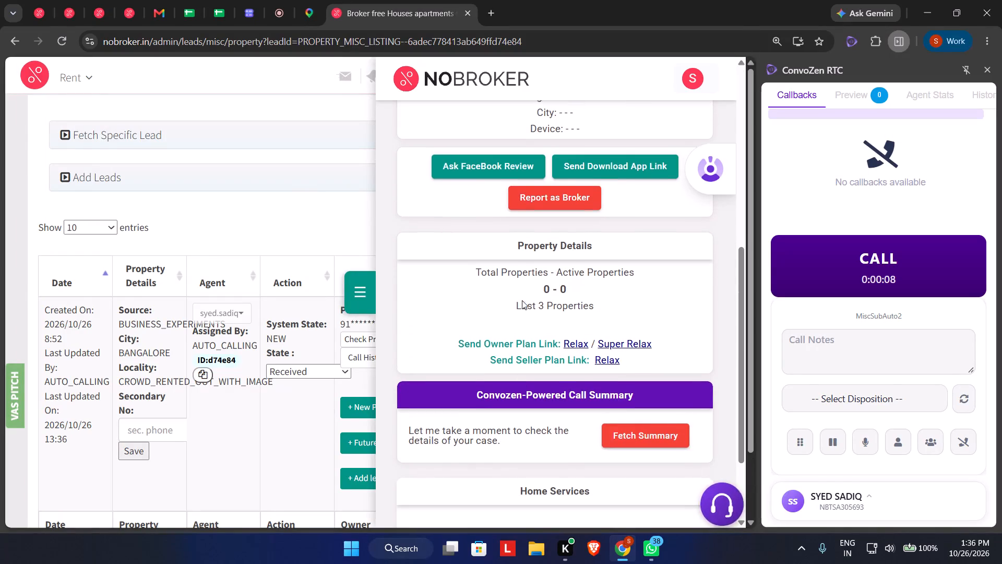
pyautogui.scroll(5, 522, 300)
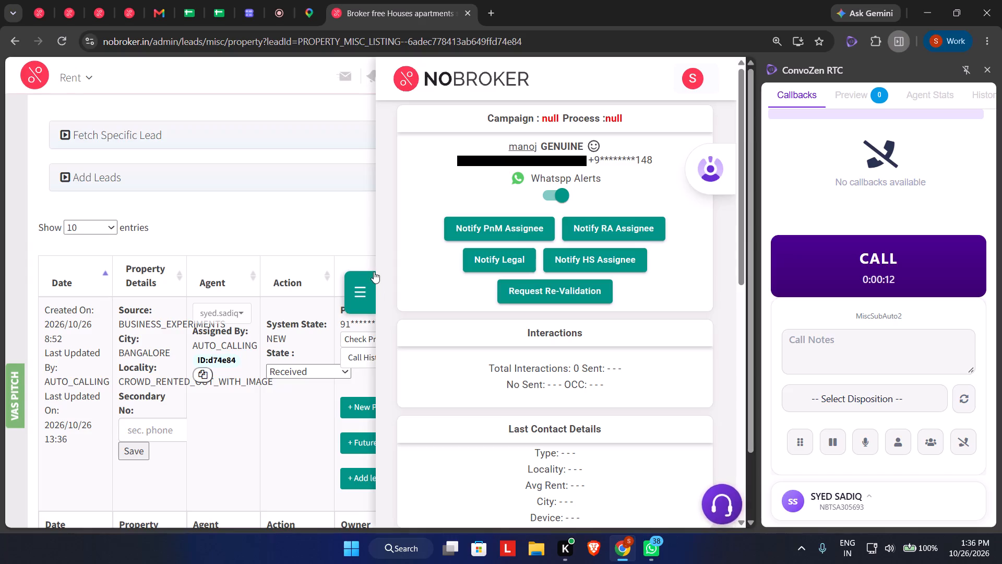
pyautogui.click(304, 366)
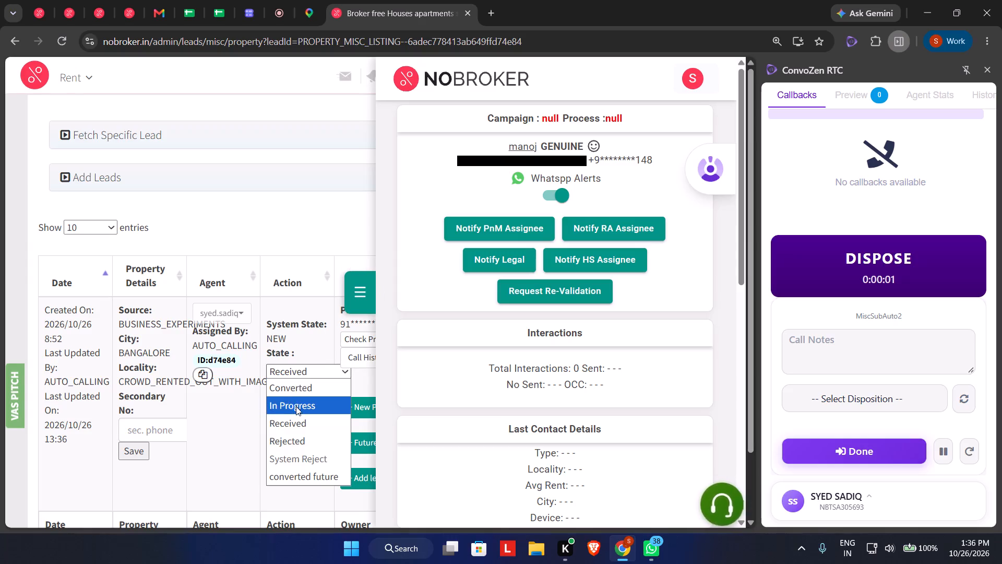
pyautogui.click(291, 434)
pyautogui.click(291, 388)
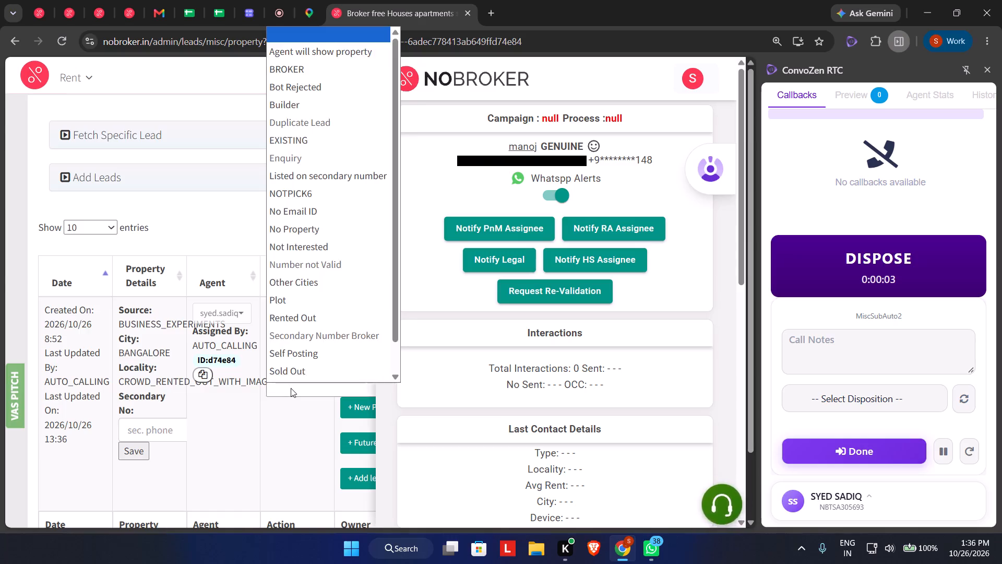
pyautogui.click(315, 277)
# Dispose this call as Click Calling, choosing Rejected at level 2 and Rented Out as the level 3 reason.
pyautogui.click(832, 395)
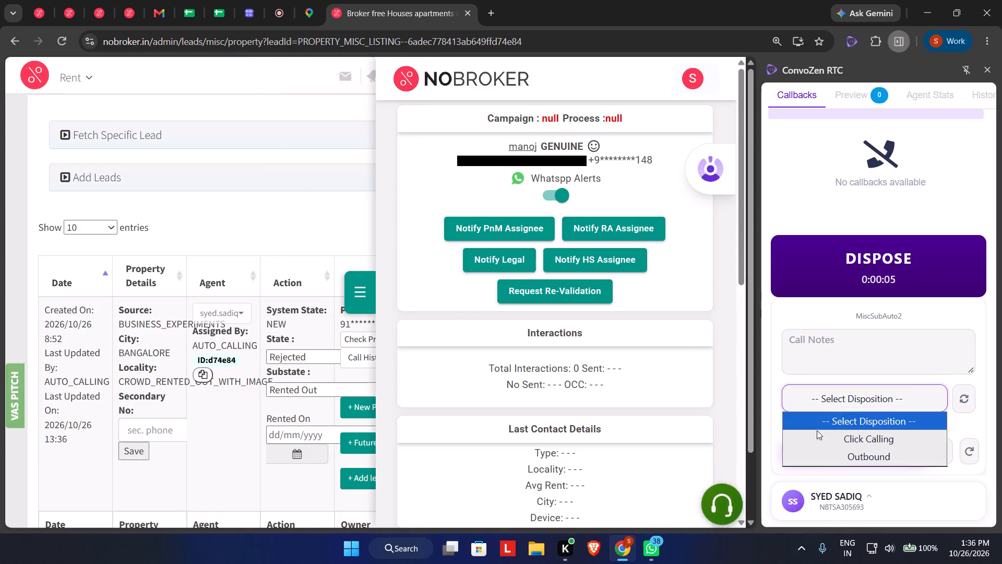
pyautogui.click(815, 434)
pyautogui.click(814, 385)
pyautogui.click(832, 488)
pyautogui.click(826, 401)
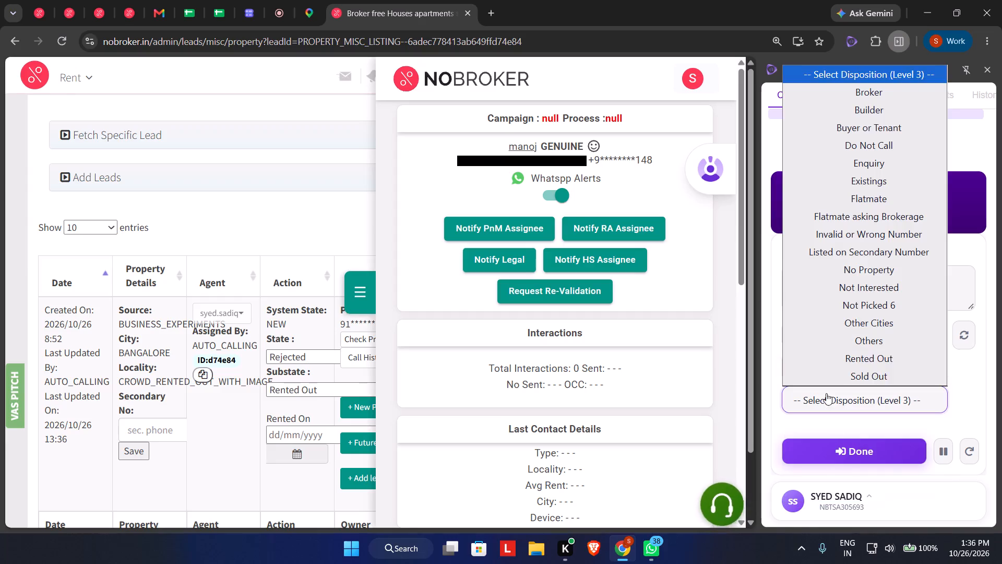
pyautogui.click(830, 350)
pyautogui.click(848, 456)
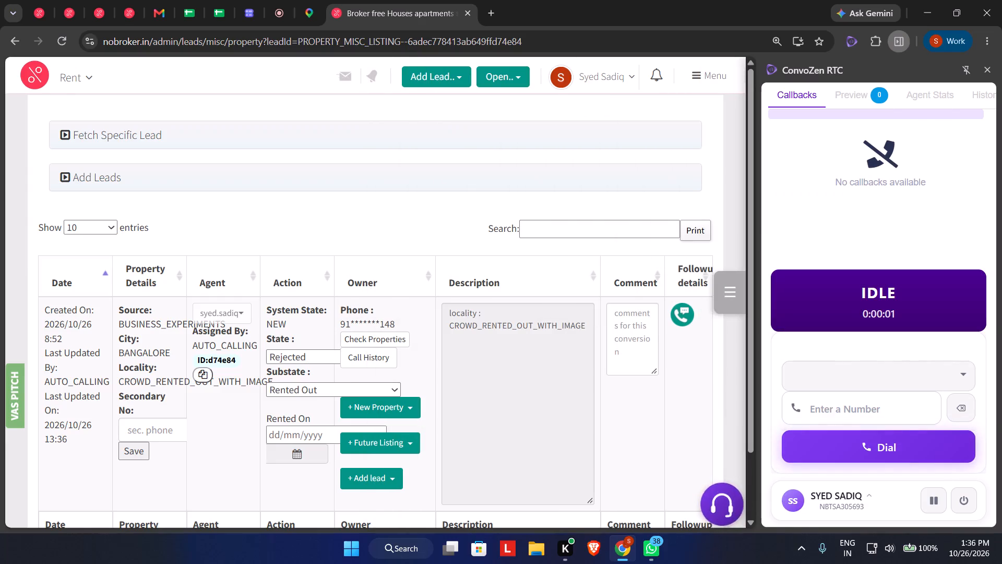
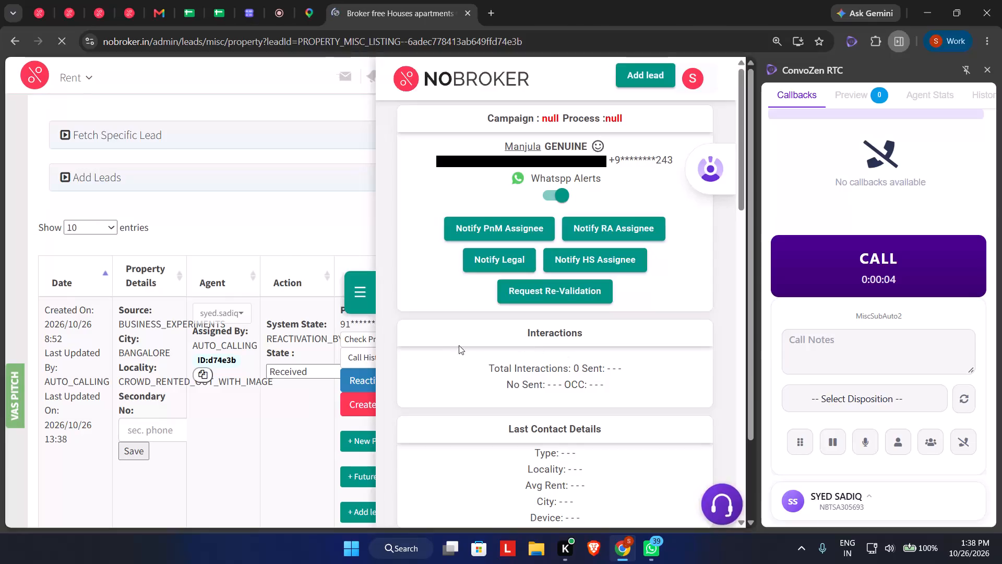
# Review the newly dialled owner's property details and set the lead's state to Rejected with substate Rented Out.
pyautogui.scroll(-1, 451, 375)
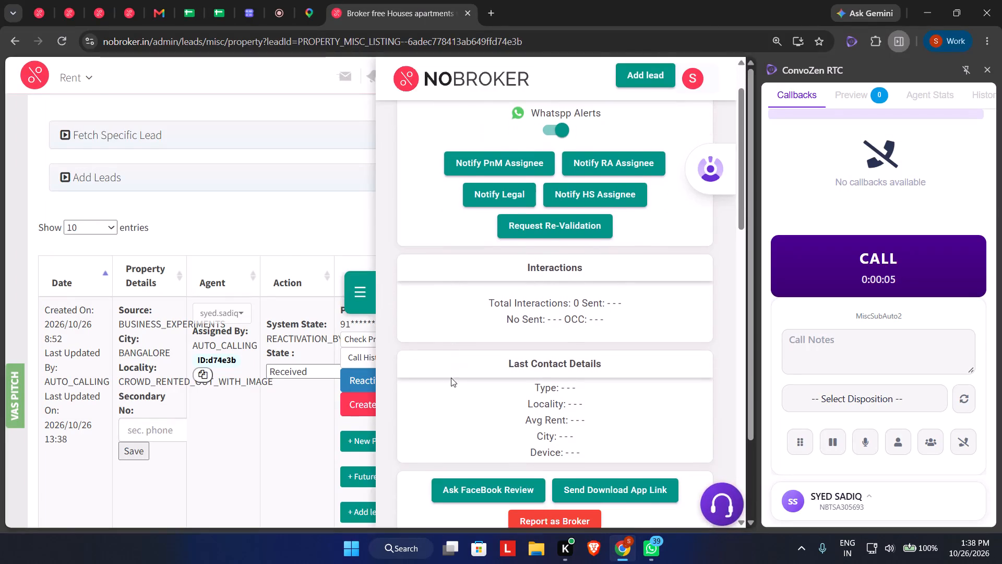
pyautogui.scroll(-7, 567, 349)
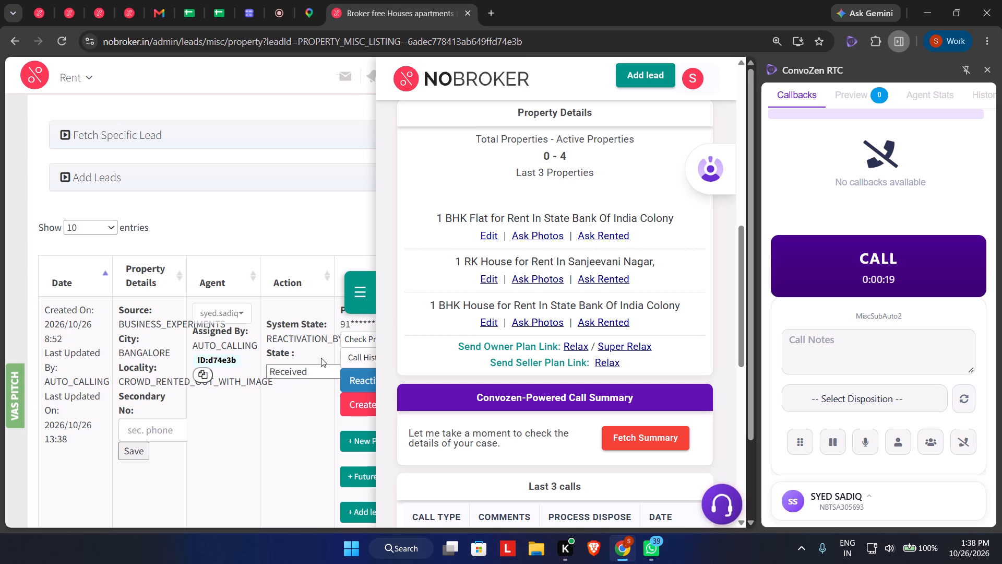
pyautogui.click(288, 376)
pyautogui.click(287, 438)
pyautogui.click(291, 390)
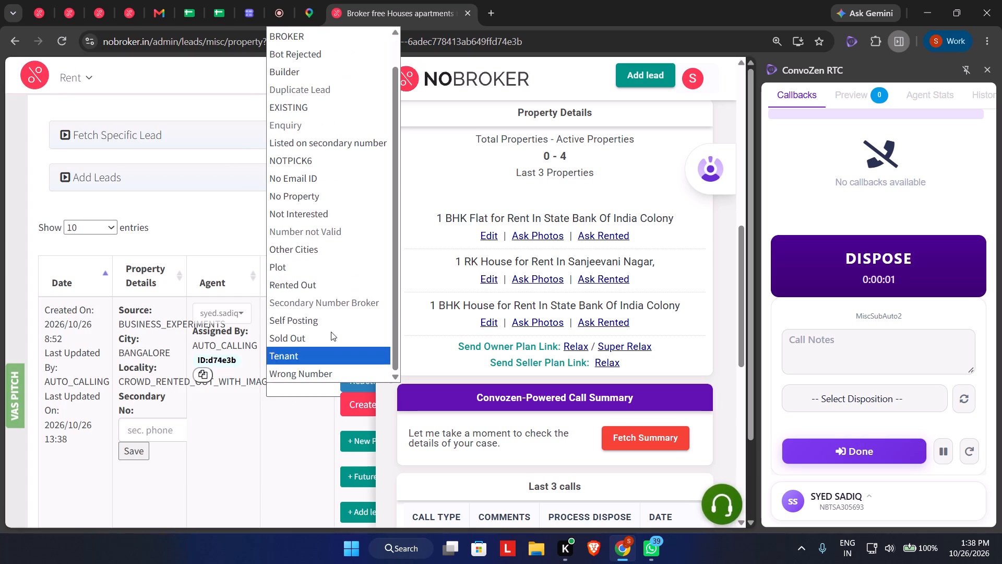
pyautogui.click(340, 277)
# Submit the ended call's disposition as Click Calling, with Rejected at level 2 and Rented Out at level 3.
pyautogui.click(853, 390)
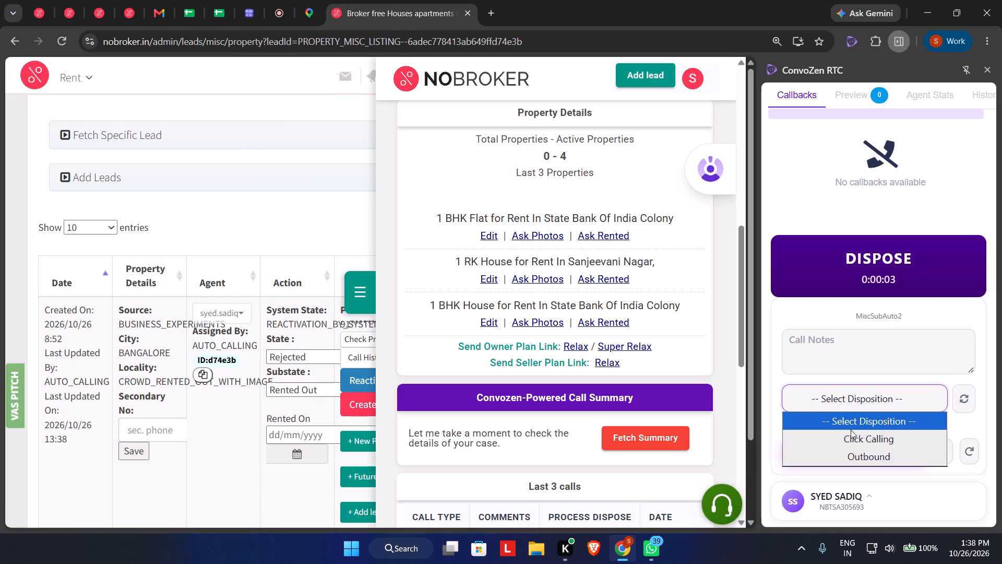
pyautogui.click(846, 437)
pyautogui.click(833, 386)
pyautogui.click(845, 489)
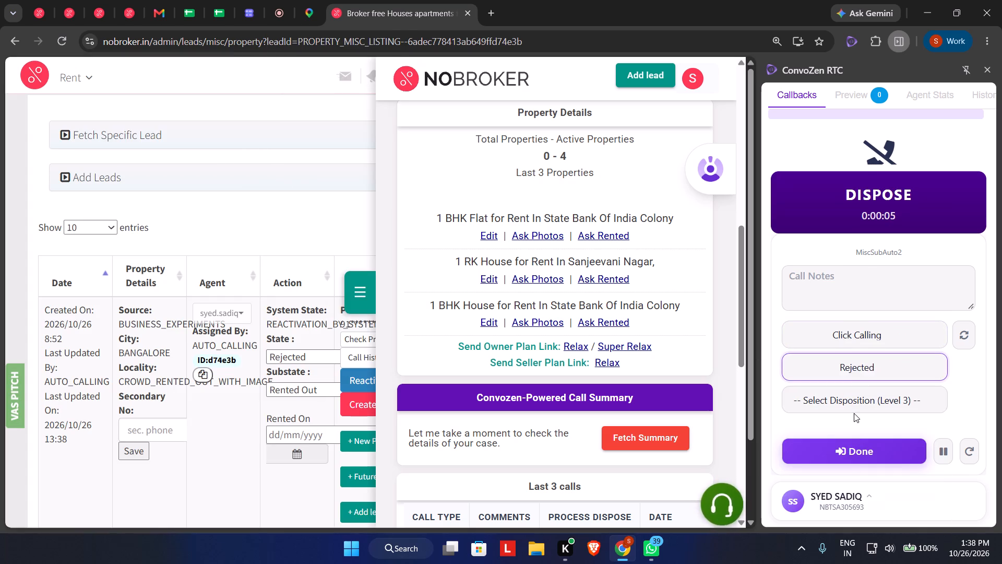
pyautogui.click(850, 403)
pyautogui.moveTo(845, 348); pyautogui.dragTo(843, 362)
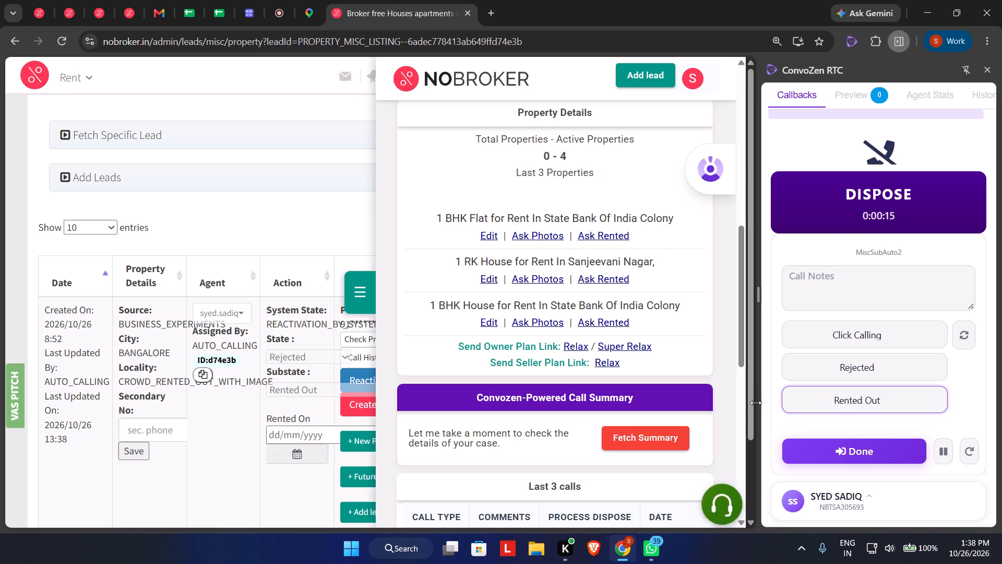
pyautogui.click(857, 453)
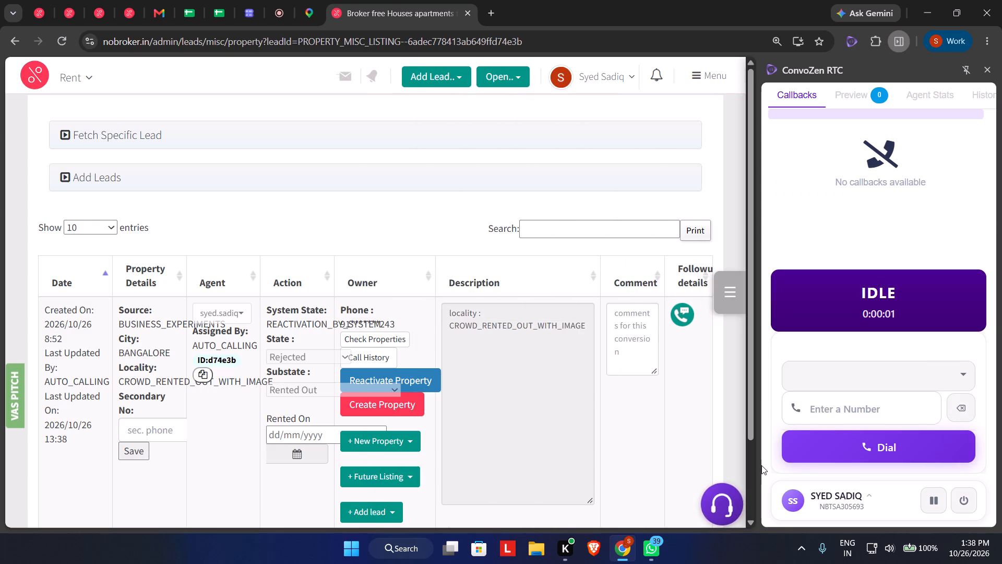
# Review the agent statistics, covering the call figures, login time and state summary durations.
pyautogui.click(917, 90)
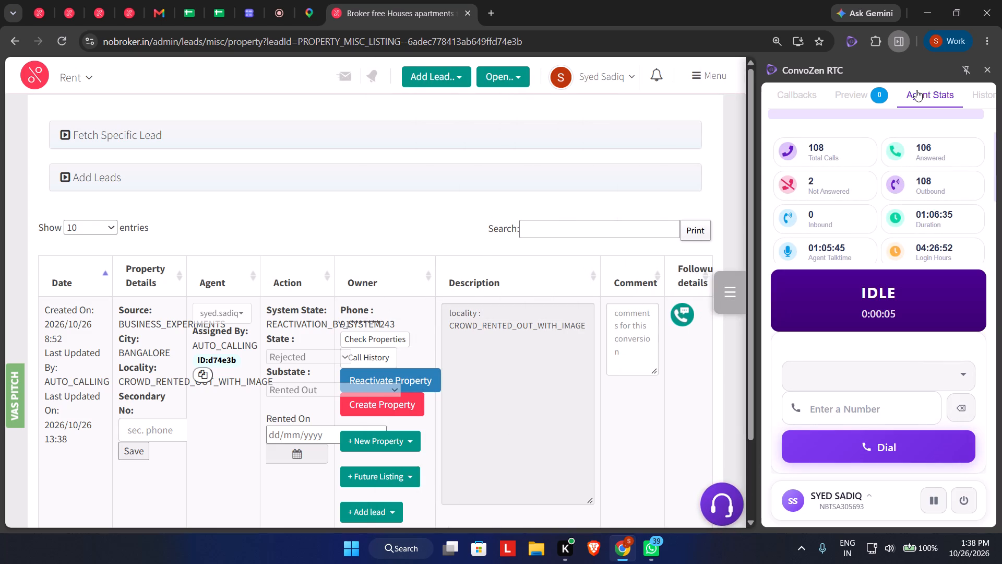
pyautogui.scroll(-2, 937, 195)
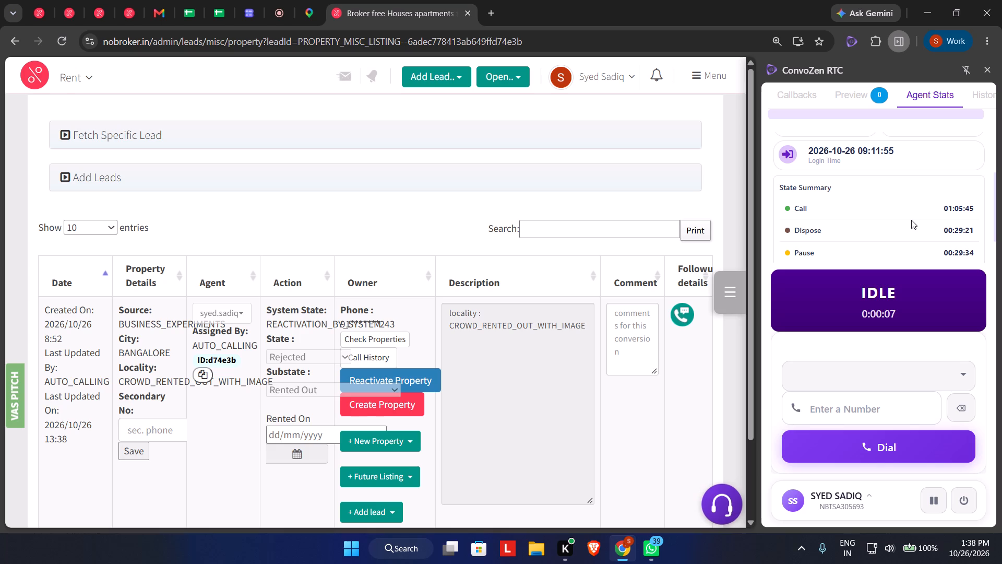
pyautogui.scroll(-1, 910, 221)
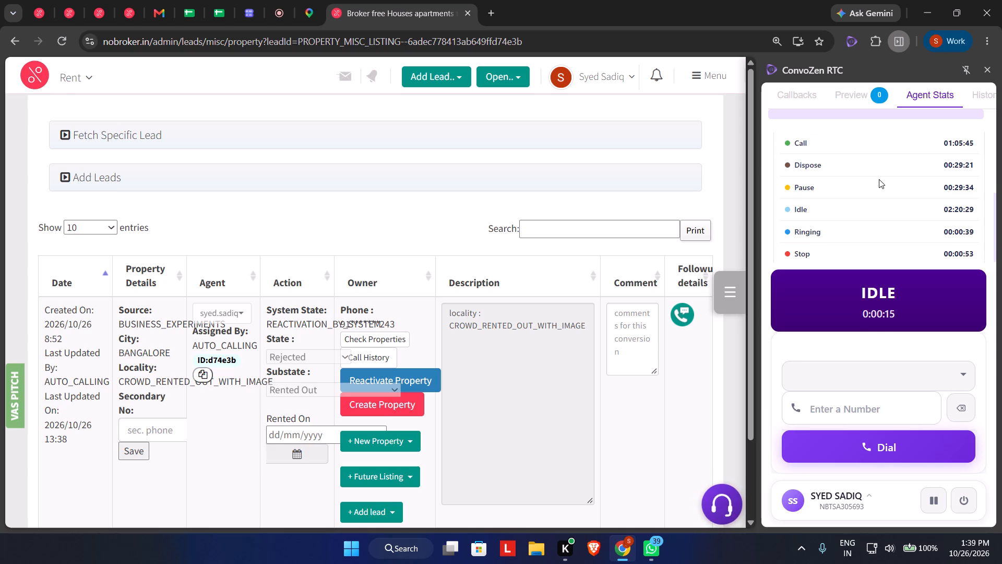
pyautogui.scroll(5, 884, 178)
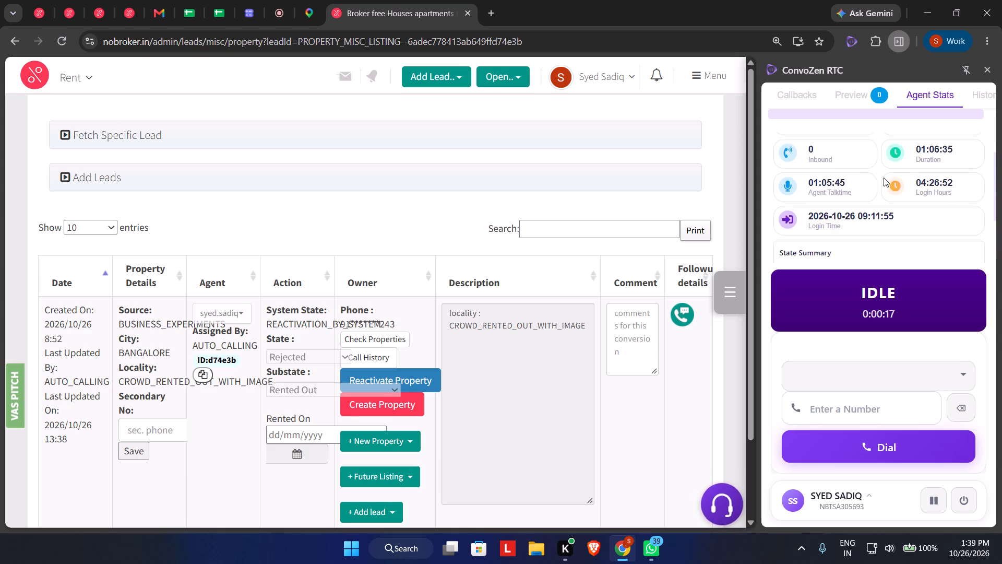
pyautogui.scroll(2, 884, 178)
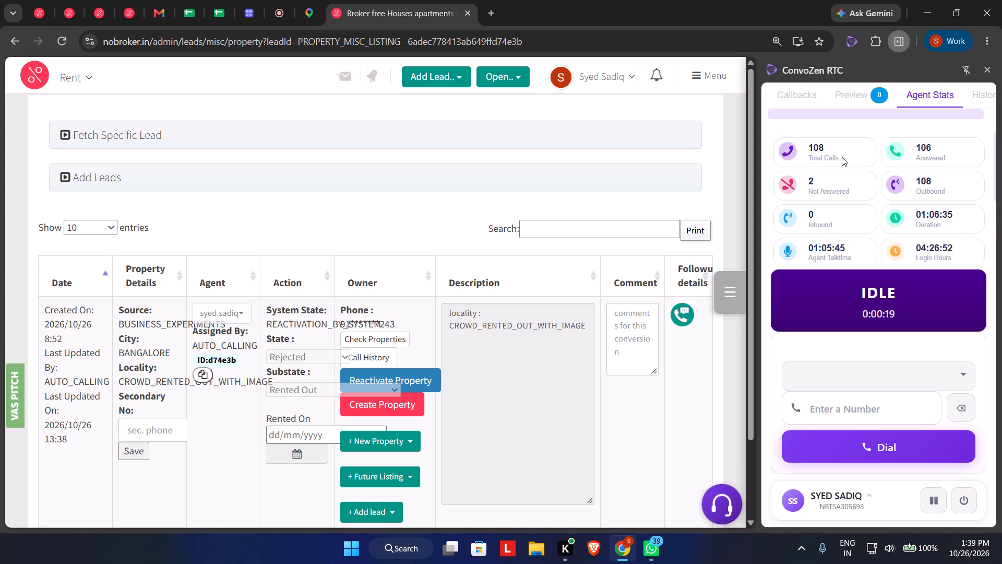
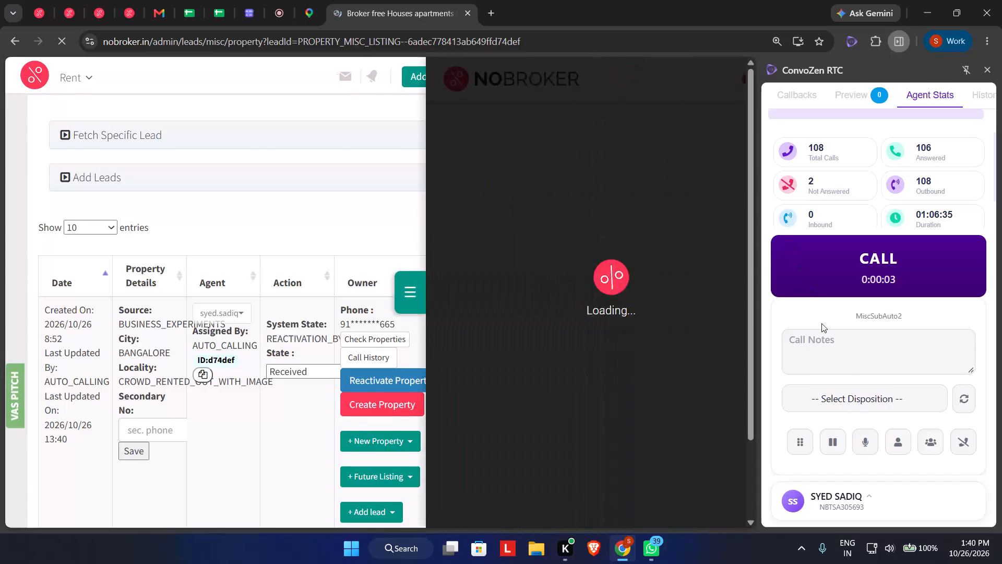
# Review the newly dialled owner's property details and set the lead's state to Rejected with substate Rented Out.
pyautogui.scroll(-5, 629, 368)
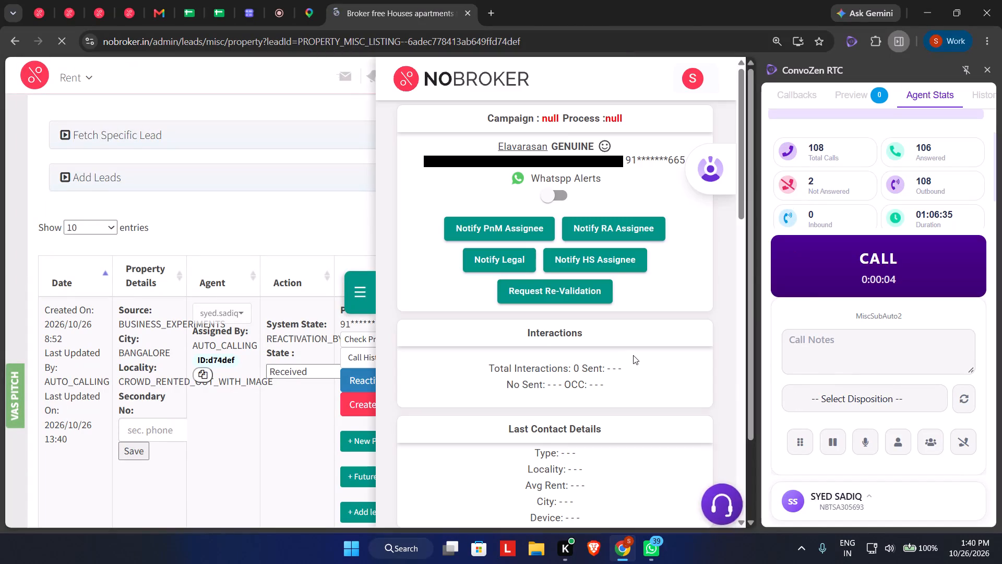
pyautogui.scroll(-3, 634, 347)
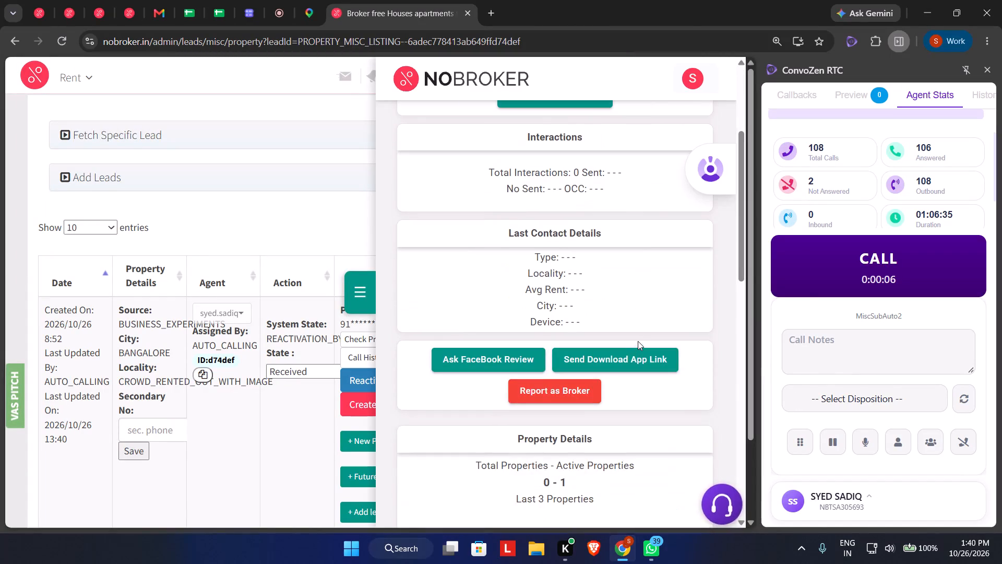
pyautogui.scroll(3, 639, 338)
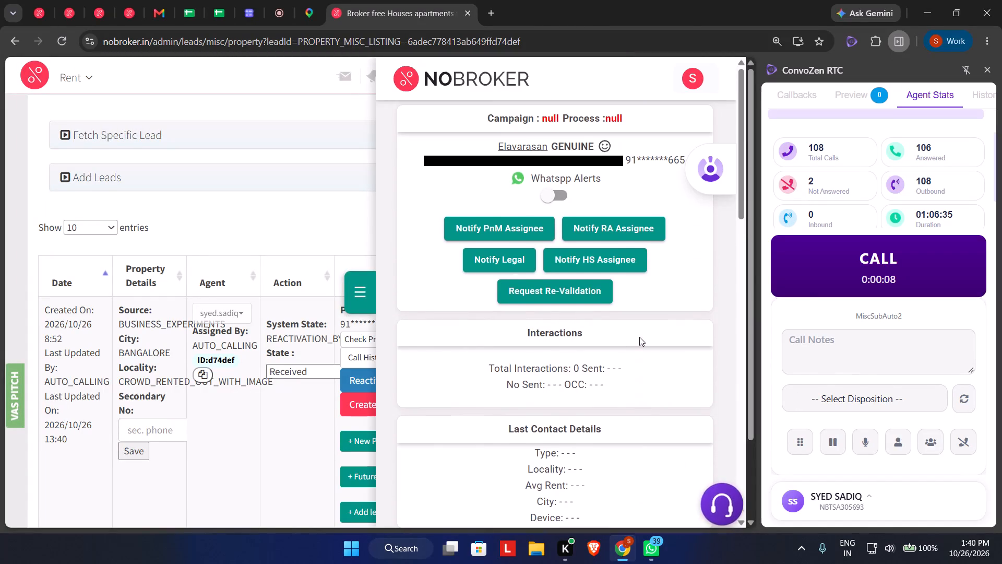
pyautogui.scroll(-3, 639, 337)
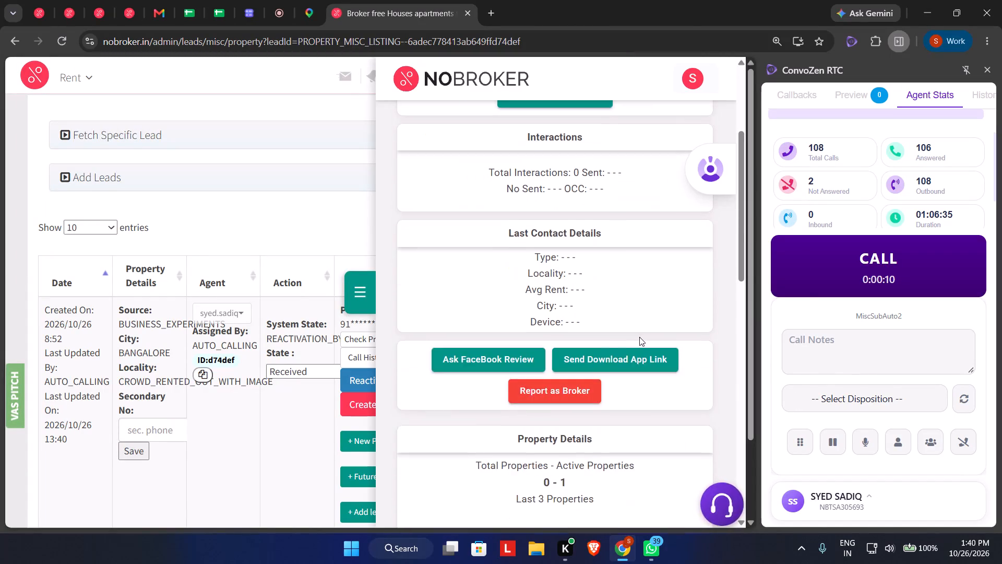
pyautogui.scroll(-4, 639, 337)
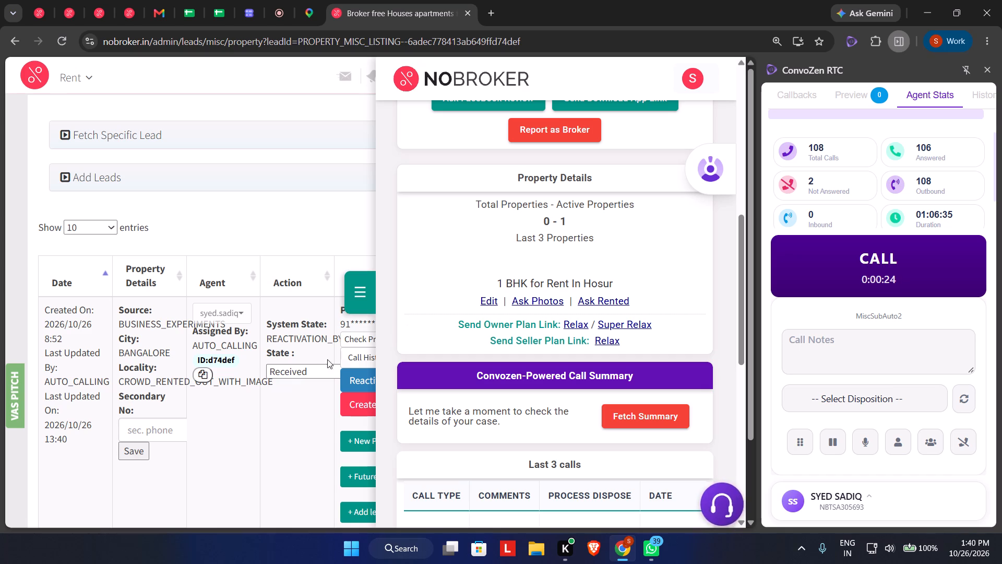
pyautogui.click(295, 373)
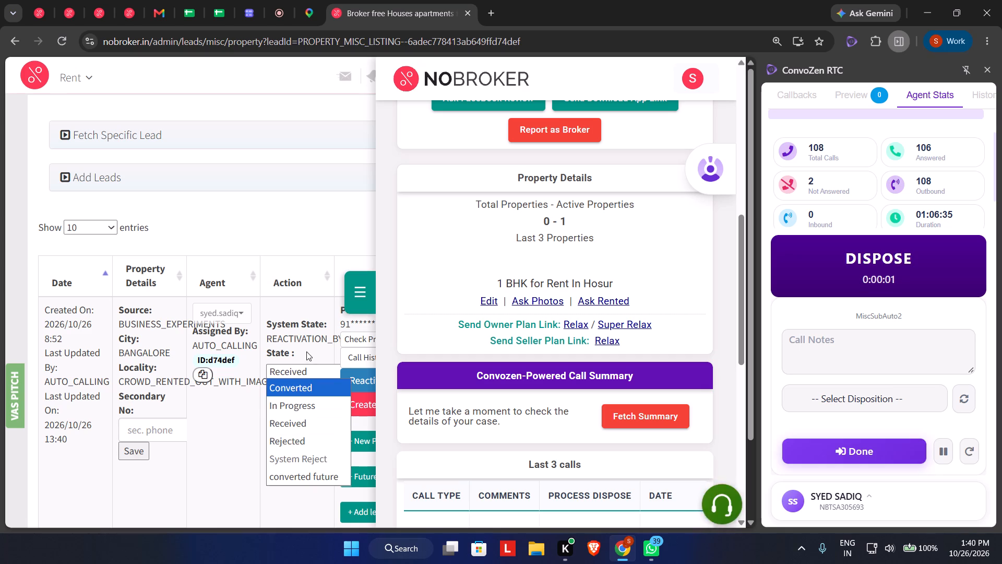
pyautogui.click(295, 435)
pyautogui.click(300, 393)
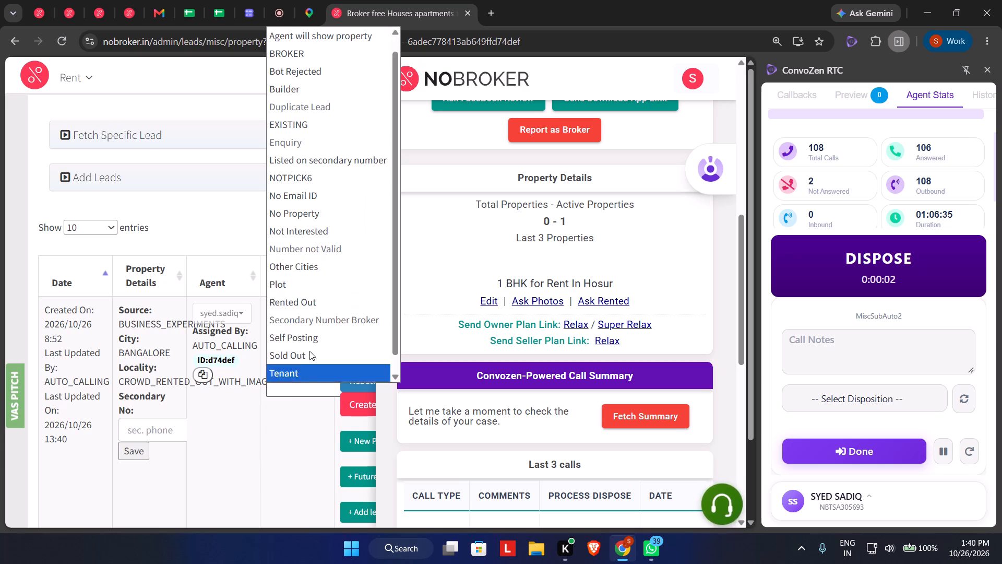
pyautogui.click(320, 298)
# Set the ended call's disposition to Click Calling, with Rejected at level 2 and Rented Out at level 3.
pyautogui.click(875, 383)
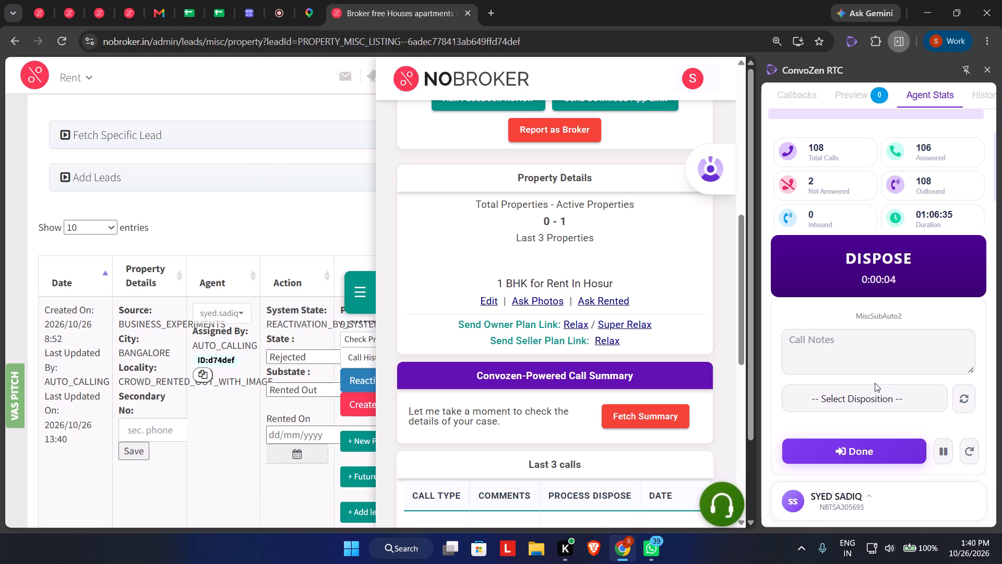
pyautogui.click(878, 394)
pyautogui.click(874, 433)
pyautogui.click(874, 406)
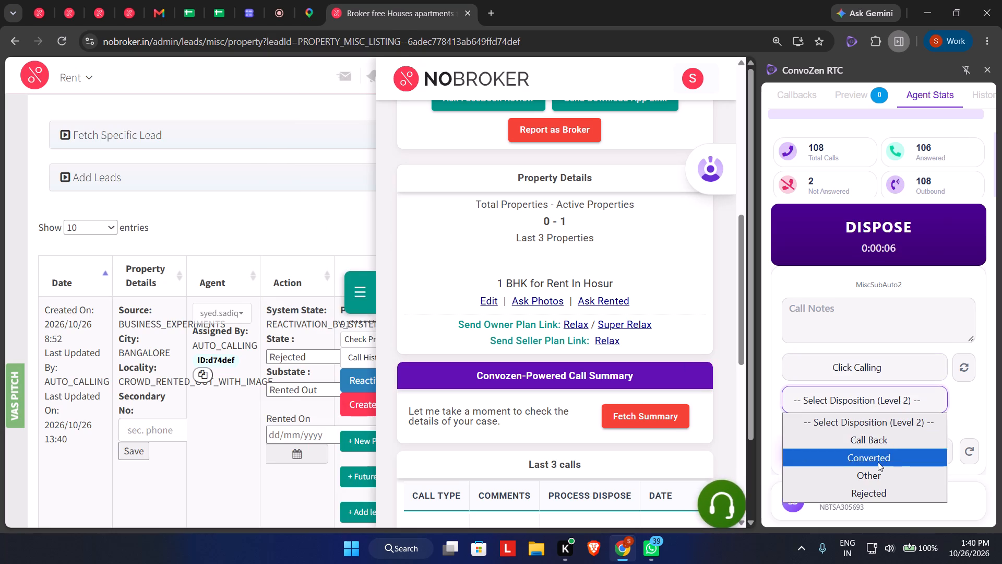
pyautogui.click(877, 491)
pyautogui.click(871, 416)
pyautogui.click(877, 403)
pyautogui.click(869, 357)
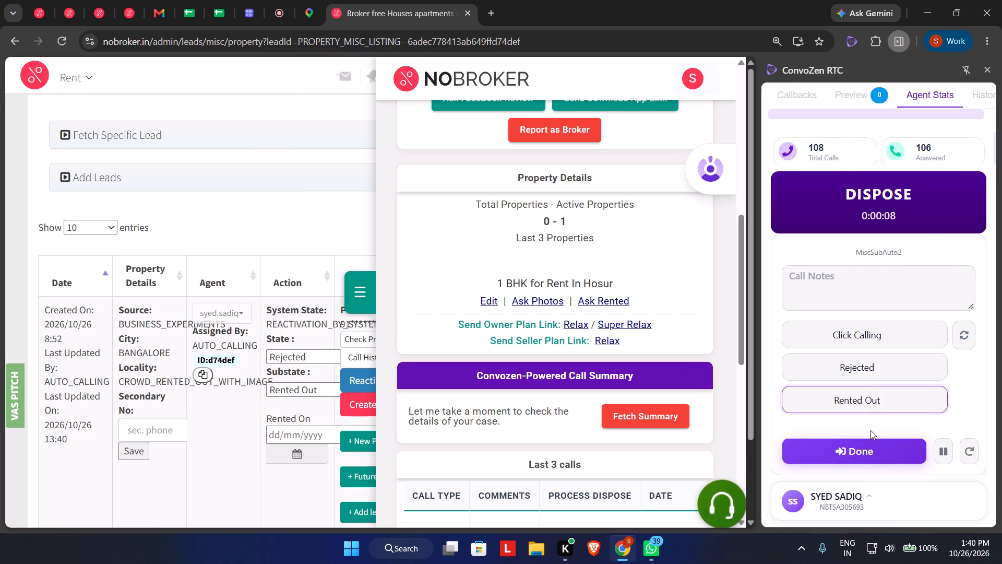
# Submit the ended call's disposition as Click Calling, Rejected, Rented Out.
pyautogui.click(867, 448)
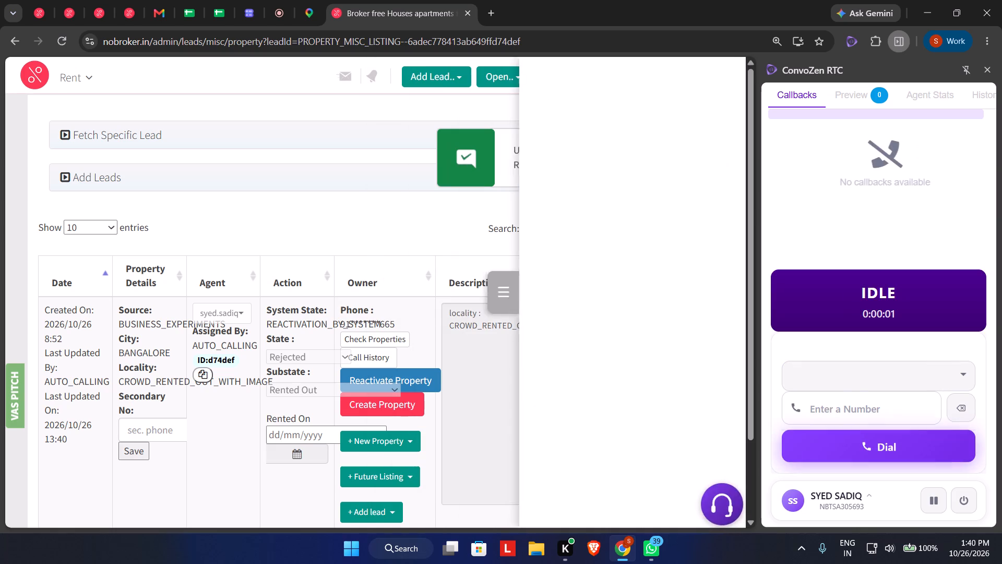
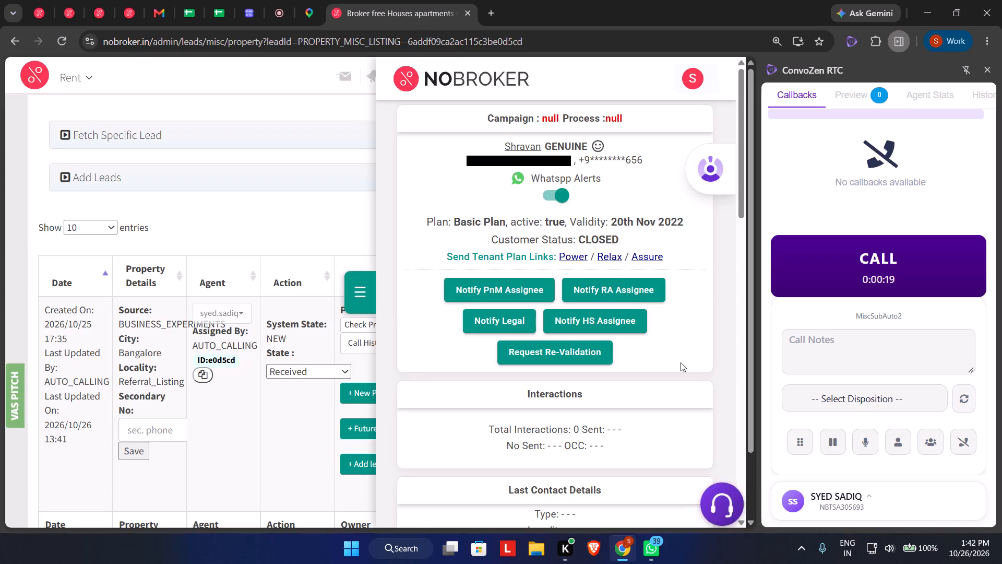
# Review the dialled owner's interaction and property details, and end the ongoing call.
pyautogui.scroll(-4, 511, 408)
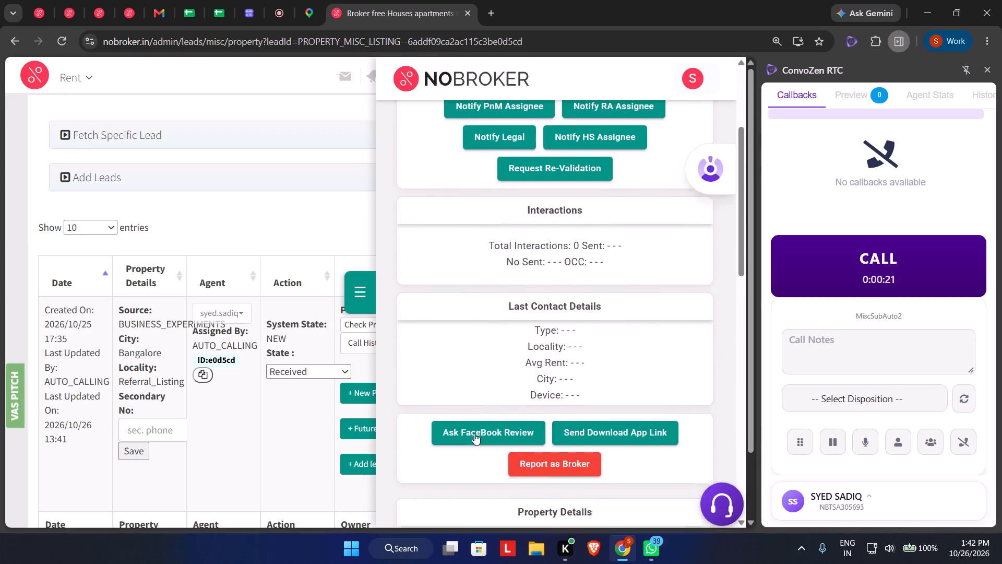
pyautogui.scroll(-2, 474, 433)
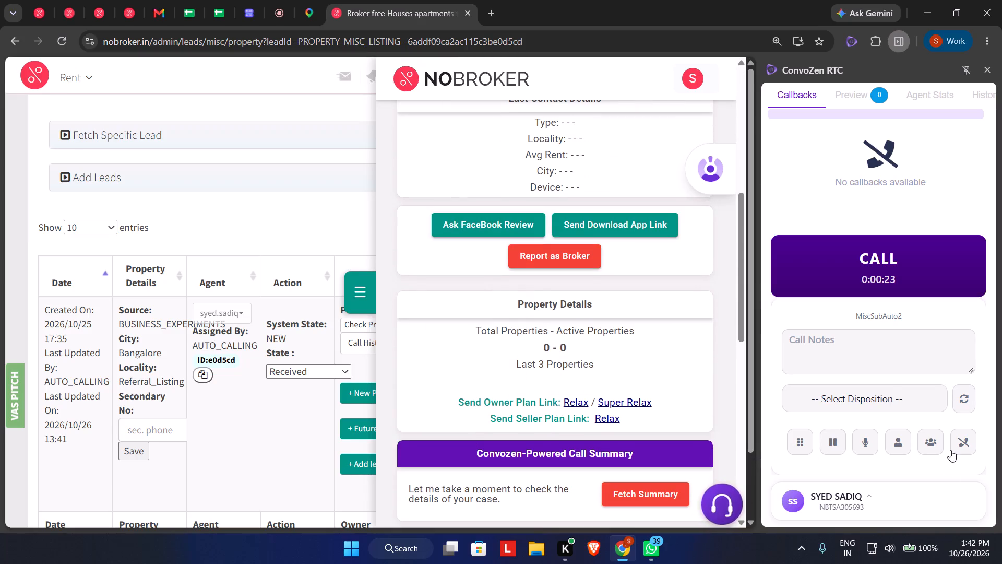
pyautogui.moveTo(960, 449); pyautogui.dragTo(962, 426)
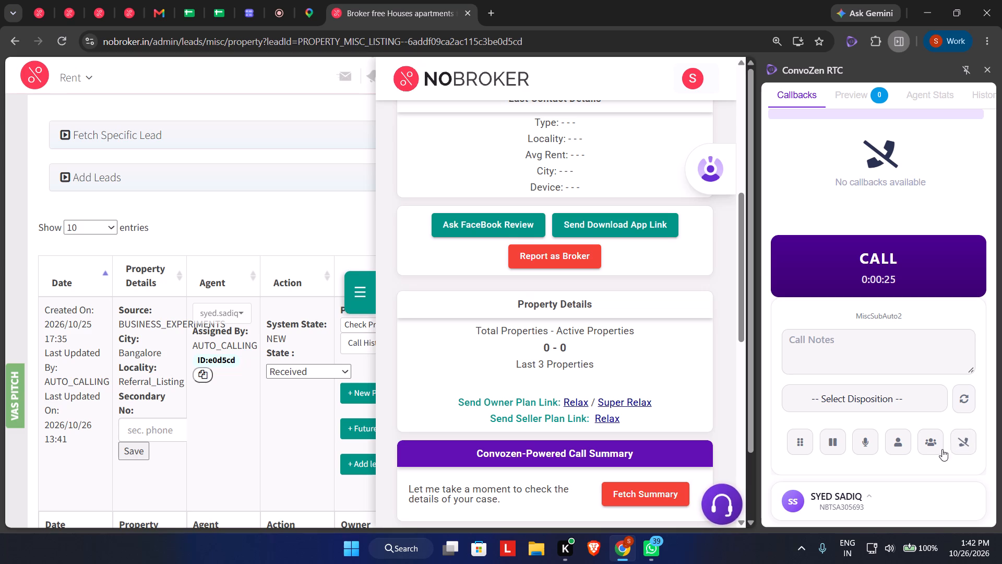
pyautogui.click(958, 449)
# Set the ended call's disposition to Click Calling, with Rejected at level 2 and Rented Out at level 3.
pyautogui.click(870, 405)
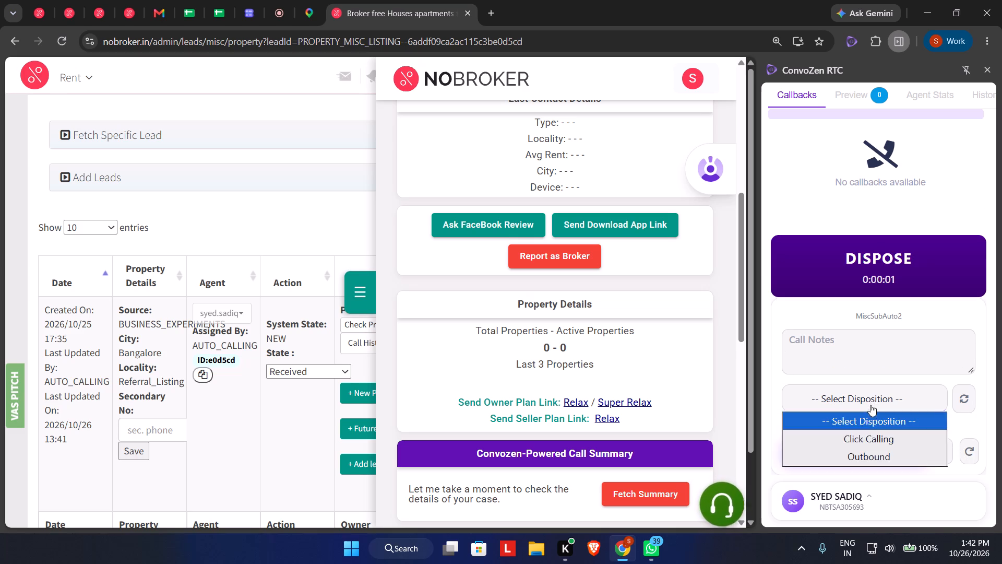
pyautogui.click(862, 439)
pyautogui.click(854, 411)
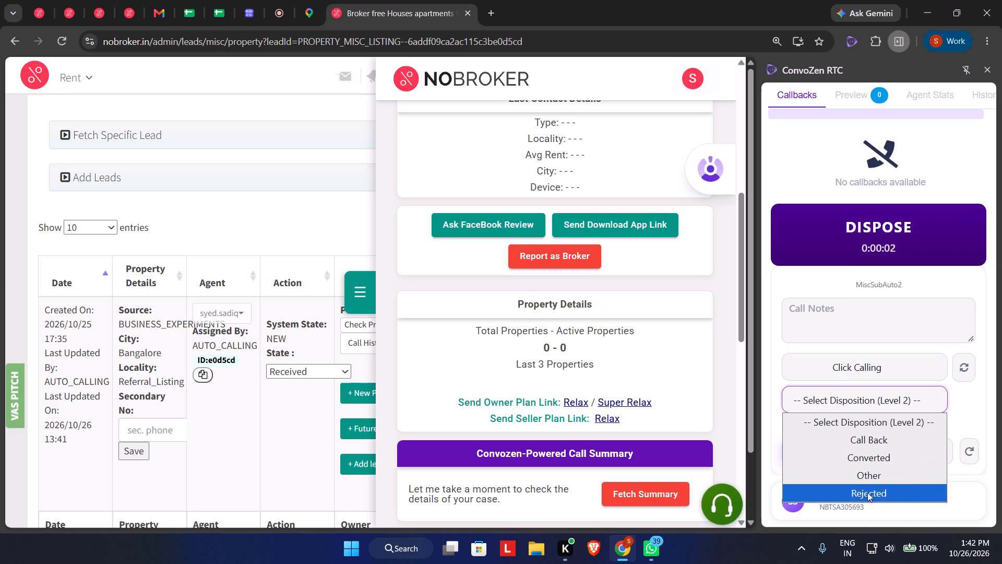
pyautogui.click(867, 492)
pyautogui.click(862, 405)
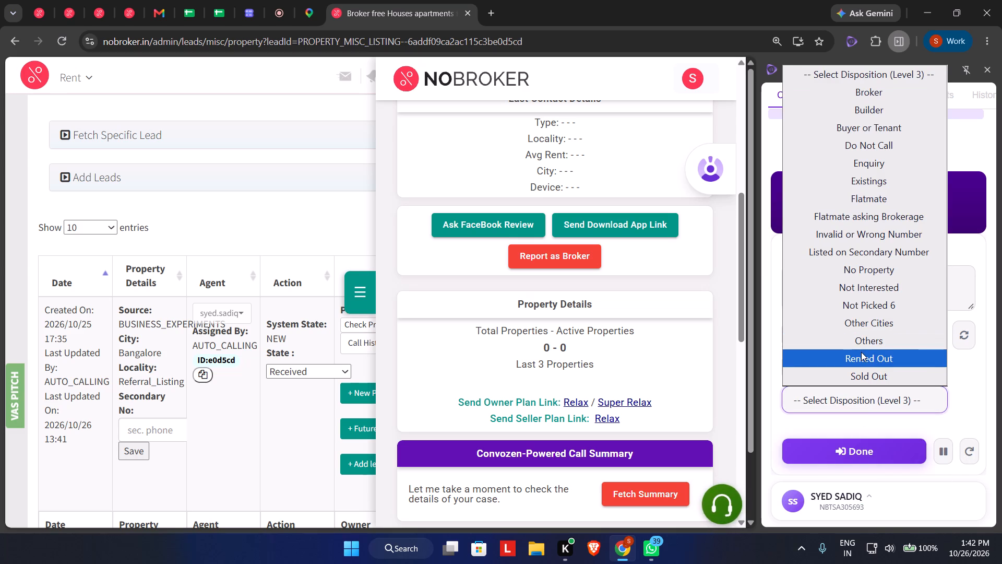
pyautogui.click(861, 352)
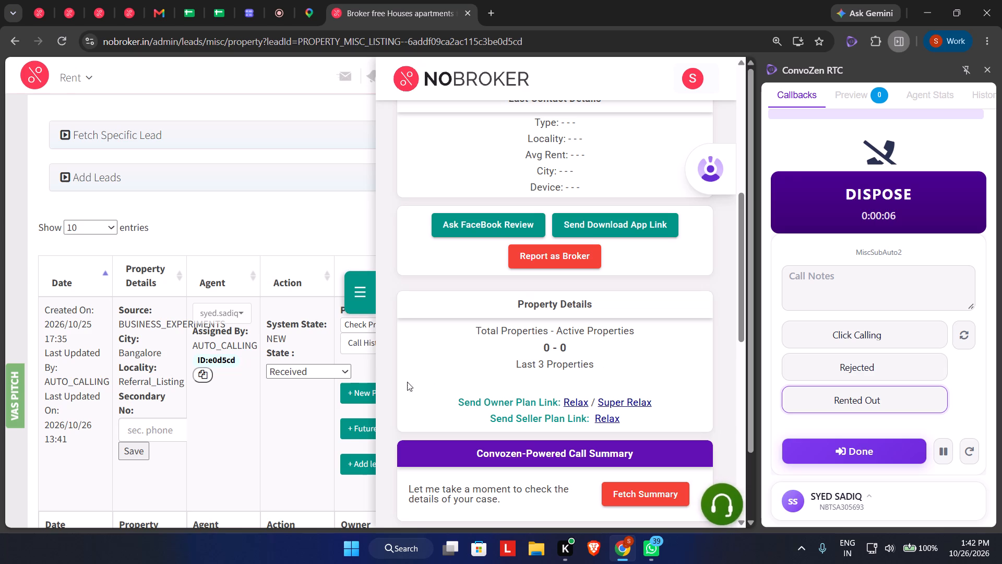
# Set the lead's state to Rejected with substate Rented Out, and submit the call disposition.
pyautogui.click(293, 368)
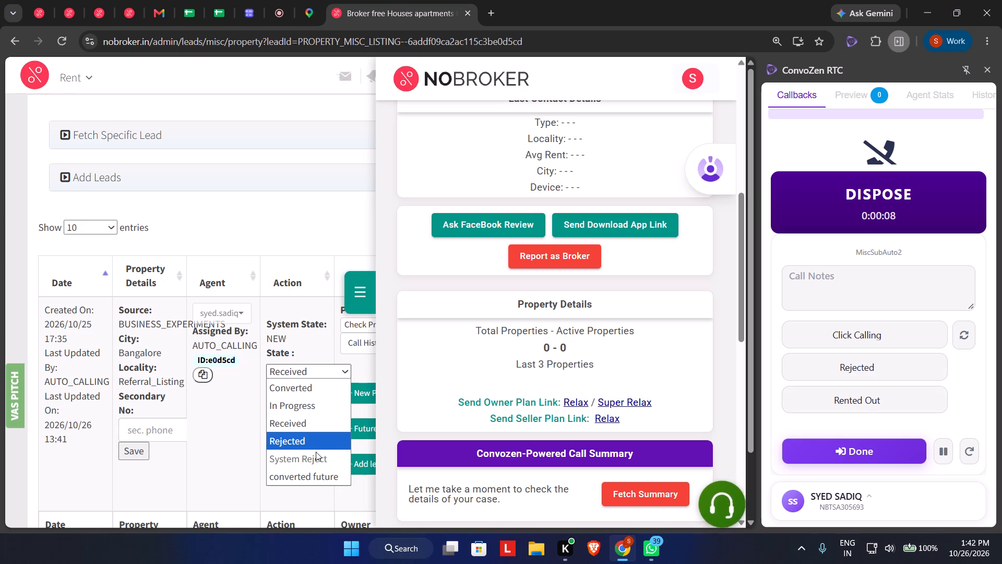
pyautogui.click(314, 444)
pyautogui.click(300, 397)
pyautogui.click(303, 390)
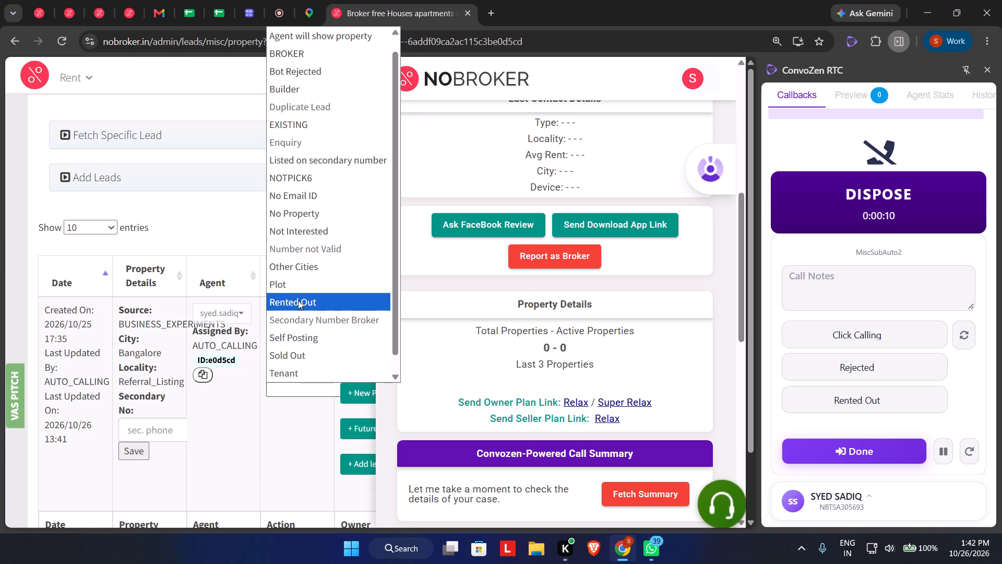
pyautogui.doubleClick(297, 297)
pyautogui.click(827, 447)
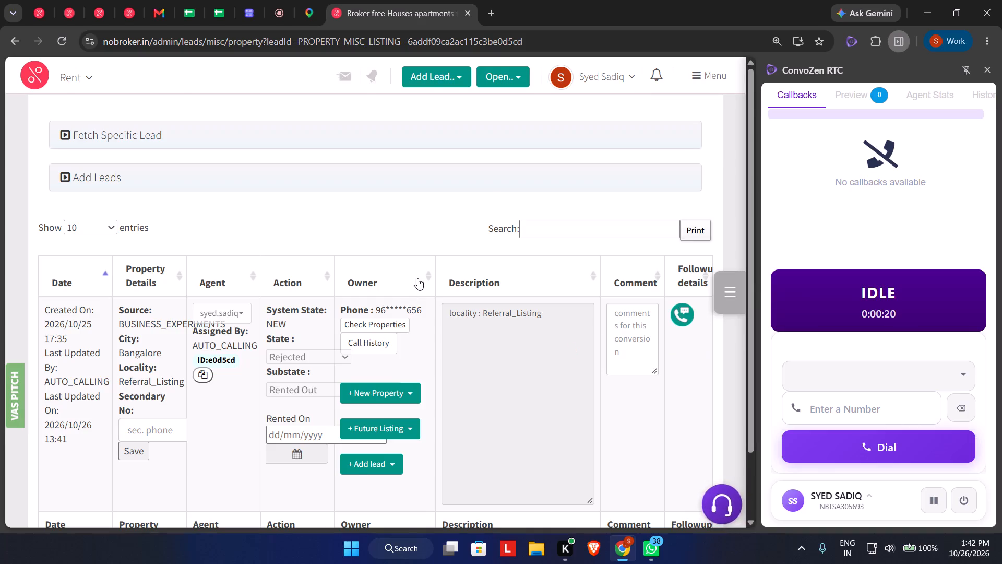
# Check the open owner dashboards, reloading the Kodigehalli and Sunkadakatte ones, and examine the activation status of their listings.
pyautogui.click(99, 11)
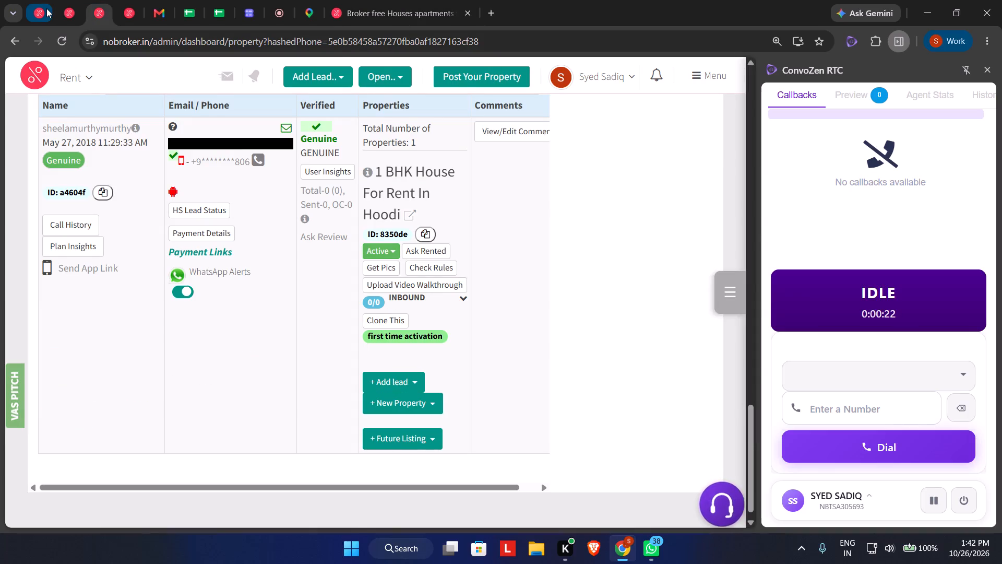
pyautogui.click(45, 8)
pyautogui.doubleClick(69, 12)
pyautogui.click(61, 33)
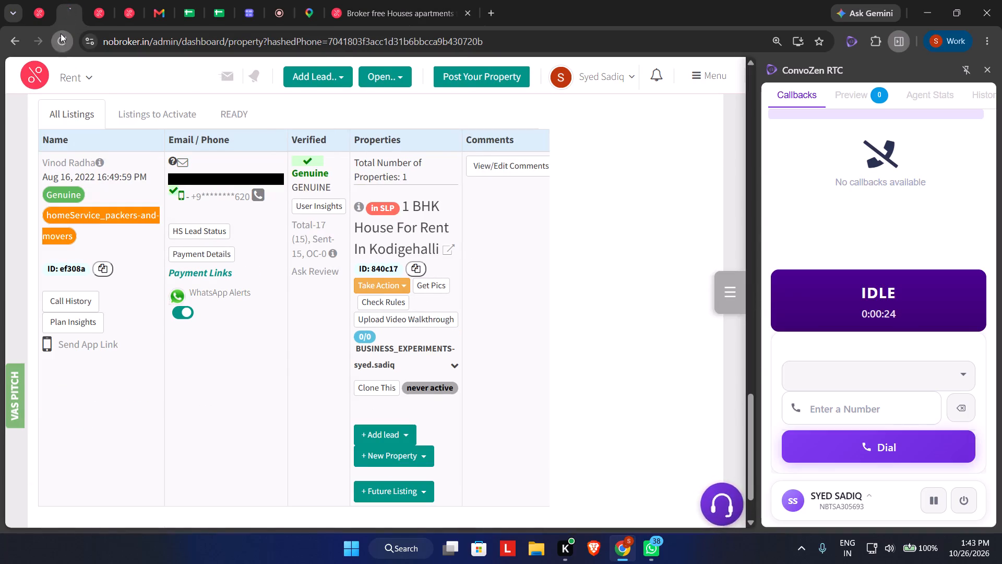
pyautogui.click(40, 4)
pyautogui.click(68, 42)
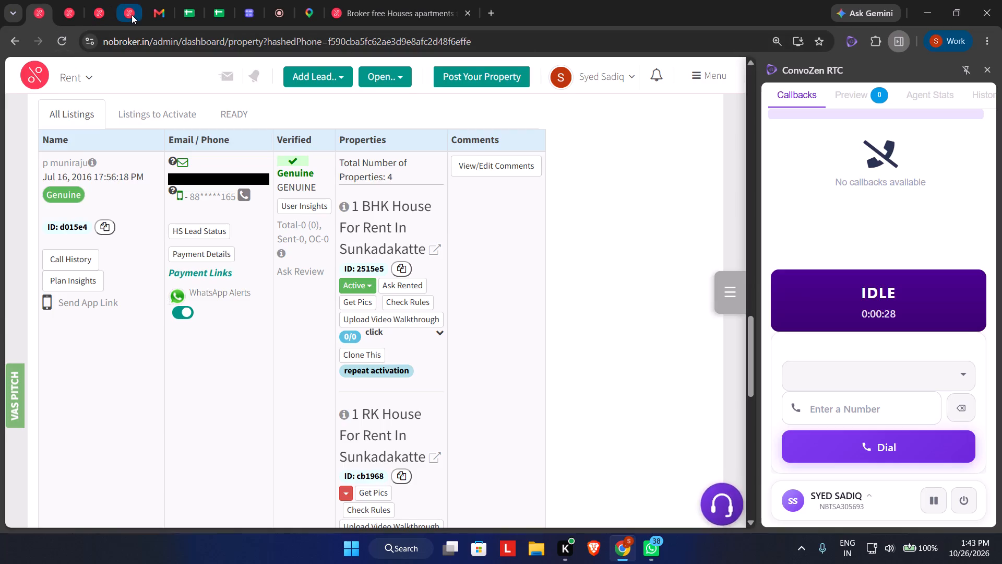
pyautogui.scroll(-5, 261, 315)
pyautogui.scroll(-10, 308, 337)
pyautogui.scroll(3, 318, 343)
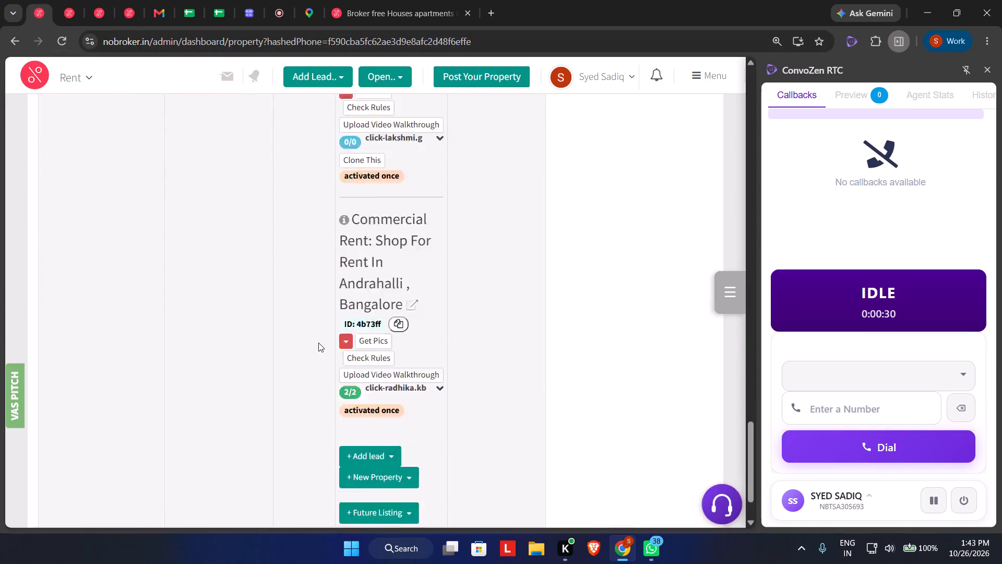
pyautogui.scroll(13, 318, 343)
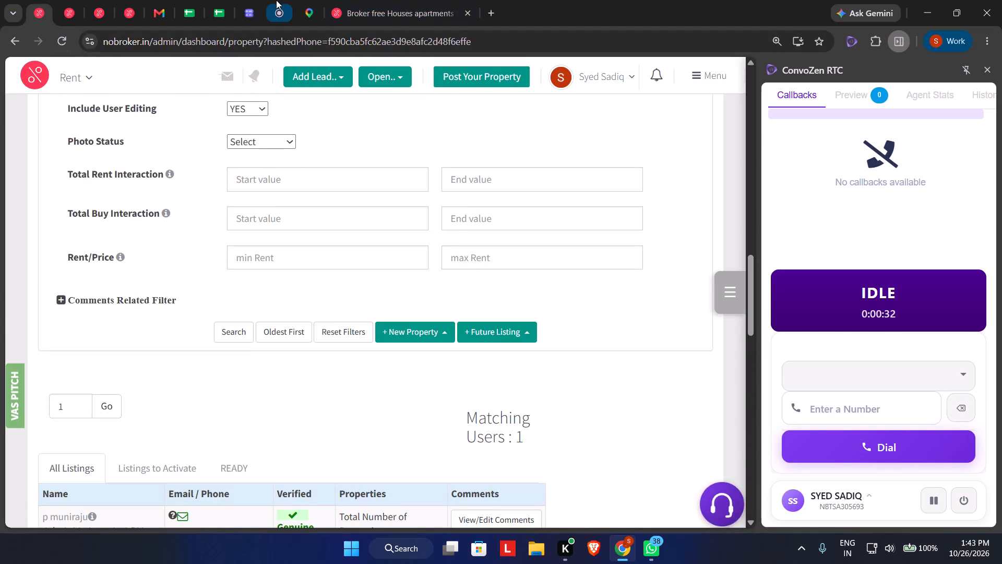
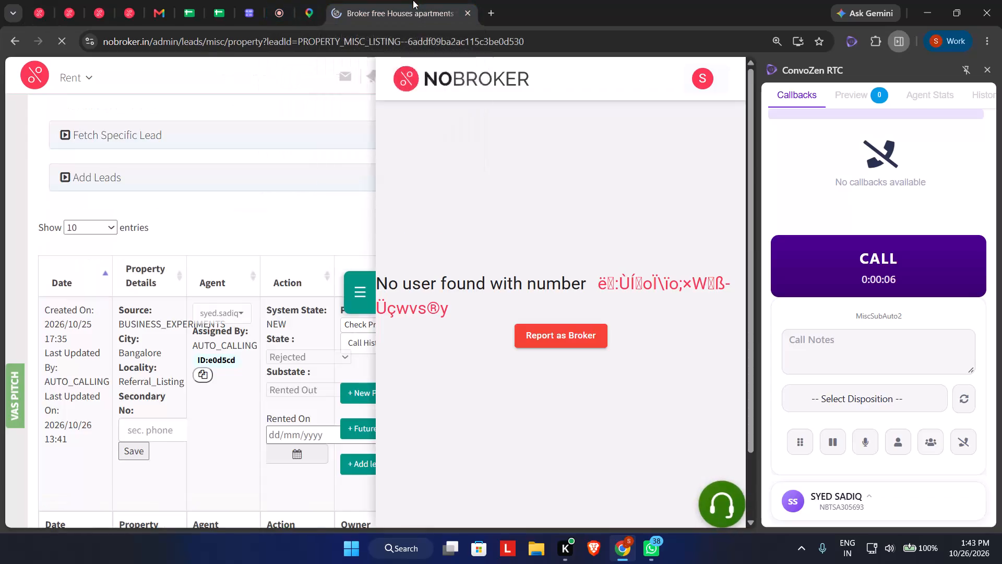
# Collapse the user lookup overlay covering the newly dialled Referral_Listing lead and end the ongoing call.
pyautogui.scroll(-2, 456, 299)
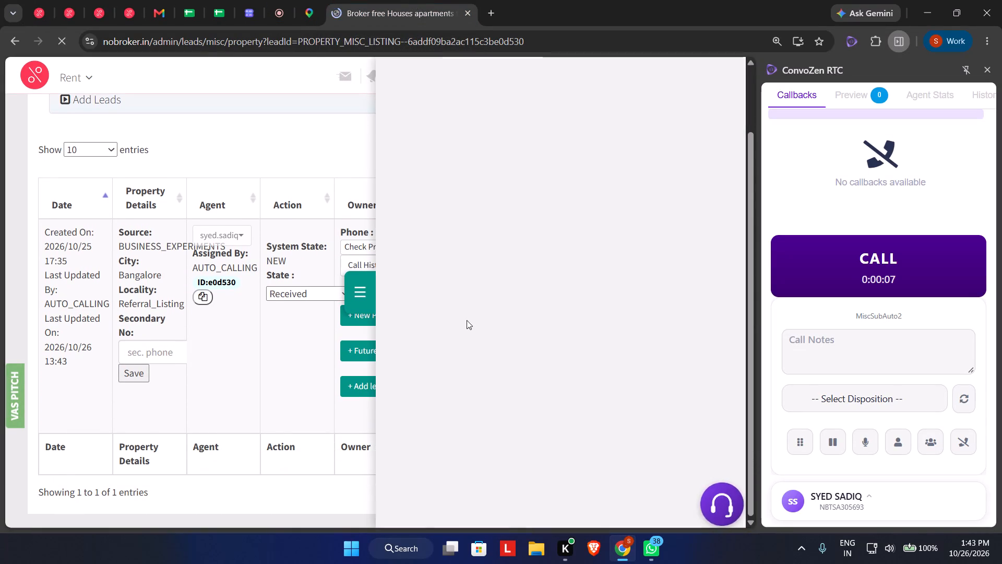
pyautogui.click(359, 290)
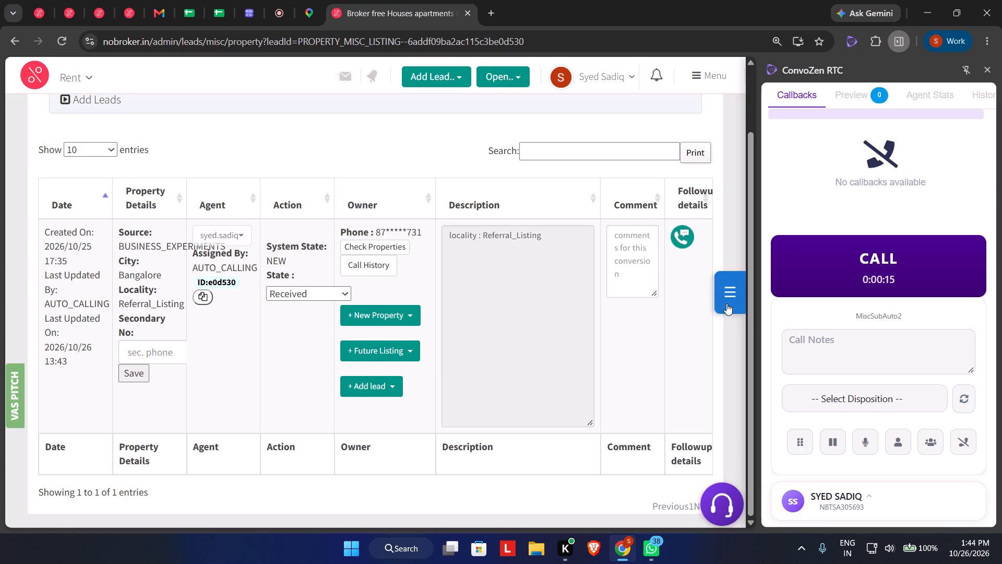
pyautogui.moveTo(748, 341); pyautogui.dragTo(739, 258)
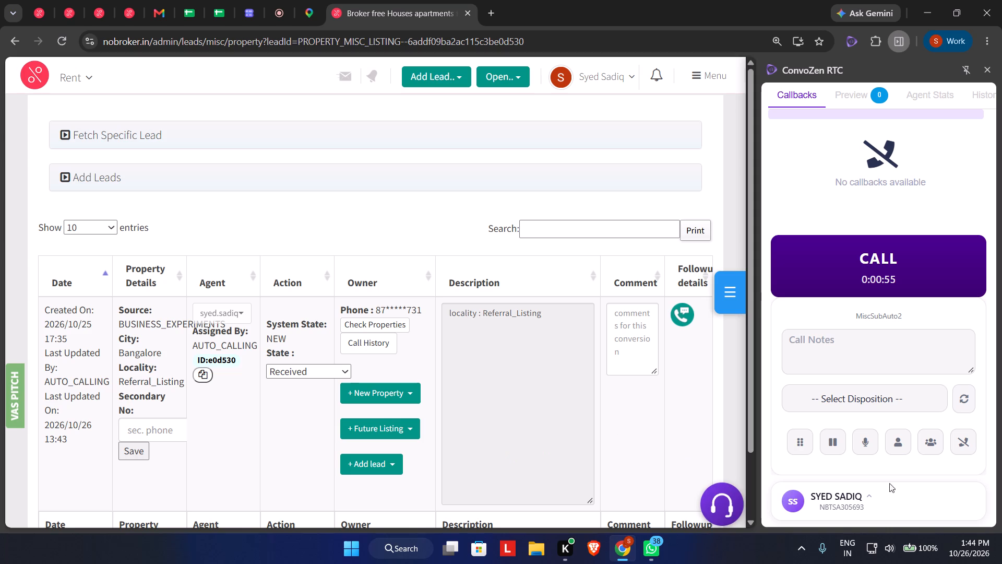
pyautogui.click(962, 451)
pyautogui.tripleClick(962, 451)
pyautogui.click(962, 451)
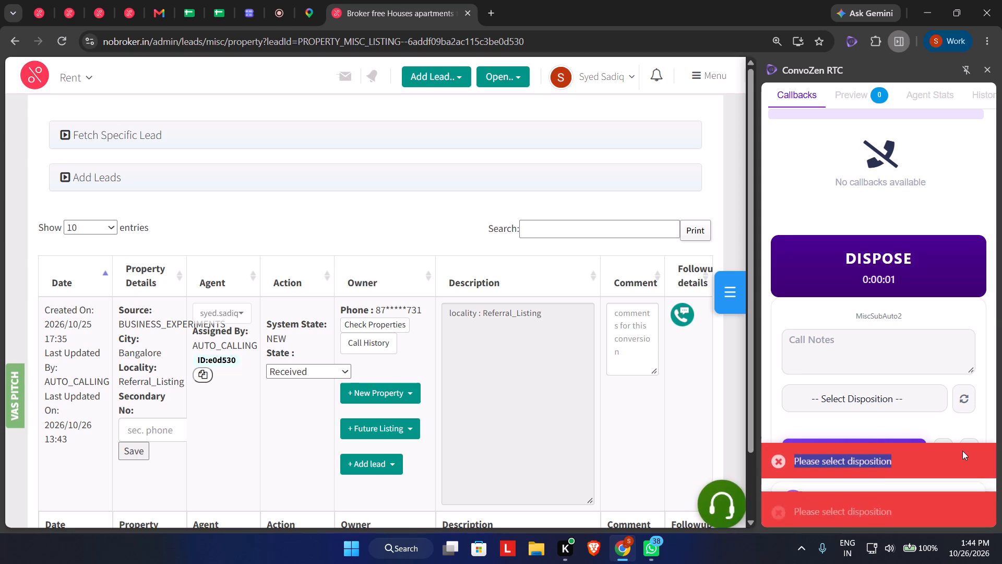
# Set the ended call's disposition to Click Calling, with Call Back at level 2 and Busy or Disconnected at level 3.
pyautogui.click(872, 397)
pyautogui.click(879, 437)
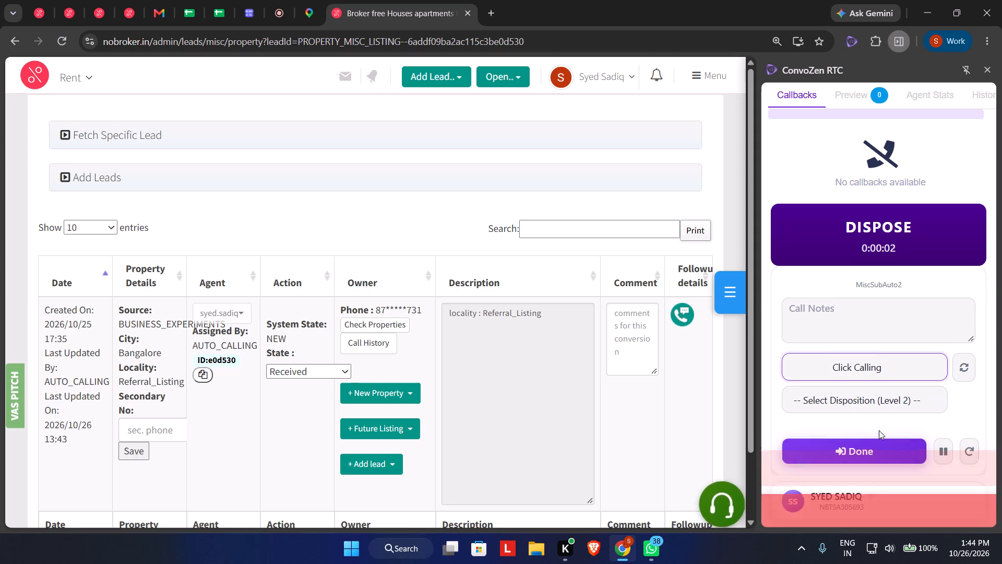
pyautogui.click(877, 403)
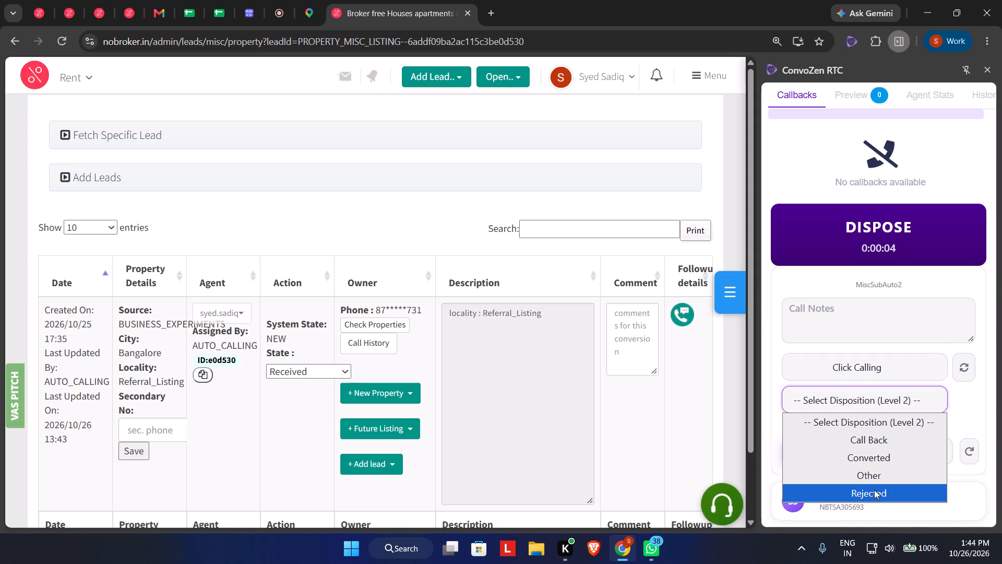
pyautogui.doubleClick(874, 490)
pyautogui.click(900, 508)
pyautogui.click(857, 504)
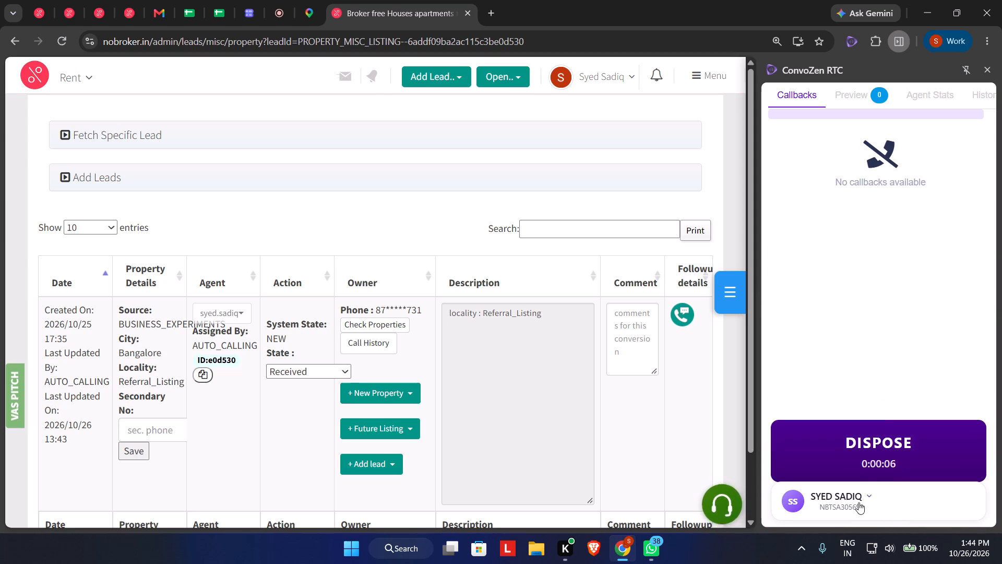
pyautogui.click(841, 375)
pyautogui.click(848, 403)
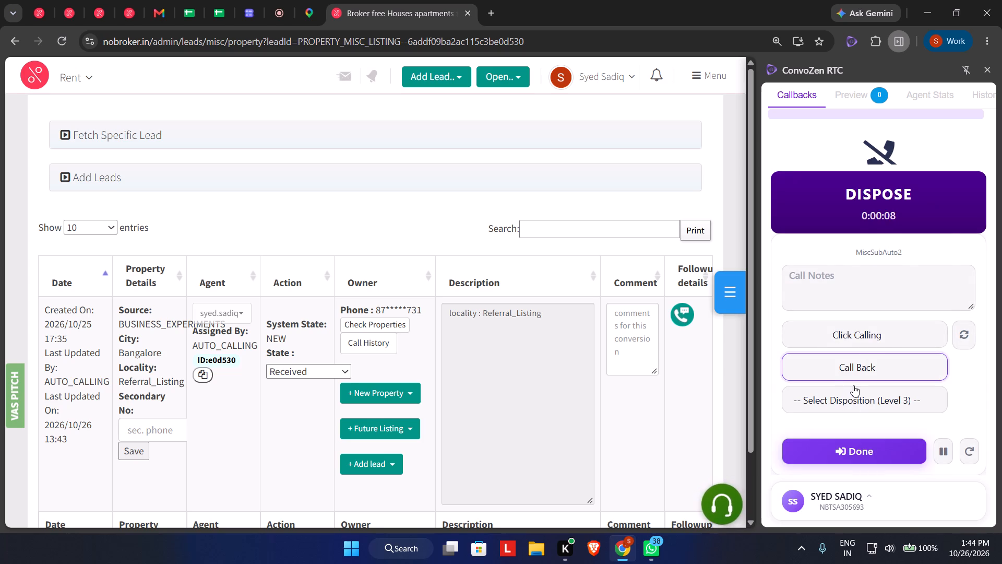
pyautogui.moveTo(853, 387); pyautogui.dragTo(853, 393)
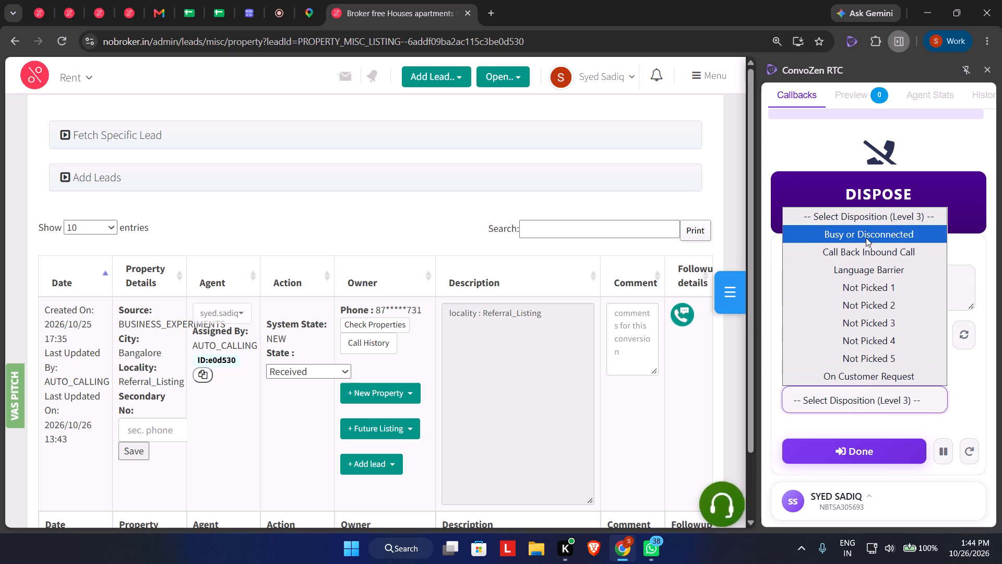
pyautogui.click(860, 239)
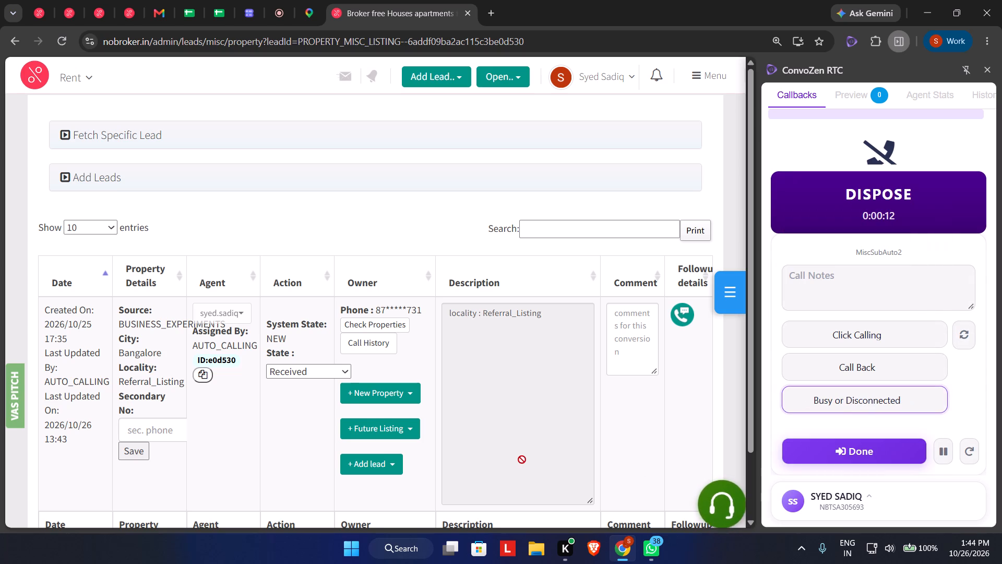
# Set the Referral_Listing lead's state to In Progress with substate NOTPICK.
pyautogui.click(294, 367)
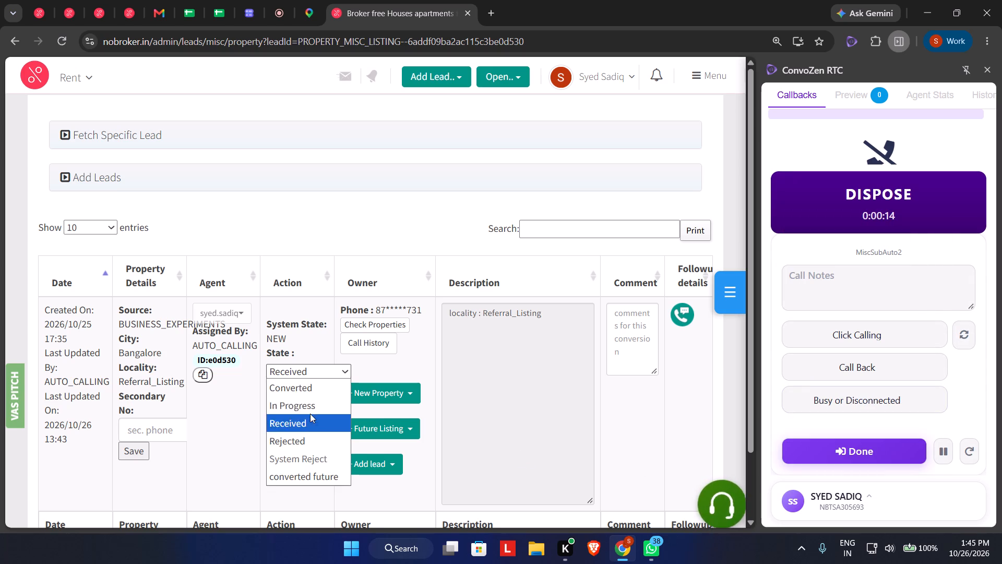
pyautogui.click(312, 405)
pyautogui.click(311, 390)
pyautogui.click(328, 307)
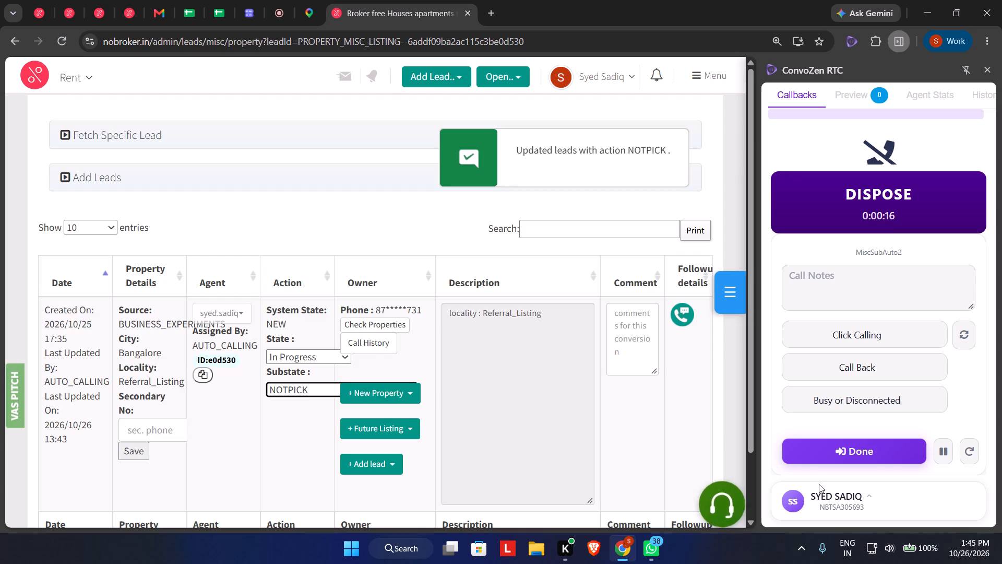
# Close out the disposed call by pausing the dialler with Lunch Break as the reason.
pyautogui.click(944, 456)
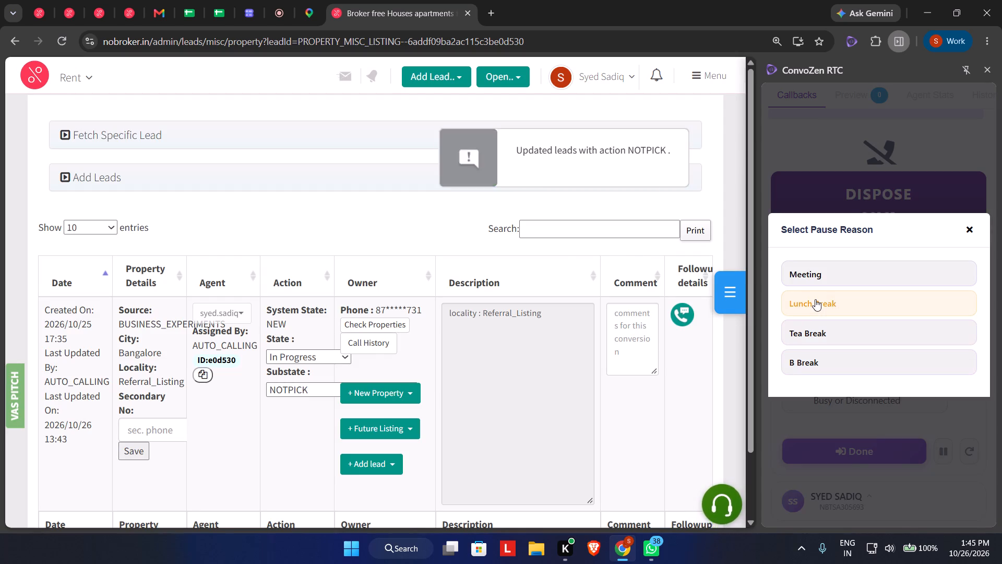
pyautogui.click(815, 299)
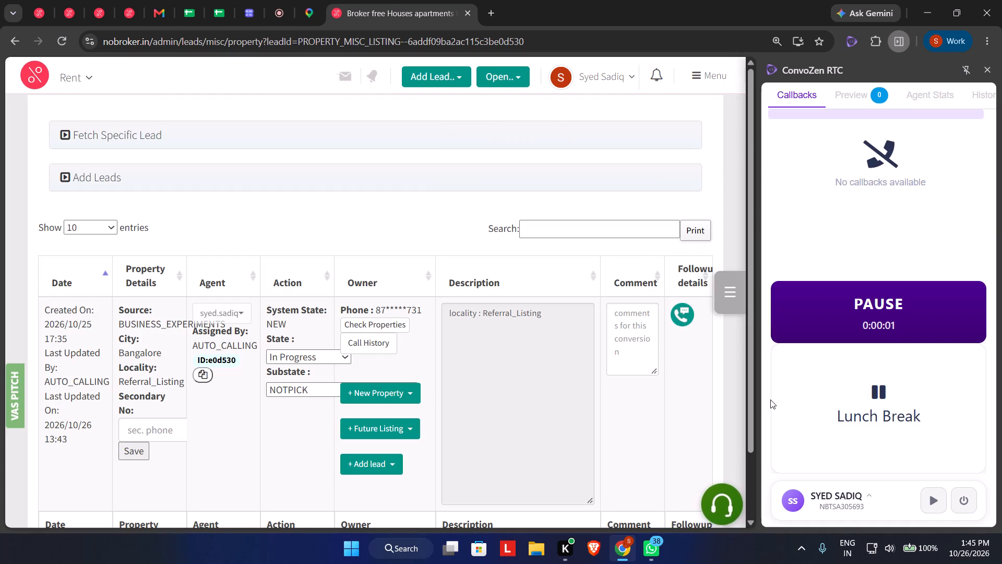
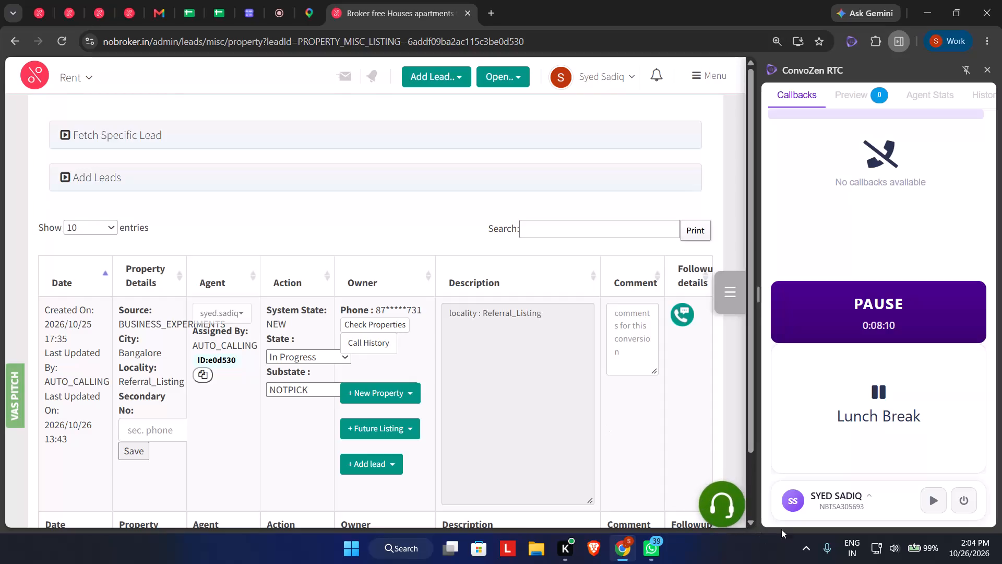
# Resume the dialler from the Lunch Break pause so it can take calls again.
pyautogui.click(921, 499)
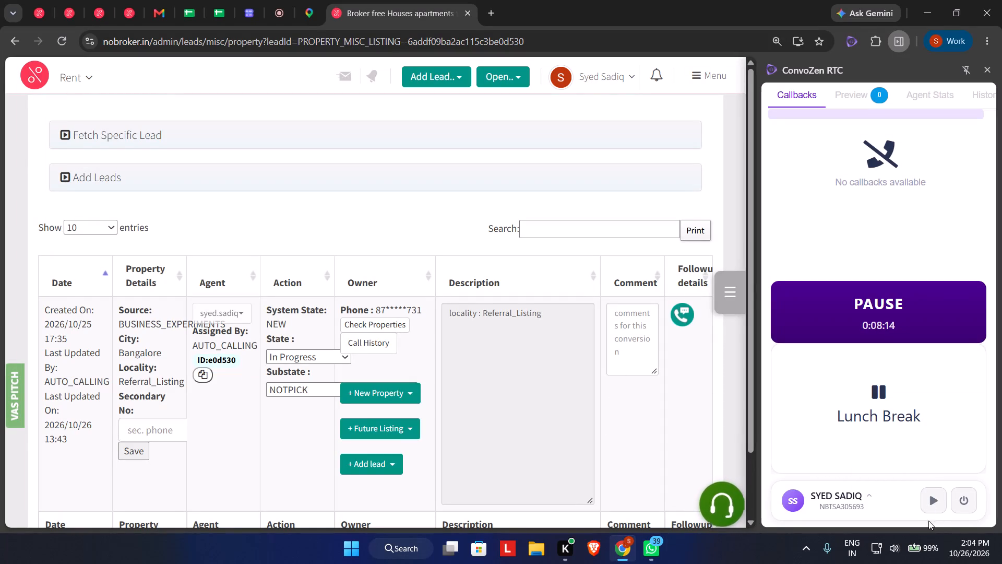
pyautogui.click(929, 496)
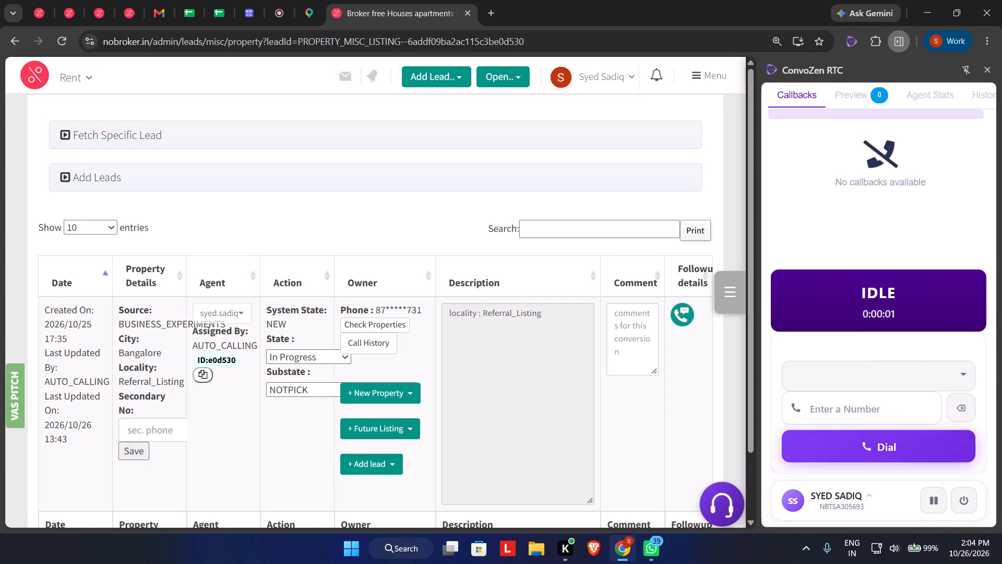
# Review the agent statistics, including the breakdown of call, dispose, pause and idle time.
pyautogui.click(925, 99)
pyautogui.scroll(-3, 896, 173)
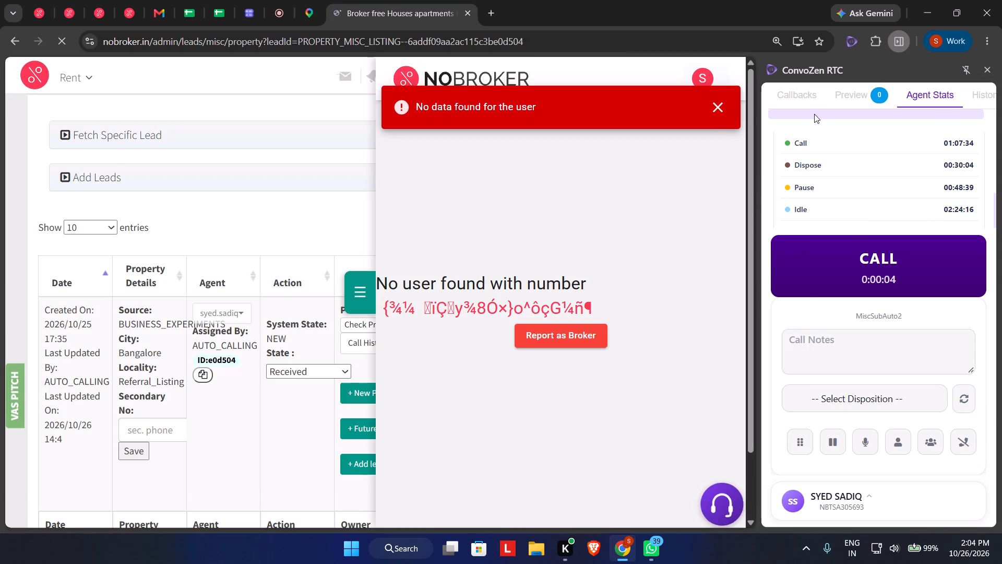
pyautogui.click(368, 298)
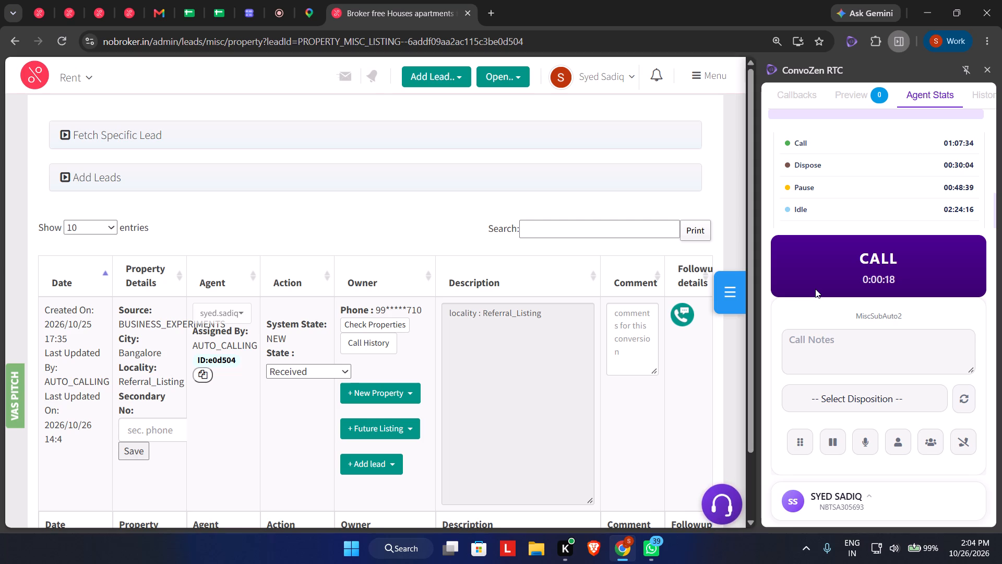
pyautogui.click(305, 384)
pyautogui.click(313, 377)
pyautogui.click(310, 439)
pyautogui.click(306, 393)
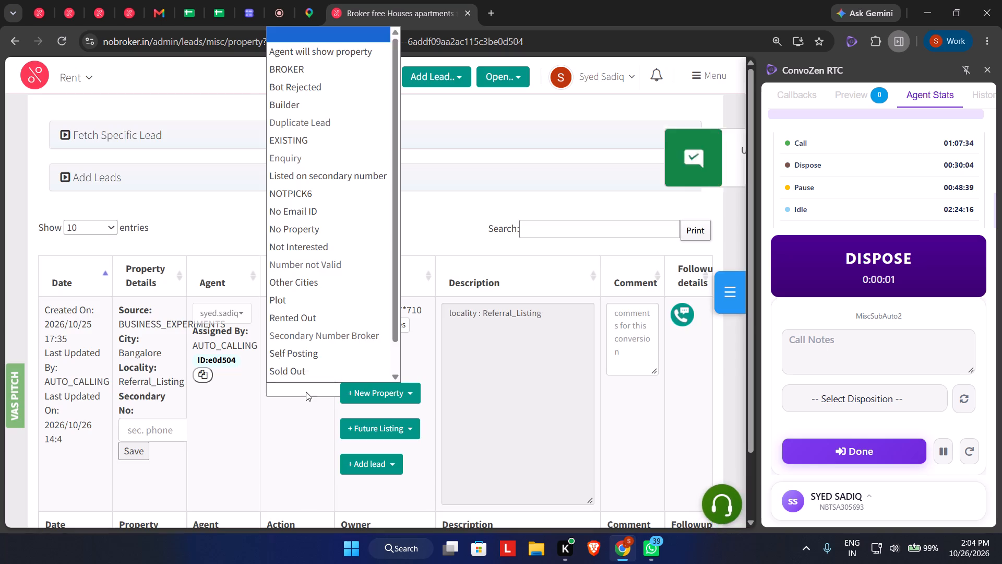
pyautogui.click(316, 377)
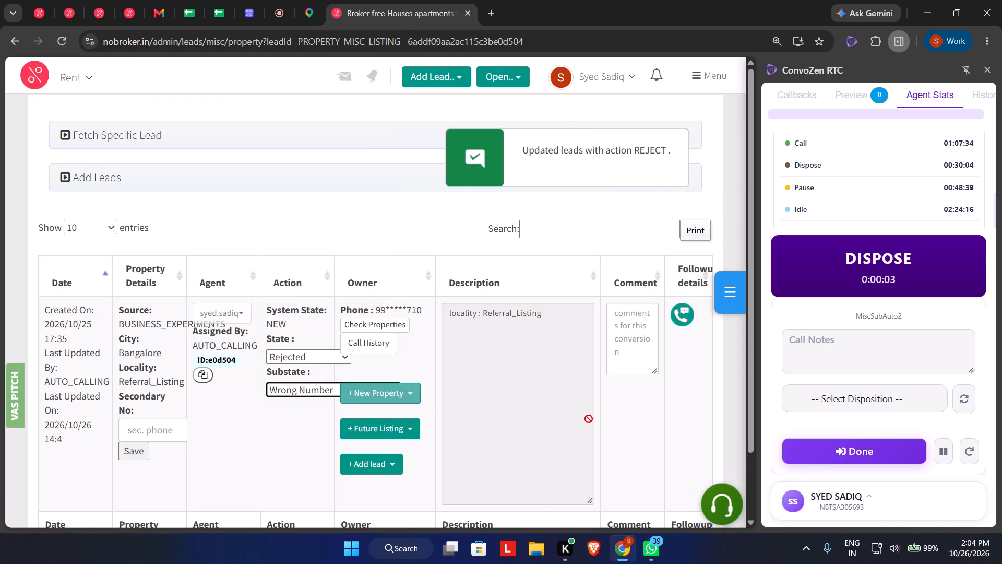
# Dispose the ended call as Click Calling, with Rejected at level 2 and Invalid or Wrong Number at level 3, and submit it.
pyautogui.moveTo(844, 405); pyautogui.dragTo(844, 410)
pyautogui.click(850, 436)
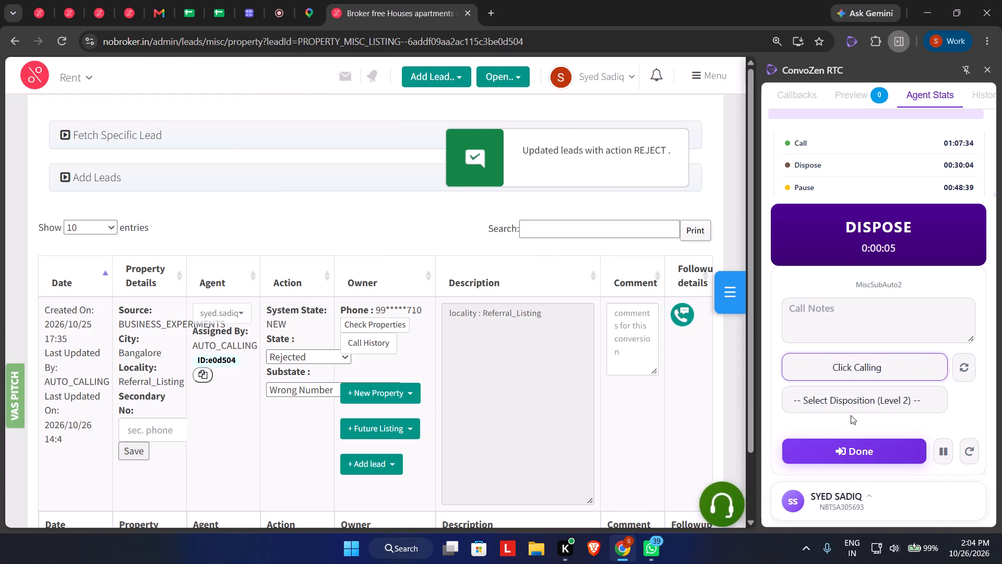
pyautogui.click(851, 415)
pyautogui.click(852, 402)
pyautogui.click(859, 494)
pyautogui.click(836, 413)
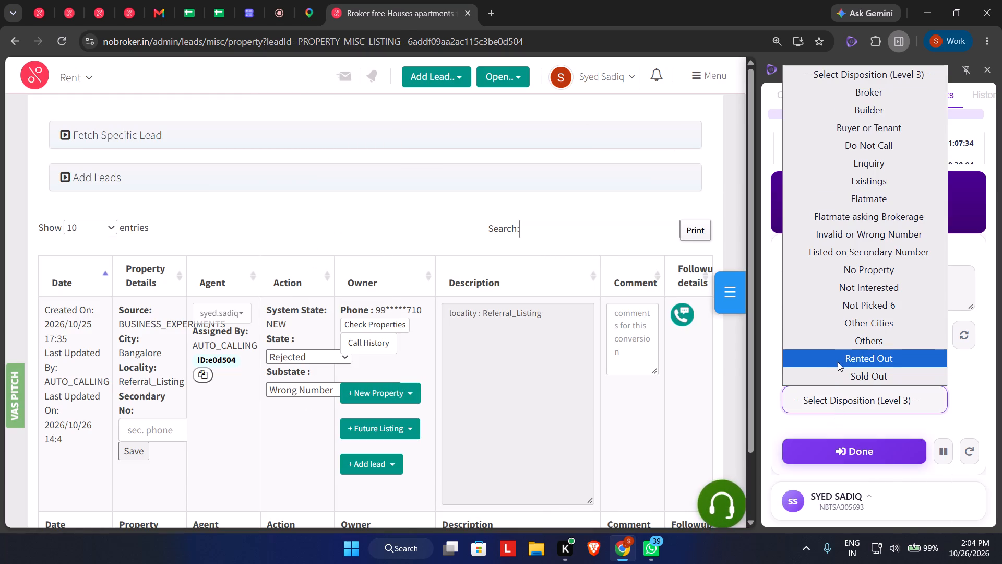
pyautogui.click(818, 231)
pyautogui.click(887, 441)
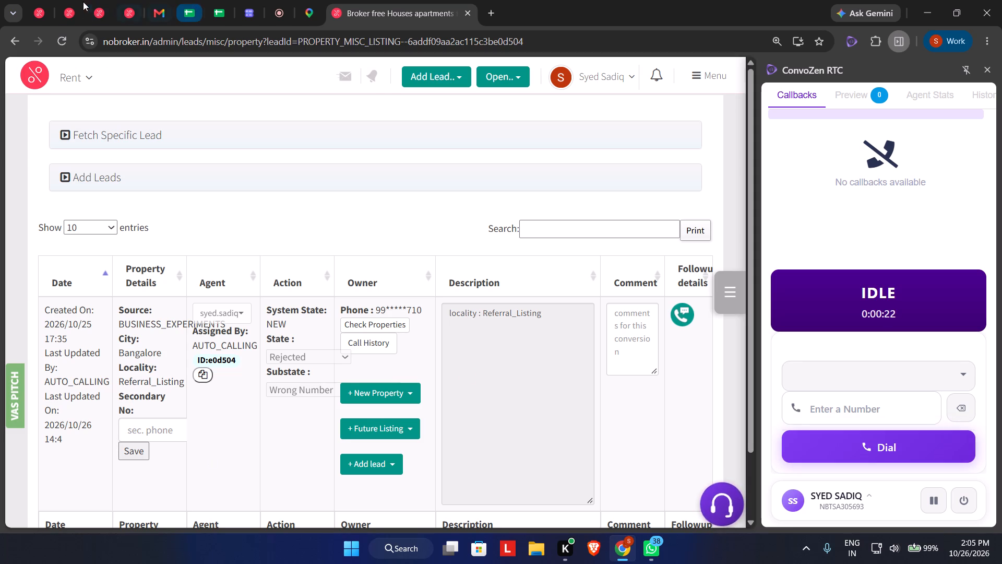
# Check the daily call and conversion tracking spreadsheet, and review the property listings on the open owner dashboard.
pyautogui.click(195, 2)
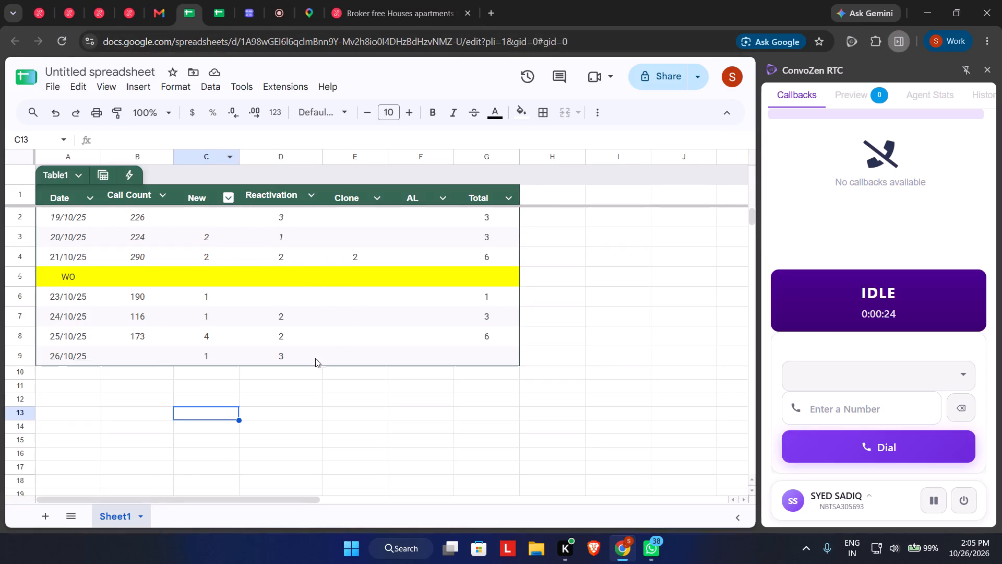
pyautogui.click(133, 2)
pyautogui.scroll(-1, 185, 333)
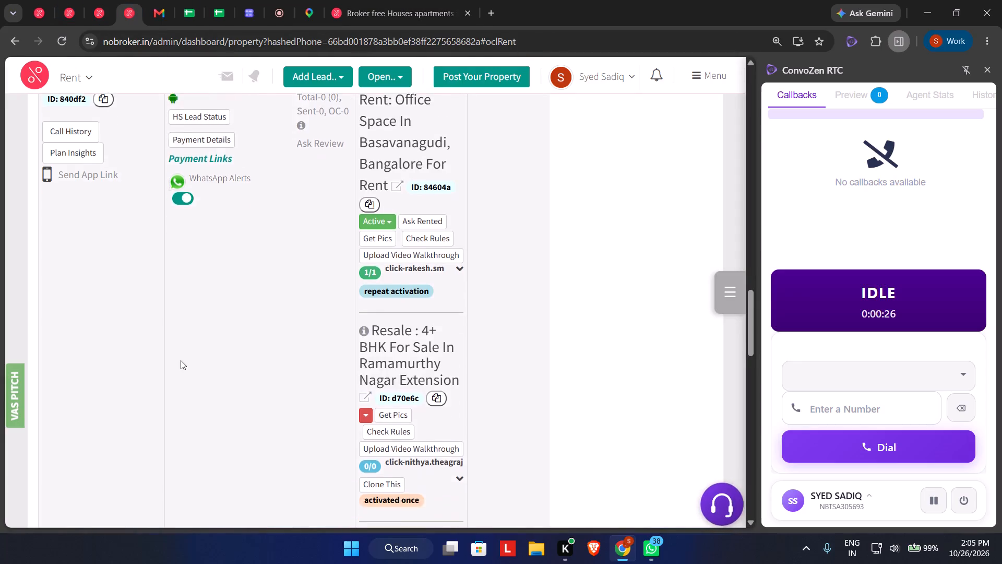
pyautogui.scroll(3, 181, 360)
pyautogui.scroll(-6, 181, 360)
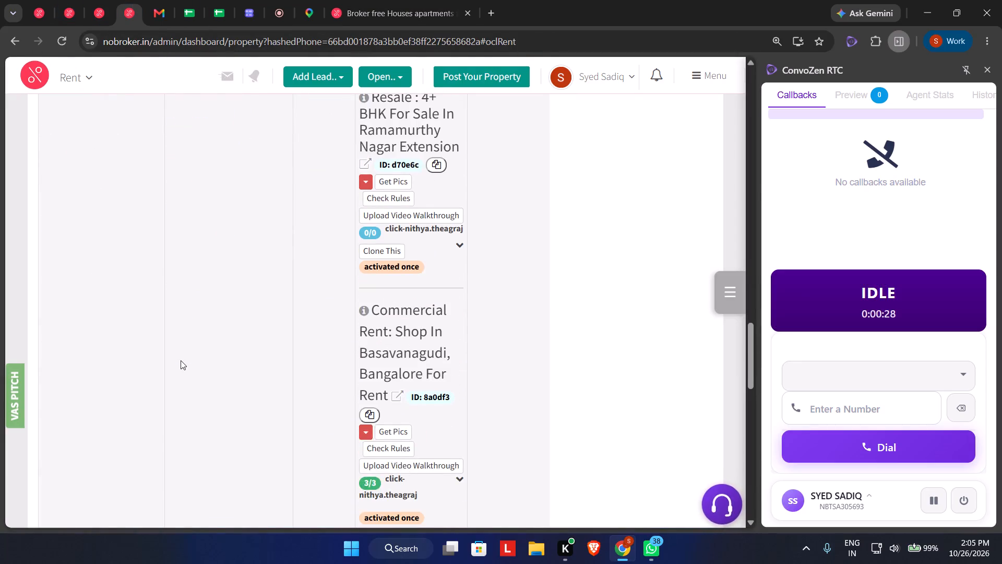
pyautogui.scroll(6, 181, 360)
pyautogui.scroll(-5, 197, 338)
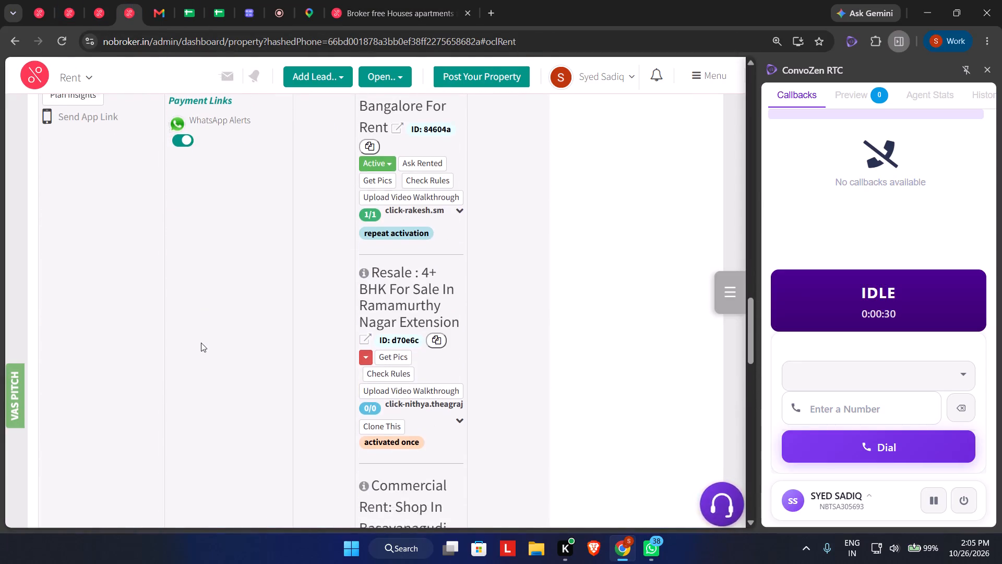
pyautogui.scroll(-7, 201, 343)
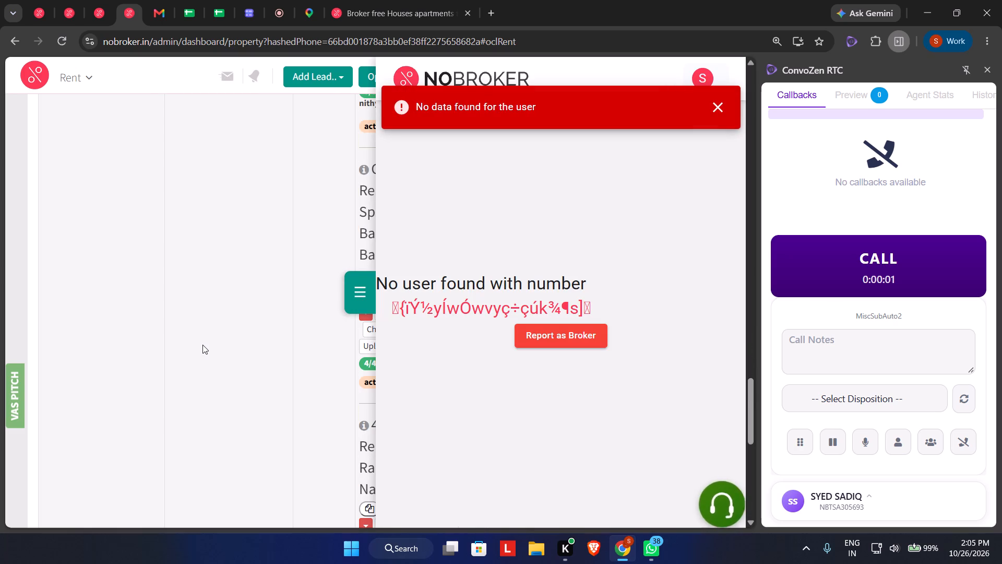
pyautogui.click(411, 0)
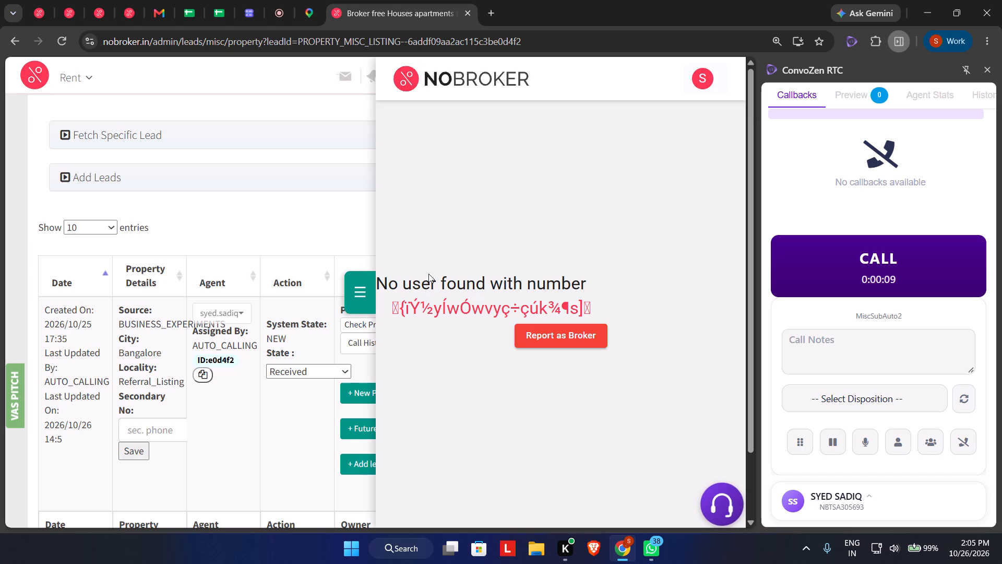
pyautogui.click(354, 292)
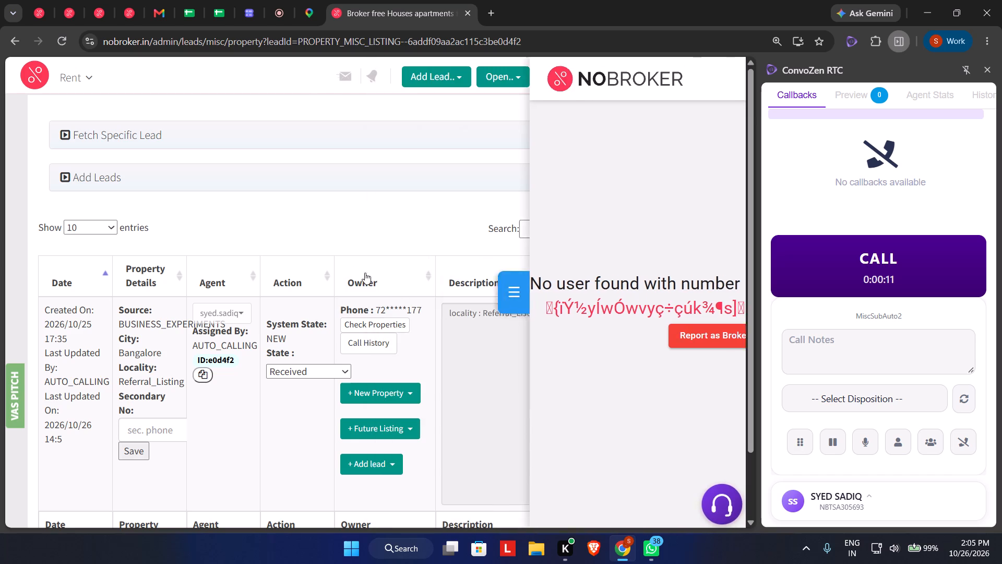
pyautogui.scroll(-3, 430, 265)
pyautogui.scroll(1, 433, 268)
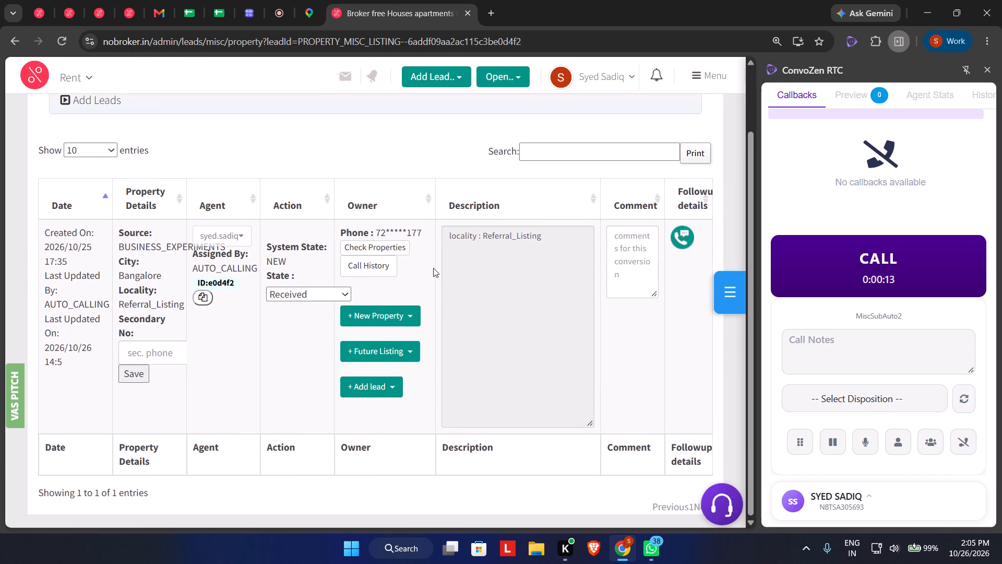
pyautogui.scroll(2, 433, 268)
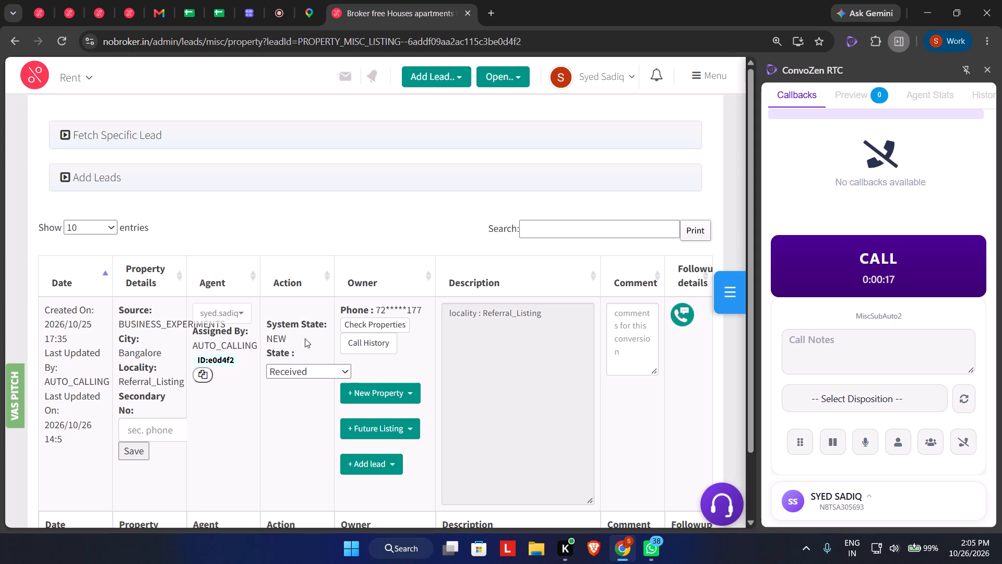
pyautogui.click(303, 375)
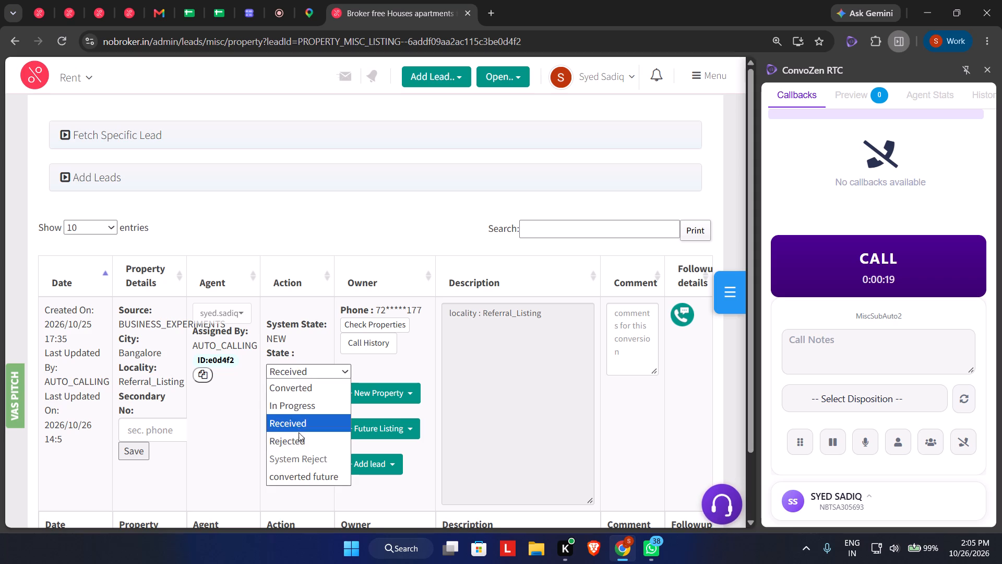
pyautogui.click(293, 439)
pyautogui.click(300, 391)
pyautogui.click(307, 294)
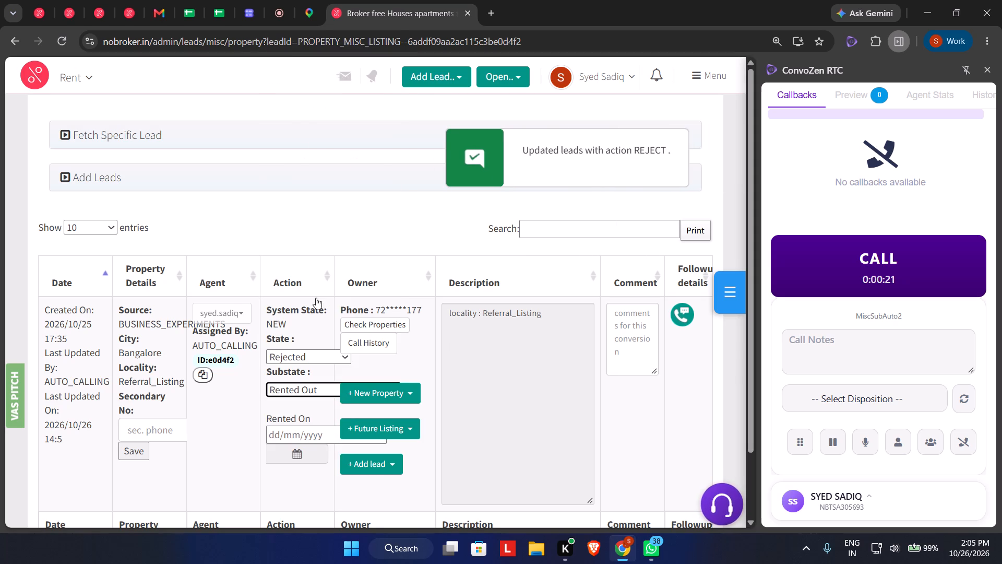
# End the ongoing call and submit its disposition as Click Calling, with Rejected at level 2 and Rented Out at level 3.
pyautogui.click(963, 453)
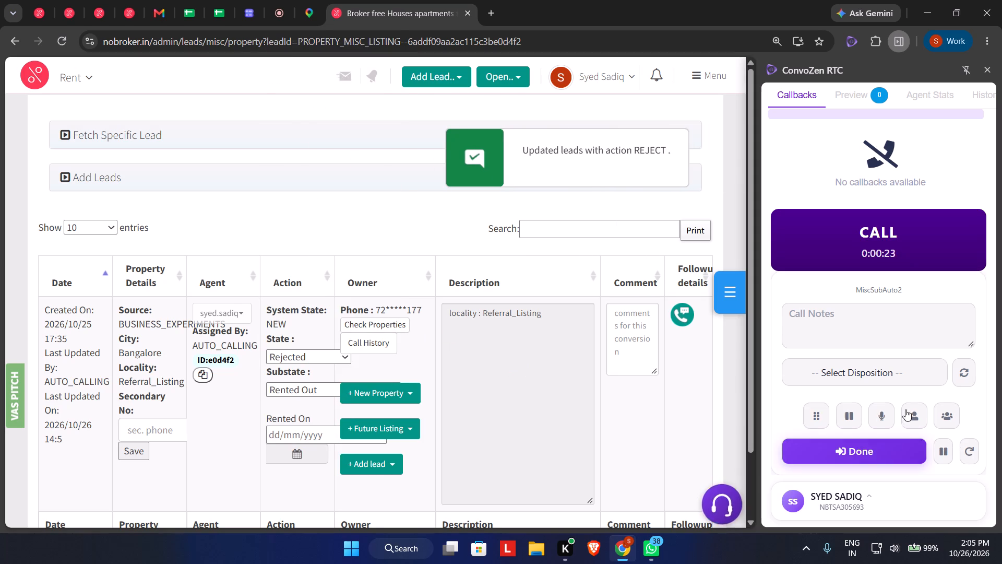
pyautogui.click(863, 398)
pyautogui.click(837, 436)
pyautogui.click(838, 401)
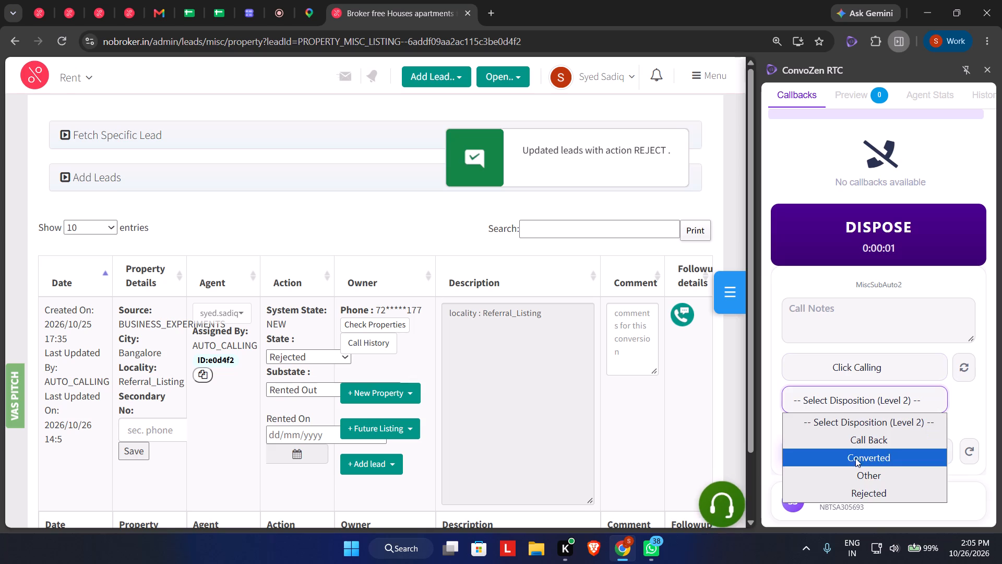
pyautogui.moveTo(851, 491); pyautogui.dragTo(848, 486)
pyautogui.click(839, 401)
pyautogui.click(846, 359)
pyautogui.click(824, 439)
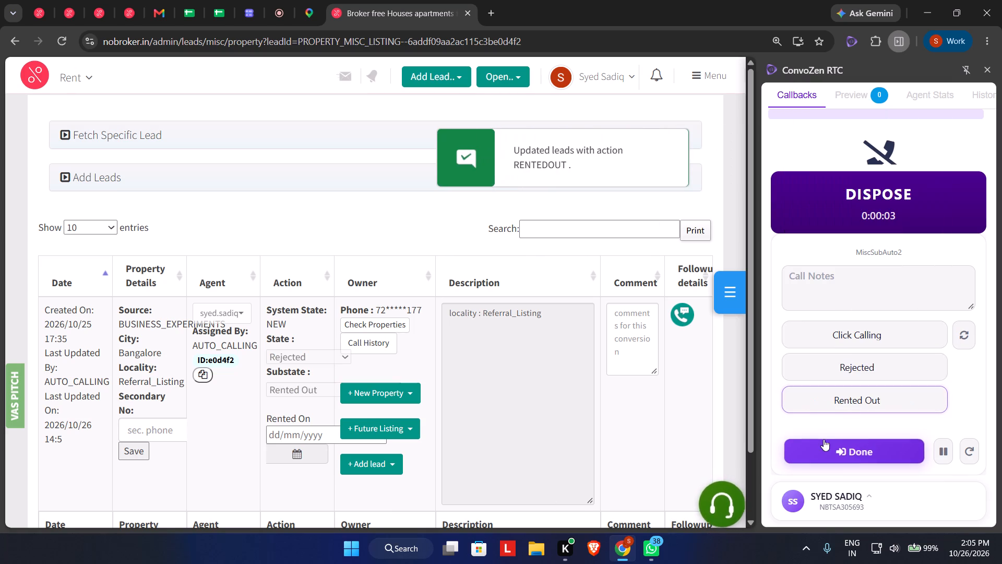
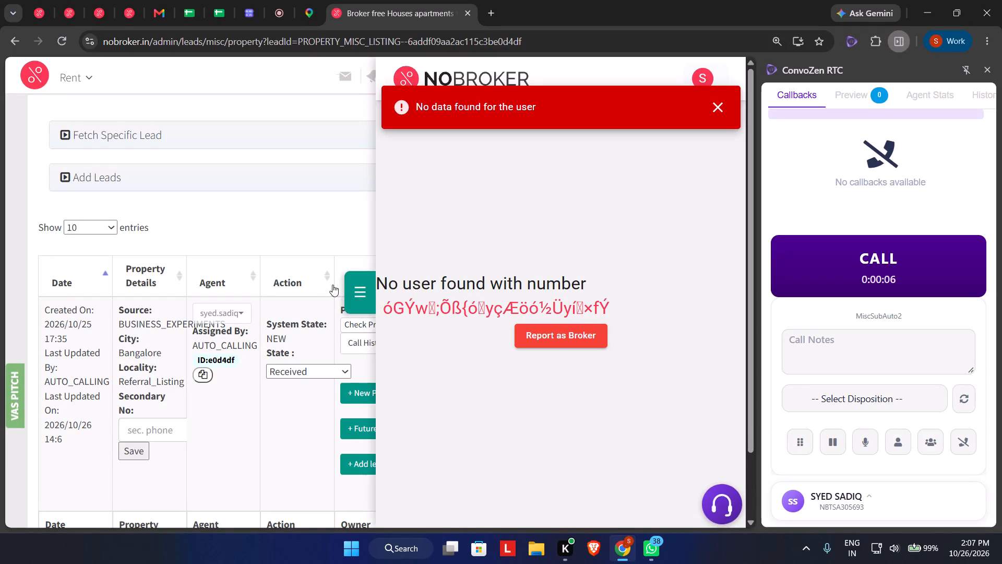
# Close the user details panel and set the lead's state to Rejected with the substate Rented Out.
pyautogui.click(361, 294)
pyautogui.scroll(-2, 445, 285)
pyautogui.scroll(2, 477, 291)
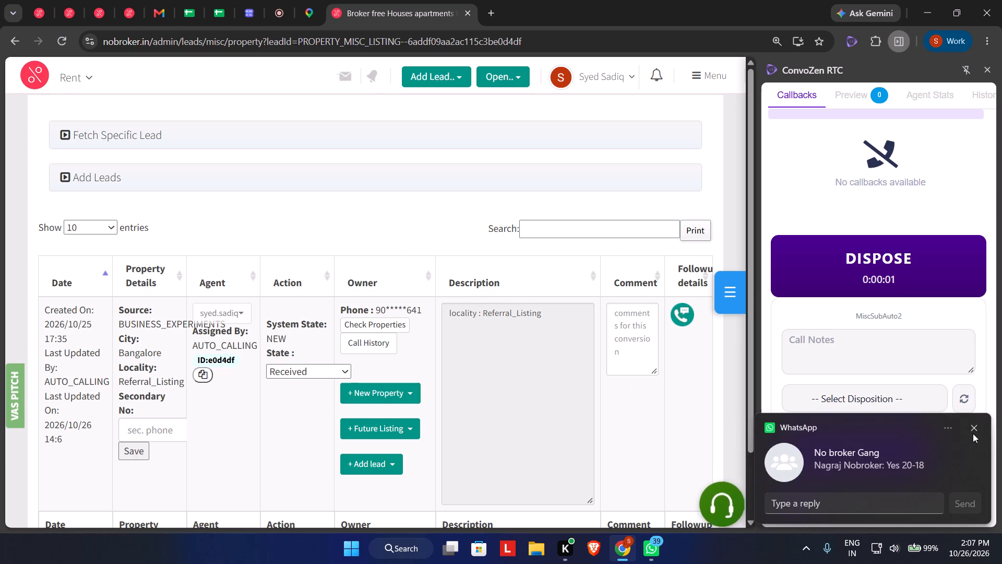
pyautogui.click(307, 380)
pyautogui.click(319, 369)
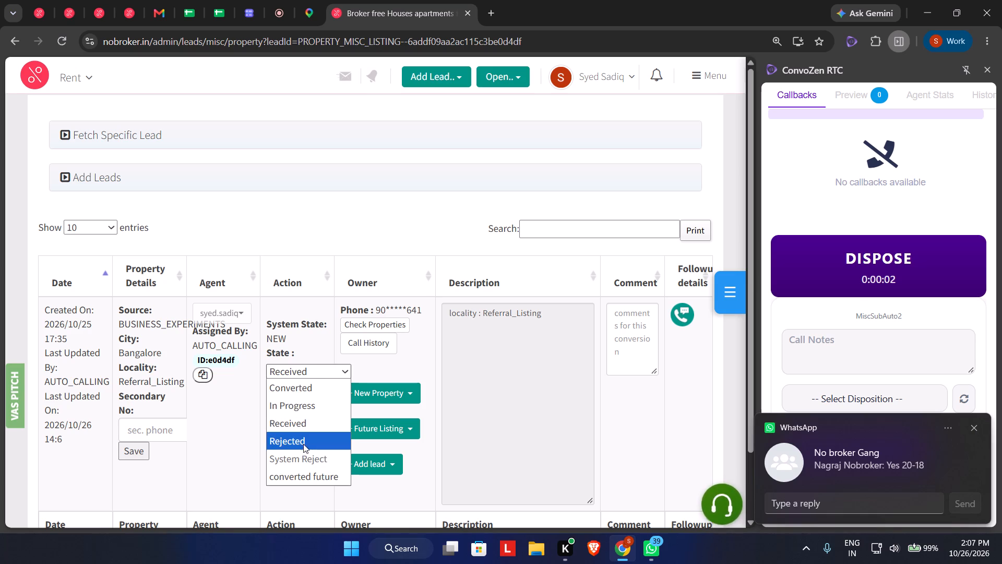
pyautogui.click(303, 439)
pyautogui.click(306, 383)
pyautogui.click(320, 302)
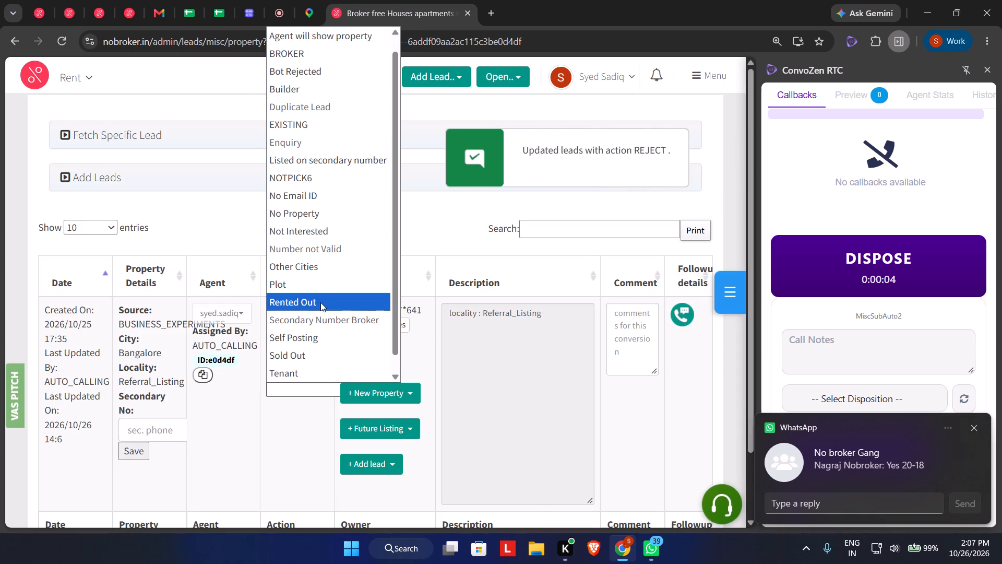
# Dismiss the chat notification and dispose the call as Click Calling, with Rejected at level 2 and Rented Out at level 3, and submit it.
pyautogui.click(855, 396)
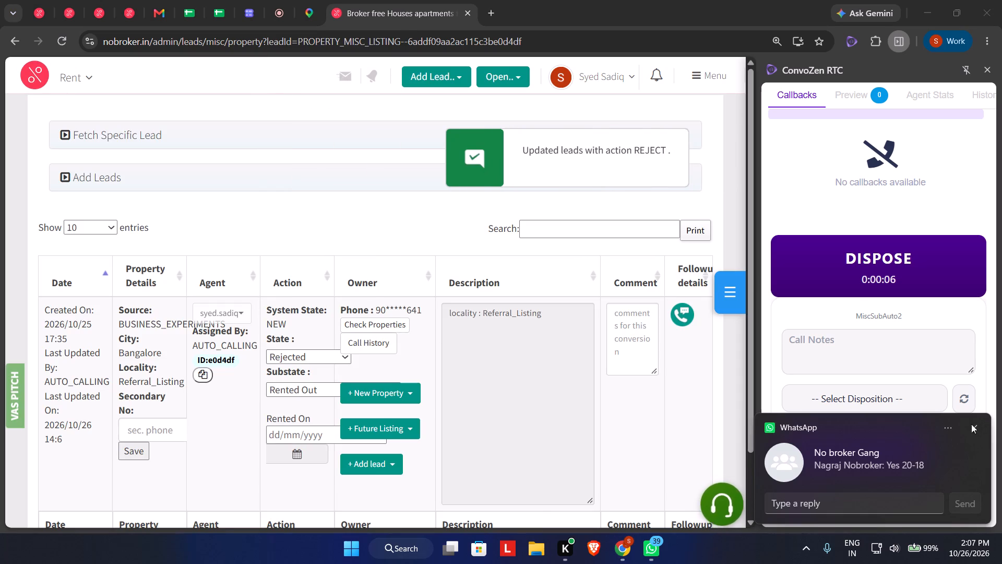
pyautogui.click(977, 429)
pyautogui.click(839, 410)
pyautogui.click(850, 401)
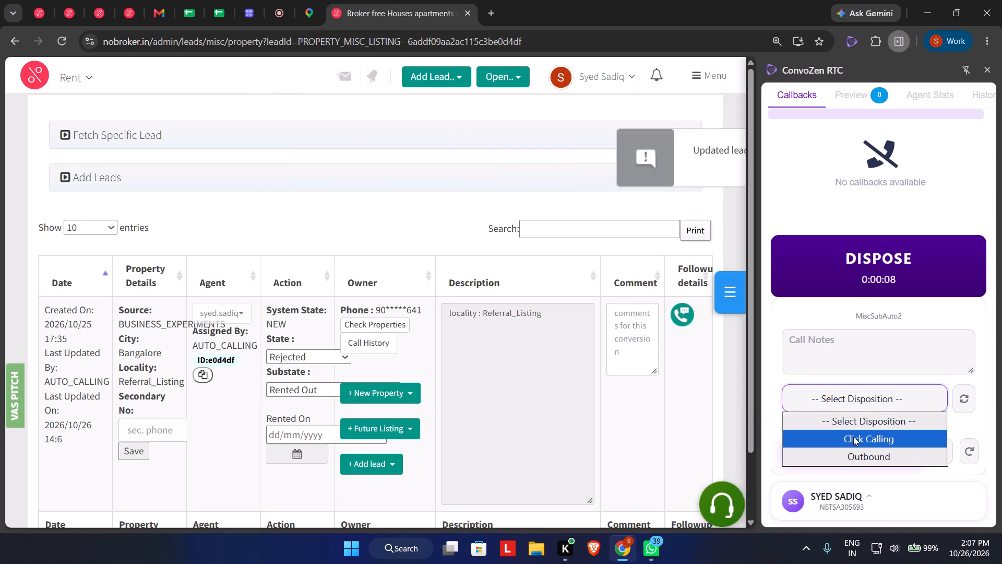
pyautogui.click(853, 437)
pyautogui.click(840, 394)
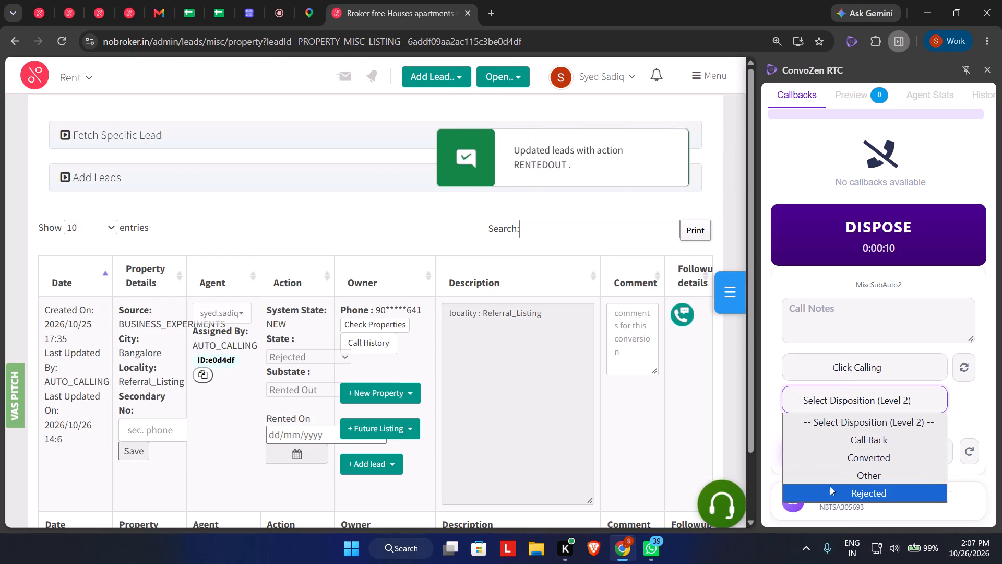
pyautogui.click(822, 485)
pyautogui.click(815, 401)
pyautogui.click(829, 360)
pyautogui.click(815, 447)
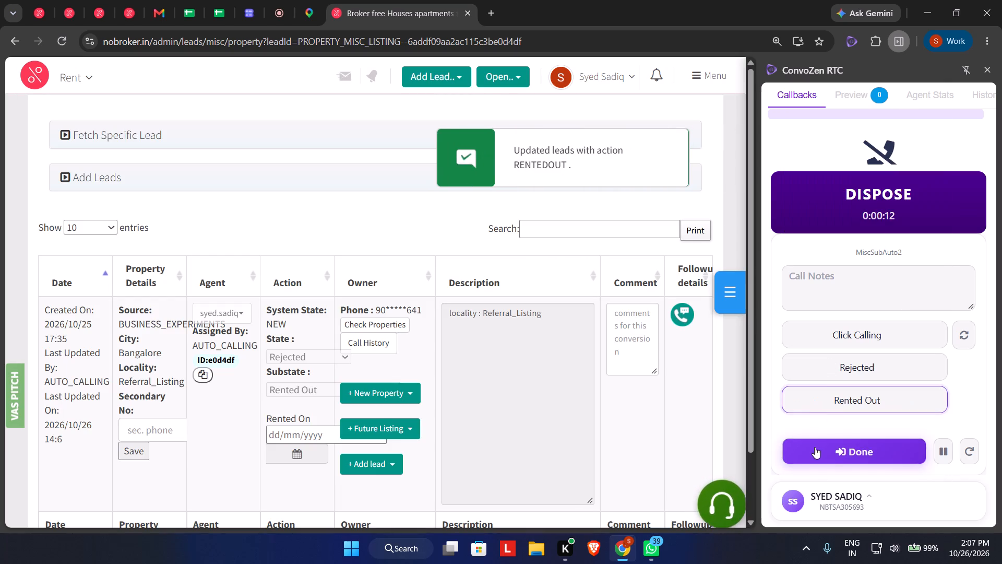
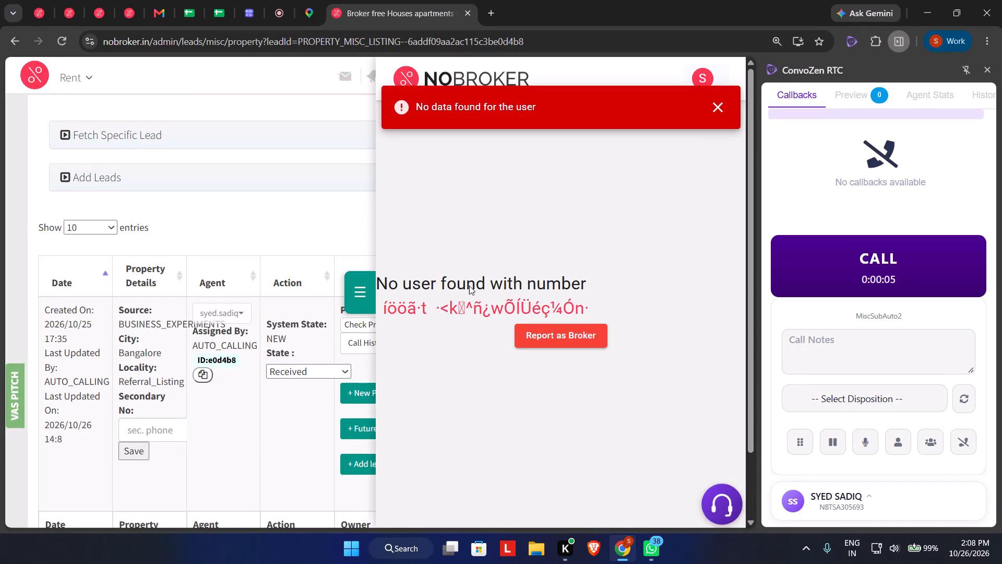
pyautogui.scroll(-2, 475, 293)
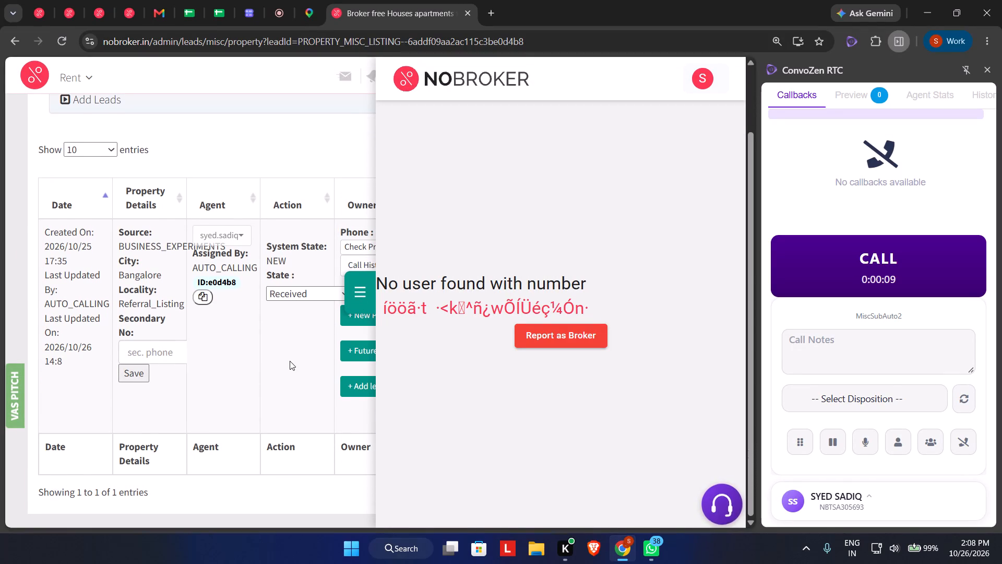
pyautogui.scroll(3, 291, 361)
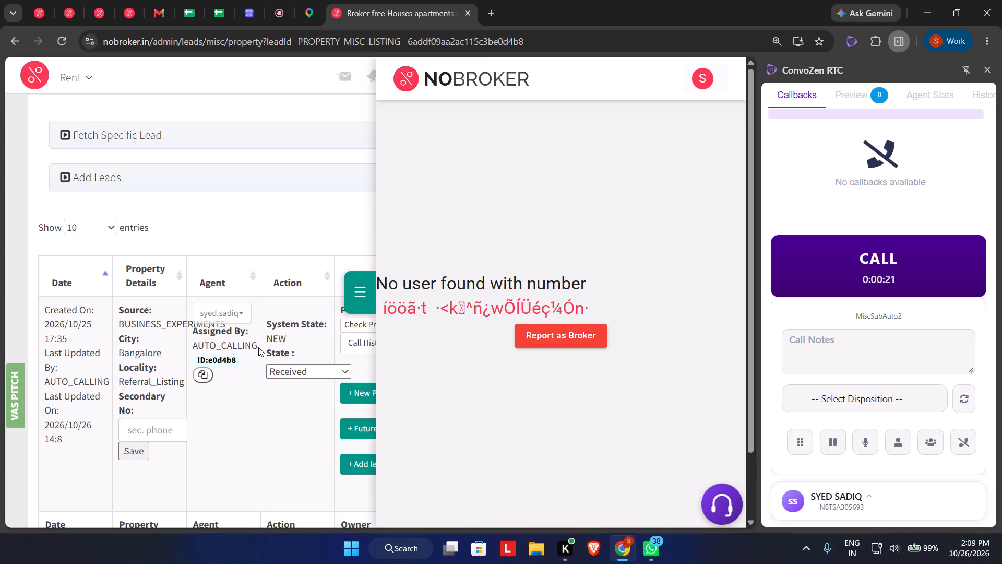
pyautogui.click(310, 370)
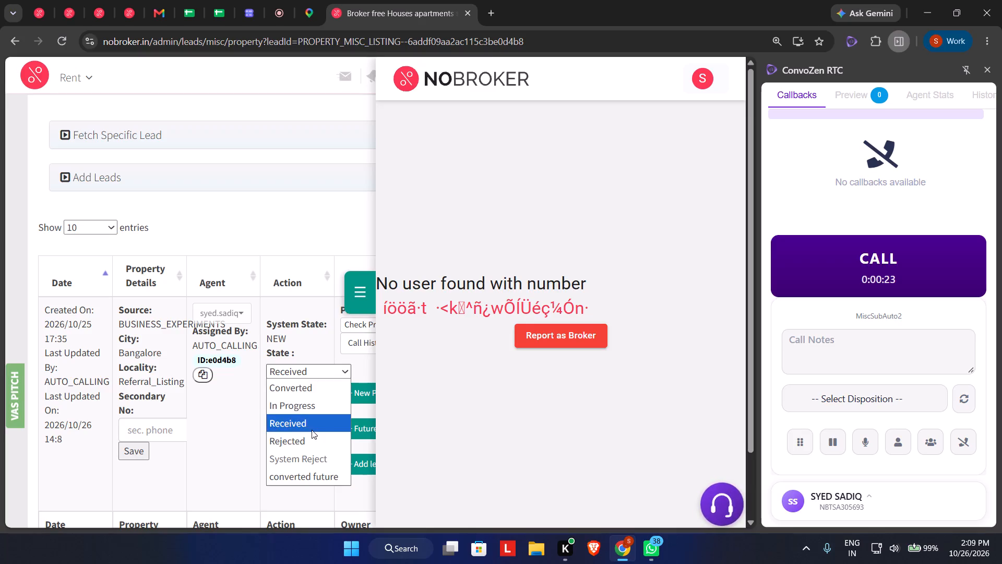
pyautogui.click(310, 434)
pyautogui.click(289, 380)
pyautogui.click(296, 390)
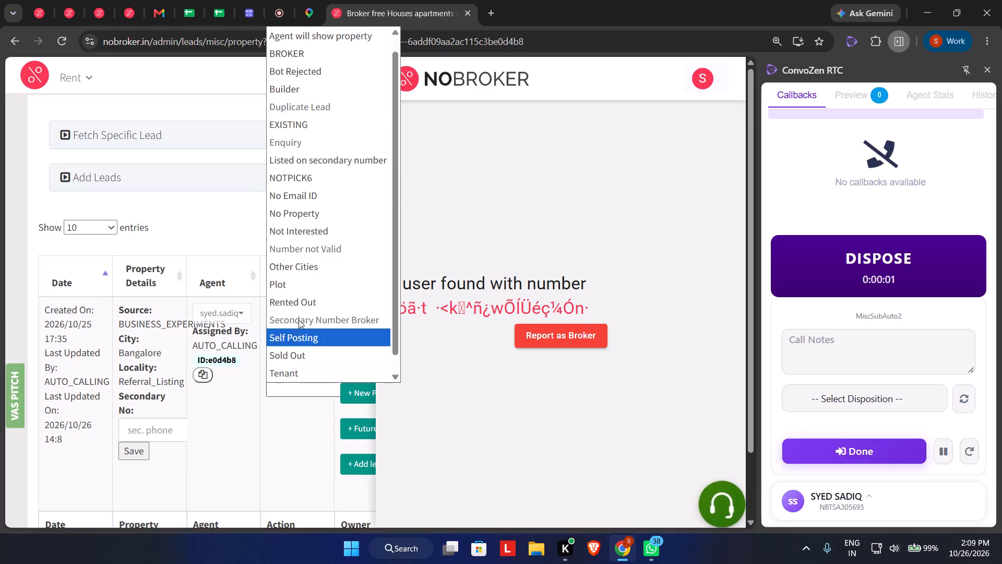
pyautogui.tripleClick(303, 296)
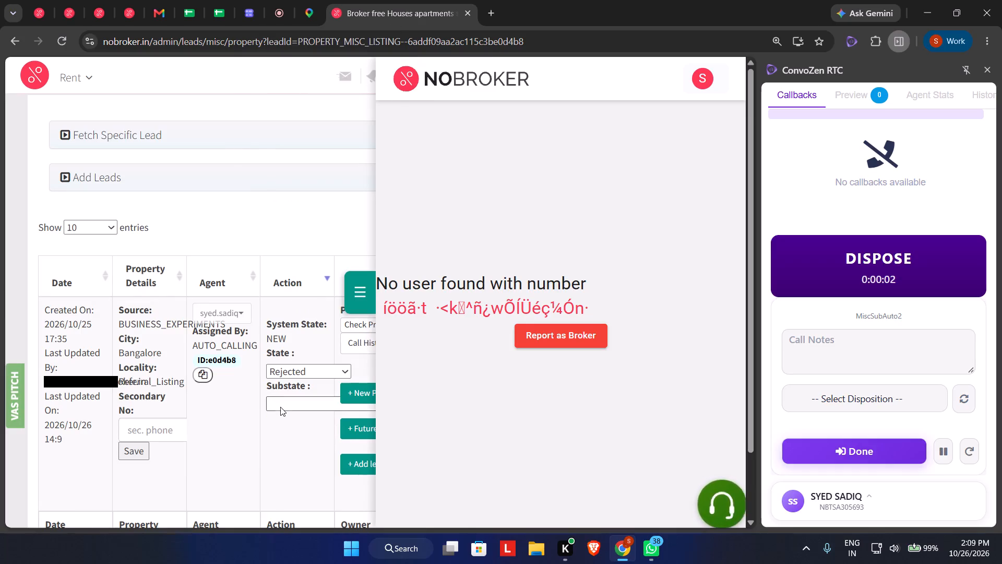
pyautogui.click(281, 406)
pyautogui.click(312, 313)
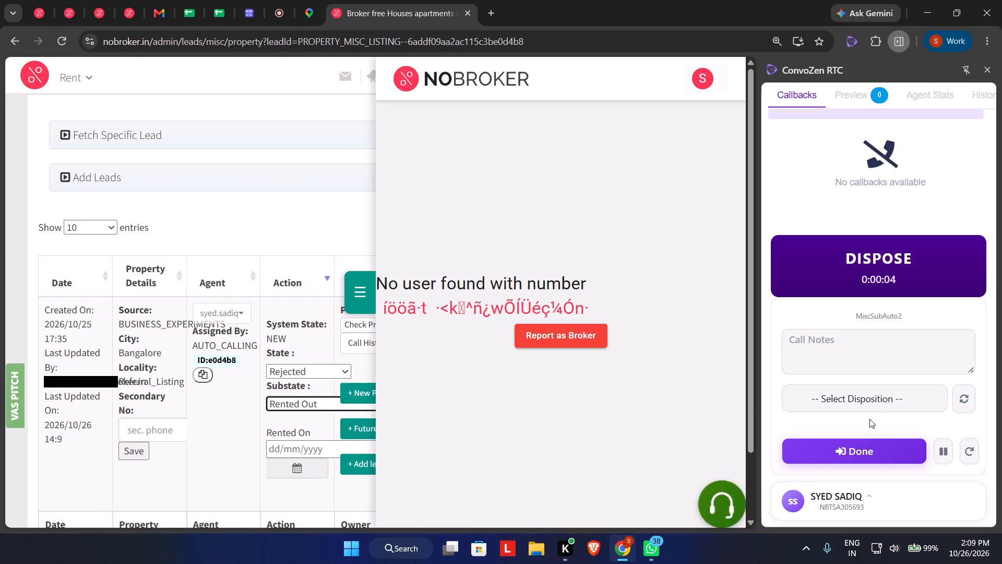
# Dispose the ended call as Click Calling, with Rejected at level 2 and a level 3 rejection reason, and submit it.
pyautogui.click(866, 386)
pyautogui.click(867, 441)
pyautogui.click(868, 412)
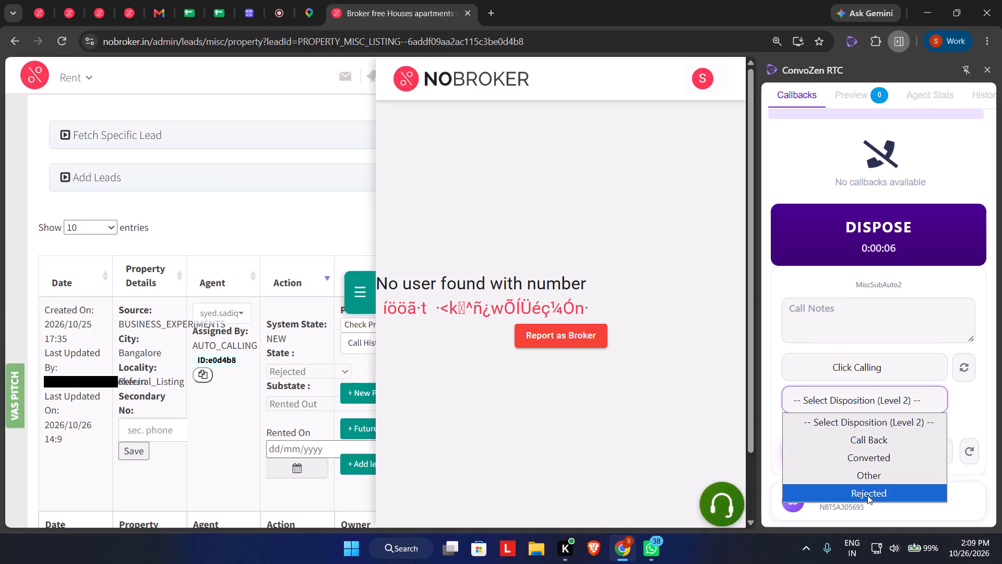
pyautogui.click(867, 495)
pyautogui.click(863, 399)
pyautogui.click(857, 360)
pyautogui.click(858, 456)
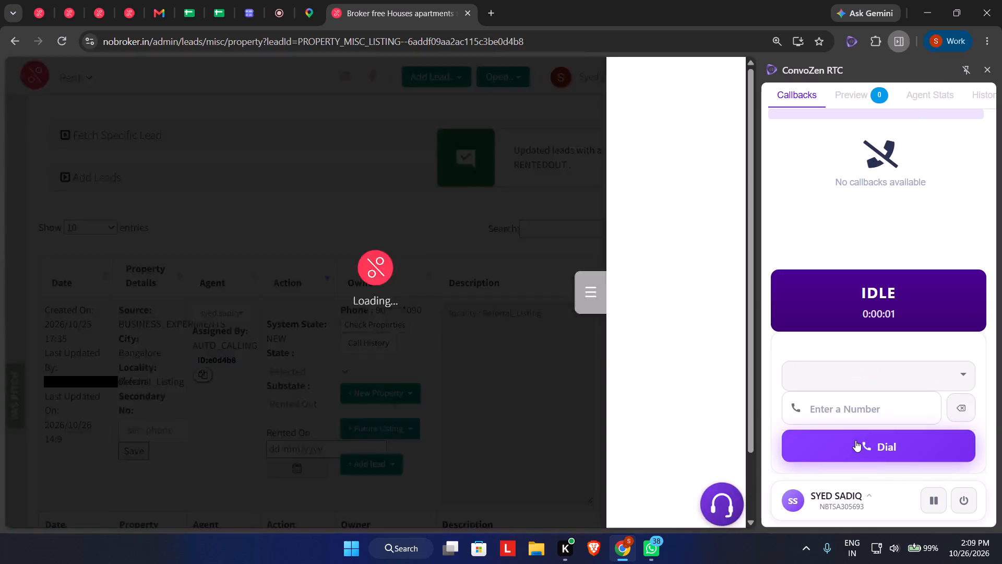
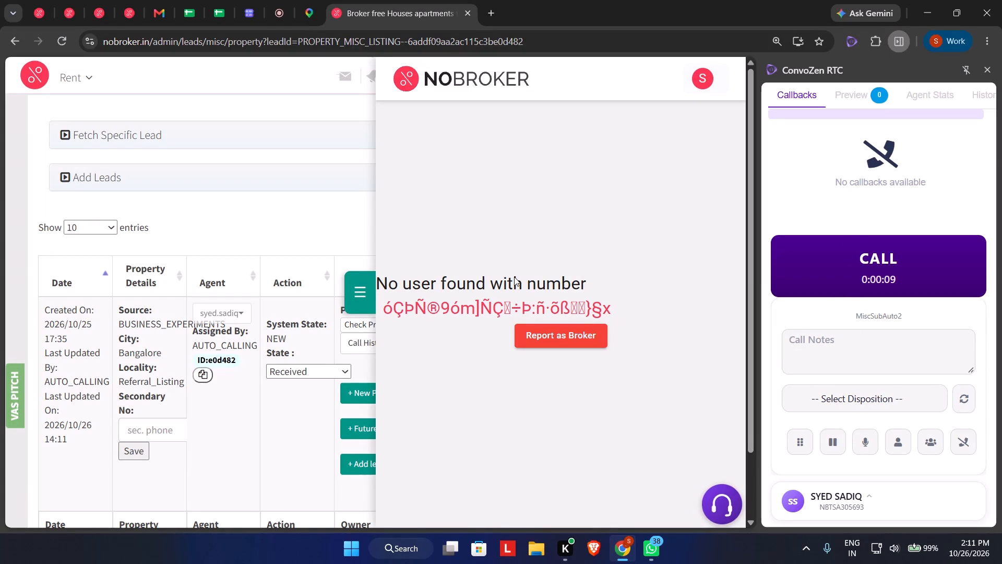
pyautogui.click(290, 363)
pyautogui.click(292, 373)
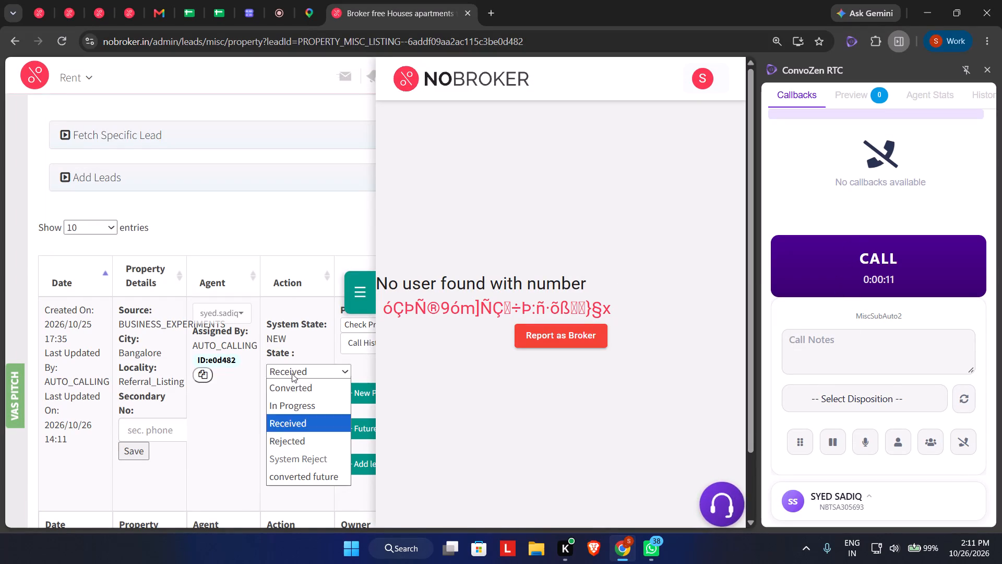
pyautogui.click(307, 440)
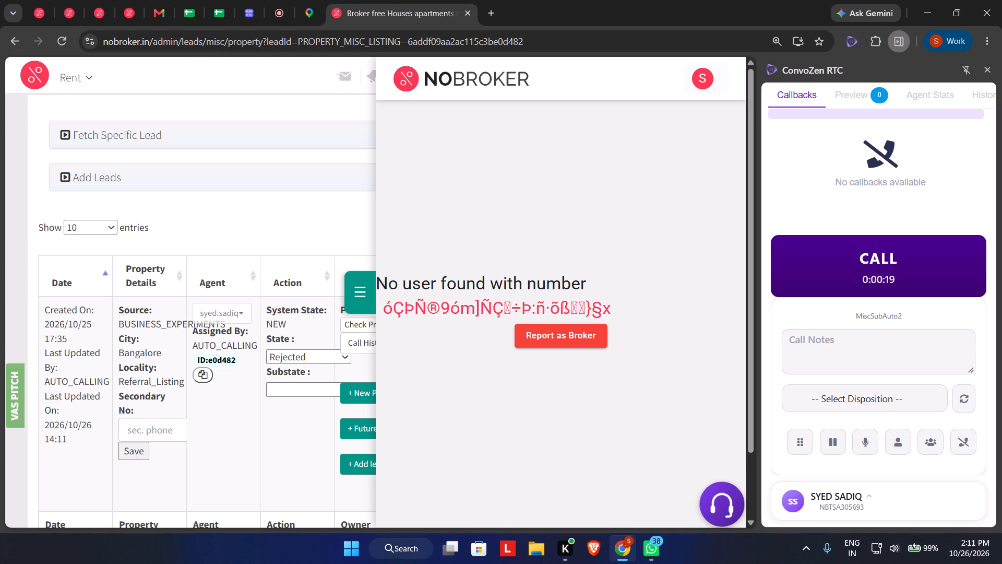
pyautogui.click(308, 394)
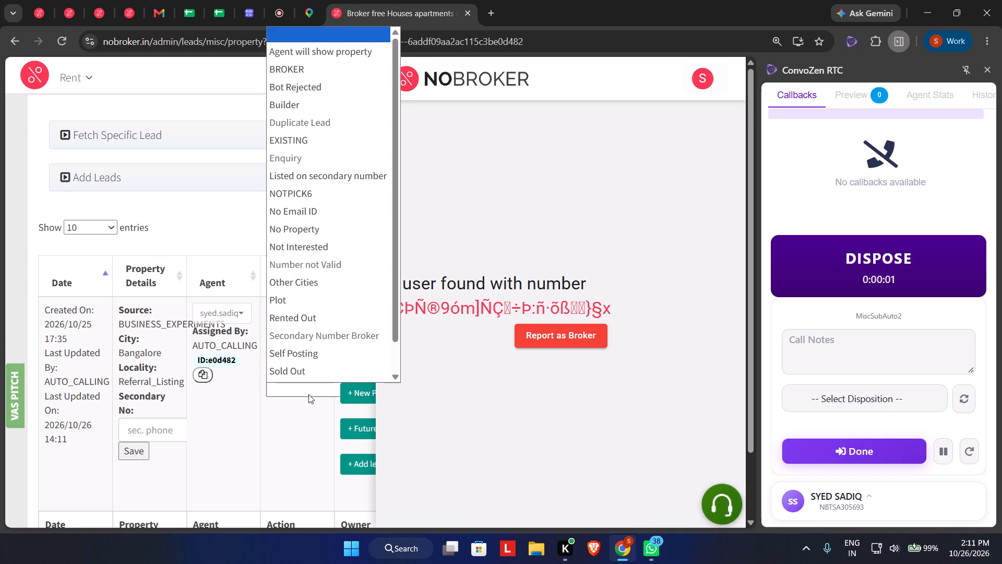
pyautogui.click(326, 300)
# Dispose the ended call as Click Calling, with Rejected at level 2 and Rented Out at level 3, and submit it.
pyautogui.click(836, 379)
pyautogui.click(832, 403)
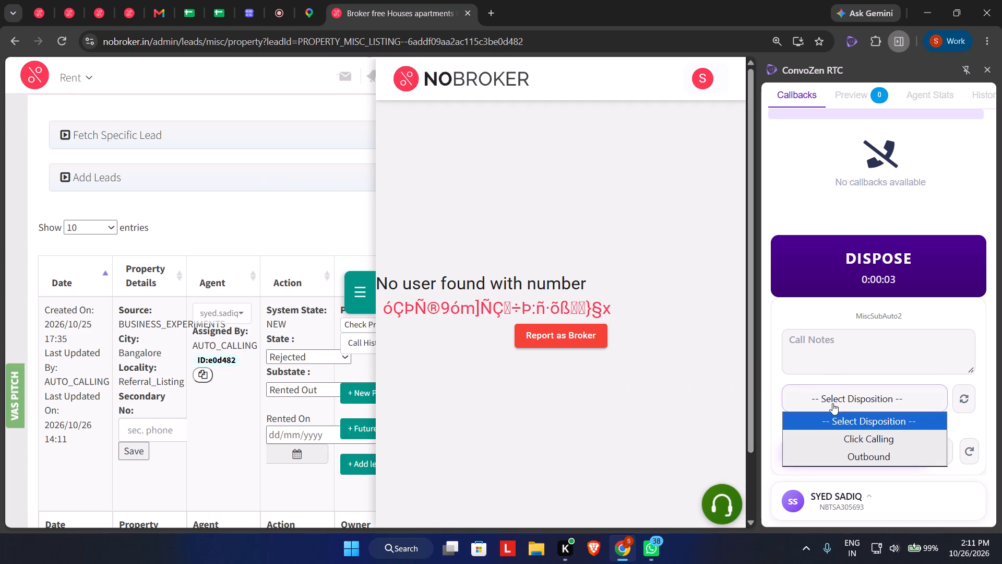
pyautogui.click(885, 443)
pyautogui.click(885, 396)
pyautogui.click(894, 492)
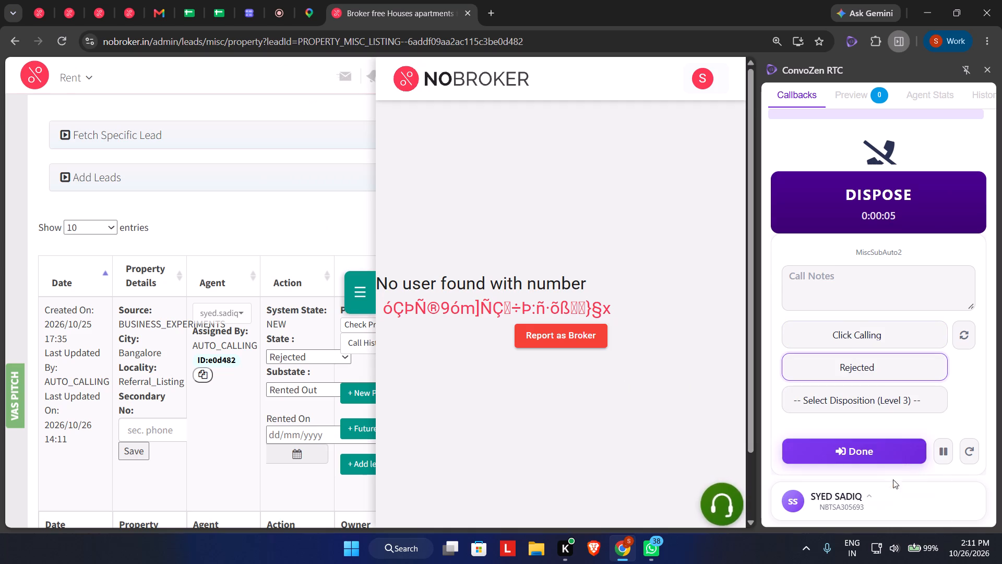
pyautogui.click(877, 384)
pyautogui.click(887, 401)
pyautogui.click(872, 349)
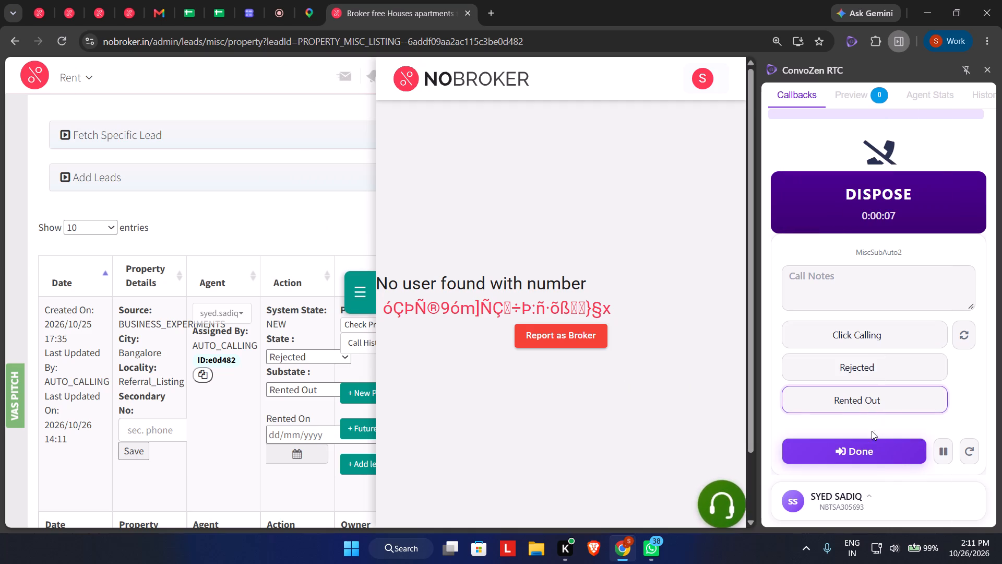
pyautogui.click(867, 451)
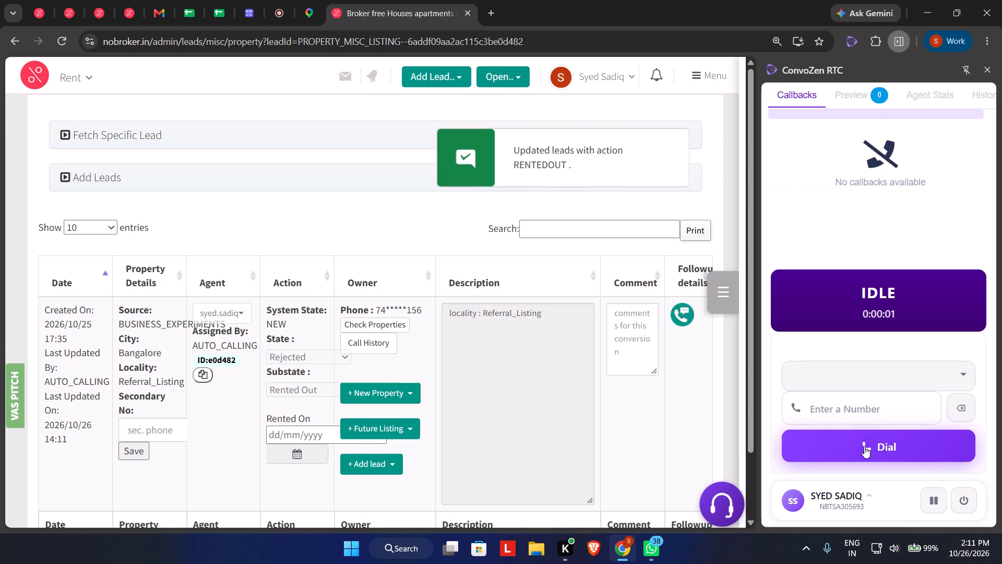
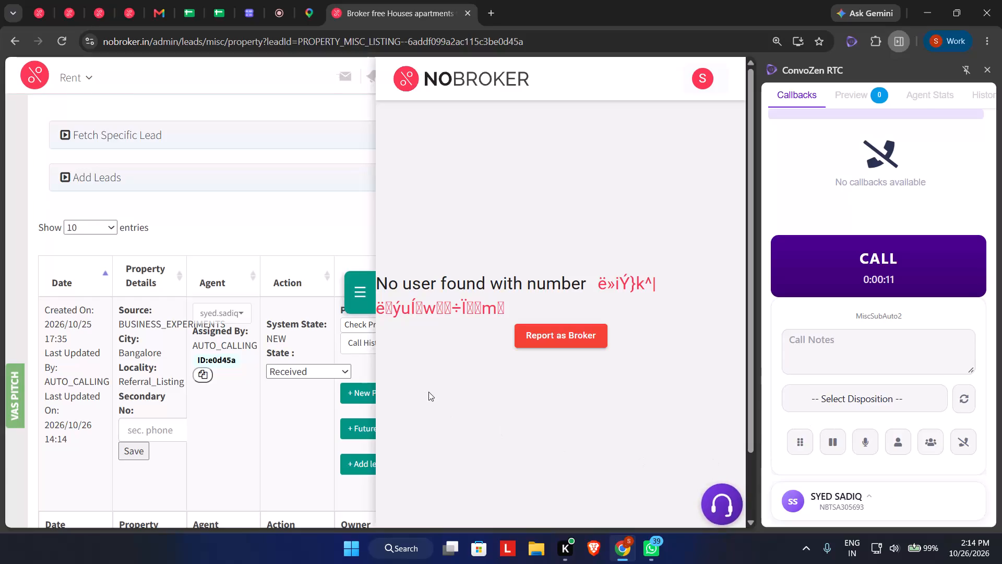
pyautogui.click(319, 367)
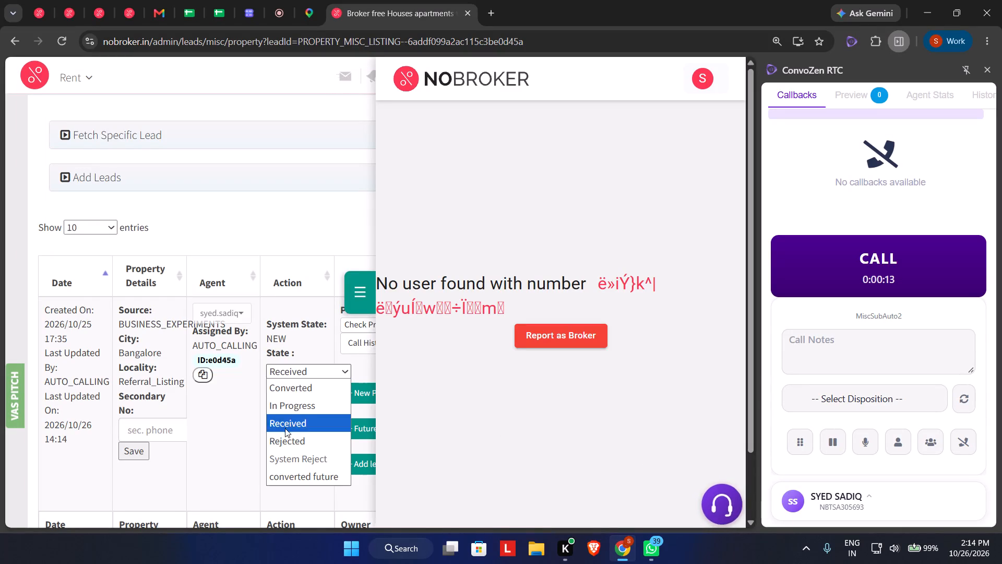
pyautogui.click(284, 440)
pyautogui.click(272, 383)
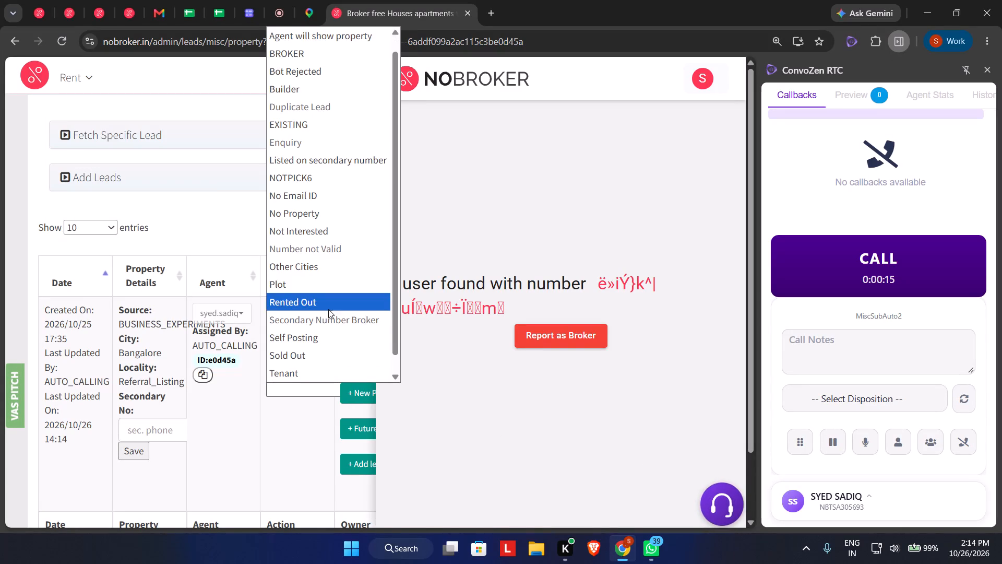
pyautogui.click(328, 309)
# Dispose the call as Click Calling, with Rejected at level 2 and Rented Out at level 3, and submit it.
pyautogui.click(828, 393)
pyautogui.moveTo(855, 427); pyautogui.dragTo(862, 442)
pyautogui.click(849, 404)
pyautogui.click(889, 493)
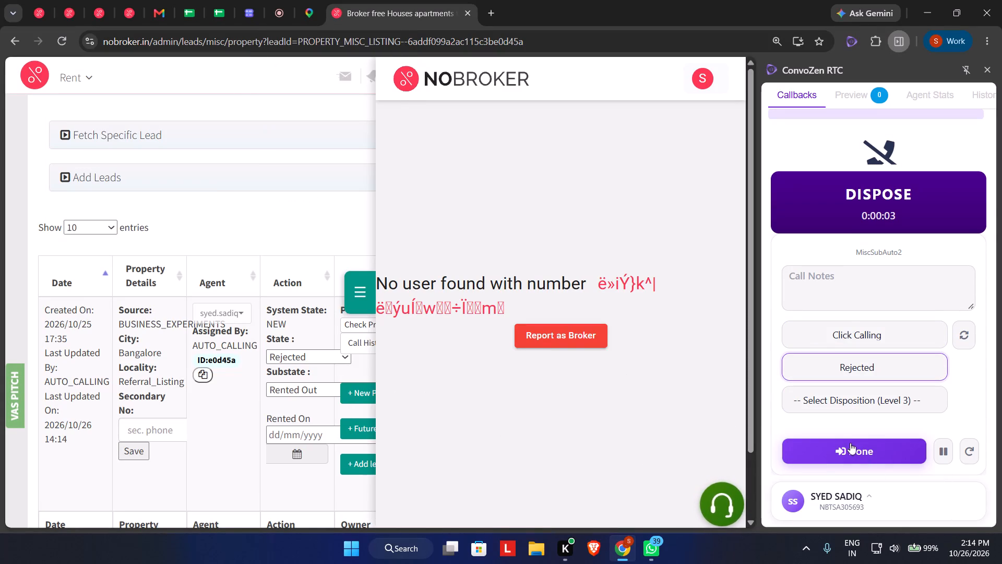
pyautogui.click(842, 406)
pyautogui.click(879, 365)
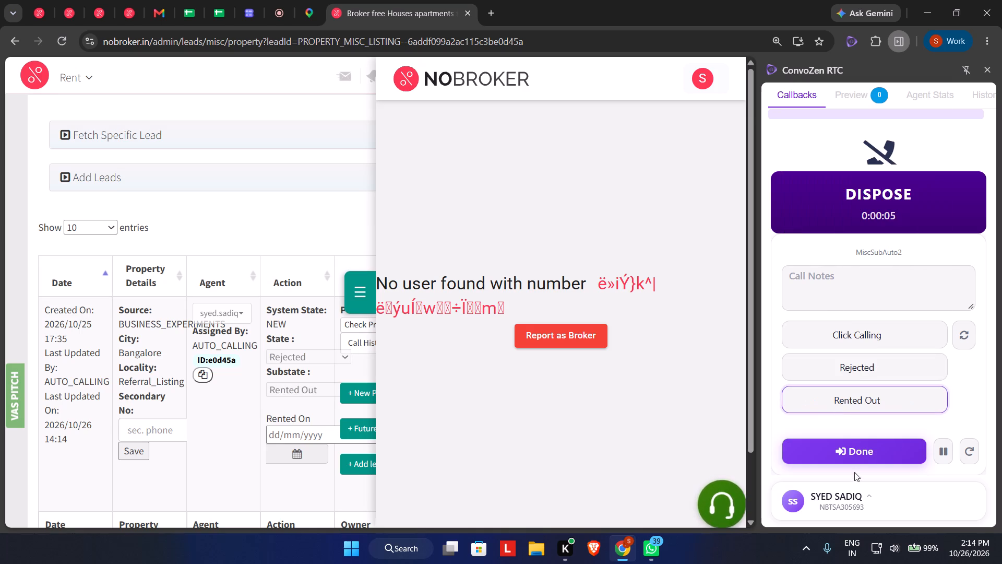
pyautogui.click(854, 452)
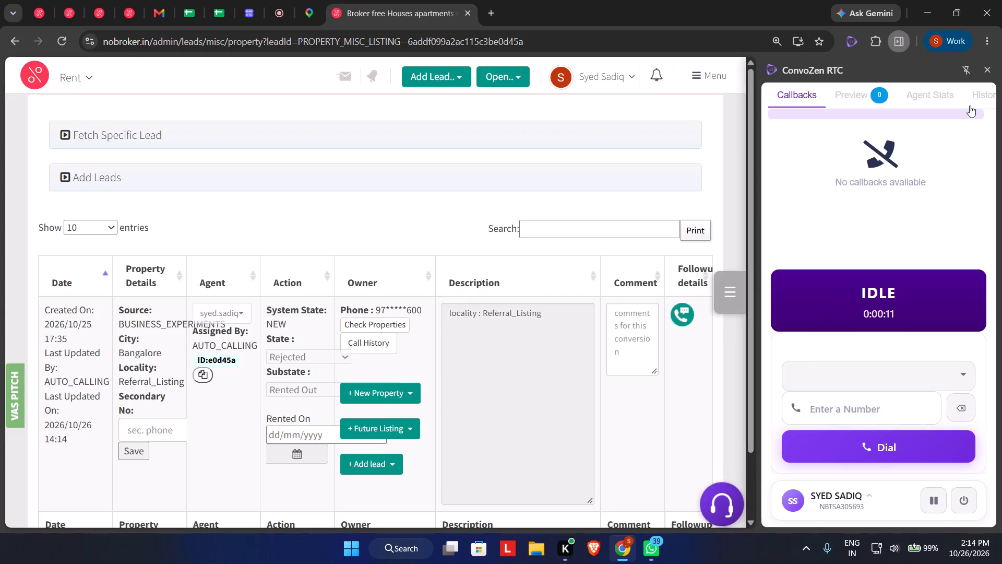
# Review the call history to check the recent calls and their dispositions.
pyautogui.doubleClick(973, 85)
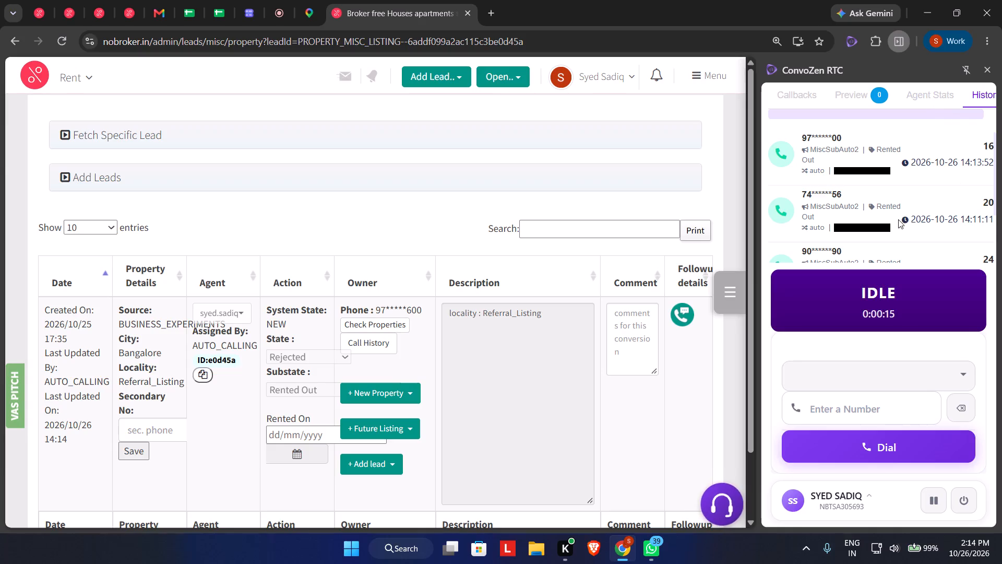
pyautogui.scroll(-2, 899, 215)
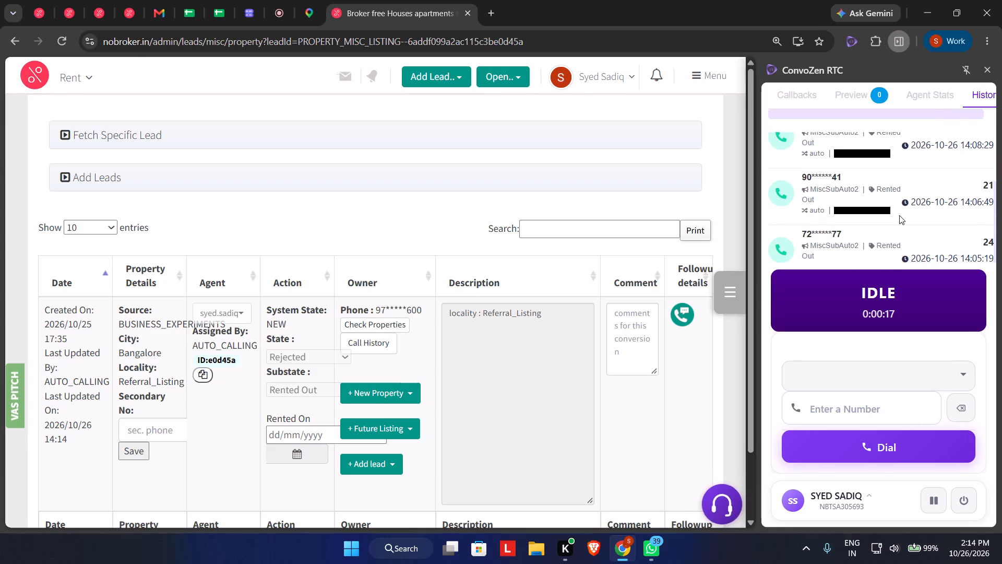
pyautogui.scroll(-5, 899, 215)
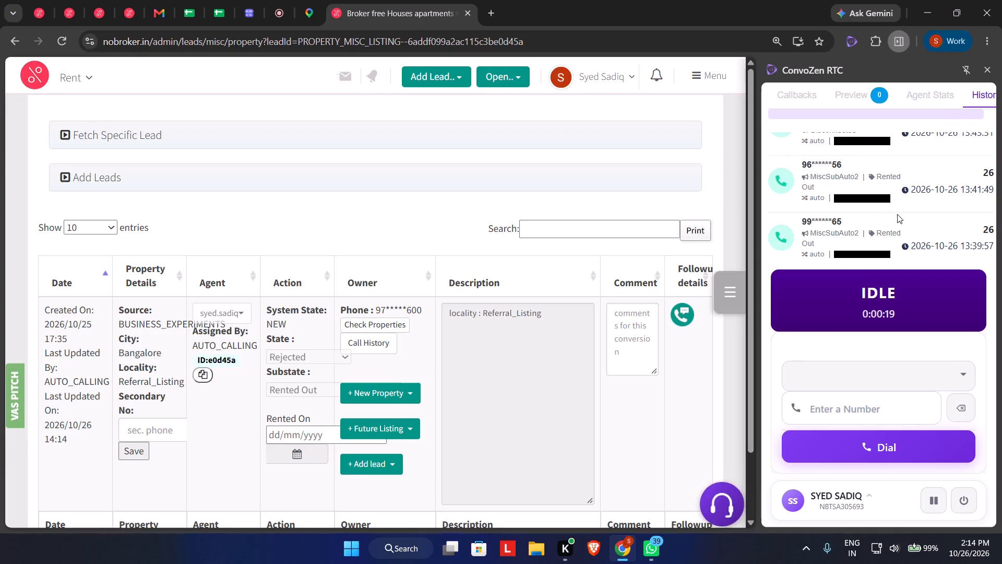
pyautogui.scroll(-1, 897, 214)
pyautogui.scroll(3, 896, 214)
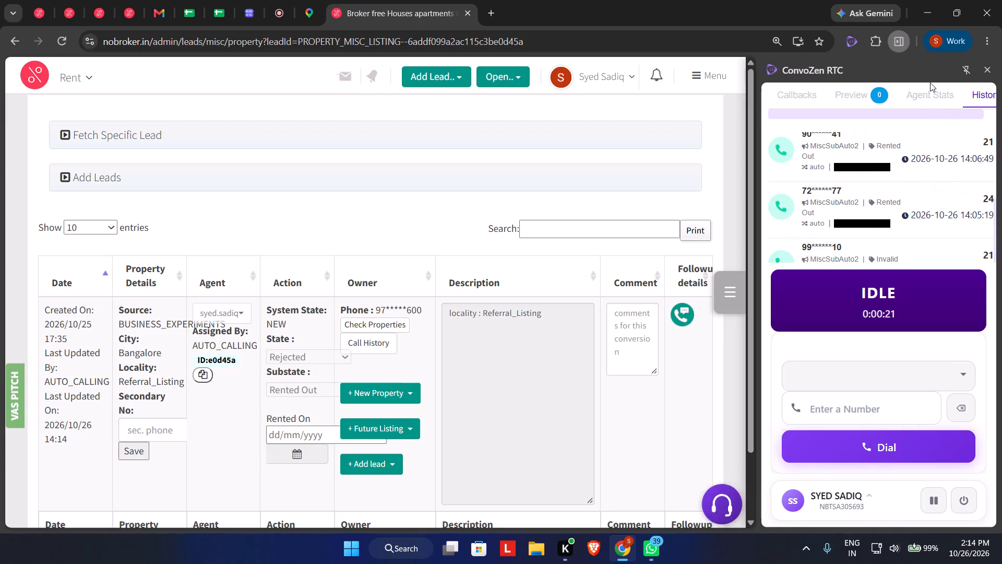
# Examine the agent stats, including call totals, talk time, login hours and the time spent in each state.
pyautogui.click(941, 88)
pyautogui.scroll(2, 935, 191)
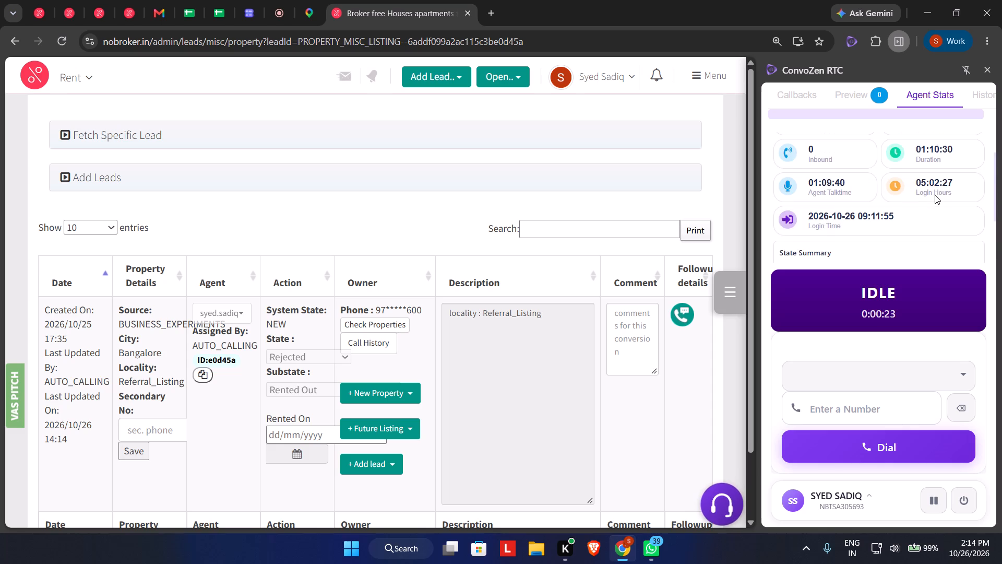
pyautogui.scroll(-2, 935, 195)
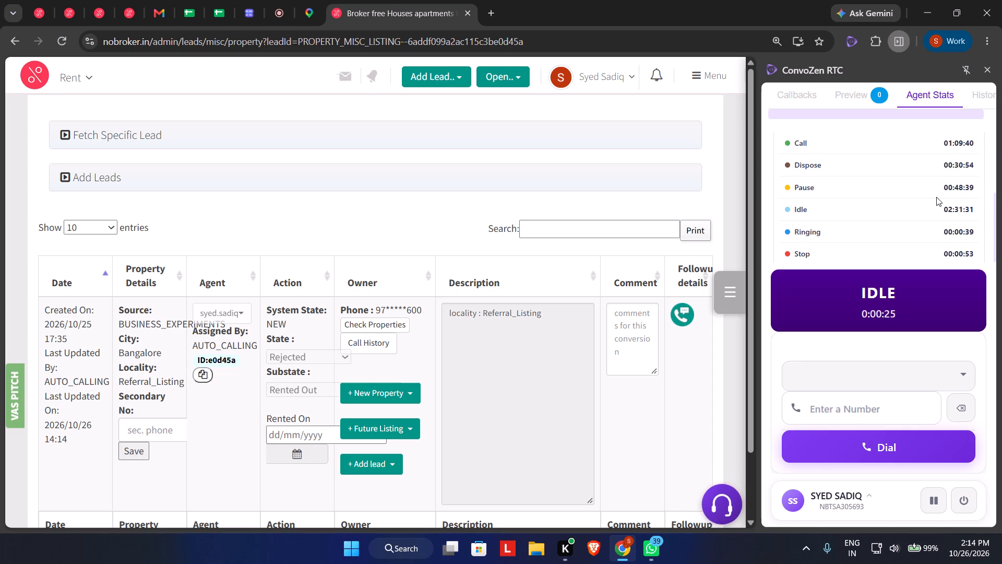
pyautogui.scroll(1, 844, 216)
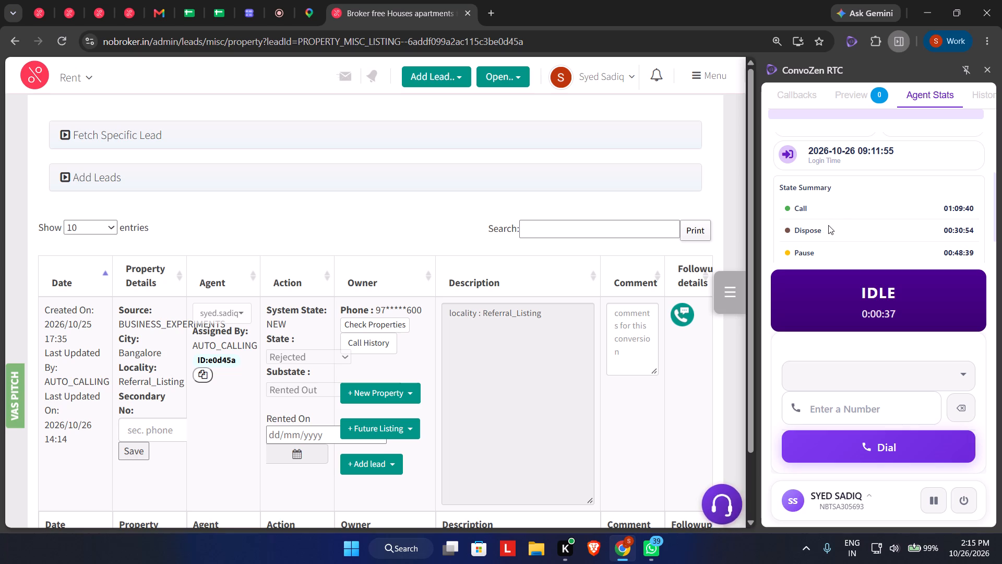
pyautogui.scroll(1, 877, 200)
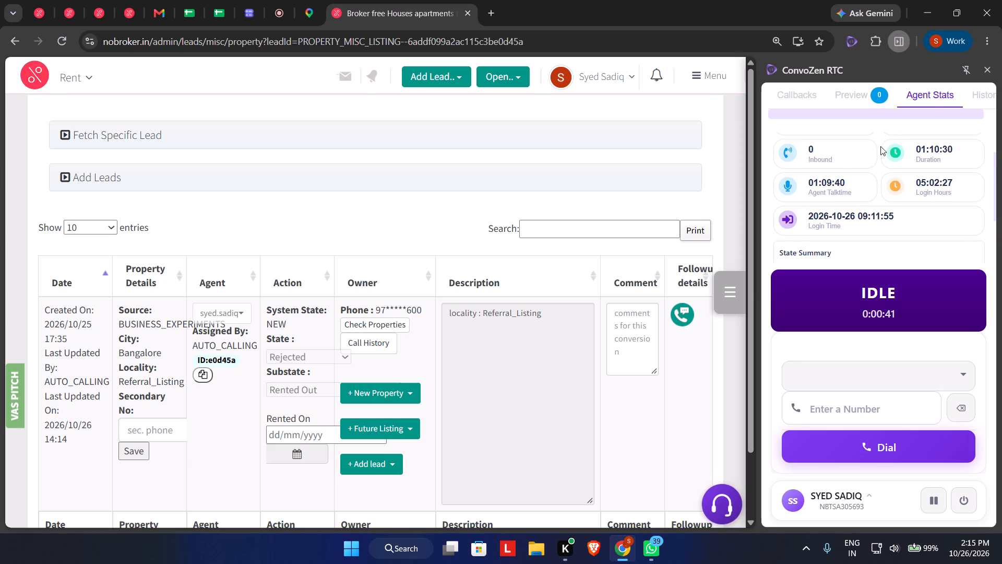
pyautogui.scroll(-1, 866, 172)
pyautogui.scroll(4, 863, 181)
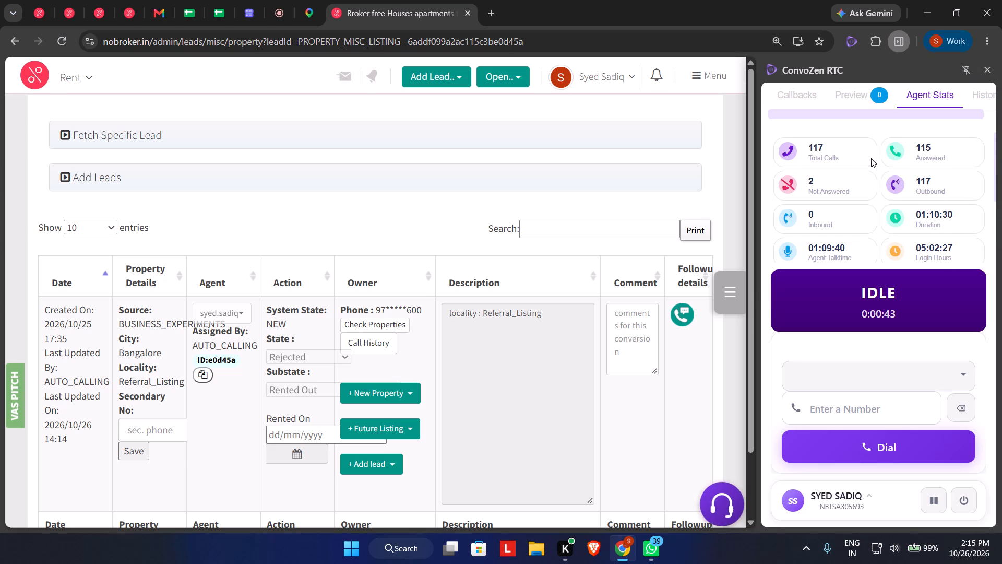
pyautogui.scroll(-2, 869, 161)
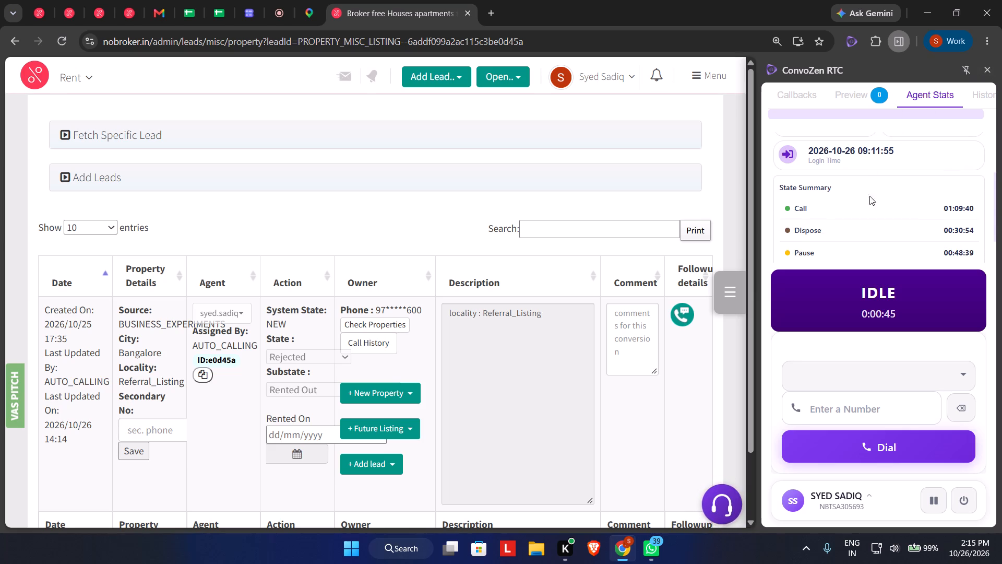
pyautogui.scroll(-1, 911, 213)
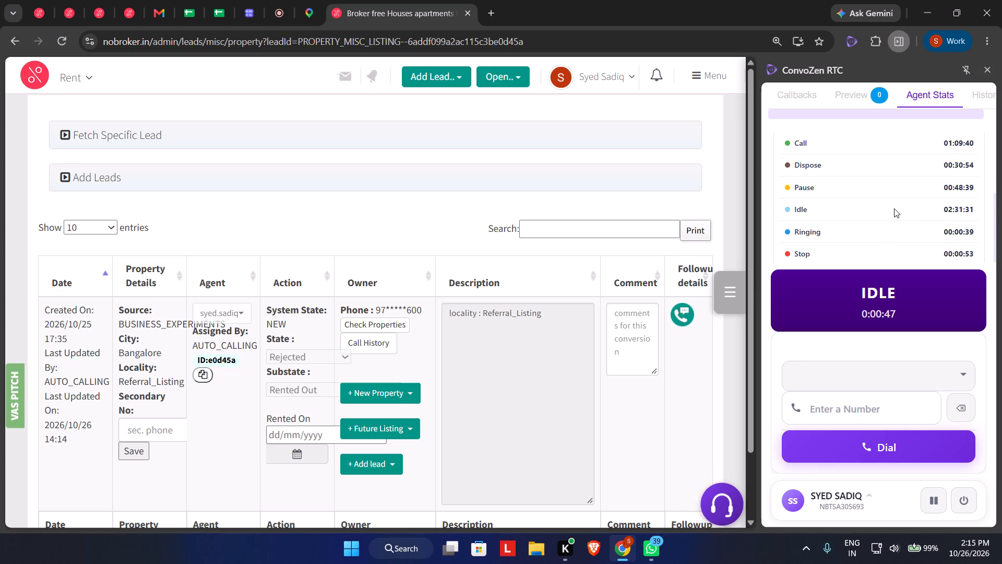
pyautogui.scroll(1, 909, 207)
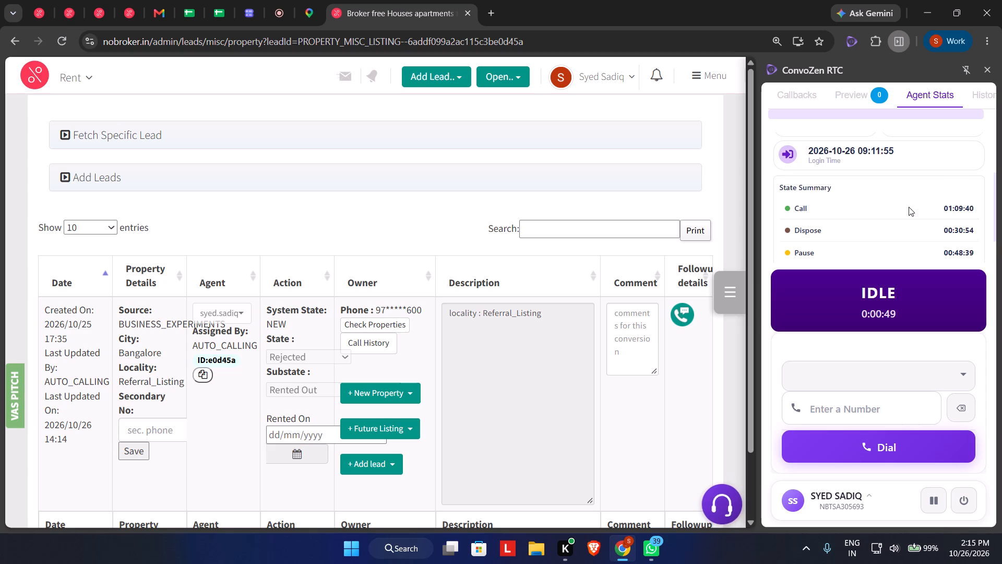
pyautogui.scroll(-1, 909, 207)
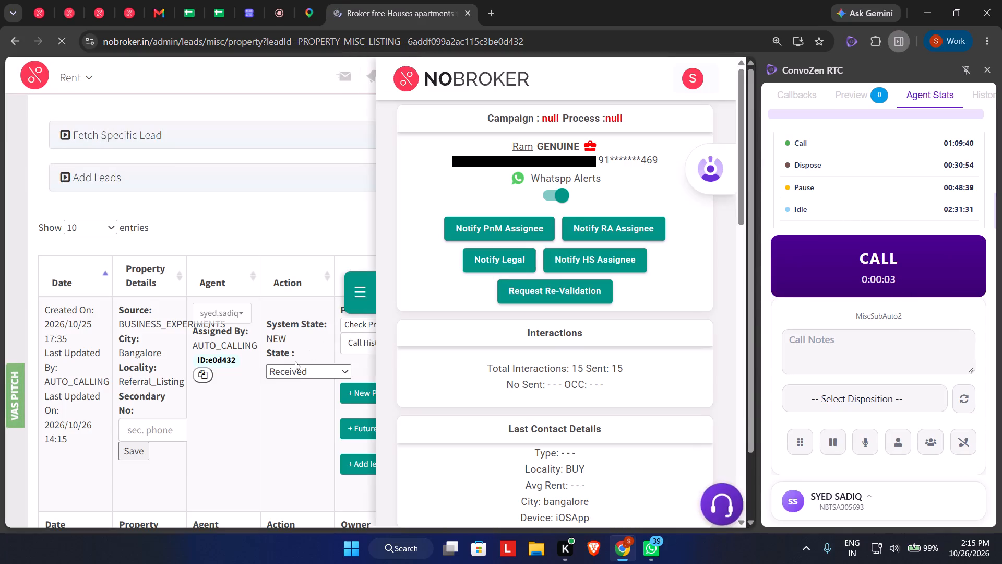
pyautogui.click(282, 371)
pyautogui.click(291, 406)
pyautogui.click(291, 394)
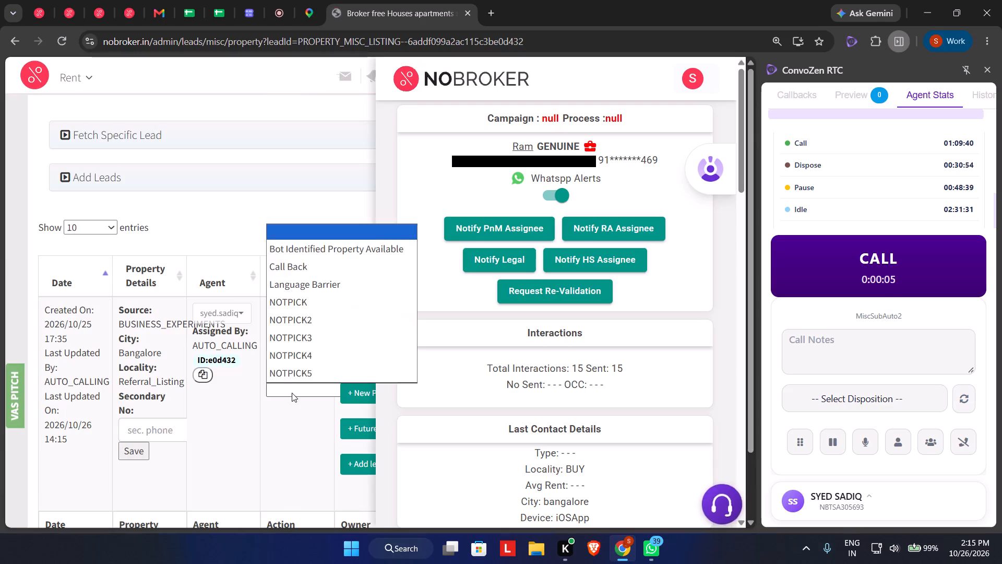
pyautogui.click(336, 305)
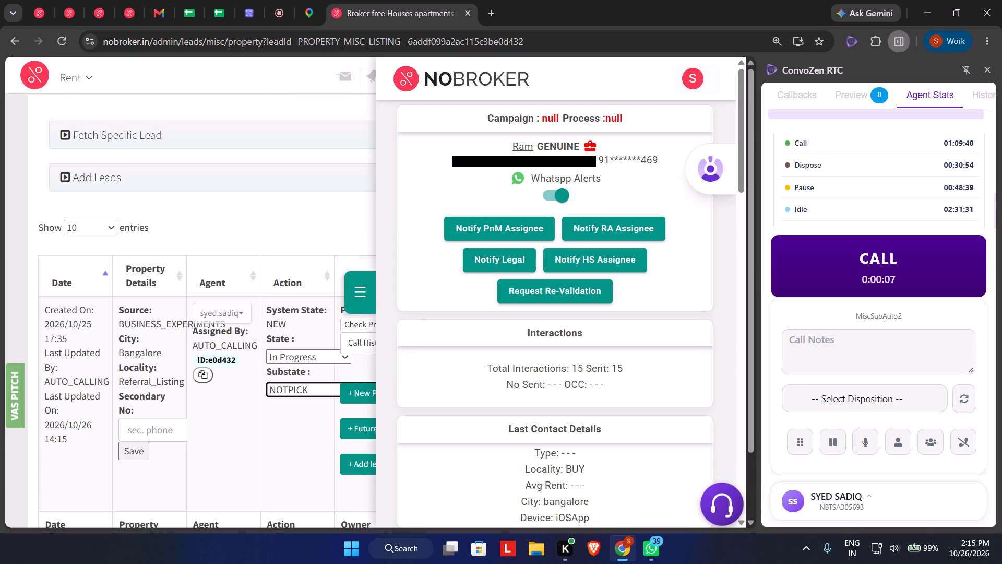
# Set the call disposition to Outbound, Not Picked and Voice Mail, end the call and submit it.
pyautogui.click(915, 398)
pyautogui.moveTo(882, 437); pyautogui.dragTo(876, 453)
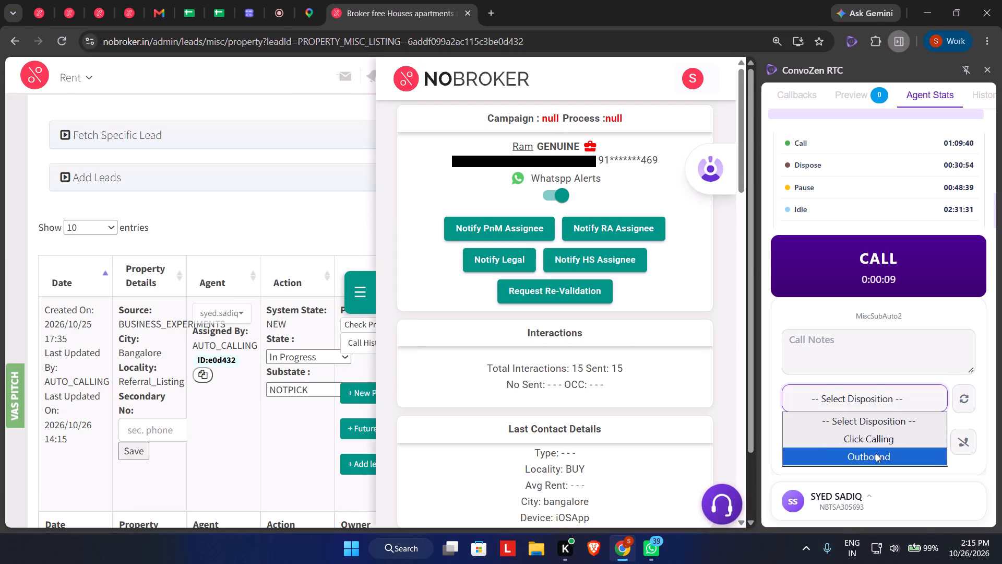
pyautogui.moveTo(876, 453); pyautogui.dragTo(875, 453)
pyautogui.click(861, 399)
pyautogui.click(867, 437)
pyautogui.click(852, 384)
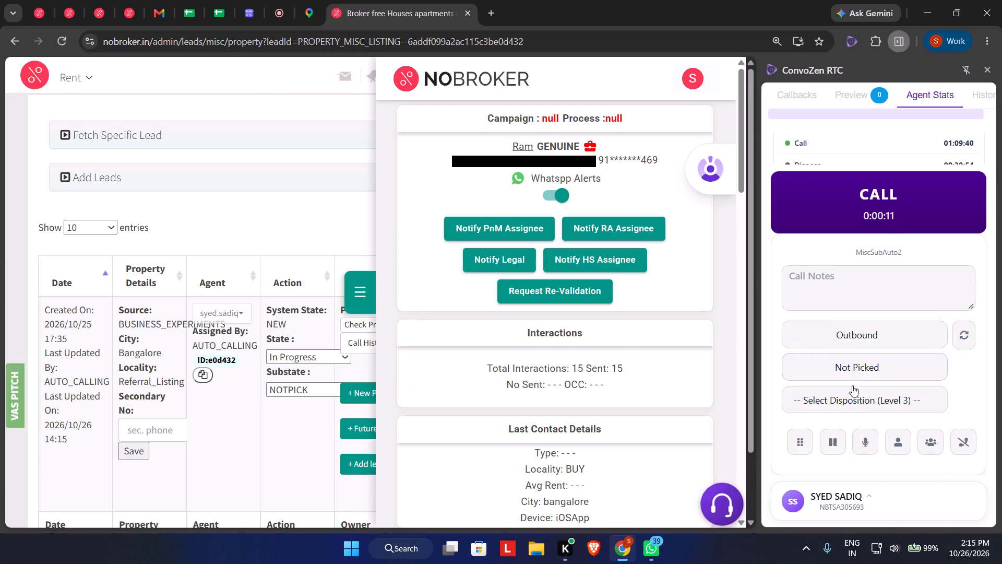
pyautogui.click(854, 390)
pyautogui.click(855, 487)
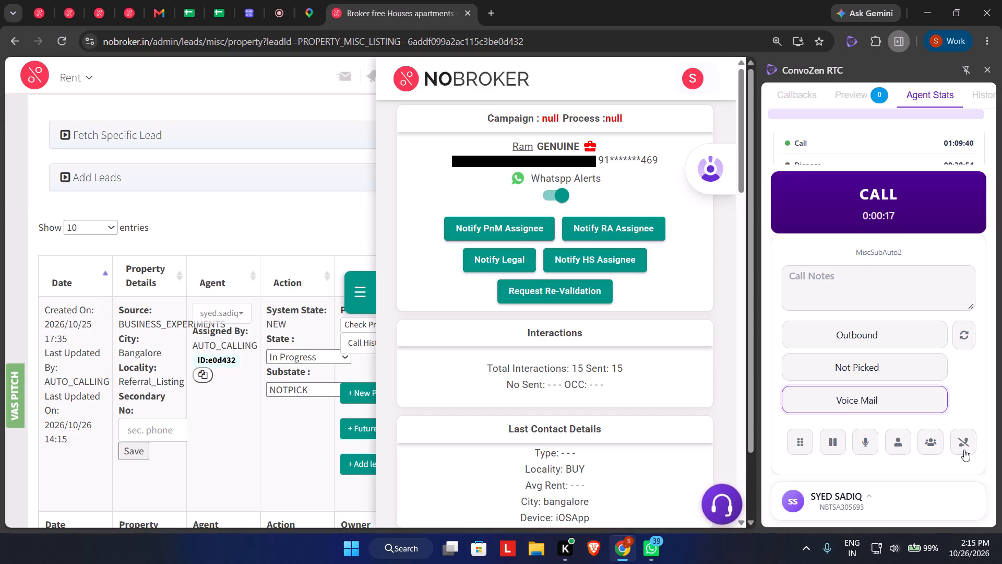
pyautogui.click(964, 450)
pyautogui.click(865, 454)
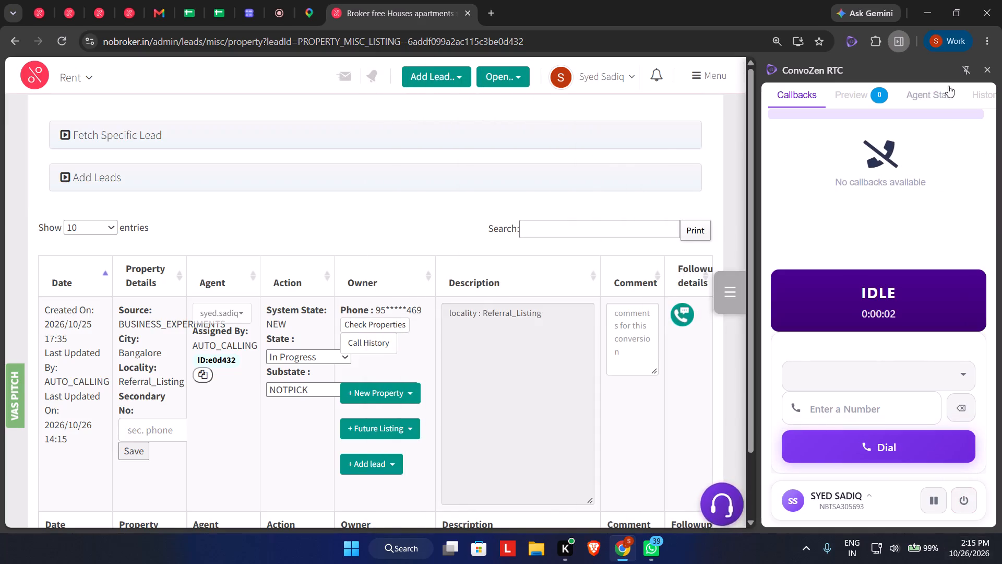
# Open the agent stats to check the time spent in each call state.
pyautogui.click(923, 111)
pyautogui.click(926, 102)
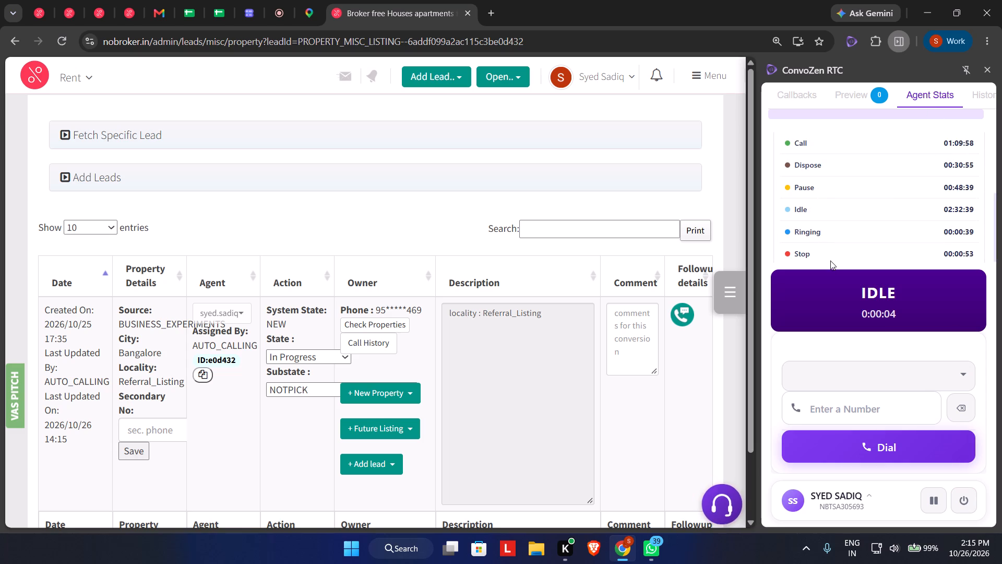
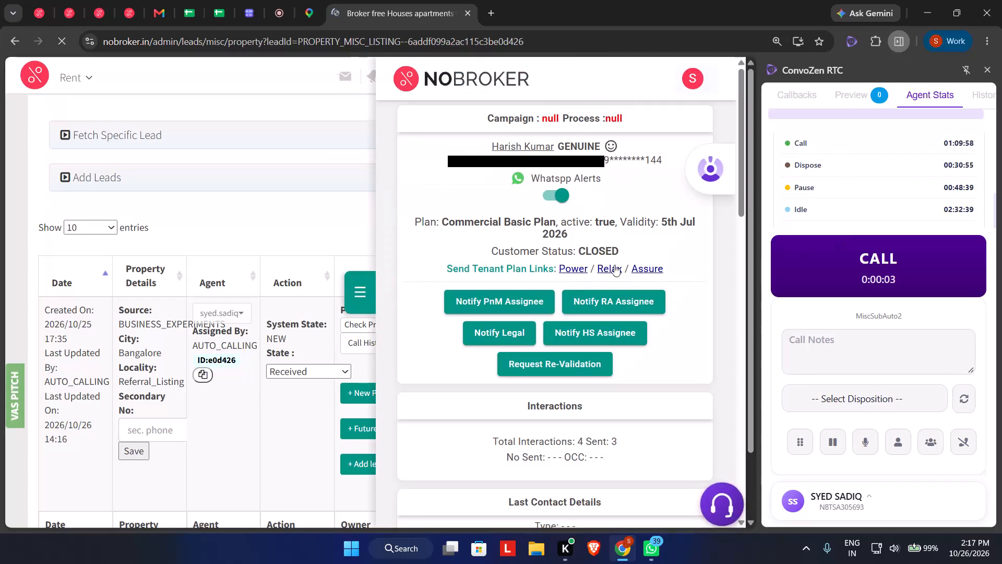
# Review the caller's customer details, including plan, interactions, property details and last three calls.
pyautogui.scroll(-3, 638, 266)
pyautogui.scroll(4, 637, 261)
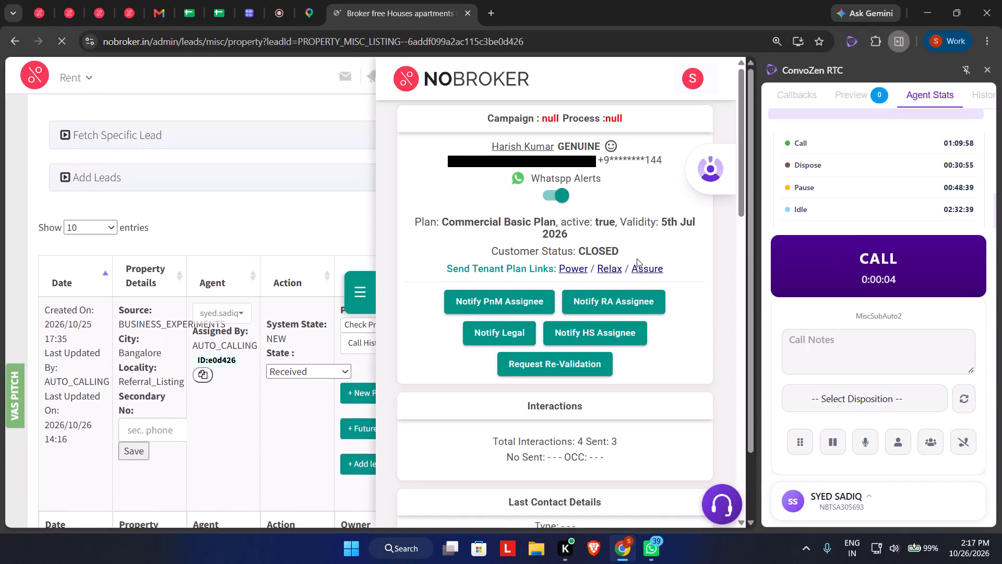
pyautogui.scroll(-9, 614, 211)
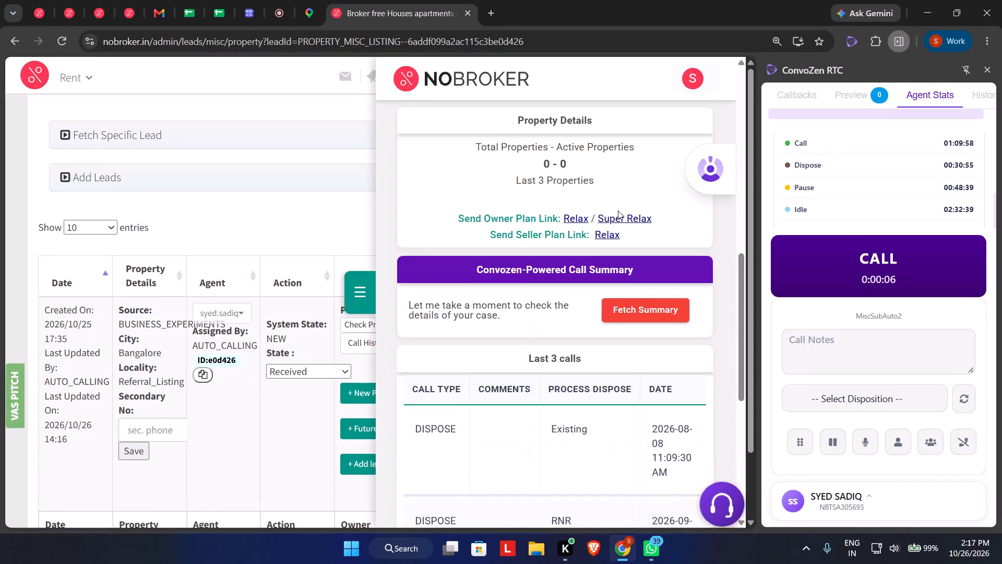
pyautogui.scroll(10, 610, 207)
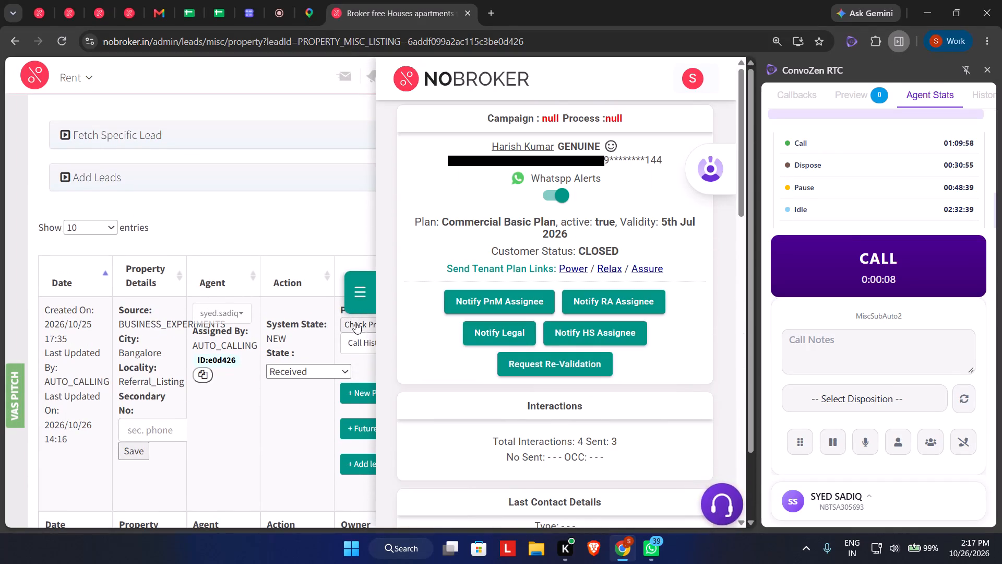
# Check the lead owner's existing properties in the Listing Dashboard, then close it and return to the lead.
pyautogui.click(355, 324)
pyautogui.click(363, 323)
pyautogui.scroll(-20, 469, 264)
pyautogui.scroll(8, 467, 266)
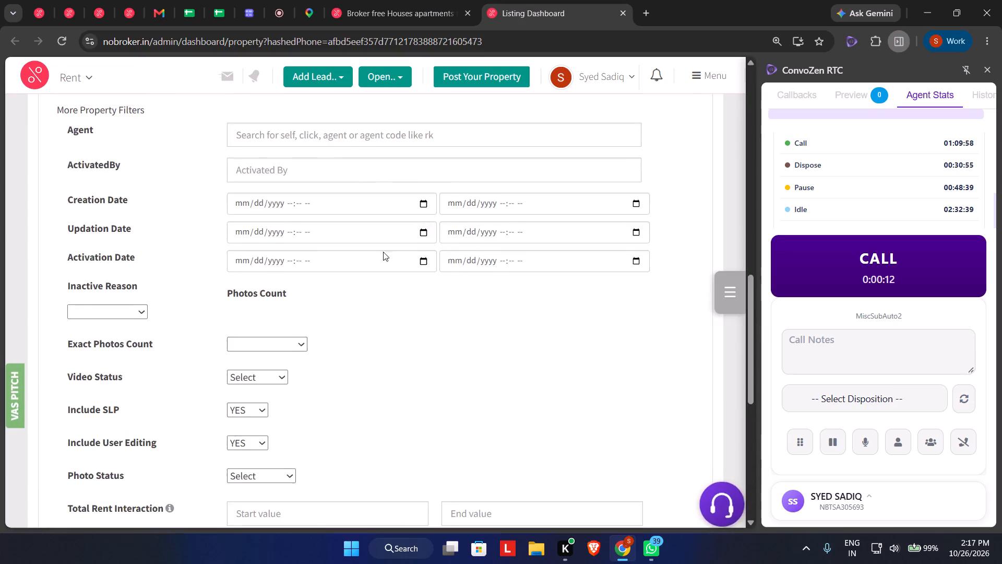
pyautogui.scroll(3, 383, 252)
pyautogui.click(621, 14)
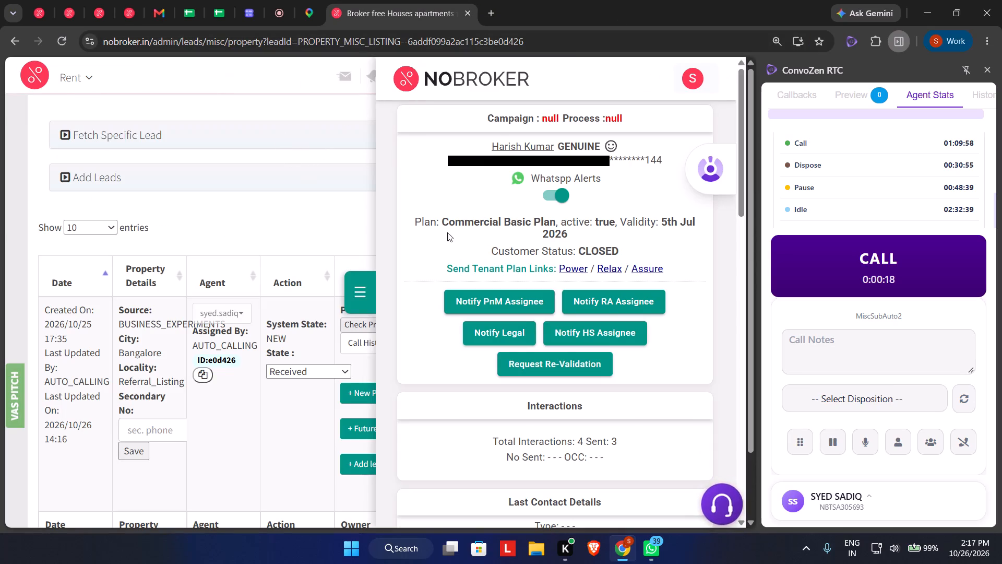
# Consult the Call flow script sheet of the outbound call script, from the closing questions up to the call opening.
pyautogui.scroll(3, 205, 227)
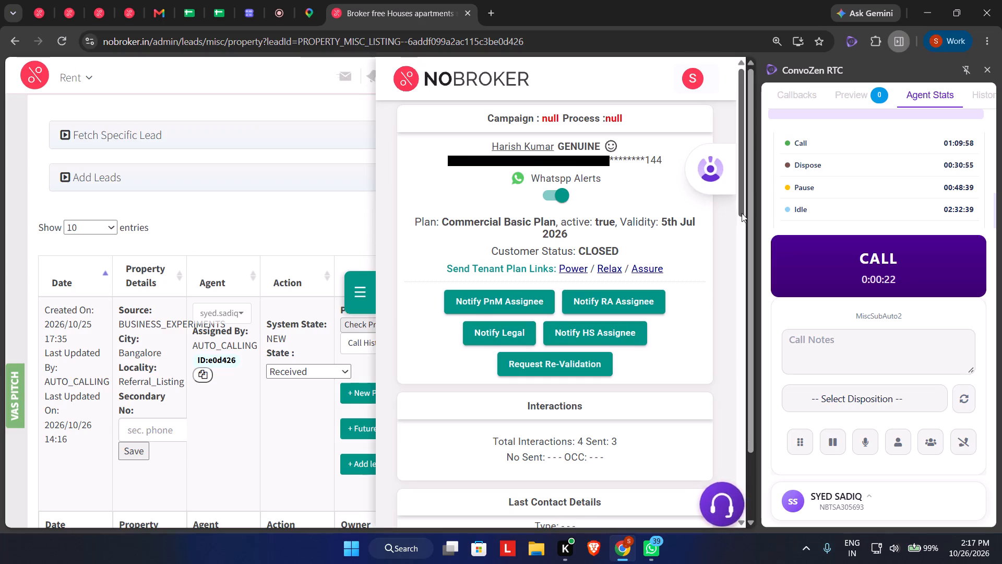
pyautogui.moveTo(741, 211); pyautogui.dragTo(742, 194)
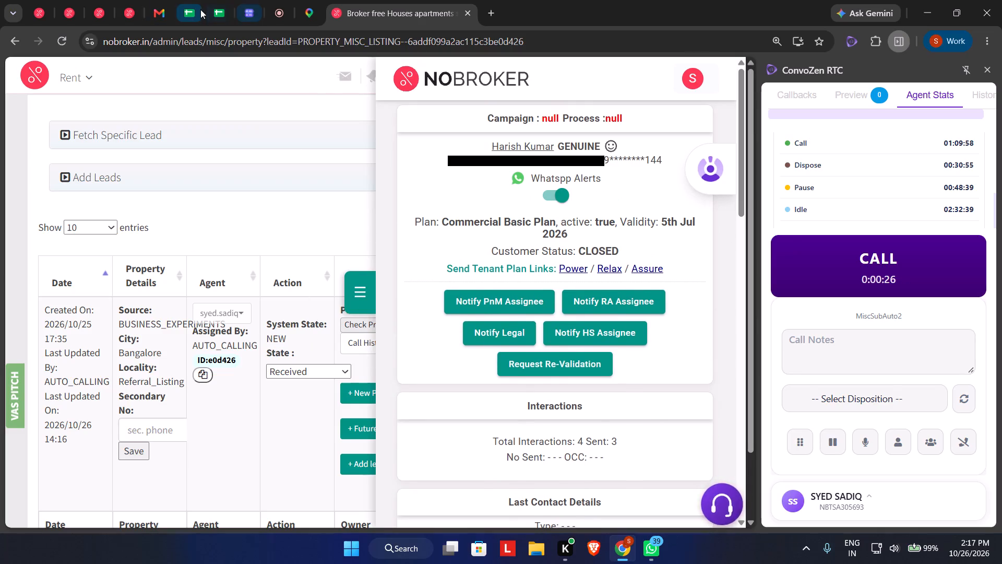
pyautogui.click(218, 14)
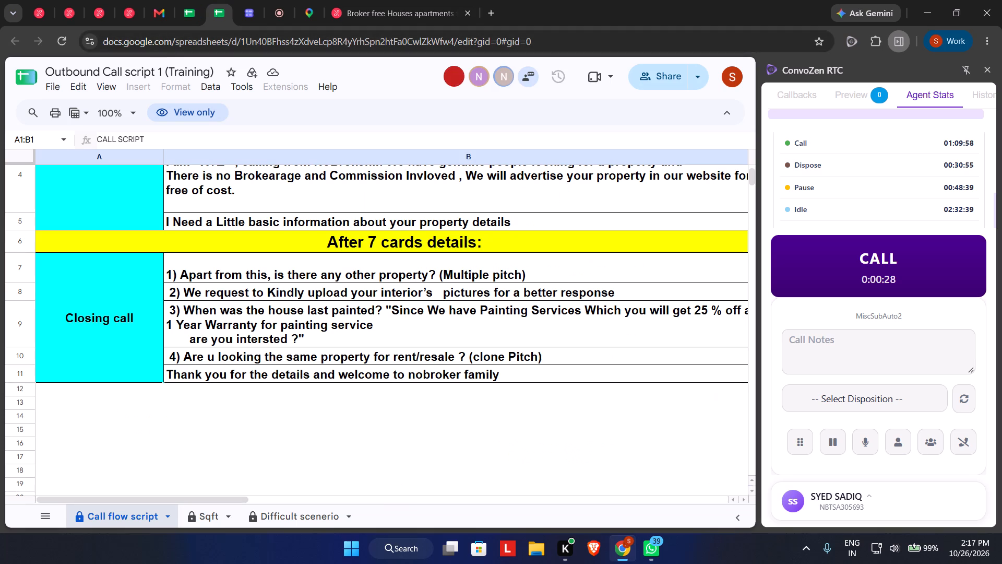
pyautogui.scroll(3, 200, 298)
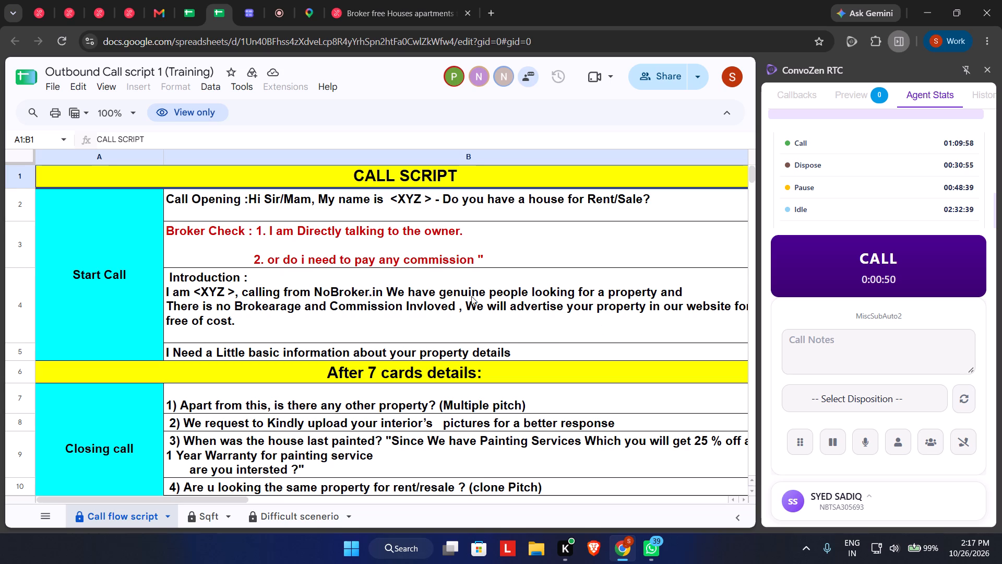
pyautogui.scroll(3, 391, 240)
pyautogui.click(379, 0)
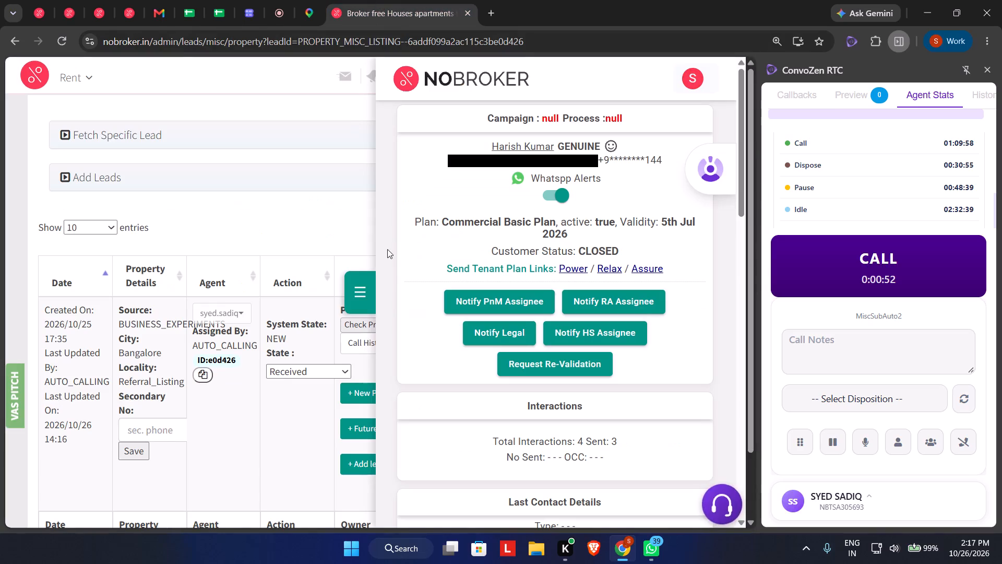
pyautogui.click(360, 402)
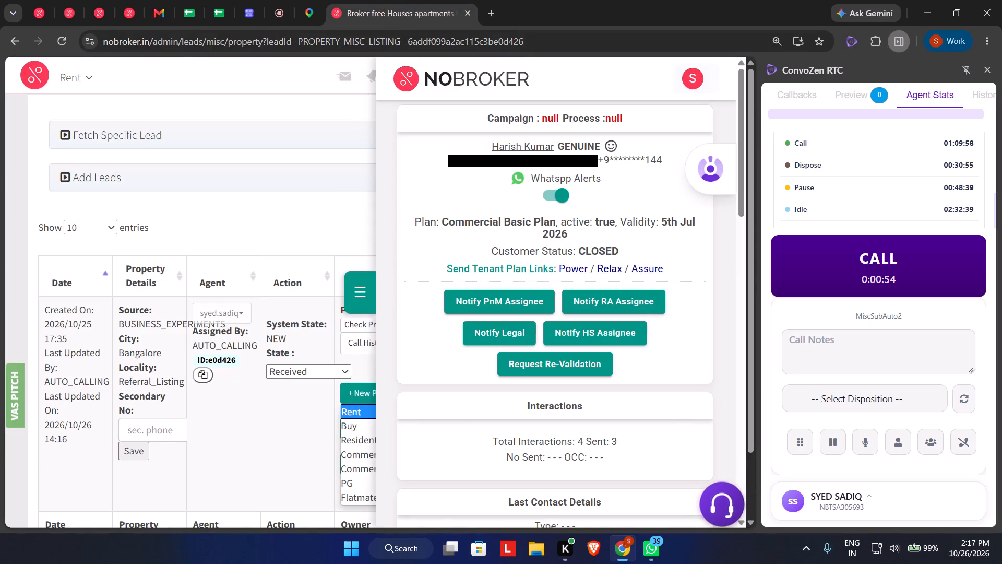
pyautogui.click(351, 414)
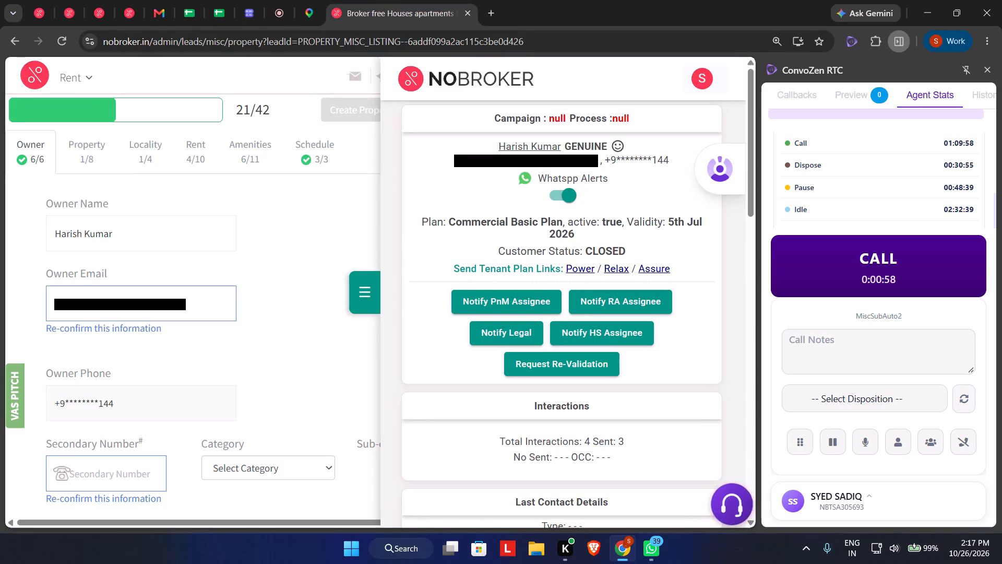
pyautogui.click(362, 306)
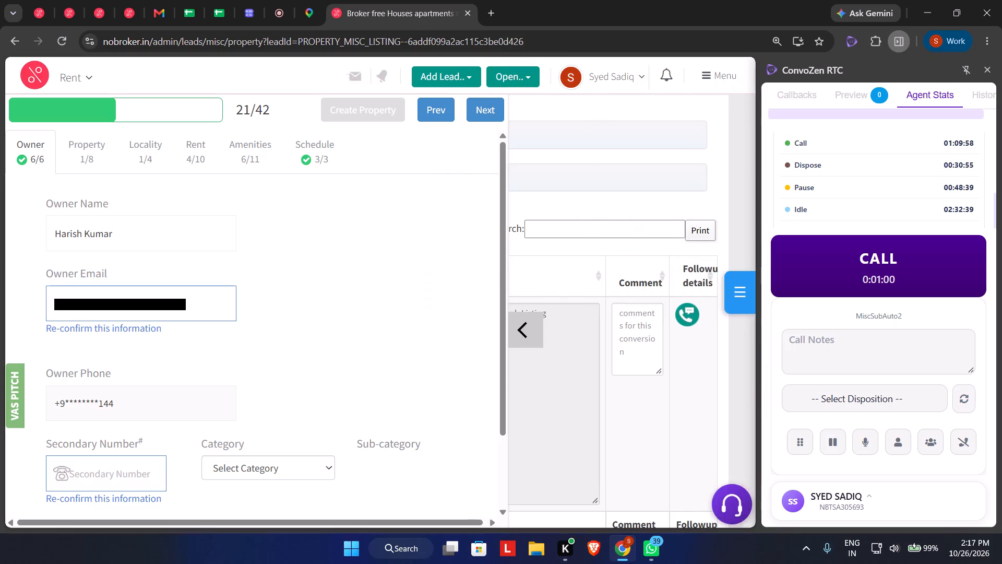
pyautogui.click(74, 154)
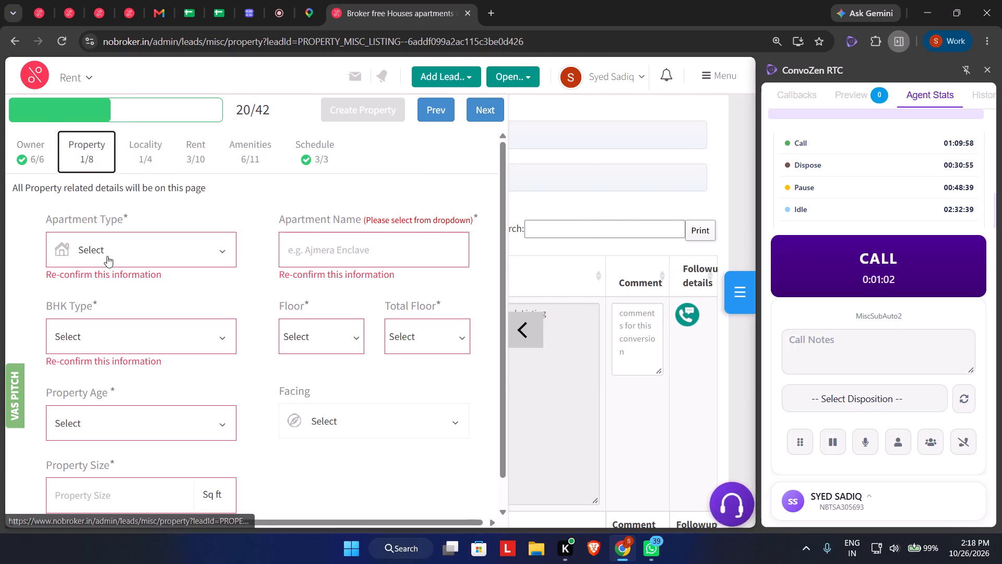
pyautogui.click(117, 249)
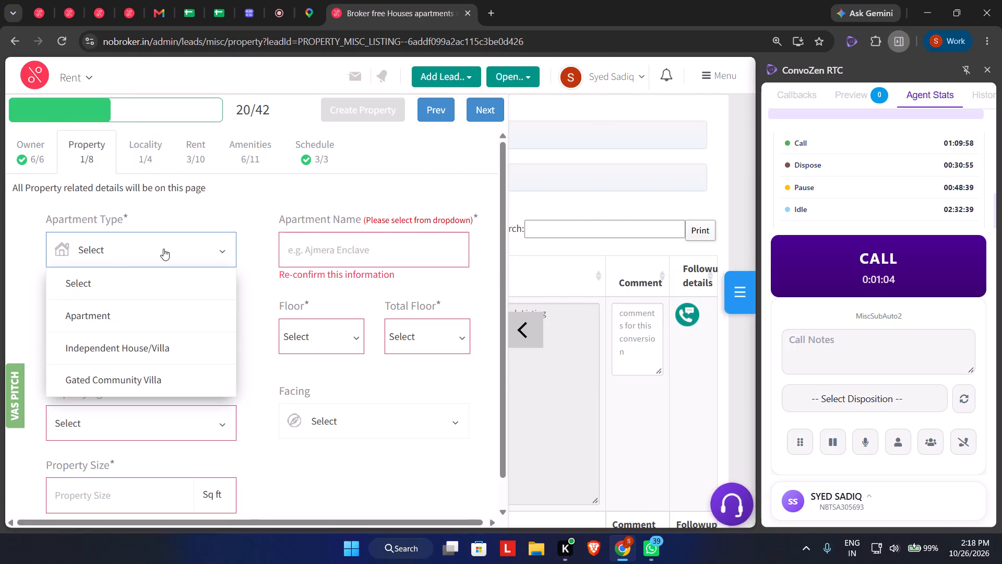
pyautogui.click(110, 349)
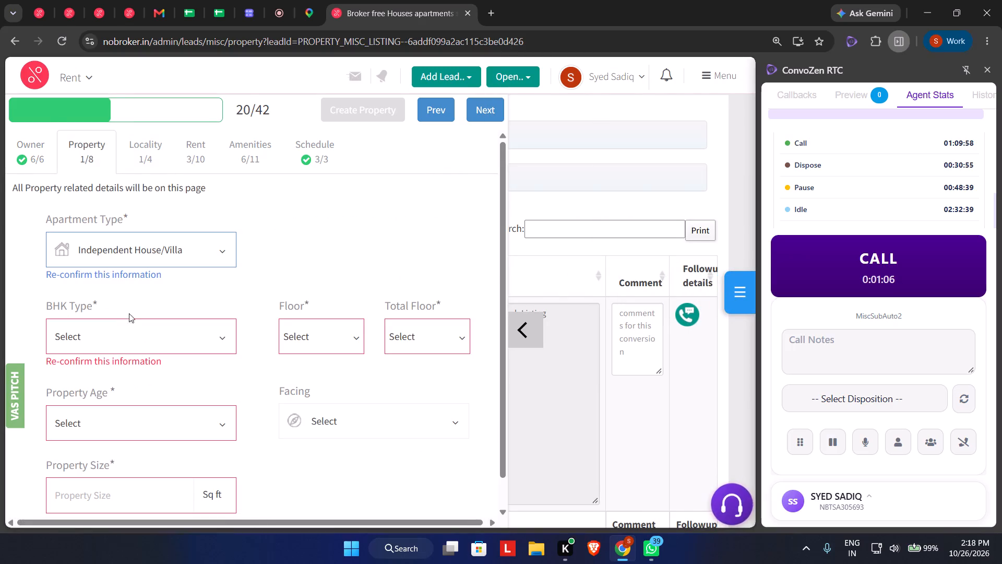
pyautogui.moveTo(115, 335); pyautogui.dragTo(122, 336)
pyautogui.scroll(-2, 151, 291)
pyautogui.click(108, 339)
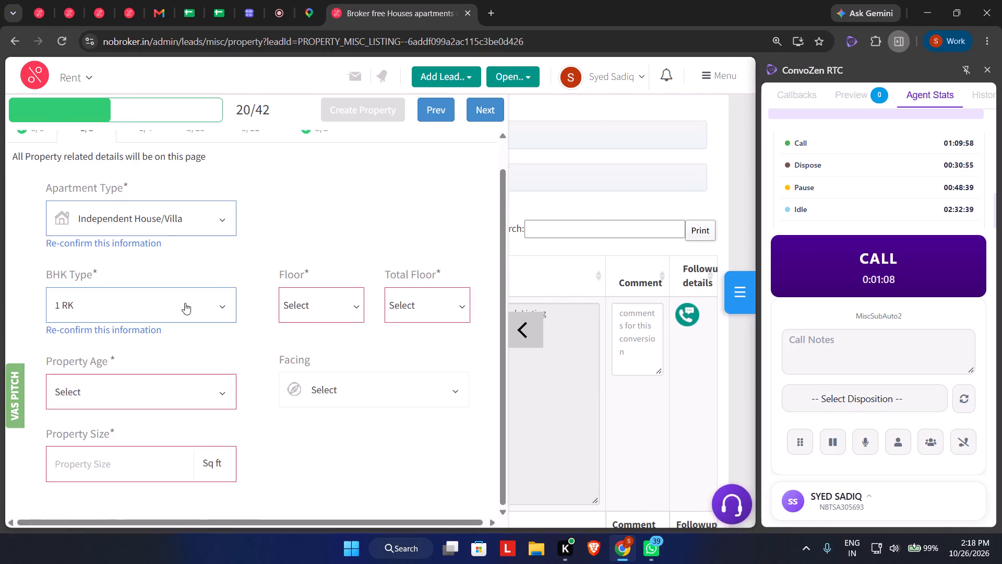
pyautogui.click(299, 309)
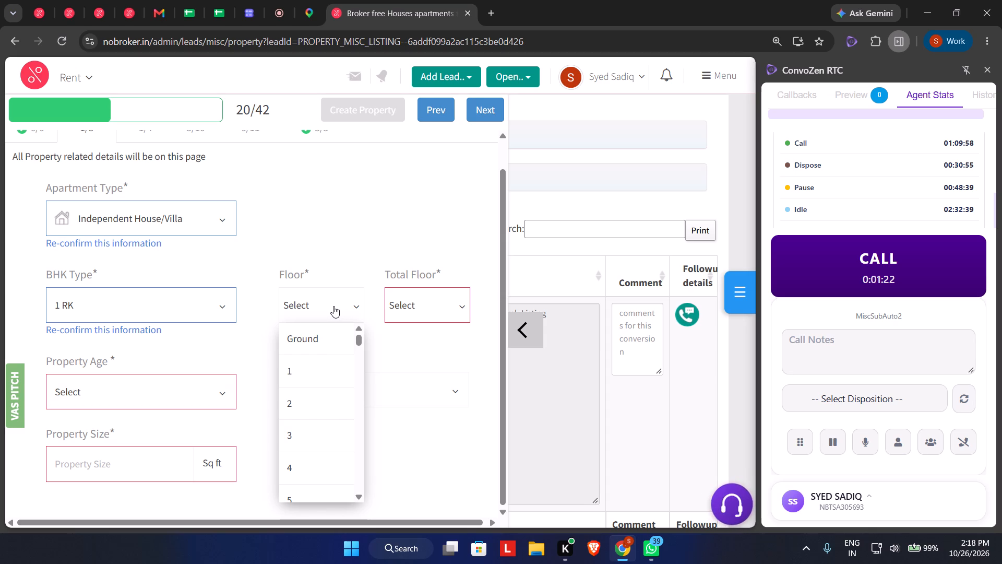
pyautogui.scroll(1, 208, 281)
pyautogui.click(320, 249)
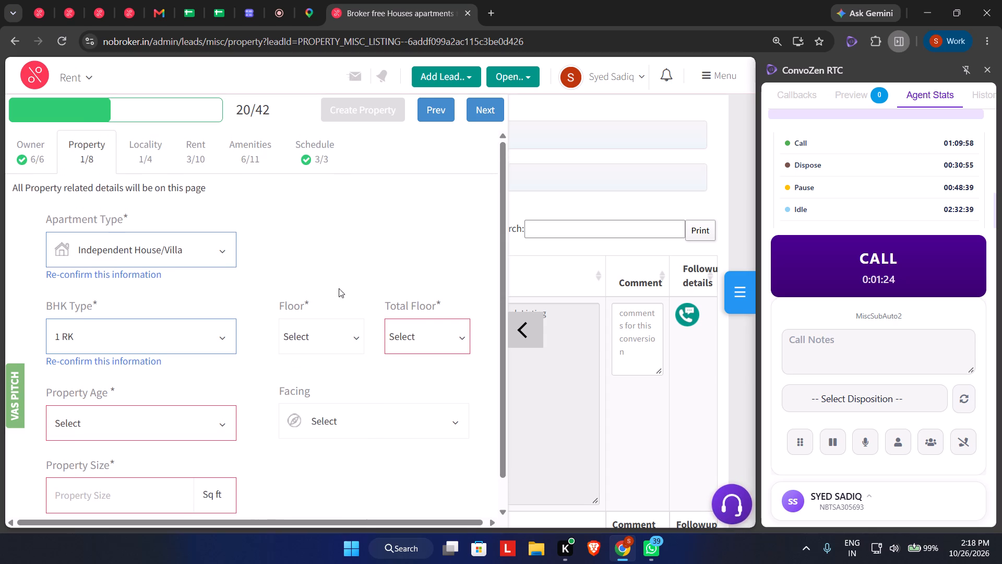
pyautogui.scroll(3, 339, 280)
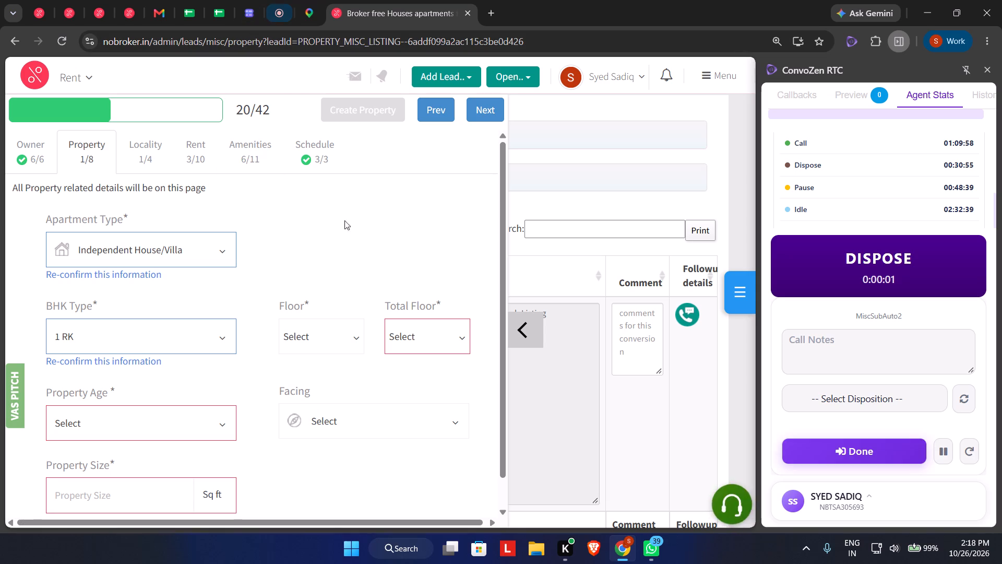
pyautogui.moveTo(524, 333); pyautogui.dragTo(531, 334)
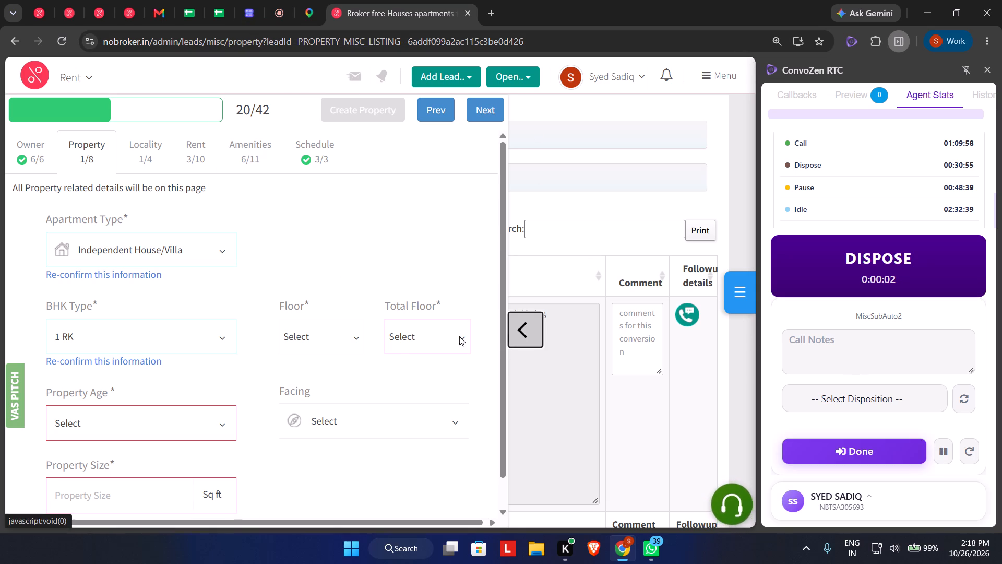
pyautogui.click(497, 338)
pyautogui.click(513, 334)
pyautogui.click(271, 365)
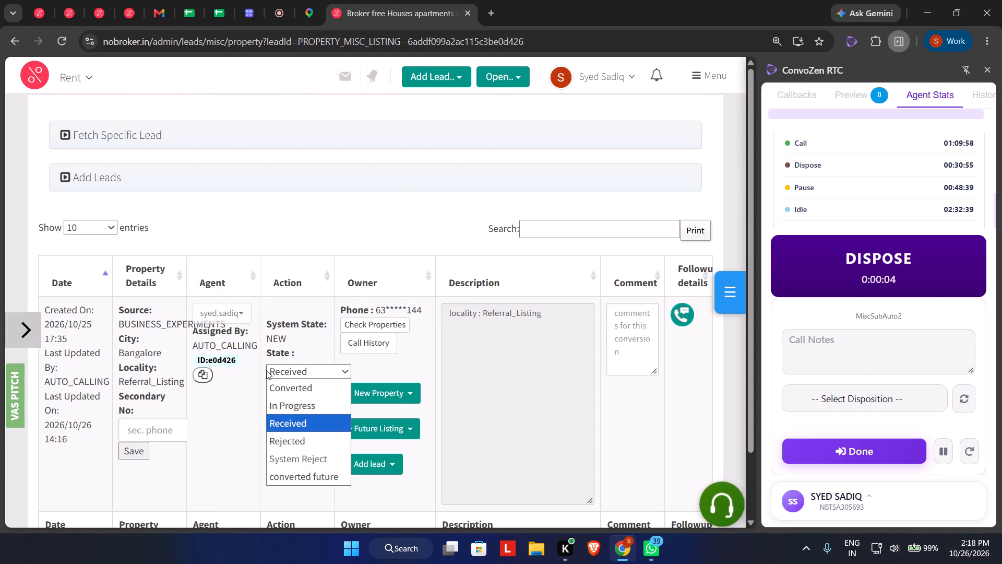
pyautogui.click(306, 440)
pyautogui.click(290, 395)
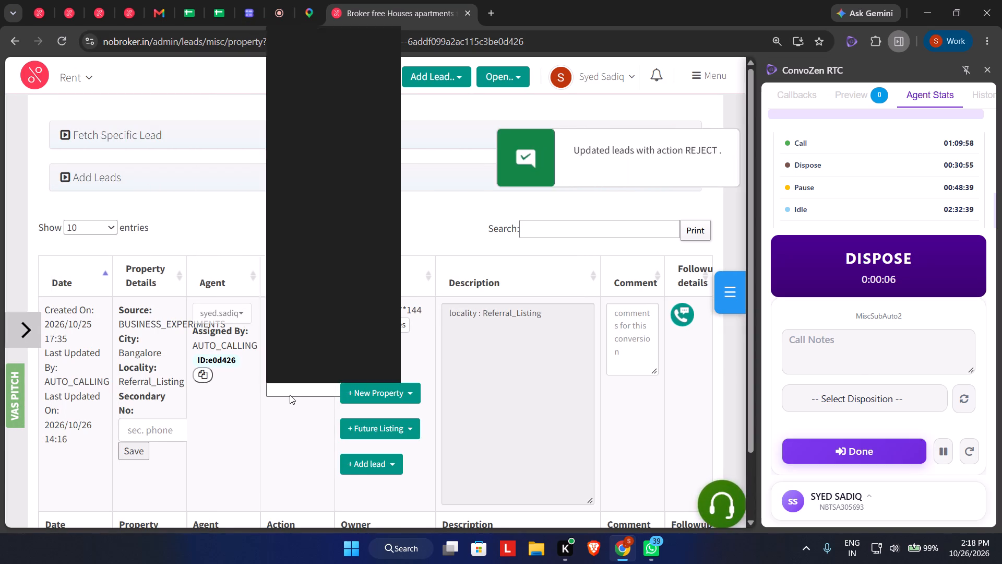
pyautogui.click(288, 232)
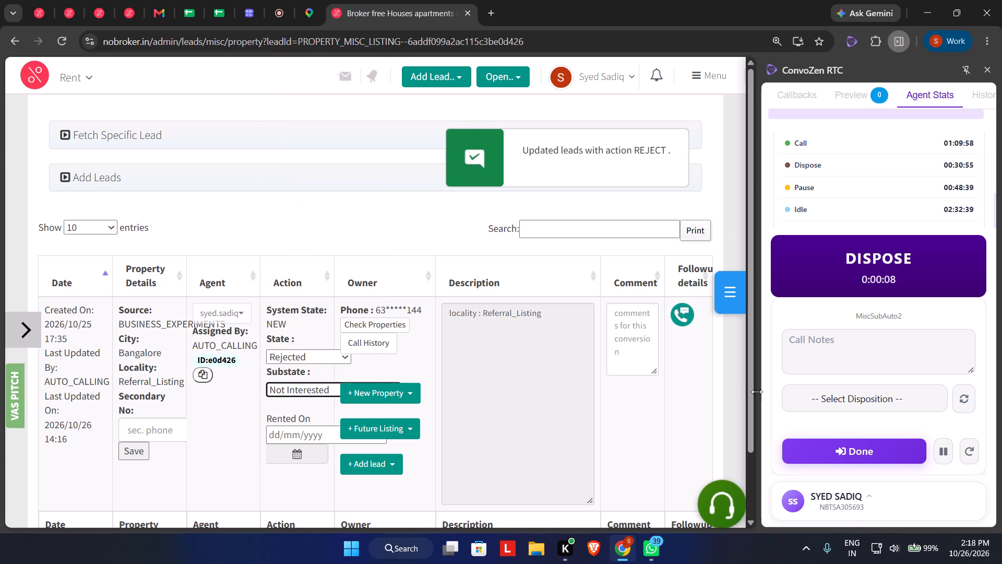
# Set the call disposition to Click Calling, Rejected and Not Interested, and submit it.
pyautogui.click(801, 403)
pyautogui.click(832, 440)
pyautogui.click(832, 403)
pyautogui.click(858, 498)
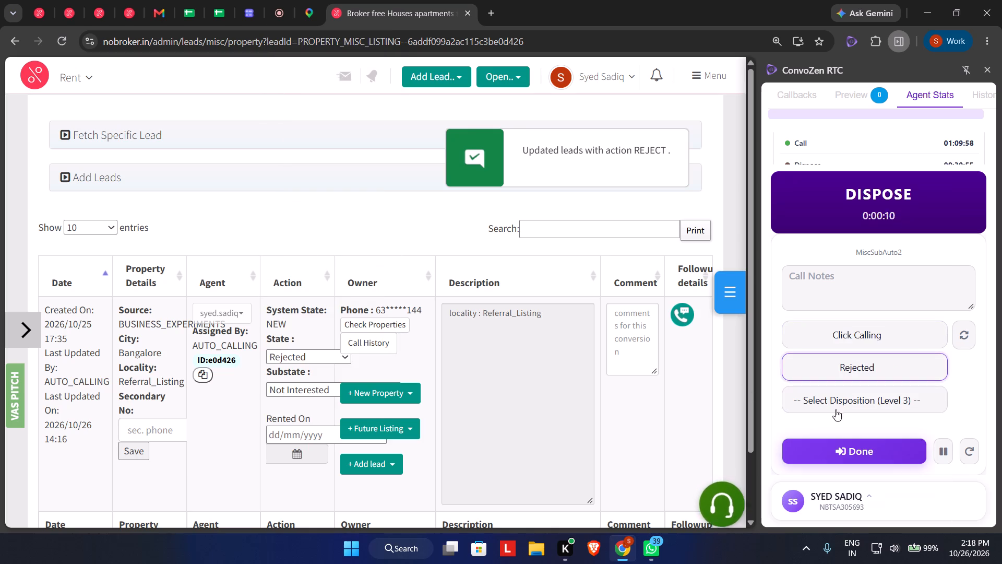
pyautogui.click(834, 408)
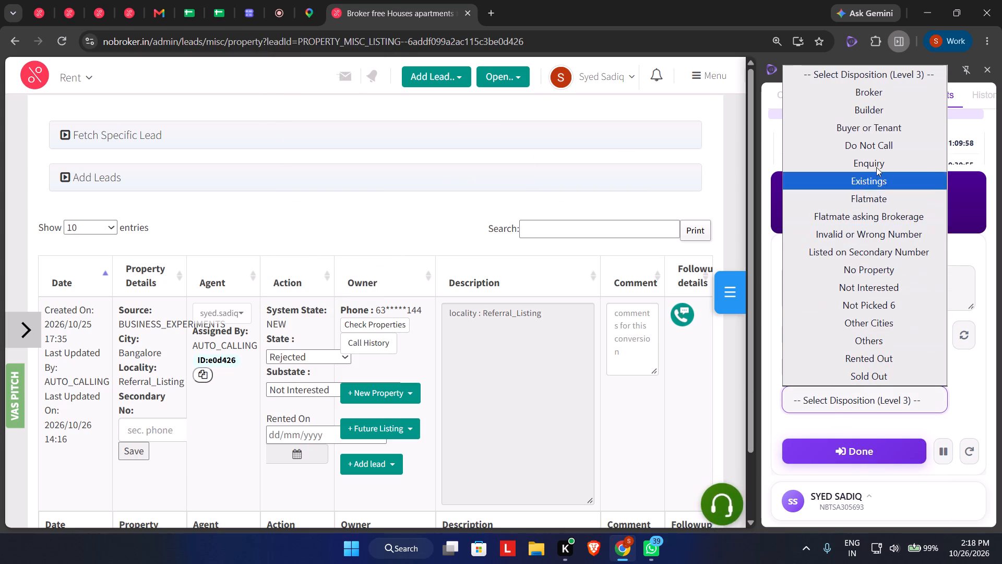
pyautogui.click(891, 287)
pyautogui.click(848, 455)
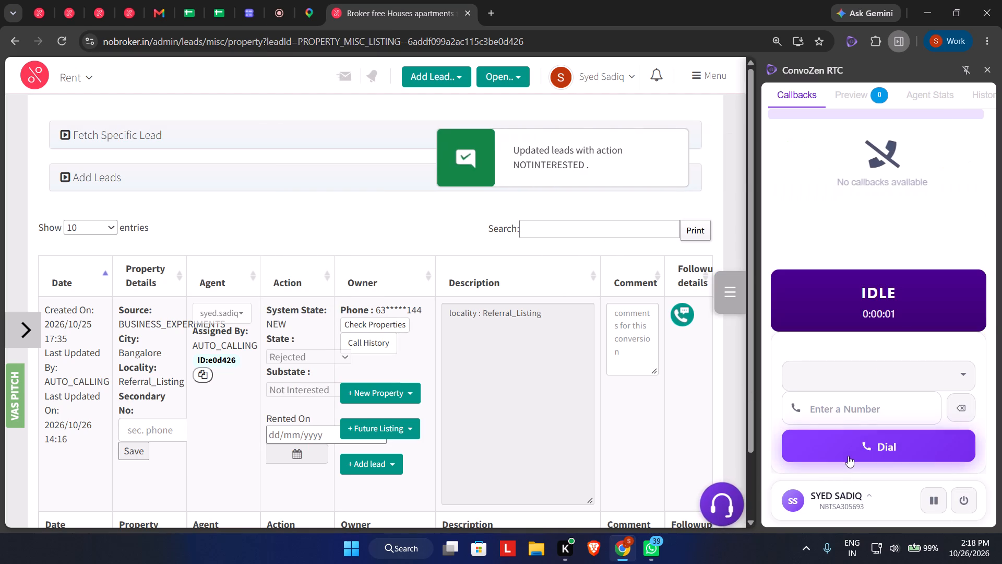
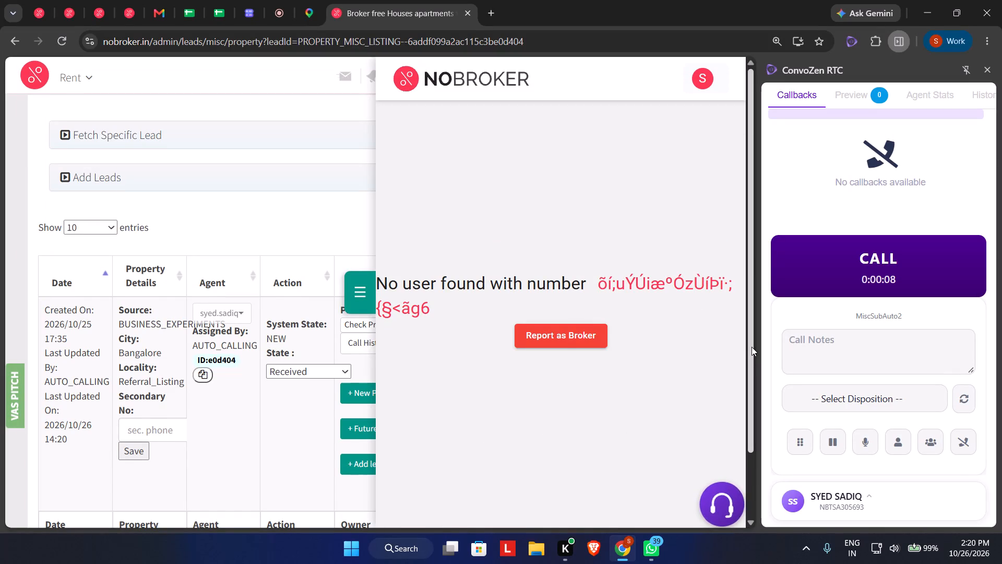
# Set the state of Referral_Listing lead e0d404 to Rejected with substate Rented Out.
pyautogui.moveTo(751, 349); pyautogui.dragTo(752, 337)
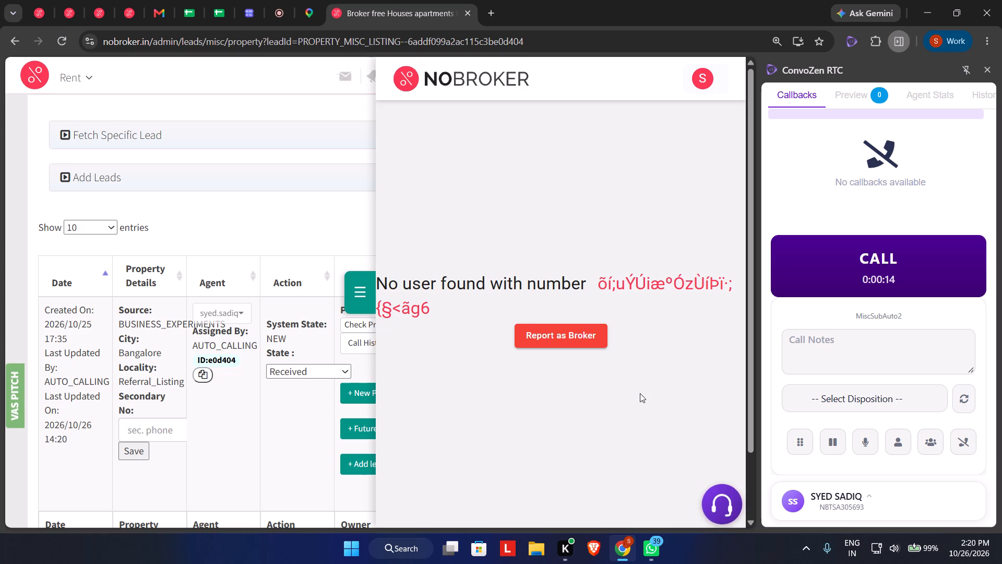
pyautogui.click(304, 370)
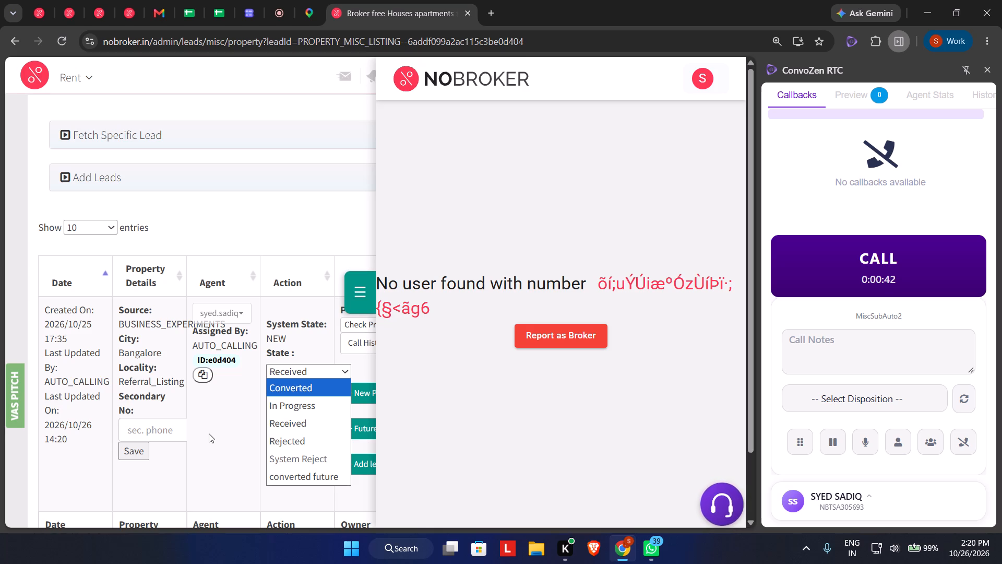
pyautogui.click(296, 444)
pyautogui.click(315, 395)
pyautogui.click(347, 300)
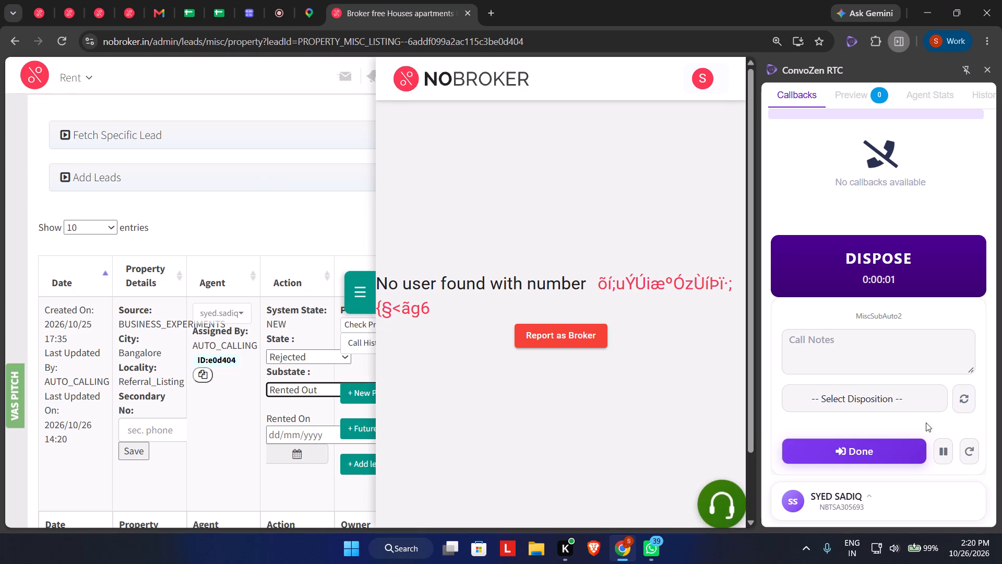
# Set the call disposition to Click Calling, Rejected and Rented Out, and submit it.
pyautogui.click(905, 410)
pyautogui.click(899, 432)
pyautogui.click(883, 406)
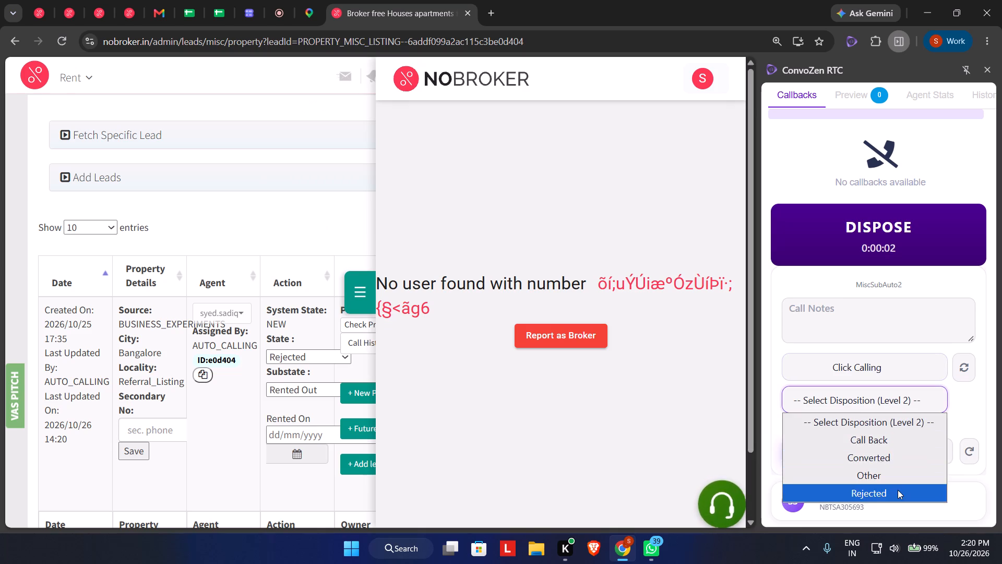
pyautogui.click(898, 490)
pyautogui.click(875, 400)
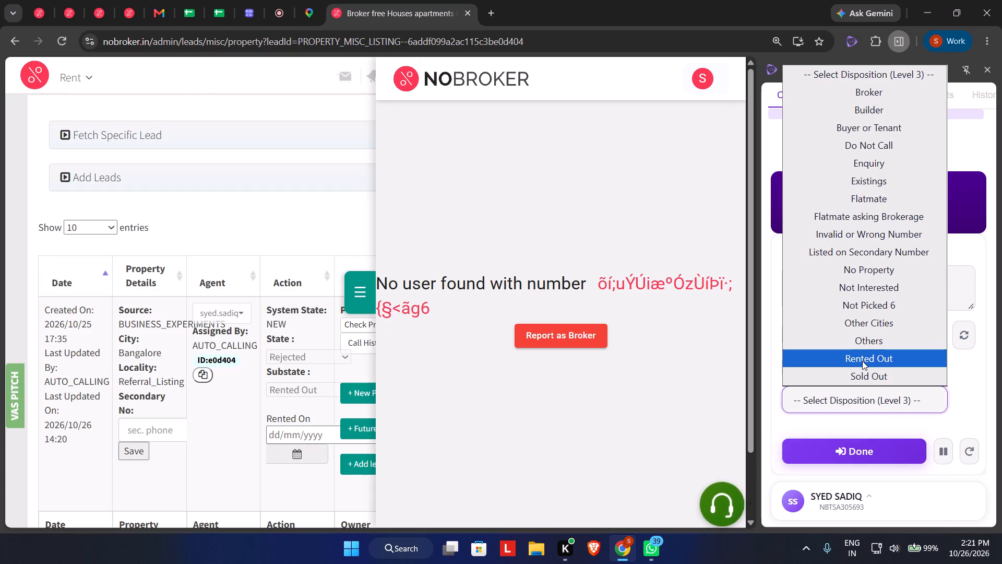
pyautogui.click(862, 361)
pyautogui.click(843, 454)
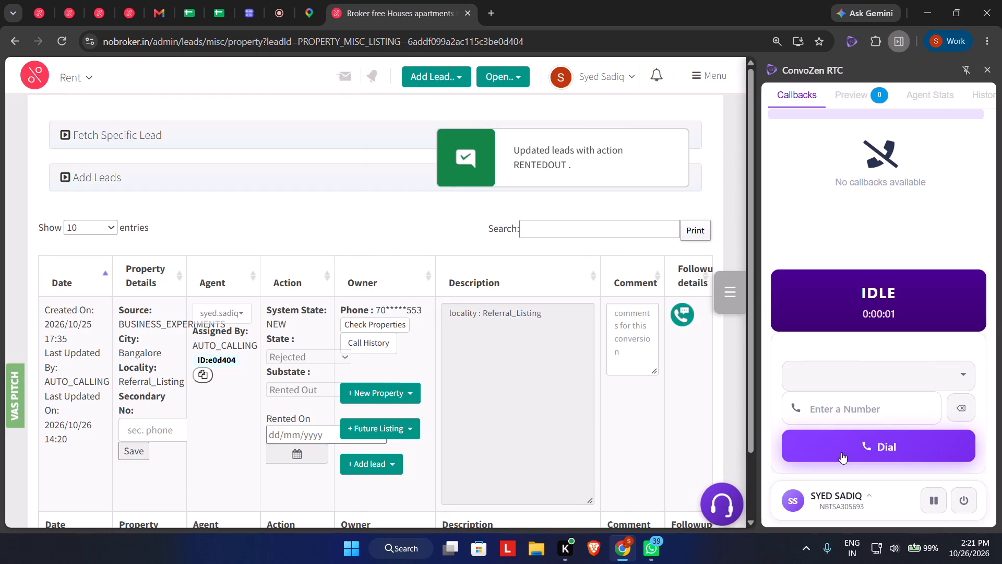
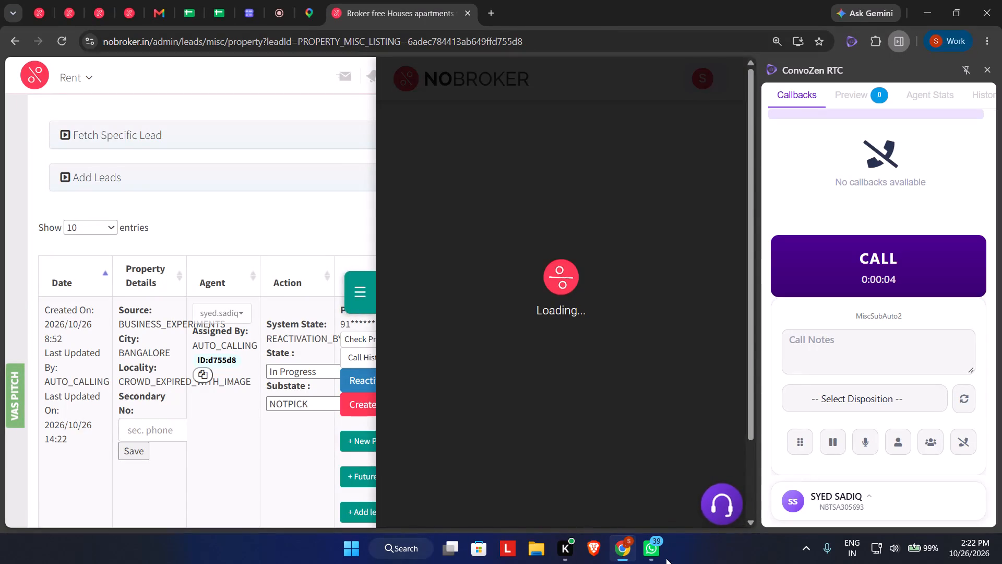
pyautogui.scroll(-1, 575, 416)
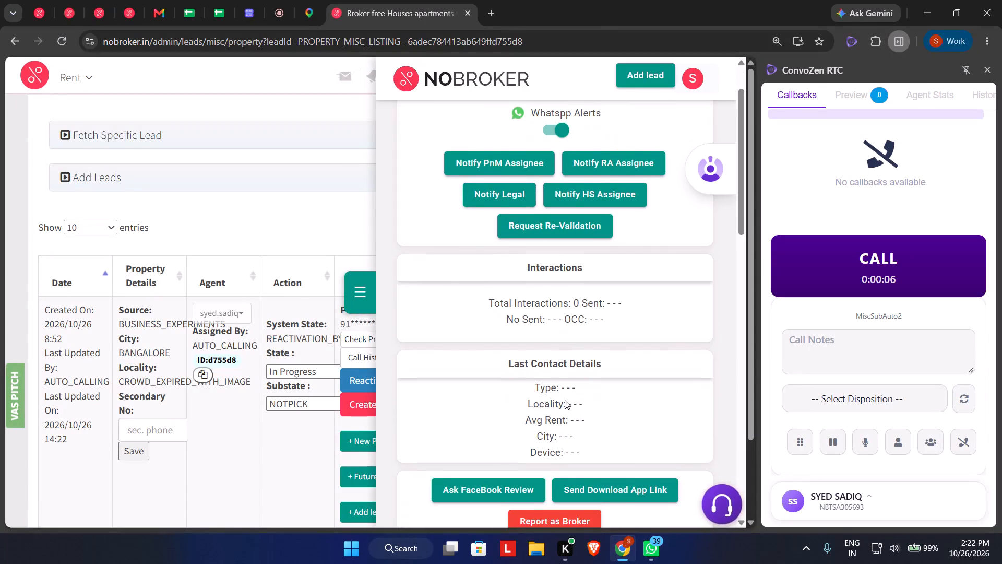
pyautogui.scroll(-5, 565, 399)
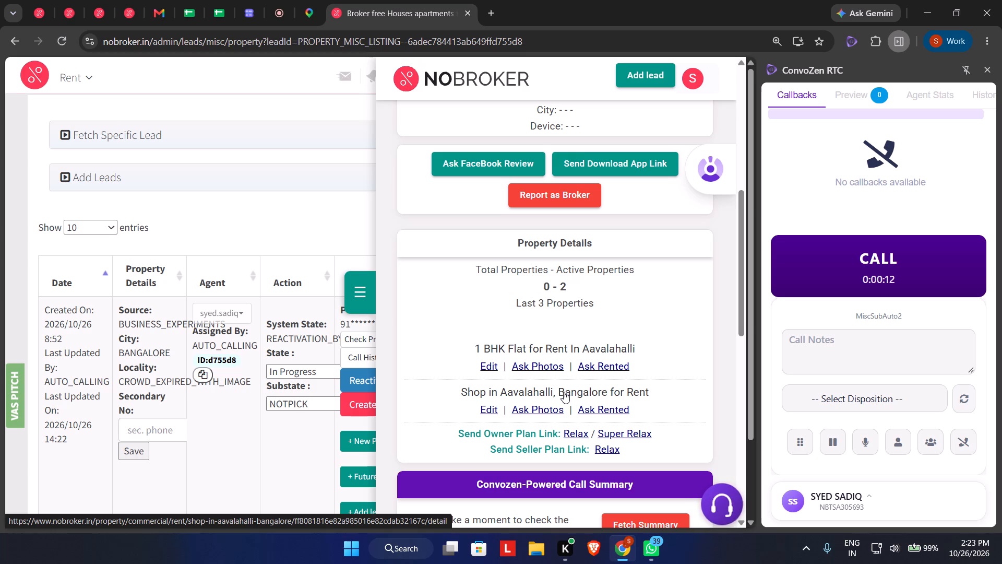
pyautogui.scroll(2, 564, 392)
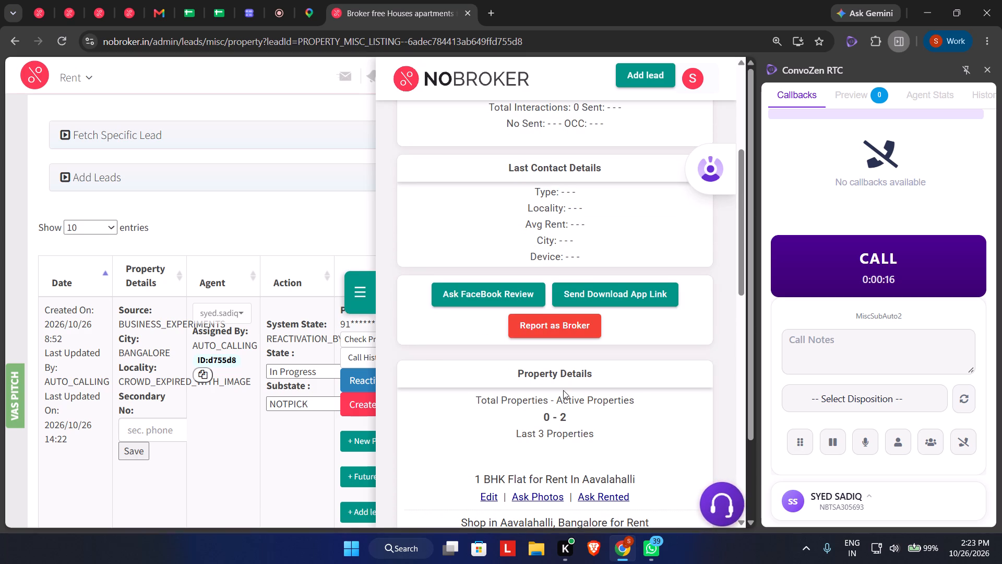
pyautogui.scroll(-1, 526, 390)
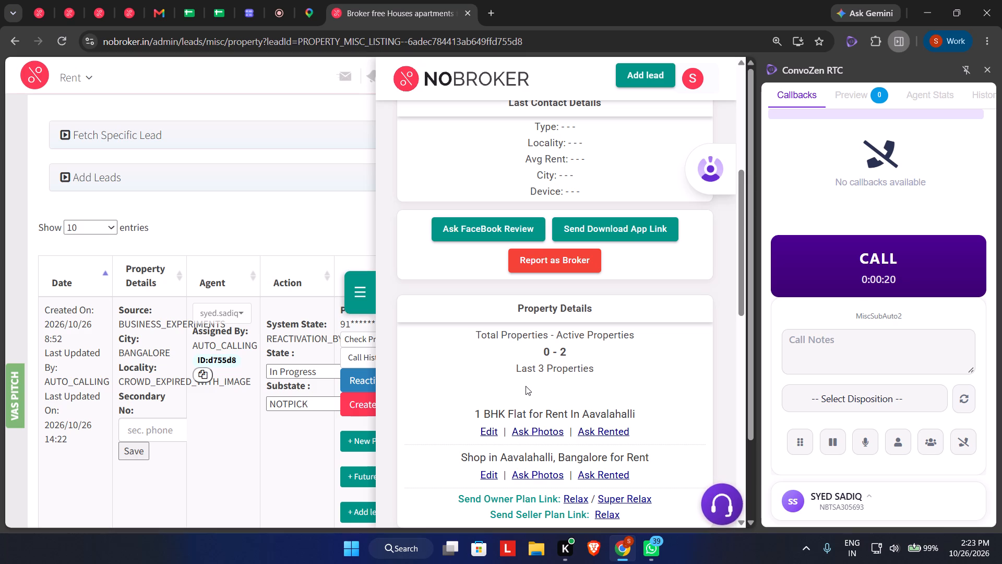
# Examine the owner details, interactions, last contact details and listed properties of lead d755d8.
pyautogui.scroll(-3, 526, 385)
pyautogui.scroll(4, 526, 385)
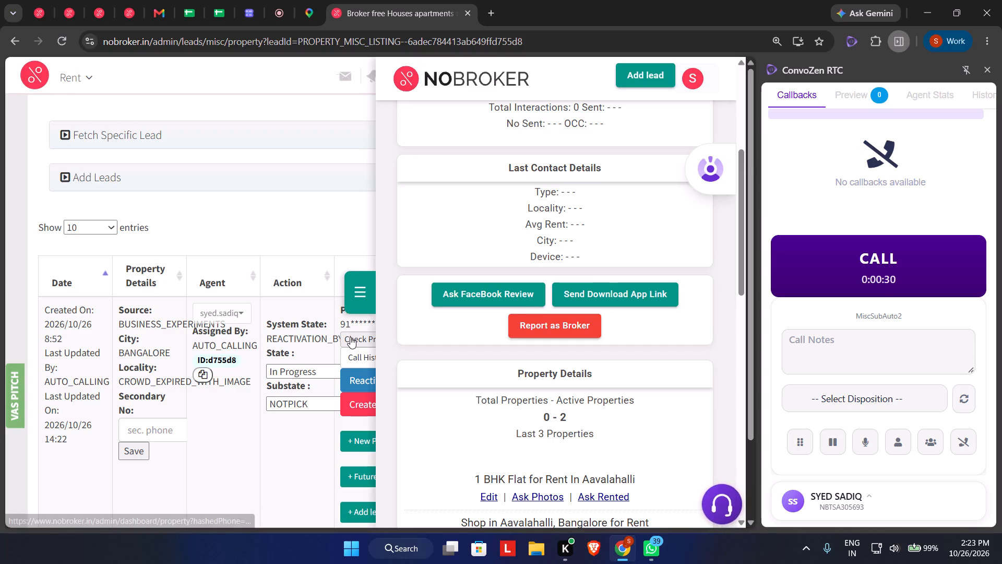
pyautogui.scroll(6, 497, 378)
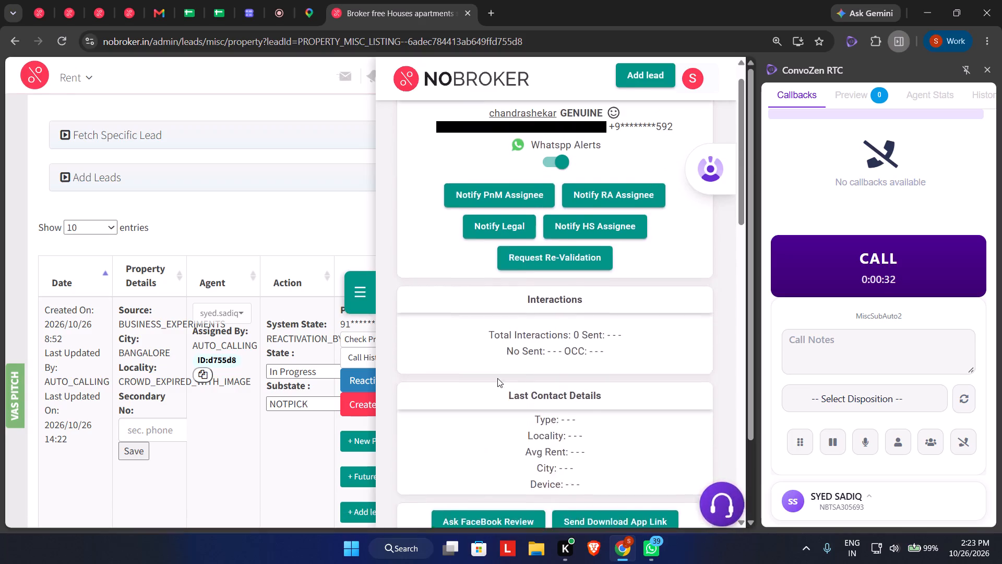
pyautogui.scroll(1, 497, 378)
pyautogui.scroll(-7, 496, 374)
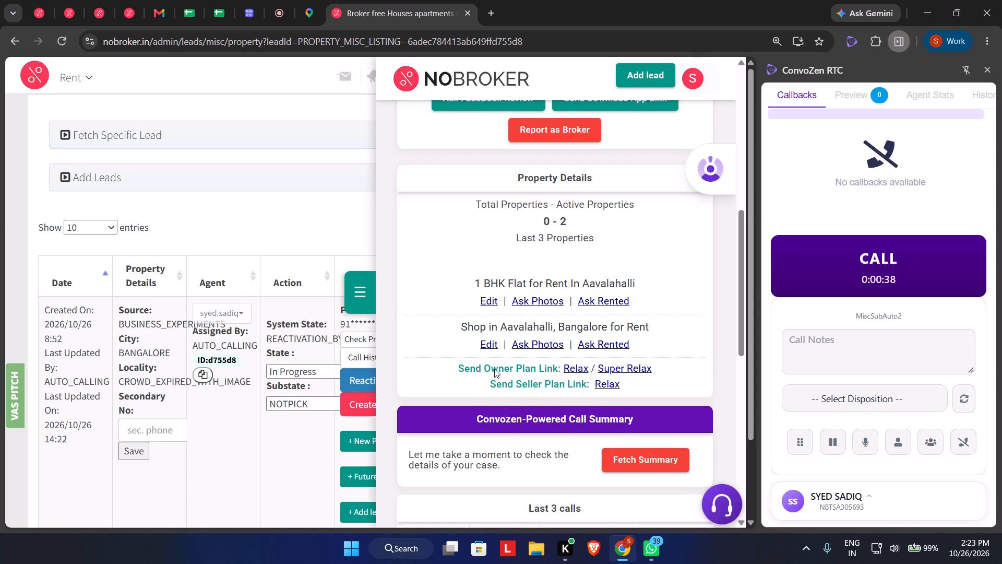
pyautogui.scroll(1, 494, 369)
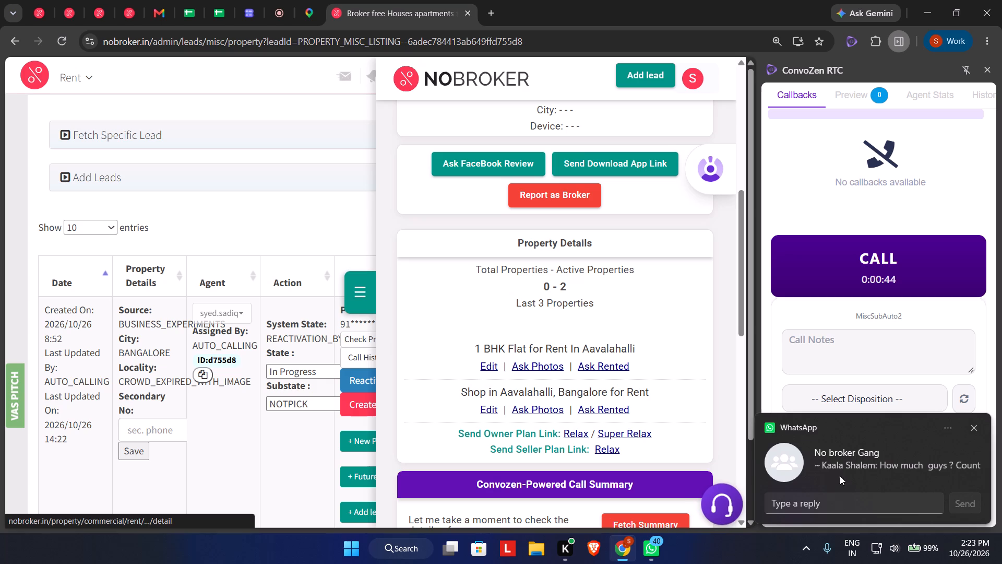
# Dismiss the WhatsApp notification and set the first level of the call disposition to Click Calling, opening the Level 2 choices.
pyautogui.click(973, 425)
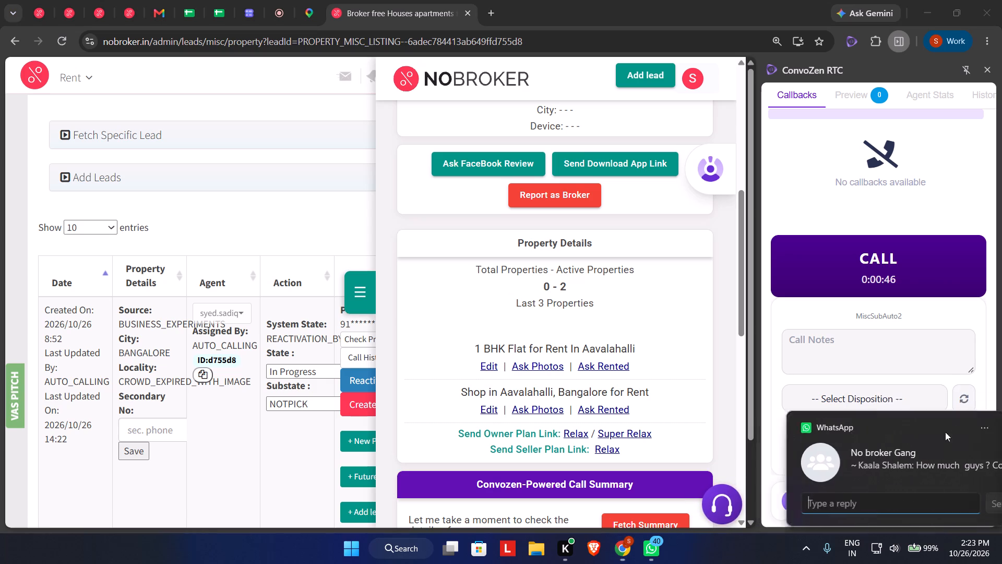
pyautogui.click(842, 413)
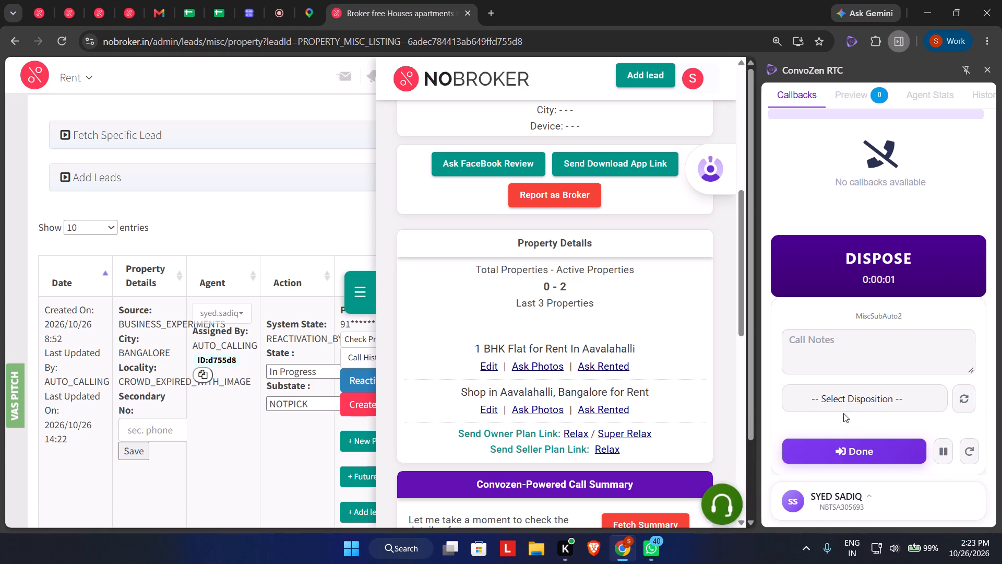
pyautogui.click(843, 405)
pyautogui.click(842, 450)
pyautogui.click(832, 379)
pyautogui.click(830, 410)
pyautogui.click(830, 394)
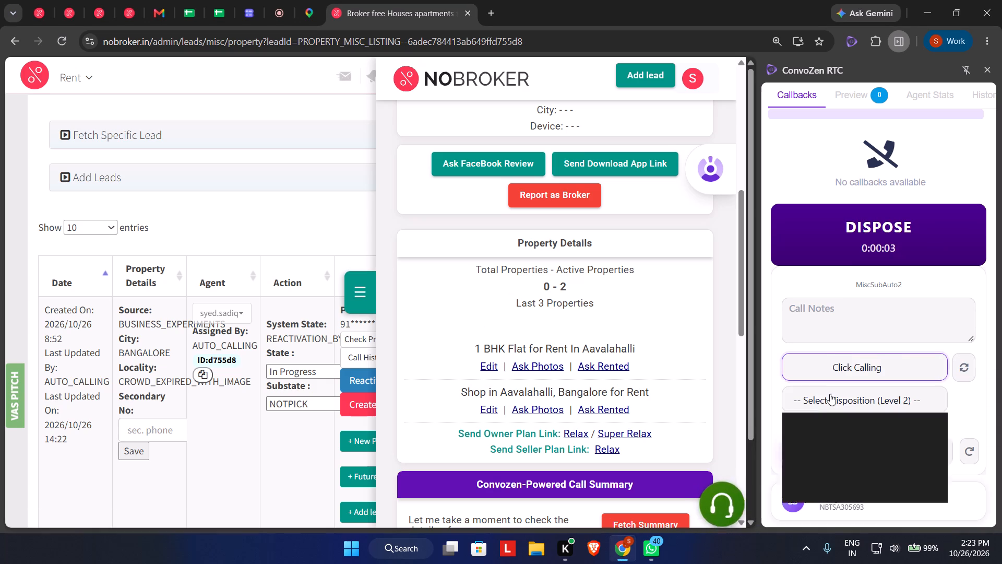
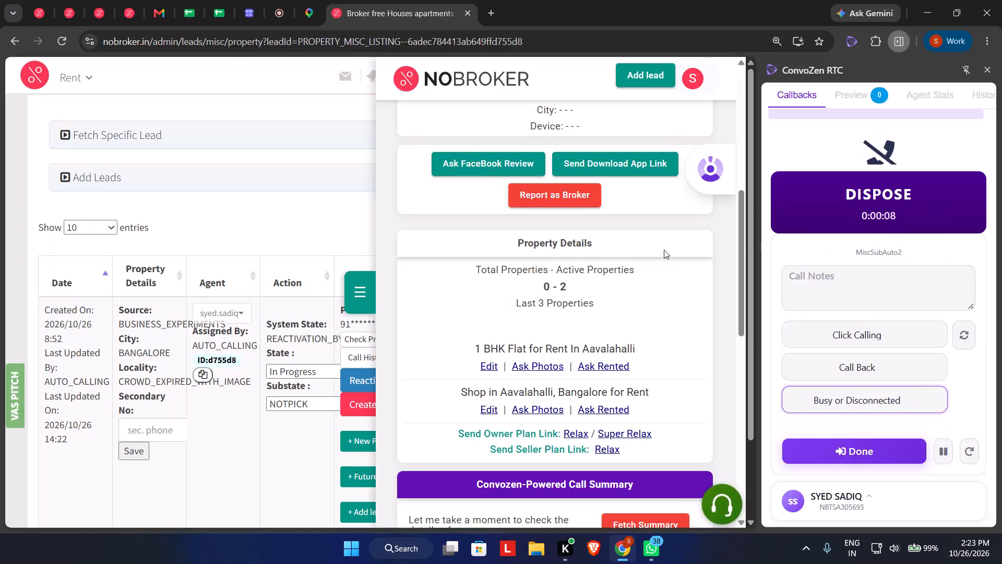
pyautogui.click(313, 401)
pyautogui.click(324, 339)
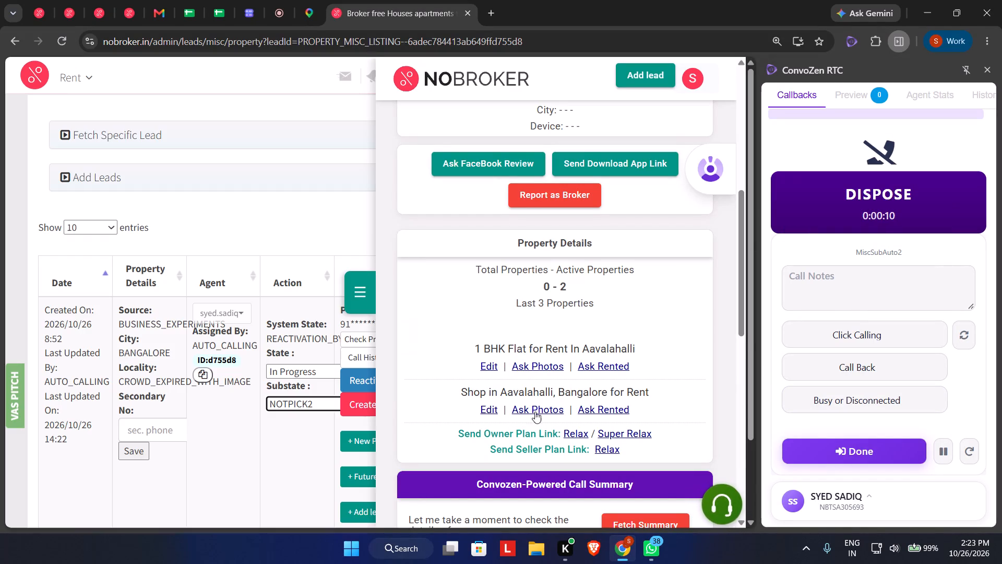
pyautogui.click(855, 458)
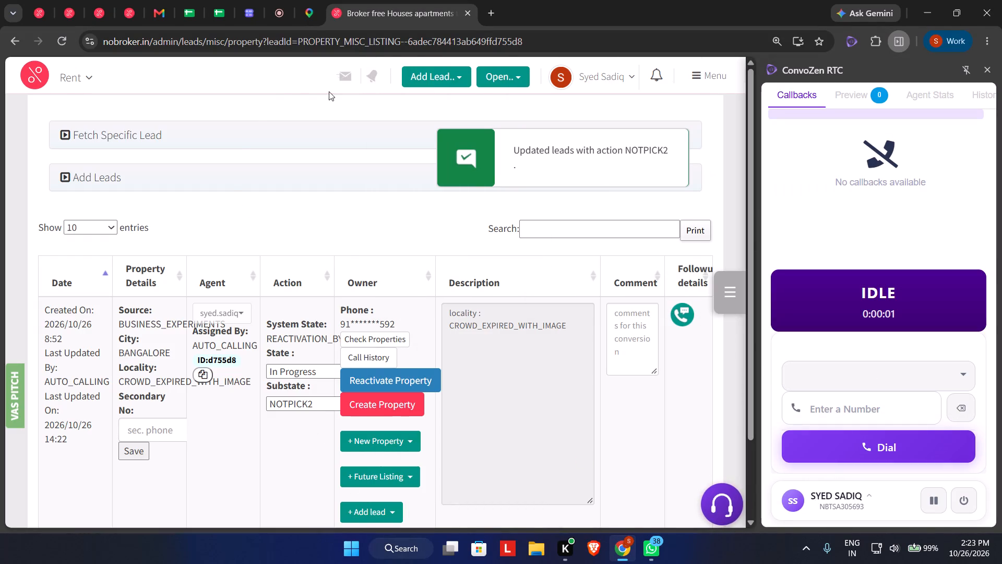
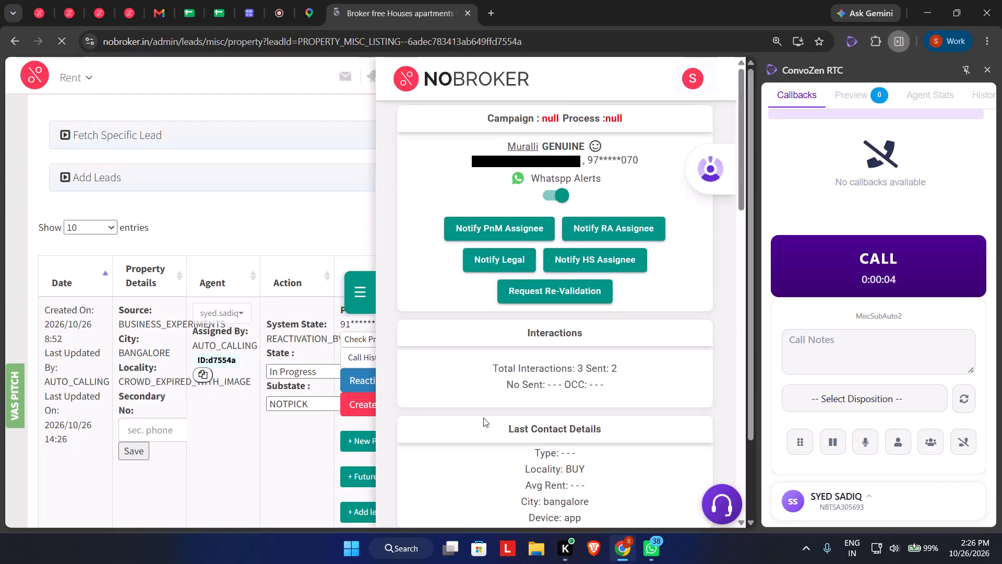
pyautogui.scroll(-2, 483, 418)
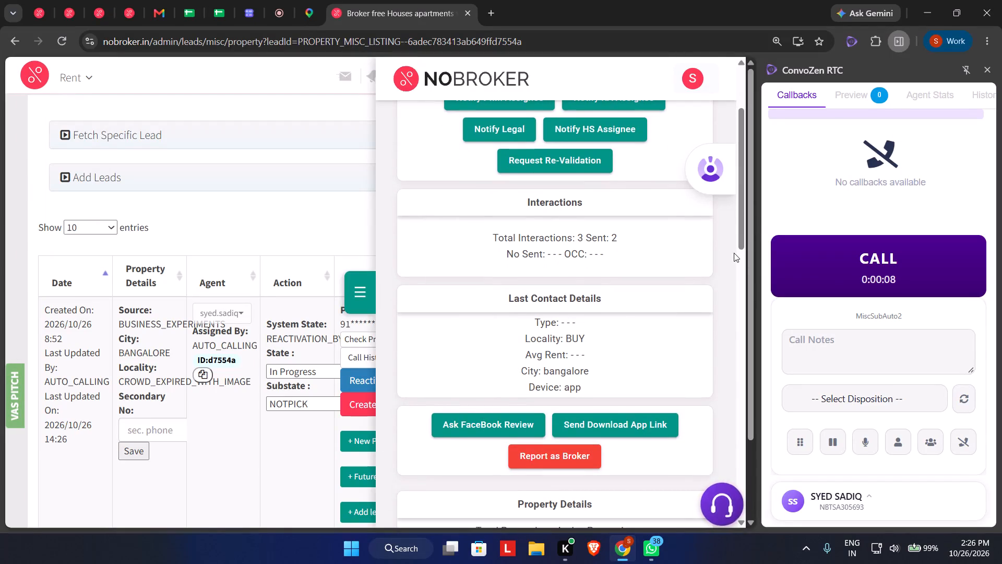
pyautogui.scroll(2, 630, 319)
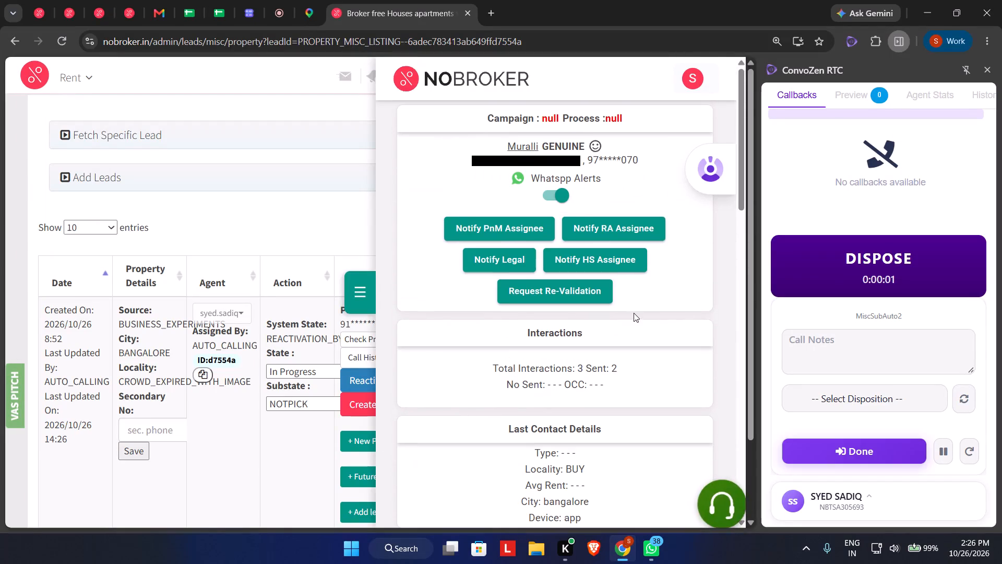
pyautogui.click(871, 397)
pyautogui.moveTo(874, 429); pyautogui.dragTo(874, 439)
pyautogui.click(864, 398)
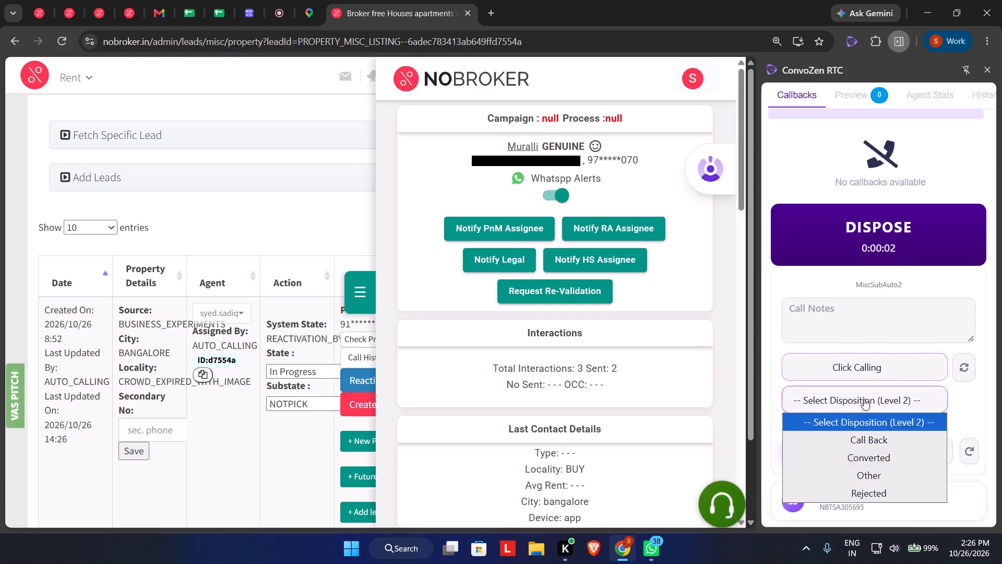
pyautogui.click(864, 439)
pyautogui.click(860, 402)
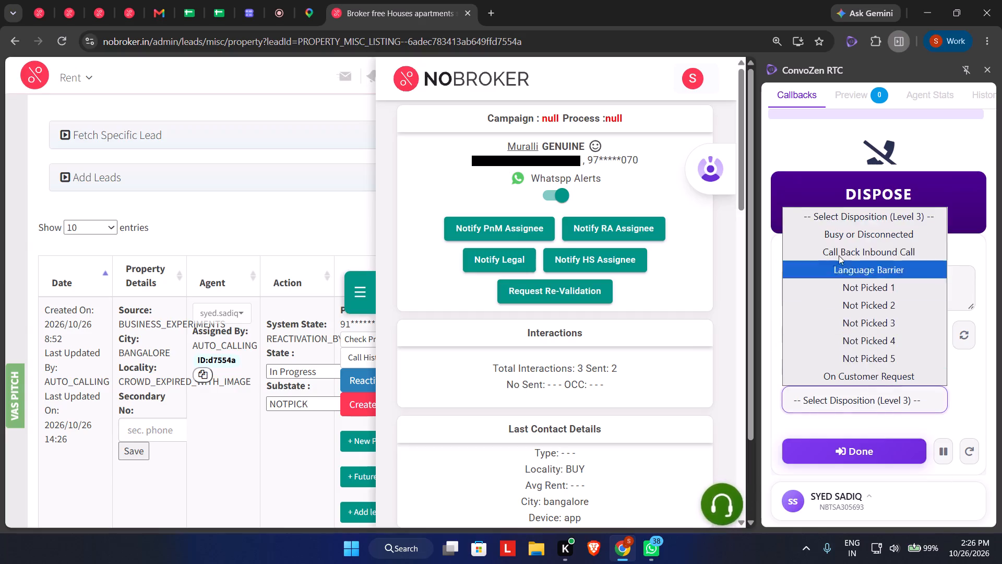
pyautogui.click(839, 240)
pyautogui.click(281, 401)
pyautogui.click(306, 338)
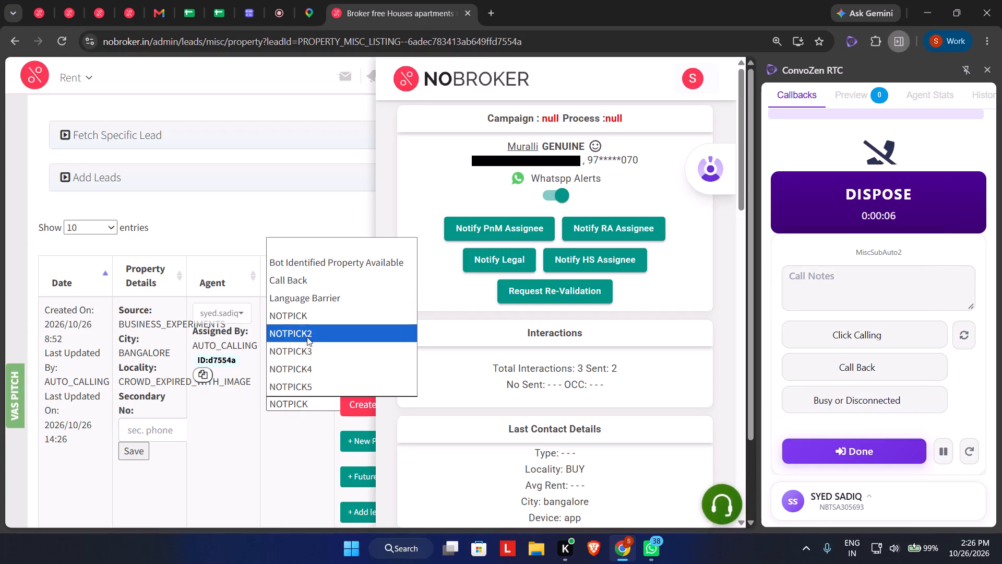
pyautogui.click(843, 454)
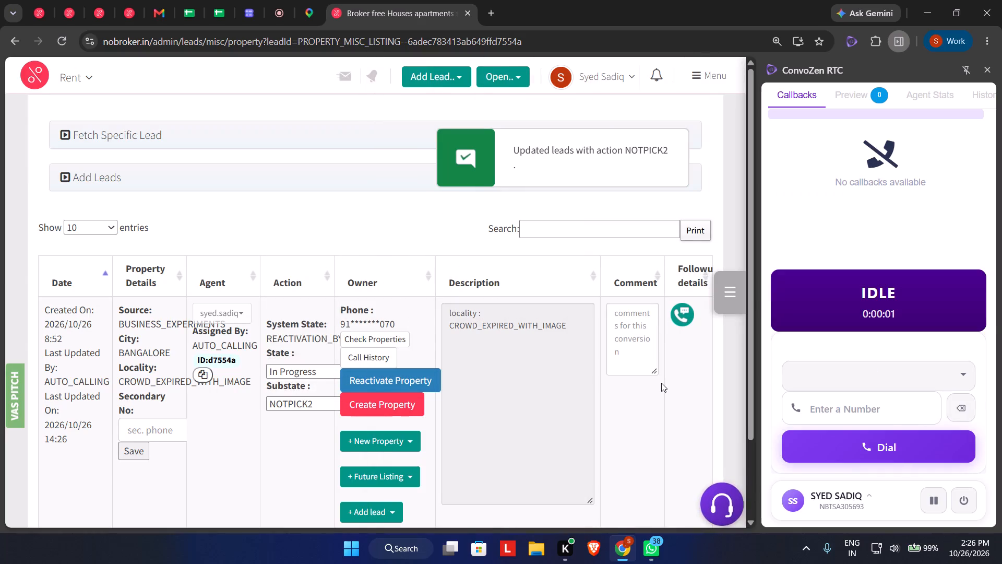
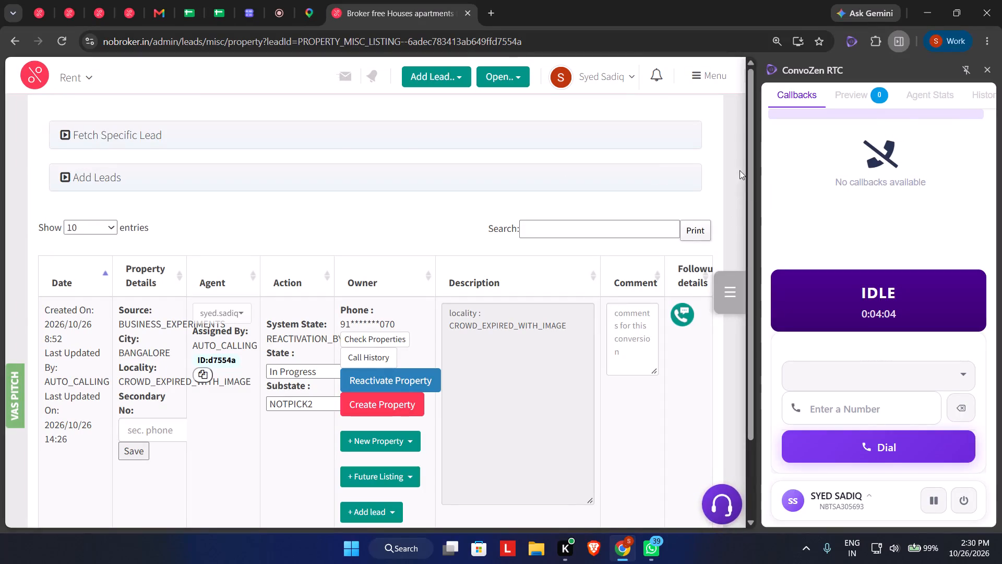
# Close the ConvoZen RTC calling panel, reload the leads page, and reopen the calling panel.
pyautogui.click(706, 503)
pyautogui.click(720, 506)
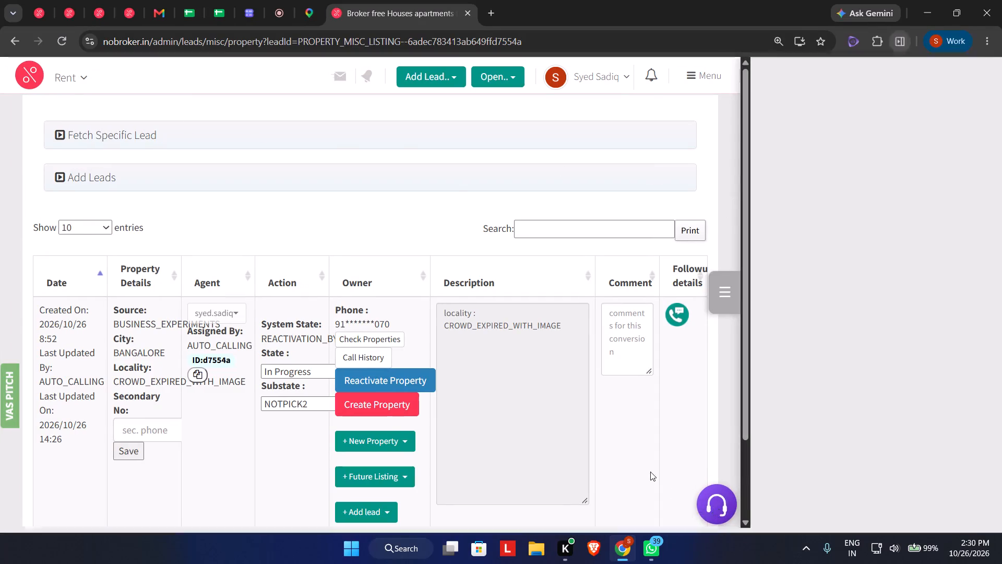
pyautogui.click(57, 45)
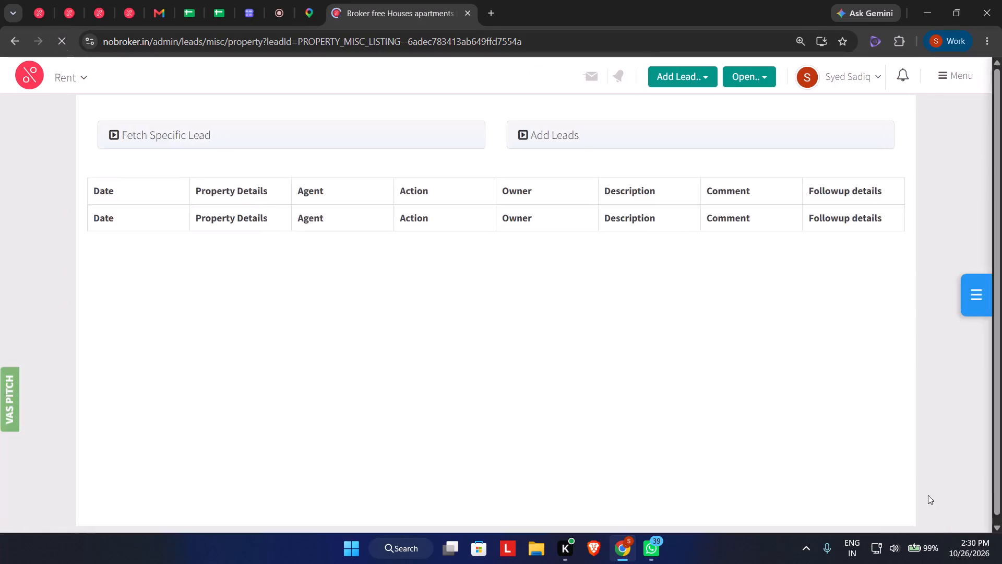
pyautogui.click(959, 520)
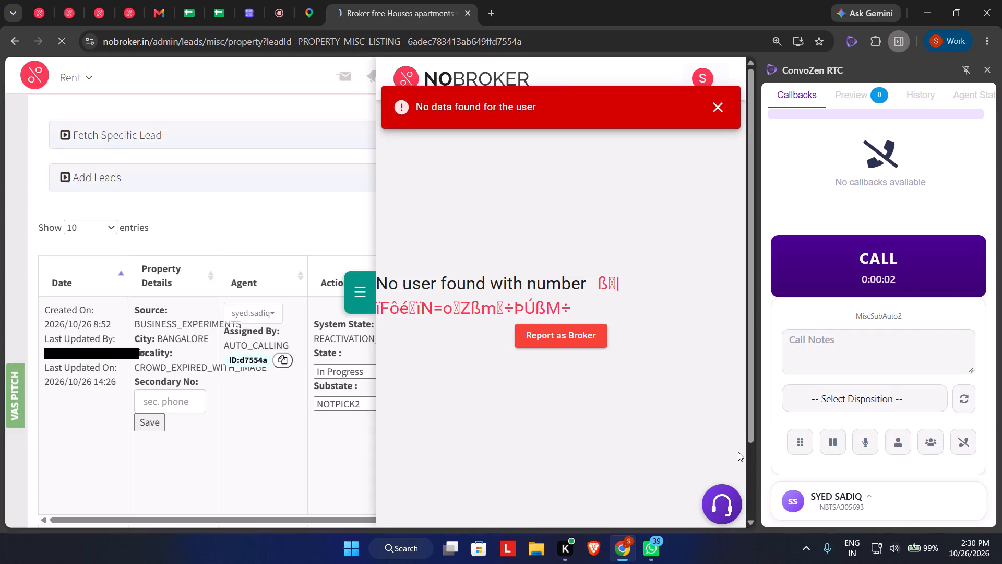
pyautogui.click(290, 403)
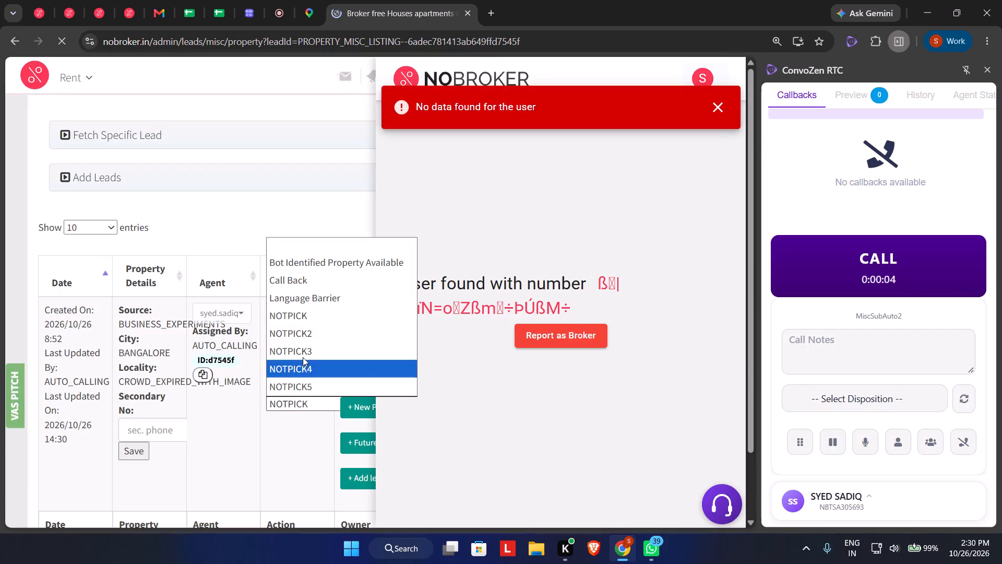
pyautogui.click(309, 339)
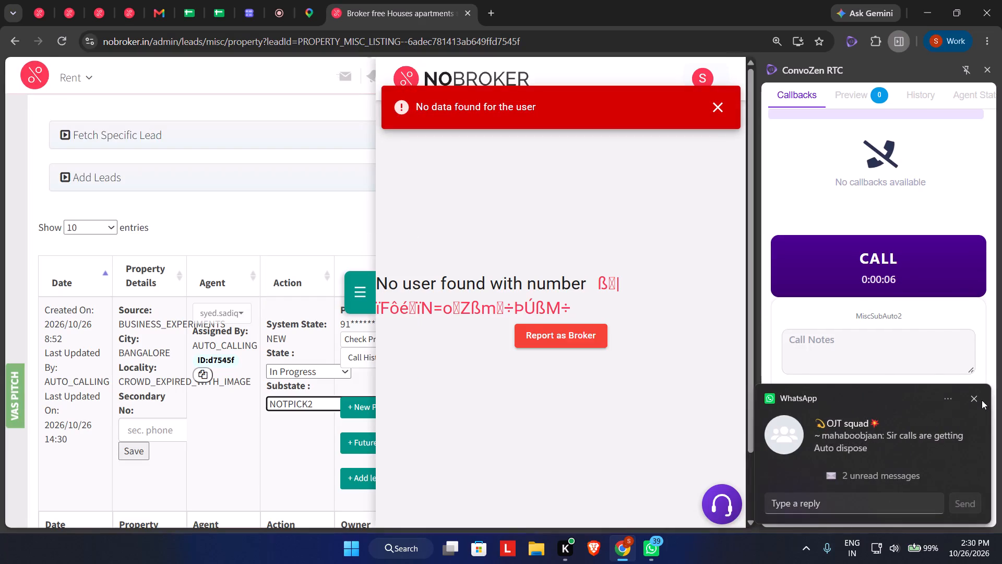
# Dismiss the WhatsApp notification, set the call disposition to Outbound, Not Picked and Voice Mail, and end the call.
pyautogui.click(978, 399)
pyautogui.click(866, 401)
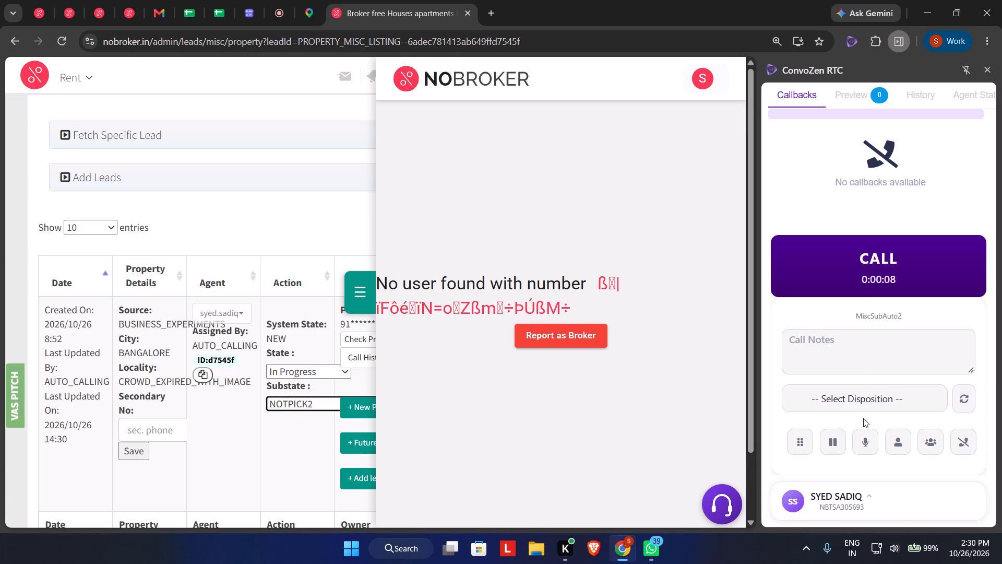
pyautogui.click(848, 393)
pyautogui.moveTo(849, 440); pyautogui.dragTo(852, 452)
pyautogui.click(827, 386)
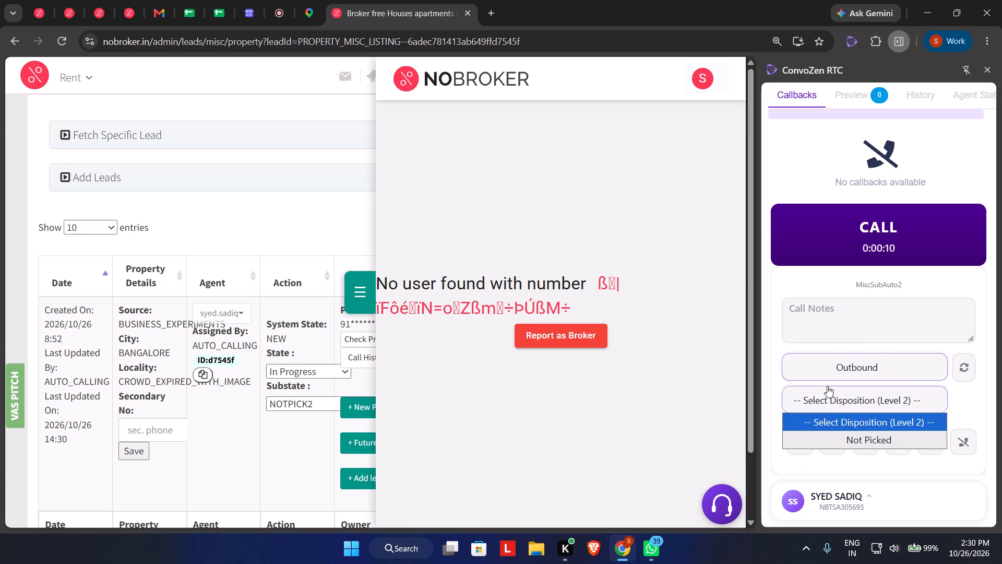
pyautogui.click(846, 437)
pyautogui.click(831, 400)
pyautogui.click(868, 484)
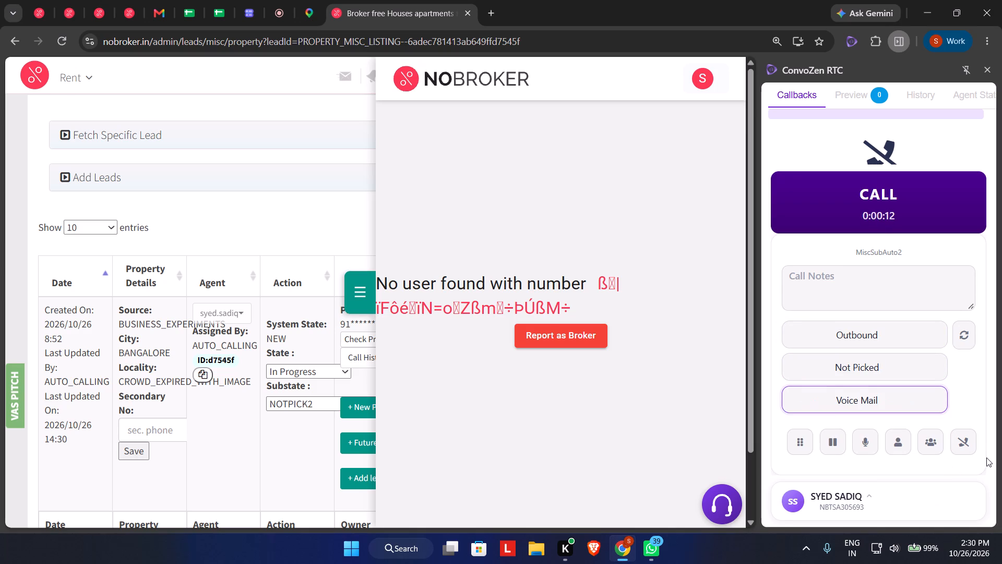
pyautogui.click(962, 446)
pyautogui.click(899, 461)
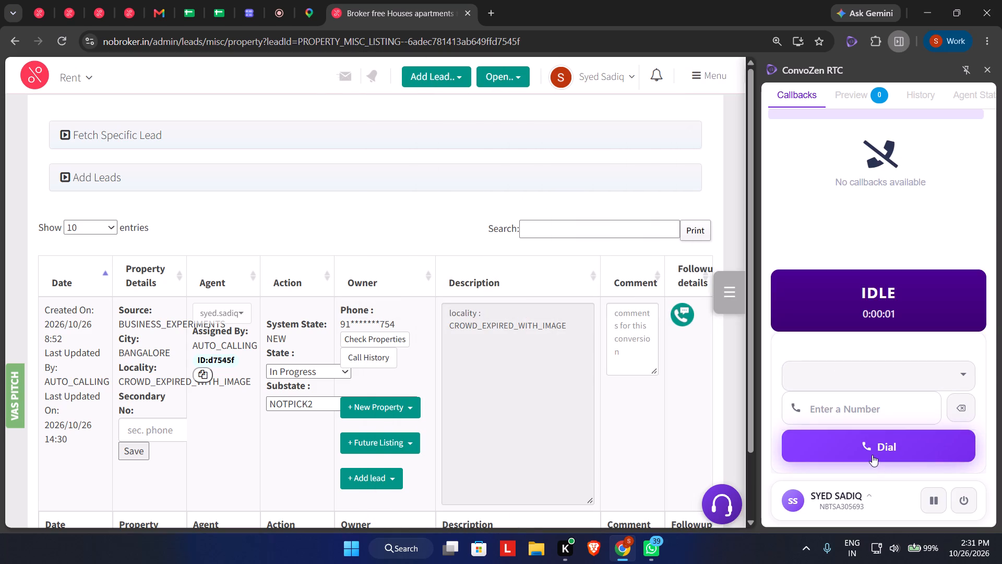
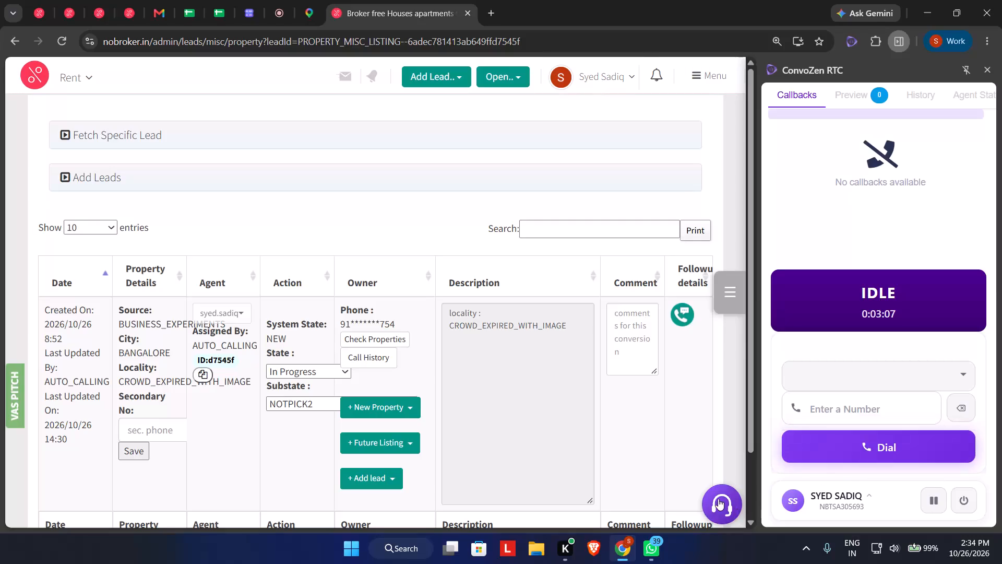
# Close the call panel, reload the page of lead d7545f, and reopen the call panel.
pyautogui.click(734, 508)
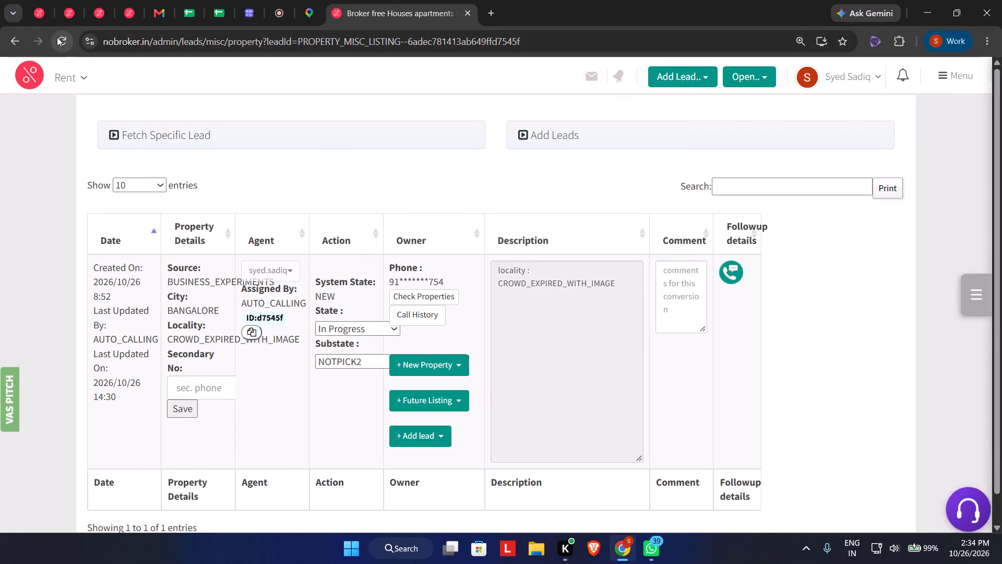
pyautogui.click(57, 37)
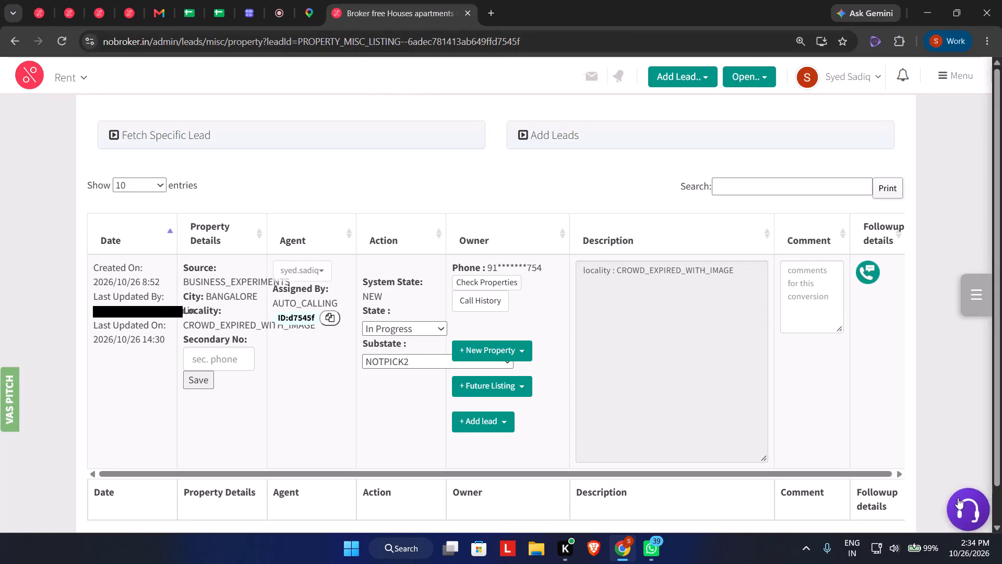
pyautogui.click(965, 505)
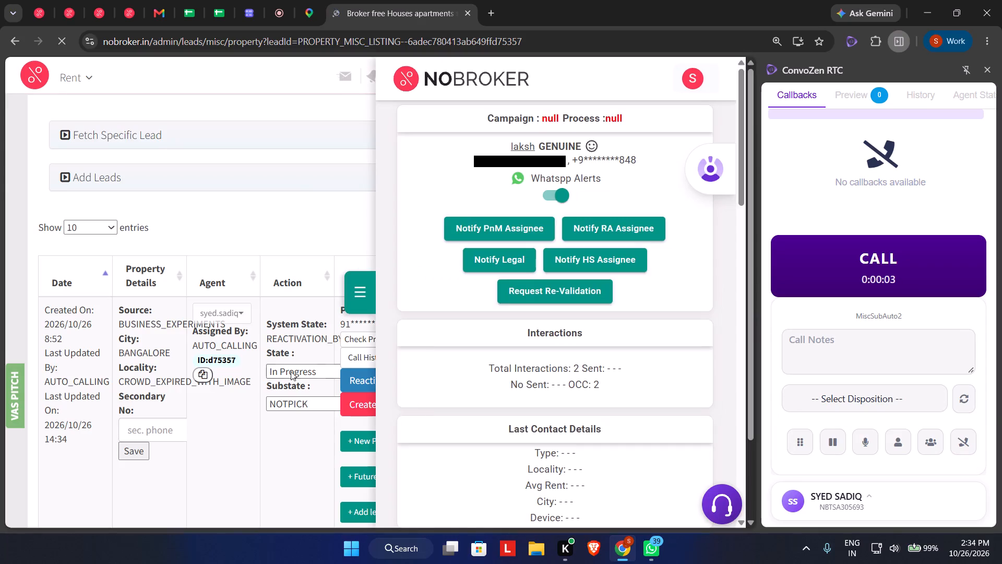
pyautogui.click(302, 413)
pyautogui.click(302, 405)
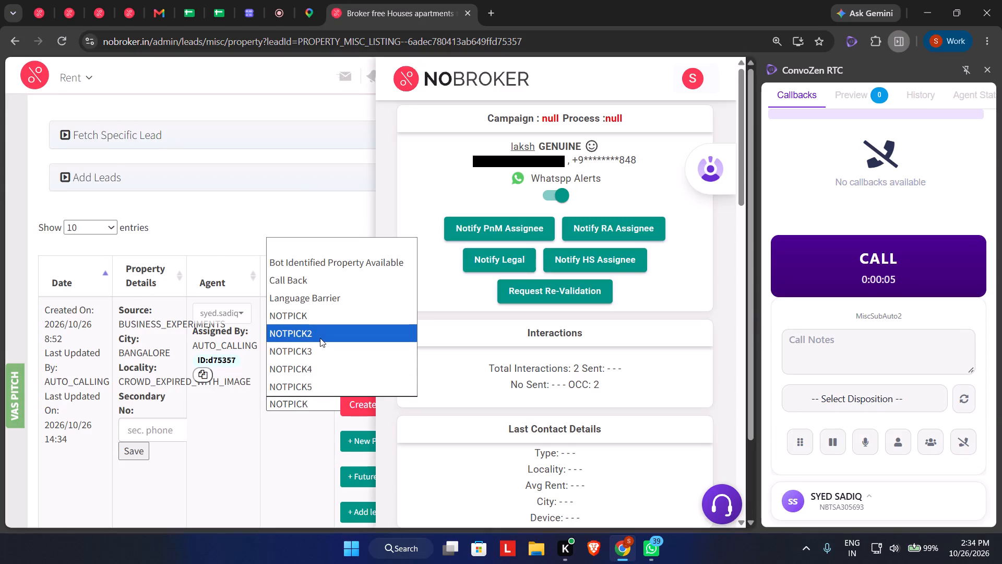
pyautogui.click(320, 338)
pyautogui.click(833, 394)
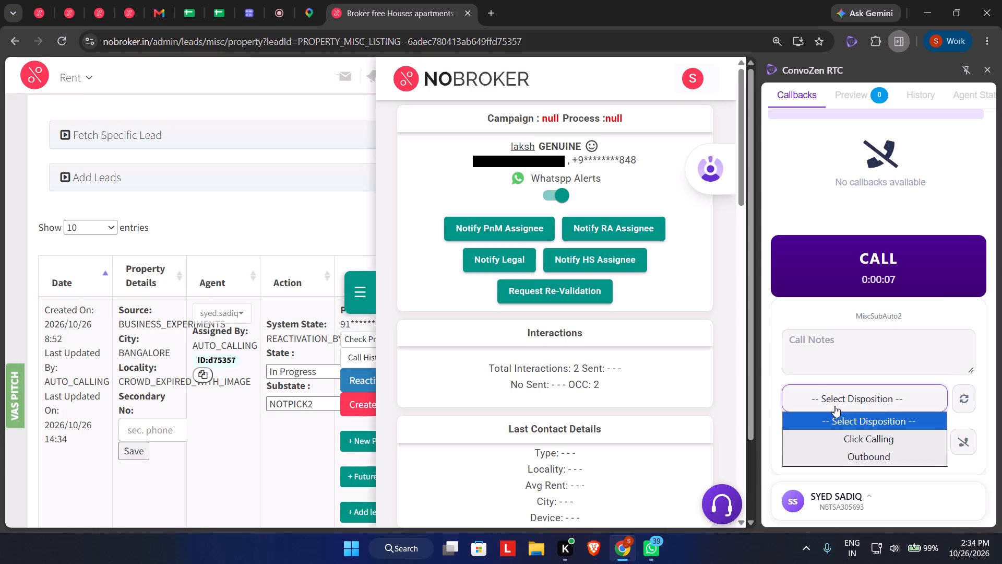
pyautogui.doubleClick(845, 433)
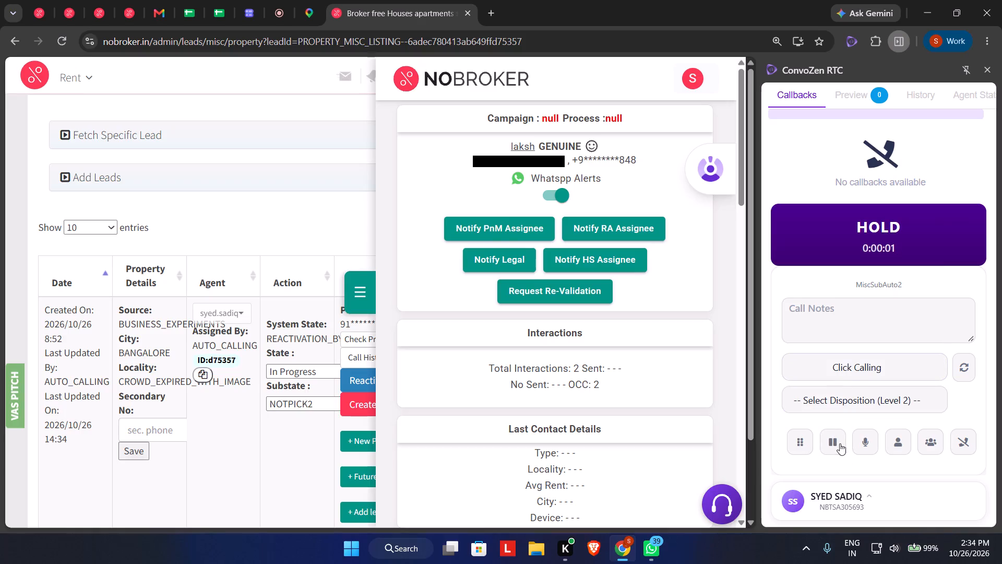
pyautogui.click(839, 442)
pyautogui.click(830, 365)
pyautogui.click(834, 411)
pyautogui.click(839, 450)
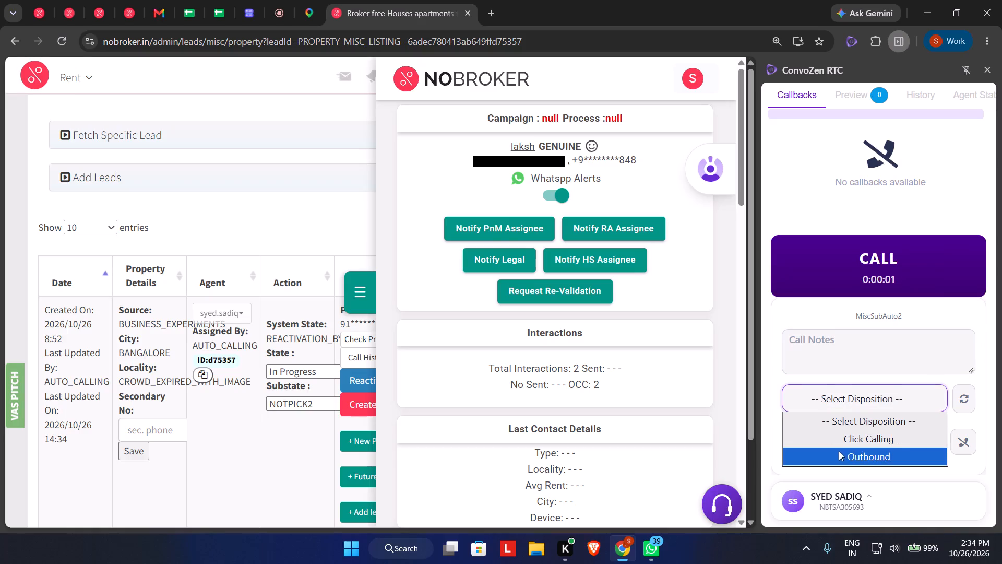
pyautogui.click(832, 393)
pyautogui.click(853, 444)
pyautogui.click(850, 400)
pyautogui.click(880, 486)
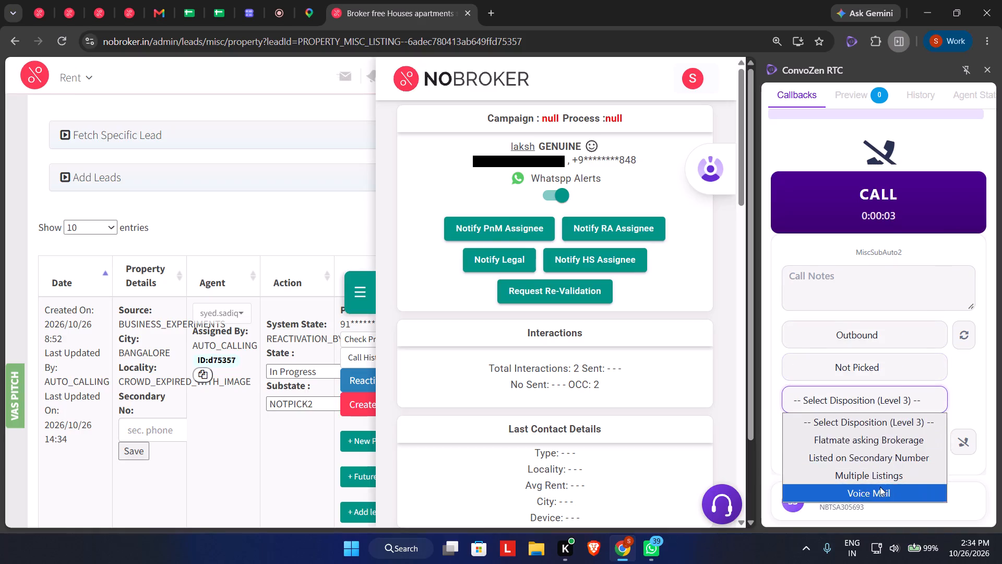
pyautogui.click(949, 439)
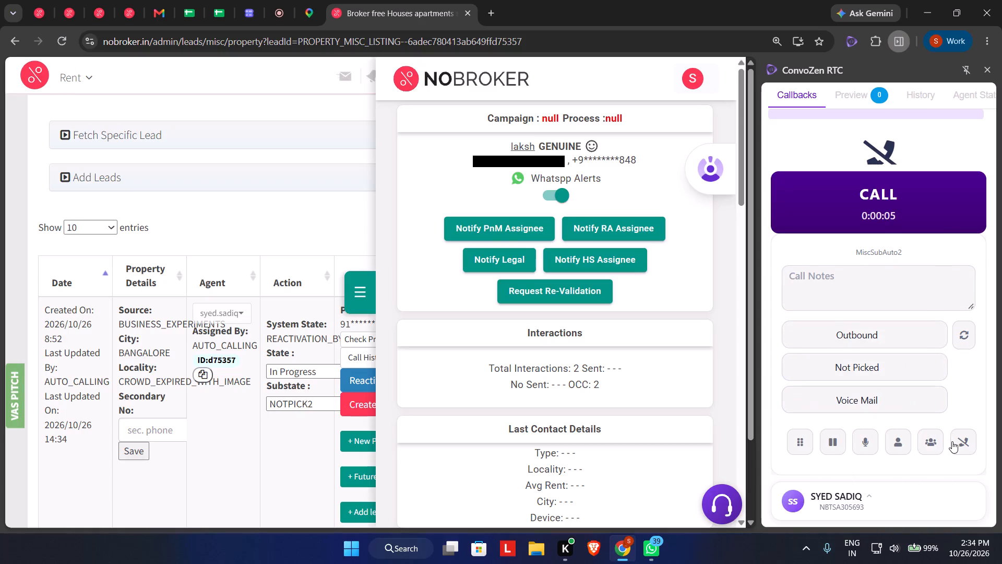
pyautogui.click(952, 441)
pyautogui.click(899, 458)
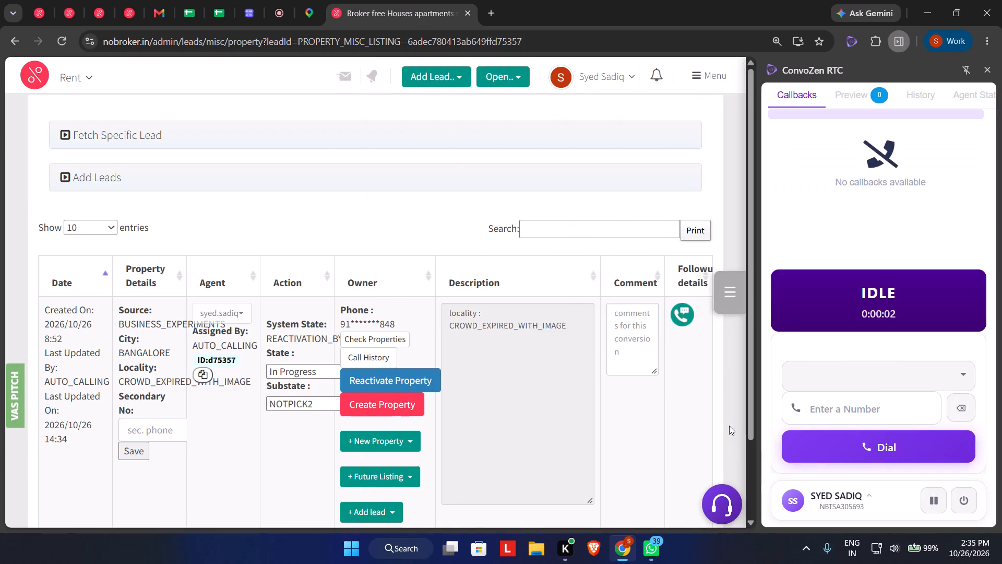
# Pause the dialler with the reason B Break.
pyautogui.click(928, 503)
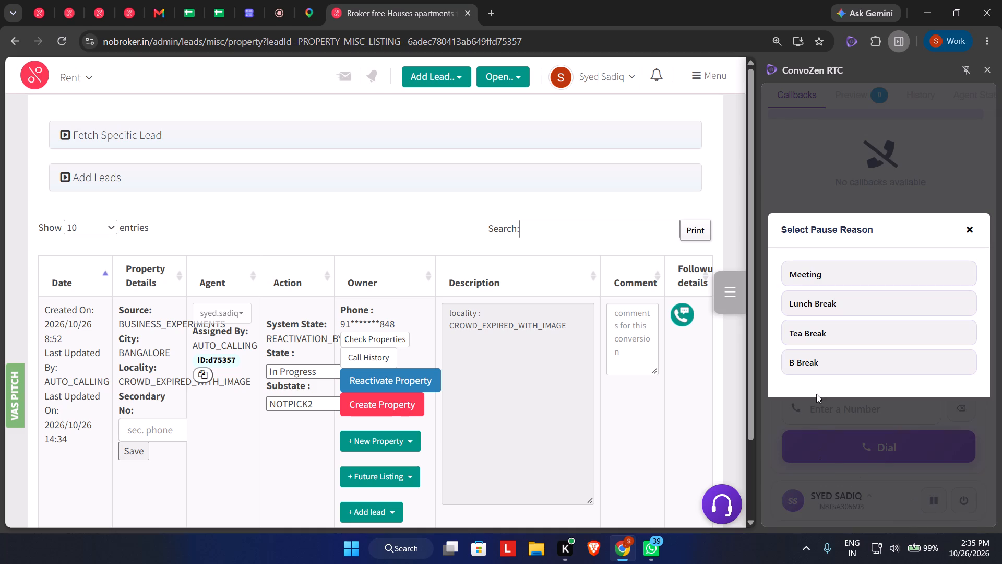
pyautogui.click(812, 365)
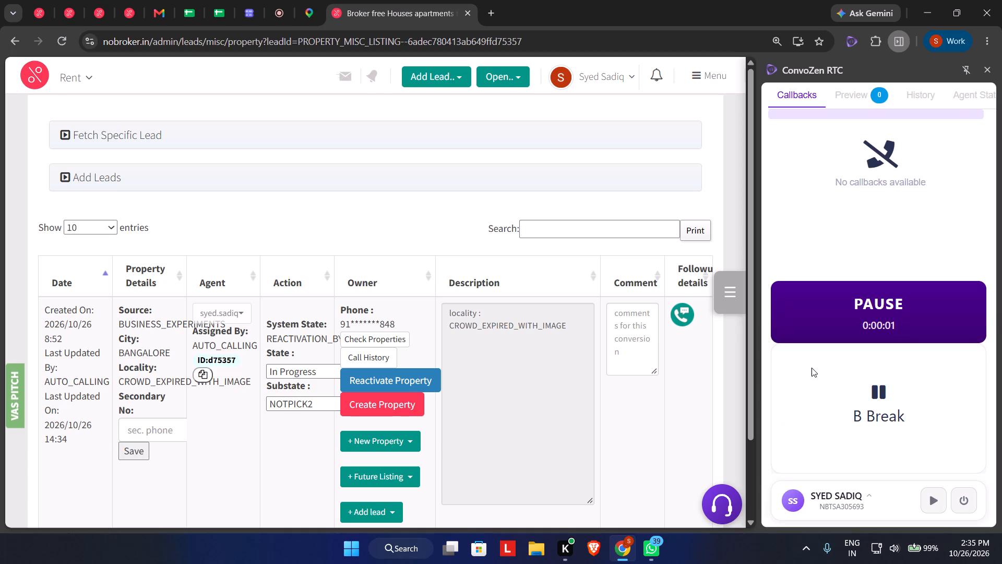
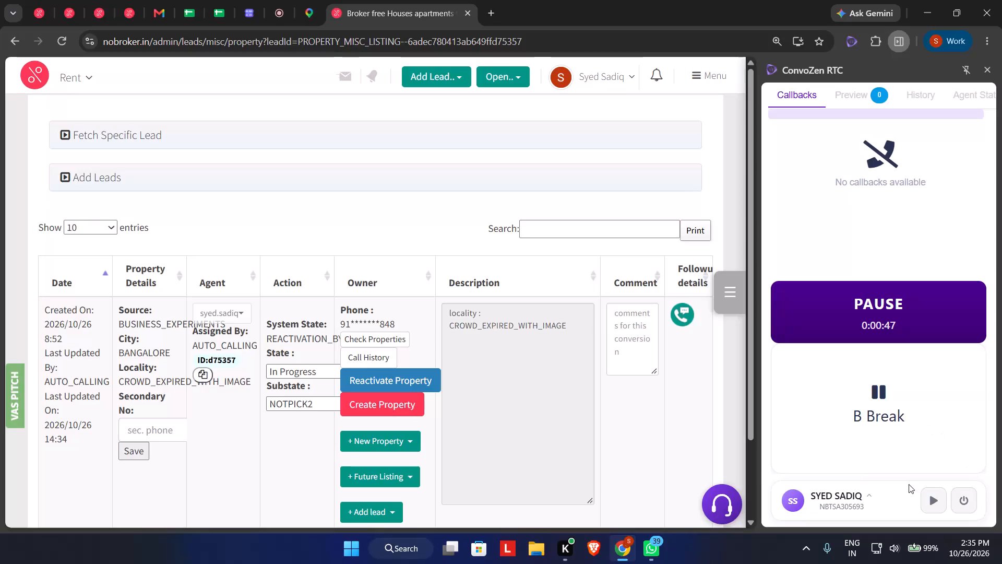
# End the B Break pause and resume the dialler so it is ready for calls.
pyautogui.click(909, 484)
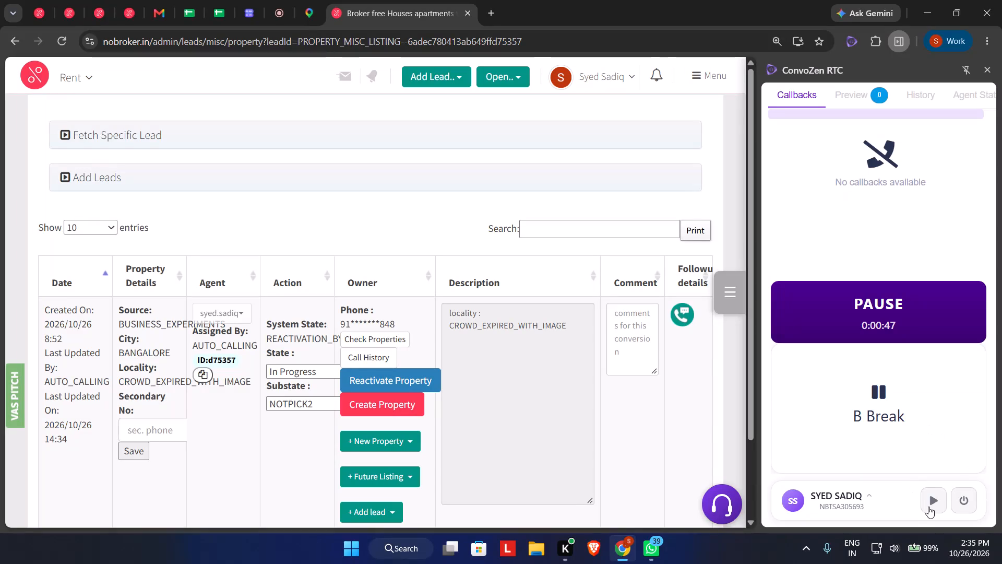
pyautogui.click(928, 507)
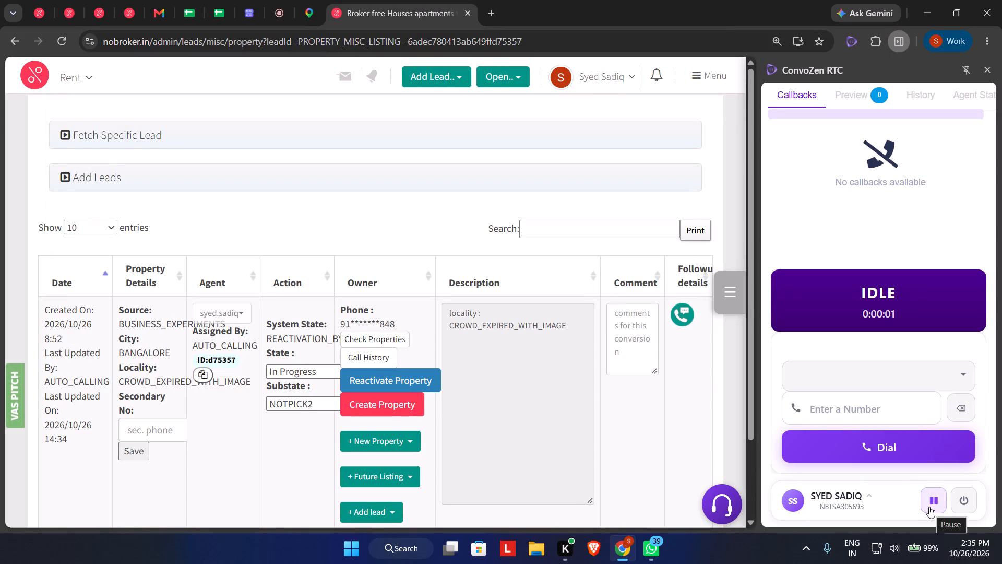
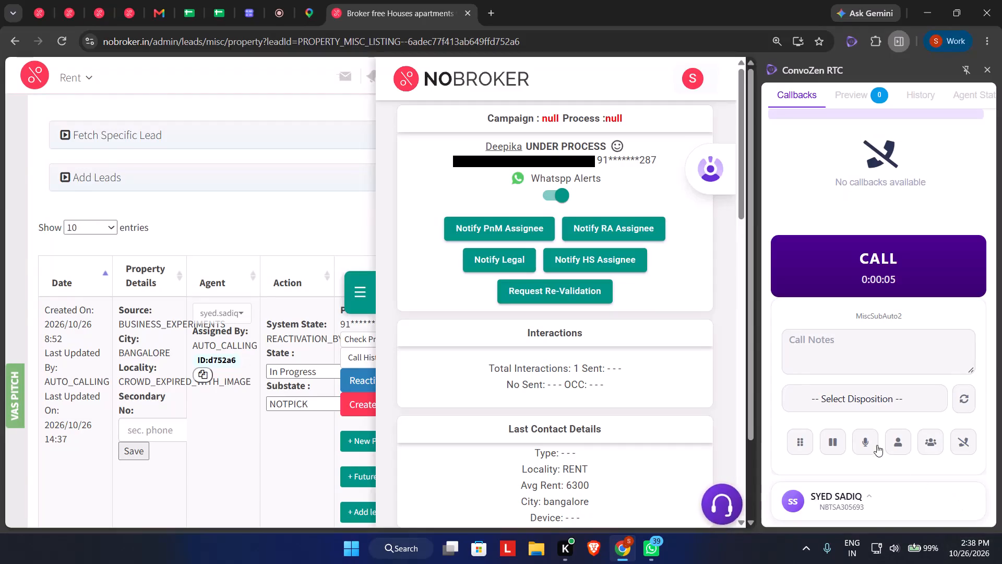
# End the current call and dispose it as Click Calling, Other, Auto Dispose.
pyautogui.click(962, 445)
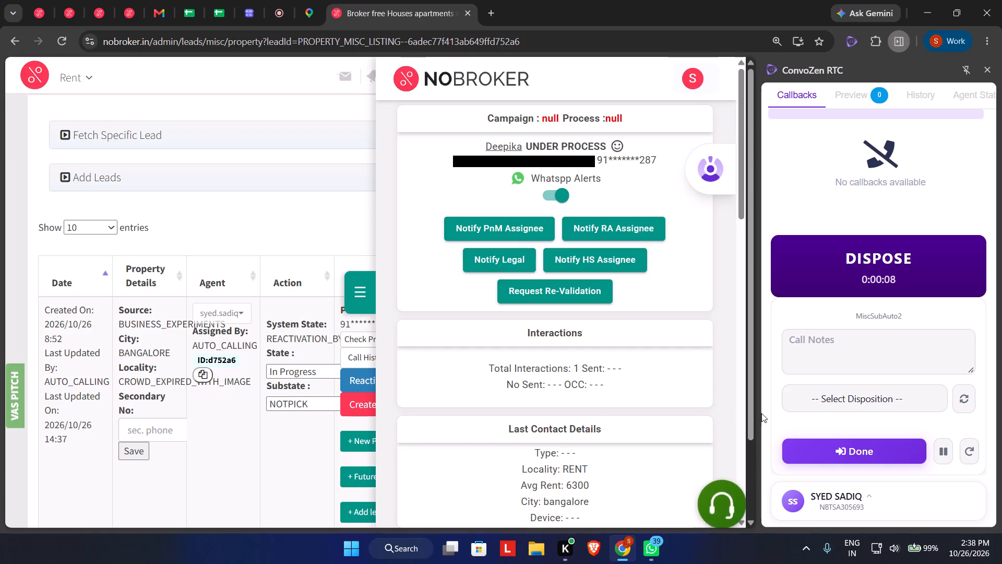
pyautogui.click(816, 405)
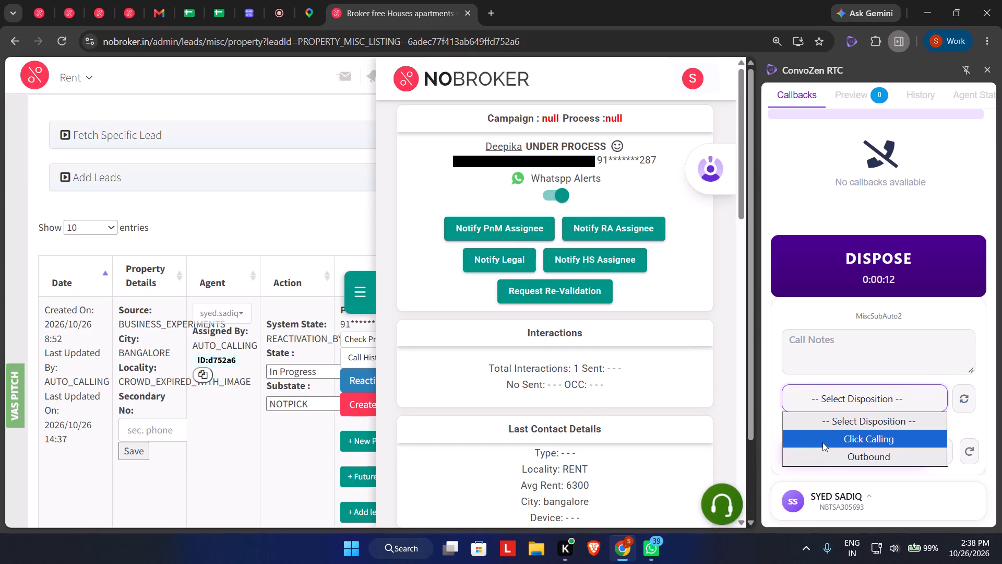
pyautogui.click(822, 442)
pyautogui.click(810, 409)
pyautogui.click(838, 475)
pyautogui.click(822, 410)
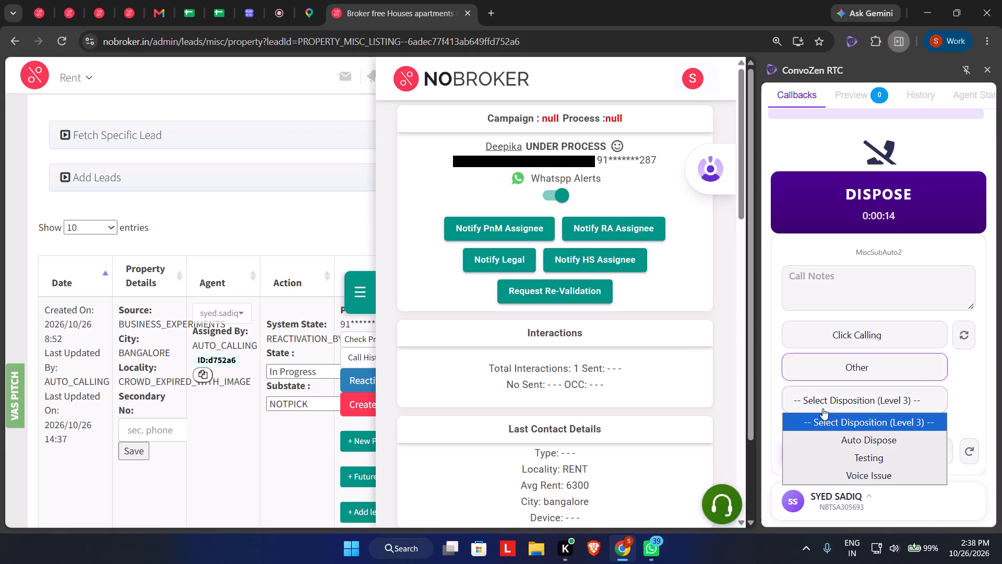
pyautogui.click(821, 431)
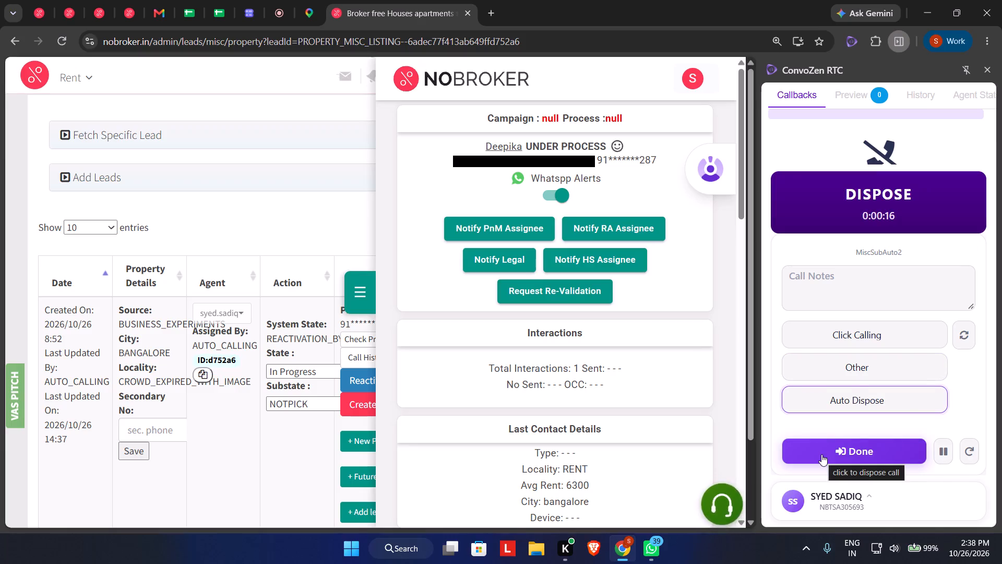
pyautogui.click(821, 454)
pyautogui.click(821, 454)
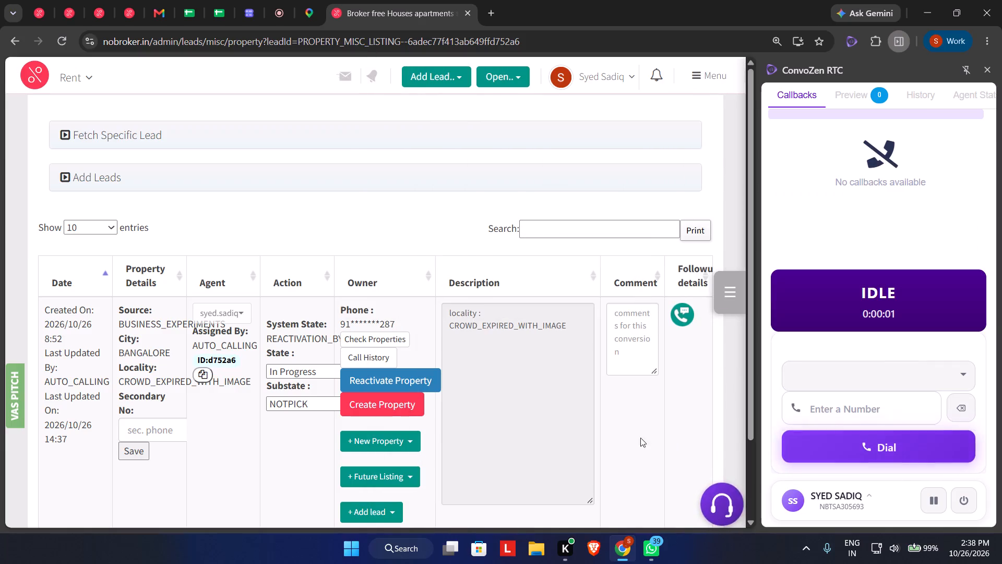
# Set the lead's substate to NOTPICK2.
pyautogui.click(316, 408)
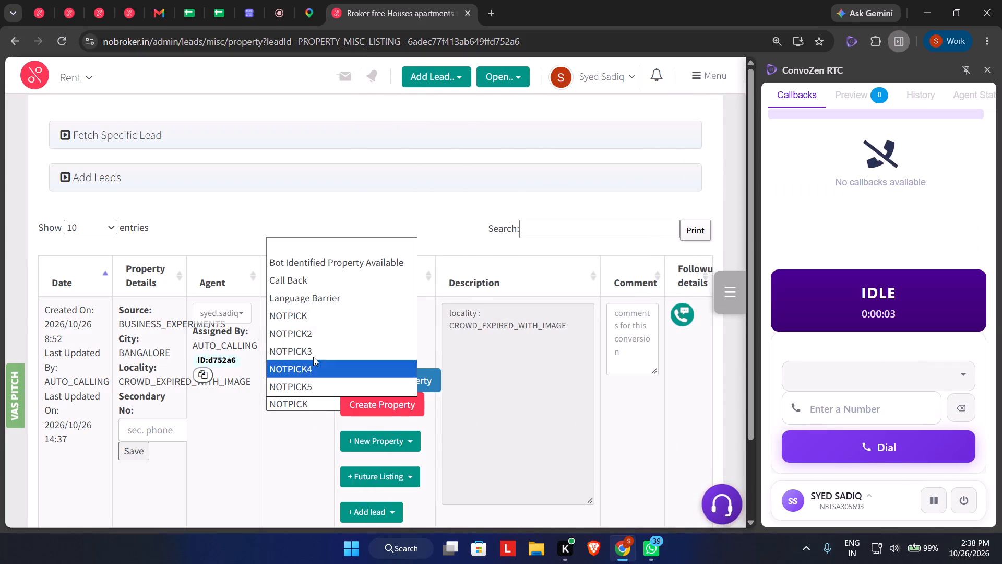
pyautogui.click(307, 336)
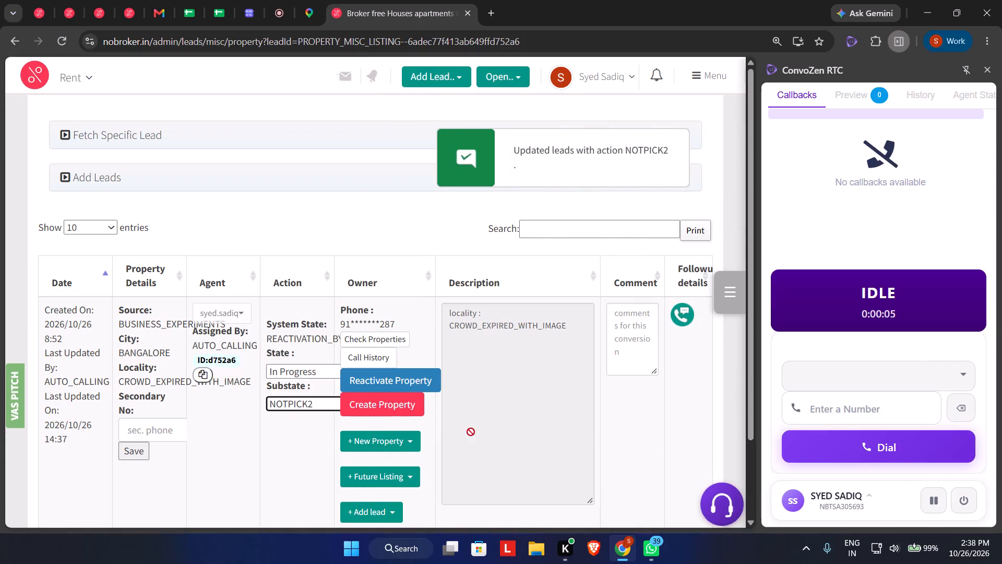
# Check the owner's existing properties in the listing dashboard, closing it when done.
pyautogui.click(376, 341)
pyautogui.scroll(-11, 473, 359)
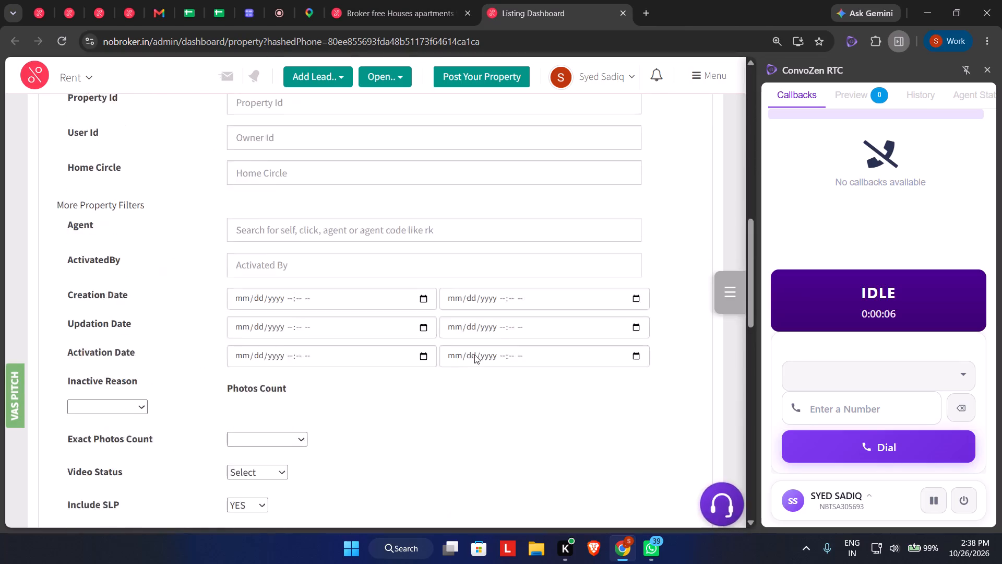
pyautogui.scroll(-14, 474, 355)
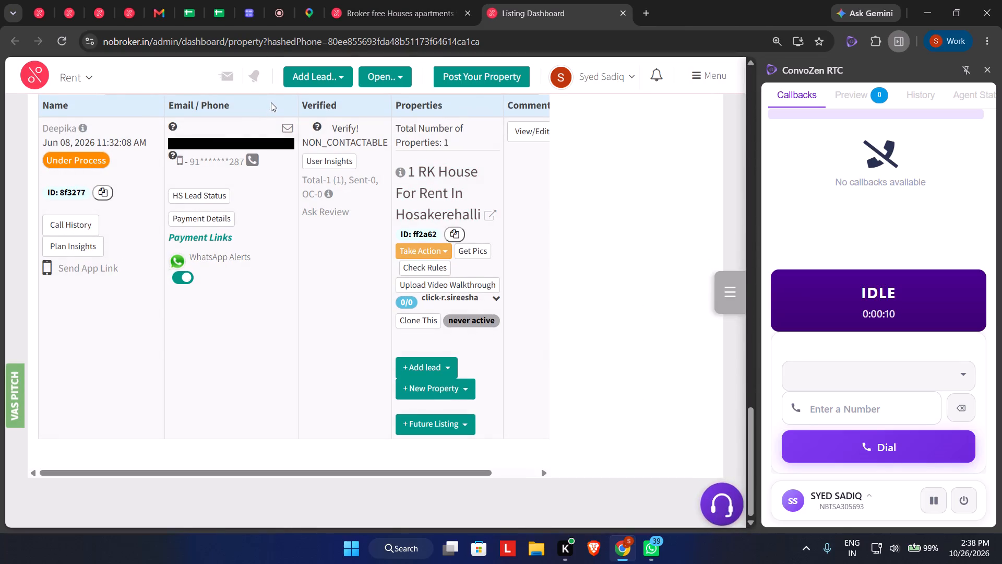
pyautogui.click(622, 19)
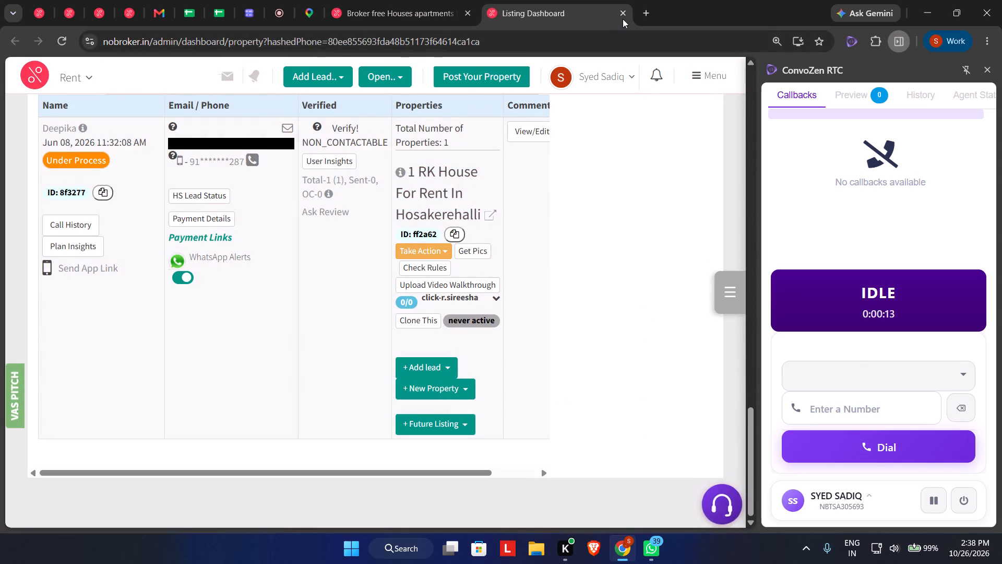
pyautogui.click(624, 14)
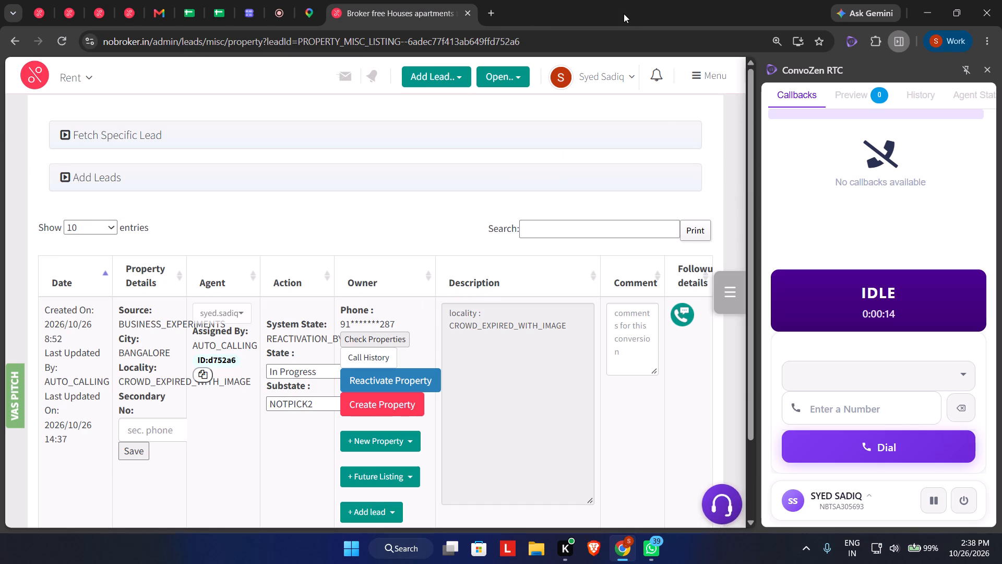
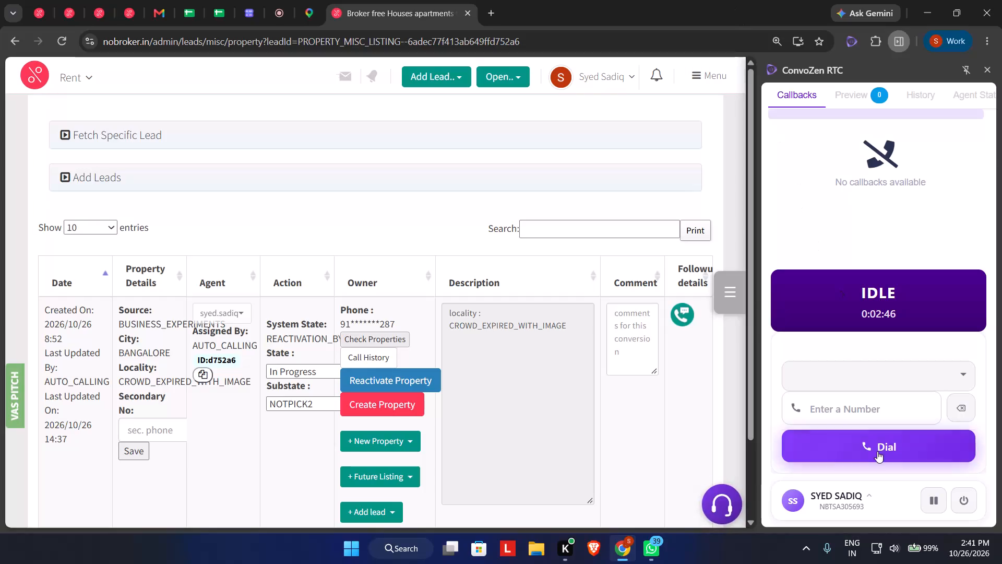
# Pause call availability in the dialler with B Break as the pause reason.
pyautogui.click(928, 497)
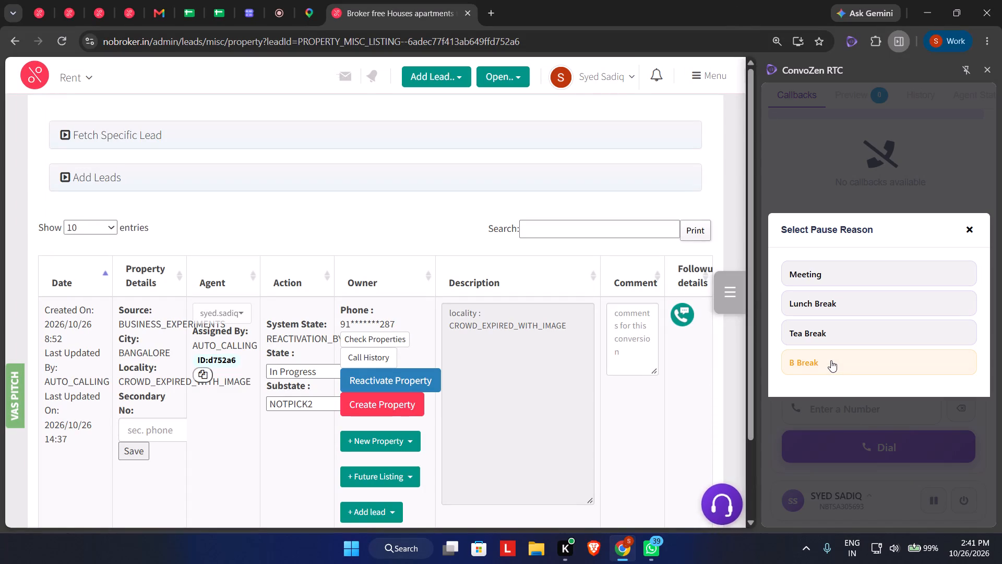
pyautogui.click(839, 362)
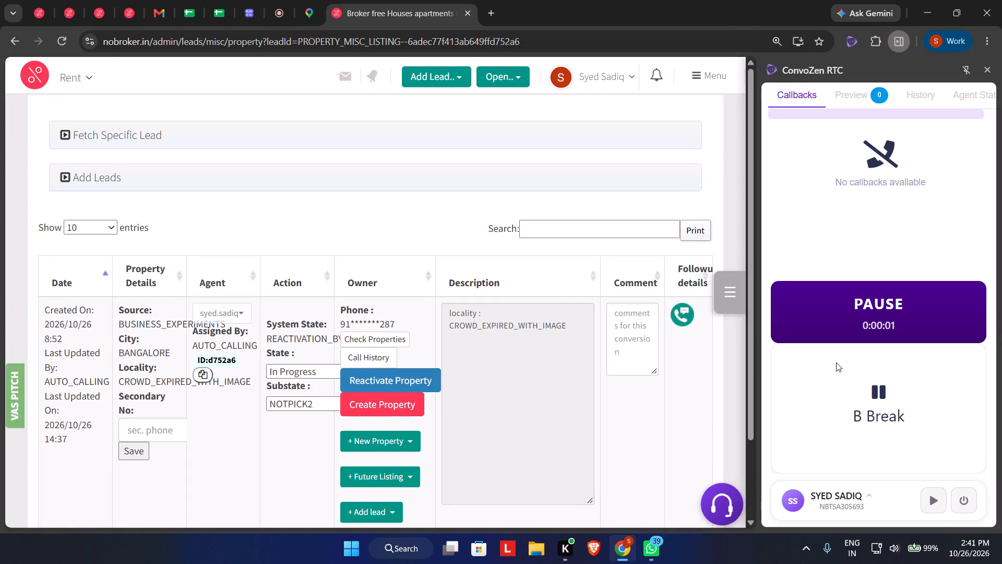
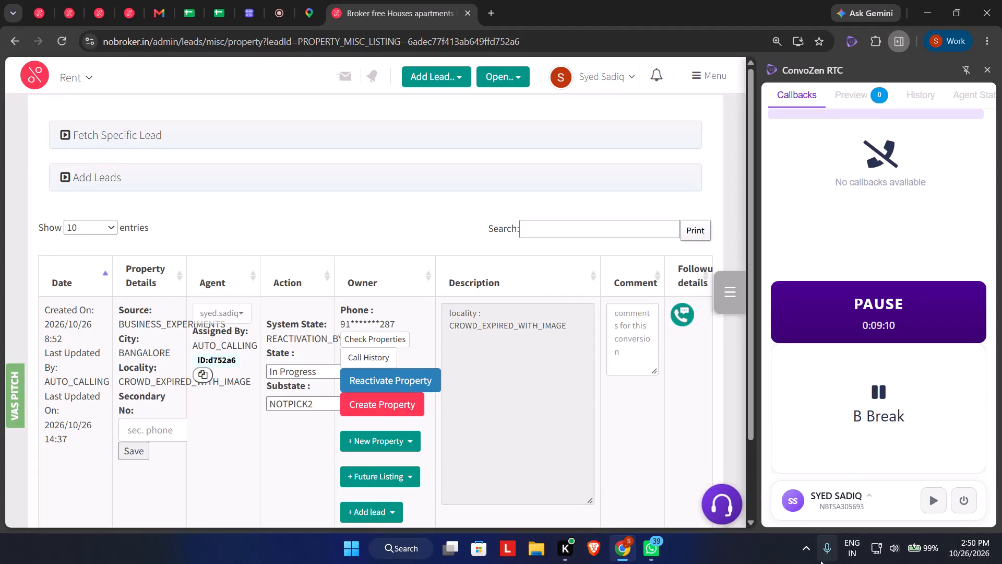
# End the B Break pause and resume call availability in the dialler.
pyautogui.click(924, 500)
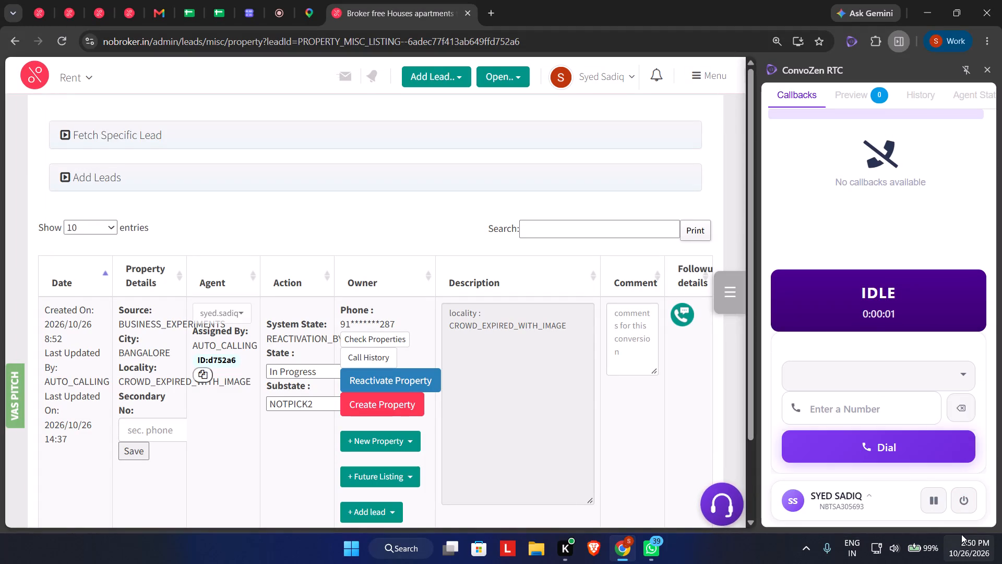
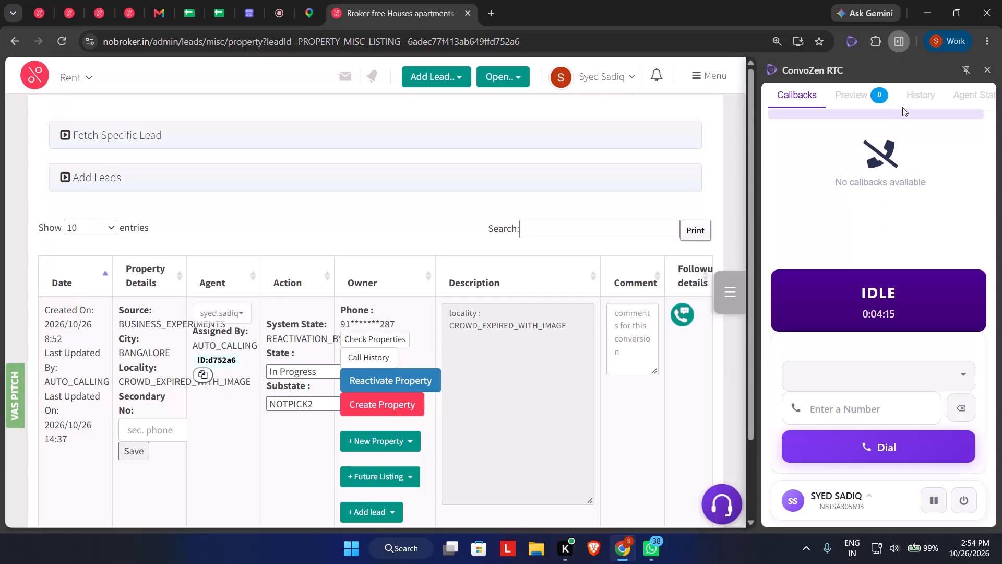
# Review the dialler's agent statistics, examining the State Summary times for call, dispose, pause and idle.
pyautogui.click(918, 92)
pyautogui.click(965, 94)
pyautogui.scroll(-1, 950, 205)
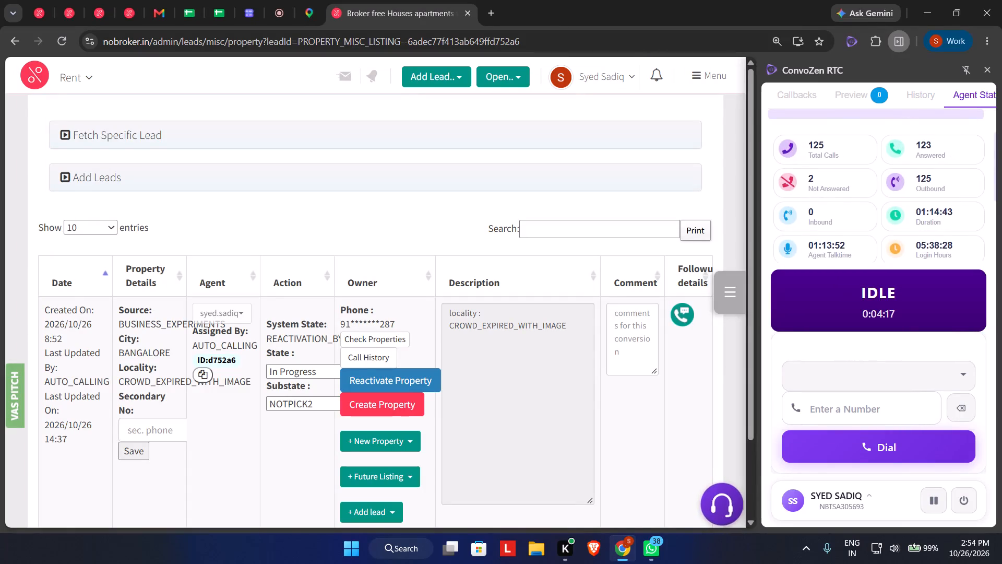
pyautogui.scroll(-2, 952, 206)
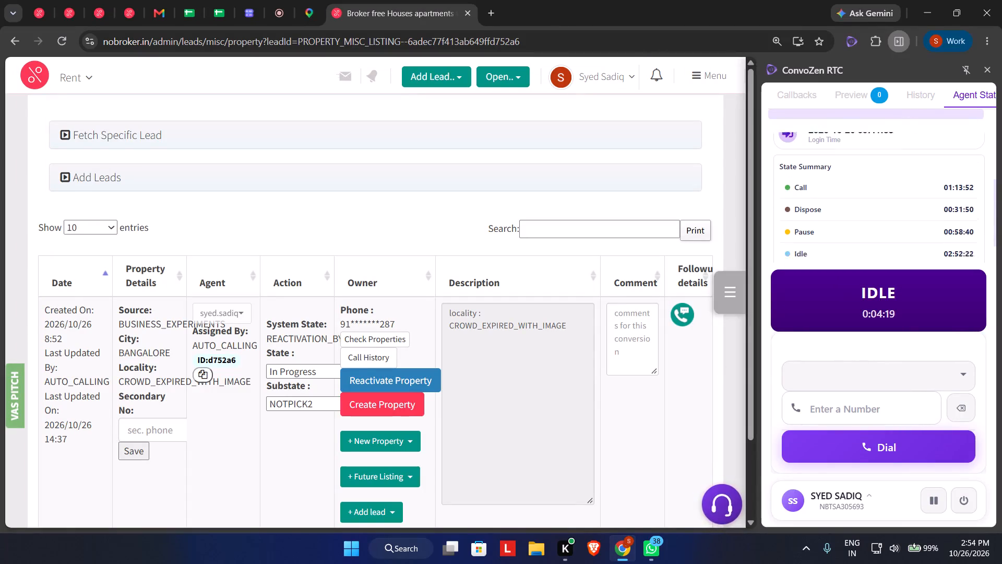
pyautogui.moveTo(956, 187); pyautogui.dragTo(1001, 193)
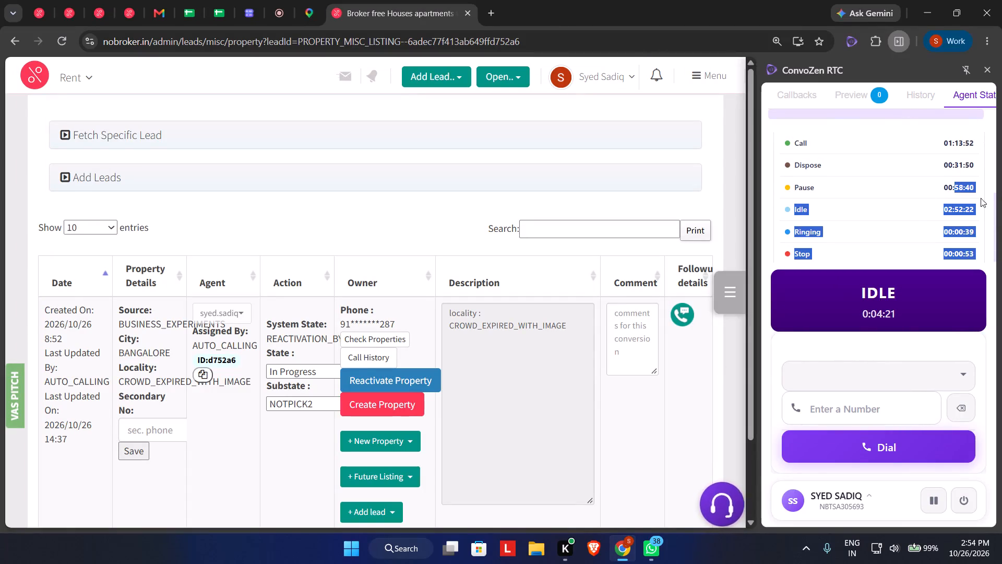
pyautogui.click(904, 193)
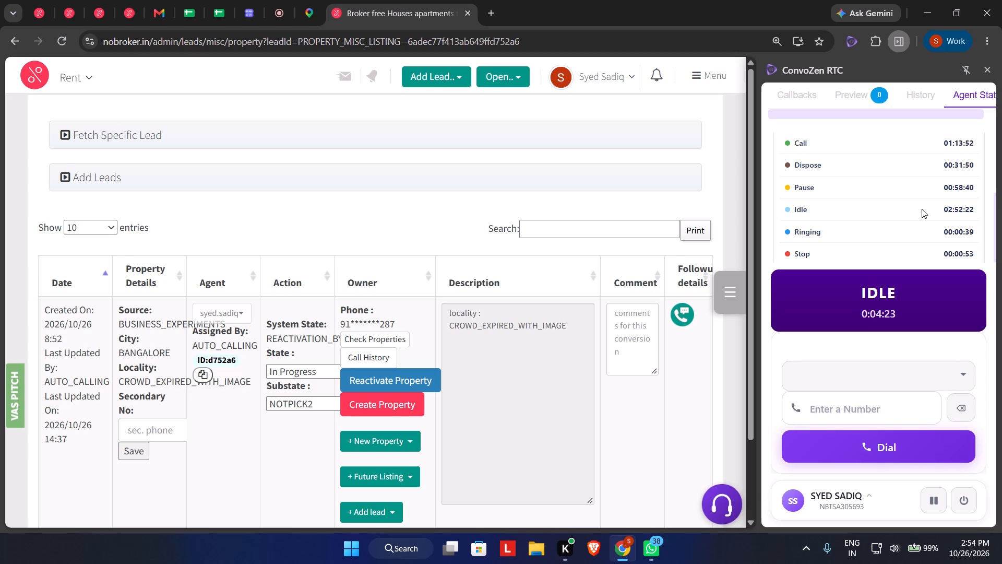
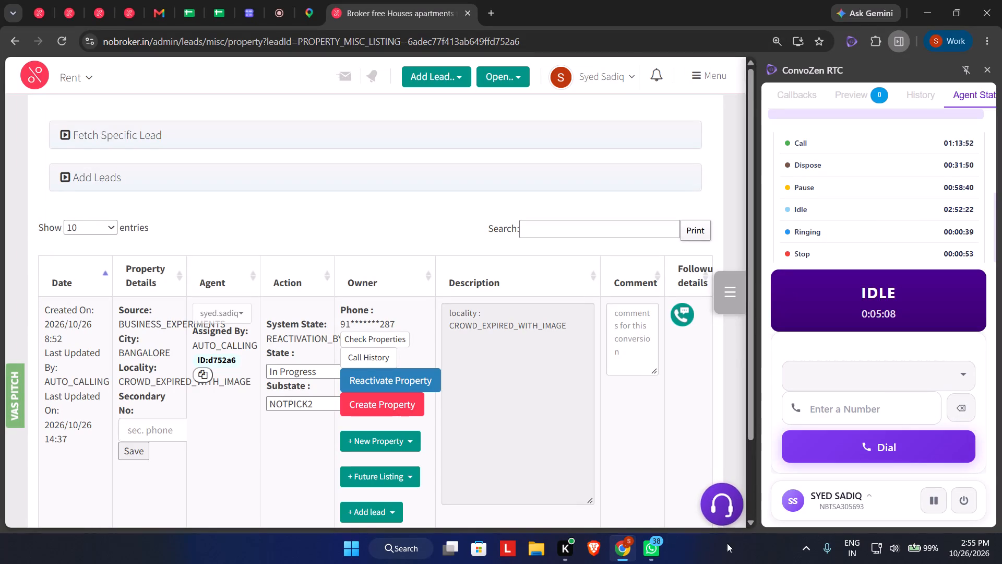
# Close the ConvoZen RTC dialler, reload the property lead page, and reopen the dialler beside it.
pyautogui.click(737, 502)
pyautogui.click(731, 497)
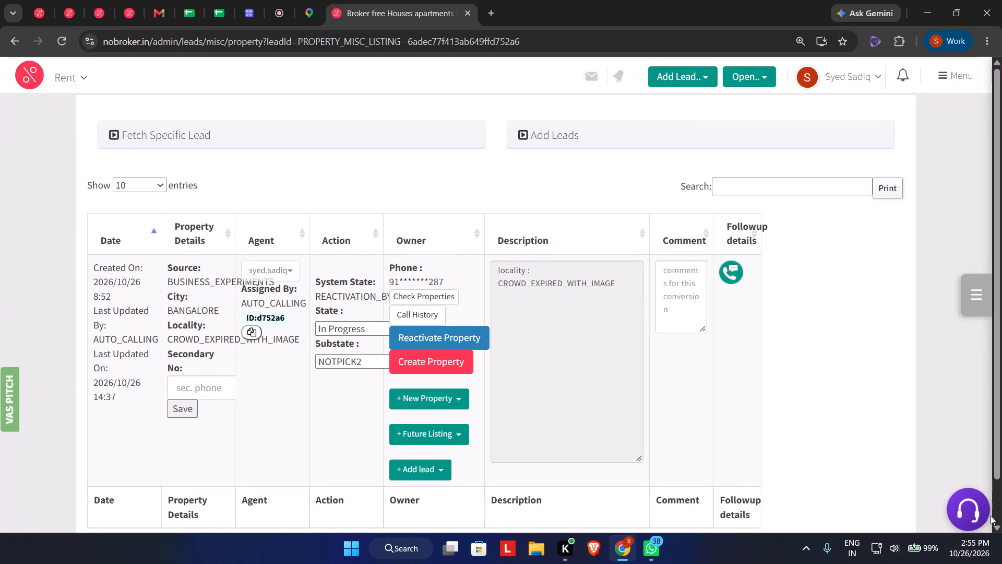
pyautogui.click(989, 519)
pyautogui.click(67, 48)
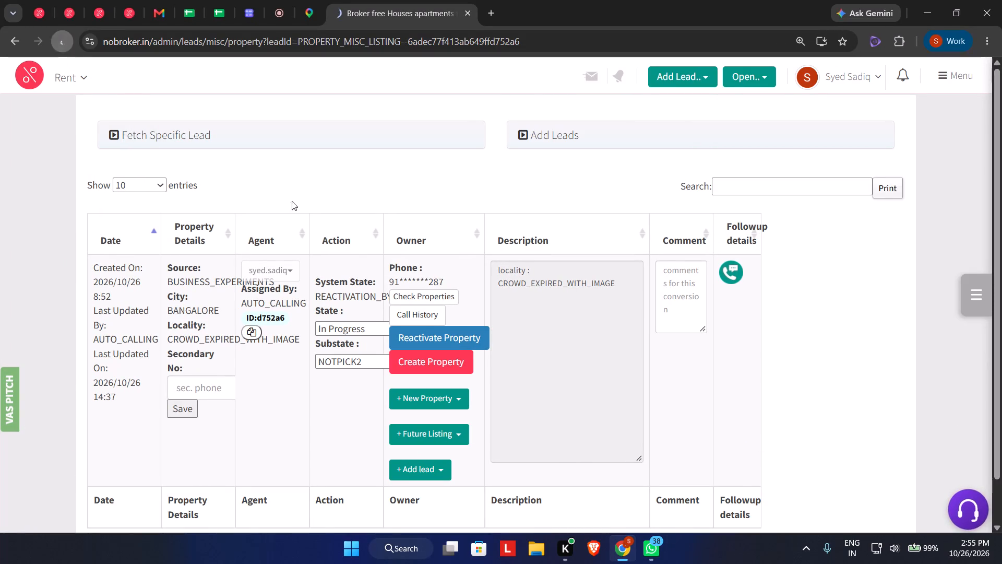
pyautogui.click(958, 498)
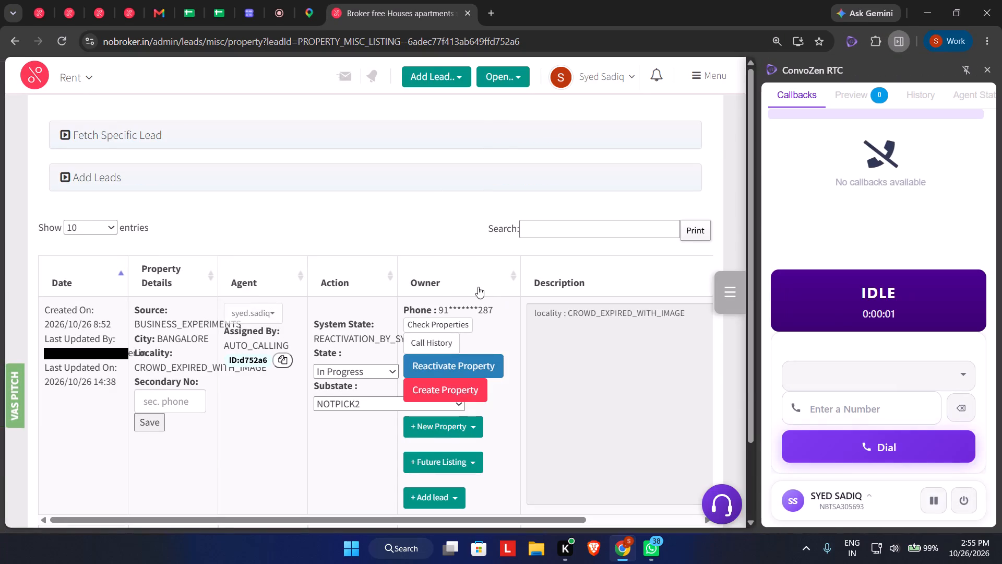
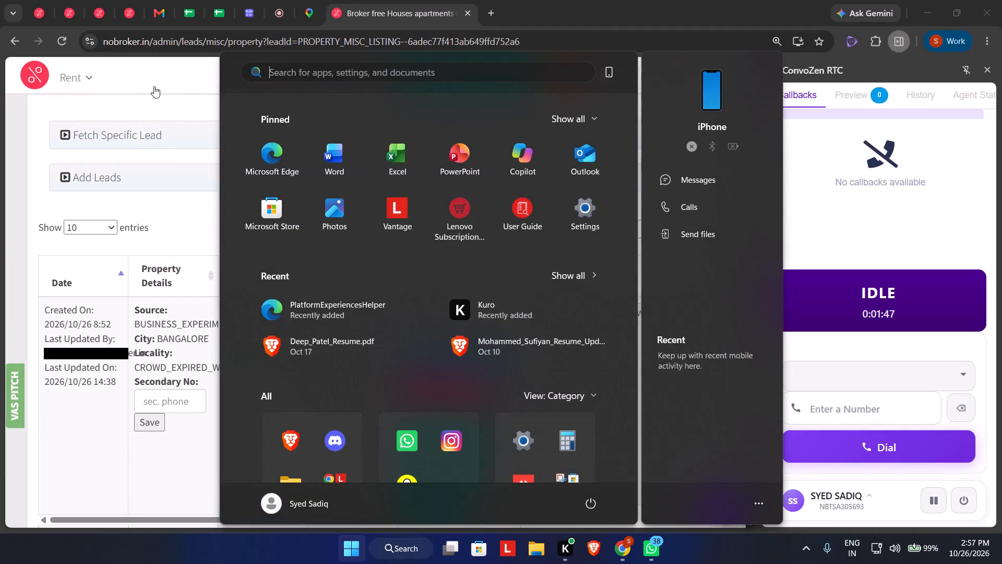
# Dismiss the Windows Start overlay and return to the property lead page.
pyautogui.click(173, 132)
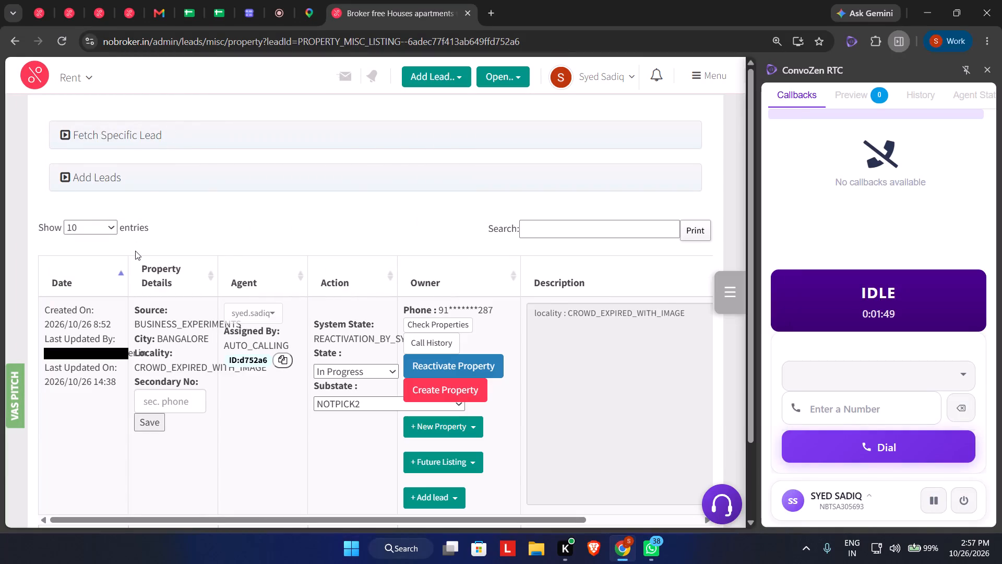
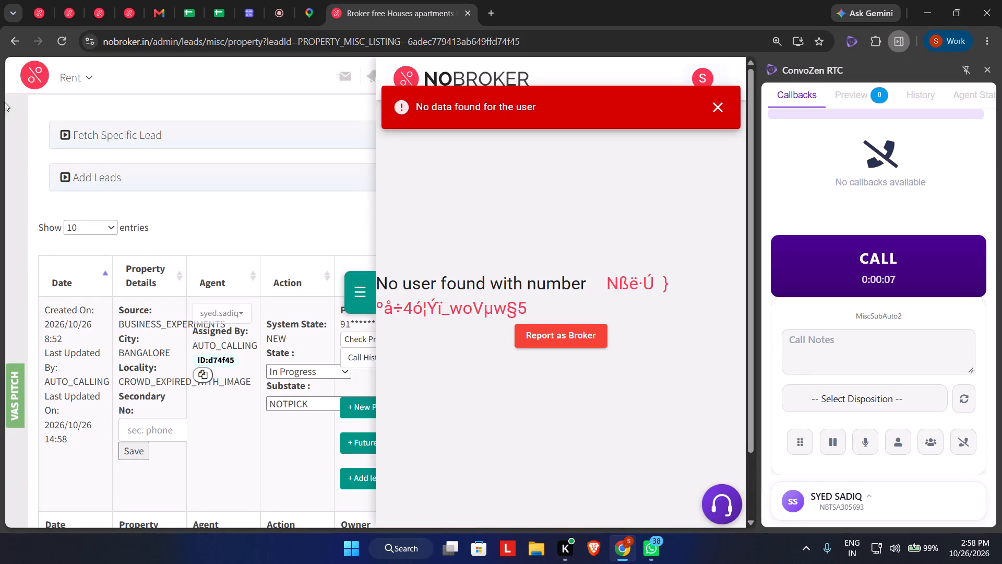
# Collapse the user lookup overlay to uncover the lead's owner and description details.
pyautogui.click(360, 293)
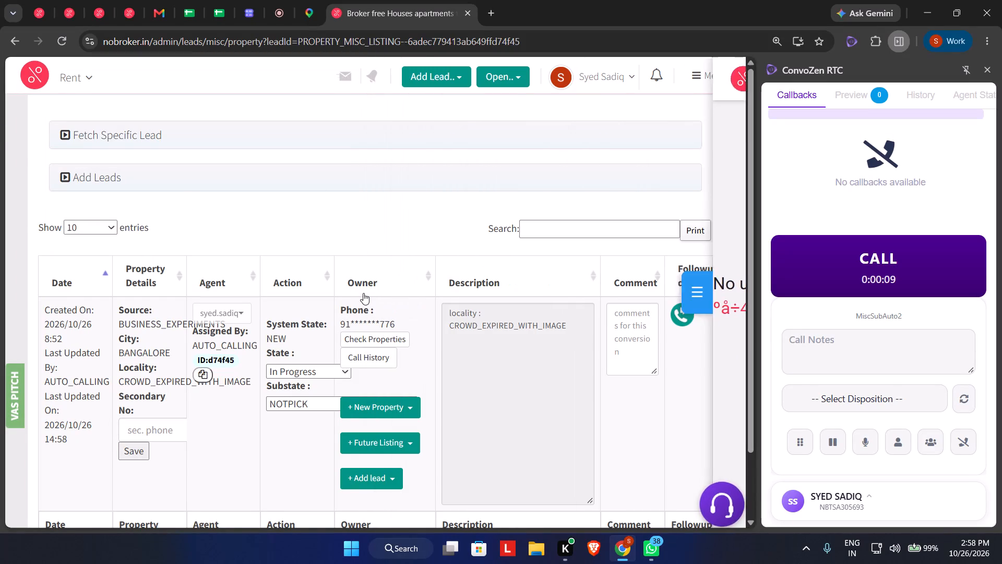
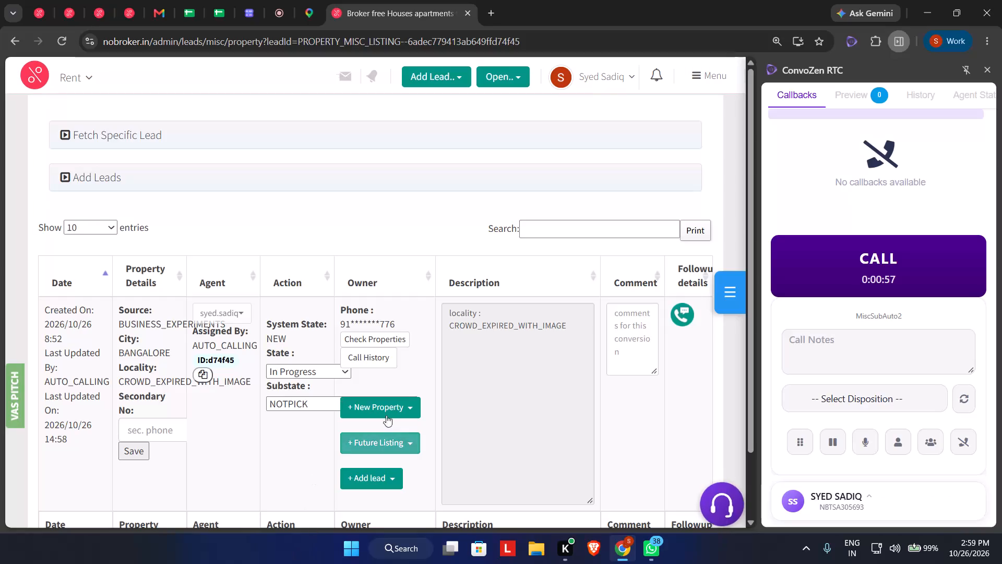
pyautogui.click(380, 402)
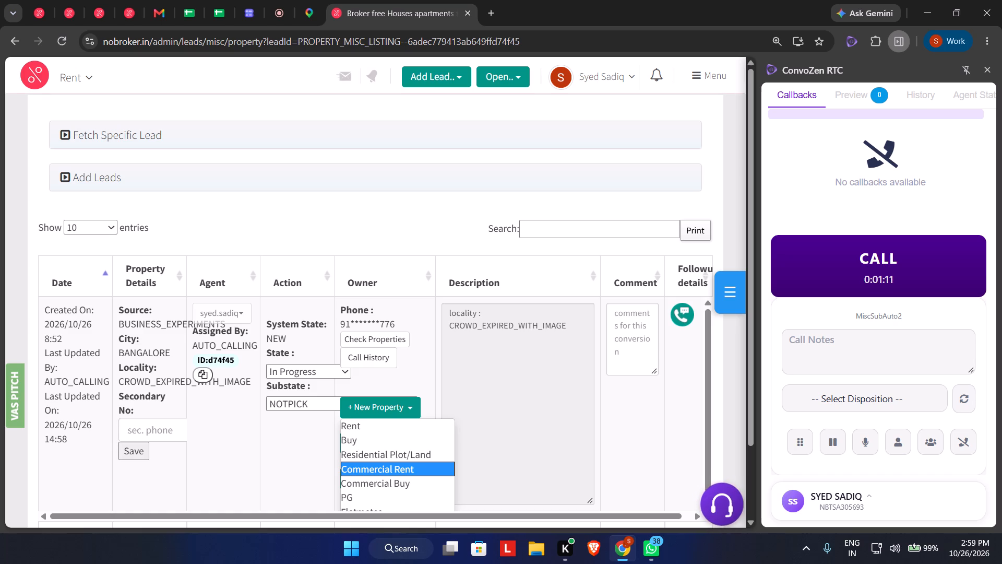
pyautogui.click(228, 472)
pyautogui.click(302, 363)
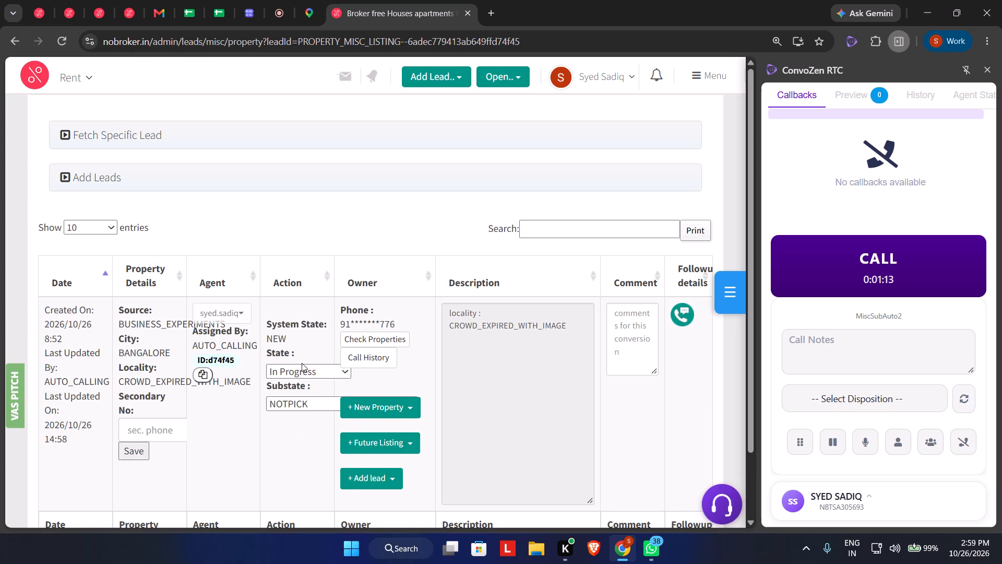
# Set the lead's state to Rejected with the substate Not Interested.
pyautogui.click(307, 372)
pyautogui.click(305, 445)
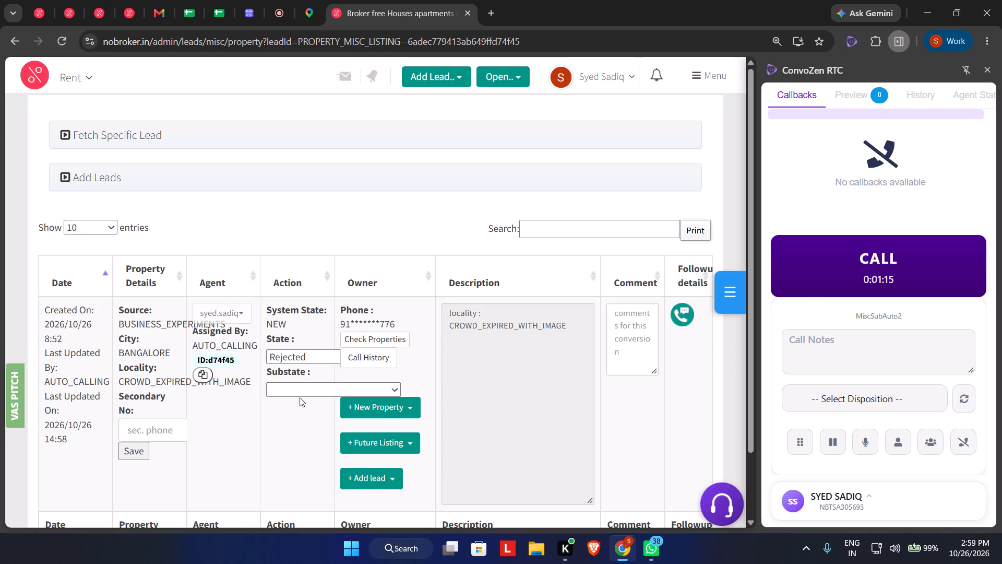
pyautogui.click(302, 394)
pyautogui.click(294, 250)
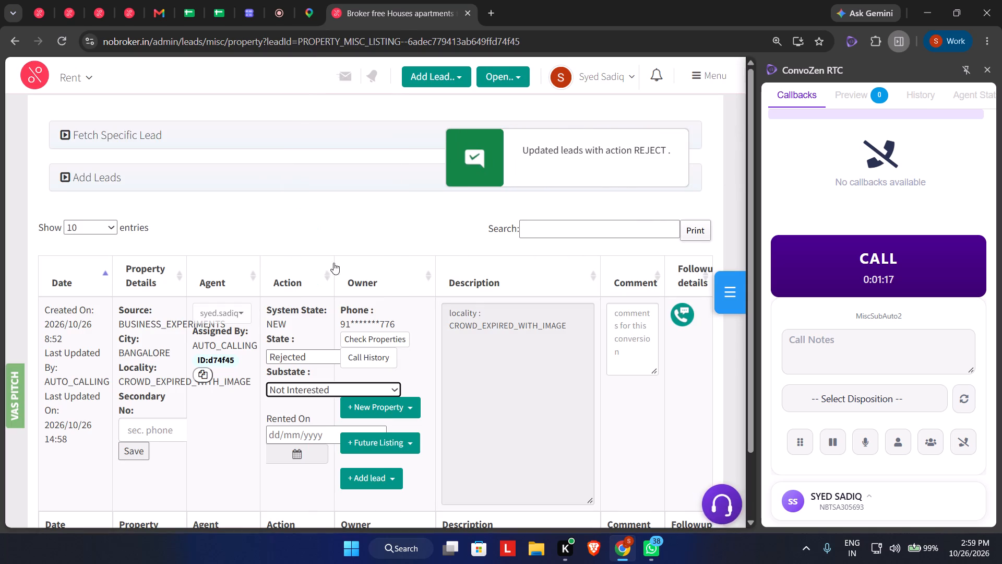
# End the call and set its disposition levels to Click Calling, Rejected and Not Interested.
pyautogui.click(968, 450)
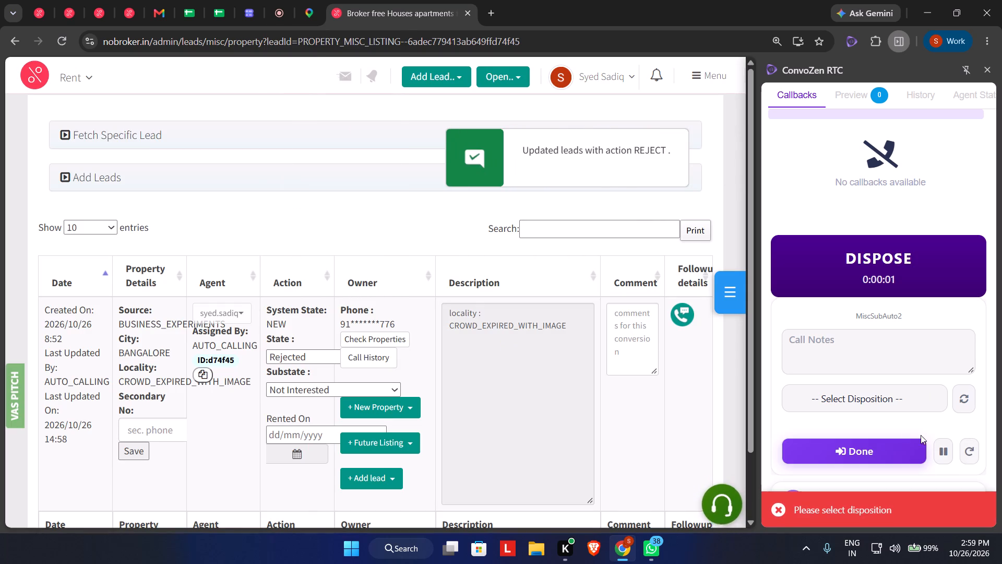
pyautogui.click(840, 401)
pyautogui.click(862, 436)
pyautogui.click(843, 405)
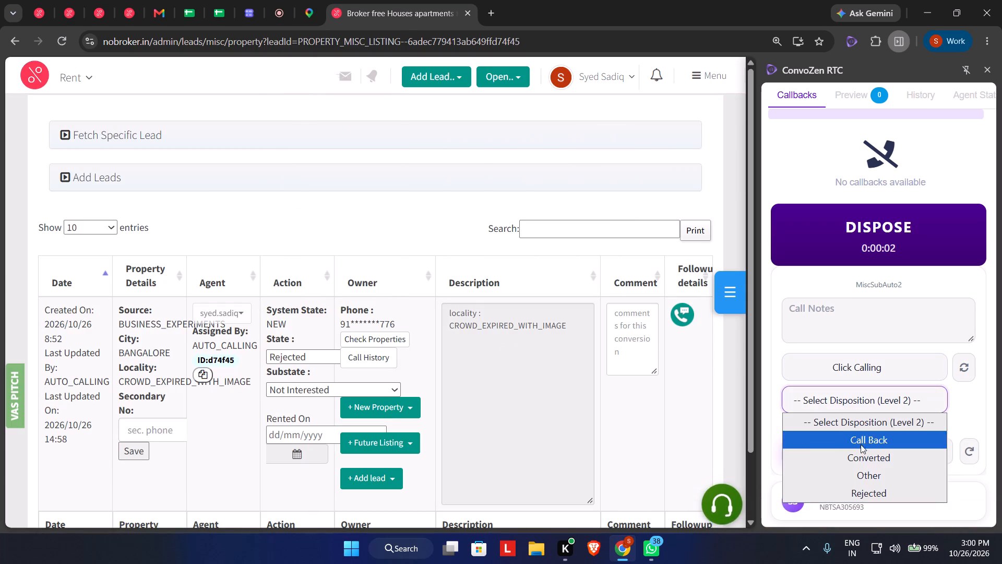
pyautogui.click(884, 488)
pyautogui.click(849, 414)
pyautogui.click(852, 407)
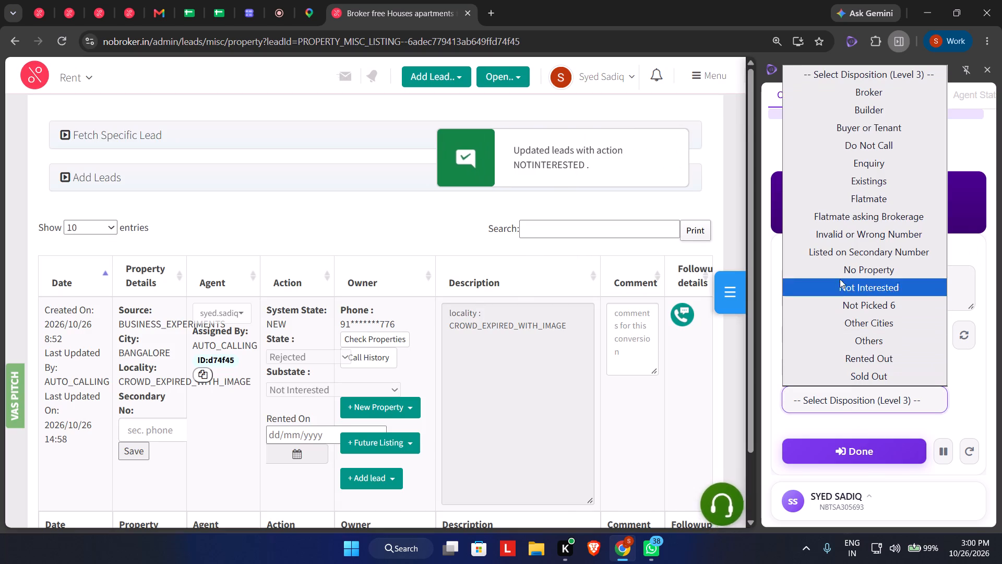
pyautogui.click(841, 293)
# Close out the disposed call with B Break as the pause reason, and return the dialler to idle.
pyautogui.click(942, 457)
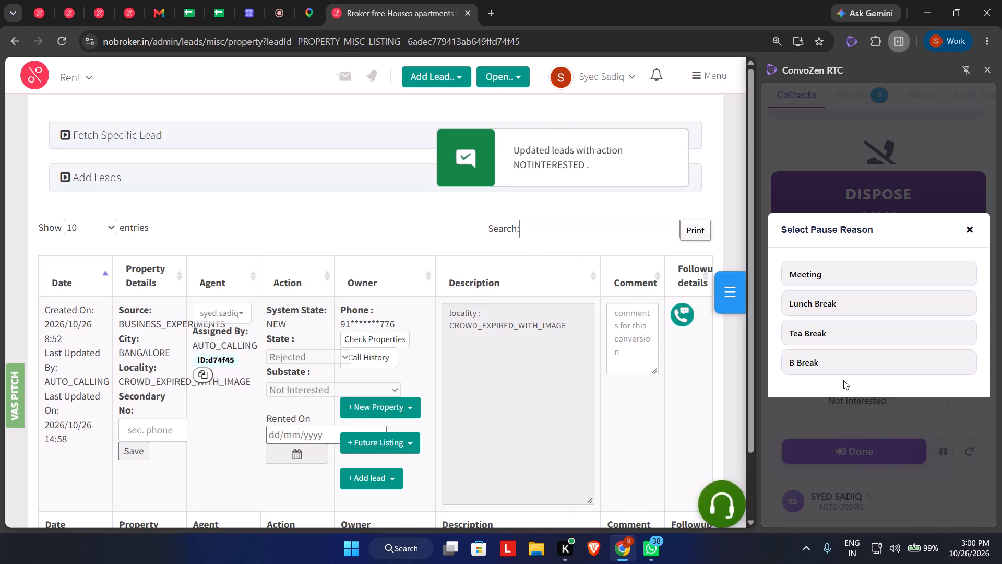
pyautogui.click(842, 373)
pyautogui.moveTo(936, 498); pyautogui.dragTo(938, 503)
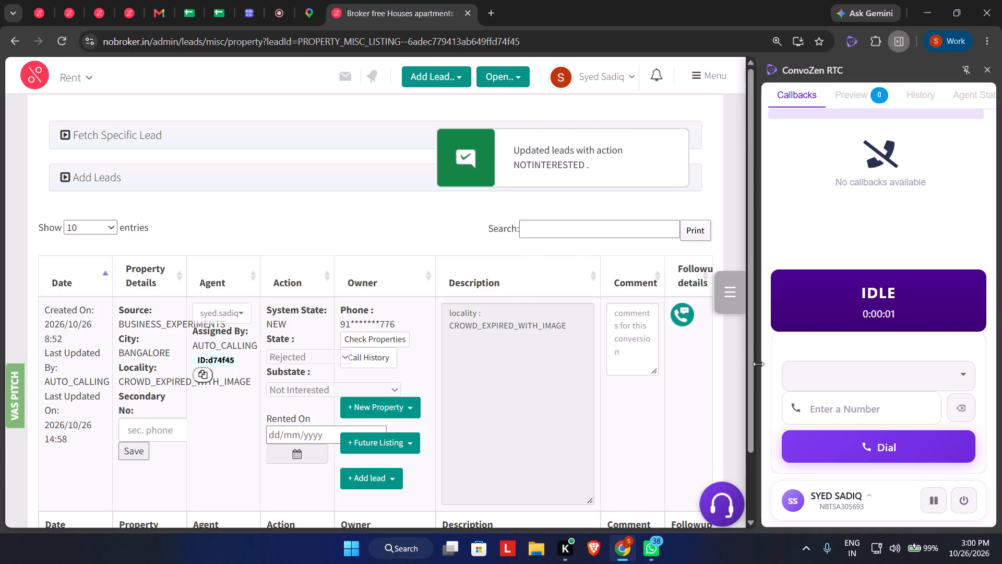
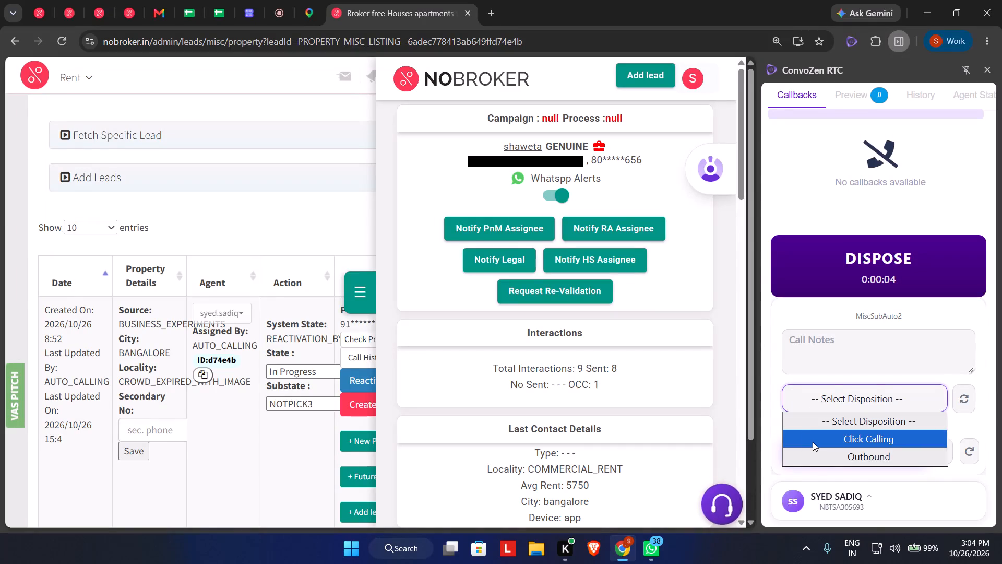
# Set the ended call's disposition levels to Outbound, Not Picked and Voice Mail.
pyautogui.click(813, 442)
pyautogui.moveTo(830, 374); pyautogui.dragTo(836, 414)
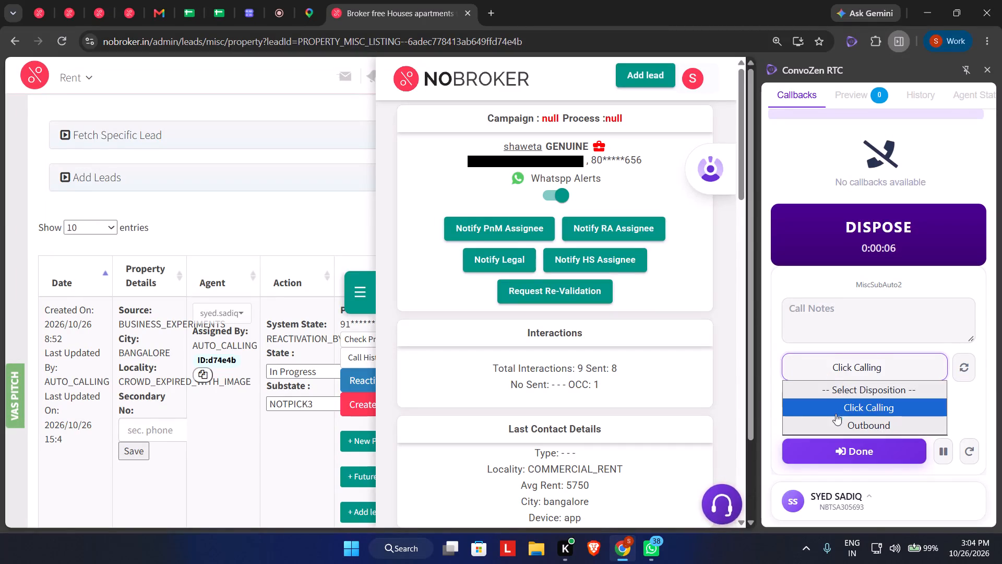
pyautogui.moveTo(836, 414); pyautogui.dragTo(836, 427)
pyautogui.click(836, 427)
pyautogui.moveTo(836, 403); pyautogui.dragTo(838, 482)
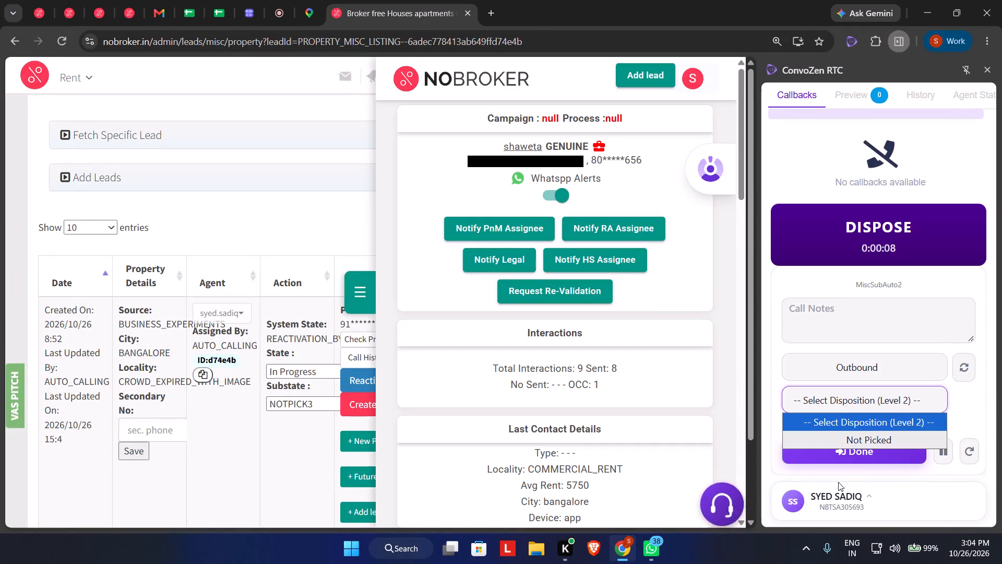
pyautogui.moveTo(838, 482); pyautogui.dragTo(850, 438)
pyautogui.click(850, 438)
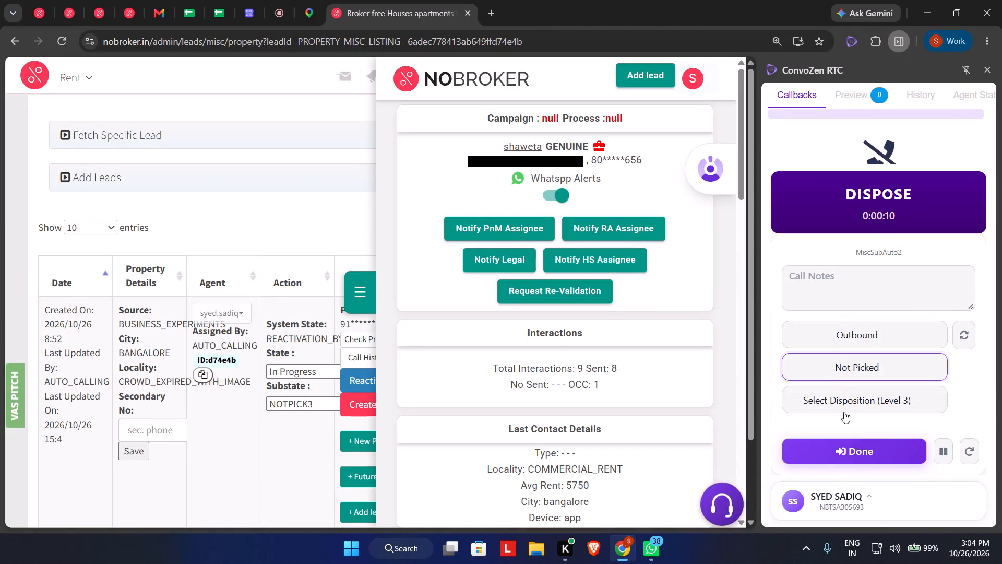
pyautogui.click(844, 410)
pyautogui.click(861, 493)
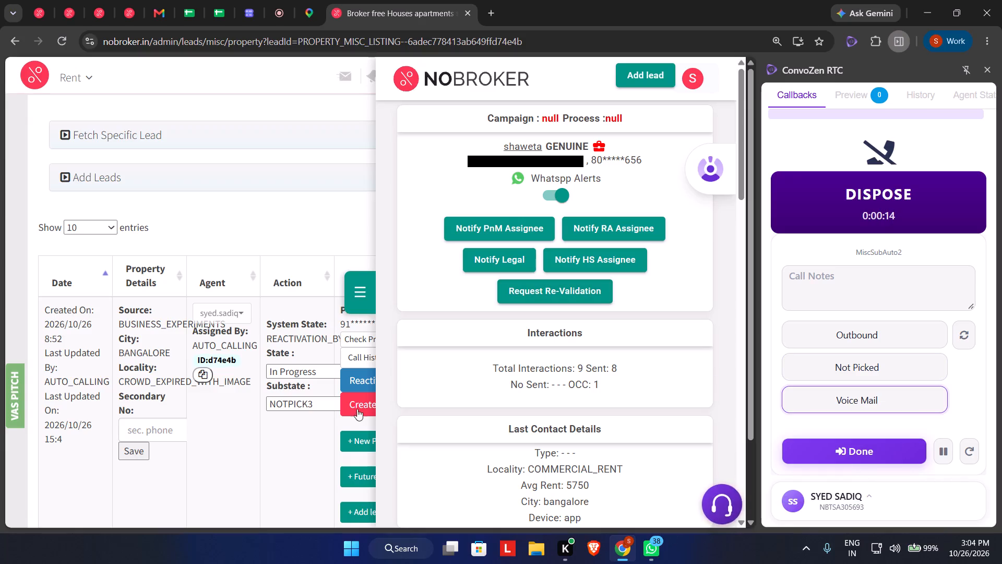
# Set the In Progress lead's substate to NOTPICK4.
pyautogui.click(327, 409)
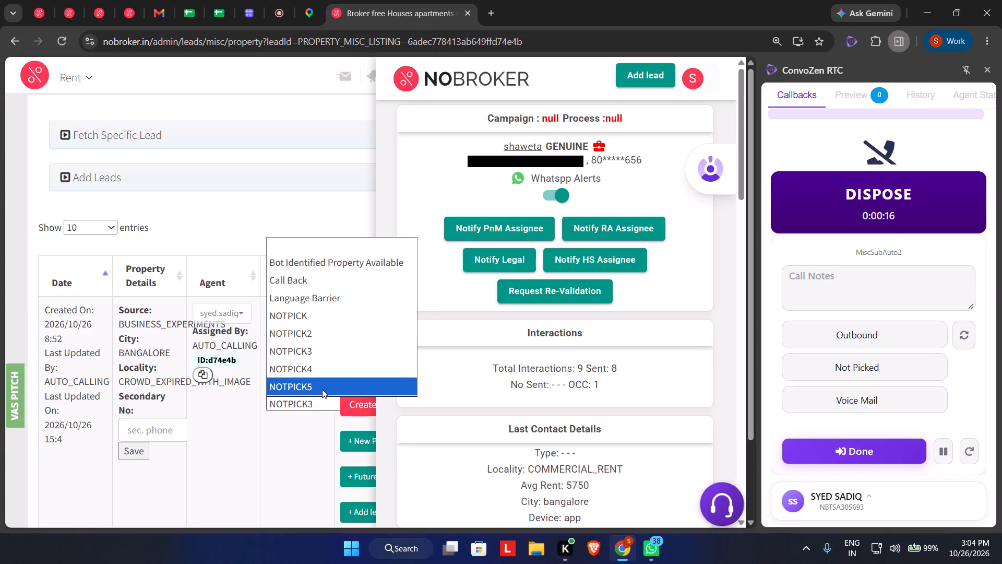
pyautogui.click(315, 371)
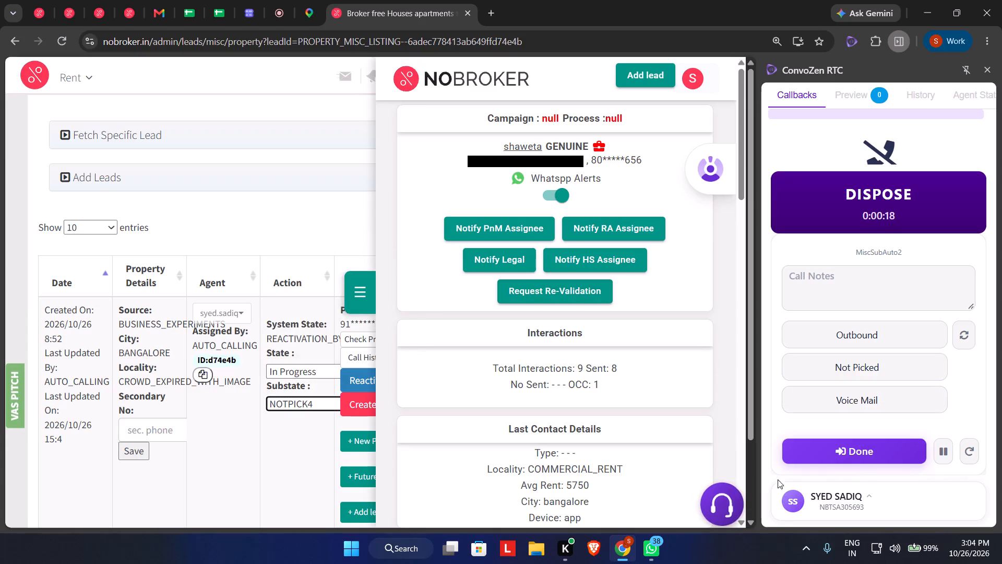
# Submit the call's disposition to close out the call and return the dialler to idle.
pyautogui.click(882, 440)
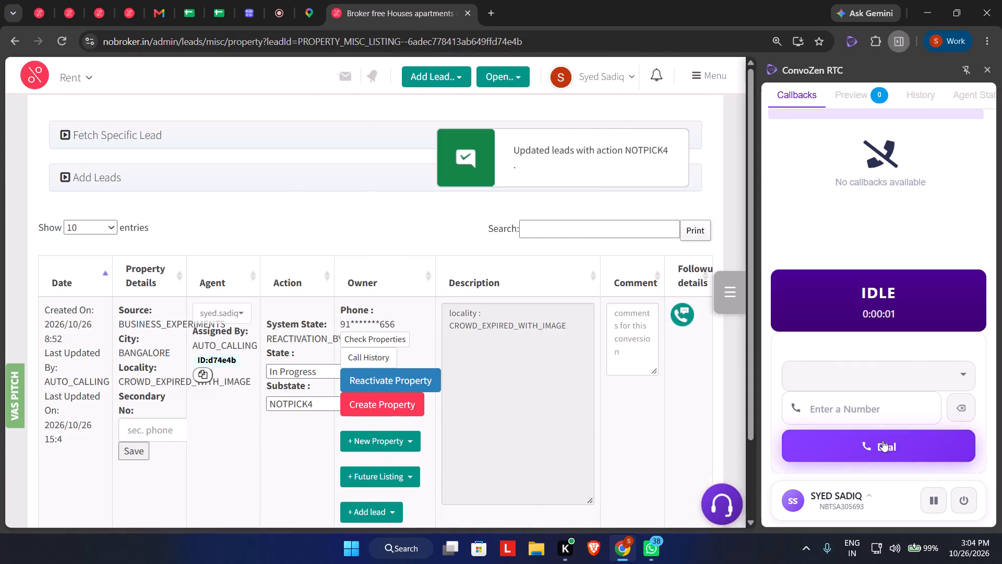
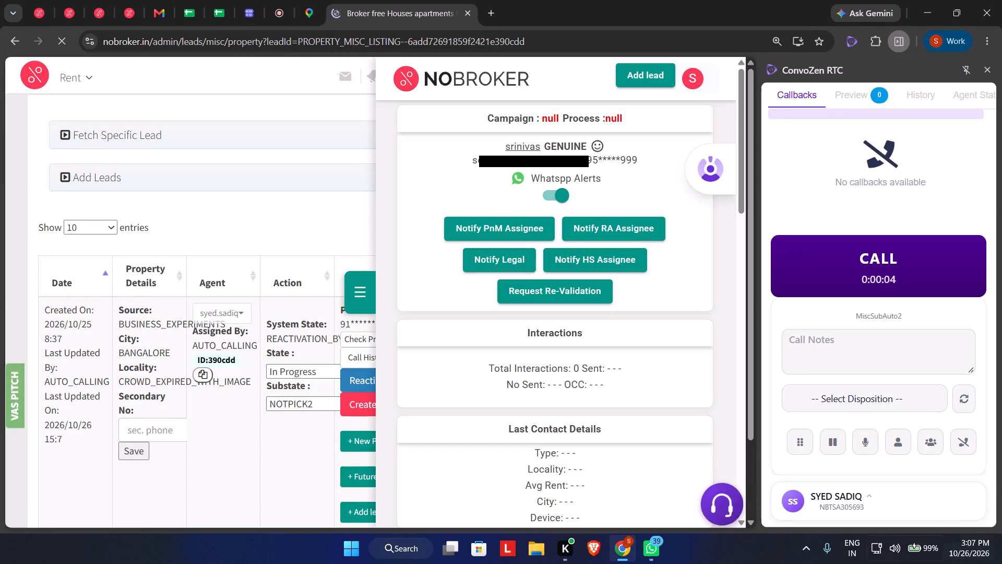
# Set the In Progress lead's substate to NOTPICK3.
pyautogui.click(286, 405)
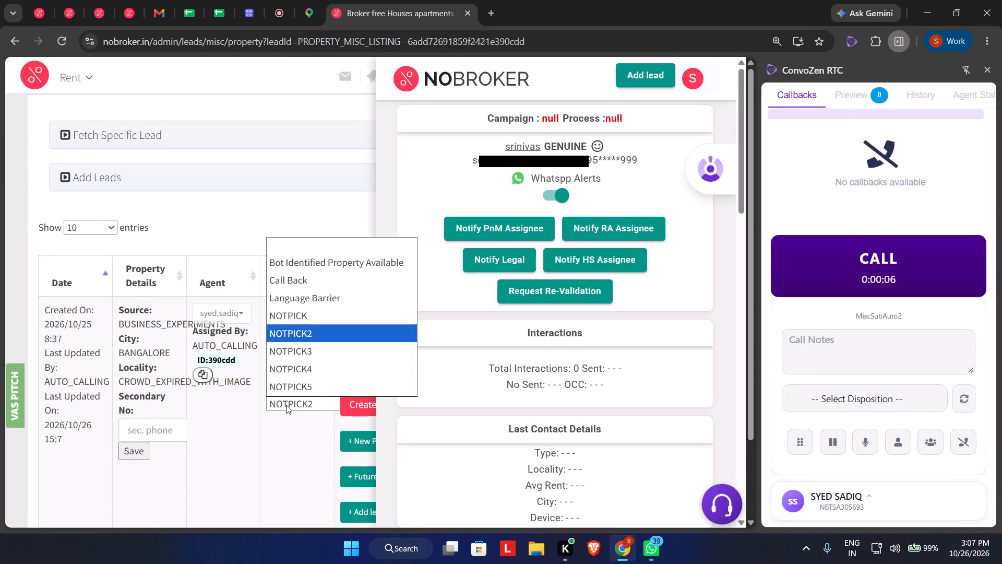
pyautogui.click(325, 357)
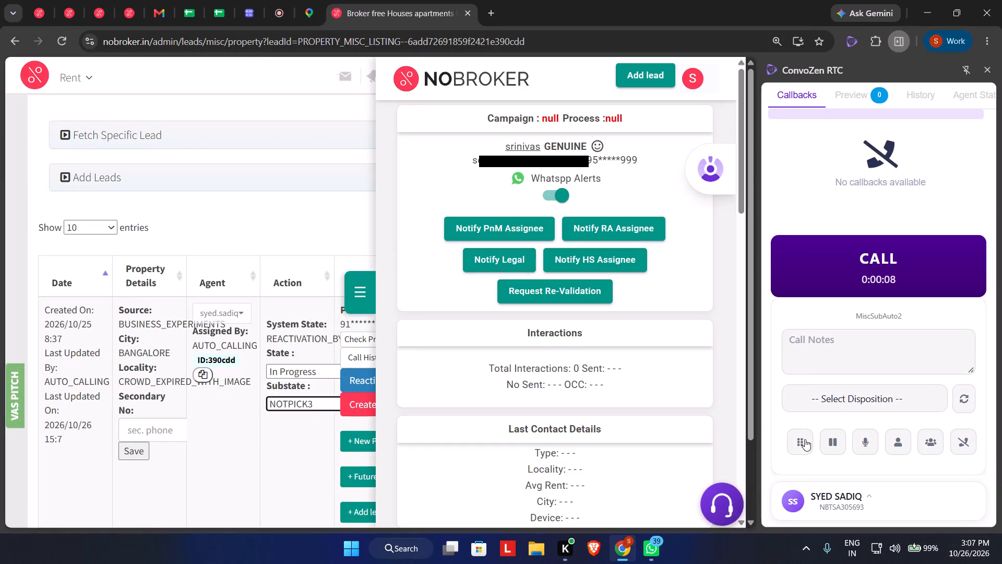
# Set the active call's disposition levels to Outbound, Not Picked and Voice Mail.
pyautogui.click(843, 395)
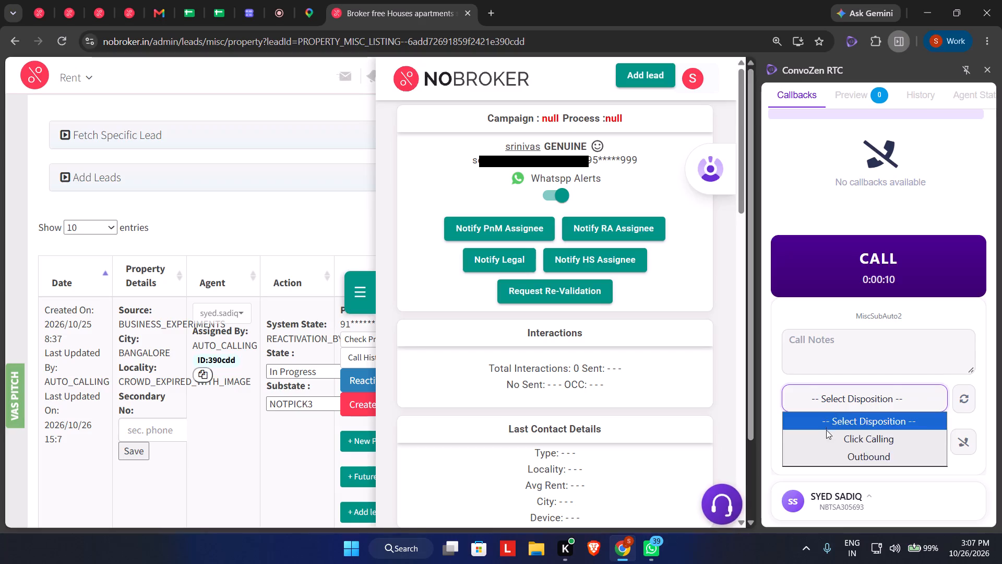
pyautogui.click(843, 450)
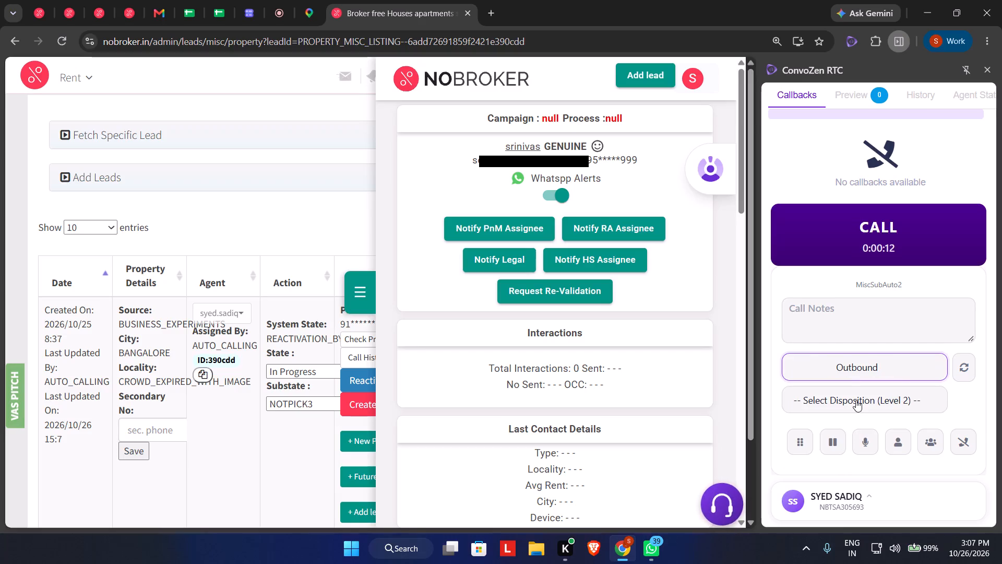
pyautogui.click(856, 400)
pyautogui.press('Down')
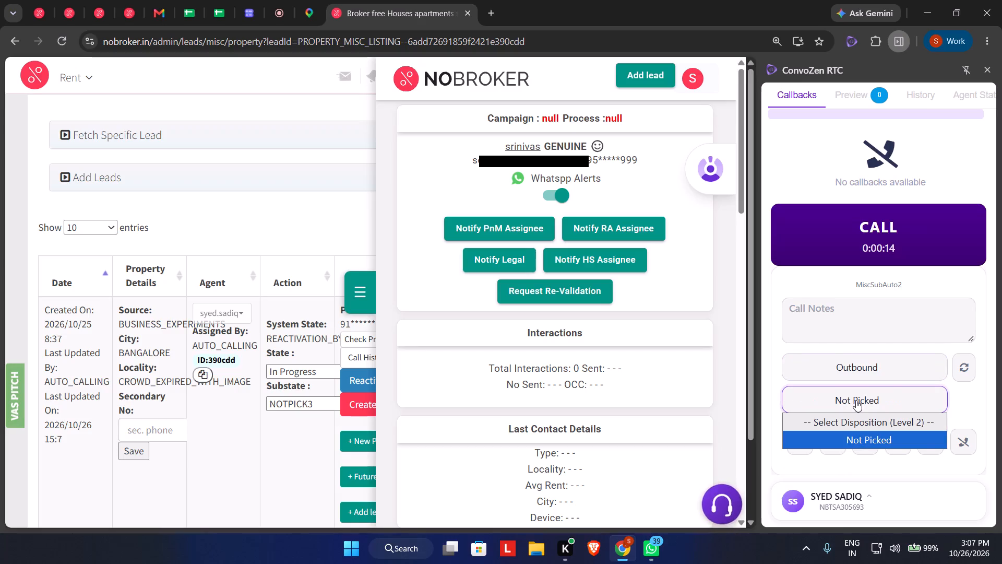
pyautogui.press('Return')
pyautogui.press('Down')
pyautogui.press('Down')
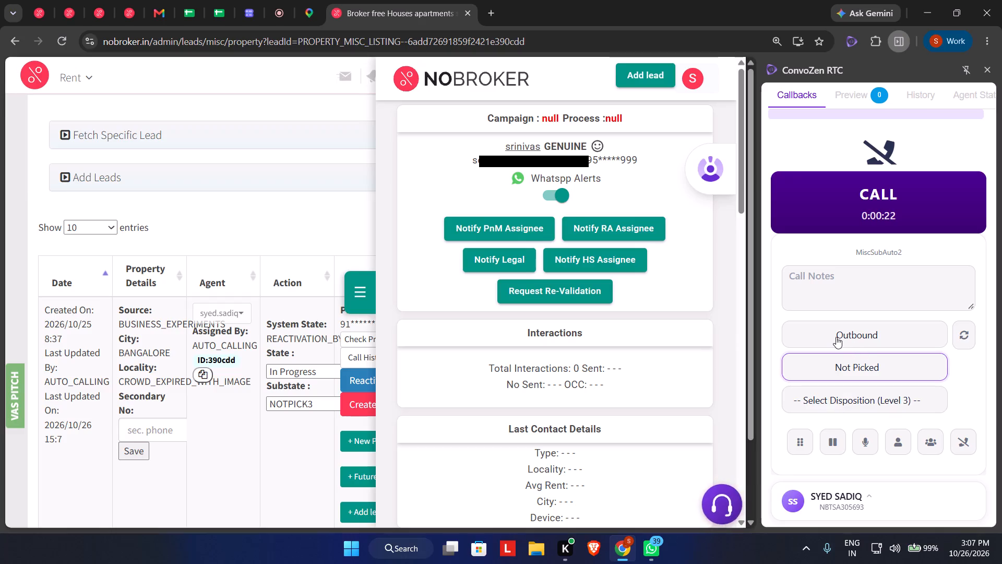
pyautogui.click(881, 411)
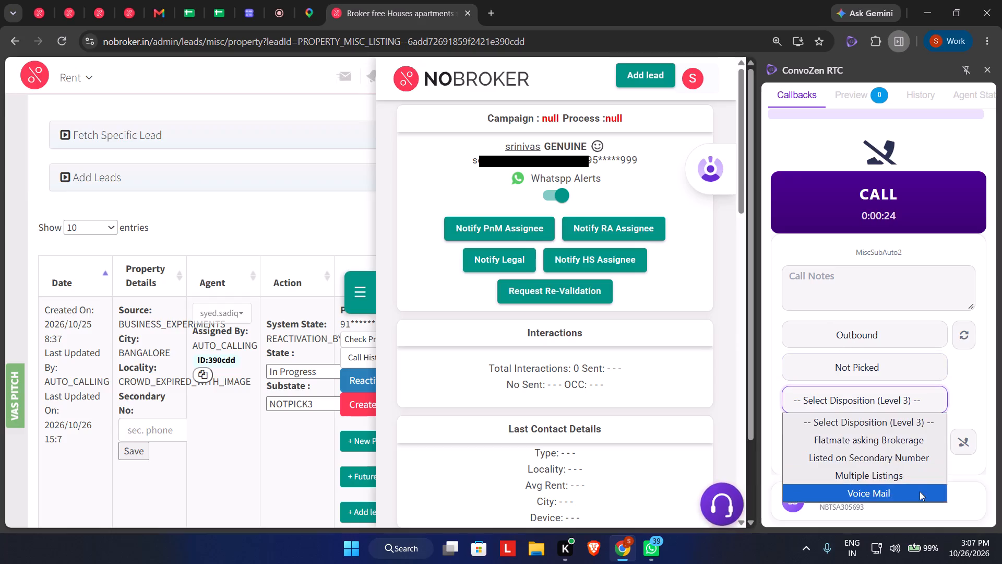
pyautogui.click(920, 491)
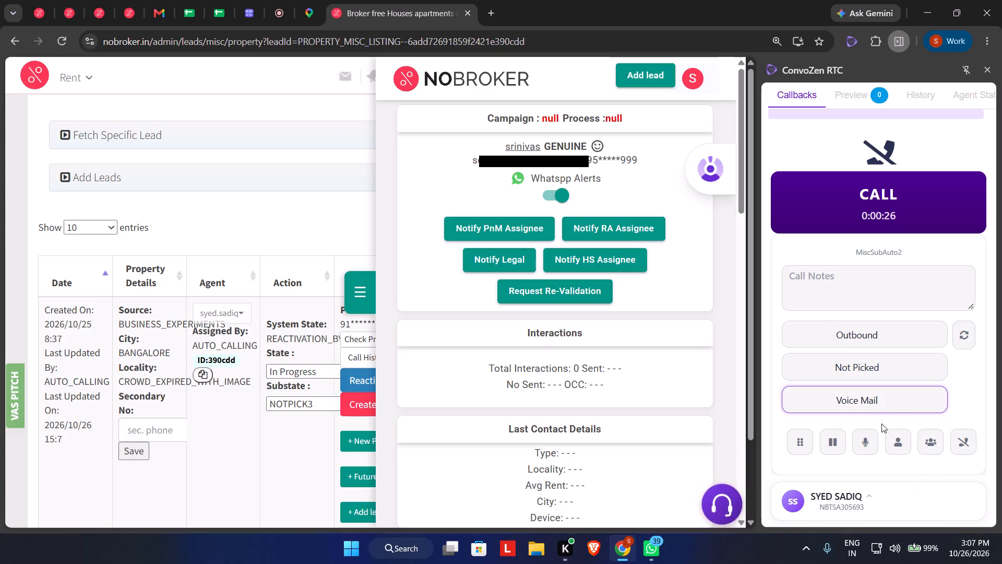
# Hang up the call and submit its disposition to return the dialler to idle.
pyautogui.click(963, 450)
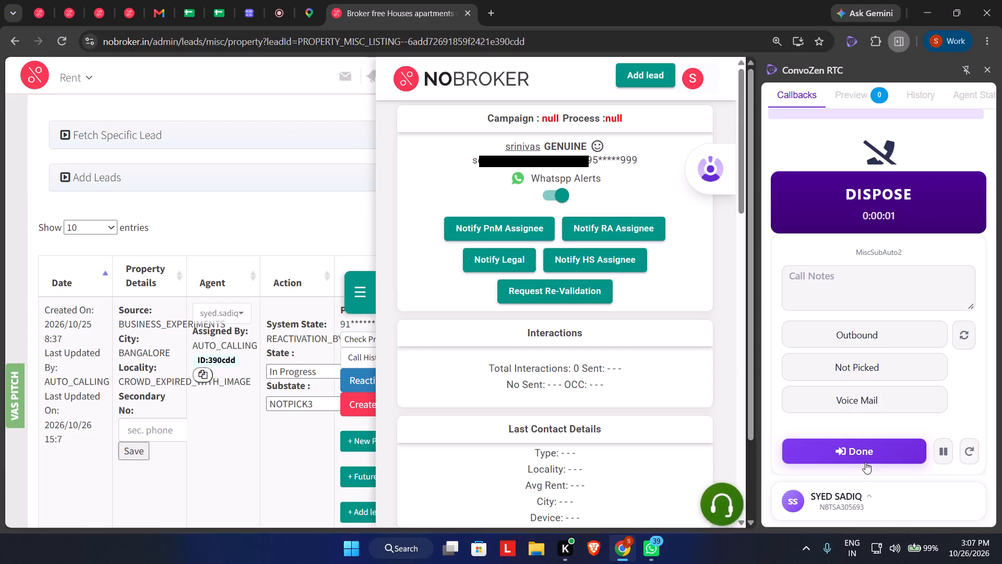
pyautogui.click(866, 462)
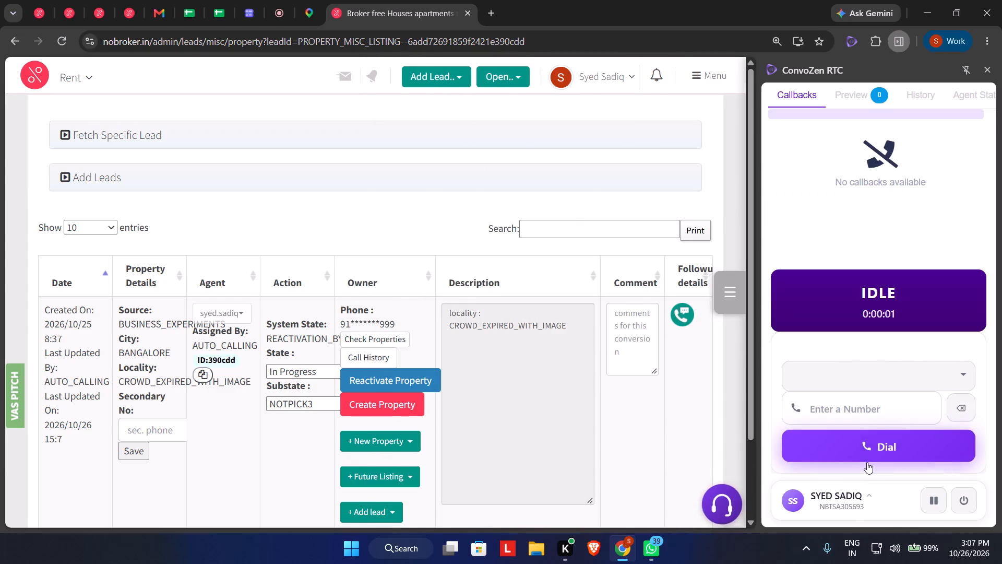
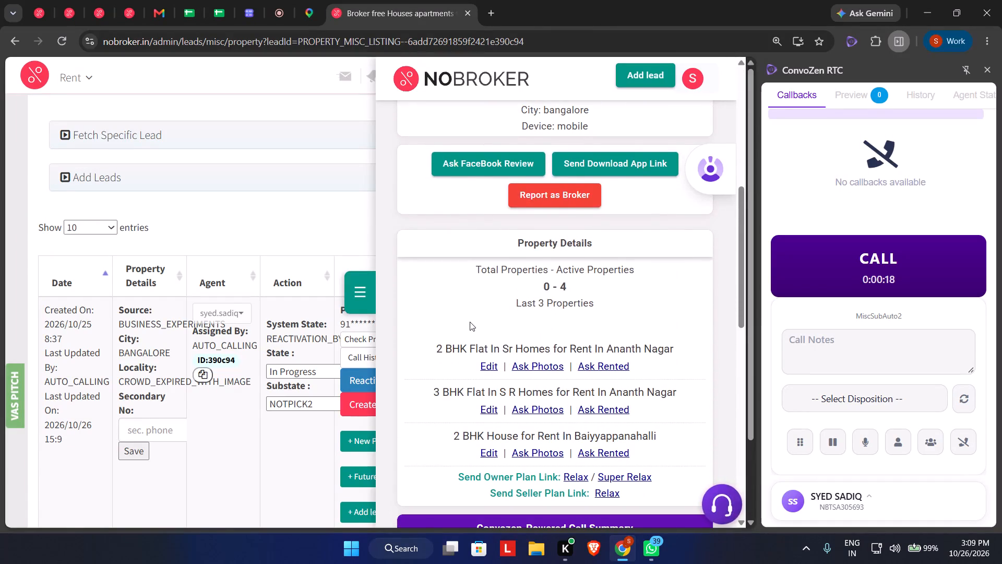
# Check the lead's properties in the Listing Dashboard and examine each of the owner's rental listings.
pyautogui.scroll(-1, 459, 344)
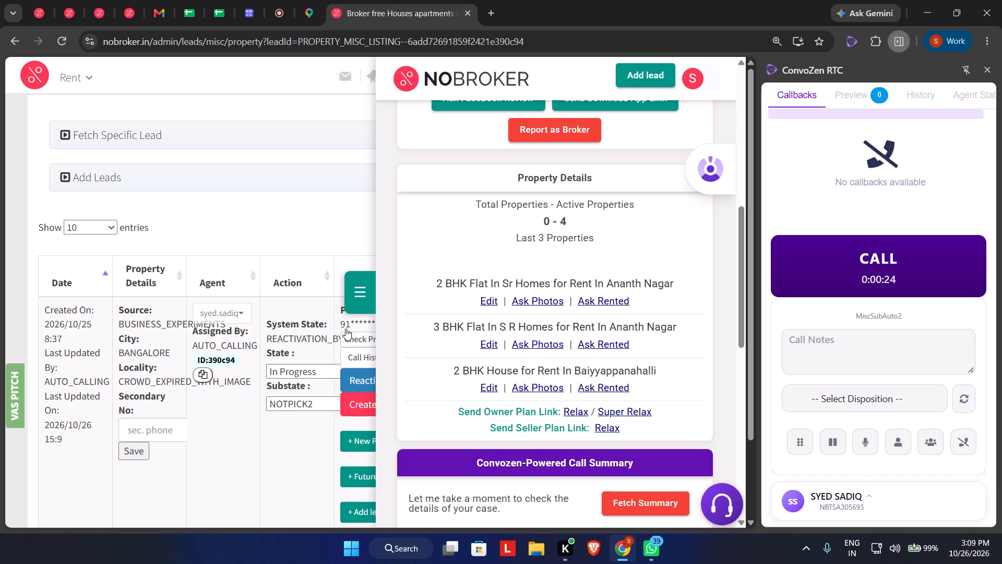
pyautogui.doubleClick(356, 340)
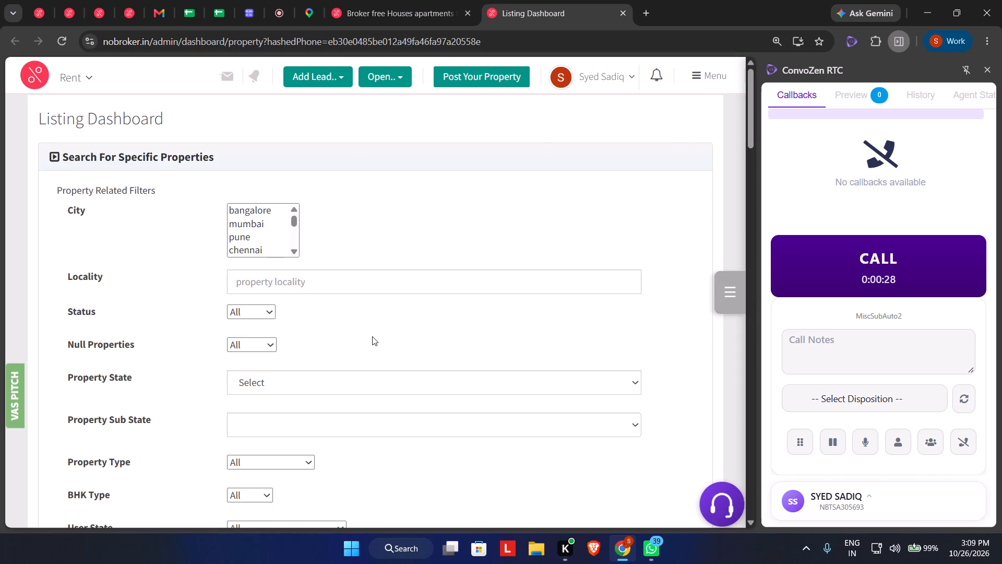
pyautogui.scroll(-12, 347, 357)
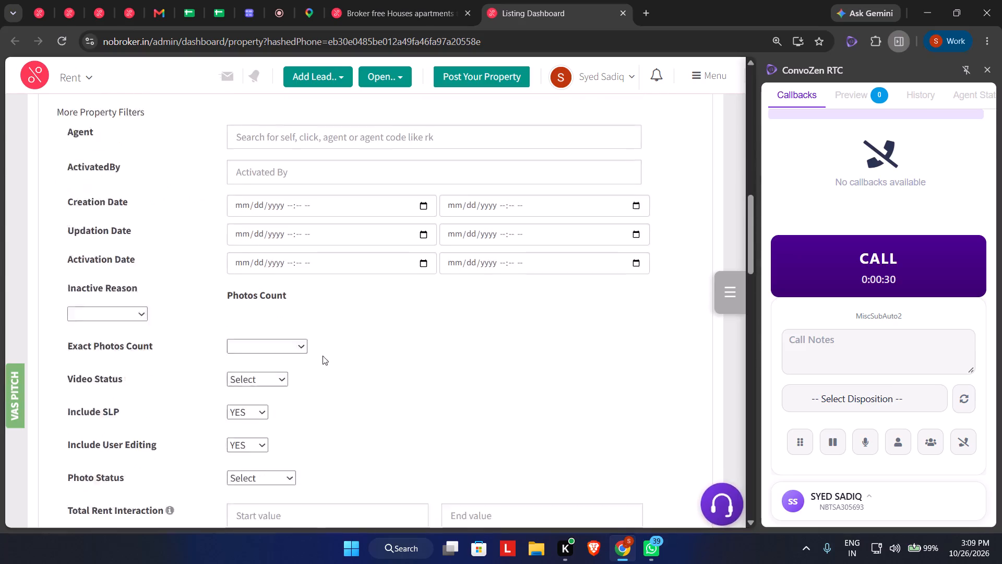
pyautogui.scroll(-11, 323, 356)
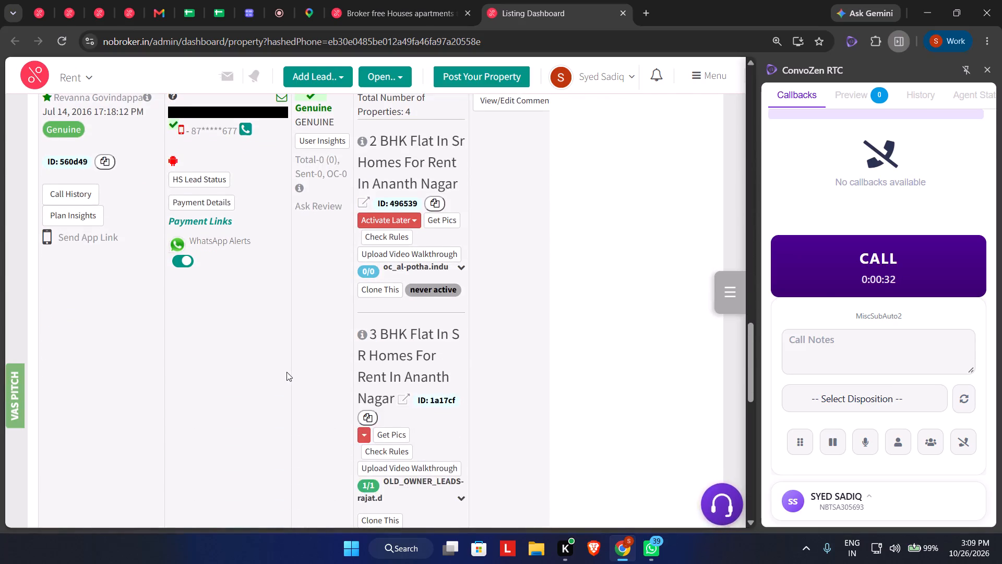
pyautogui.scroll(-2, 287, 372)
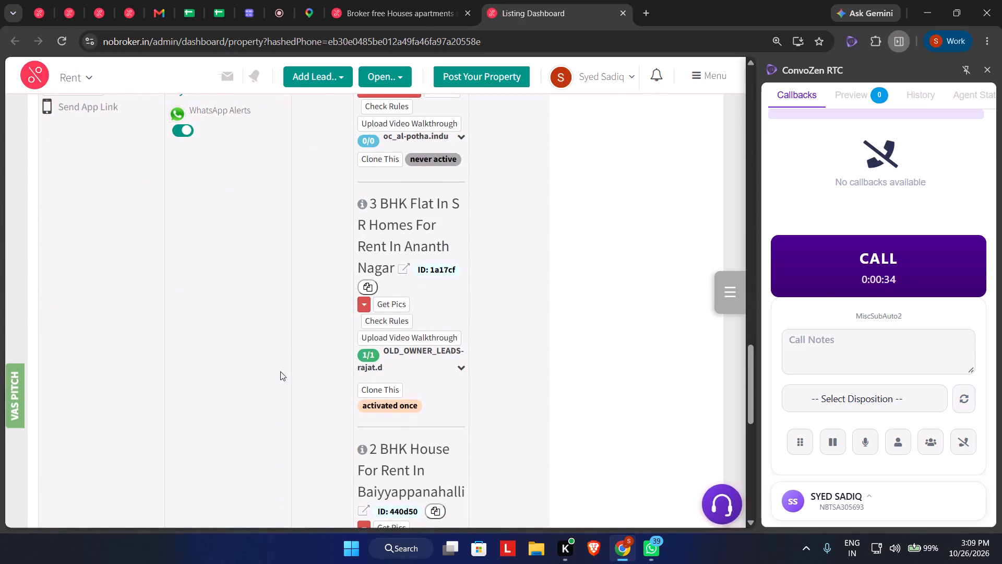
pyautogui.scroll(1, 279, 363)
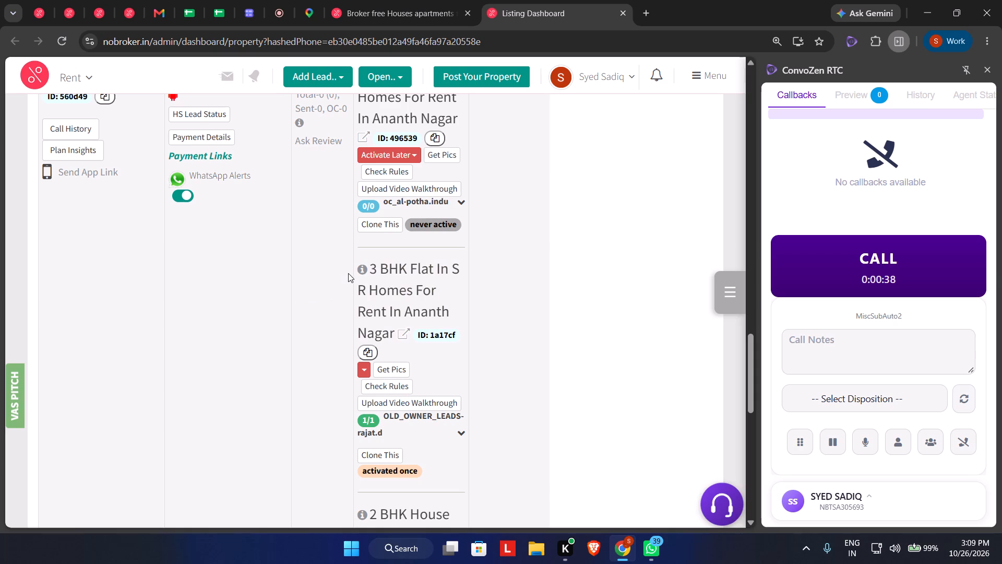
pyautogui.scroll(-3, 338, 349)
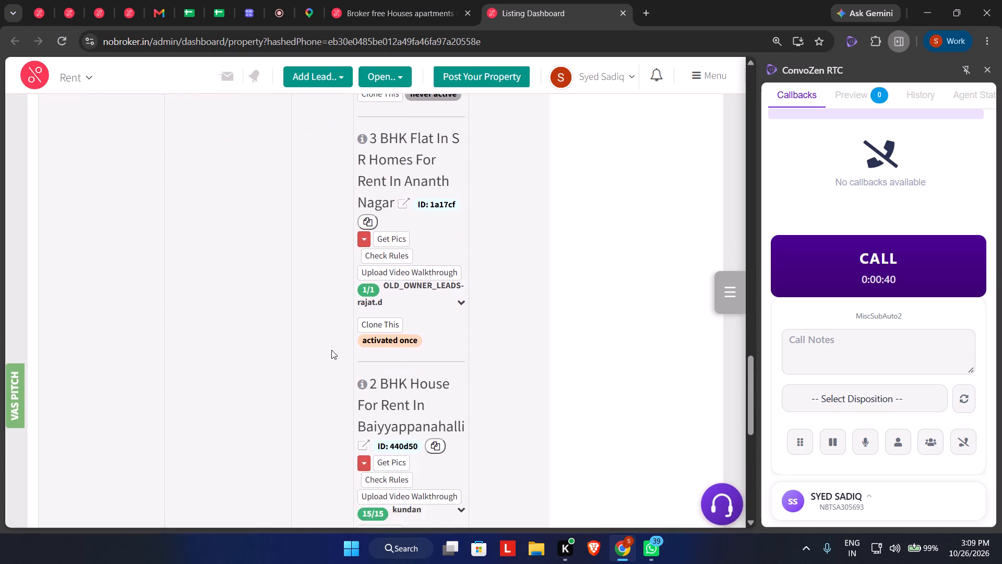
pyautogui.scroll(-5, 331, 350)
pyautogui.scroll(4, 318, 344)
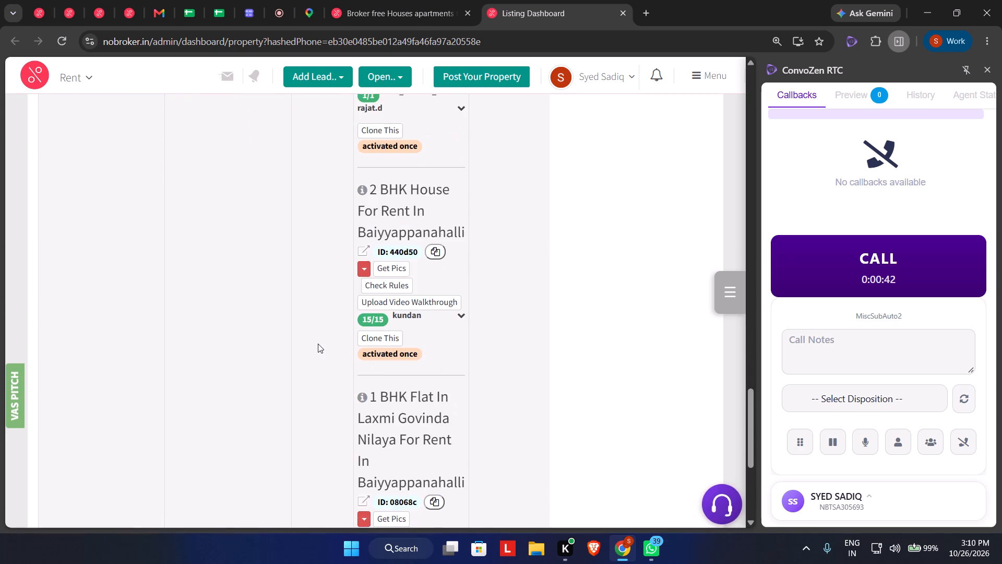
pyautogui.scroll(1, 318, 344)
pyautogui.scroll(-1, 299, 334)
pyautogui.scroll(3, 299, 334)
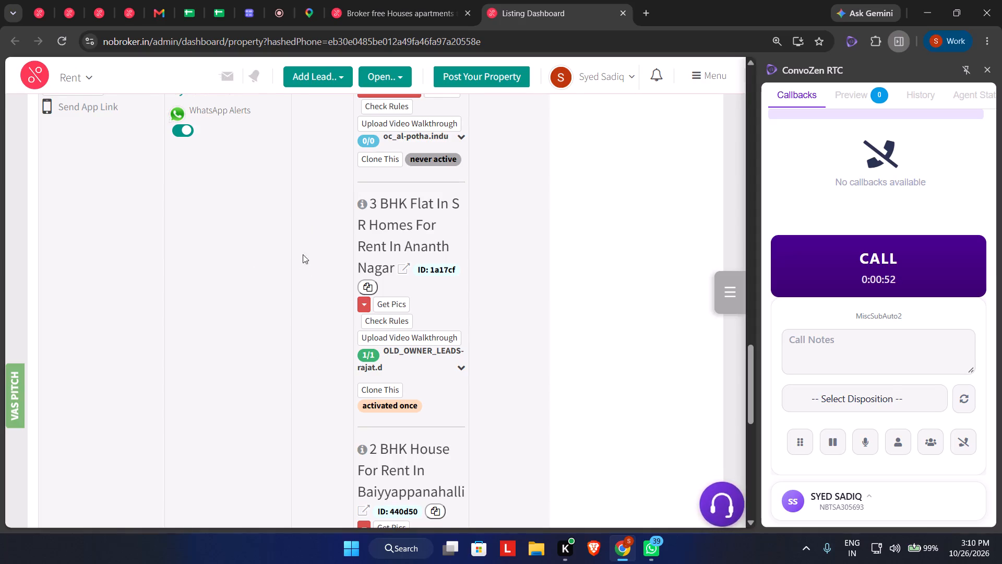
# Open the 3 BHK flat in S R Homes, Ananth Nagar for editing and clear the owner's secondary number.
pyautogui.click(402, 222)
pyautogui.scroll(-2, 378, 227)
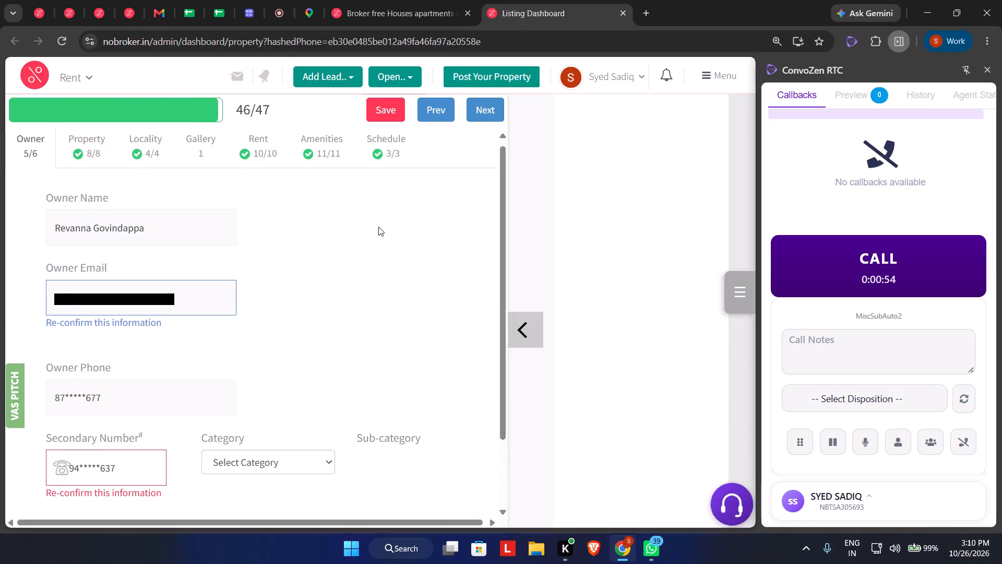
pyautogui.scroll(-2, 378, 227)
pyautogui.scroll(1, 373, 226)
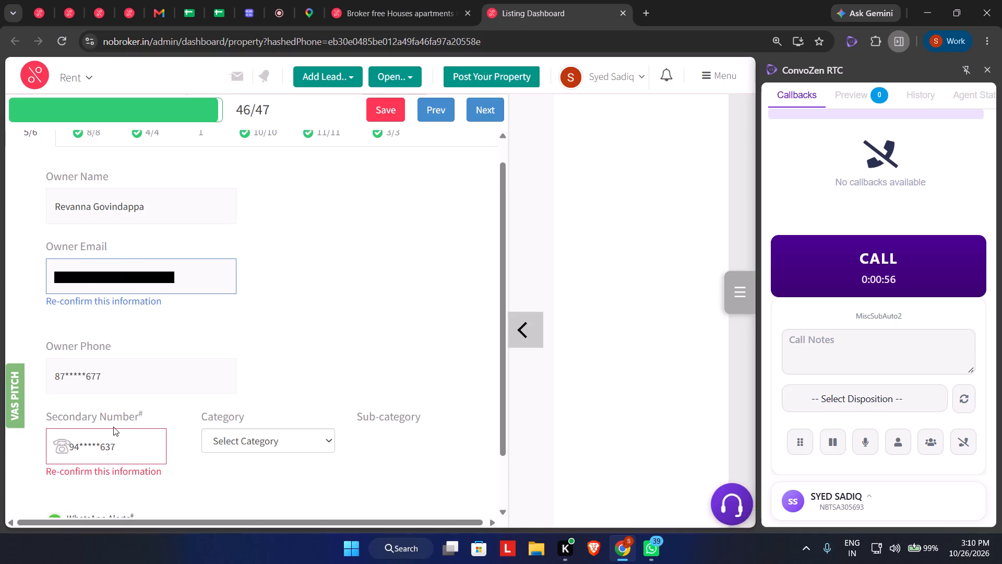
pyautogui.tripleClick(122, 444)
pyautogui.press('BackSpace')
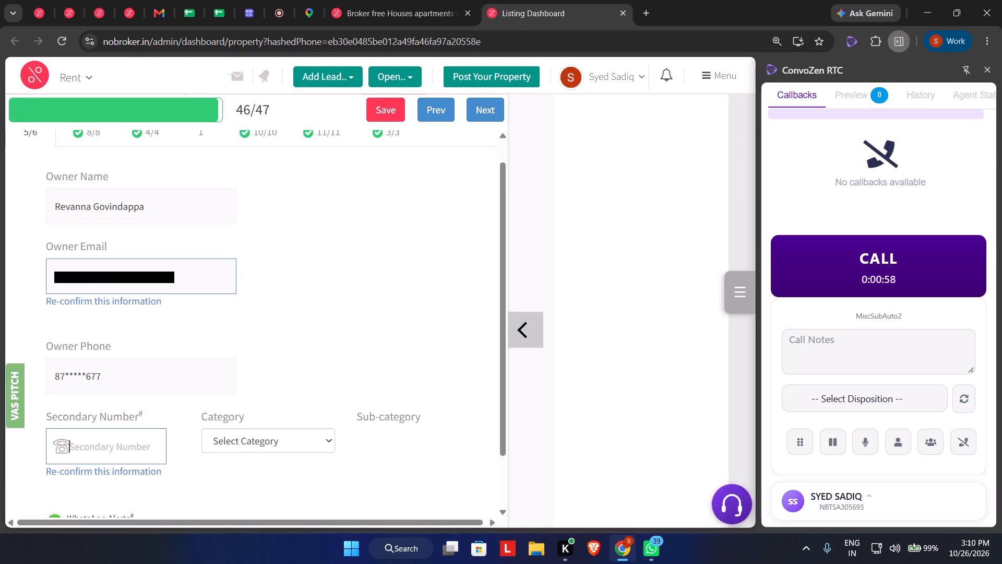
pyautogui.scroll(2, 122, 444)
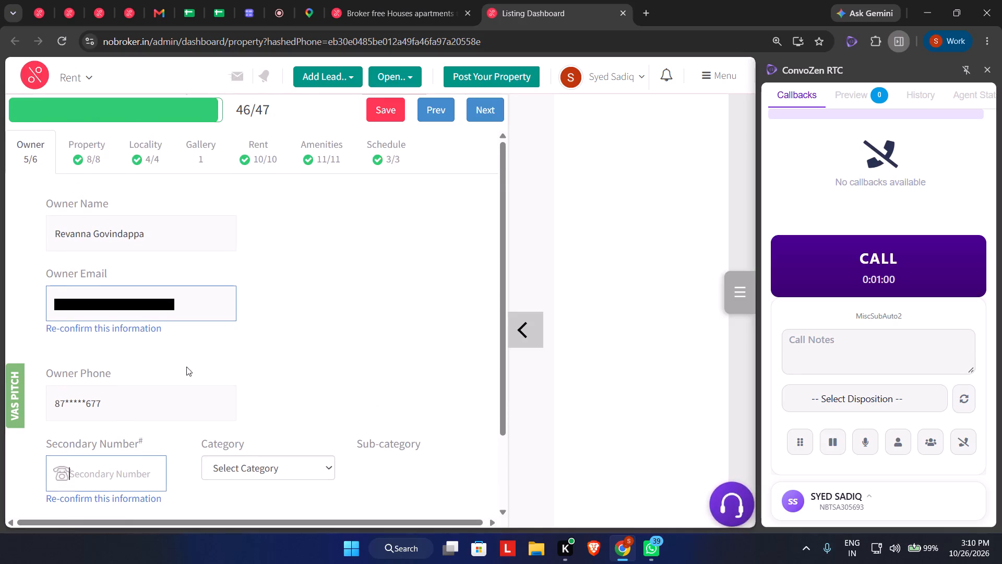
# Mute the site in the pinned browser tab just before the map tab.
pyautogui.rightClick(267, 12)
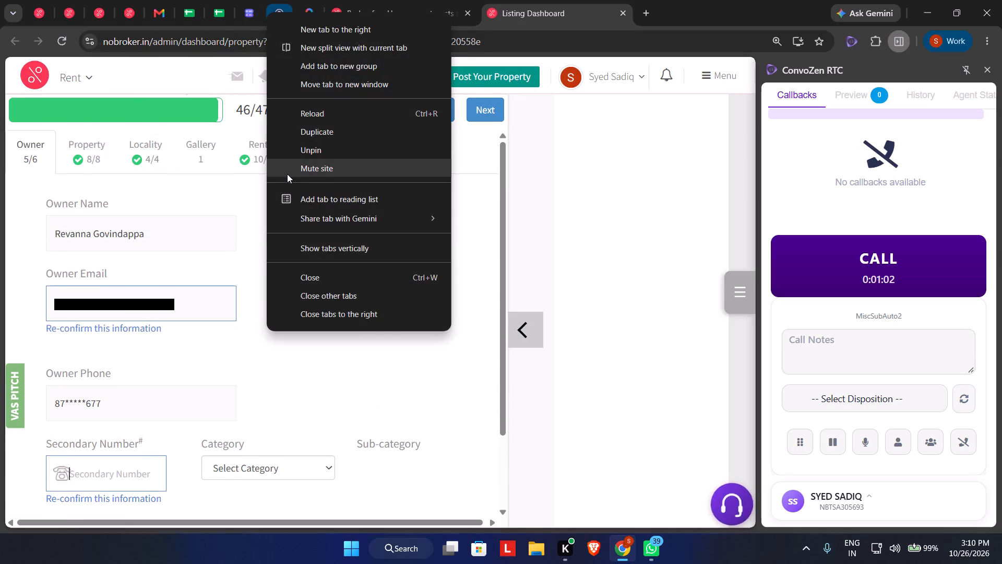
pyautogui.click(290, 167)
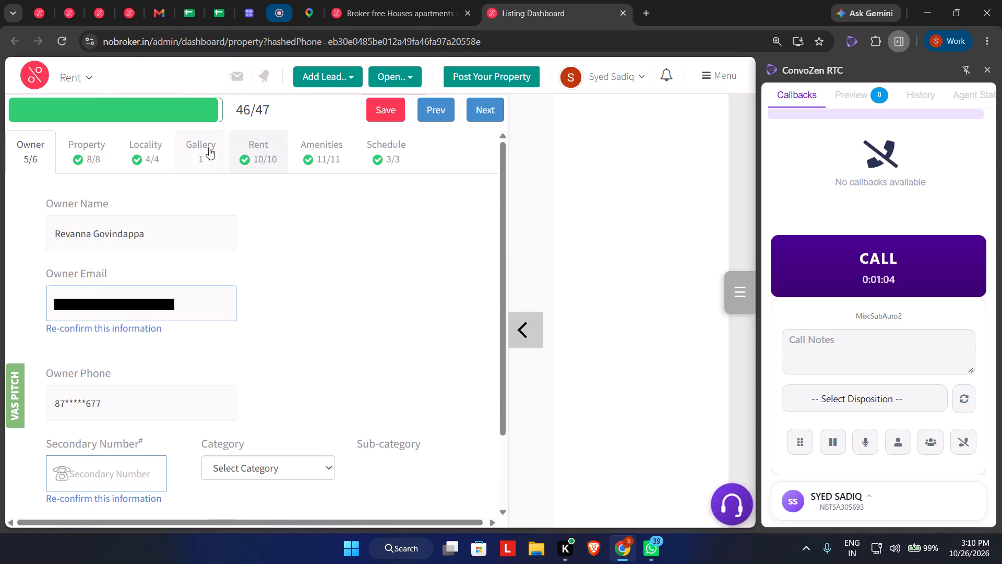
# Set the expected deposit in the 3 BHK flat's rent details to 100000.
pyautogui.click(264, 146)
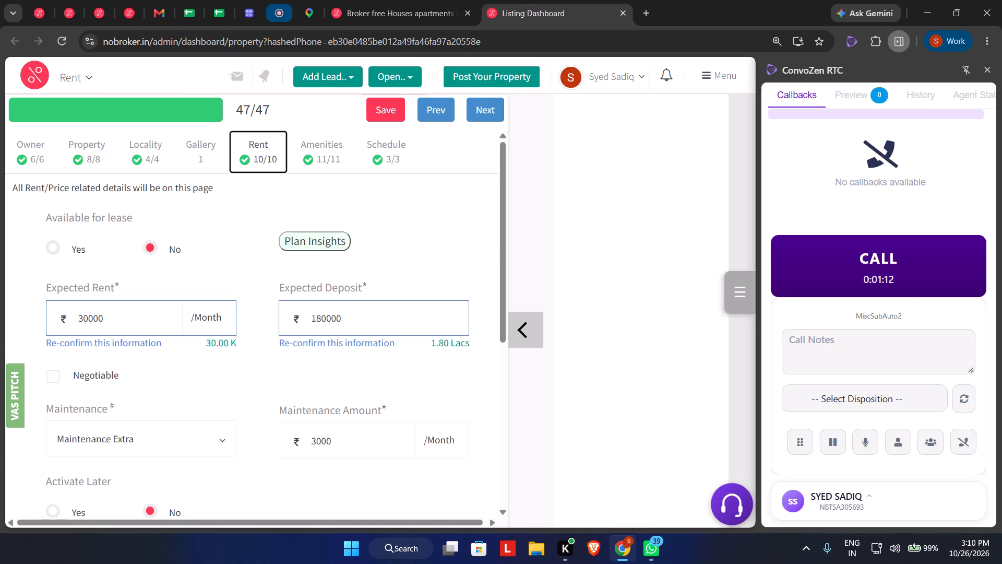
pyautogui.doubleClick(323, 313)
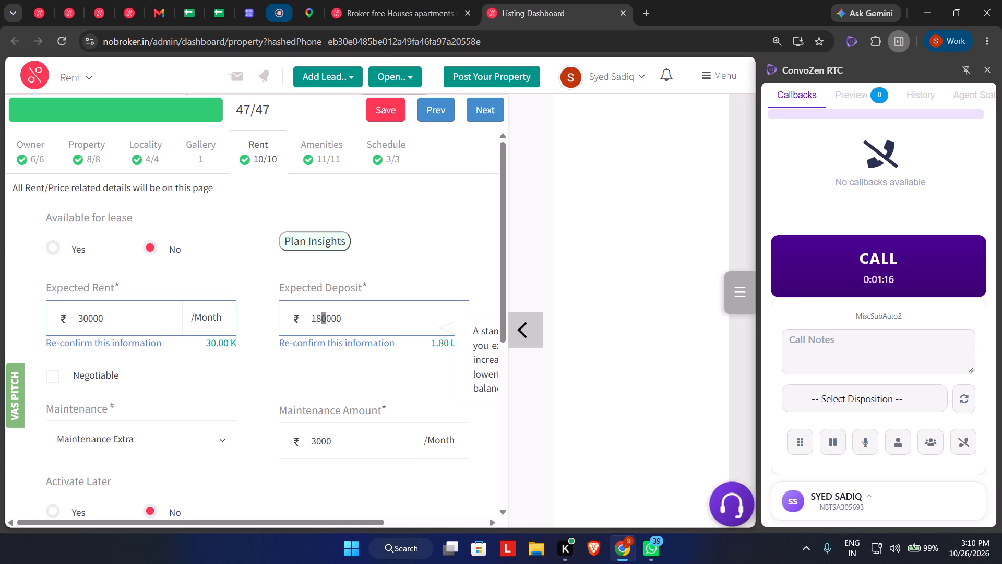
pyautogui.click(320, 323)
pyautogui.press('BackSpace')
pyautogui.press('0')
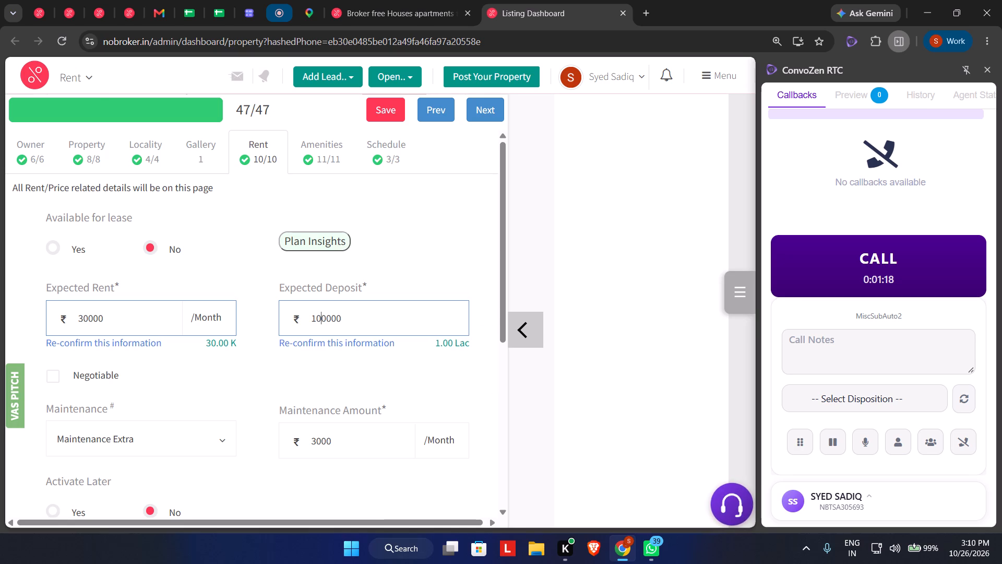
pyautogui.scroll(-2, 329, 415)
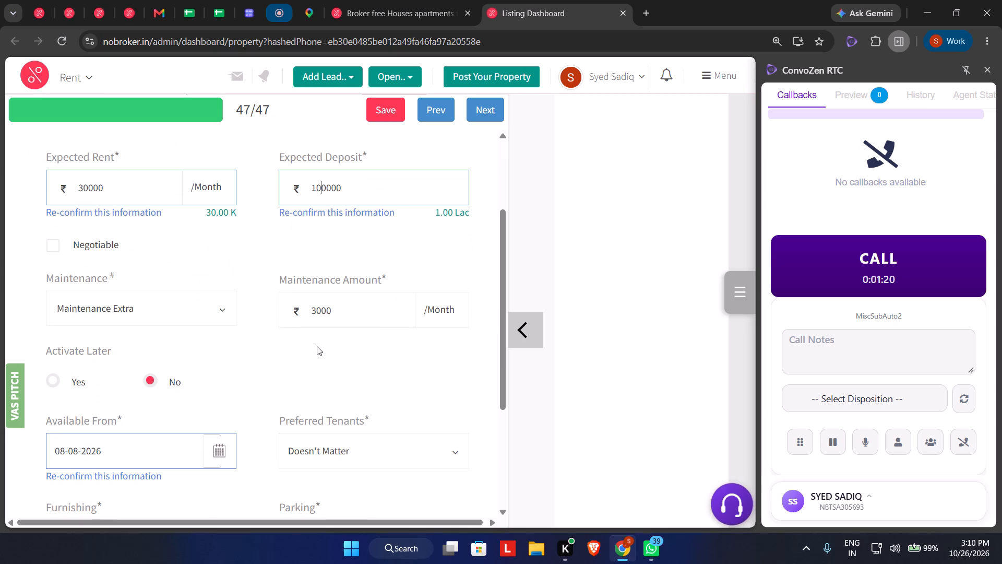
pyautogui.click(317, 346)
# Open the Available From date for editing in the 3 BHK flat's rent details.
pyautogui.scroll(-1, 322, 354)
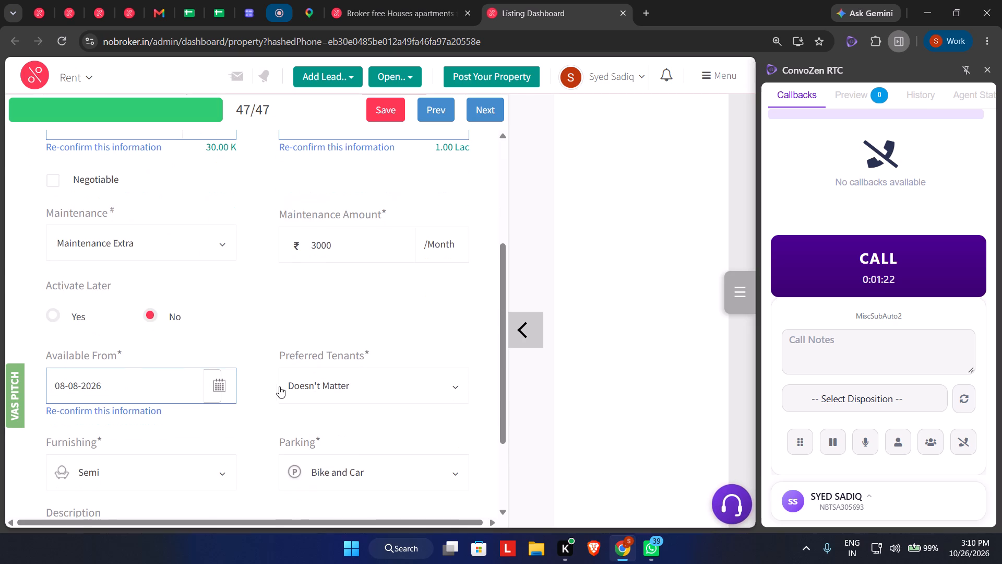
pyautogui.click(210, 388)
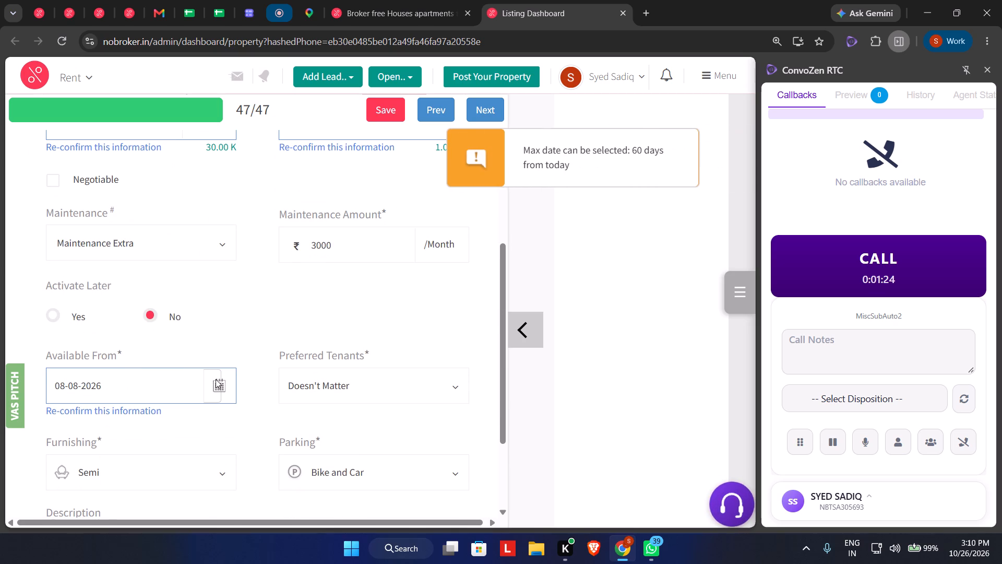
pyautogui.click(216, 379)
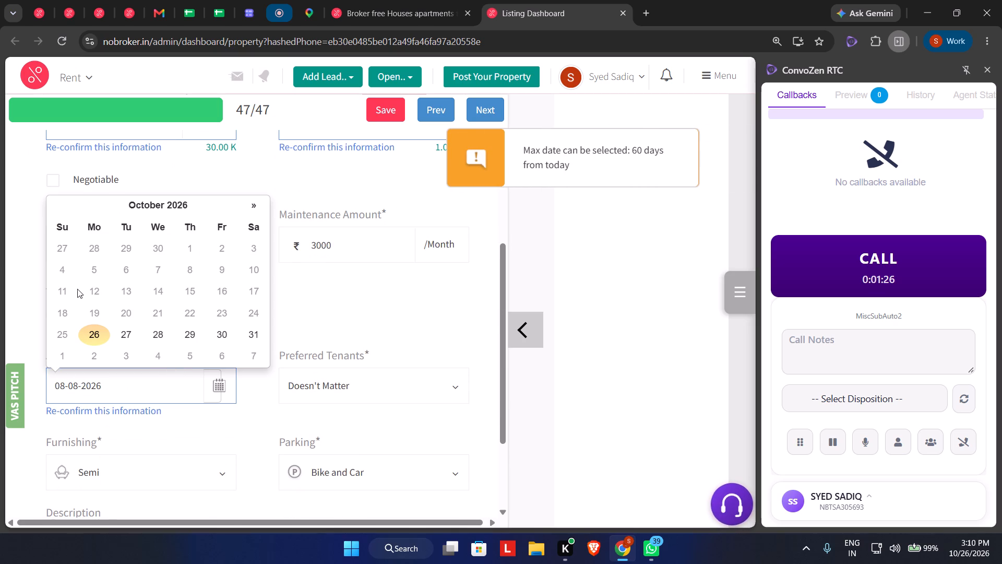
# Set the Available From date in the 3 BHK flat's rent details to 26-10-2026.
pyautogui.moveTo(104, 336); pyautogui.dragTo(113, 340)
pyautogui.moveTo(86, 335); pyautogui.dragTo(92, 336)
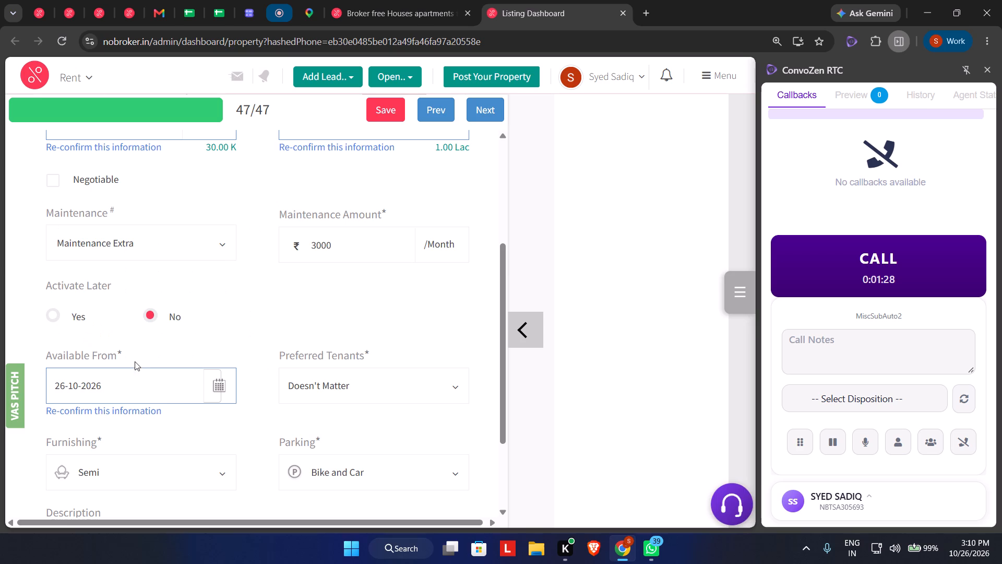
# Review the 3 BHK flat's locality details, reading through the full Street/Area text and checking the marked map location.
pyautogui.scroll(-1, 232, 400)
pyautogui.scroll(6, 231, 352)
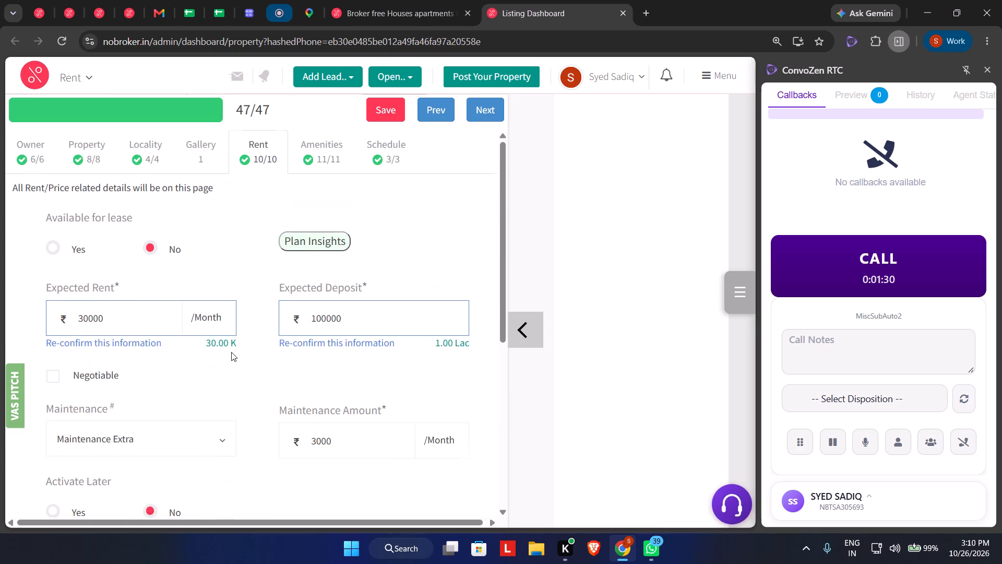
pyautogui.click(150, 152)
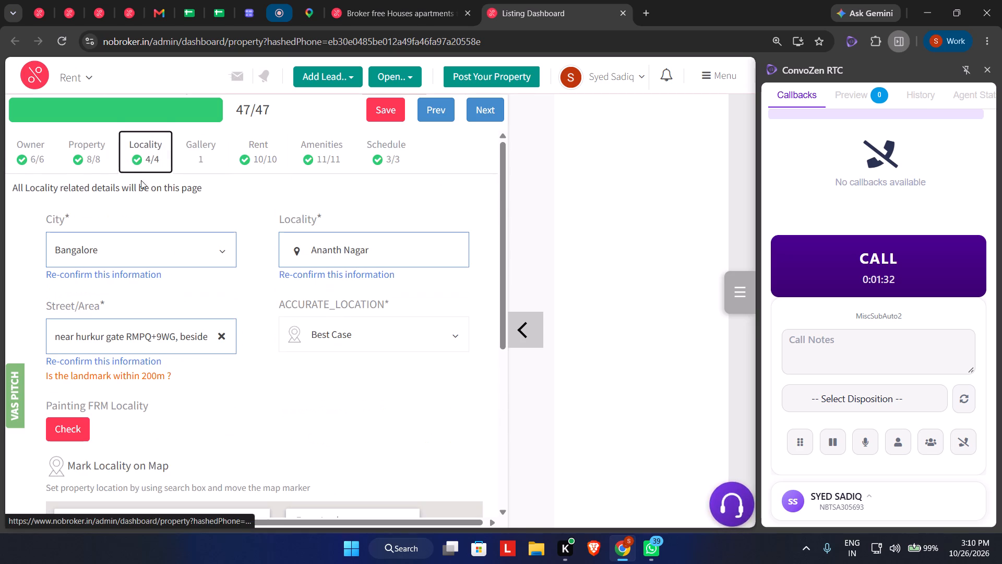
pyautogui.scroll(-2, 153, 205)
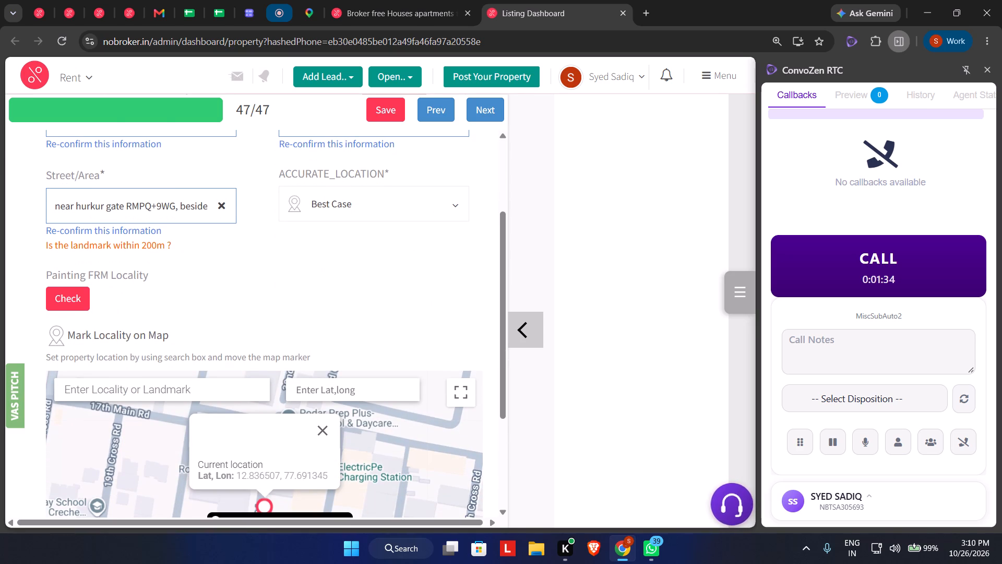
pyautogui.scroll(1, 164, 213)
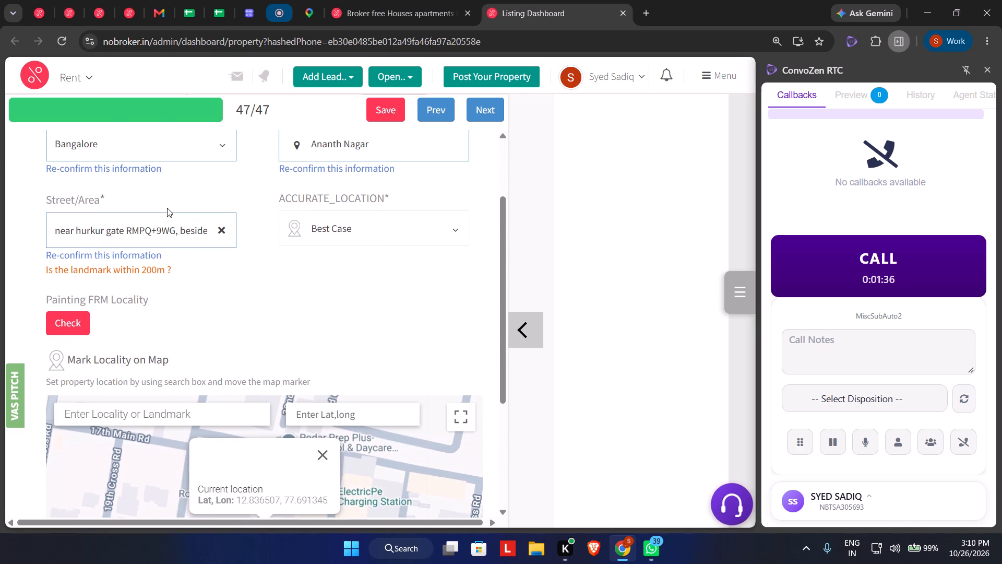
pyautogui.doubleClick(88, 278)
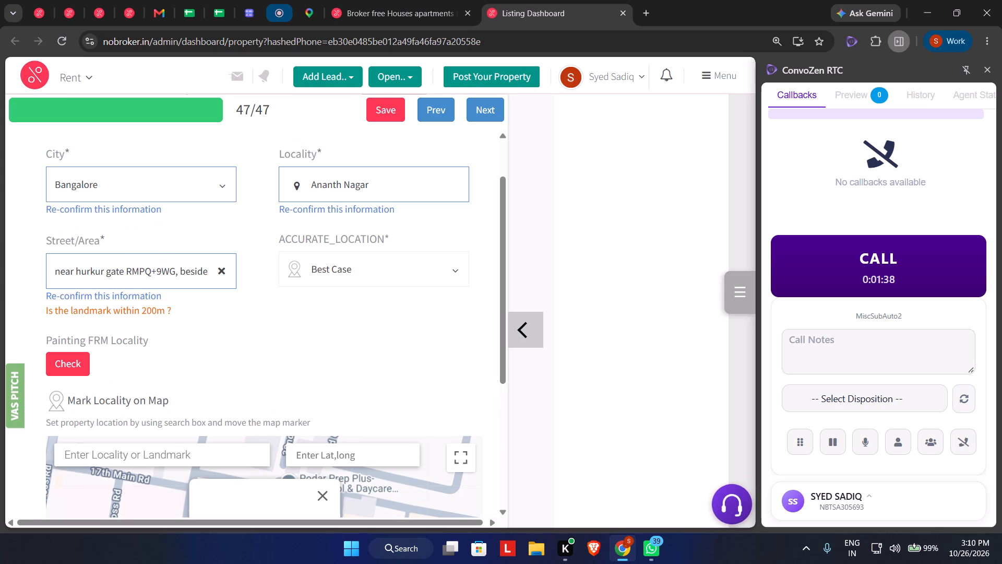
pyautogui.doubleClick(88, 278)
pyautogui.click(90, 269)
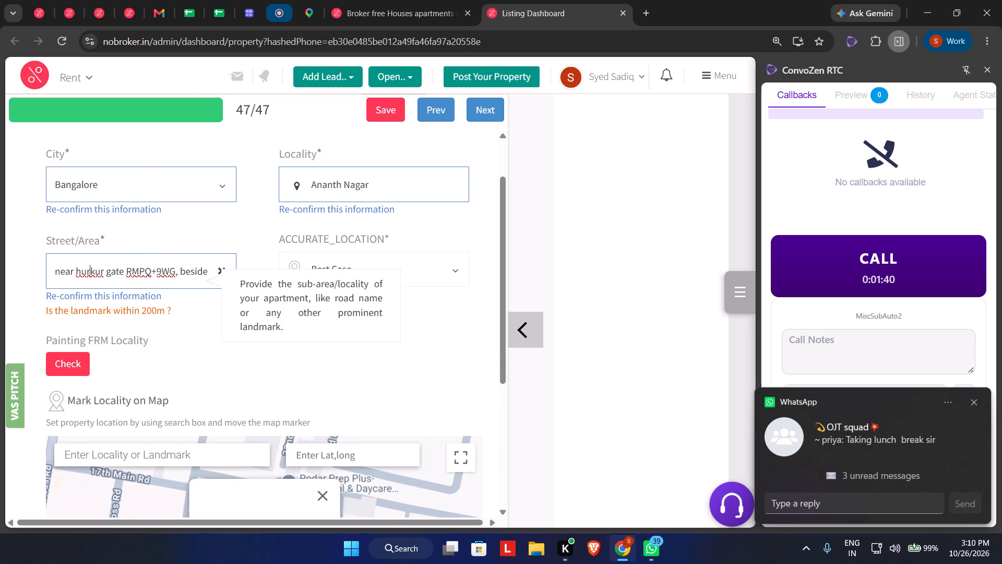
pyautogui.click(170, 275)
pyautogui.press('Right')
pyautogui.press('Right')
pyautogui.press('Right')
pyautogui.press('Right')
pyautogui.press('Right')
pyautogui.press('Right')
pyautogui.press('Right')
pyautogui.press('Right')
pyautogui.press('Right')
pyautogui.press('Right')
pyautogui.press('Right')
pyautogui.press('Right')
pyautogui.press('Right')
pyautogui.press('Right')
pyautogui.press('Right')
pyautogui.press('Right')
pyautogui.press('Right')
pyautogui.press('Right')
pyautogui.press('Right')
pyautogui.press('Right')
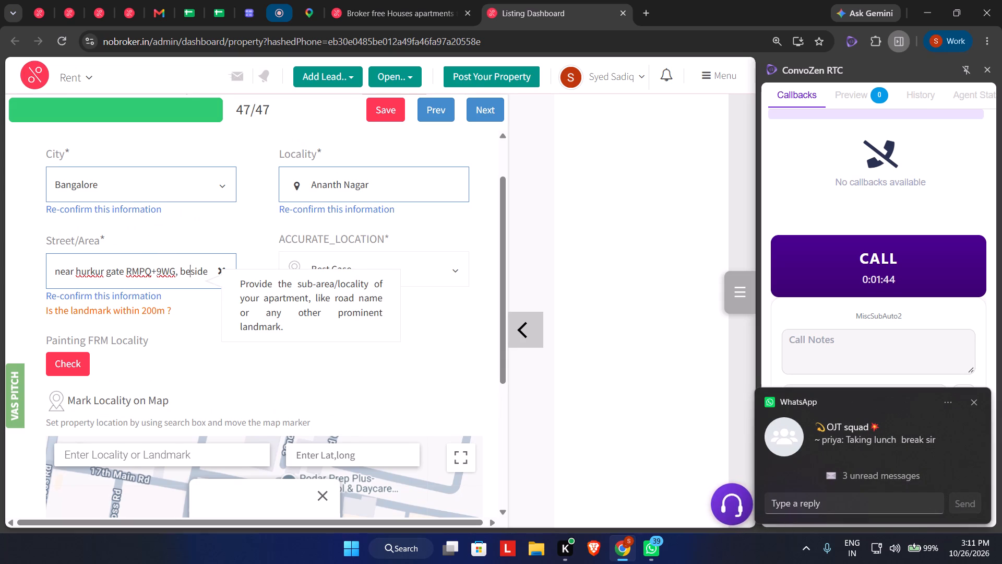
pyautogui.press('Right')
pyautogui.press('Right')
pyautogui.press('Right')
pyautogui.press('Right')
pyautogui.press('Right')
pyautogui.press('Right')
pyautogui.press('Right')
pyautogui.press('Right')
pyautogui.press('Right')
pyautogui.press('Right')
pyautogui.press('Right')
pyautogui.press('Right')
pyautogui.press('Right')
pyautogui.press('Right')
pyautogui.press('Right')
pyautogui.press('Right')
pyautogui.press('Right')
pyautogui.press('Right')
pyautogui.press('Right')
pyautogui.press('Right')
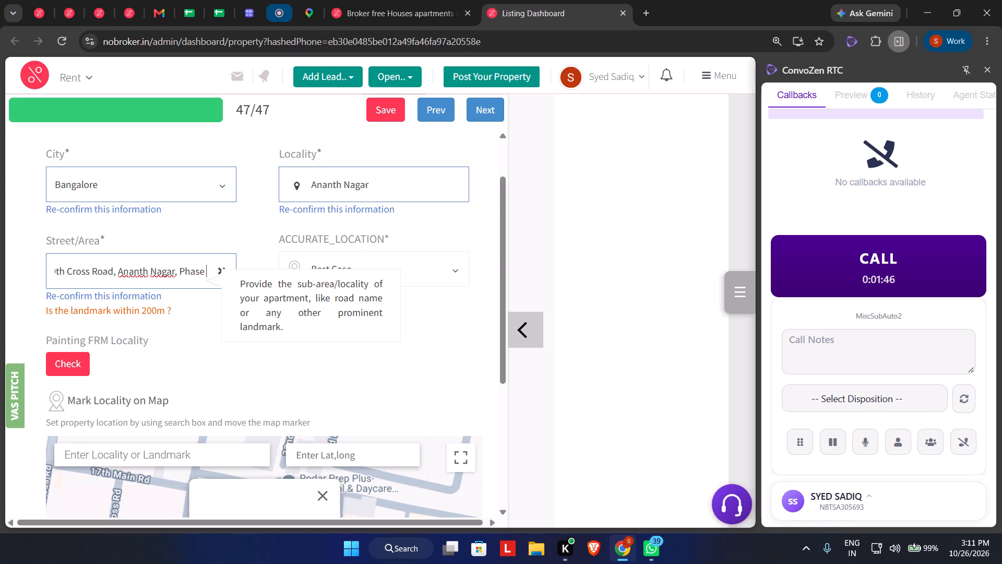
pyautogui.moveTo(170, 275); pyautogui.dragTo(171, 286)
pyautogui.click(227, 359)
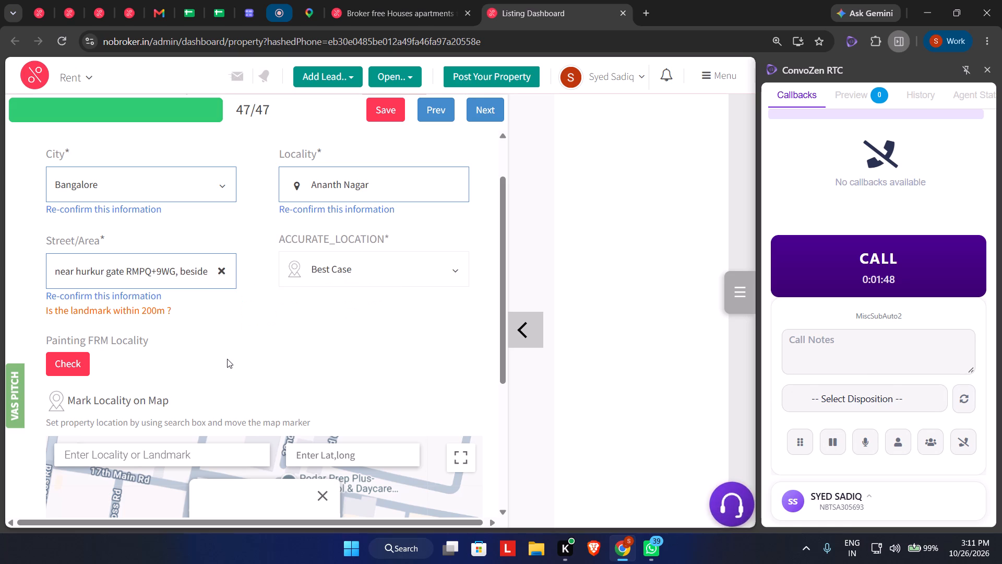
pyautogui.scroll(-4, 227, 359)
pyautogui.scroll(9, 228, 359)
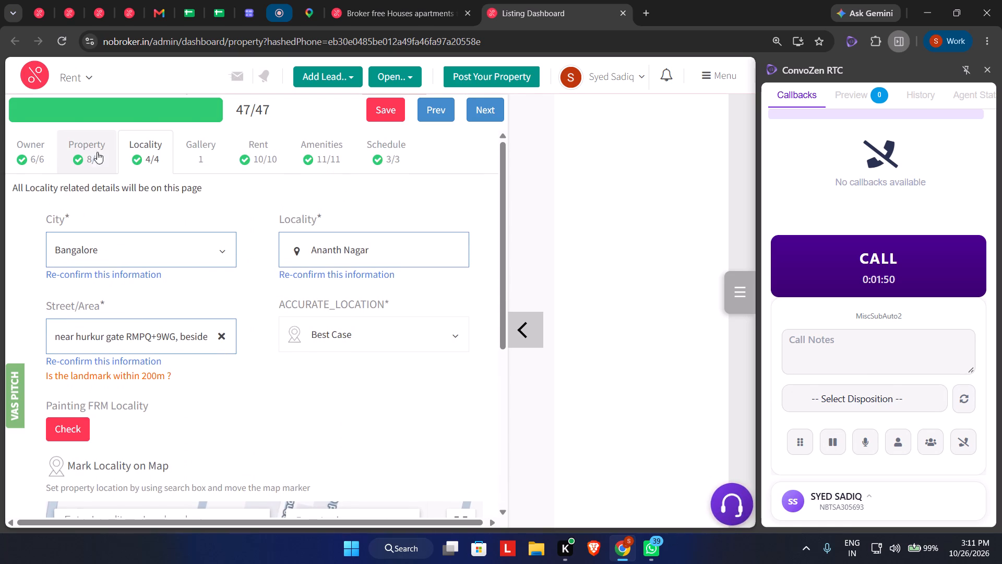
# Save the edited details of the 3 BHK flat in S R Homes, Ananth Nagar.
pyautogui.click(379, 118)
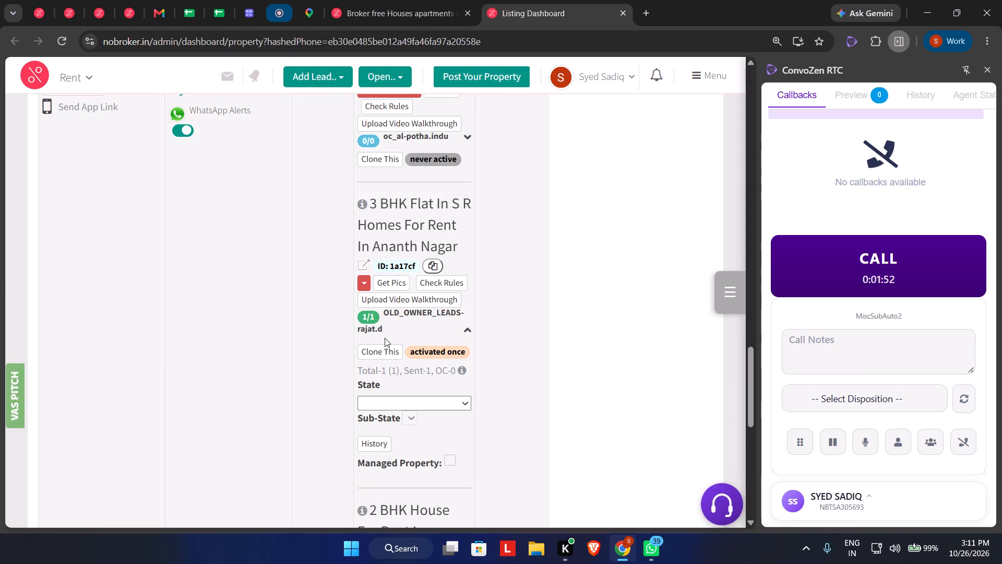
# Set the state of the 3 BHK flat in S R Homes, Ananth Nagar to Reactivation.
pyautogui.scroll(-1, 380, 336)
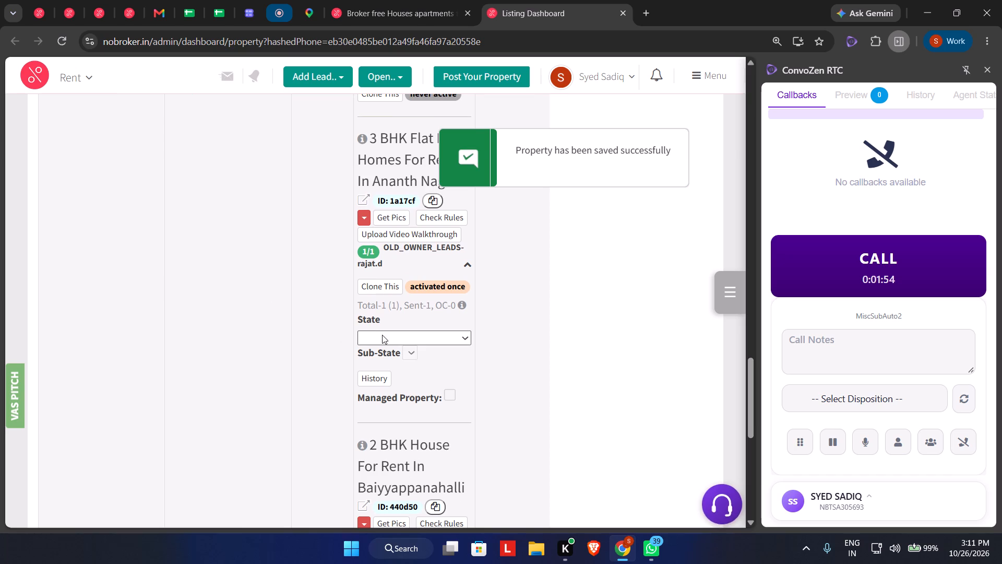
pyautogui.doubleClick(382, 335)
pyautogui.click(381, 333)
pyautogui.click(385, 199)
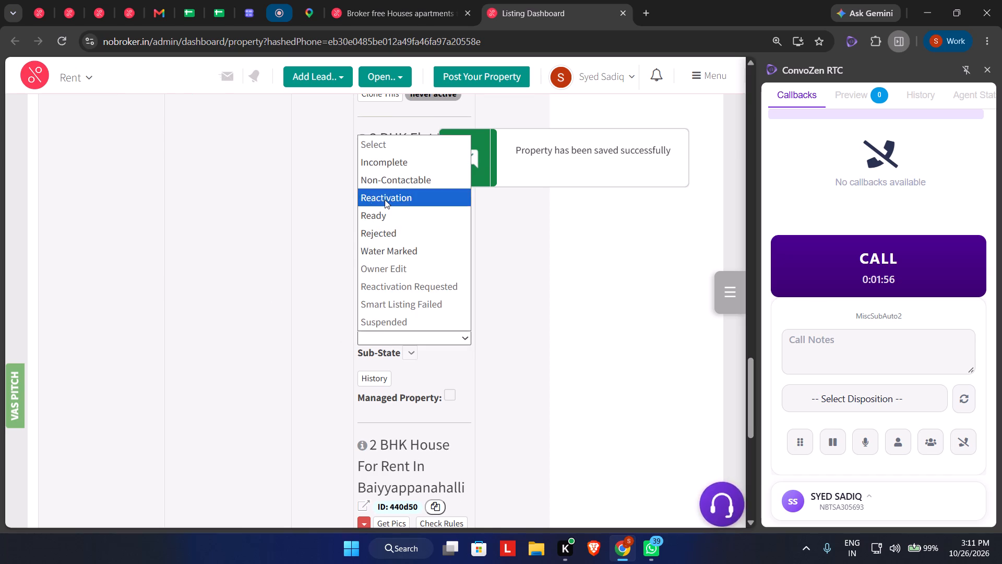
pyautogui.doubleClick(619, 338)
pyautogui.scroll(-3, 595, 347)
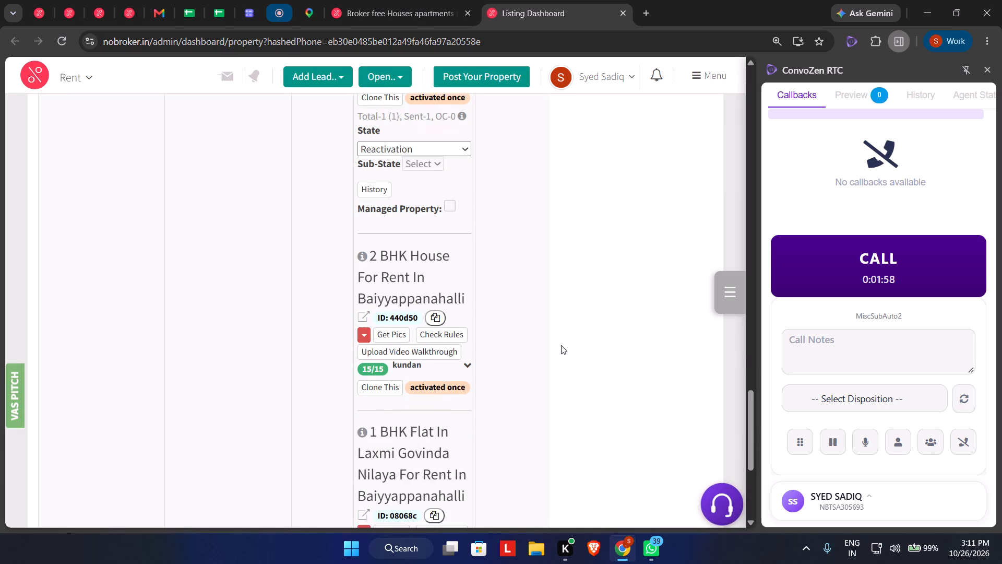
# Review the owner's remaining listings and open the 2 BHK house in Baiyyappanahalli for editing.
pyautogui.scroll(-2, 560, 345)
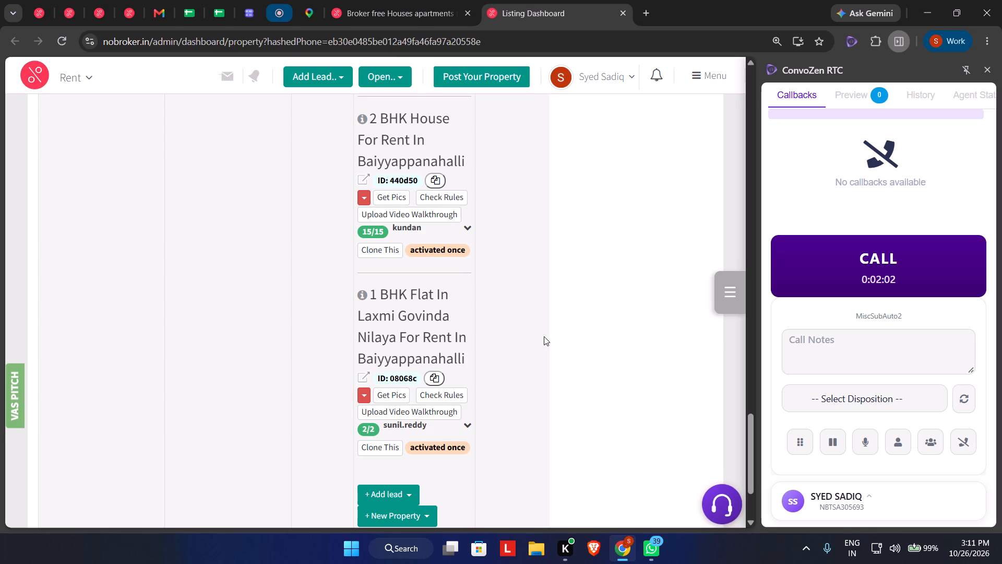
pyautogui.scroll(2, 542, 335)
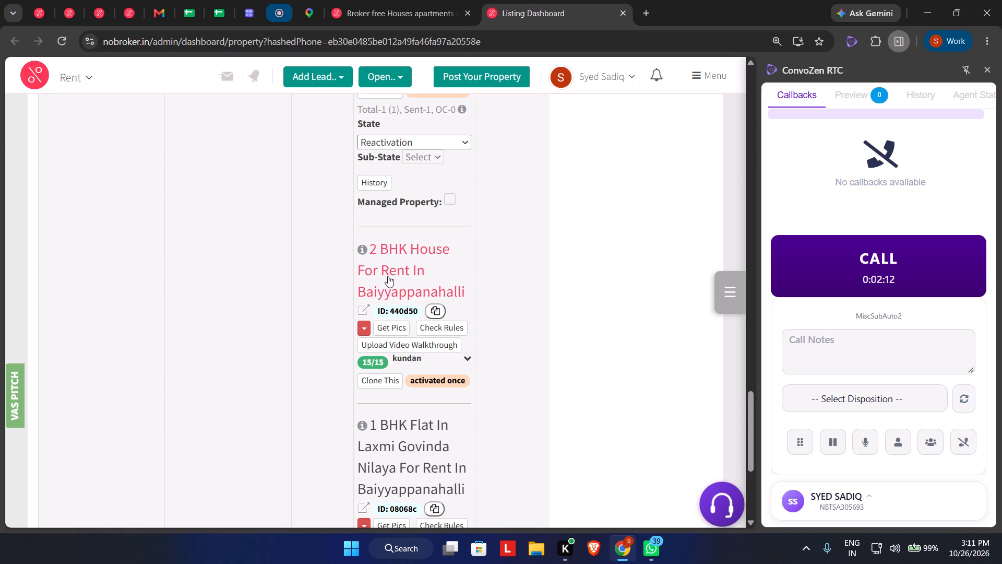
pyautogui.scroll(-1, 575, 292)
pyautogui.scroll(1, 575, 289)
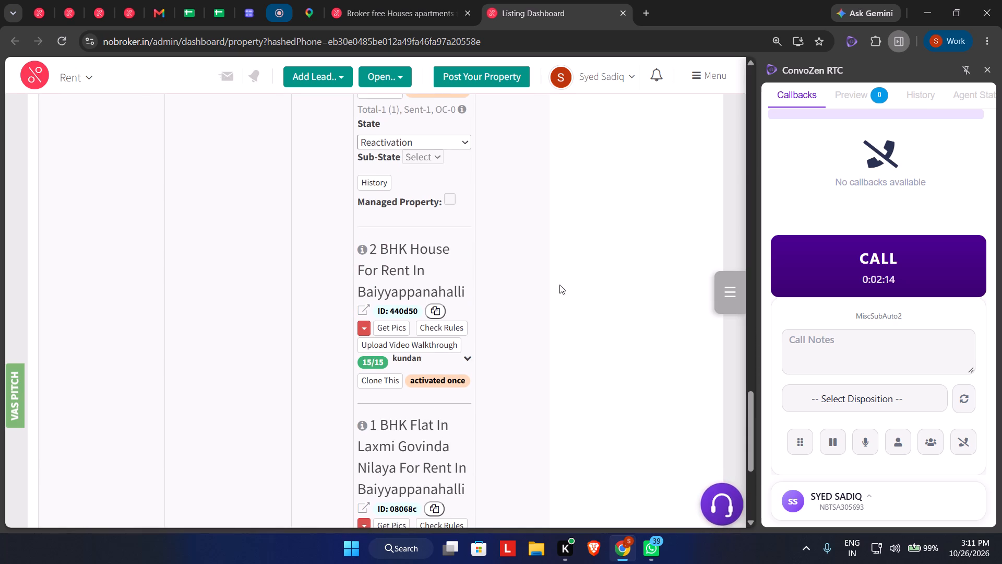
pyautogui.scroll(-1, 577, 284)
pyautogui.scroll(2, 566, 281)
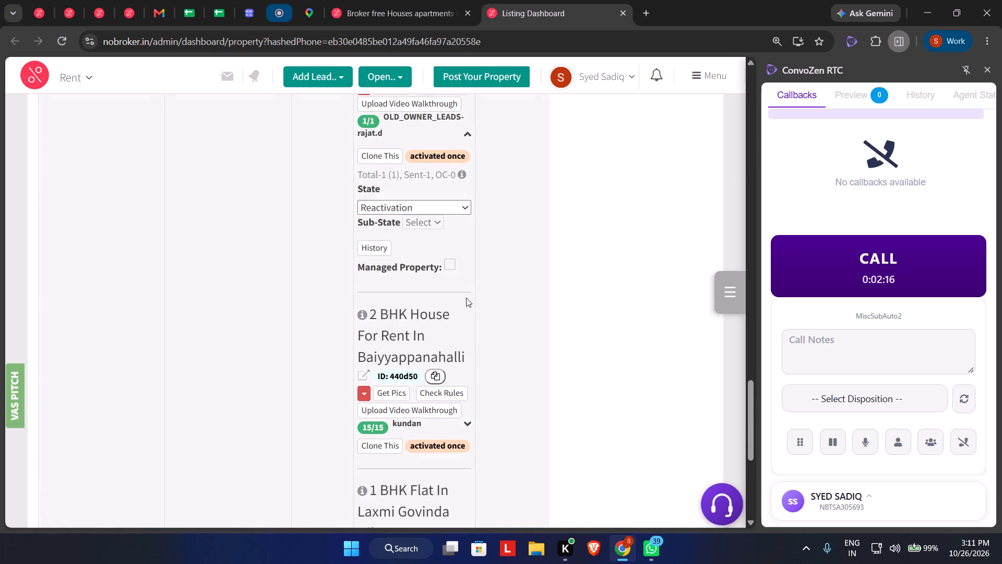
pyautogui.doubleClick(401, 325)
pyautogui.doubleClick(569, 322)
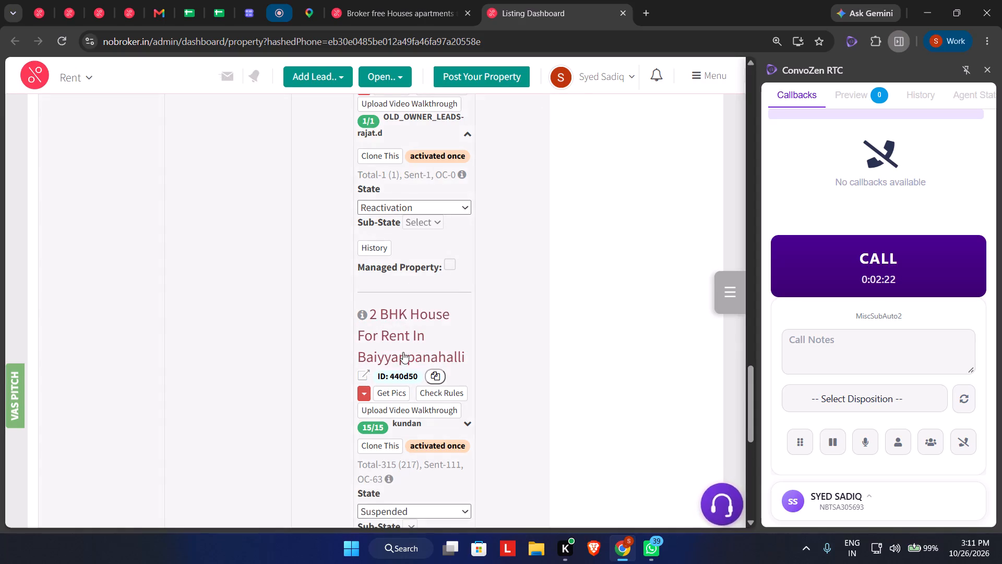
pyautogui.click(403, 351)
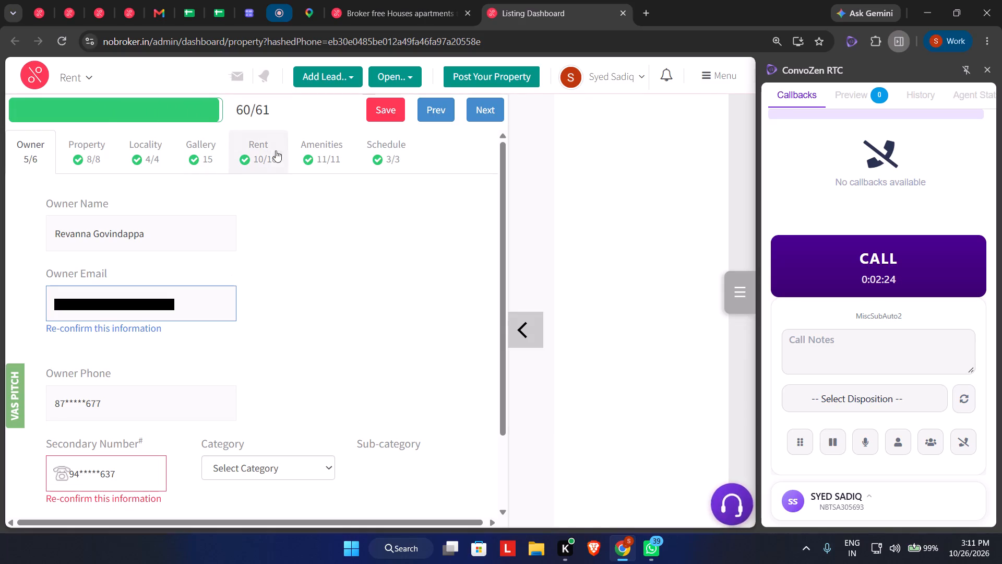
# Review the 2 BHK house's rent details and open its Available From date for editing.
pyautogui.click(269, 163)
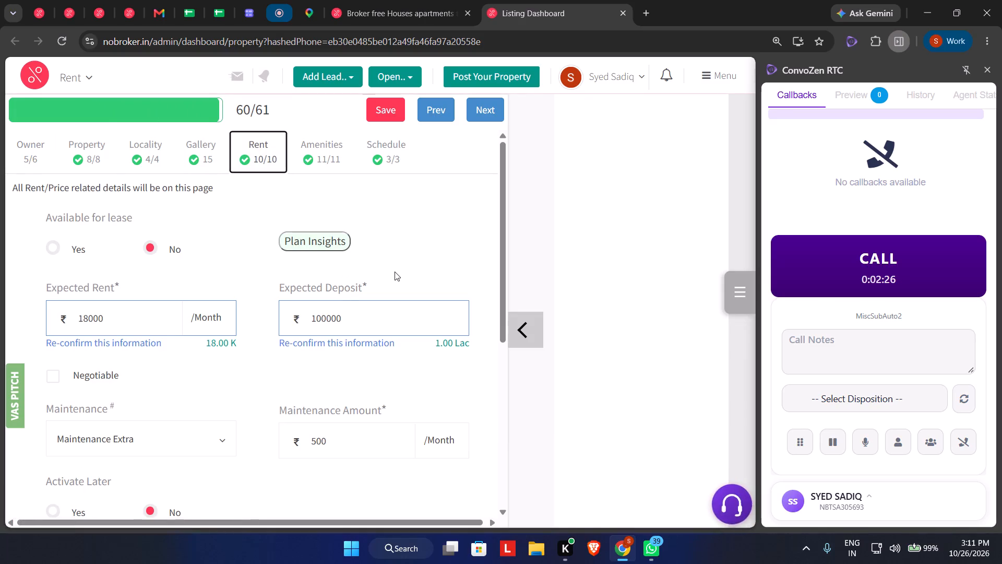
pyautogui.scroll(-1, 395, 272)
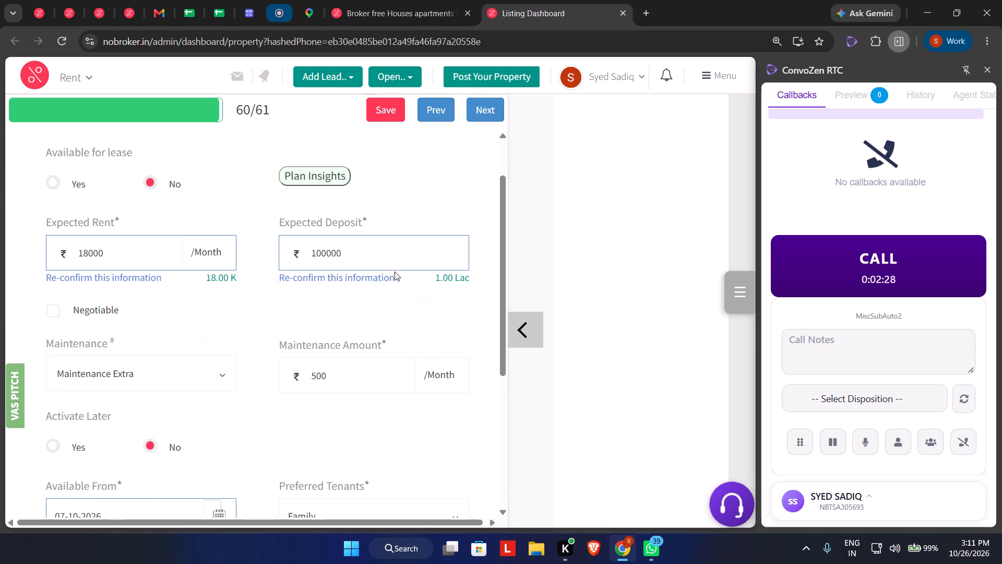
pyautogui.scroll(-1, 395, 272)
pyautogui.scroll(2, 395, 270)
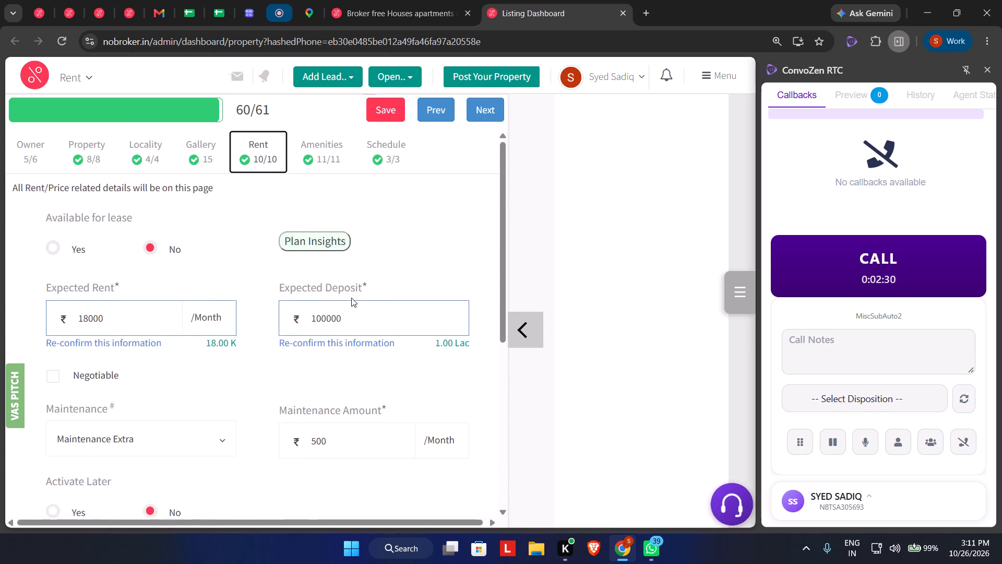
pyautogui.scroll(-3, 320, 286)
pyautogui.moveTo(207, 385); pyautogui.dragTo(209, 380)
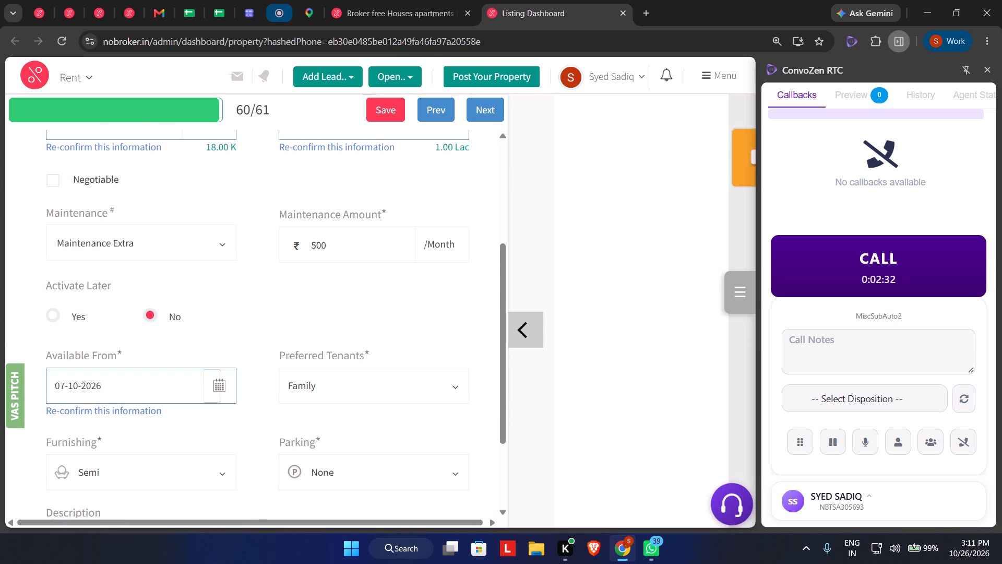
pyautogui.click(215, 384)
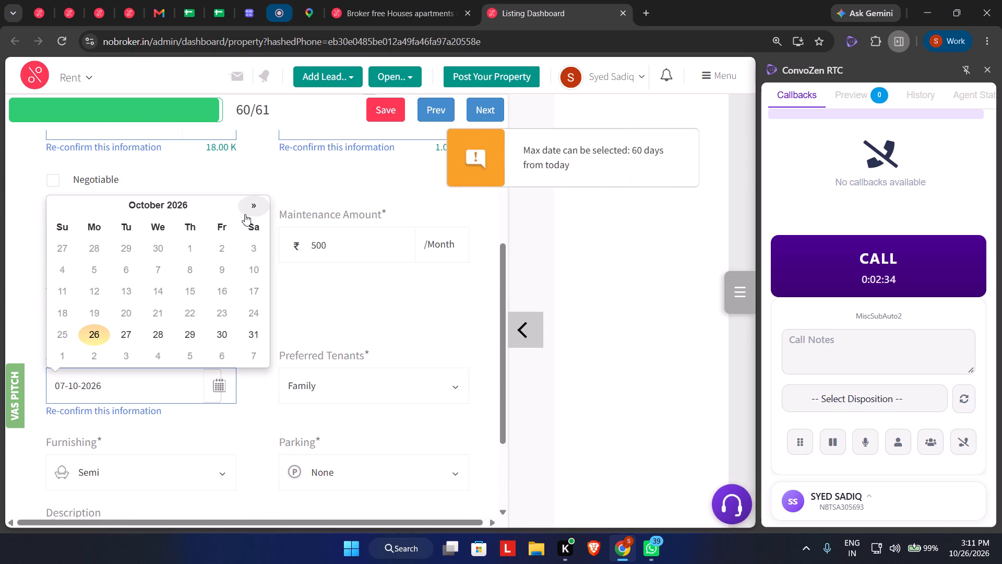
# Set the 2 BHK house's Available From date to 01-12-2026.
pyautogui.moveTo(249, 209); pyautogui.dragTo(257, 216)
pyautogui.click(259, 205)
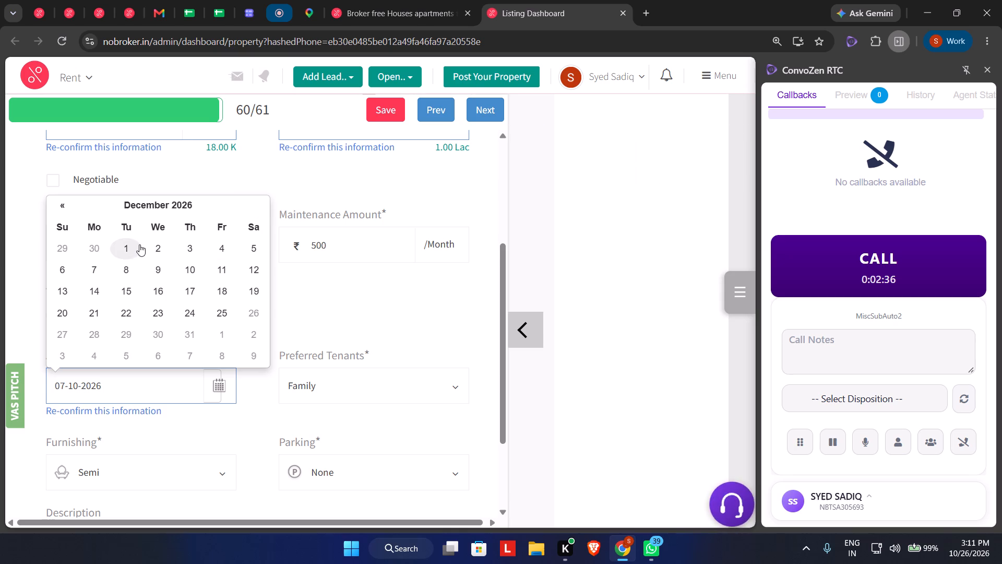
pyautogui.click(138, 246)
# Review the 2 BHK house's remaining rent details and its locality details, including street and landmark.
pyautogui.scroll(-2, 287, 327)
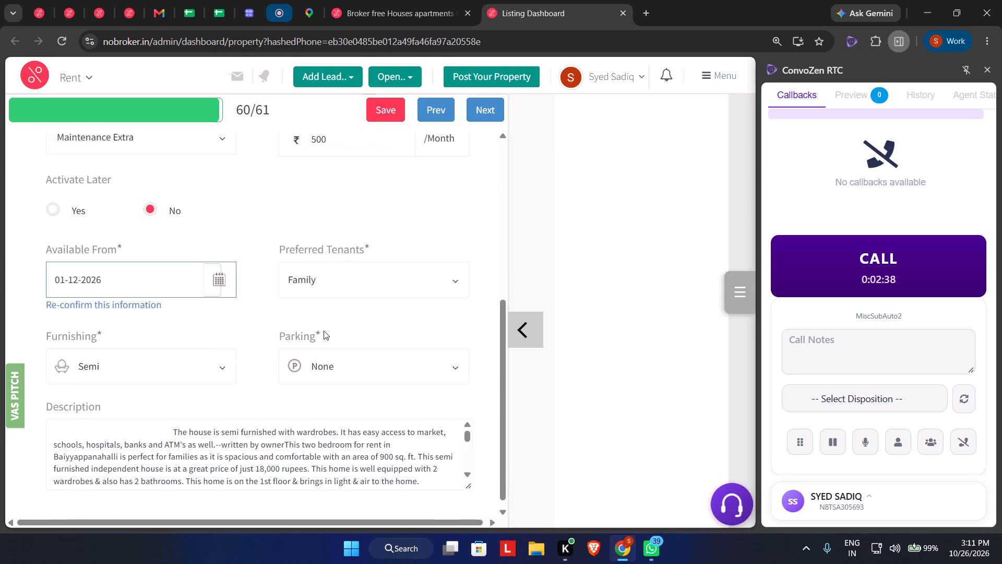
pyautogui.scroll(5, 324, 331)
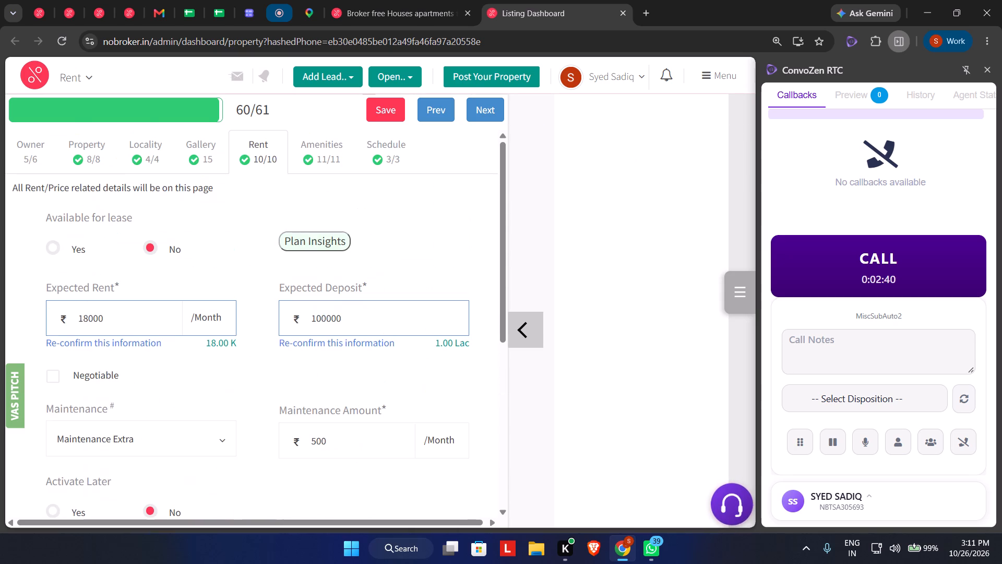
pyautogui.click(149, 150)
pyautogui.scroll(-1, 226, 197)
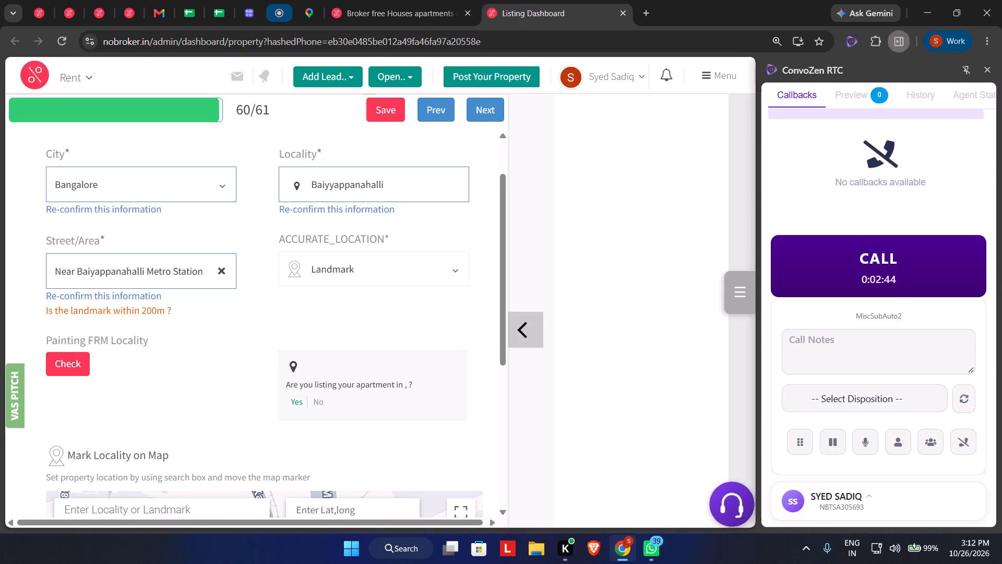
pyautogui.scroll(-1, 199, 274)
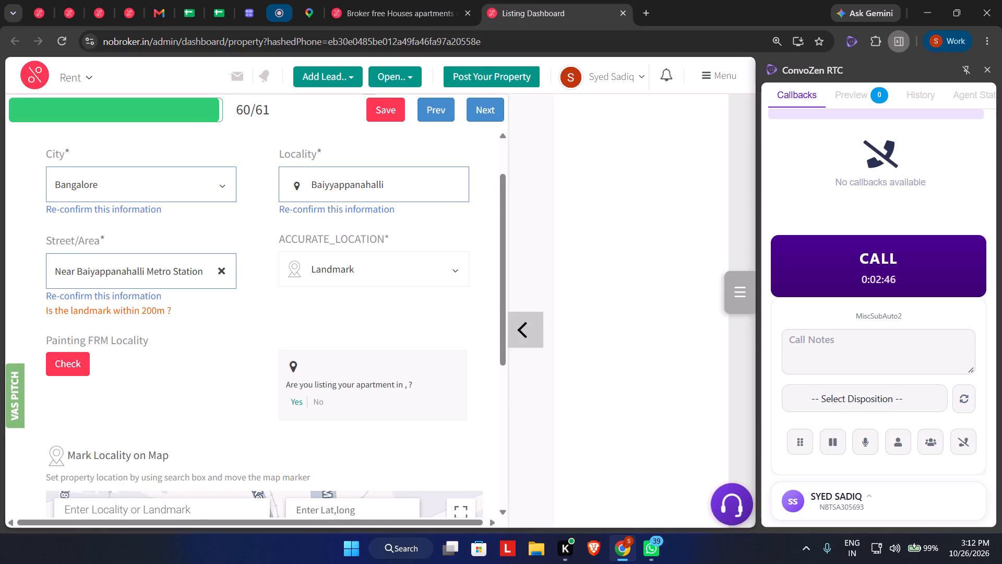
pyautogui.scroll(5, 201, 276)
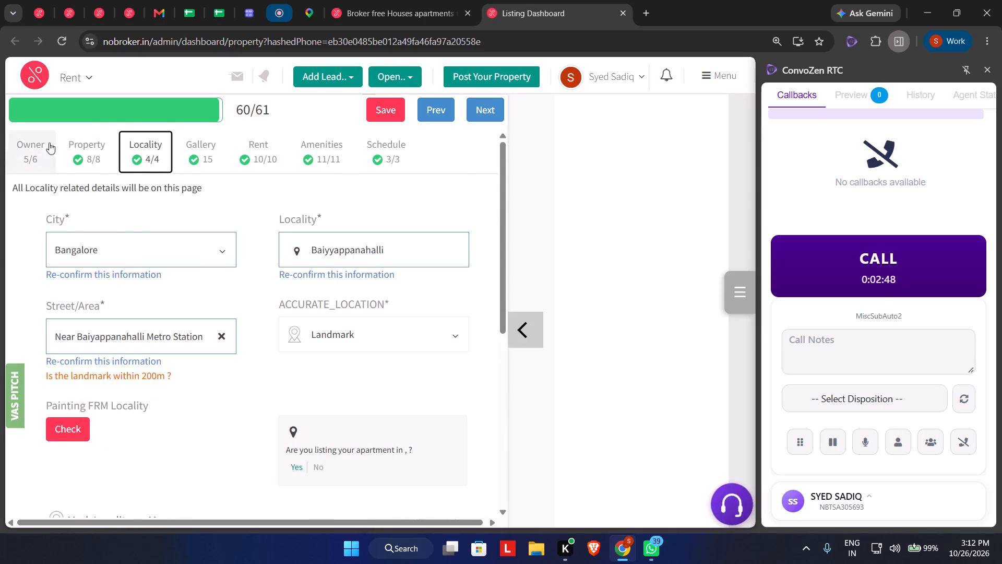
# Clear the secondary number in the 2 BHK house's owner details and save the property.
pyautogui.doubleClick(19, 147)
pyautogui.scroll(-2, 146, 315)
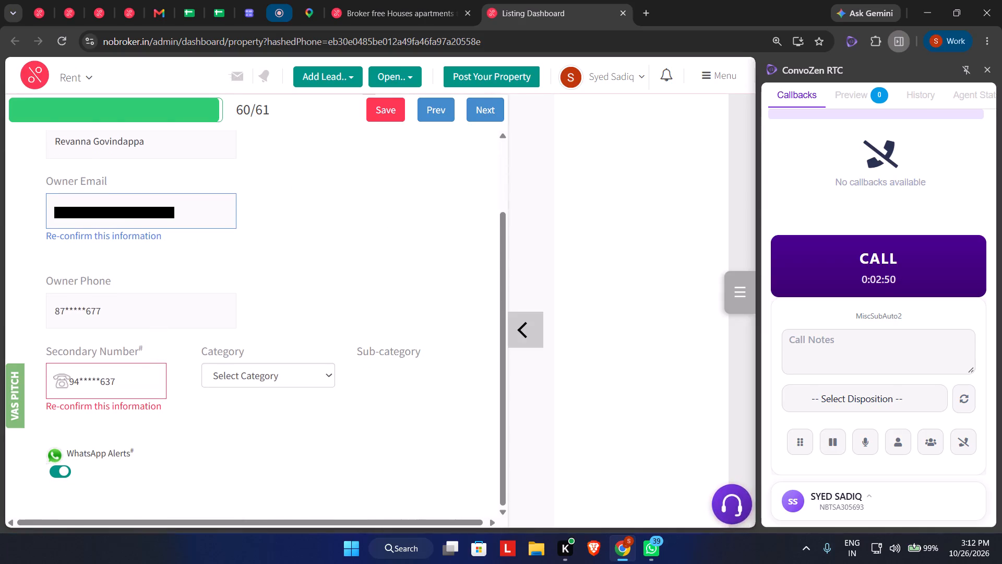
pyautogui.doubleClick(146, 380)
pyautogui.doubleClick(148, 379)
pyautogui.tripleClick(146, 375)
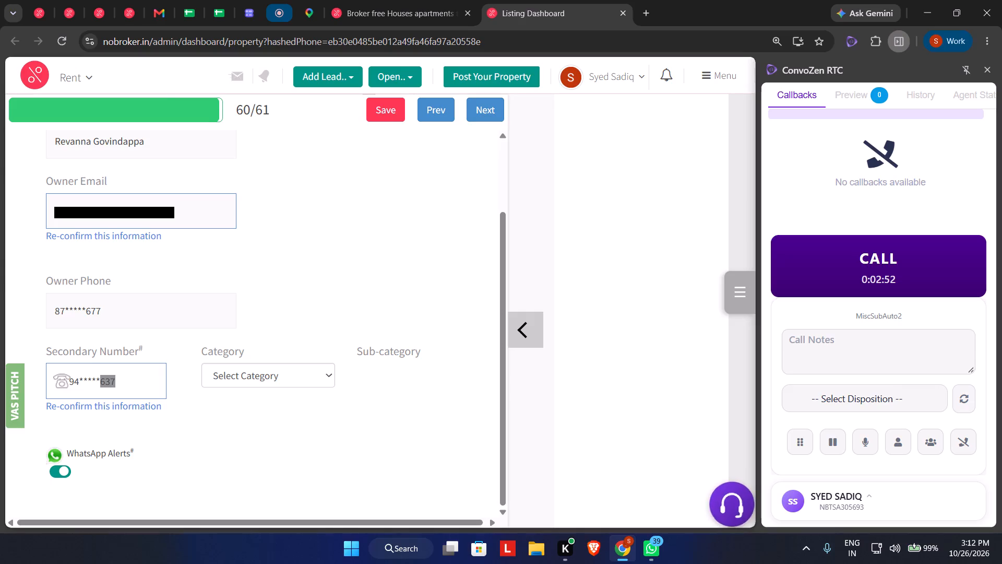
pyautogui.hotkey('ctrl', 'a')
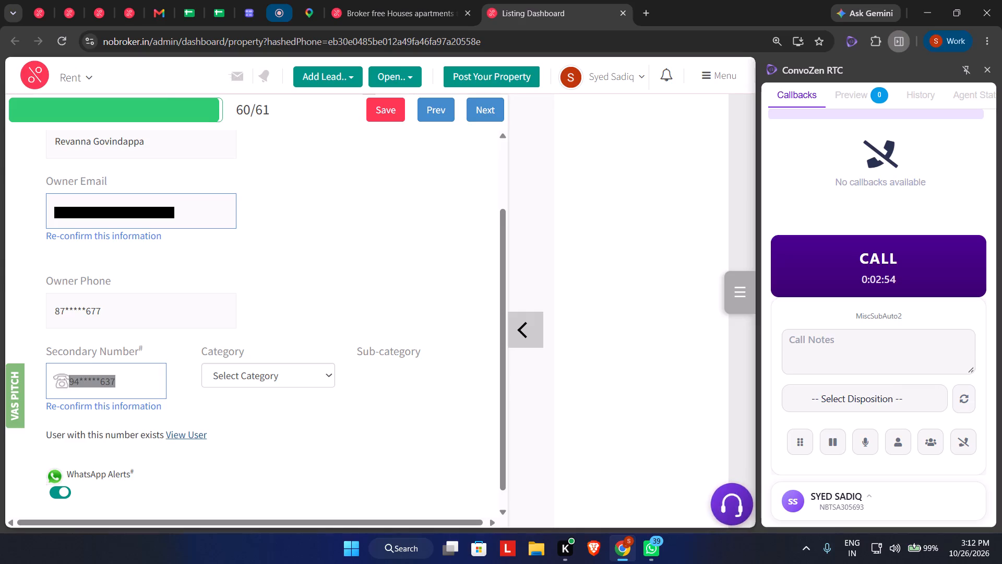
pyautogui.press('BackSpace')
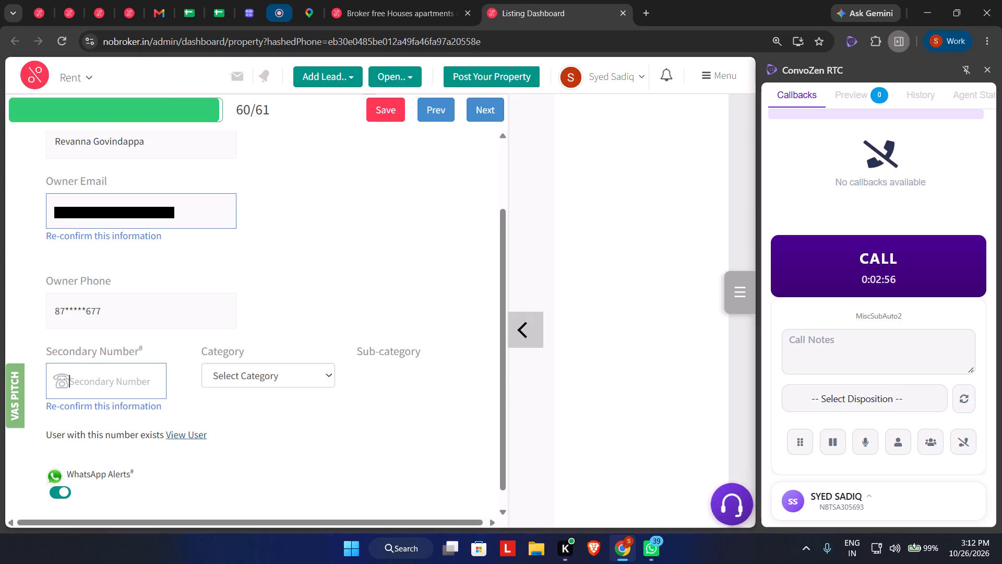
pyautogui.scroll(-3, 307, 405)
pyautogui.scroll(10, 254, 408)
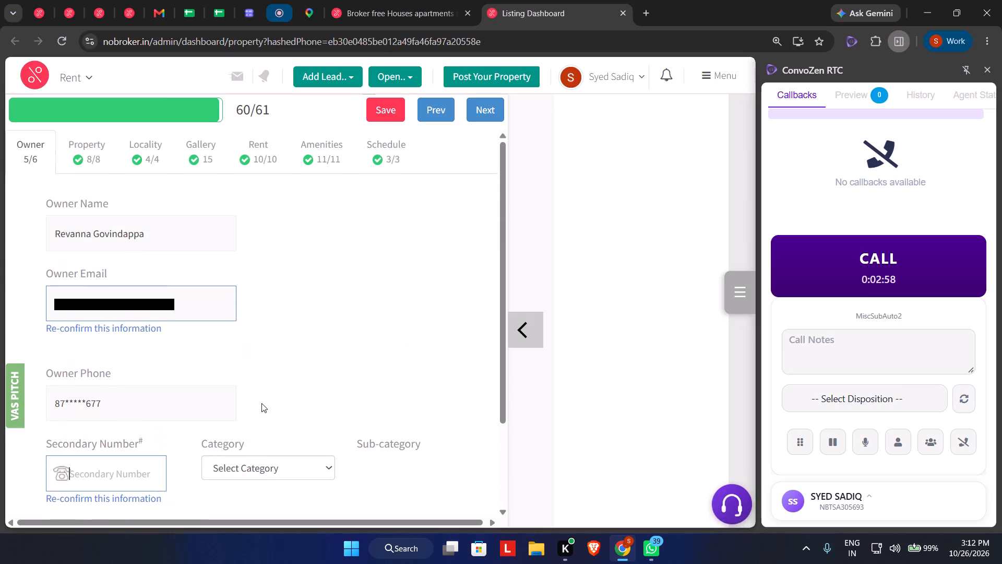
pyautogui.click(377, 109)
# Look through the owner's listings around the 2 BHK house and the 1 BHK flat in Baiyyappanahalli.
pyautogui.scroll(-1, 376, 135)
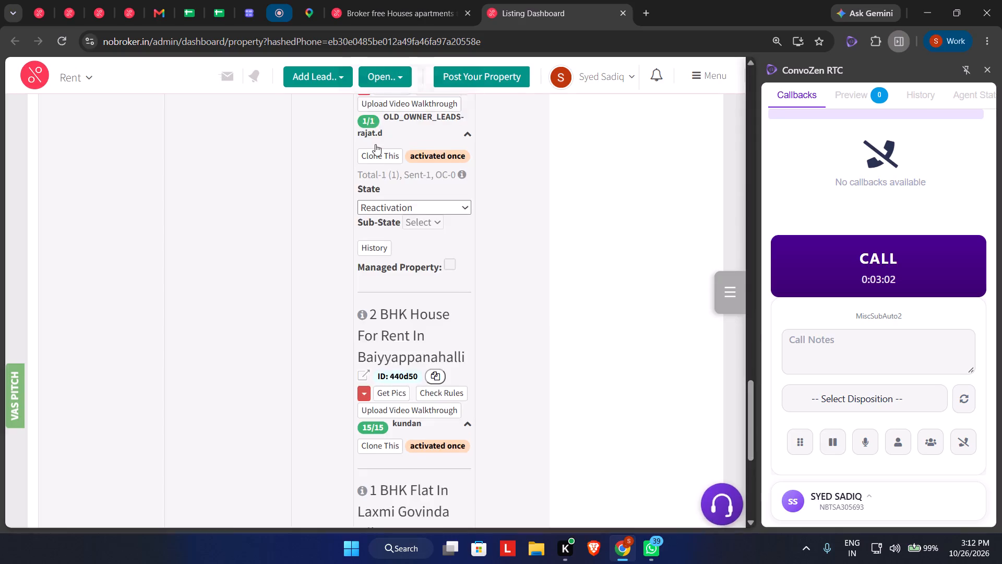
pyautogui.scroll(-1, 375, 144)
pyautogui.scroll(1, 393, 190)
pyautogui.scroll(-2, 393, 190)
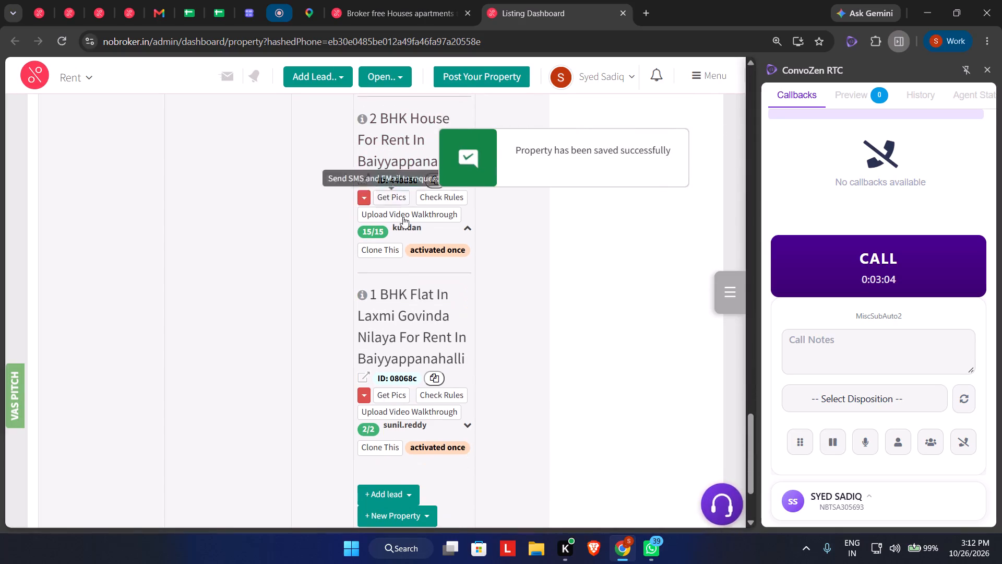
# Review the owner's four property listings, from the 2 BHK flat in Ananth Nagar through the 1 BHK flat in Baiyyappanahalli.
pyautogui.scroll(1, 446, 250)
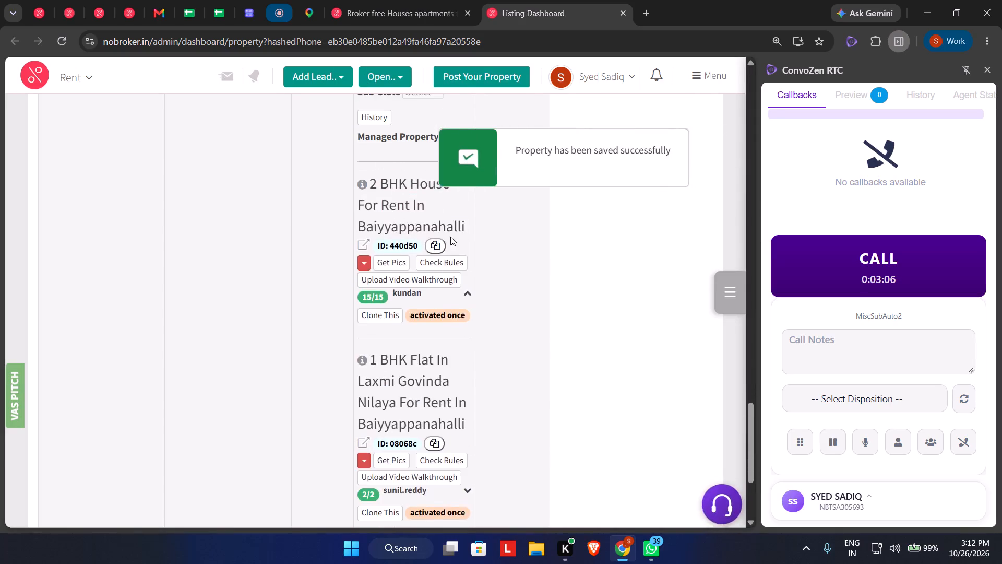
pyautogui.scroll(8, 450, 237)
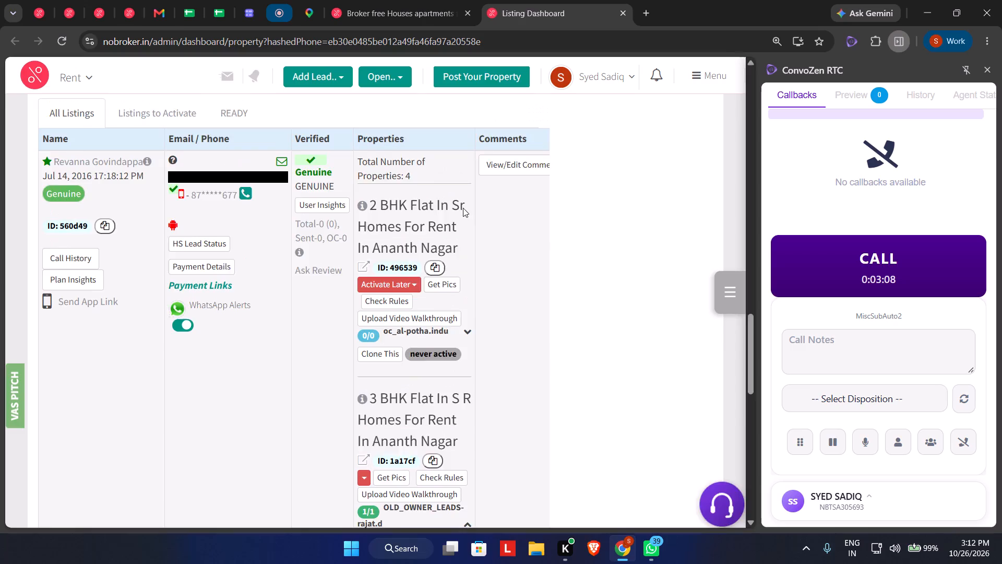
pyautogui.scroll(-3, 459, 213)
pyautogui.scroll(2, 459, 215)
pyautogui.scroll(-1, 459, 215)
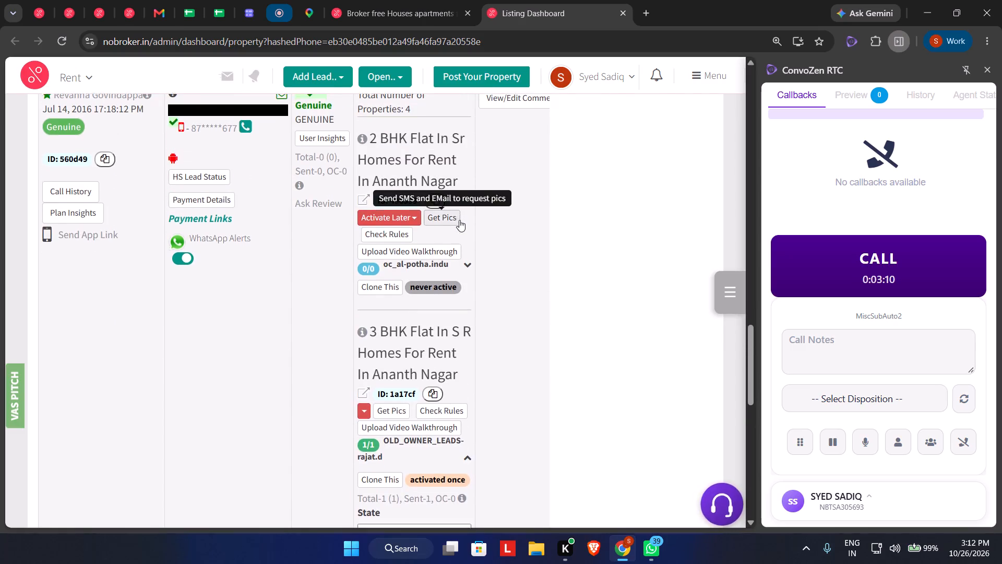
pyautogui.scroll(-4, 459, 220)
pyautogui.scroll(1, 456, 219)
pyautogui.scroll(-4, 456, 219)
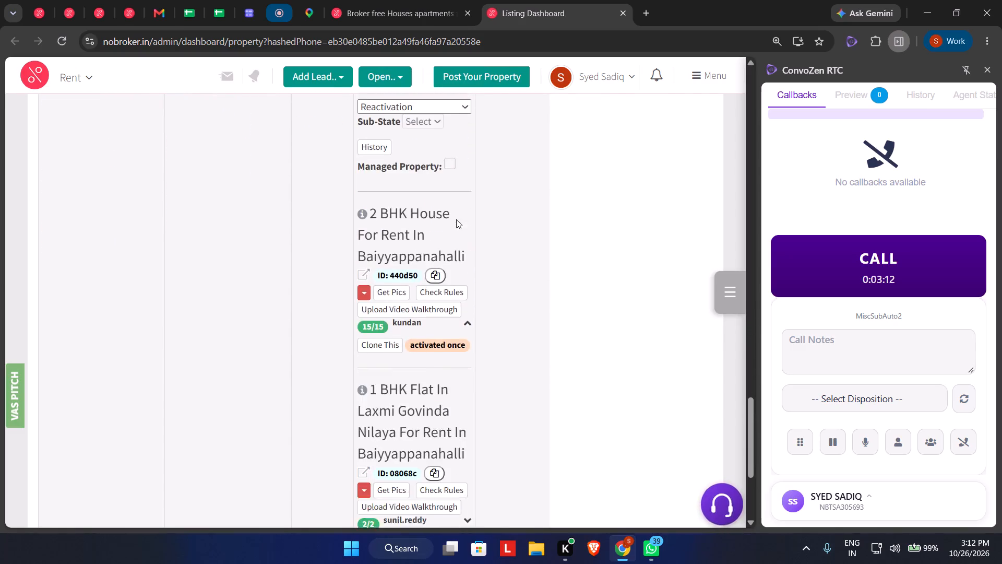
pyautogui.scroll(-5, 456, 219)
pyautogui.scroll(1, 446, 223)
pyautogui.scroll(-1, 446, 223)
pyautogui.scroll(1, 449, 221)
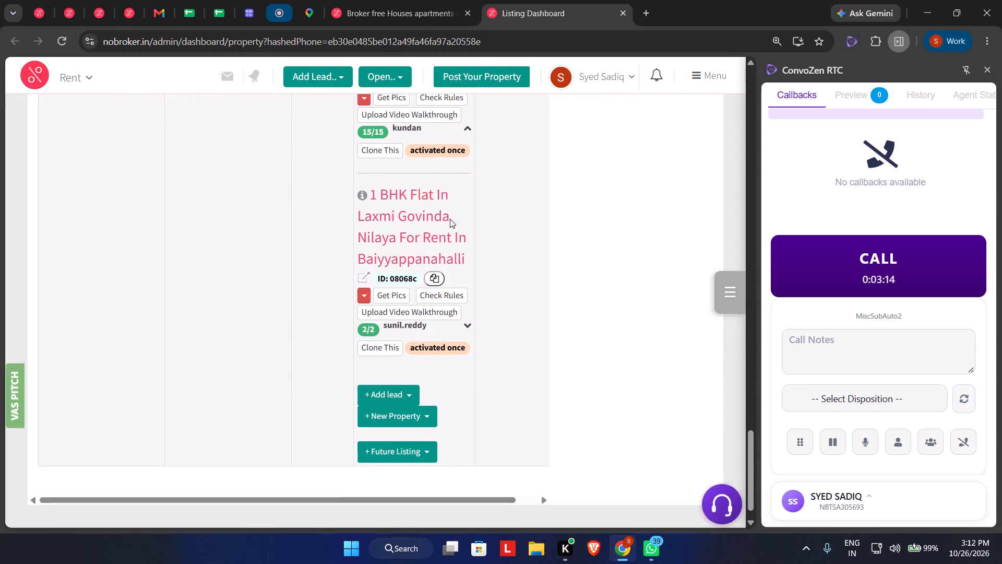
# Expand the details of the 2 BHK house in Baiyyappanahalli and open its State choices.
pyautogui.scroll(2, 450, 219)
pyautogui.click(470, 296)
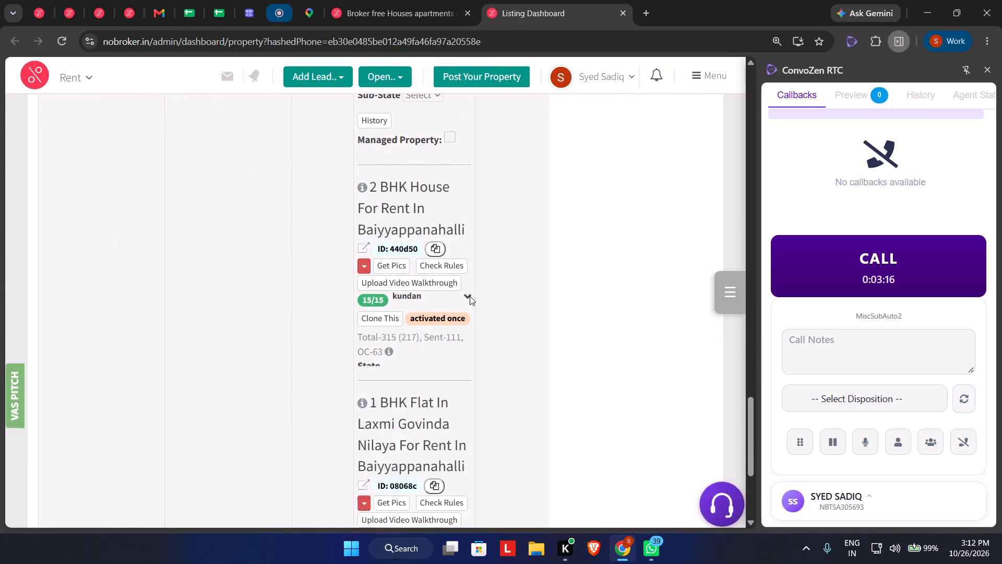
pyautogui.scroll(-1, 467, 306)
pyautogui.click(454, 319)
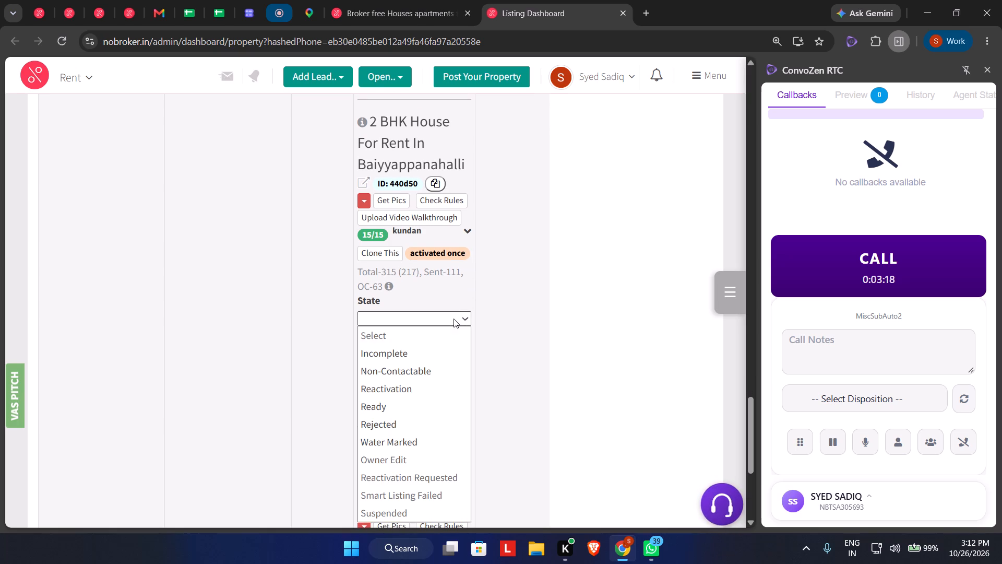
# Switch to the Outbound Call script 1 (Training) spreadsheet and consult the closing call section.
pyautogui.click(208, 9)
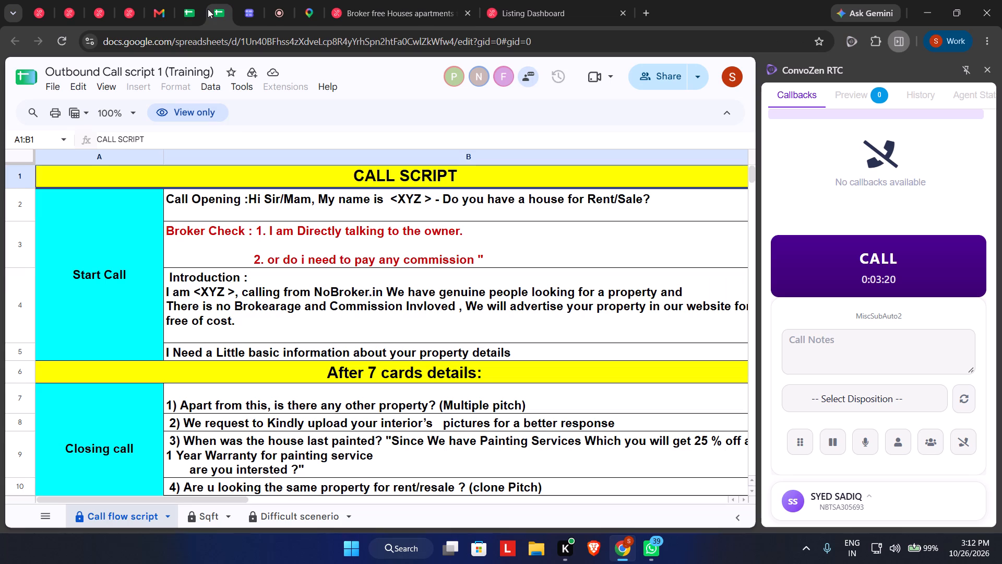
pyautogui.scroll(-2, 255, 166)
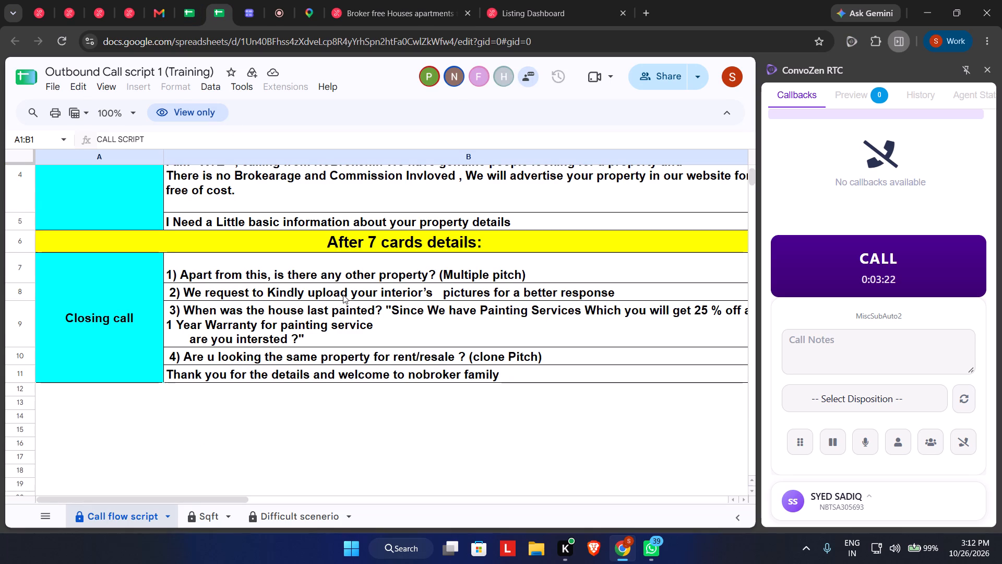
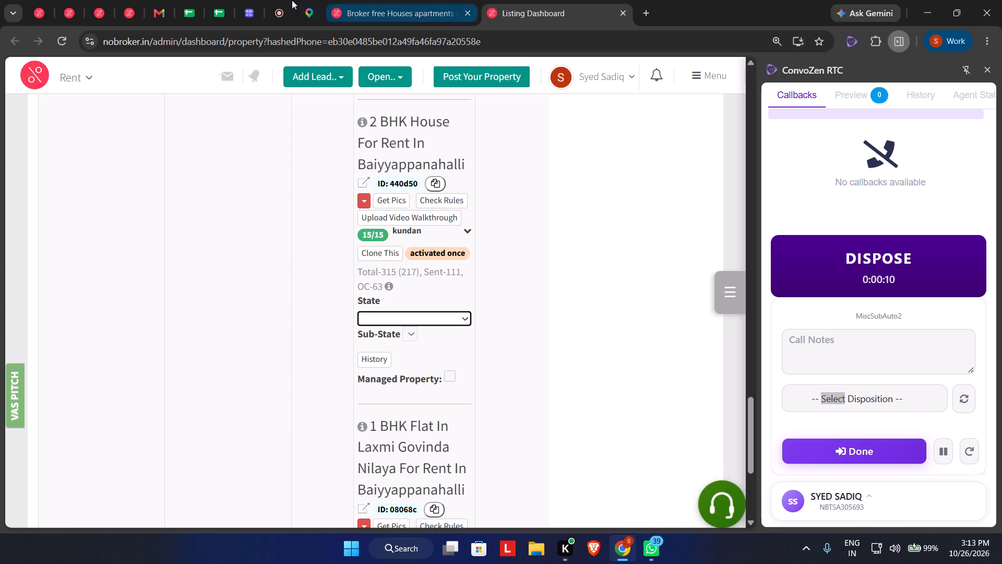
# Set the state of the 2 BHK house in Baiyyappanahalli to Reactivation.
pyautogui.click(394, 330)
pyautogui.click(397, 317)
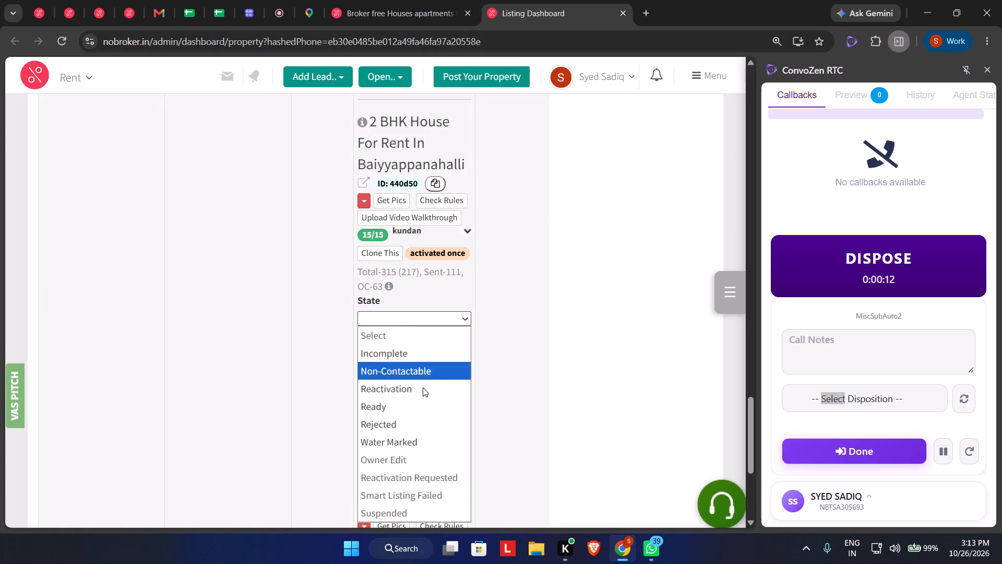
pyautogui.click(408, 392)
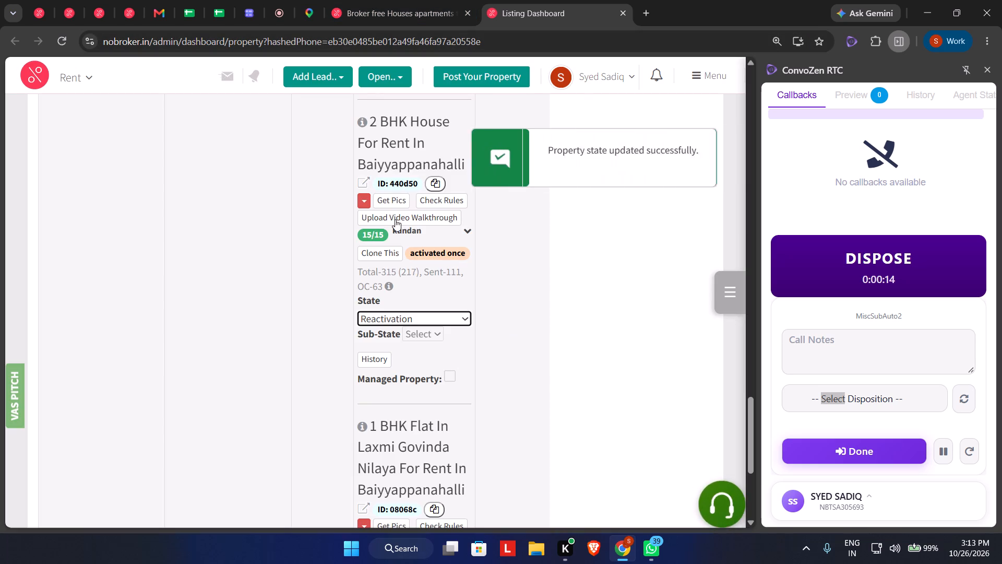
# Check the states of the 2 BHK house in Baiyyappanahalli and the 3 BHK flat in Ananth Nagar.
pyautogui.scroll(2, 312, 254)
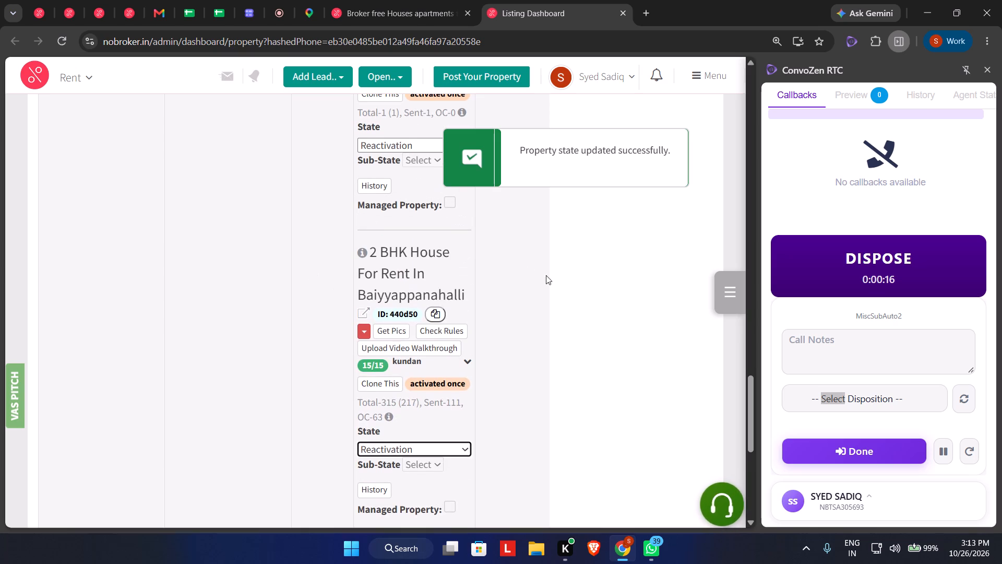
pyautogui.doubleClick(585, 283)
pyautogui.scroll(2, 595, 295)
pyautogui.scroll(1, 552, 311)
pyautogui.click(552, 303)
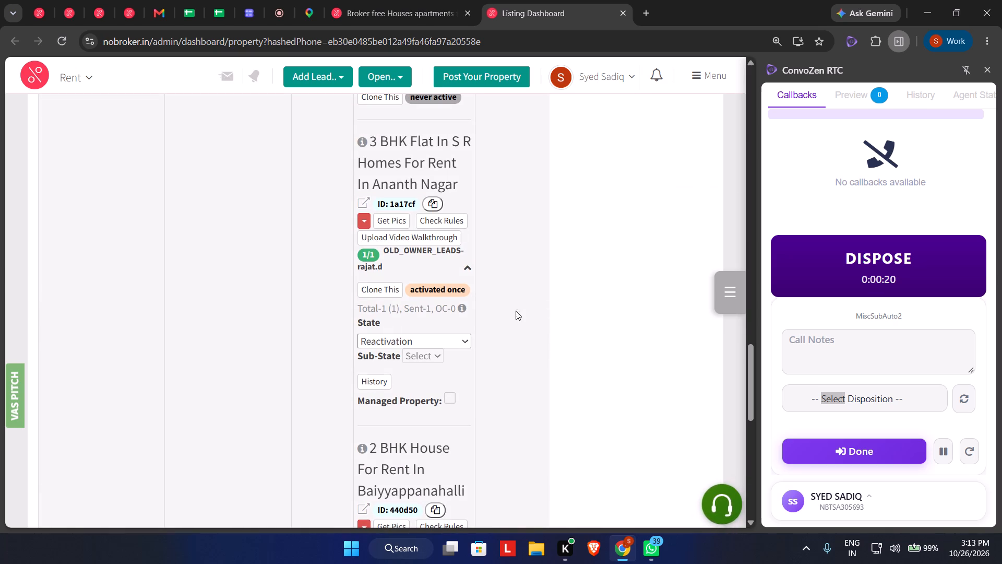
pyautogui.scroll(2, 484, 280)
pyautogui.scroll(-2, 579, 279)
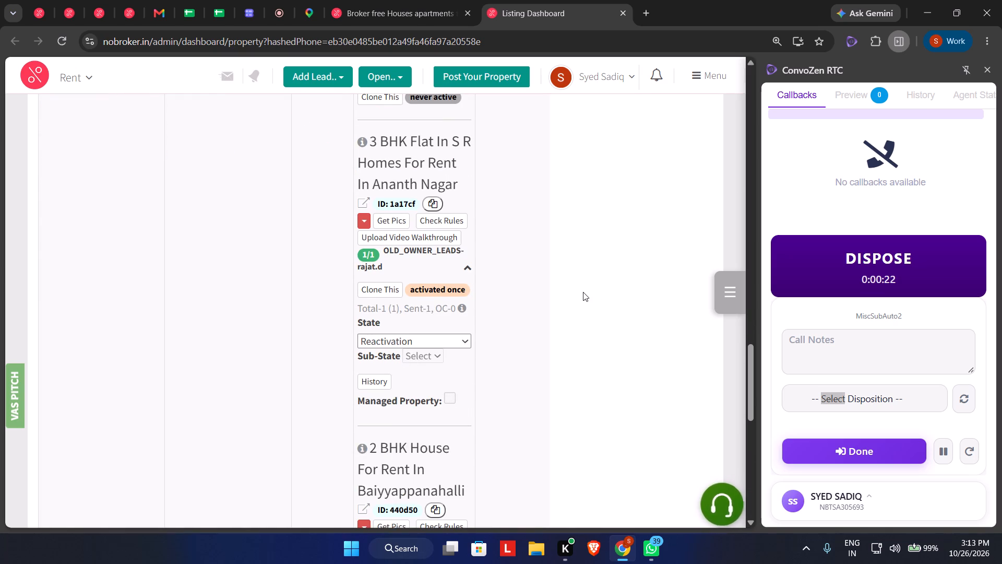
pyautogui.doubleClick(583, 292)
# Dispose the call as Click Calling, Converted, Multiple Listings.
pyautogui.click(824, 379)
pyautogui.doubleClick(835, 396)
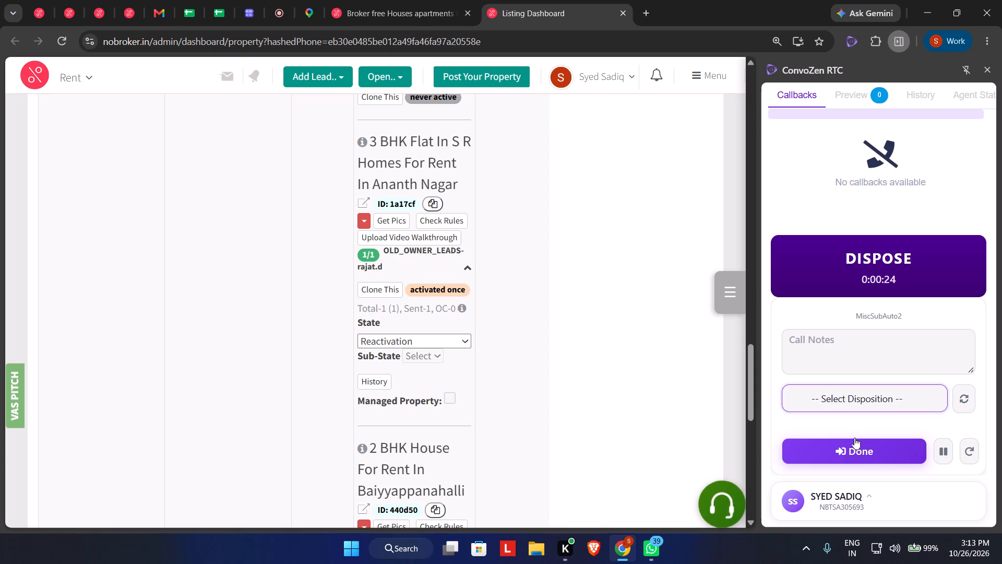
pyautogui.click(827, 390)
pyautogui.click(850, 442)
pyautogui.click(829, 396)
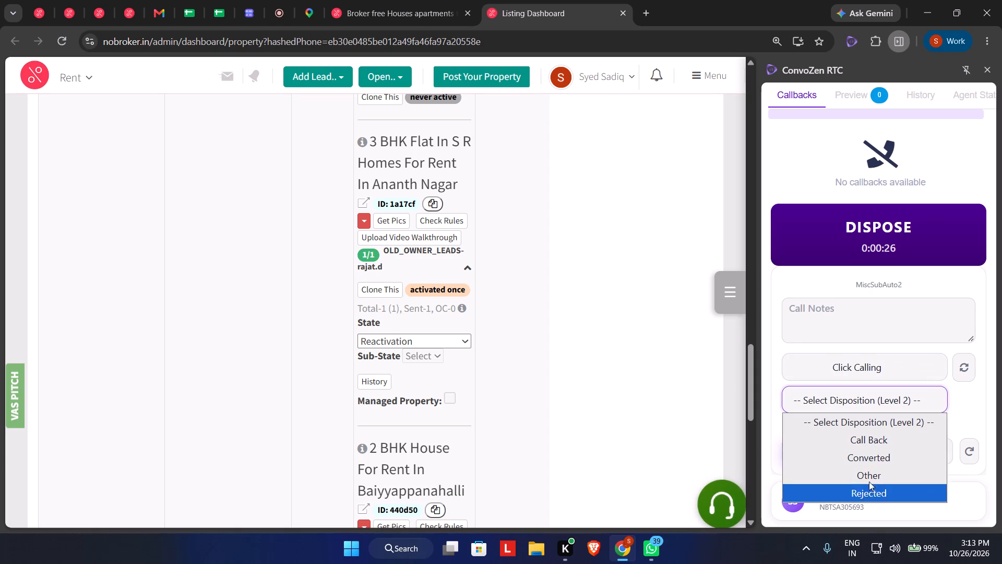
pyautogui.click(861, 460)
pyautogui.click(844, 407)
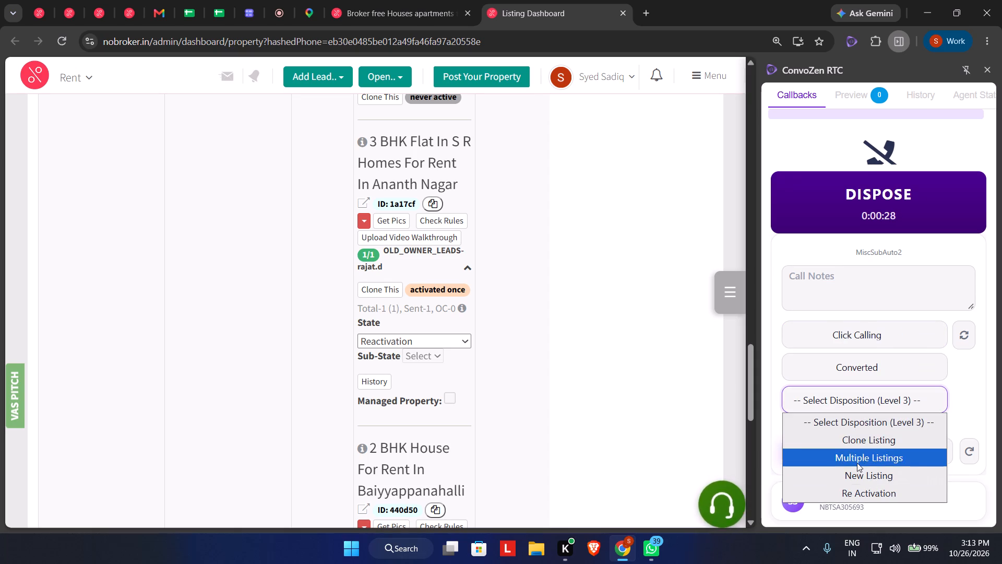
pyautogui.click(857, 463)
pyautogui.scroll(-4, 681, 418)
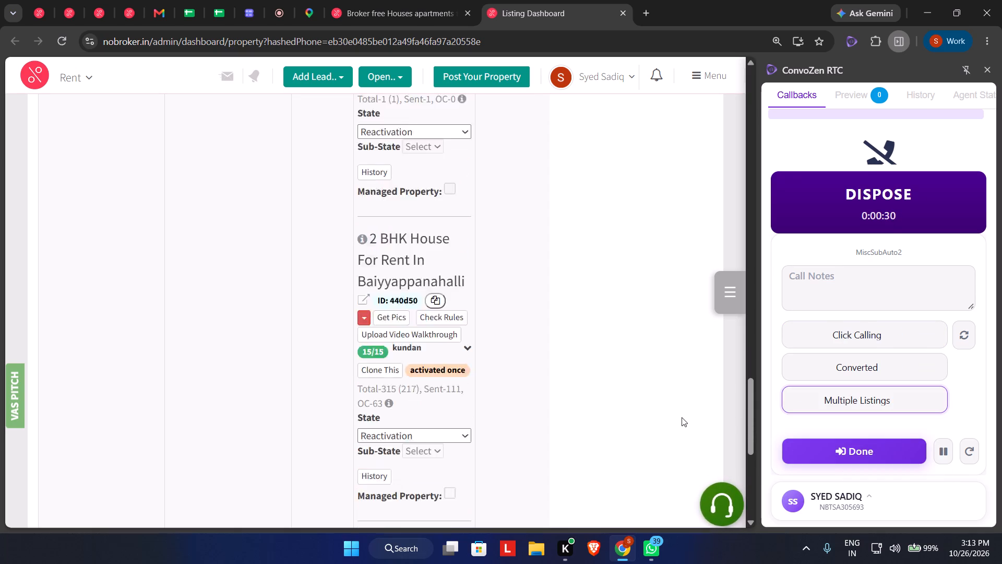
pyautogui.click(603, 356)
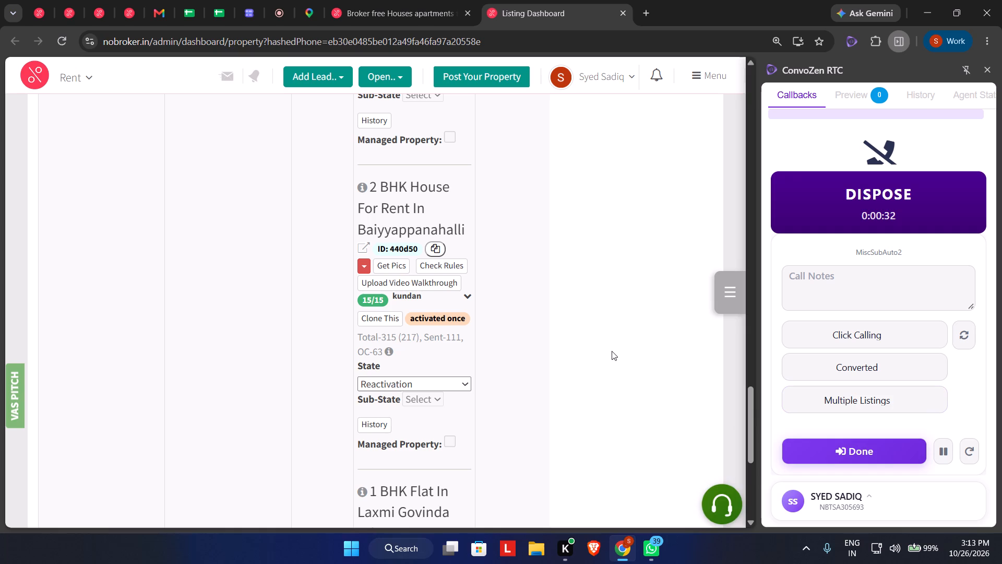
pyautogui.click(832, 450)
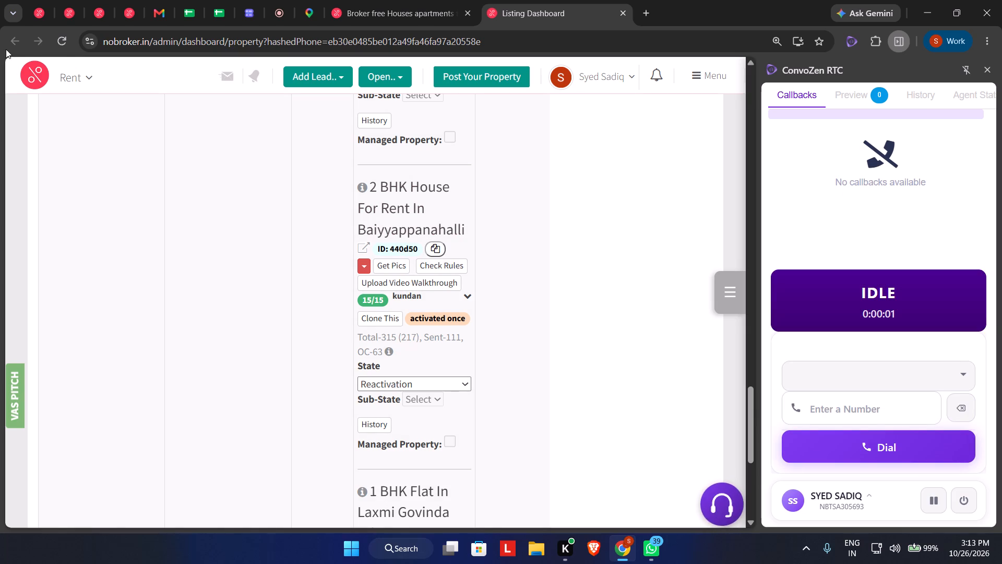
# Refresh the owner's listing dashboard and set the lead's state to Converted.
pyautogui.click(60, 46)
pyautogui.click(401, 0)
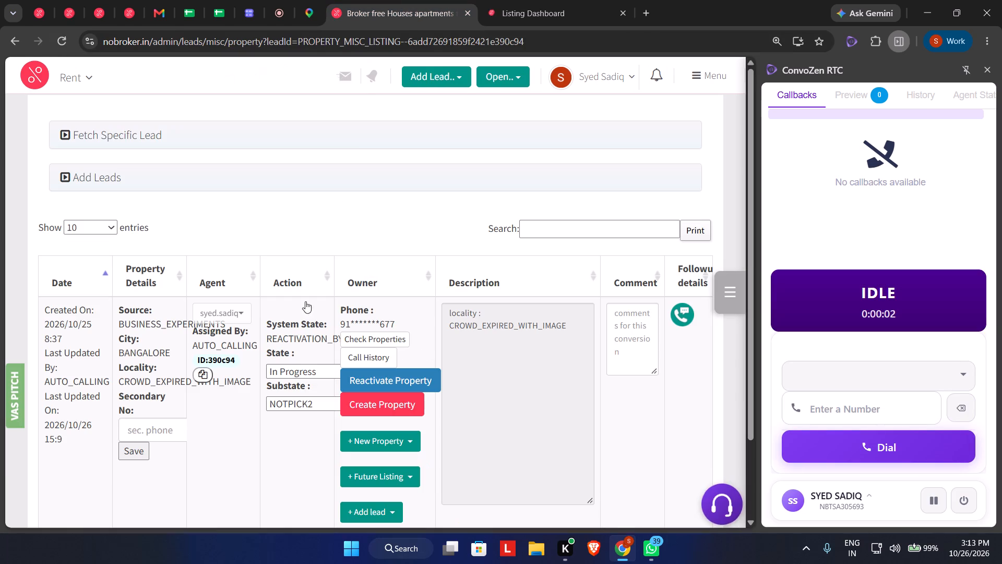
pyautogui.click(294, 363)
pyautogui.click(303, 384)
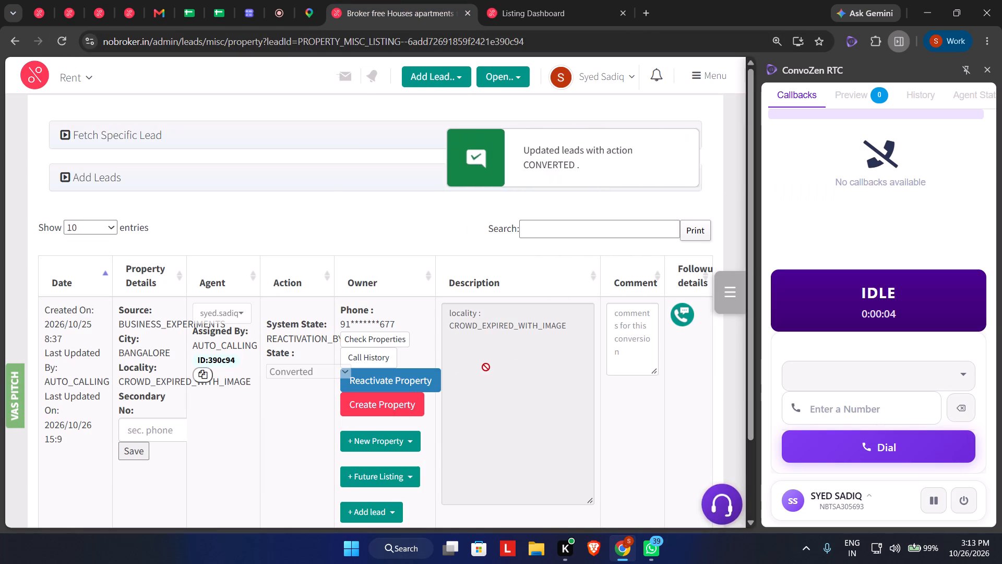
# Check the owner's listings and their activation statuses on the refreshed listing dashboard.
pyautogui.click(558, 13)
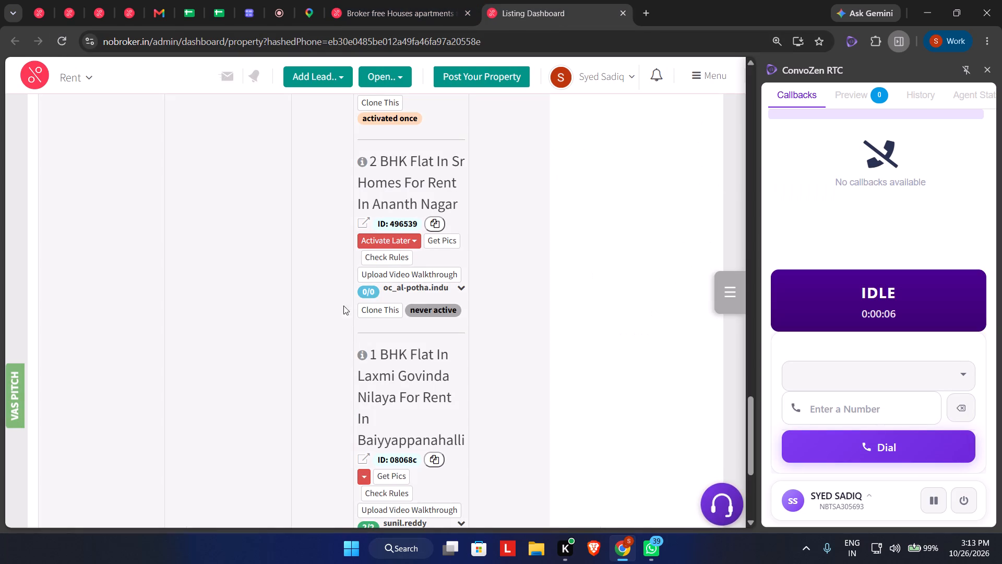
pyautogui.scroll(7, 343, 311)
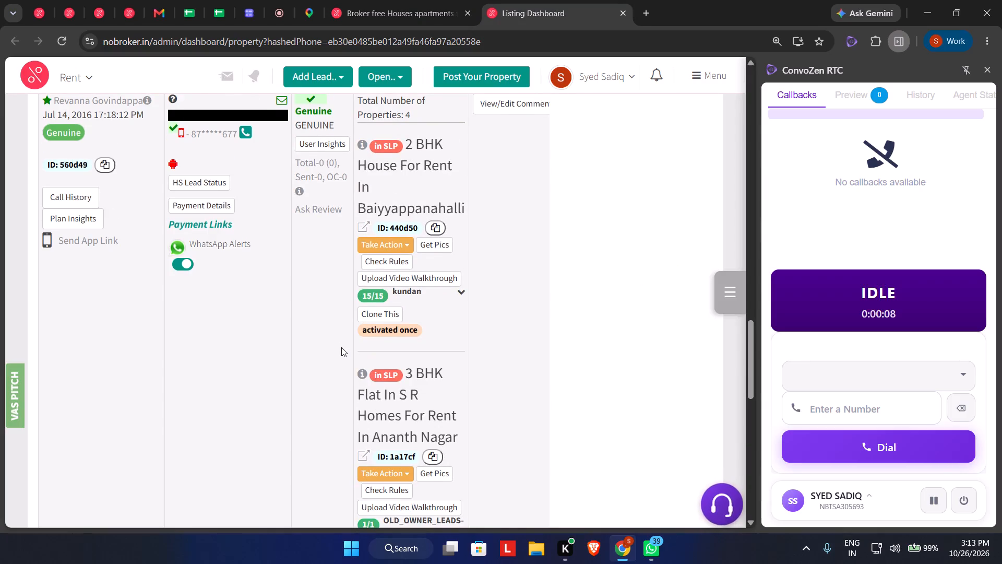
pyautogui.scroll(2, 341, 347)
pyautogui.scroll(-1, 343, 353)
pyautogui.scroll(-2, 373, 397)
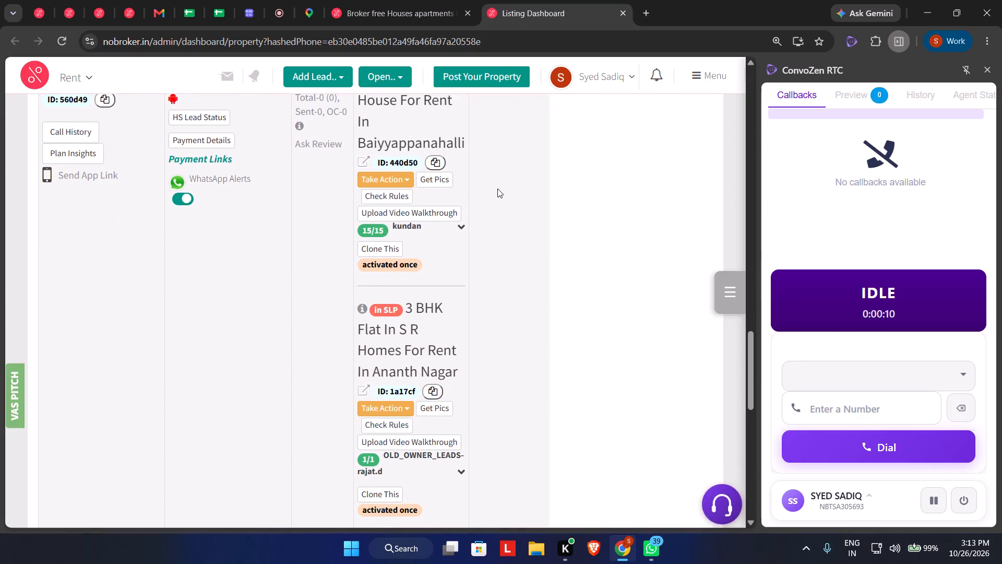
# Pin the owner's listing dashboard tab and move it ahead of the other pinned tabs.
pyautogui.moveTo(525, 8); pyautogui.dragTo(524, 13, button='right')
pyautogui.click(569, 144)
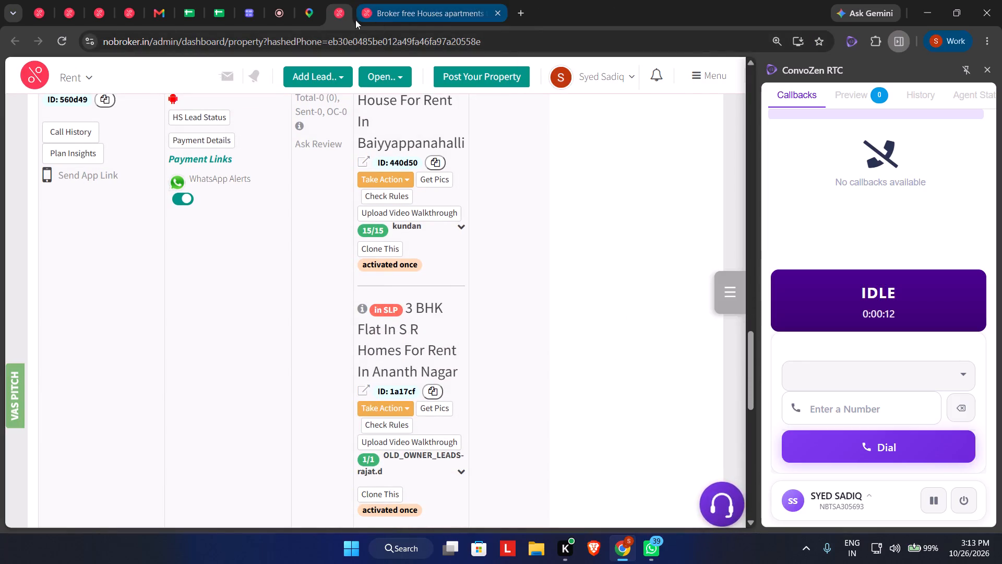
pyautogui.moveTo(342, 17); pyautogui.dragTo(49, 11)
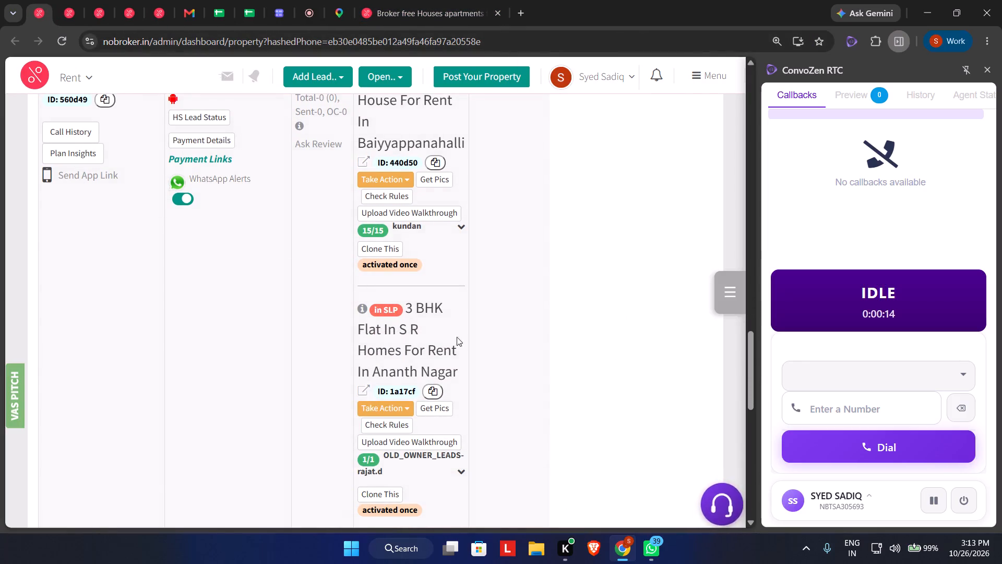
# In the tracking spreadsheet, set the Reactivation count for 26/10/25 to 5.
pyautogui.click(243, 11)
pyautogui.click(221, 9)
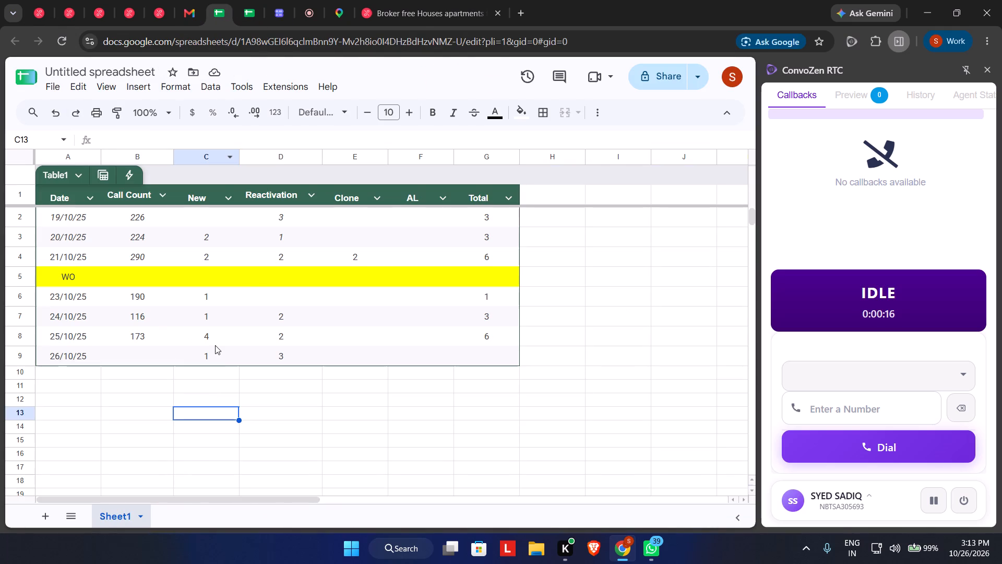
pyautogui.doubleClick(291, 351)
pyautogui.moveTo(290, 351); pyautogui.dragTo(273, 357)
pyautogui.click(273, 357)
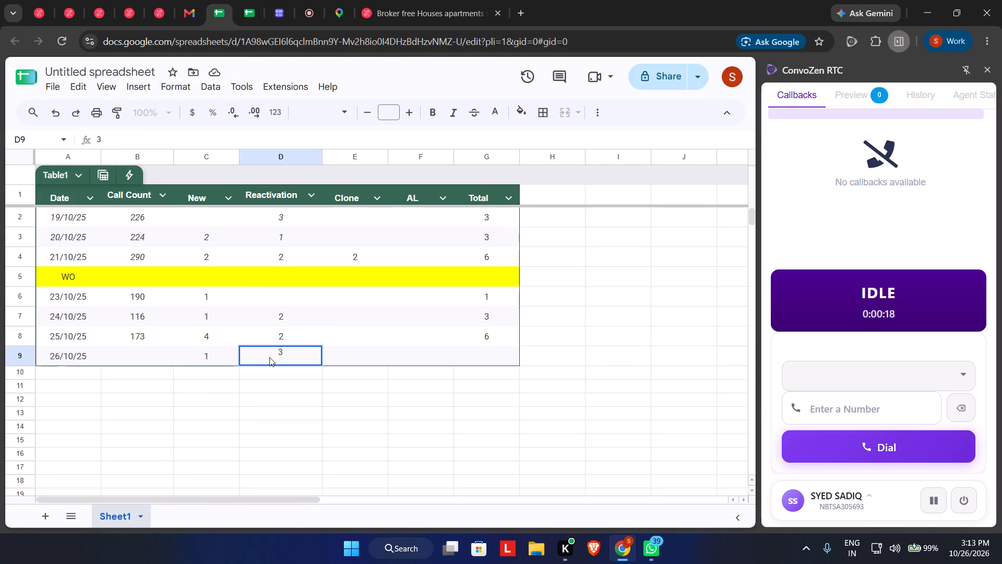
pyautogui.moveTo(291, 351); pyautogui.dragTo(279, 351)
pyautogui.press('Clear')
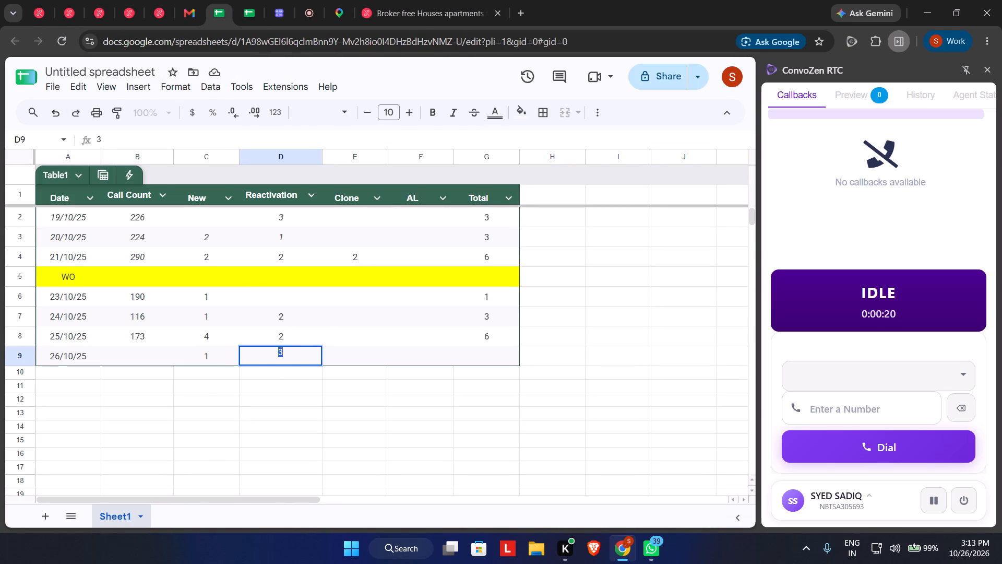
pyautogui.press('Clear')
pyautogui.click(285, 360)
pyautogui.click(286, 354)
pyautogui.moveTo(281, 354); pyautogui.dragTo(284, 354)
pyautogui.moveTo(284, 354); pyautogui.dragTo(269, 358)
pyautogui.press('Clear')
pyautogui.press('5')
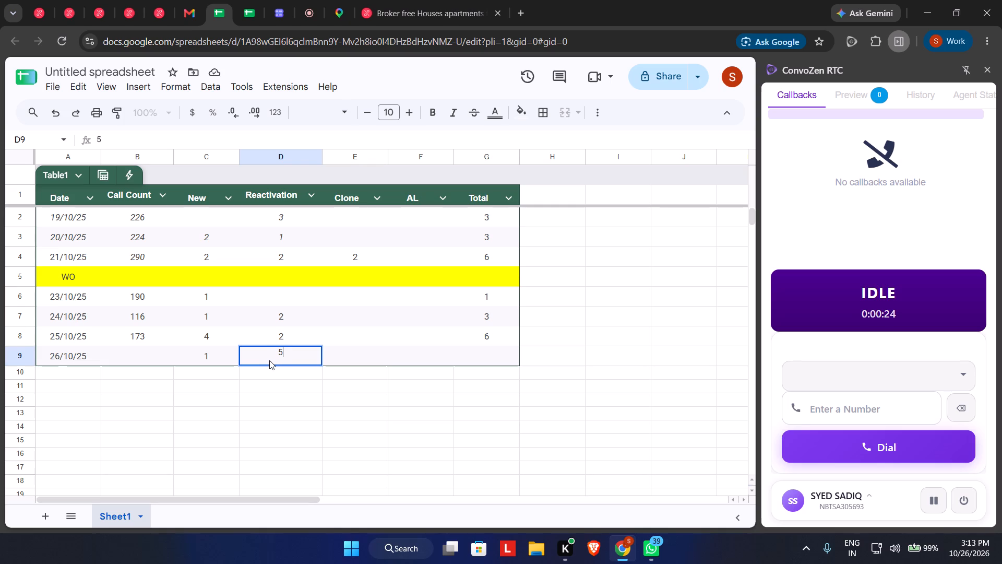
pyautogui.click(264, 401)
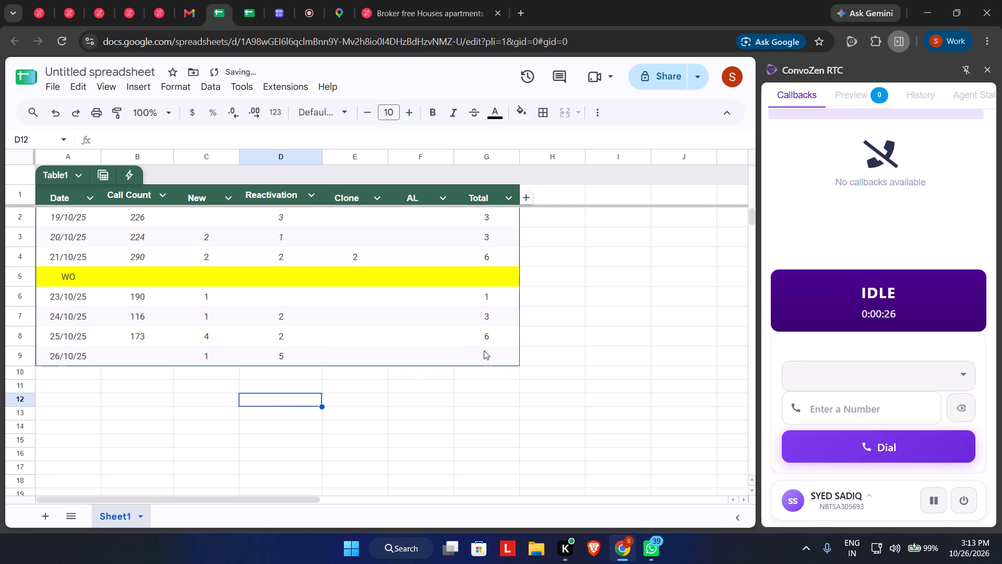
# Enter 6 as the Total for 26/10/25.
pyautogui.doubleClick(484, 350)
pyautogui.press('6')
pyautogui.click(498, 392)
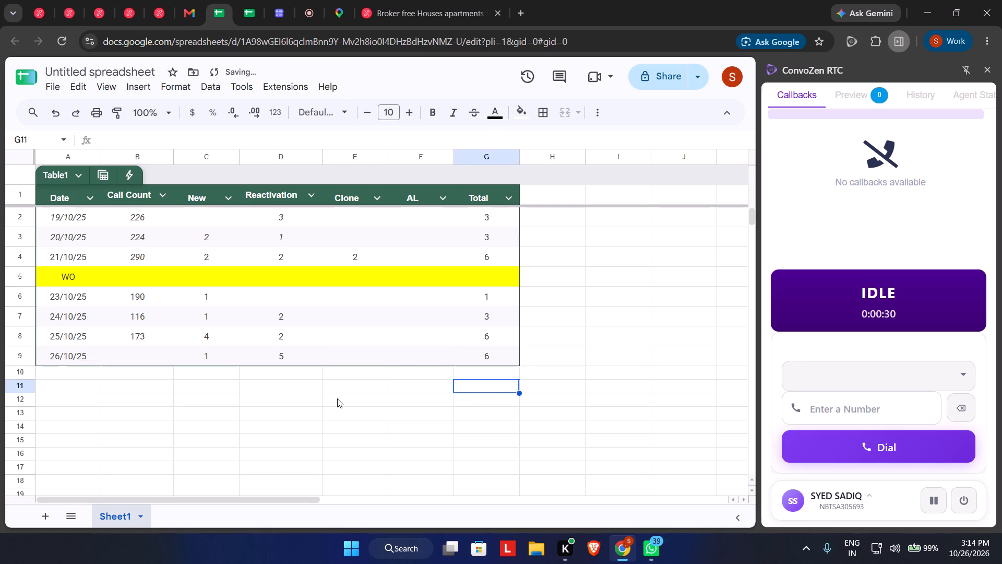
# Review the listings and statuses across the pinned owner dashboards, finishing back on the converted lead's page.
pyautogui.click(35, 8)
pyautogui.click(63, 1)
pyautogui.click(105, 3)
pyautogui.click(125, 3)
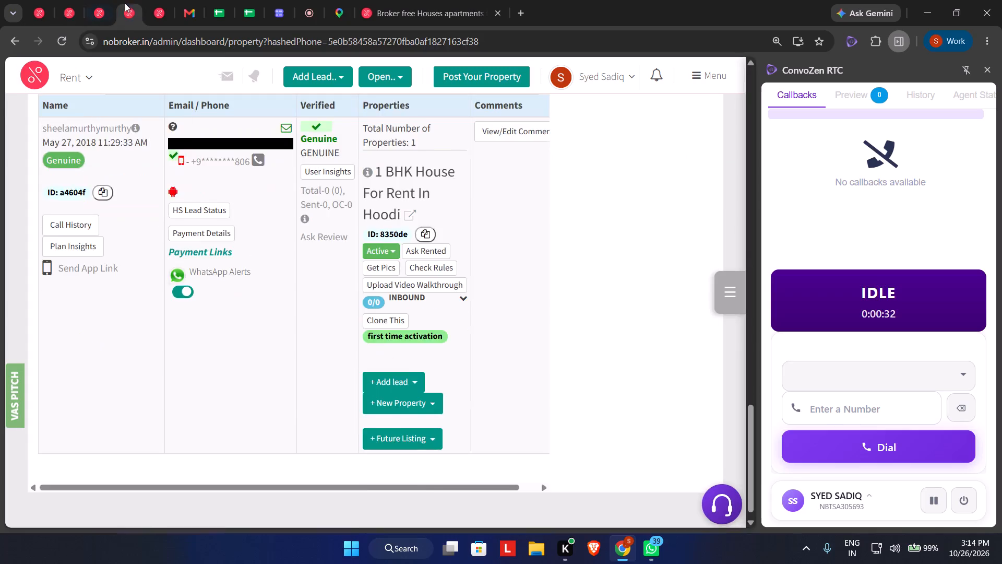
pyautogui.click(166, 10)
pyautogui.click(126, 10)
pyautogui.click(101, 10)
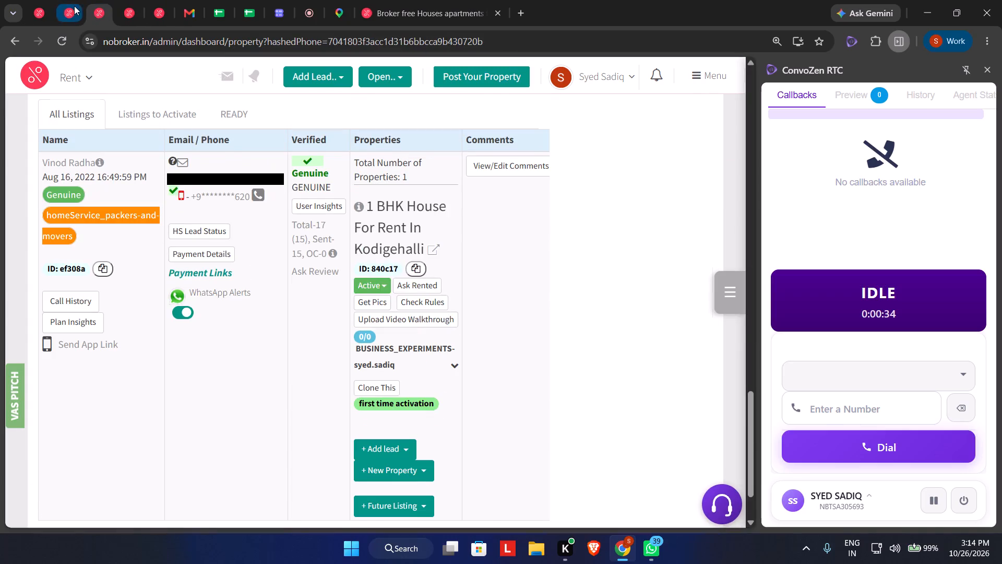
pyautogui.click(74, 6)
pyautogui.scroll(-9, 168, 187)
pyautogui.scroll(3, 183, 207)
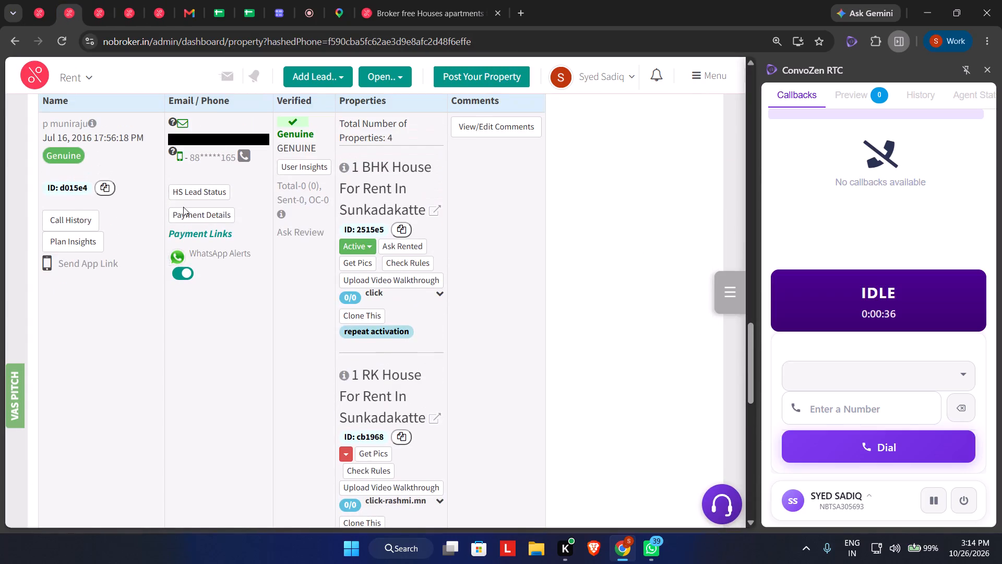
pyautogui.scroll(-6, 178, 225)
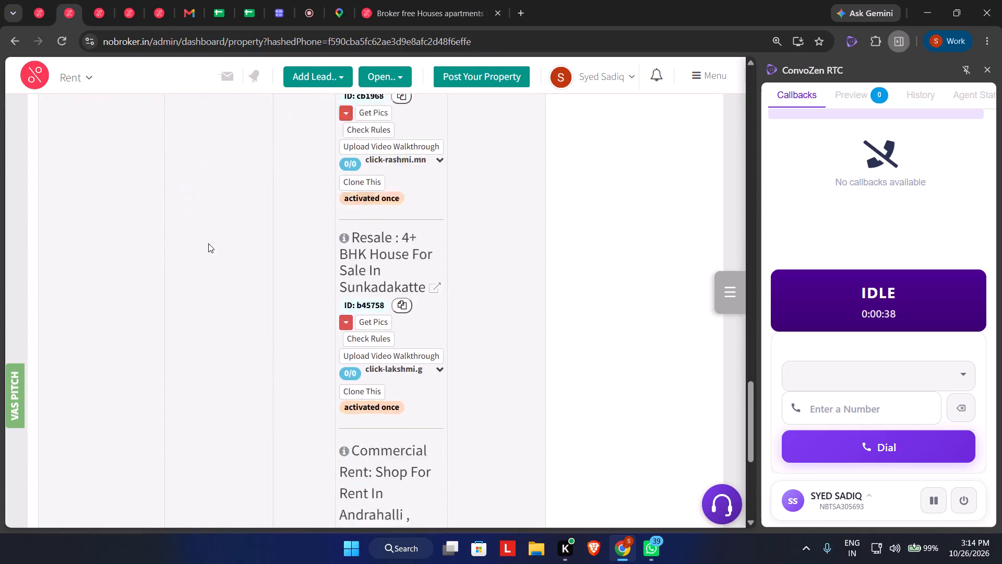
pyautogui.scroll(-4, 220, 247)
pyautogui.scroll(7, 221, 248)
pyautogui.click(93, 16)
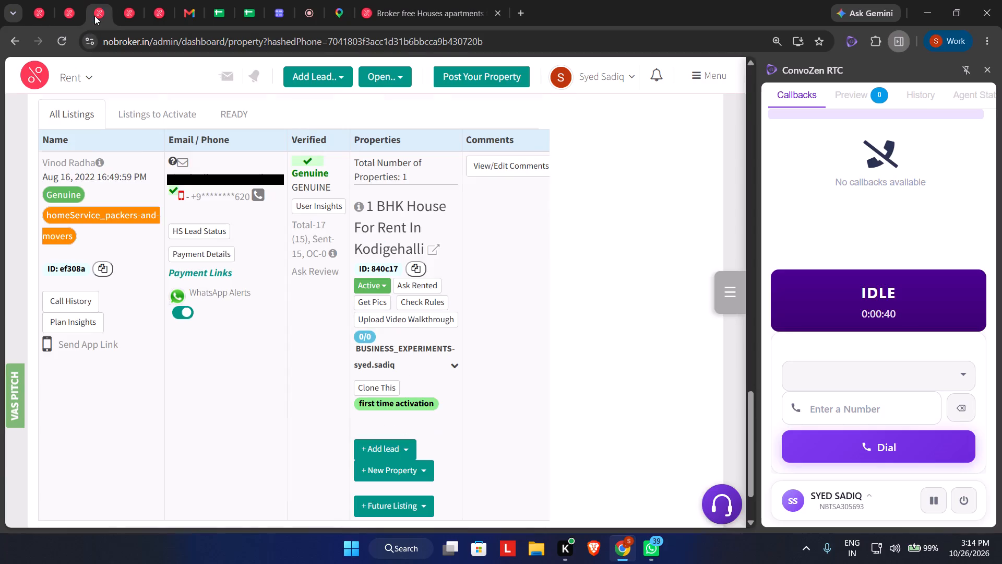
pyautogui.scroll(-4, 195, 262)
pyautogui.scroll(4, 216, 266)
pyautogui.click(124, 2)
pyautogui.scroll(-2, 242, 284)
pyautogui.scroll(4, 242, 284)
pyautogui.click(147, 11)
pyautogui.scroll(-2, 204, 197)
pyautogui.scroll(2, 213, 261)
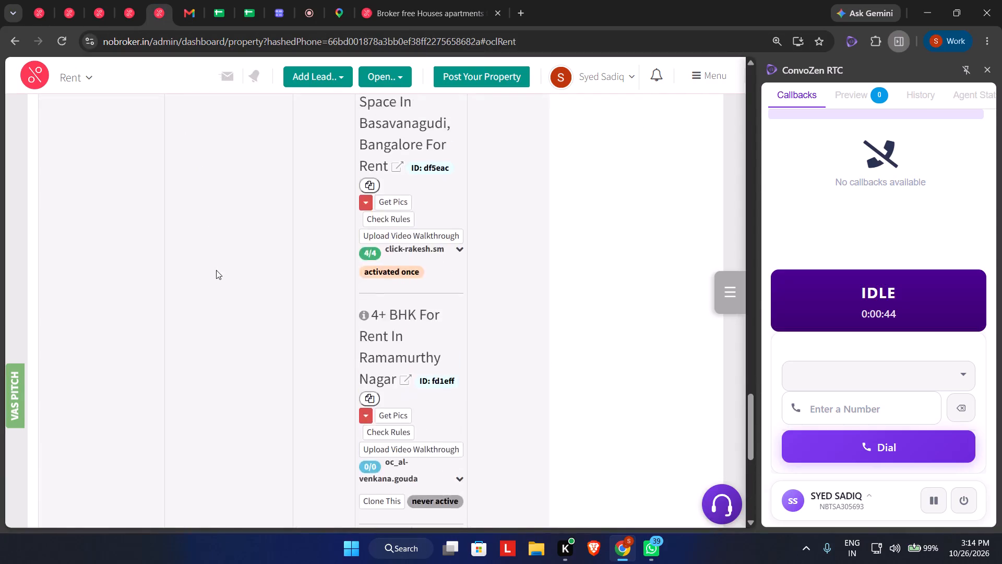
pyautogui.scroll(12, 216, 270)
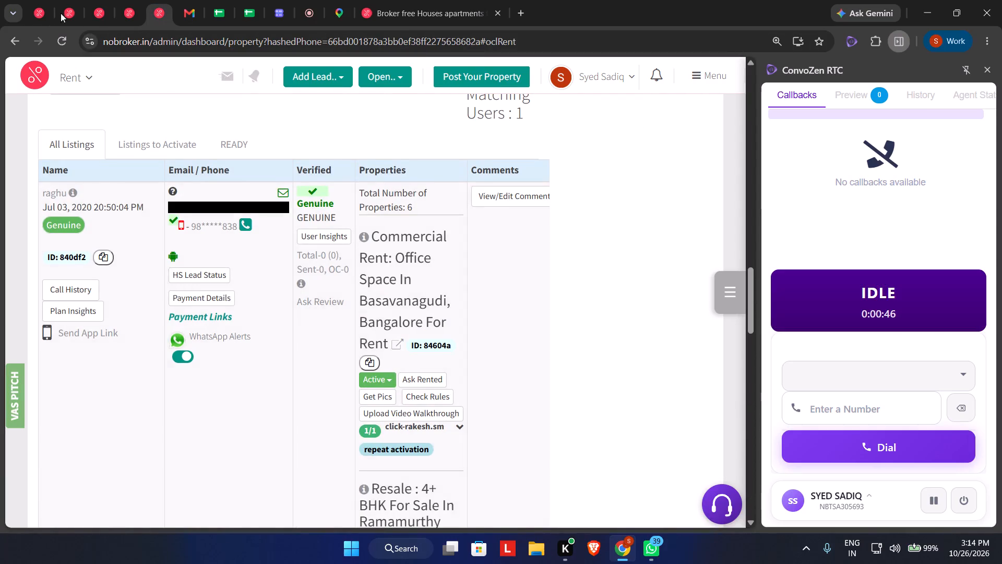
pyautogui.click(37, 7)
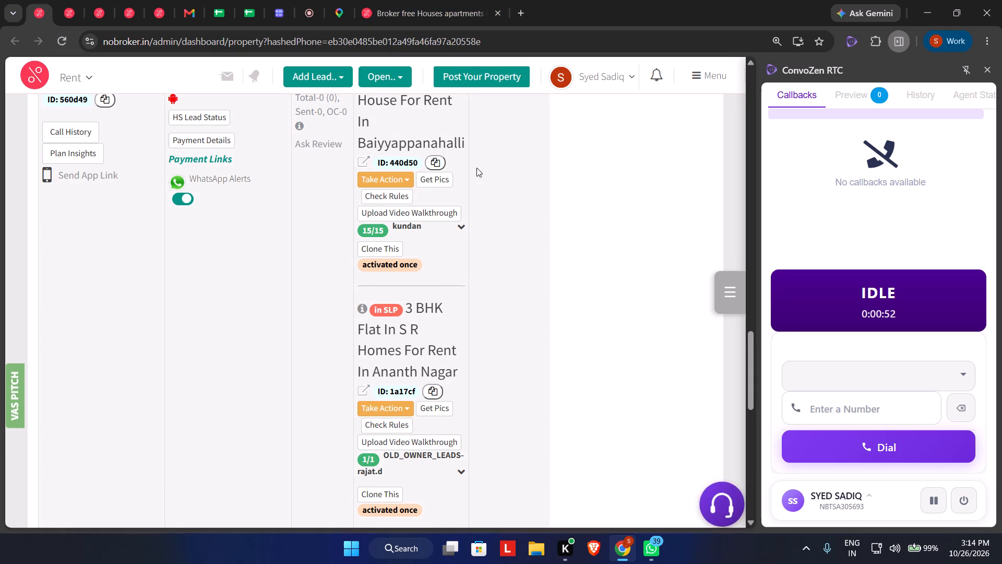
pyautogui.click(401, 0)
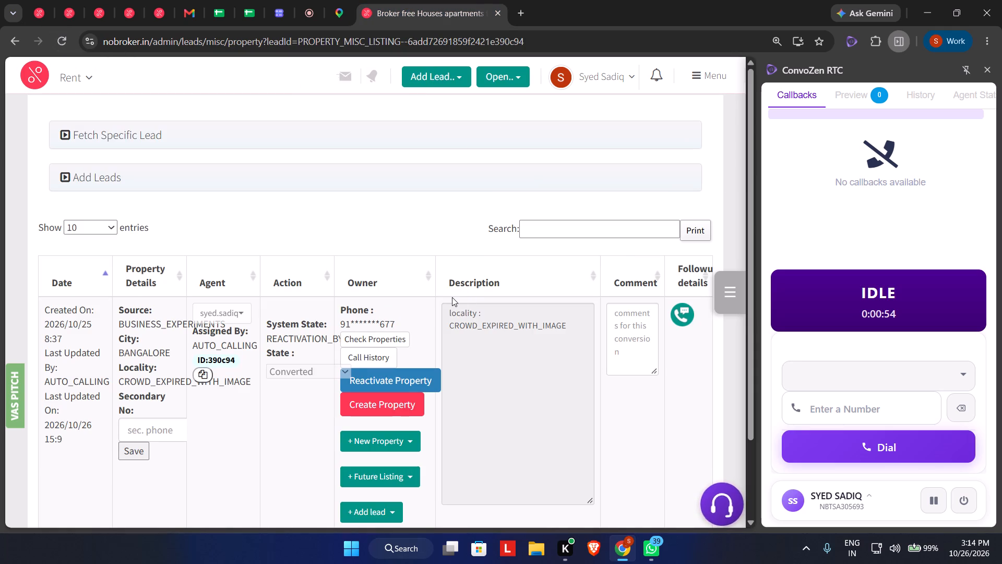
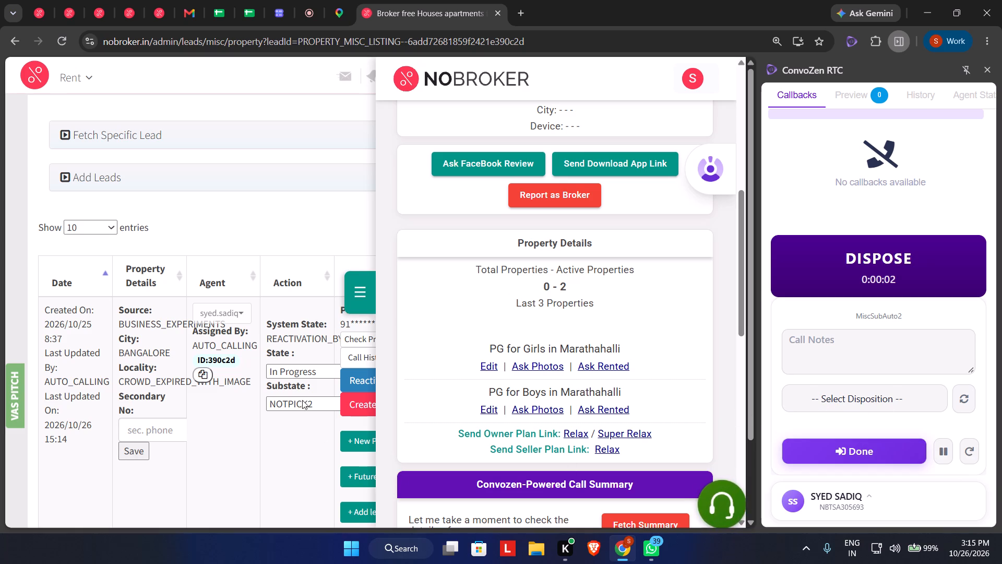
# Set the lead's state to Rejected with the substate Rented Out.
pyautogui.doubleClick(289, 373)
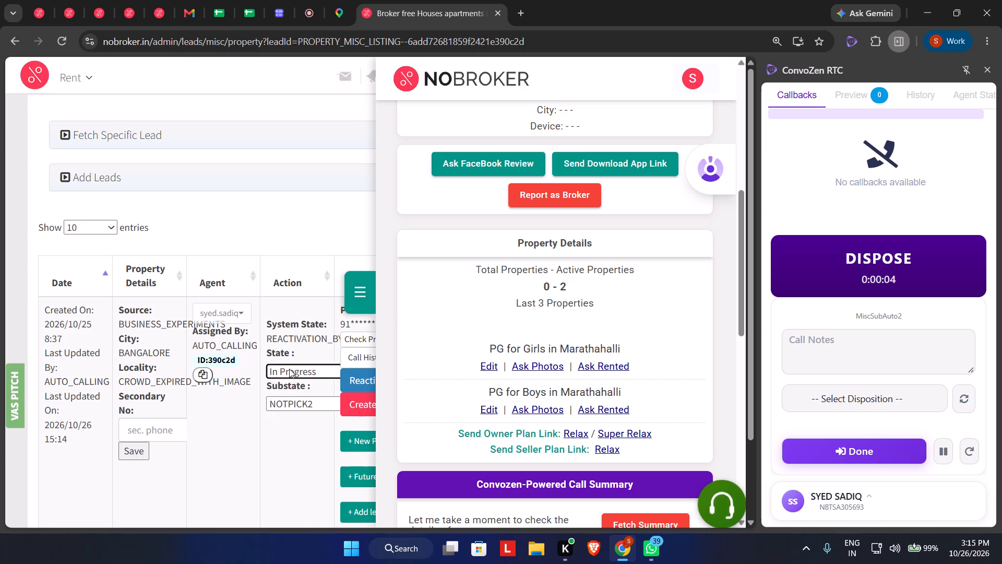
pyautogui.doubleClick(289, 369)
pyautogui.tripleClick(289, 372)
pyautogui.moveTo(289, 373); pyautogui.dragTo(300, 414)
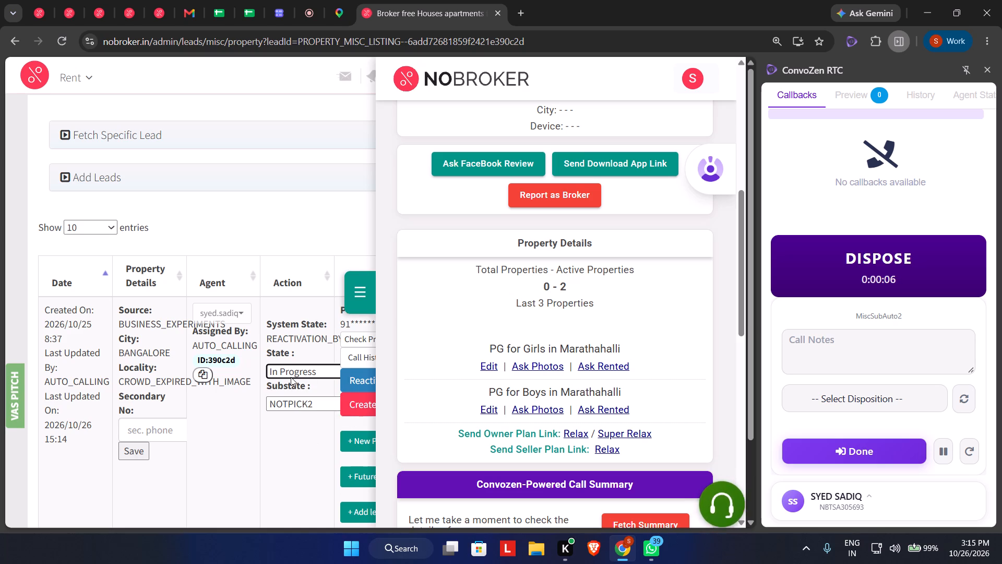
pyautogui.click(291, 377)
pyautogui.click(301, 440)
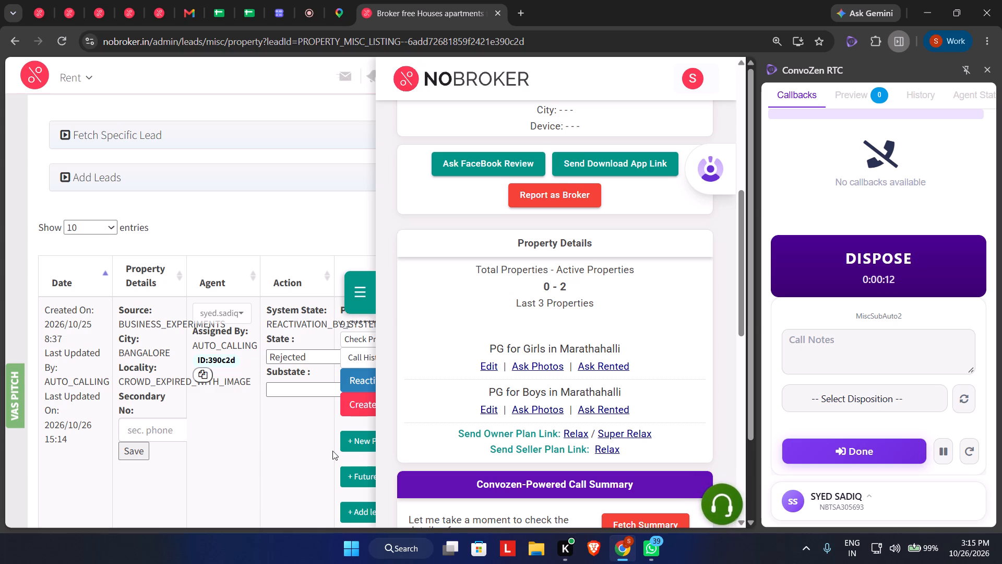
pyautogui.click(271, 396)
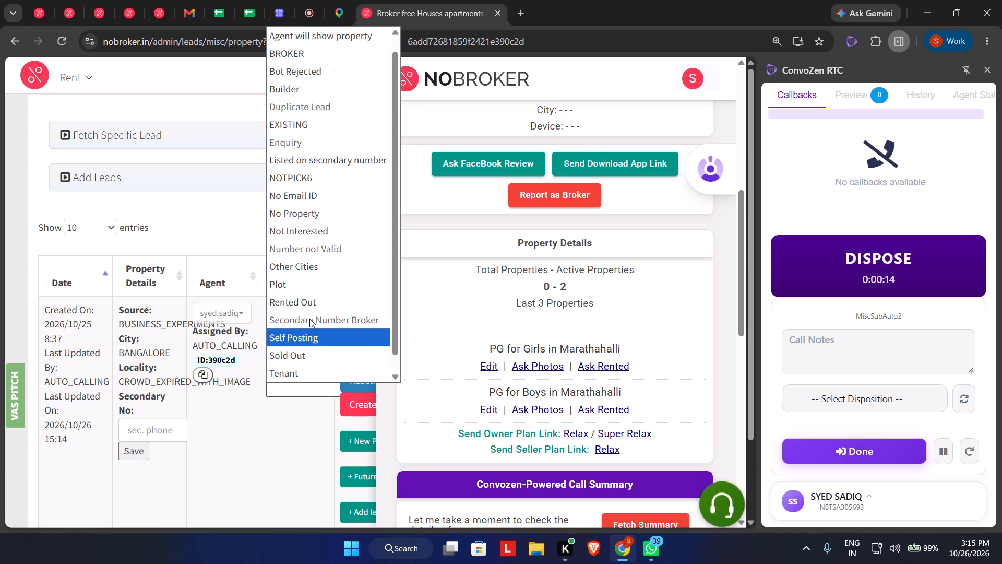
pyautogui.doubleClick(320, 300)
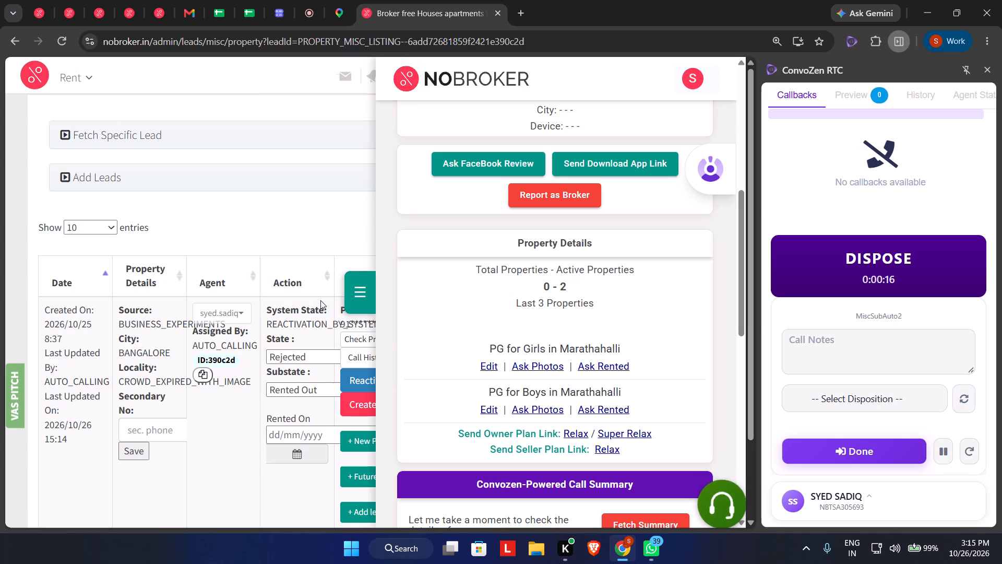
# Choose the call disposition Click Calling, Rejected, Rented Out for the ended call.
pyautogui.click(807, 397)
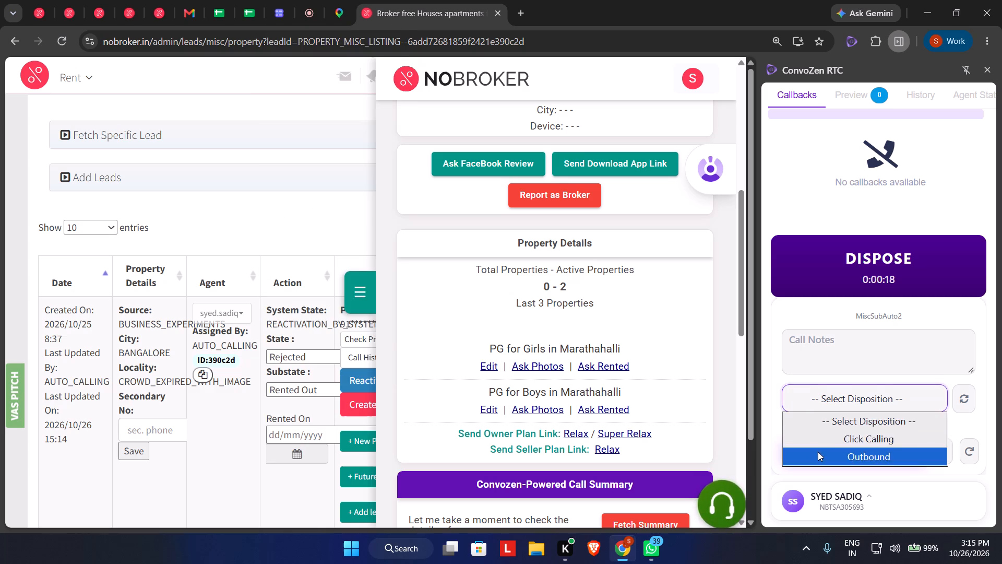
pyautogui.click(815, 441)
pyautogui.click(794, 397)
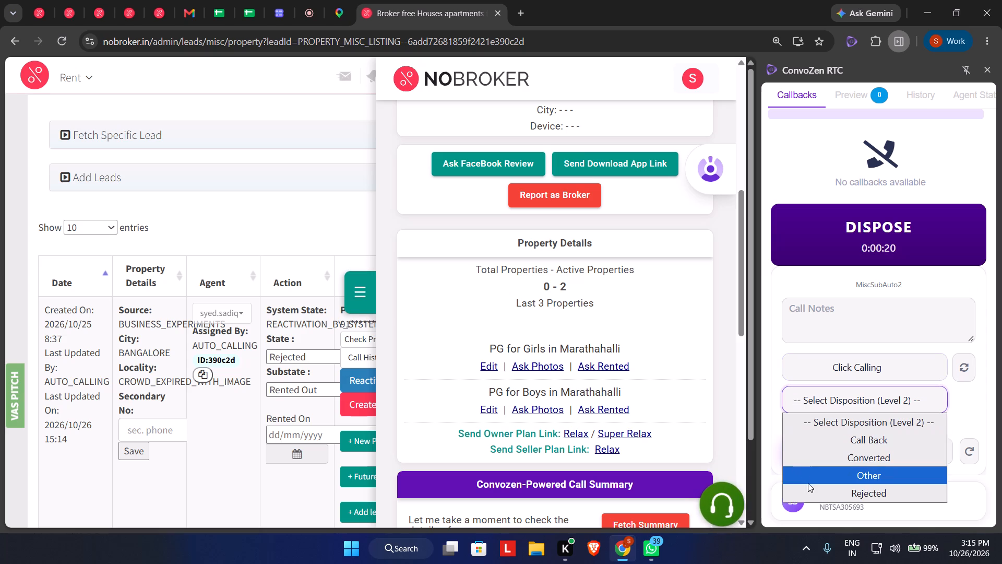
pyautogui.click(809, 486)
pyautogui.click(806, 404)
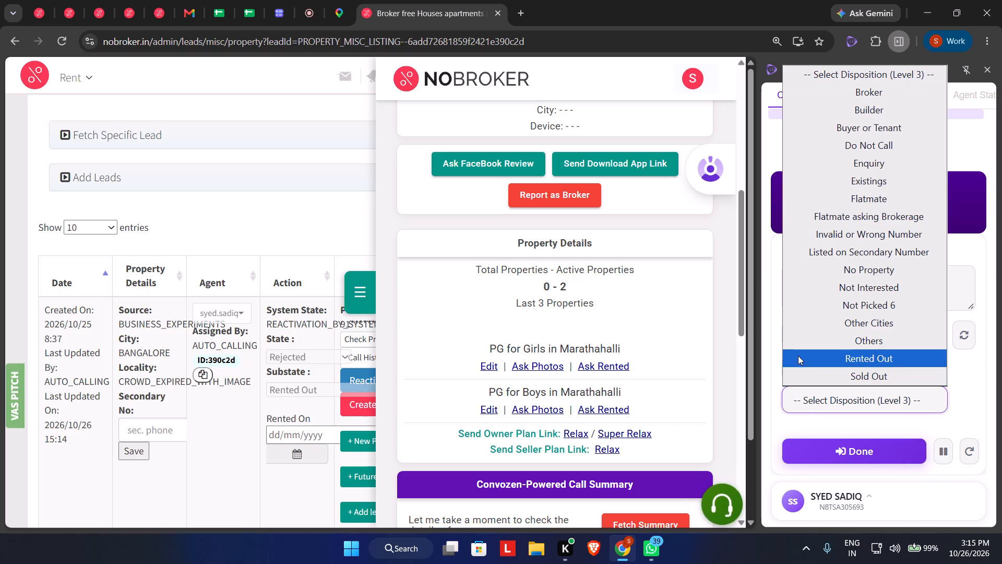
pyautogui.click(797, 362)
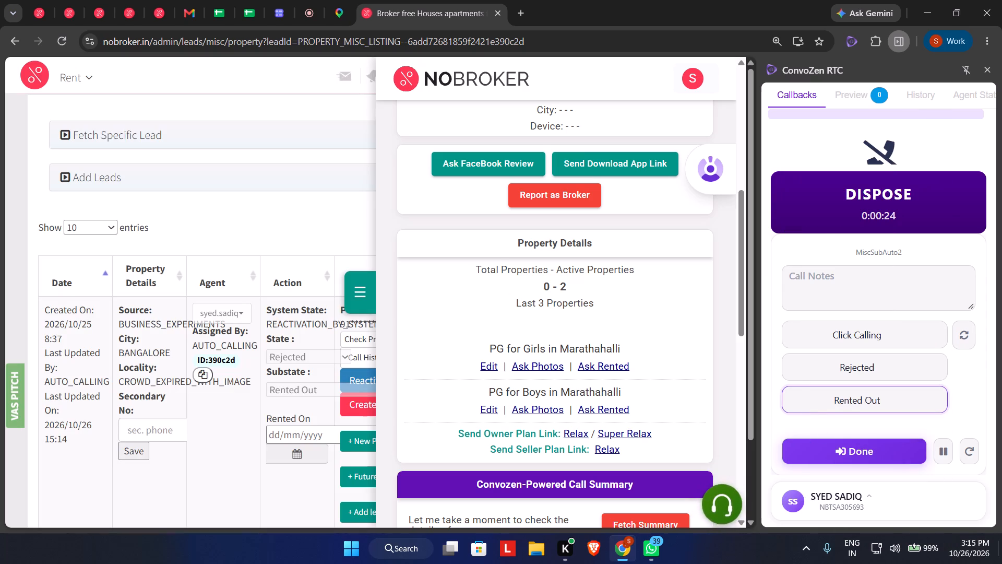
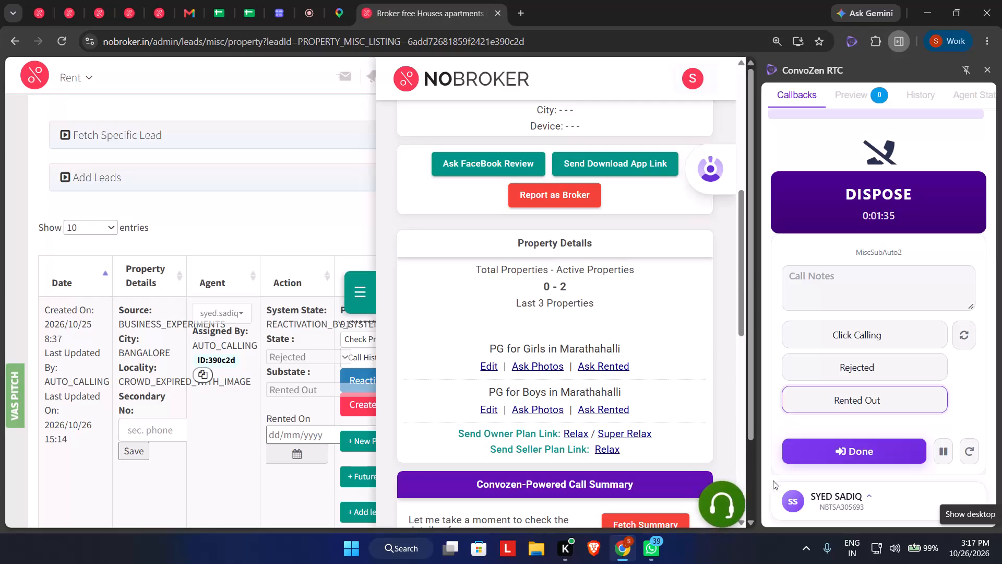
# Submit the chosen Rented Out disposition to close the ended call.
pyautogui.click(834, 450)
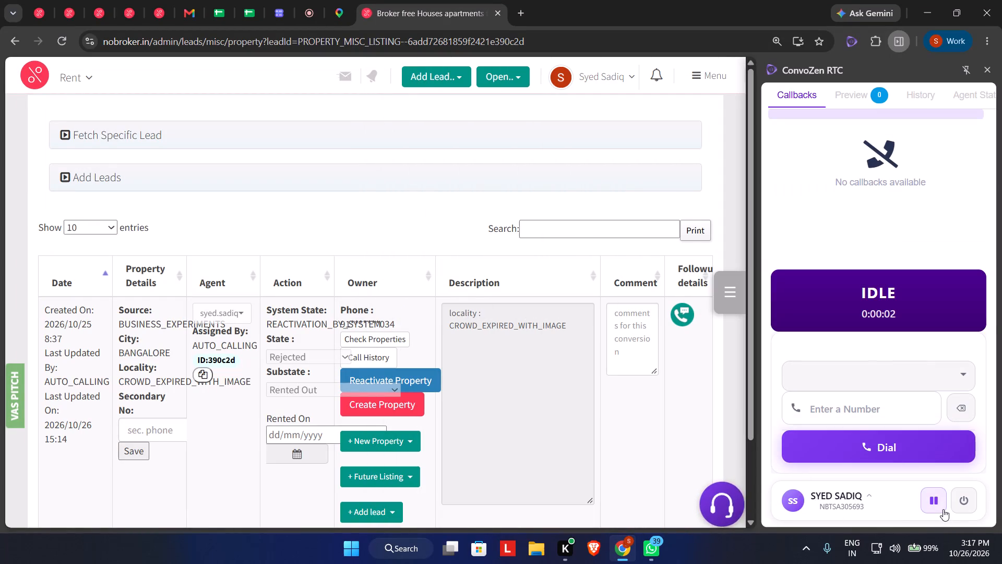
# Pause the dialler with B Break as the pause reason.
pyautogui.click(940, 507)
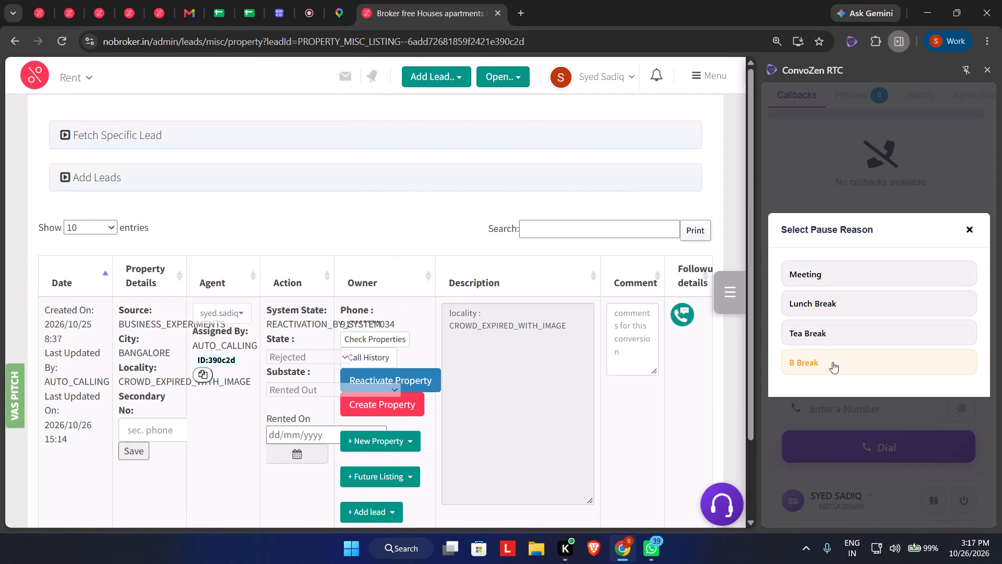
pyautogui.click(925, 487)
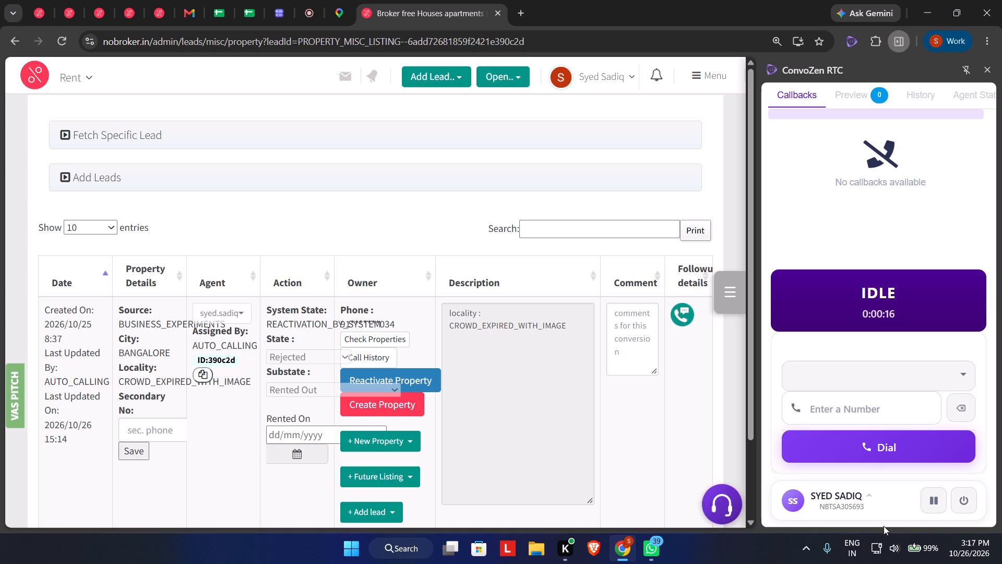
pyautogui.click(934, 502)
pyautogui.click(872, 353)
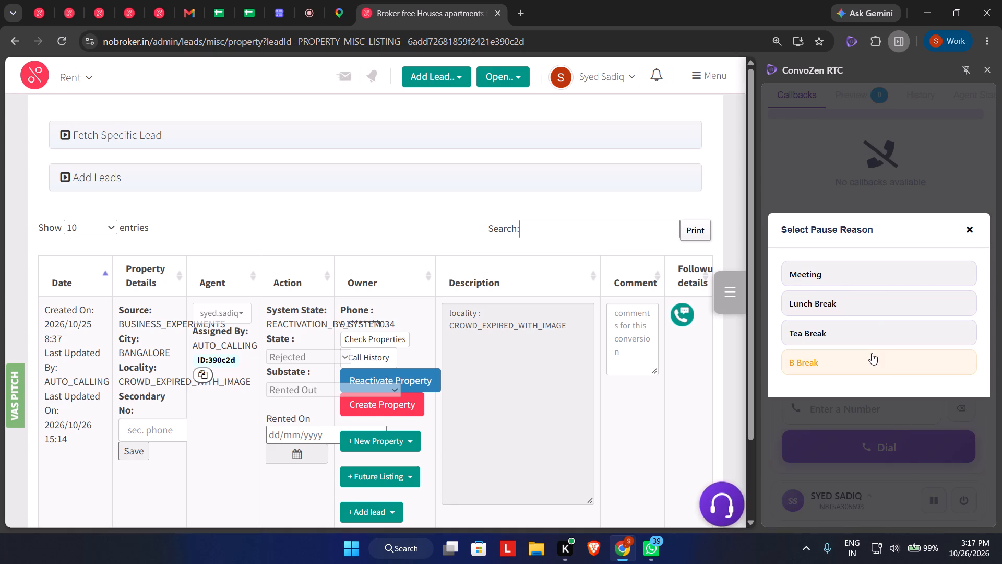
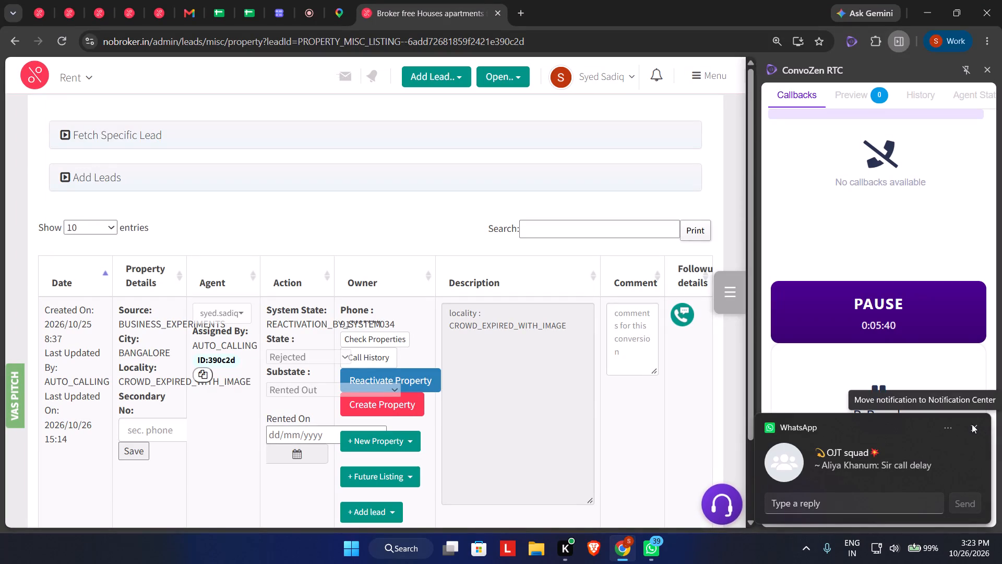
# Dismiss the WhatsApp notification covering the dialler controls and resume the dialler from its break.
pyautogui.click(972, 424)
pyautogui.click(929, 489)
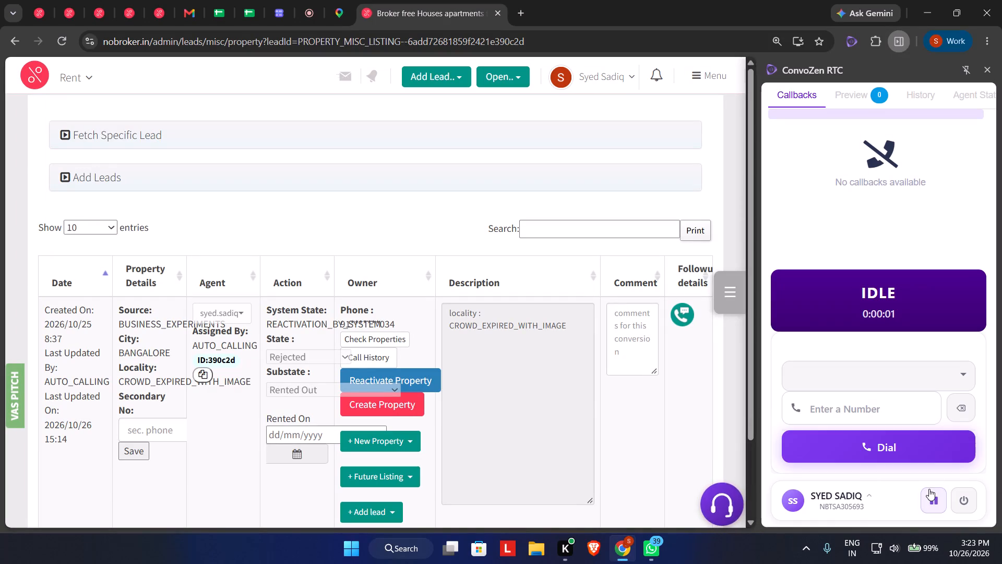
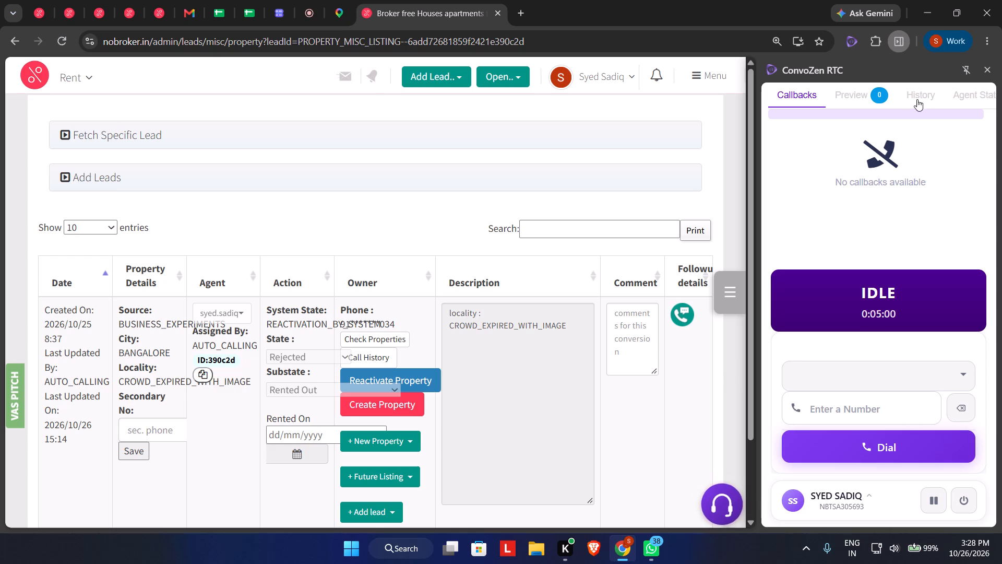
# Examine the agent's daily statistics and the State Summary durations, and return to the callbacks view.
pyautogui.click(960, 101)
pyautogui.scroll(-2, 892, 235)
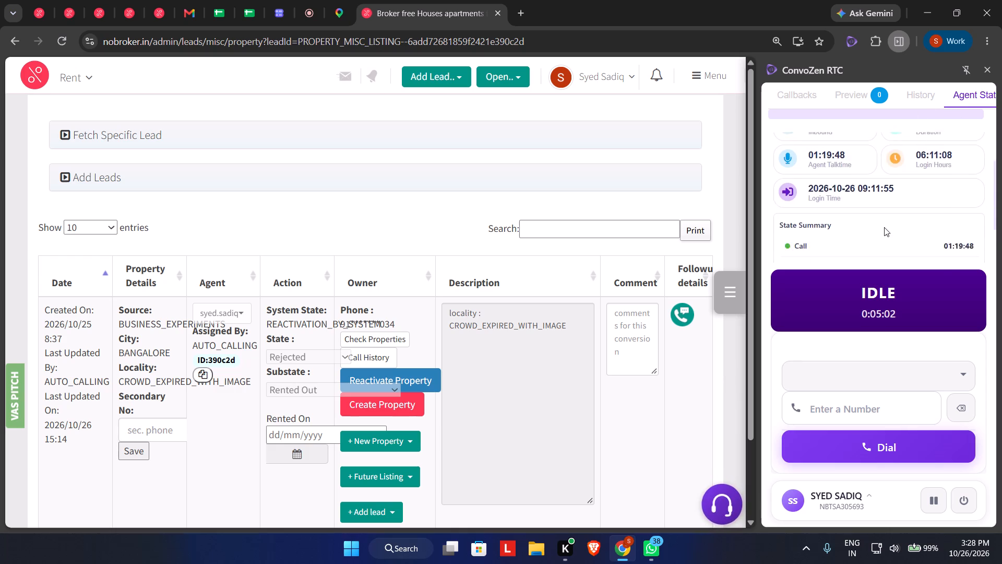
pyautogui.scroll(-1, 884, 226)
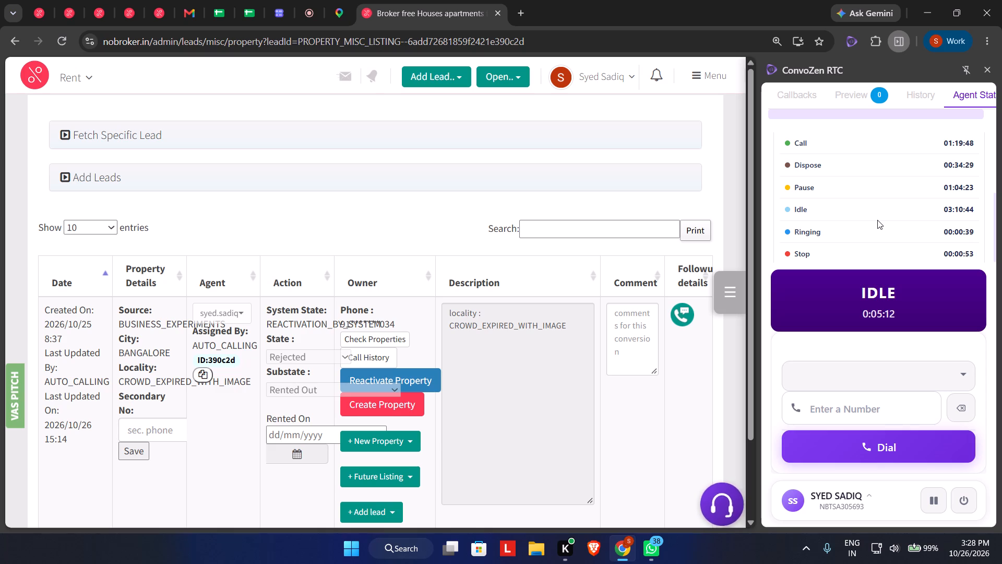
pyautogui.scroll(6, 877, 220)
pyautogui.click(791, 97)
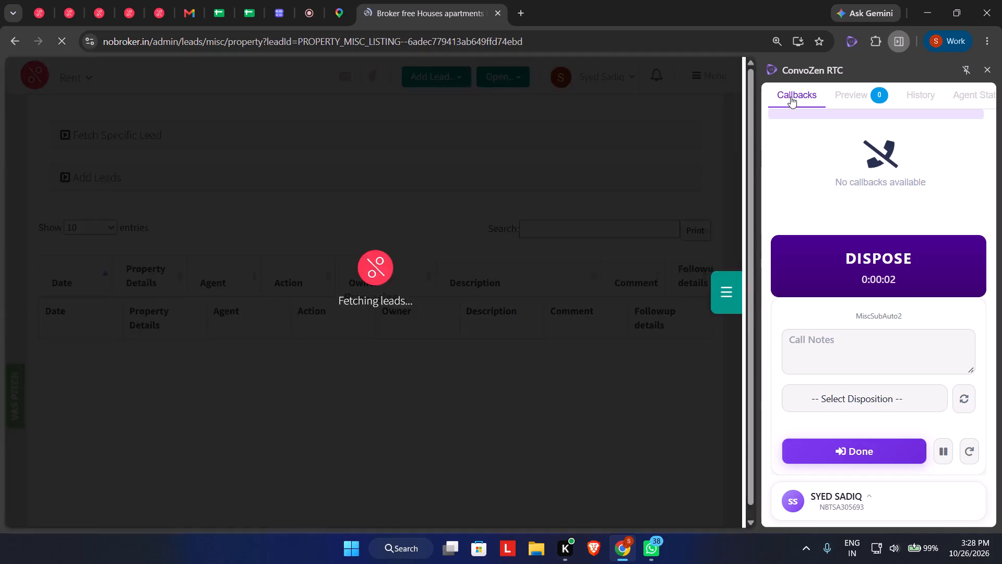
pyautogui.doubleClick(294, 407)
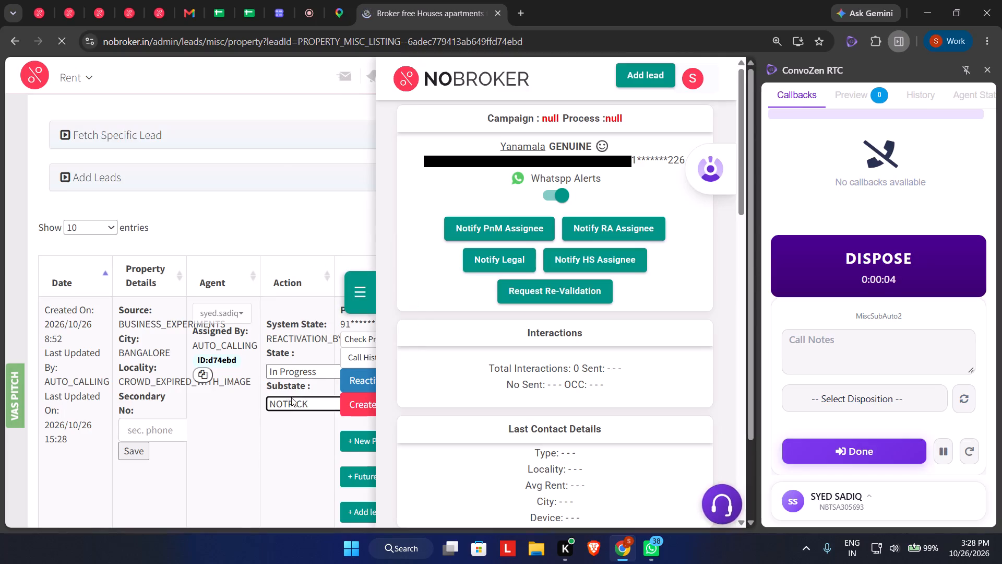
# Set the In Progress lead's substate to NOTPICK2.
pyautogui.click(316, 398)
pyautogui.click(353, 336)
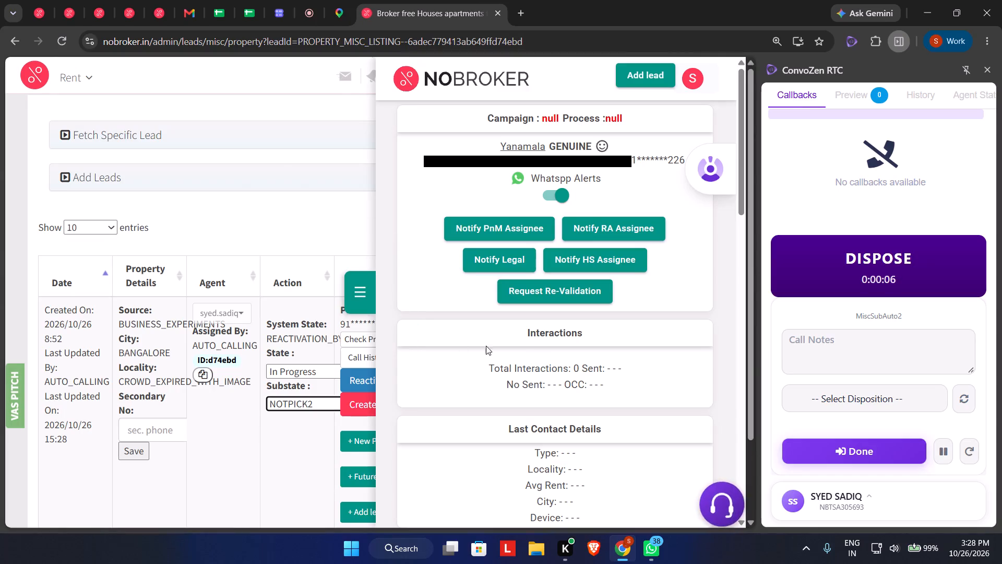
# Close the ended call with the disposition Click Calling, Other, Auto Dispose.
pyautogui.click(830, 393)
pyautogui.click(846, 437)
pyautogui.moveTo(863, 397); pyautogui.dragTo(855, 401)
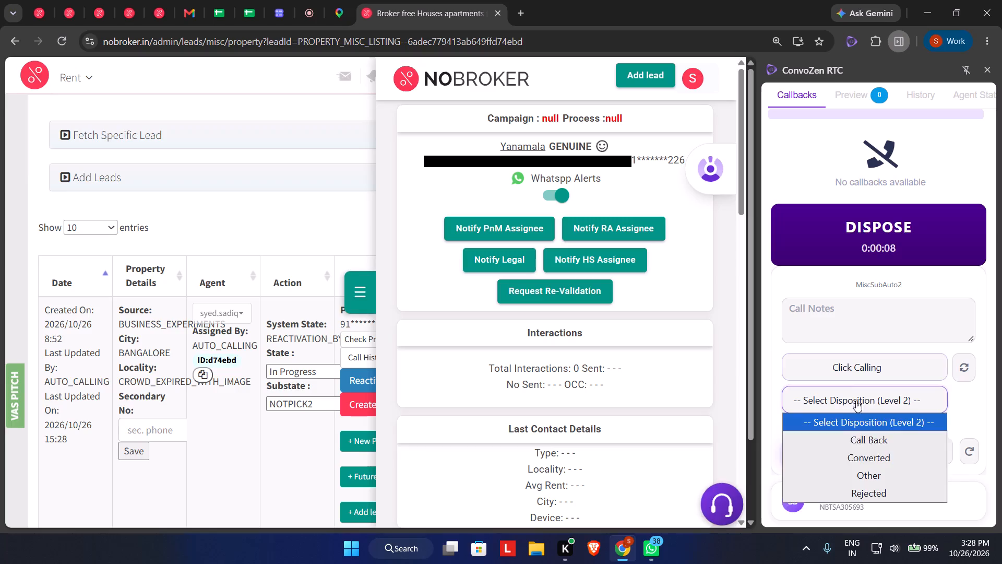
pyautogui.moveTo(839, 465); pyautogui.dragTo(836, 470)
pyautogui.click(846, 404)
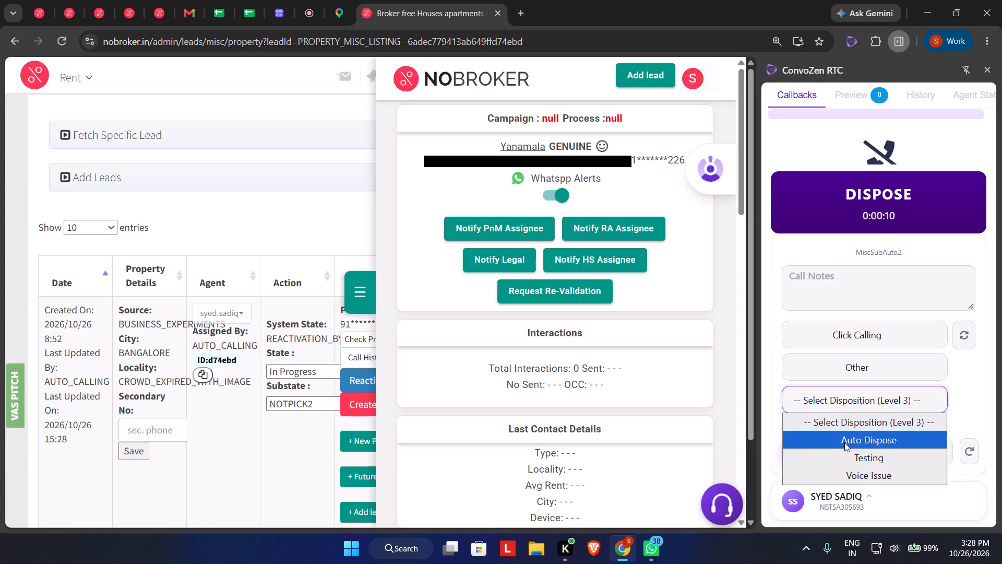
pyautogui.click(844, 442)
pyautogui.click(838, 450)
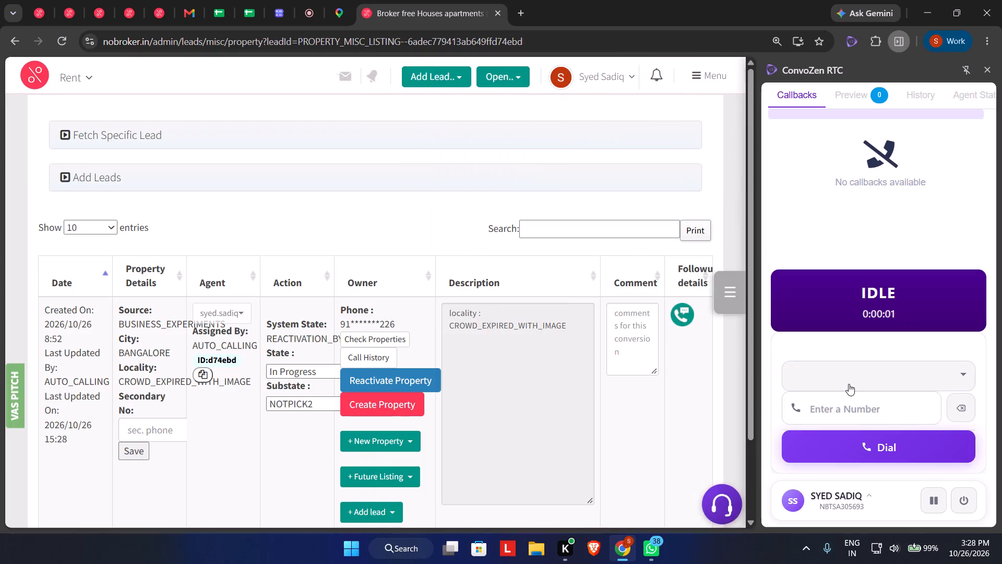
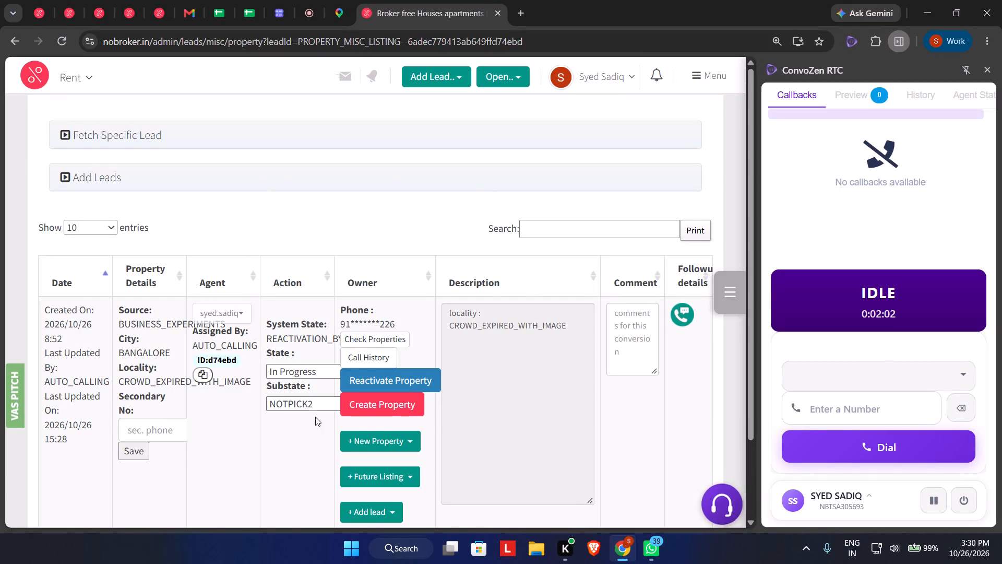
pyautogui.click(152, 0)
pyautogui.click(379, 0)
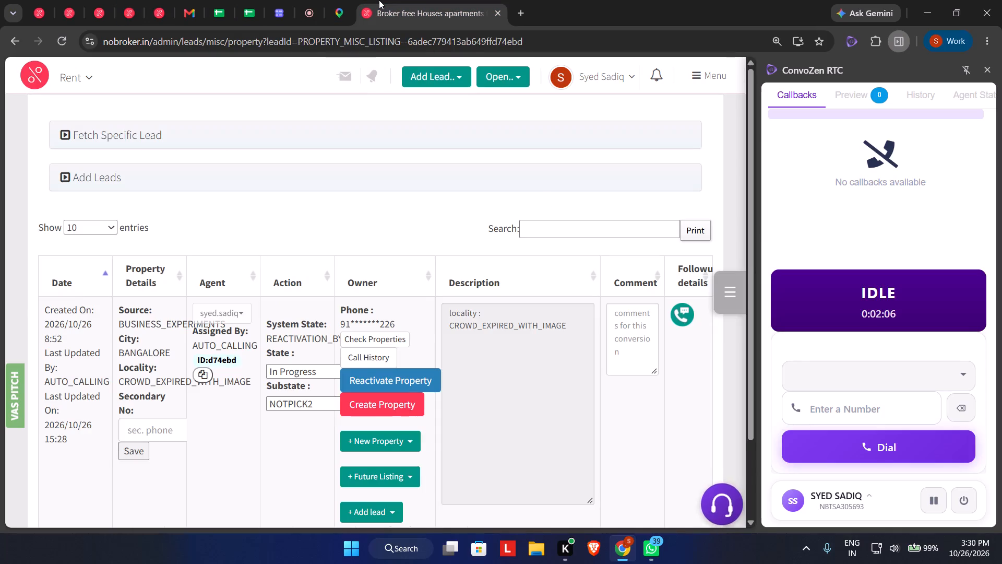
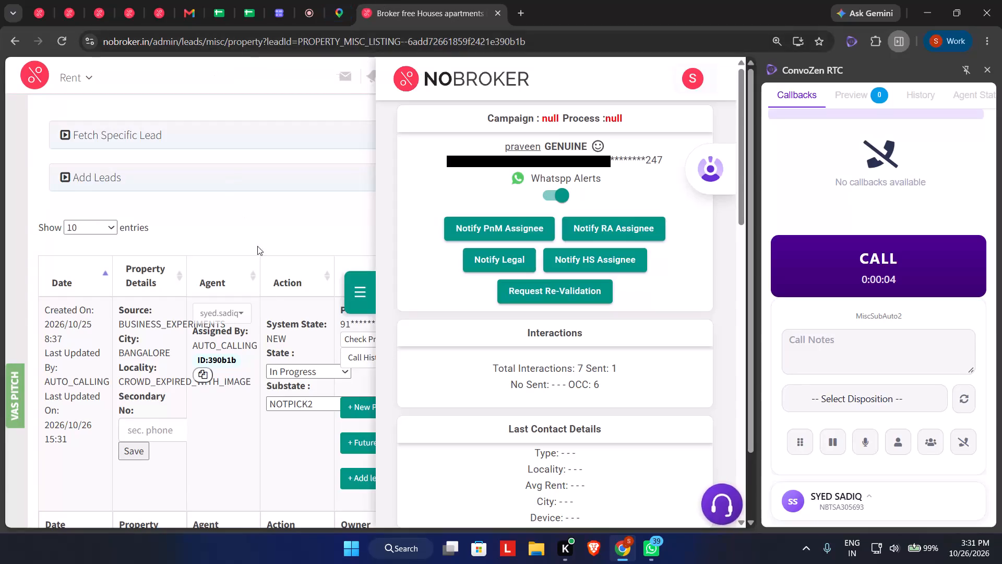
pyautogui.click(290, 403)
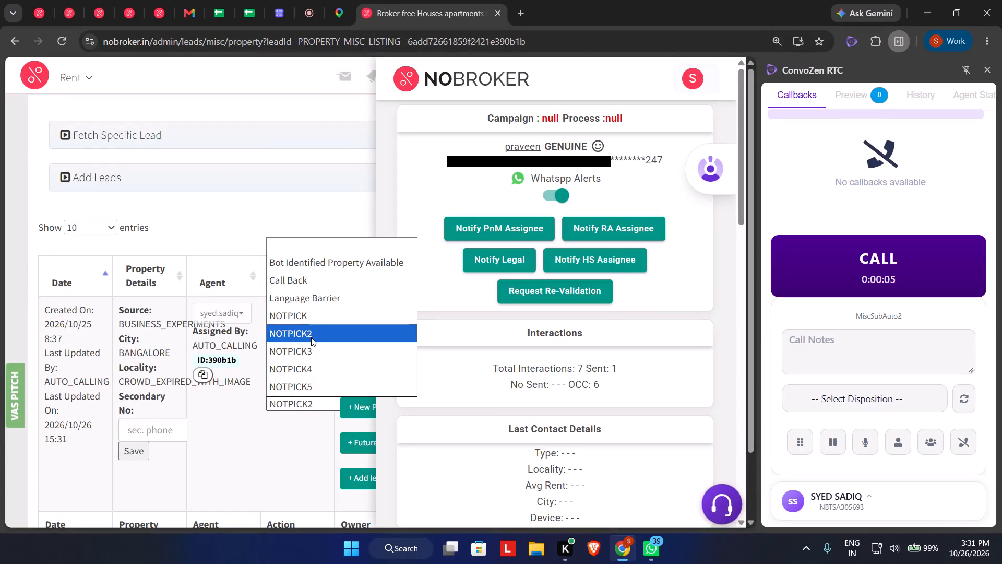
pyautogui.click(312, 346)
# Add the page of the pinned browser tab just before the Maps tab to the reading list.
pyautogui.rightClick(302, 13)
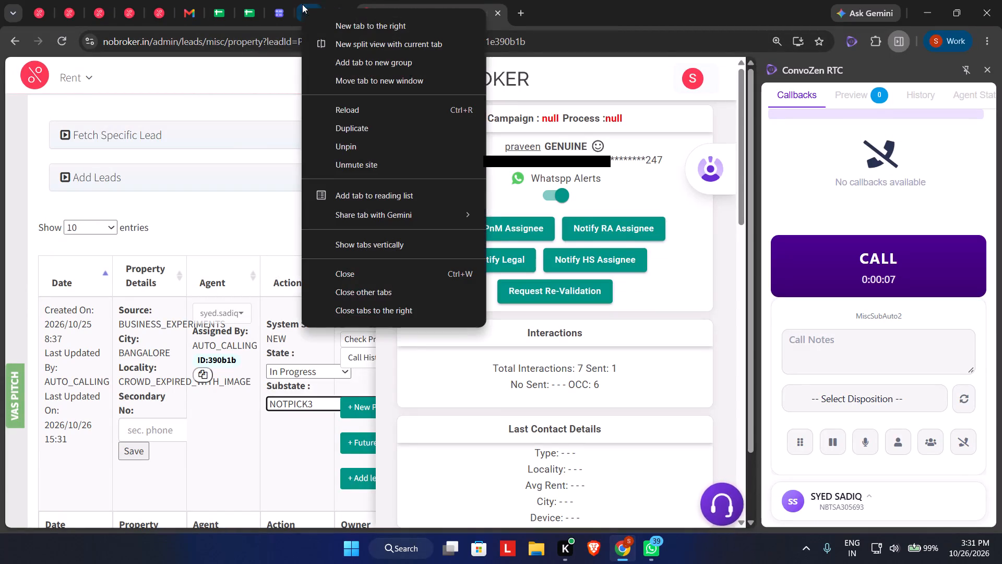
pyautogui.click(371, 183)
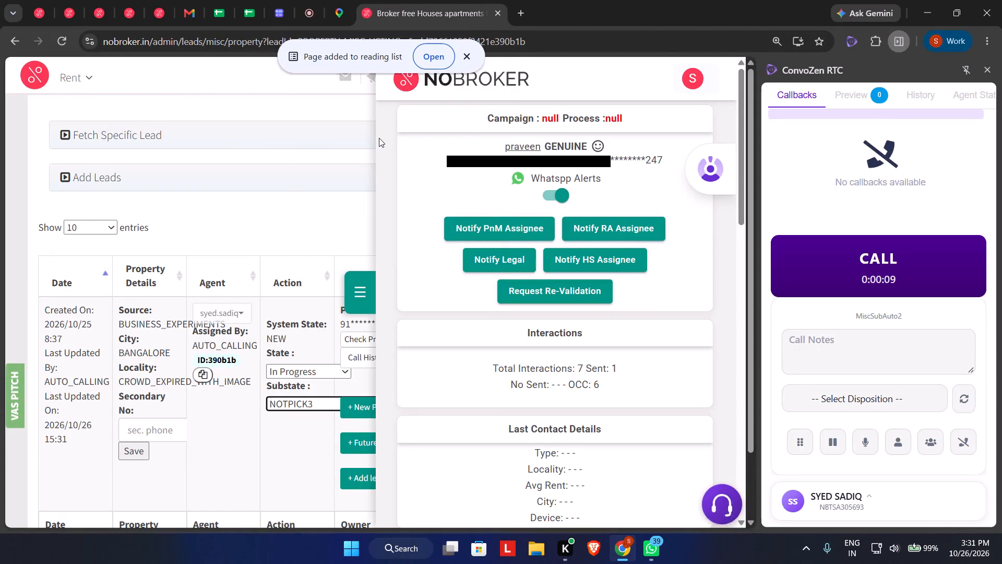
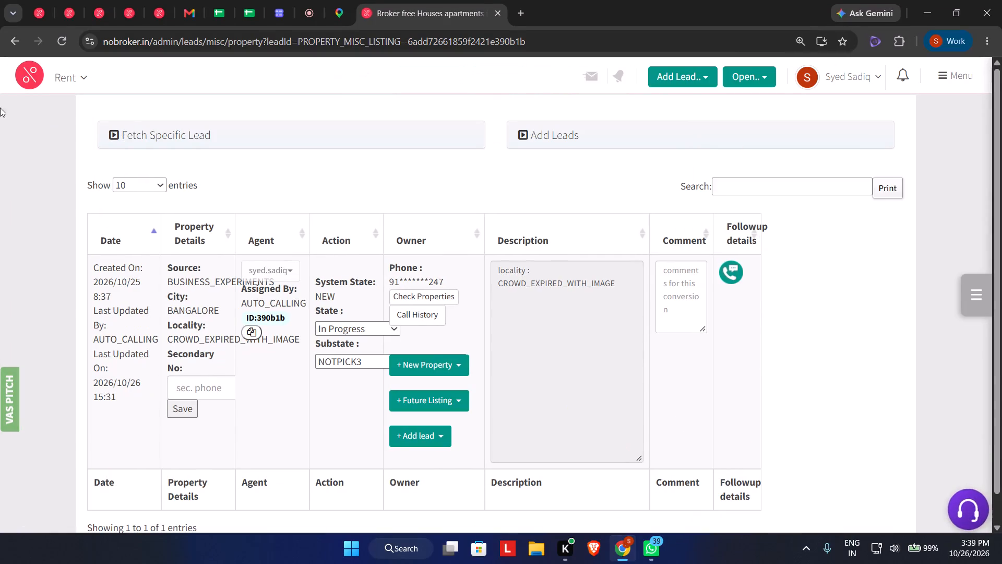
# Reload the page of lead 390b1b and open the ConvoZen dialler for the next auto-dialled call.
pyautogui.click(67, 38)
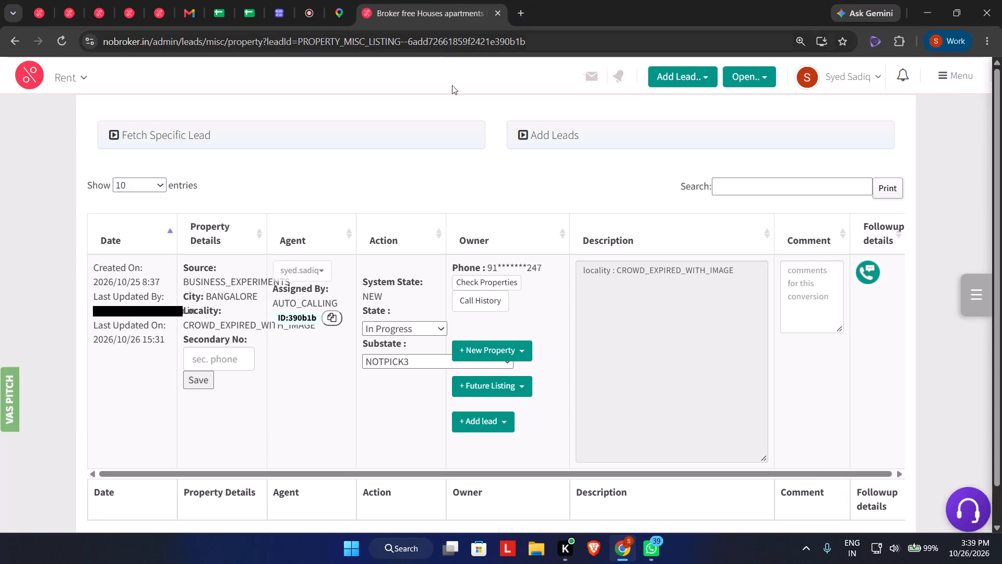
pyautogui.click(988, 511)
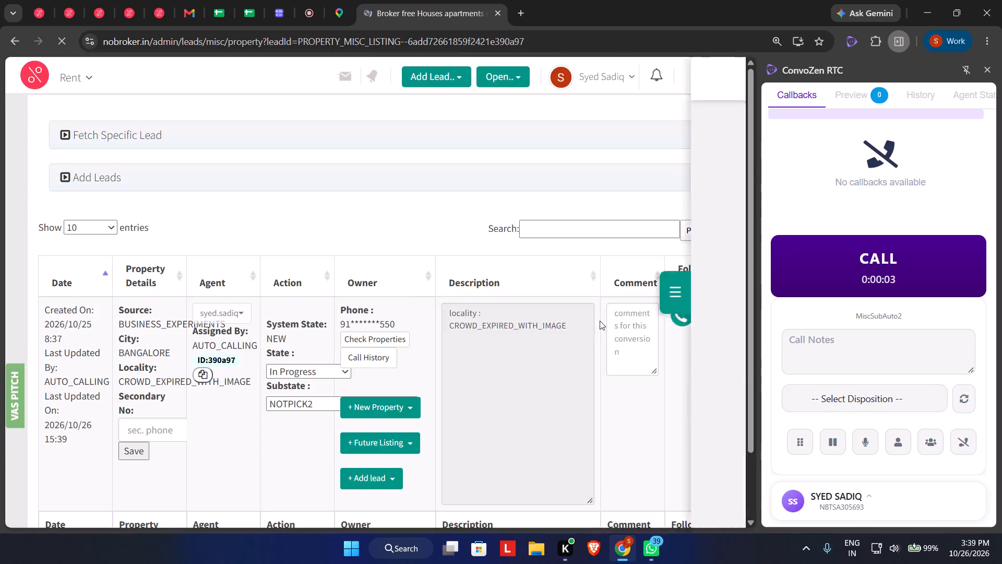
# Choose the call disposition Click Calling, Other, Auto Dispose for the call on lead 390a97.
pyautogui.click(829, 397)
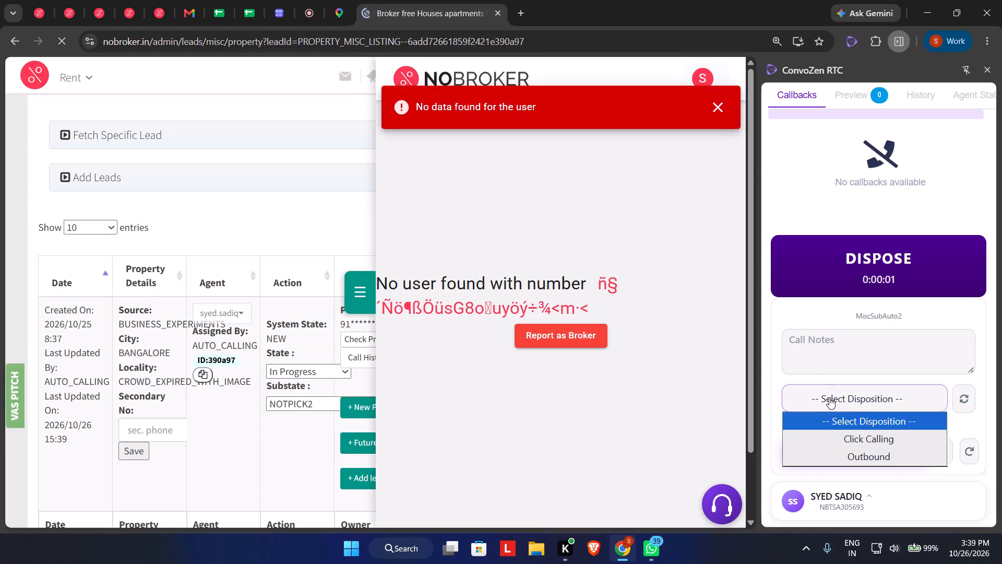
pyautogui.click(855, 433)
pyautogui.click(863, 402)
pyautogui.click(882, 477)
pyautogui.click(893, 406)
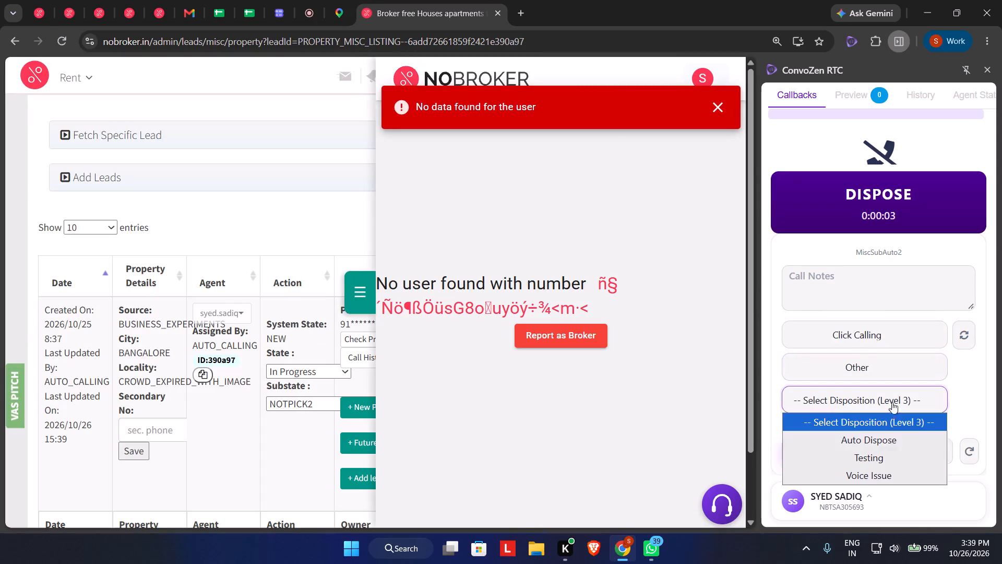
pyautogui.click(881, 434)
pyautogui.click(336, 408)
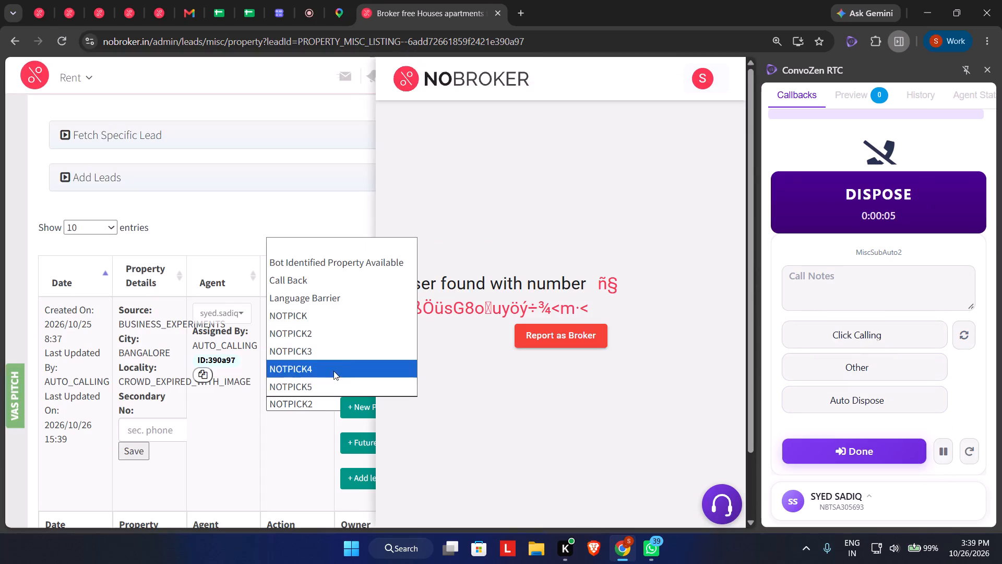
pyautogui.click(361, 350)
pyautogui.click(849, 451)
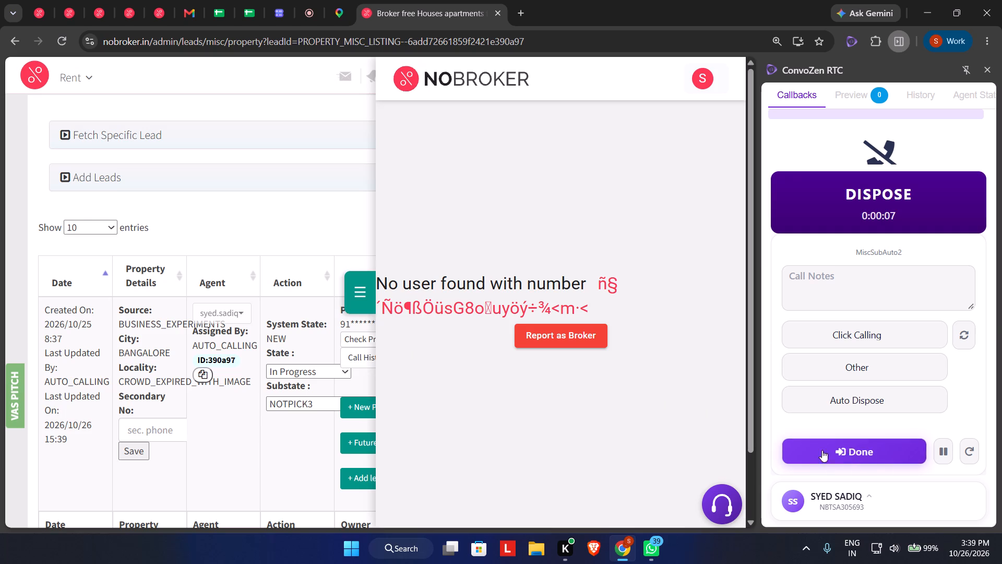
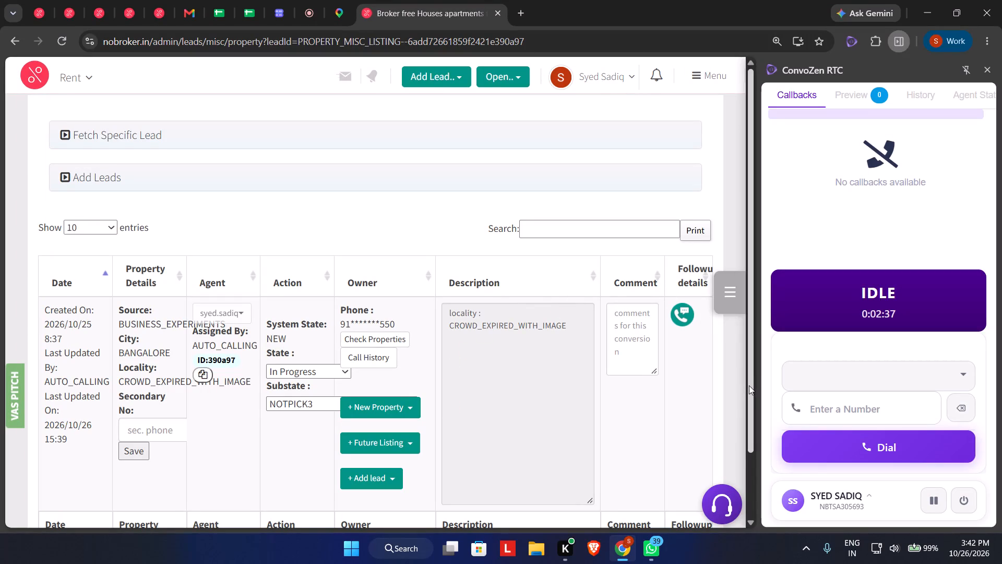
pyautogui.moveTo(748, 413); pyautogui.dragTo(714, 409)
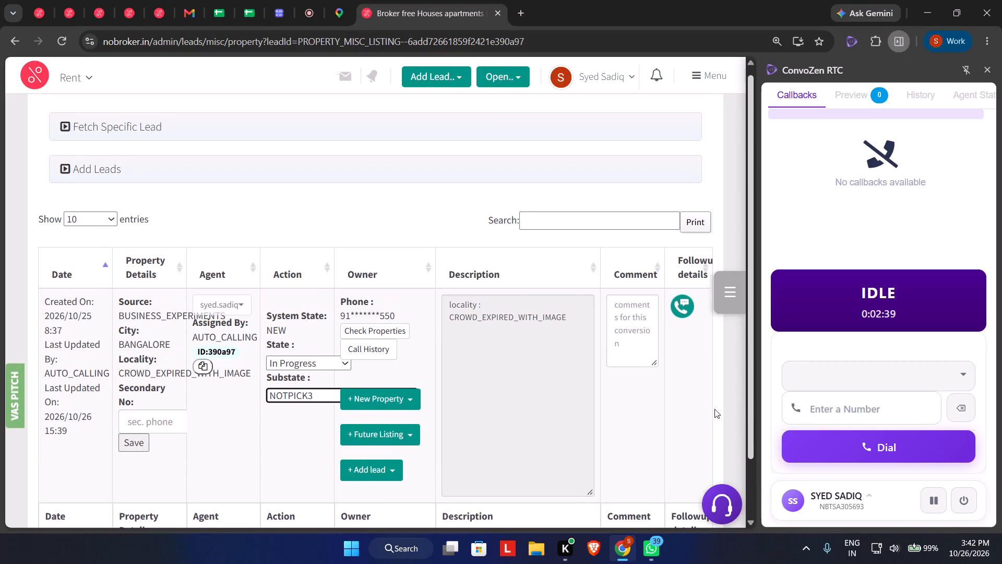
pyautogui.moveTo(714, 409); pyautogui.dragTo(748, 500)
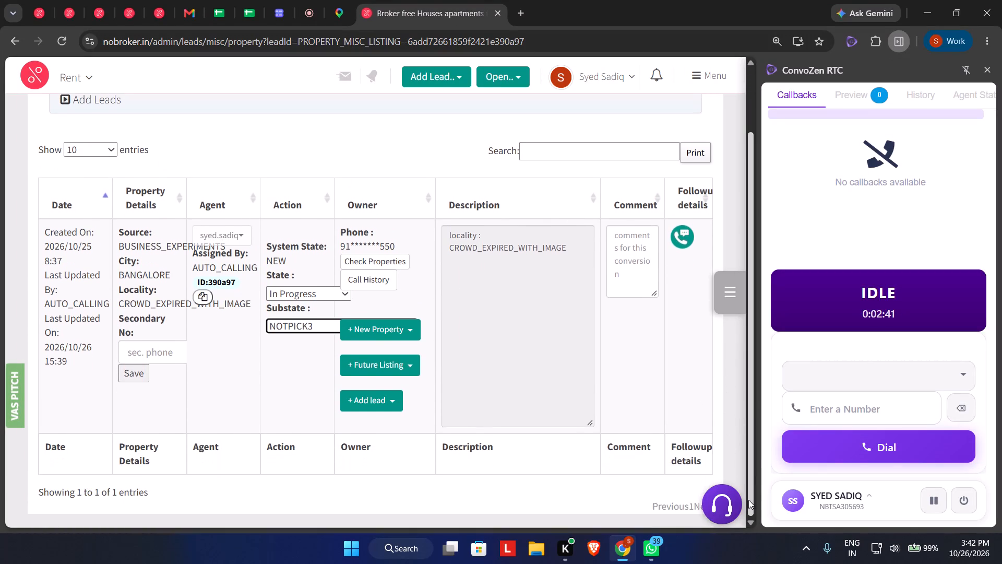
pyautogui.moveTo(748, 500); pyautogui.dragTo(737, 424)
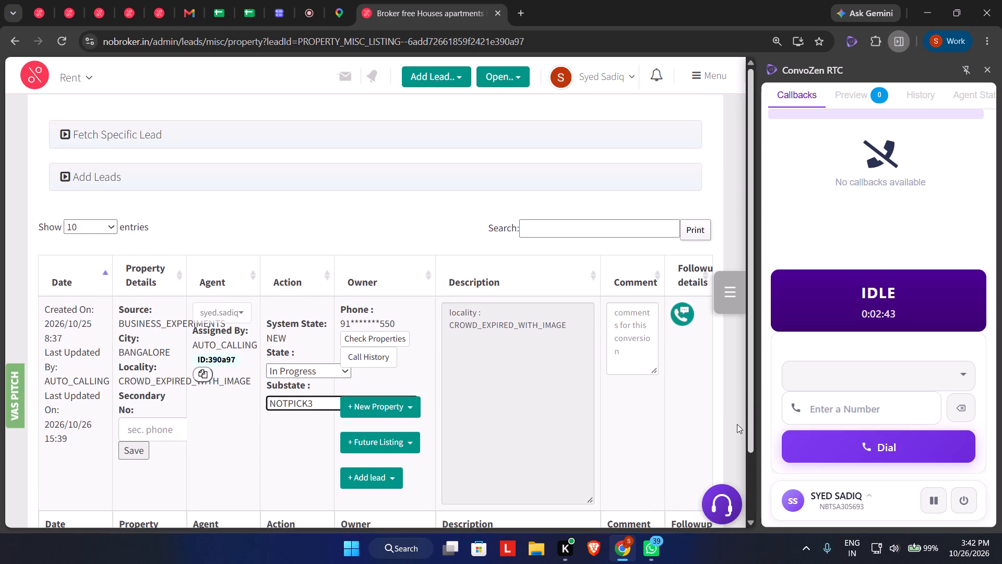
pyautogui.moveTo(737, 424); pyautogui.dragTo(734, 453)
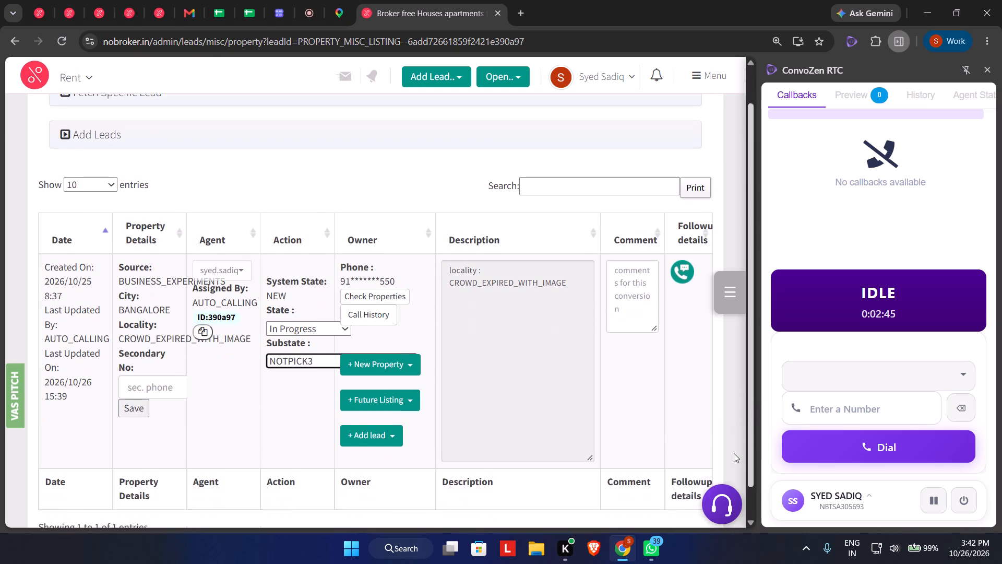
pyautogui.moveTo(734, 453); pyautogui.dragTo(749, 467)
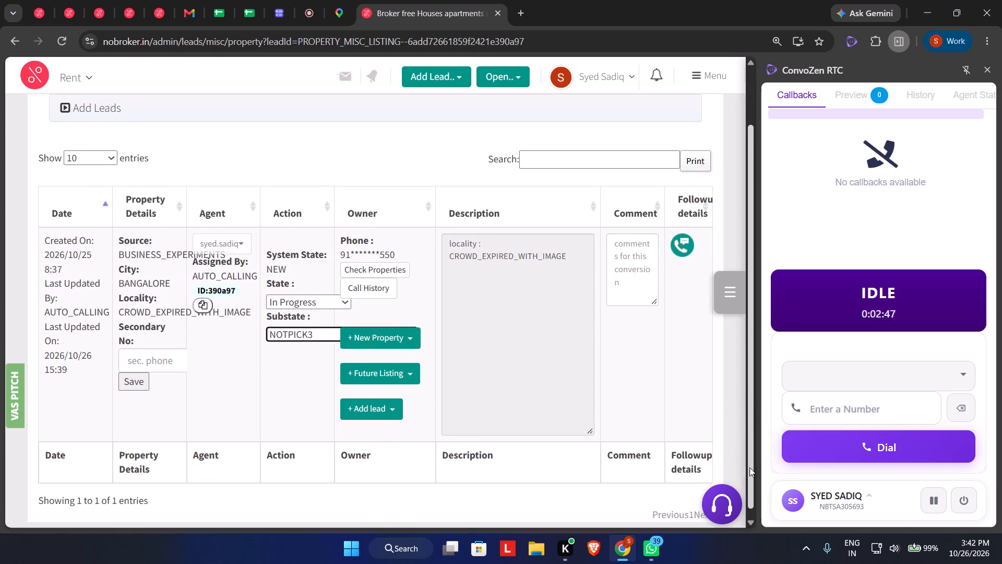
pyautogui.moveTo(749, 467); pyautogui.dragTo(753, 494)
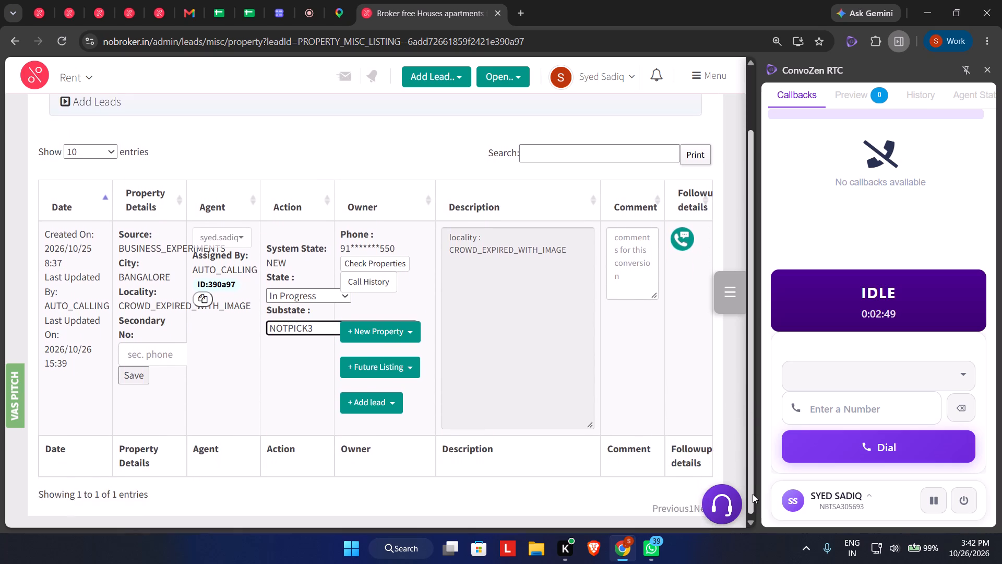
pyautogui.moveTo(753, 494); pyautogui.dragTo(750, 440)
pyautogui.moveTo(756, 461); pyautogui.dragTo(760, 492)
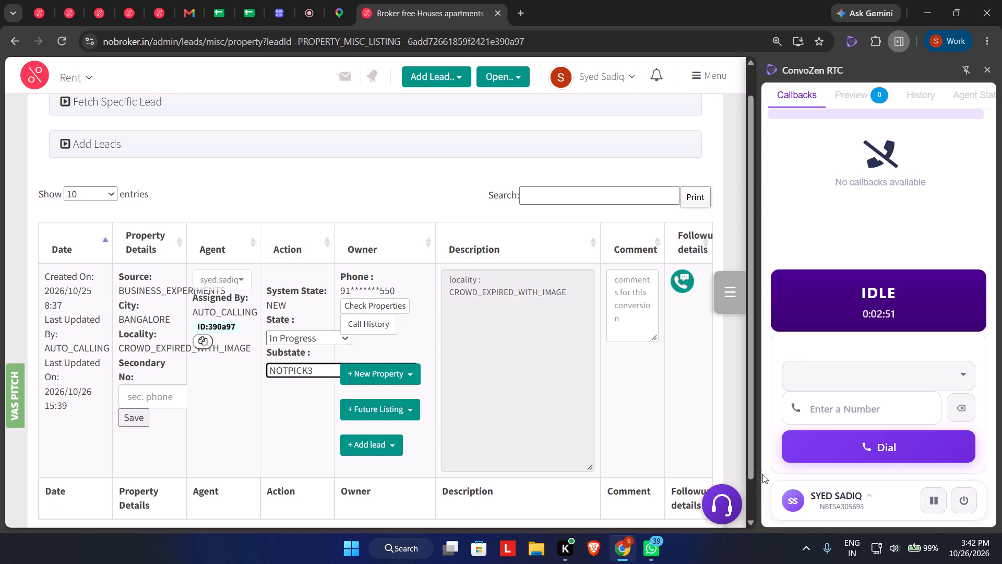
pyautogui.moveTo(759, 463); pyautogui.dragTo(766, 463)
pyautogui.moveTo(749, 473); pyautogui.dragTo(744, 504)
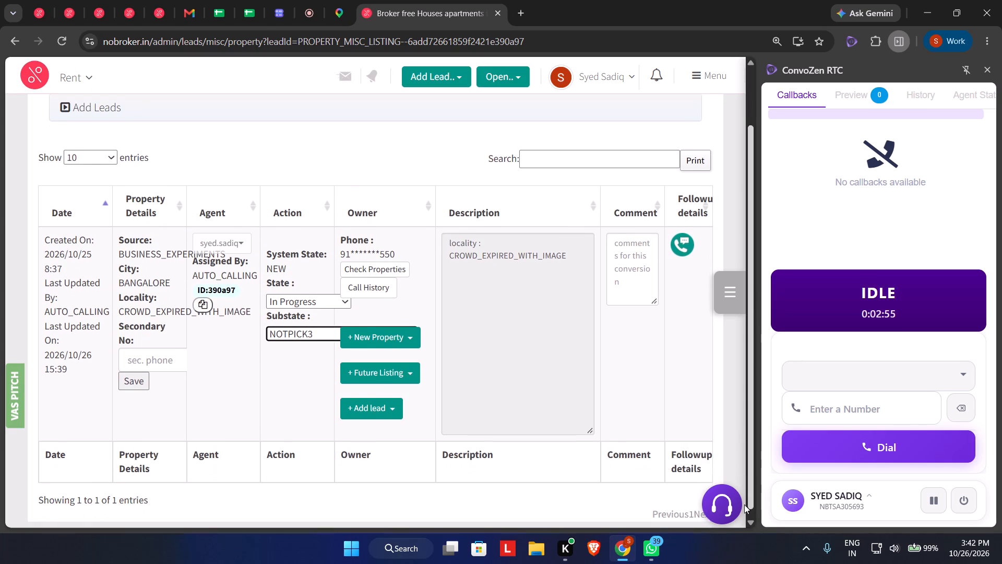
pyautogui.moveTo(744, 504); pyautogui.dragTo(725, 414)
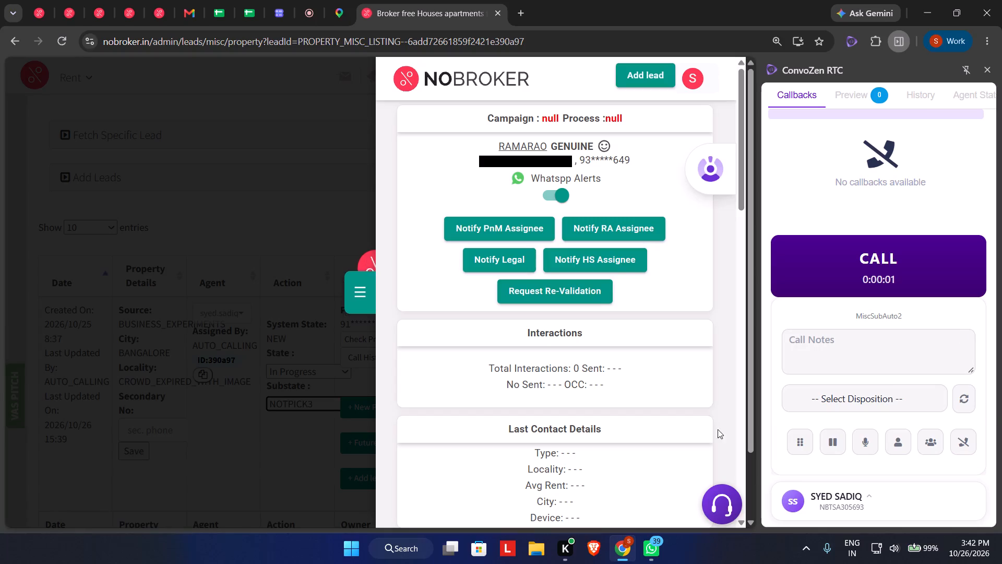
pyautogui.click(289, 405)
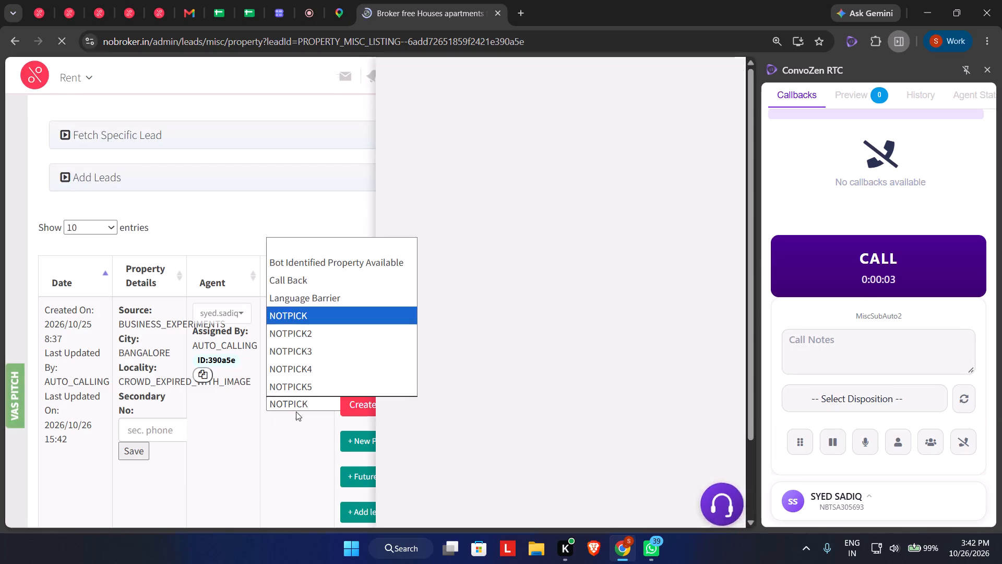
pyautogui.moveTo(309, 324); pyautogui.dragTo(305, 338)
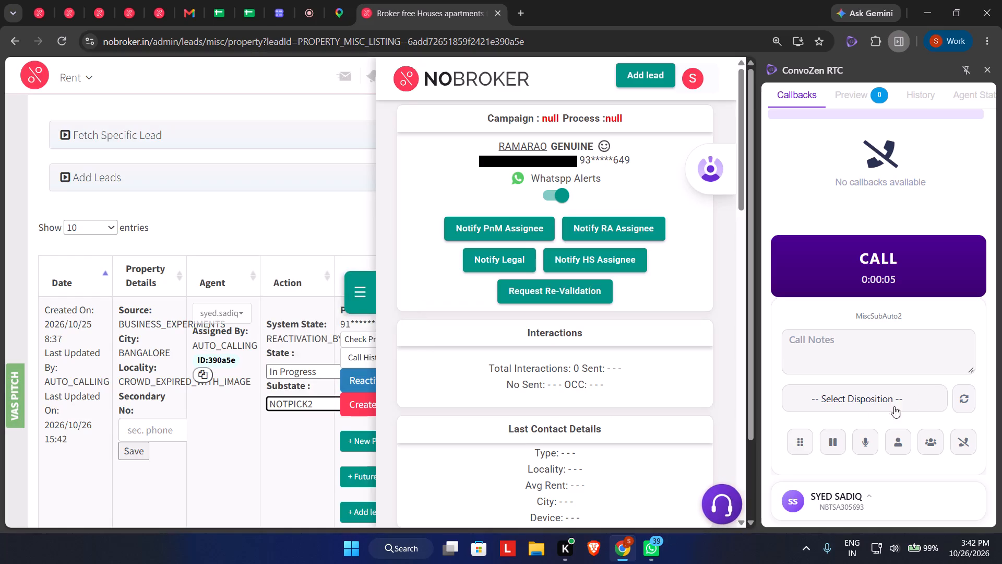
pyautogui.click(896, 396)
pyautogui.click(874, 434)
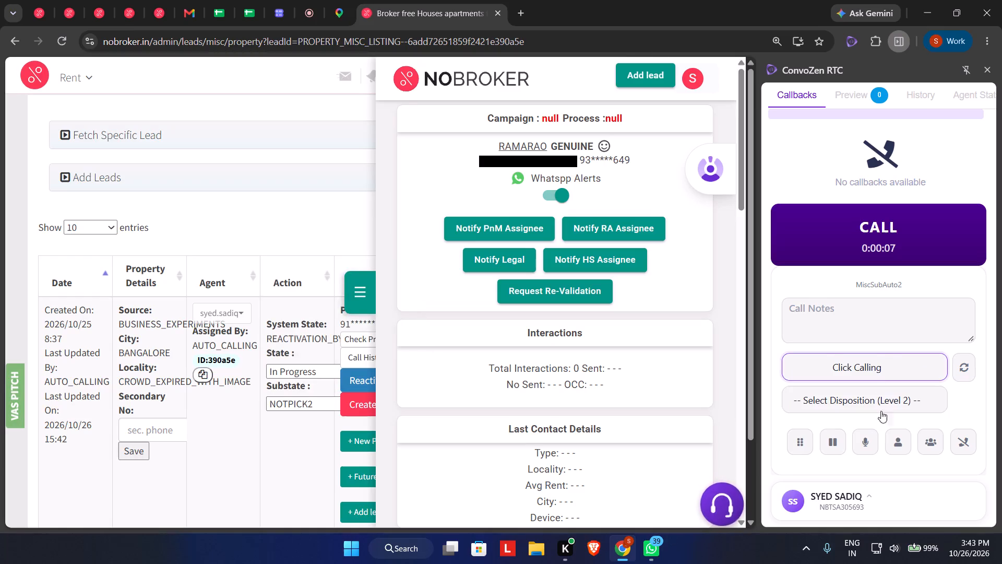
pyautogui.click(884, 370)
pyautogui.moveTo(899, 422); pyautogui.dragTo(892, 433)
pyautogui.click(899, 407)
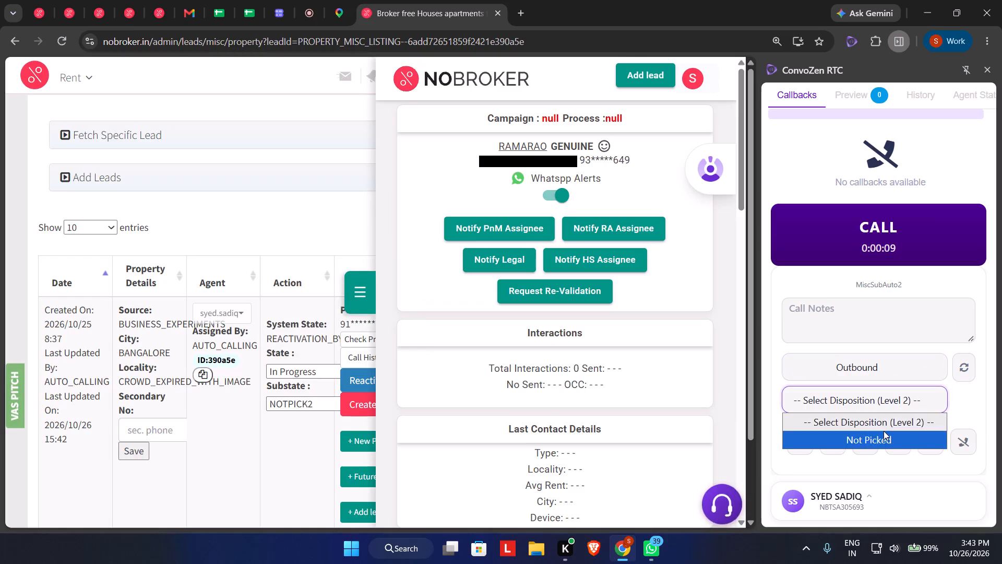
pyautogui.click(884, 431)
pyautogui.click(886, 396)
pyautogui.click(880, 489)
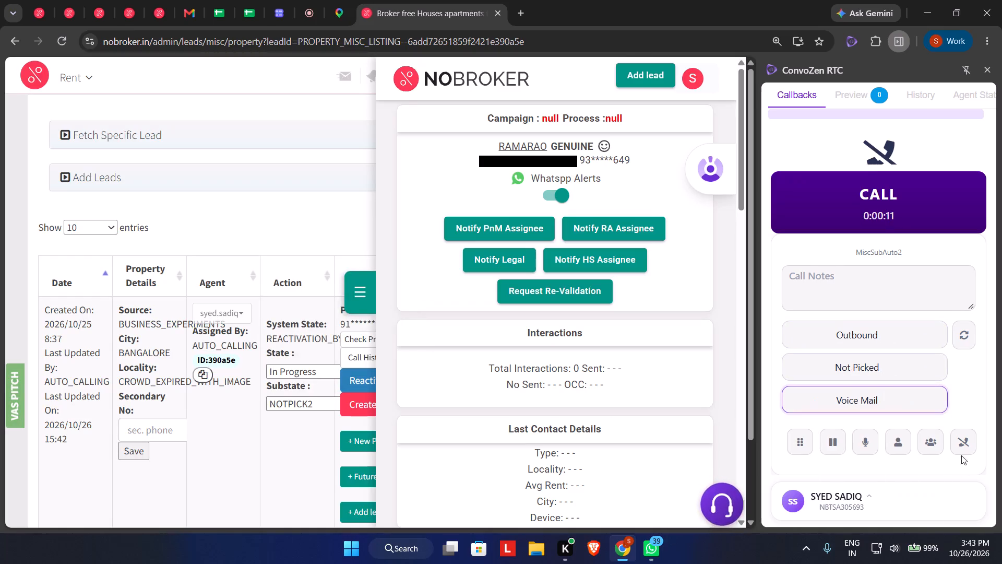
pyautogui.click(962, 448)
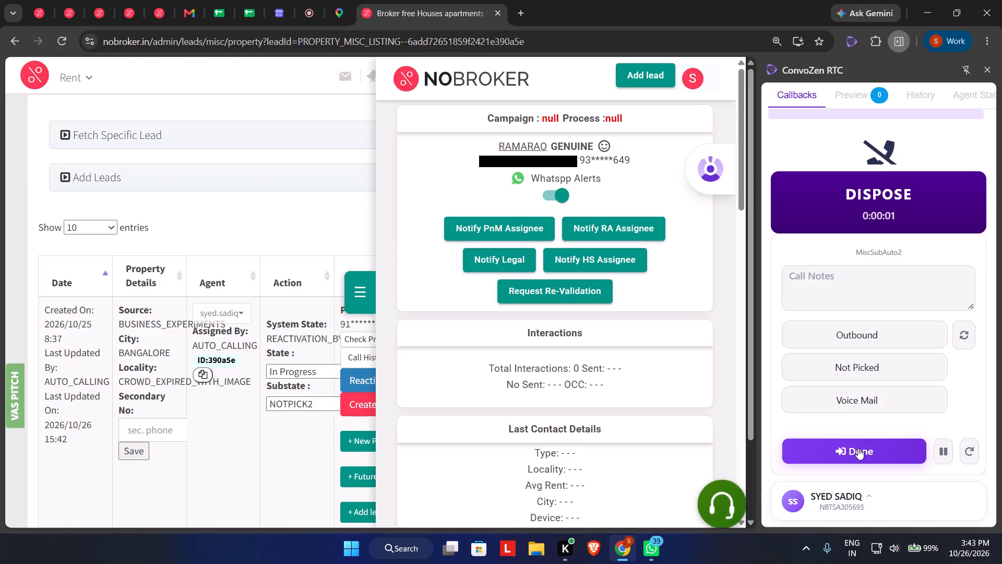
pyautogui.click(853, 449)
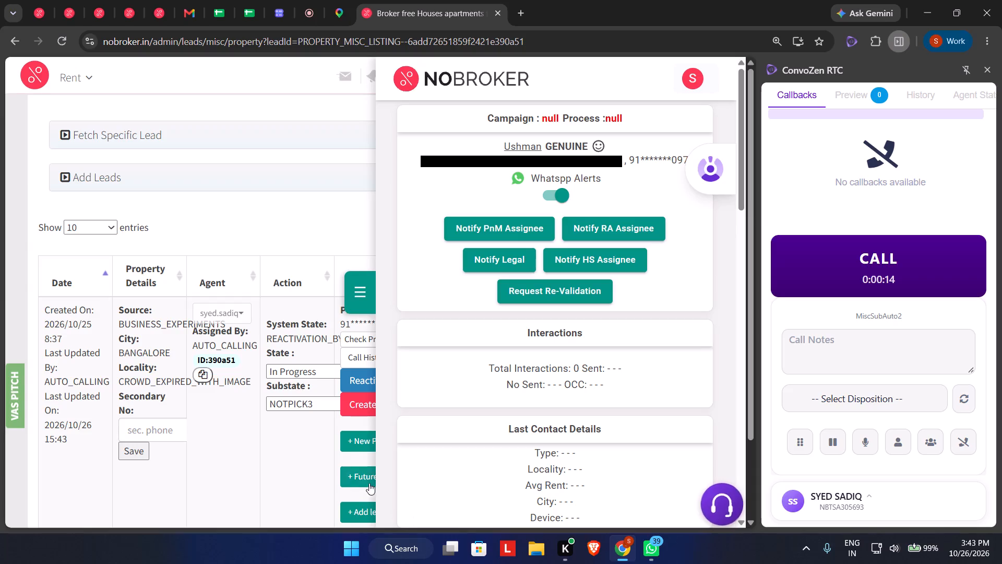
pyautogui.click(291, 405)
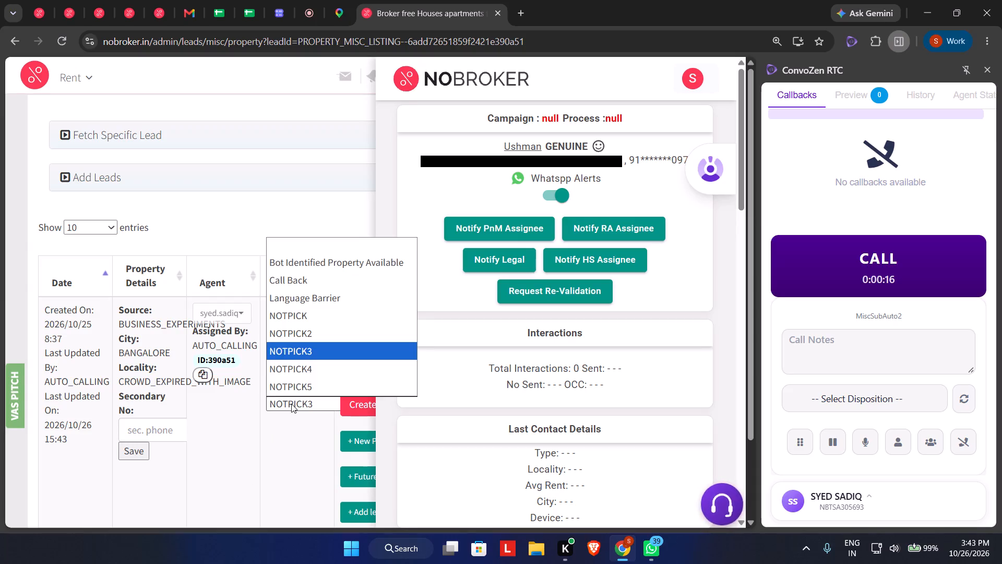
pyautogui.click(297, 364)
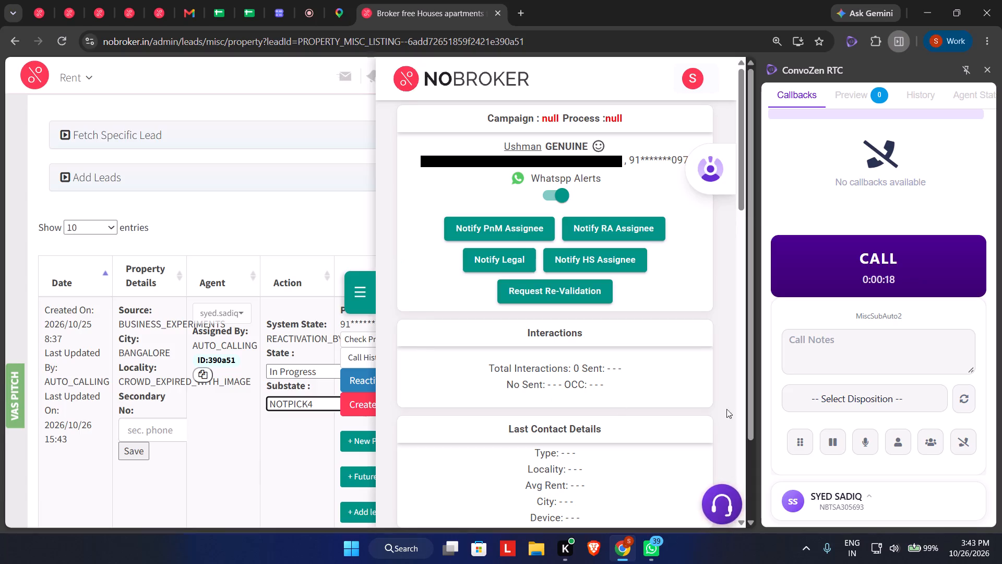
pyautogui.click(971, 445)
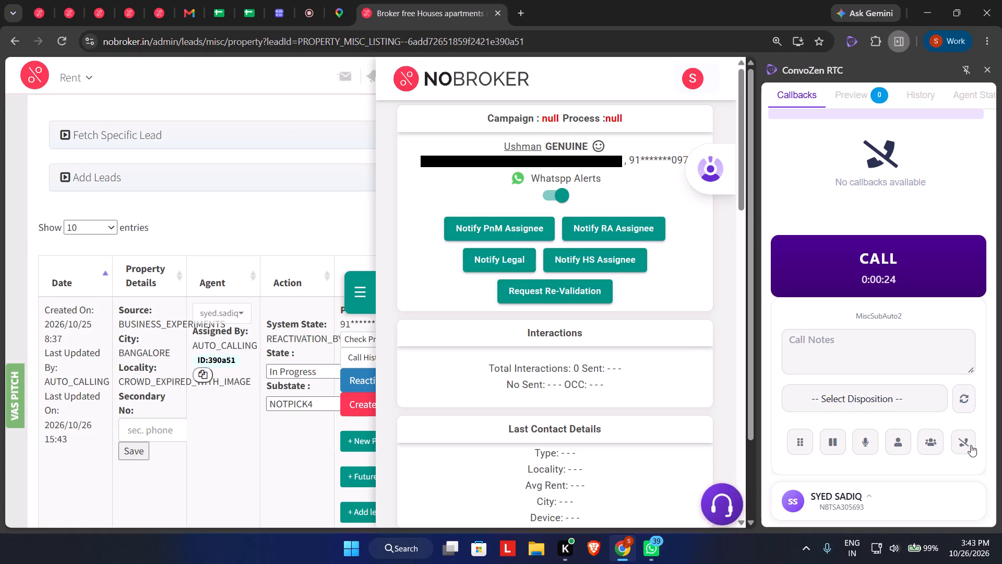
pyautogui.click(876, 406)
pyautogui.click(881, 439)
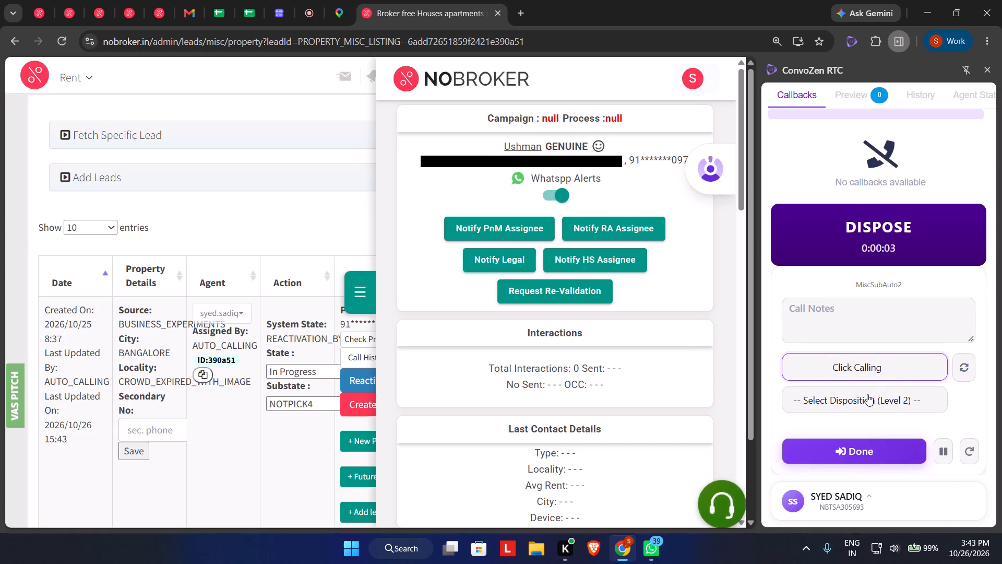
pyautogui.click(867, 394)
pyautogui.click(872, 439)
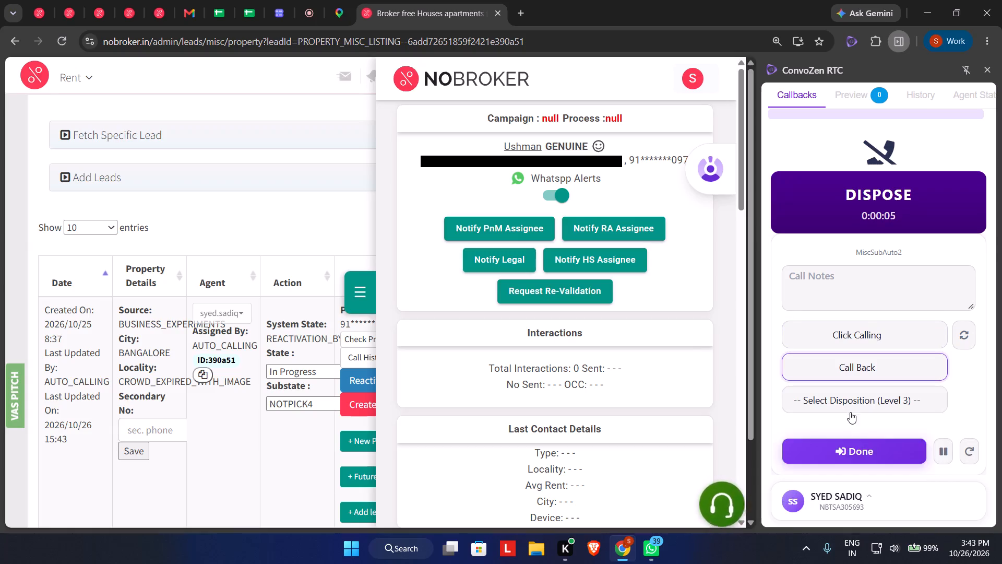
pyautogui.click(850, 409)
pyautogui.click(850, 404)
pyautogui.click(854, 376)
pyautogui.click(871, 439)
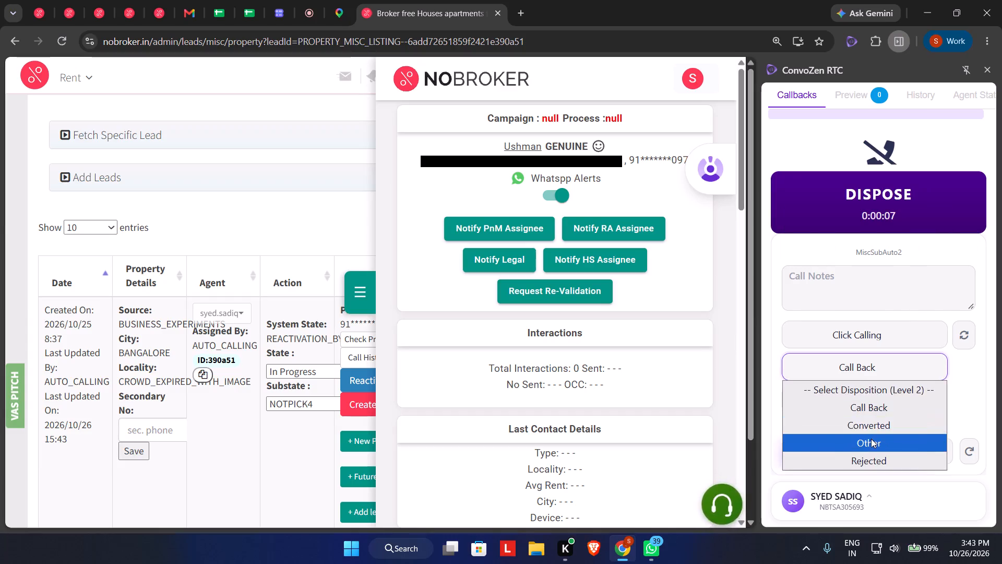
pyautogui.click(880, 387)
pyautogui.click(879, 476)
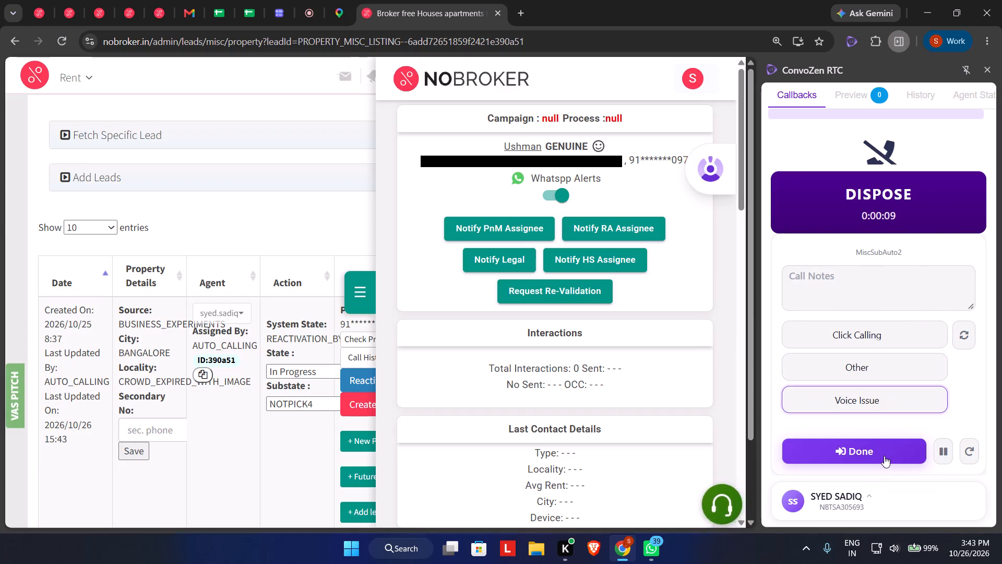
pyautogui.click(884, 456)
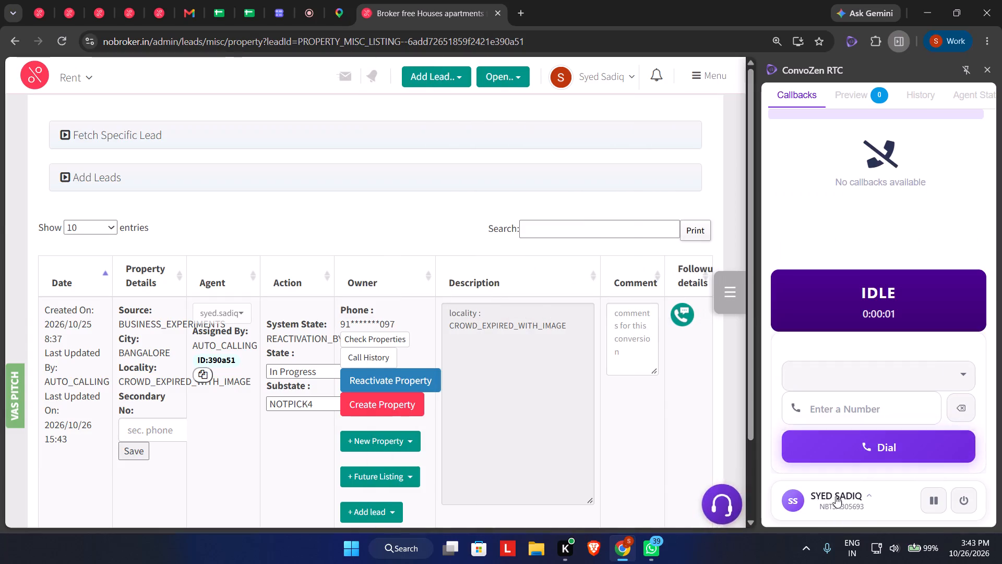
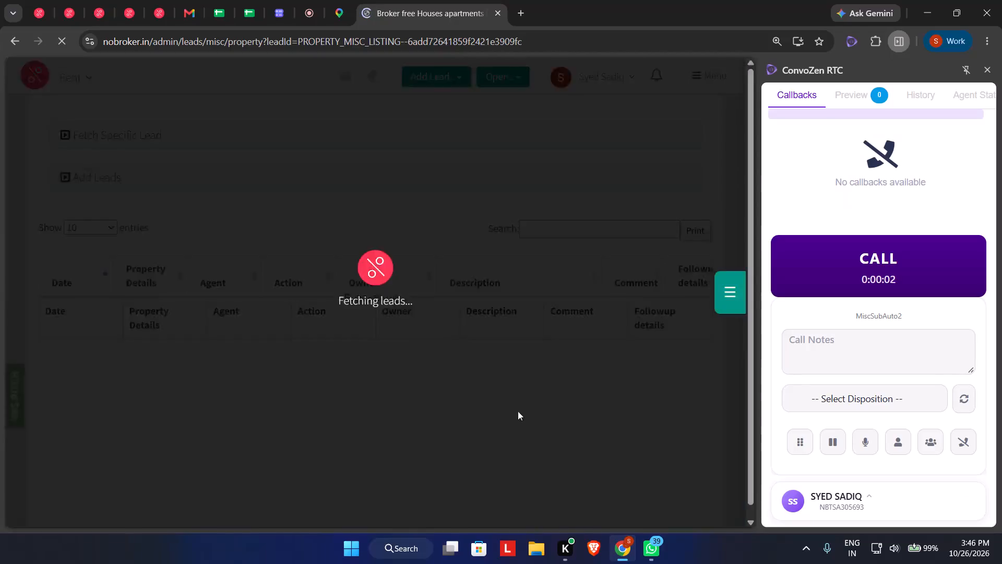
pyautogui.click(282, 398)
pyautogui.click(303, 364)
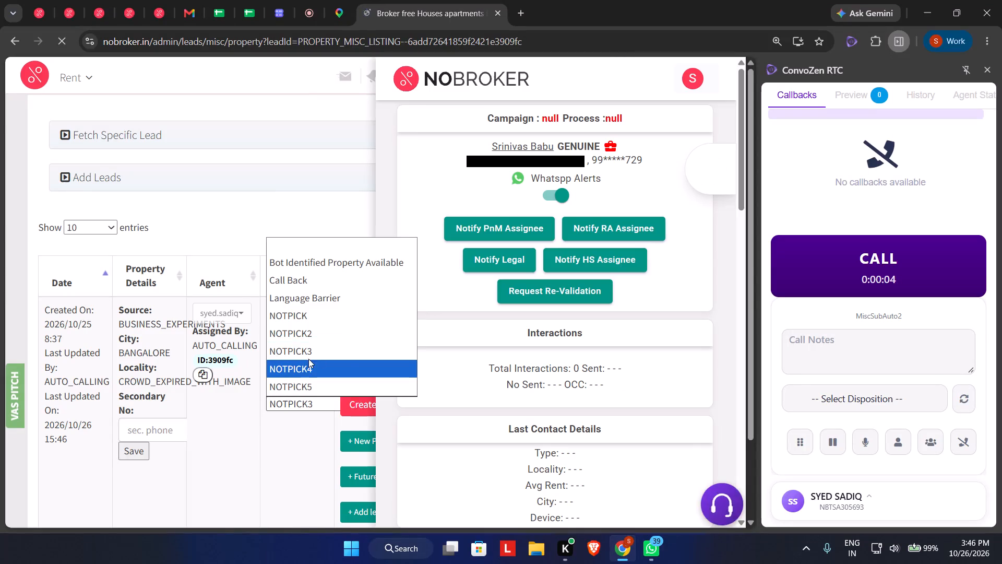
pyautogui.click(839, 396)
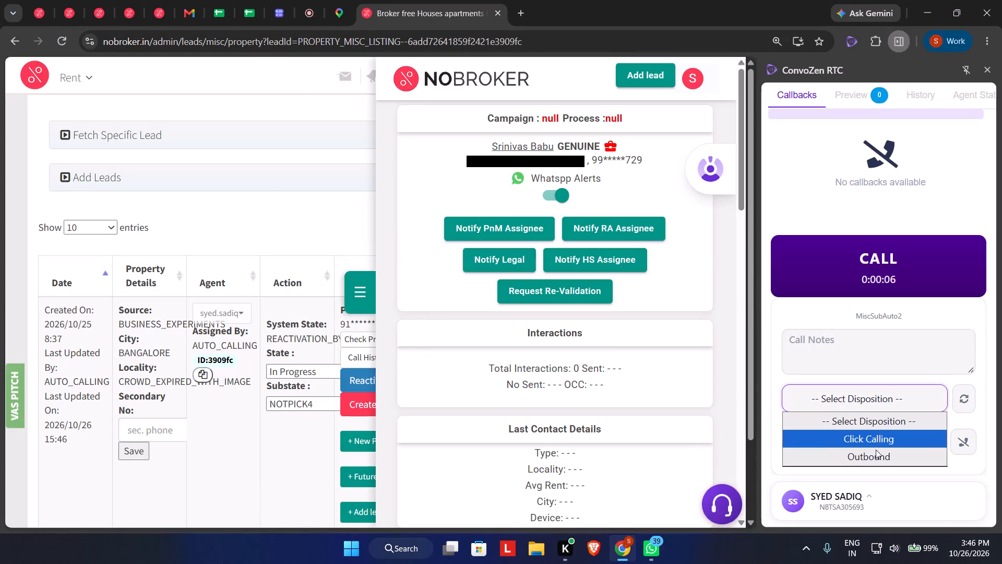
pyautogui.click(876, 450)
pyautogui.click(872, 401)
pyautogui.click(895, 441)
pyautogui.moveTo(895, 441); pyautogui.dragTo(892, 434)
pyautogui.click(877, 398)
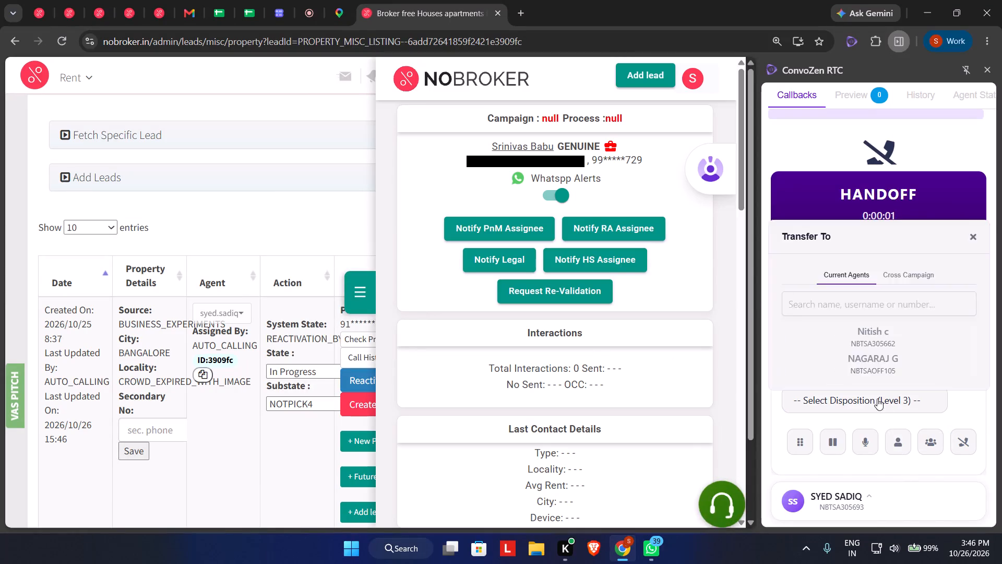
pyautogui.click(877, 398)
pyautogui.click(885, 459)
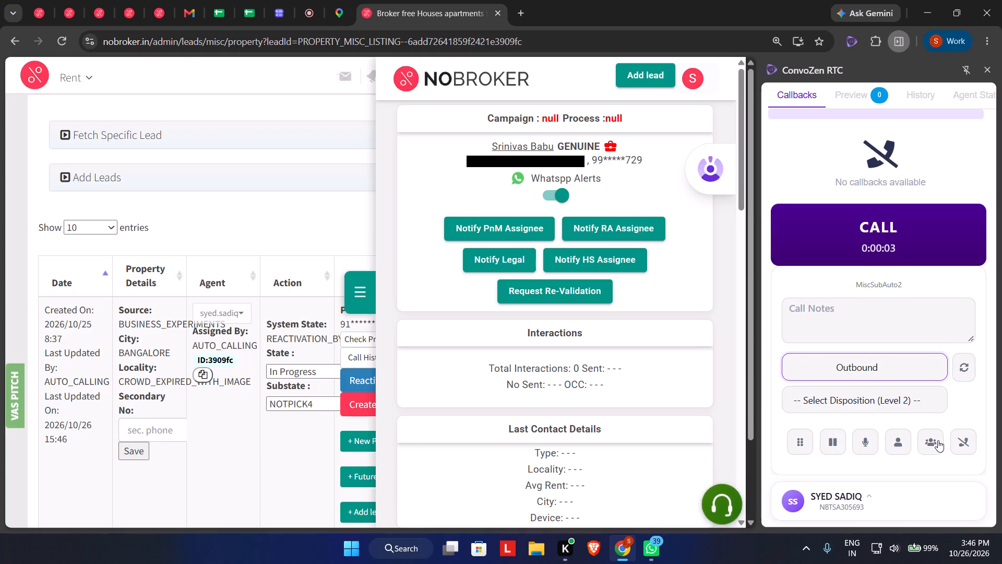
pyautogui.doubleClick(877, 366)
pyautogui.doubleClick(884, 368)
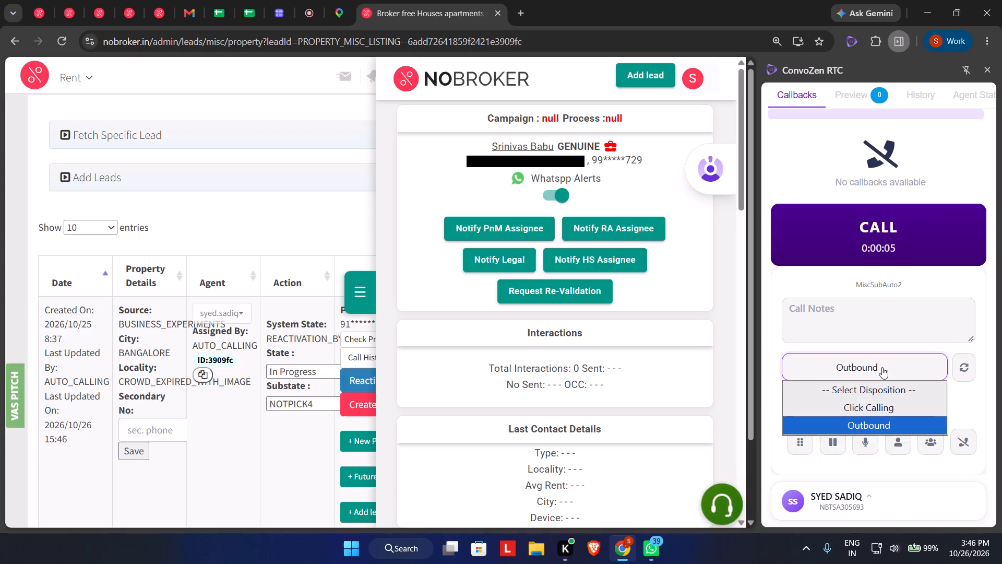
pyautogui.click(887, 408)
pyautogui.click(889, 439)
pyautogui.click(889, 404)
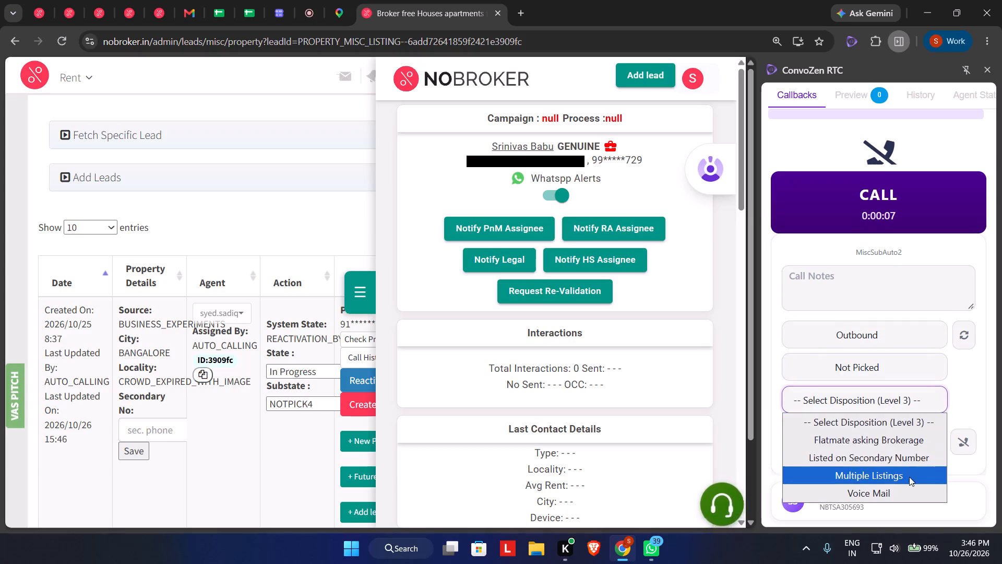
pyautogui.click(909, 480)
pyautogui.click(884, 396)
pyautogui.doubleClick(912, 492)
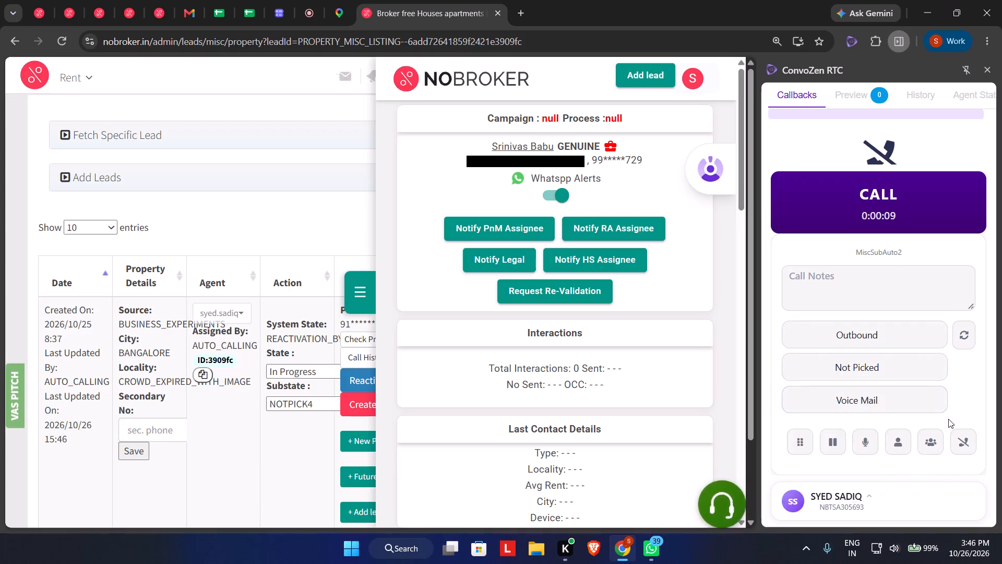
pyautogui.click(961, 444)
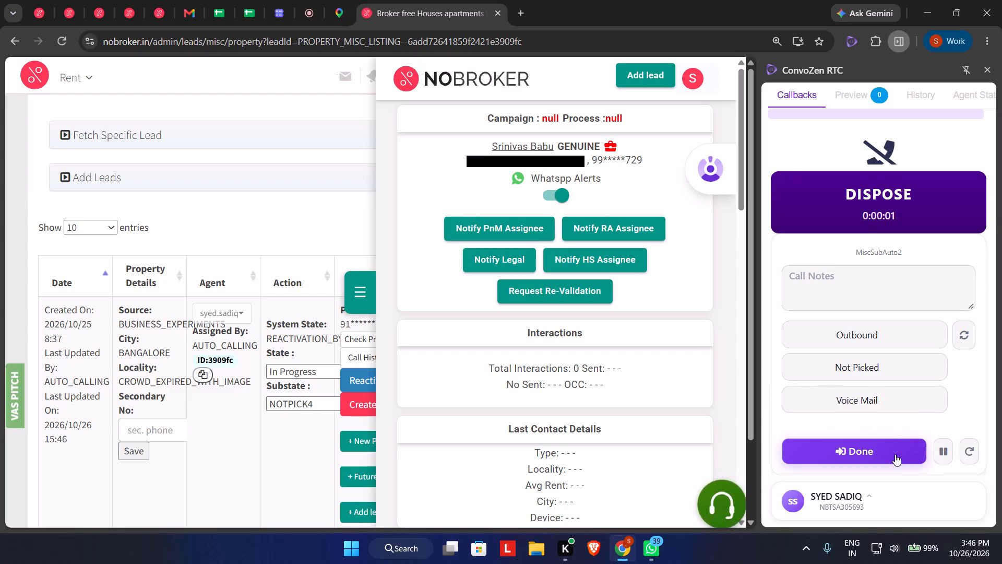
pyautogui.click(895, 454)
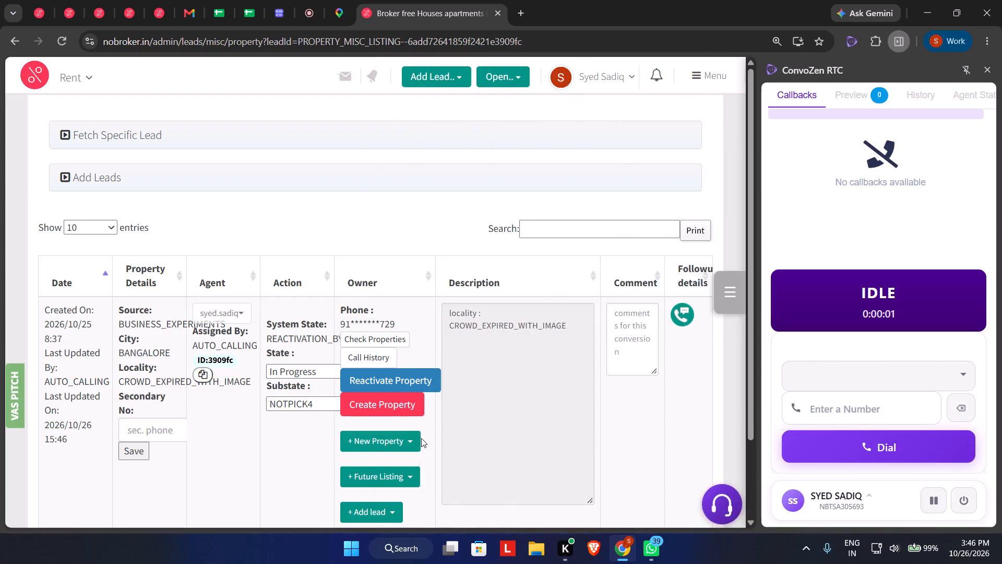
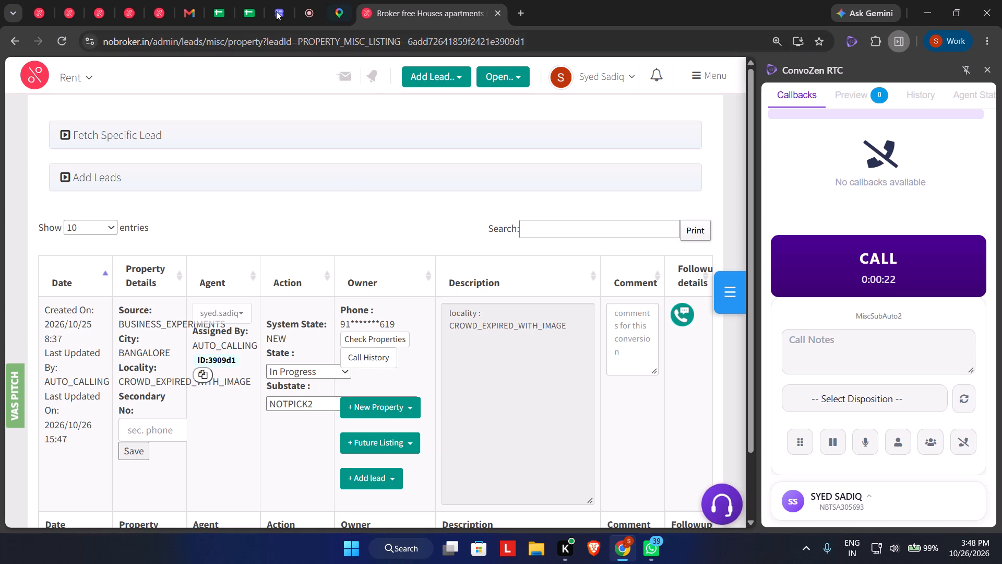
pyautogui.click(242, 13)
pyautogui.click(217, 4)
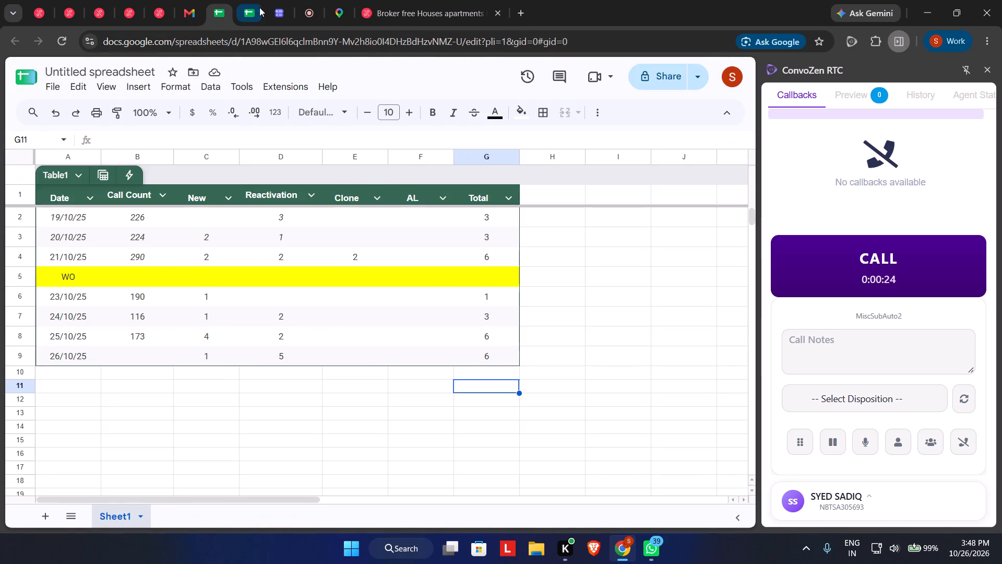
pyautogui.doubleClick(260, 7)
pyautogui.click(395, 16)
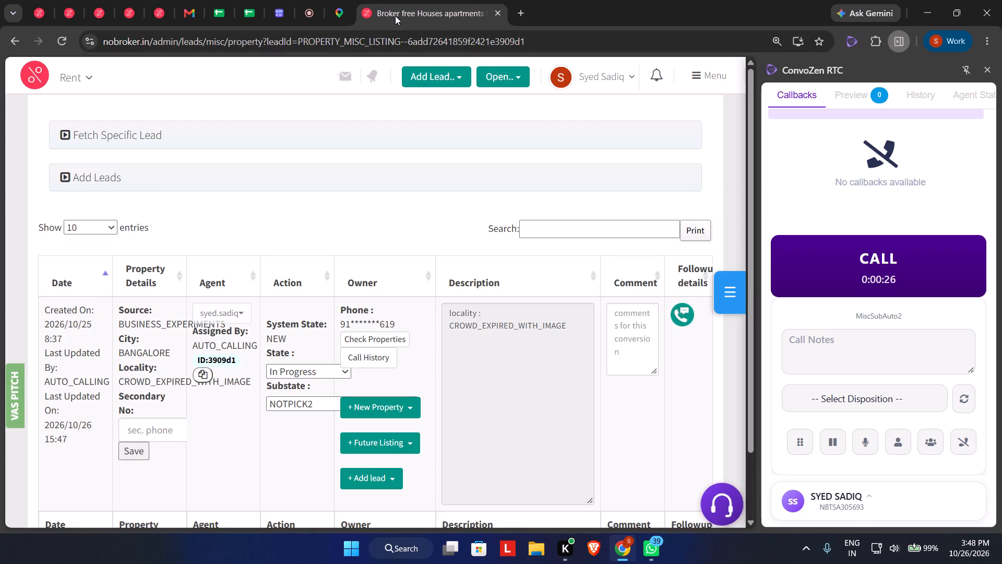
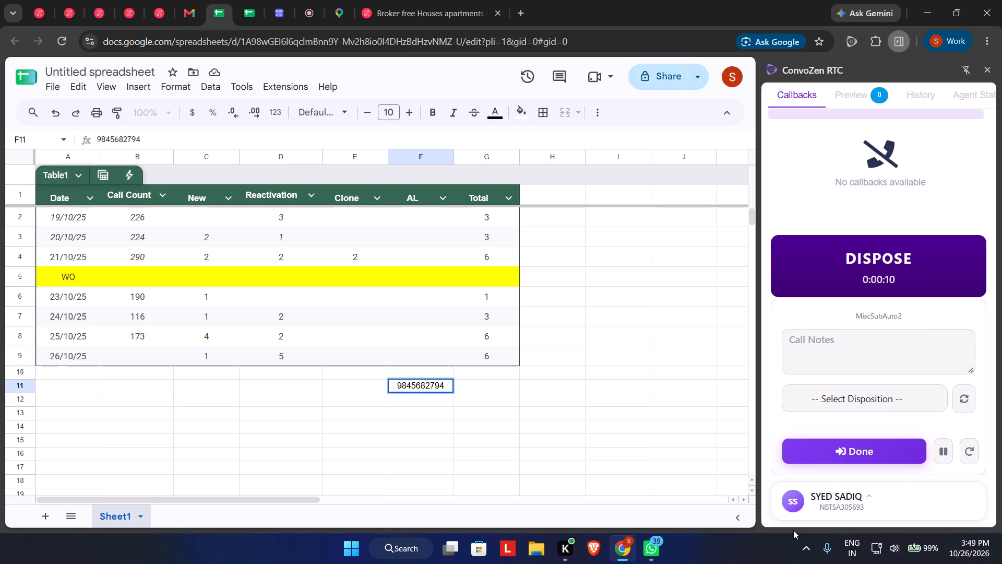
# Set the ended call's disposition to Click Calling, with Call Back at the second level.
pyautogui.click(829, 399)
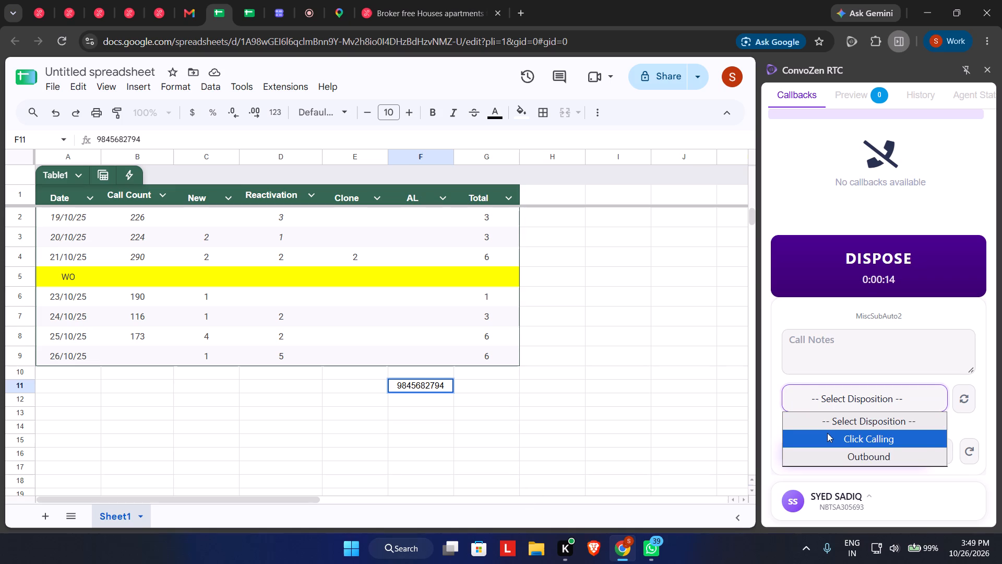
pyautogui.click(827, 433)
pyautogui.click(827, 402)
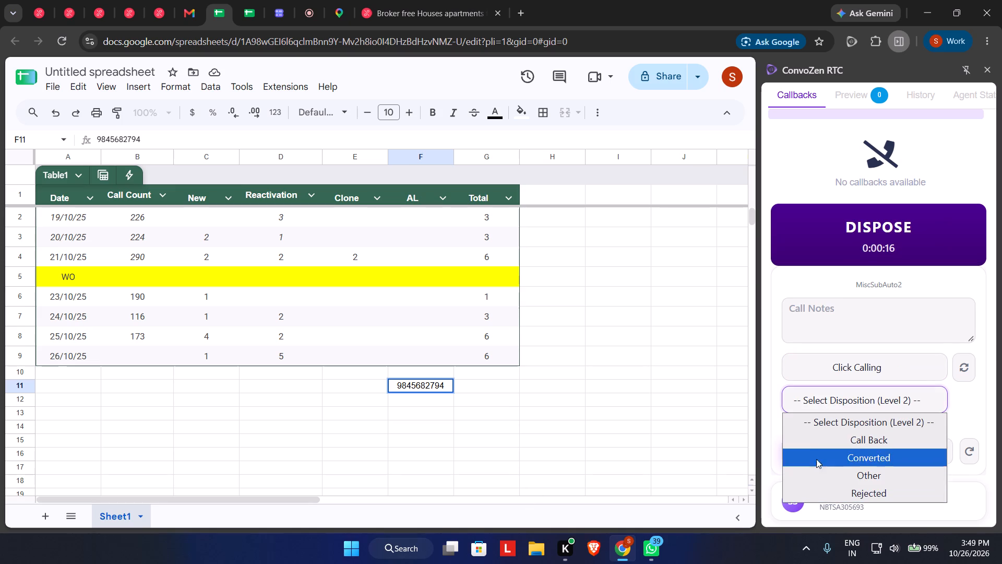
pyautogui.click(854, 443)
# Examine the third-level disposition choices under Call Back, Other, Rejected and Converted.
pyautogui.click(844, 398)
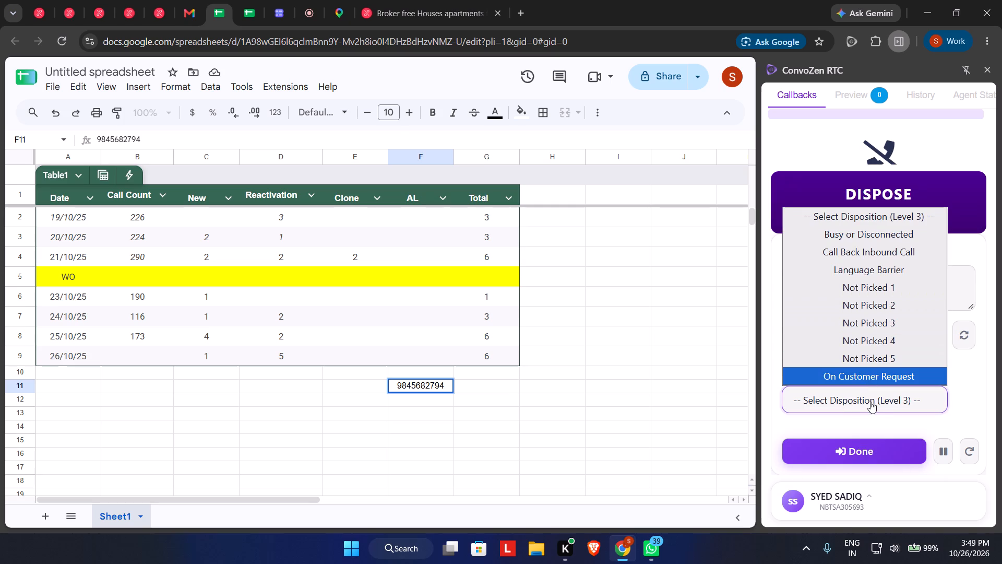
pyautogui.click(870, 402)
pyautogui.click(868, 364)
pyautogui.click(874, 441)
pyautogui.click(867, 395)
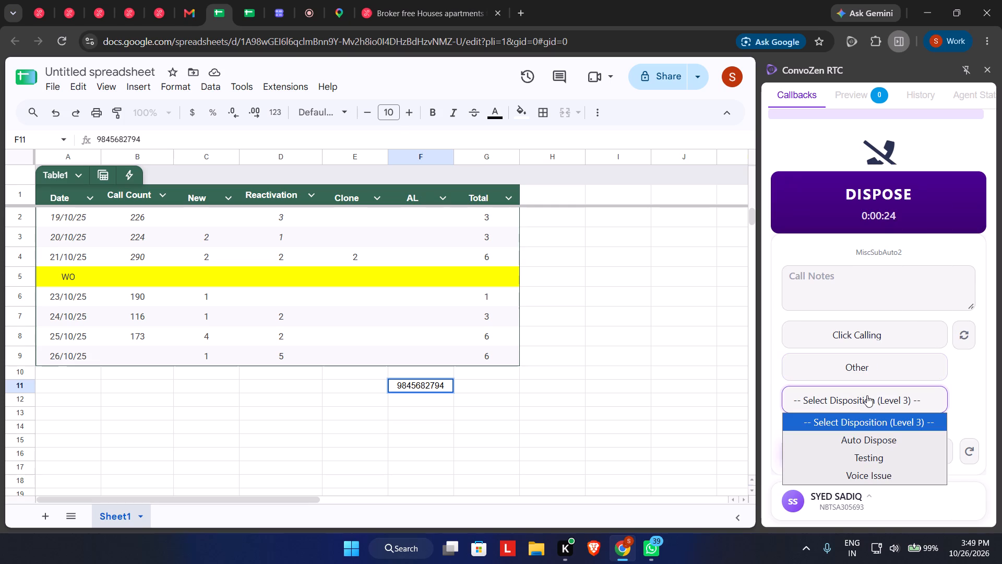
pyautogui.click(867, 394)
pyautogui.click(873, 371)
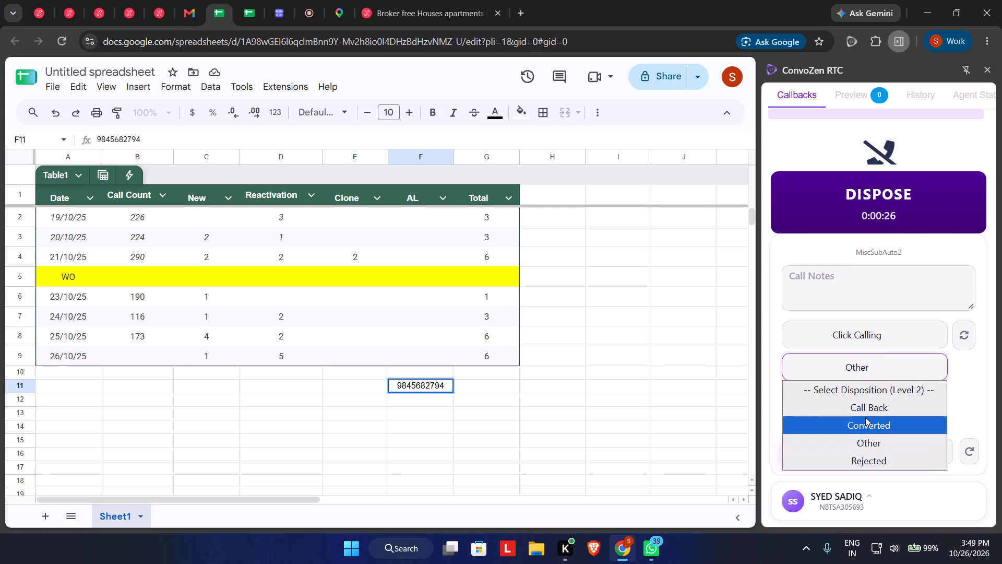
pyautogui.click(864, 455)
pyautogui.click(858, 412)
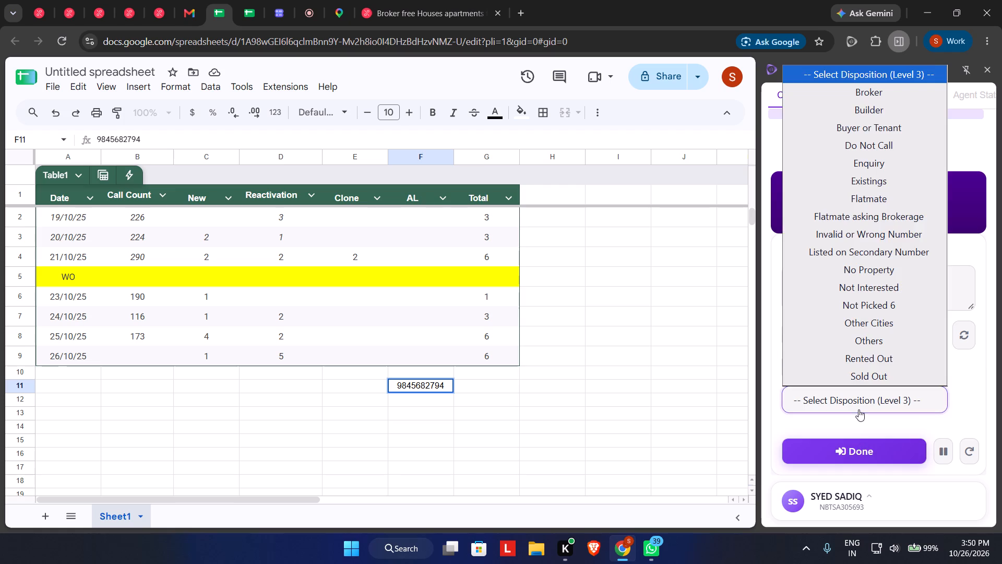
pyautogui.click(858, 408)
pyautogui.click(867, 363)
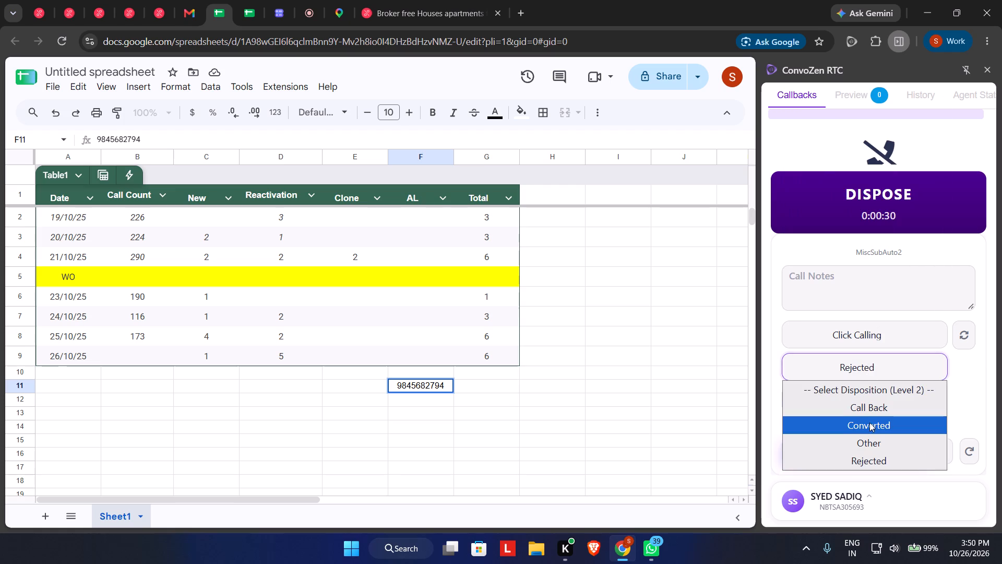
pyautogui.click(872, 423)
pyautogui.click(872, 409)
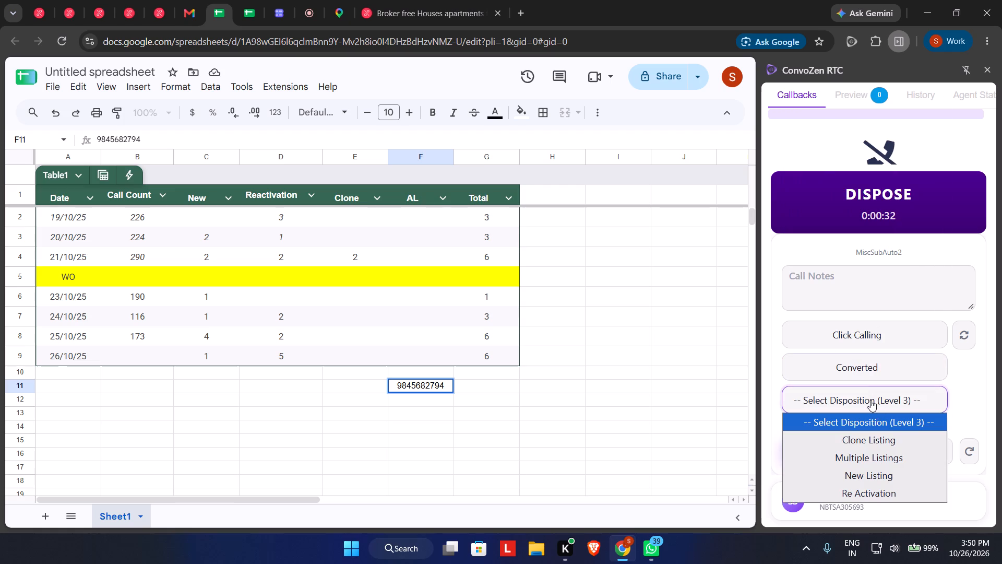
pyautogui.click(869, 395)
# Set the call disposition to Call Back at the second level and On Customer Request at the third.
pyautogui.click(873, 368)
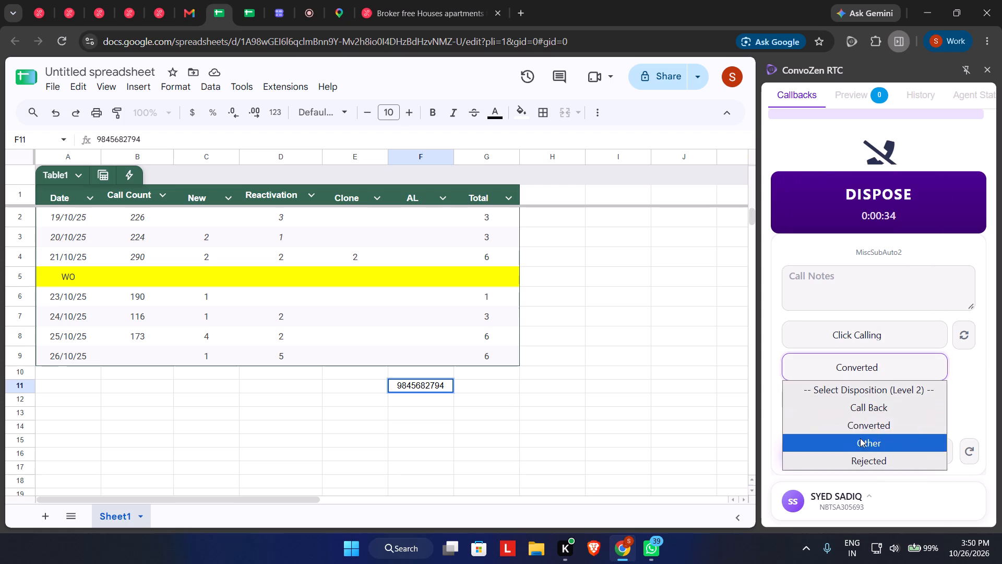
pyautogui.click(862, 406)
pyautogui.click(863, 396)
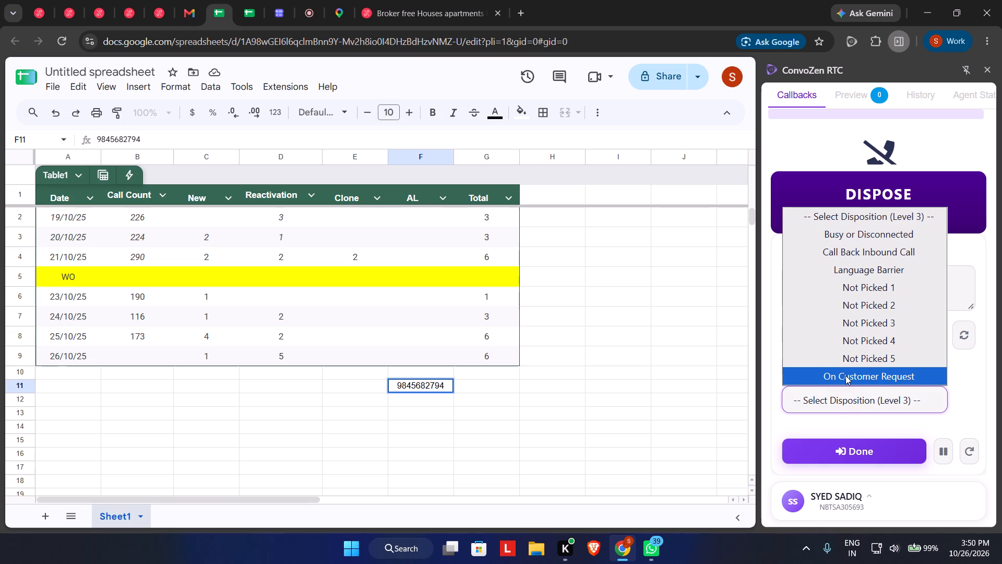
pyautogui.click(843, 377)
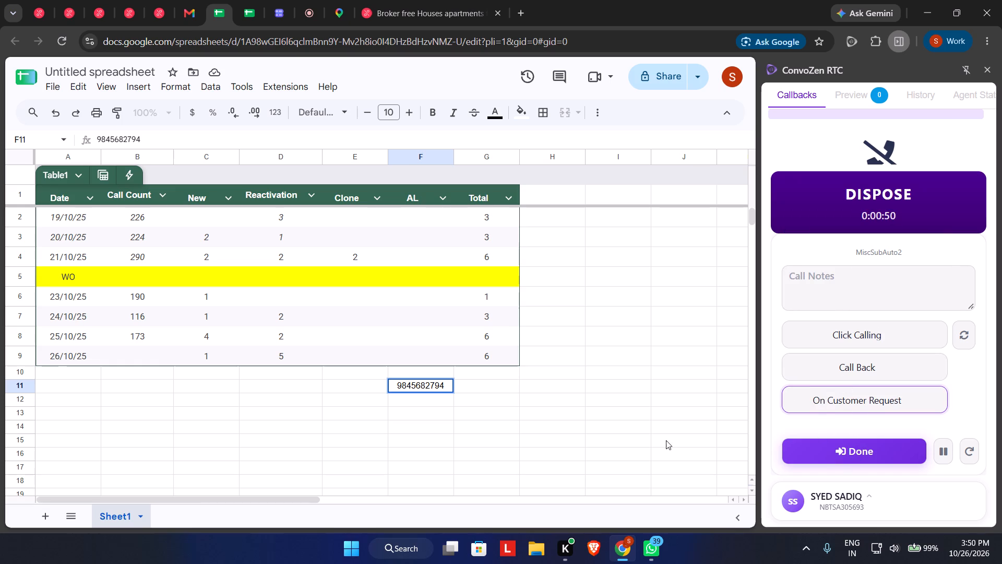
# Set the current property lead's substate to NOTPICK3 on its NoBroker lead page.
pyautogui.click(453, 0)
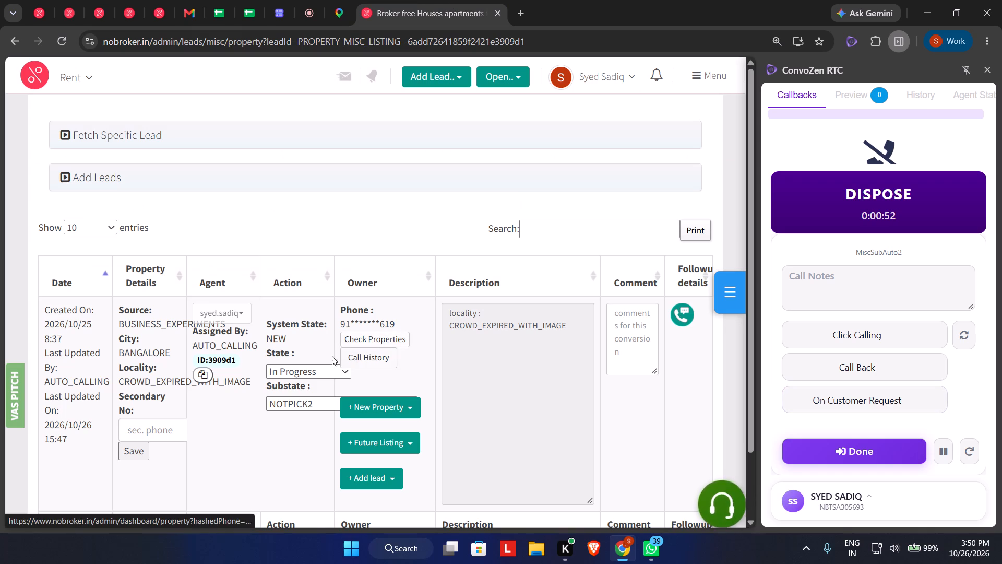
pyautogui.click(303, 404)
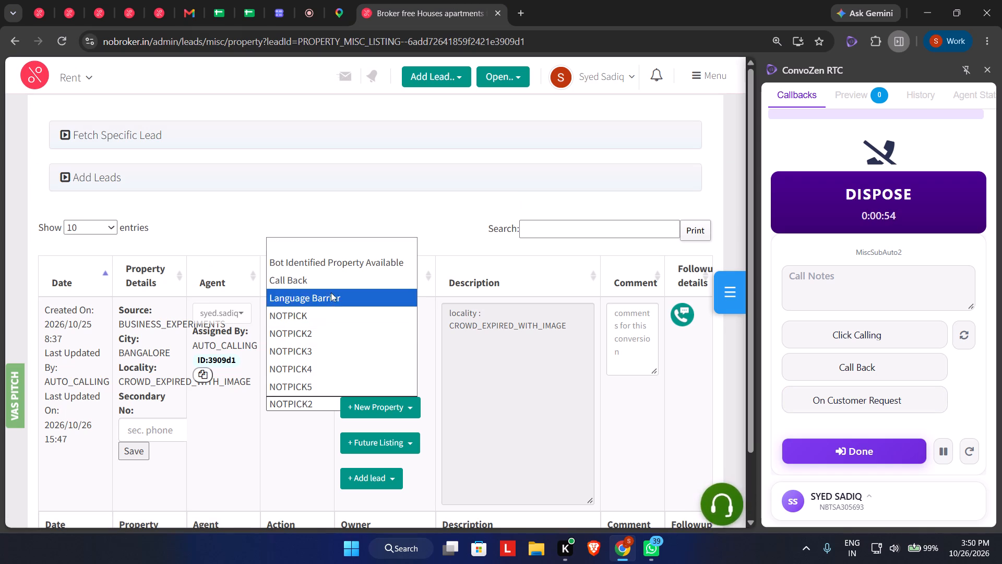
pyautogui.click(320, 353)
# Change the call's third-level disposition to Busy or Disconnected.
pyautogui.click(892, 397)
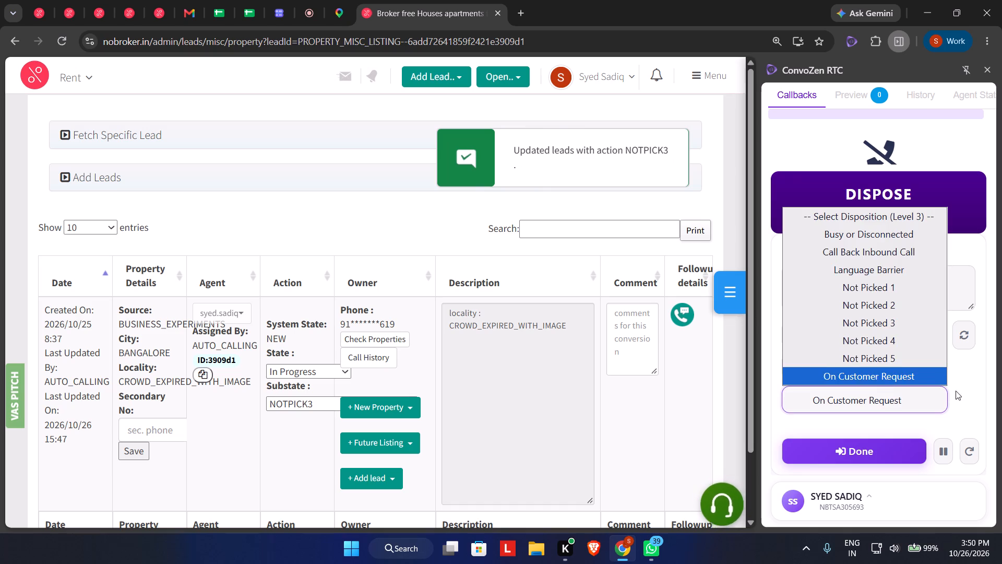
pyautogui.click(872, 232)
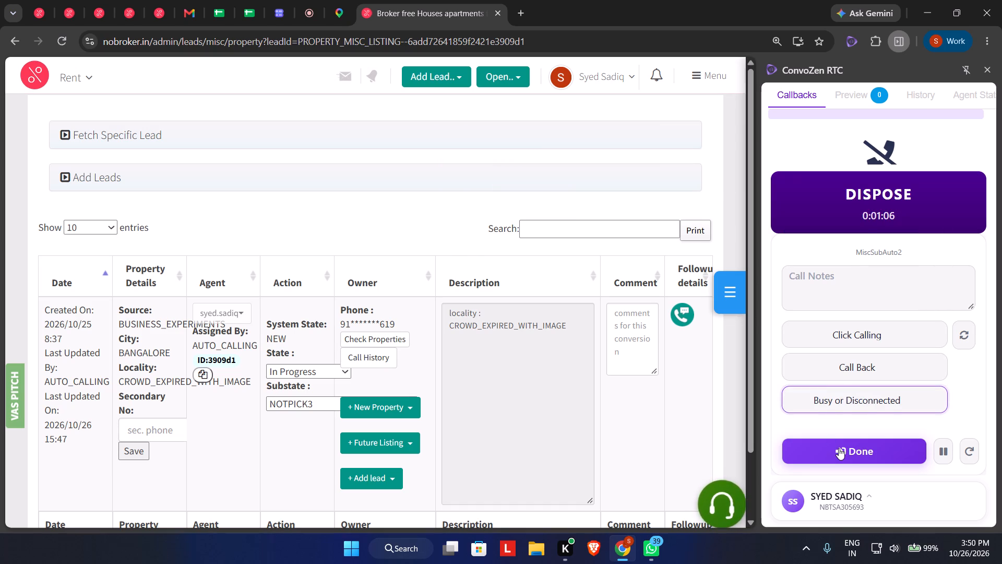
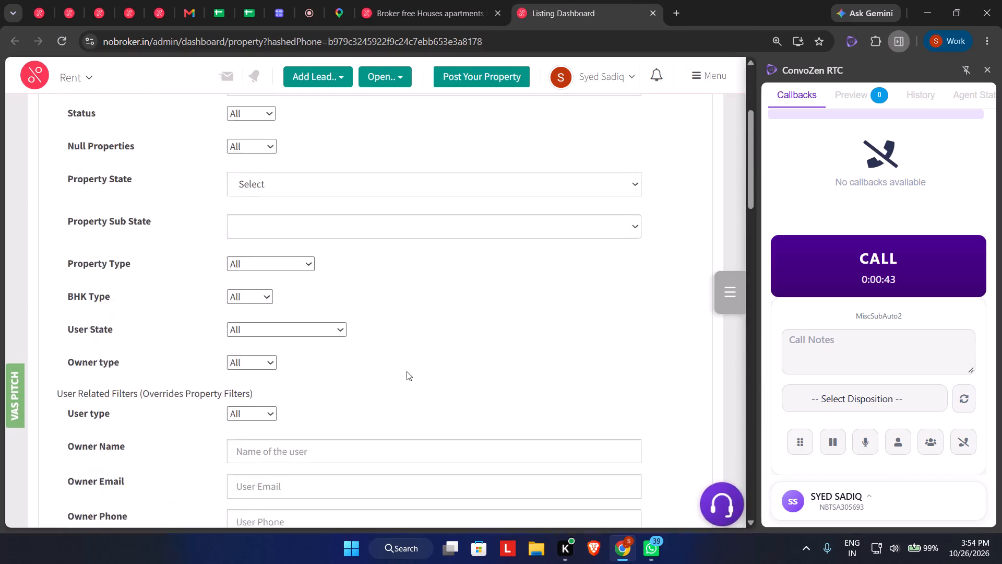
# Open the PG For Boys In Marathahalli listing for editing and clear the owner's secondary number.
pyautogui.scroll(-16, 407, 371)
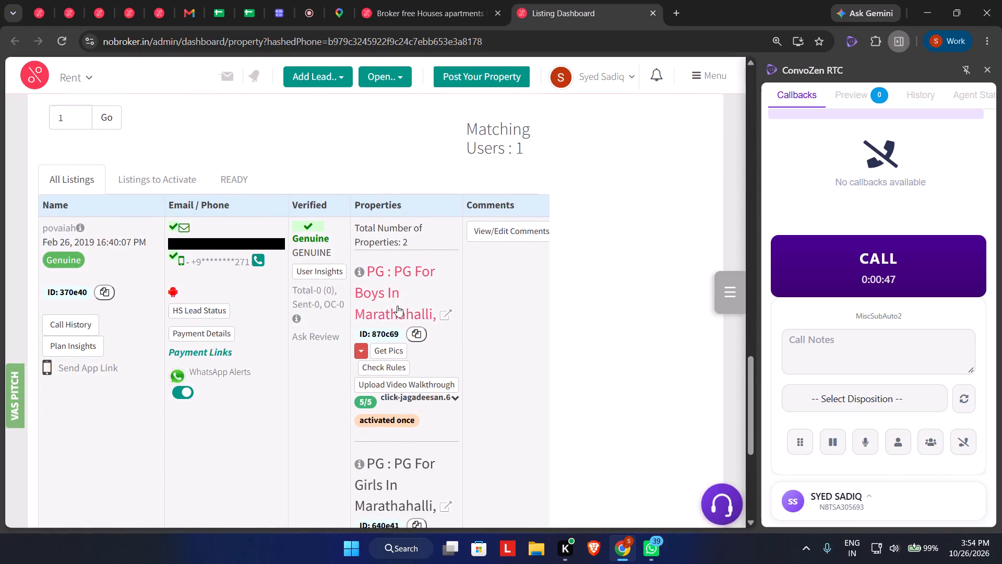
pyautogui.scroll(-2, 504, 372)
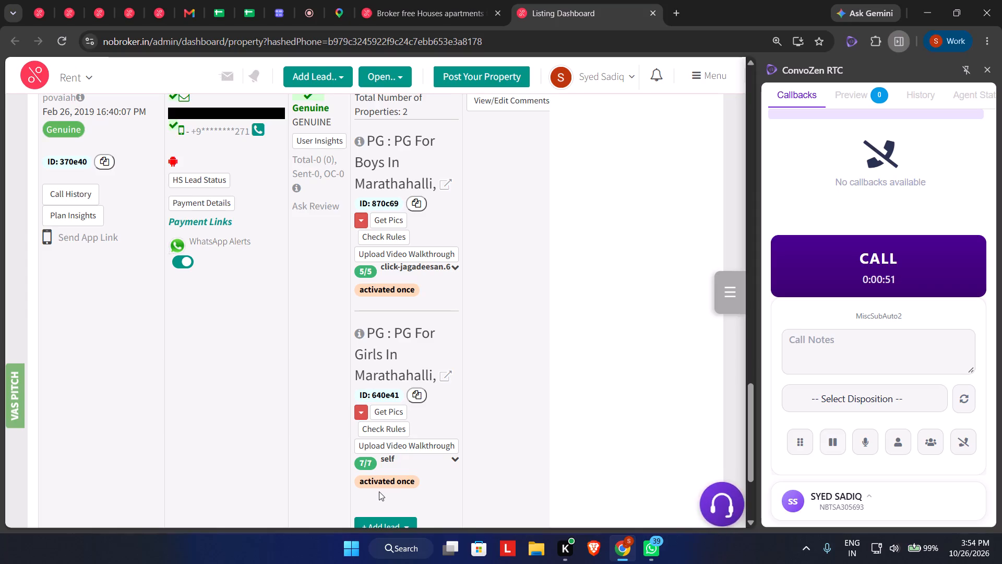
pyautogui.click(385, 182)
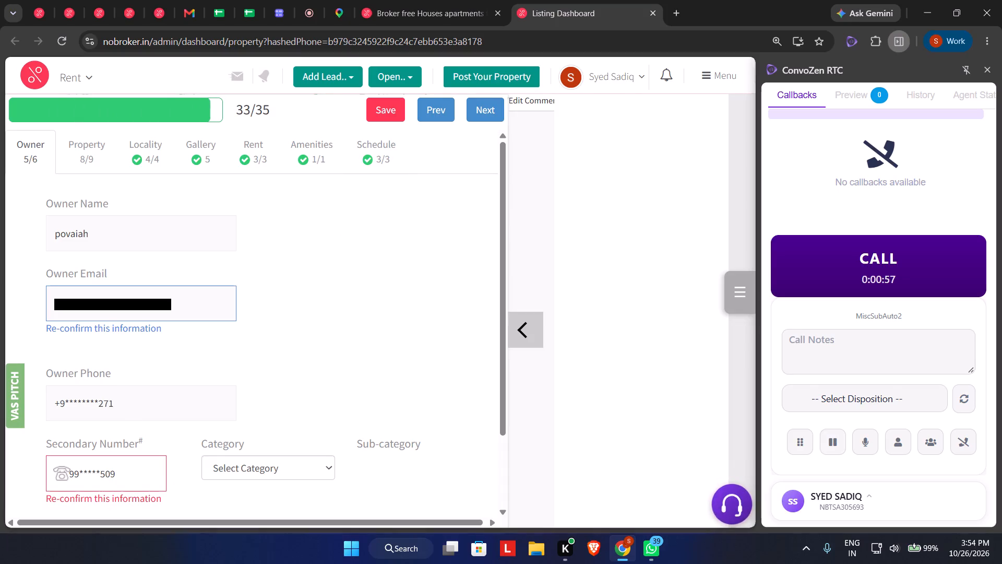
pyautogui.moveTo(124, 479); pyautogui.dragTo(9, 465)
pyautogui.press('BackSpace')
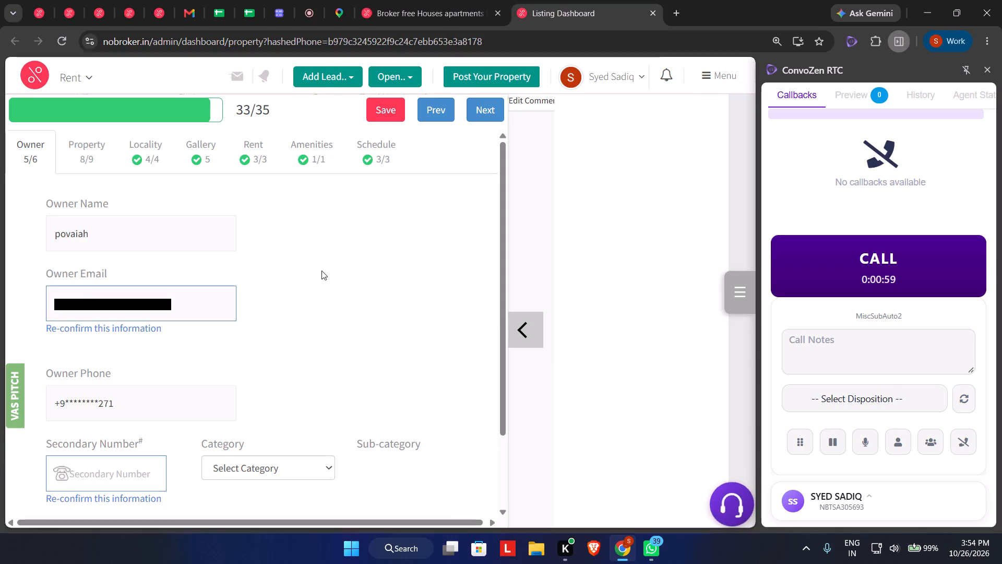
pyautogui.click(352, 283)
# Select Three as the room type available in the boys' PG.
pyautogui.click(92, 159)
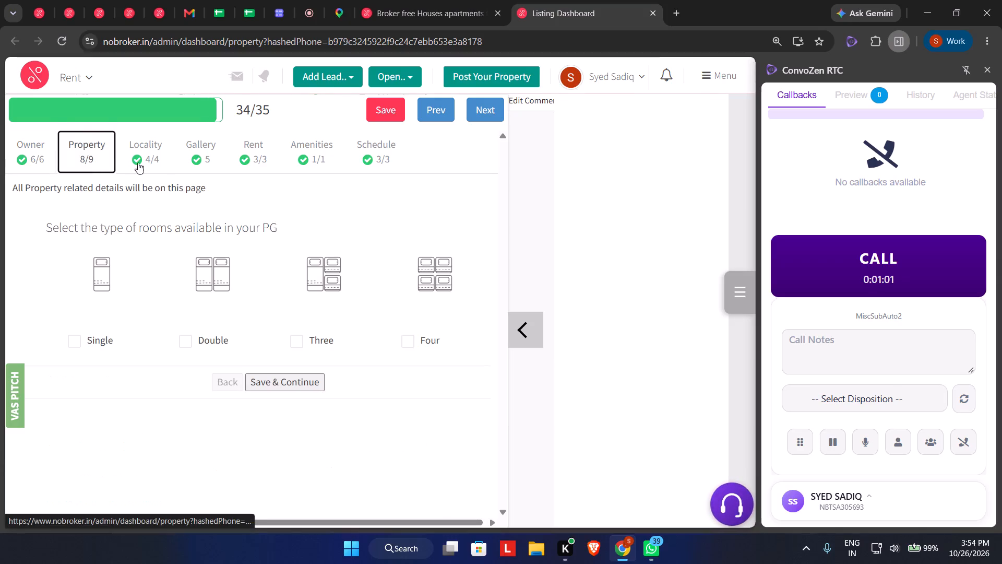
pyautogui.click(300, 342)
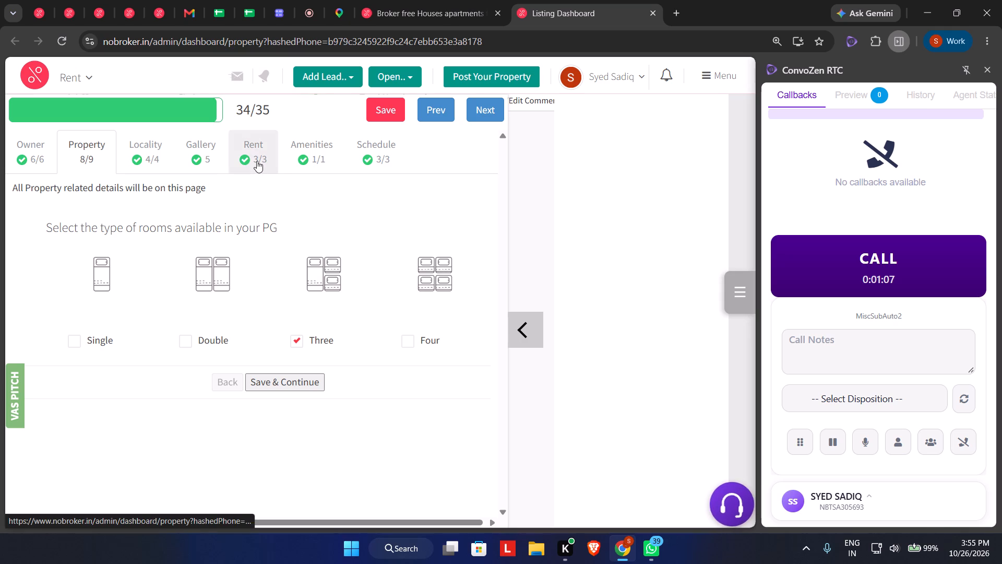
# Set the boys' PG Available From date in the rent details to 26-10-2026.
pyautogui.click(257, 161)
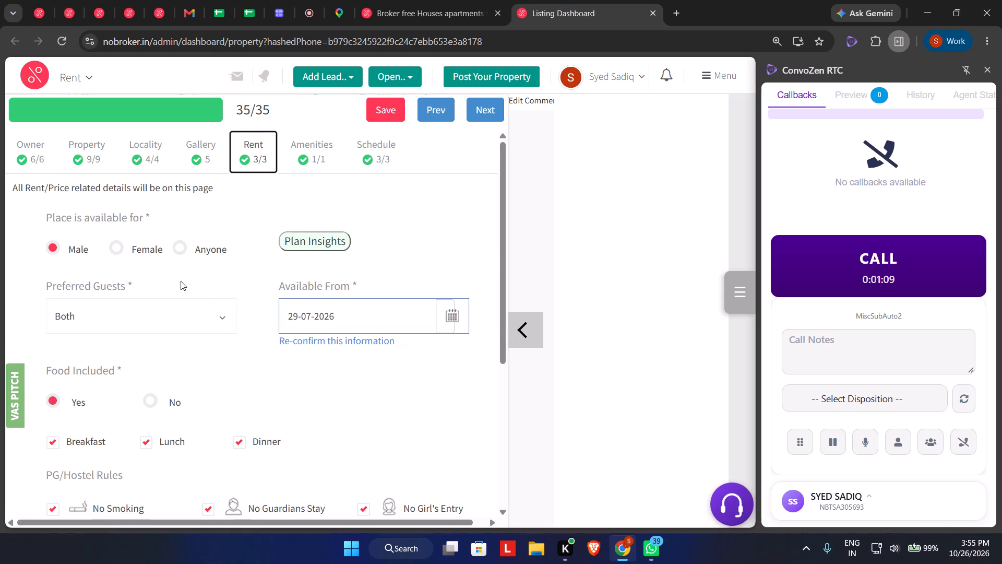
pyautogui.click(424, 309)
pyautogui.click(441, 316)
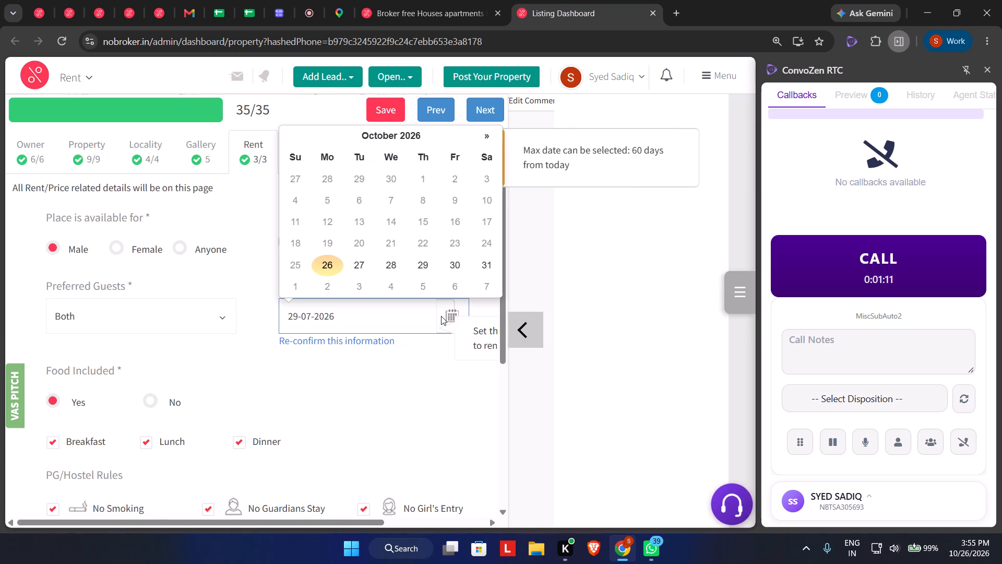
pyautogui.click(328, 269)
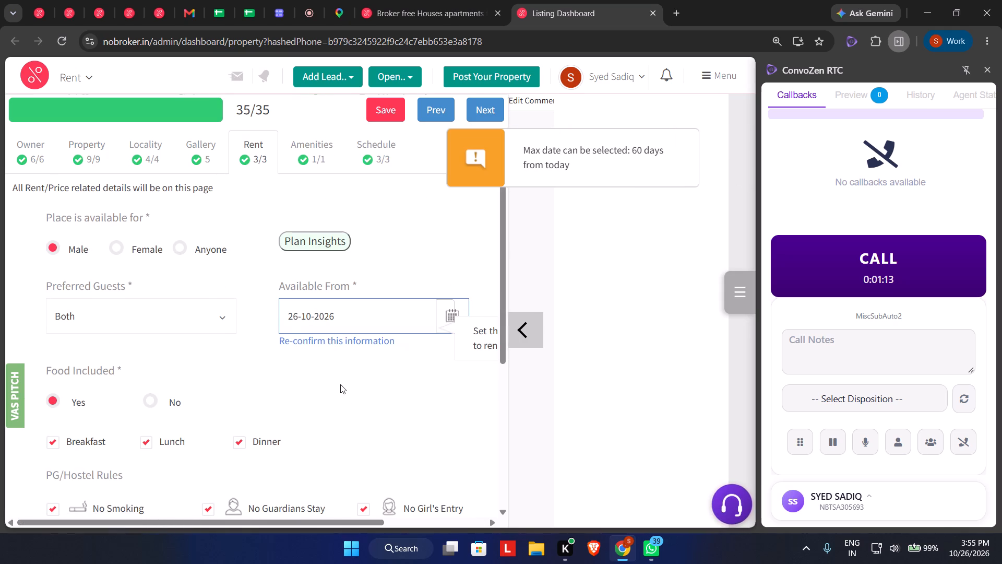
# Review the boys' PG rent details, house rules, and the three-sharing room's rent, deposit and amenities.
pyautogui.scroll(-1, 340, 384)
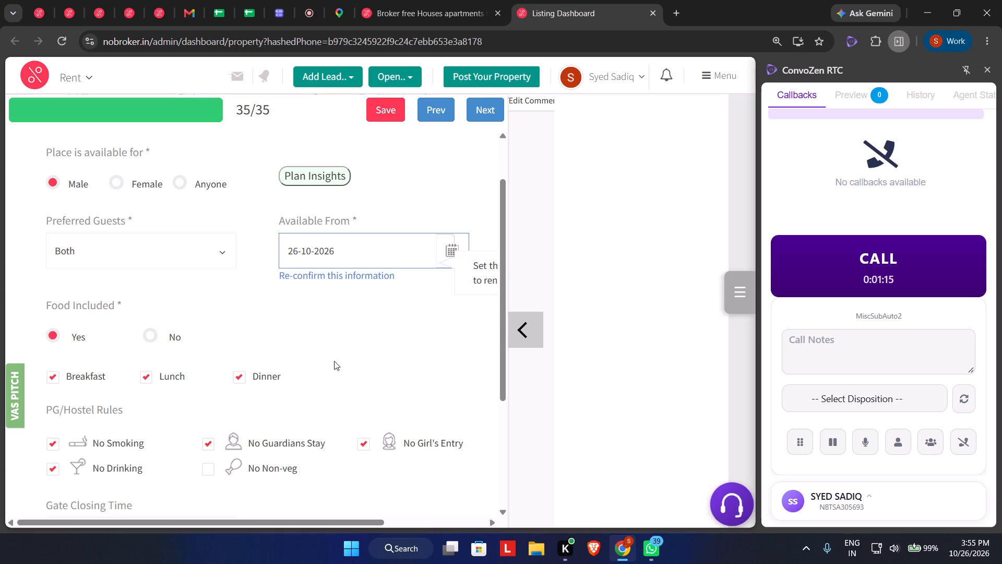
pyautogui.scroll(3, 355, 362)
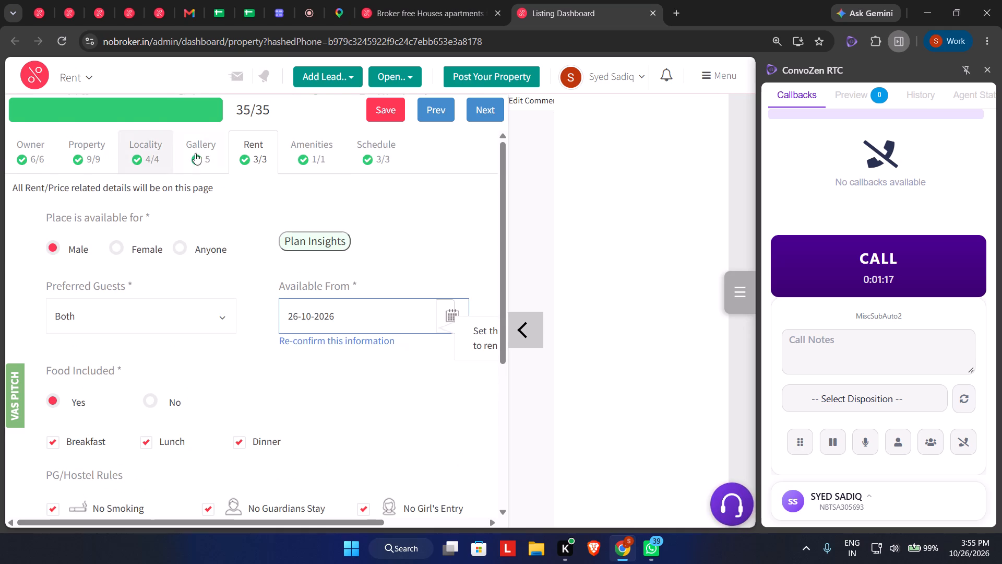
pyautogui.scroll(2, 325, 356)
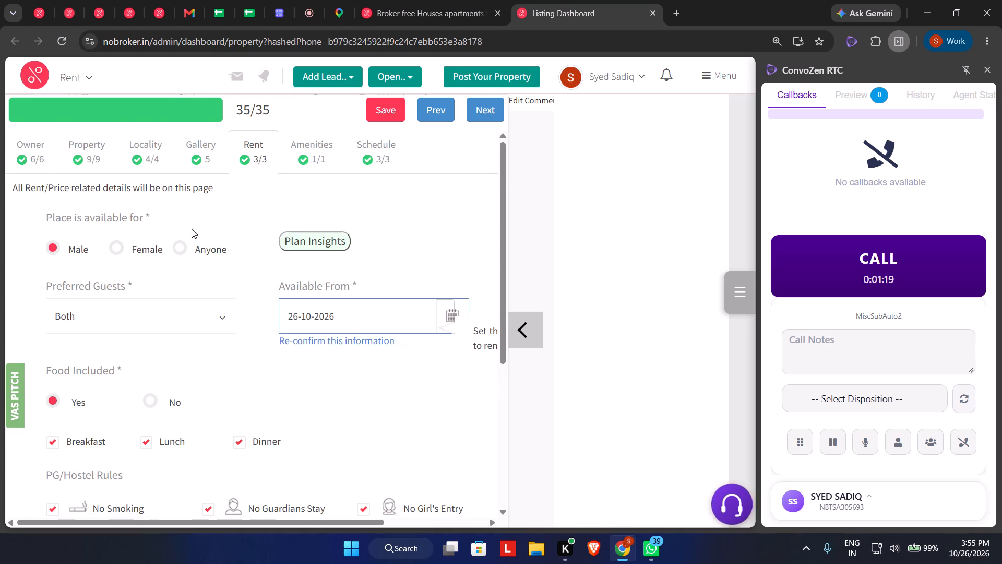
pyautogui.scroll(-1, 350, 284)
pyautogui.scroll(-4, 392, 363)
pyautogui.scroll(7, 393, 366)
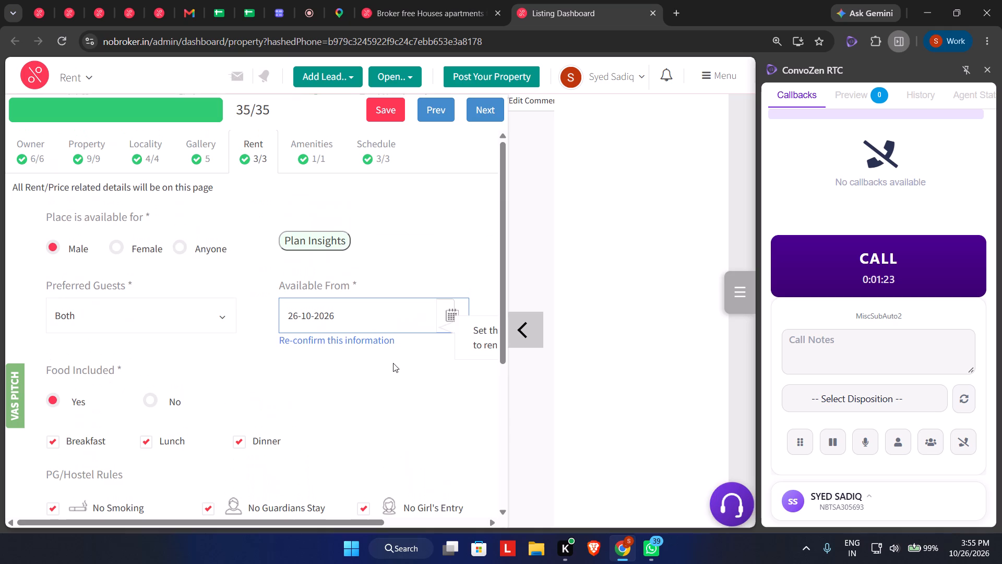
pyautogui.click(97, 151)
pyautogui.scroll(-1, 263, 316)
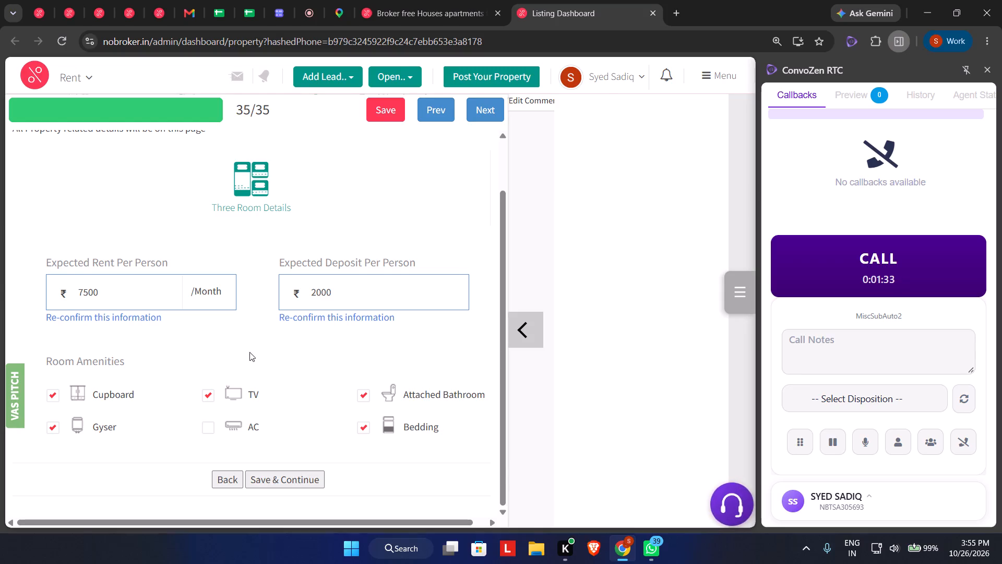
pyautogui.scroll(7, 360, 347)
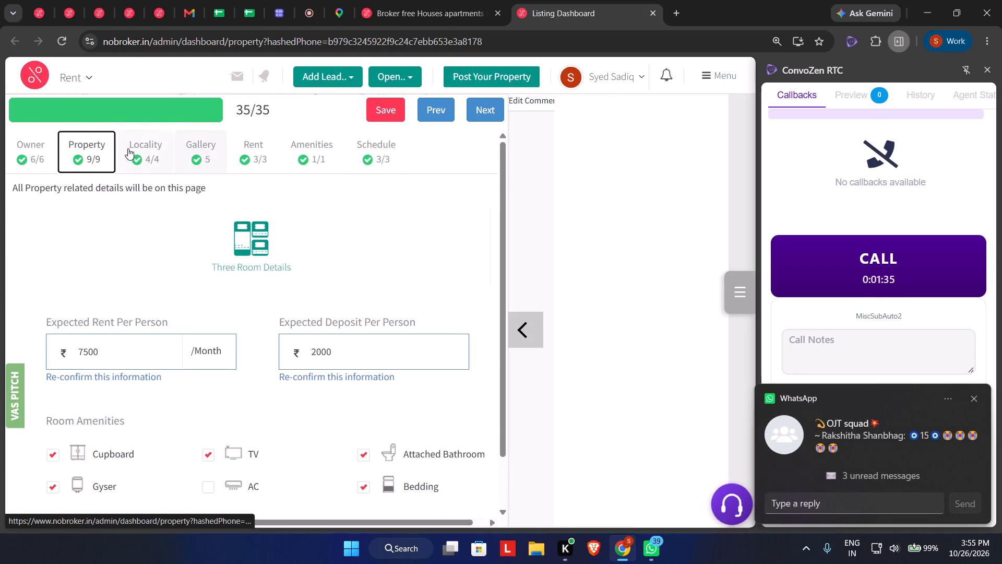
# Save the boys' PG listing and set its property state to Reactivation.
pyautogui.click(44, 156)
pyautogui.click(384, 109)
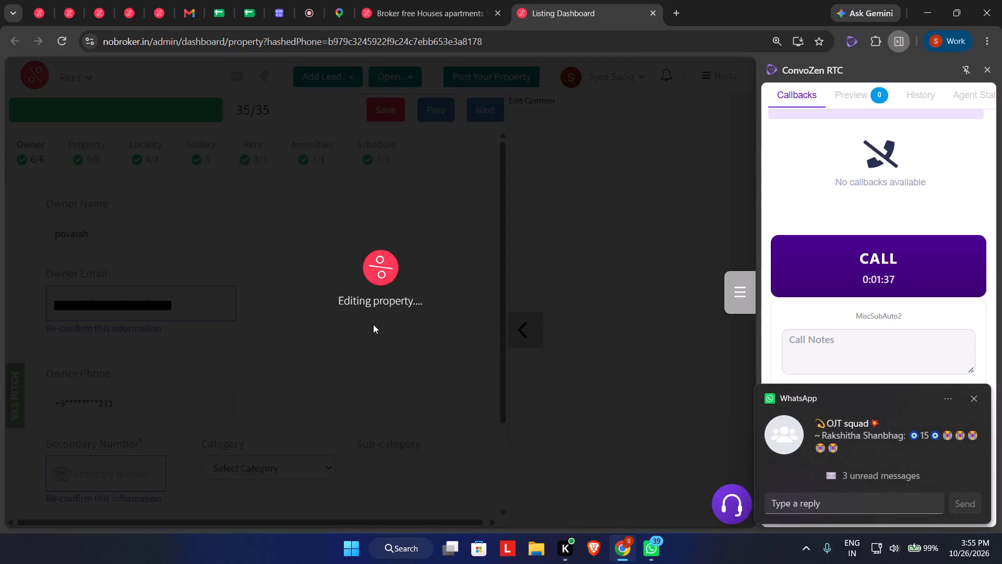
pyautogui.click(410, 298)
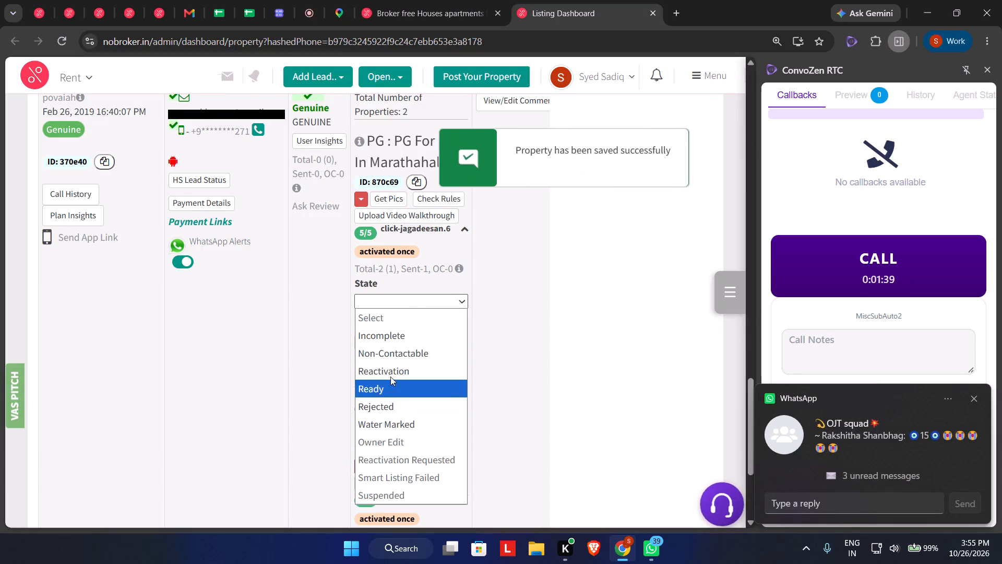
pyautogui.click(390, 372)
pyautogui.click(269, 350)
# Open the PG For Girls In Marathahalli listing for editing and clear the owner's secondary number.
pyautogui.scroll(-3, 407, 436)
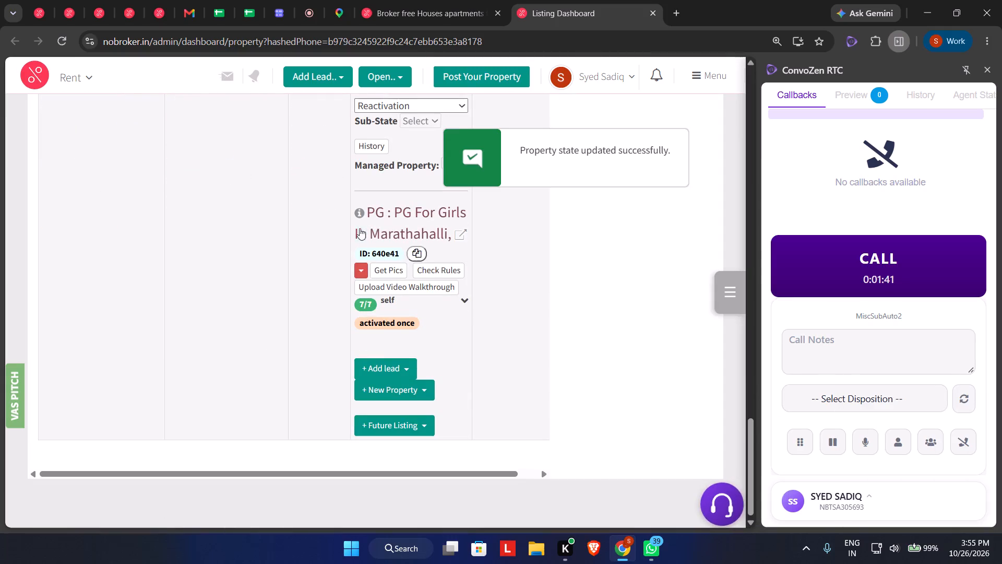
pyautogui.click(368, 219)
pyautogui.moveTo(129, 470); pyautogui.dragTo(66, 471)
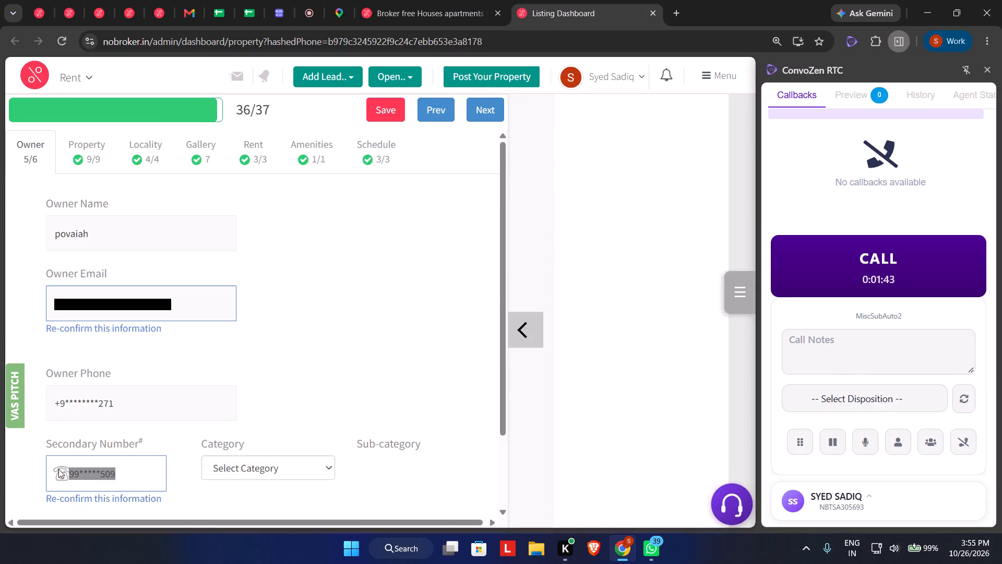
pyautogui.press('BackSpace')
pyautogui.scroll(1, 279, 286)
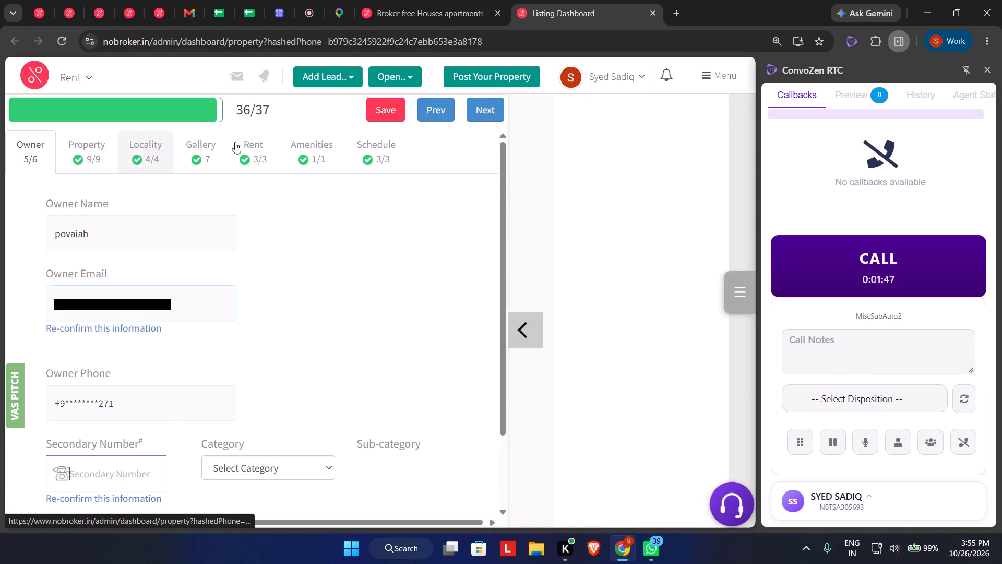
# Change the girls' PG room types by deselecting Double and selecting Three and Four, and continue to the room details.
pyautogui.click(90, 152)
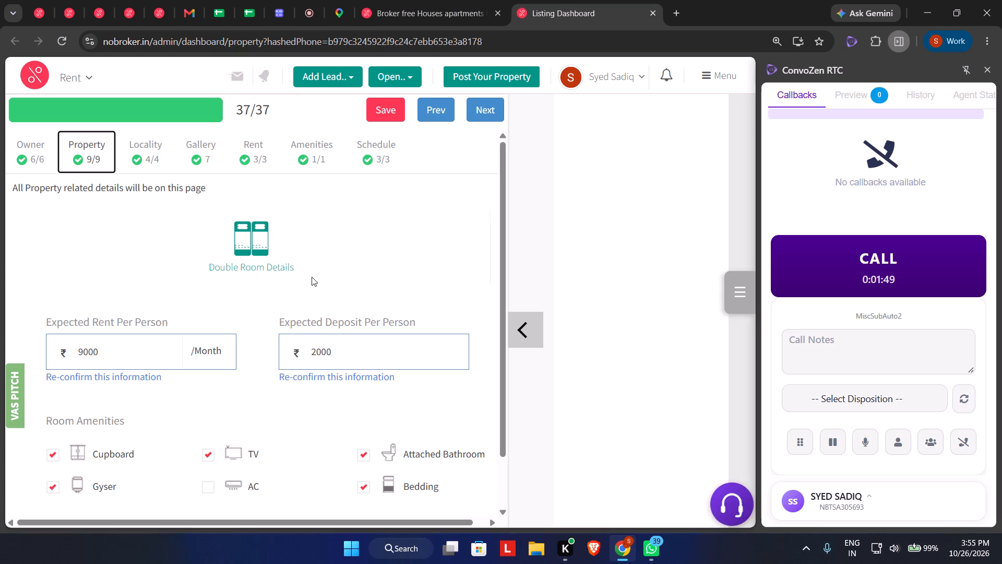
pyautogui.scroll(2, 312, 277)
pyautogui.scroll(-1, 214, 353)
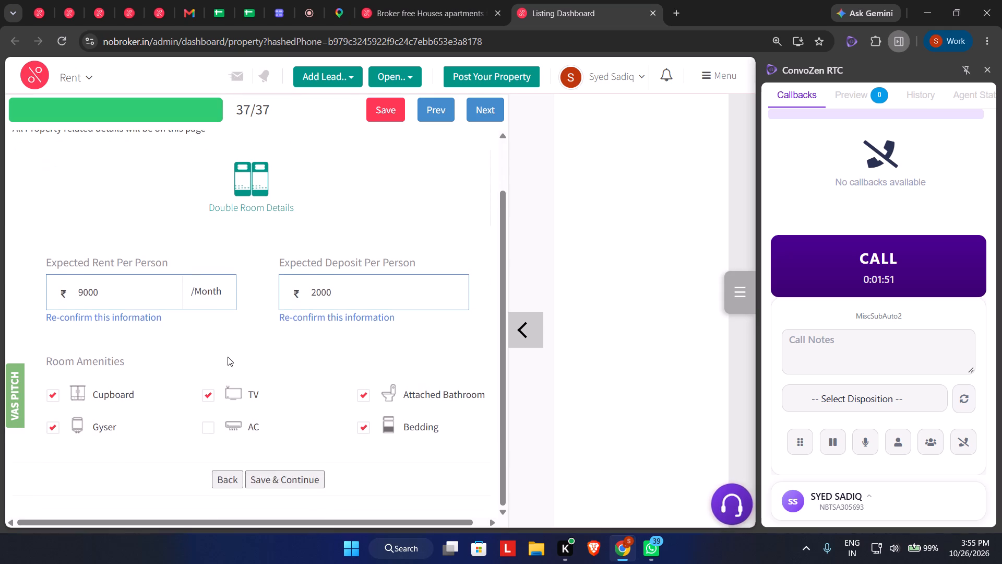
pyautogui.scroll(1, 229, 357)
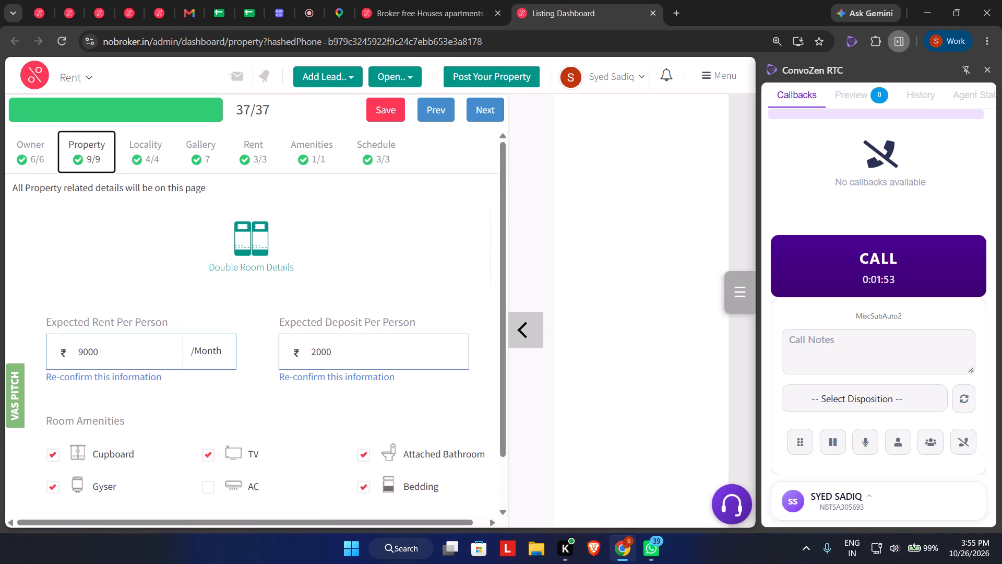
pyautogui.scroll(-1, 233, 256)
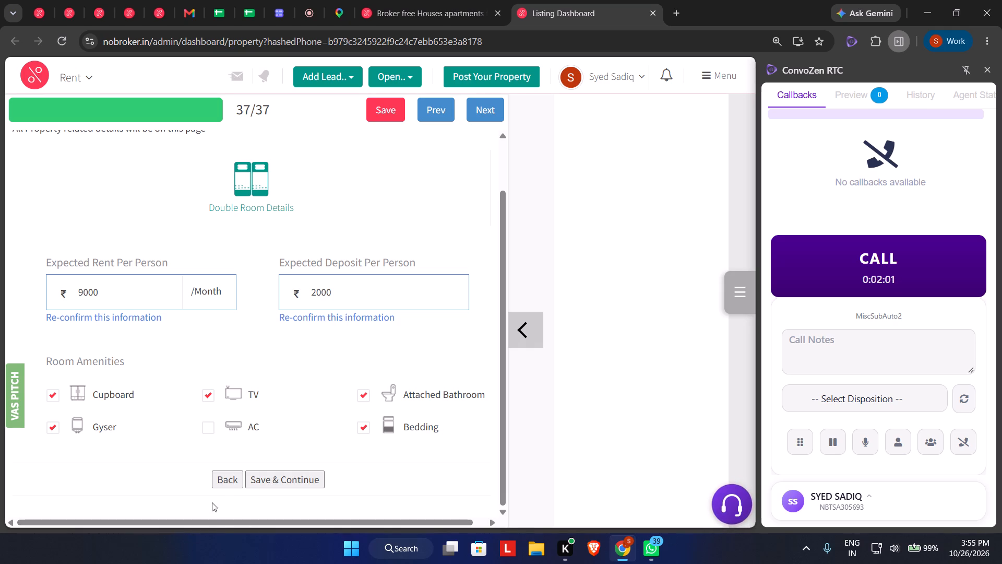
pyautogui.click(229, 480)
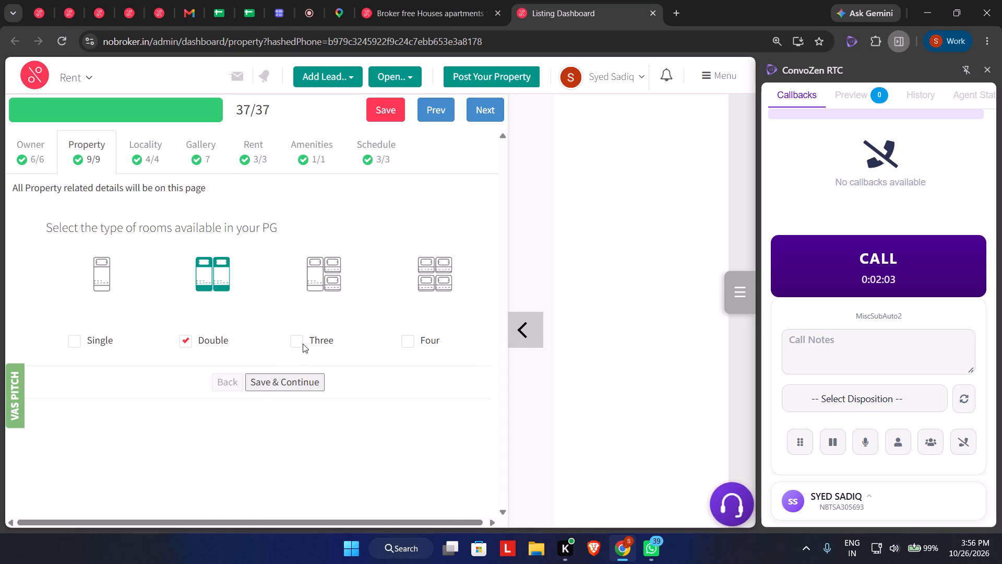
pyautogui.click(300, 343)
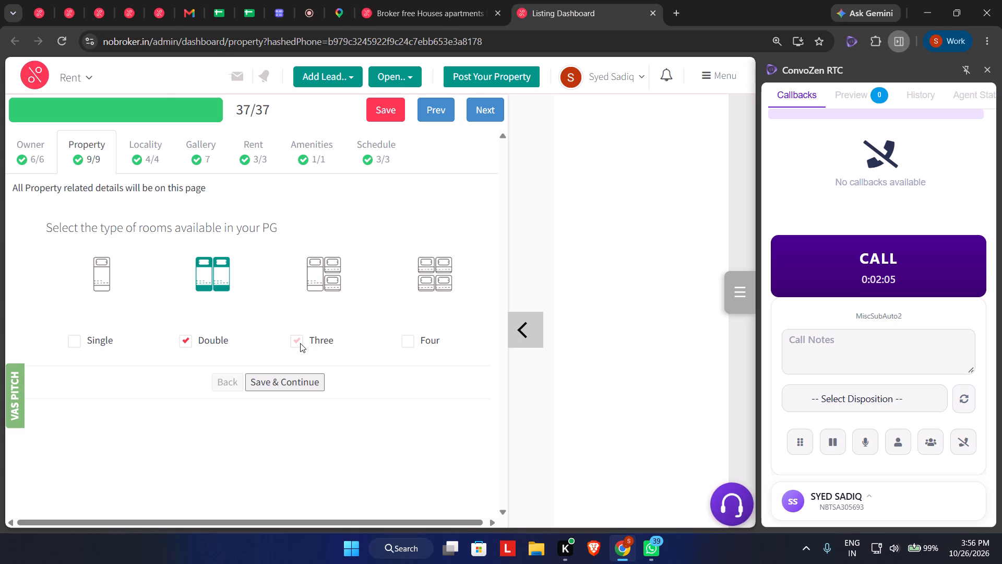
pyautogui.click(189, 343)
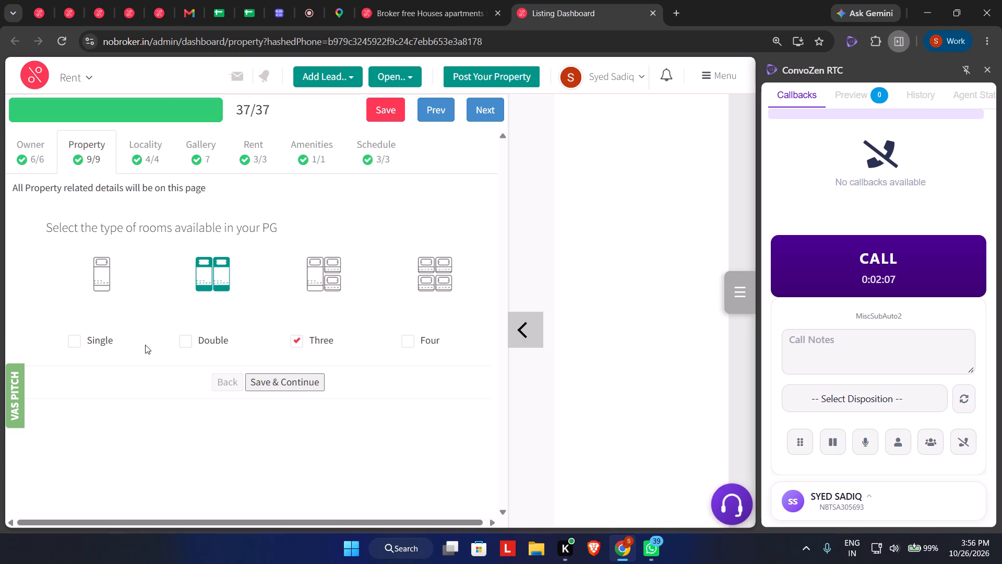
pyautogui.click(83, 343)
pyautogui.click(405, 345)
pyautogui.click(291, 382)
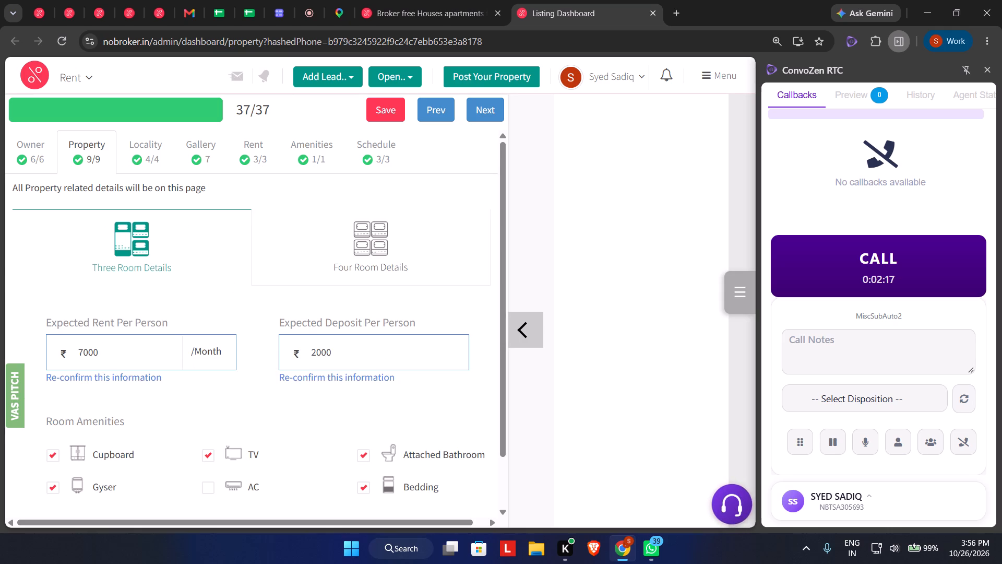
# Set the girls' PG three-sharing expected rent per person to 7500 per month.
pyautogui.click(87, 356)
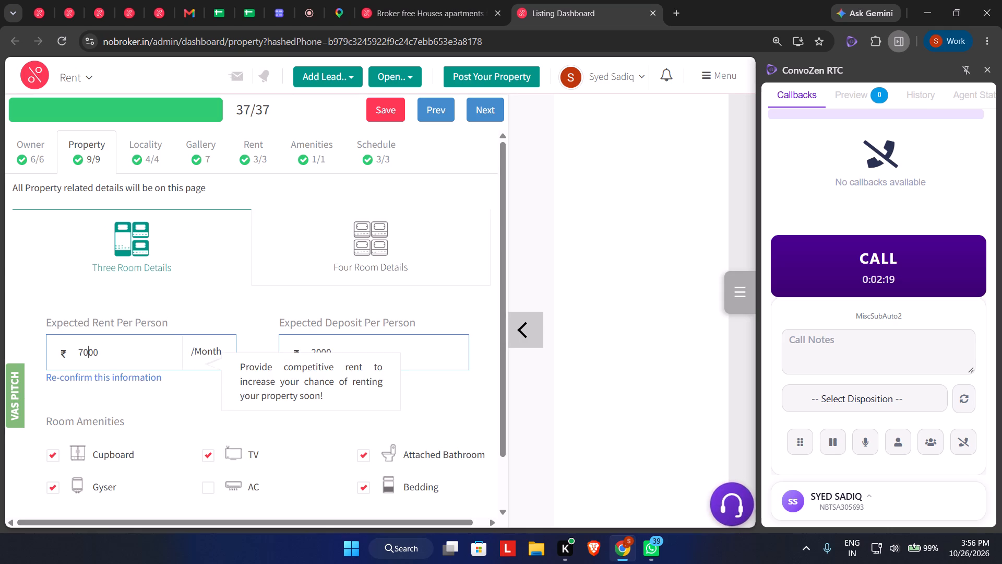
pyautogui.press('BackSpace')
pyautogui.press('5')
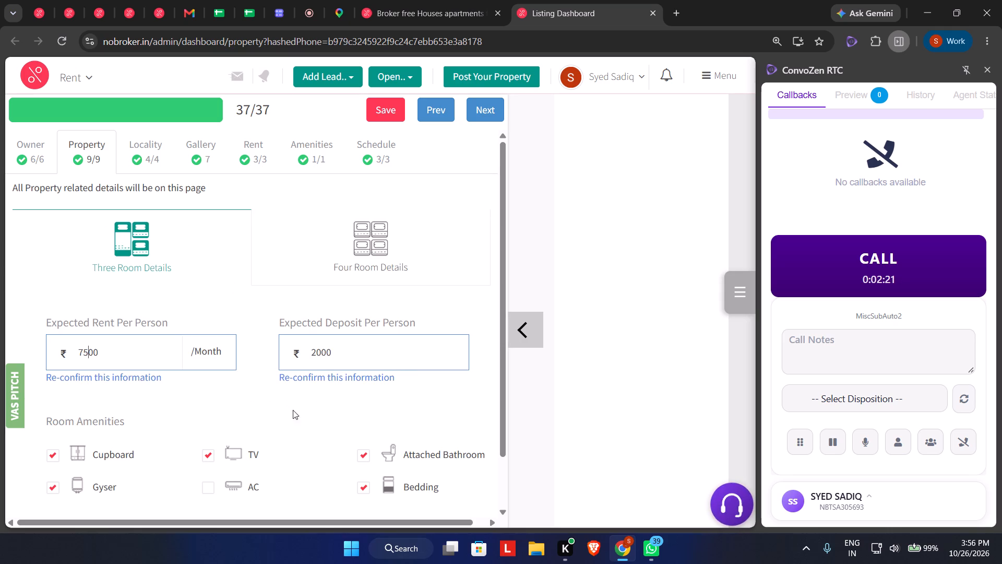
pyautogui.click(287, 421)
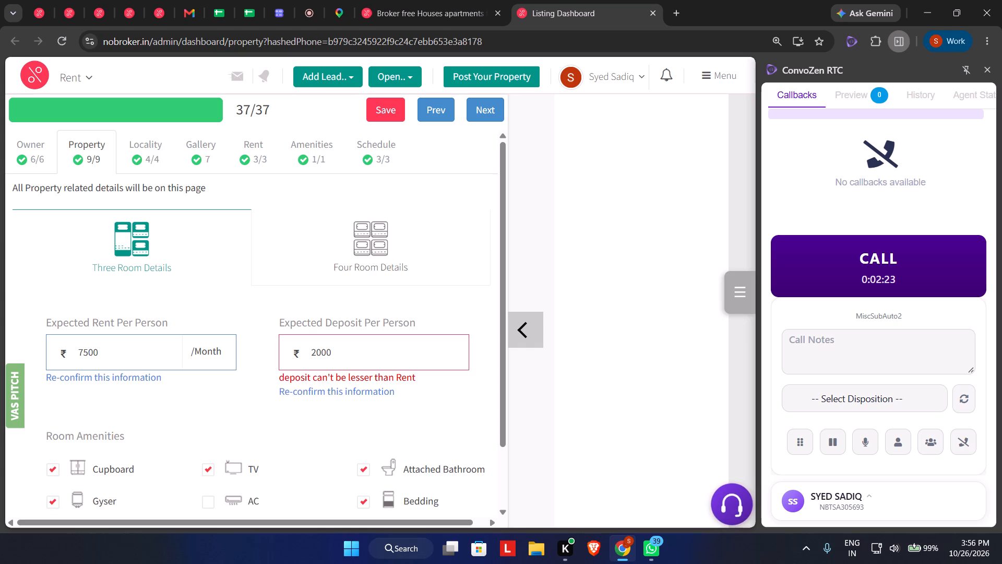
pyautogui.moveTo(368, 360); pyautogui.dragTo(370, 354)
pyautogui.click(315, 433)
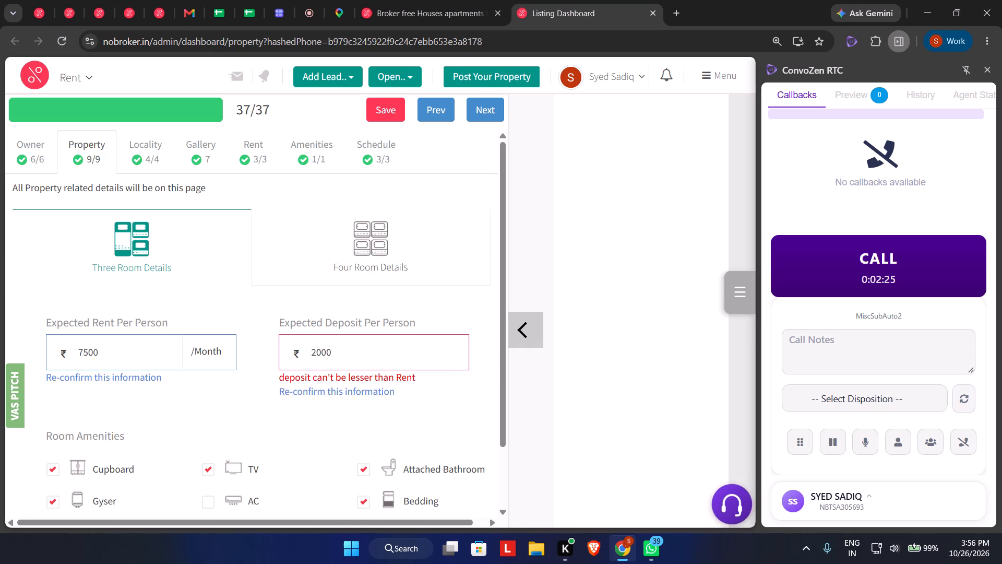
# Review the girls' PG three-sharing and four-sharing room details and save them to continue.
pyautogui.click(384, 261)
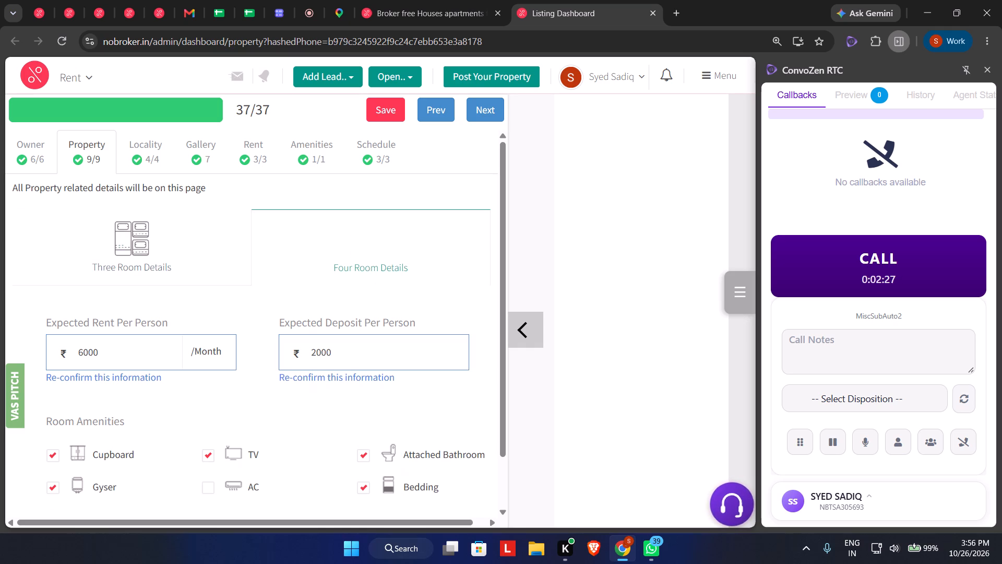
pyautogui.click(129, 233)
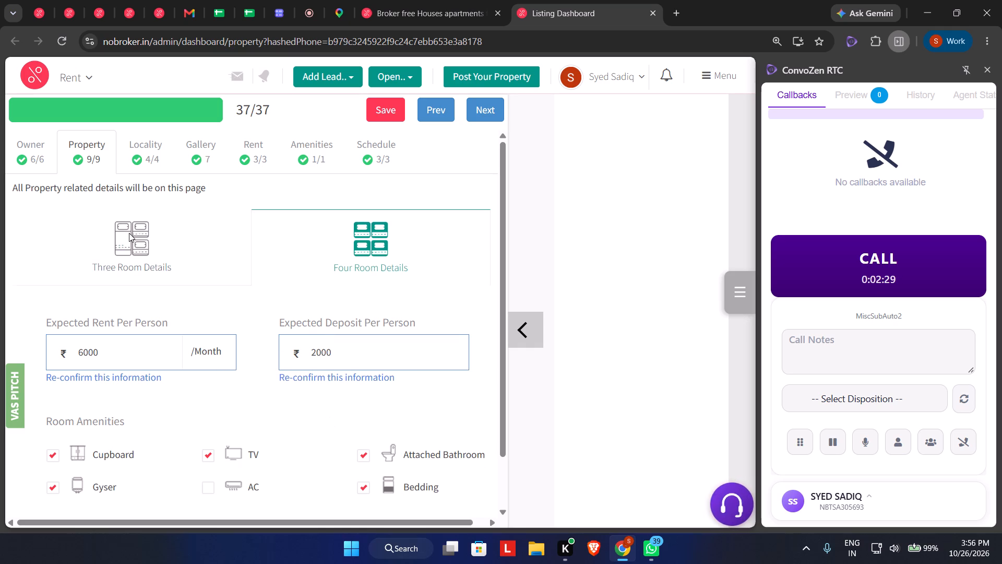
pyautogui.click(365, 250)
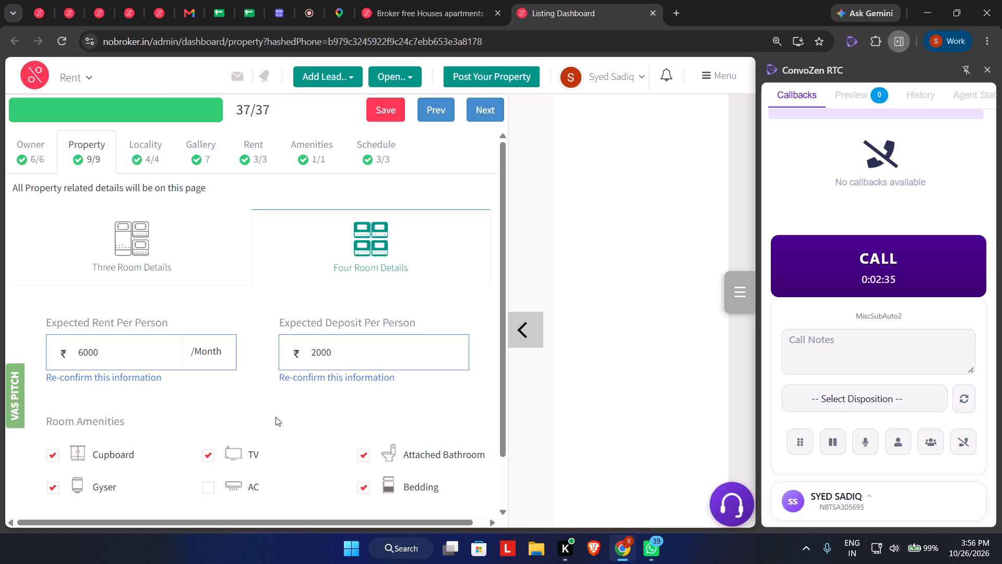
pyautogui.click(156, 250)
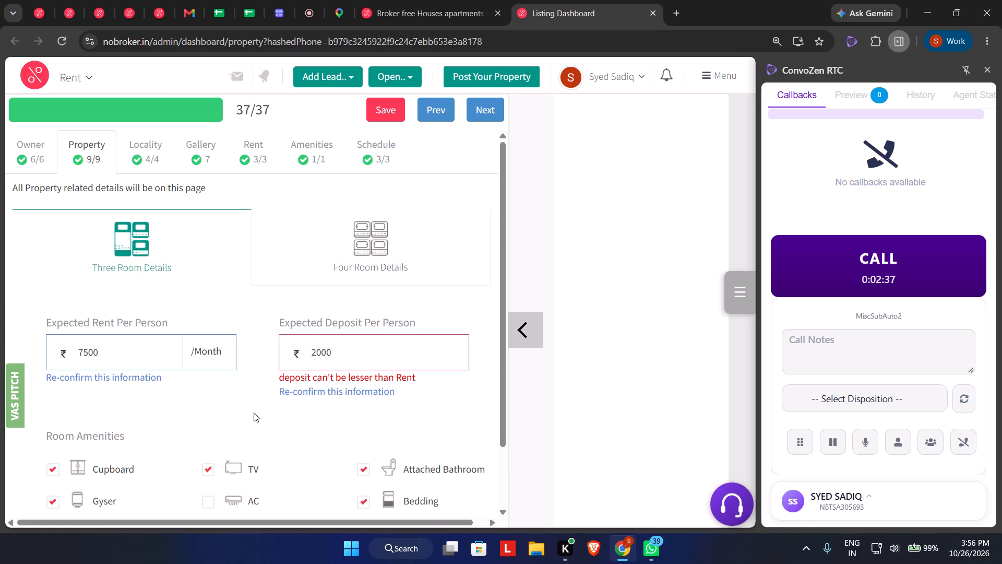
pyautogui.click(357, 344)
pyautogui.click(283, 431)
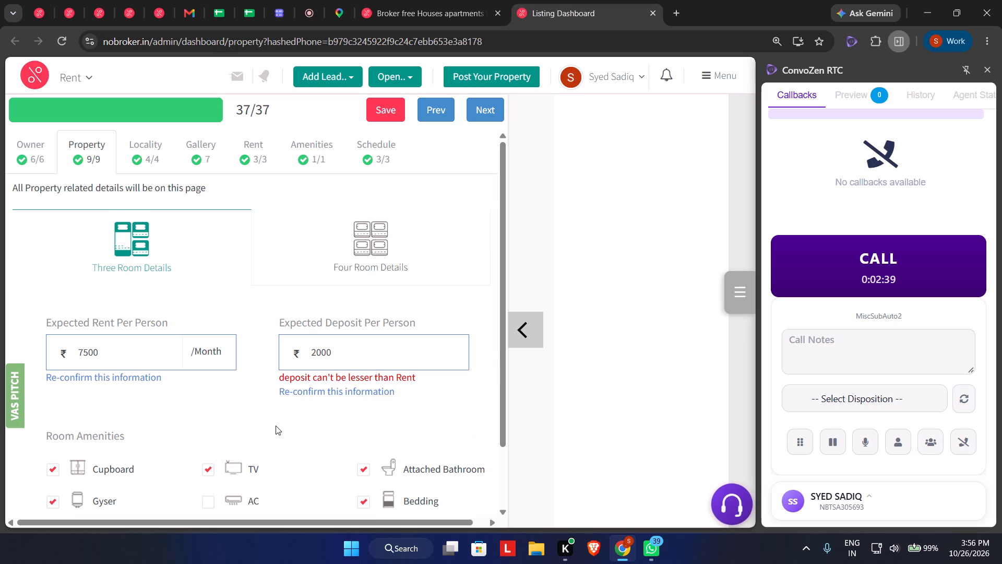
pyautogui.scroll(-3, 276, 426)
pyautogui.scroll(-1, 320, 462)
pyautogui.click(303, 478)
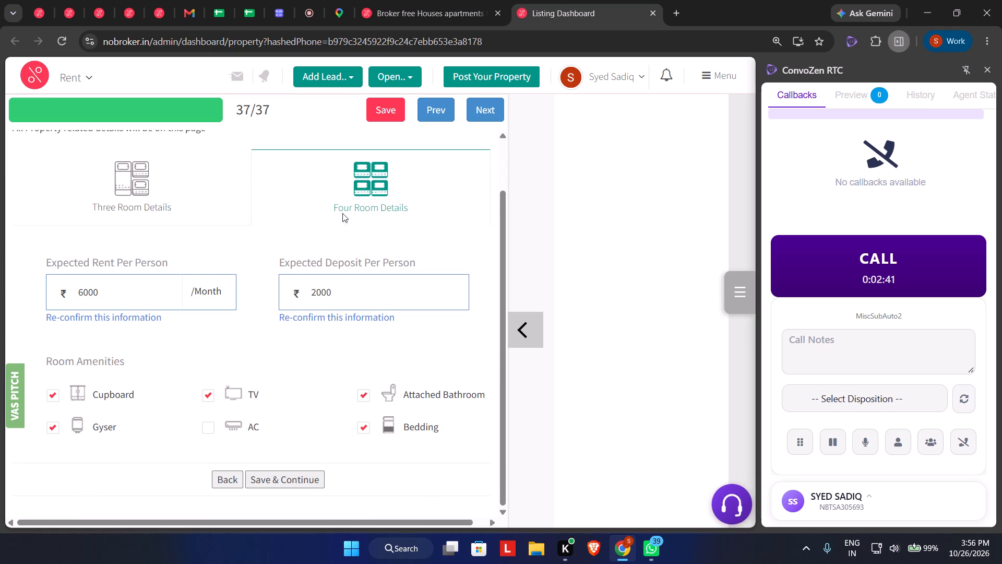
pyautogui.click(120, 197)
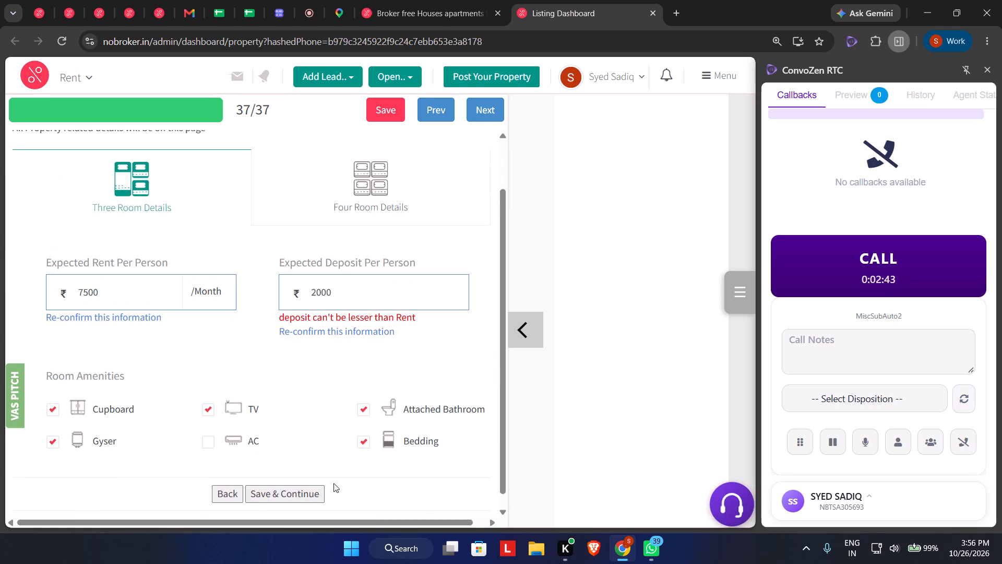
pyautogui.click(371, 210)
pyautogui.click(306, 472)
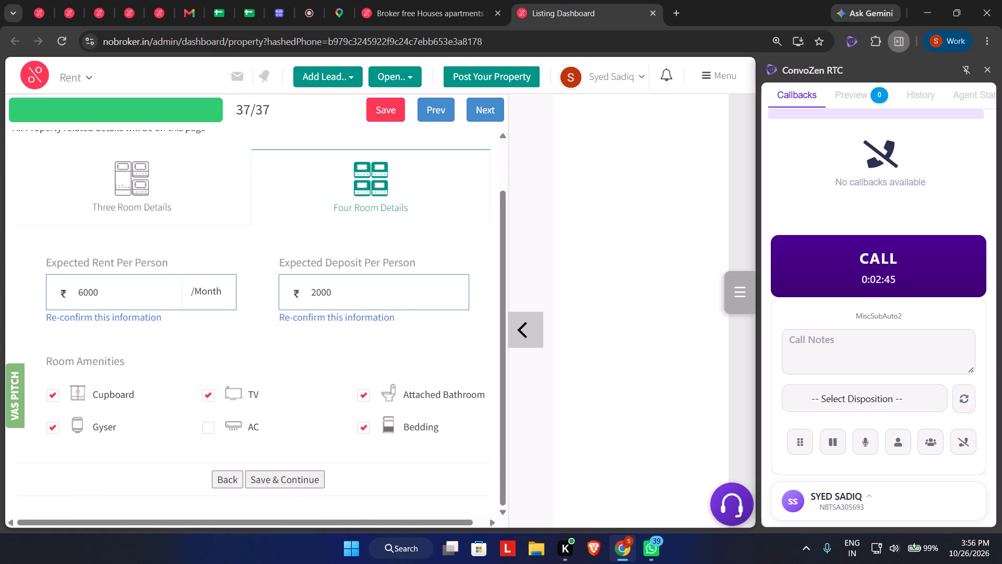
# Check the girls' PG locality details, reading the full street/area landmark and the marked map location.
pyautogui.scroll(5, 187, 279)
pyautogui.click(138, 159)
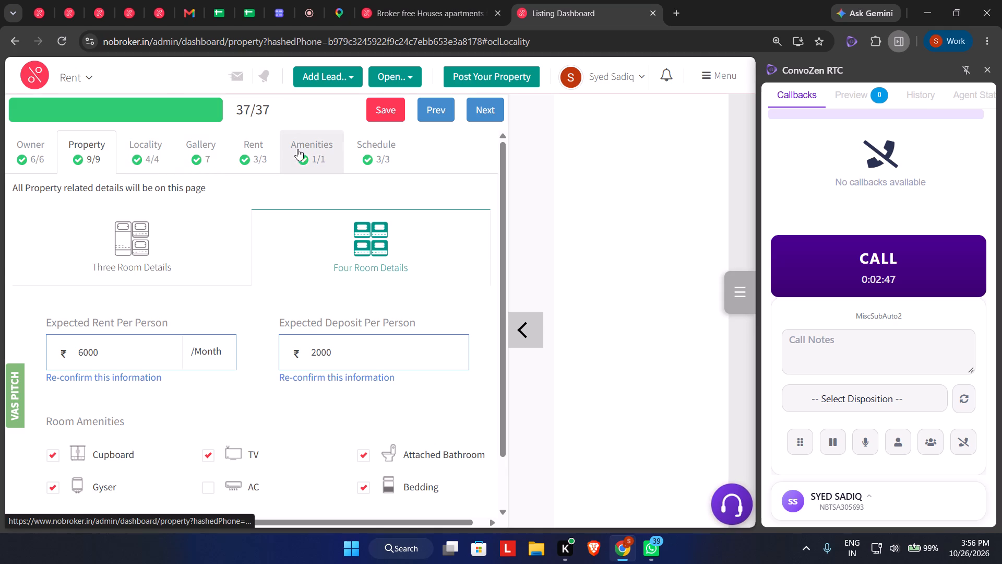
pyautogui.click(151, 151)
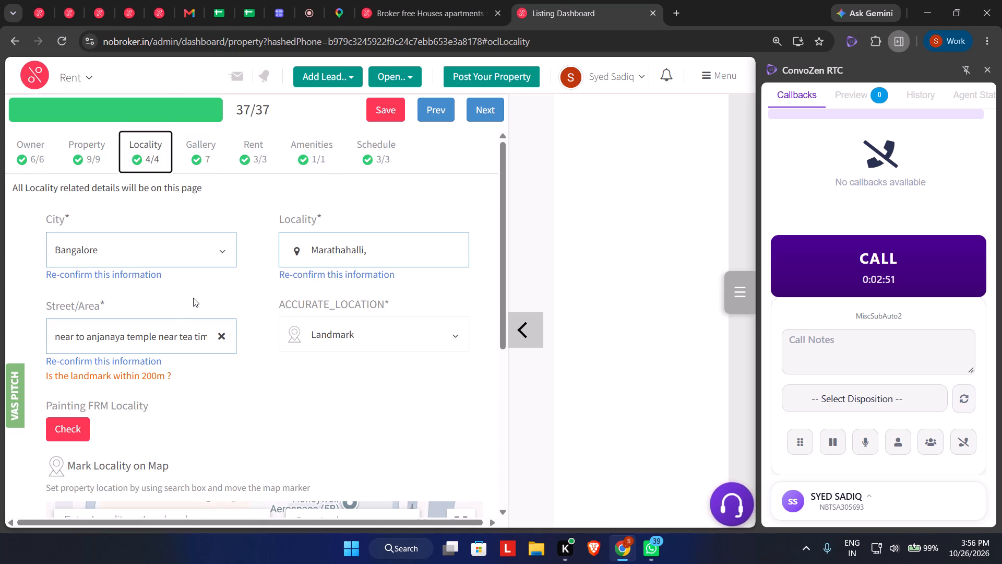
pyautogui.click(158, 347)
pyautogui.press('Right')
pyautogui.press('Right')
pyautogui.press('Right')
pyautogui.press('Right')
pyautogui.press('Right')
pyautogui.press('Right')
pyautogui.press('Right')
pyautogui.press('Right')
pyautogui.press('Right')
pyautogui.press('Right')
pyautogui.press('Right')
pyautogui.press('Right')
pyautogui.press('Right')
pyautogui.press('Right')
pyautogui.press('Right')
pyautogui.press('Right')
pyautogui.press('Right')
pyautogui.press('Right')
pyautogui.press('Right')
pyautogui.press('Right')
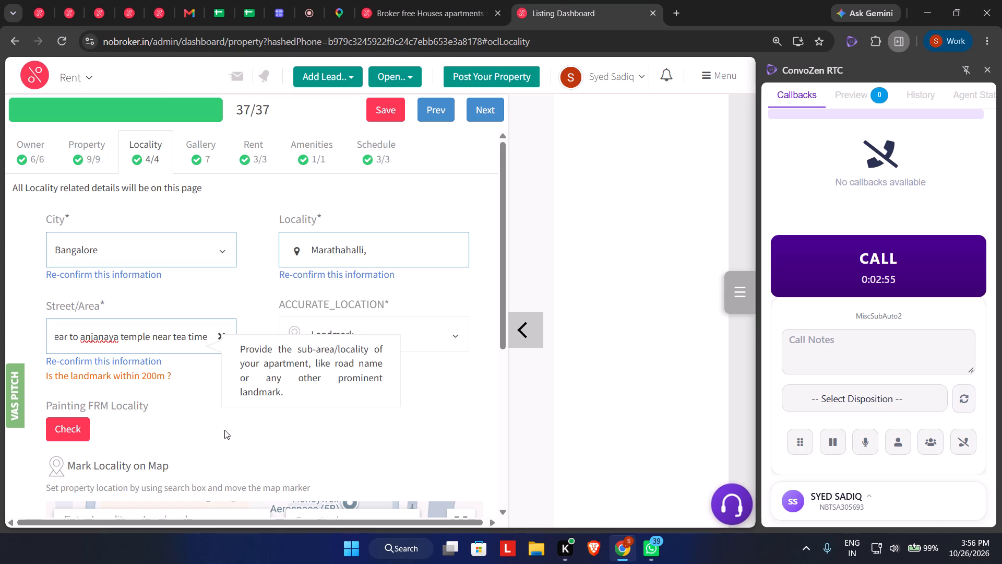
pyautogui.click(266, 426)
pyautogui.scroll(-3, 344, 401)
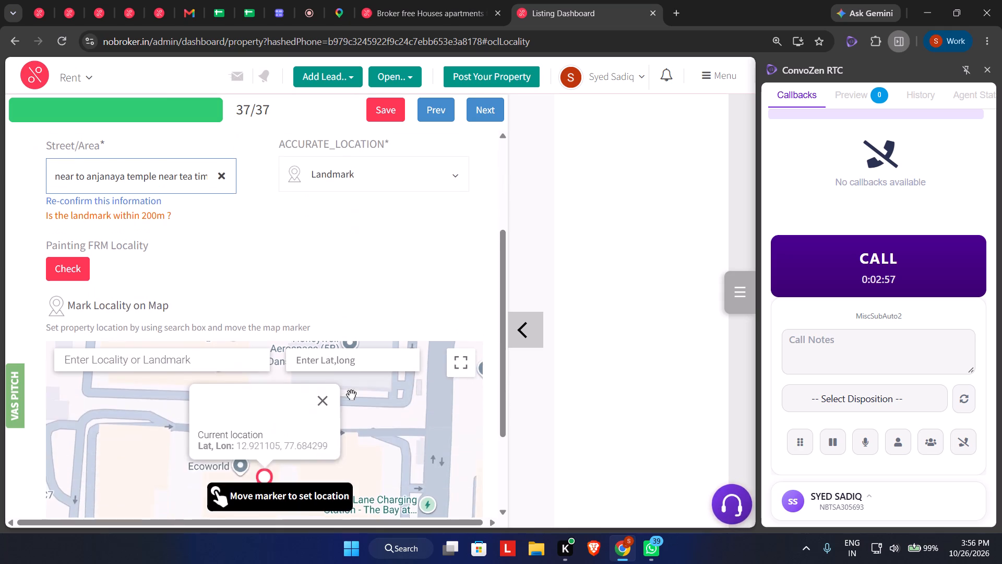
pyautogui.scroll(-1, 457, 431)
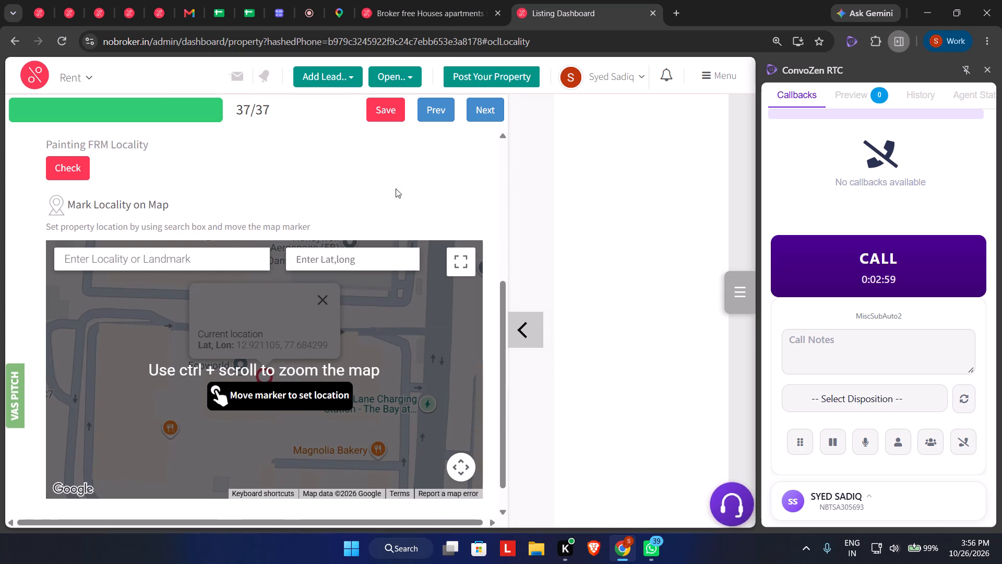
pyautogui.scroll(3, 348, 172)
pyautogui.scroll(3, 350, 338)
# Save the girls' PG listing and set its property state to Reactivation.
pyautogui.click(386, 113)
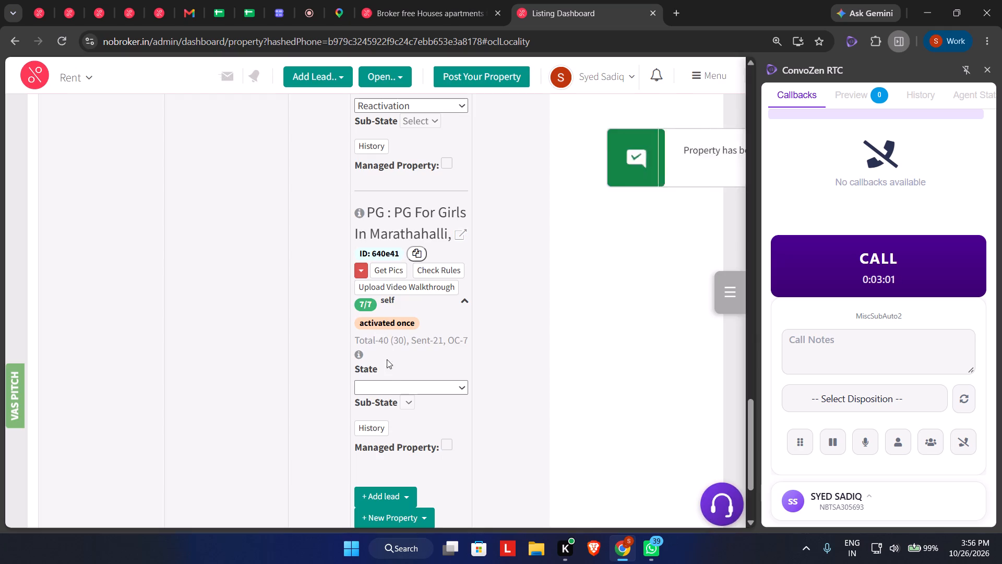
pyautogui.click(379, 384)
pyautogui.click(383, 243)
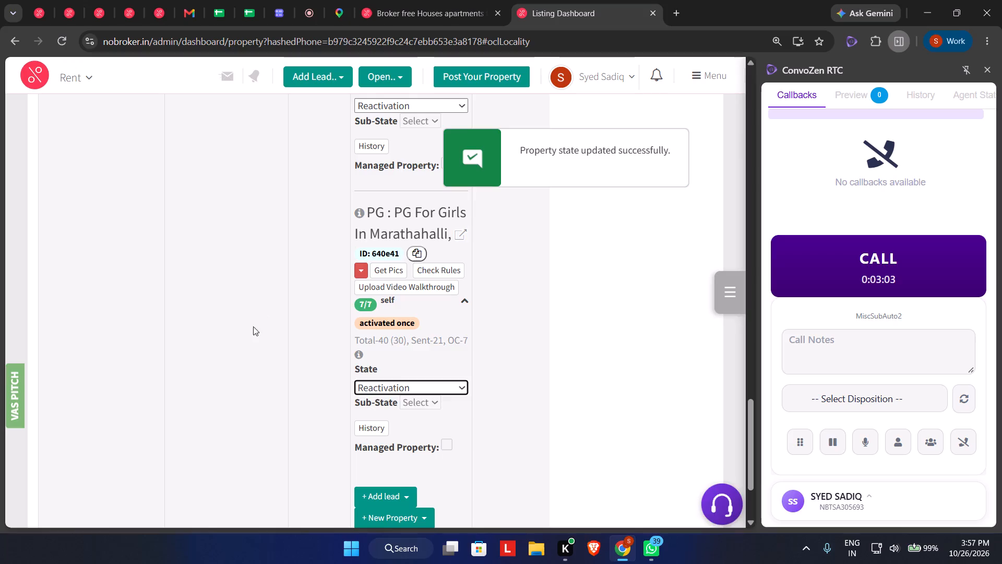
pyautogui.click(250, 350)
# Reload the owner's listings and examine the status of the boys' and girls' PG properties.
pyautogui.scroll(2, 236, 346)
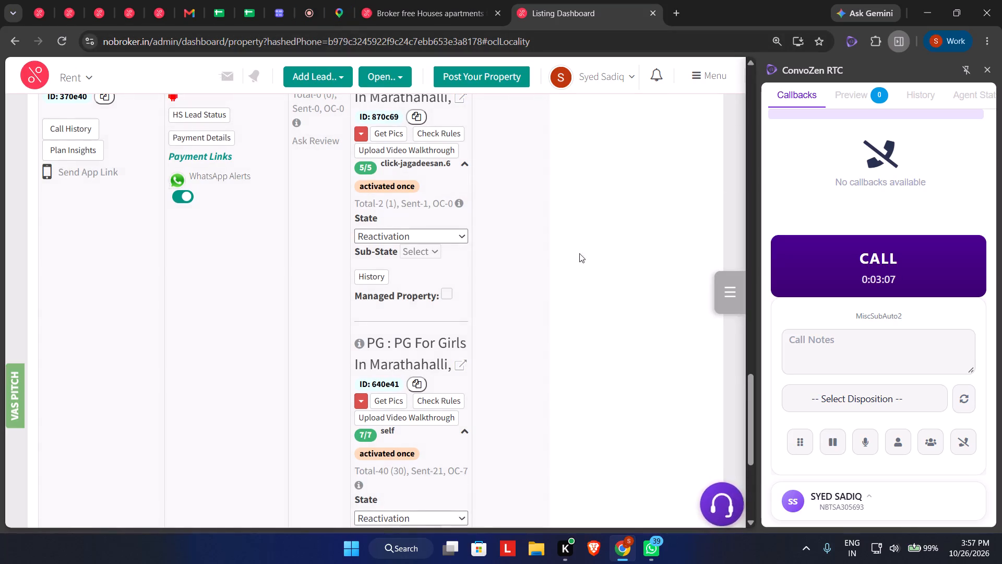
pyautogui.scroll(2, 590, 260)
pyautogui.scroll(-2, 591, 272)
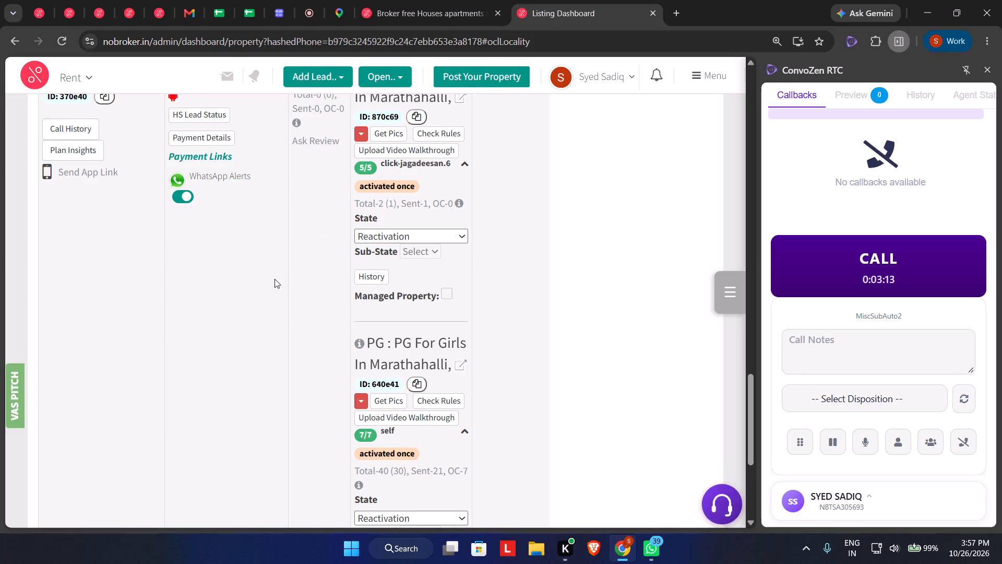
pyautogui.scroll(2, 263, 307)
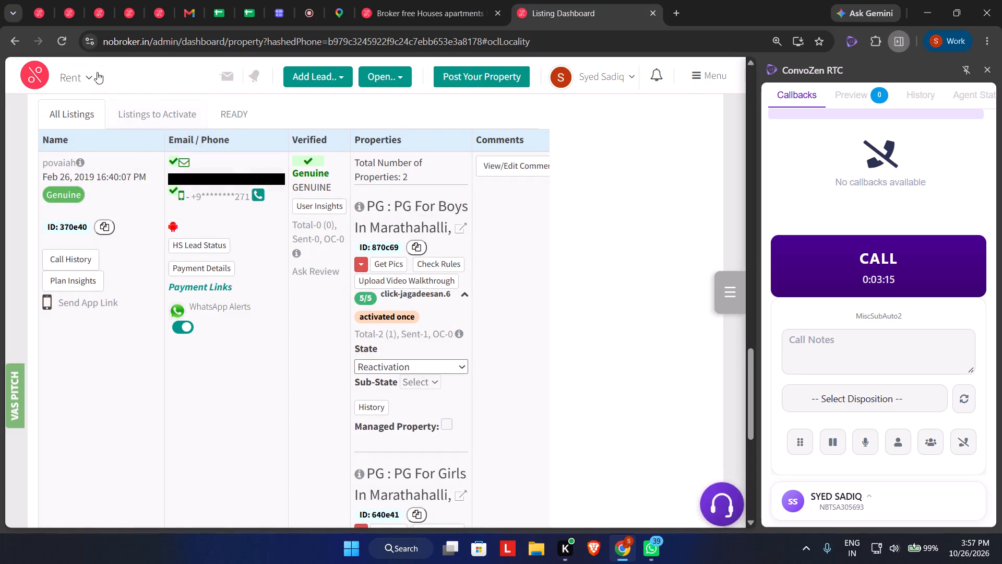
pyautogui.click(65, 44)
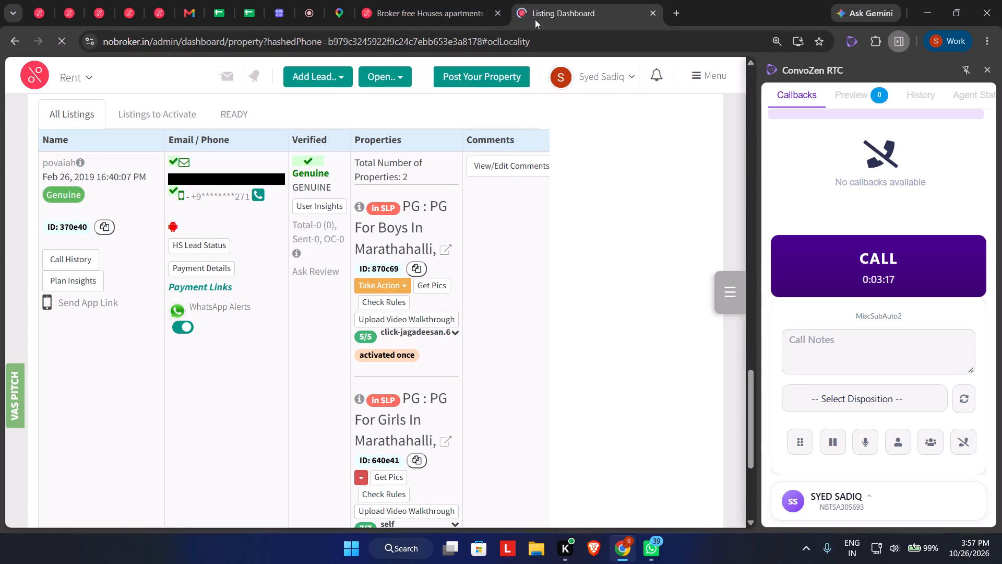
pyautogui.scroll(-3, 584, 162)
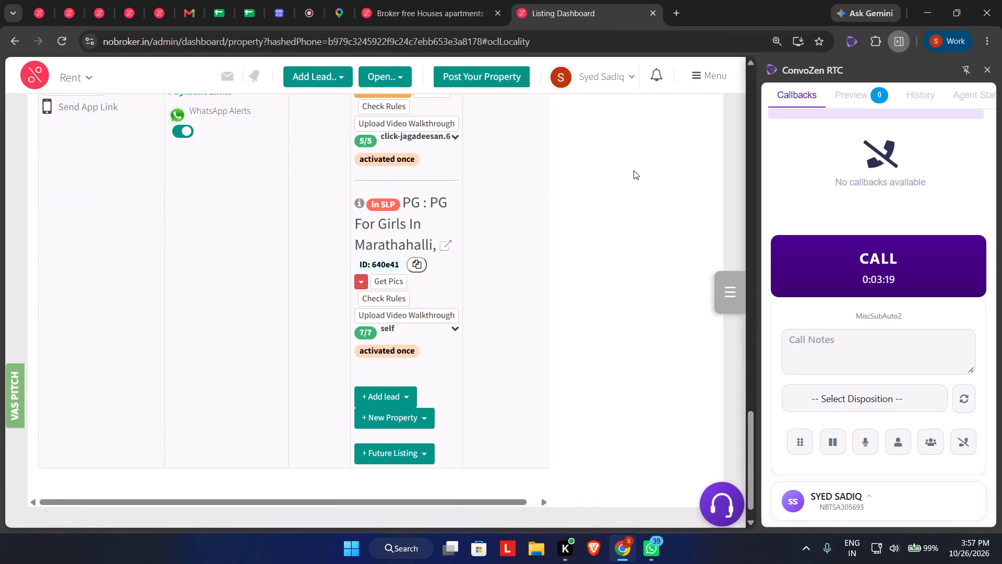
pyautogui.scroll(1, 622, 216)
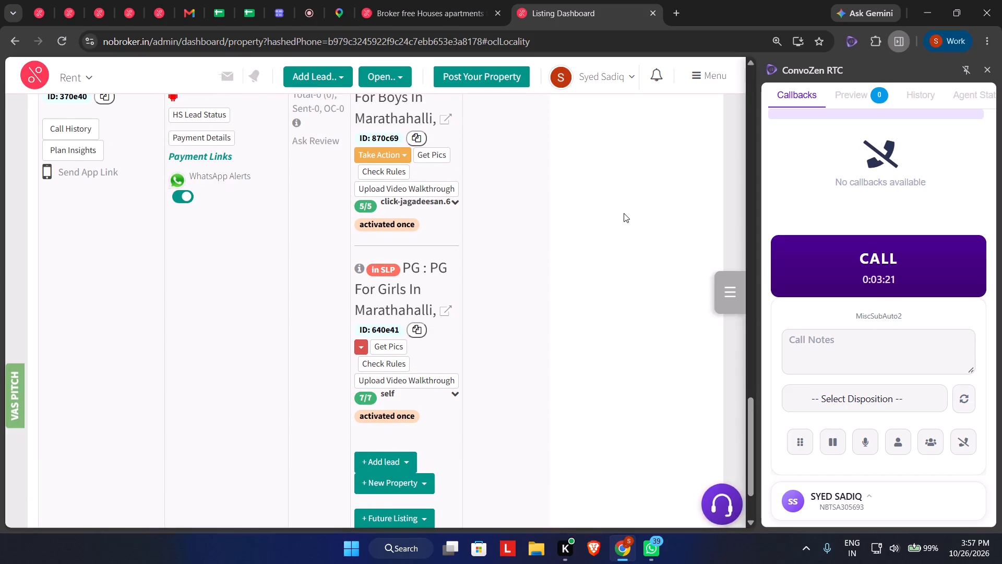
pyautogui.scroll(3, 624, 213)
pyautogui.scroll(-2, 605, 221)
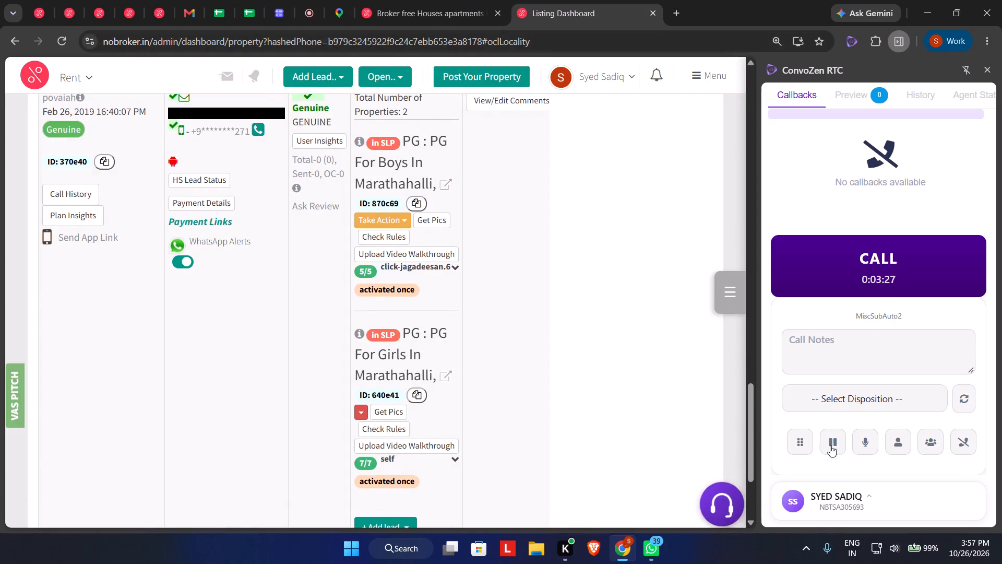
# End the call with the PG owner.
pyautogui.click(970, 451)
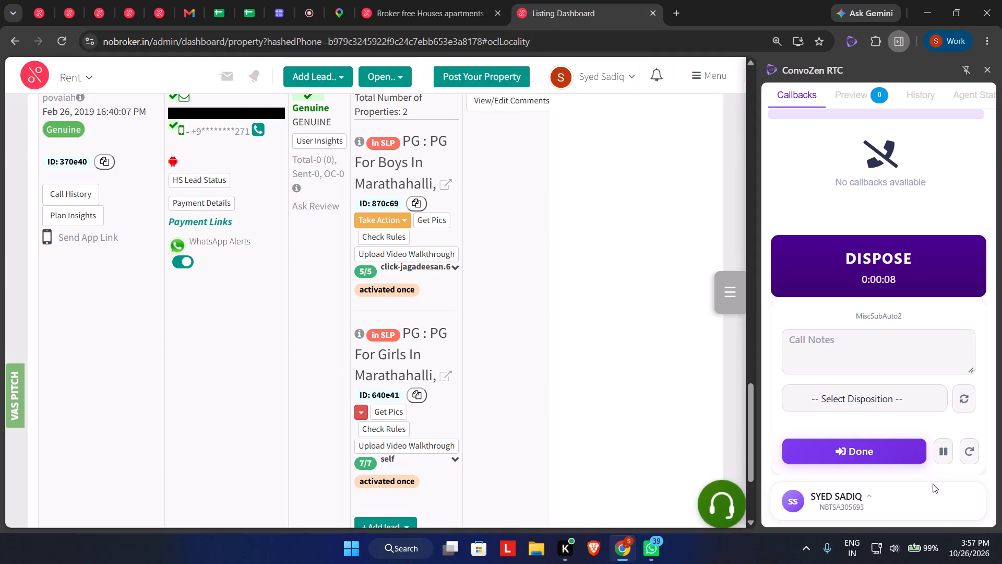
# Reopen the PG For Girls In Marathahalli listing for editing and clear the owner's secondary number.
pyautogui.scroll(-1, 515, 382)
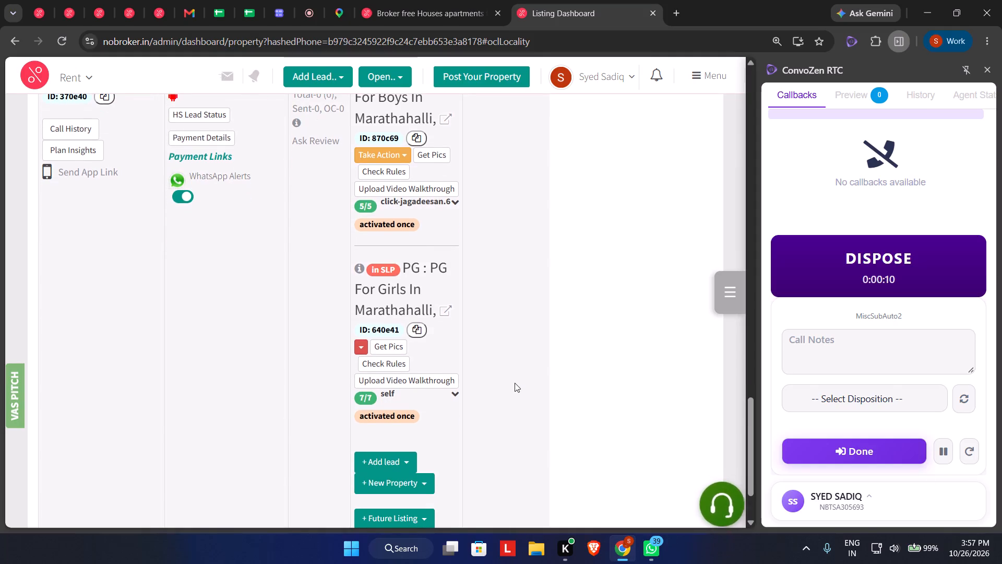
pyautogui.scroll(2, 415, 313)
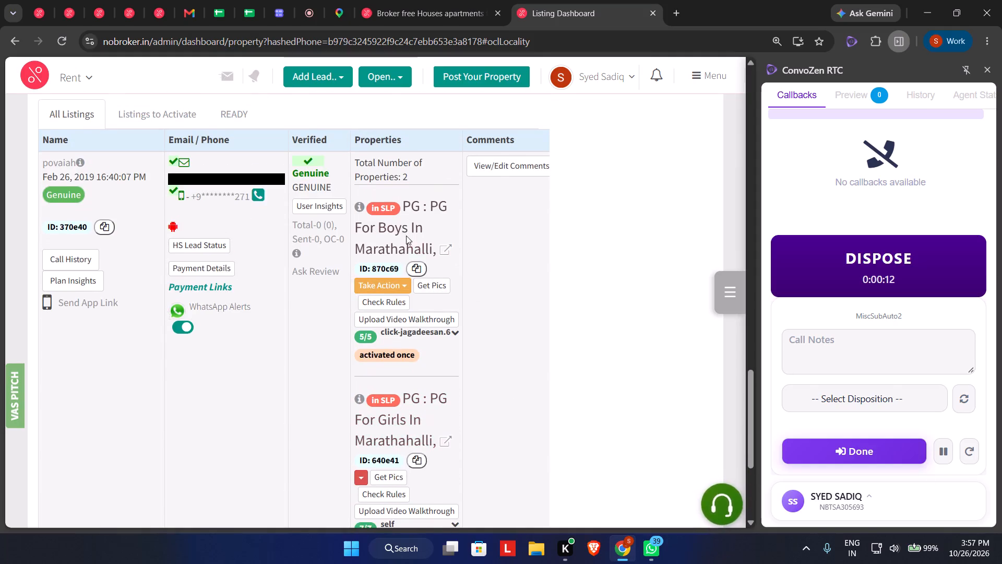
pyautogui.scroll(-2, 459, 381)
pyautogui.scroll(2, 459, 375)
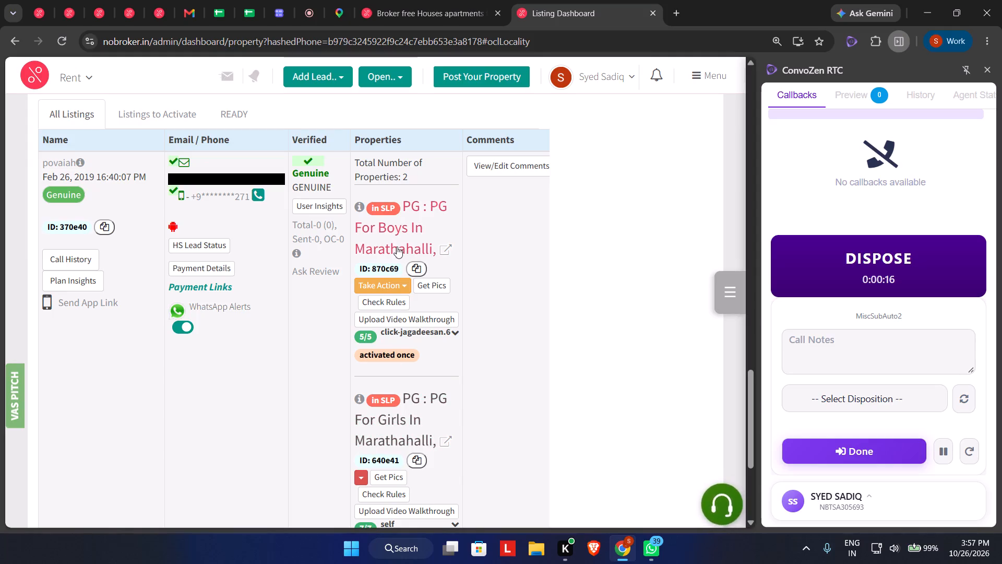
pyautogui.click(384, 428)
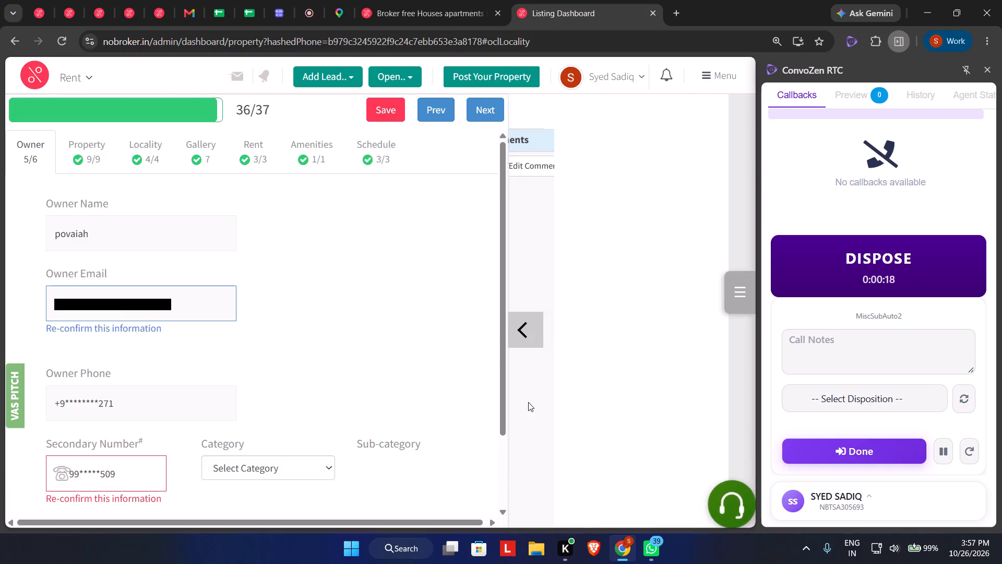
pyautogui.moveTo(131, 466); pyautogui.dragTo(27, 460)
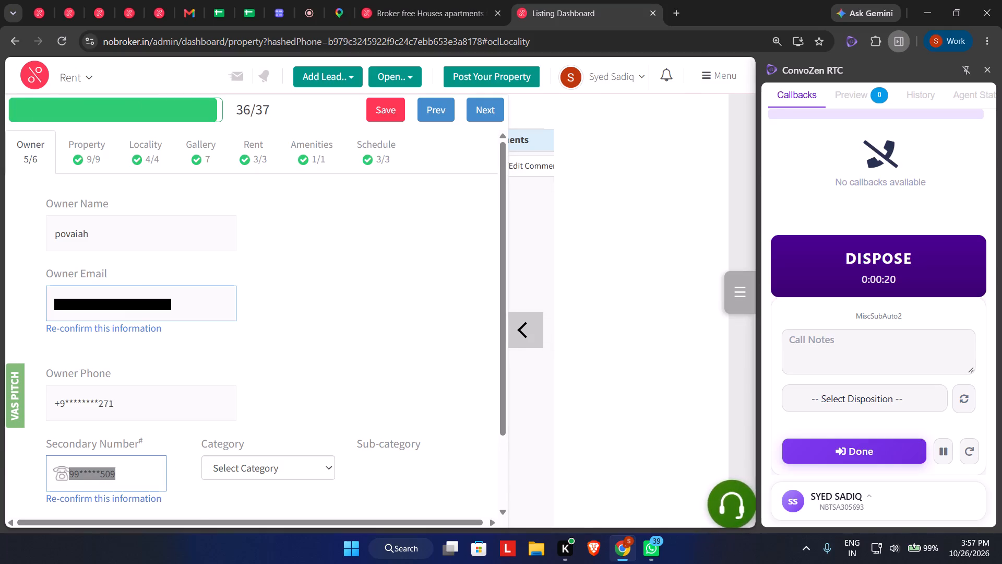
# Clear the secondary number, set the girls' PG listing's Available From date to 26-10-2026, and save the property.
pyautogui.press('BackSpace')
pyautogui.click(269, 156)
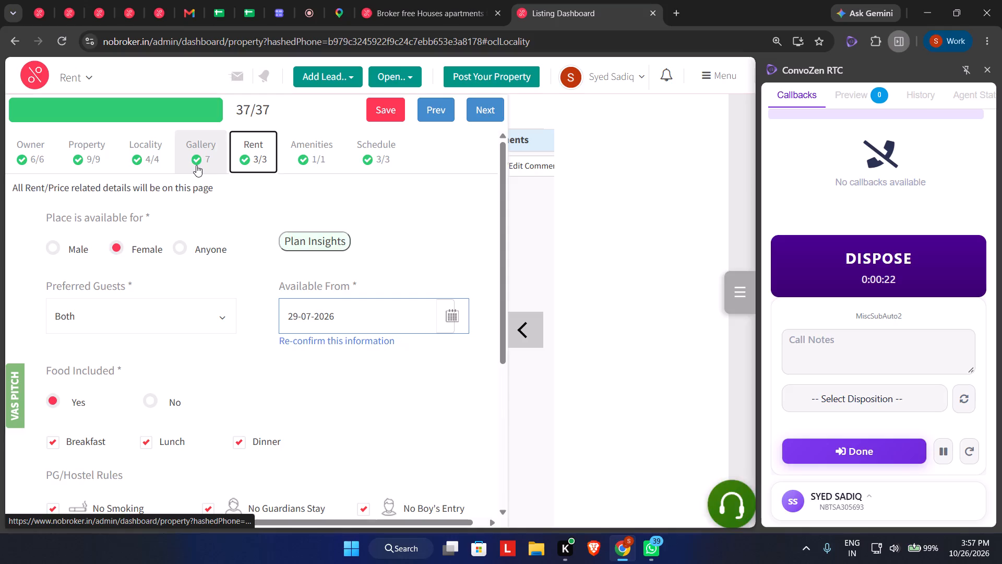
pyautogui.click(426, 316)
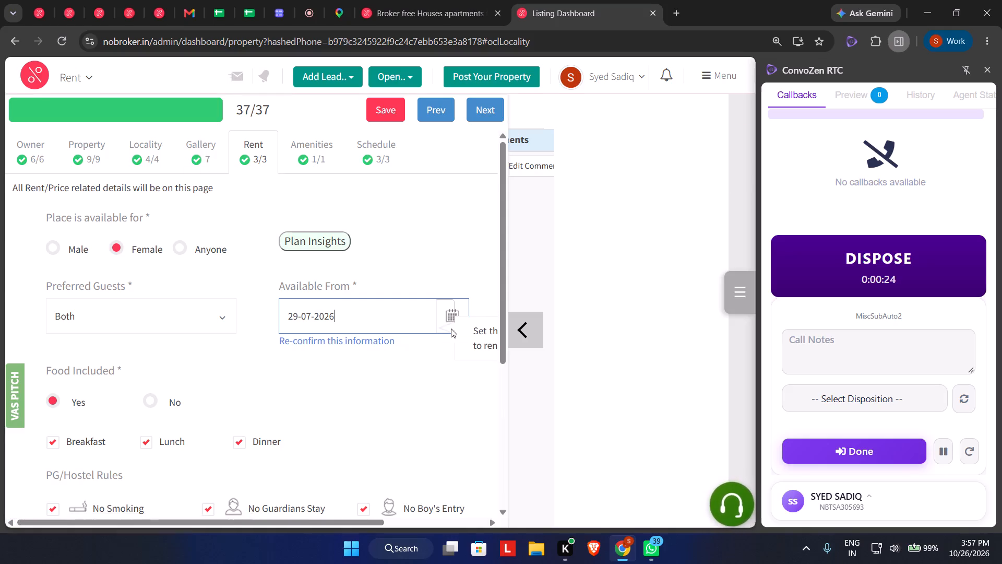
pyautogui.click(445, 316)
pyautogui.click(325, 266)
pyautogui.click(395, 394)
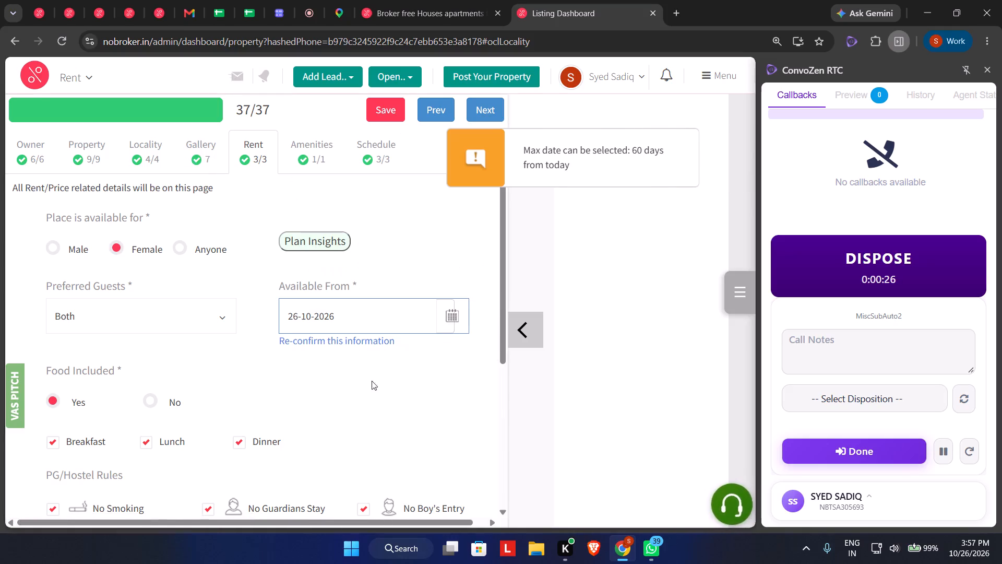
pyautogui.click(395, 117)
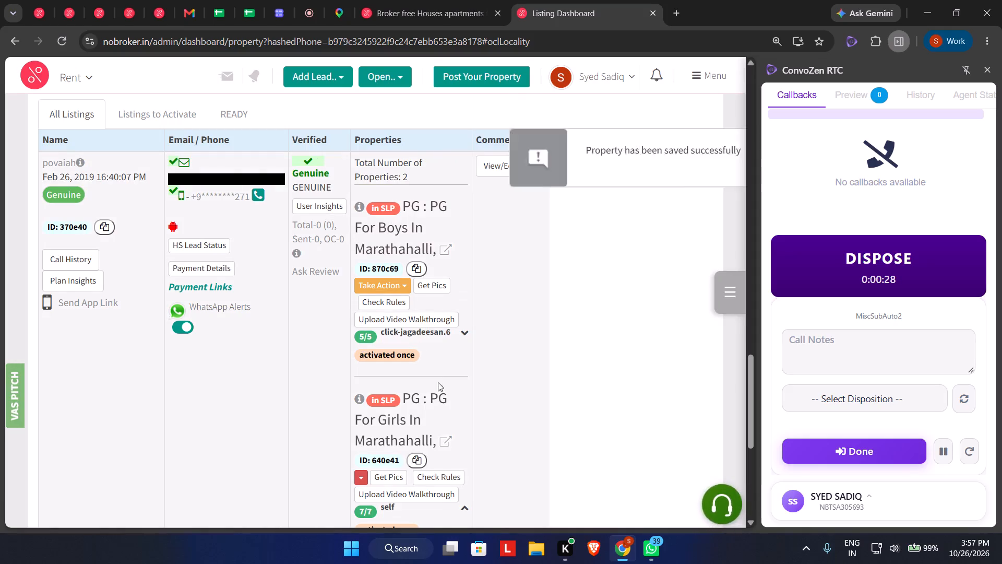
# Examine the owner's boys' and girls' PG listings and the State options of the girls' PG.
pyautogui.scroll(-2, 472, 414)
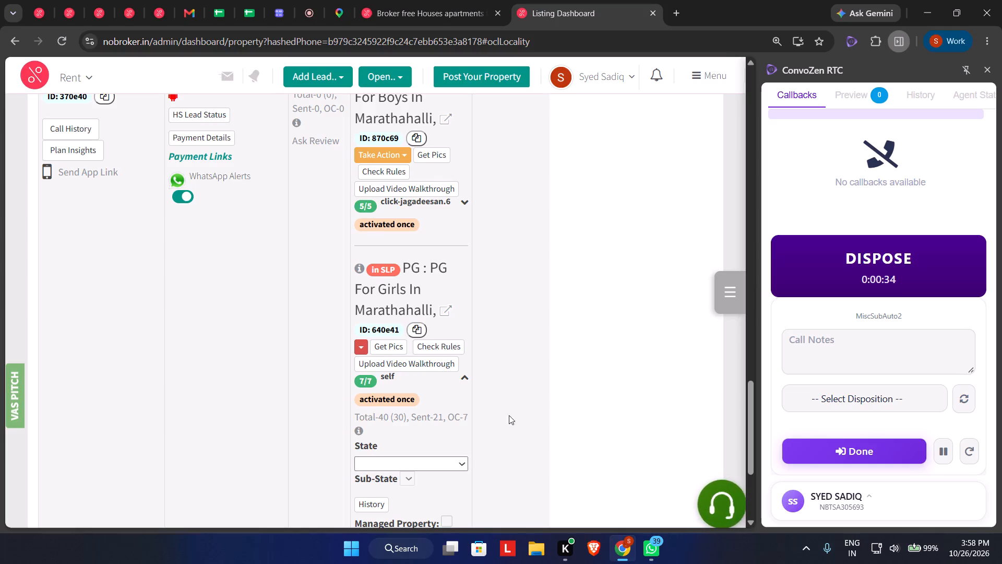
pyautogui.scroll(1, 521, 407)
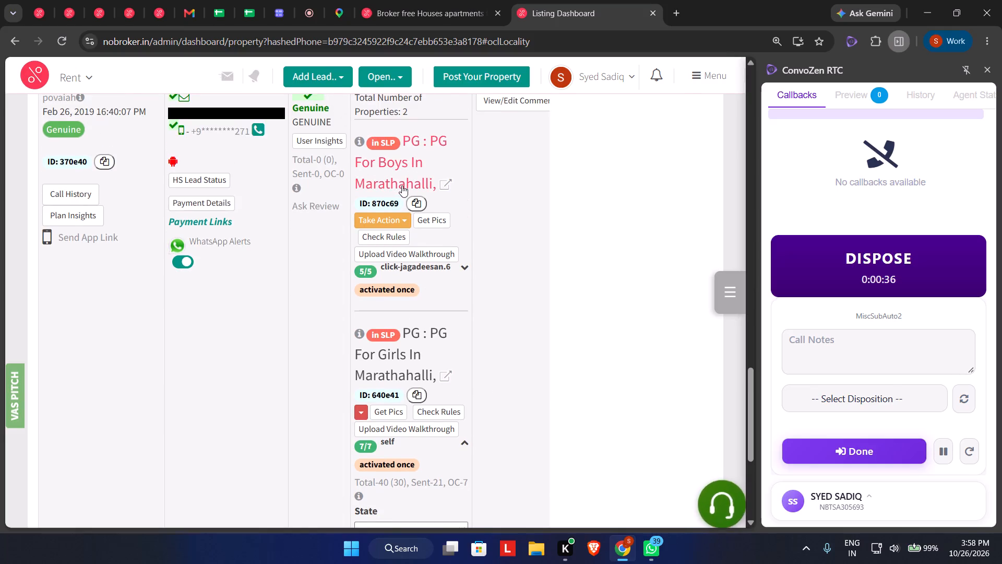
pyautogui.scroll(-2, 530, 418)
pyautogui.scroll(4, 518, 418)
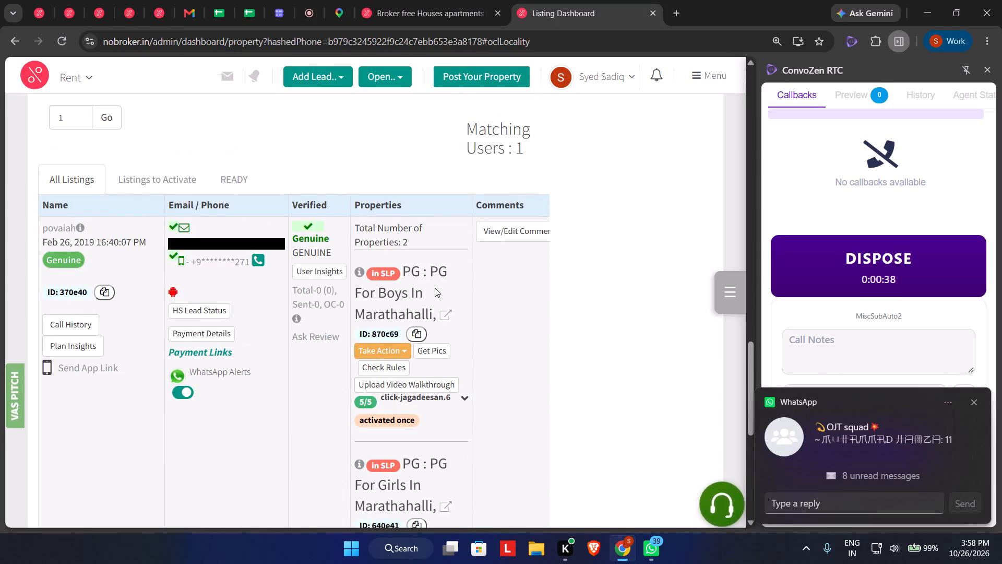
pyautogui.scroll(-3, 531, 363)
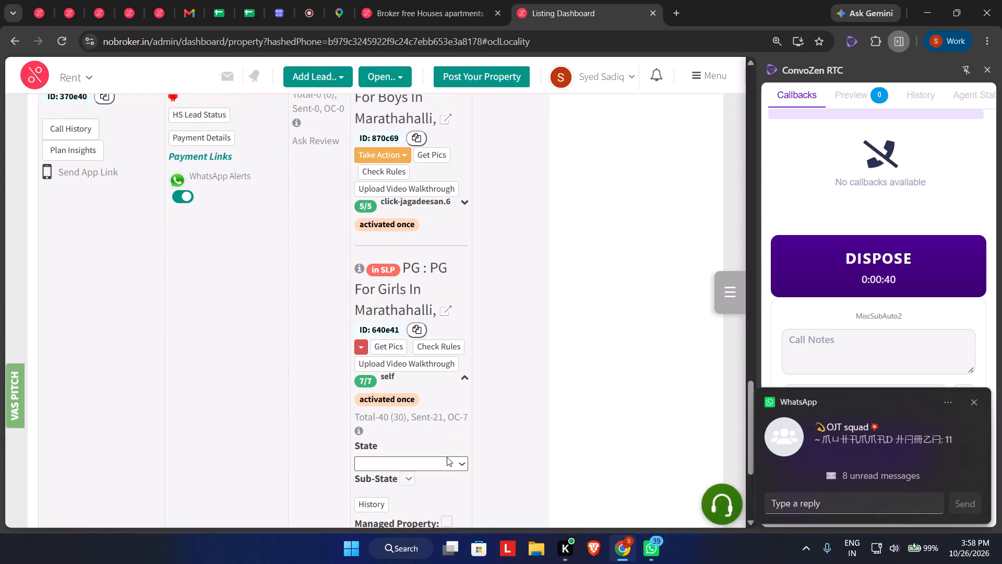
pyautogui.click(448, 464)
pyautogui.click(565, 374)
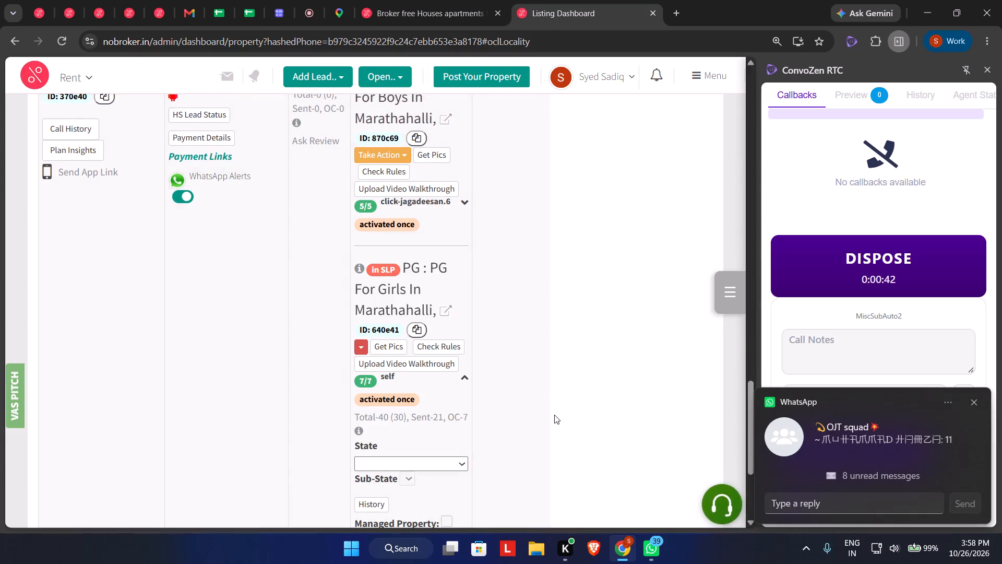
# Reopen the PG For Girls In Marathahalli listing, clear the owner's secondary number, and go to its Gallery section.
pyautogui.scroll(2, 552, 419)
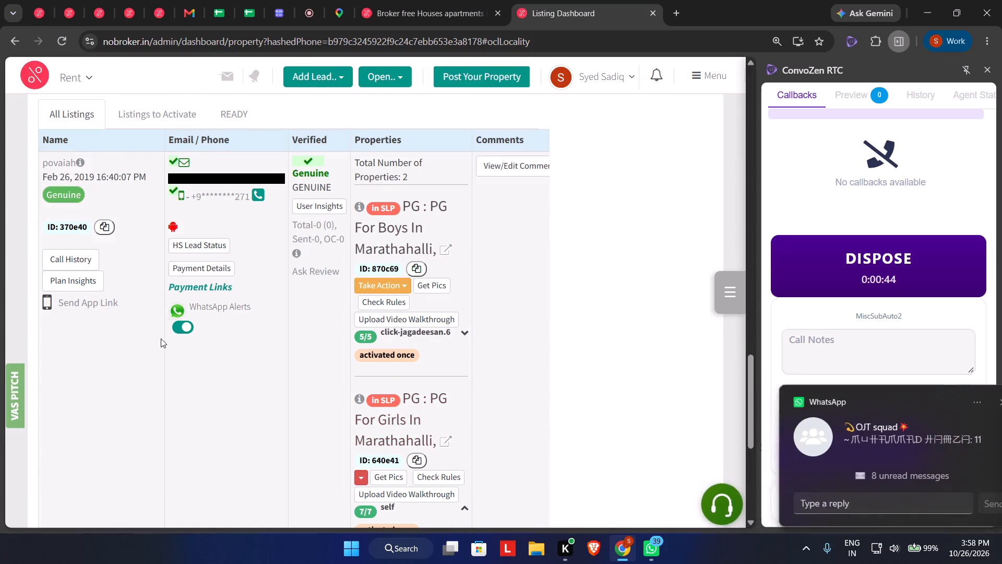
pyautogui.click(388, 422)
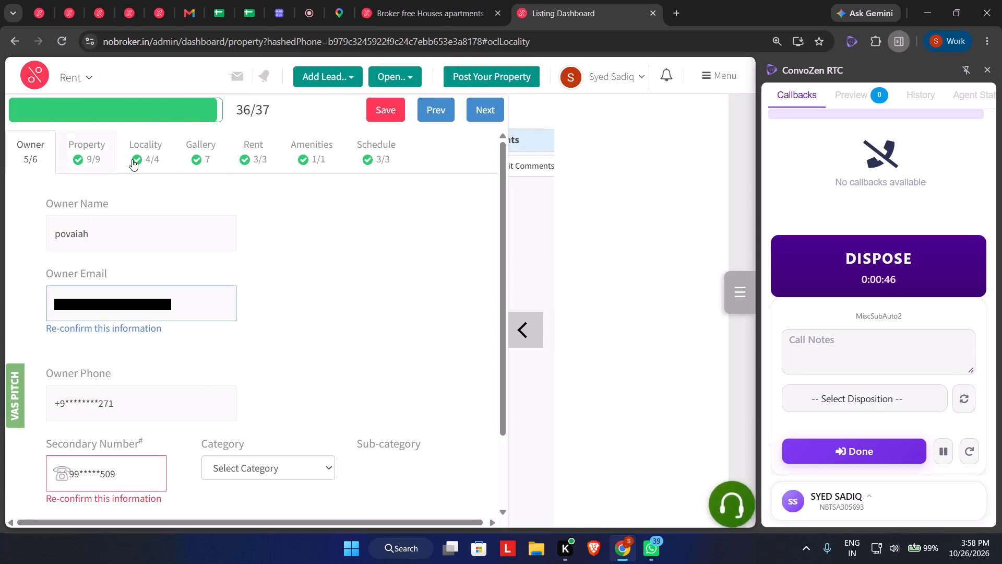
pyautogui.moveTo(123, 480); pyautogui.dragTo(64, 477)
pyautogui.press('BackSpace')
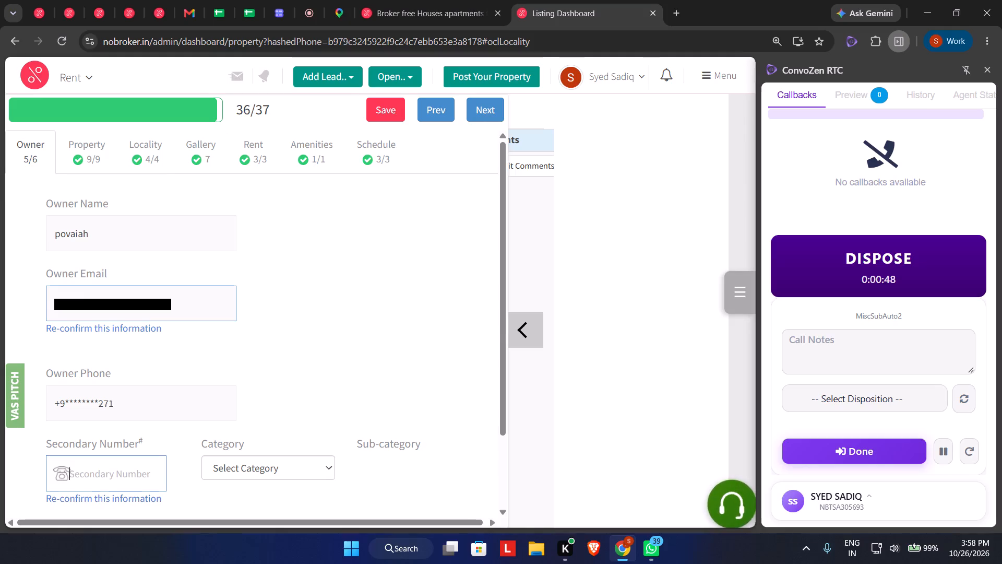
pyautogui.click(378, 363)
pyautogui.click(196, 160)
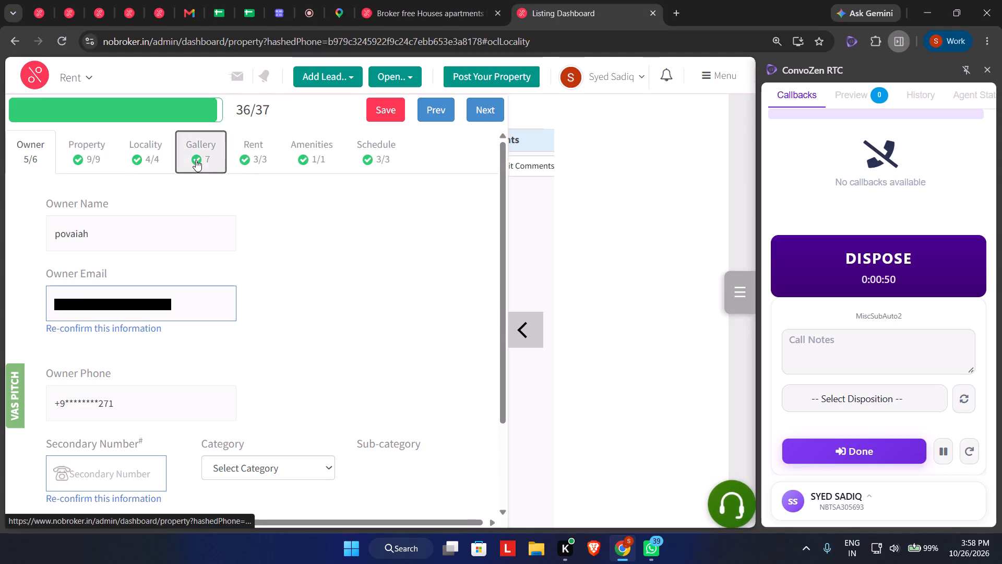
# Review the girls' PG room details, street/area landmark and marked map location once more.
pyautogui.click(91, 151)
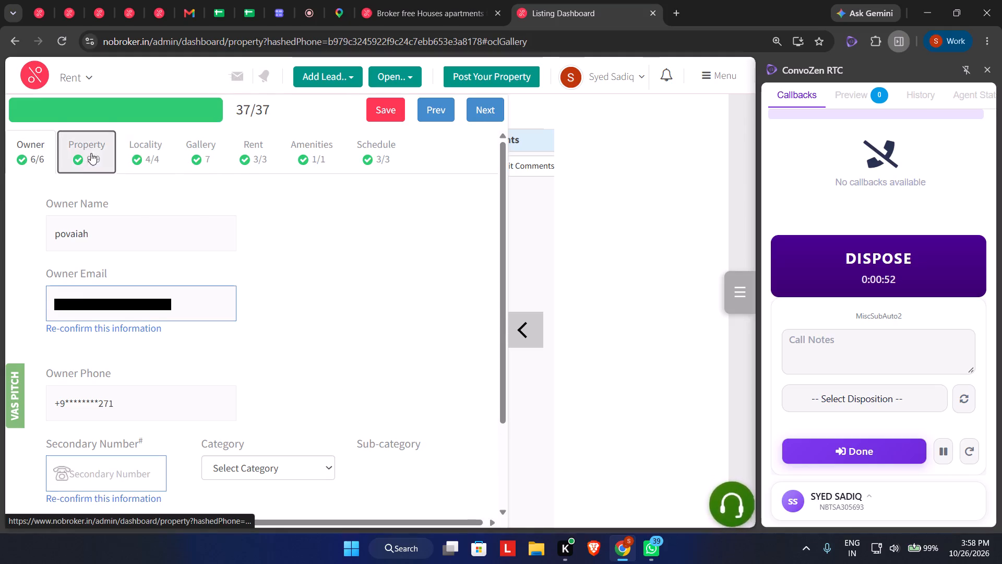
pyautogui.click(140, 149)
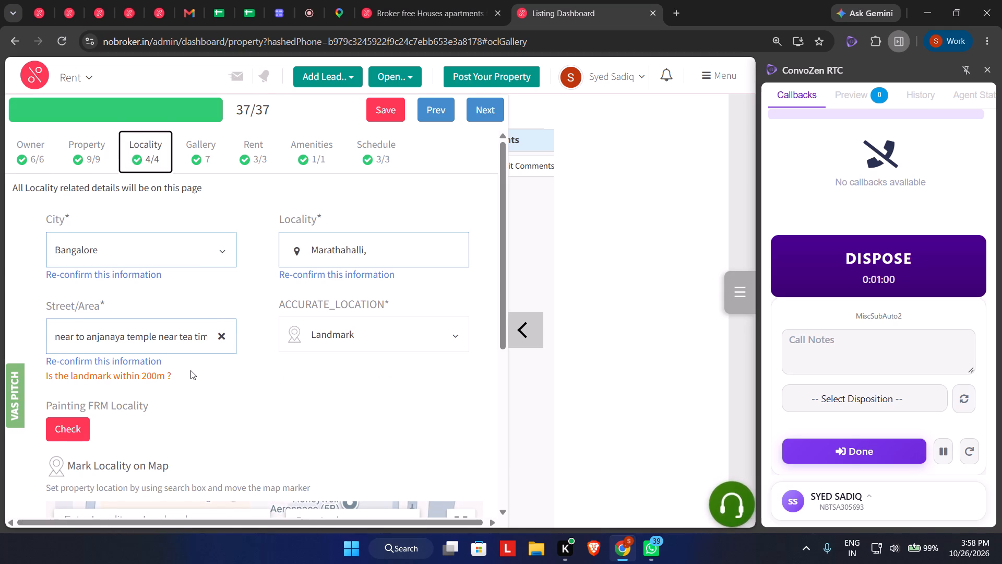
pyautogui.scroll(-4, 199, 369)
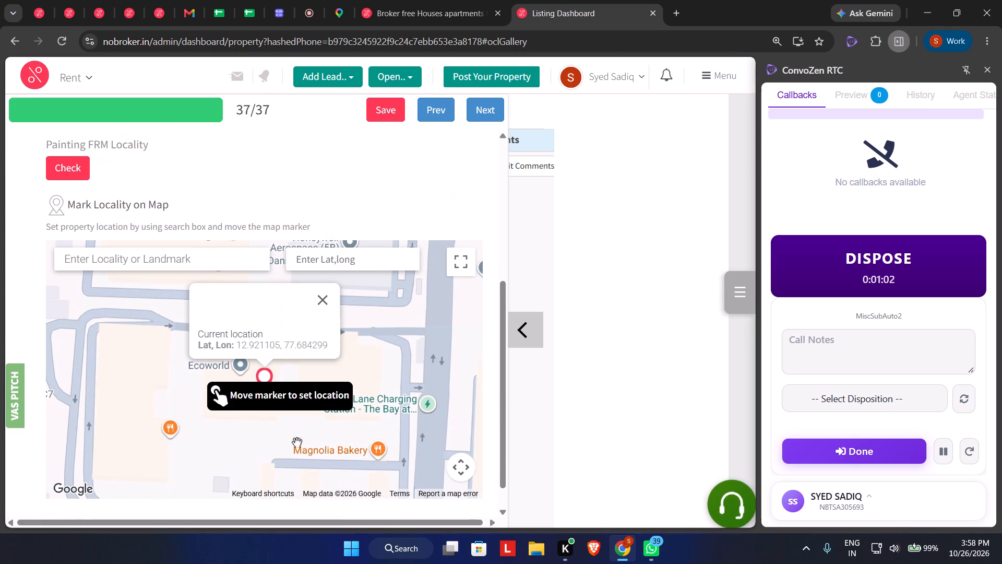
pyautogui.scroll(2, 377, 402)
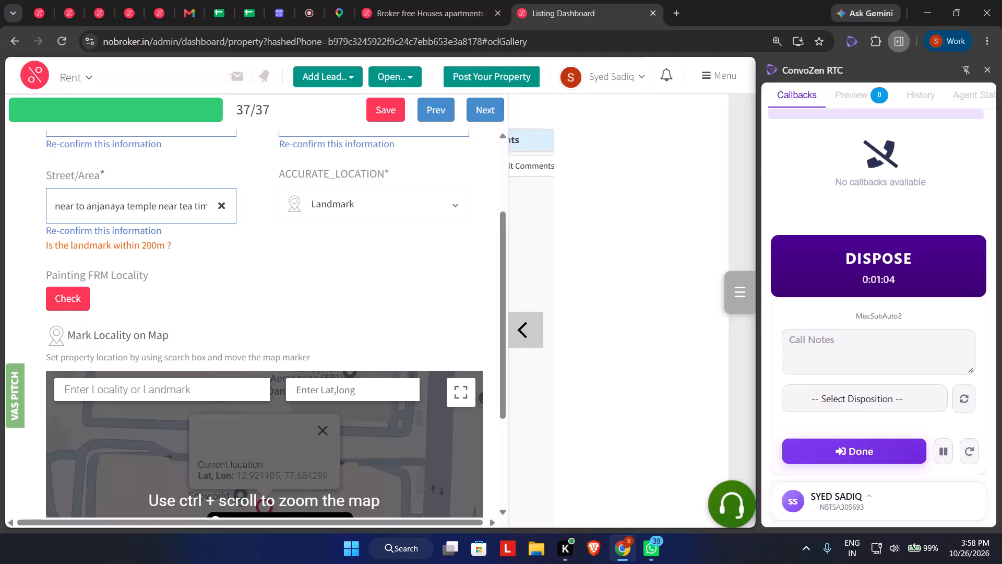
pyautogui.scroll(5, 312, 373)
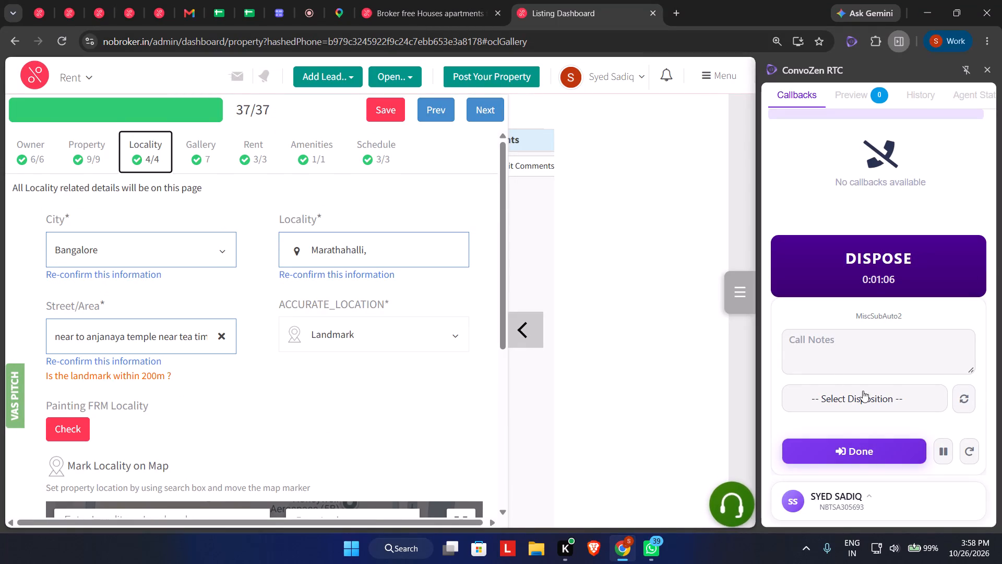
# Set the call disposition to Click Calling, then Converted, and open the third-level disposition choices.
pyautogui.click(878, 398)
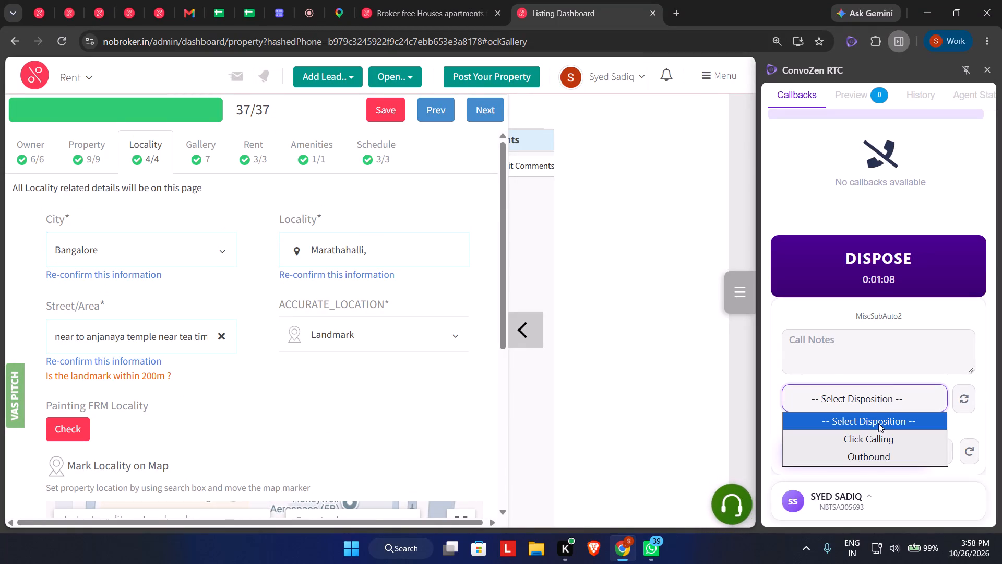
pyautogui.click(855, 440)
pyautogui.click(853, 413)
pyautogui.click(854, 399)
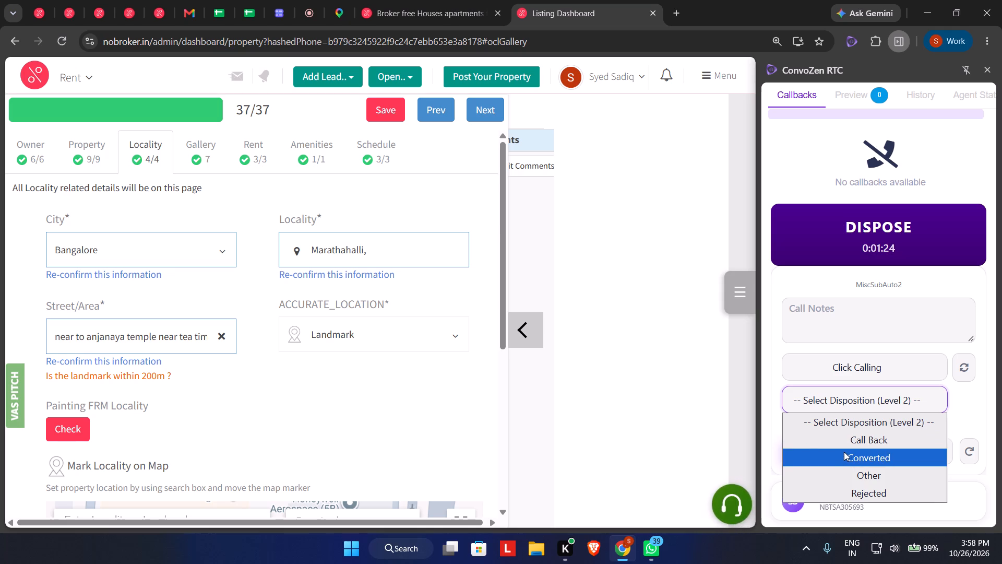
pyautogui.click(844, 452)
pyautogui.click(835, 387)
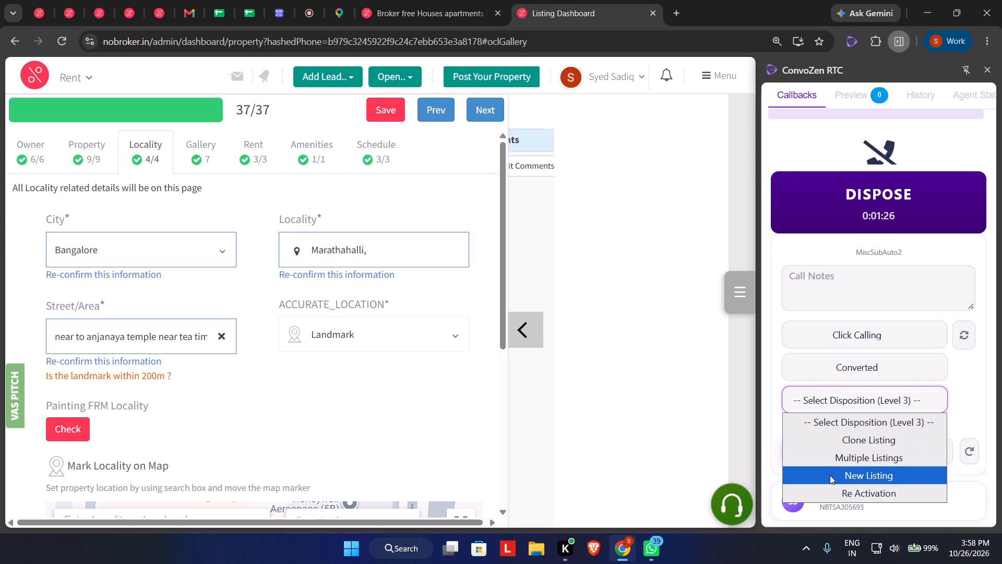
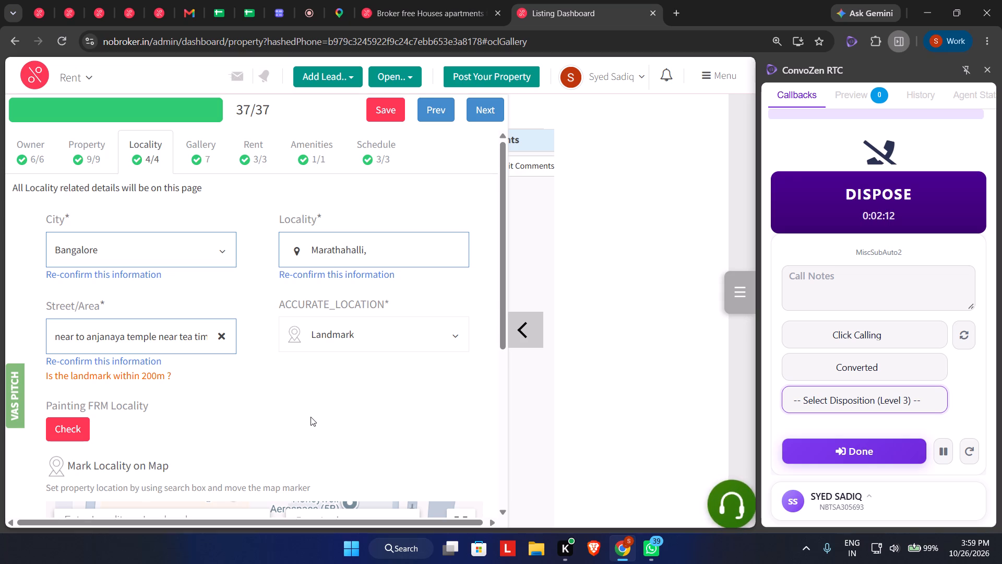
# Close the girls' PG edit form after checking its map location, set that listing's state to Reactivation, and reload the owner's listings.
pyautogui.scroll(-5, 310, 424)
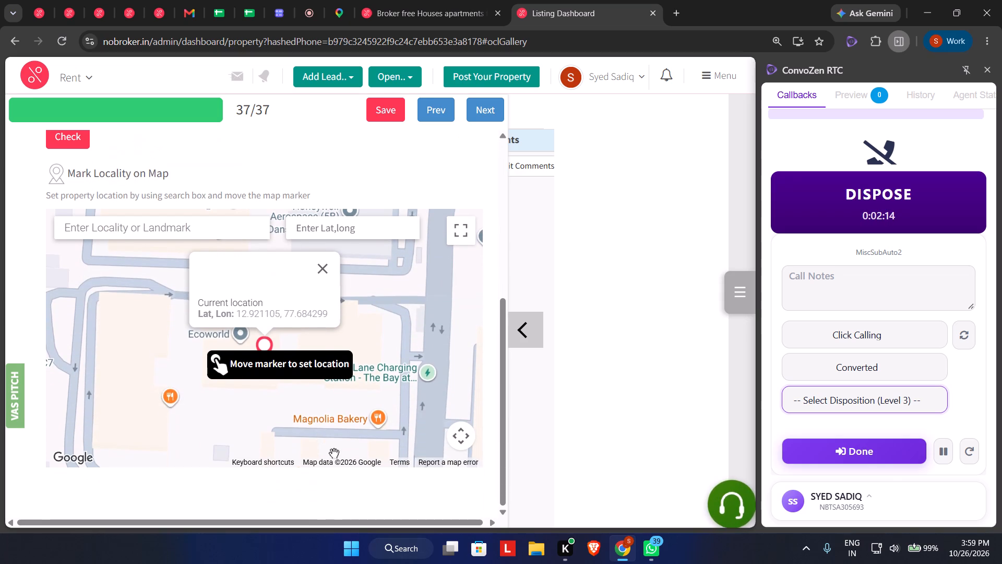
pyautogui.scroll(6, 388, 423)
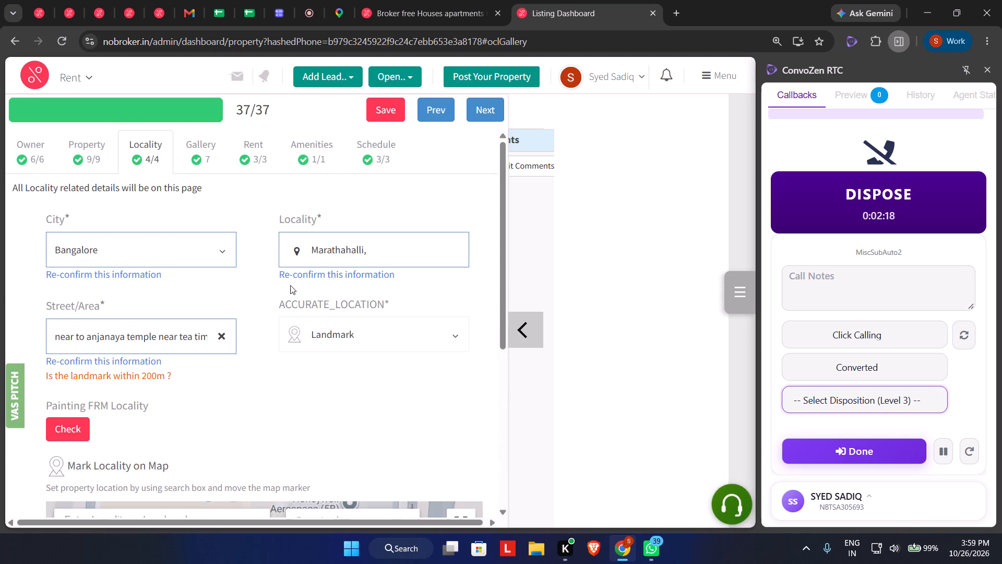
pyautogui.click(532, 337)
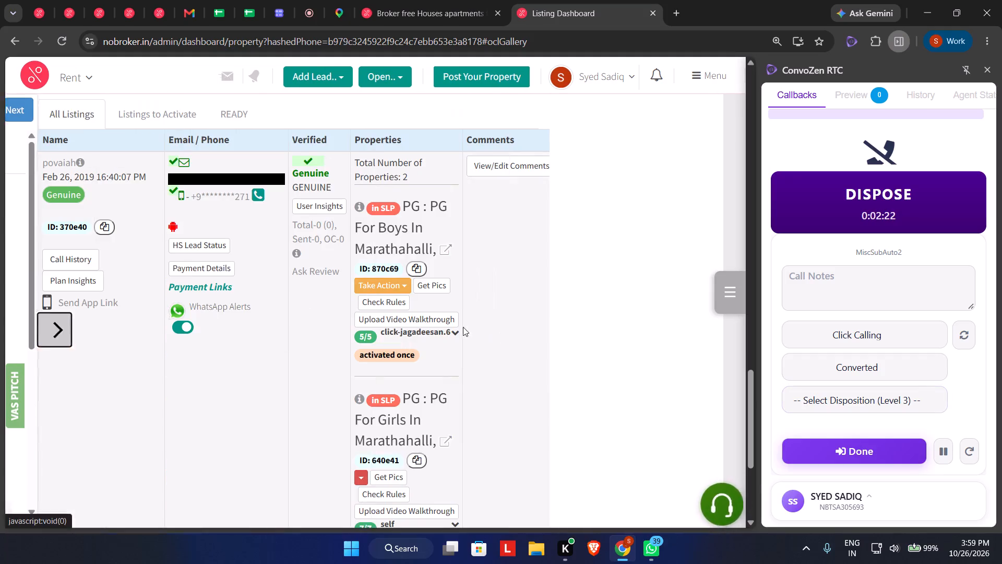
pyautogui.scroll(-1, 431, 354)
pyautogui.scroll(-2, 394, 450)
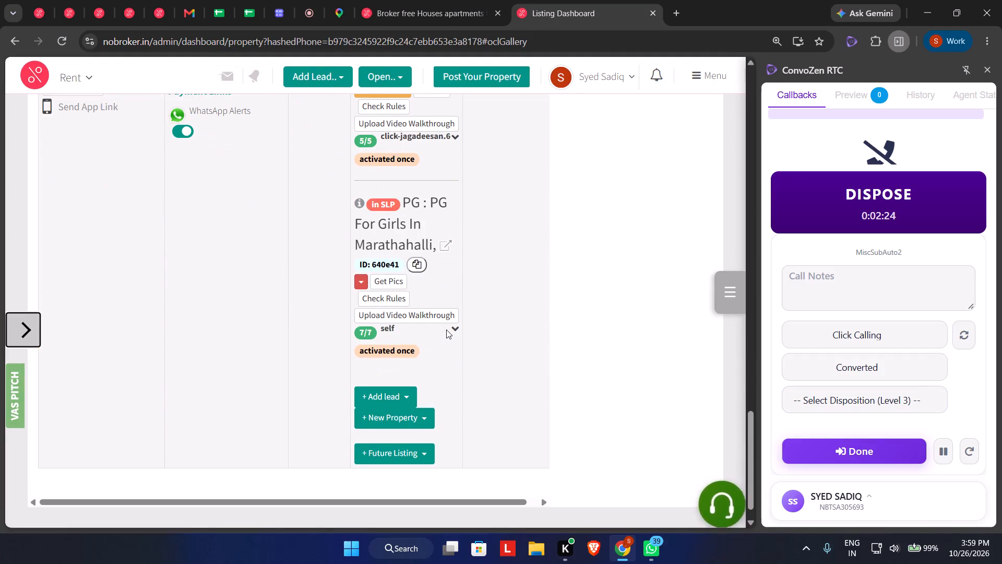
pyautogui.click(449, 329)
pyautogui.click(427, 397)
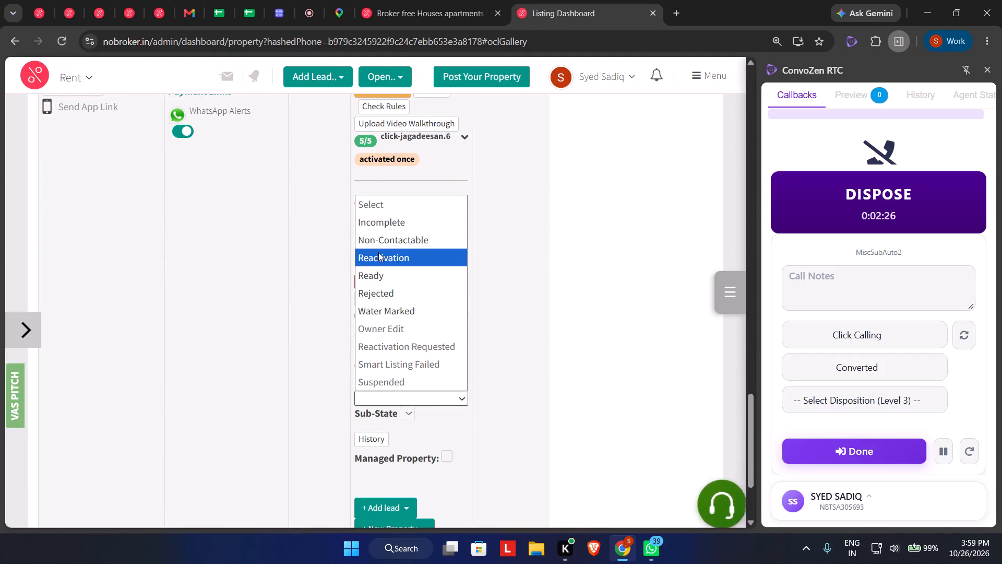
pyautogui.click(380, 257)
pyautogui.click(639, 349)
pyautogui.scroll(3, 140, 171)
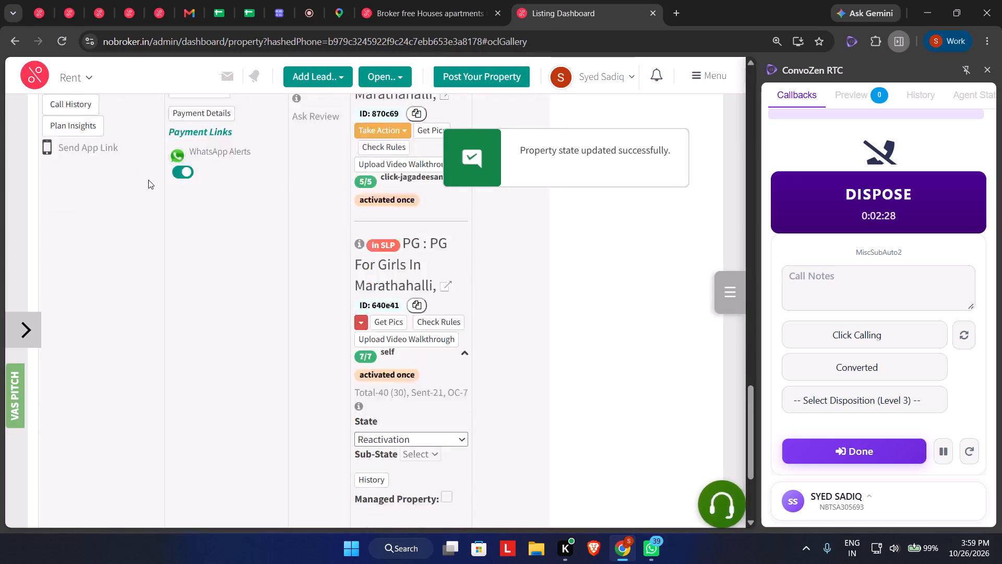
pyautogui.click(55, 40)
pyautogui.scroll(-1, 280, 286)
# Choose Multiple Listings as the third-level disposition and submit the call's disposal.
pyautogui.click(872, 406)
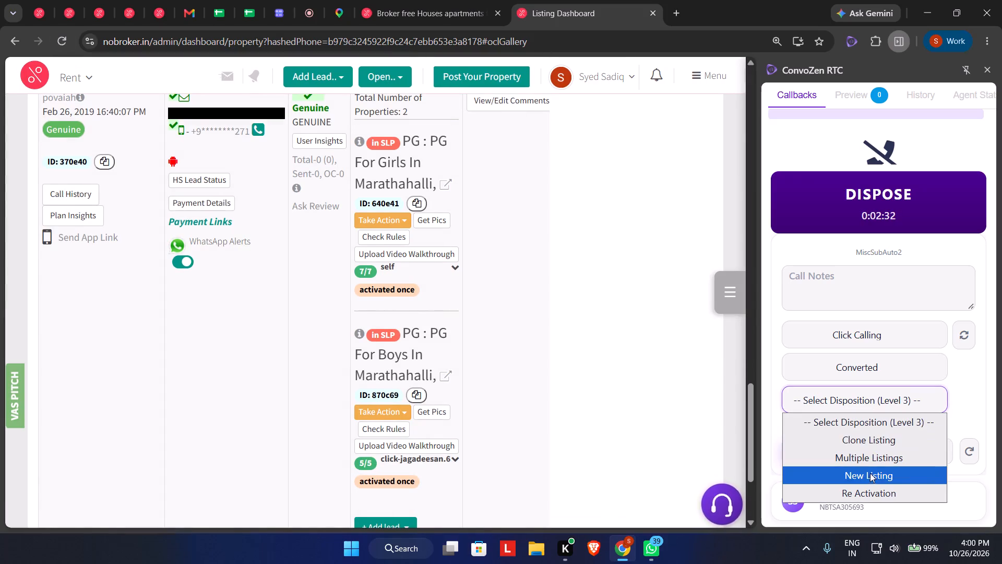
pyautogui.click(873, 457)
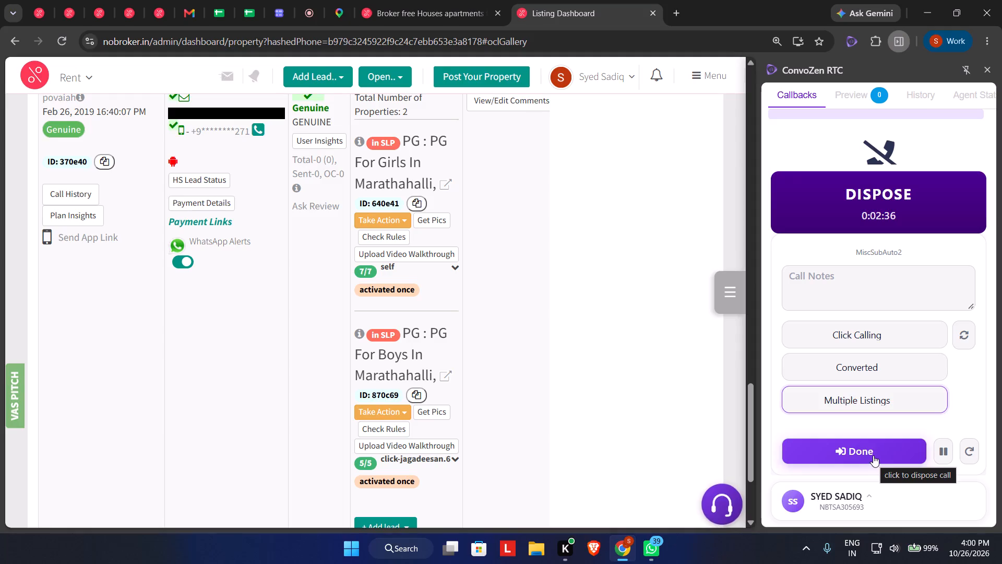
pyautogui.click(874, 454)
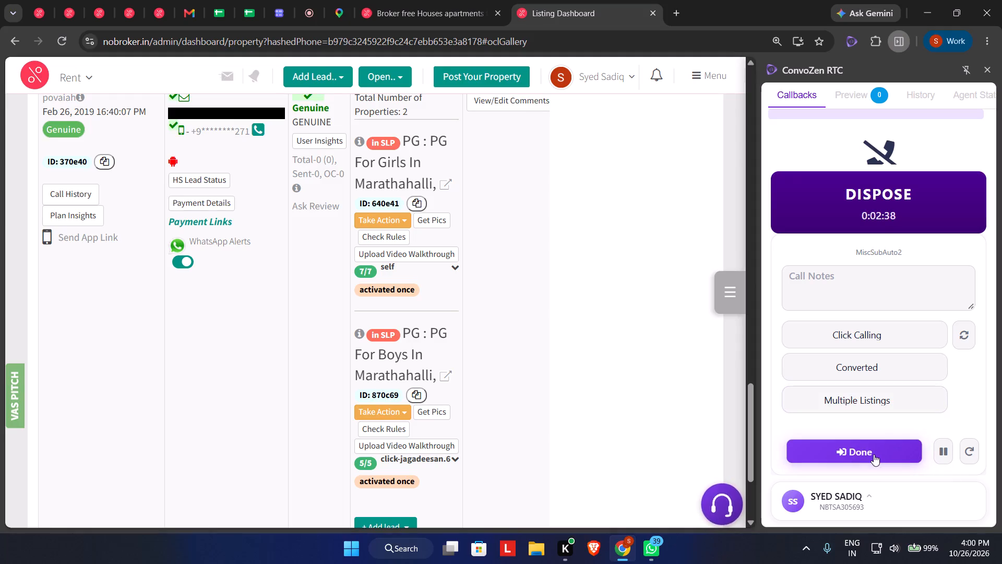
pyautogui.click(874, 454)
# Open the dialler's call history and check the most recent call's entry and duration.
pyautogui.click(923, 100)
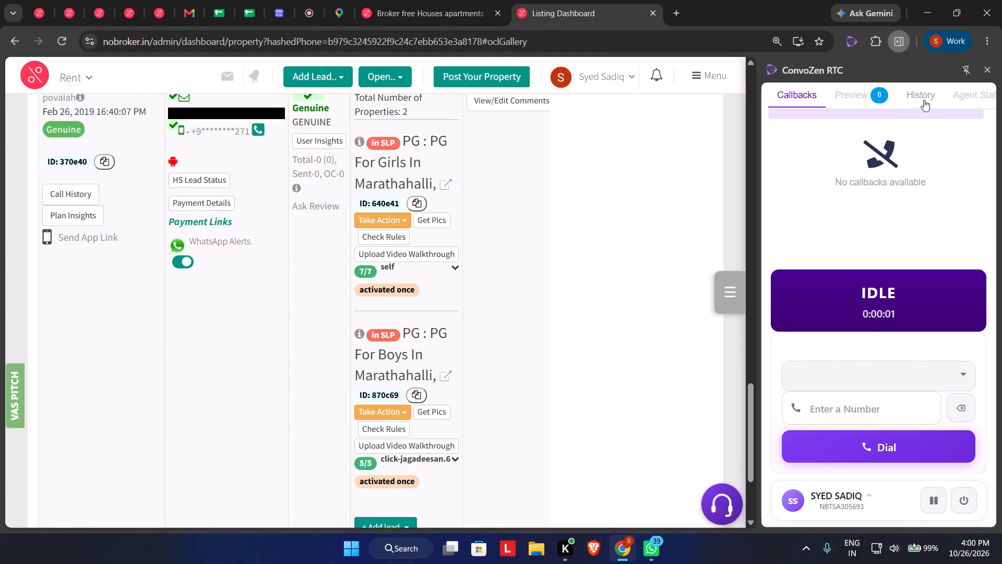
pyautogui.click(778, 156)
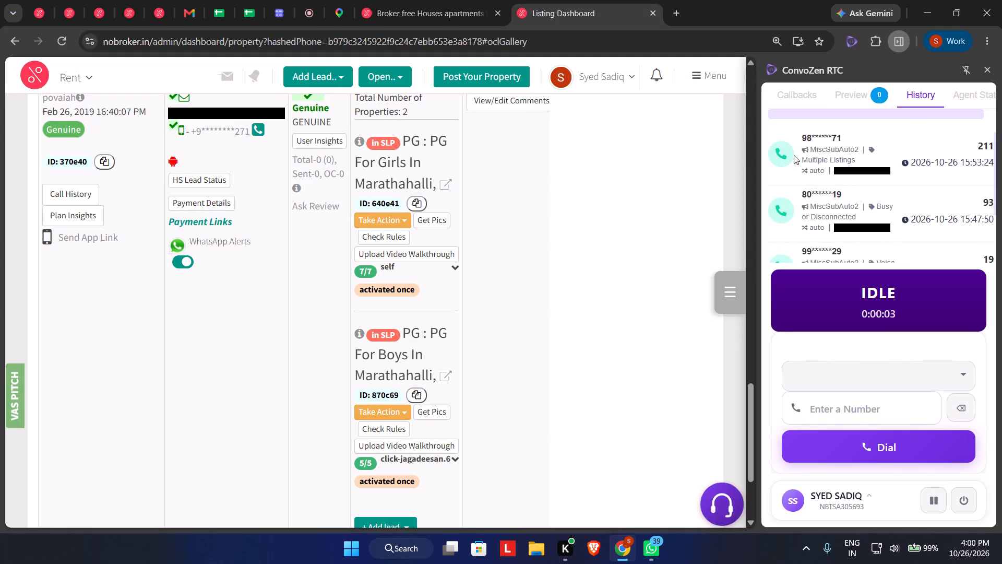
pyautogui.click(821, 139)
pyautogui.click(804, 135)
pyautogui.click(973, 144)
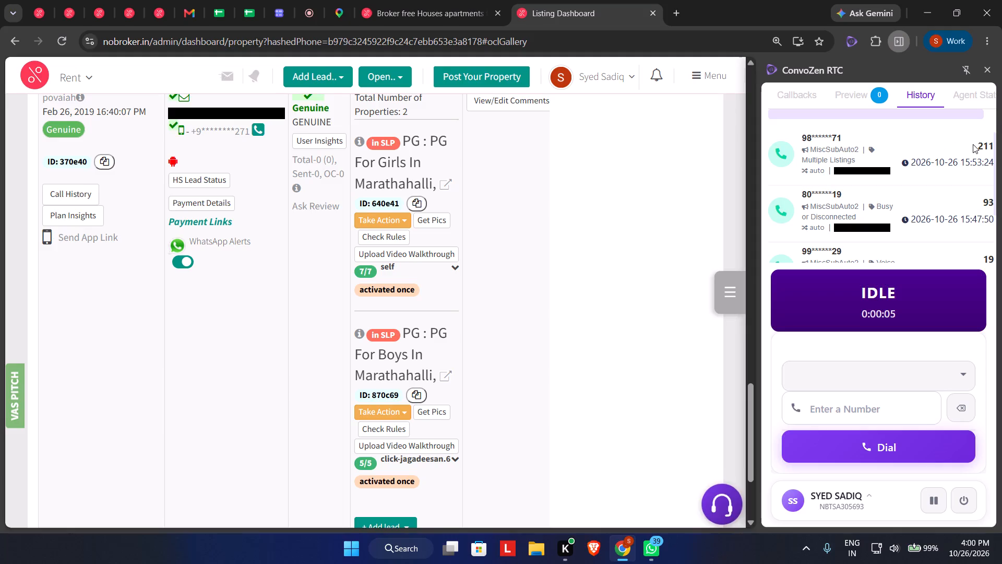
pyautogui.doubleClick(810, 135)
# Set the PG owner's reactivation lead state to Converted on the leads page.
pyautogui.click(416, 0)
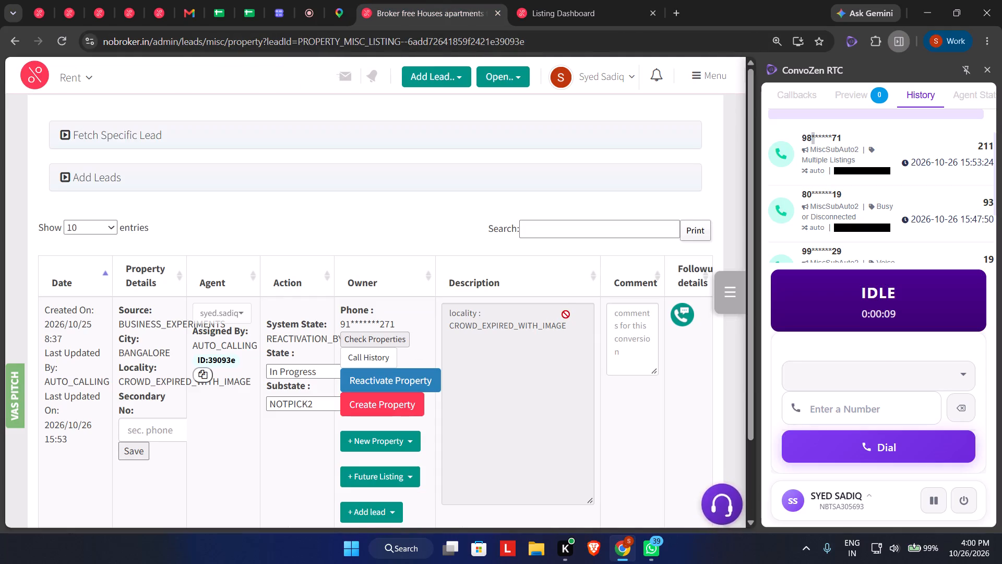
pyautogui.click(303, 373)
pyautogui.moveTo(312, 397); pyautogui.dragTo(312, 383)
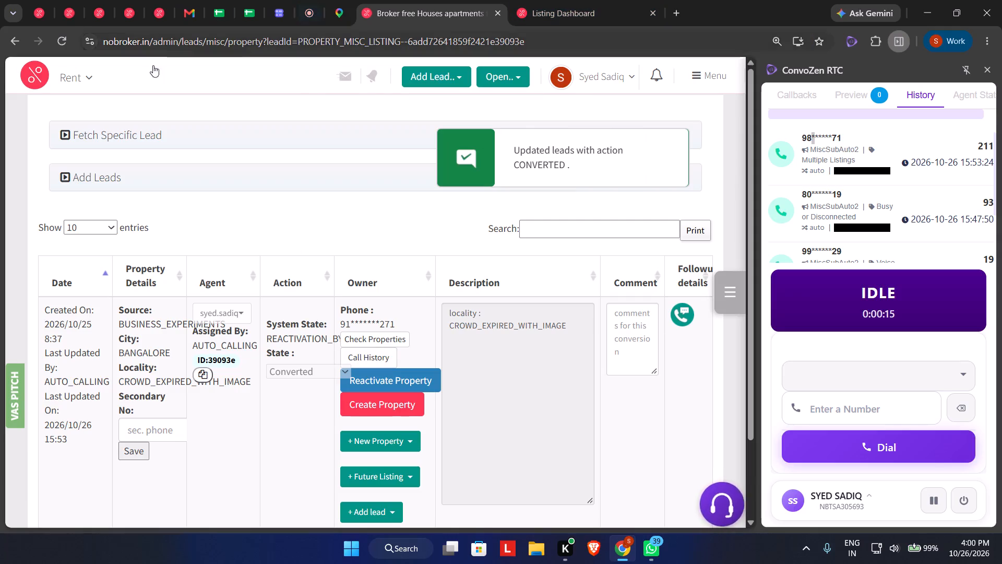
# Review the Sunkadakatte owner's listings on the pinned dashboard, refreshing the page to check their activation statuses.
pyautogui.click(40, 3)
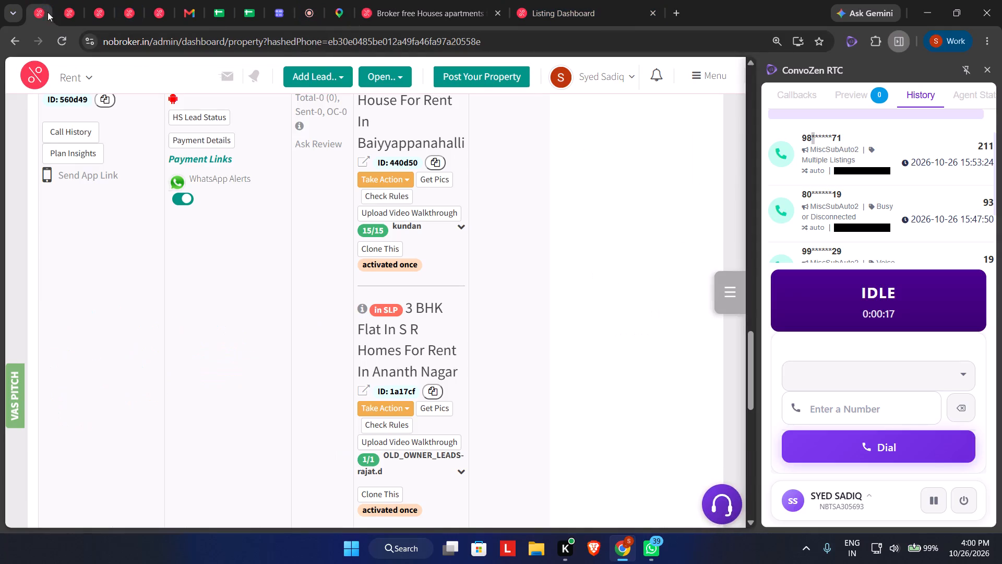
pyautogui.click(65, 0)
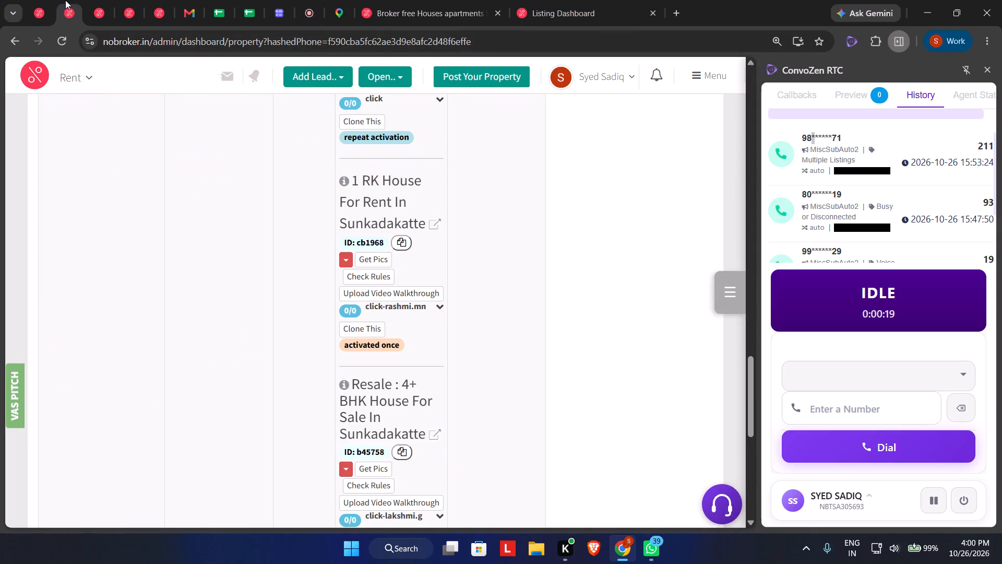
pyautogui.scroll(-1, 362, 251)
pyautogui.scroll(6, 363, 255)
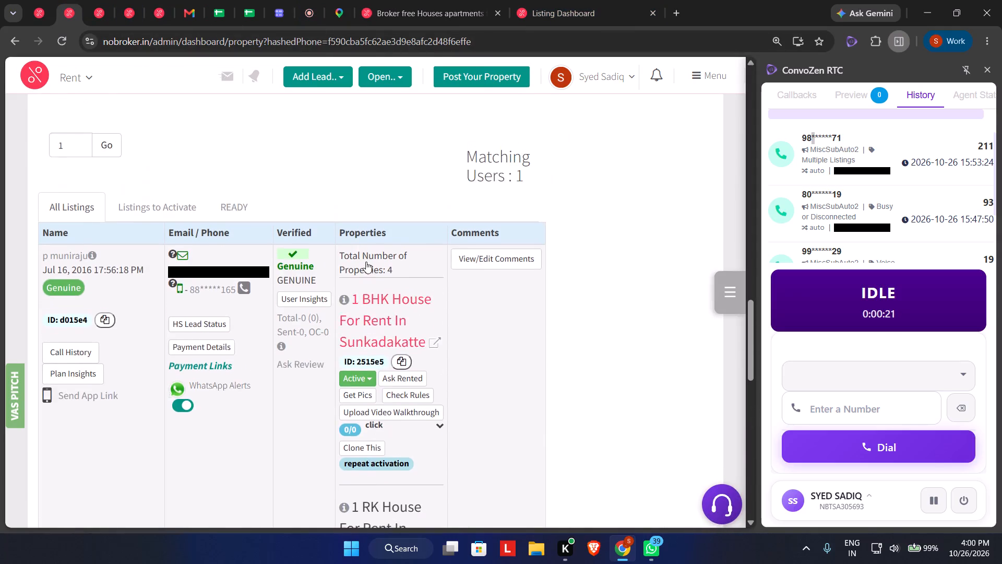
pyautogui.scroll(-12, 366, 262)
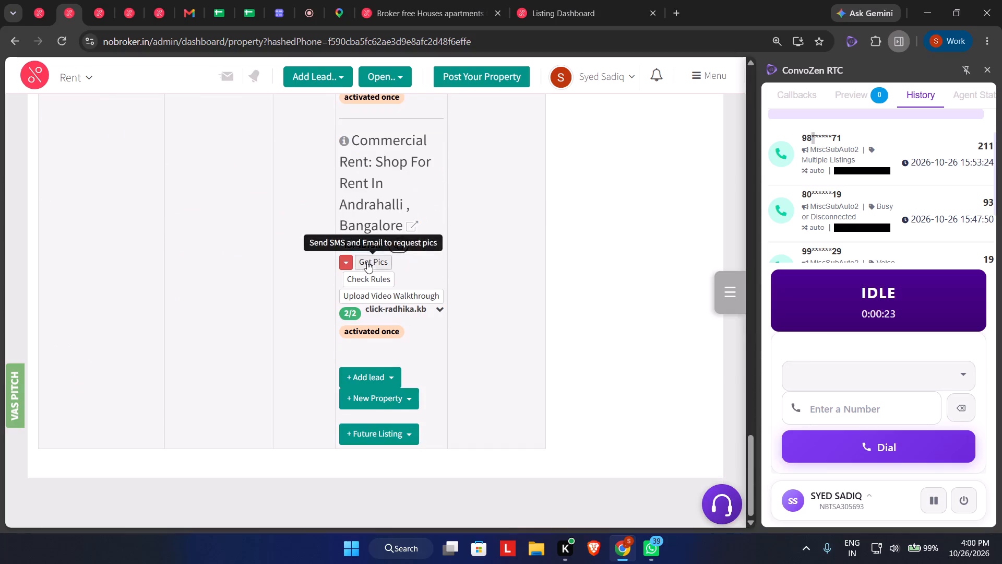
pyautogui.scroll(9, 457, 279)
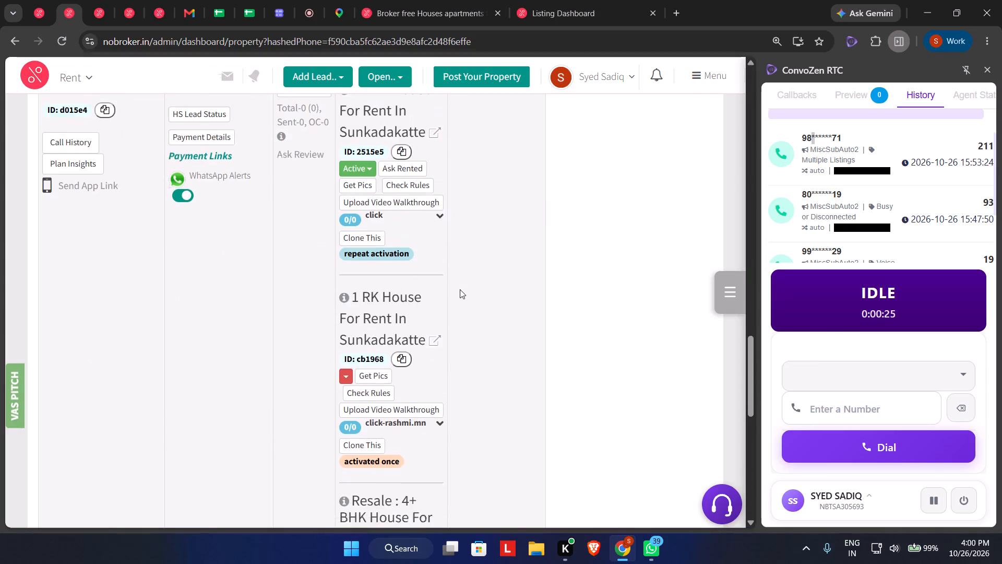
pyautogui.scroll(1, 460, 289)
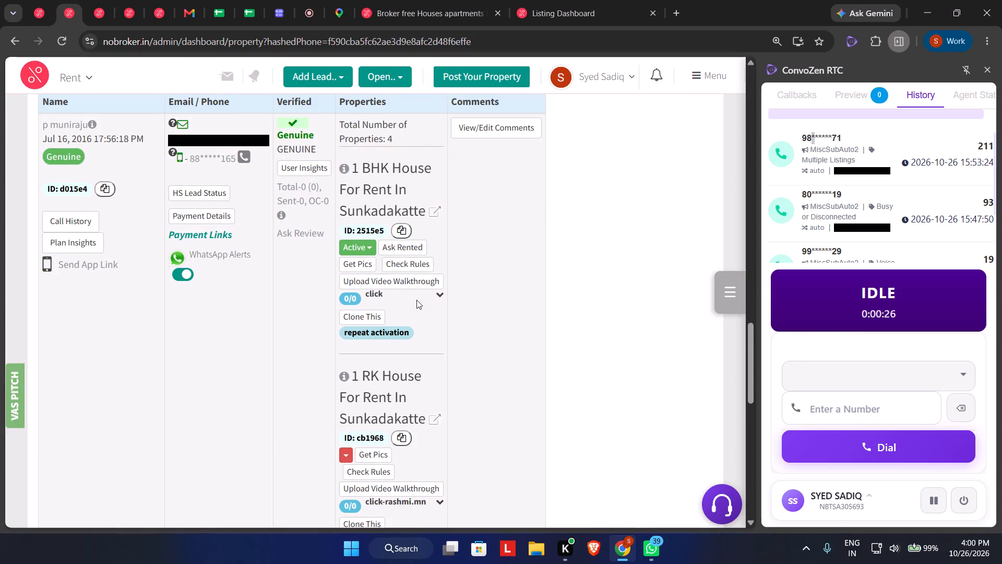
pyautogui.scroll(-1, 422, 310)
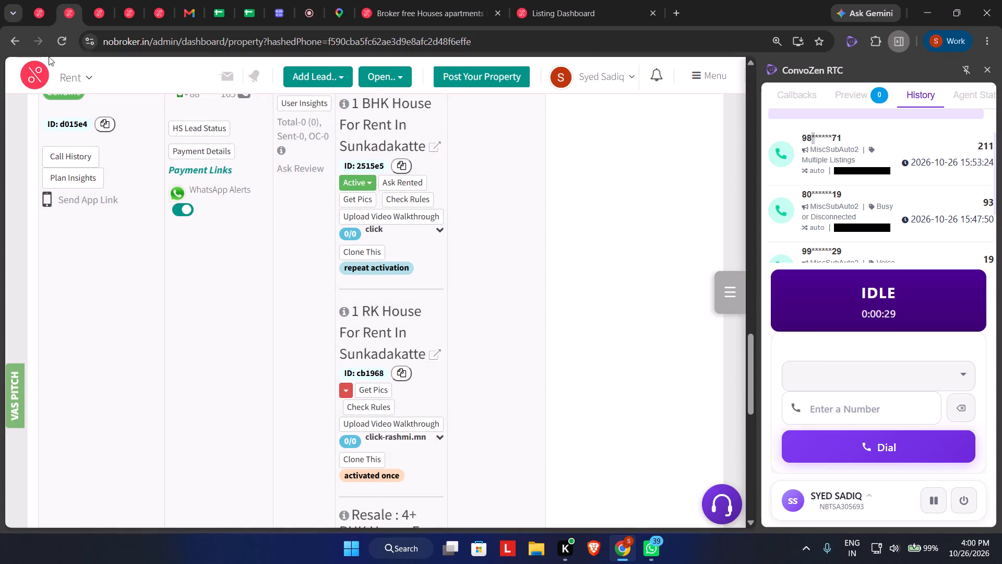
pyautogui.click(62, 41)
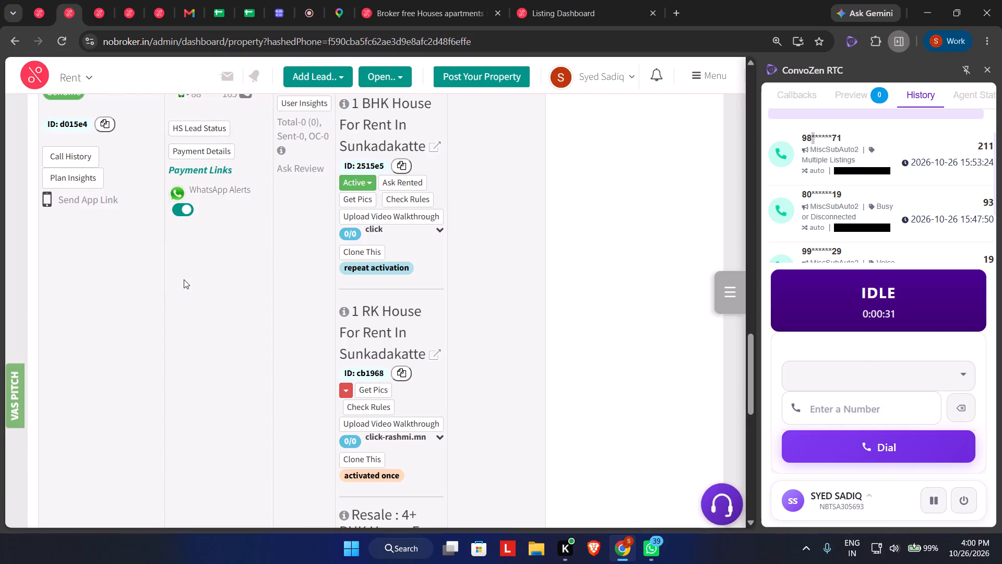
pyautogui.scroll(3, 184, 279)
pyautogui.scroll(-3, 181, 283)
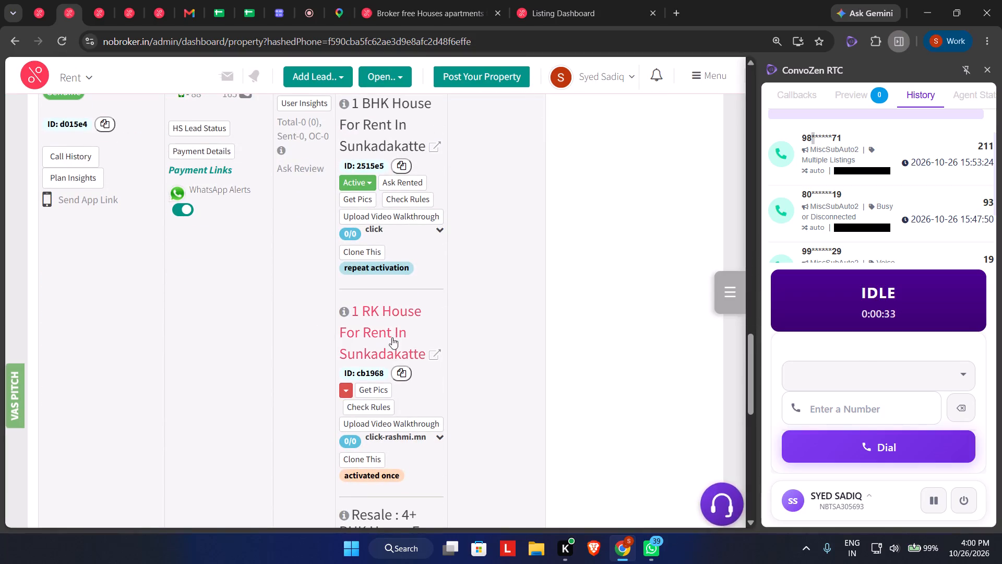
# Check the activation status of the 1 BHK house listings in Kodigehalli and Hoodi on their pinned dashboards.
pyautogui.click(105, 0)
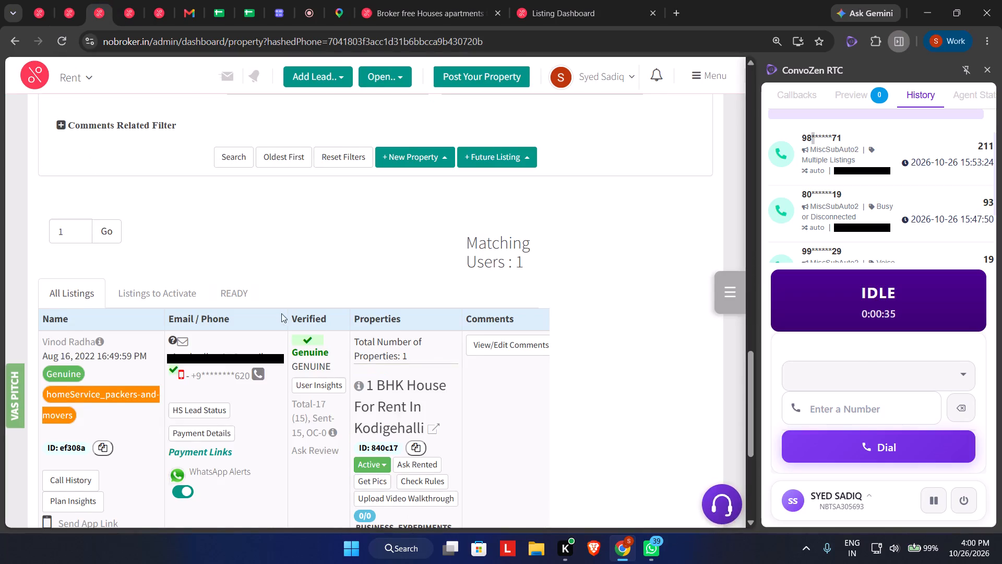
pyautogui.scroll(-5, 281, 313)
pyautogui.scroll(3, 288, 312)
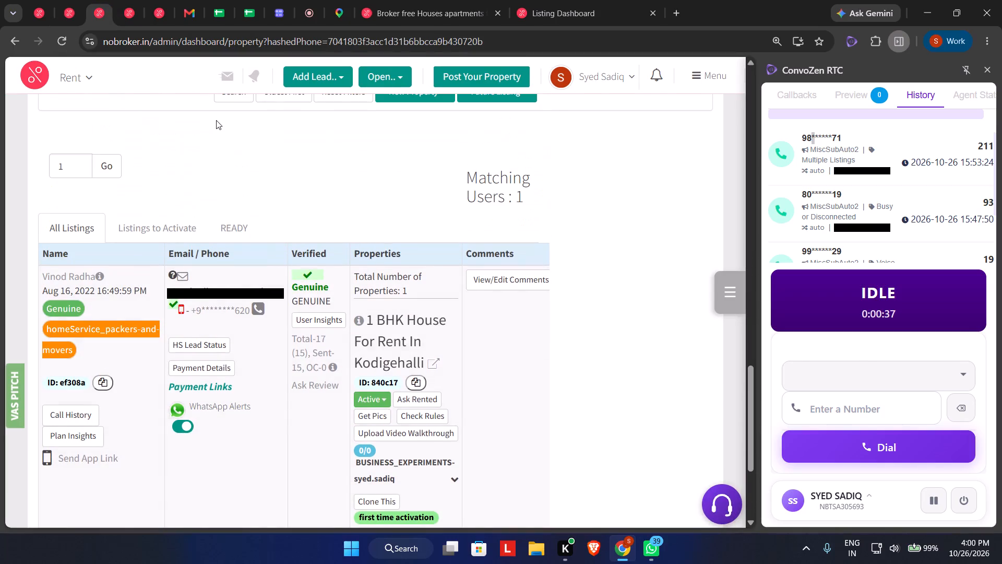
pyautogui.click(123, 0)
pyautogui.scroll(-2, 252, 241)
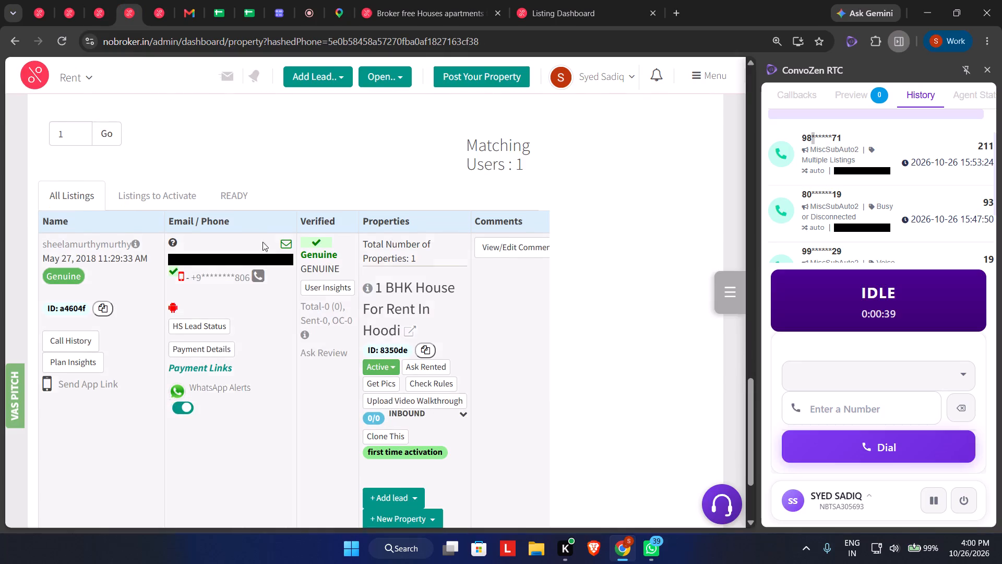
pyautogui.scroll(-1, 264, 242)
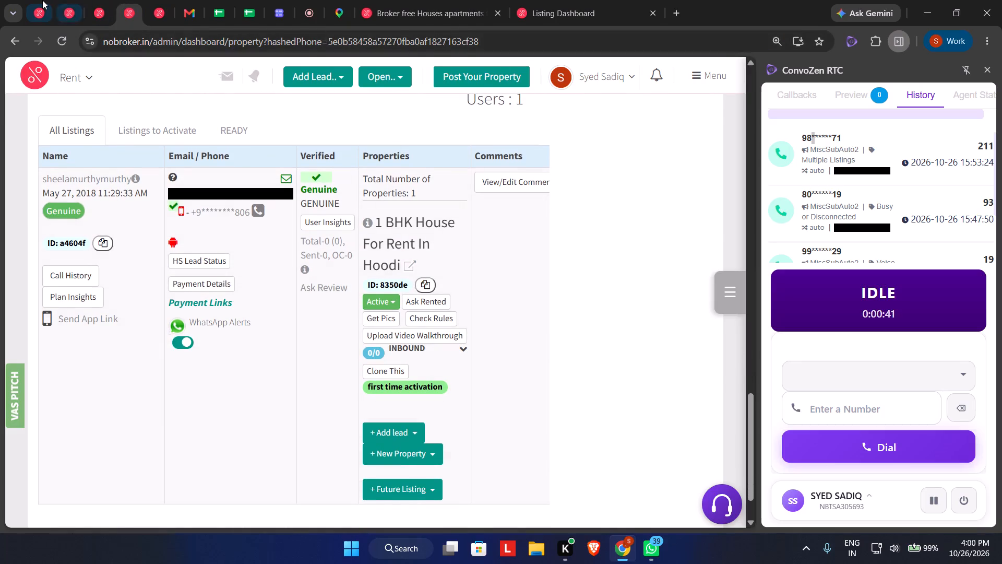
# Refresh the dashboard of the owner with Baiyyappanahalli and Ananth Nagar properties and check each listing's activation status.
pyautogui.click(42, 0)
pyautogui.scroll(1, 250, 266)
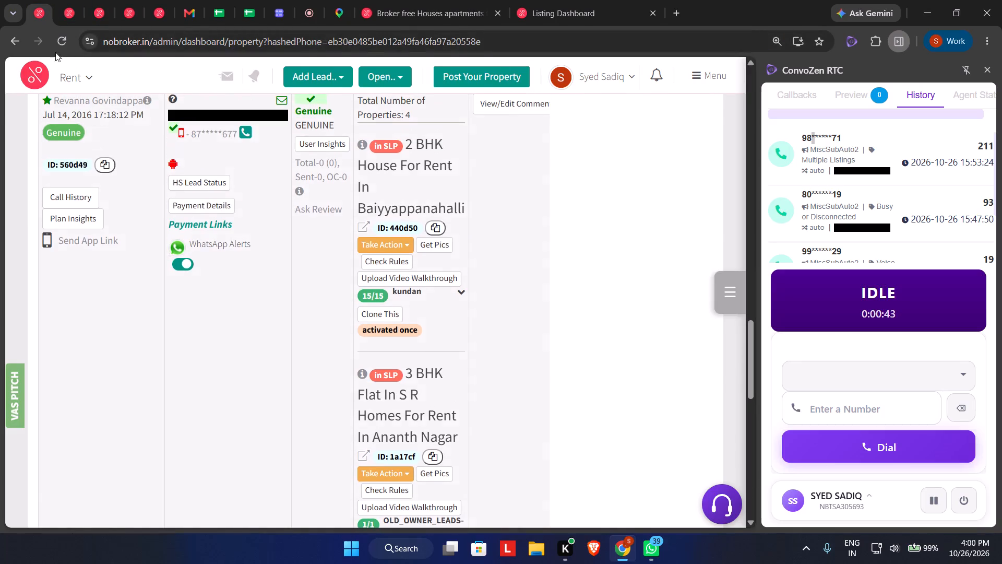
pyautogui.click(57, 44)
pyautogui.scroll(2, 211, 245)
pyautogui.scroll(-2, 214, 249)
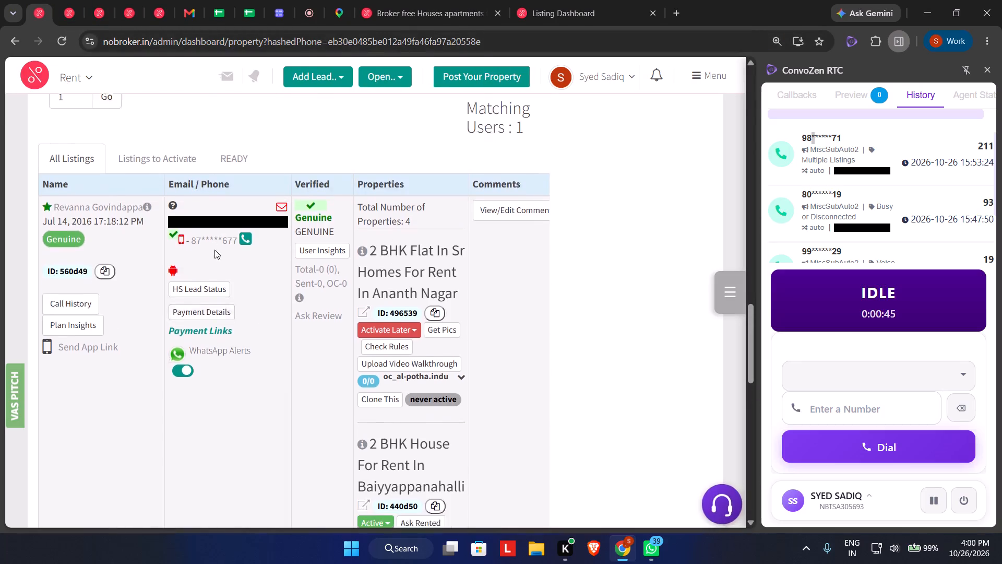
pyautogui.scroll(-4, 214, 250)
pyautogui.scroll(1, 224, 255)
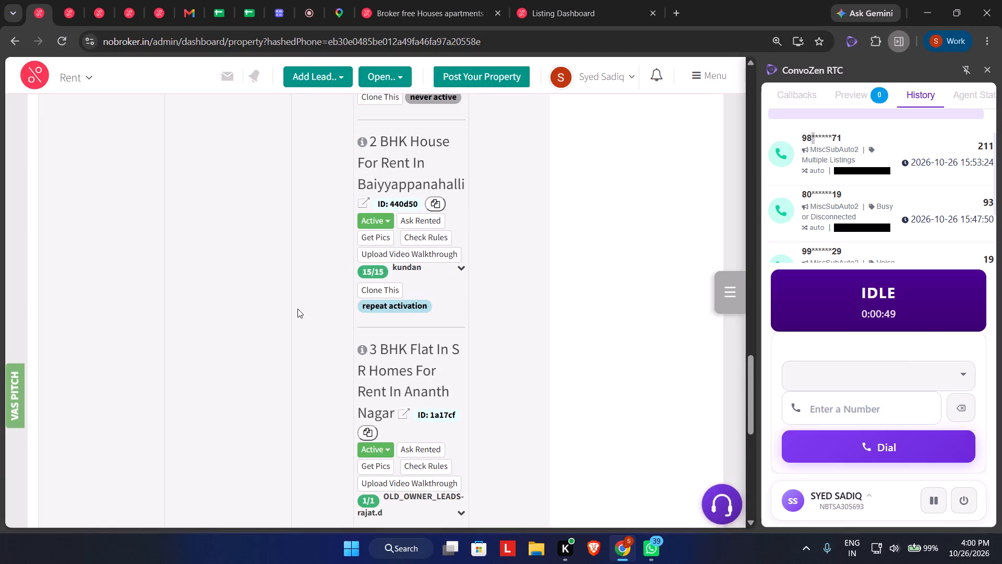
# Pin the dashboard of the owner with the Marathahalli PG listings and place it first among the pinned pages.
pyautogui.click(573, 0)
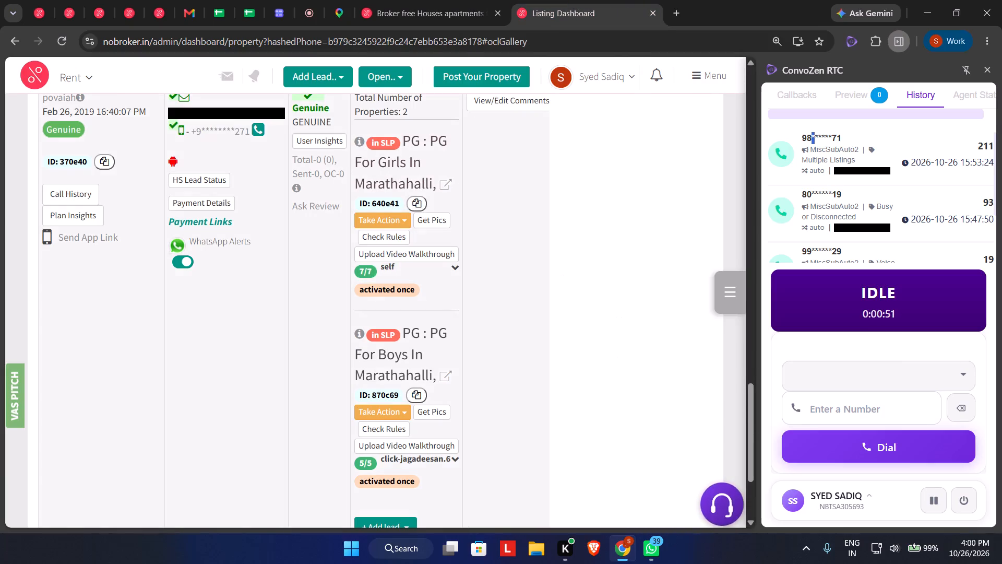
pyautogui.rightClick(556, 4)
pyautogui.click(610, 135)
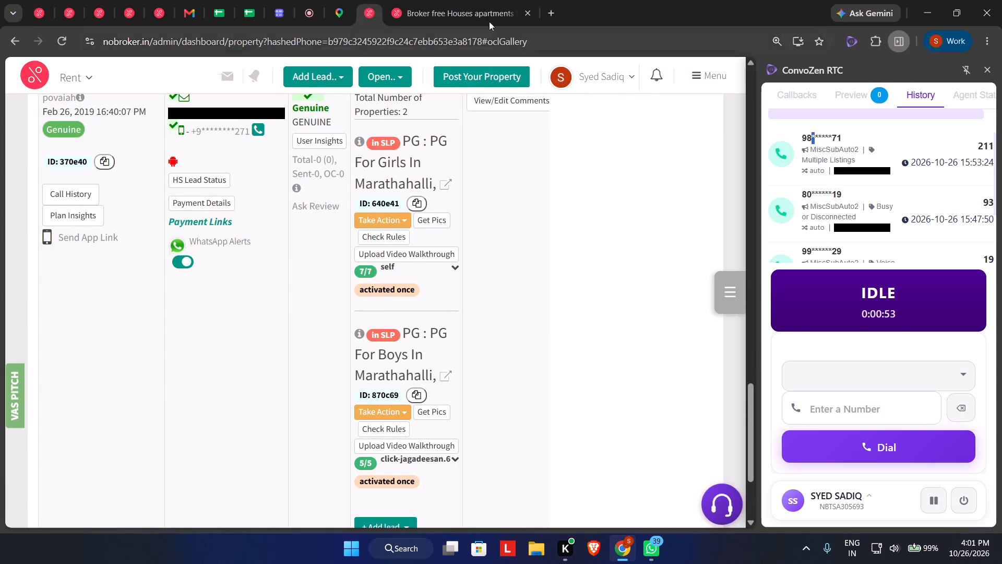
pyautogui.moveTo(371, 5); pyautogui.dragTo(11, 5)
pyautogui.moveTo(11, 5); pyautogui.dragTo(37, 12)
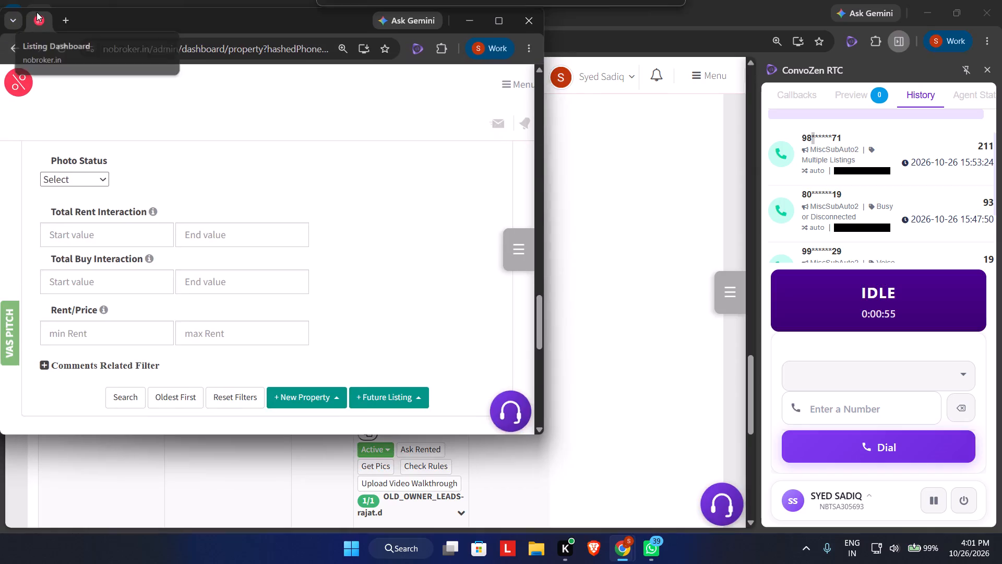
pyautogui.moveTo(37, 12); pyautogui.dragTo(339, 52)
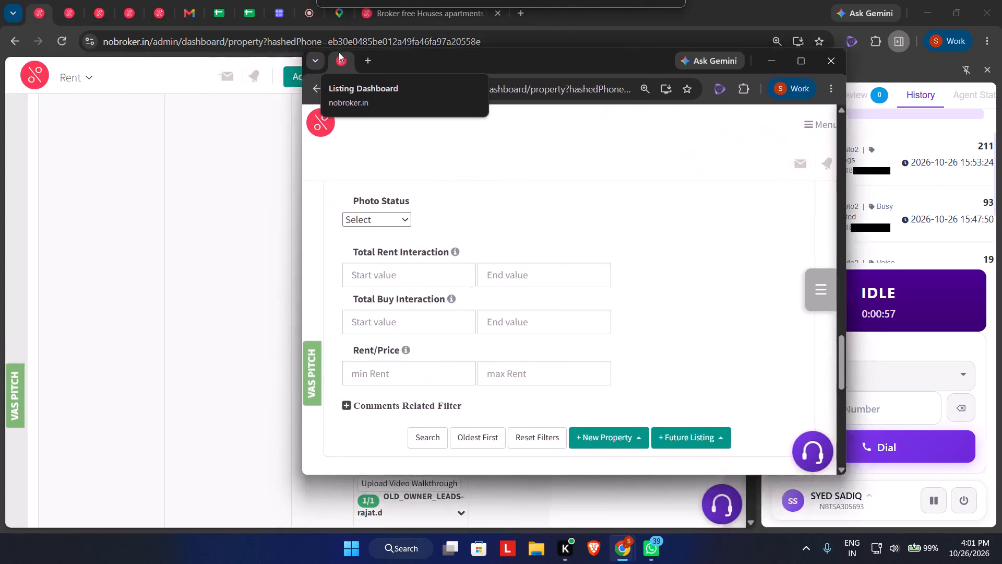
pyautogui.moveTo(339, 52); pyautogui.dragTo(669, 0)
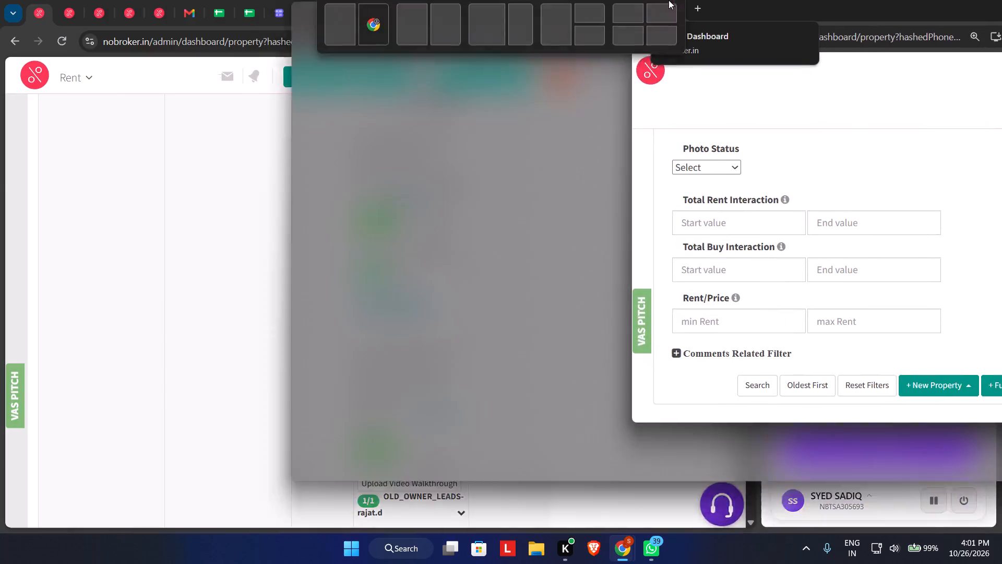
pyautogui.moveTo(669, 0); pyautogui.dragTo(562, 14)
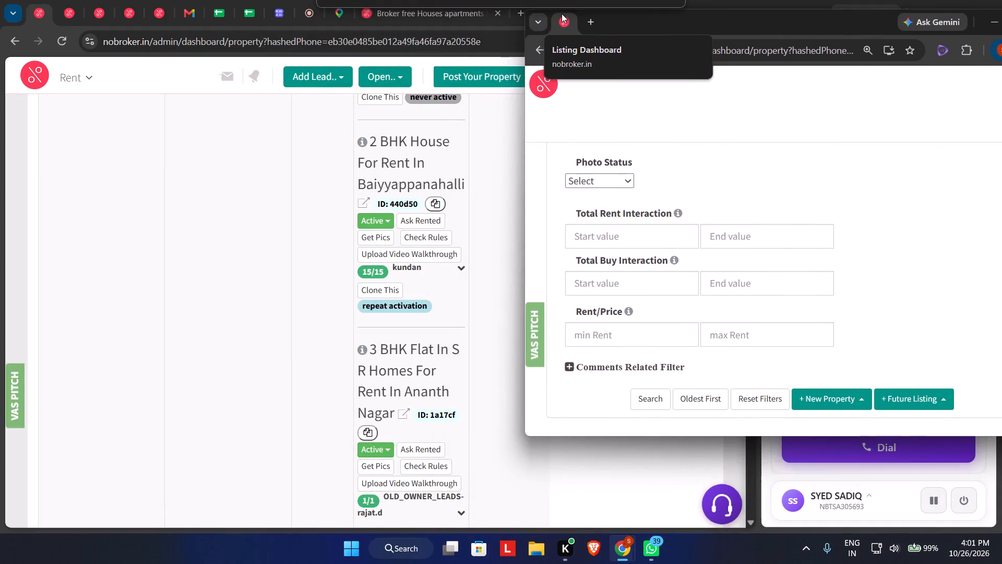
pyautogui.moveTo(562, 14); pyautogui.dragTo(574, 7)
pyautogui.click(574, 7)
pyautogui.moveTo(570, 46); pyautogui.dragTo(570, 62)
pyautogui.moveTo(581, 13); pyautogui.dragTo(572, 30)
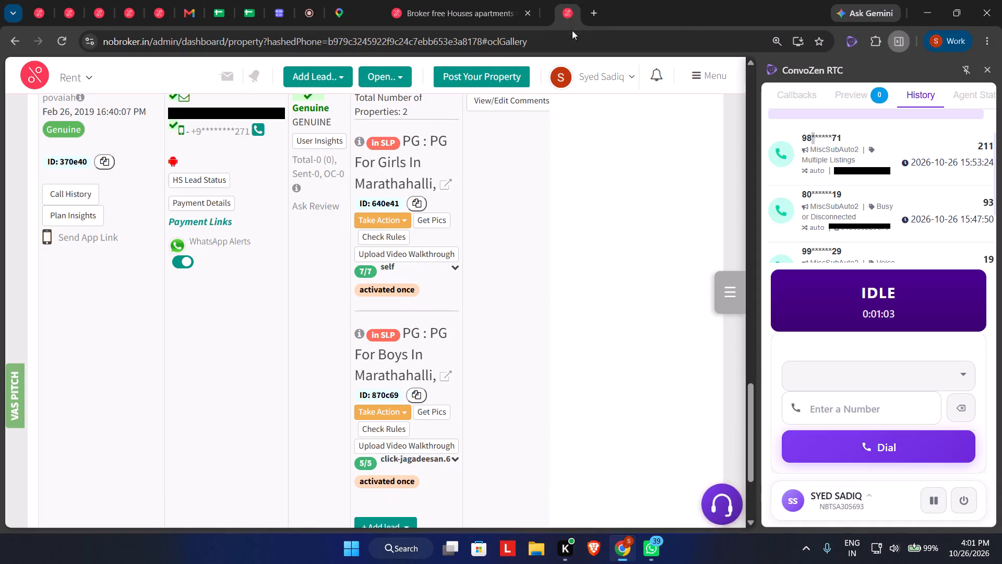
pyautogui.moveTo(572, 30); pyautogui.dragTo(39, 7)
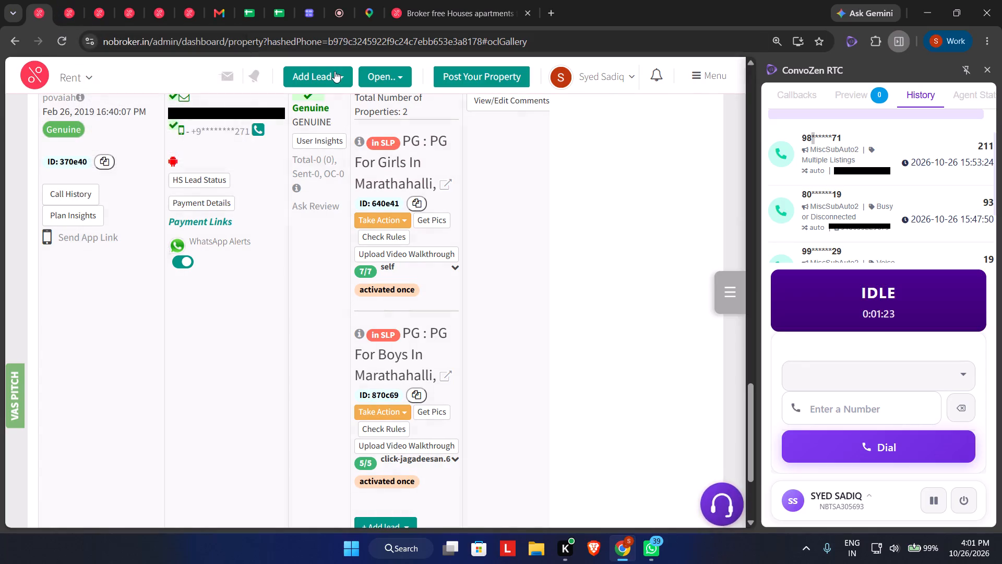
# Set the Reactivation count for 26/10/25 to 7 in the daily tracking spreadsheet.
pyautogui.click(251, 0)
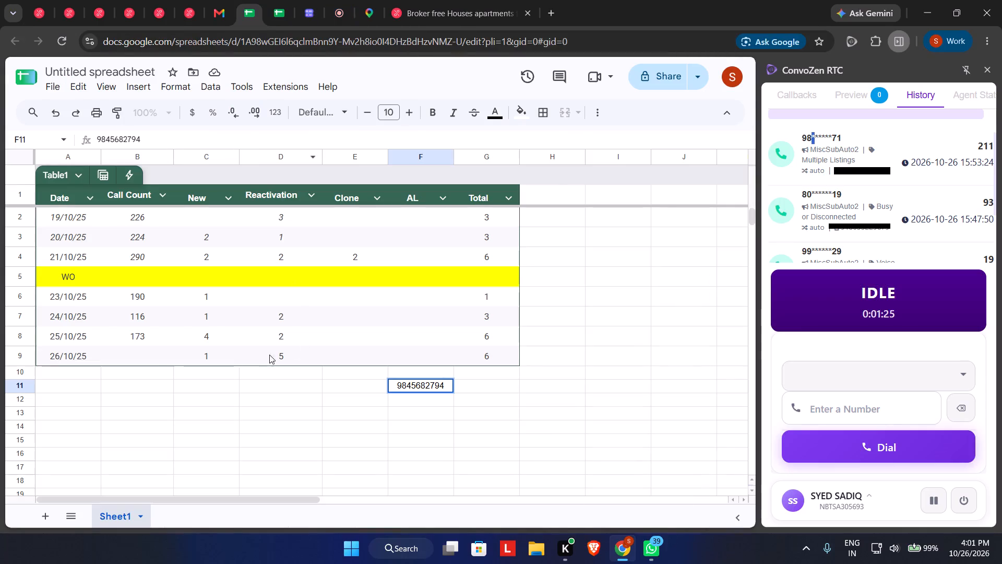
pyautogui.doubleClick(288, 351)
pyautogui.moveTo(288, 351); pyautogui.dragTo(285, 353)
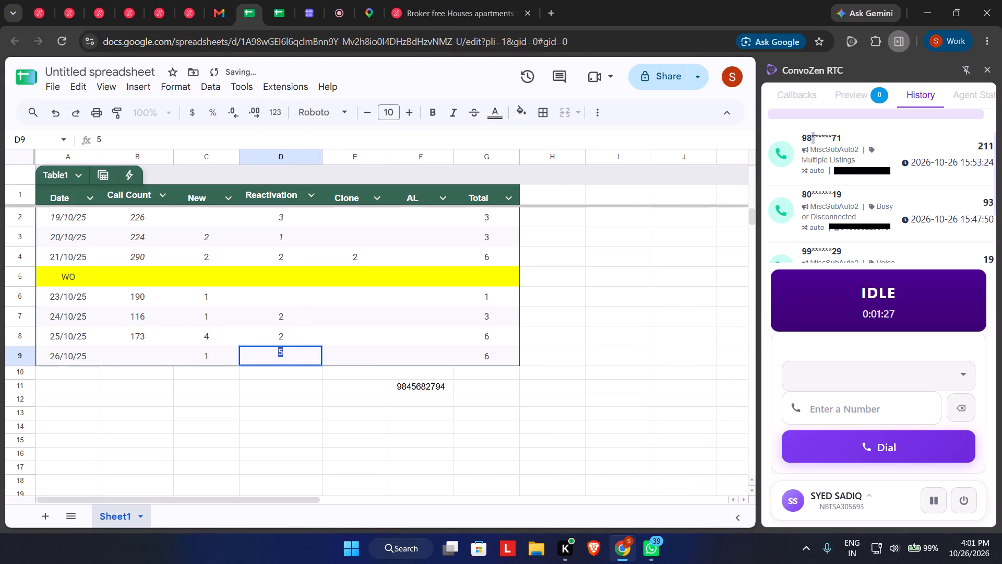
pyautogui.moveTo(285, 353); pyautogui.dragTo(274, 358)
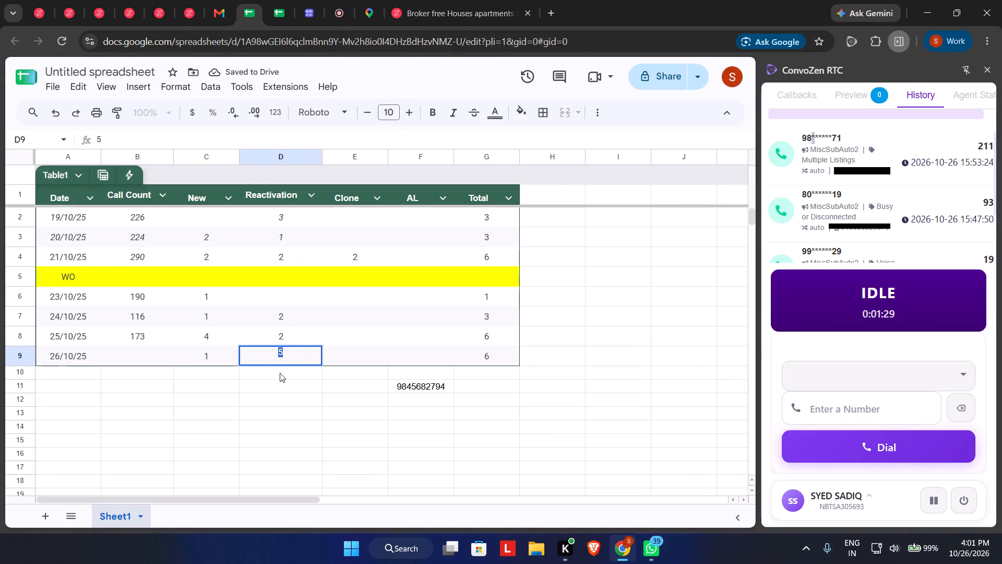
pyautogui.press('7')
pyautogui.click(323, 428)
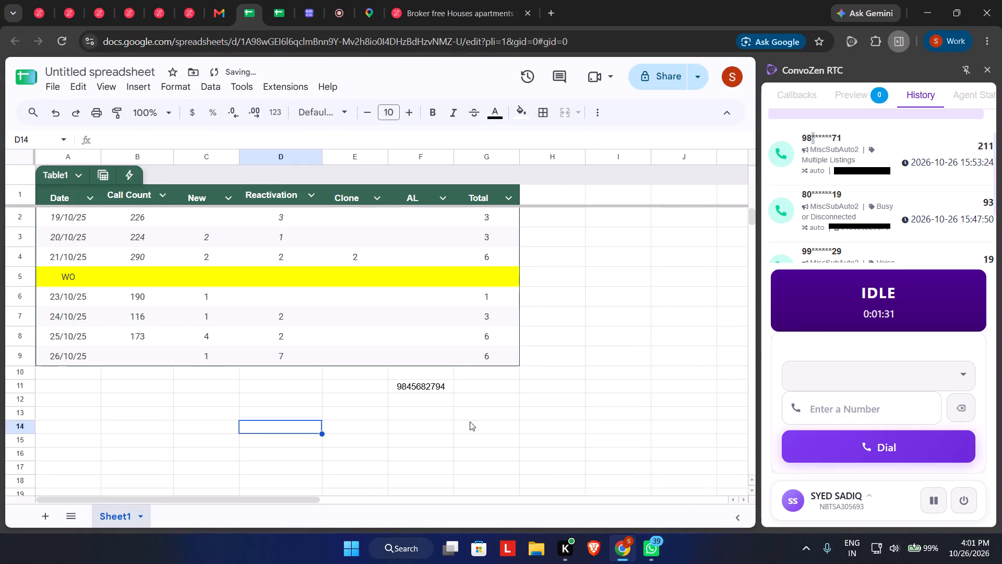
pyautogui.click(621, 410)
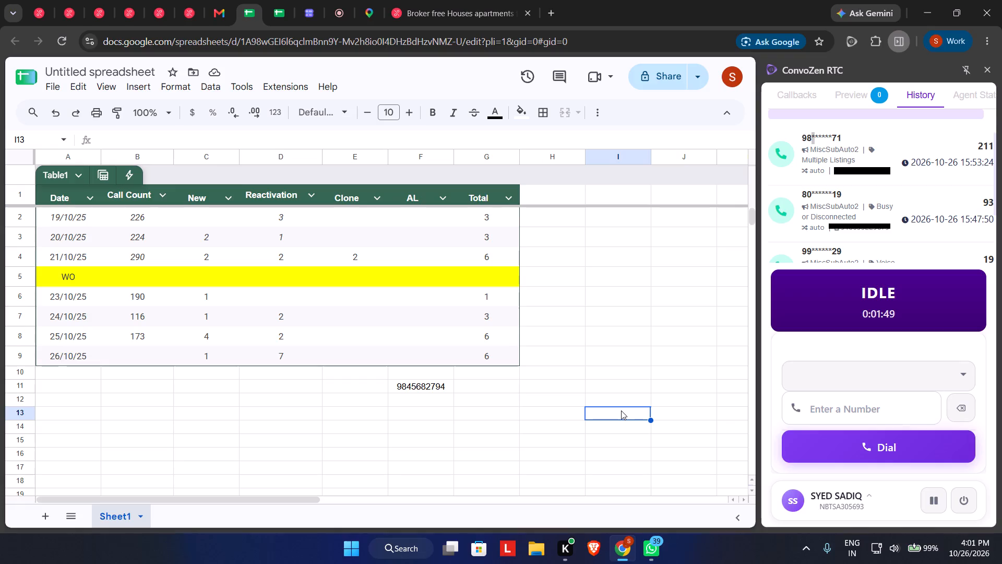
# Set the Total for 26/10/25 to 8 in the tracking table.
pyautogui.doubleClick(498, 360)
pyautogui.moveTo(495, 356); pyautogui.dragTo(482, 355)
pyautogui.press('8')
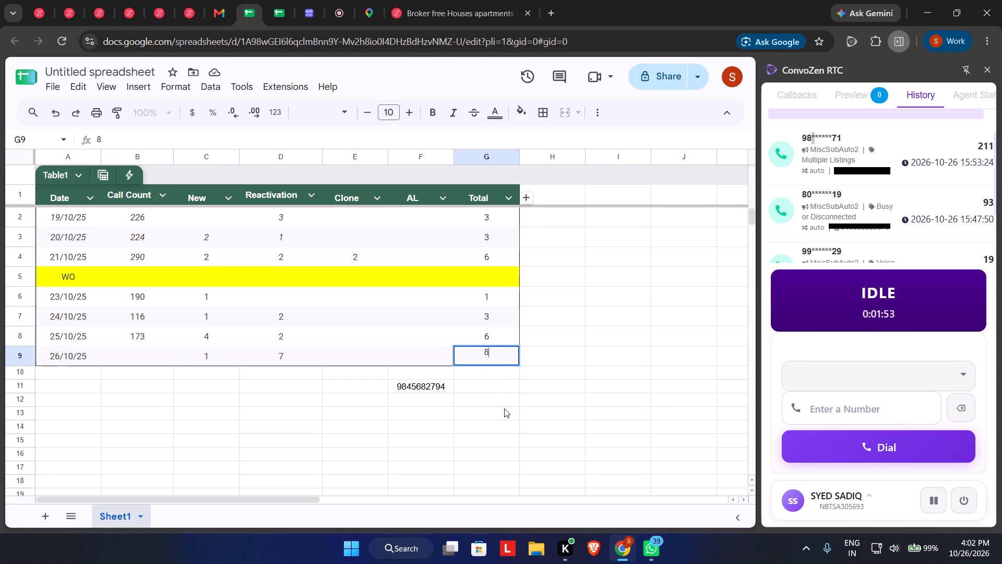
pyautogui.click(504, 408)
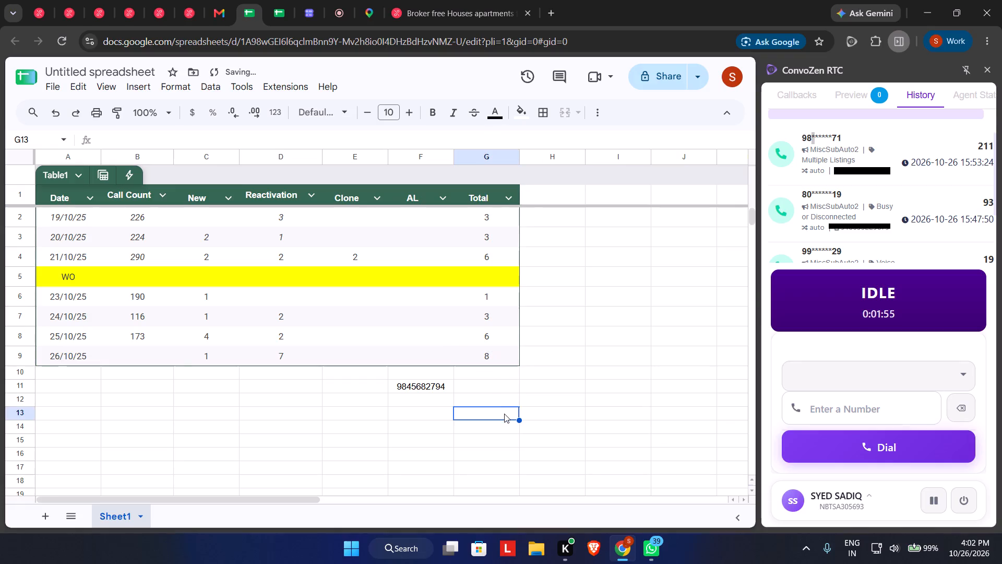
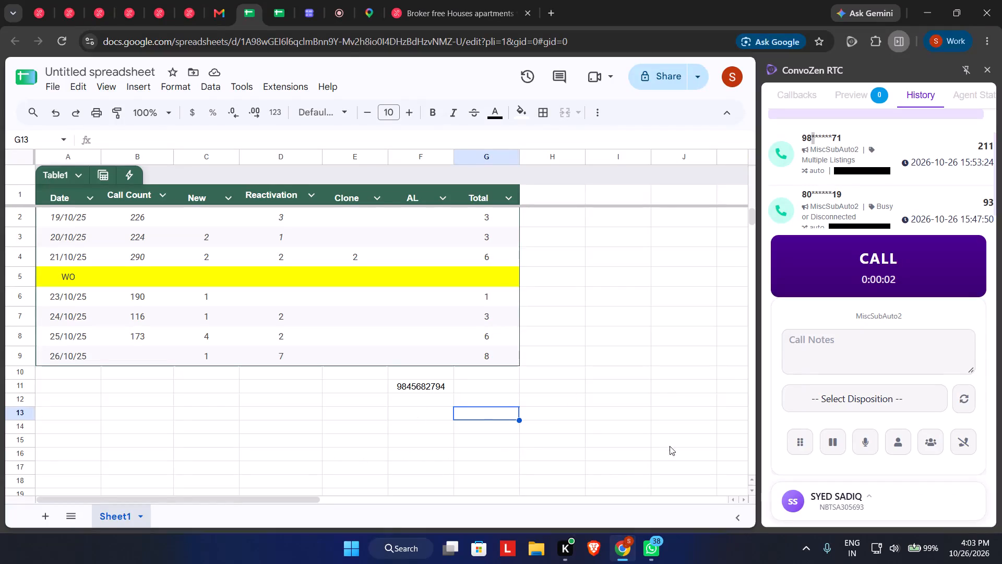
pyautogui.click(407, 3)
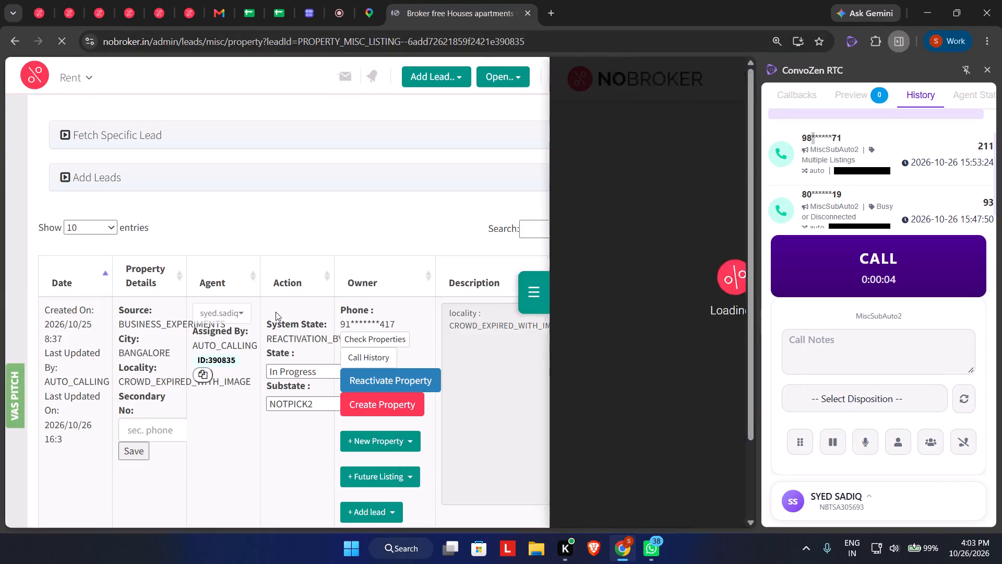
pyautogui.click(302, 399)
pyautogui.click(307, 350)
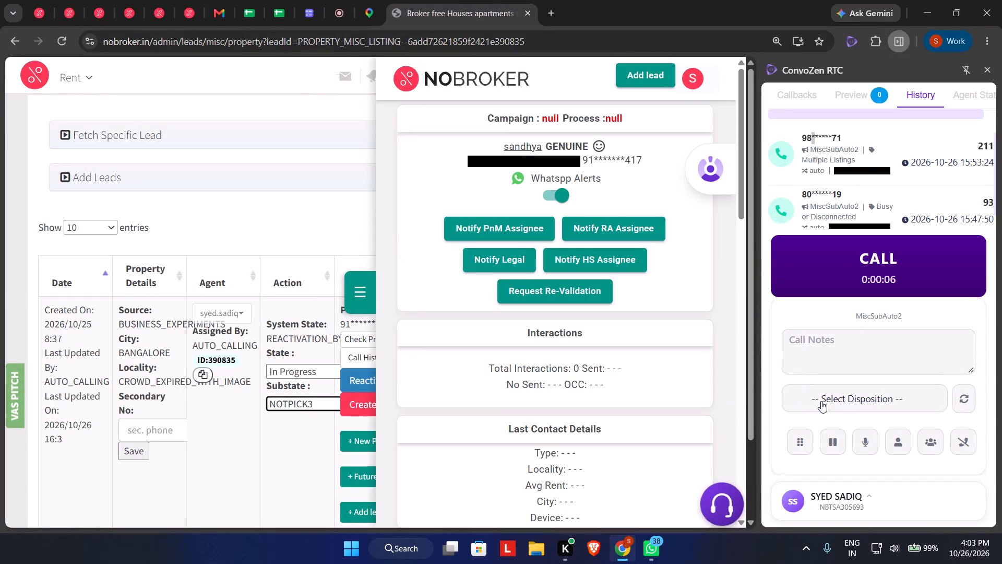
# Dispose the current call as Outbound, Not Picked, Voice Mail and end it.
pyautogui.click(821, 401)
pyautogui.click(832, 440)
pyautogui.click(837, 401)
pyautogui.moveTo(858, 490); pyautogui.dragTo(851, 380)
pyautogui.click(850, 359)
pyautogui.moveTo(852, 426); pyautogui.dragTo(851, 419)
pyautogui.click(847, 371)
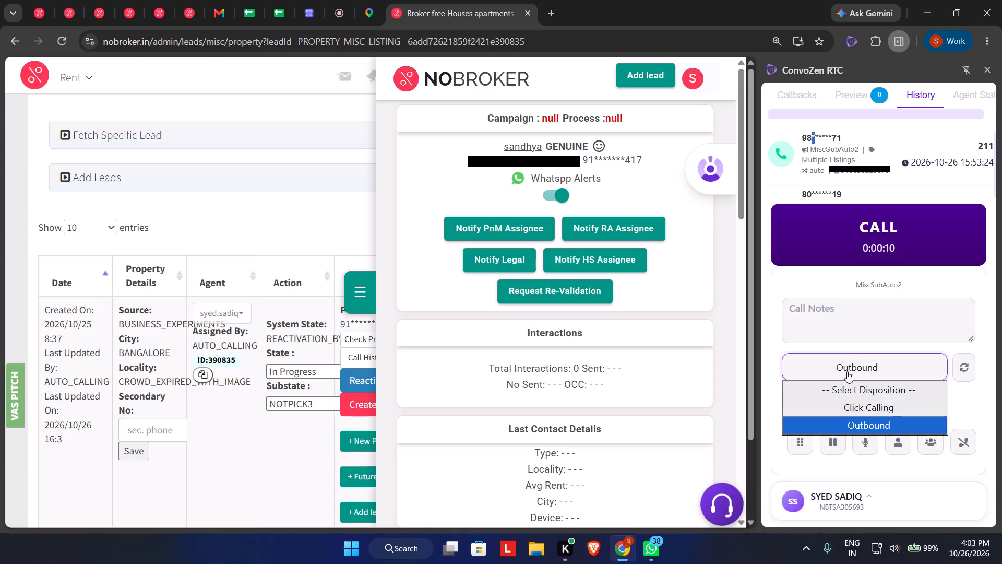
pyautogui.click(847, 366)
pyautogui.click(848, 393)
pyautogui.click(851, 436)
pyautogui.click(852, 386)
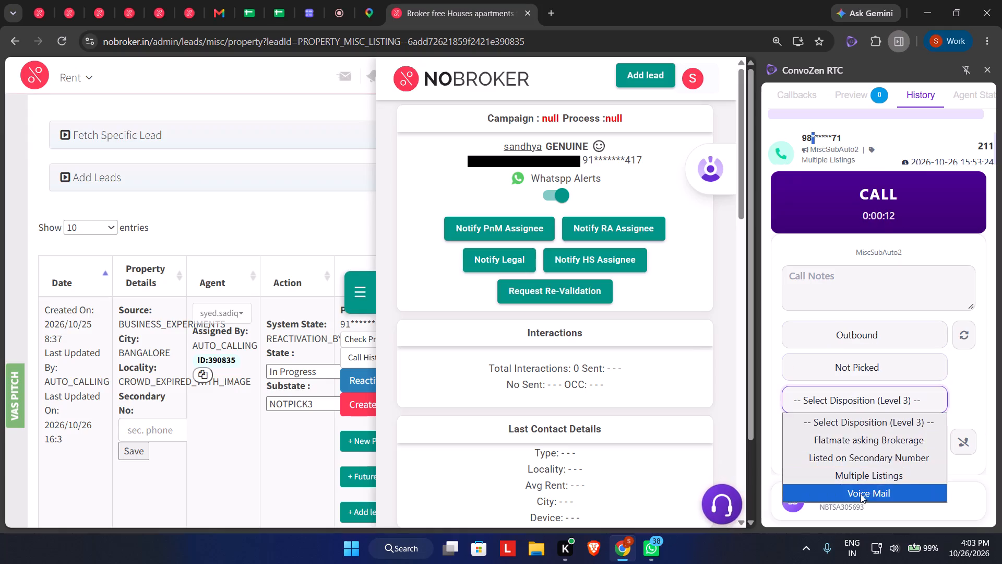
pyautogui.click(860, 495)
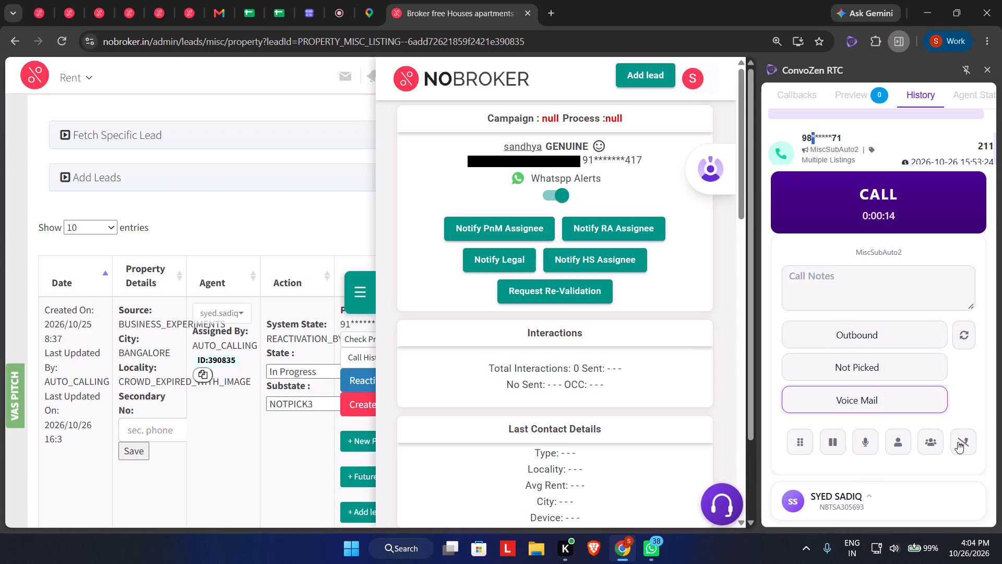
pyautogui.click(958, 442)
pyautogui.click(907, 444)
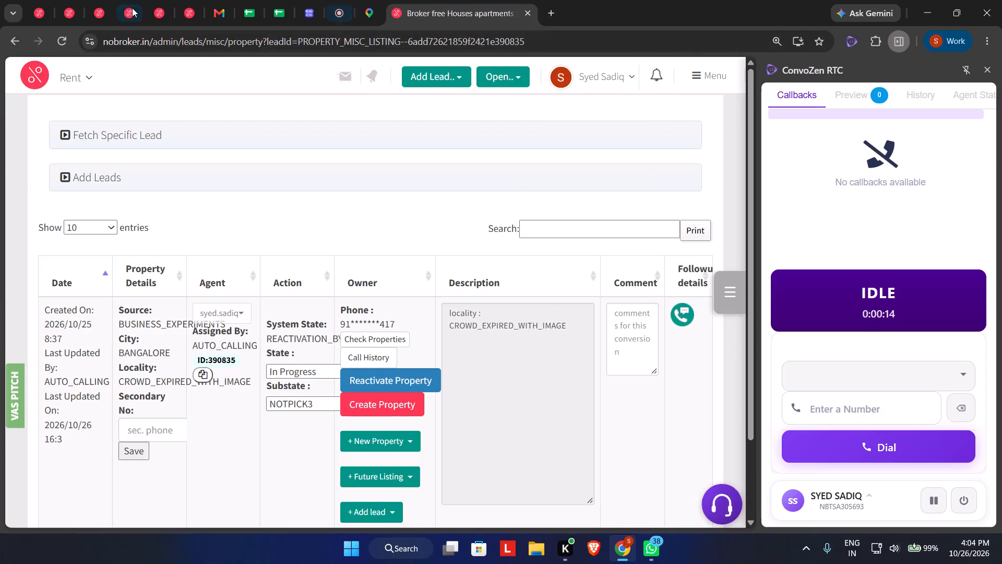
# Check the activation status of both Marathahalli PG listings on the pinned owner dashboard.
pyautogui.click(35, 8)
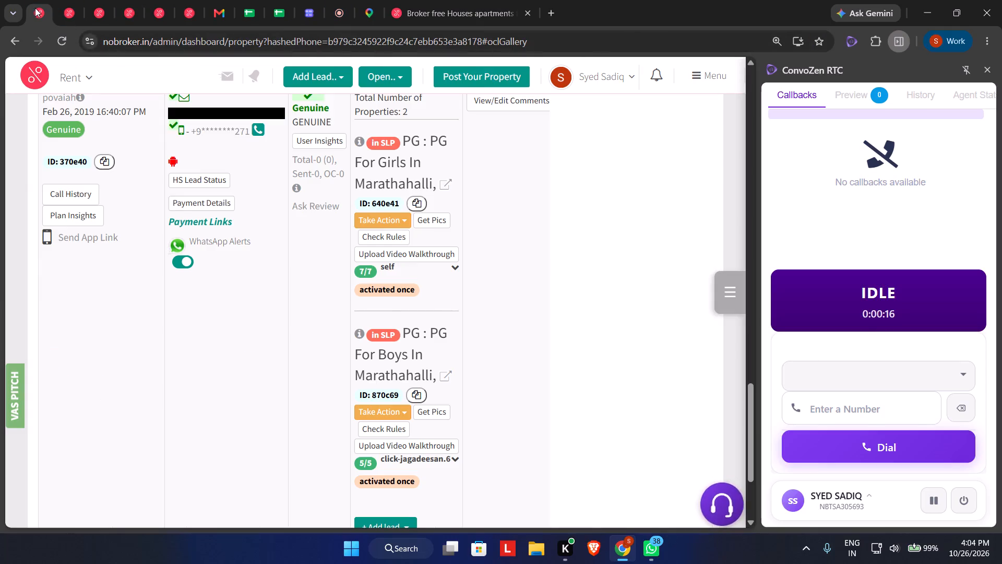
pyautogui.scroll(-2, 156, 299)
pyautogui.scroll(1, 156, 299)
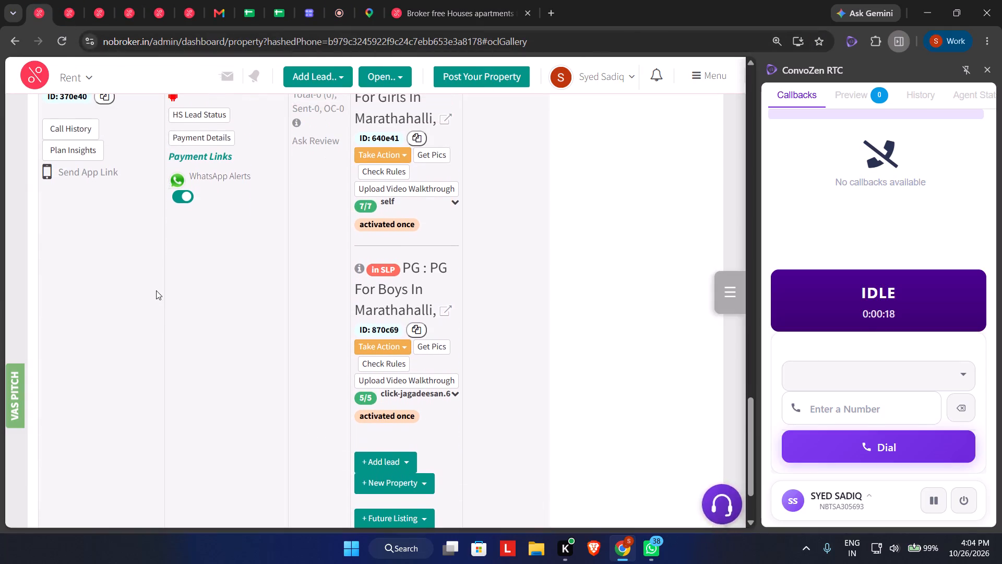
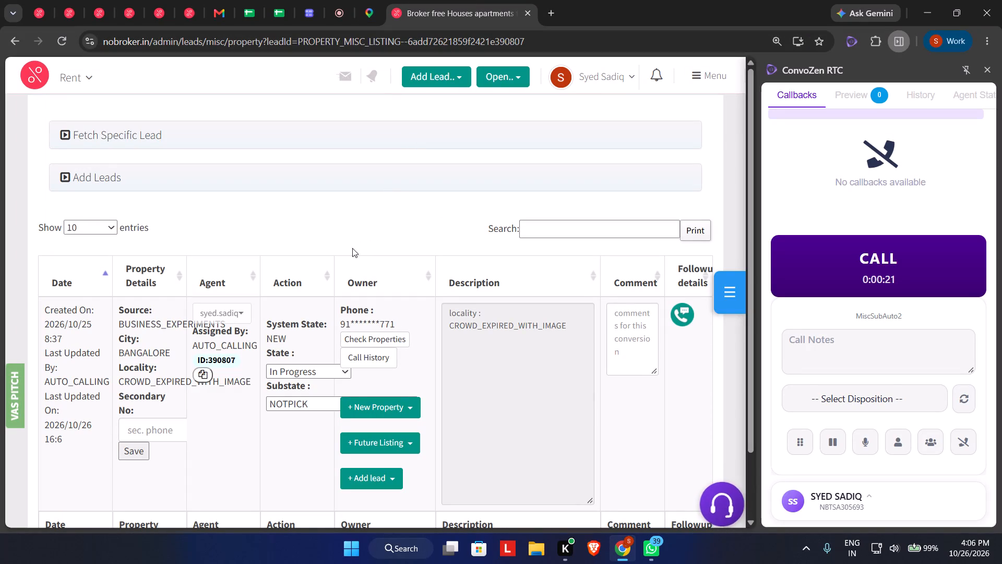
# Review the opening and closing lines in the Outbound Call script 1 (Training) spreadsheet, and return to the current lead.
pyautogui.click(266, 10)
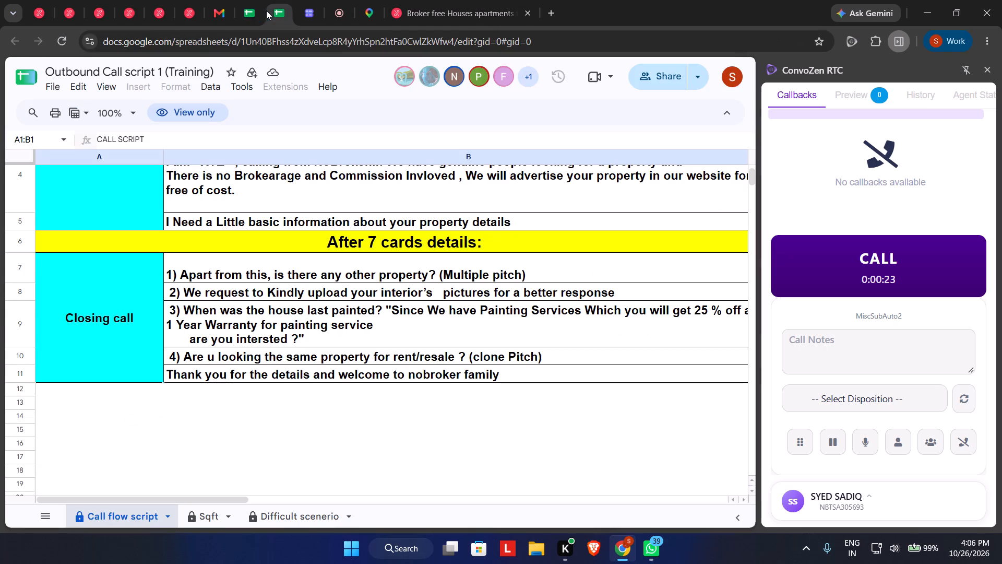
pyautogui.scroll(1, 372, 351)
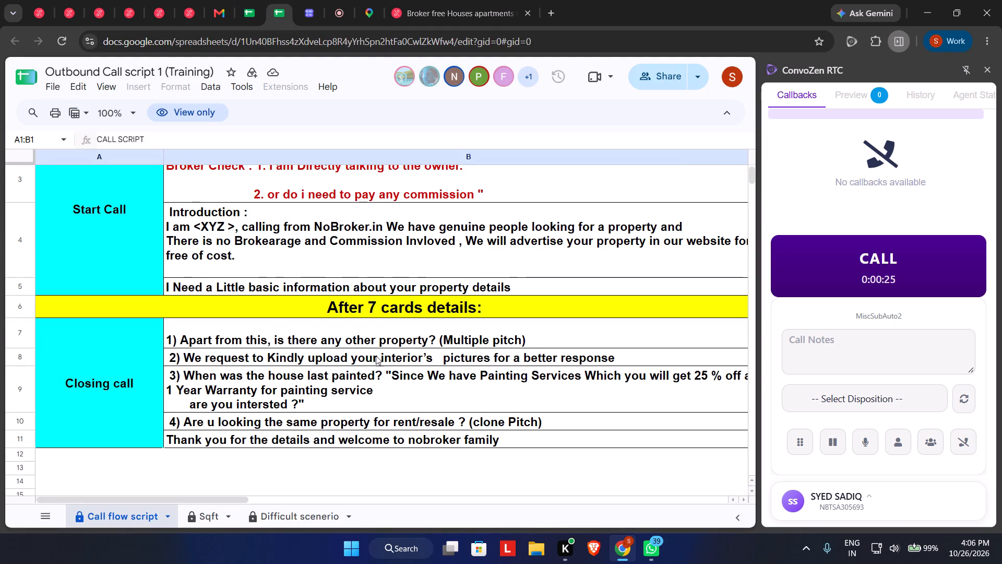
pyautogui.scroll(-1, 377, 330)
pyautogui.scroll(2, 385, 345)
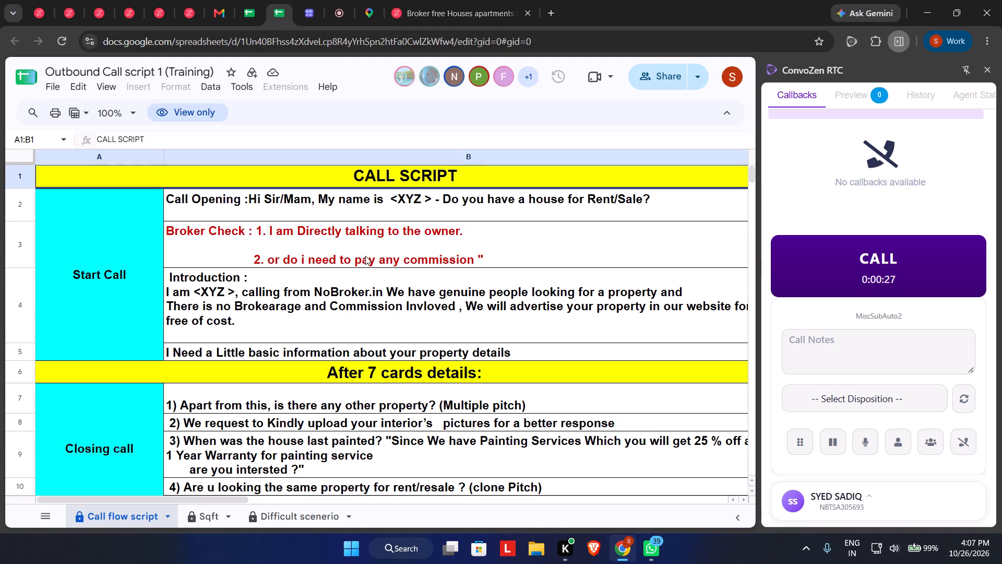
pyautogui.click(440, 0)
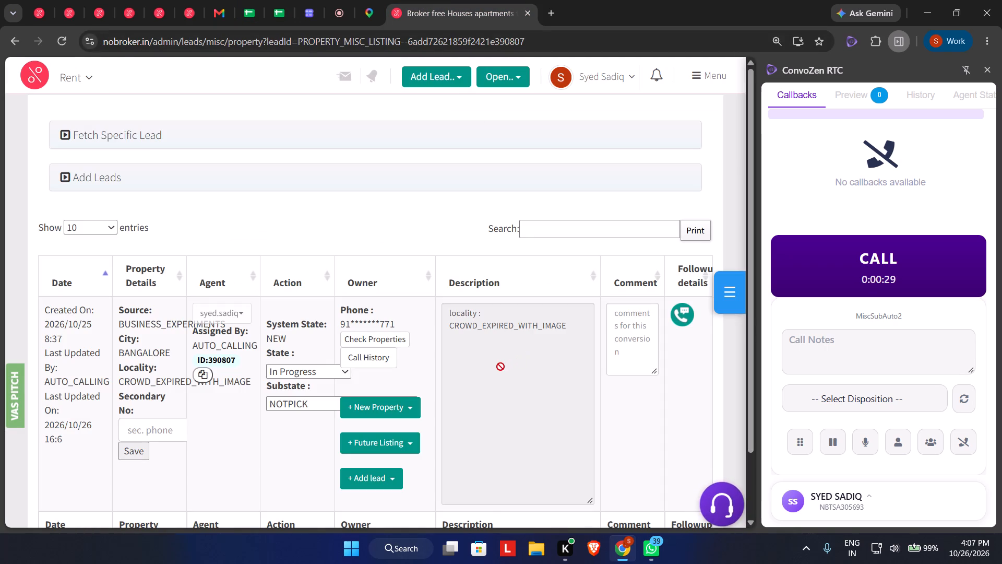
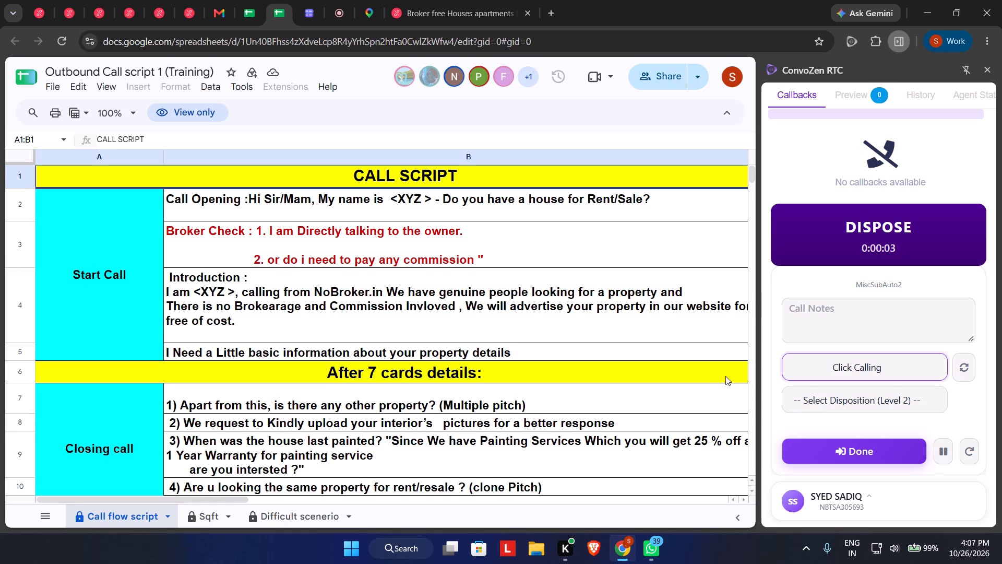
# Return to the current property lead and set its substate to NOTPICK2.
pyautogui.click(475, 1)
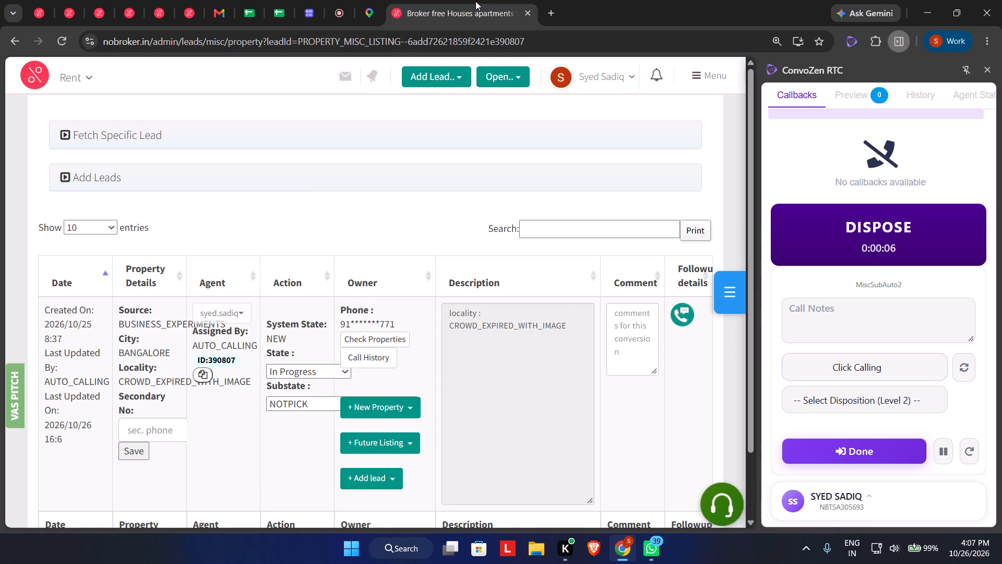
pyautogui.click(311, 402)
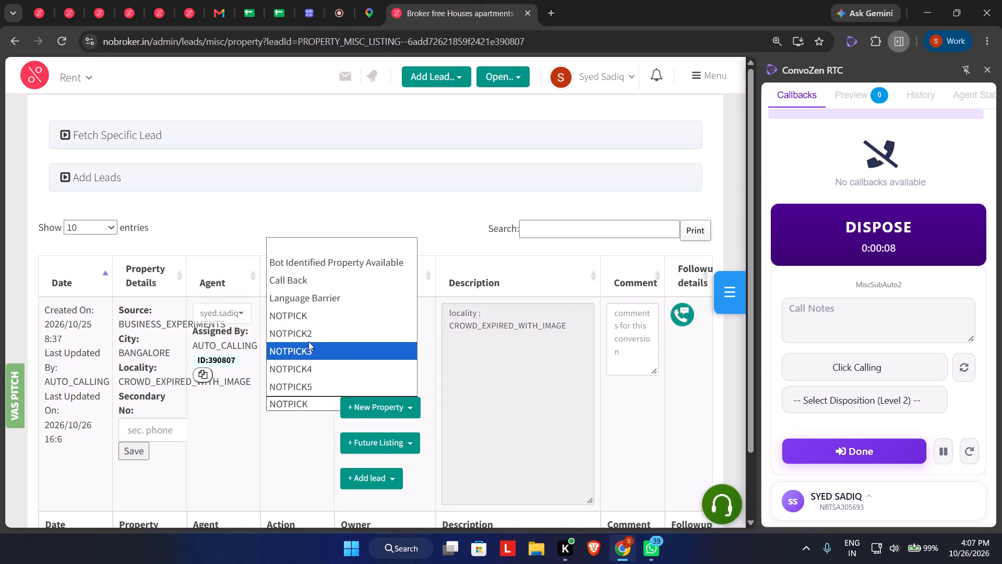
pyautogui.click(307, 333)
# Dispose the call in ConvoZen as Call Back with the level 3 disposition Busy or Disconnected, and submit it.
pyautogui.click(836, 393)
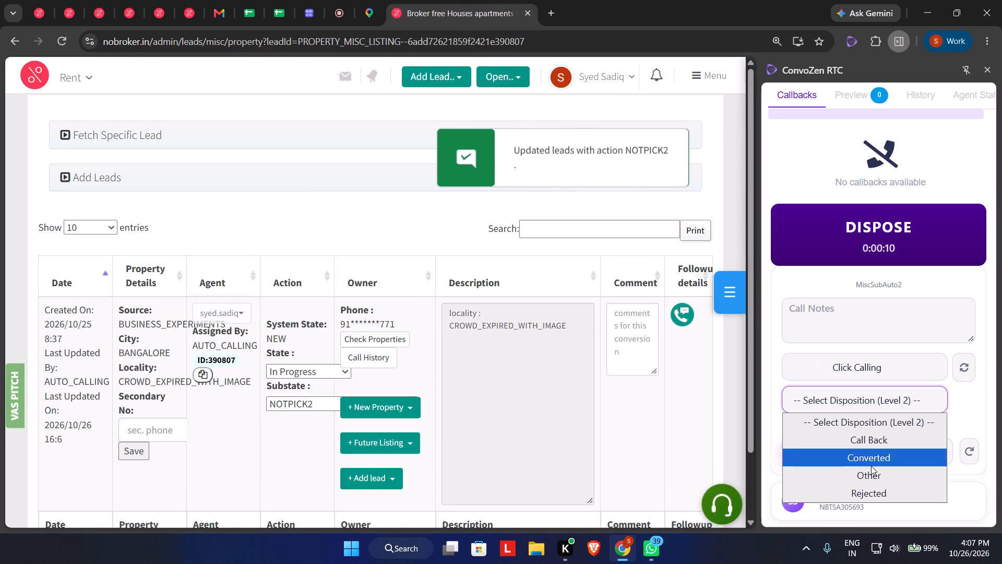
pyautogui.click(873, 436)
pyautogui.doubleClick(869, 419)
pyautogui.click(874, 409)
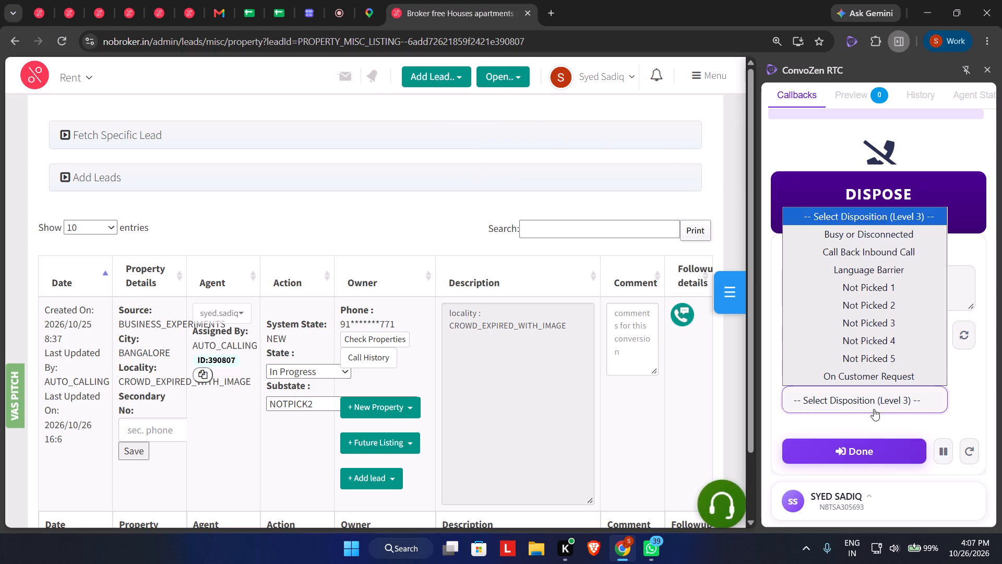
pyautogui.click(881, 234)
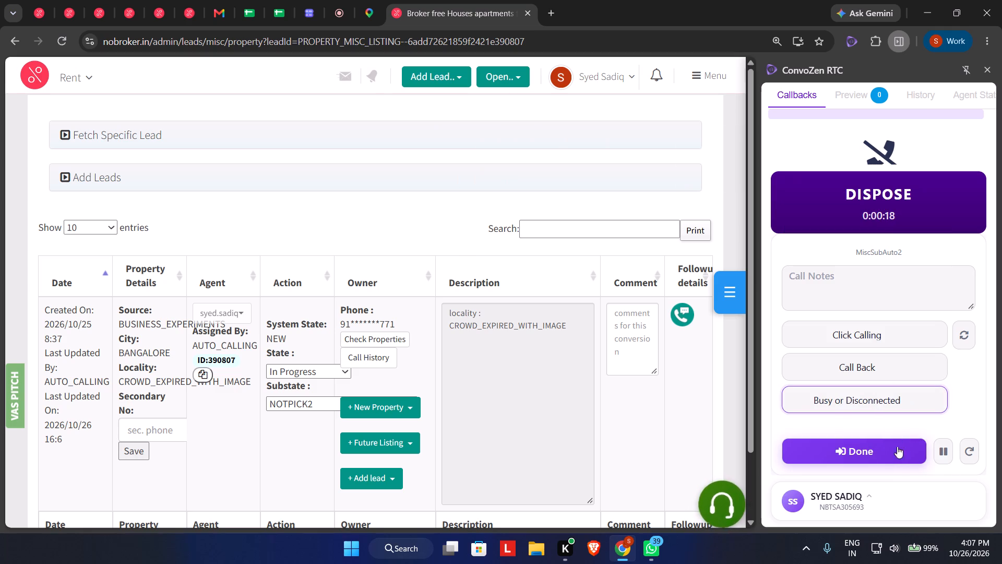
pyautogui.click(898, 459)
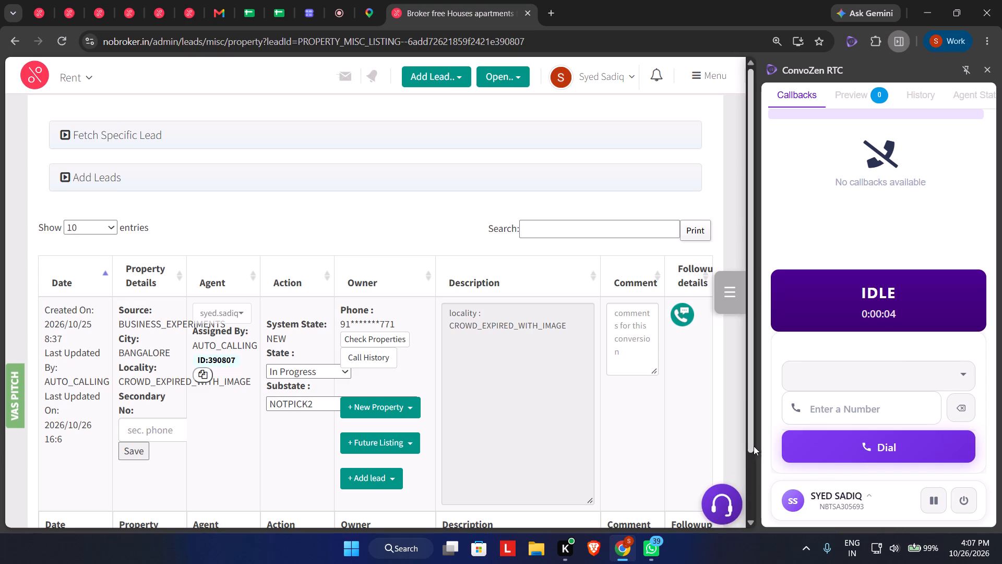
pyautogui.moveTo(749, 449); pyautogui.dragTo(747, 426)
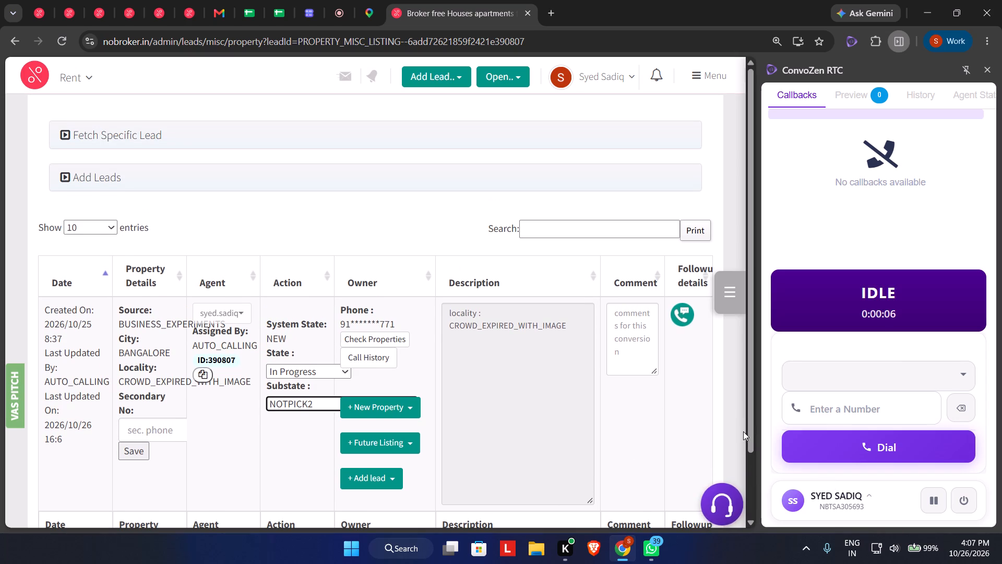
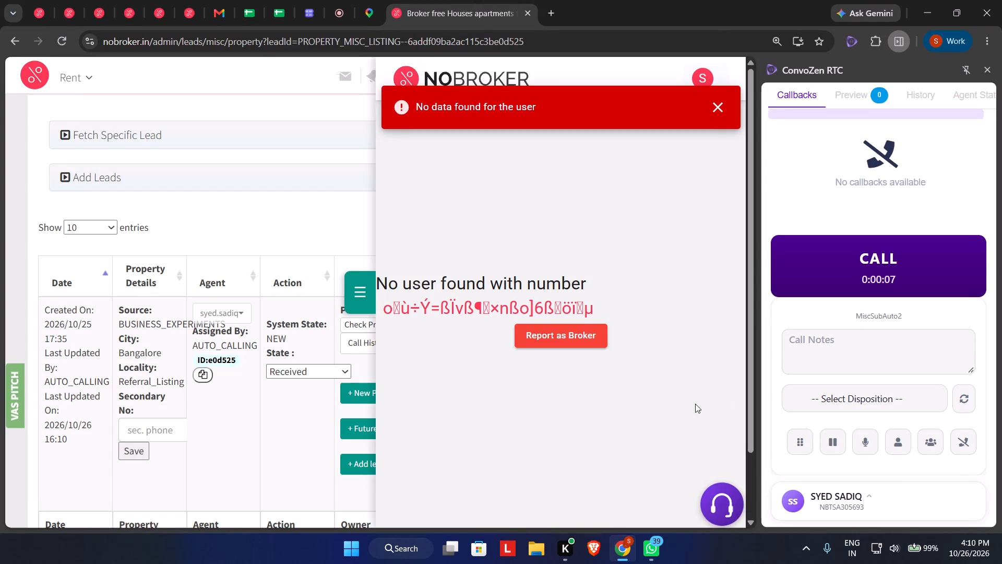
# Set the current property lead's state to Rejected with the substate Rented Out.
pyautogui.click(353, 239)
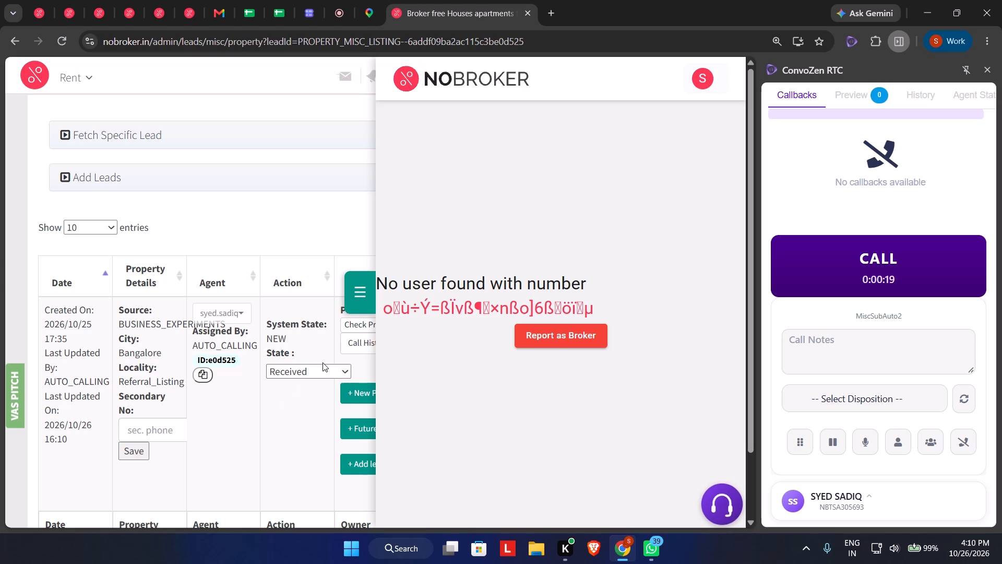
pyautogui.click(317, 374)
pyautogui.click(305, 441)
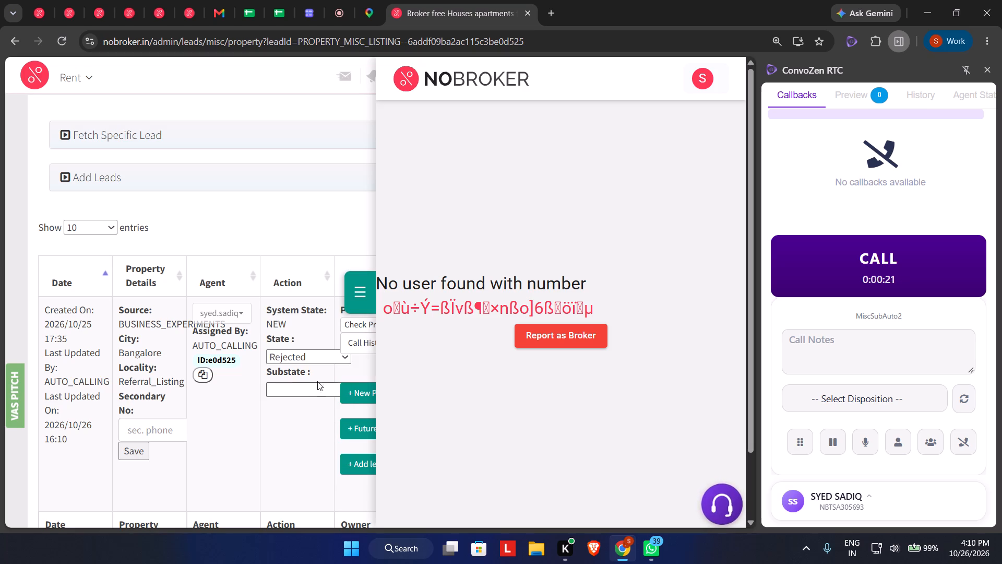
pyautogui.doubleClick(297, 386)
pyautogui.moveTo(297, 385); pyautogui.dragTo(303, 387)
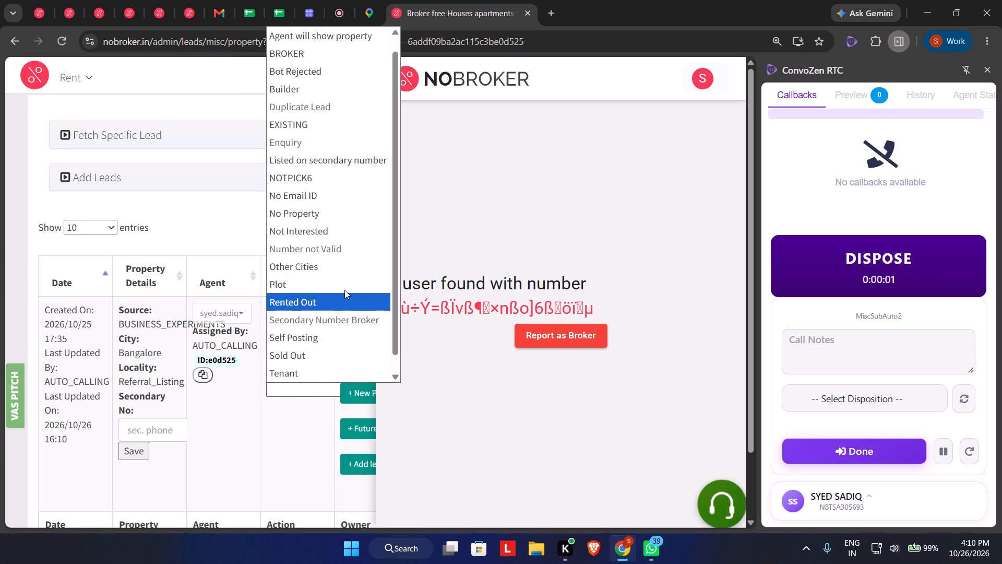
pyautogui.click(345, 301)
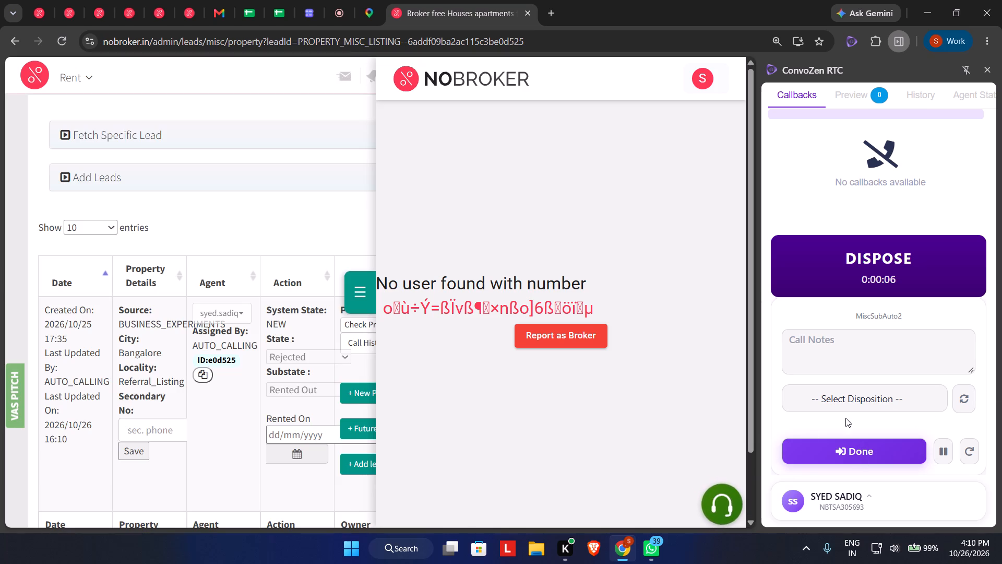
# Dispose the call in ConvoZen as Click Calling, Rejected, with the level 3 disposition Rented Out, and submit it.
pyautogui.moveTo(845, 399); pyautogui.dragTo(874, 406)
pyautogui.moveTo(854, 429); pyautogui.dragTo(855, 434)
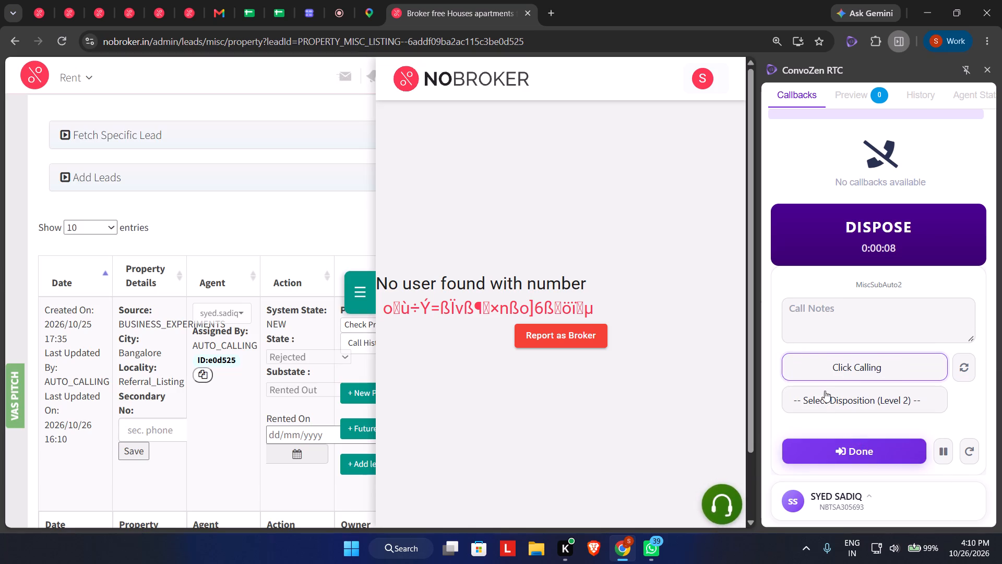
pyautogui.moveTo(829, 392); pyautogui.dragTo(834, 394)
pyautogui.moveTo(846, 490); pyautogui.dragTo(849, 496)
pyautogui.click(849, 496)
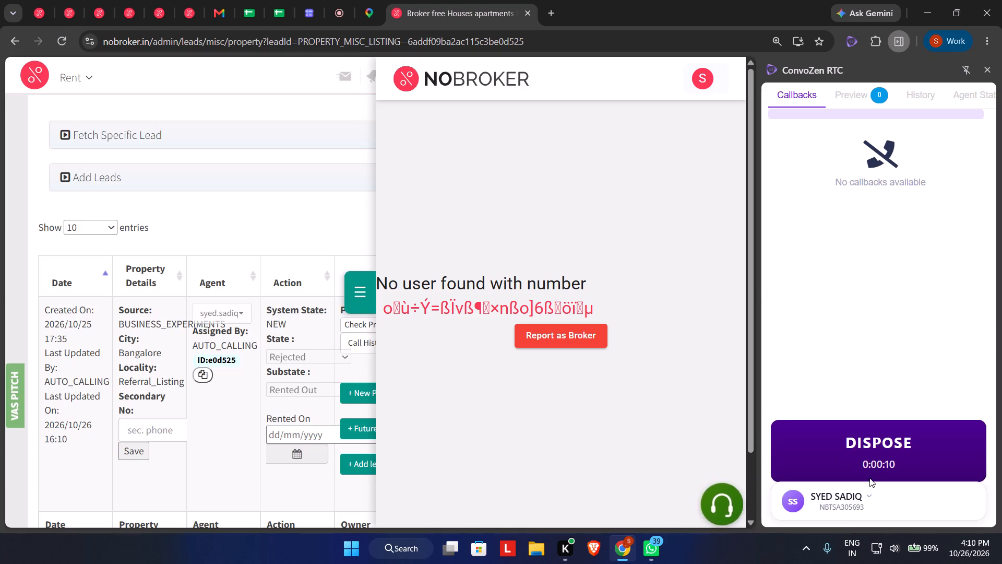
pyautogui.click(873, 491)
pyautogui.click(844, 405)
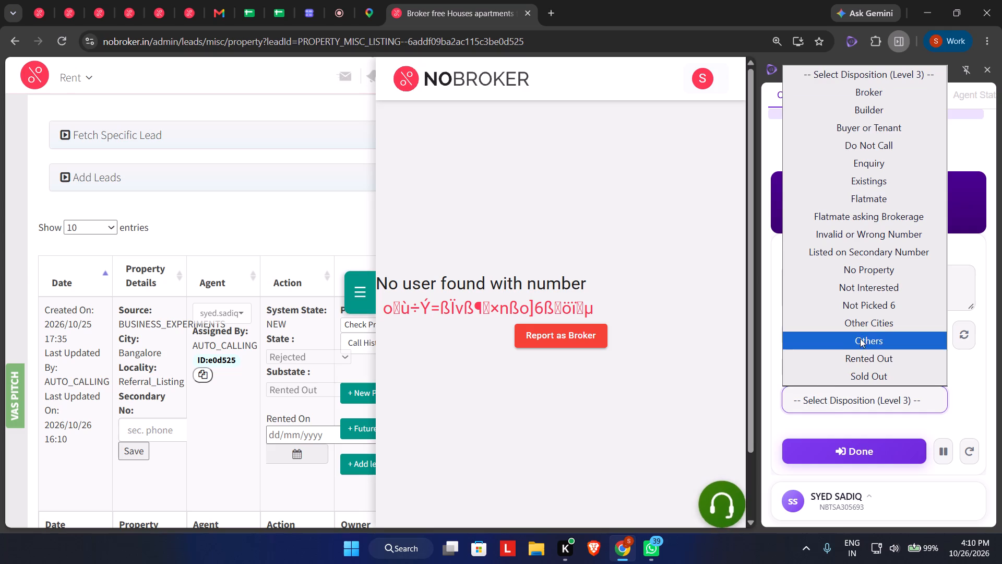
pyautogui.doubleClick(876, 355)
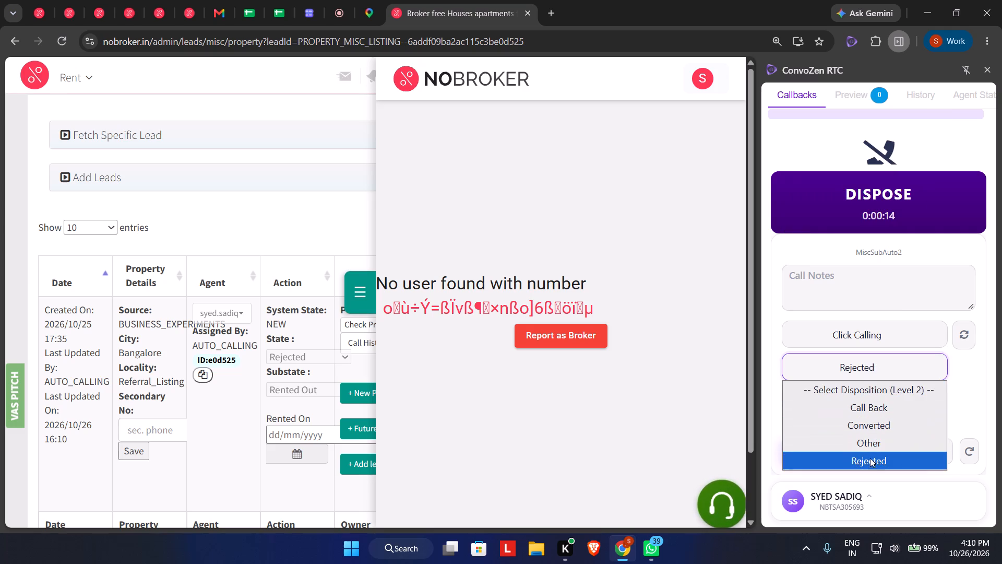
pyautogui.doubleClick(916, 309)
pyautogui.click(875, 446)
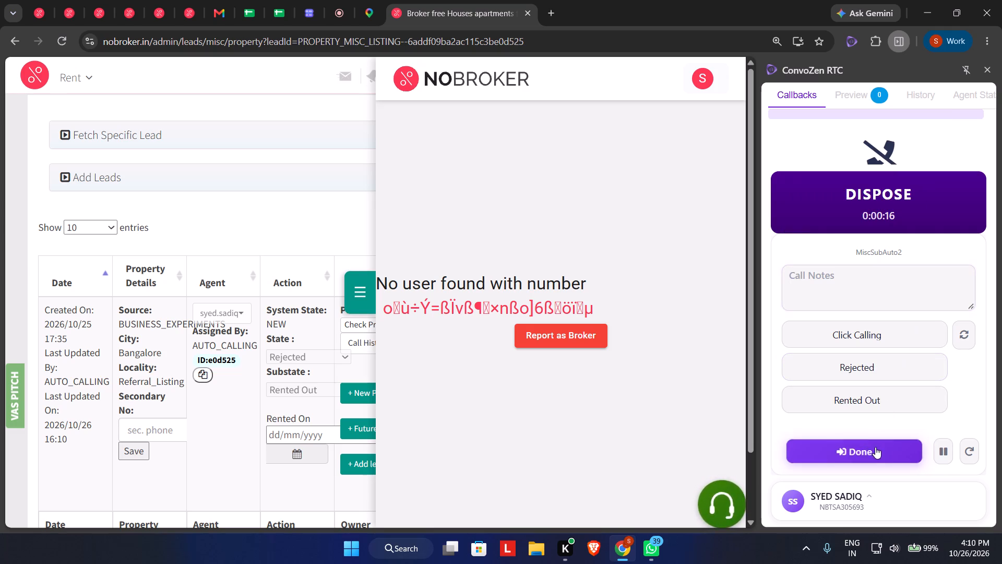
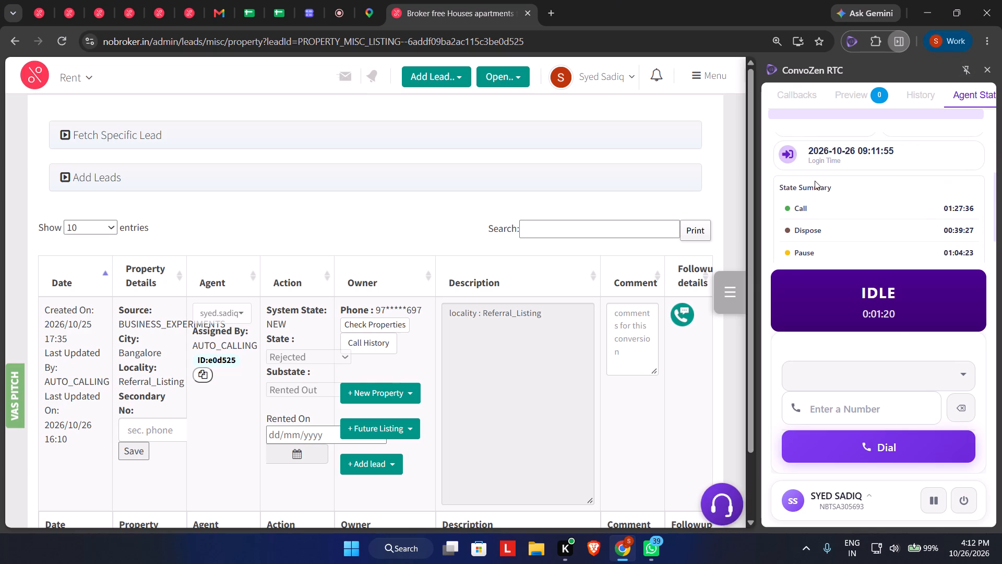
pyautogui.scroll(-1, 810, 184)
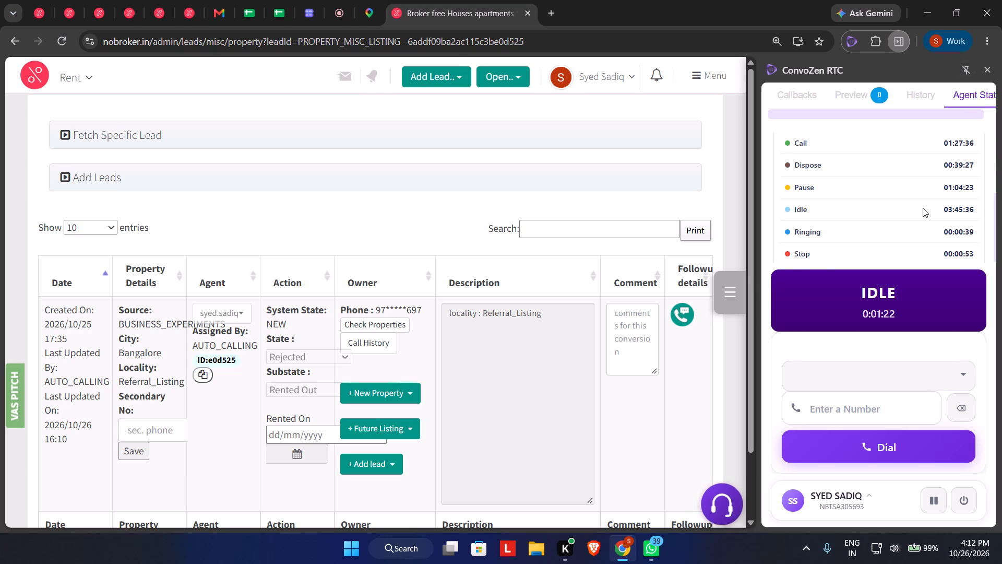
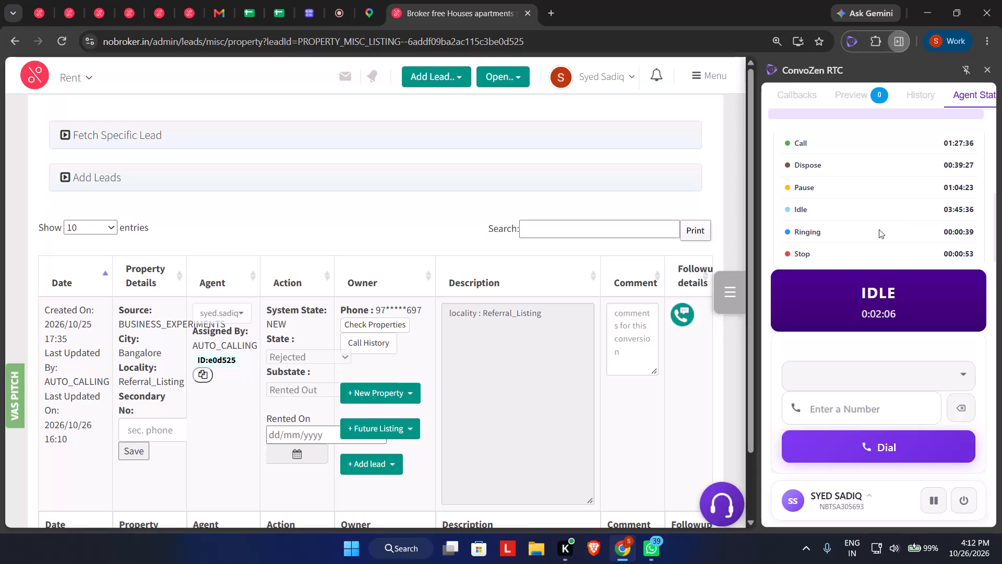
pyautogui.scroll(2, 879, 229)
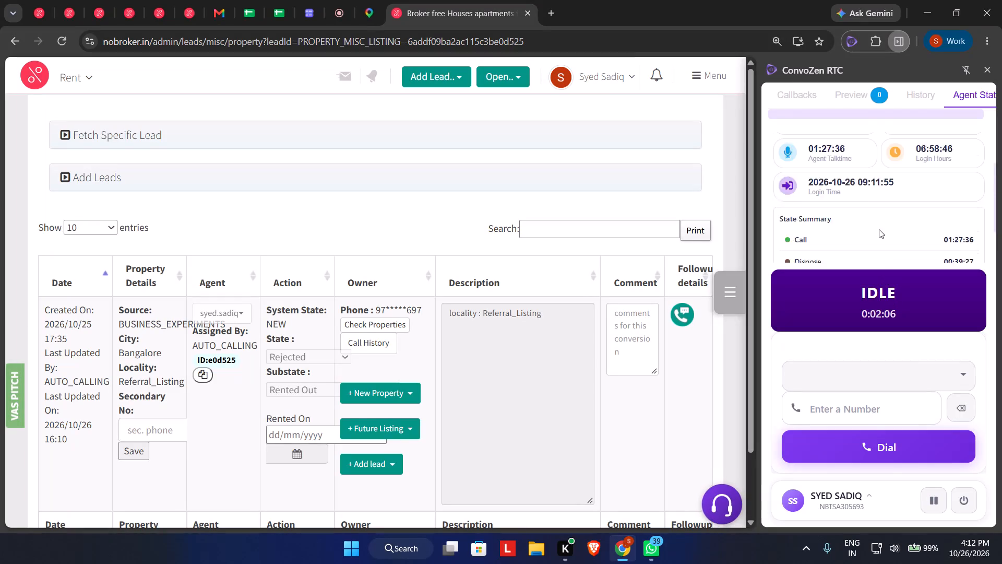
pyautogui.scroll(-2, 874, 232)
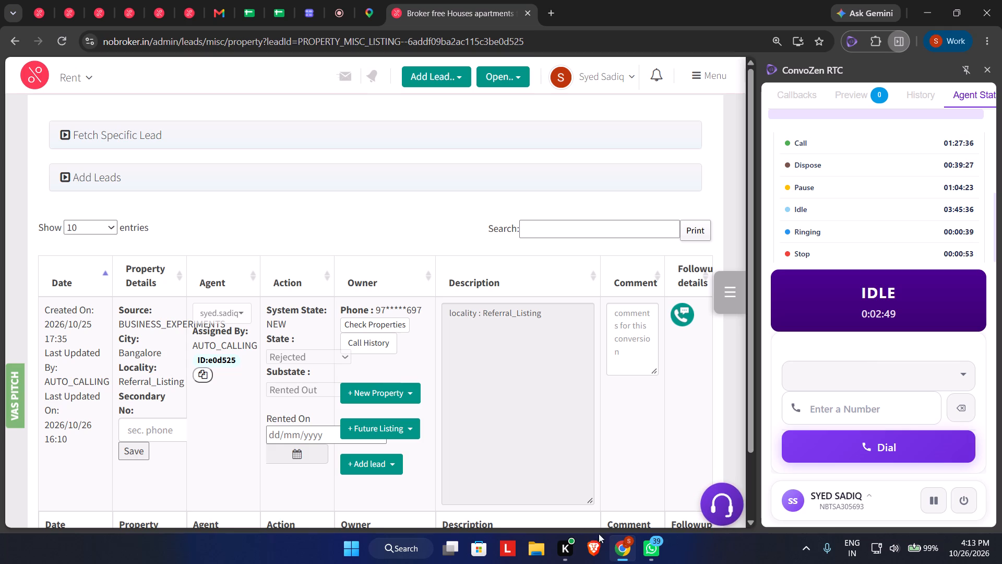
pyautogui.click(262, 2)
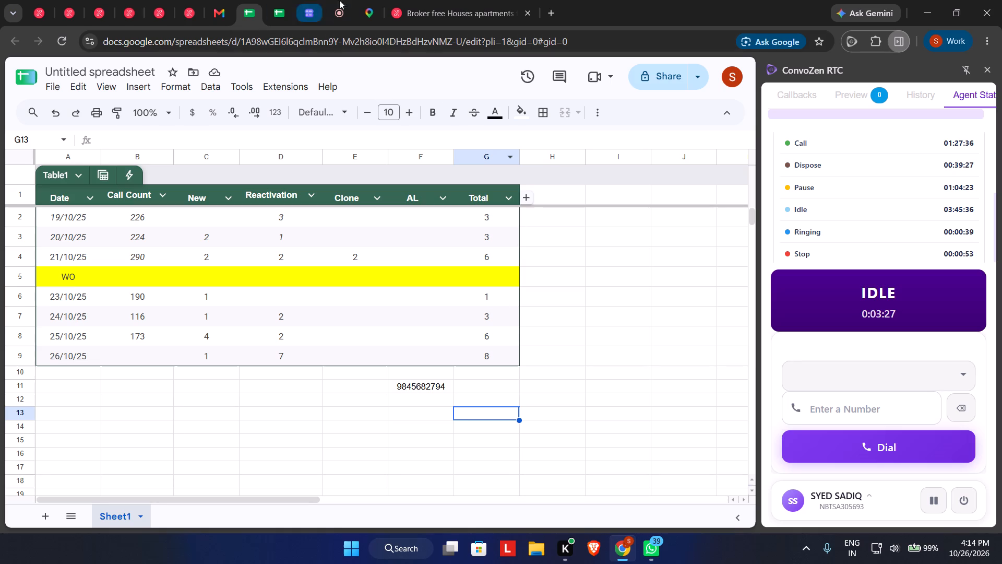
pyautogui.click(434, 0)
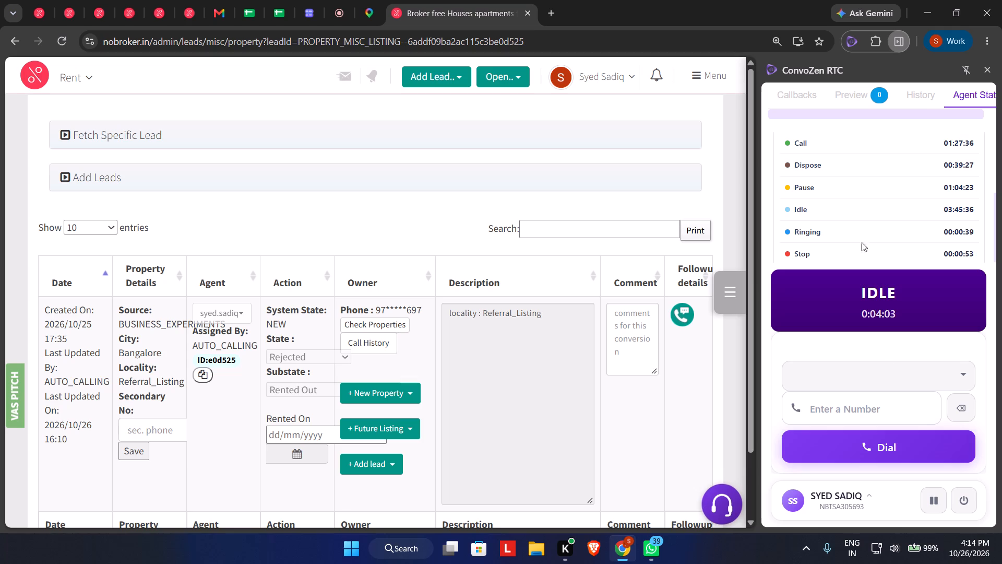
# Restart the ConvoZen RTC dialer, reloading the property lead page while the dialer is closed.
pyautogui.click(731, 495)
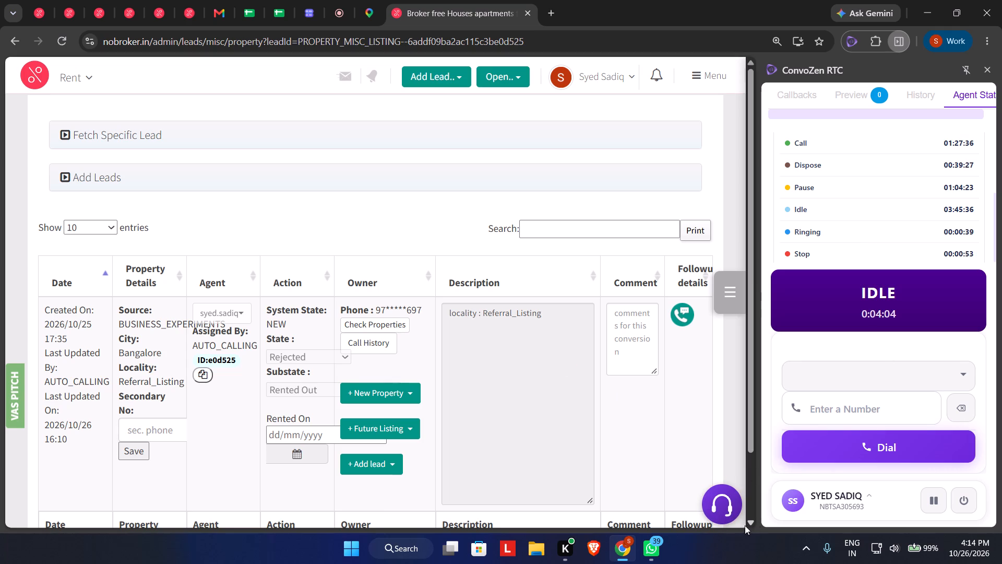
pyautogui.click(721, 501)
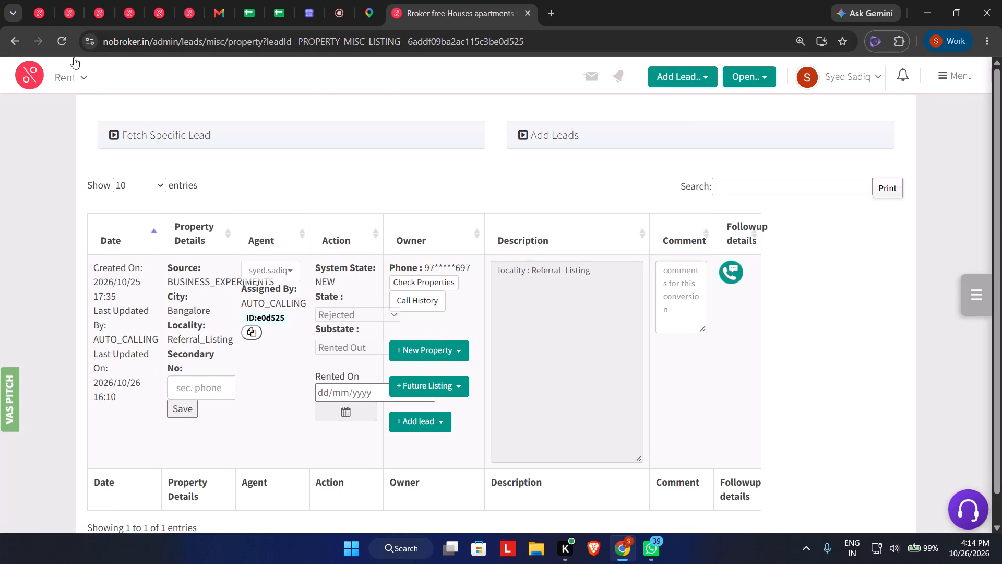
pyautogui.doubleClick(64, 44)
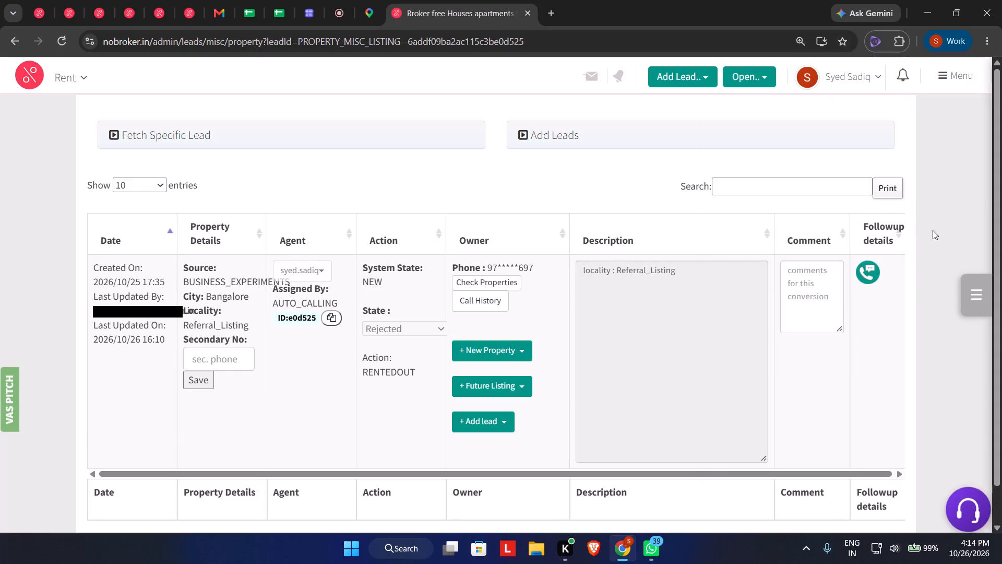
pyautogui.click(975, 506)
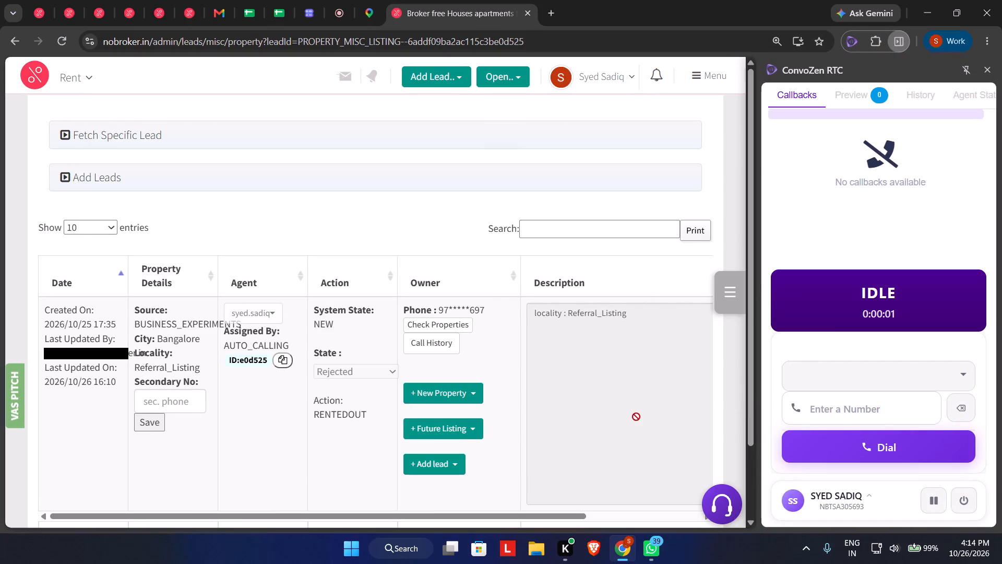
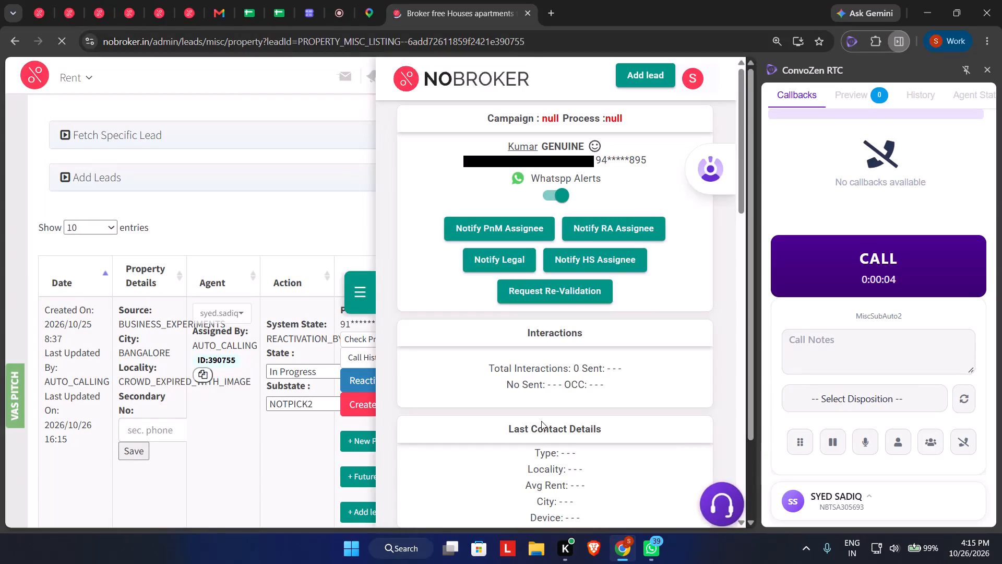
pyautogui.click(288, 397)
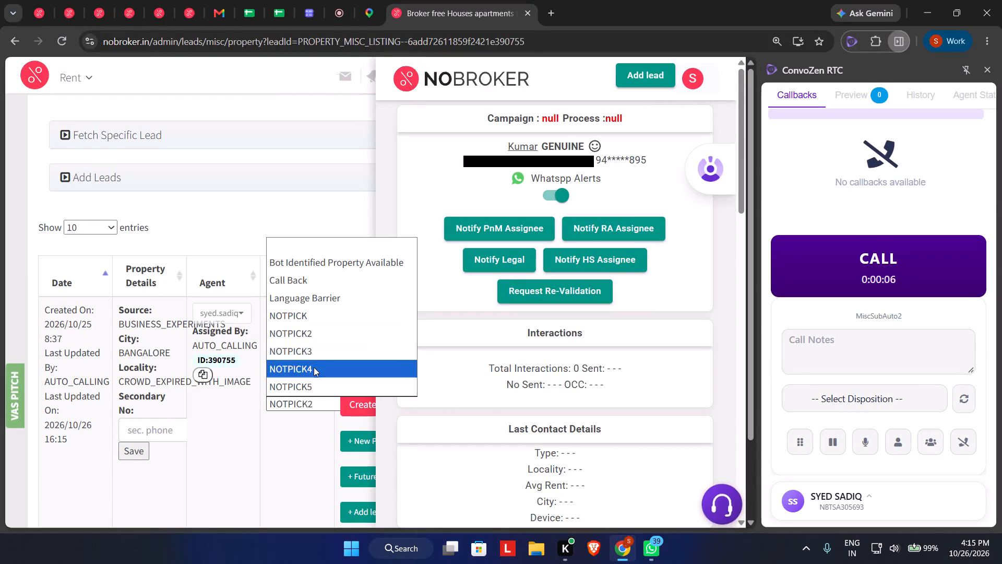
pyautogui.click(315, 355)
# Set the call's disposition to Outbound, Not Picked, Voice Mail and end the call.
pyautogui.click(834, 397)
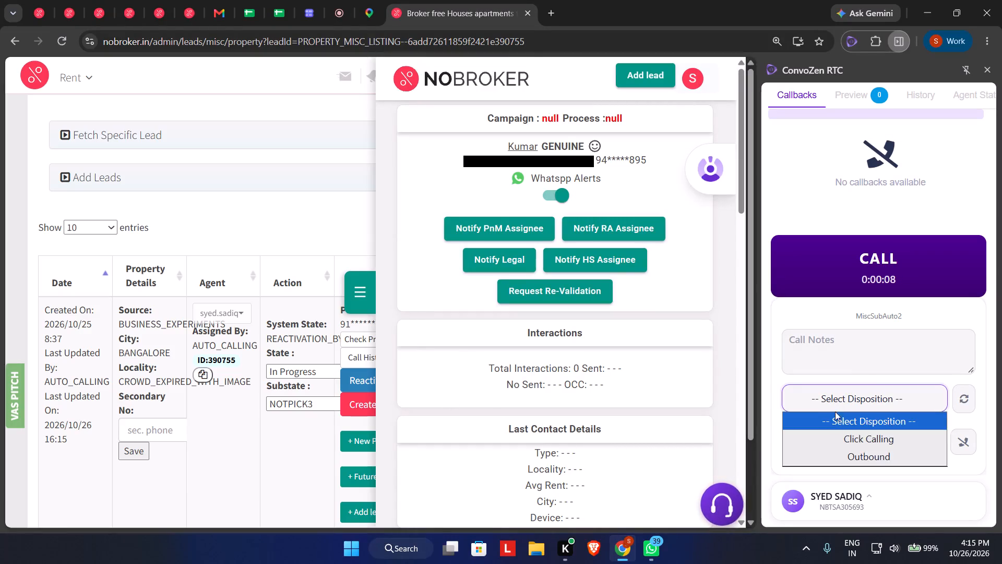
pyautogui.click(819, 448)
pyautogui.click(822, 405)
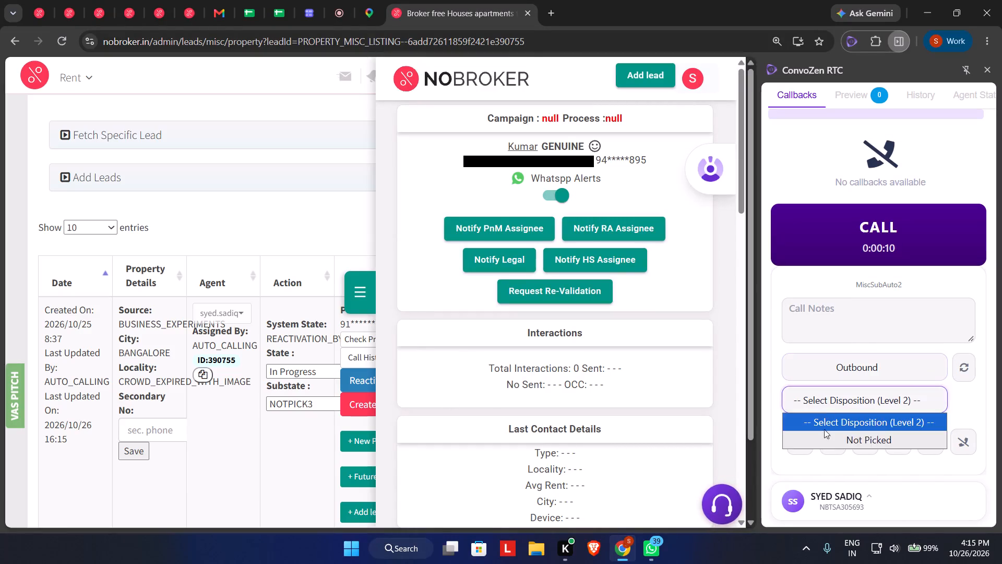
pyautogui.click(826, 440)
pyautogui.click(831, 404)
pyautogui.click(859, 490)
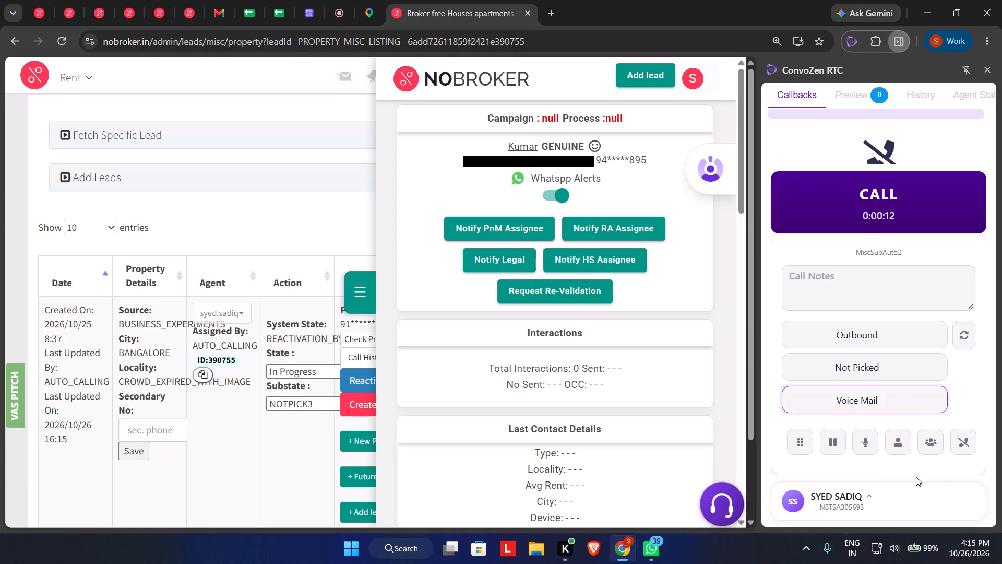
pyautogui.click(972, 452)
pyautogui.click(974, 449)
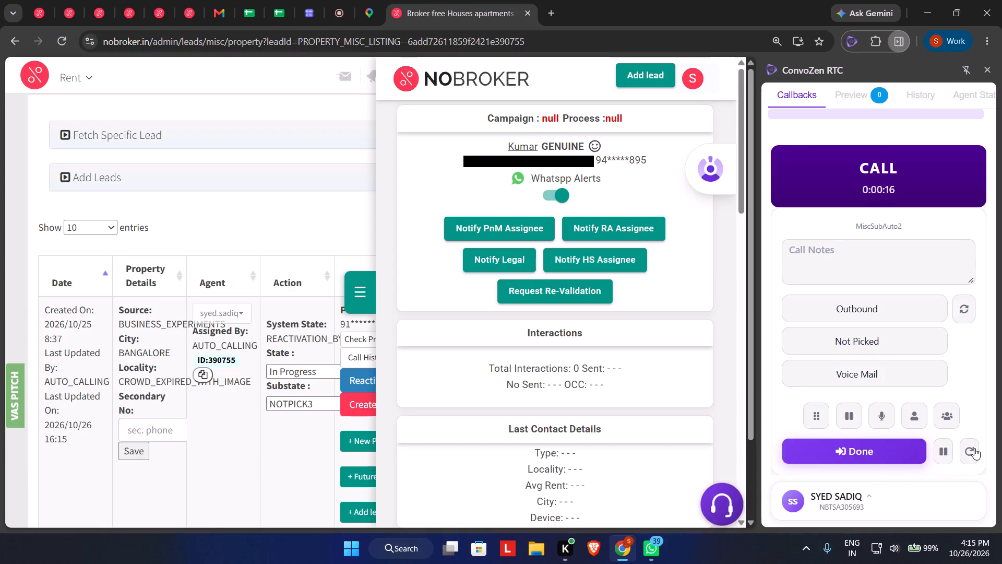
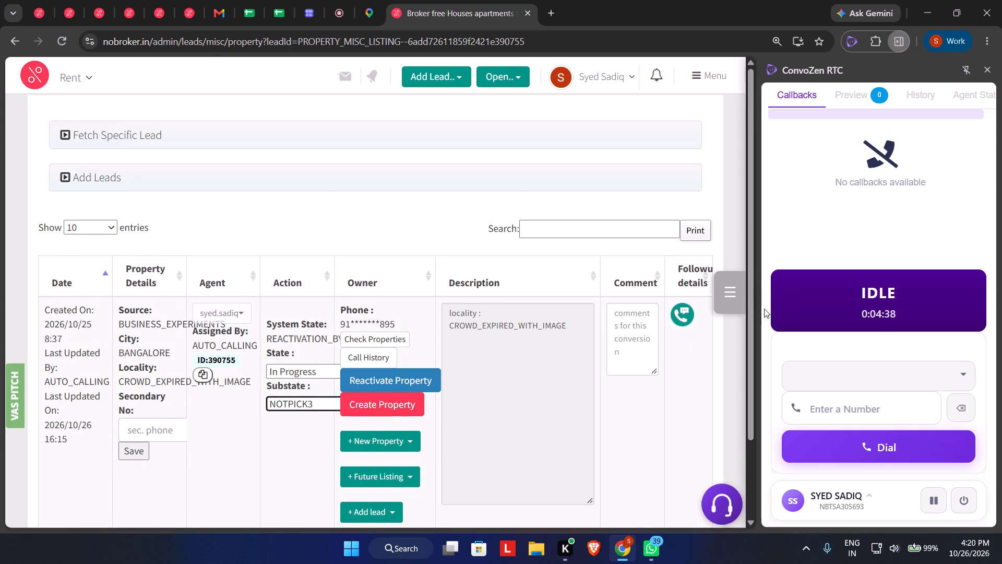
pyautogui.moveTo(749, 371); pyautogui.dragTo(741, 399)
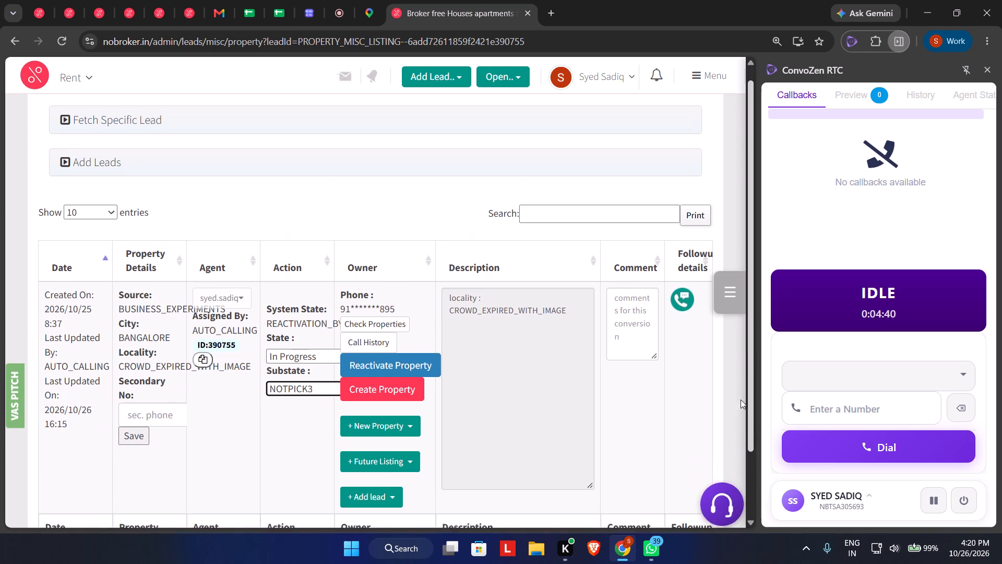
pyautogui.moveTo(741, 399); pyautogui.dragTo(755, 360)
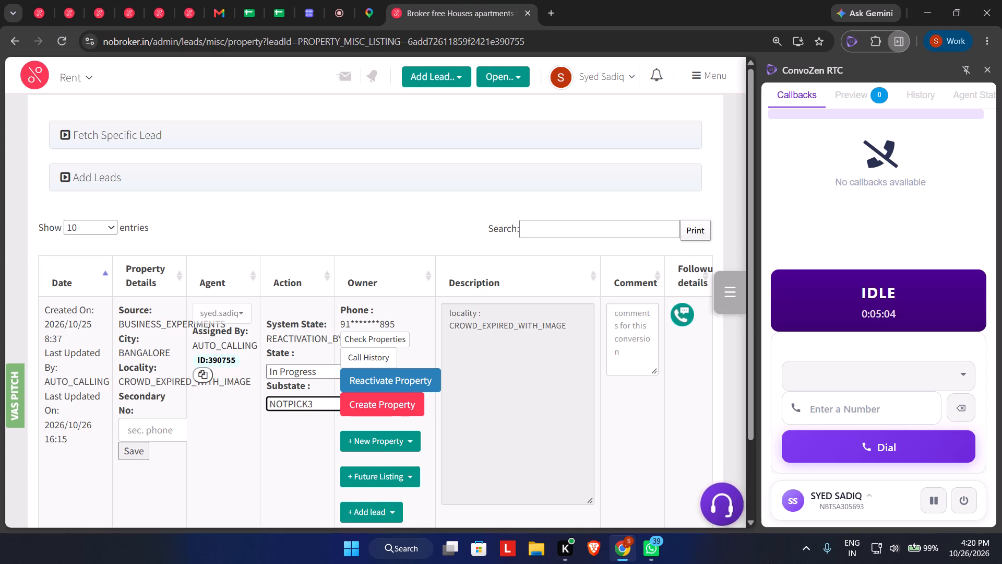
# Restart the ConvoZen RTC dialer by closing it, reloading the lead page and reopening it.
pyautogui.click(702, 502)
pyautogui.click(730, 506)
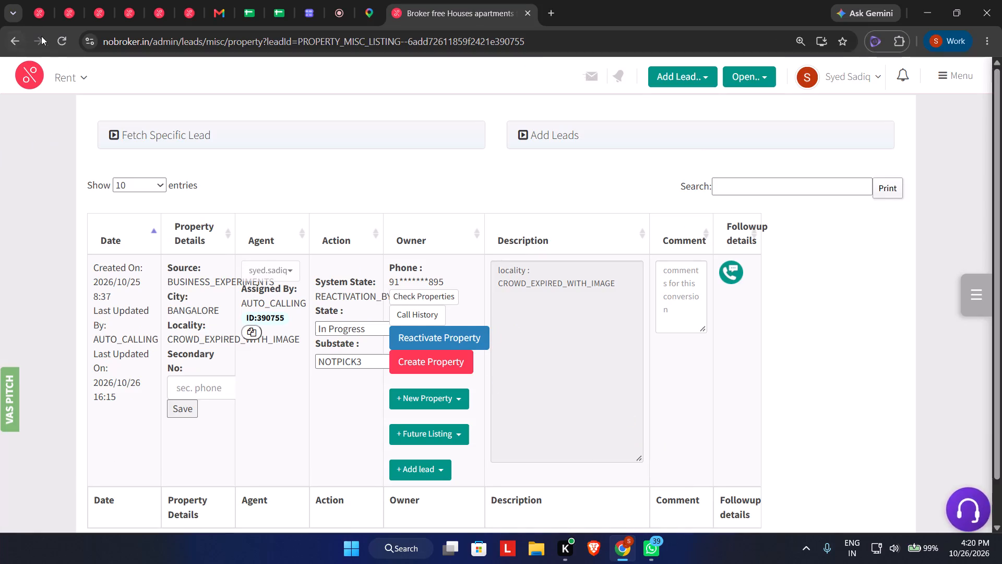
pyautogui.click(67, 40)
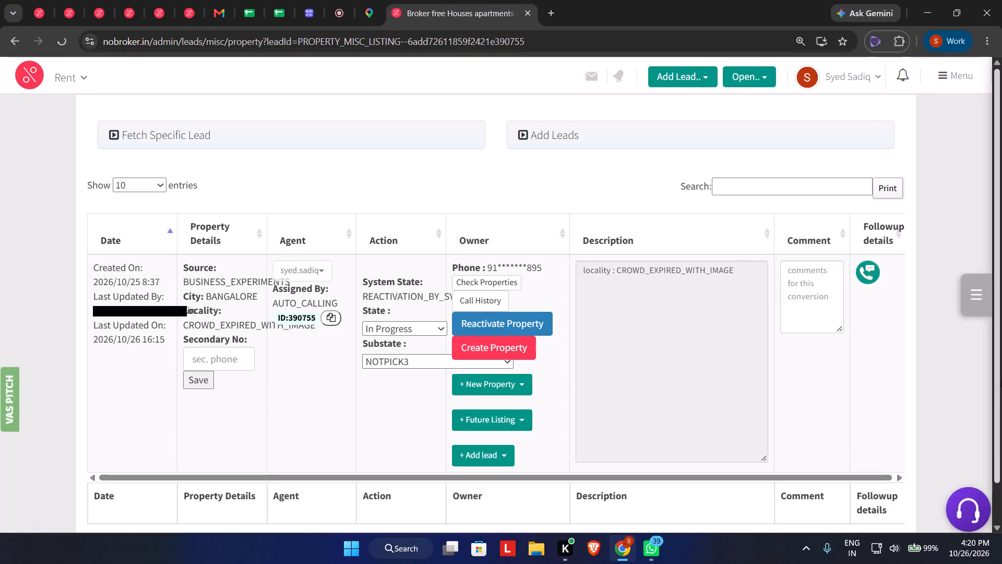
pyautogui.click(971, 500)
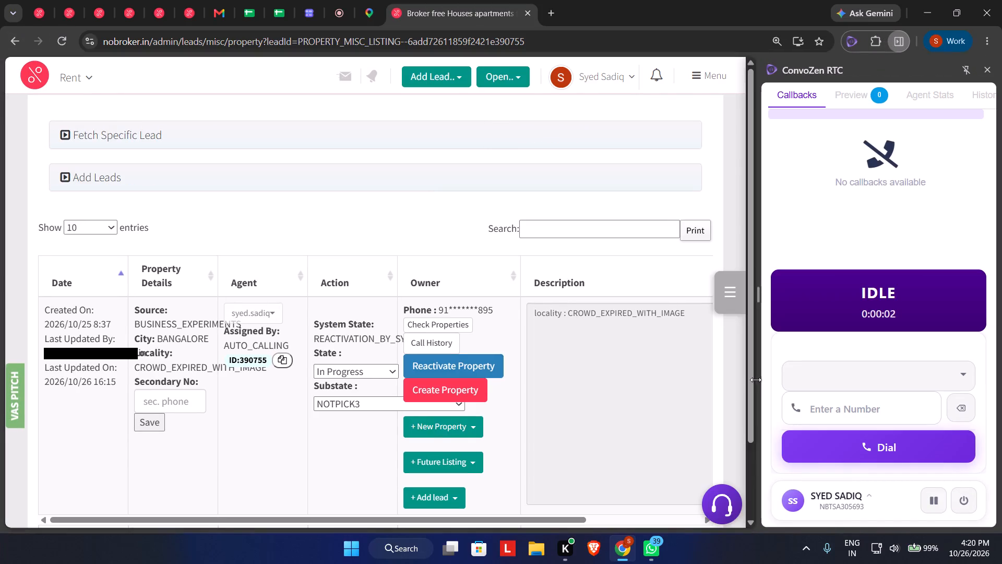
pyautogui.moveTo(757, 380); pyautogui.dragTo(770, 382)
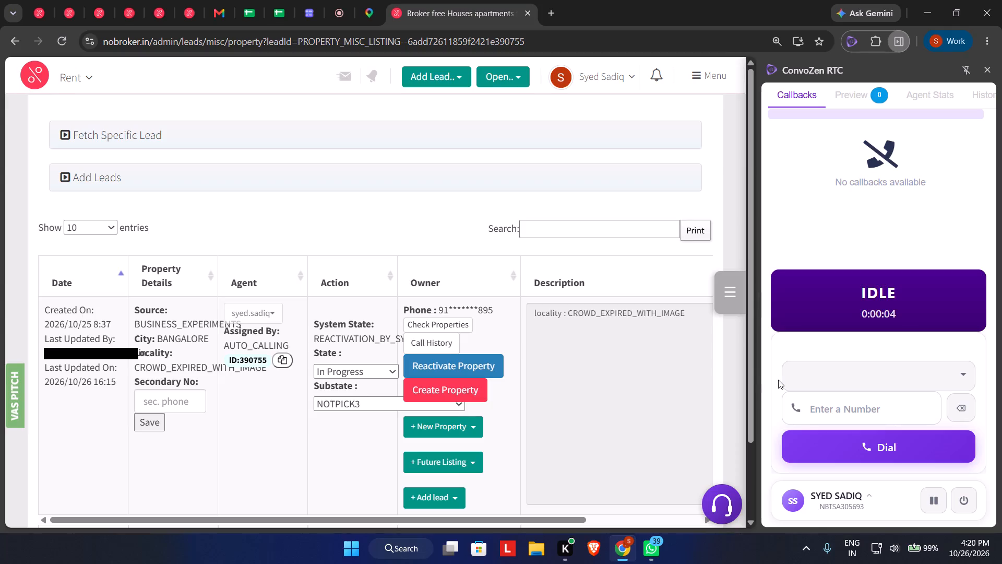
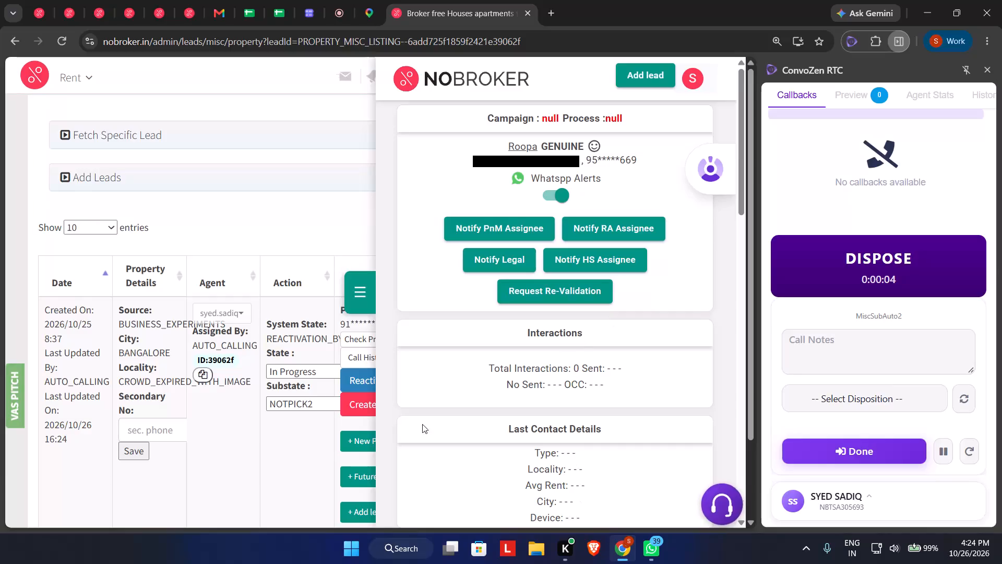
# Set the lead's substate to NOTPICK3.
pyautogui.click(302, 408)
pyautogui.doubleClick(337, 344)
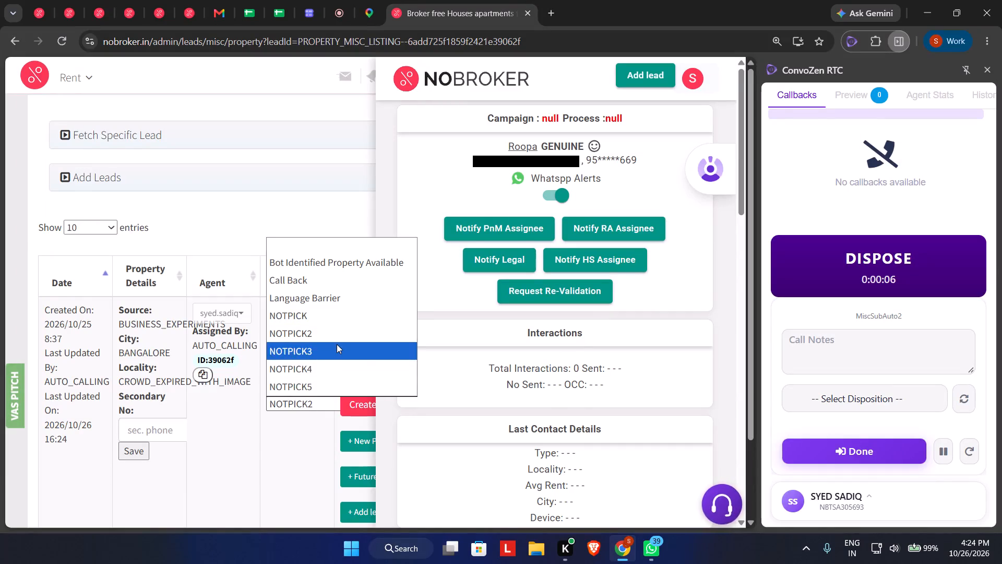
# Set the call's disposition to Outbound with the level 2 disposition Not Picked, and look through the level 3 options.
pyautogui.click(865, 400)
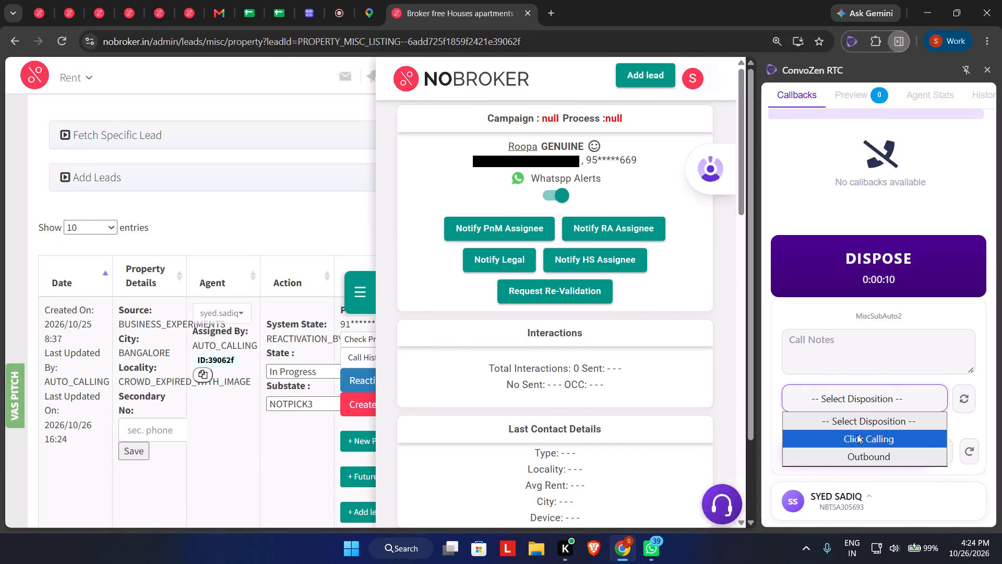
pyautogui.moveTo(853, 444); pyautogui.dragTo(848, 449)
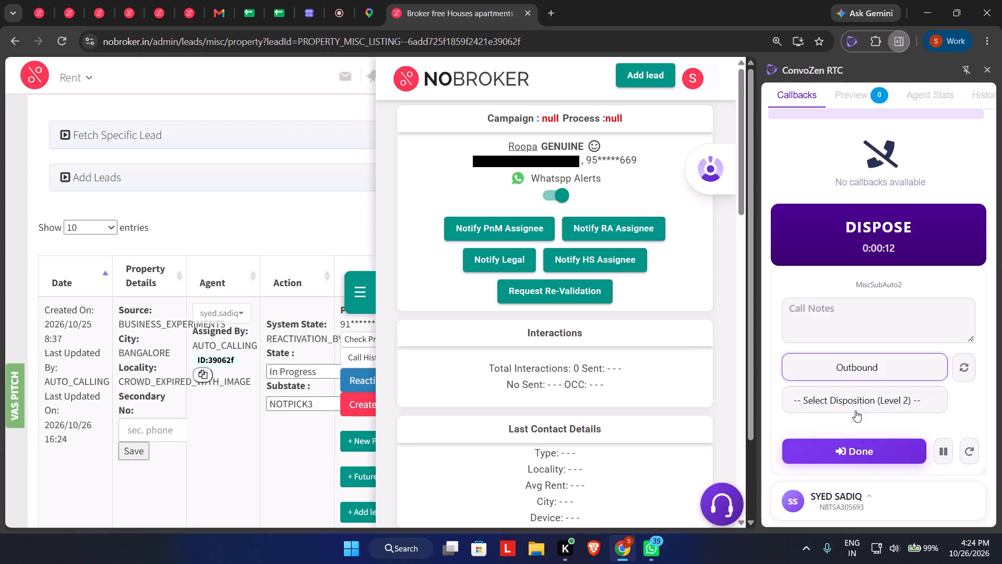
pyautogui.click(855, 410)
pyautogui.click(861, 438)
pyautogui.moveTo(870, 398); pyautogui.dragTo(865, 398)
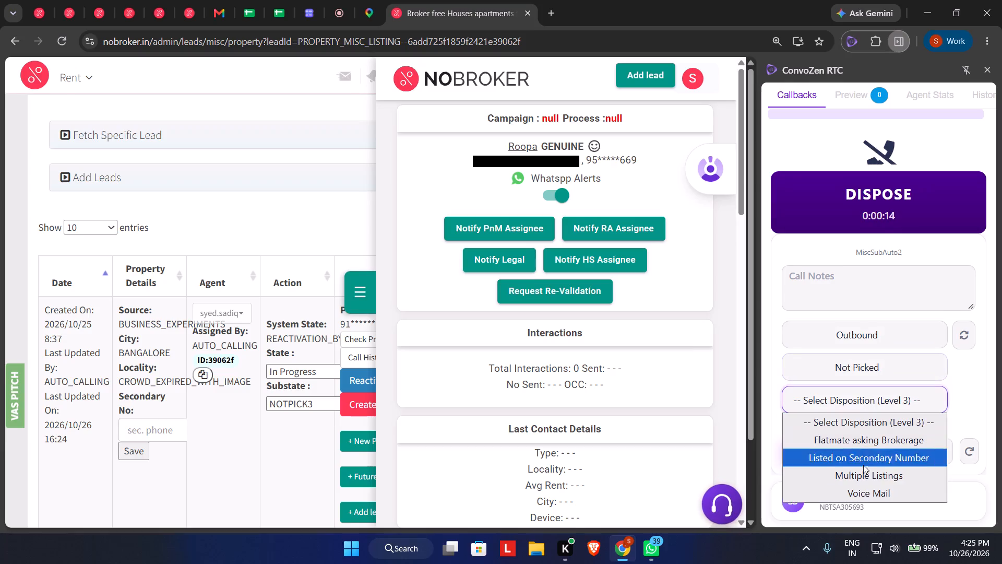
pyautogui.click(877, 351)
# Dispose the call as Click Calling, Other, Auto Dispose and submit it, dismissing the WhatsApp notification.
pyautogui.moveTo(876, 336); pyautogui.dragTo(872, 342)
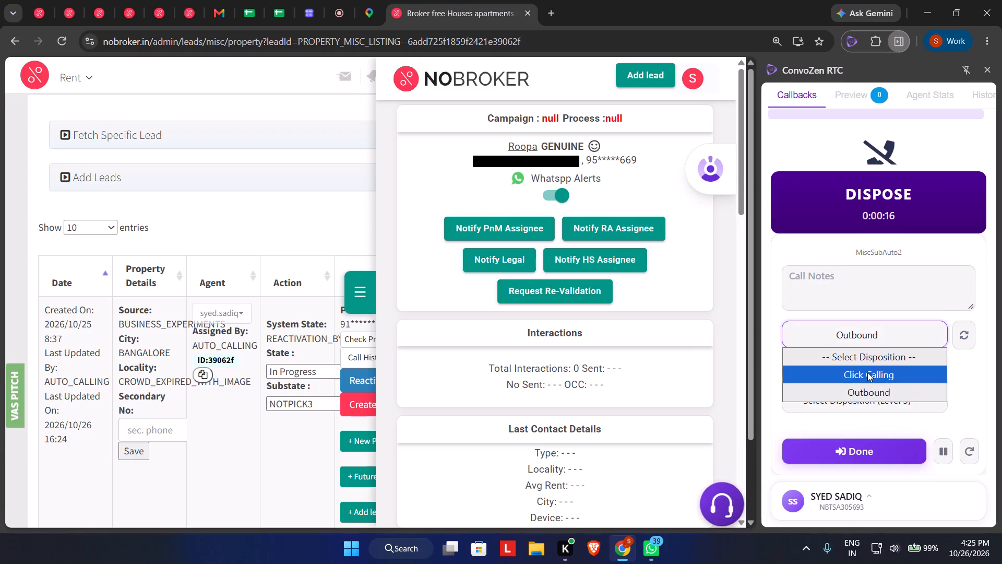
pyautogui.click(867, 372)
pyautogui.click(864, 367)
pyautogui.moveTo(887, 366); pyautogui.dragTo(880, 370)
pyautogui.click(870, 401)
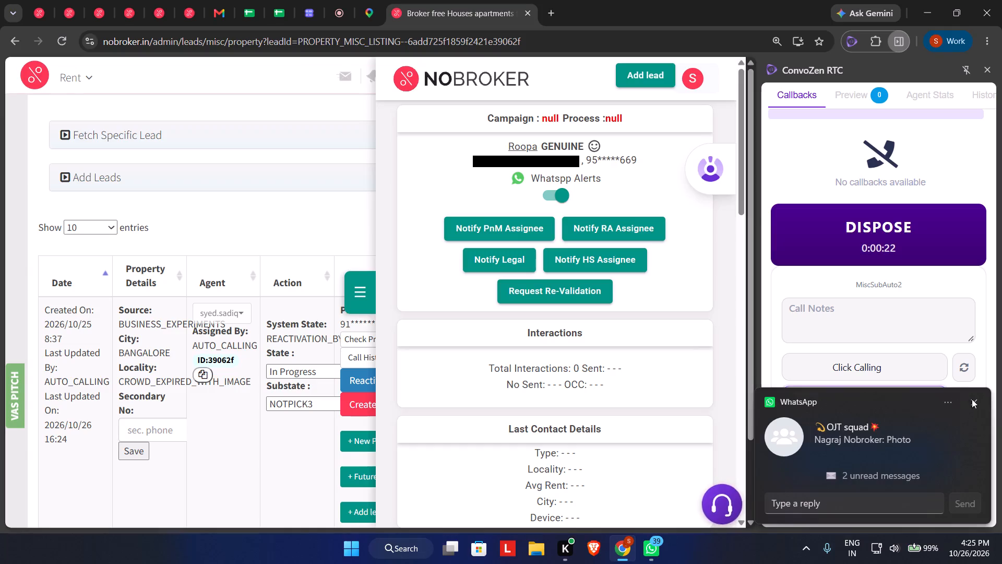
pyautogui.click(972, 399)
pyautogui.click(898, 404)
pyautogui.click(878, 479)
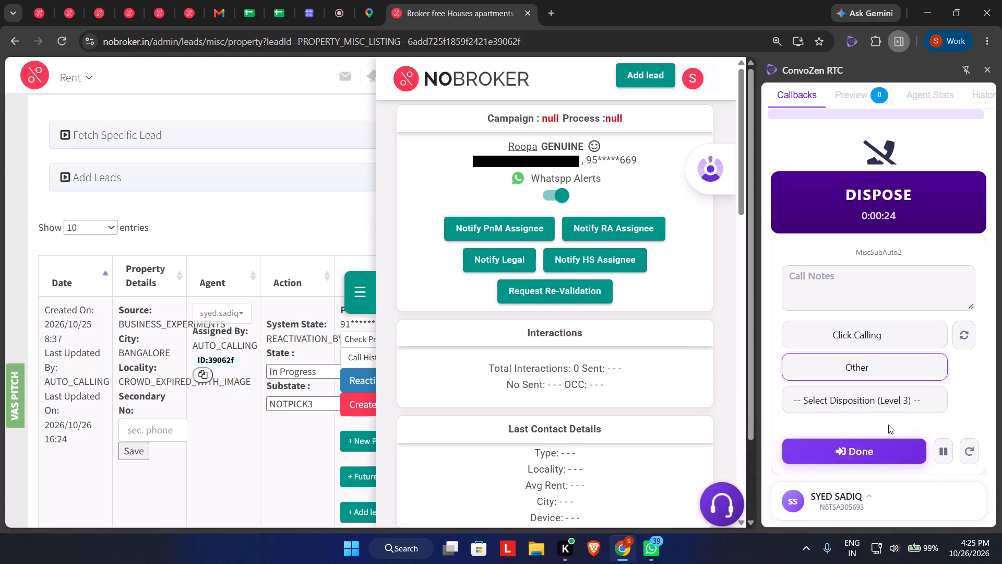
pyautogui.moveTo(893, 393); pyautogui.dragTo(888, 399)
pyautogui.click(872, 438)
pyautogui.click(872, 443)
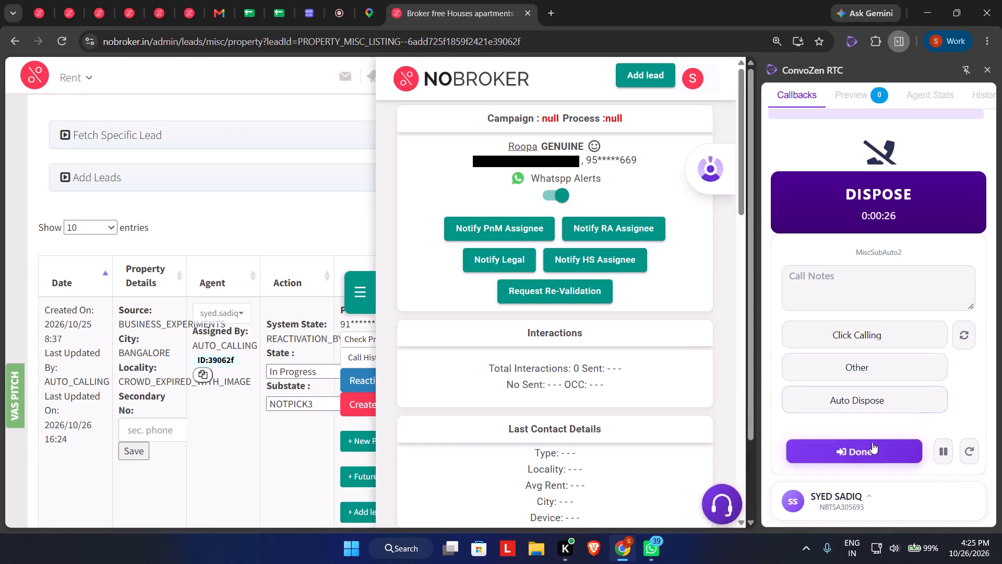
# Review the agent stats in ConvoZen RTC, including call totals, login hours and the state summary.
pyautogui.click(931, 94)
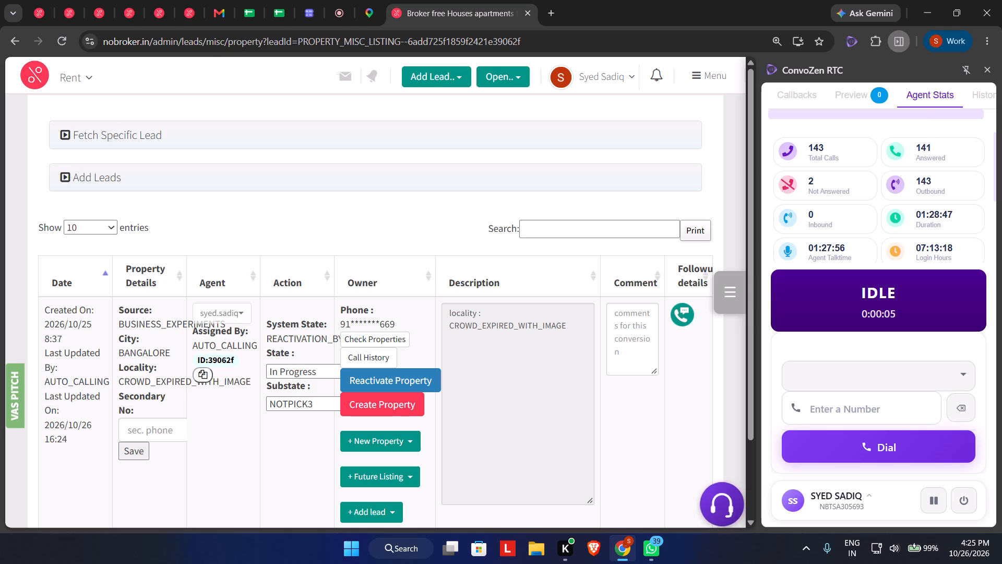
pyautogui.scroll(-2, 891, 248)
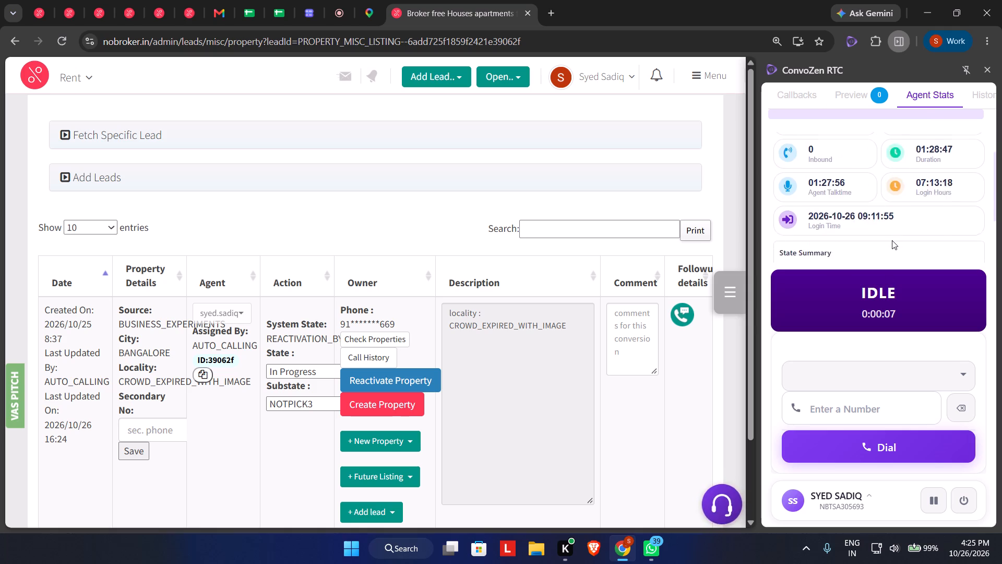
pyautogui.scroll(-1, 892, 240)
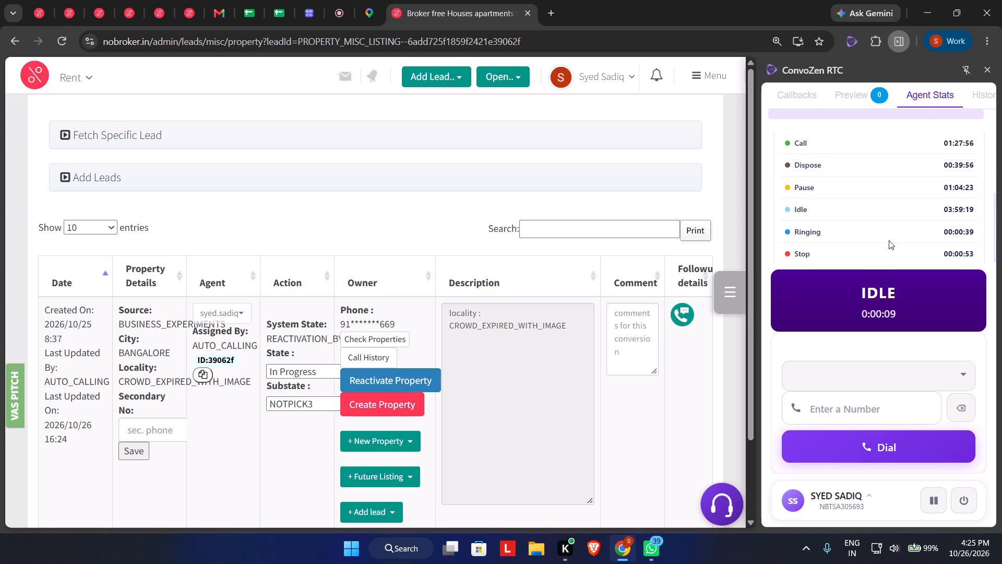
# Examine the day's Agent Stats in the dialer, including call totals and the State Summary times, with a brief check for pending callbacks.
pyautogui.scroll(1, 883, 229)
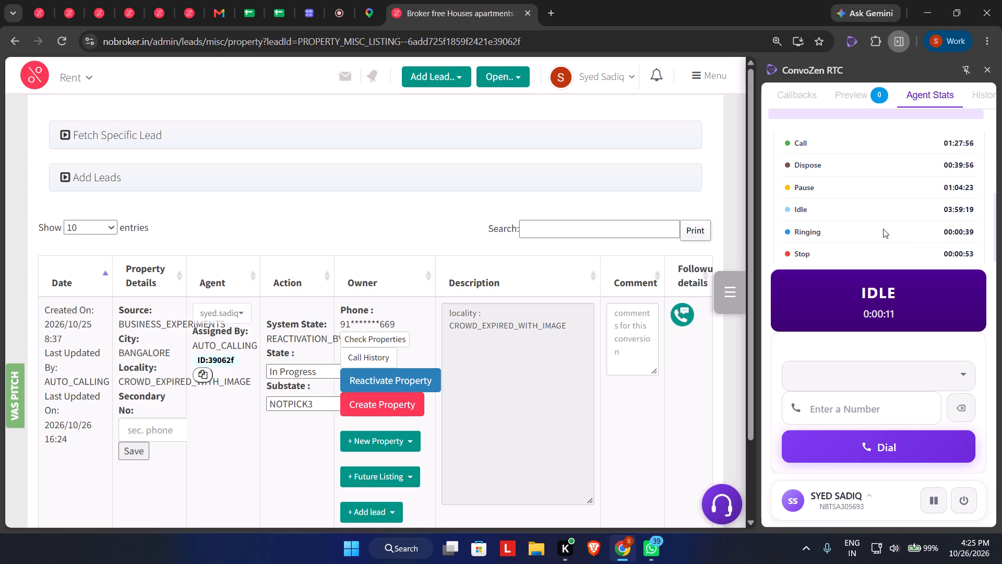
pyautogui.scroll(3, 822, 192)
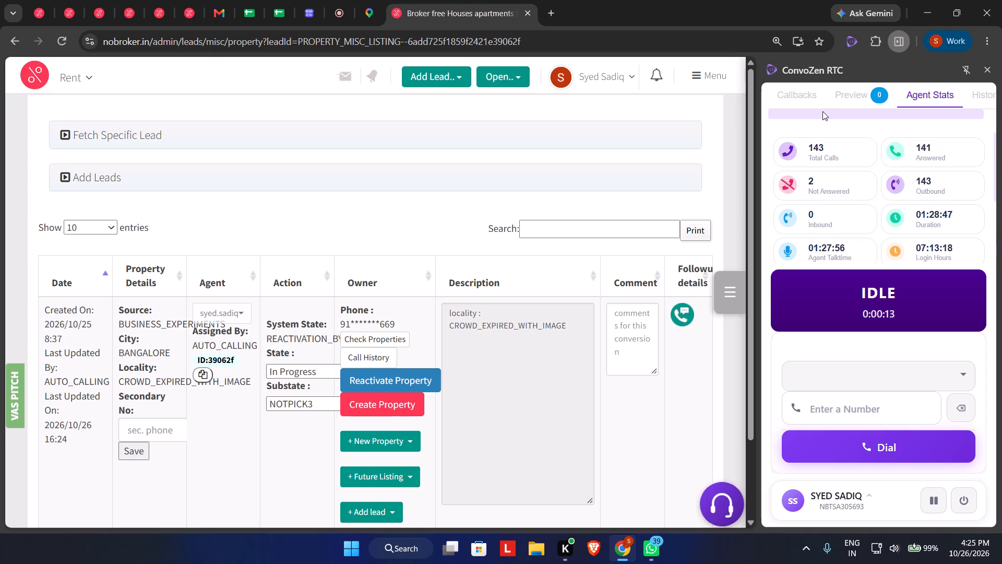
pyautogui.click(815, 95)
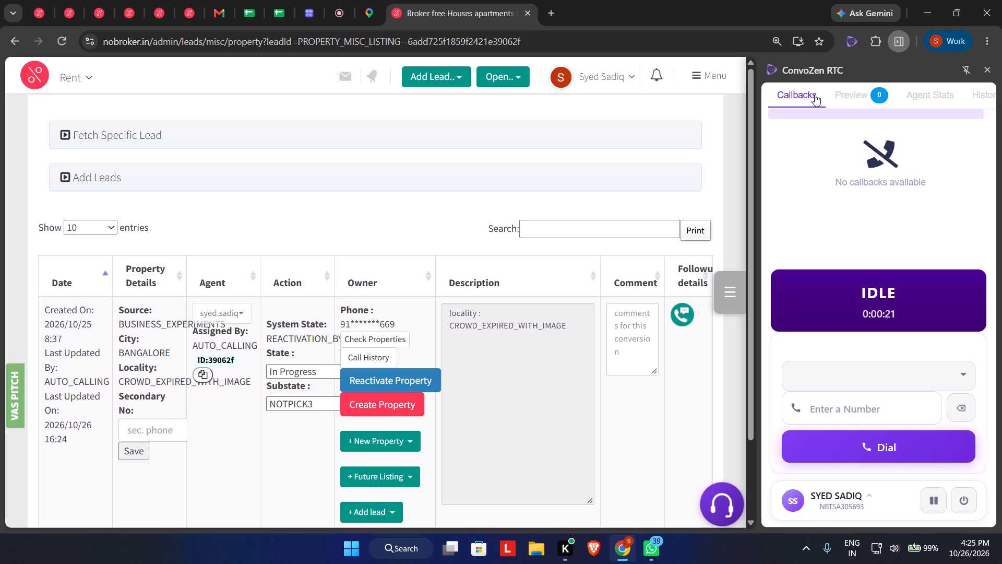
pyautogui.click(926, 104)
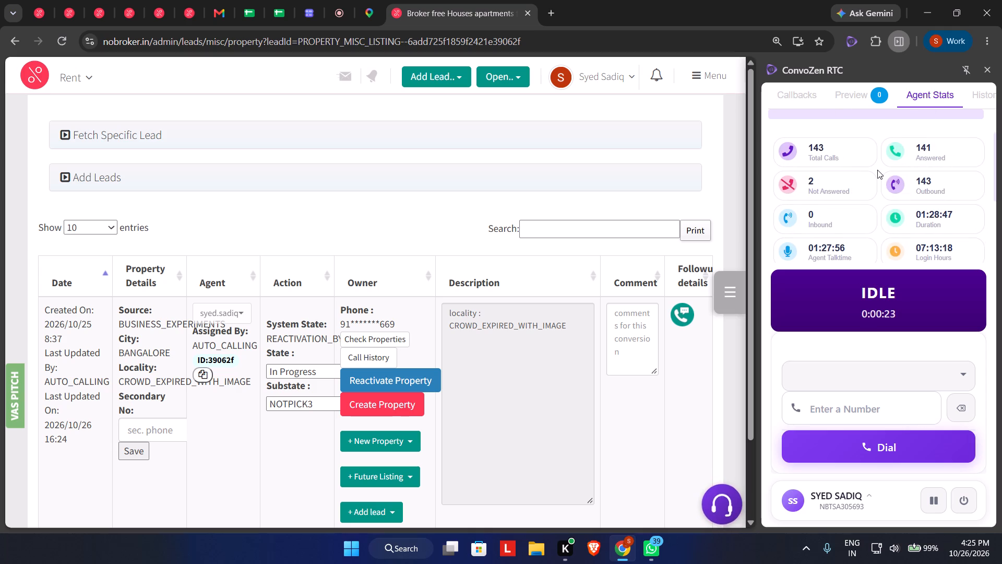
pyautogui.scroll(-2, 868, 175)
pyautogui.scroll(1, 855, 183)
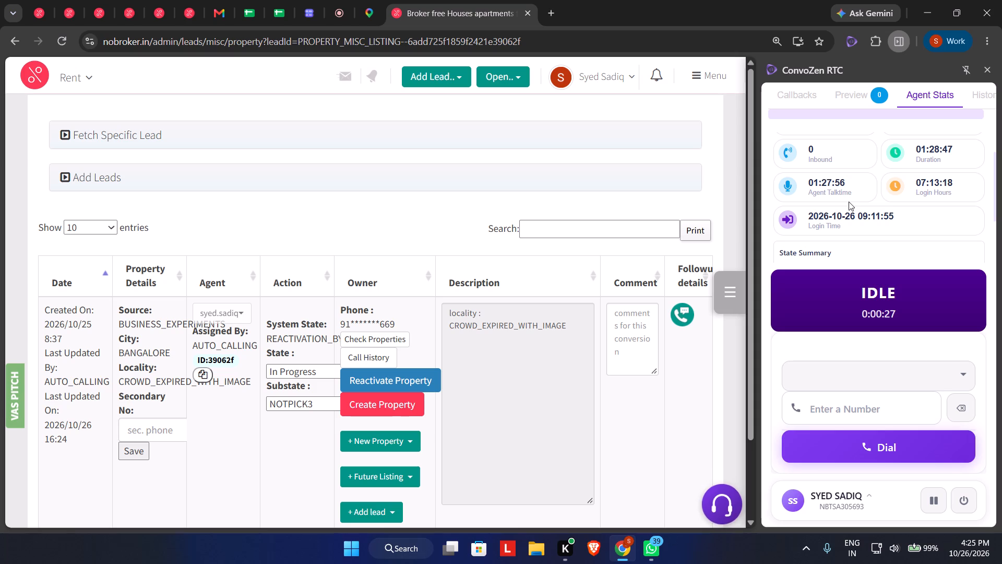
pyautogui.scroll(-2, 849, 202)
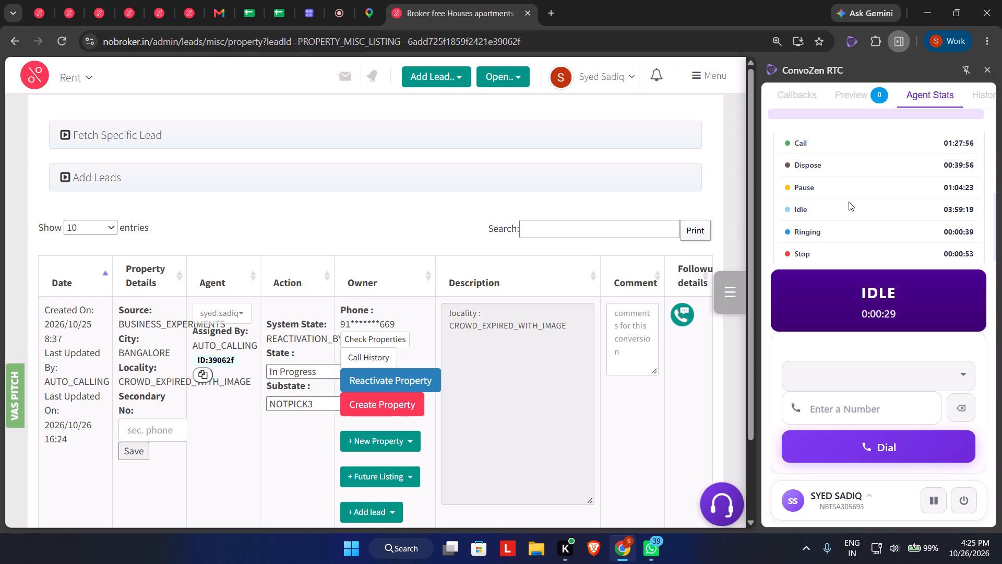
pyautogui.scroll(3, 849, 202)
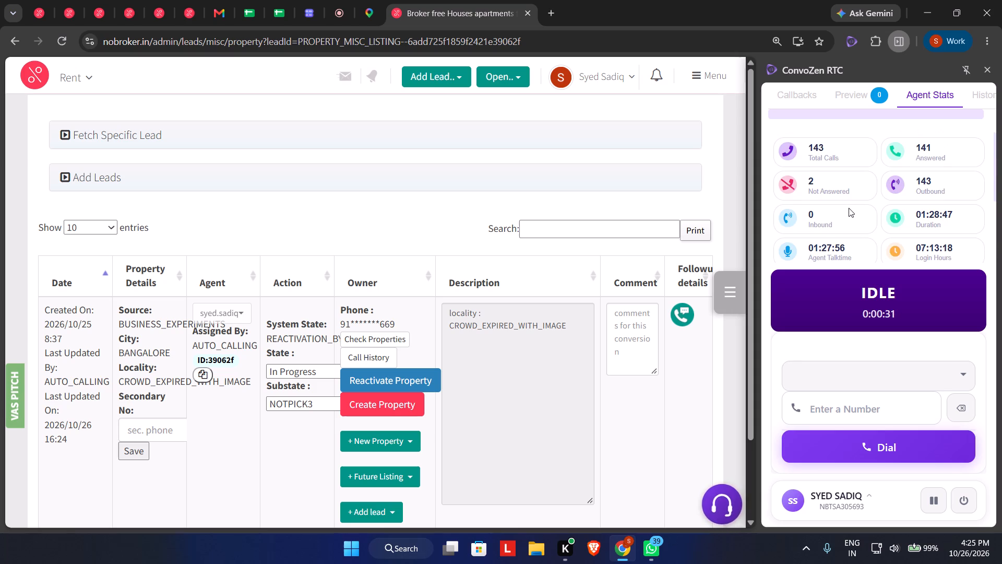
pyautogui.scroll(2, 849, 208)
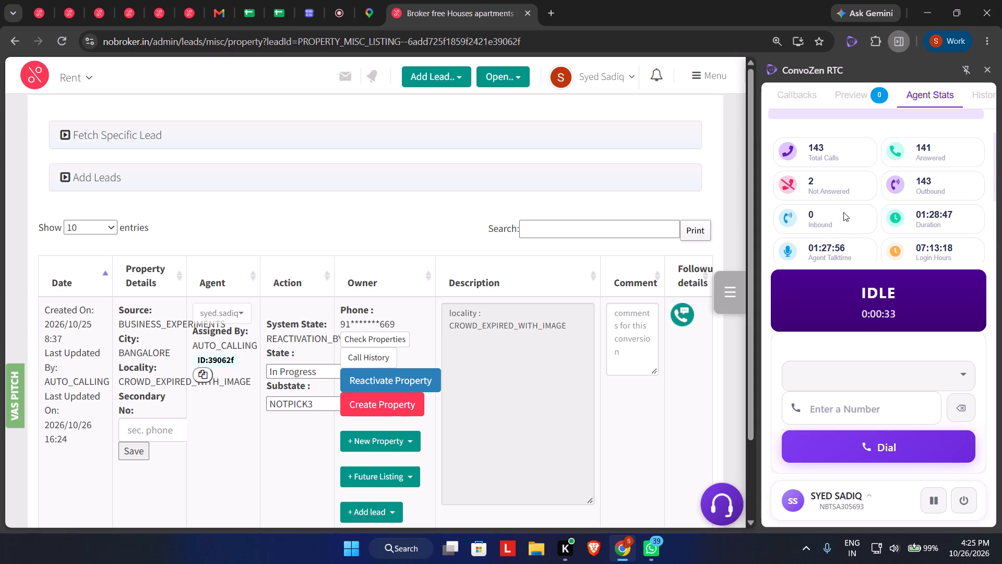
# Recheck the pending callbacks and review the Agent Stats again, reading the State Summary durations from Call through Hand Off.
pyautogui.click(807, 97)
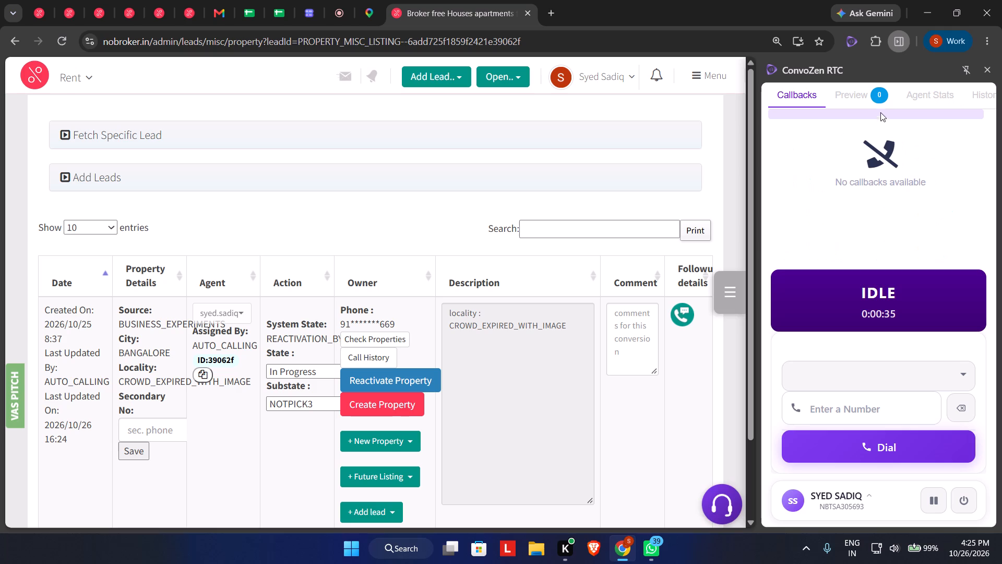
pyautogui.click(871, 105)
pyautogui.click(767, 84)
pyautogui.click(793, 91)
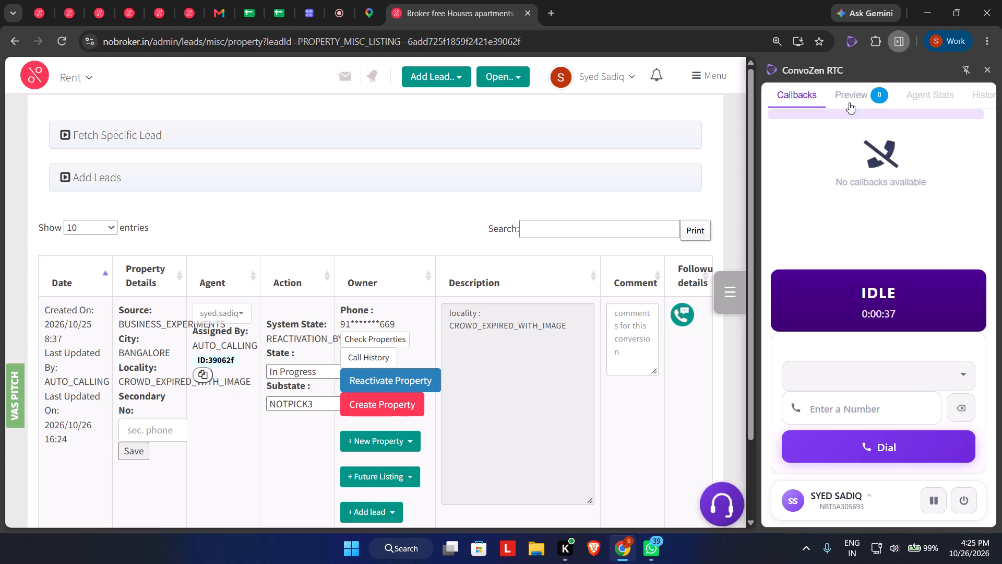
pyautogui.click(935, 107)
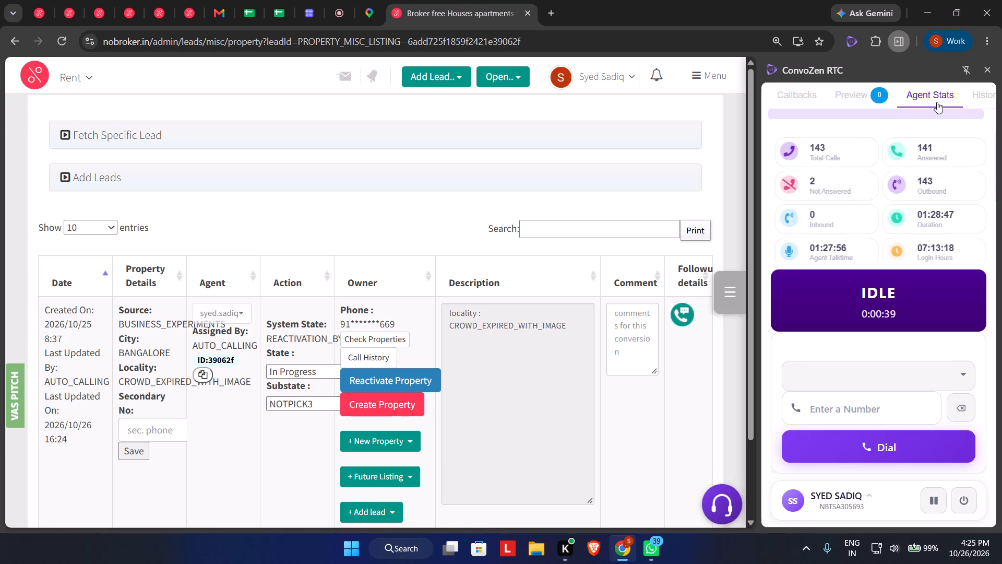
pyautogui.scroll(-4, 902, 186)
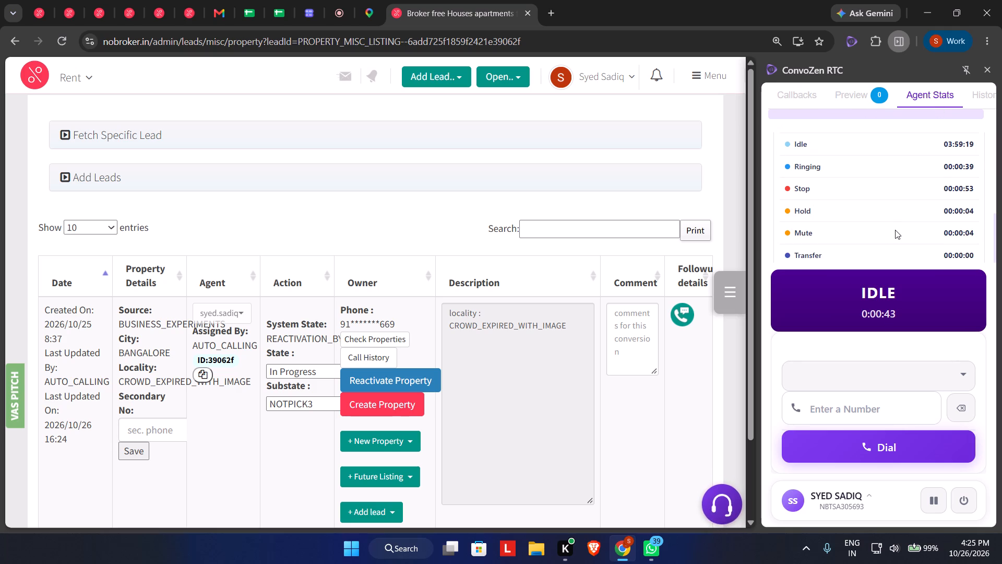
pyautogui.scroll(-1, 894, 230)
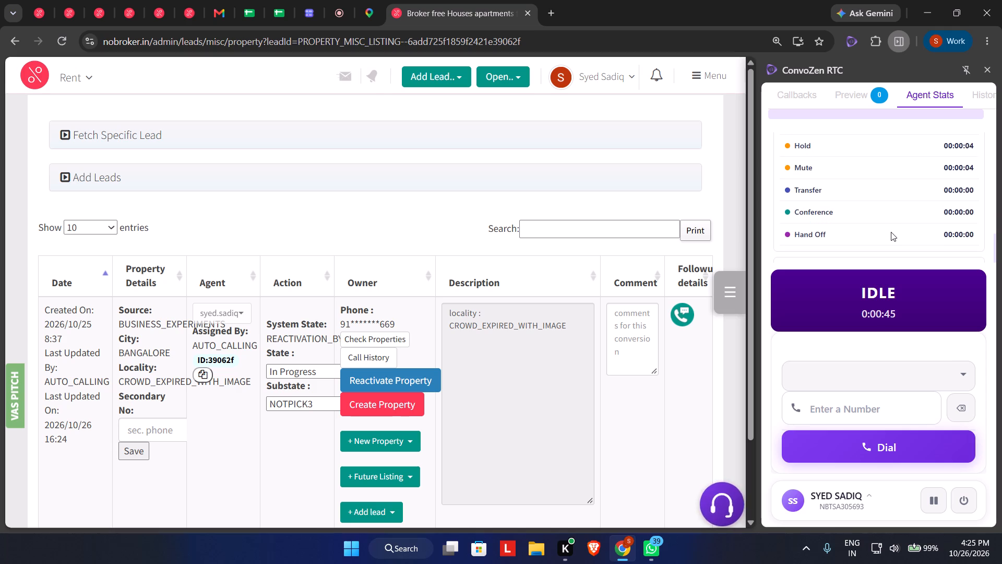
pyautogui.scroll(2, 889, 232)
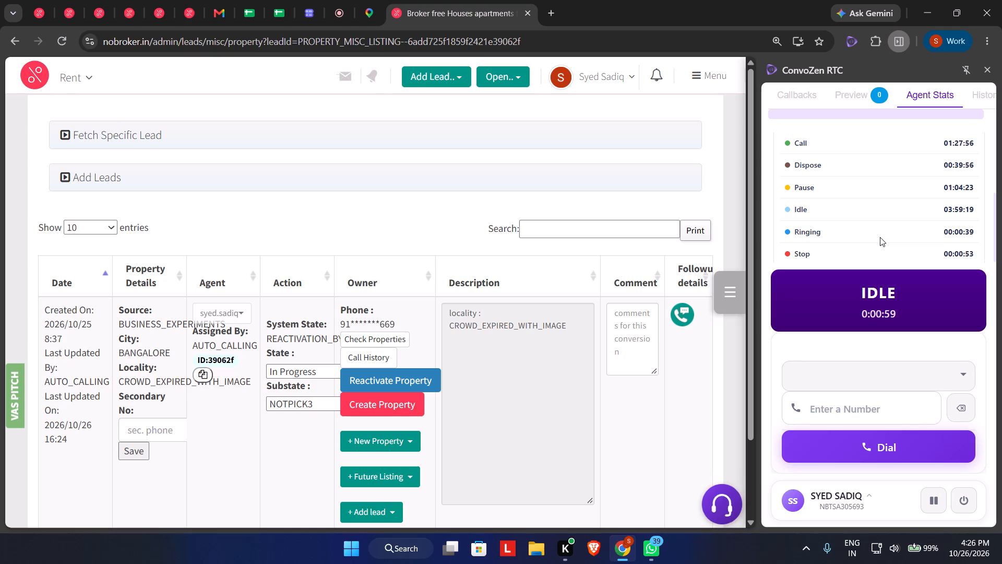
pyautogui.scroll(3, 842, 254)
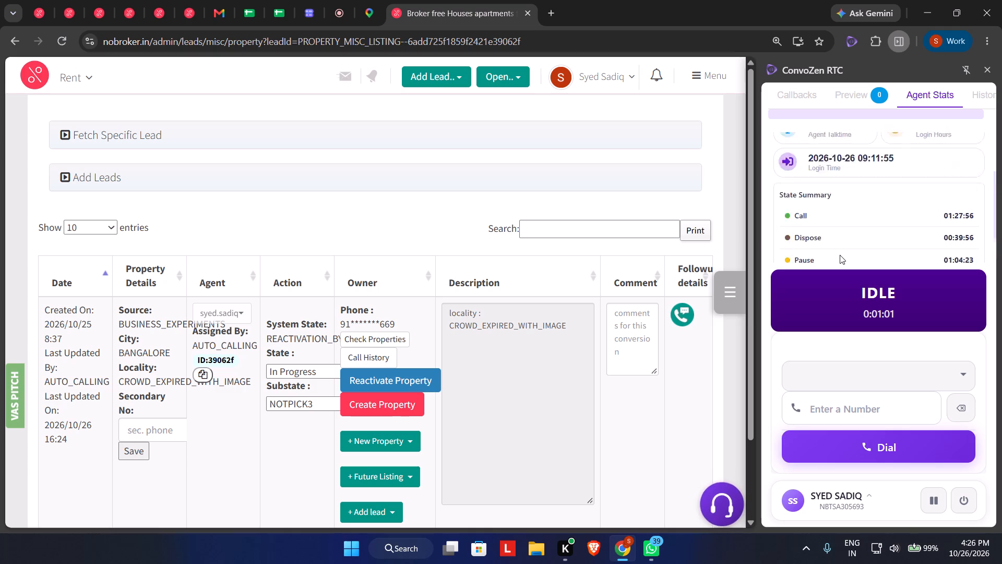
pyautogui.scroll(4, 840, 255)
pyautogui.scroll(-1, 854, 245)
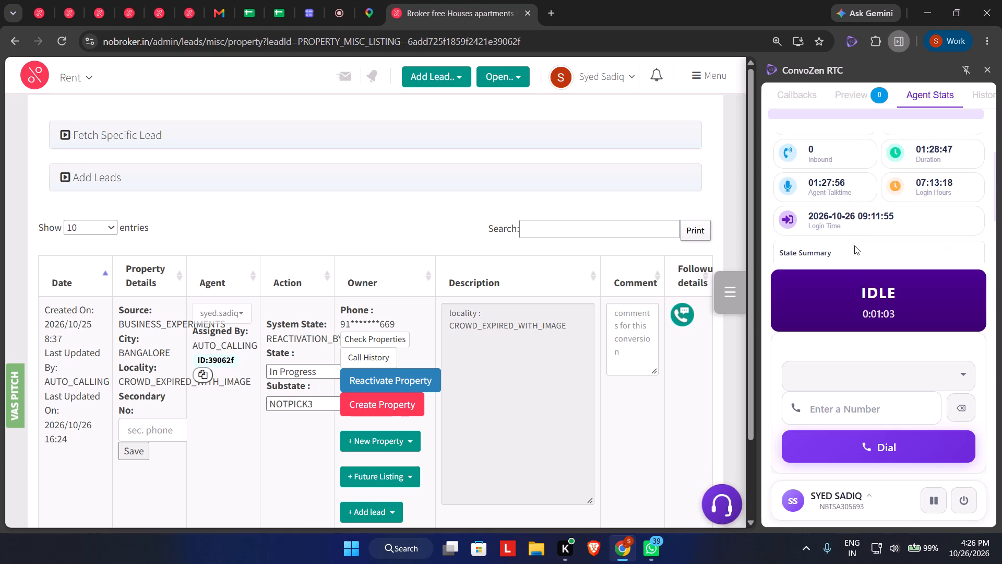
pyautogui.scroll(-2, 852, 248)
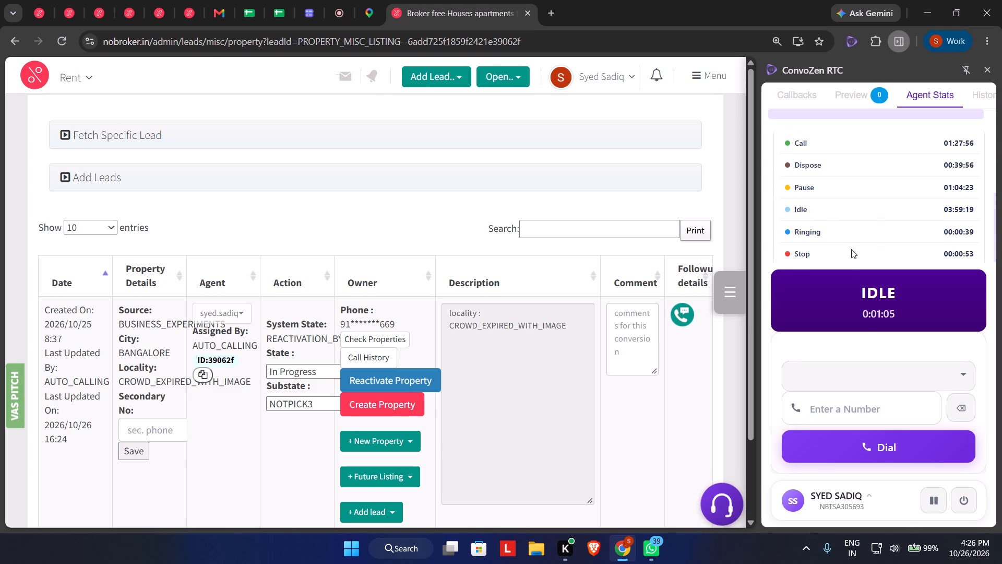
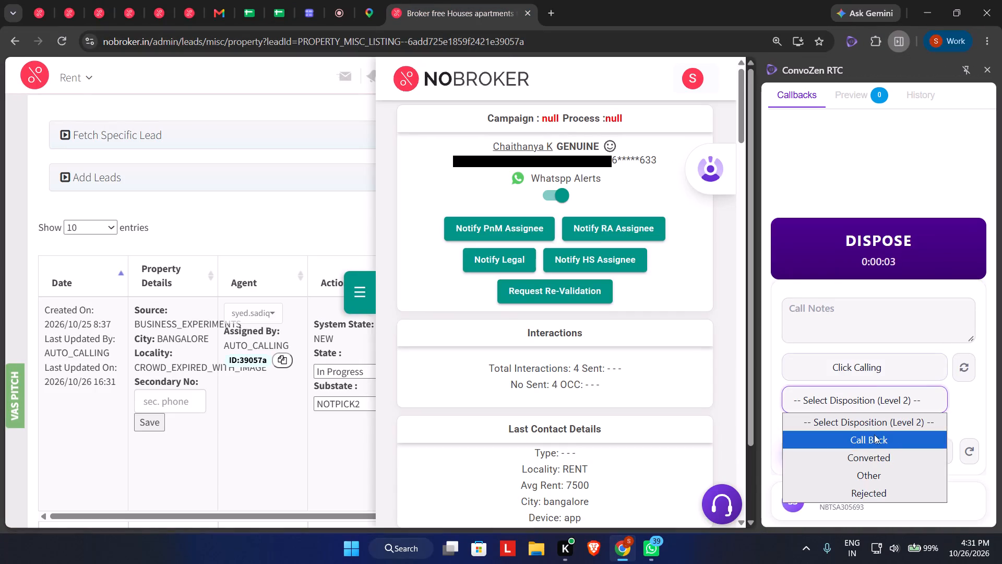
# Set the call's level 2 disposition to Other and its level 3 disposition to Auto Dispose.
pyautogui.click(869, 472)
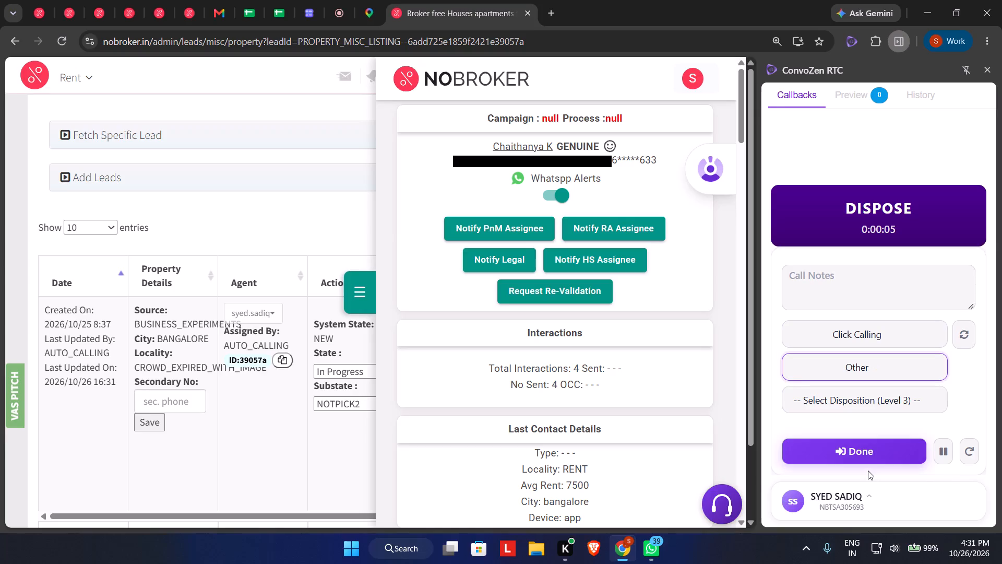
pyautogui.click(843, 398)
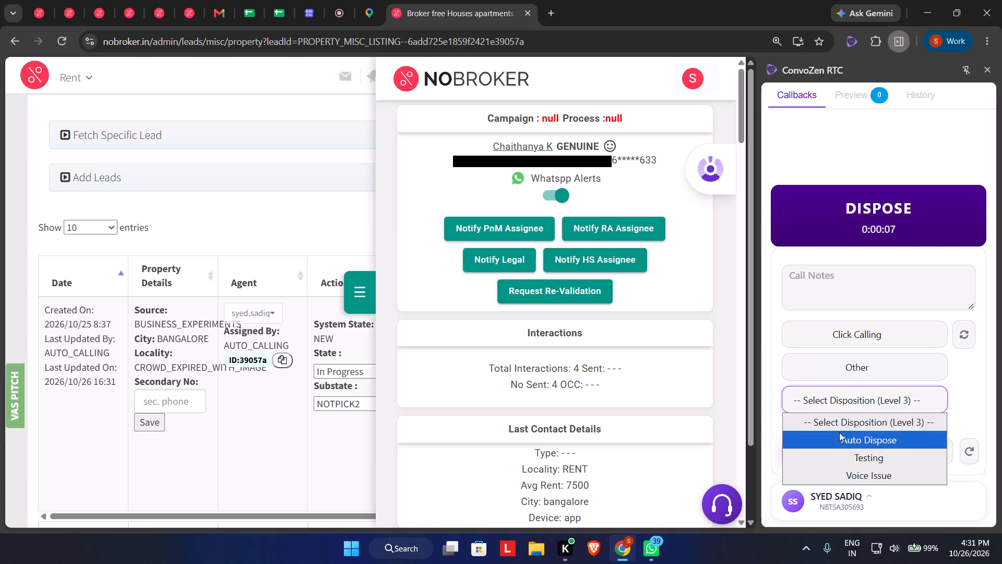
pyautogui.click(845, 434)
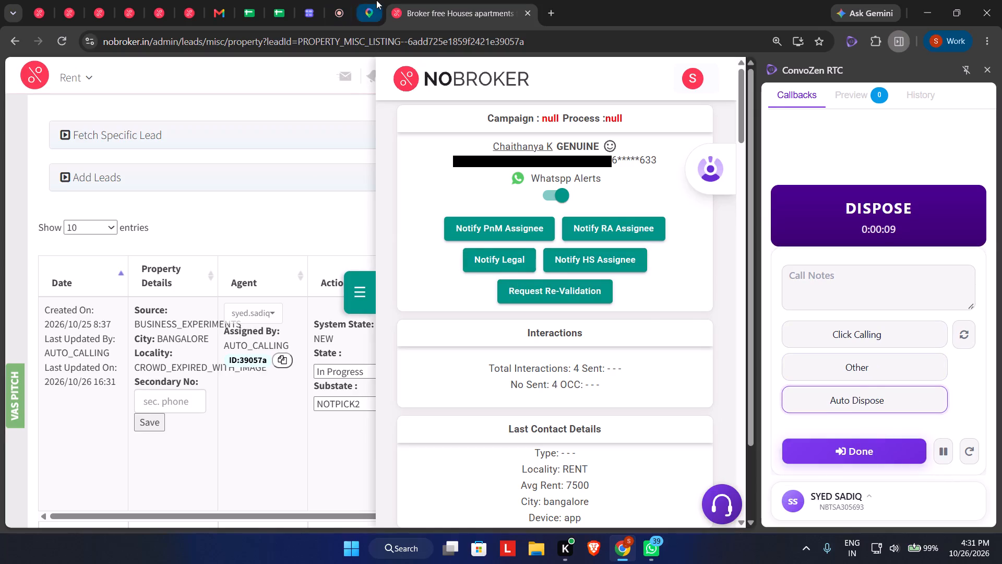
# Unmute the site of the pinned browser tab with the round record icon.
pyautogui.rightClick(330, 0)
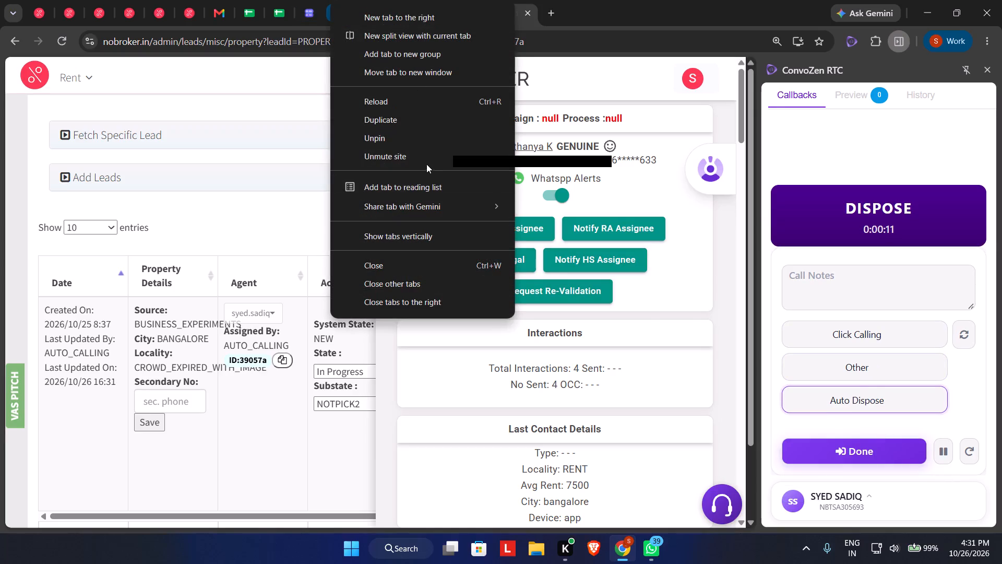
pyautogui.click(426, 163)
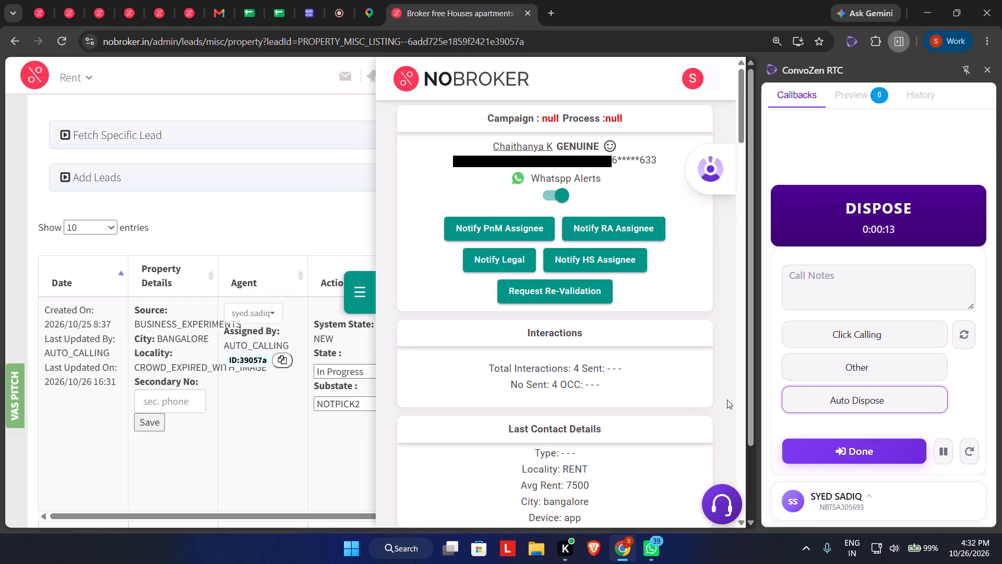
pyautogui.click(350, 409)
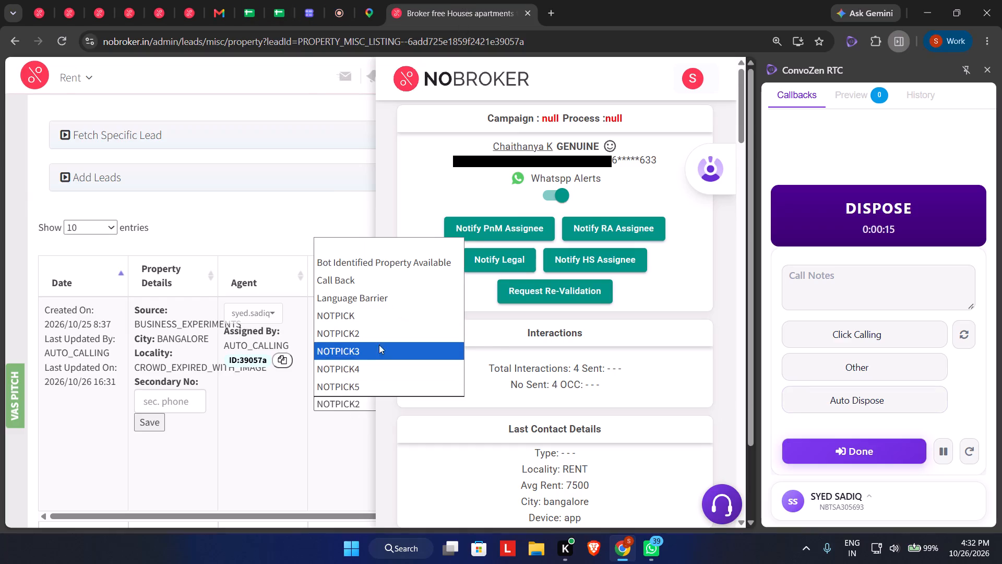
pyautogui.click(373, 354)
# Submit the disposition of the current call.
pyautogui.click(850, 454)
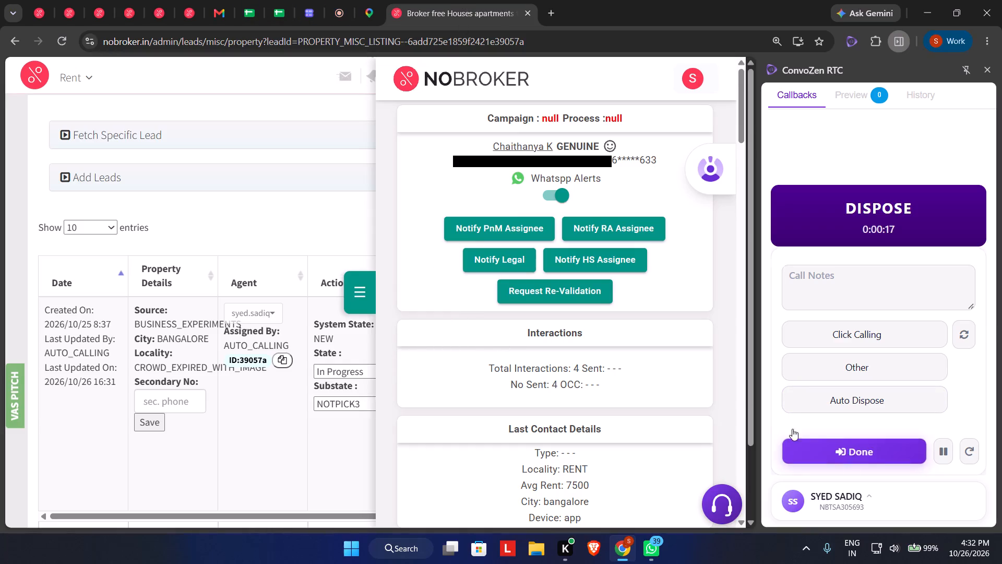
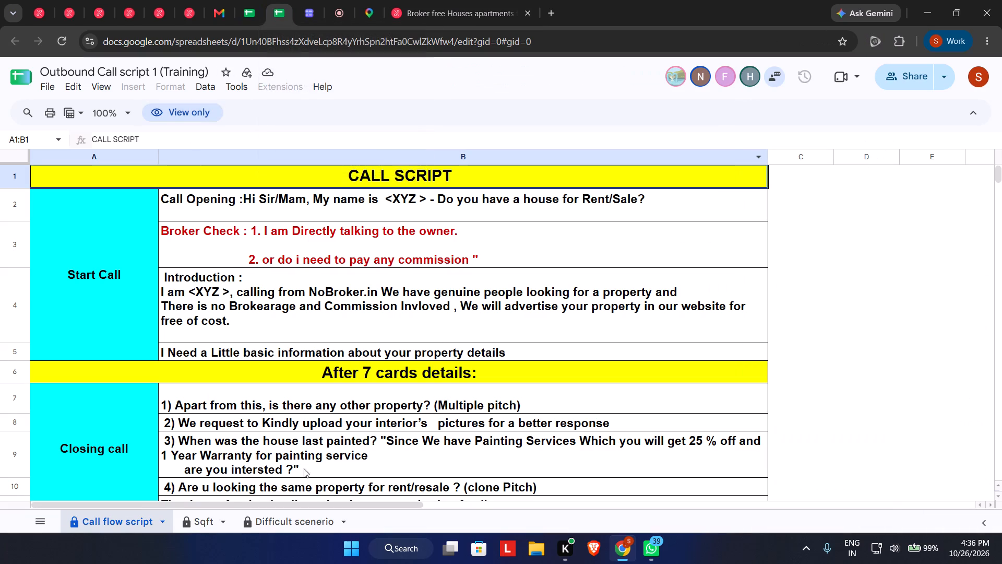
# Show the Sqft sheet of the outbound call script spreadsheet to consult its area reference tables.
pyautogui.click(202, 521)
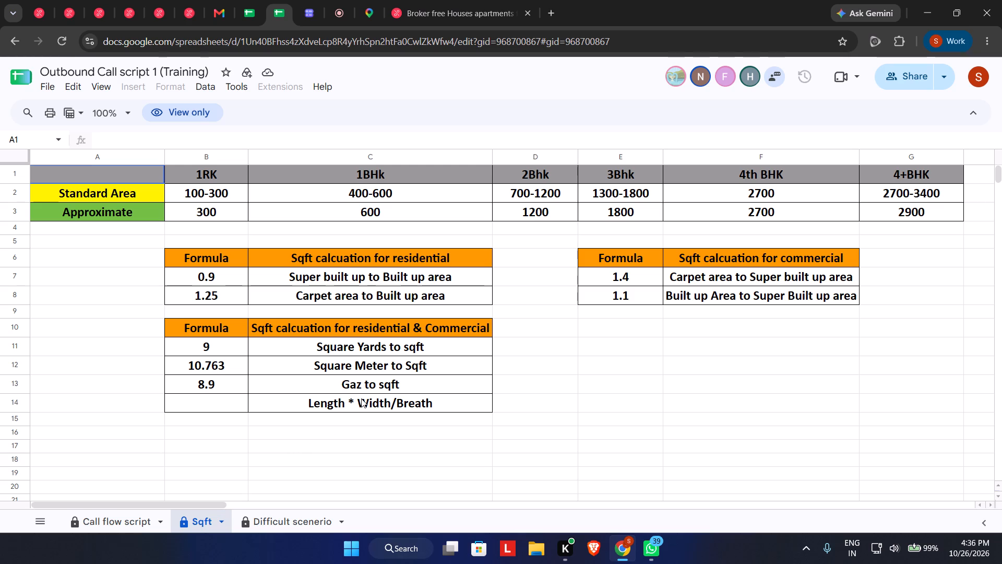
# Return to the property lead page and open the ConvoZen RTC calling extension beside it.
pyautogui.click(419, 0)
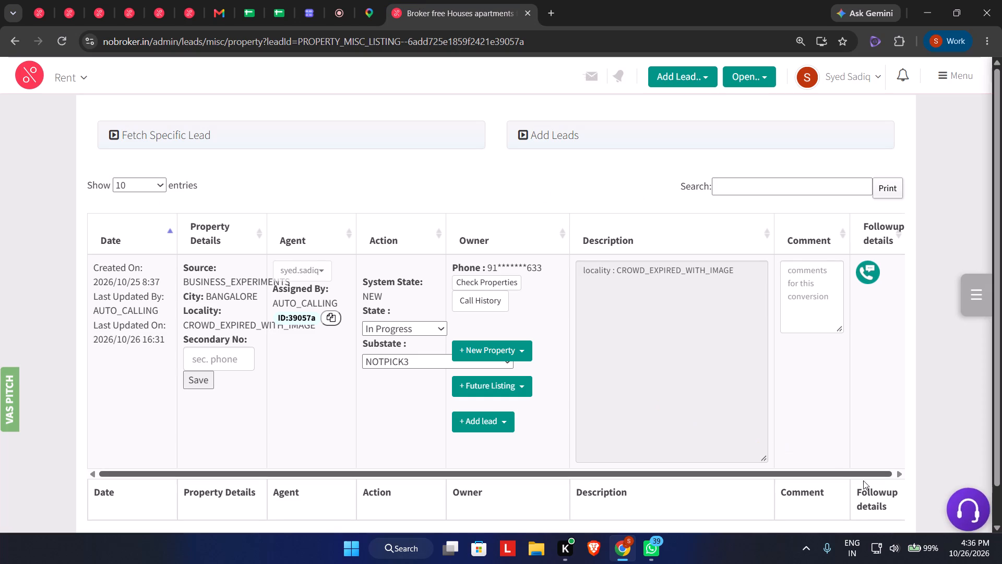
pyautogui.click(975, 514)
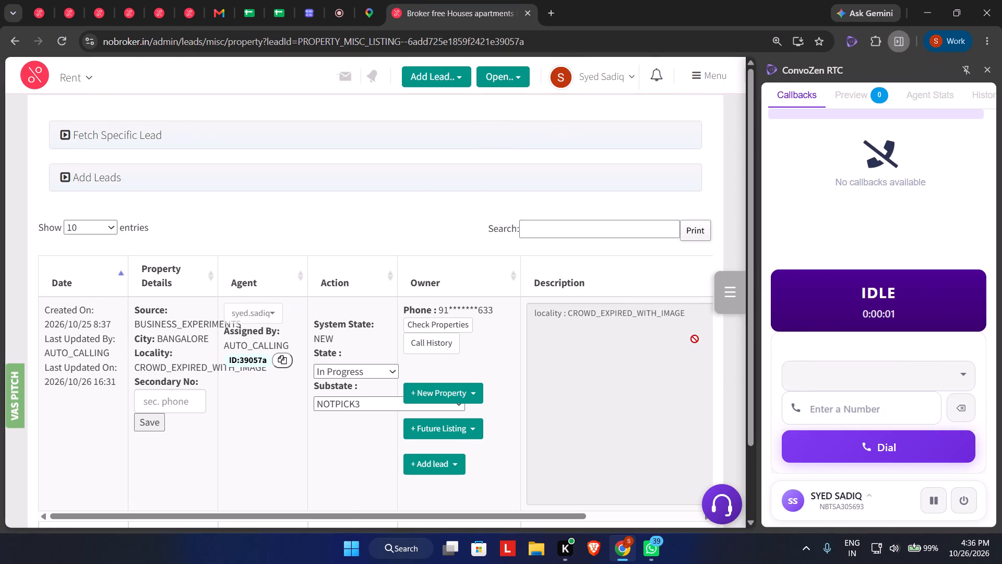
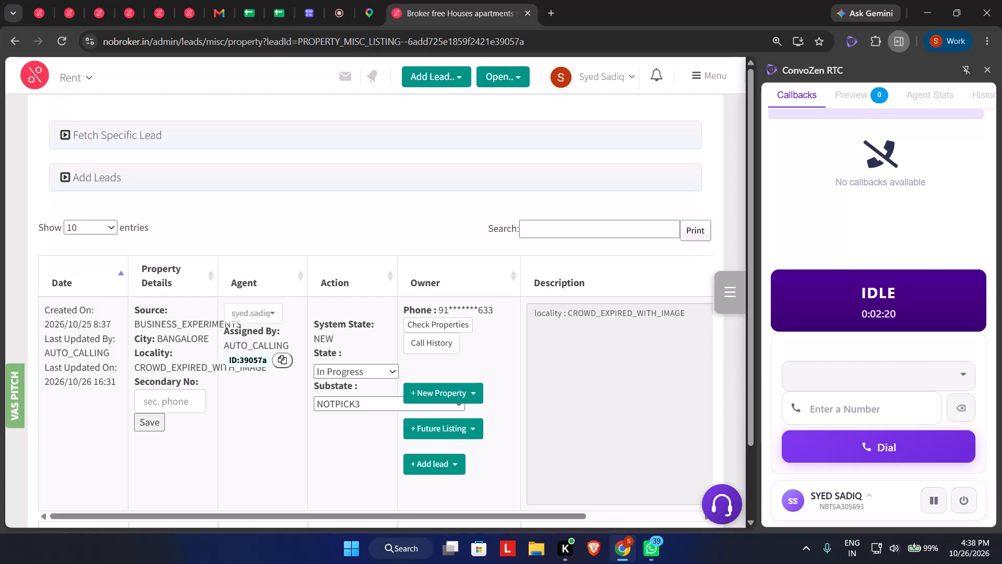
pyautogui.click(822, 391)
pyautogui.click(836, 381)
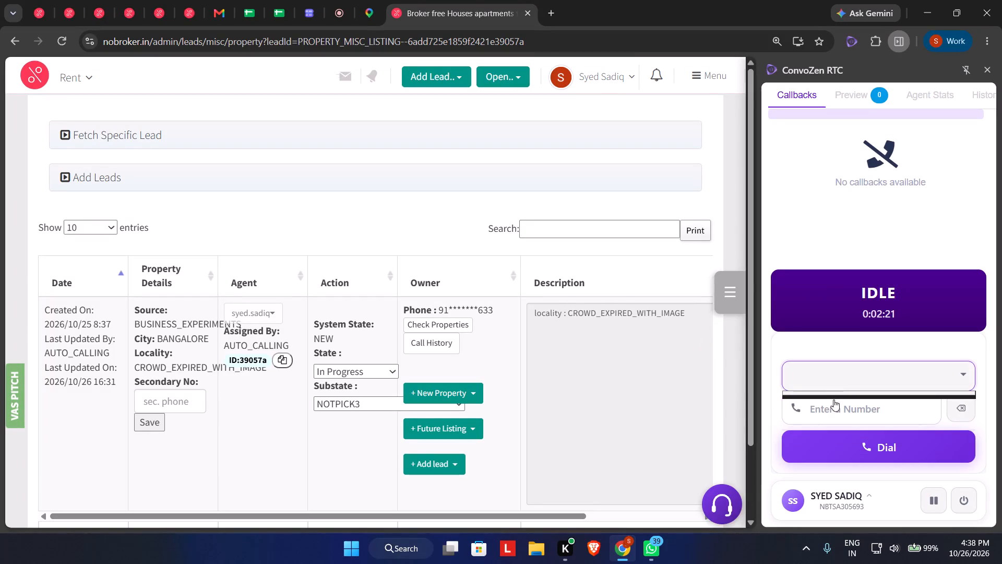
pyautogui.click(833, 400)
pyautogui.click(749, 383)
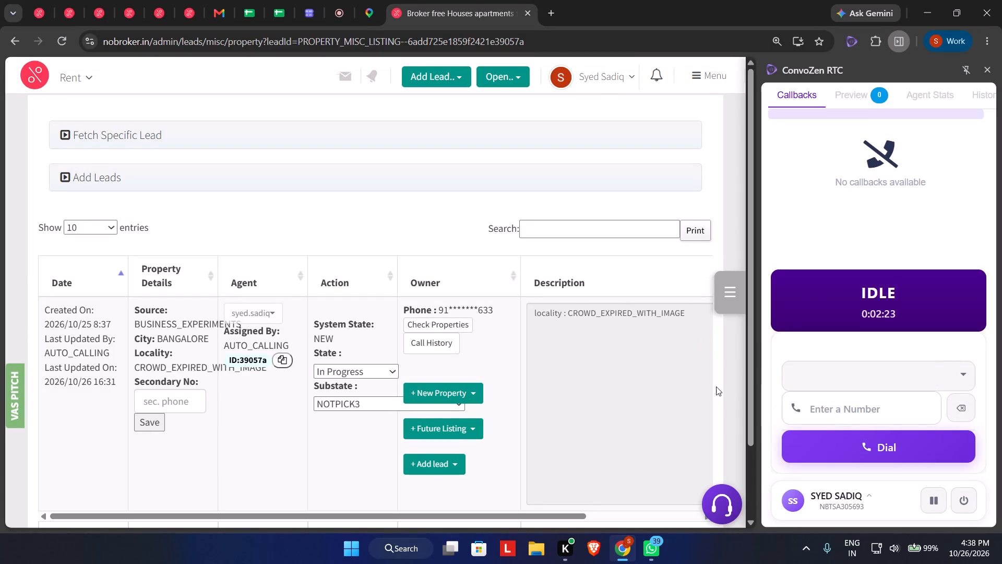
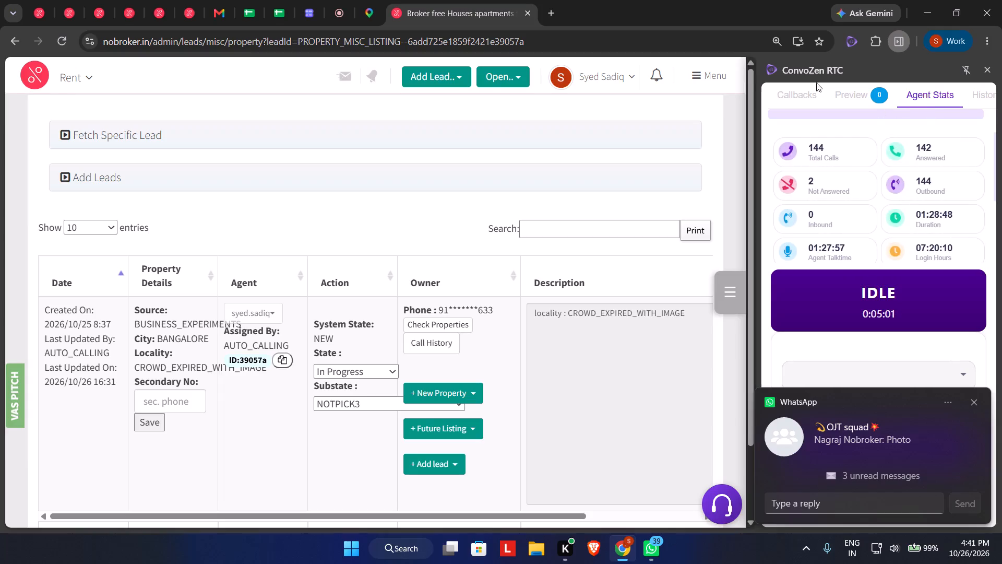
# Show the callbacks list in the ConvoZen RTC dialler and dismiss the WhatsApp notifications covering it.
pyautogui.click(794, 95)
pyautogui.click(976, 403)
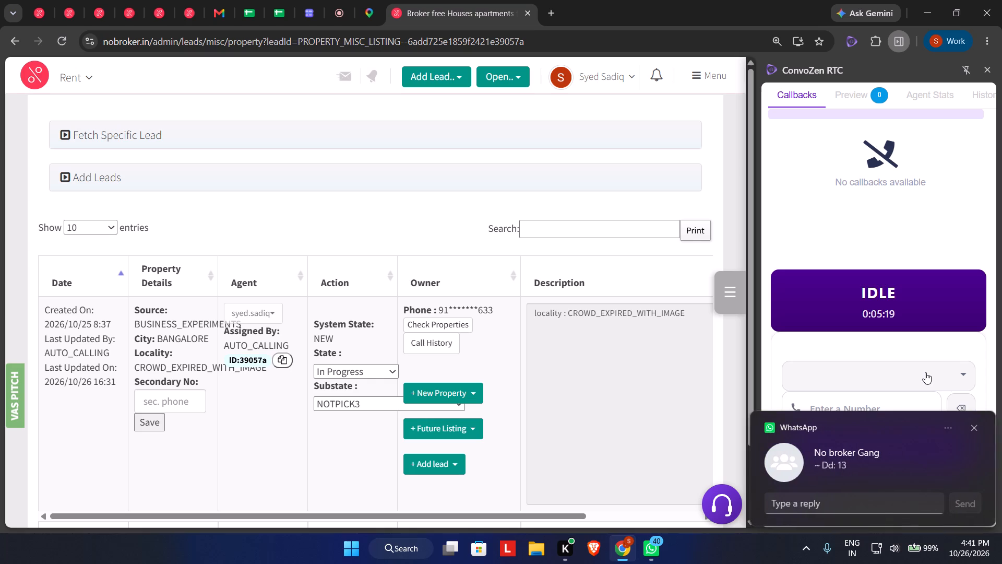
pyautogui.click(974, 428)
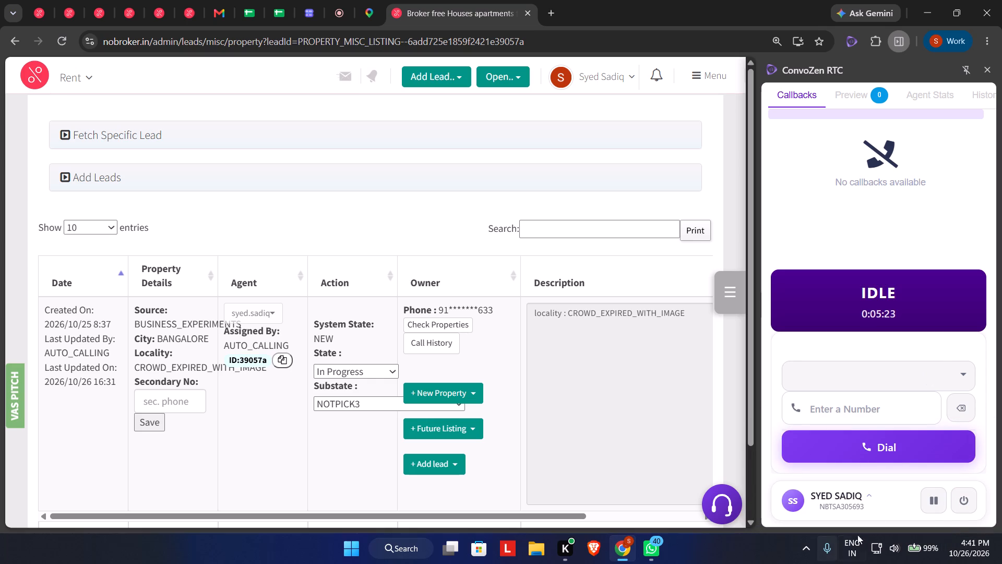
# Reload the property lead page with the ConvoZen RTC dialler closed, and reopen the dialler beside it.
pyautogui.click(726, 508)
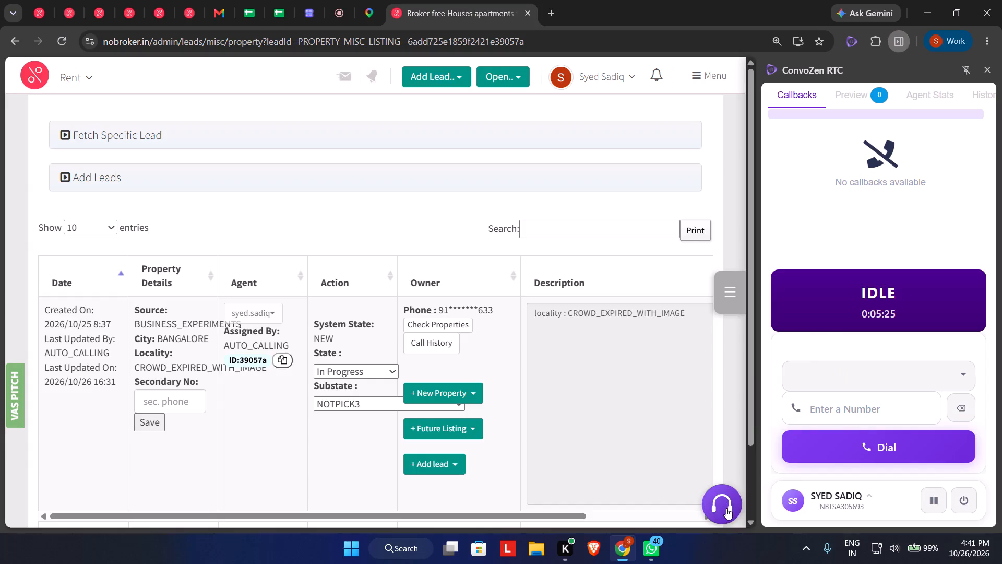
pyautogui.click(720, 508)
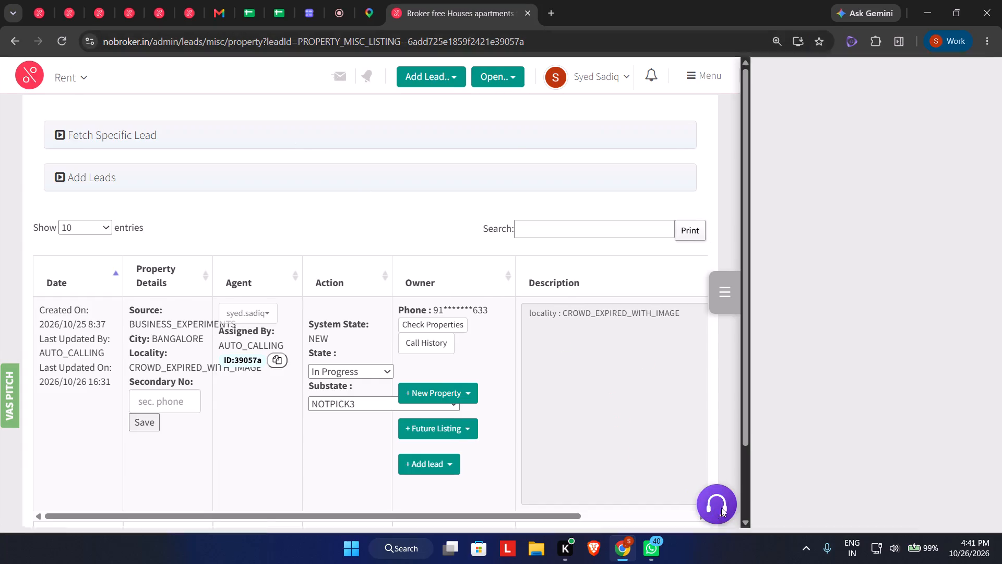
pyautogui.click(58, 41)
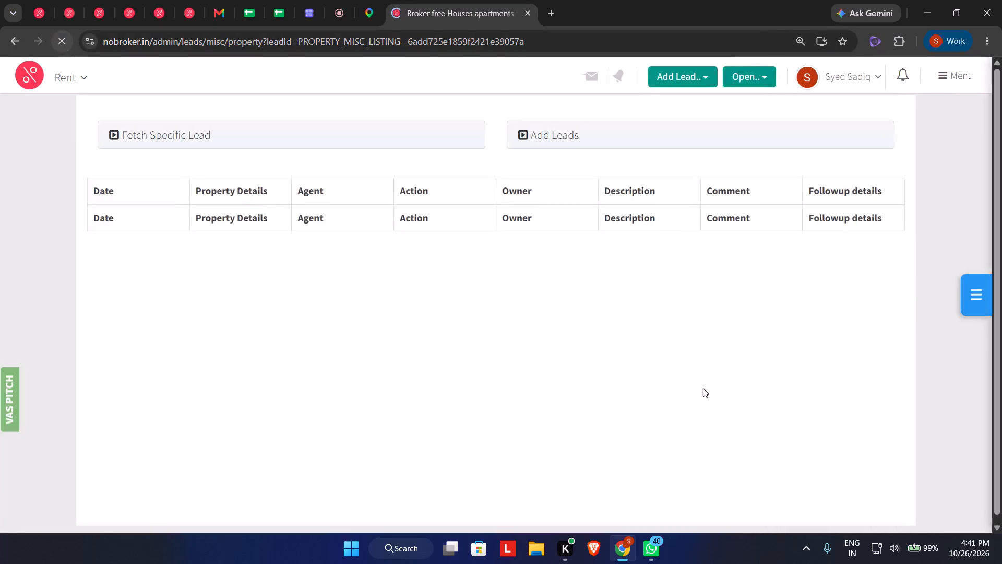
pyautogui.click(968, 511)
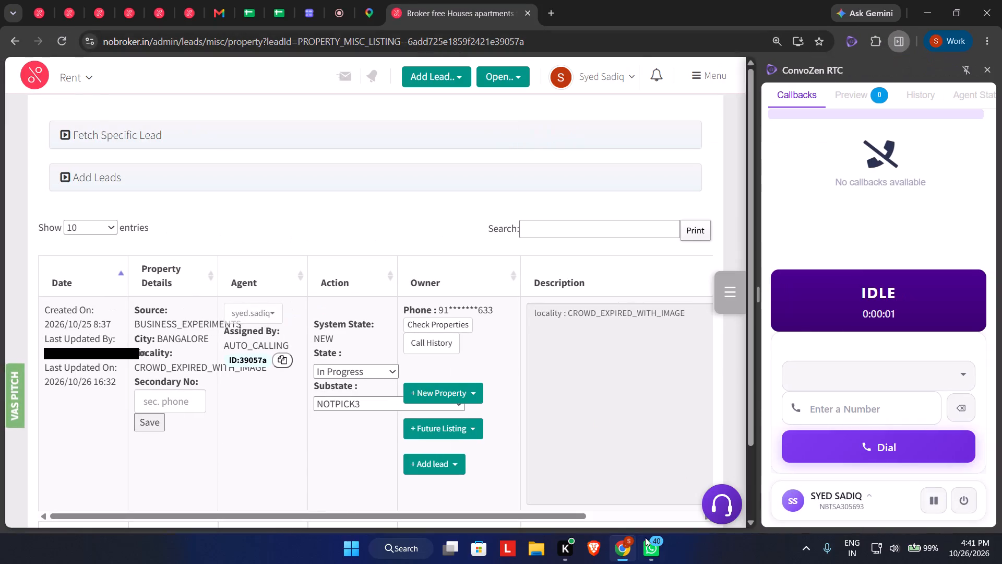
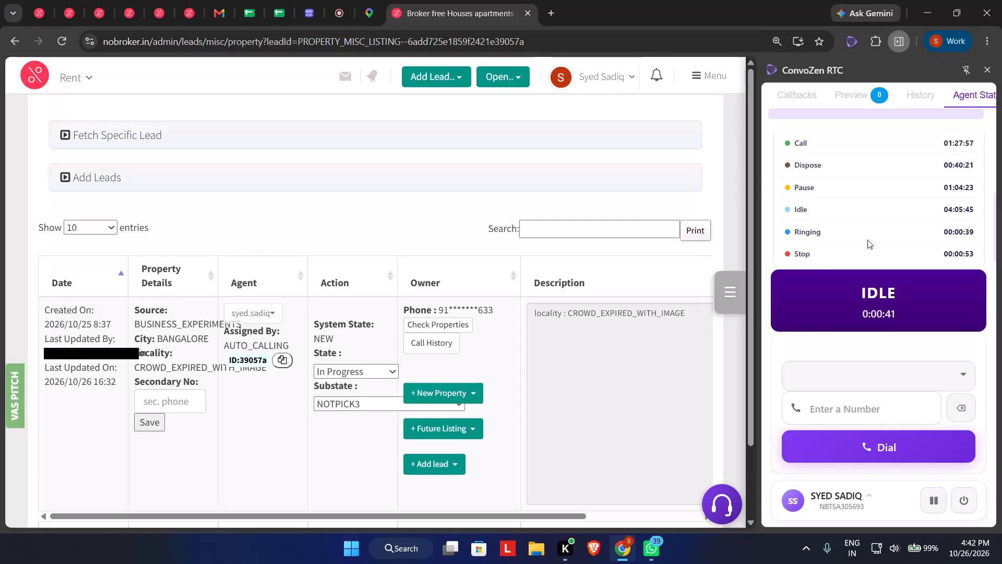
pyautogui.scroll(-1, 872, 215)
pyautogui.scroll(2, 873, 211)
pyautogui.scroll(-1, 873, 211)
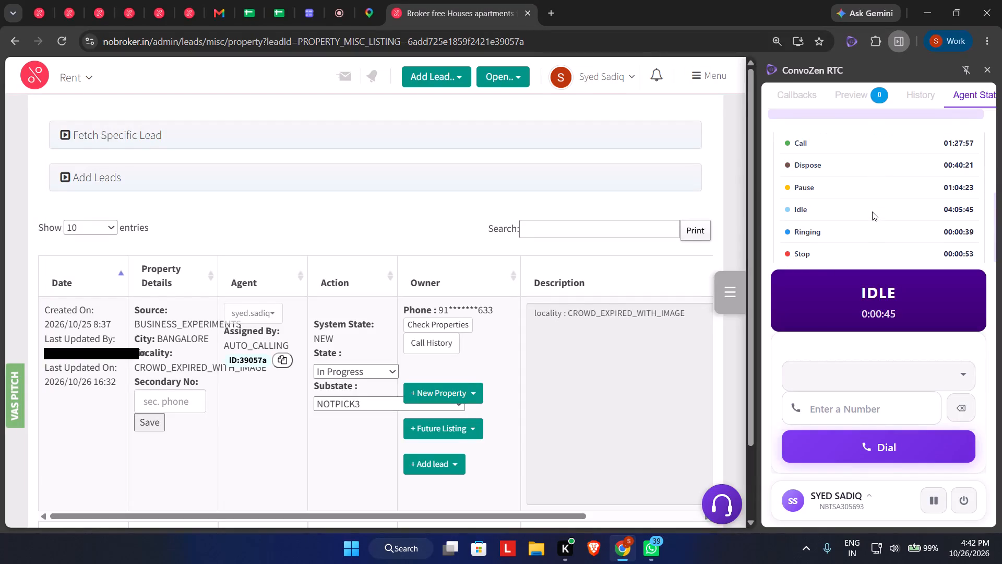
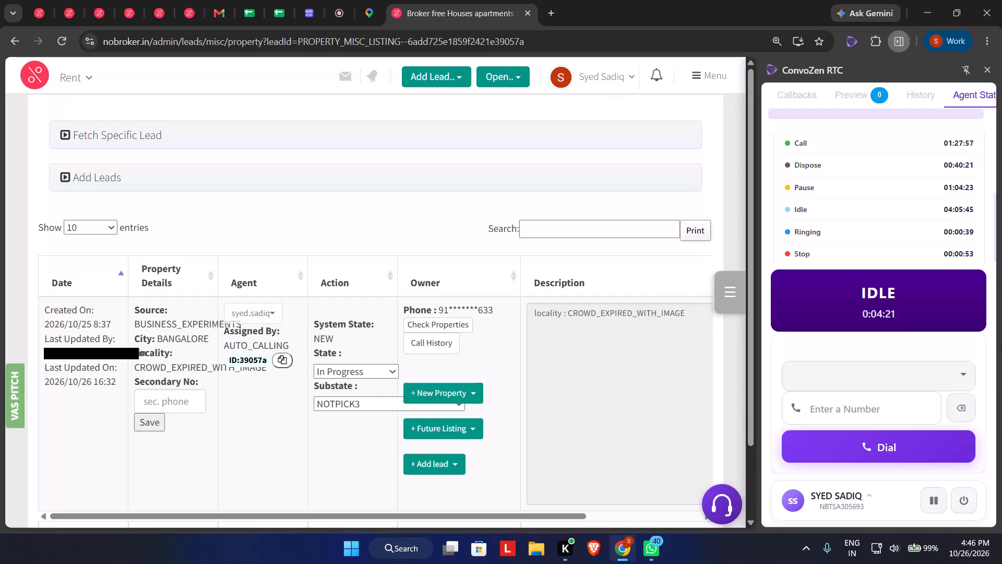
# Log the agent out of the ConvoZen RTC dialler.
pyautogui.click(969, 493)
pyautogui.click(932, 355)
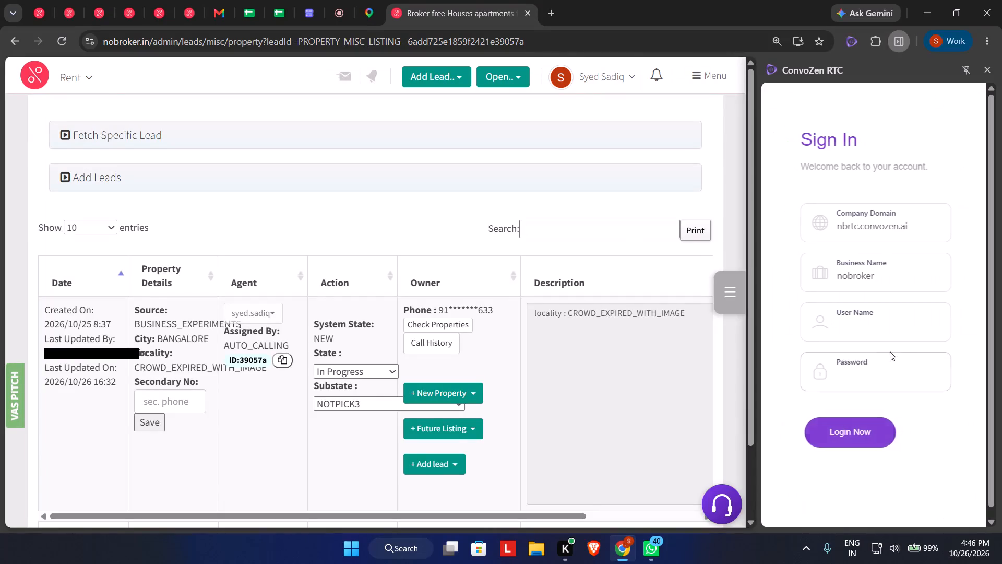
# Reload the property lead page and reconnect to the ConvoZen RTC dialler in Web mode.
pyautogui.click(61, 38)
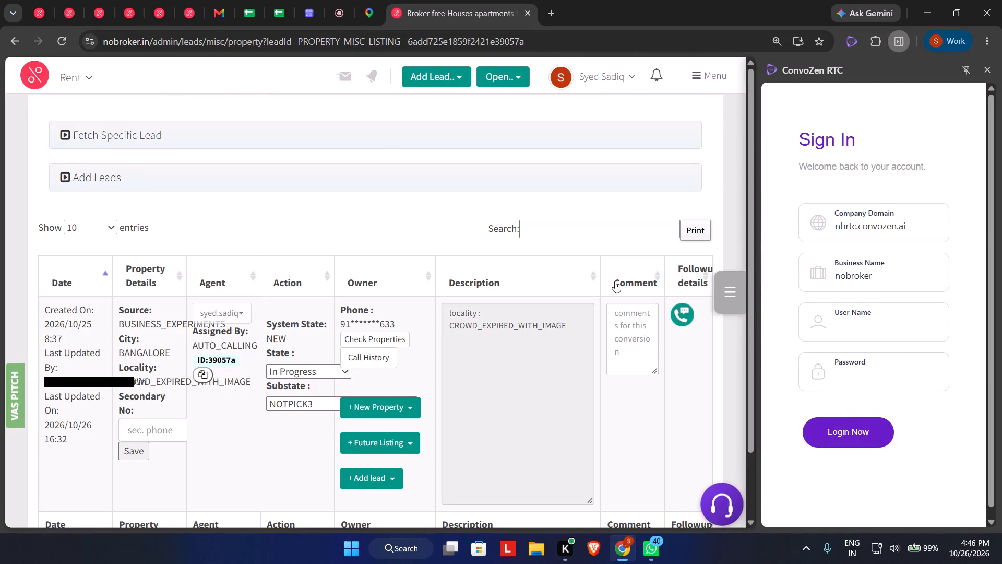
pyautogui.click(829, 299)
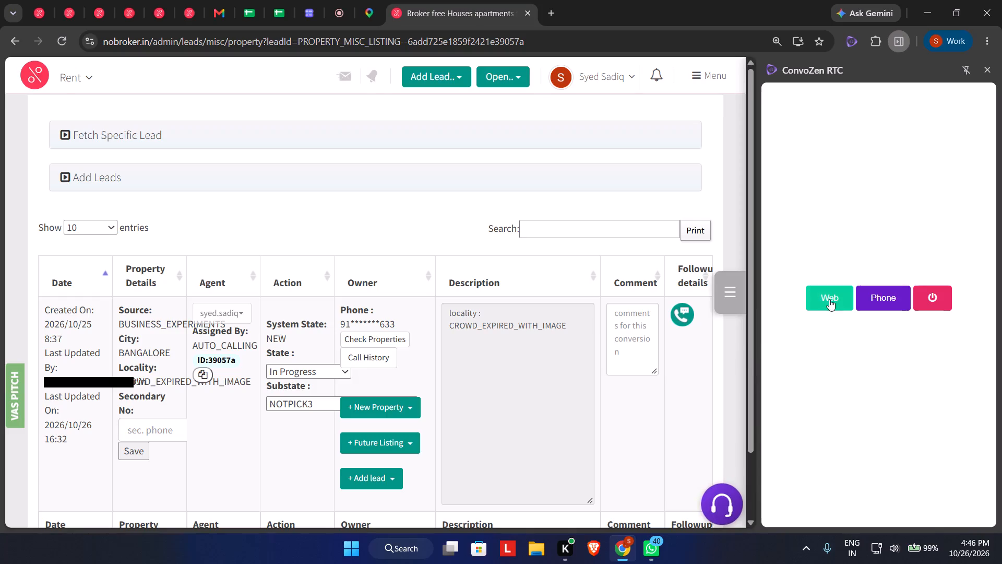
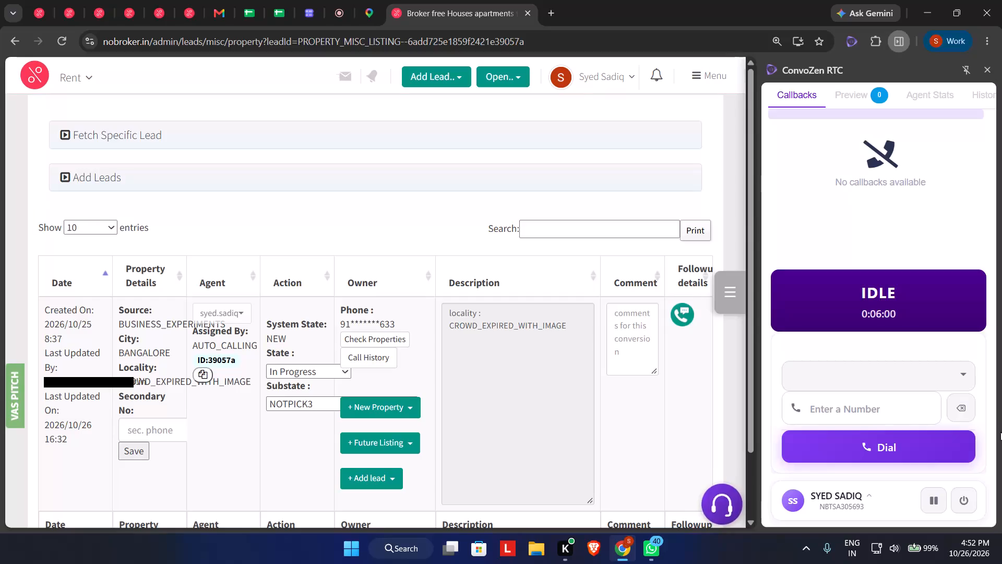
# Look through today's visited pages in the full browsing history and close the history page to return to the lead.
pyautogui.click(982, 40)
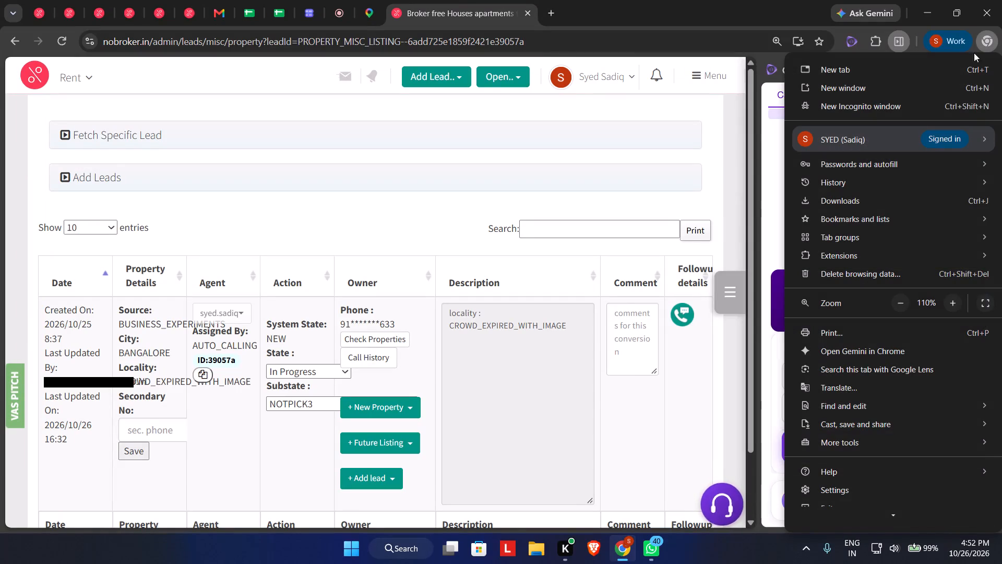
pyautogui.click(882, 183)
pyautogui.scroll(-2, 569, 309)
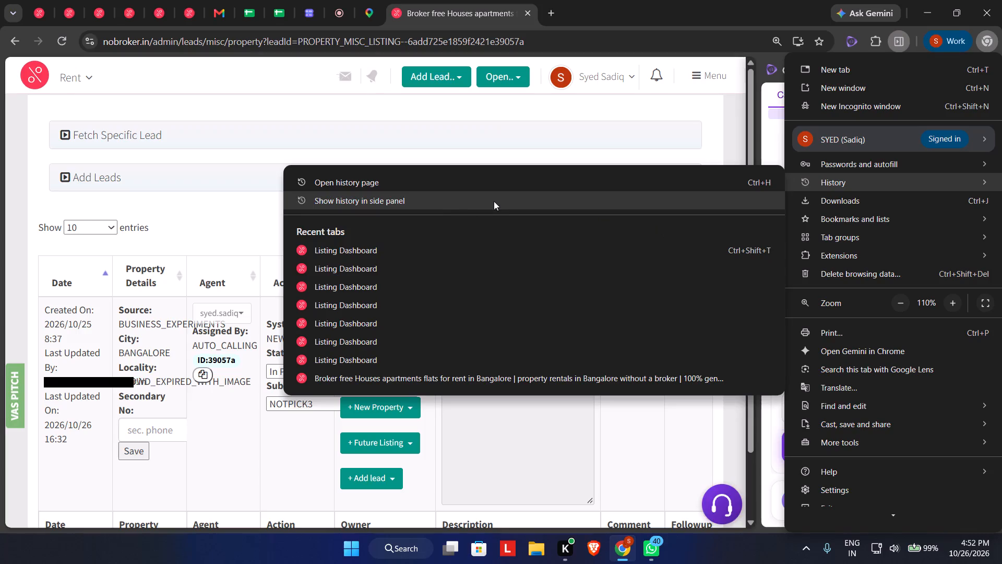
pyautogui.click(391, 178)
pyautogui.scroll(-3, 467, 312)
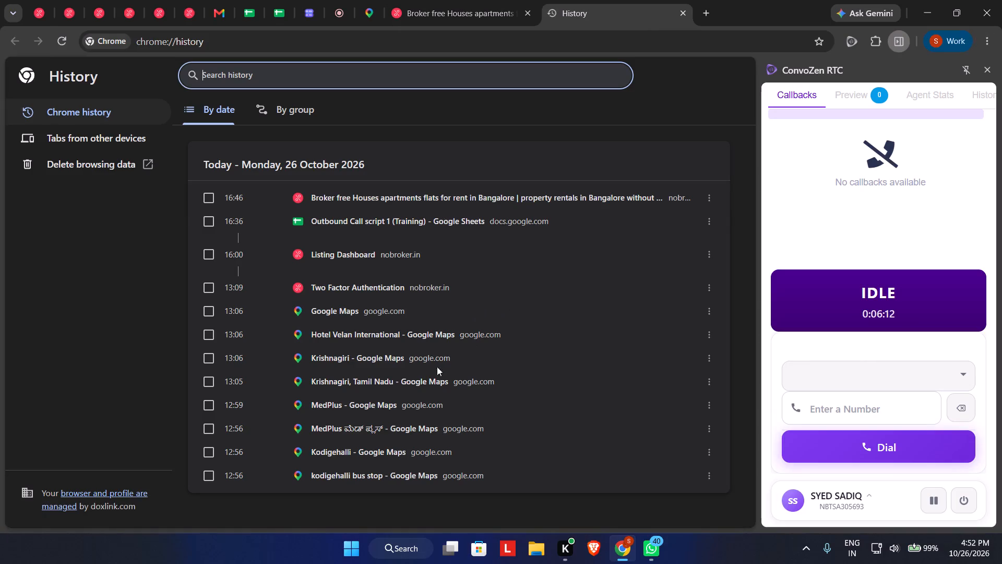
pyautogui.scroll(3, 421, 368)
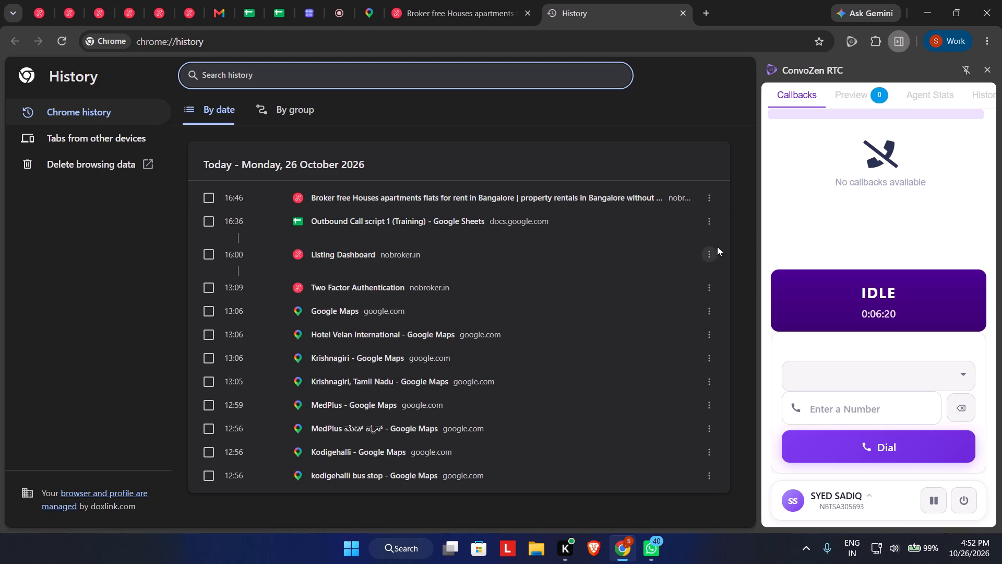
pyautogui.click(307, 112)
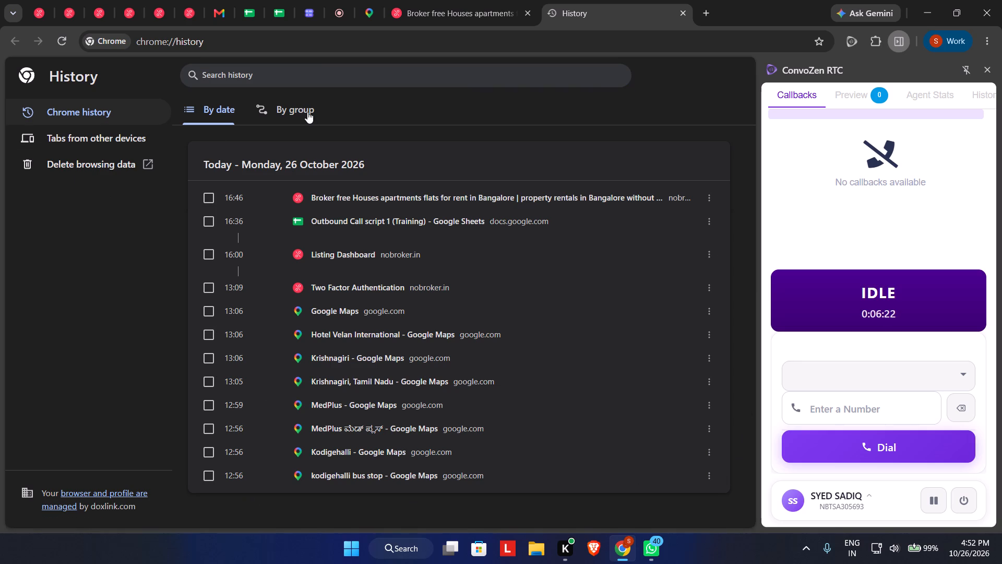
pyautogui.click(224, 111)
pyautogui.scroll(-2, 242, 276)
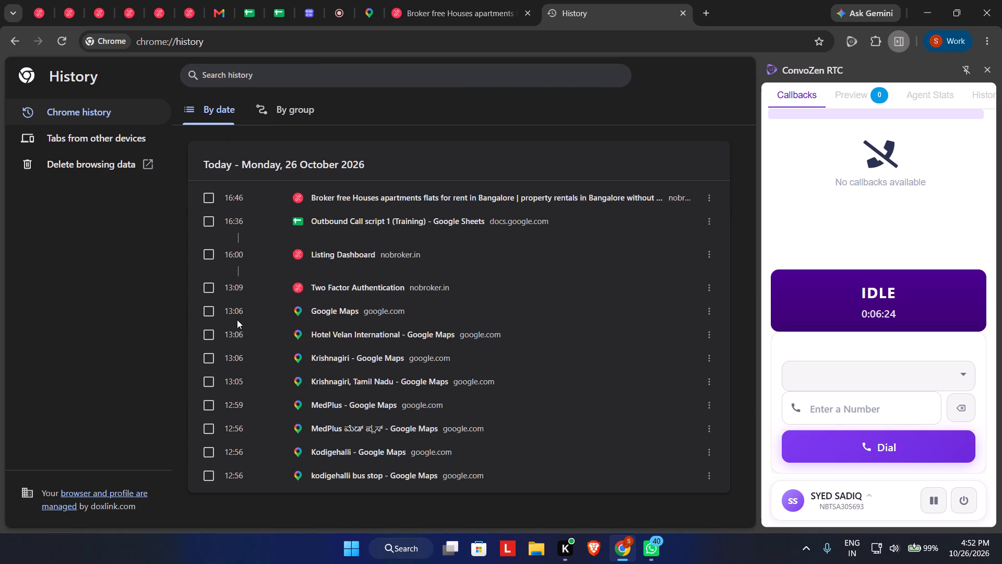
pyautogui.scroll(1, 229, 361)
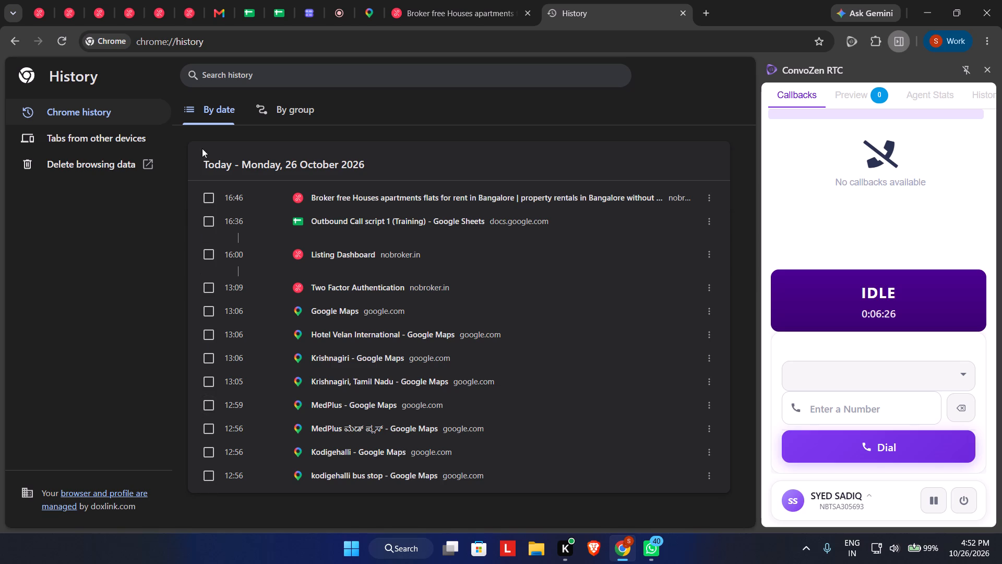
pyautogui.click(187, 108)
pyautogui.click(190, 115)
pyautogui.rightClick(189, 121)
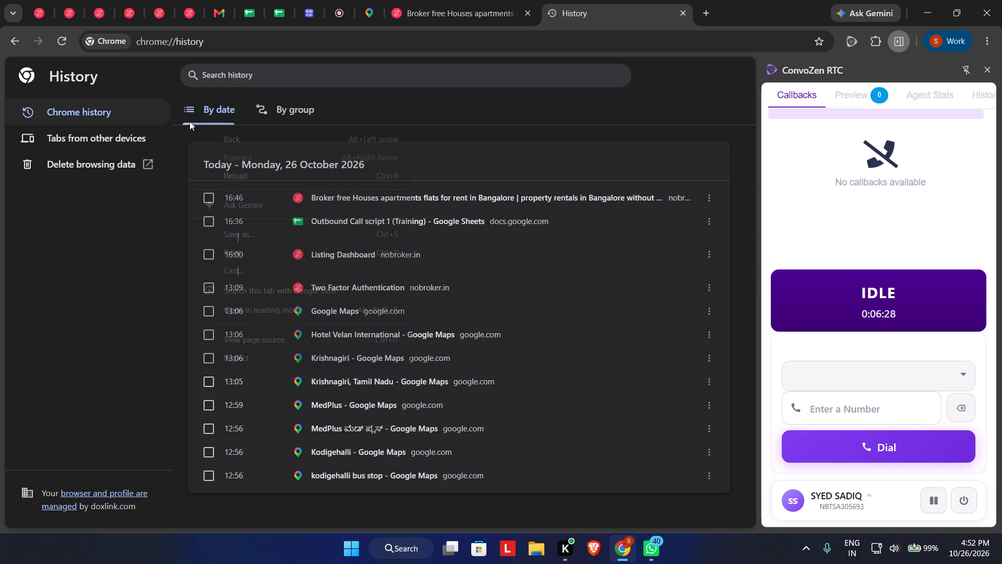
pyautogui.click(198, 90)
pyautogui.click(196, 102)
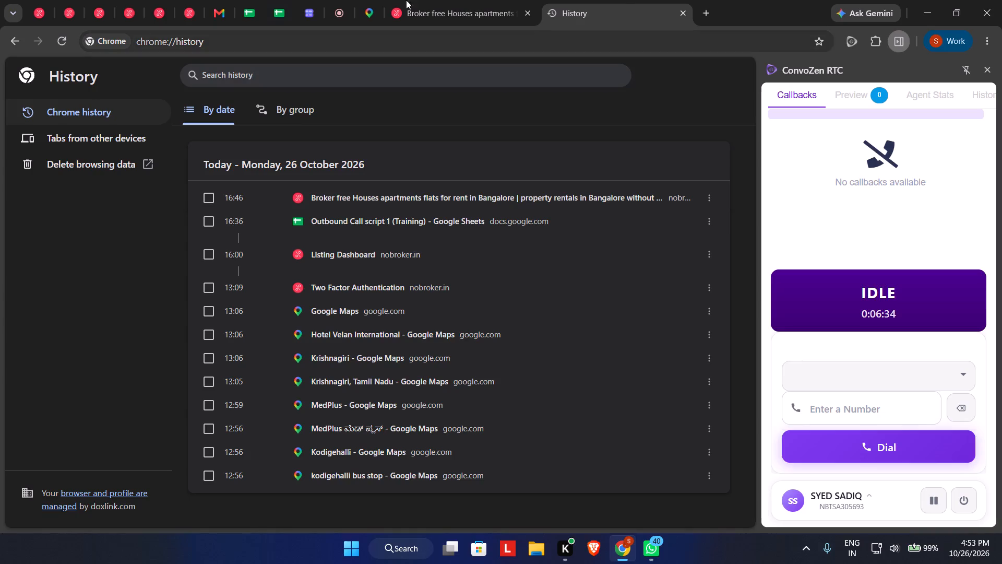
pyautogui.click(682, 16)
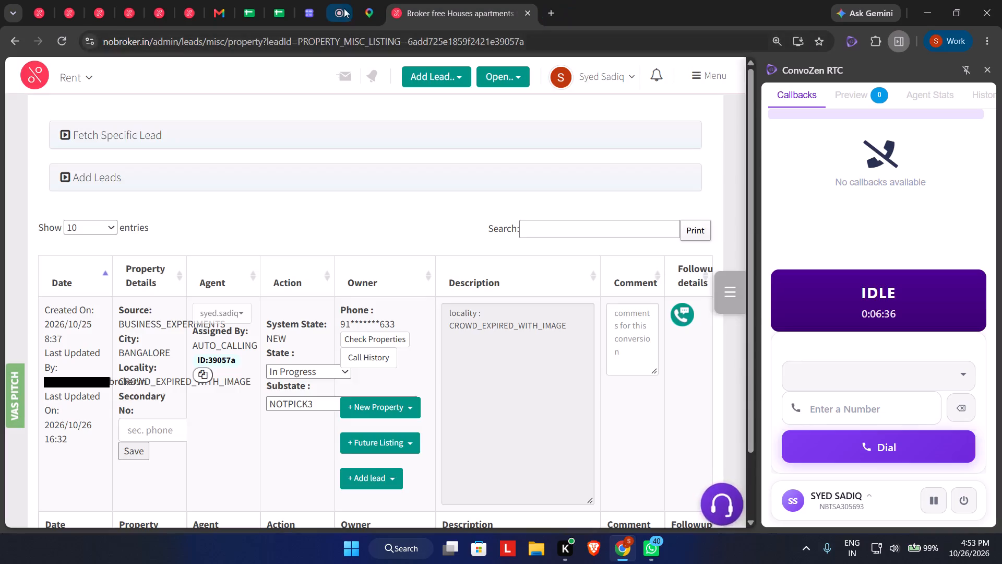
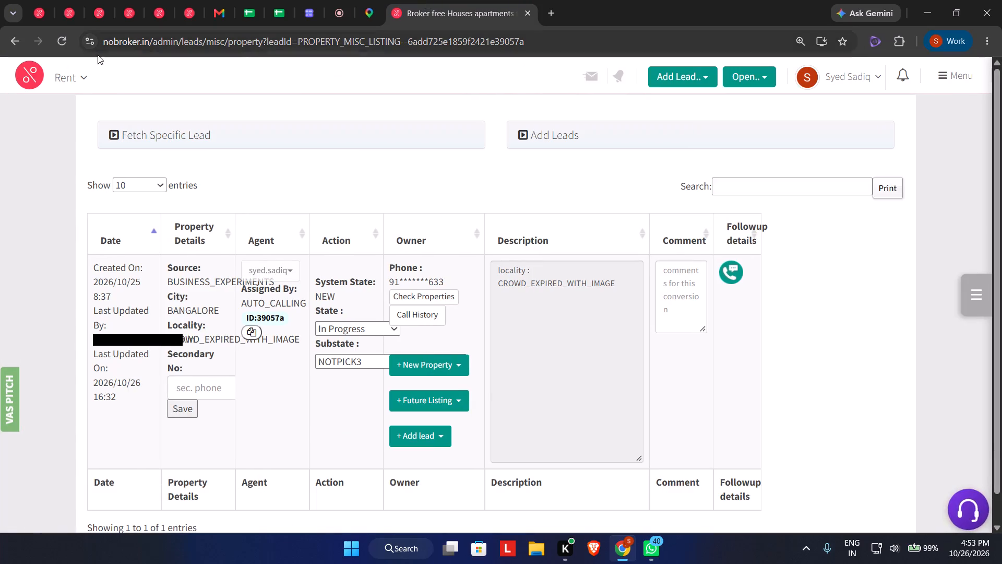
# Reload the property lead page and open the ConvoZen RTC calling extension alongside it.
pyautogui.click(56, 46)
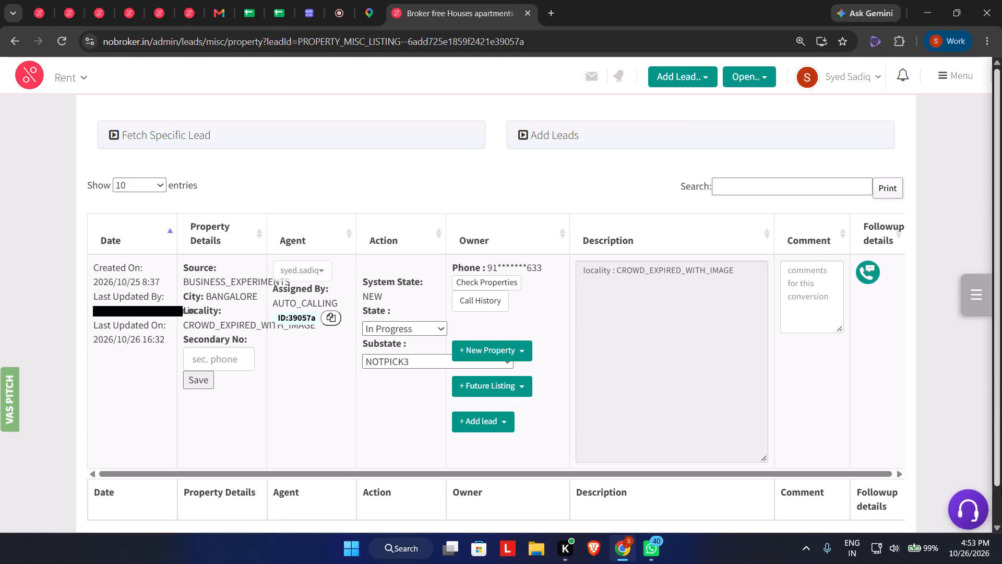
pyautogui.click(956, 513)
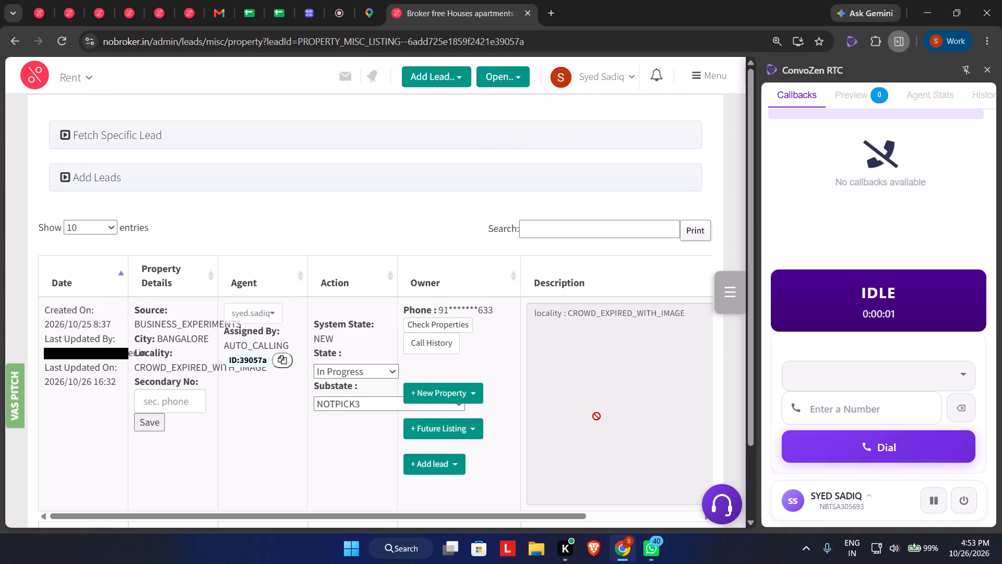
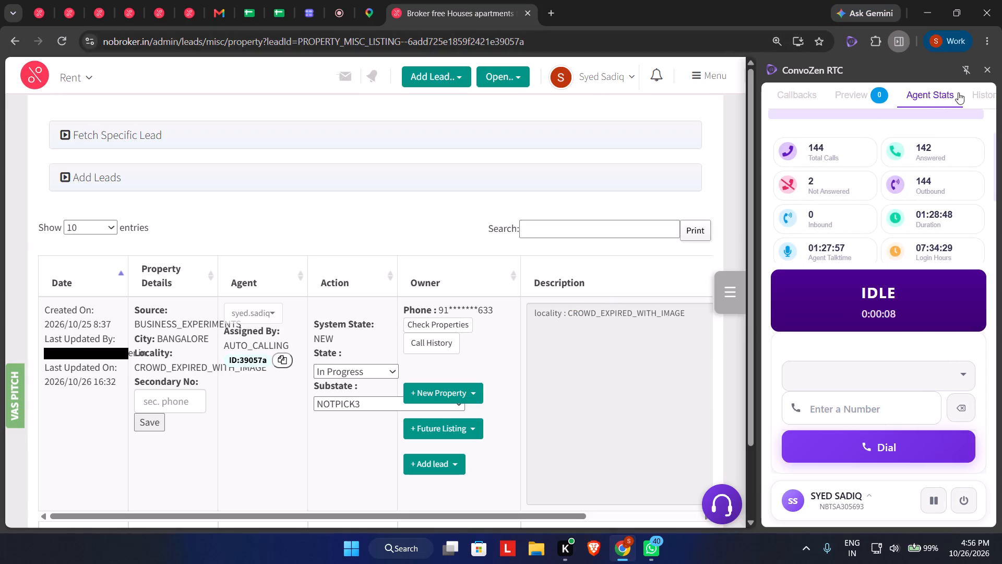
# Check the recent call history and the agent statistics, including the time spent in each call status.
pyautogui.click(970, 92)
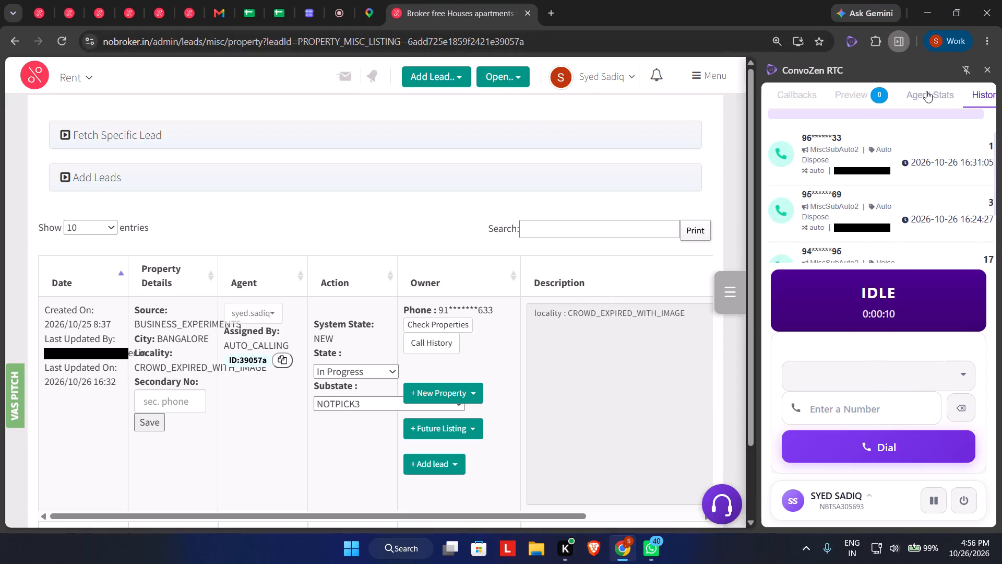
pyautogui.click(926, 91)
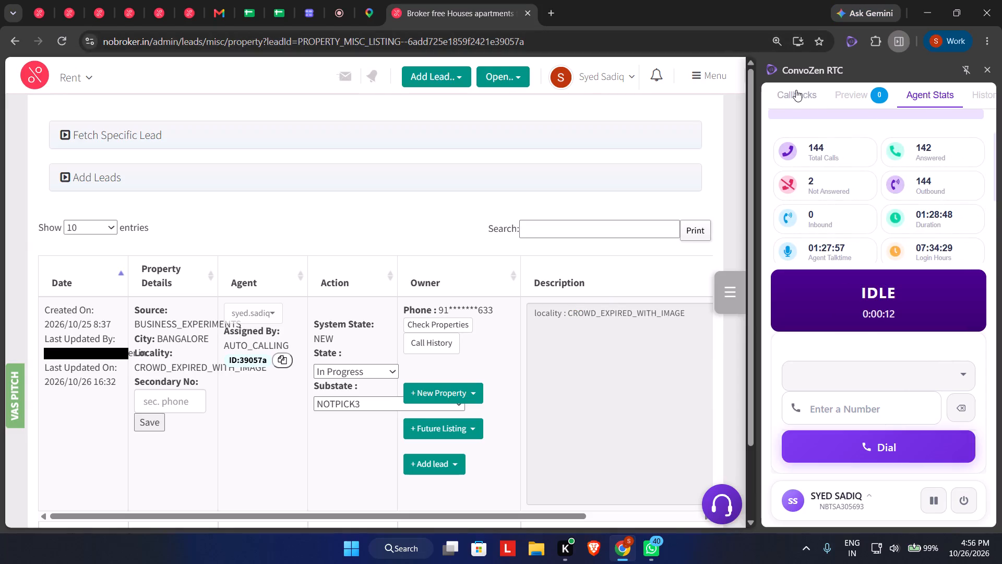
pyautogui.scroll(-3, 906, 149)
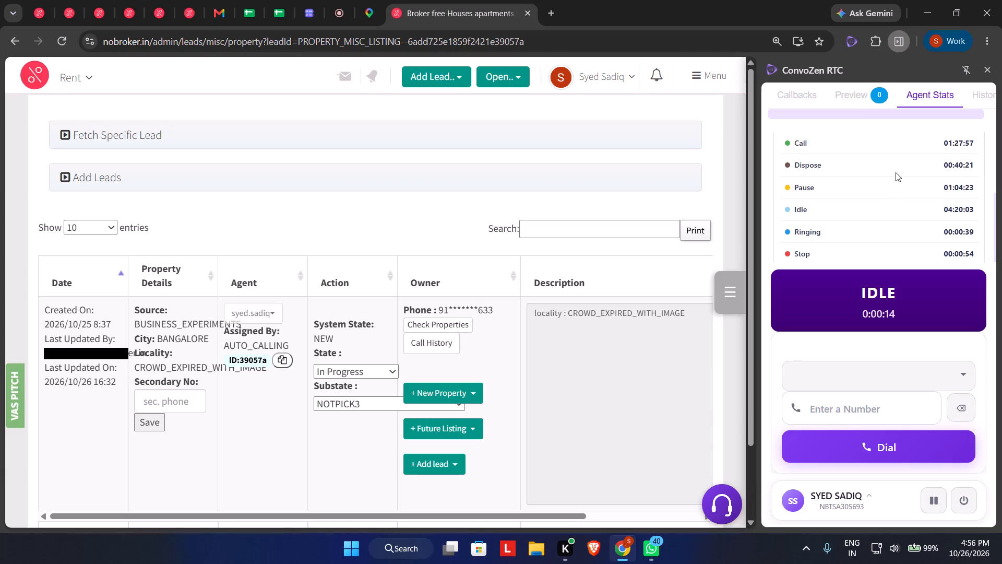
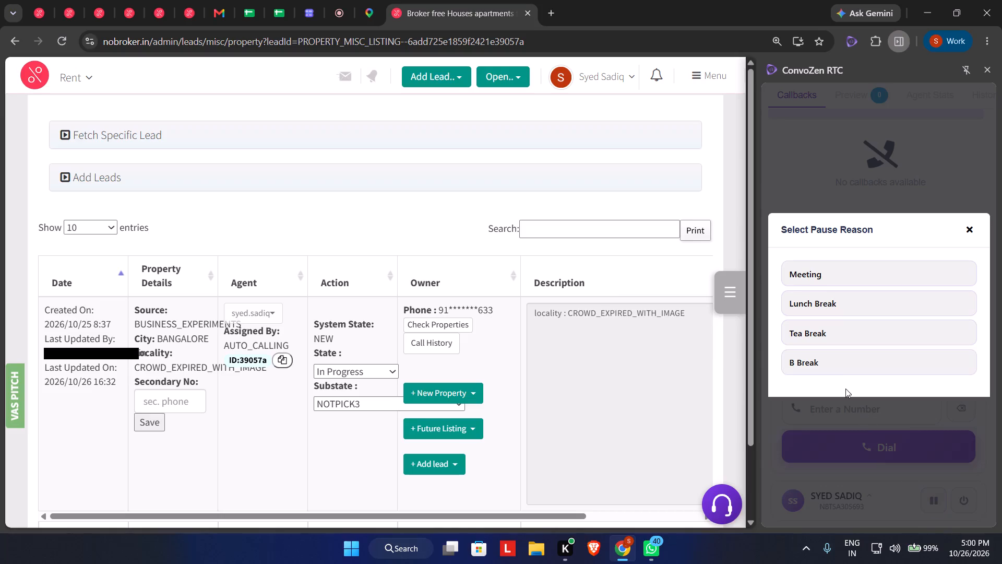
# Pause taking calls in ConvoZen RTC with B Break as the pause reason.
pyautogui.click(829, 357)
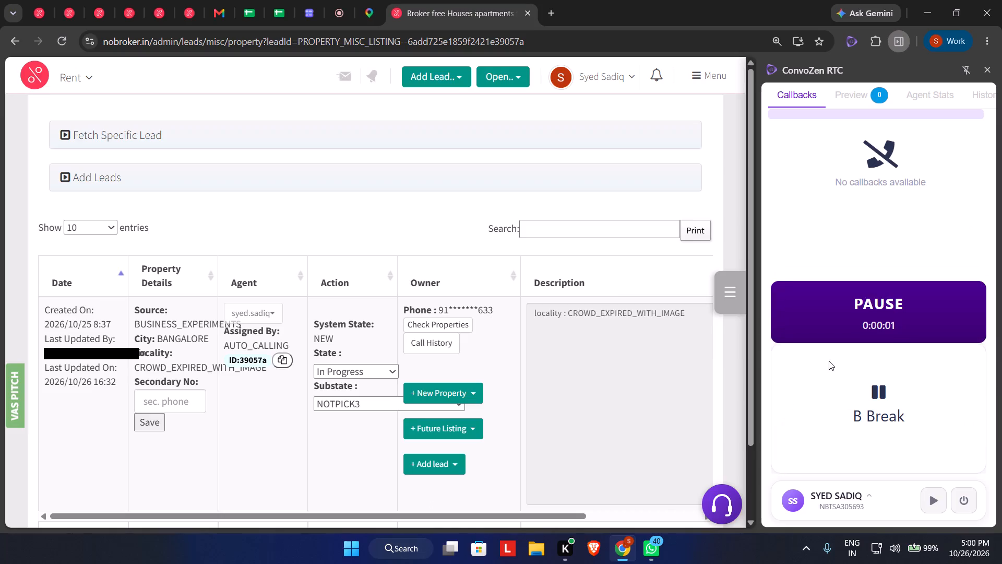
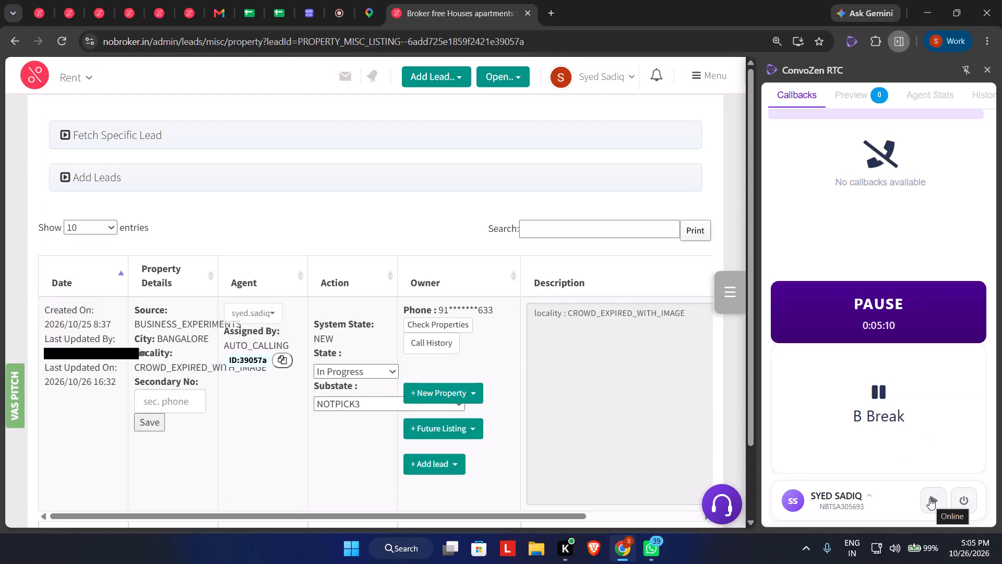
# End the B Break pause in ConvoZen RTC and go back online to take calls.
pyautogui.click(929, 498)
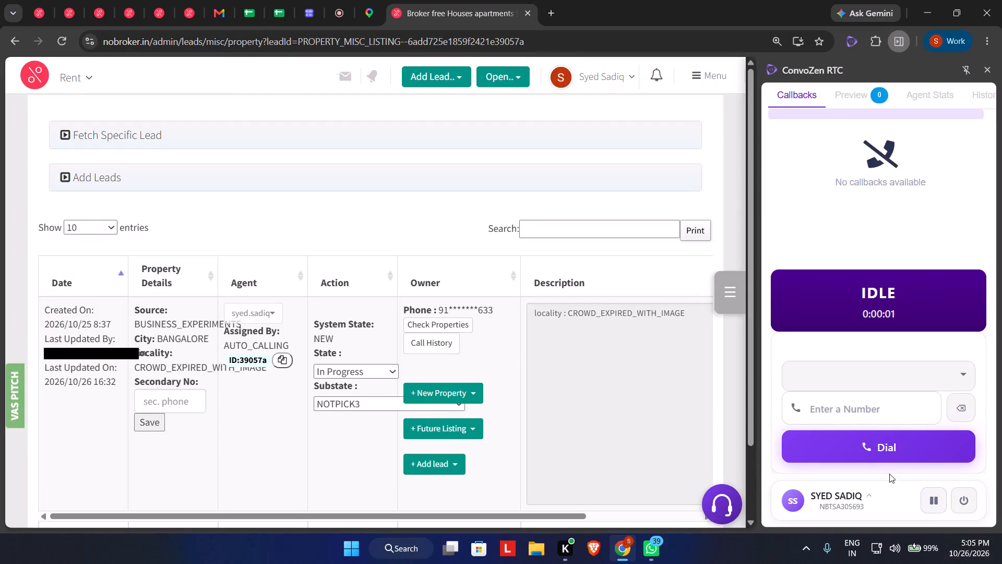
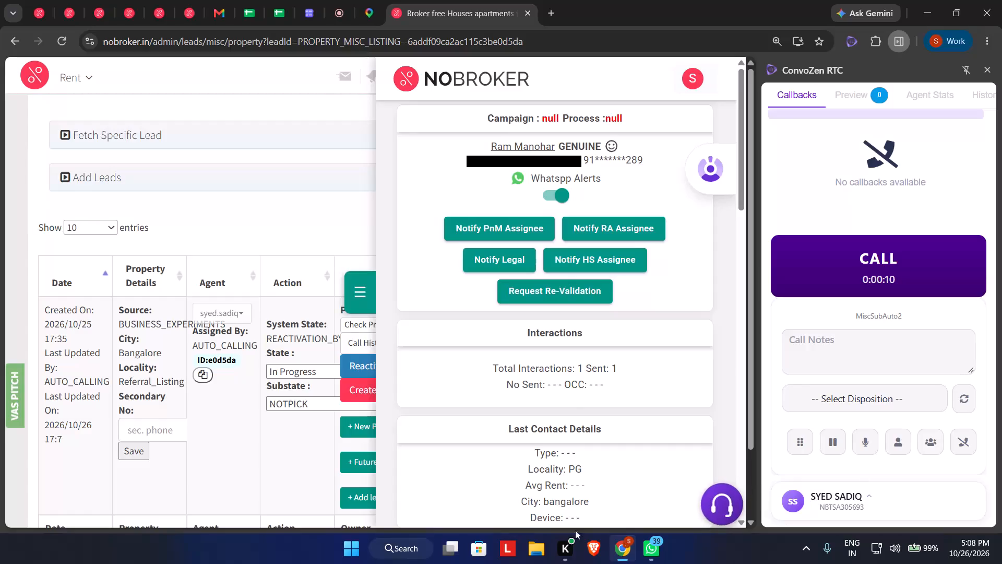
# Review the owner's listed properties in the Property Details section of the caller's profile.
pyautogui.scroll(-3, 573, 411)
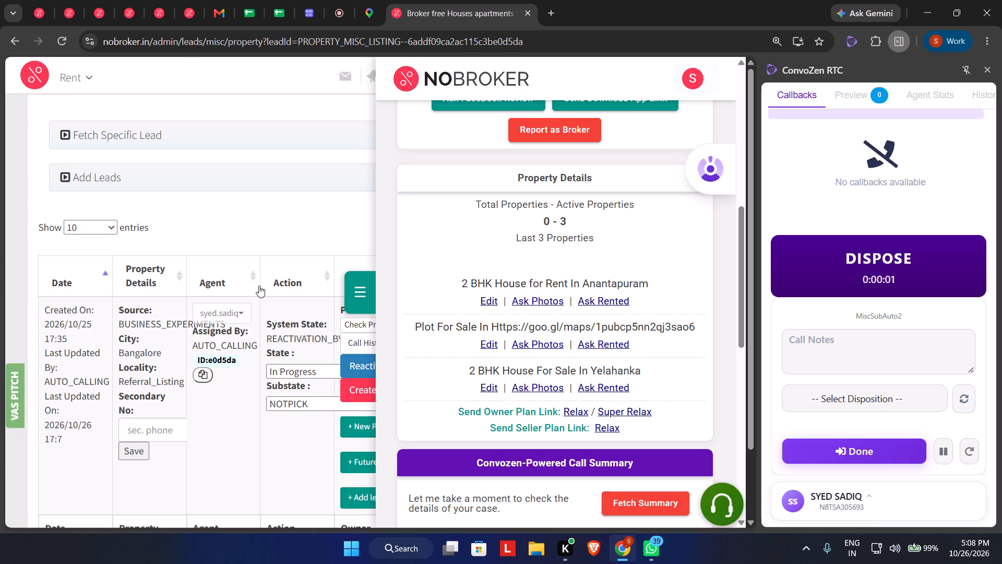
# Set the lead's state to Rejected and its substate to Not Interested.
pyautogui.click(293, 370)
pyautogui.click(280, 439)
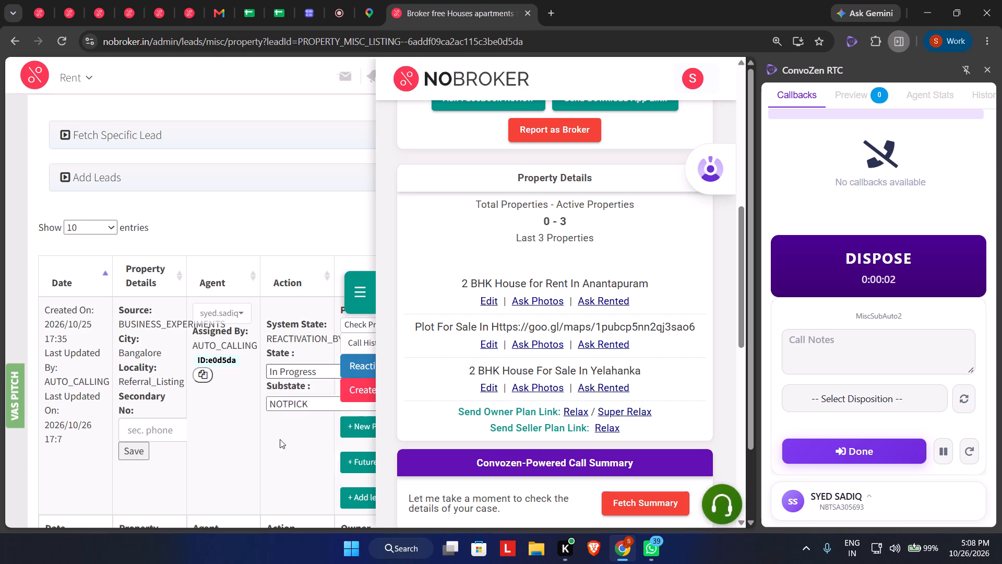
pyautogui.click(300, 399)
pyautogui.click(302, 392)
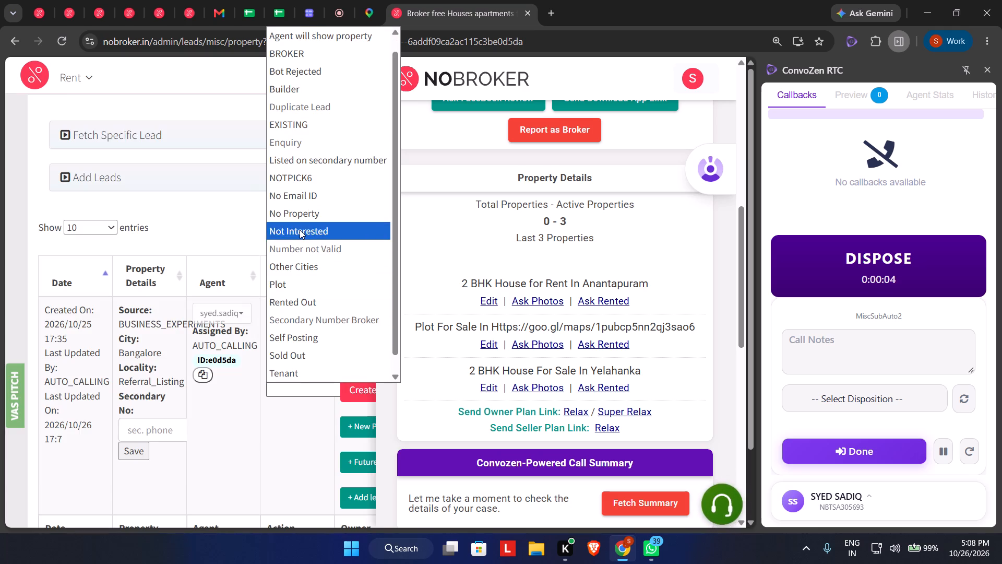
pyautogui.click(300, 230)
# Dispose the call as Click Calling with the level 3 disposition Not Interested and complete it.
pyautogui.click(853, 405)
pyautogui.click(857, 437)
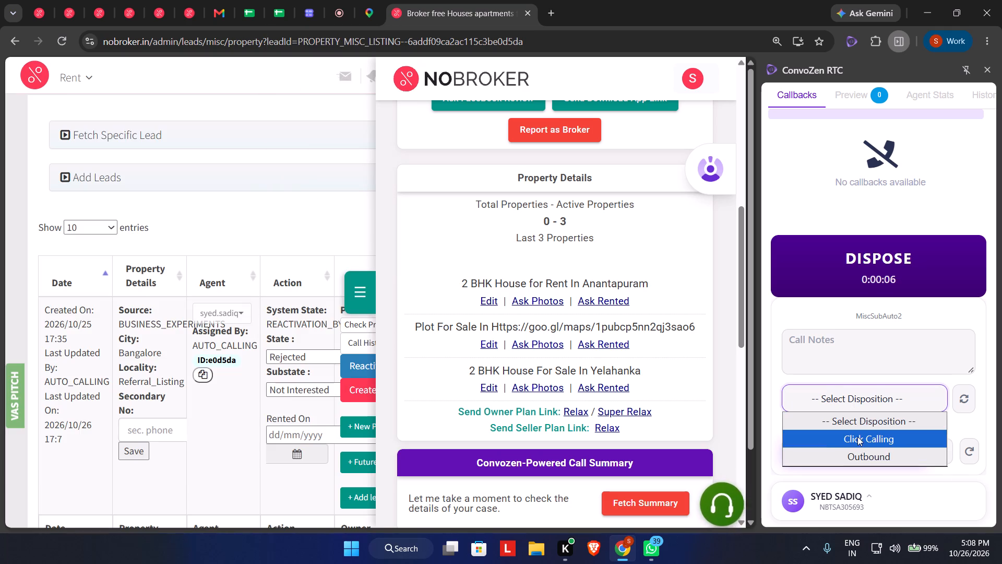
pyautogui.click(863, 406)
pyautogui.click(881, 491)
pyautogui.click(873, 405)
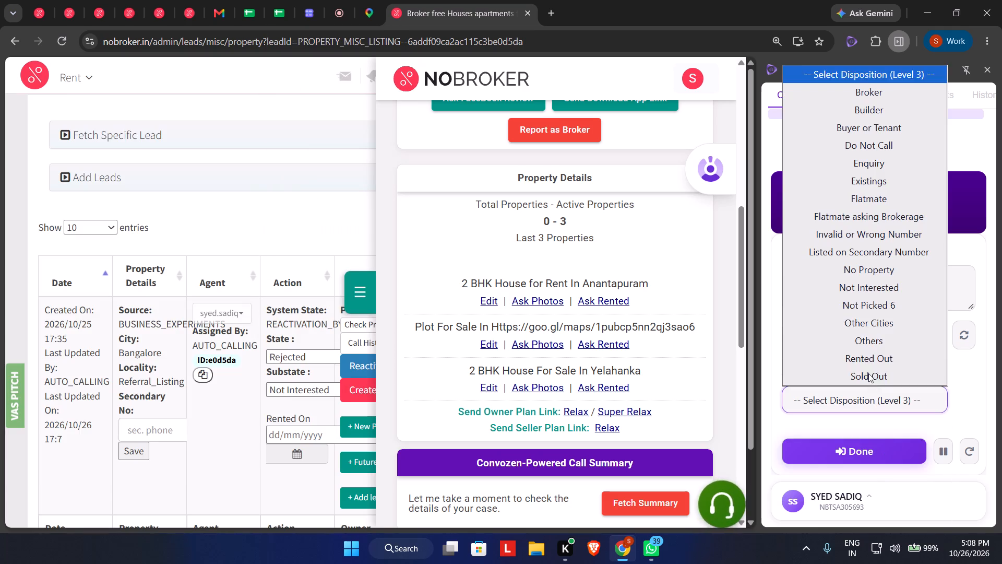
pyautogui.click(865, 286)
pyautogui.click(852, 446)
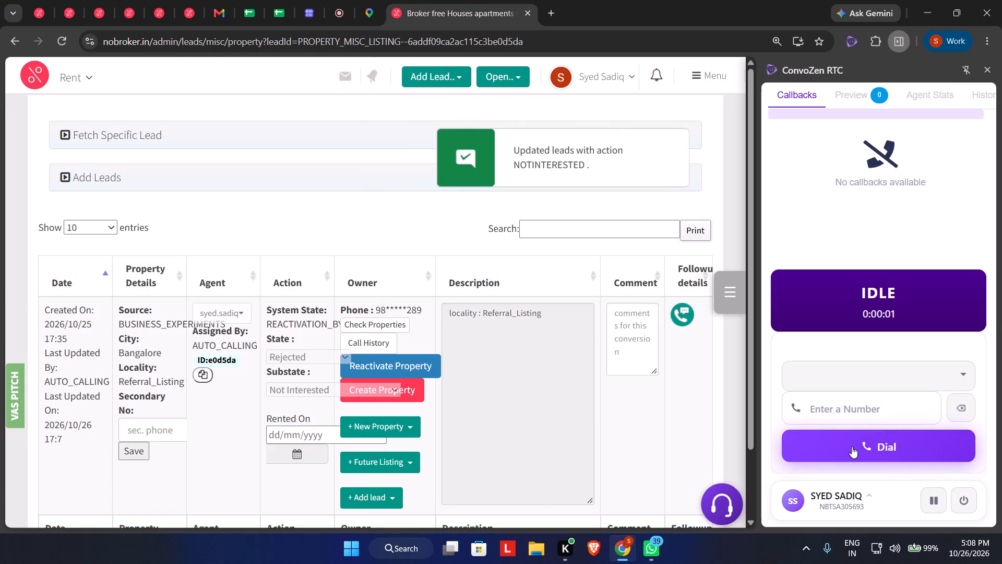
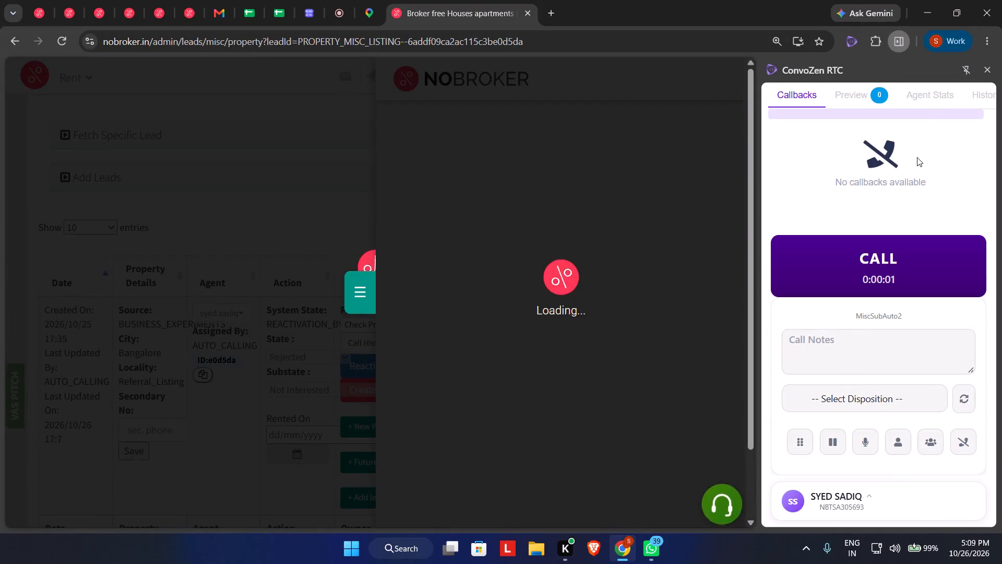
# Check the agent stats for the time spent in each status and the call counts.
pyautogui.click(923, 100)
pyautogui.scroll(-6, 917, 338)
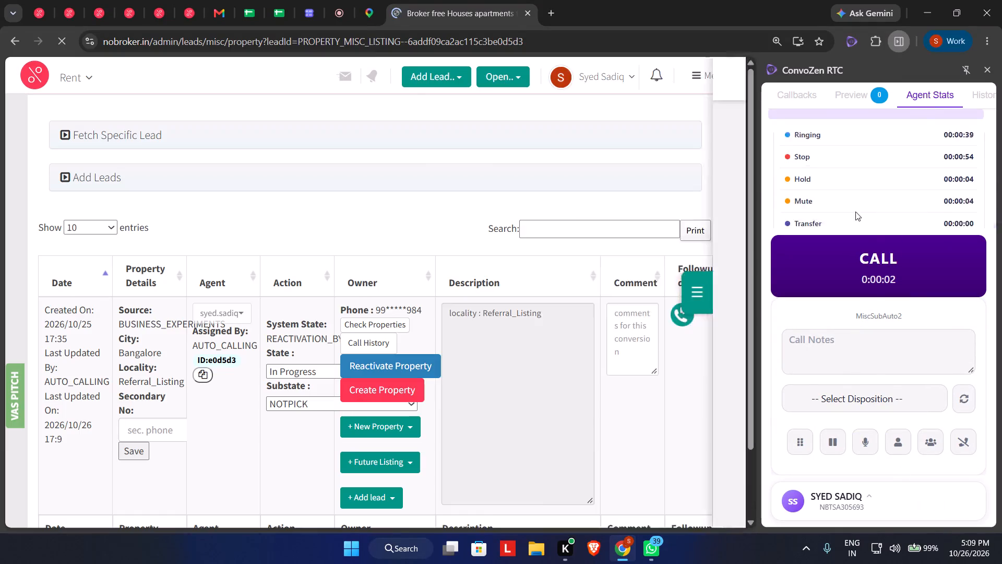
pyautogui.scroll(3, 859, 229)
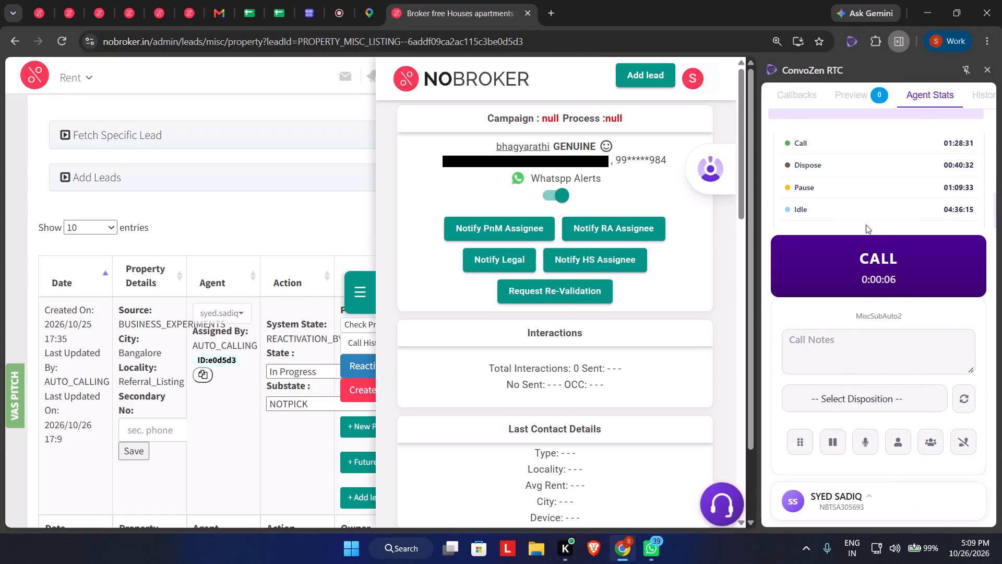
pyautogui.scroll(7, 866, 225)
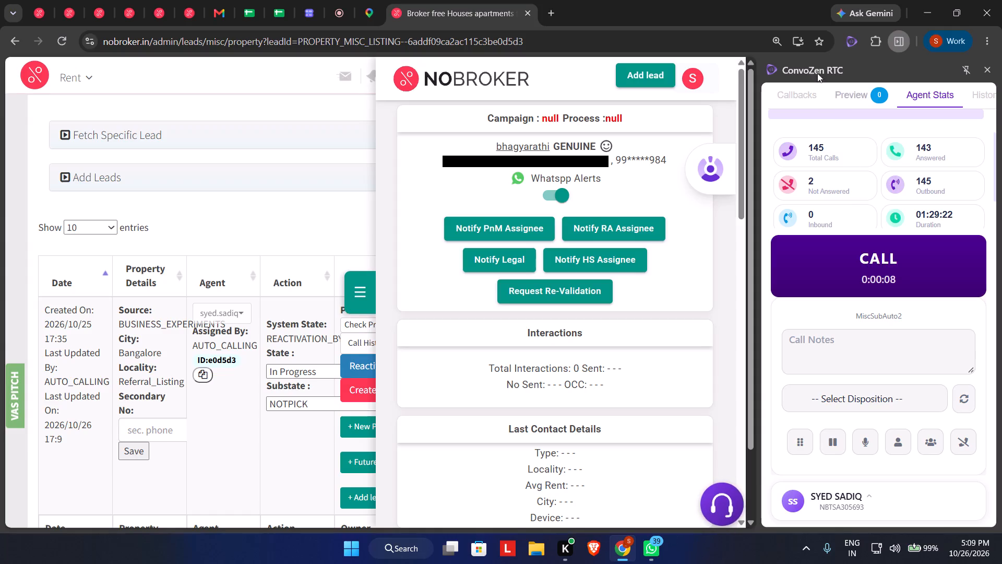
# Set the lead's state to Rejected and end the ongoing call.
pyautogui.scroll(-8, 607, 554)
pyautogui.scroll(-3, 580, 393)
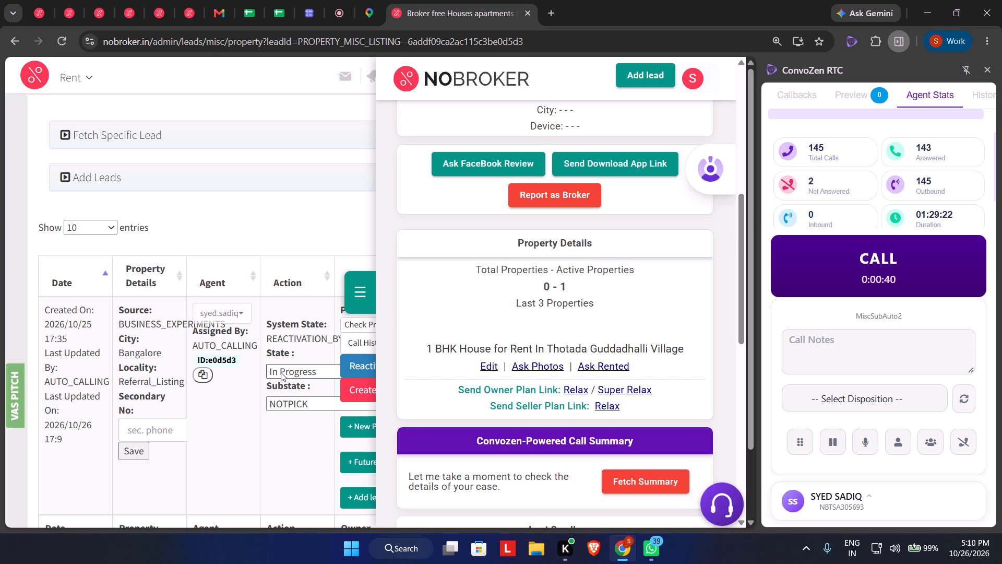
pyautogui.click(281, 372)
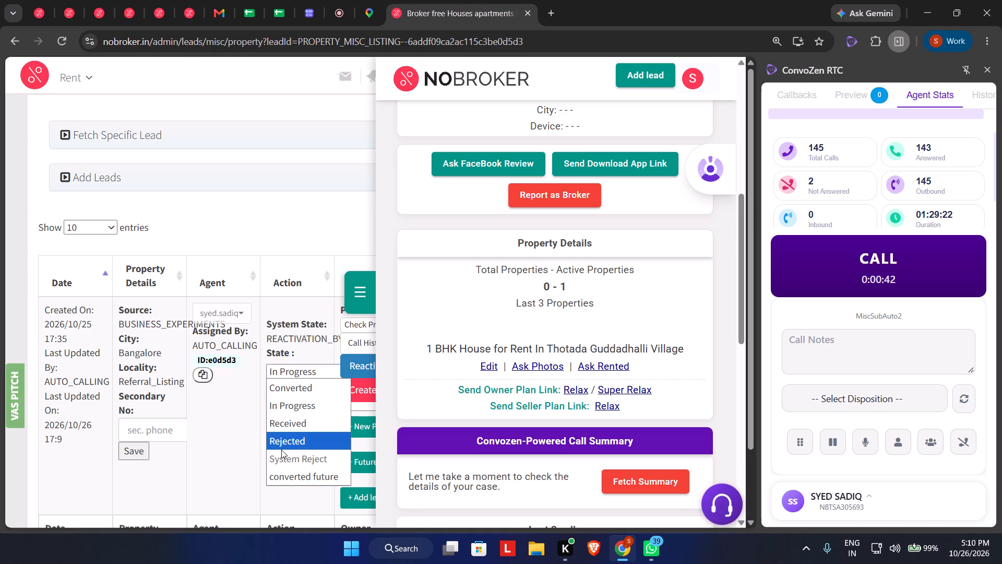
pyautogui.click(288, 439)
pyautogui.click(956, 444)
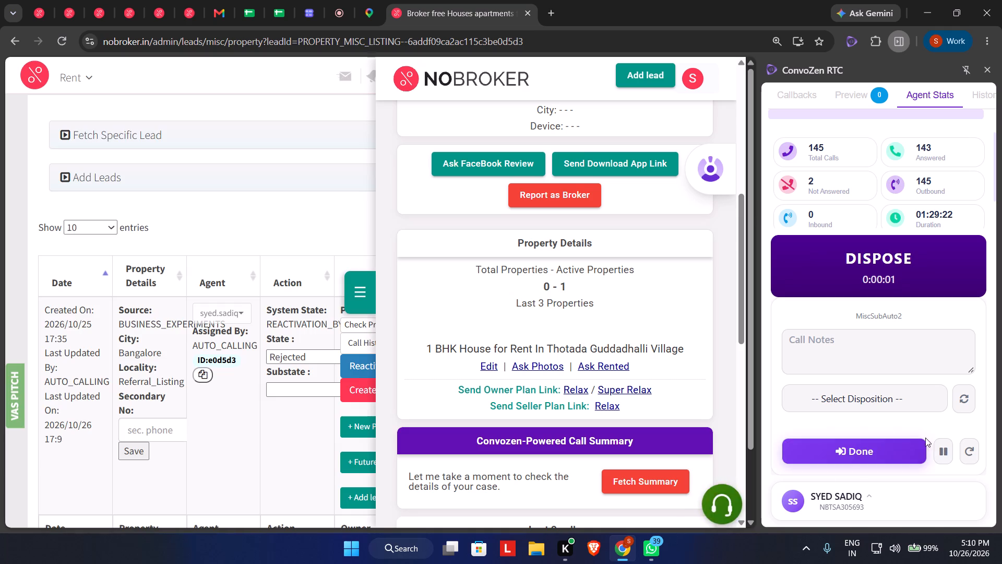
# Set the call's dispositions to Click Calling, Rejected at level 2 and Rented Out at level 3.
pyautogui.click(859, 419)
pyautogui.click(850, 405)
pyautogui.click(853, 445)
pyautogui.click(834, 412)
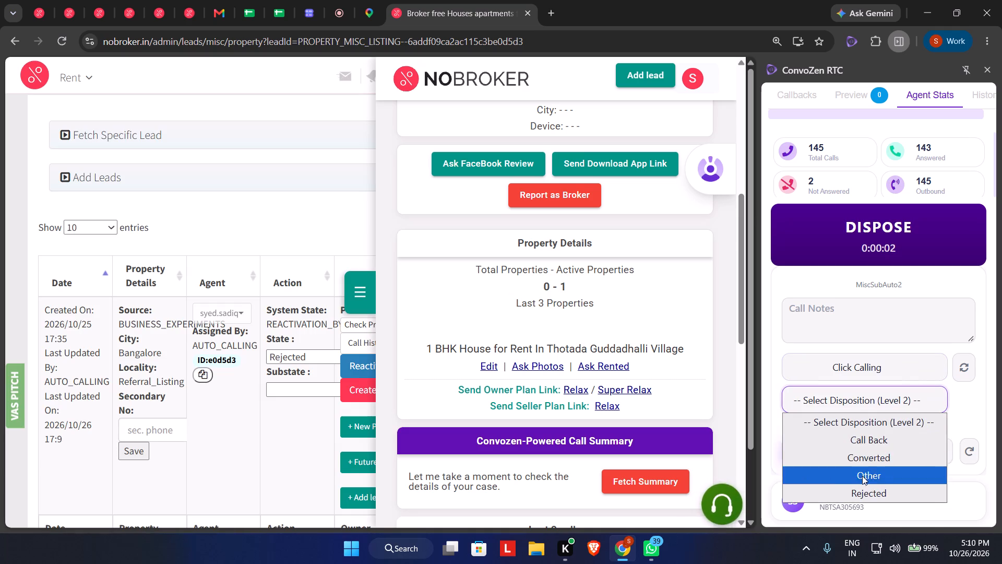
pyautogui.click(863, 496)
pyautogui.click(829, 405)
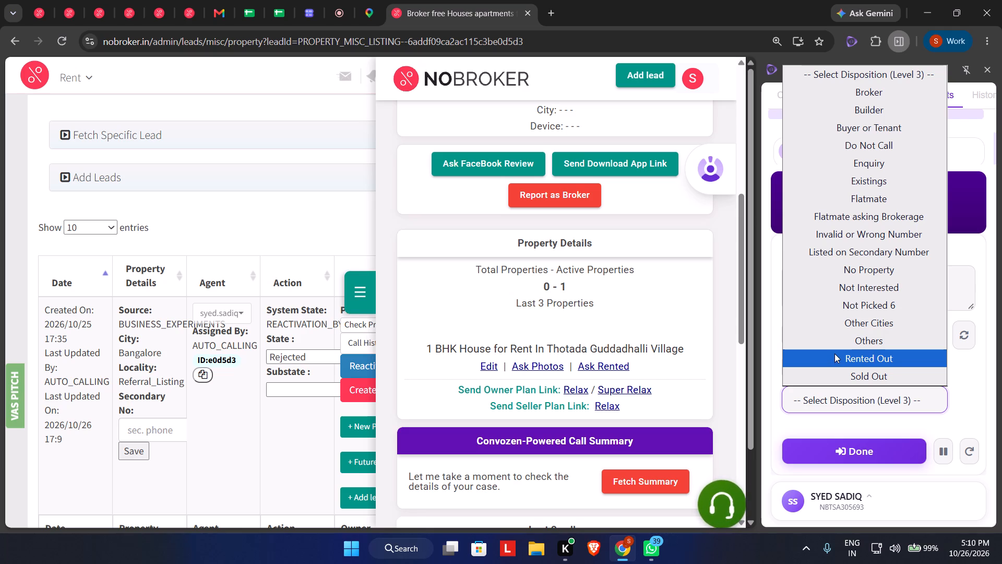
pyautogui.click(834, 354)
# Set the lead's substate to Rented Out and complete the call's disposal.
pyautogui.click(328, 390)
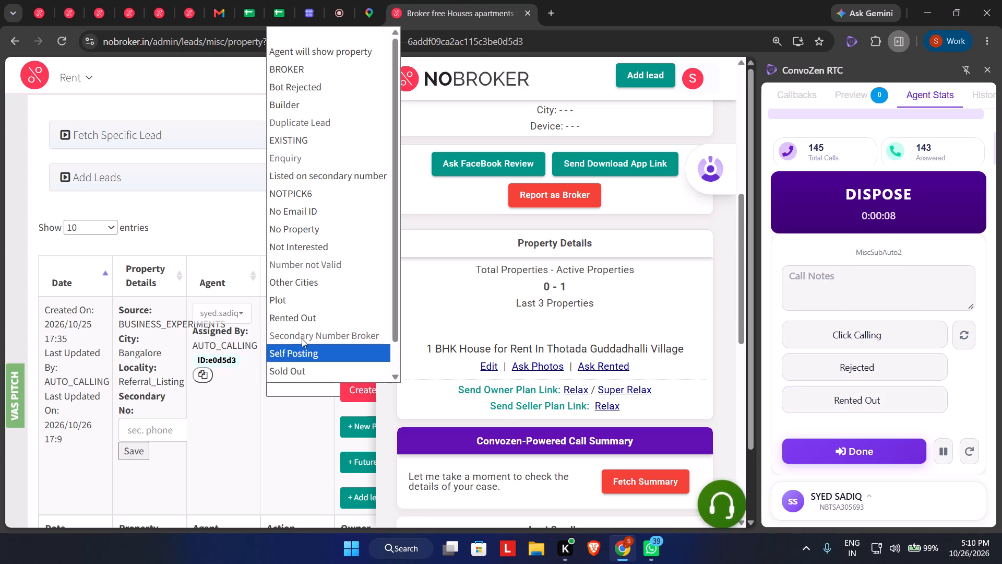
pyautogui.click(304, 321)
pyautogui.click(840, 448)
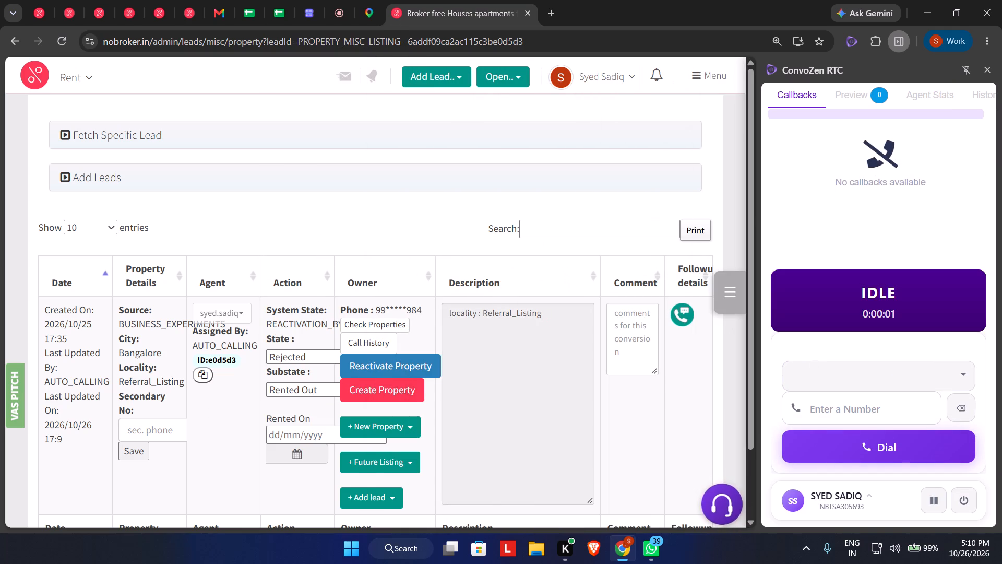
# Pause calling with the reason B Break.
pyautogui.click(919, 499)
pyautogui.click(925, 499)
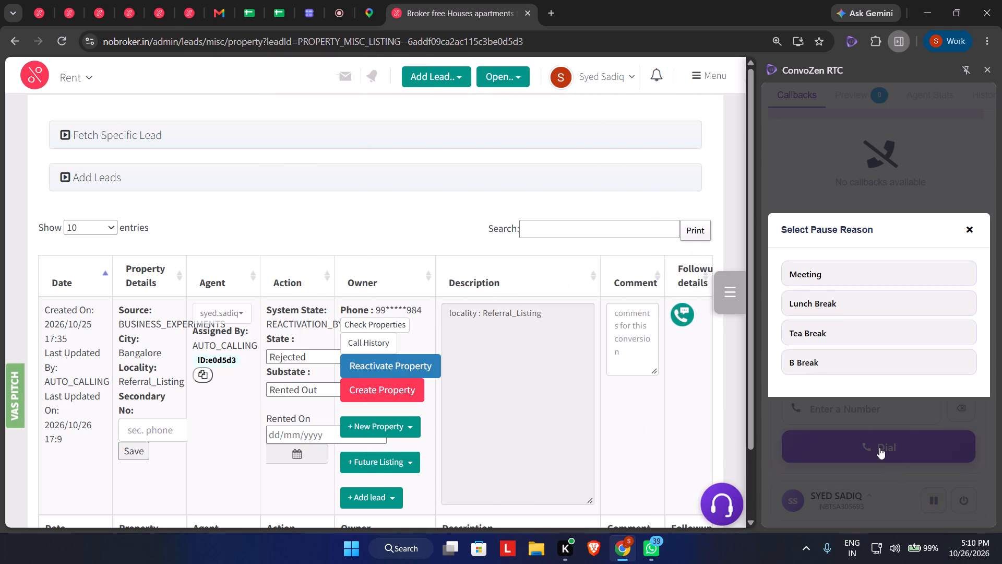
pyautogui.click(818, 363)
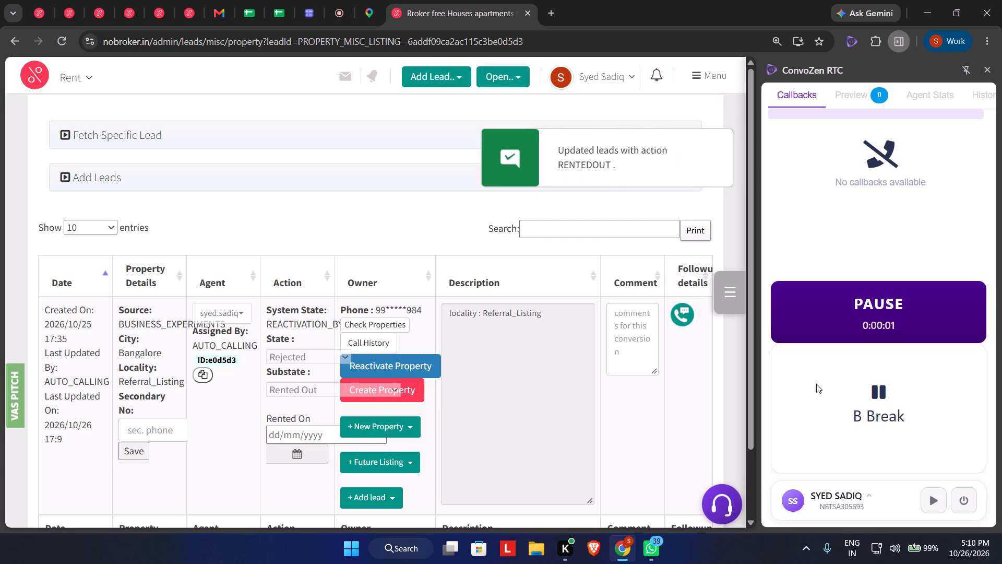
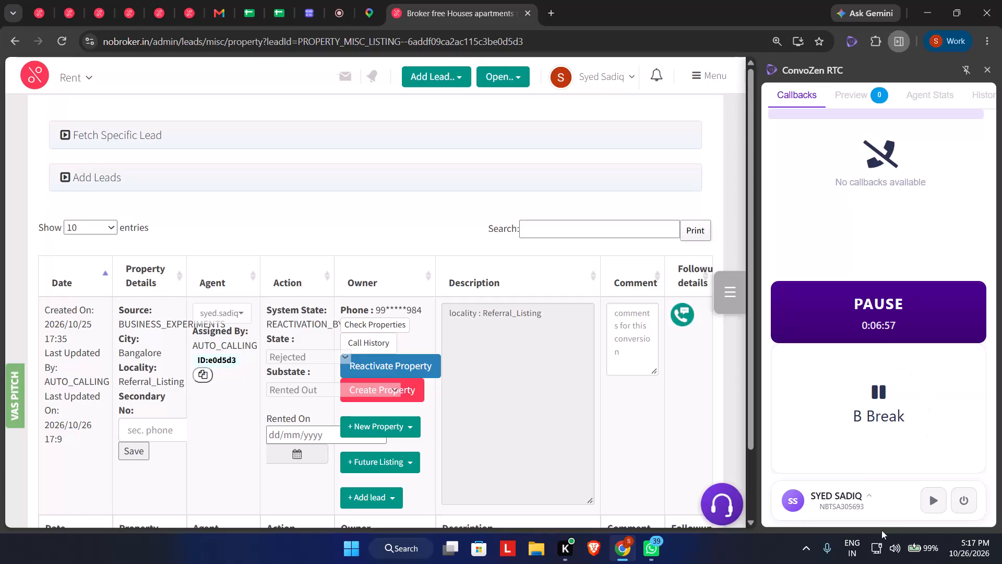
# End the B Break pause and resume availability for calls in ConvoZen RTC.
pyautogui.click(928, 488)
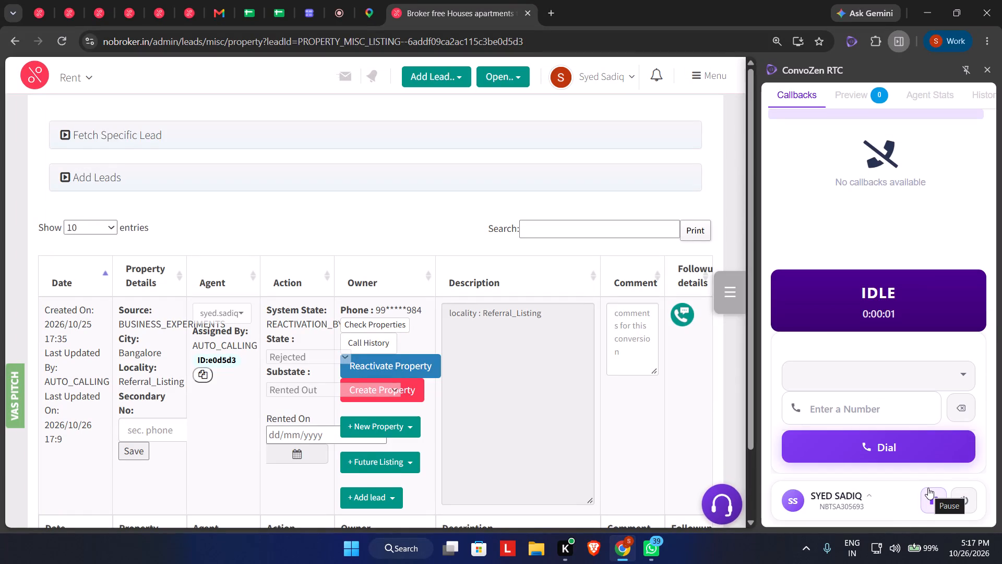
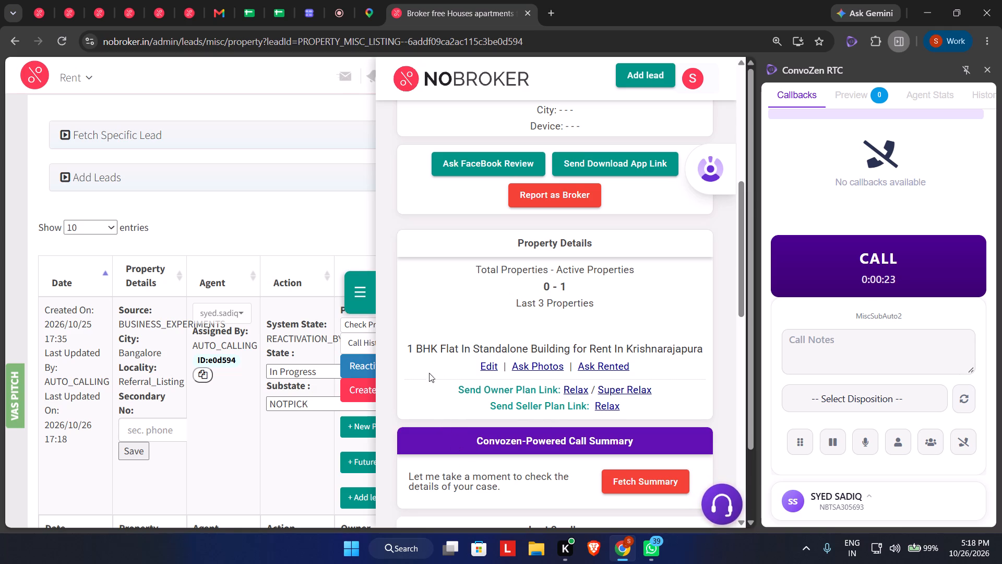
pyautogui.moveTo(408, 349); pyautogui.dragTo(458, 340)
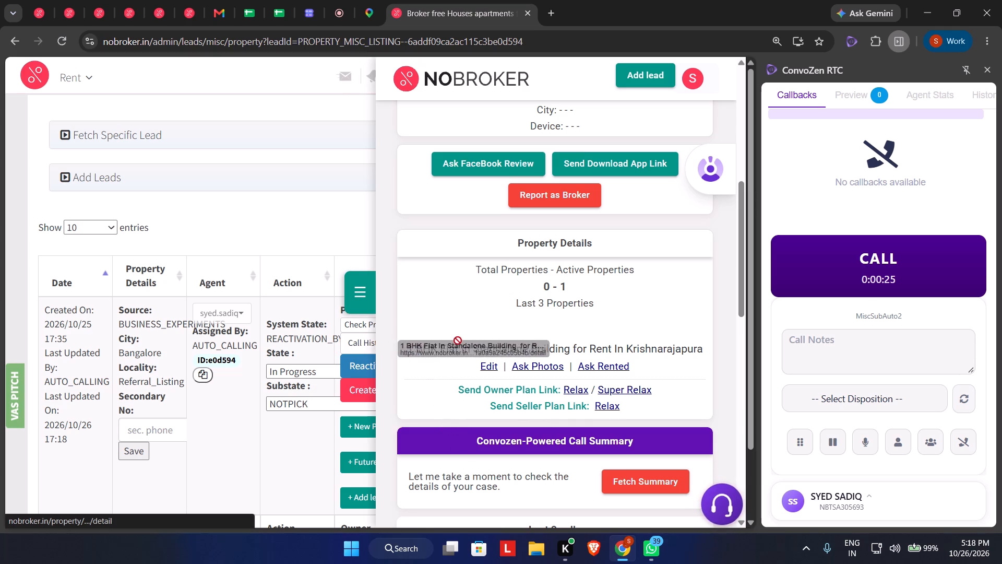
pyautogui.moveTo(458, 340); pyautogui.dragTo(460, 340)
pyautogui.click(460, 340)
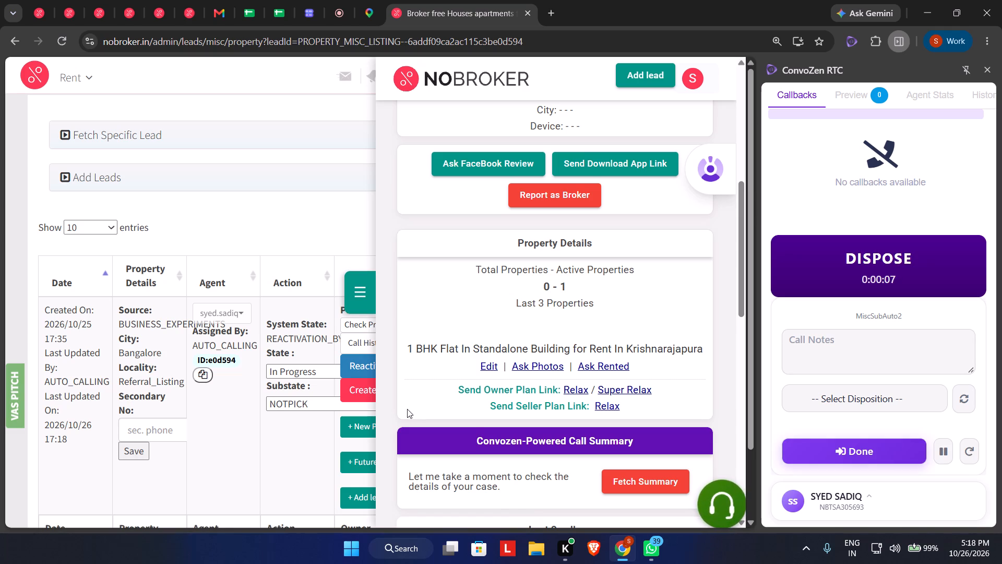
# Set the ended call's disposition levels to Click Calling, Call Back and Busy or Disconnected.
pyautogui.click(859, 389)
pyautogui.click(900, 432)
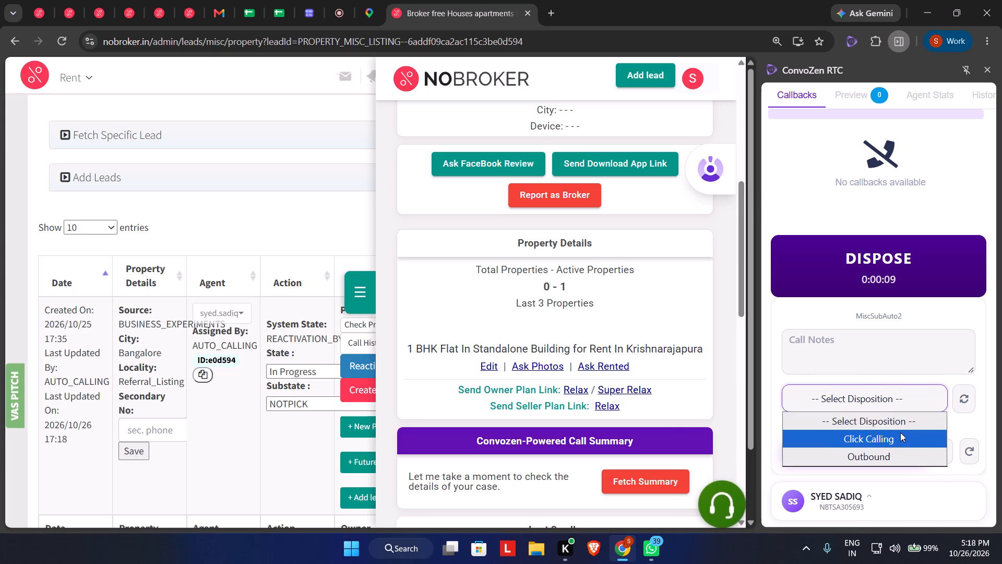
pyautogui.click(863, 401)
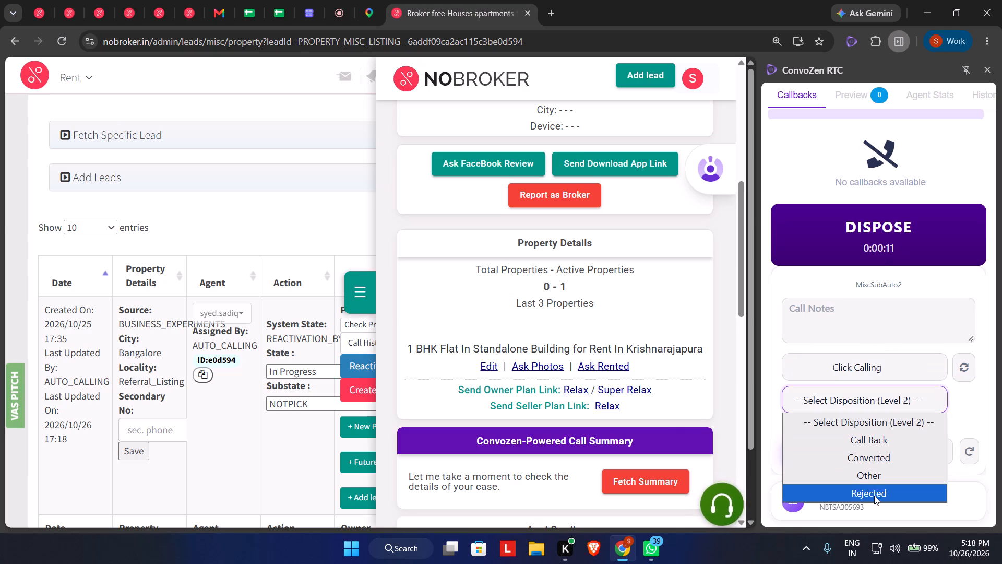
pyautogui.moveTo(887, 434); pyautogui.dragTo(881, 438)
pyautogui.moveTo(880, 398); pyautogui.dragTo(872, 397)
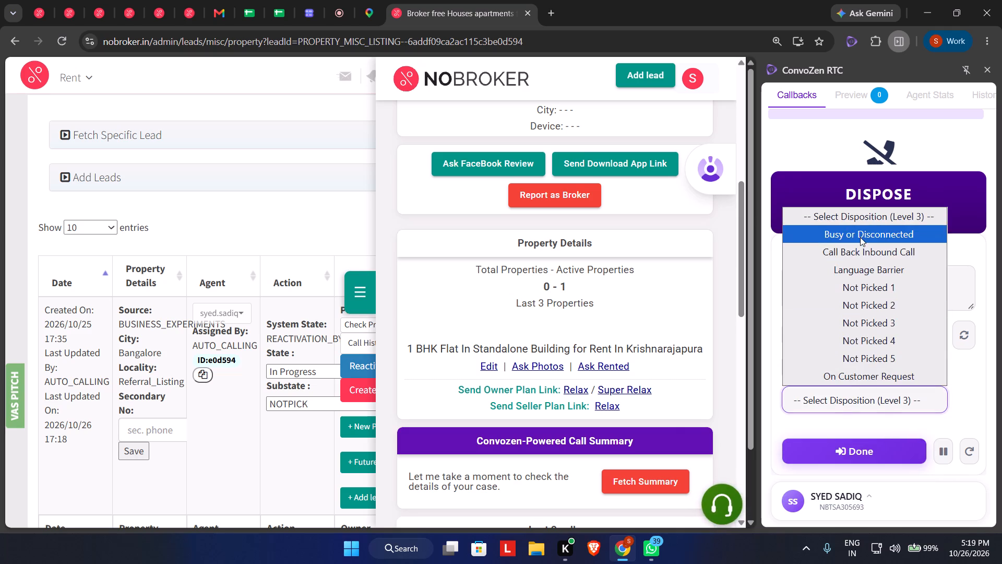
pyautogui.click(858, 237)
# Set the Krishnarajapura property lead's substate to NOTPICK2 and submit the call's disposition.
pyautogui.click(296, 395)
pyautogui.click(301, 396)
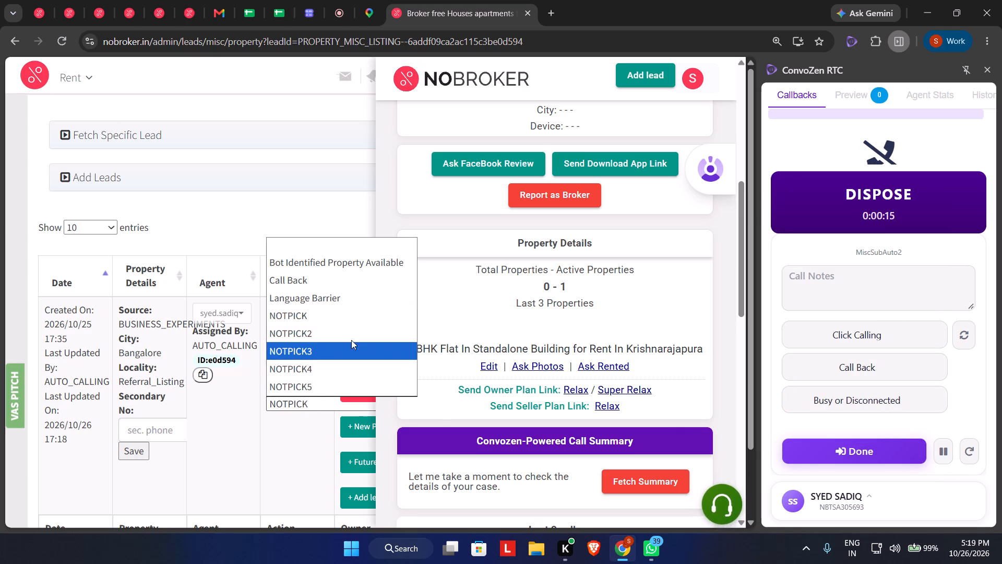
pyautogui.click(357, 331)
pyautogui.click(826, 452)
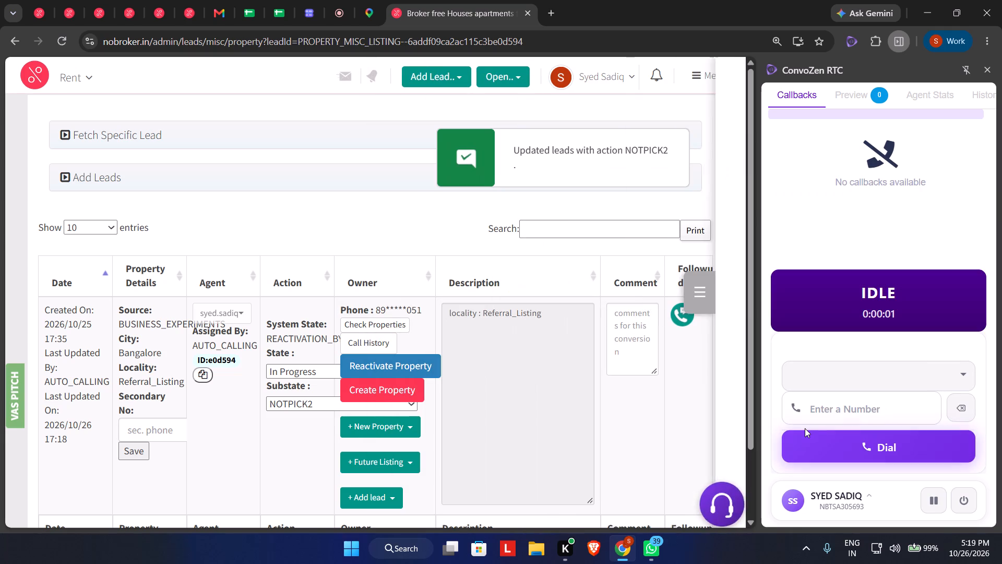
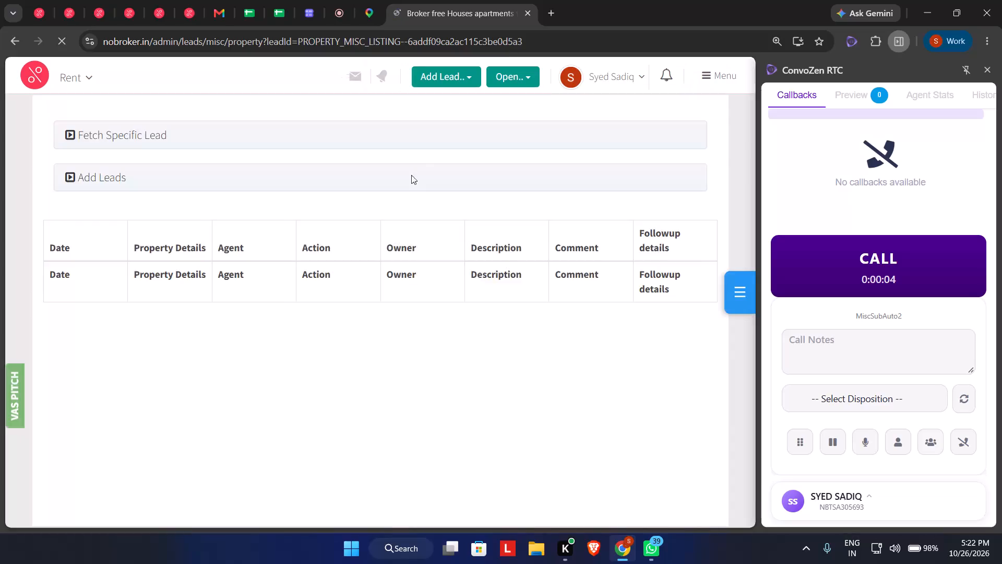
# Mute the site in the pinned browser tab just before the map-pin tab.
pyautogui.rightClick(340, 0)
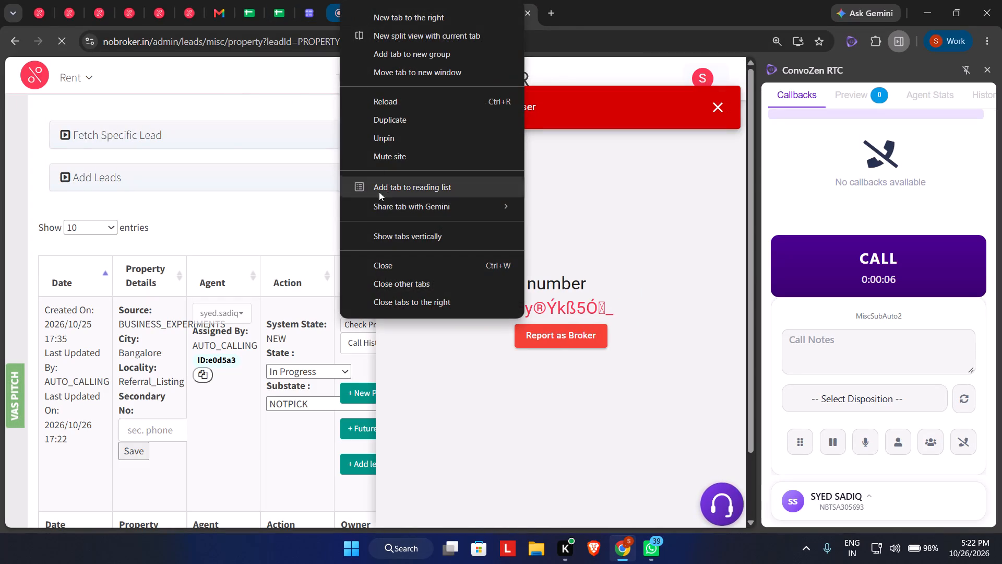
pyautogui.click(388, 159)
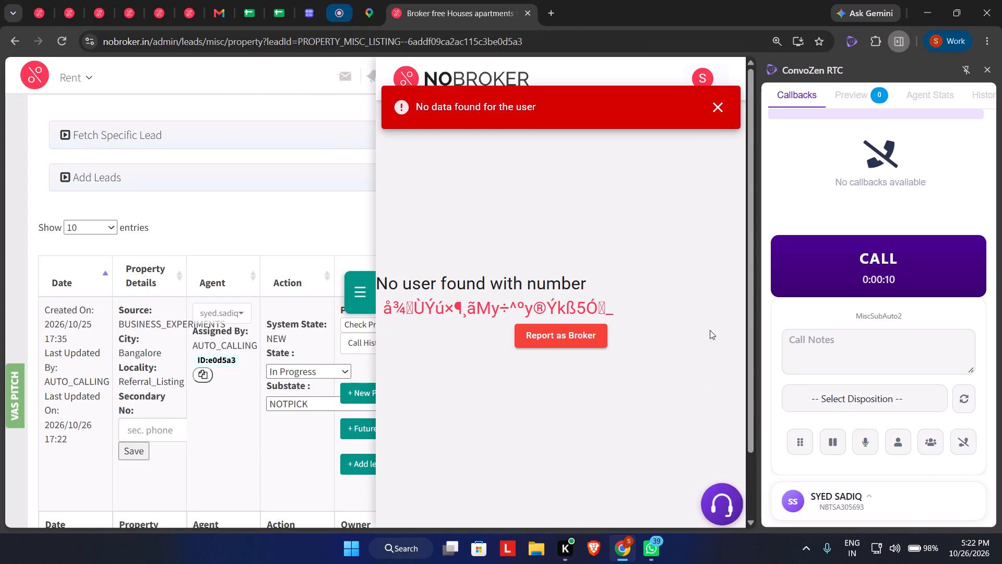
# Set the call's disposition levels to Click Calling, Rejected and Rented Out.
pyautogui.scroll(-1, 642, 406)
pyautogui.click(856, 385)
pyautogui.click(860, 434)
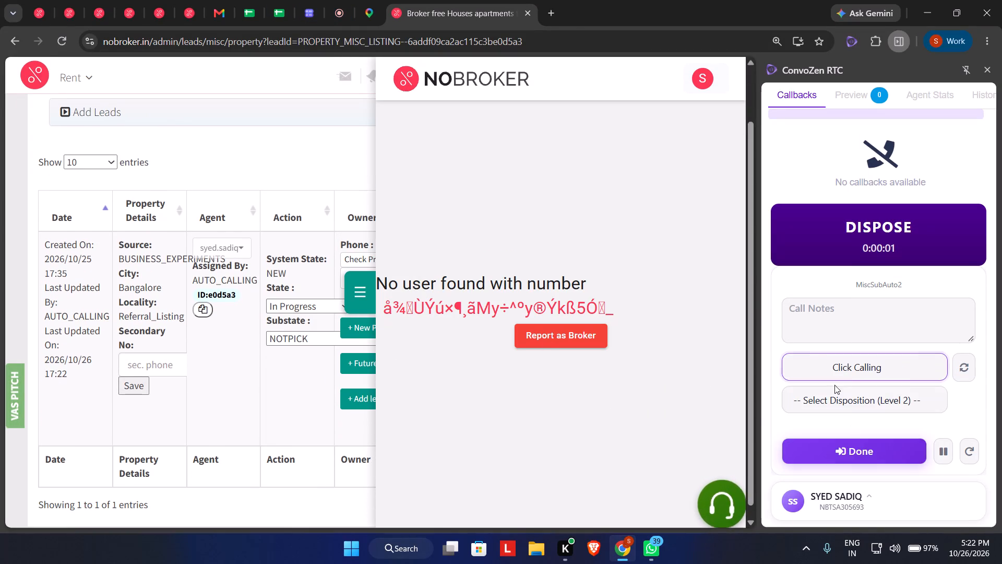
pyautogui.click(834, 385)
pyautogui.click(844, 405)
pyautogui.click(867, 487)
pyautogui.click(838, 402)
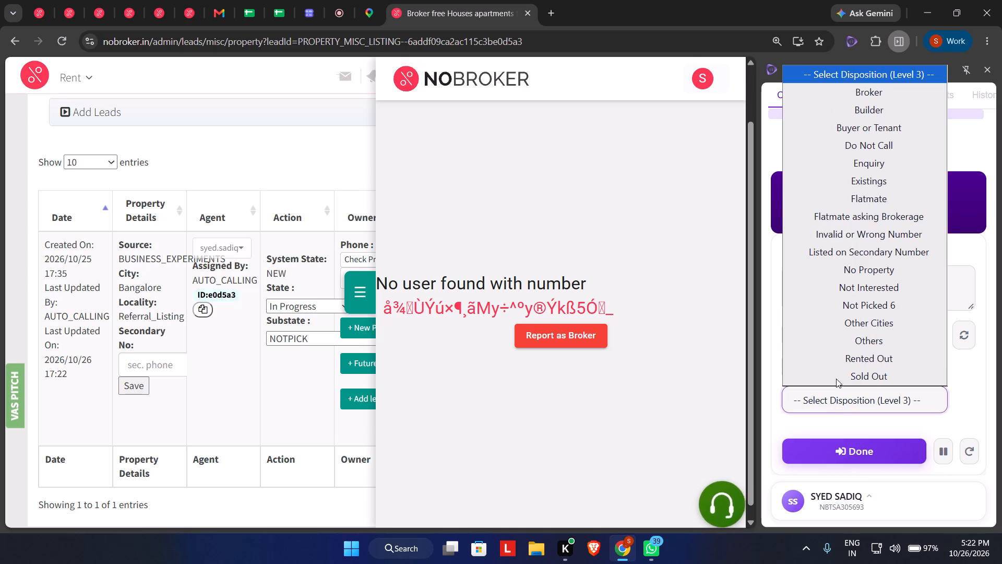
pyautogui.click(833, 360)
# Set the Referral_Listing lead's state to Rejected with substate Rented Out, and submit the call's disposition.
pyautogui.click(291, 305)
pyautogui.moveTo(294, 352); pyautogui.dragTo(291, 372)
pyautogui.click(273, 329)
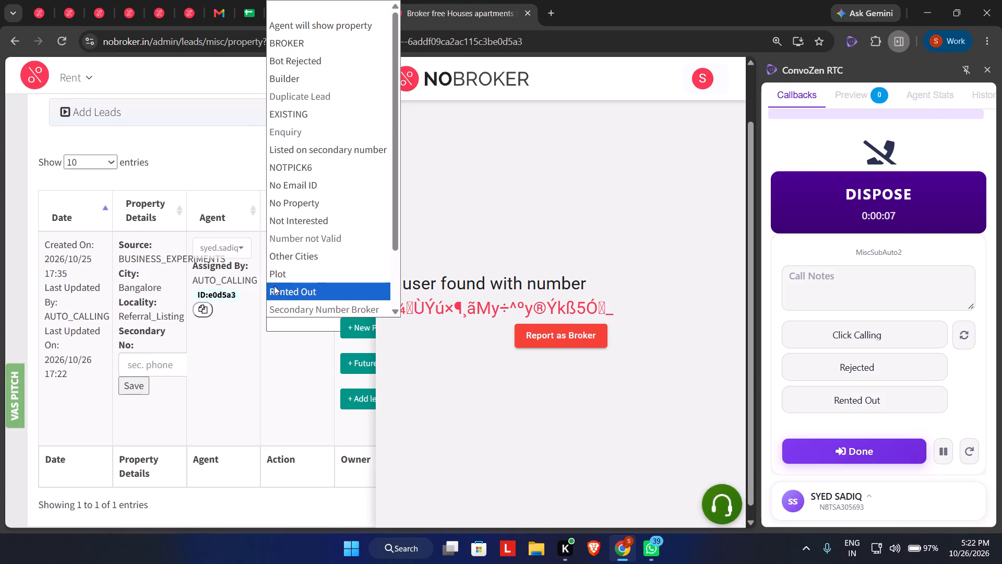
pyautogui.click(274, 286)
pyautogui.click(877, 453)
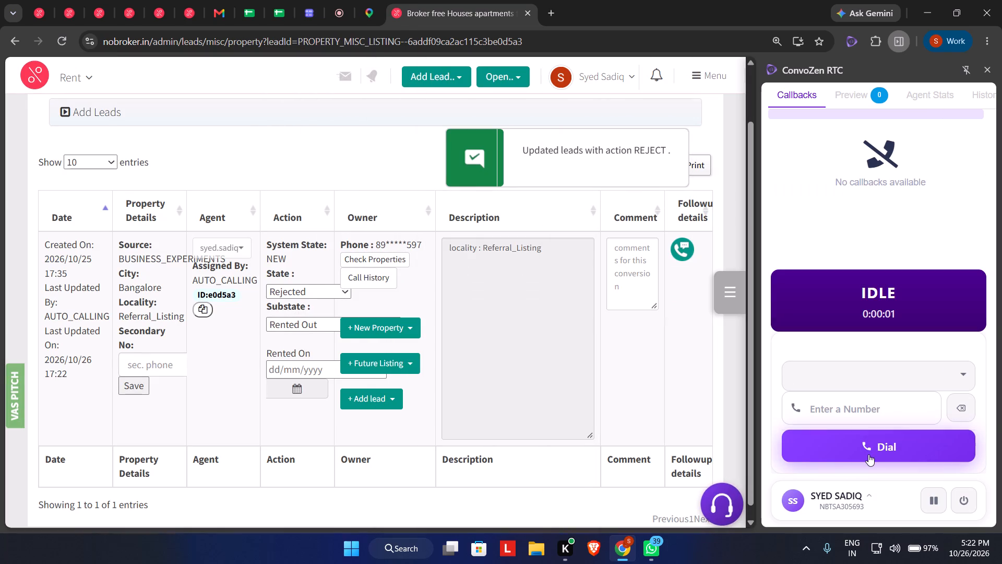
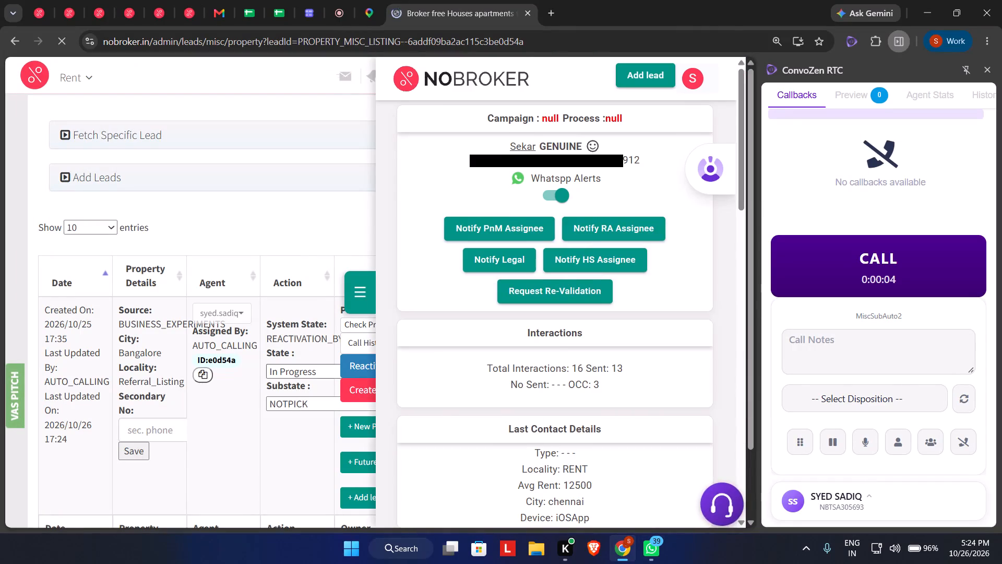
# Set the Referral_Listing lead's substate to NOTPICK2.
pyautogui.click(295, 405)
pyautogui.click(314, 331)
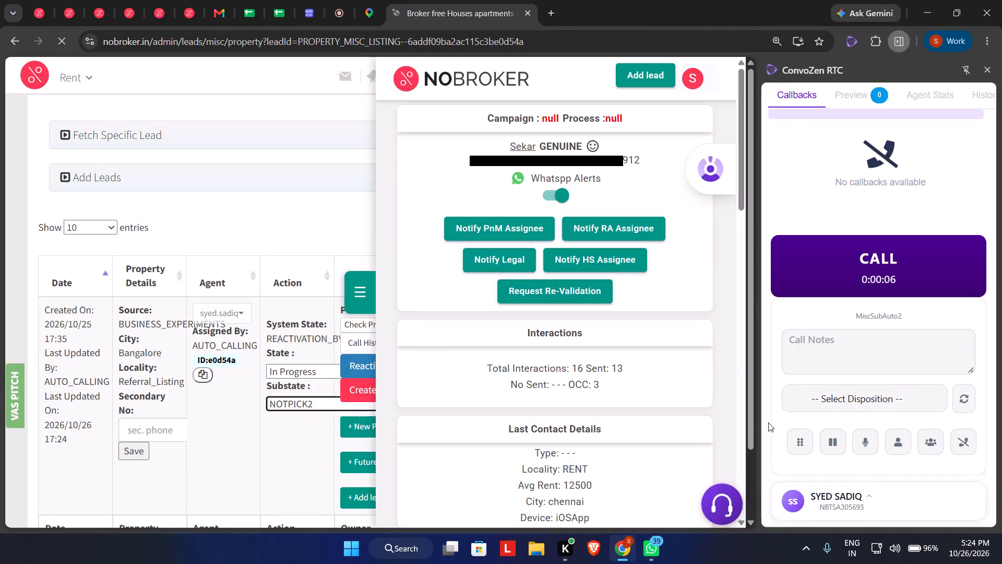
# Set the call's disposition levels to Outbound, Not Picked and Voice Mail, hang up, and submit the disposition.
pyautogui.click(830, 395)
pyautogui.click(826, 453)
pyautogui.click(828, 390)
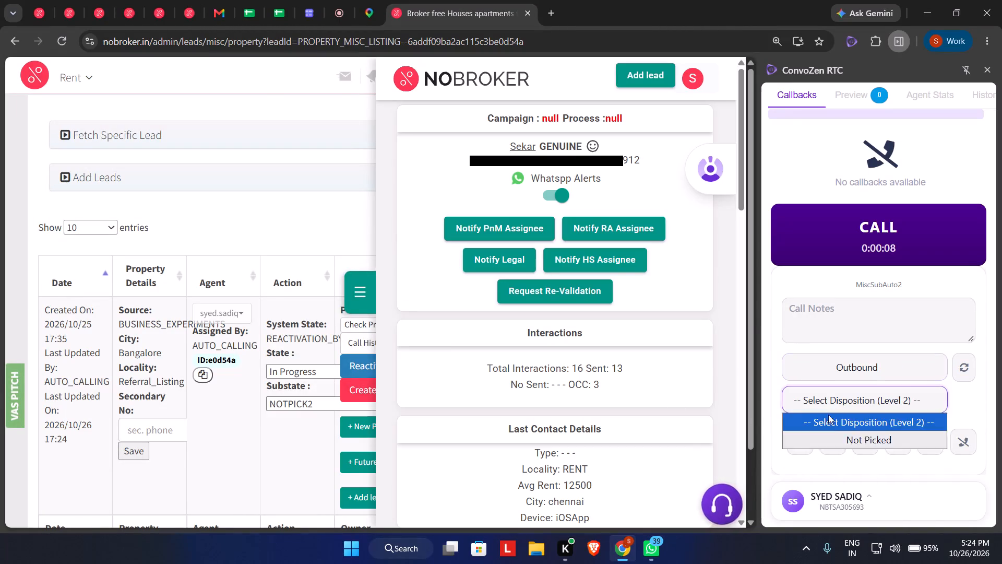
pyautogui.click(827, 431)
pyautogui.click(834, 392)
pyautogui.click(844, 488)
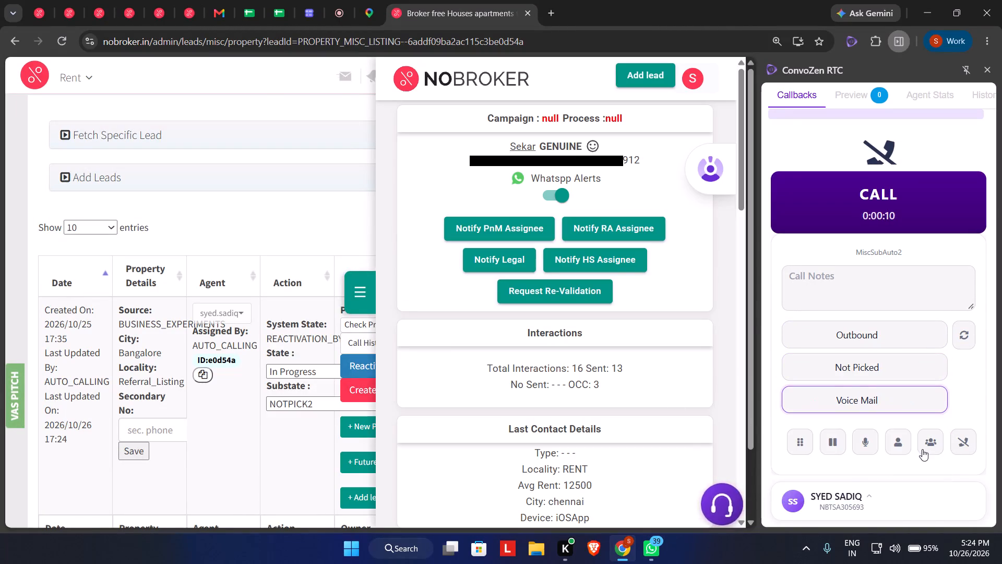
pyautogui.click(959, 448)
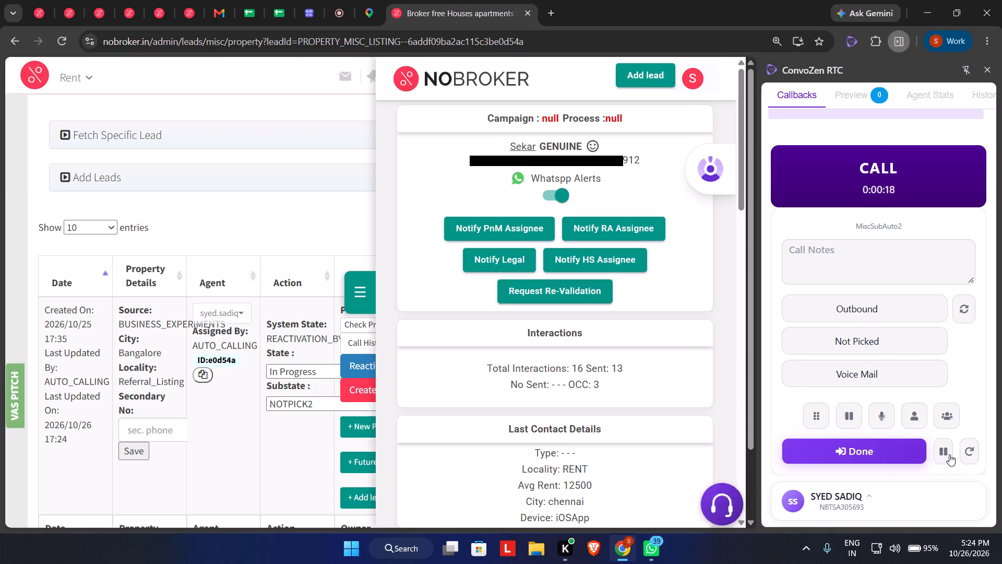
pyautogui.click(909, 454)
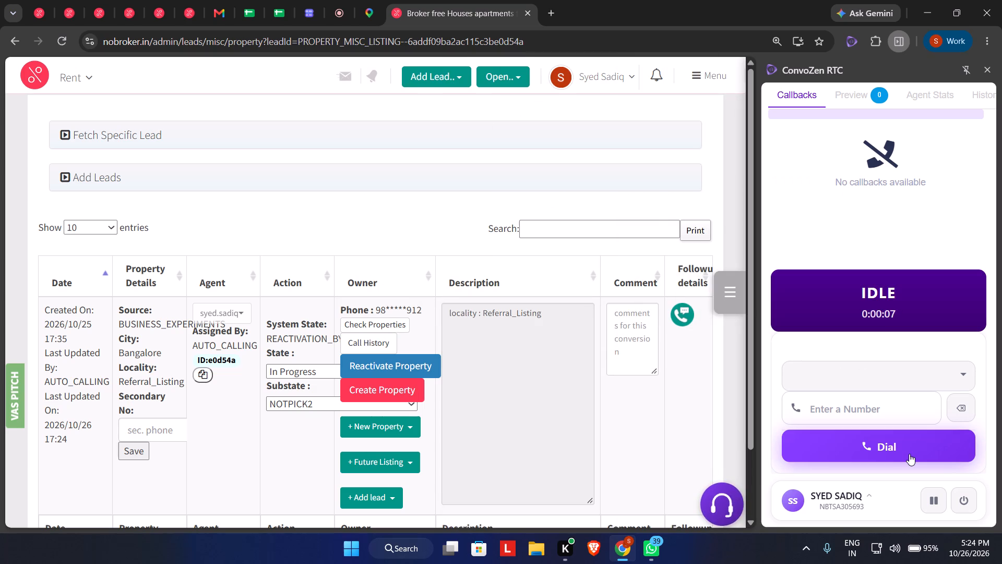
# Review the agent stats, examining the call totals and the time spent in each agent status.
pyautogui.moveTo(920, 101); pyautogui.dragTo(921, 112)
pyautogui.doubleClick(935, 97)
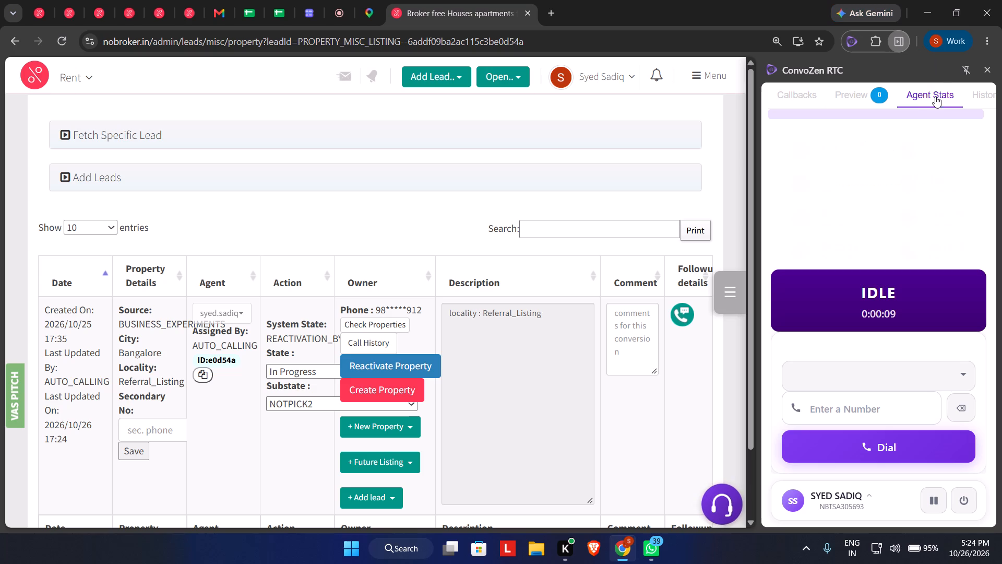
pyautogui.scroll(-4, 886, 197)
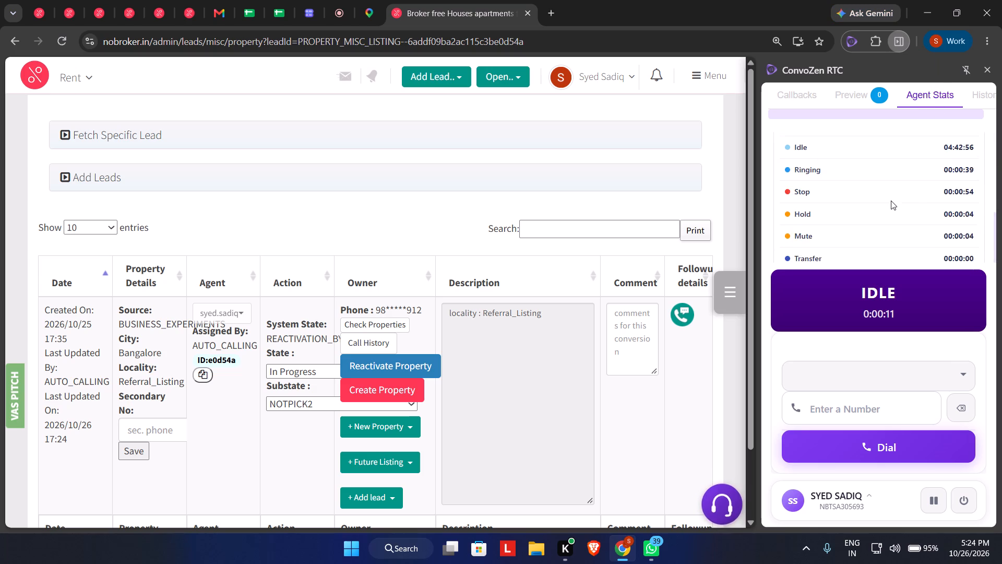
pyautogui.scroll(1, 894, 199)
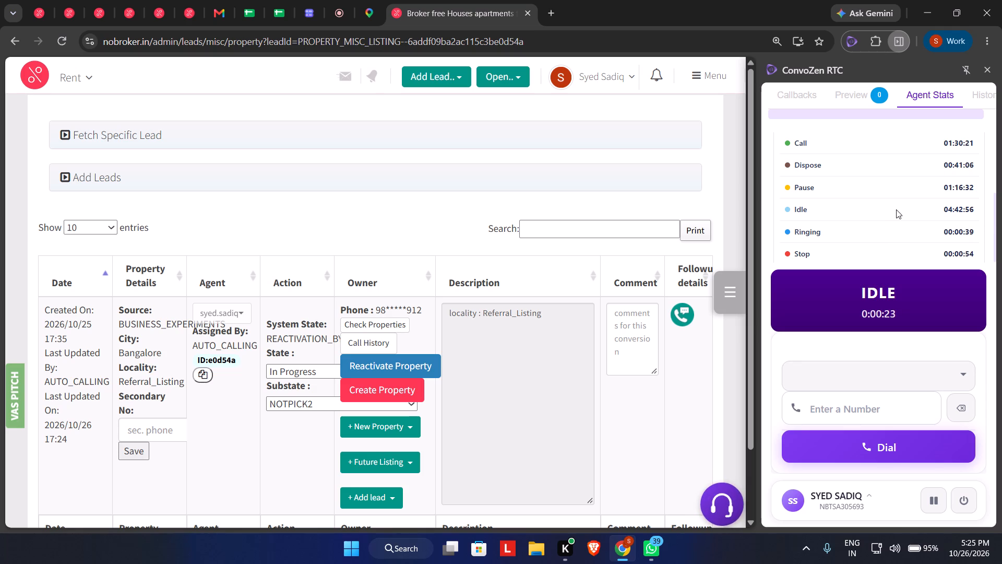
pyautogui.scroll(4, 882, 201)
pyautogui.scroll(2, 840, 196)
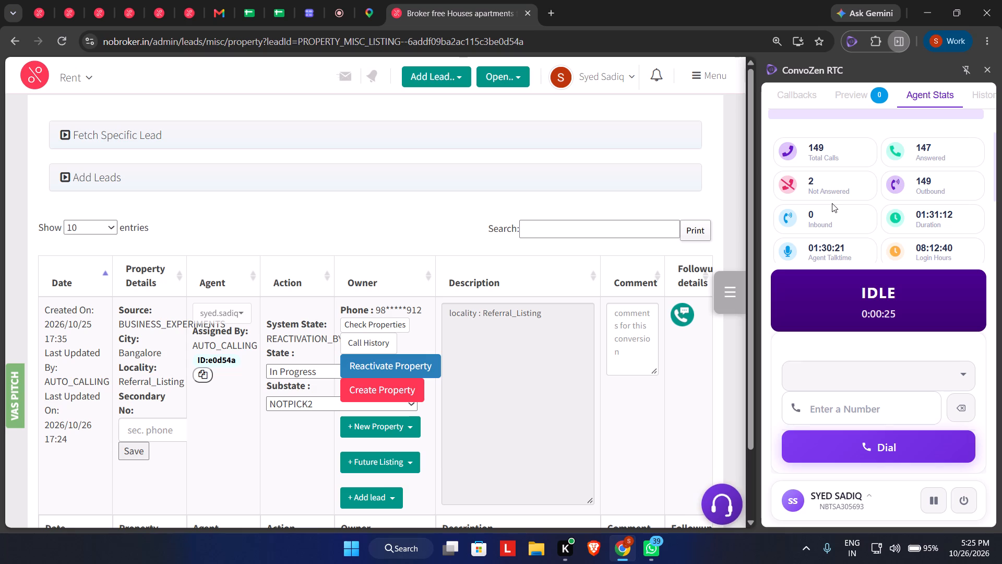
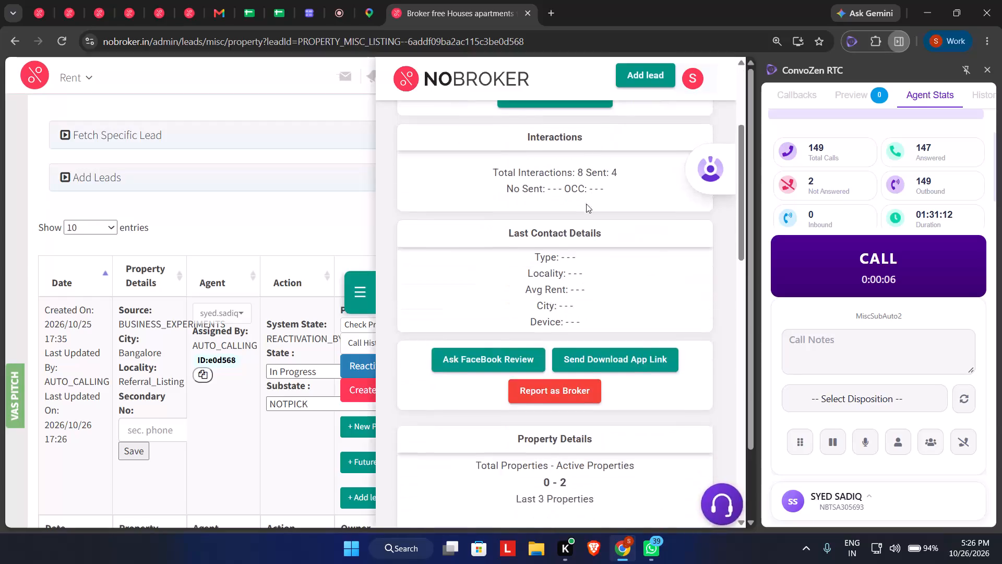
# Examine the lead's interactions, last contact details and existing properties in the customer summary.
pyautogui.scroll(-1, 591, 196)
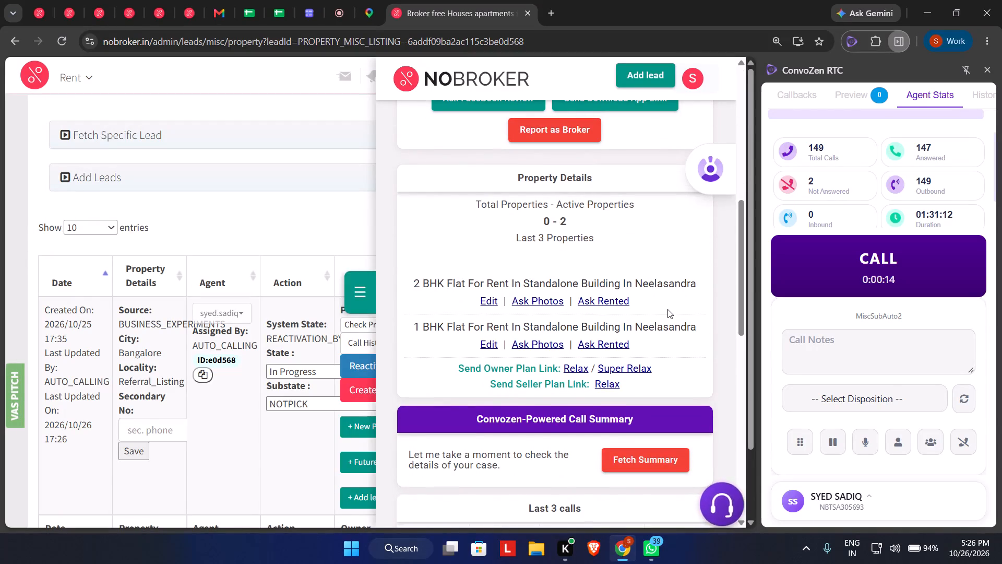
pyautogui.scroll(6, 565, 365)
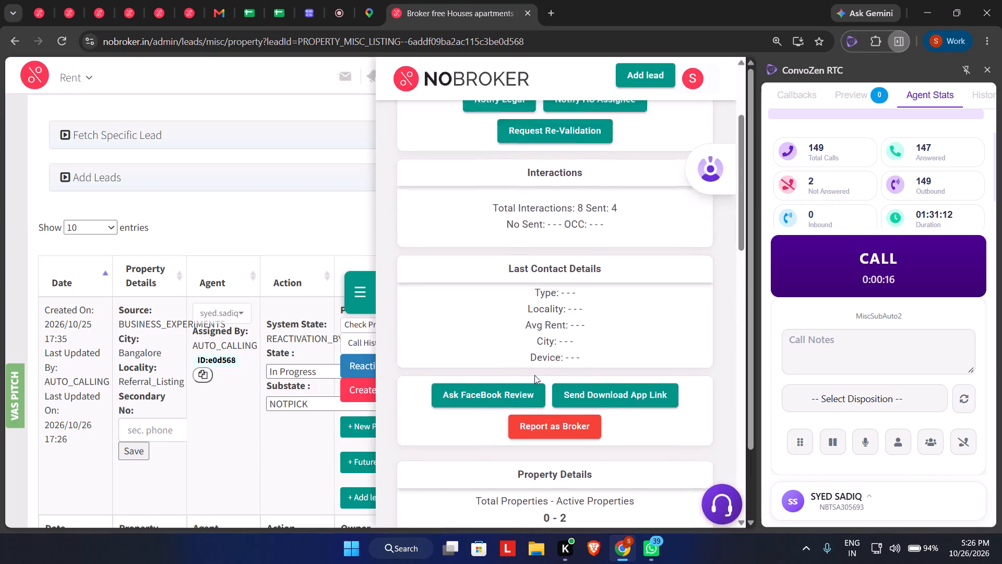
pyautogui.scroll(2, 534, 375)
pyautogui.scroll(-3, 536, 378)
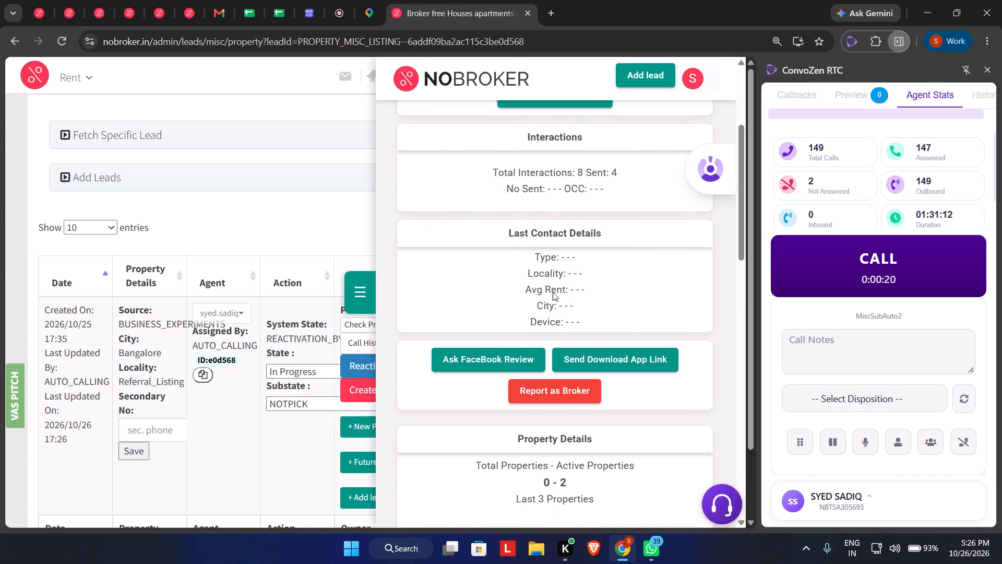
pyautogui.scroll(-2, 531, 282)
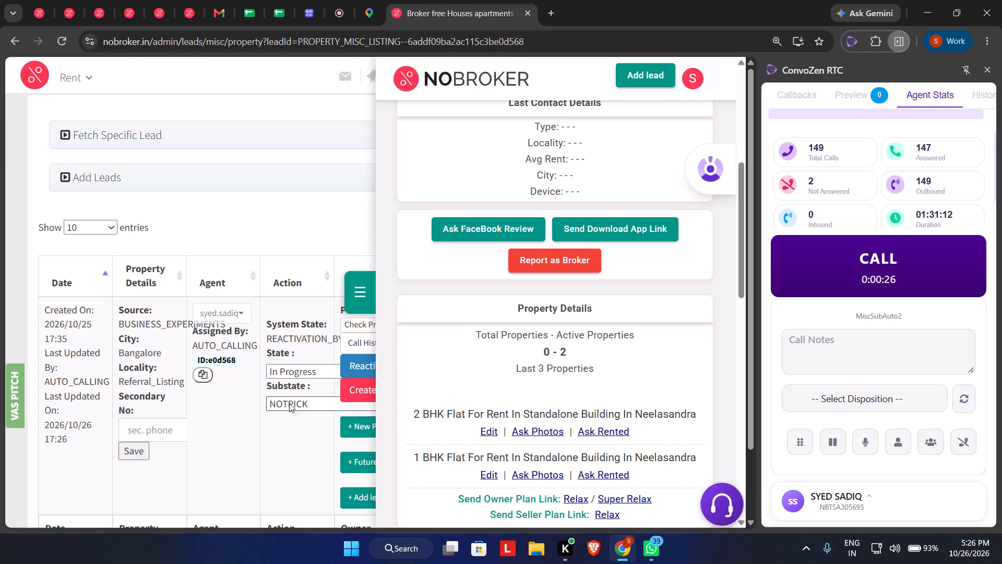
# Check the lead's properties in the listing dashboard and open the 2 BHK Neelasandra flat for editing.
pyautogui.click(357, 326)
pyautogui.scroll(-20, 451, 340)
pyautogui.scroll(-1, 451, 340)
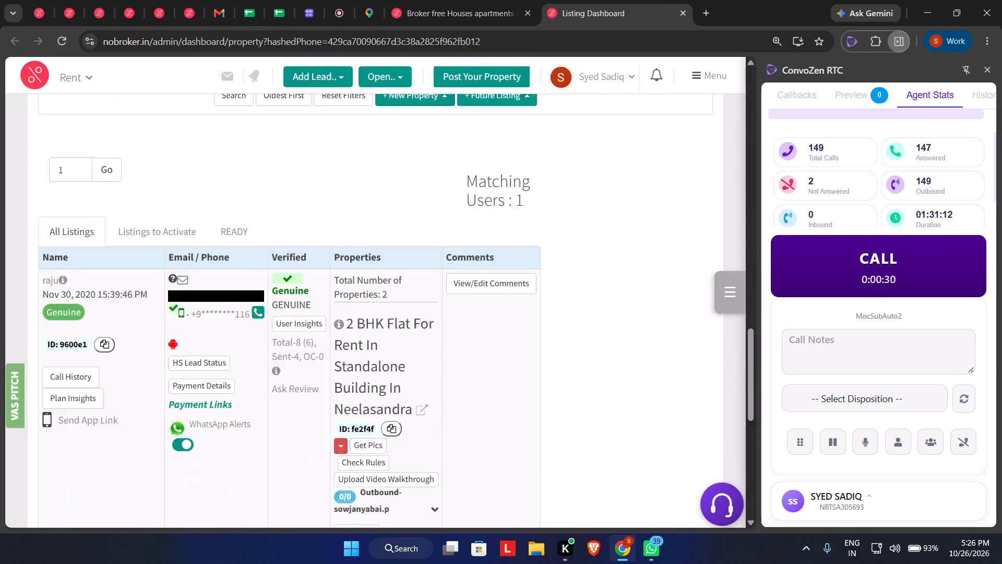
pyautogui.scroll(-2, 454, 327)
pyautogui.scroll(1, 462, 325)
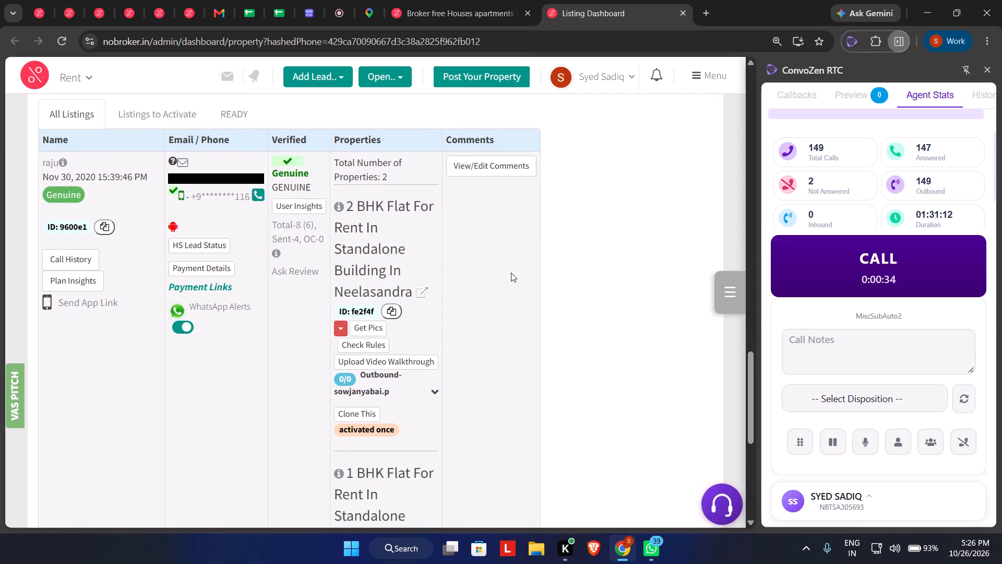
pyautogui.click(356, 252)
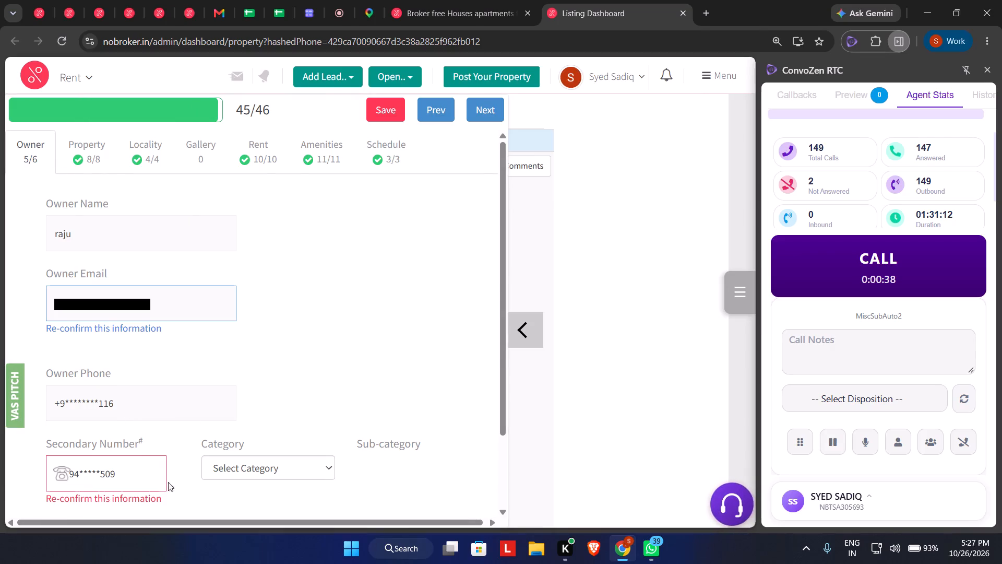
# Clear the secondary number from the listing's owner details.
pyautogui.moveTo(117, 473); pyautogui.dragTo(30, 470)
pyautogui.press('BackSpace')
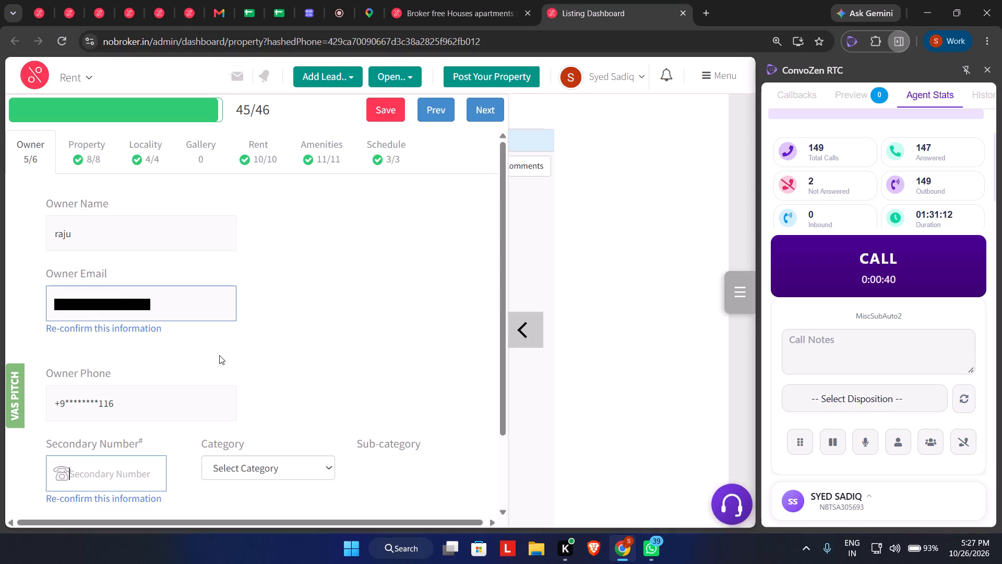
pyautogui.click(403, 339)
# Set the 2 BHK listing's expected deposit to 150000 and its expected monthly rent to 18000.
pyautogui.click(132, 150)
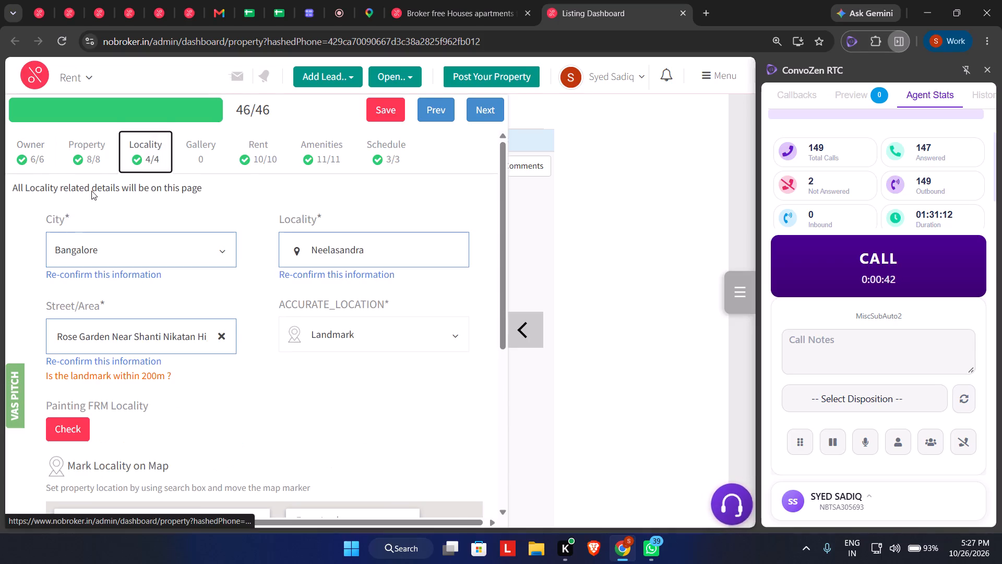
pyautogui.click(99, 157)
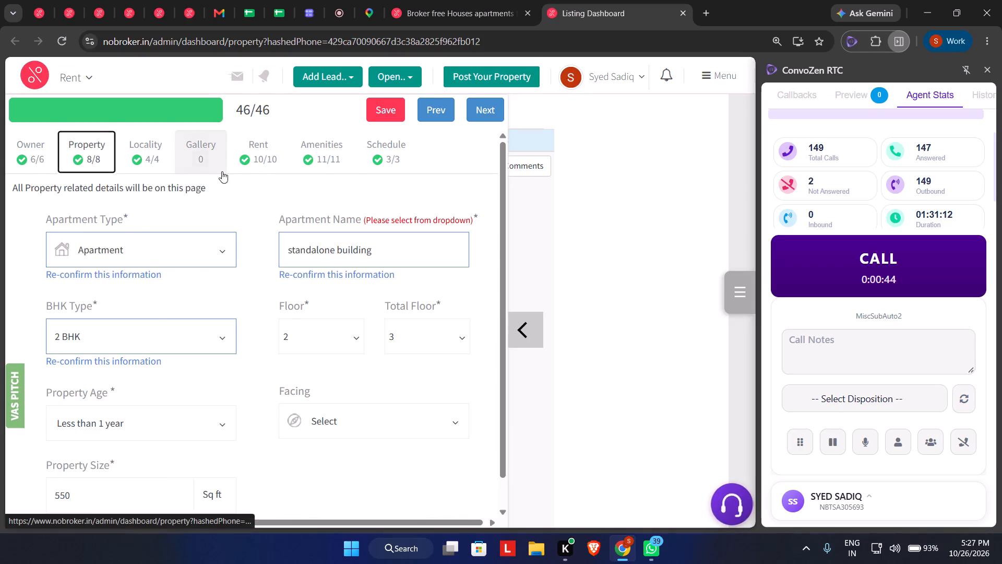
pyautogui.click(256, 159)
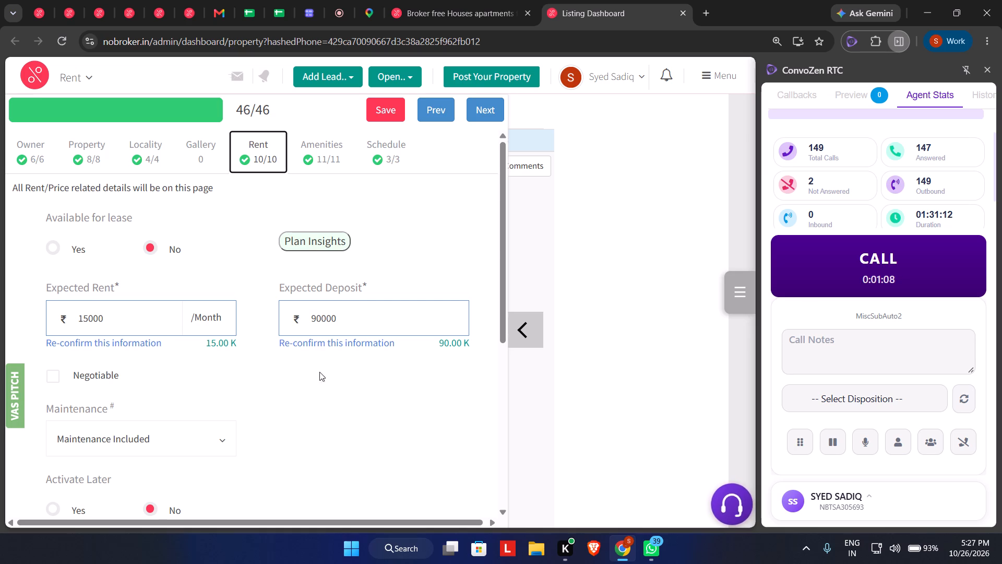
pyautogui.scroll(-2, 299, 396)
pyautogui.scroll(2, 299, 401)
pyautogui.moveTo(87, 323); pyautogui.dragTo(76, 325)
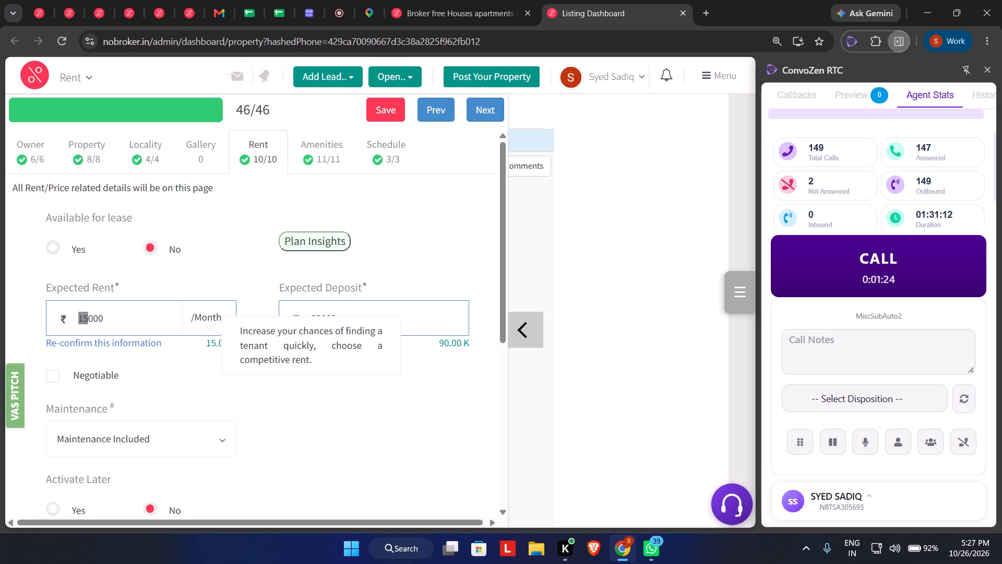
pyautogui.click(305, 307)
pyautogui.moveTo(315, 314); pyautogui.dragTo(305, 317)
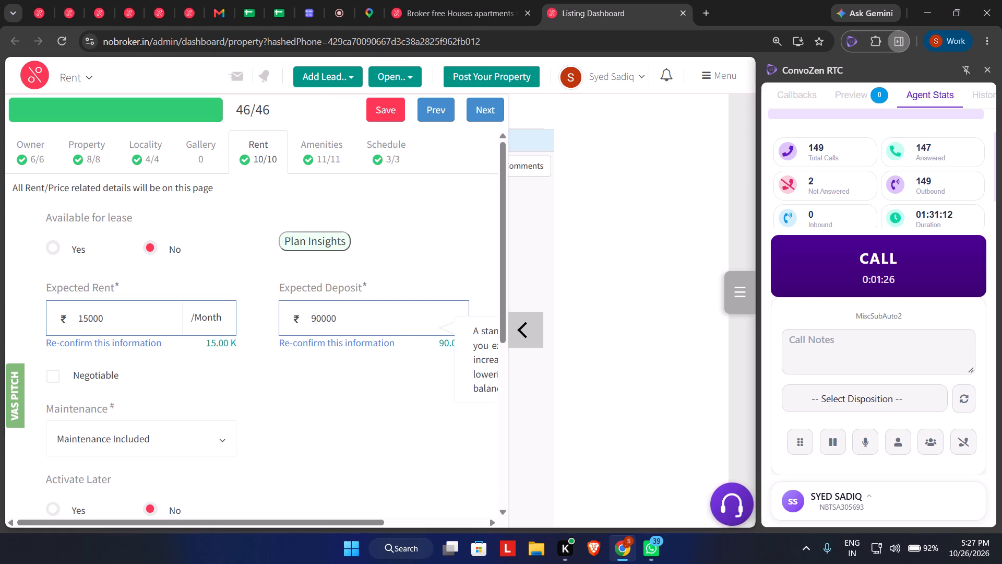
pyautogui.moveTo(305, 317); pyautogui.dragTo(282, 323)
pyautogui.write('15')
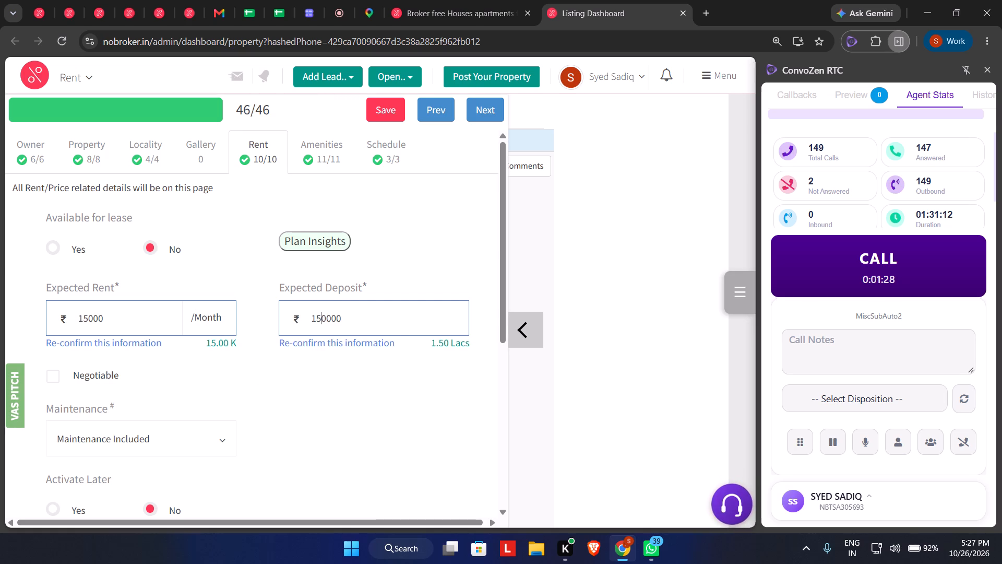
pyautogui.moveTo(87, 321); pyautogui.dragTo(72, 321)
pyautogui.write('18')
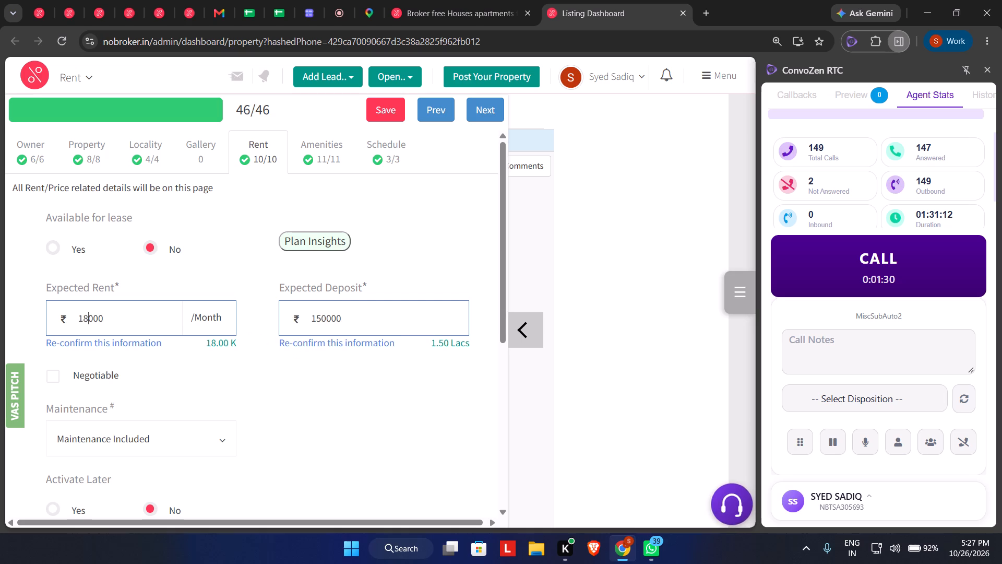
pyautogui.click(350, 419)
# Set the listing's available-from date to 26-10-2026.
pyautogui.scroll(-4, 307, 429)
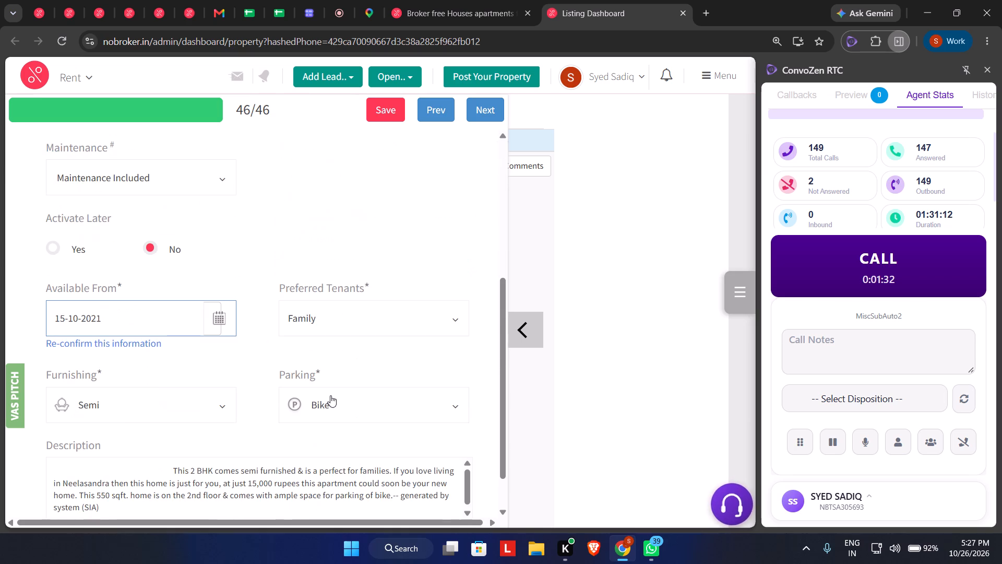
pyautogui.click(211, 321)
pyautogui.click(185, 315)
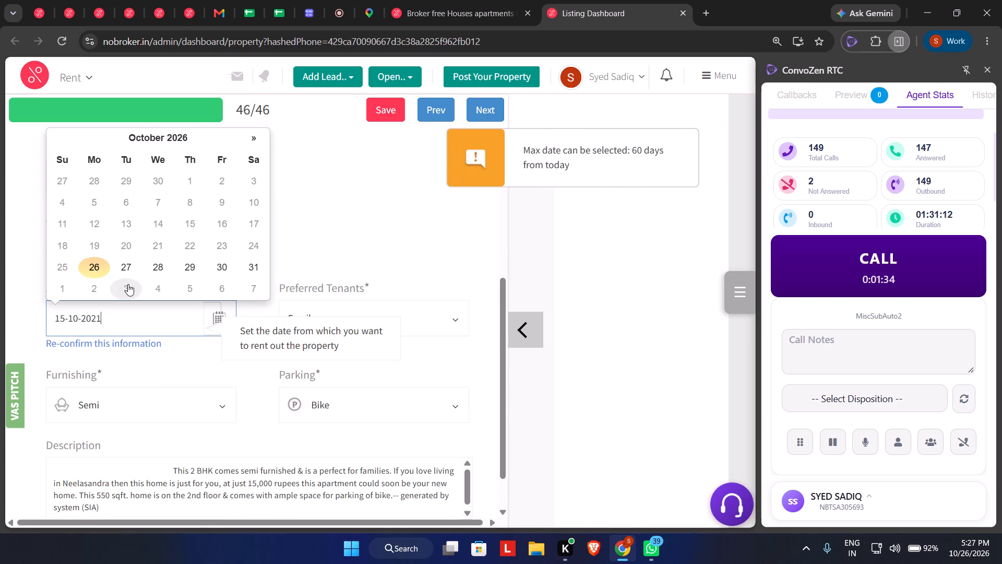
pyautogui.click(88, 261)
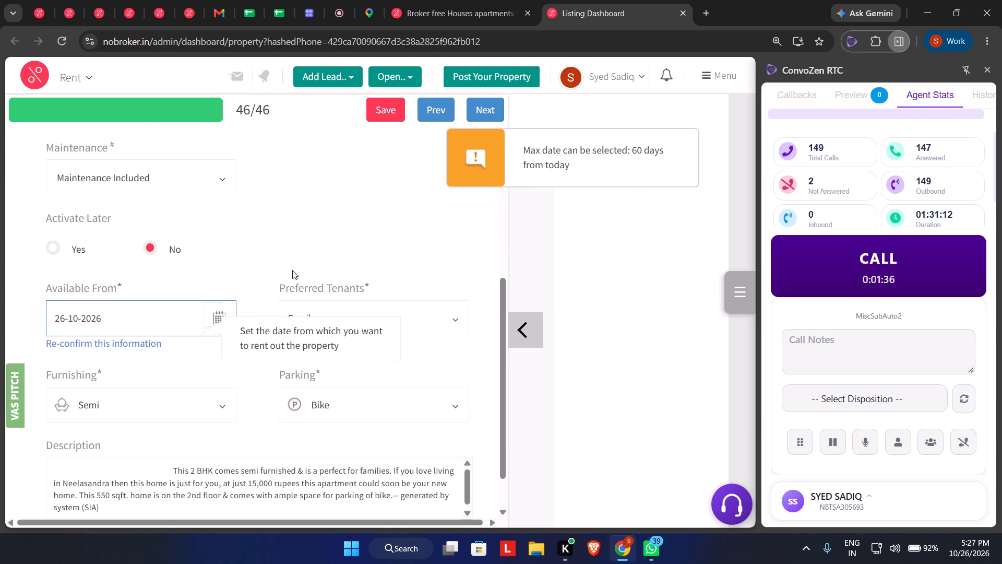
pyautogui.click(302, 262)
# Review the listing's amenities and the options for who will show the property.
pyautogui.scroll(3, 364, 279)
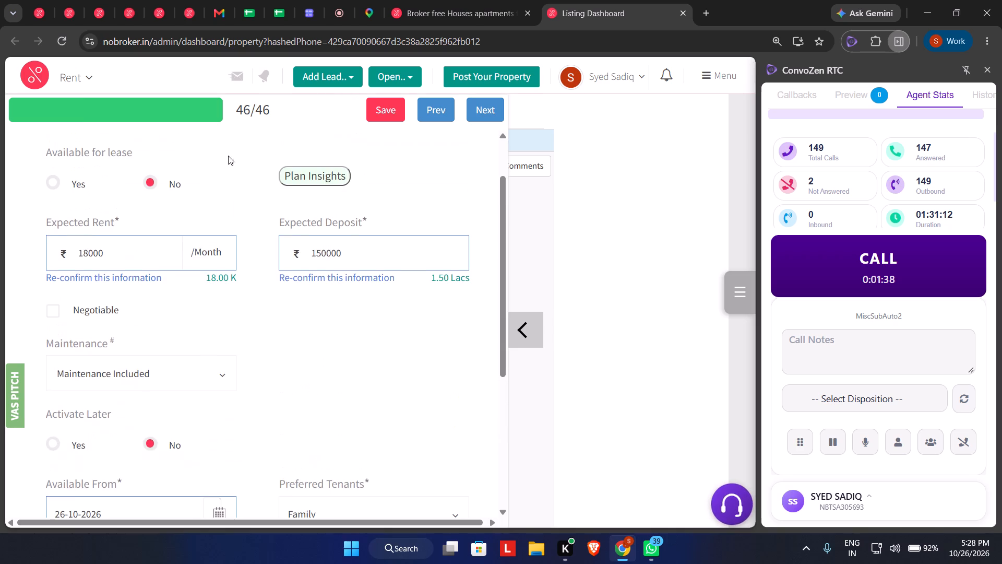
pyautogui.scroll(5, 256, 247)
pyautogui.click(323, 151)
pyautogui.scroll(-2, 348, 338)
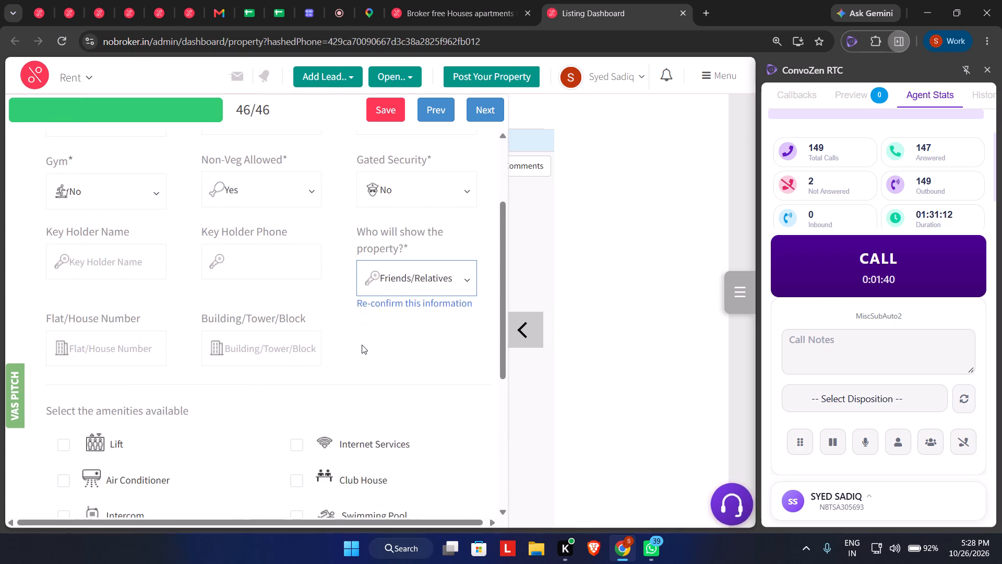
pyautogui.scroll(3, 371, 342)
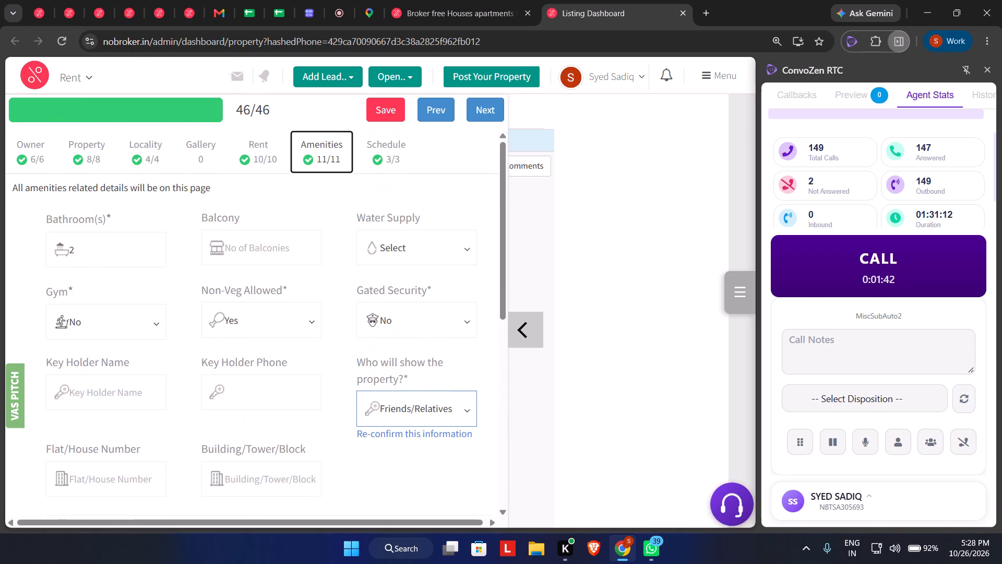
pyautogui.click(423, 407)
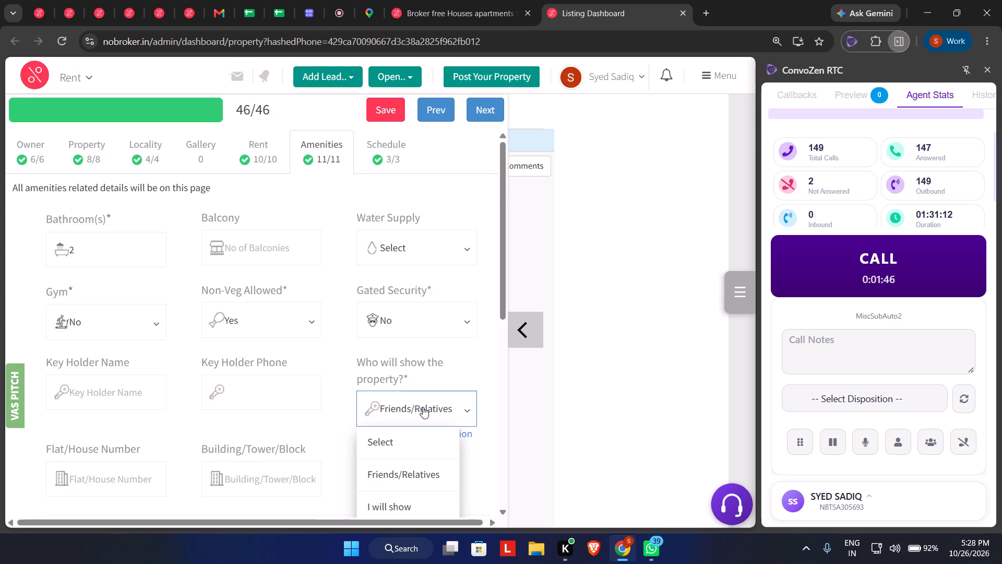
pyautogui.scroll(-2, 419, 380)
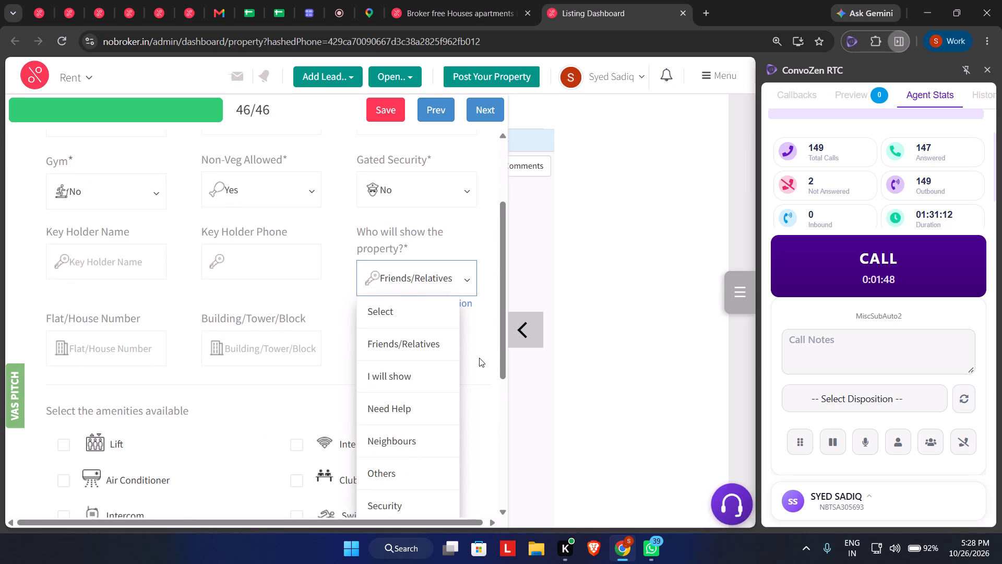
pyautogui.click(479, 358)
pyautogui.scroll(3, 373, 344)
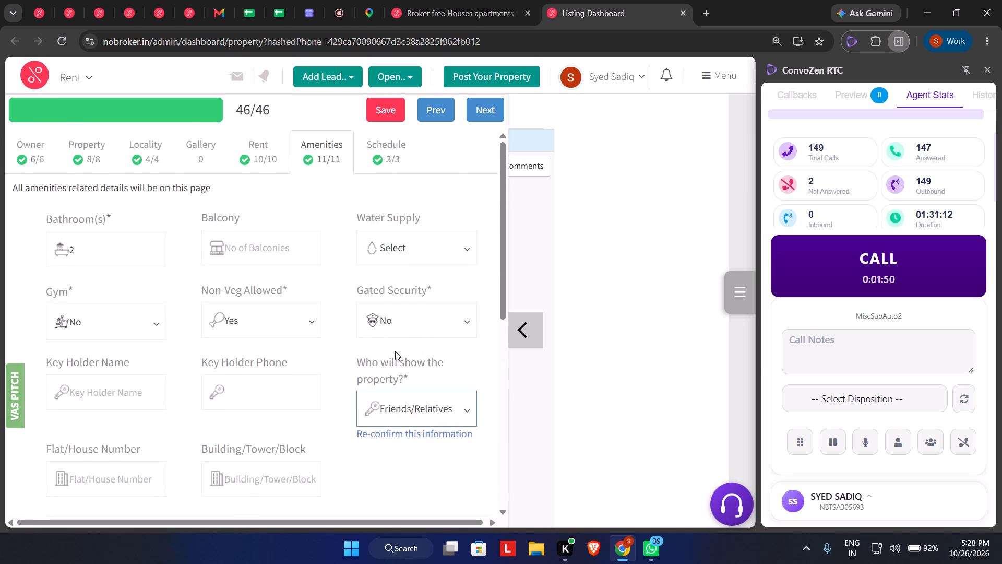
# Review the listing's locality details, reading the Street/Area entry through to its end.
pyautogui.click(144, 151)
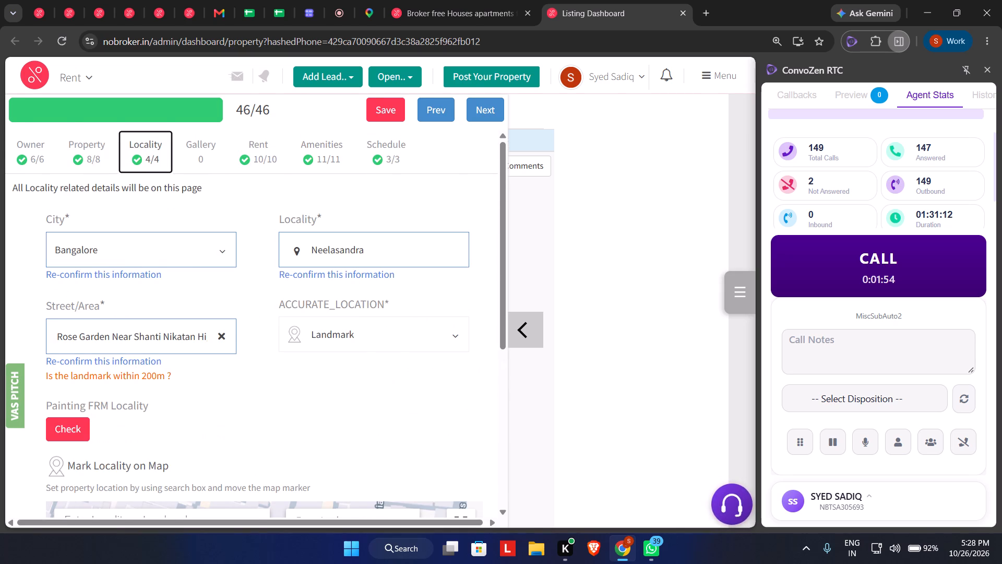
pyautogui.click(148, 337)
pyautogui.click(160, 338)
pyautogui.click(164, 338)
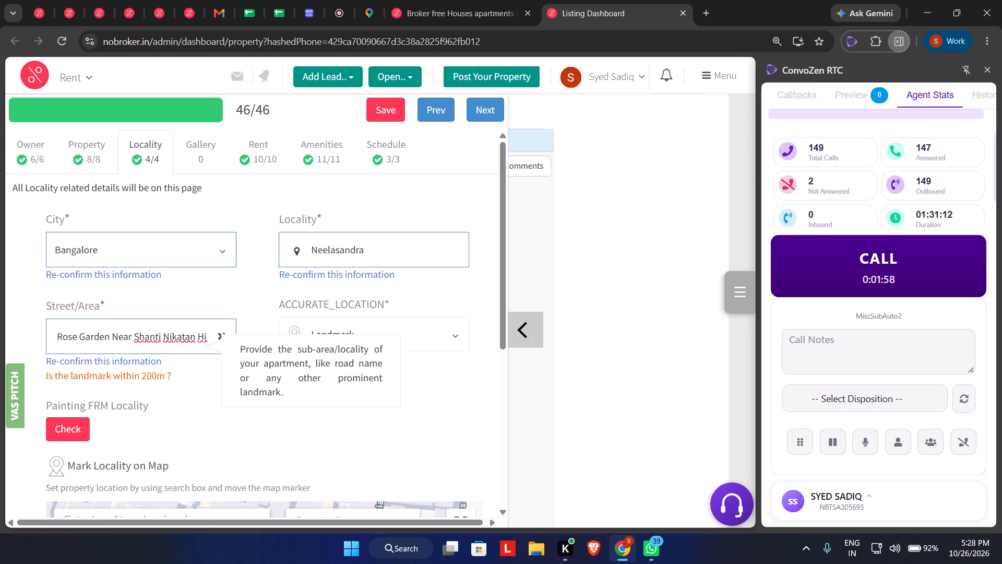
pyautogui.press('Right')
pyautogui.press('Right')
pyautogui.press('Right')
pyautogui.press('Right')
pyautogui.press('Right')
pyautogui.press('Right')
pyautogui.press('Right')
pyautogui.press('Right')
pyautogui.press('Right')
pyautogui.press('Right')
pyautogui.press('Right')
pyautogui.press('Right')
pyautogui.press('Right')
pyautogui.press('Right')
pyautogui.press('Right')
pyautogui.press('Right')
pyautogui.press('Right')
pyautogui.press('Right')
pyautogui.press('Right')
pyautogui.press('Right')
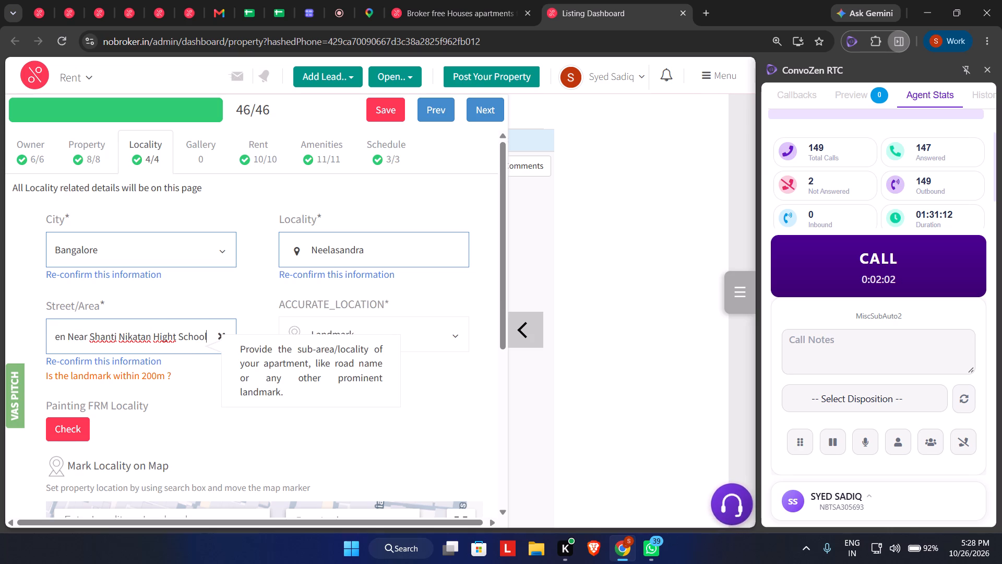
pyautogui.click(382, 411)
pyautogui.scroll(-1, 375, 413)
pyautogui.scroll(2, 375, 413)
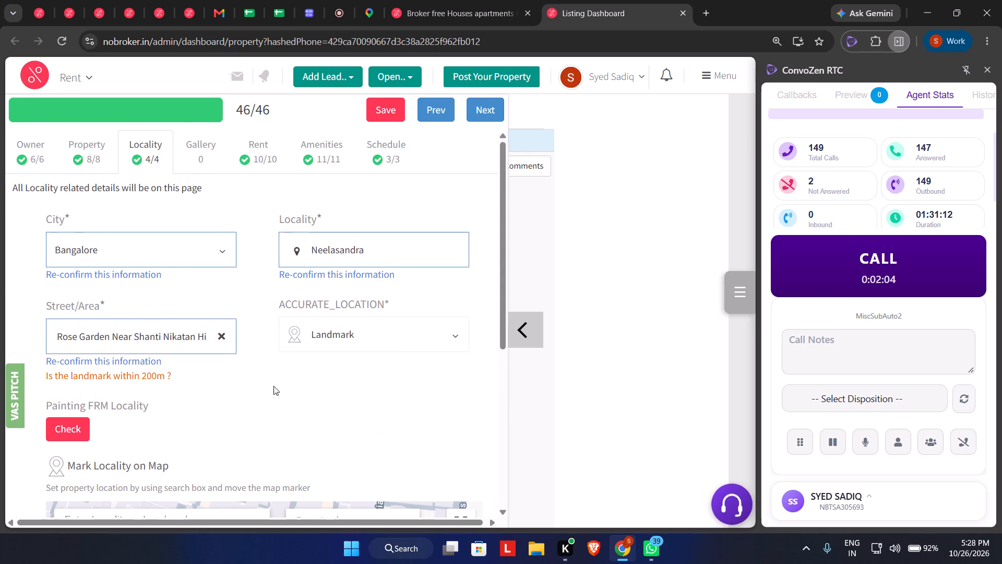
# Recheck the rent and property details and save the 2 BHK listing.
pyautogui.click(256, 155)
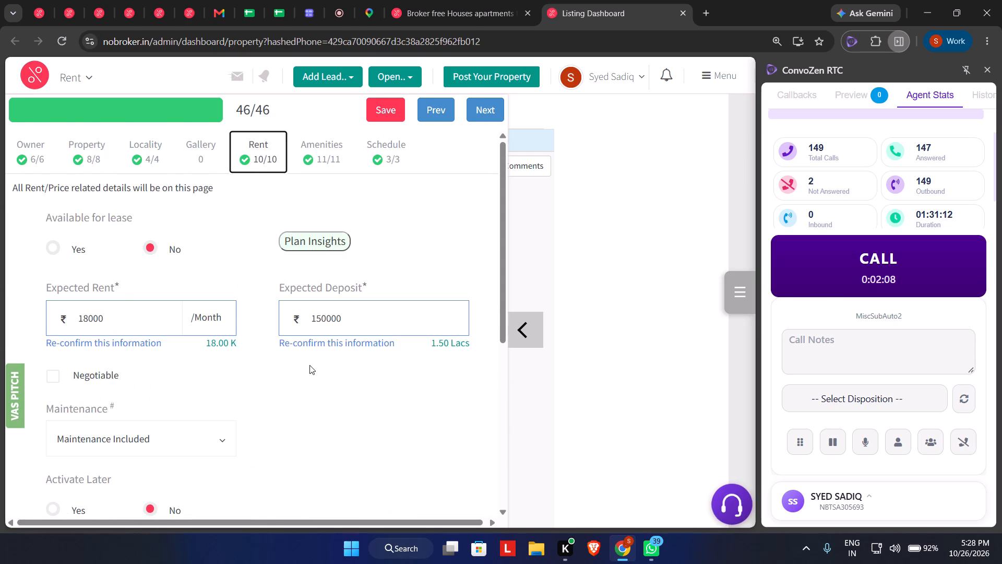
pyautogui.click(84, 148)
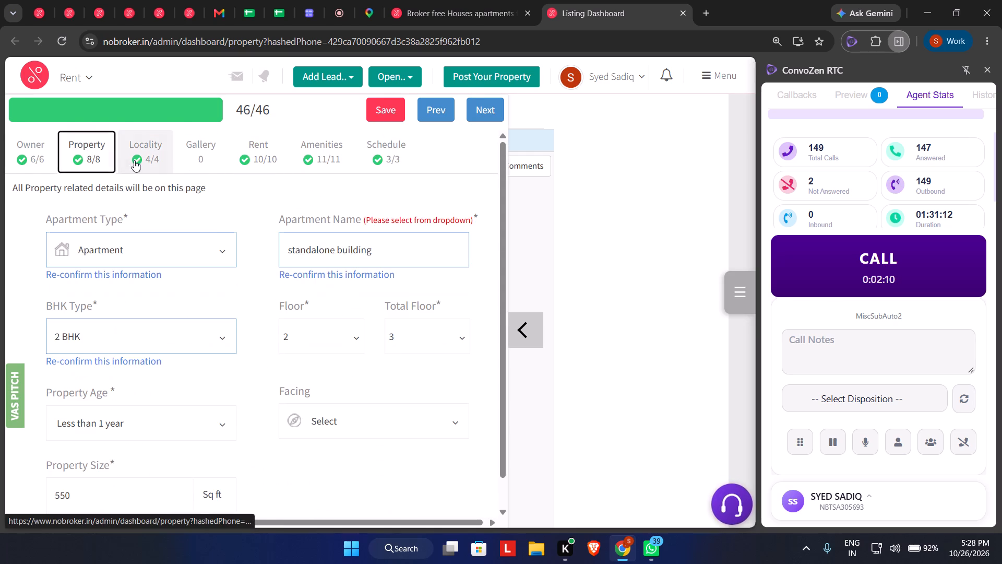
pyautogui.scroll(-1, 236, 329)
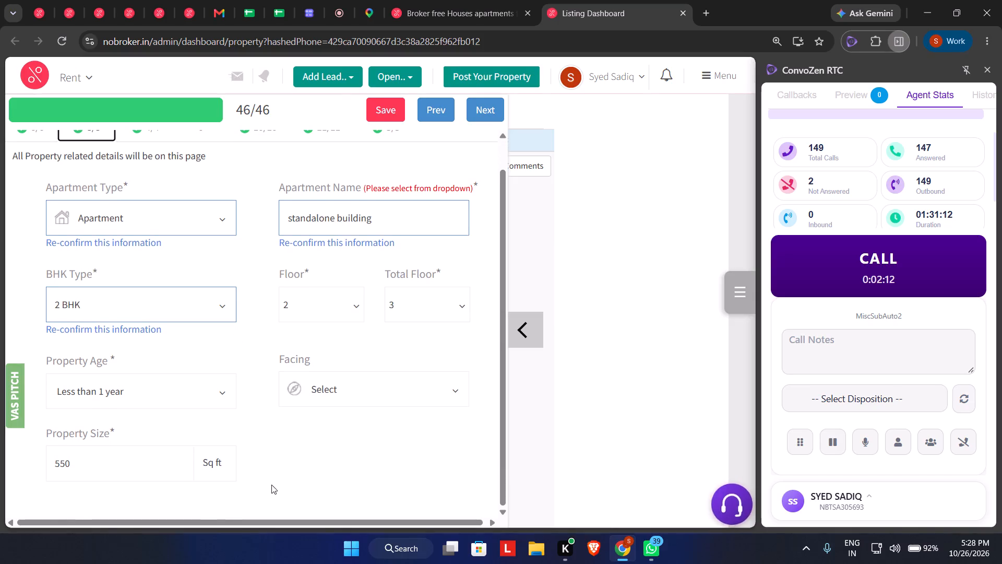
pyautogui.scroll(1, 235, 410)
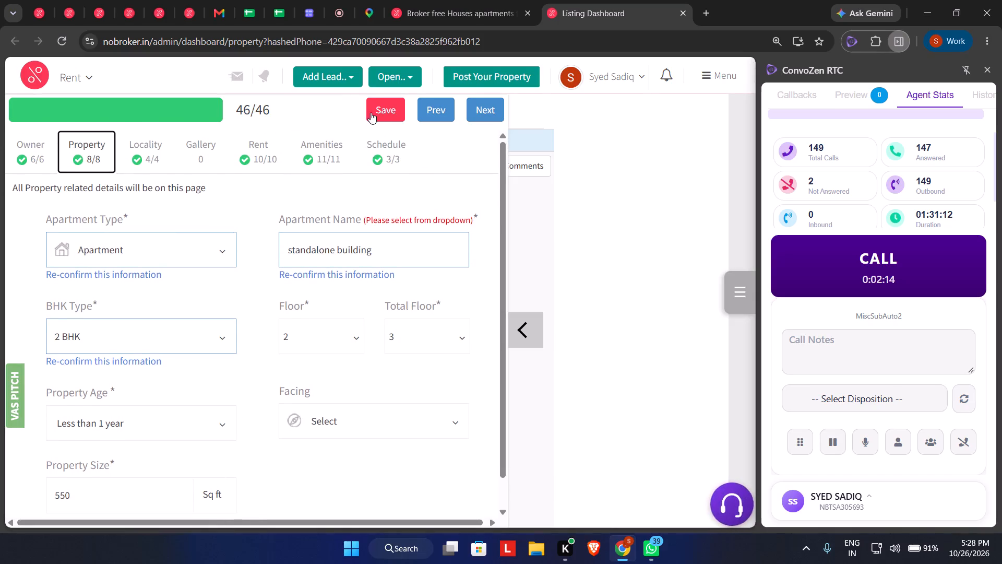
pyautogui.click(372, 112)
# Set the State of the 2 BHK flat listing in Neelasandra to Reactivation.
pyautogui.scroll(-2, 496, 326)
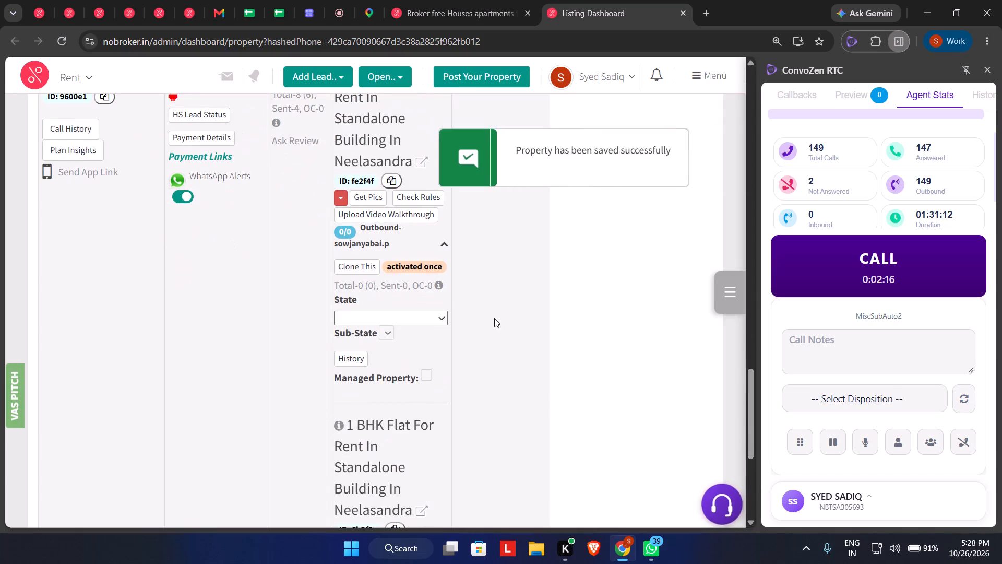
pyautogui.click(427, 308)
pyautogui.click(431, 317)
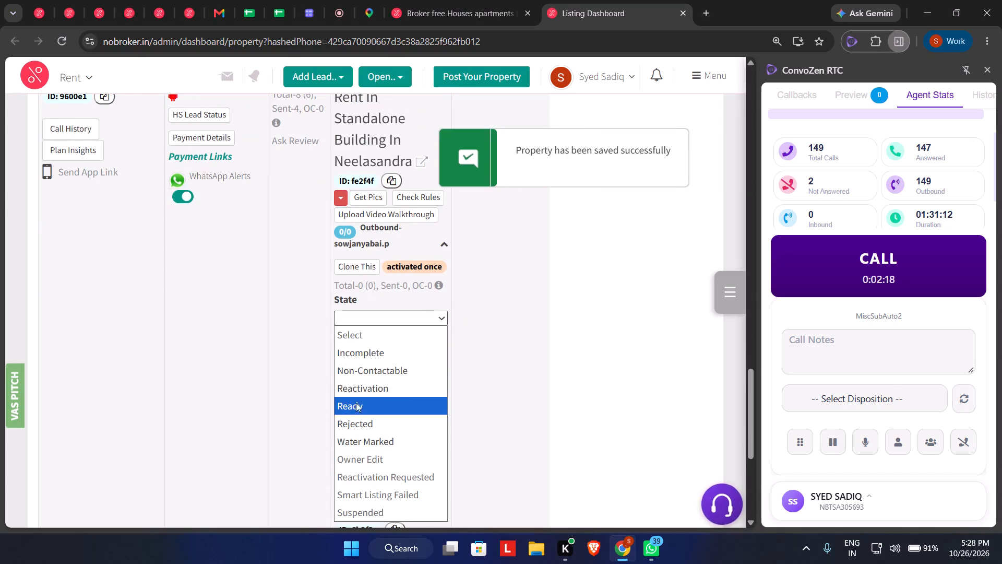
pyautogui.click(359, 393)
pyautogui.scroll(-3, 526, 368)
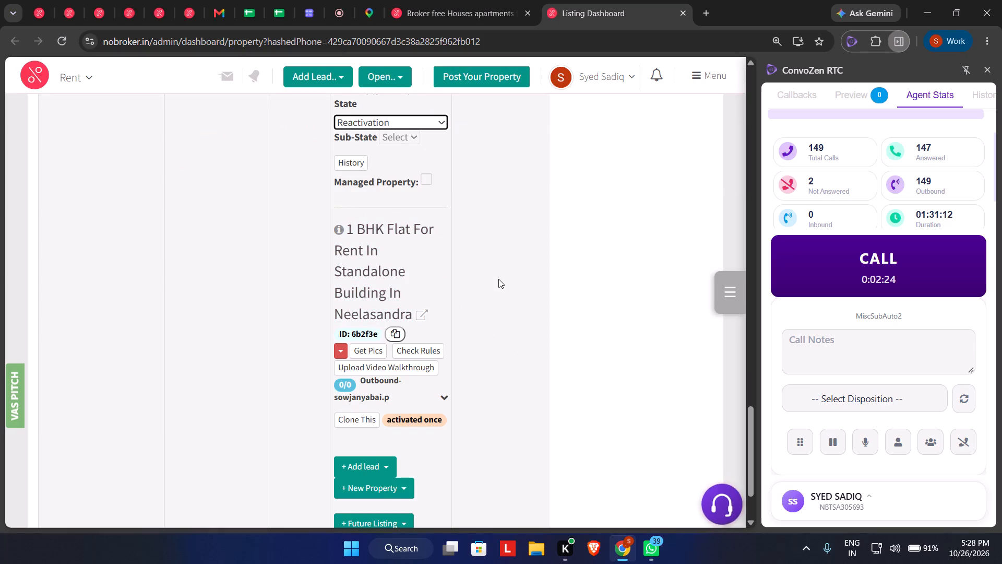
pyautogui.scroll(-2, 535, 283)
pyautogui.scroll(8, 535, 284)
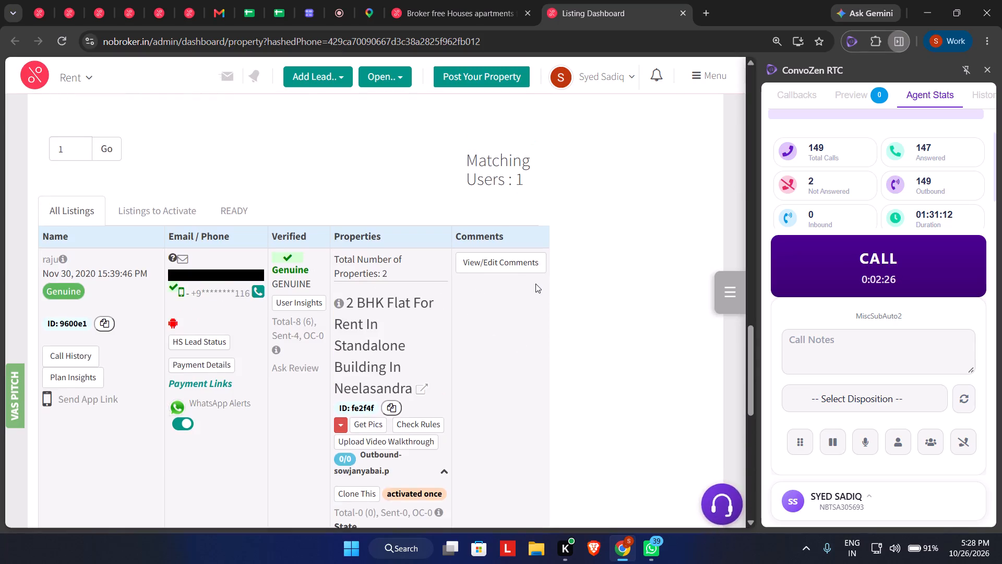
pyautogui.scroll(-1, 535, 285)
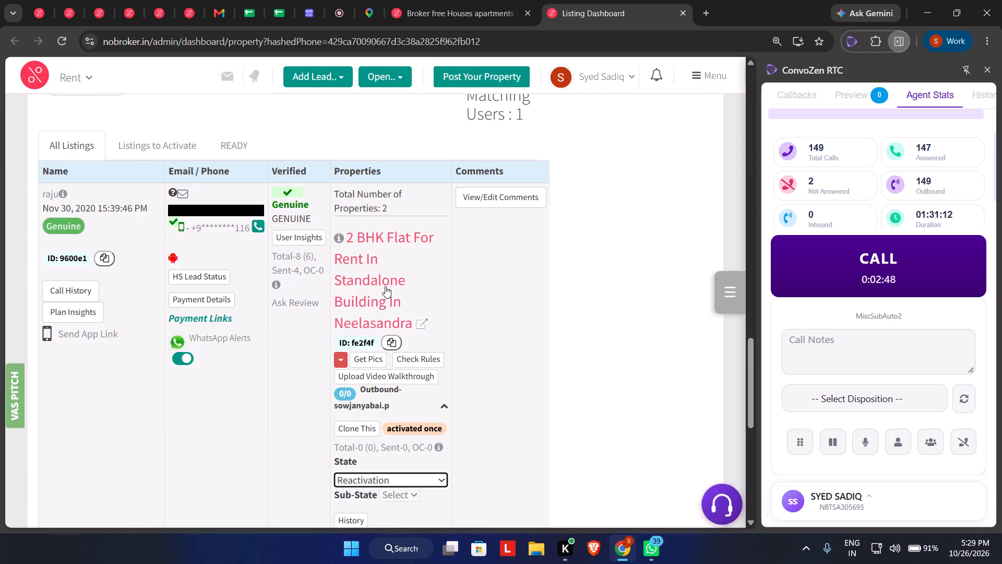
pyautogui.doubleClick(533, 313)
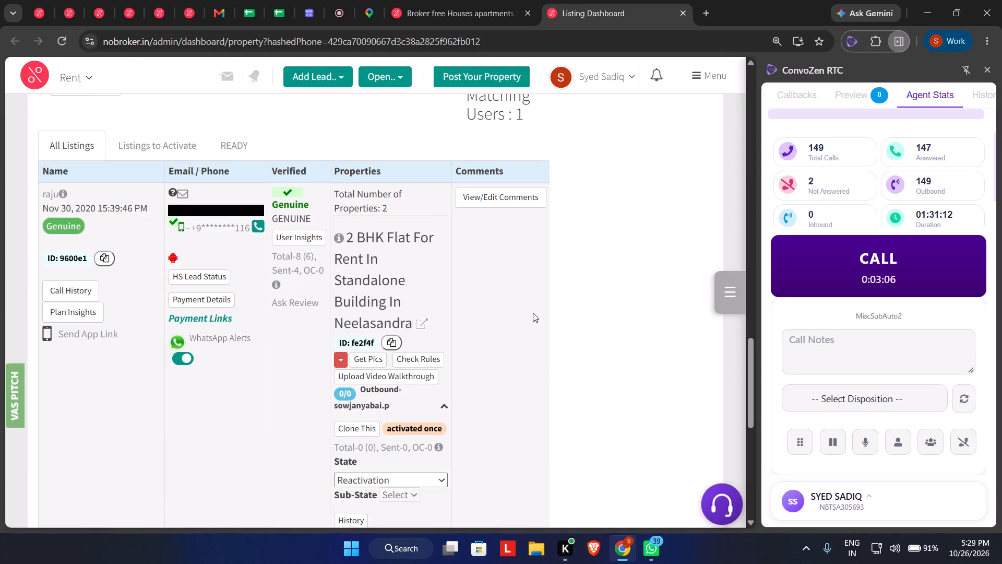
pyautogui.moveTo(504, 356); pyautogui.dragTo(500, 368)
# Switch to the Outbound Call script sheet and review the closing-call points in the Call flow script.
pyautogui.click(284, 5)
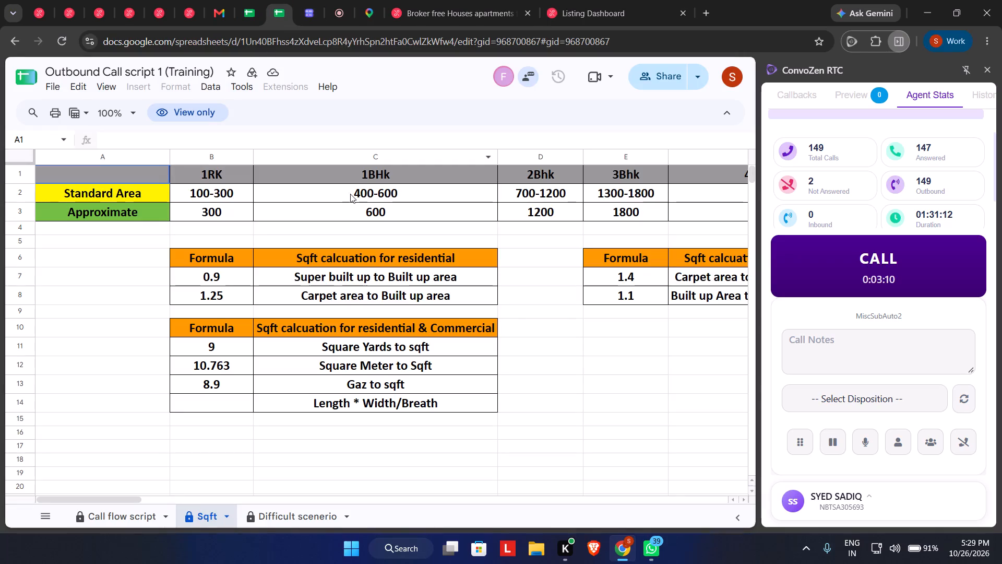
pyautogui.click(141, 513)
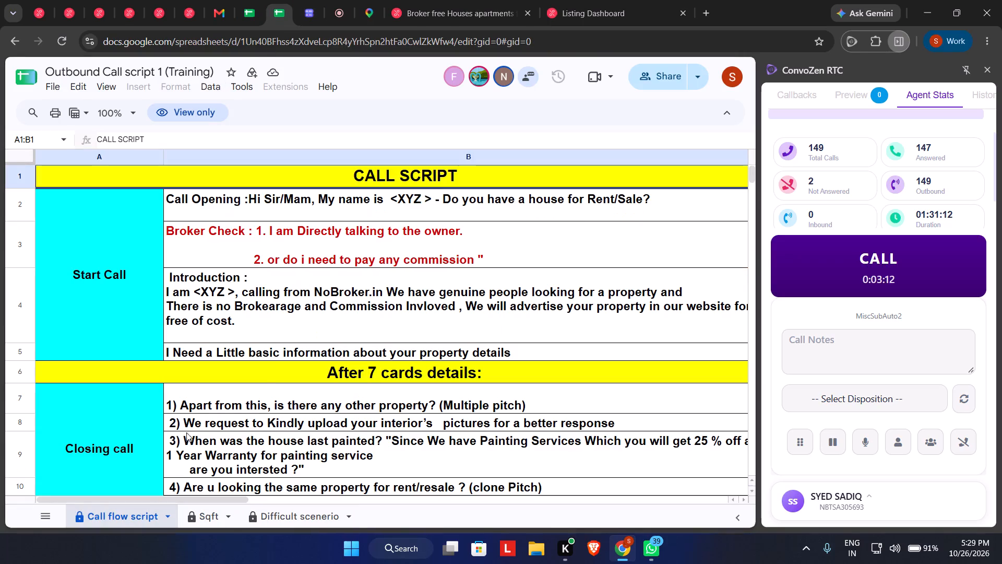
pyautogui.scroll(-1, 270, 349)
pyautogui.scroll(1, 270, 349)
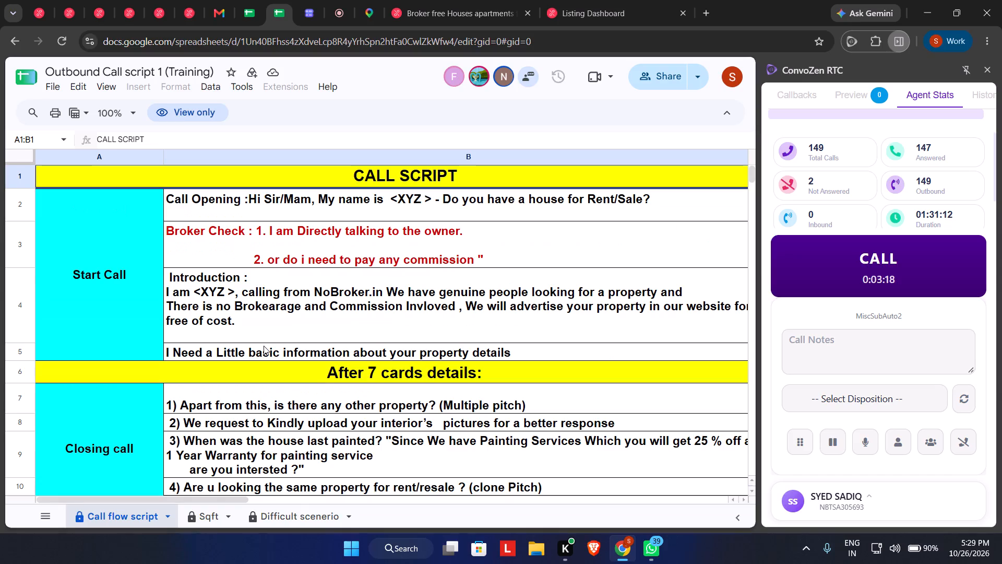
pyautogui.scroll(-1, 230, 358)
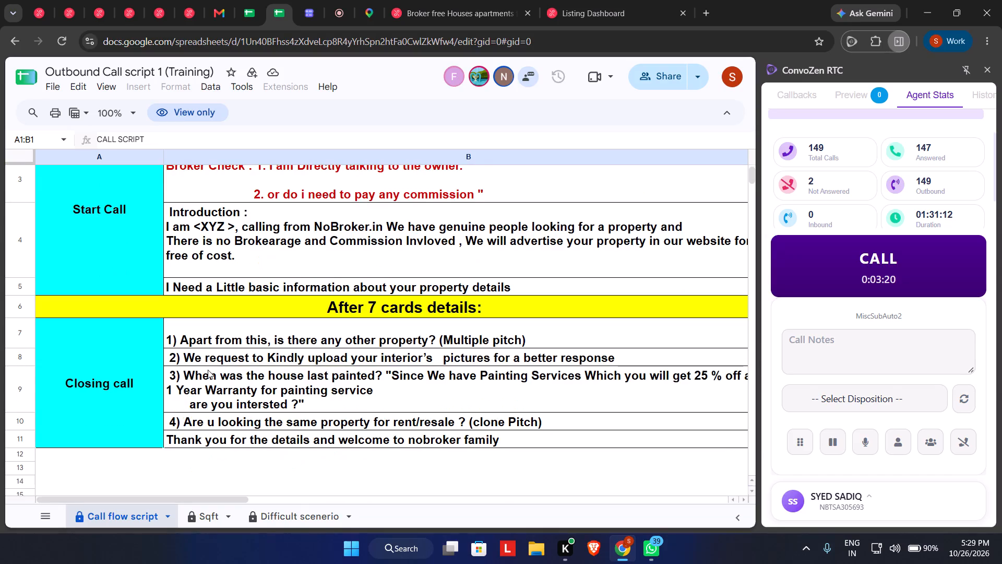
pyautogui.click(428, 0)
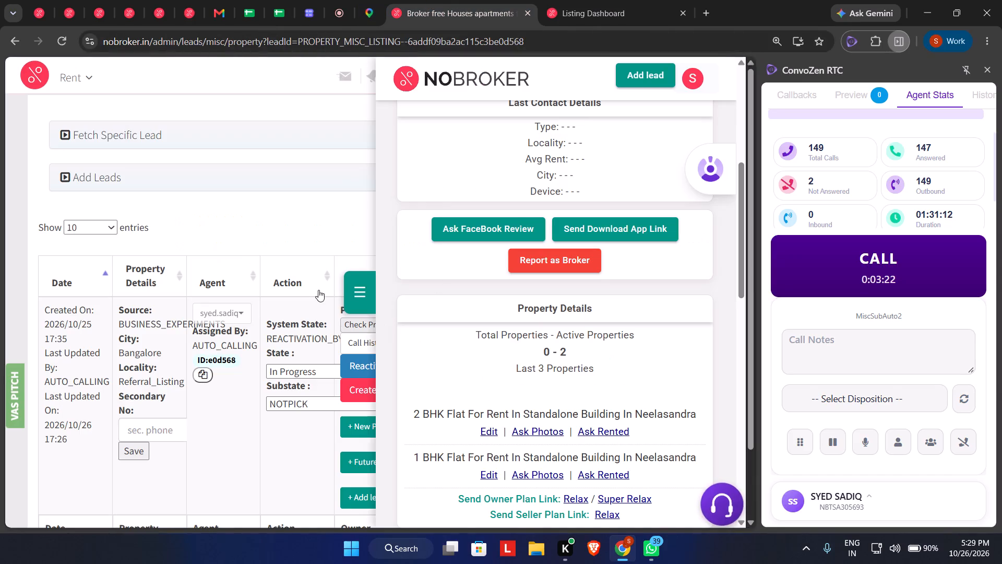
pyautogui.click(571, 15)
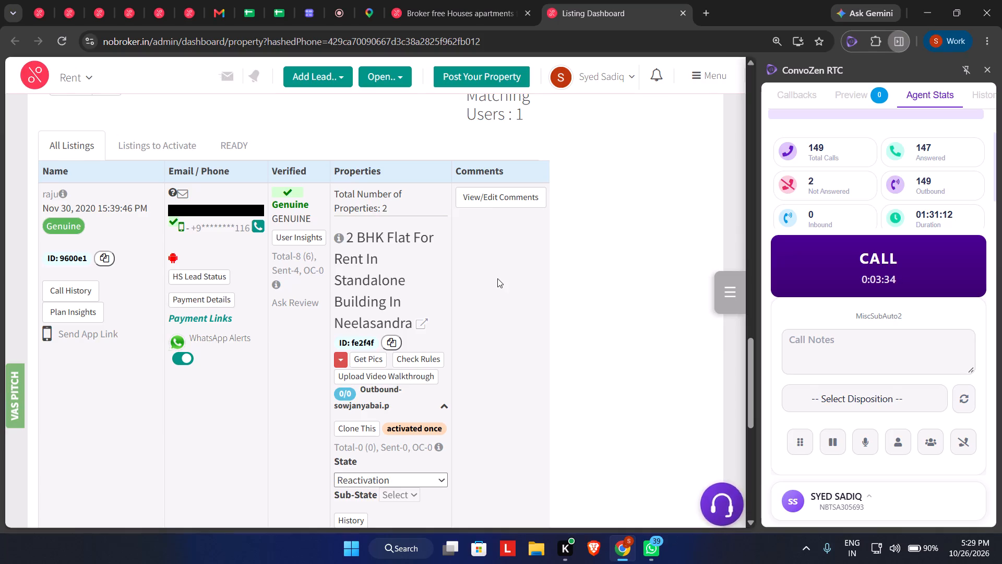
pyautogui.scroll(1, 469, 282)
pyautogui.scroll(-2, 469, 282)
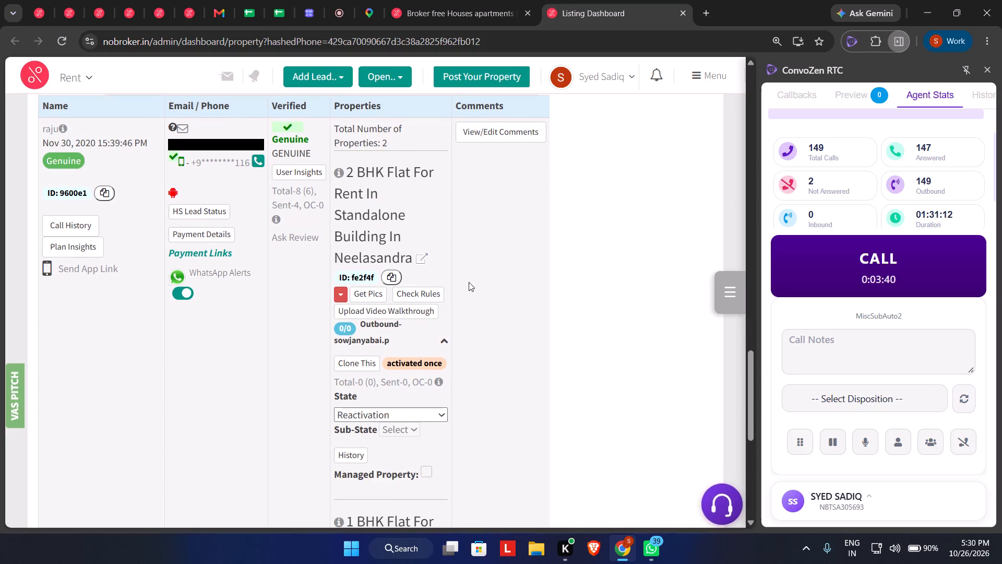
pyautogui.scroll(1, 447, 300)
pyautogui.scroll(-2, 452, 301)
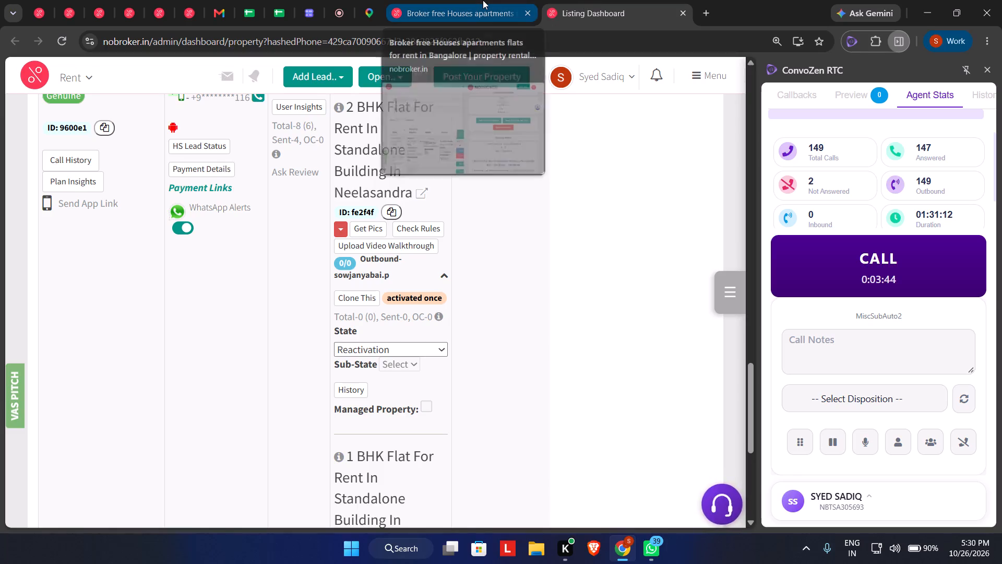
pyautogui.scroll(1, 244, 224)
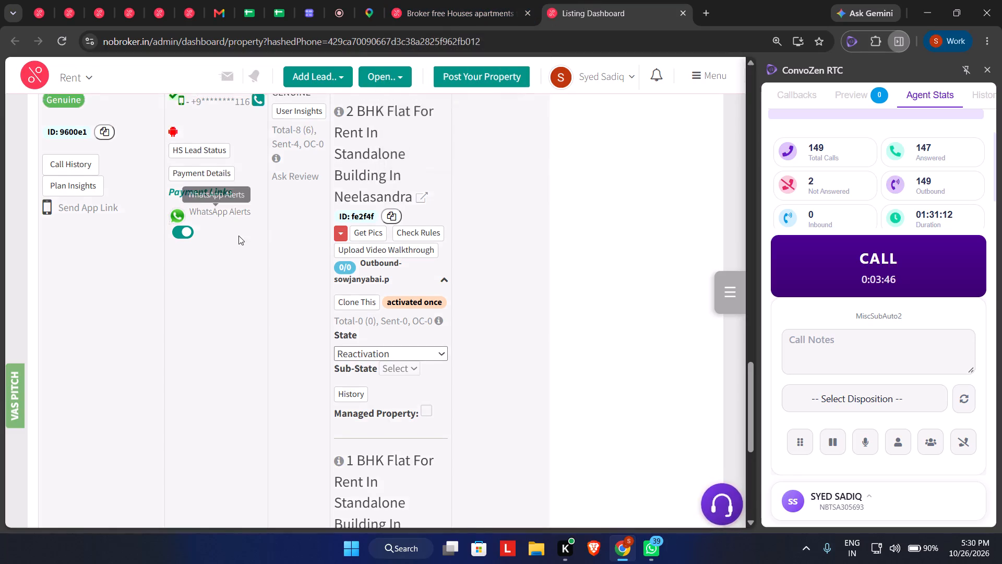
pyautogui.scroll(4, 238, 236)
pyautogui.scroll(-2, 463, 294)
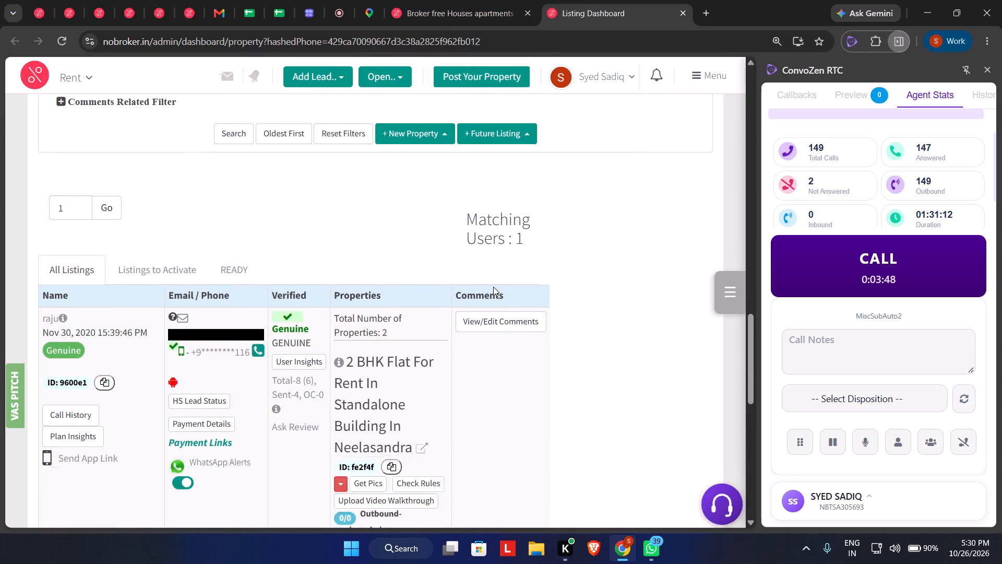
# Reload the listing dashboard and check the status of the owner's 2 BHK listing.
pyautogui.click(68, 45)
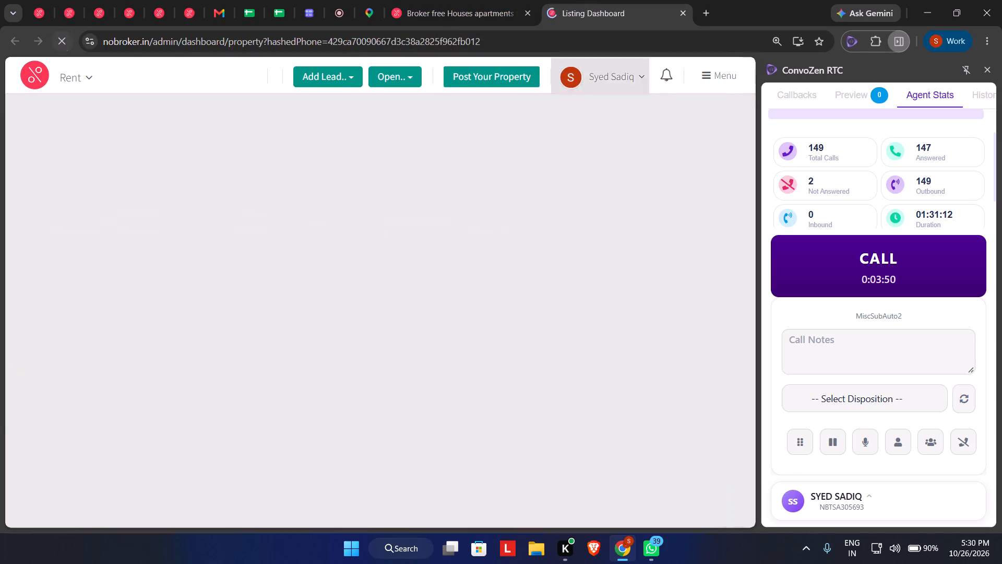
pyautogui.scroll(-1, 558, 307)
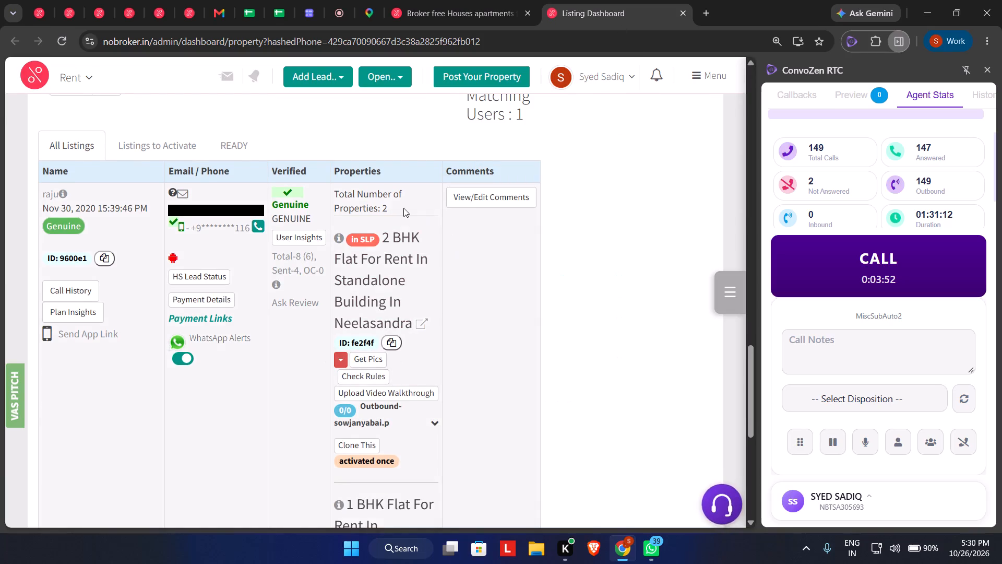
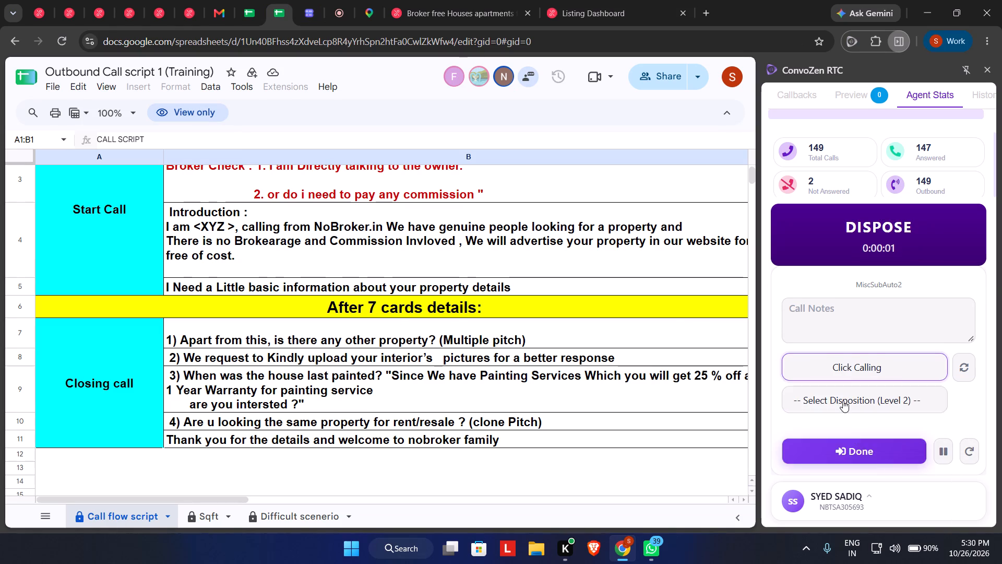
# Dispose the ended call as Click Calling, Converted, Re Activation and submit it.
pyautogui.click(843, 401)
pyautogui.click(848, 452)
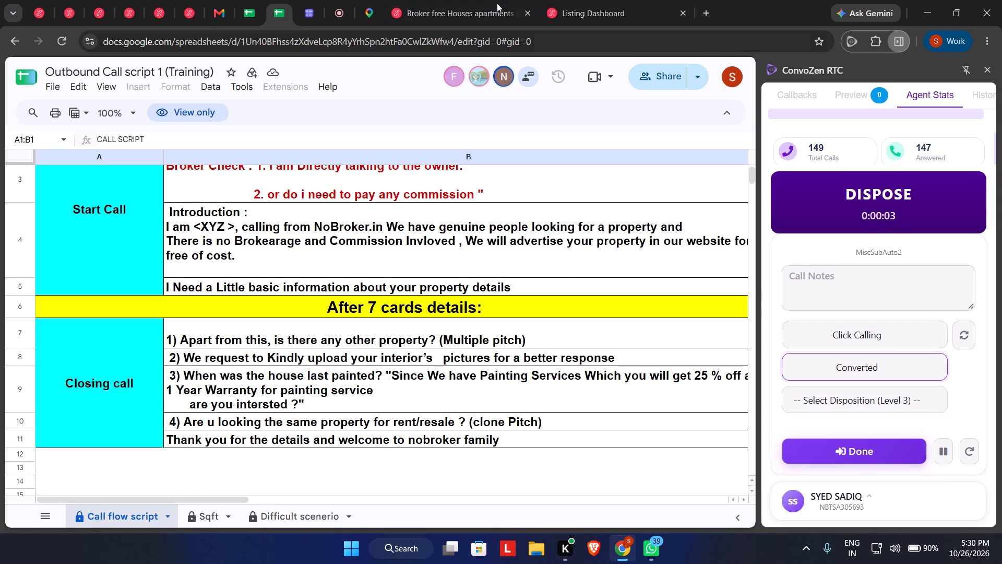
pyautogui.click(483, 0)
pyautogui.click(311, 368)
pyautogui.click(316, 388)
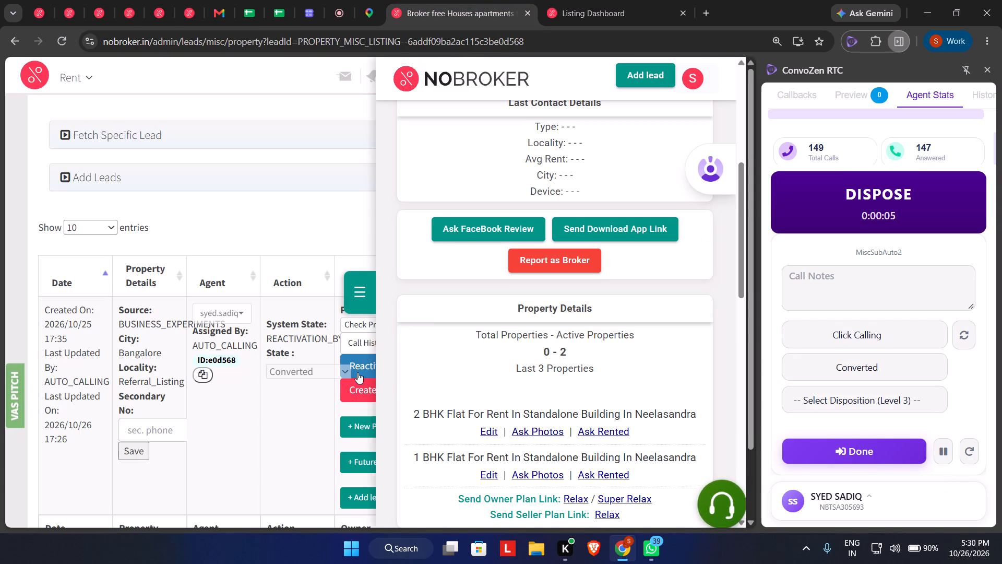
pyautogui.click(831, 403)
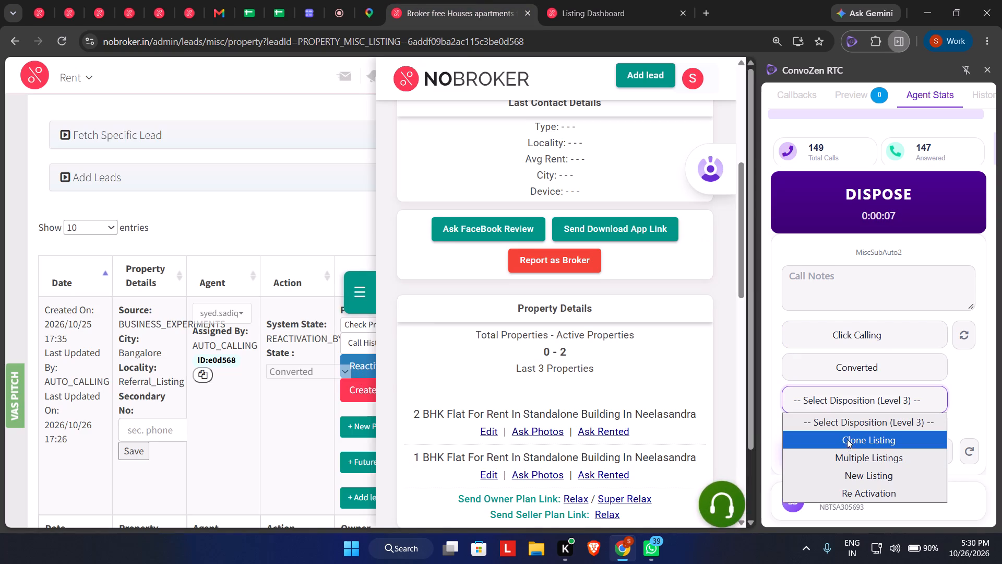
pyautogui.click(844, 491)
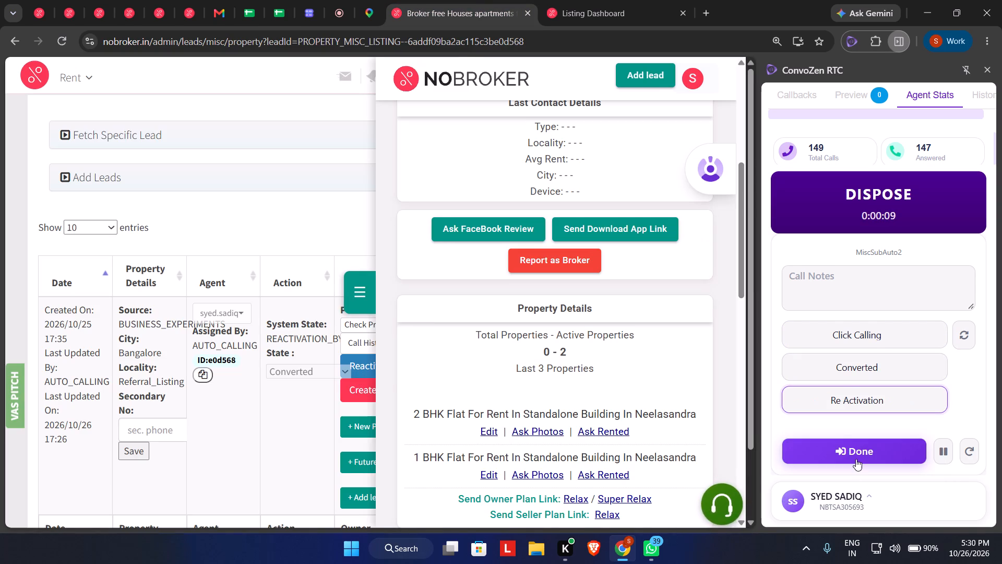
pyautogui.click(856, 459)
# Reload the owner's listing dashboard and check the status of the 2 BHK Neelasandra listing.
pyautogui.click(593, 29)
pyautogui.click(606, 3)
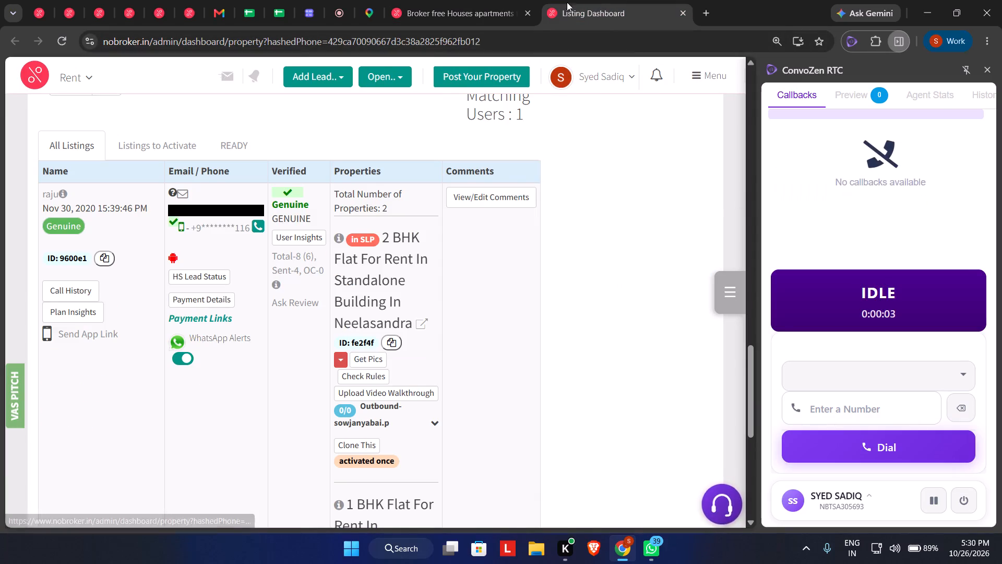
pyautogui.scroll(-1, 623, 324)
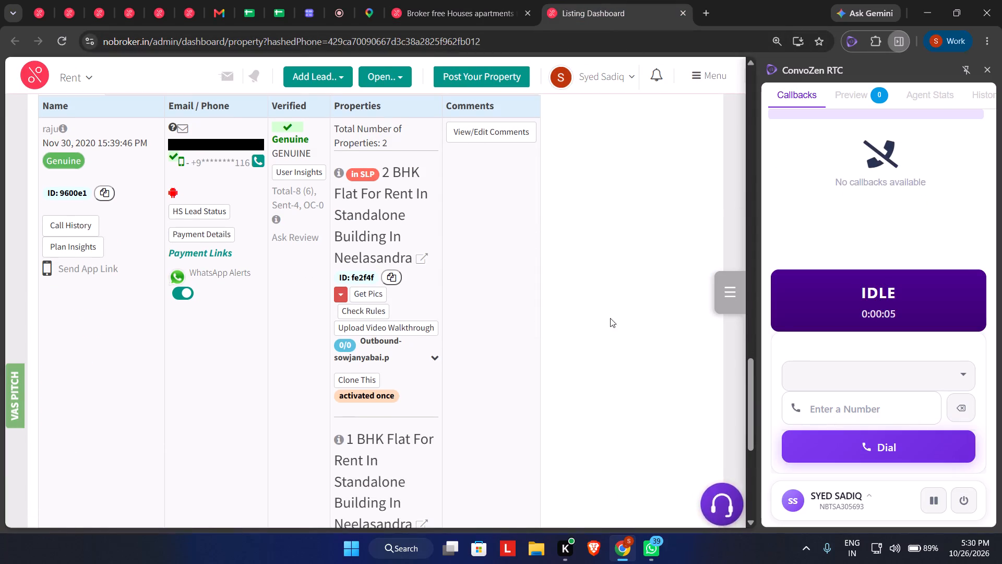
pyautogui.click(61, 41)
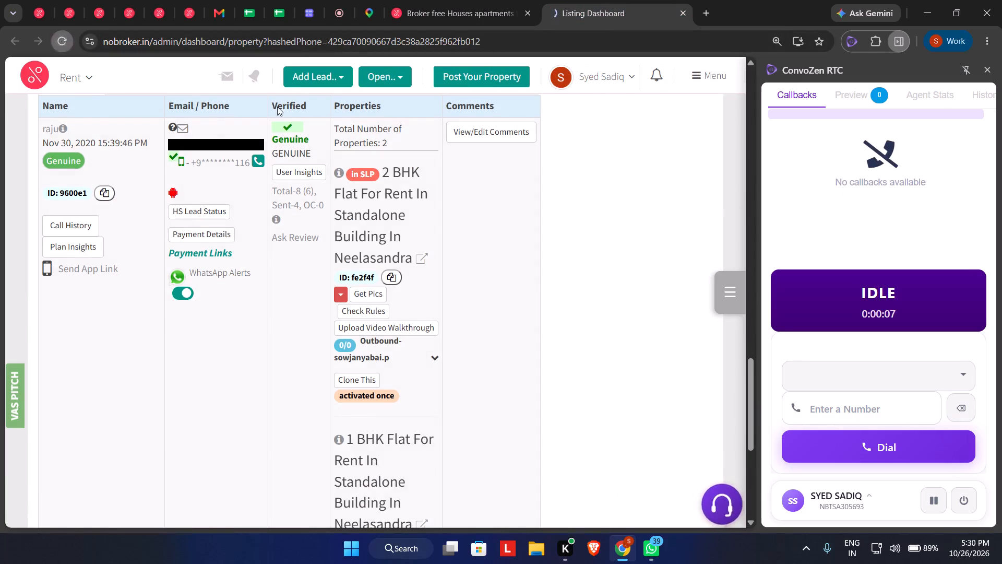
# Pin the listing dashboard's browser tab and move it to first place among the pinned tabs.
pyautogui.rightClick(578, 10)
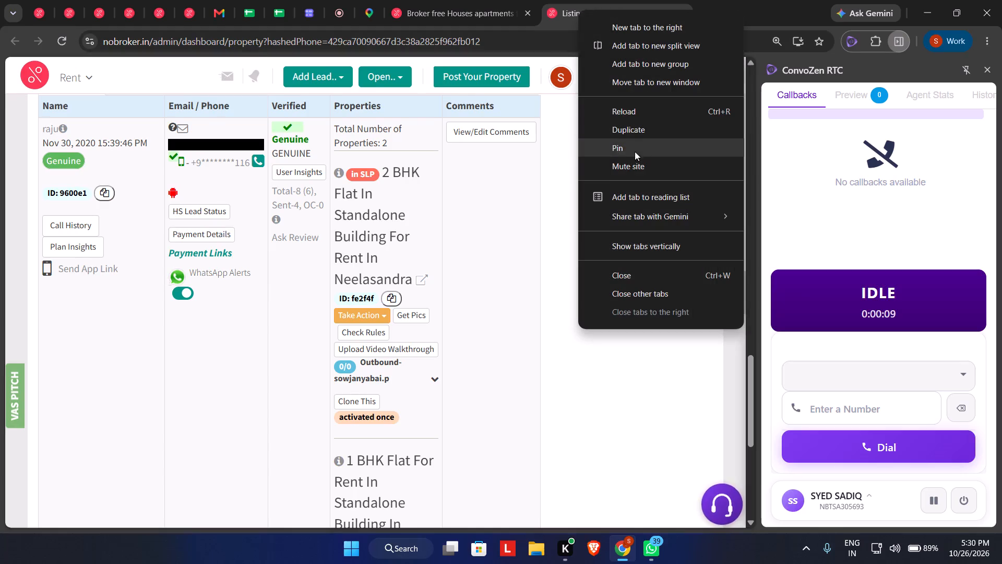
pyautogui.click(35, 2)
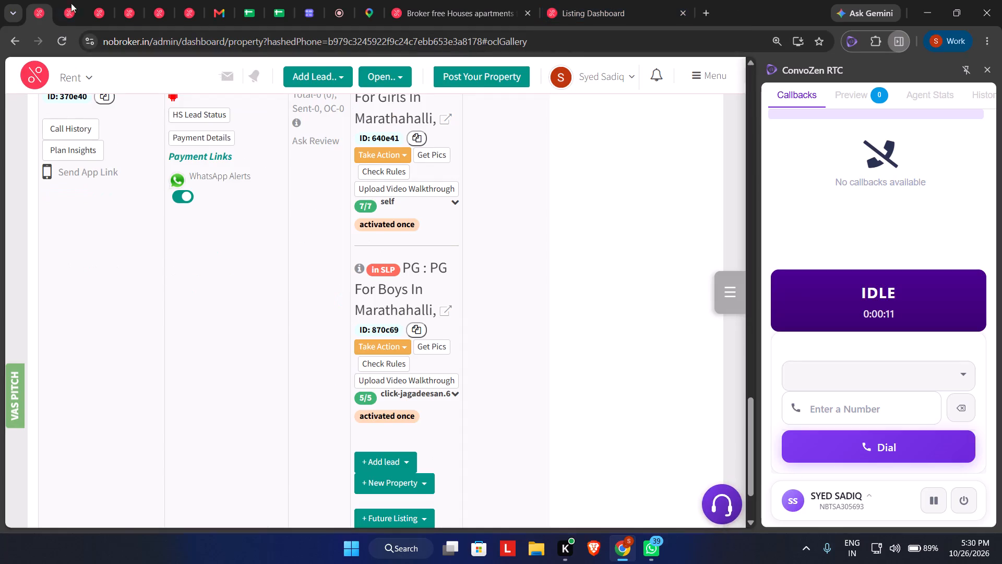
pyautogui.moveTo(586, 0); pyautogui.dragTo(580, 1, button='right')
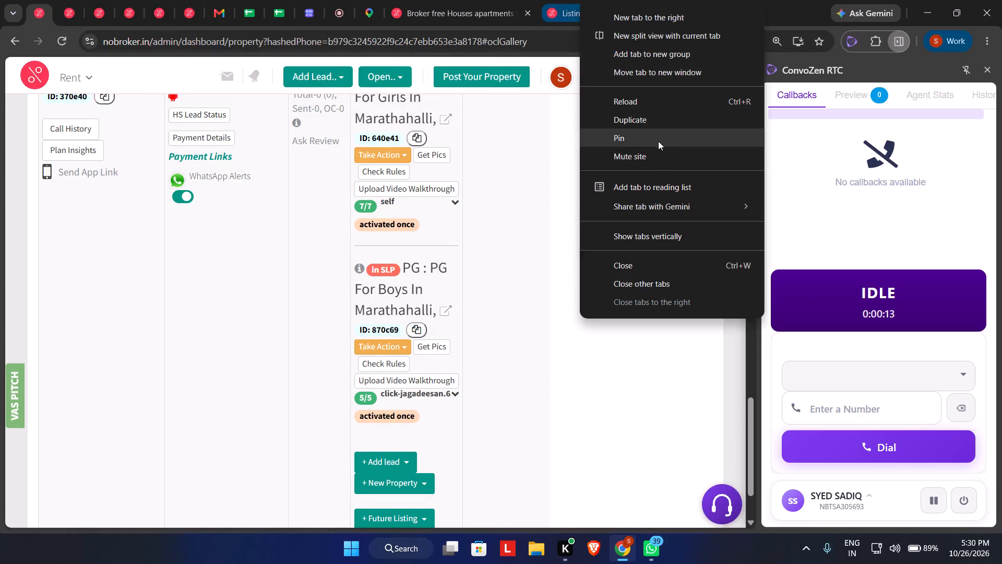
pyautogui.click(658, 138)
pyautogui.moveTo(401, 12); pyautogui.dragTo(30, 0)
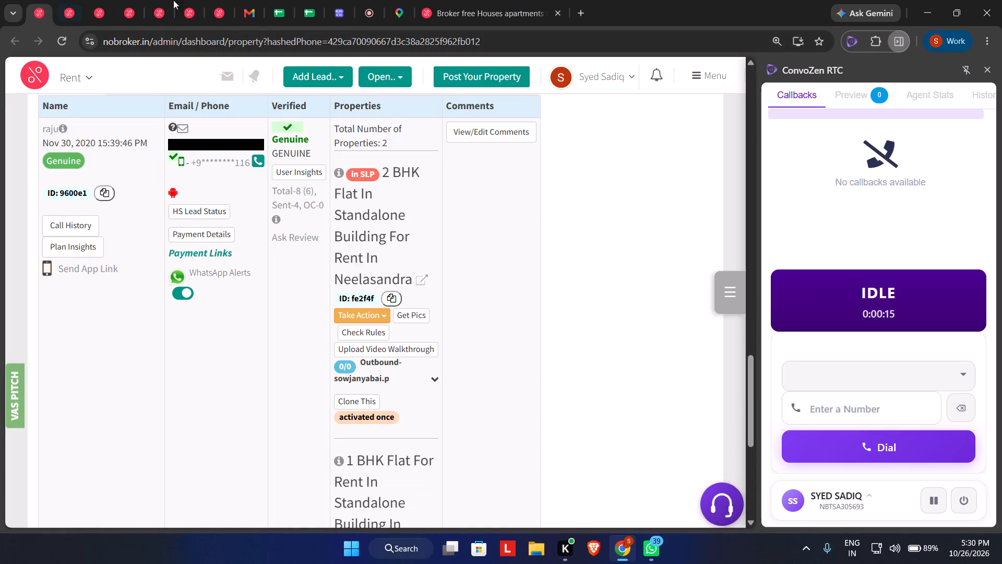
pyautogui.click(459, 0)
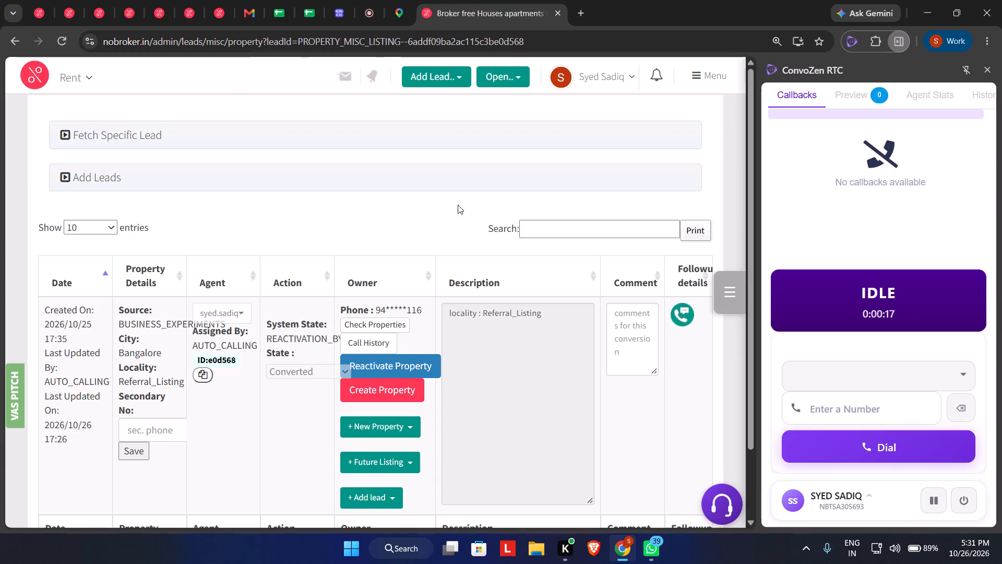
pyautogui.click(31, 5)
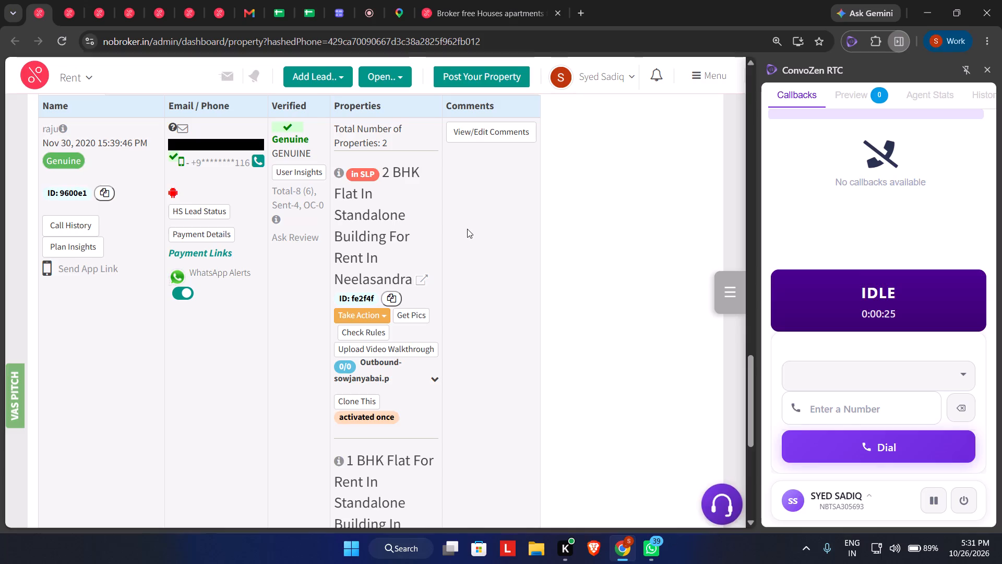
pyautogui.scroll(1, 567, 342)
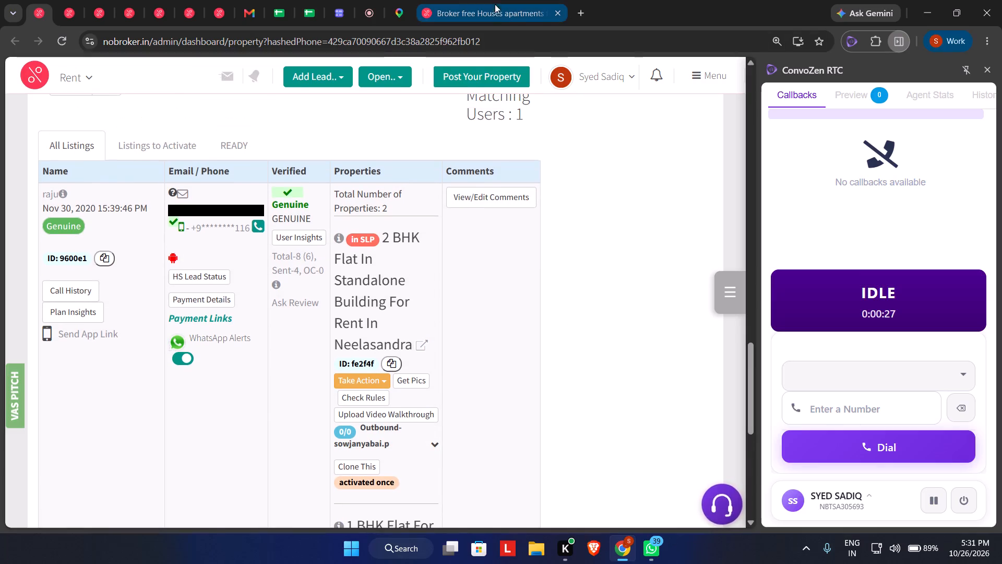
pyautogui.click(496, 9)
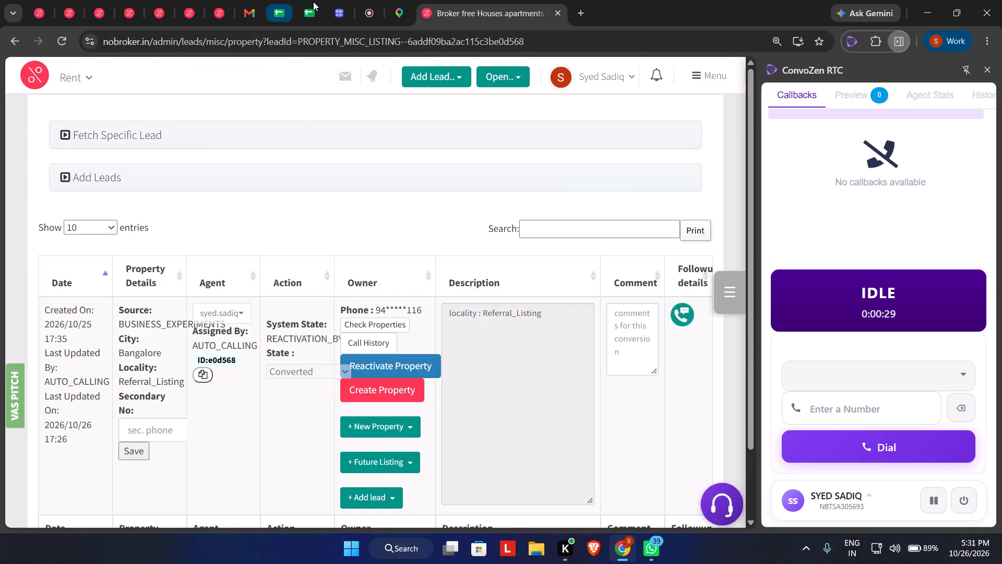
# In the daily count spreadsheet, set Reactivation to 8 and Total to 9 for 26/10/25.
pyautogui.click(314, 2)
pyautogui.click(276, 5)
pyautogui.doubleClick(292, 352)
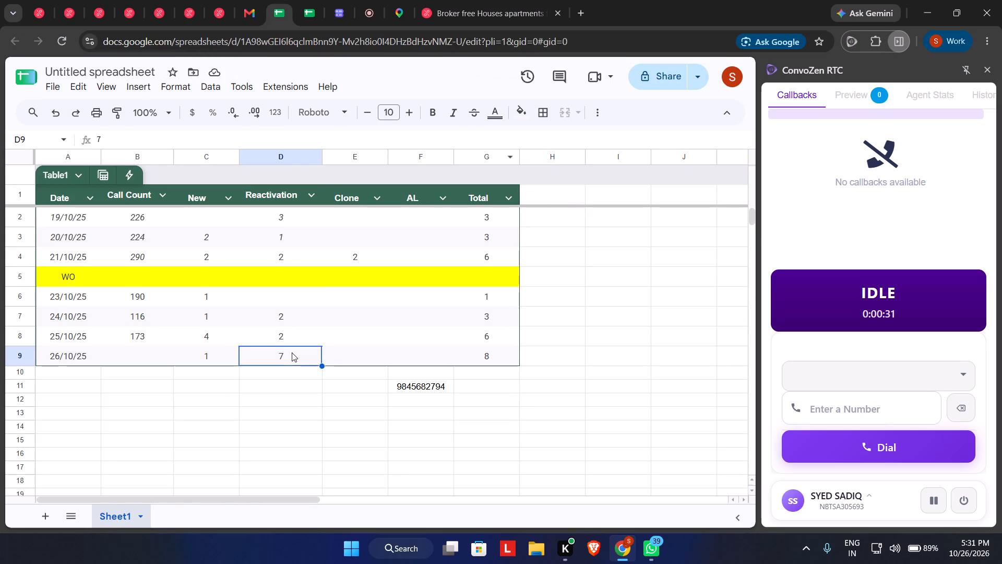
pyautogui.moveTo(289, 352); pyautogui.dragTo(279, 353)
pyautogui.press('8')
pyautogui.click(268, 407)
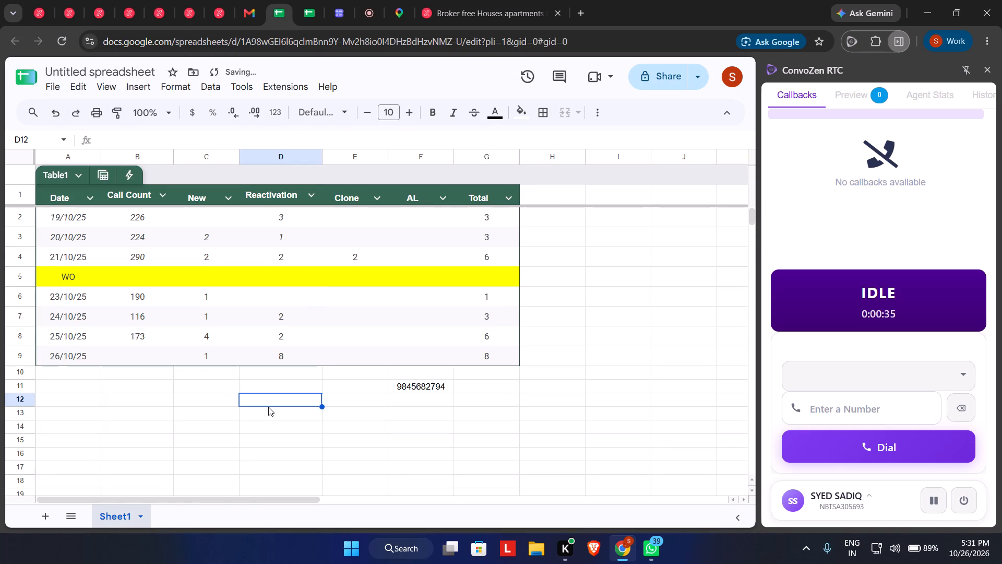
pyautogui.doubleClick(488, 359)
pyautogui.moveTo(491, 353); pyautogui.dragTo(471, 356)
pyautogui.press('9')
pyautogui.click(515, 443)
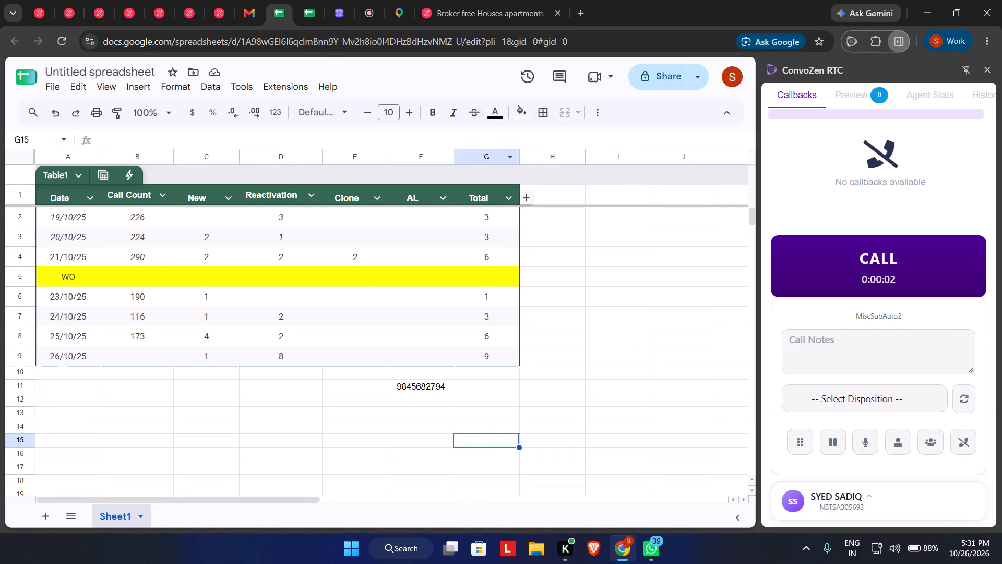
# Review the new caller's Chandapura lead details and set its State to Rejected with Substate Rented Out.
pyautogui.click(437, 0)
pyautogui.scroll(-2, 485, 331)
pyautogui.scroll(-3, 588, 359)
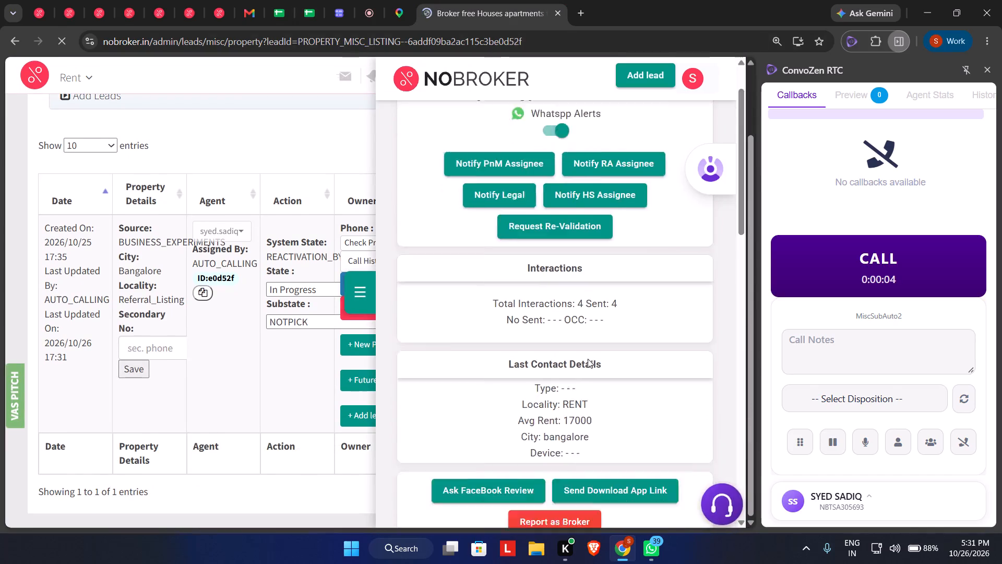
pyautogui.scroll(-10, 588, 359)
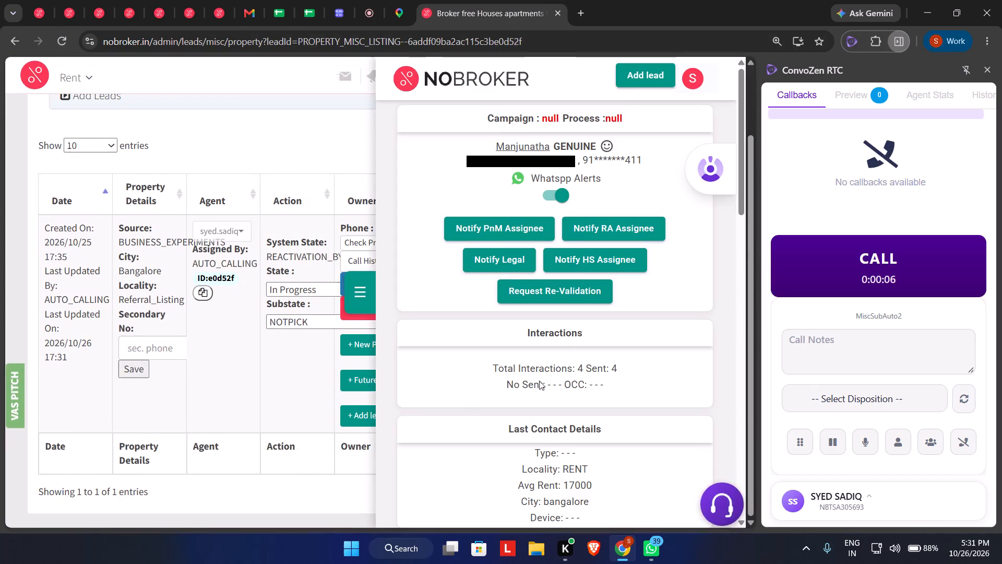
pyautogui.scroll(-6, 539, 381)
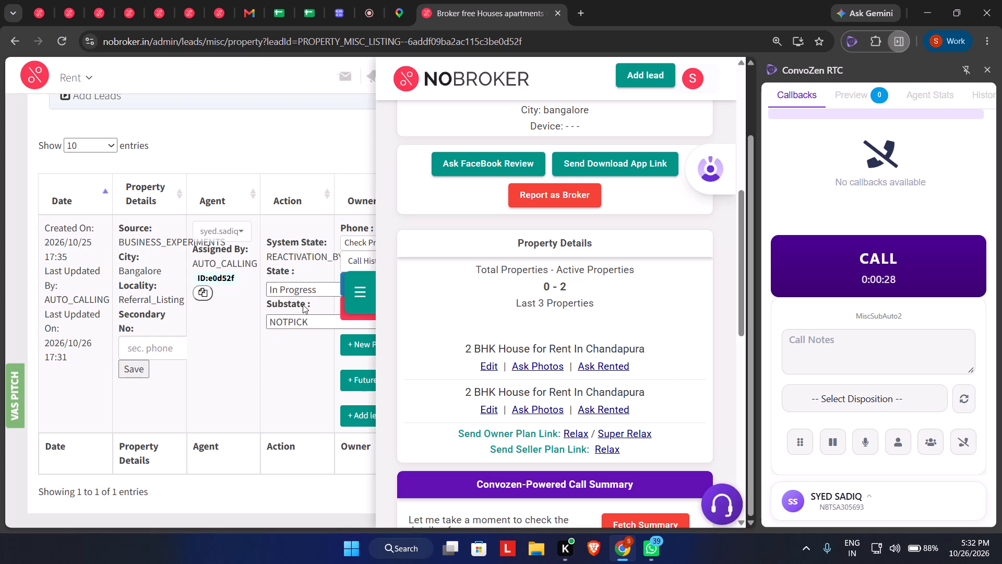
pyautogui.click(300, 287)
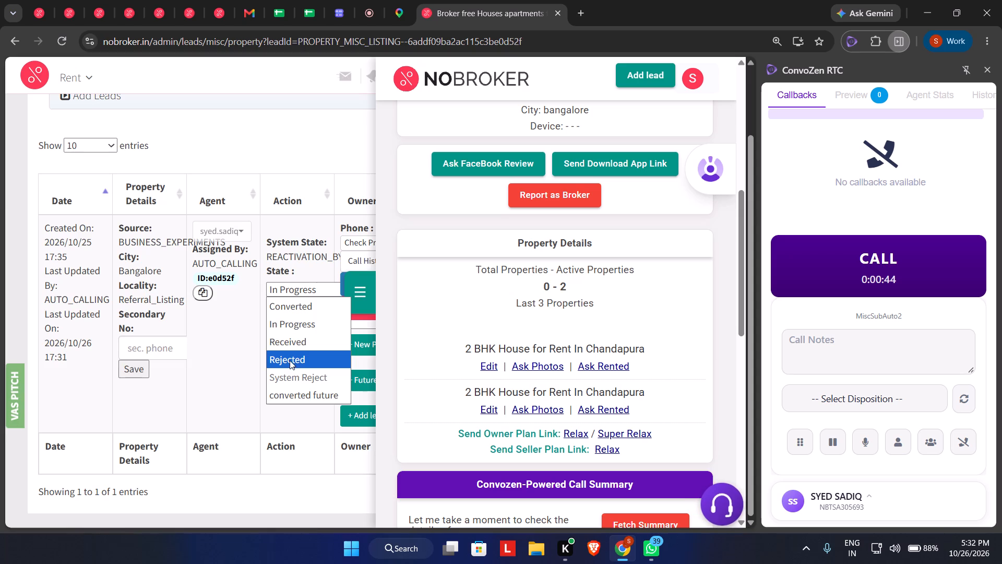
pyautogui.click(290, 360)
pyautogui.click(285, 319)
pyautogui.click(293, 316)
pyautogui.click(303, 308)
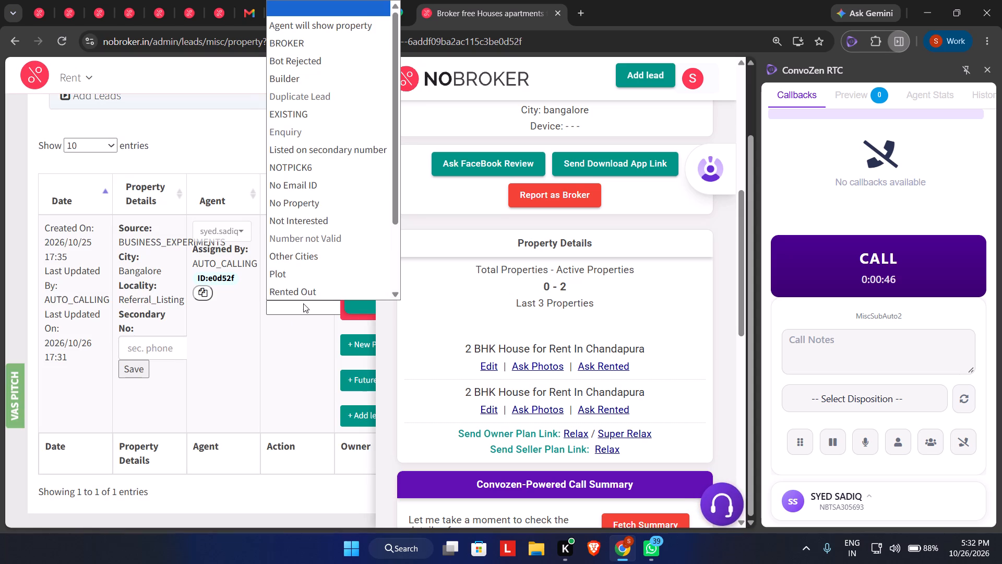
pyautogui.click(304, 290)
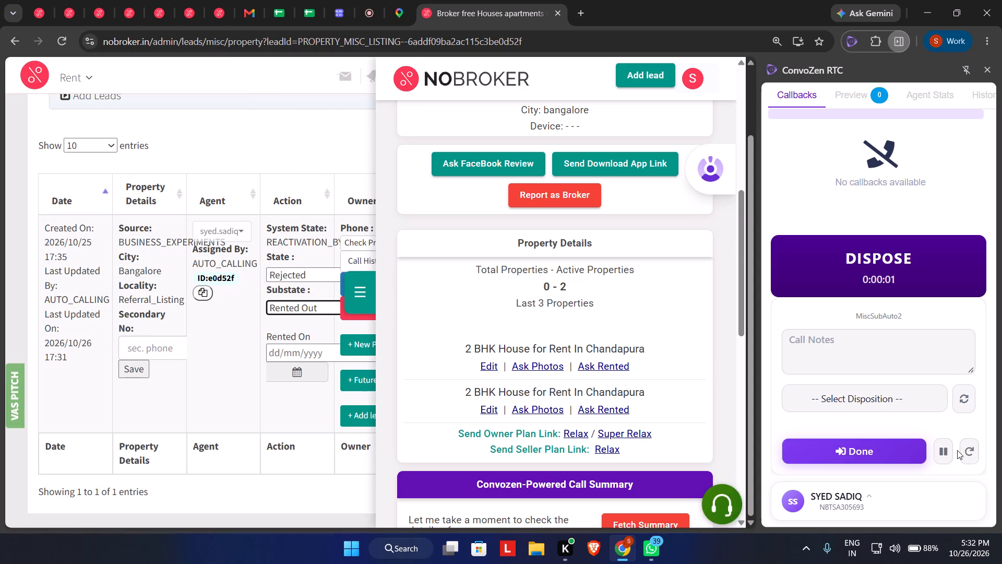
# Dispose the Chandapura owner's call as Click Calling, Rejected, Rented Out and submit it.
pyautogui.click(900, 401)
pyautogui.click(882, 441)
pyautogui.click(858, 398)
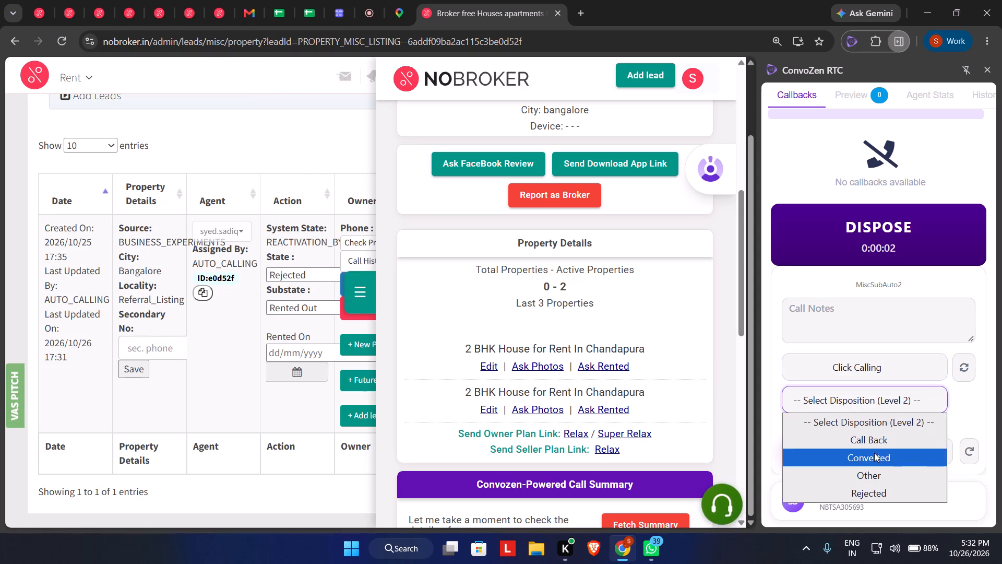
pyautogui.click(881, 493)
pyautogui.click(853, 402)
pyautogui.click(845, 360)
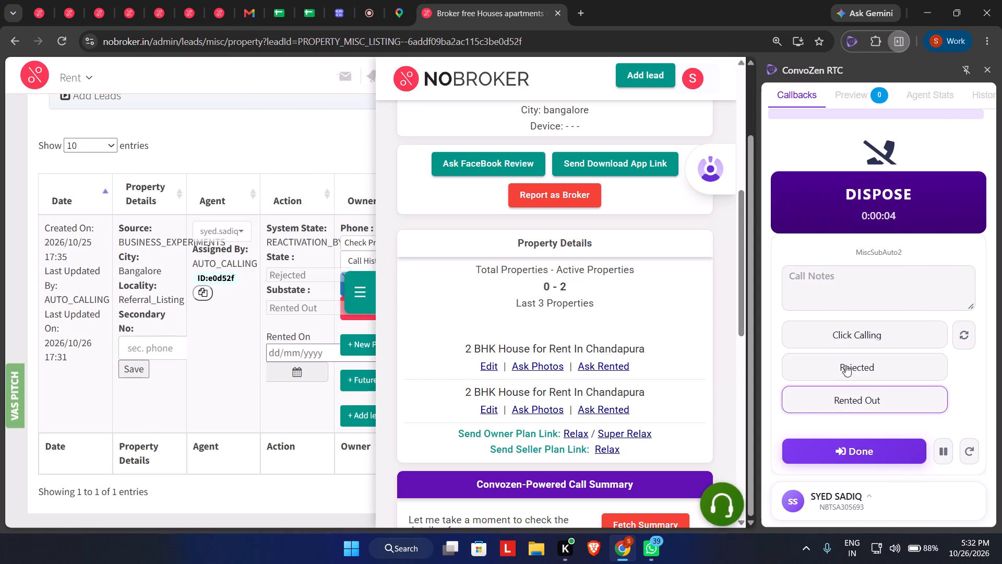
pyautogui.click(858, 452)
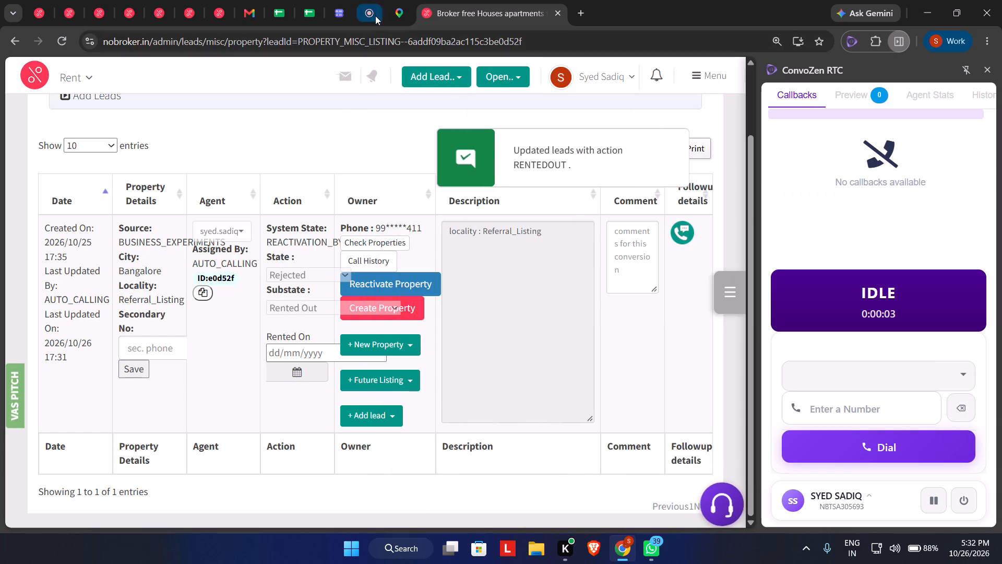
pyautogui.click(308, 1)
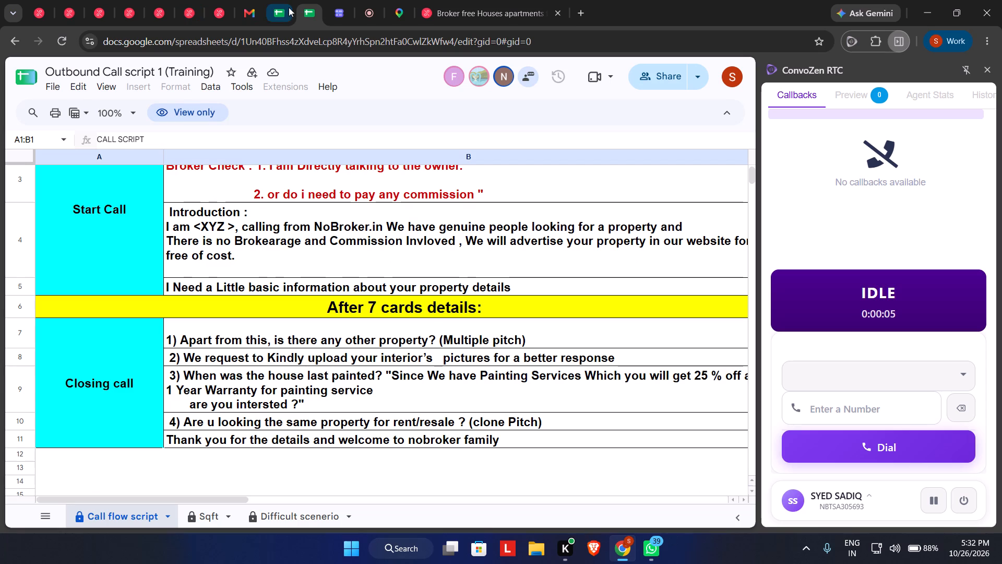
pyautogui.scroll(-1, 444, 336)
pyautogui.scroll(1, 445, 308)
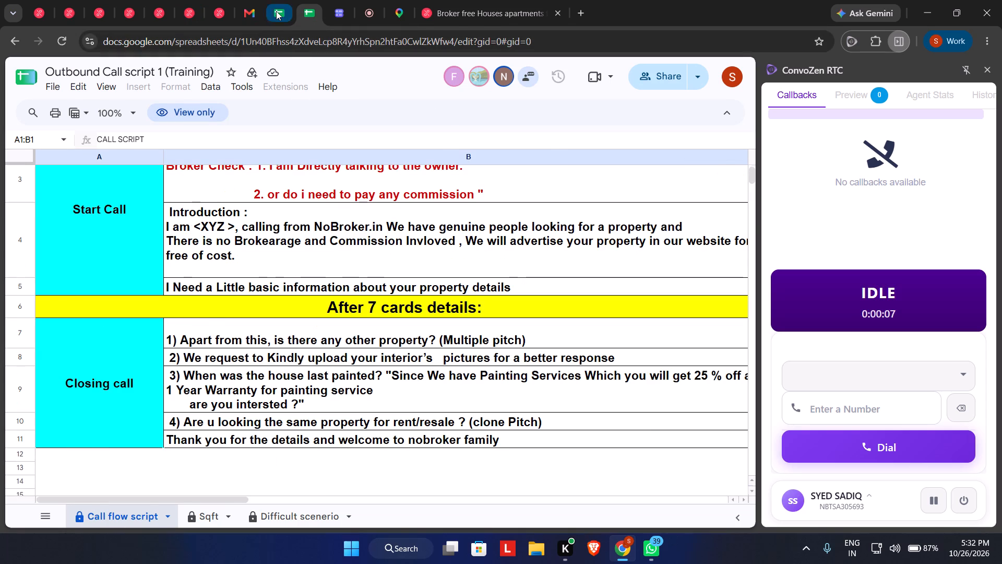
# Add an empty row to the daily count table below the 26/10/25 entry.
pyautogui.click(276, 11)
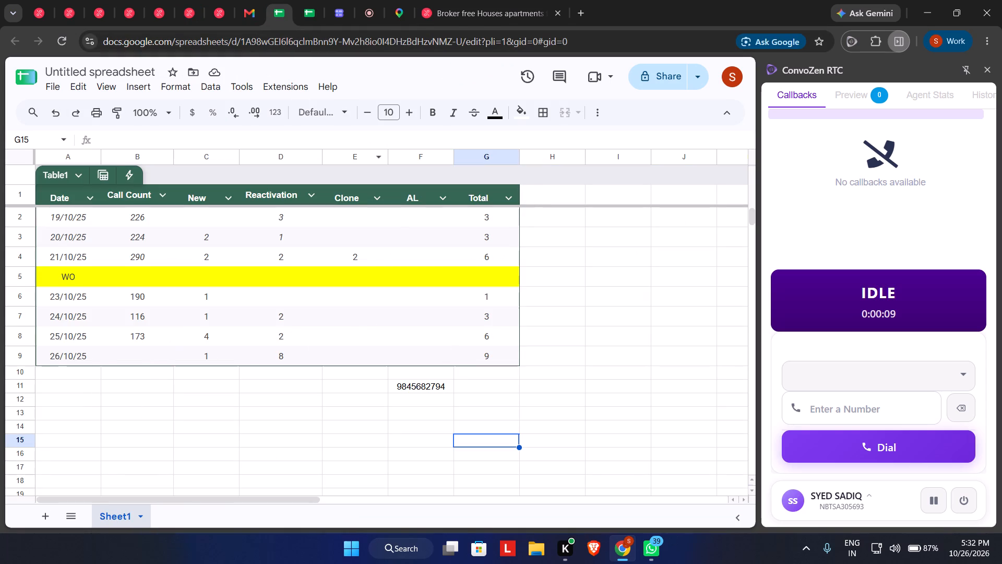
pyautogui.click(88, 368)
pyautogui.moveTo(32, 360); pyautogui.dragTo(35, 382)
pyautogui.click(32, 368)
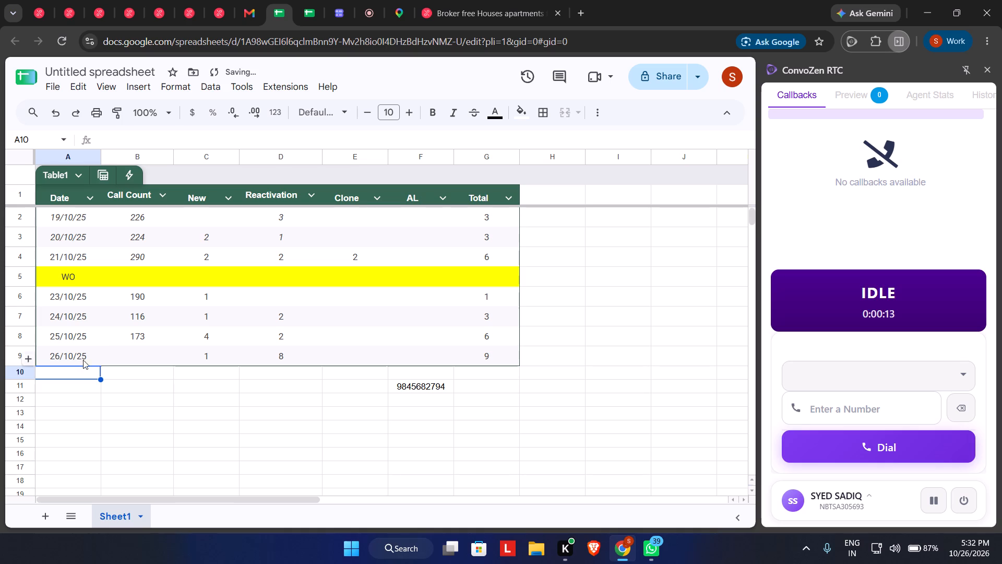
pyautogui.click(78, 357)
pyautogui.click(27, 357)
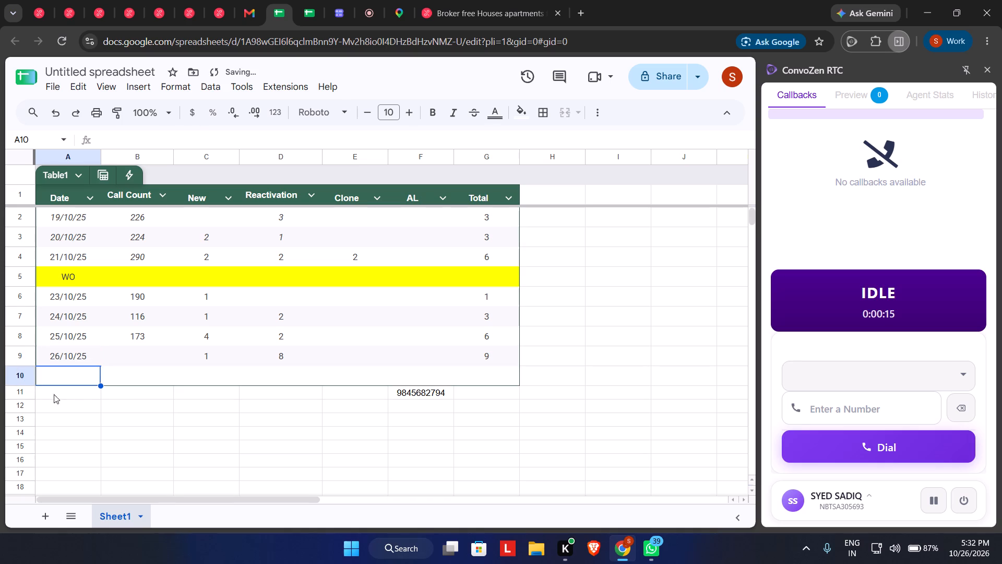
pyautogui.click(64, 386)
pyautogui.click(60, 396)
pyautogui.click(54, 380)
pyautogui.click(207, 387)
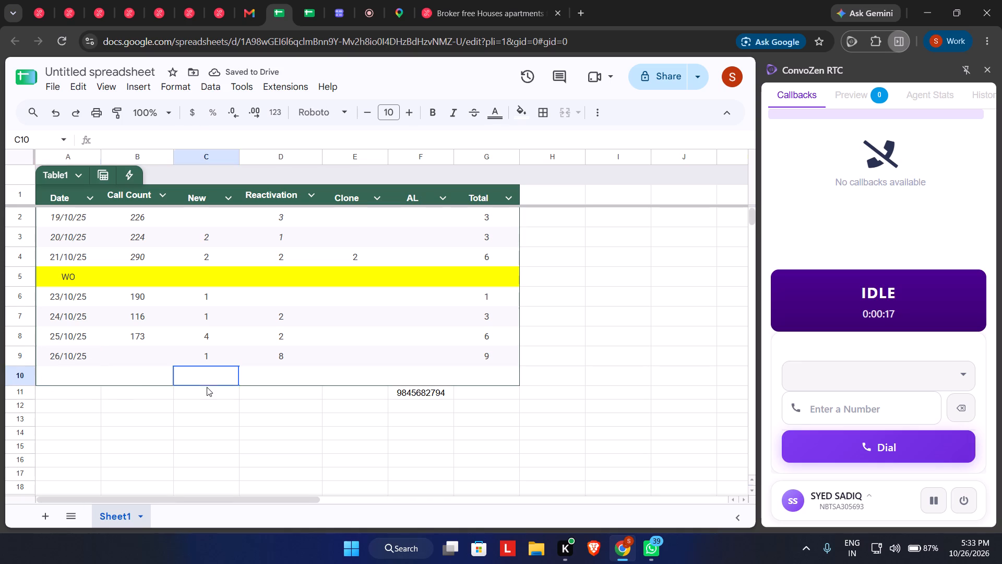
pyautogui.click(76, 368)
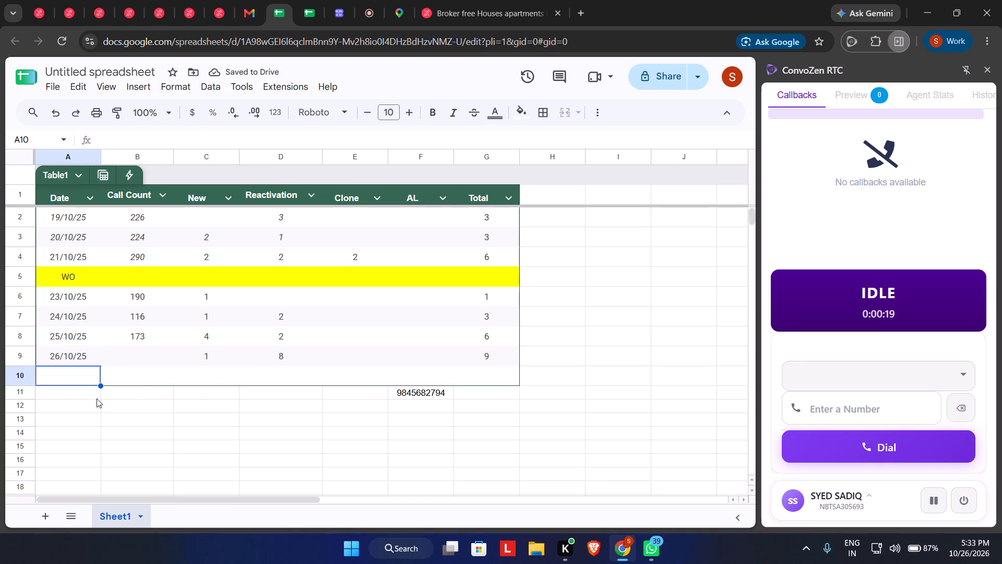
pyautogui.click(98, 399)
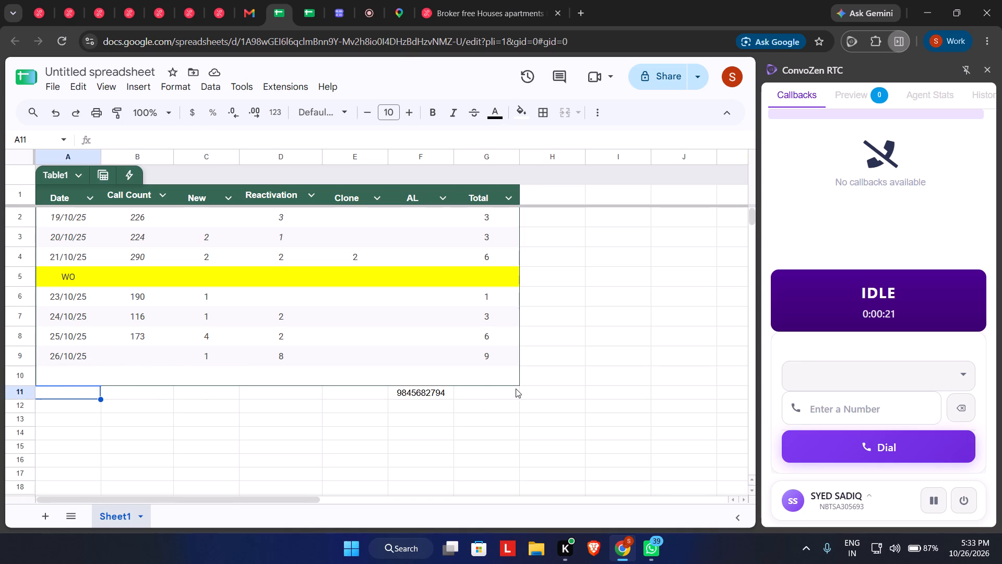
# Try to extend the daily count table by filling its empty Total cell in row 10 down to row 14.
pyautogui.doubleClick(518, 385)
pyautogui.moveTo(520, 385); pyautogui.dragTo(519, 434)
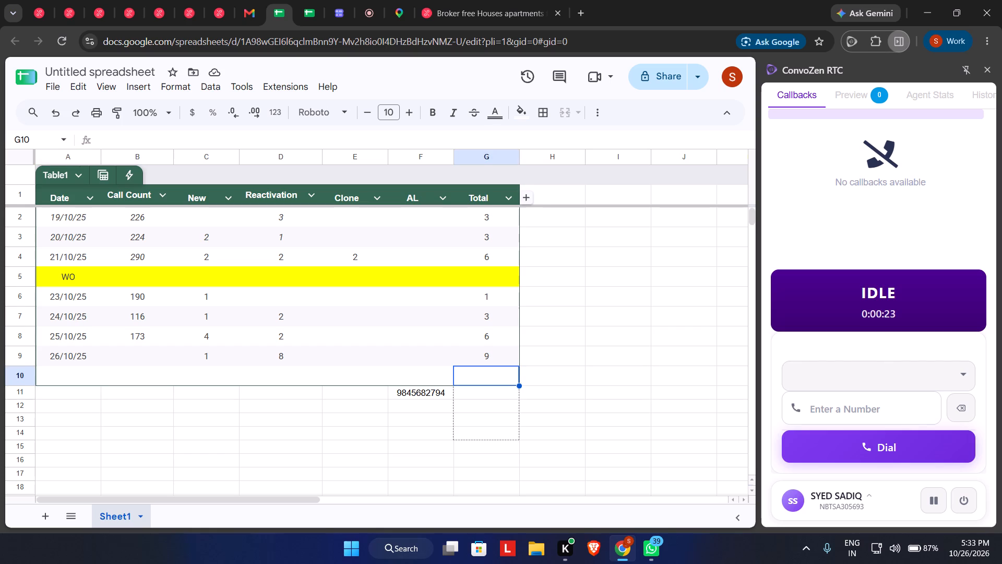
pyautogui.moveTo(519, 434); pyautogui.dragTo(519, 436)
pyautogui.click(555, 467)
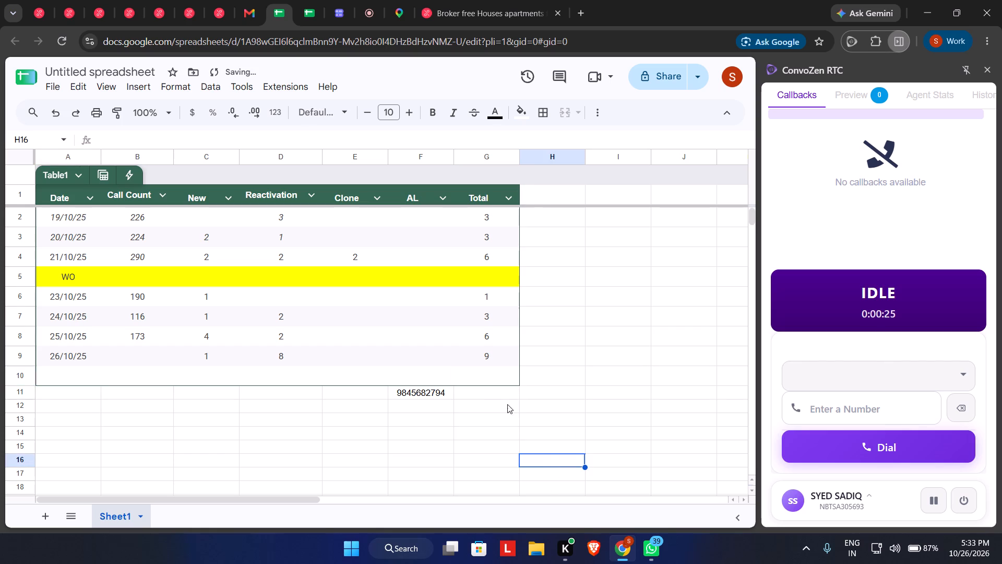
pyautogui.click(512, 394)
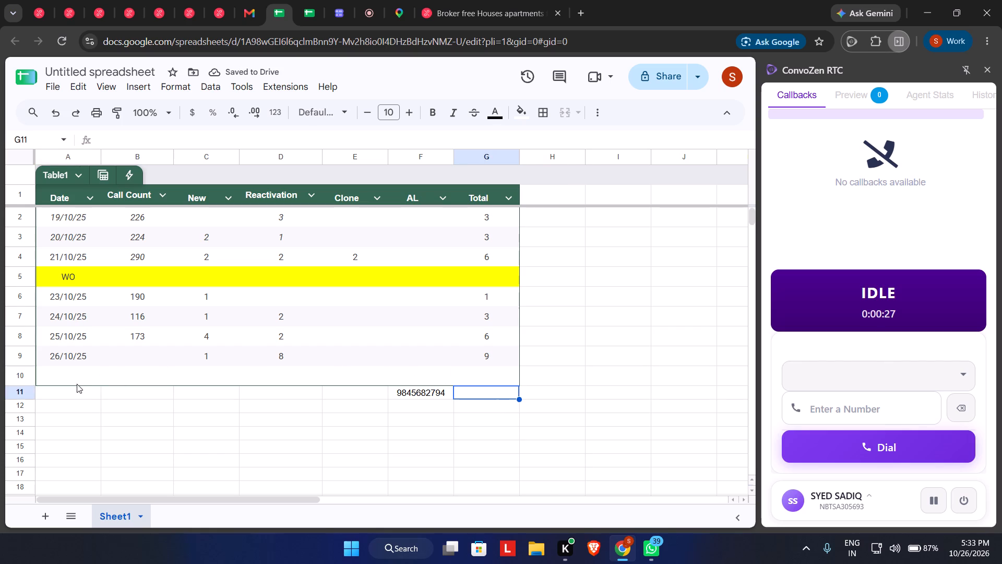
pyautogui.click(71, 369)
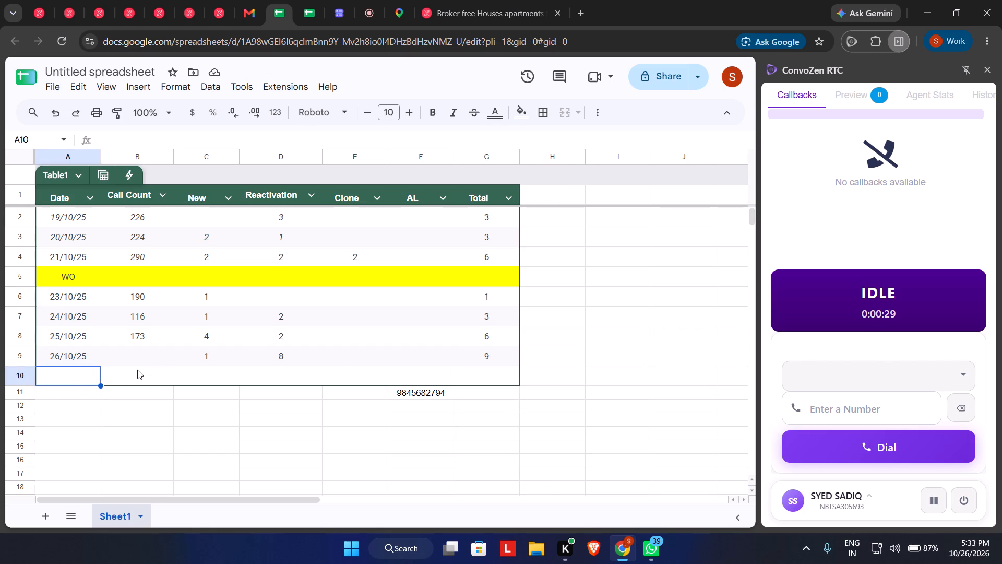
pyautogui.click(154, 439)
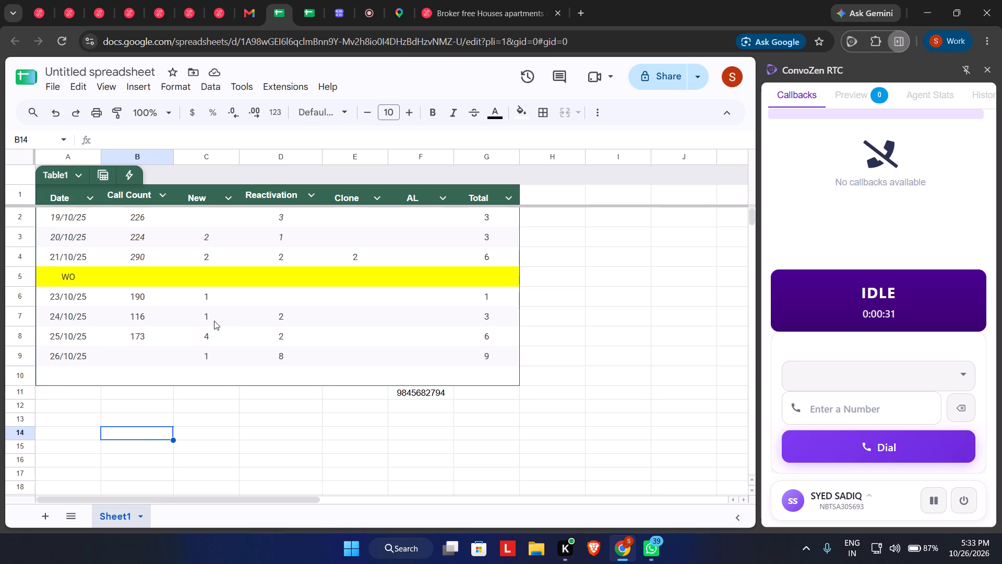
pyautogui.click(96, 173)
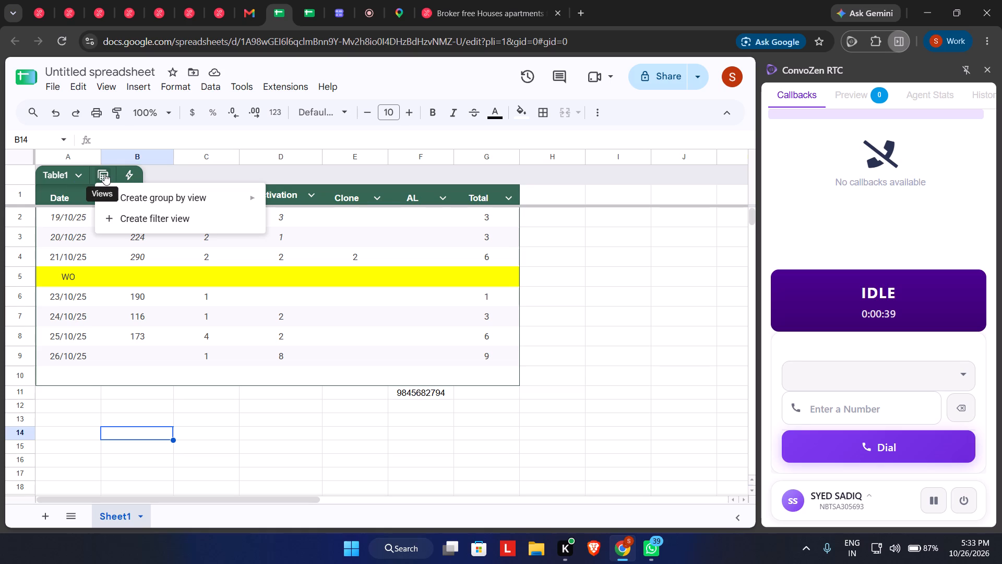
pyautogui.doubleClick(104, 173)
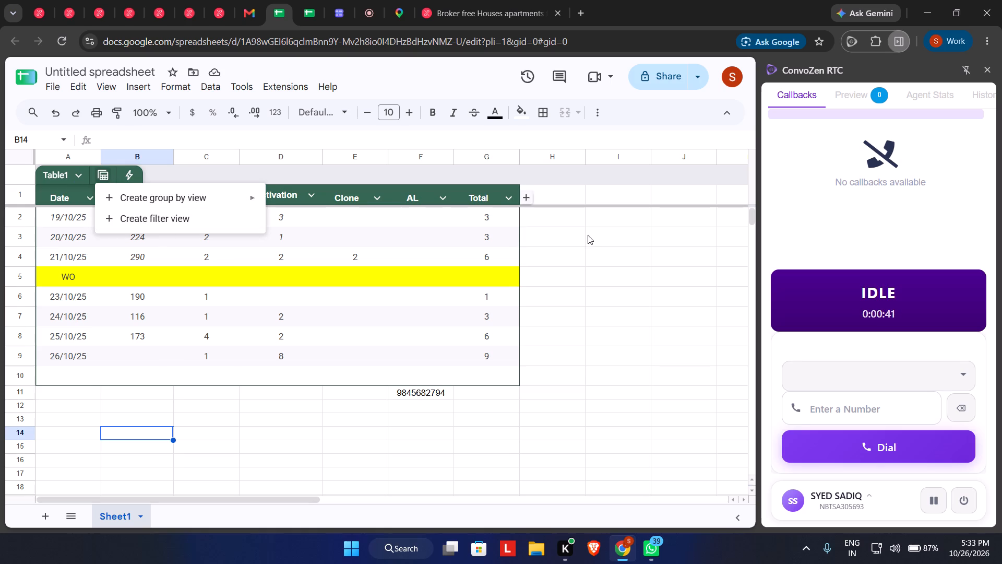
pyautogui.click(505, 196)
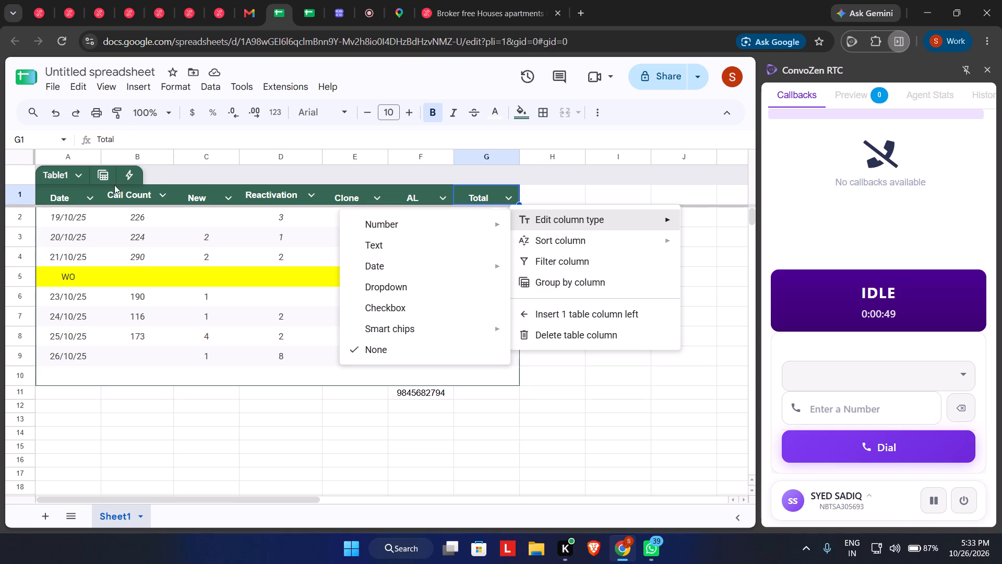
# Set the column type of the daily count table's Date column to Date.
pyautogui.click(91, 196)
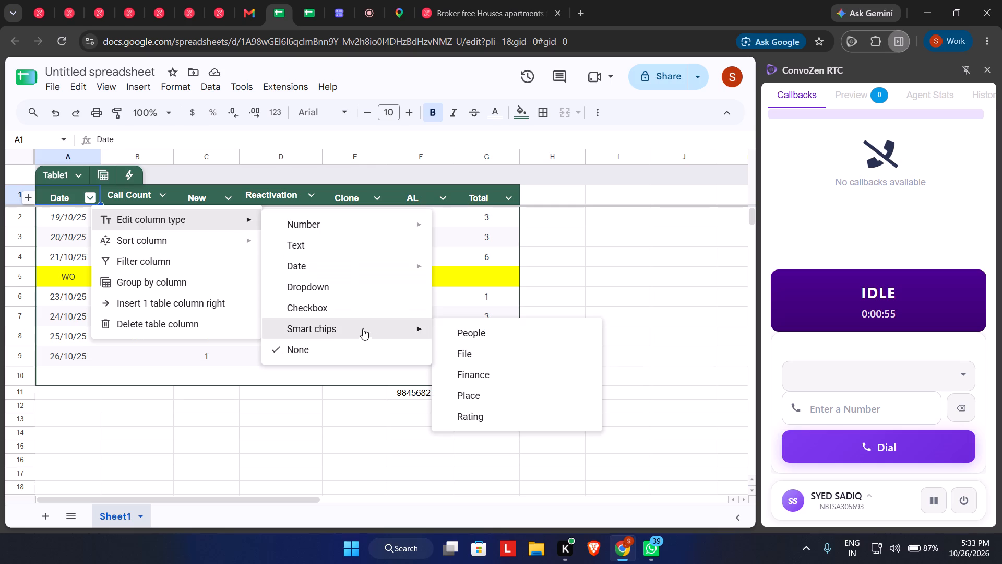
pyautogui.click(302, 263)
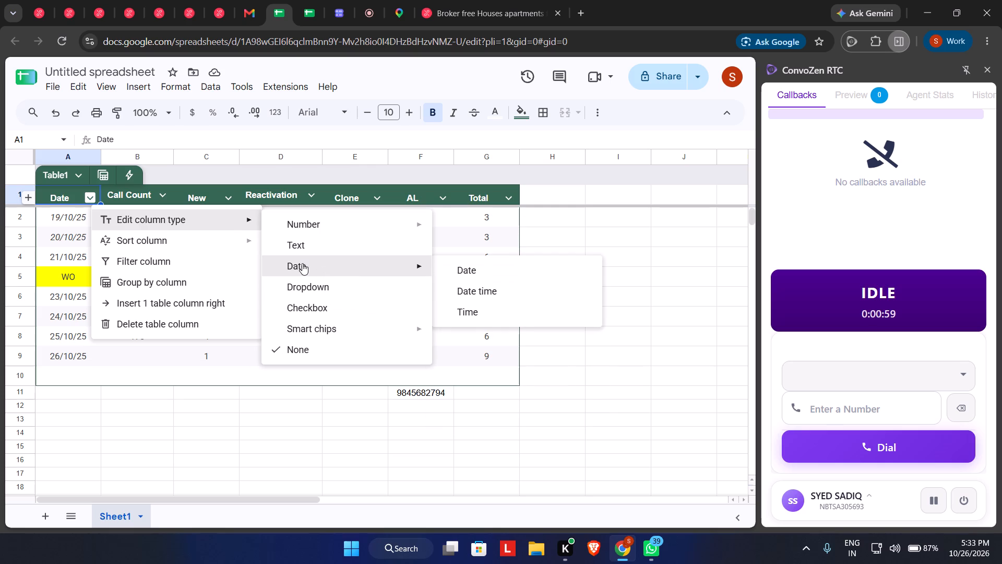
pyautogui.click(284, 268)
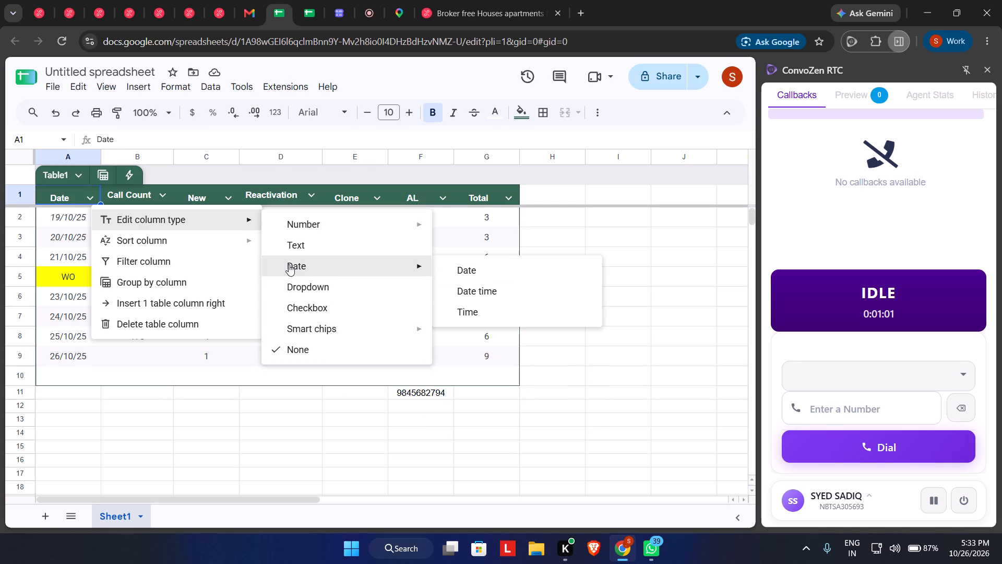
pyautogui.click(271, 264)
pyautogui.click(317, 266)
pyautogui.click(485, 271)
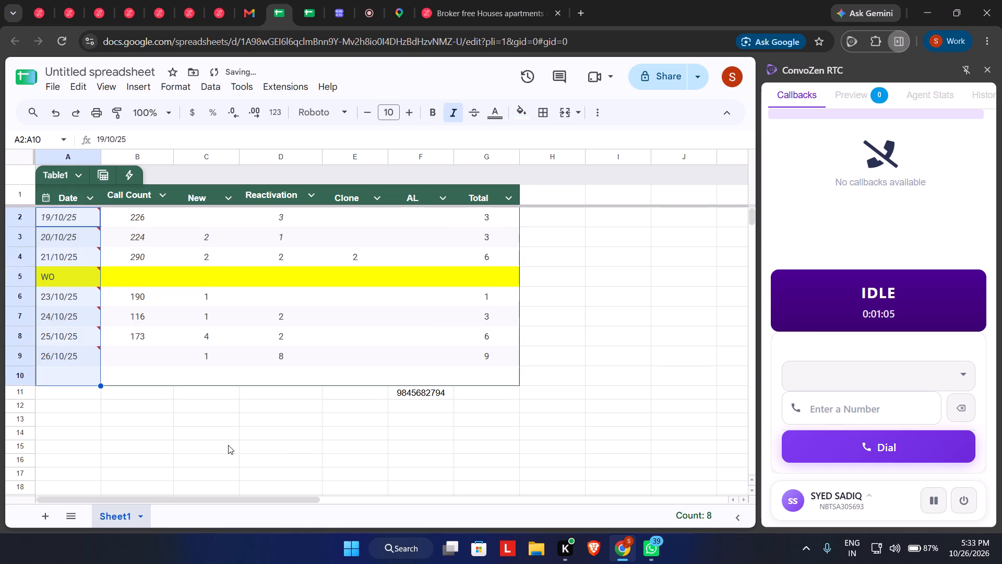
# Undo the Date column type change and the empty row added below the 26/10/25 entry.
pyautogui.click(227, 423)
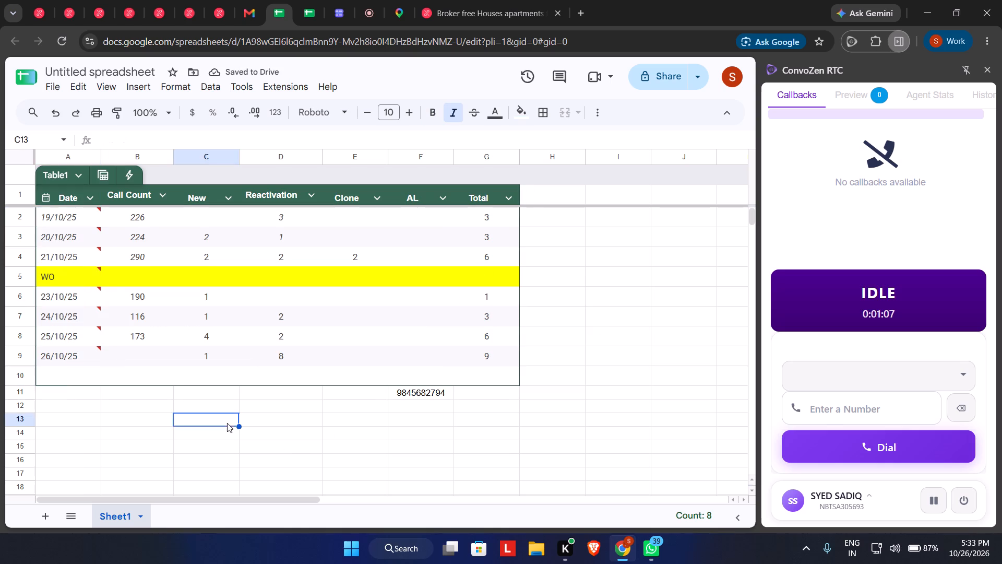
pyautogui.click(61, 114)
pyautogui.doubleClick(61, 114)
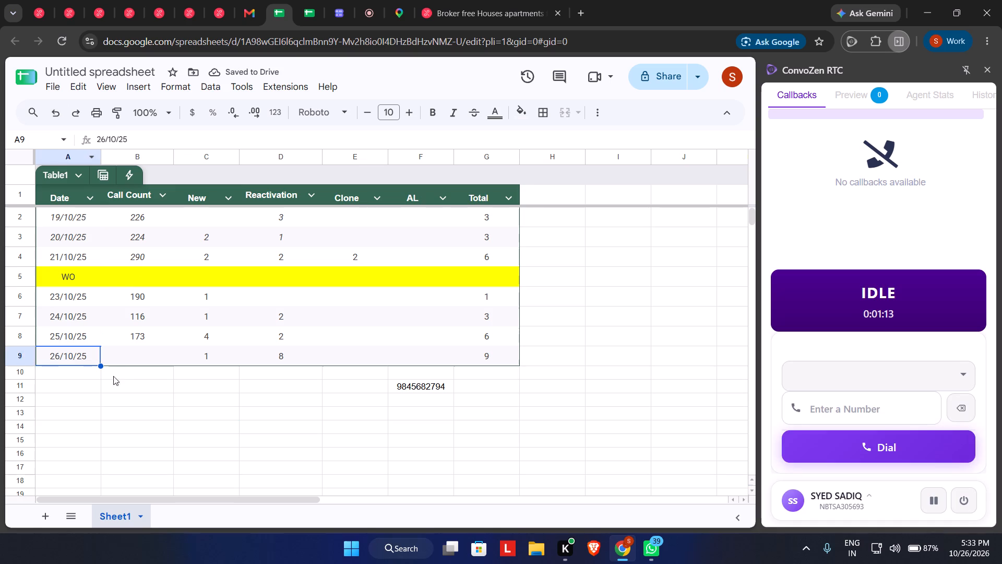
# Set the first two dates in the daily count table to 19/10/26 and 20/10/26, and open the 21/10/25 date for editing.
pyautogui.doubleClick(86, 220)
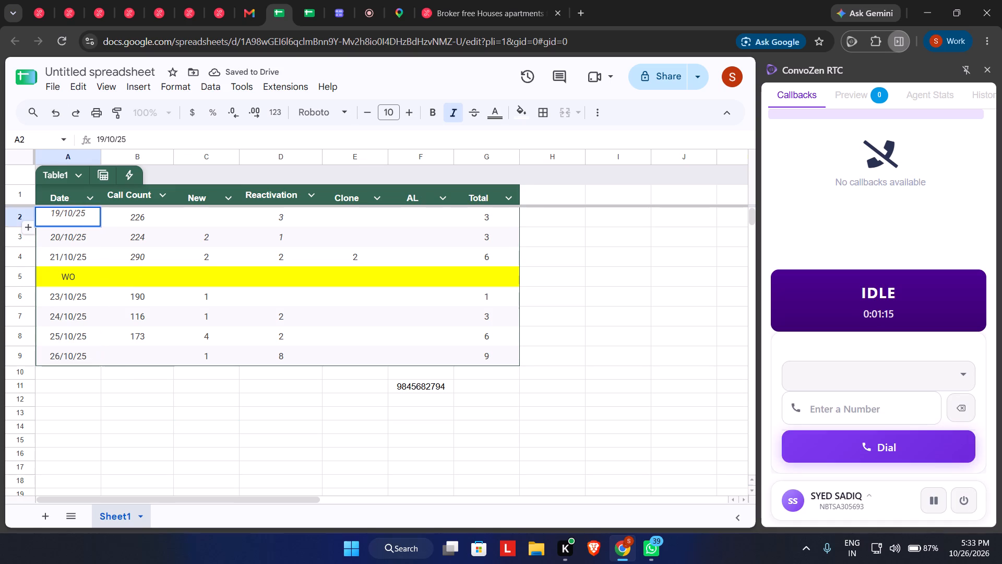
pyautogui.press('BackSpace')
pyautogui.press('6')
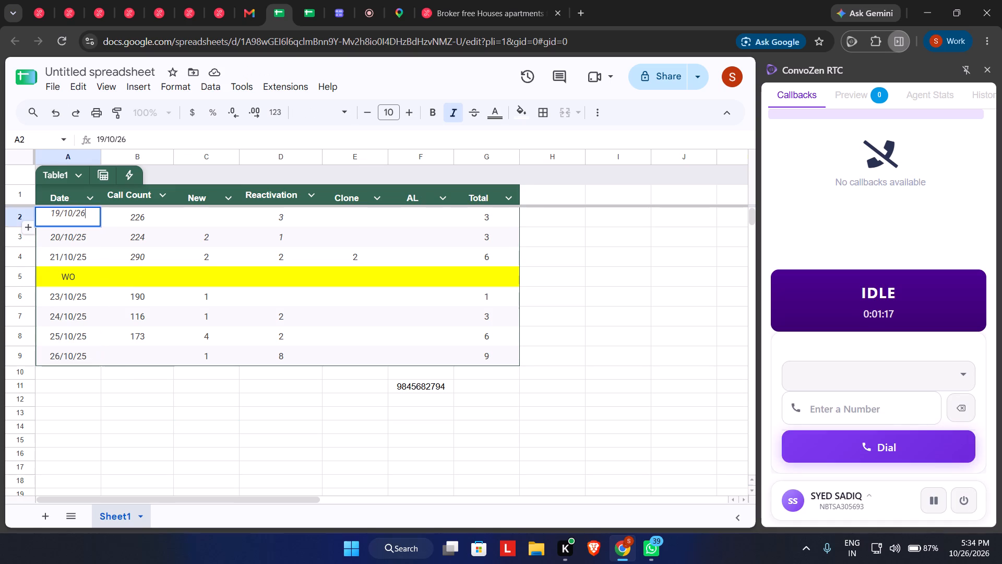
pyautogui.tripleClick(89, 237)
pyautogui.click(88, 237)
pyautogui.click(88, 236)
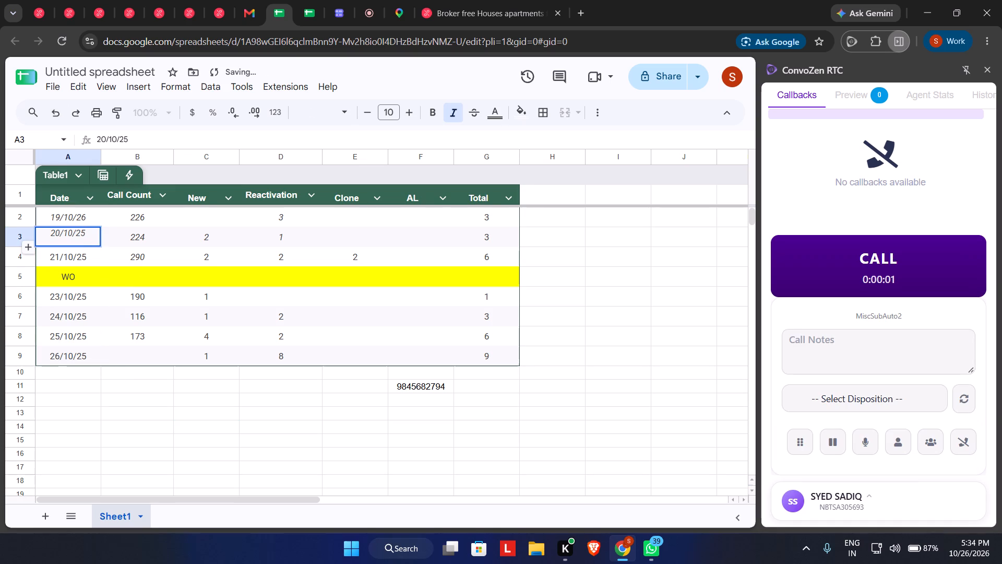
pyautogui.press('BackSpace')
pyautogui.press('6')
pyautogui.tripleClick(93, 253)
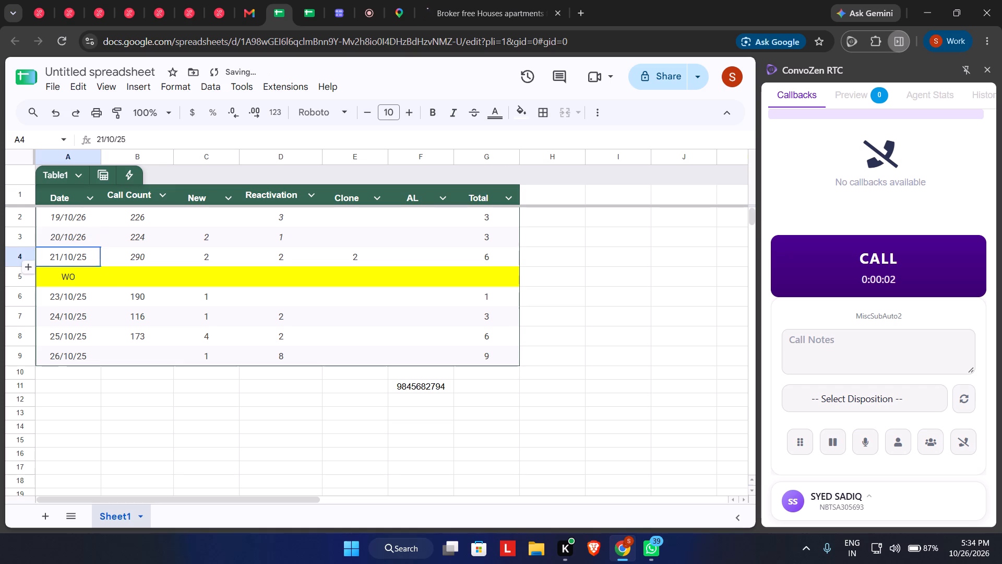
pyautogui.press('Right')
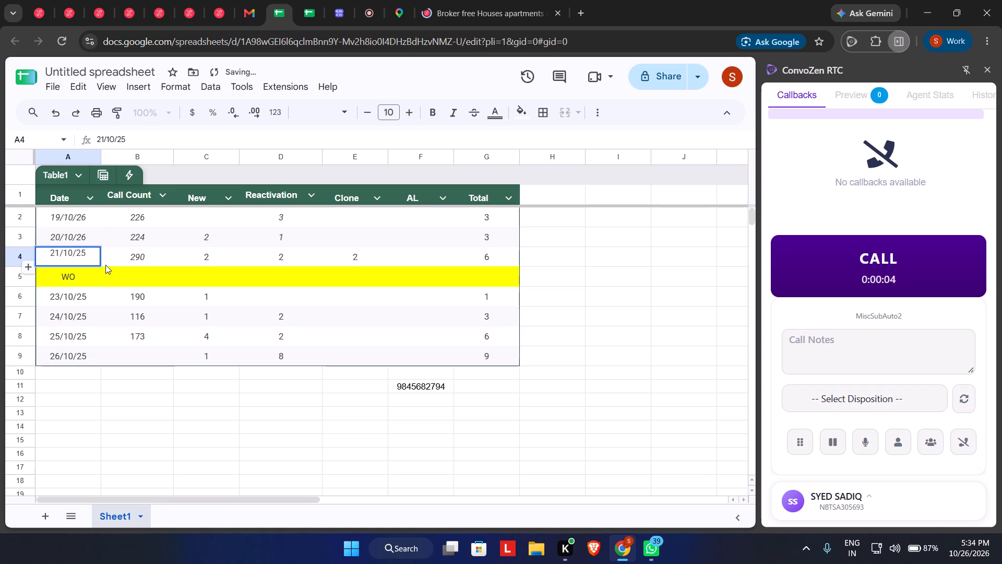
# Switch to the new caller's NoBroker lead page and set the call disposition to Click Calling, Call Back, Busy or Disconnected.
pyautogui.click(505, 0)
pyautogui.scroll(-5, 471, 276)
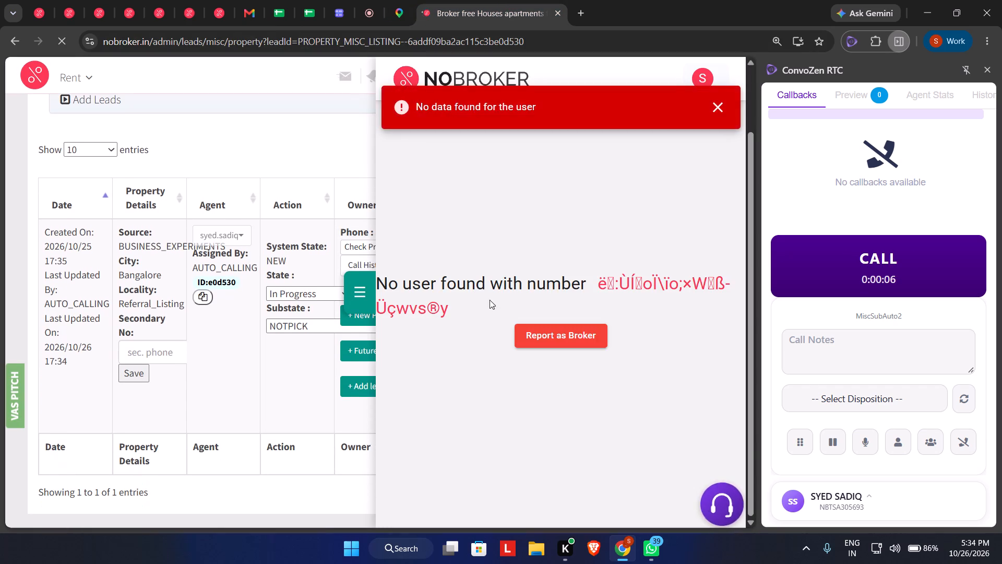
pyautogui.click(852, 393)
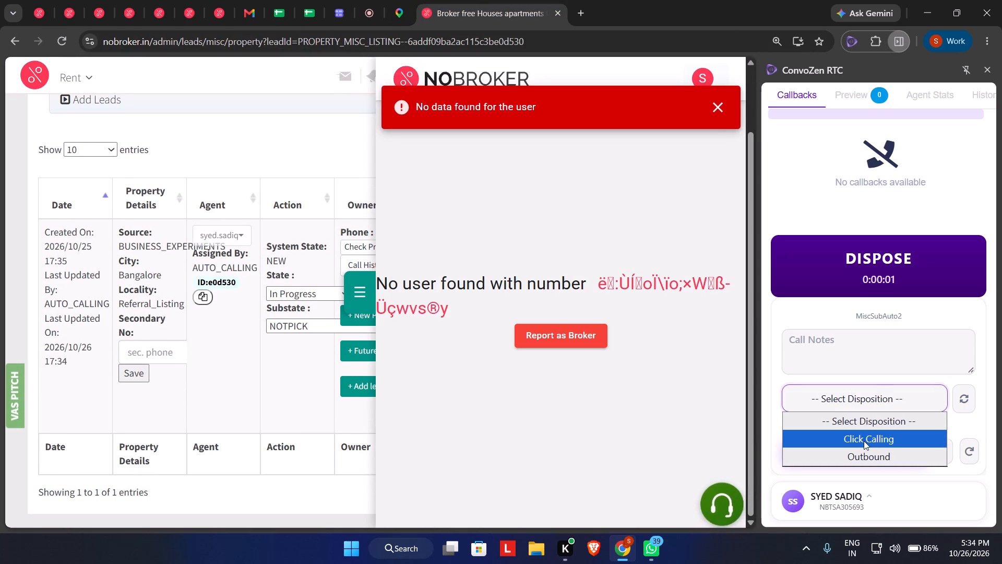
pyautogui.click(865, 441)
pyautogui.click(846, 402)
pyautogui.click(854, 429)
pyautogui.moveTo(856, 432); pyautogui.dragTo(858, 440)
pyautogui.click(847, 400)
pyautogui.click(857, 436)
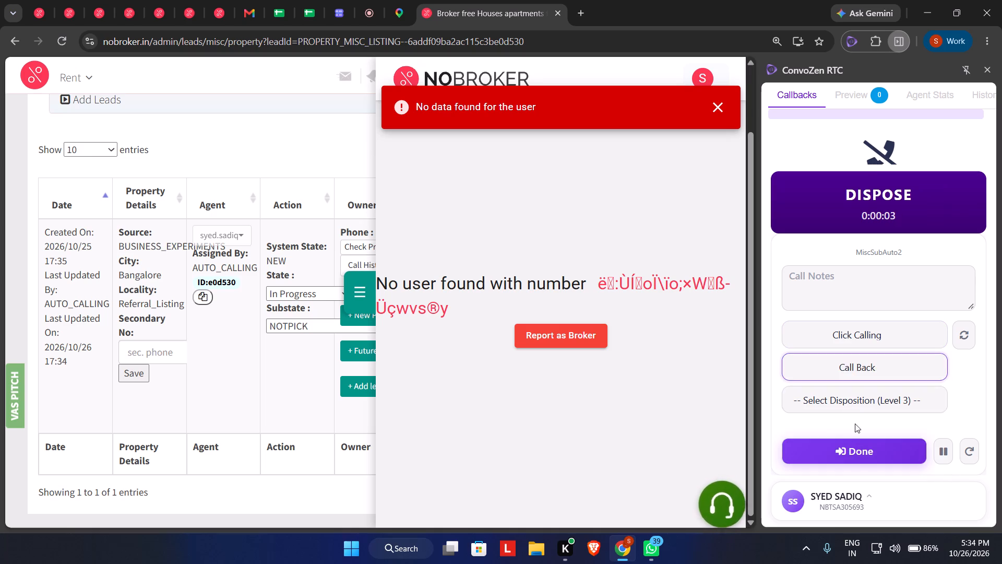
pyautogui.click(848, 399)
pyautogui.click(851, 238)
# Set the lead's Substate to NOTPICK2.
pyautogui.click(312, 321)
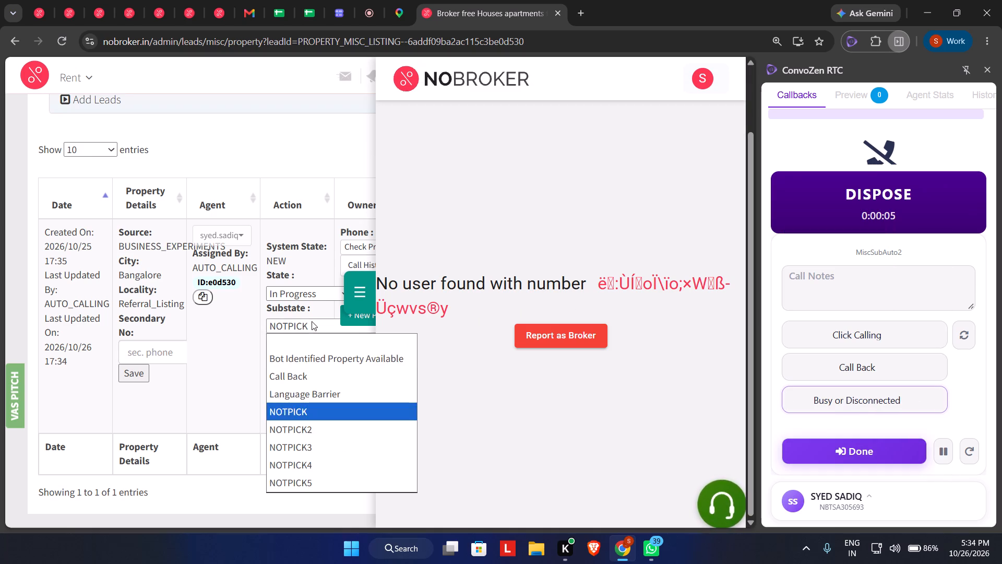
pyautogui.click(323, 424)
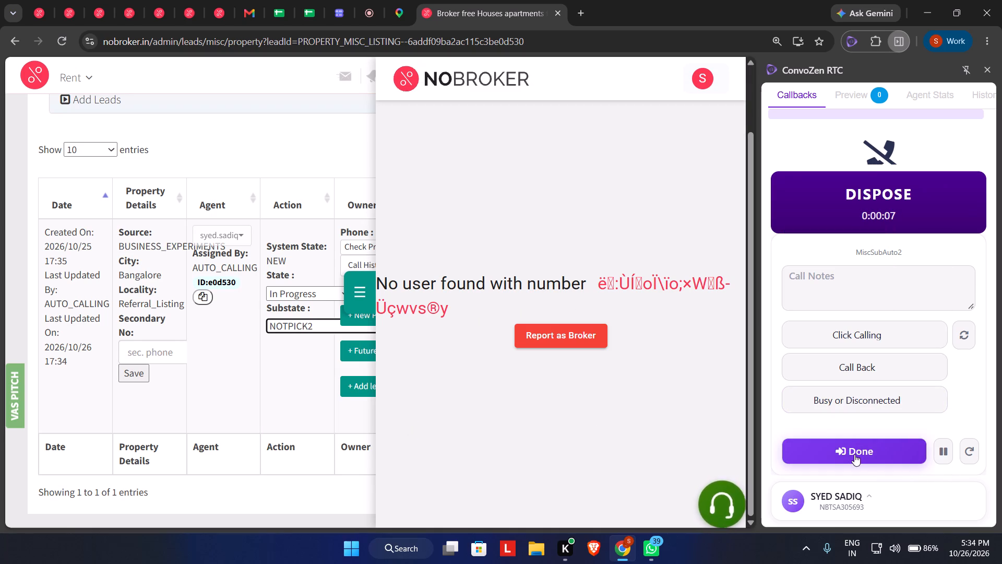
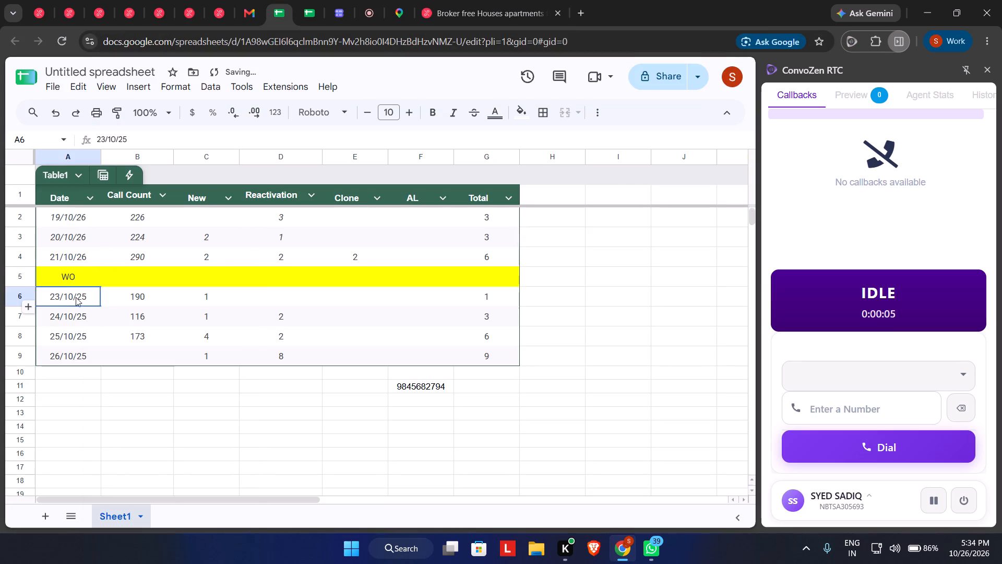
# Set the two dates directly below the WO row in the daily count table to 23/10/26 and 24/10/26.
pyautogui.tripleClick(84, 296)
pyautogui.click(86, 297)
pyautogui.click(86, 295)
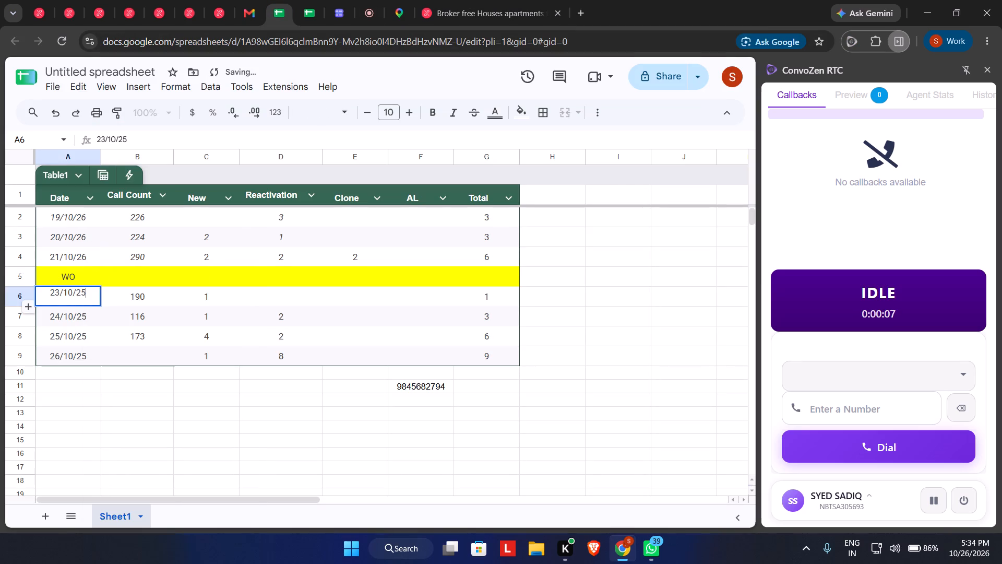
pyautogui.press('BackSpace')
pyautogui.press('6')
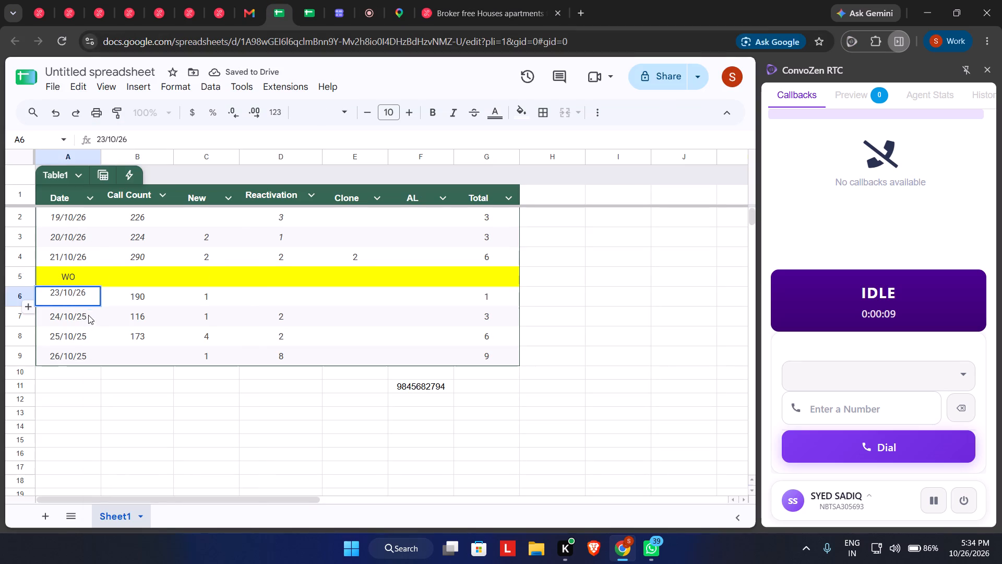
pyautogui.doubleClick(91, 315)
pyautogui.press('BackSpace')
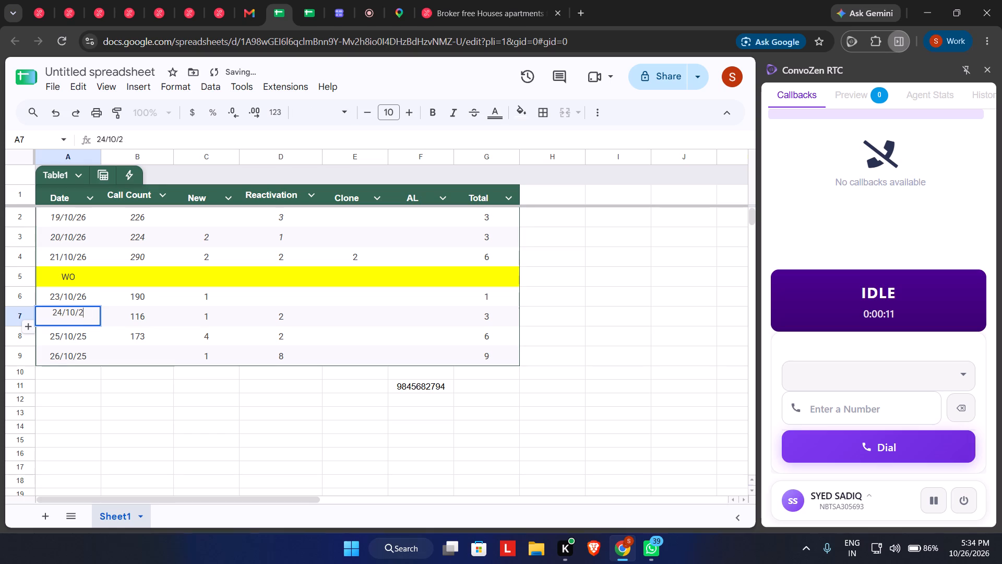
pyautogui.press('6')
# Set the last two dates in the daily count table to 25/10/26 and 26/10/26.
pyautogui.tripleClick(89, 336)
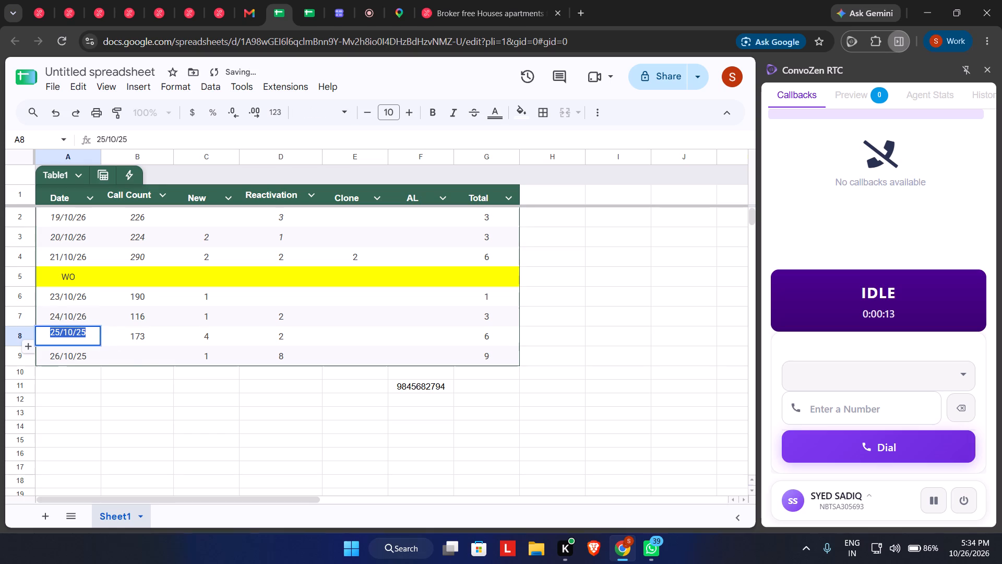
pyautogui.press('Right')
pyautogui.press('BackSpace')
pyautogui.press('6')
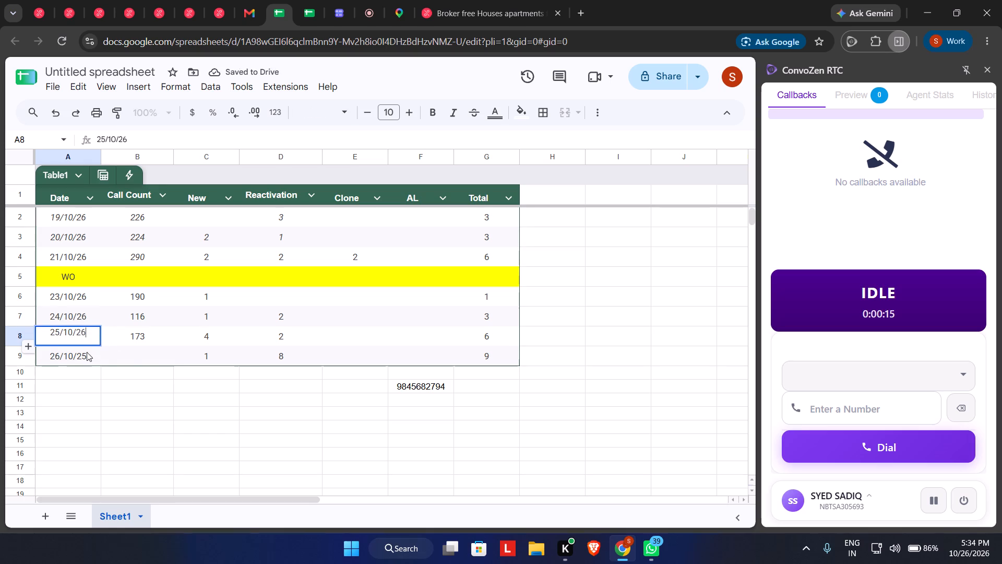
pyautogui.tripleClick(87, 353)
pyautogui.press('Right')
pyautogui.press('BackSpace')
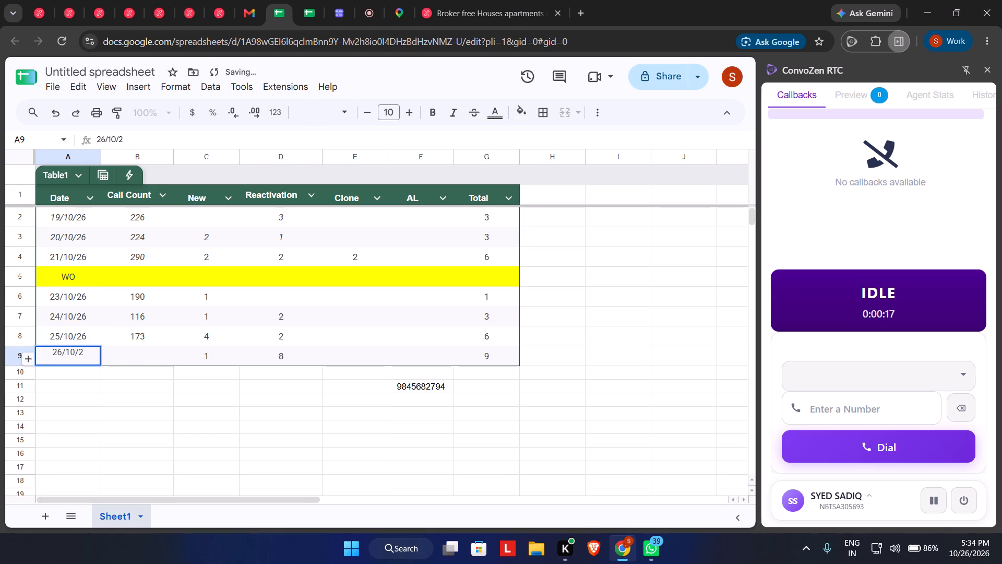
pyautogui.press('6')
pyautogui.click(134, 404)
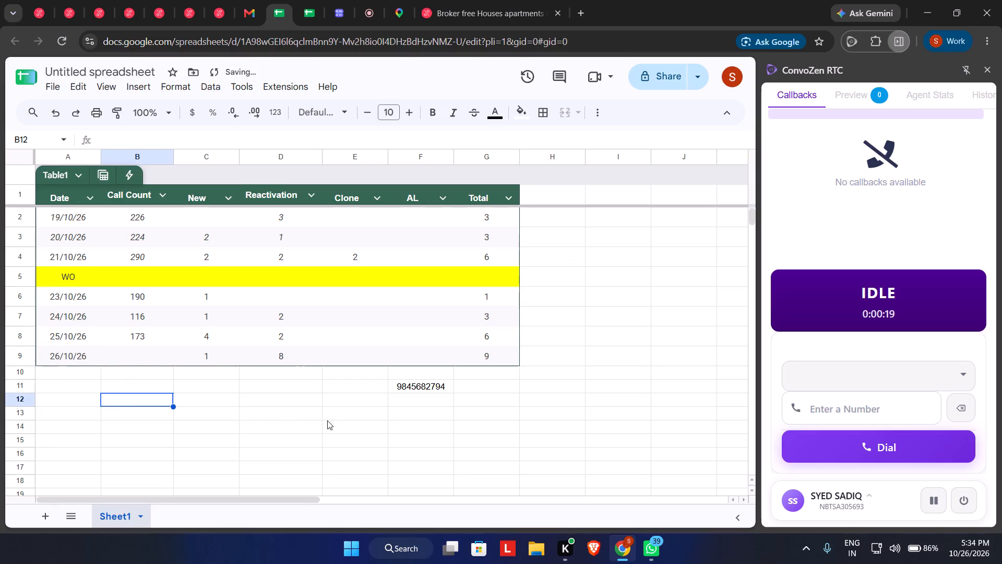
pyautogui.click(327, 420)
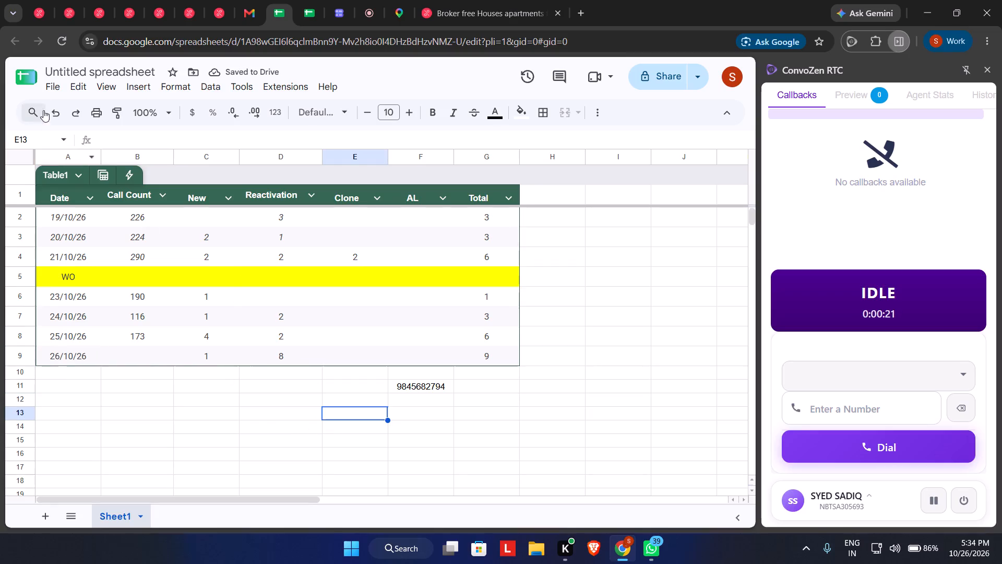
# Switch to the new caller's NoBroker lead page, review the caller's details, and check their property listings in the Listing Dashboard.
pyautogui.click(457, 0)
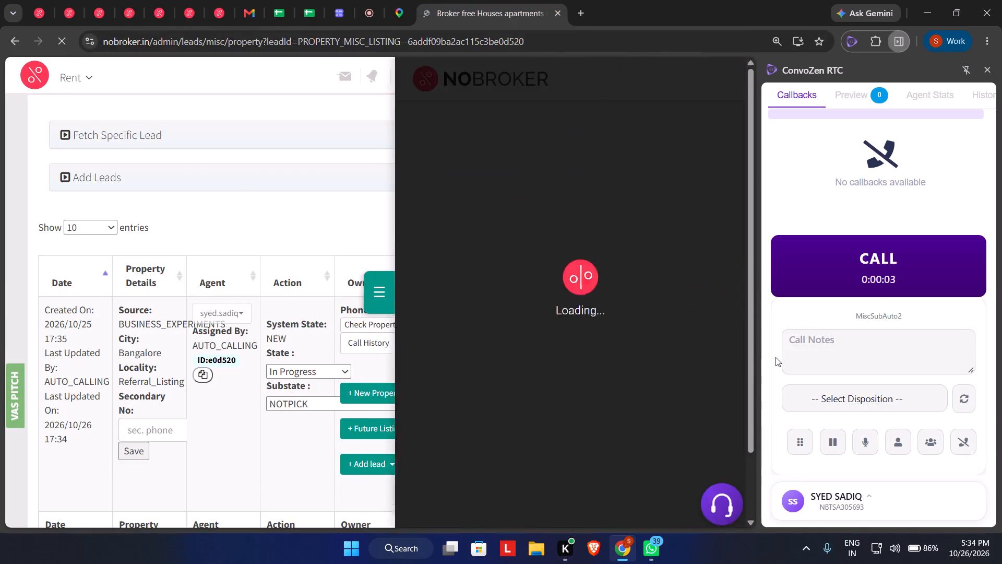
pyautogui.scroll(-4, 580, 345)
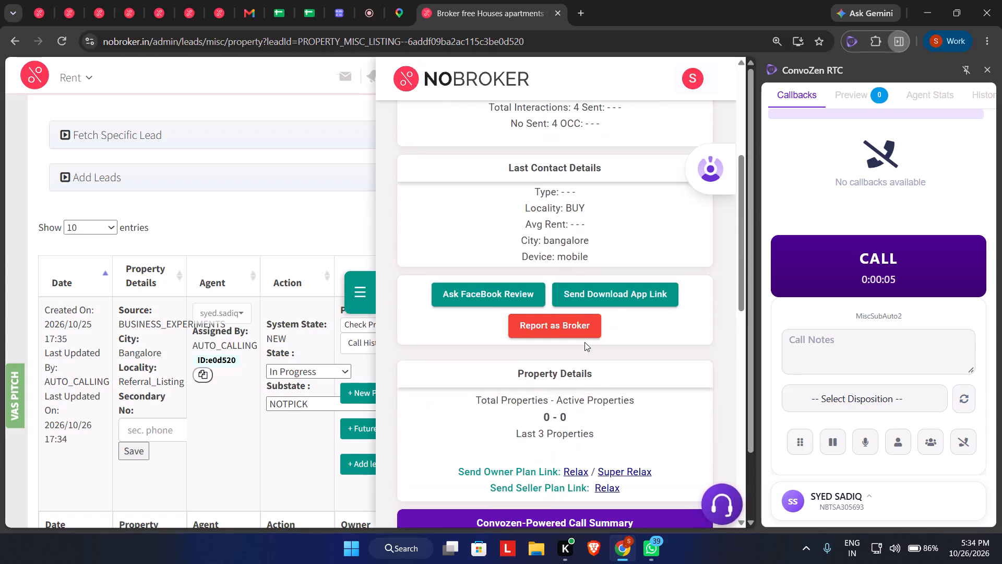
pyautogui.scroll(-3, 584, 342)
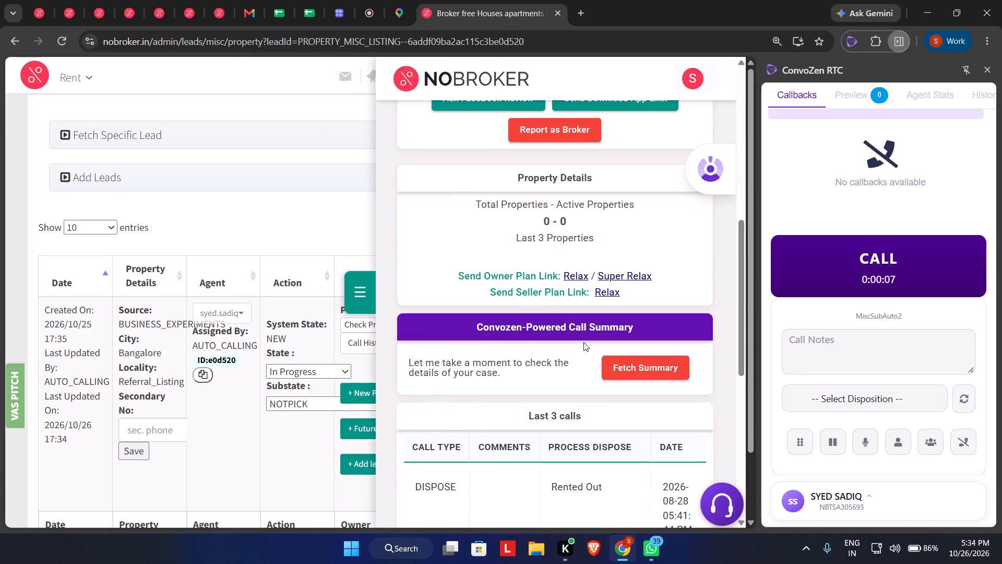
pyautogui.click(350, 326)
pyautogui.scroll(-19, 423, 342)
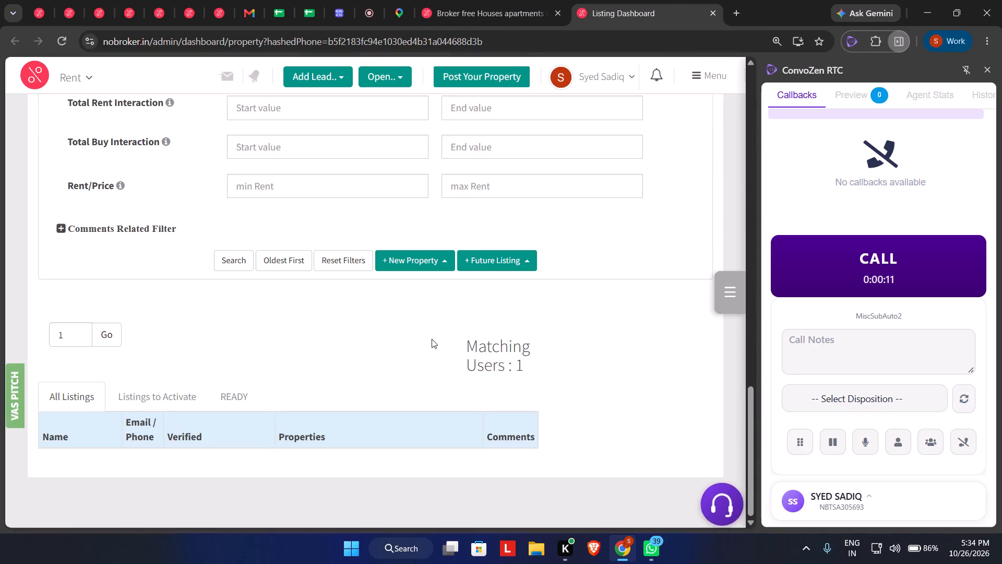
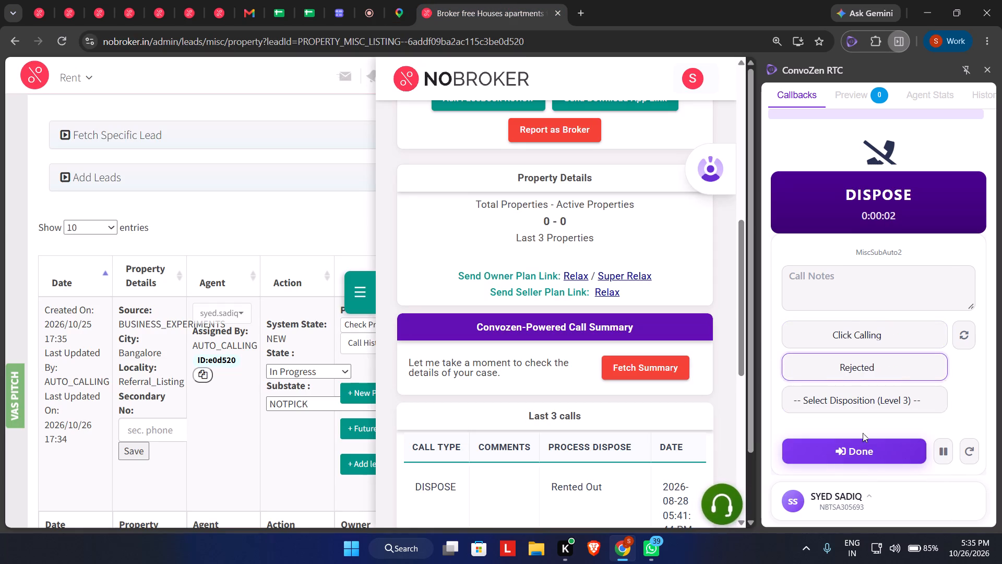
# Set the lead's state to Rejected with substate Rented Out, and dispose the call with the level 3 disposition Rented Out.
pyautogui.click(854, 397)
pyautogui.click(844, 354)
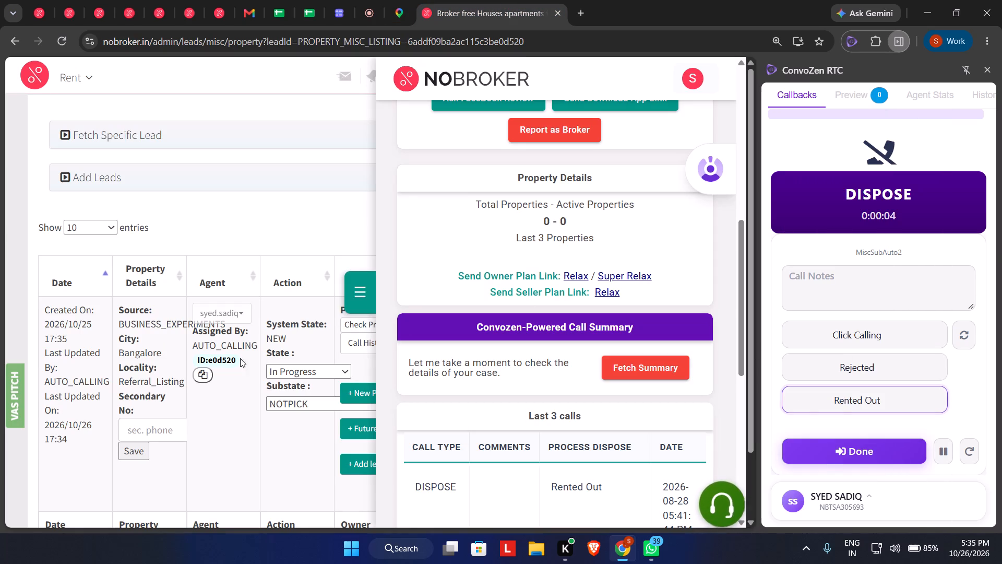
pyautogui.click(304, 368)
pyautogui.moveTo(304, 431); pyautogui.dragTo(306, 438)
pyautogui.click(309, 393)
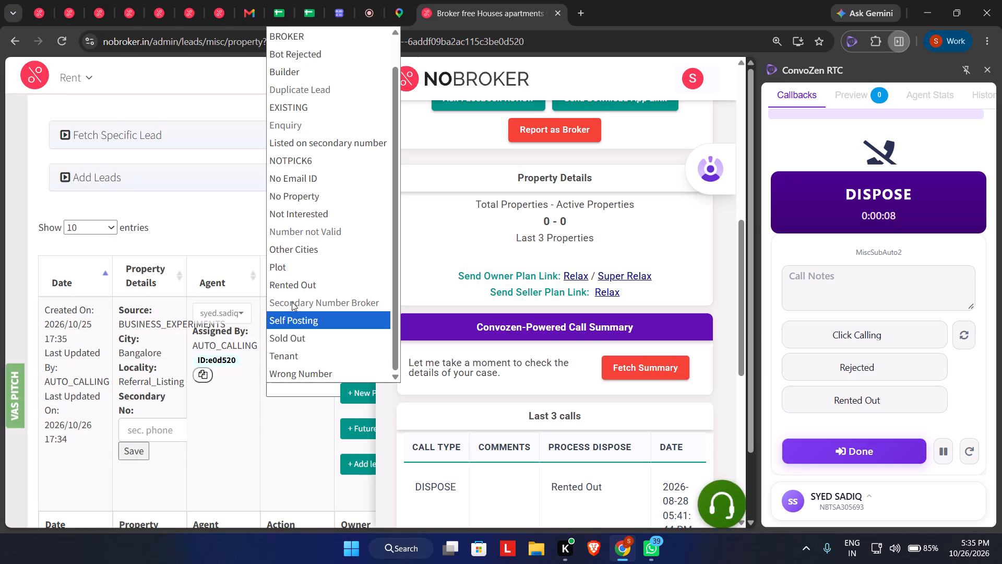
pyautogui.click(290, 287)
pyautogui.click(290, 481)
pyautogui.click(816, 455)
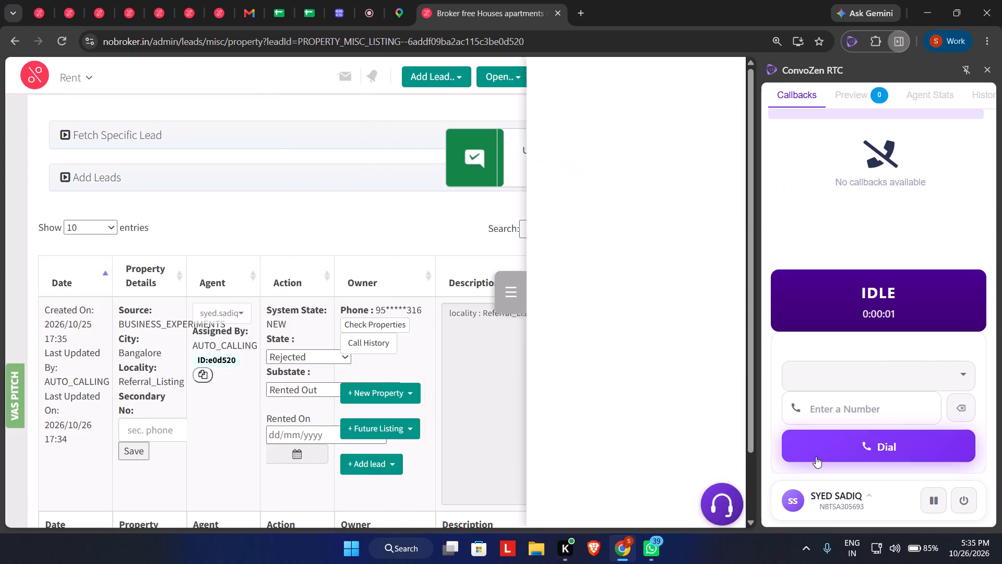
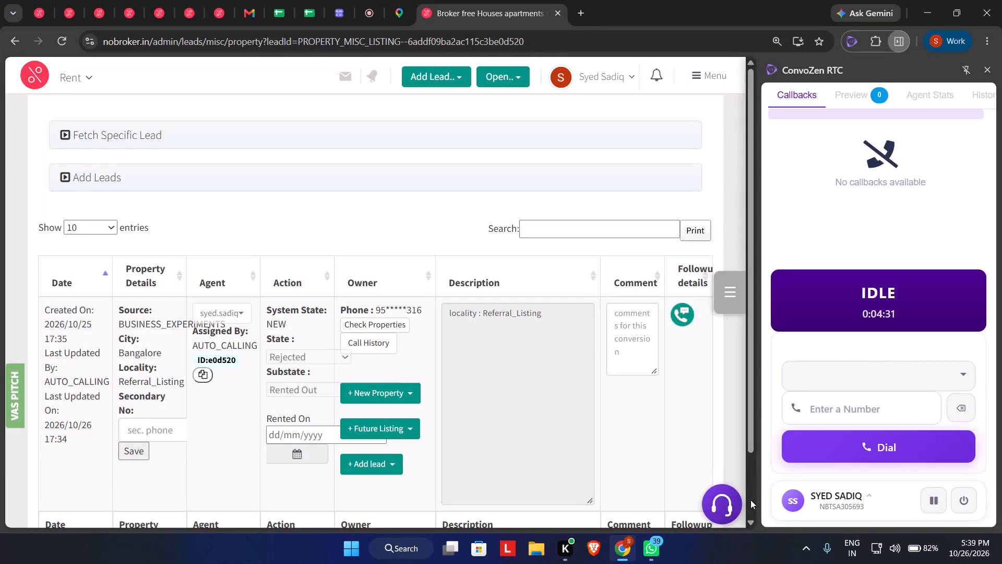
# Refresh the agent's idle session in ConvoZen RTC and reload the lead page to await the next call.
pyautogui.click(714, 502)
pyautogui.click(965, 512)
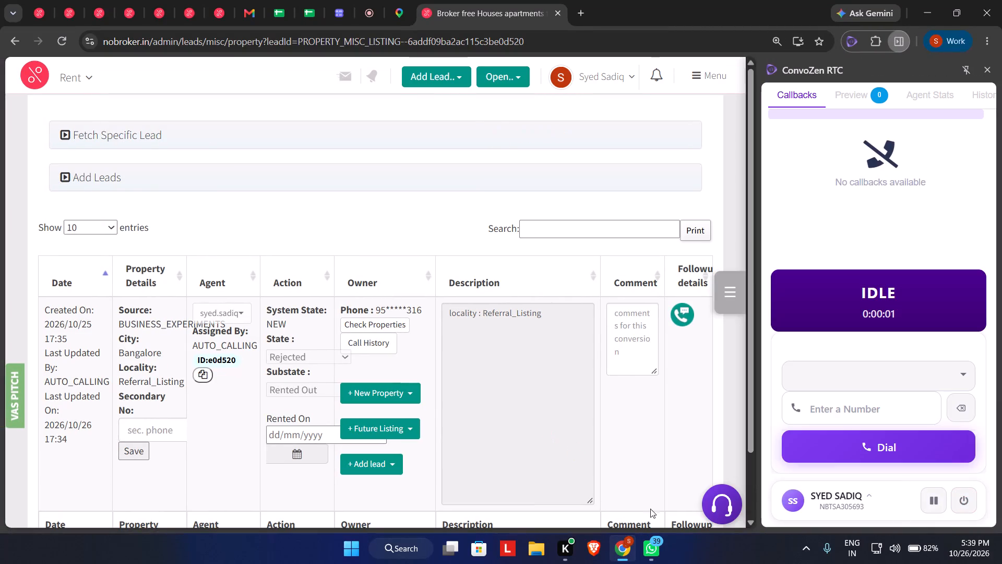
pyautogui.click(68, 49)
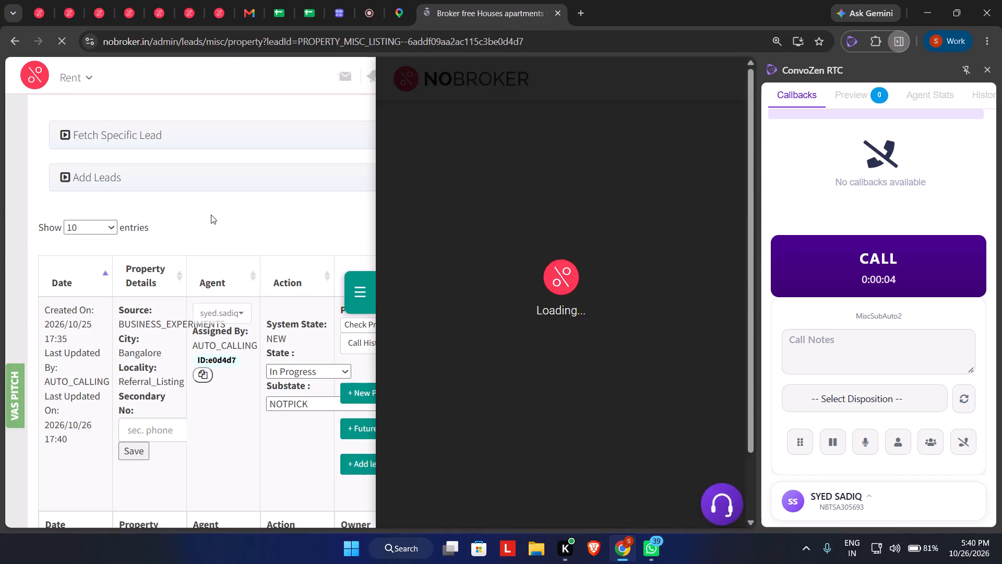
# Review the new lead's property details and last three calls, and check the owner's existing properties in the listing dashboard.
pyautogui.scroll(-7, 419, 308)
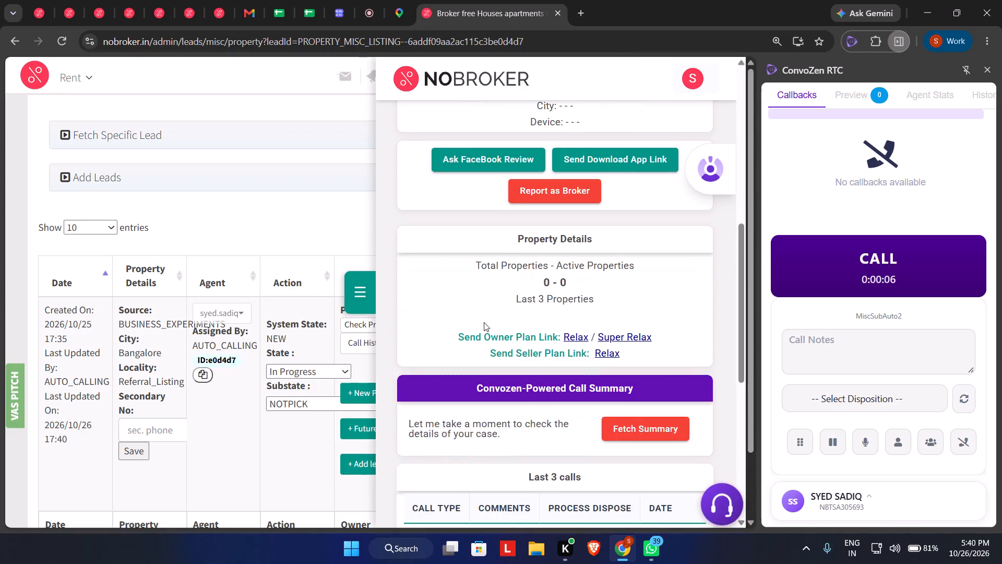
pyautogui.scroll(-3, 486, 324)
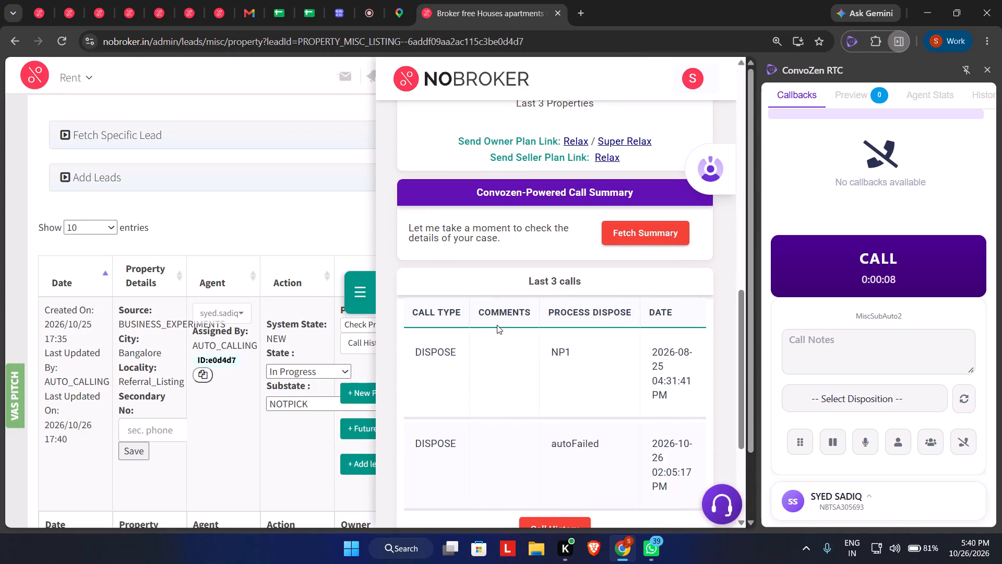
pyautogui.scroll(-1, 499, 321)
pyautogui.click(360, 322)
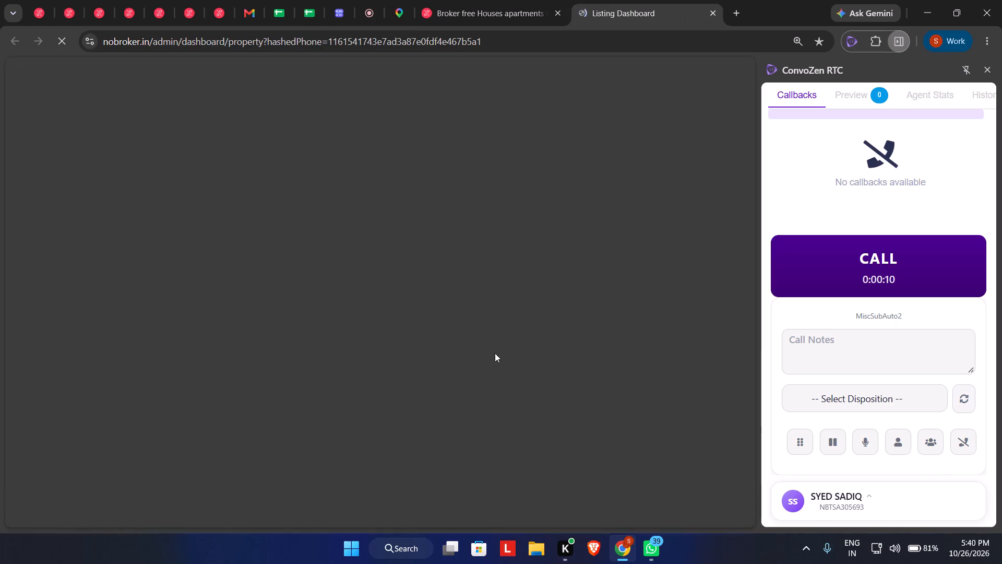
pyautogui.scroll(-20, 499, 356)
pyautogui.scroll(-6, 499, 356)
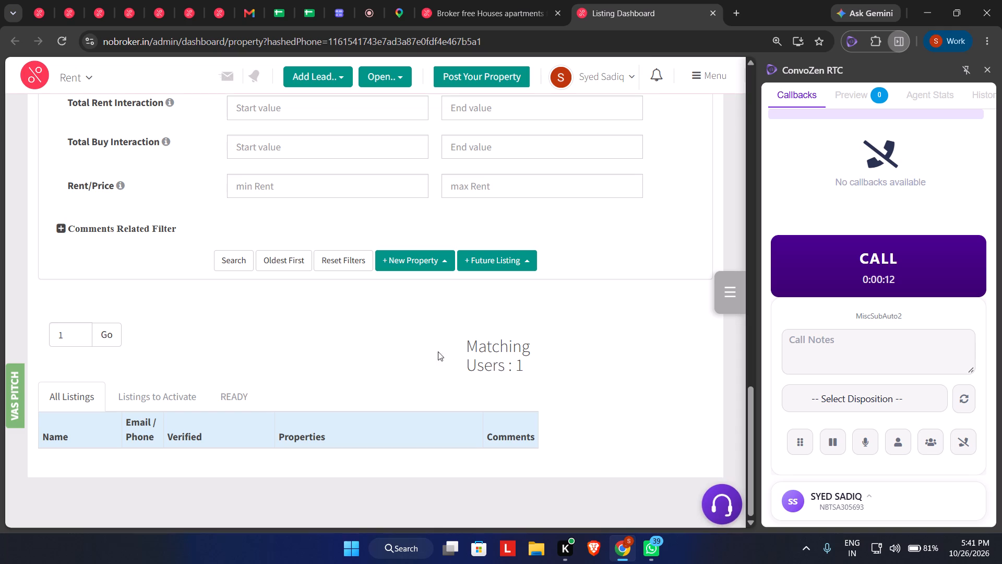
pyautogui.moveTo(710, 14); pyautogui.dragTo(715, 17)
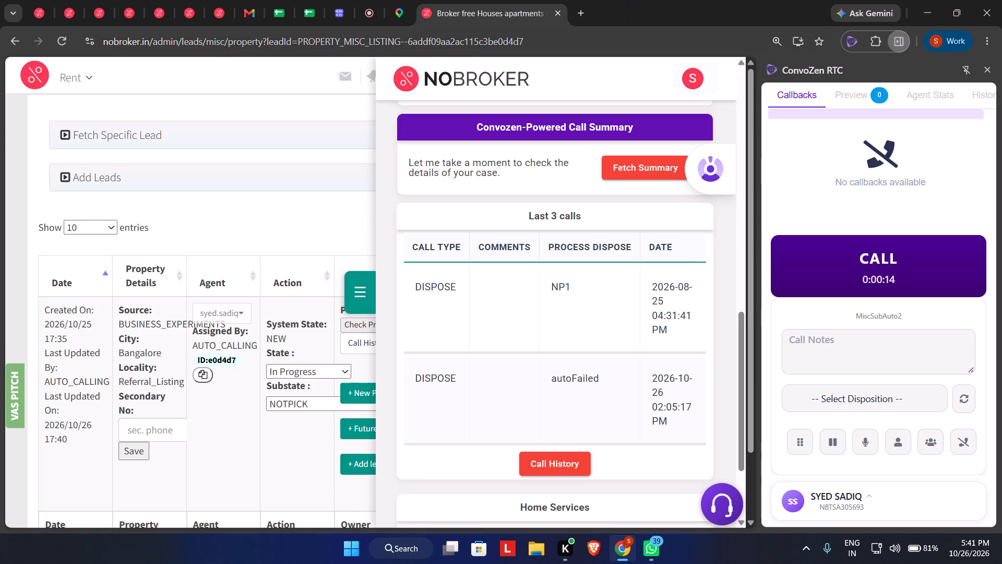
# Set the lead's state to Rejected with the substate Rented Out.
pyautogui.click(311, 372)
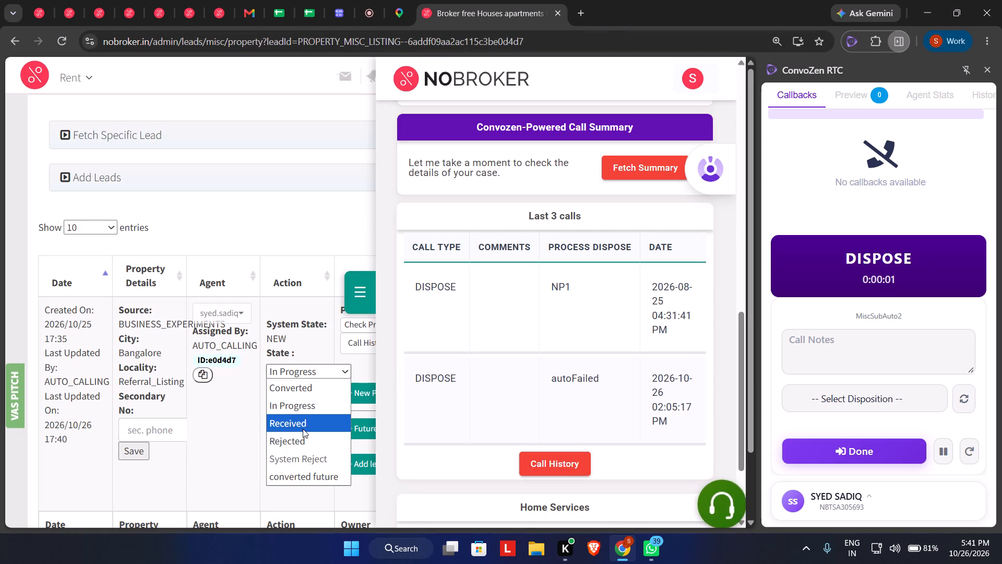
pyautogui.click(303, 441)
pyautogui.click(317, 387)
pyautogui.click(316, 301)
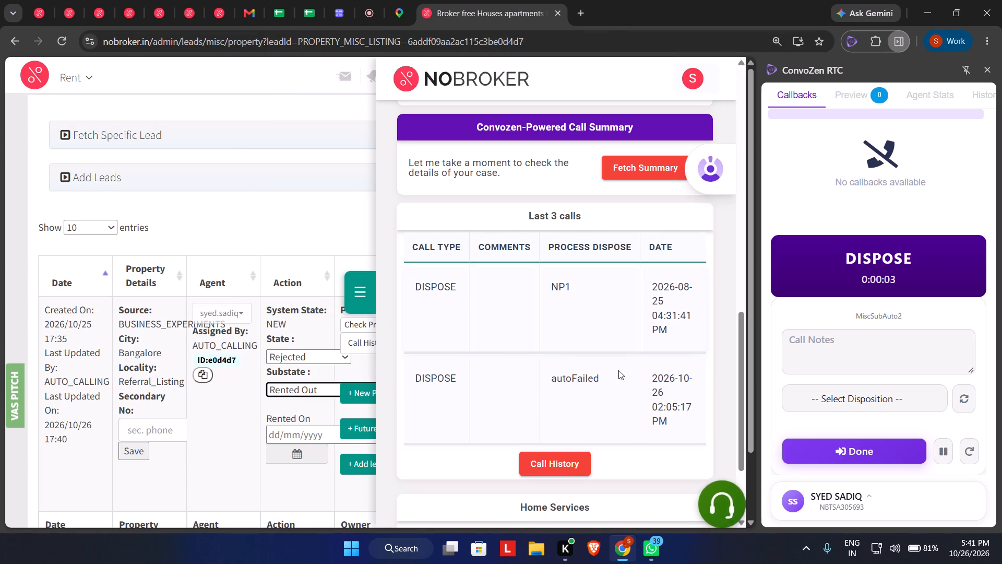
# Dispose the ended call in ConvoZen with the dispositions Click Calling, Rejected and Rented Out.
pyautogui.click(881, 392)
pyautogui.moveTo(857, 437); pyautogui.dragTo(857, 441)
pyautogui.click(840, 398)
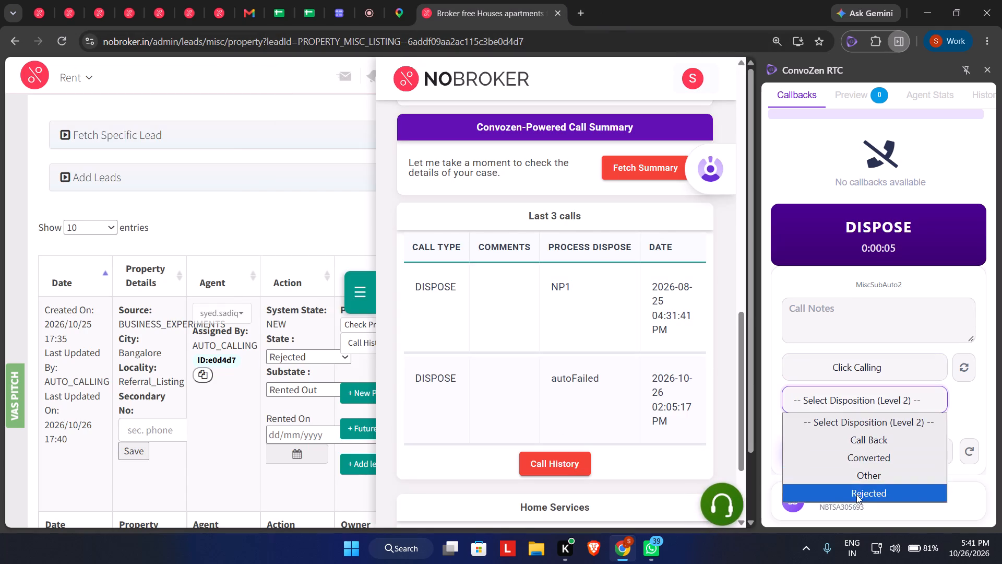
pyautogui.click(856, 495)
pyautogui.click(856, 403)
pyautogui.click(852, 359)
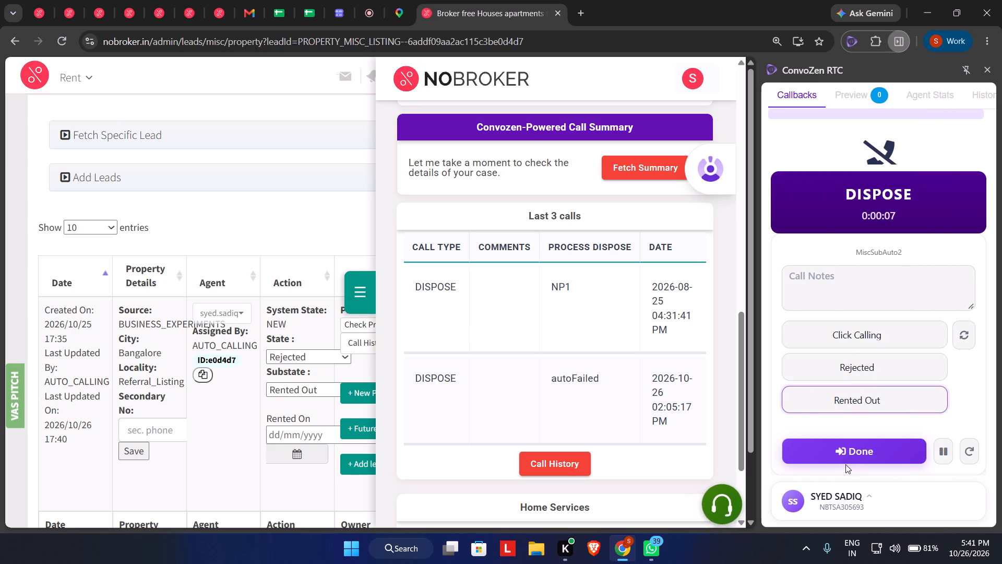
pyautogui.click(845, 464)
pyautogui.click(842, 456)
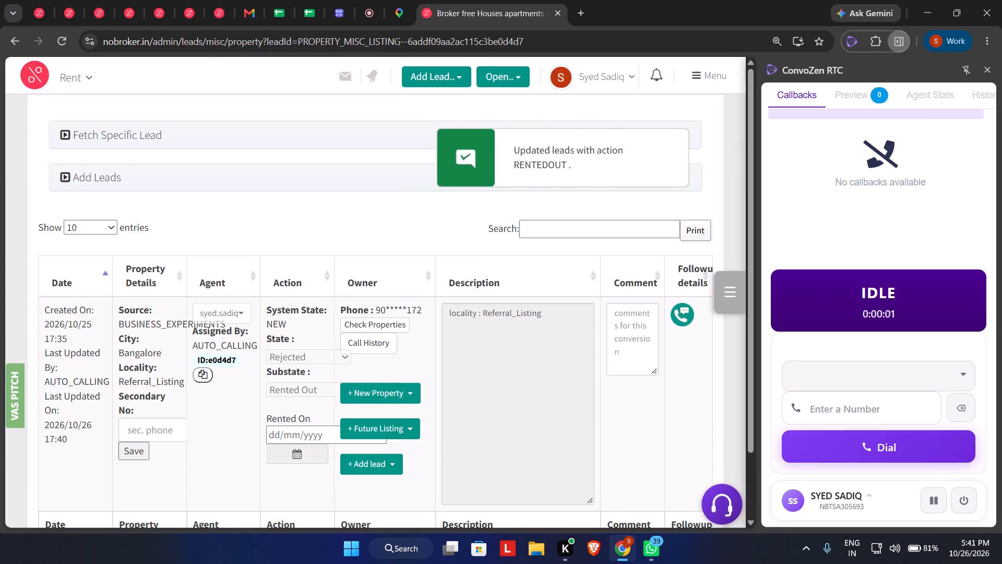
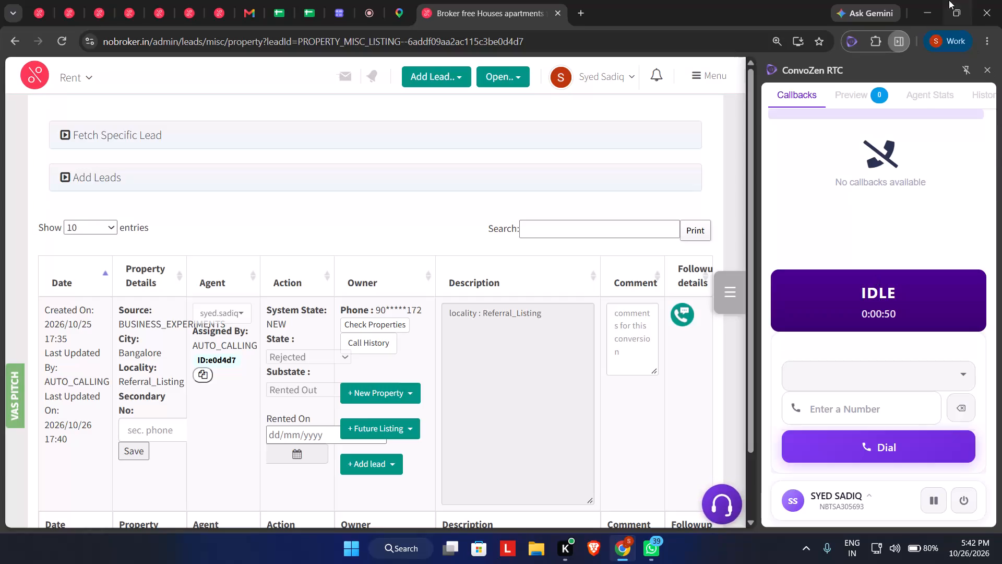
# Review the agent's call statistics and the time spent in each status in ConvoZen RTC.
pyautogui.click(944, 89)
pyautogui.scroll(-1, 852, 237)
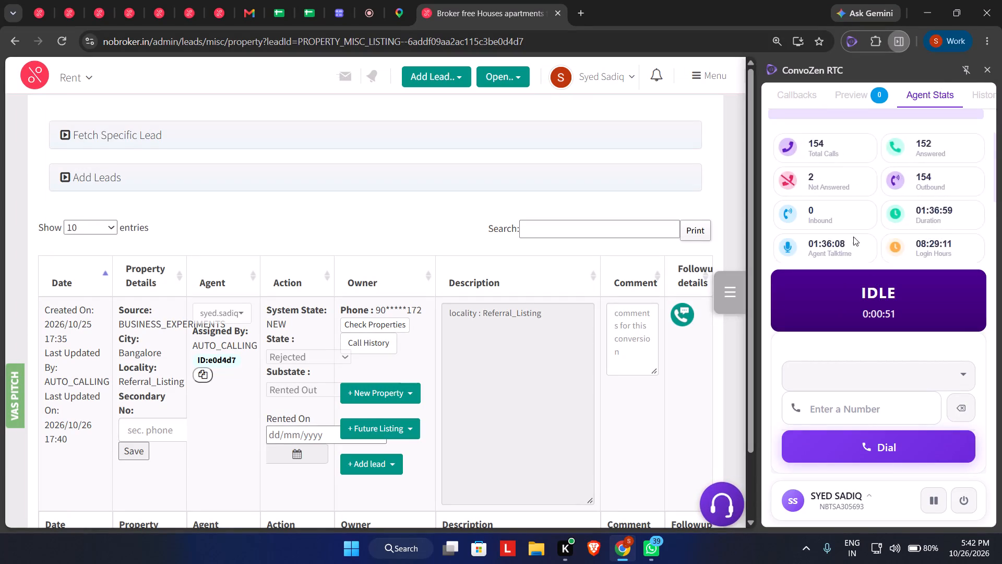
pyautogui.scroll(-3, 861, 229)
pyautogui.scroll(1, 862, 229)
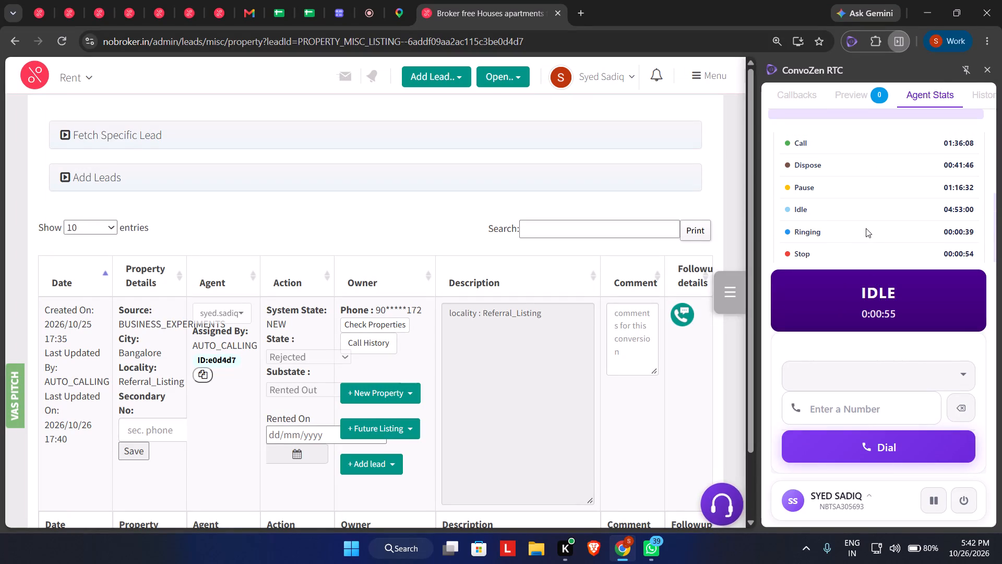
pyautogui.scroll(-1, 866, 228)
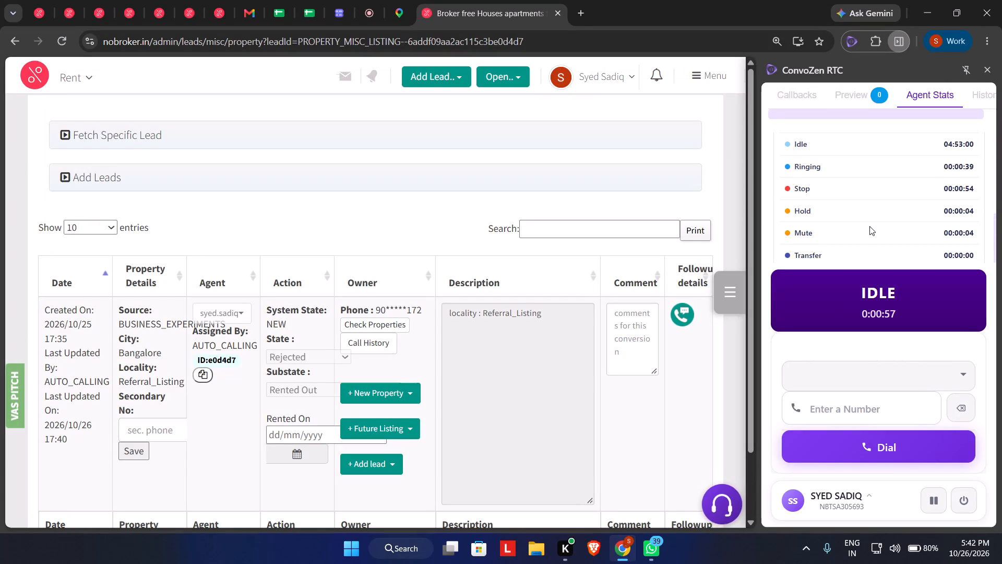
pyautogui.scroll(1, 870, 226)
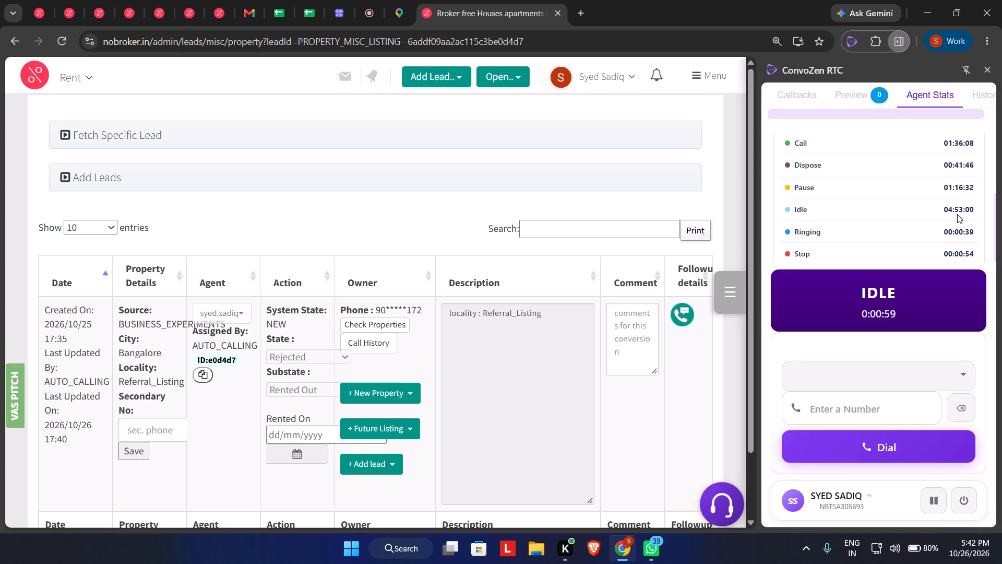
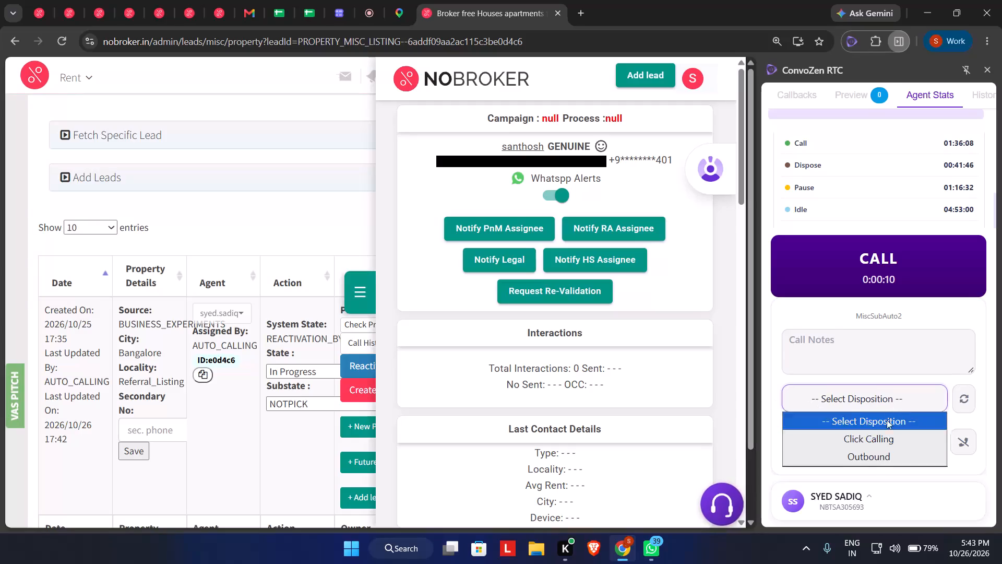
# Set the active call's disposition to Outbound, Not Picked, Voice Mail.
pyautogui.click(867, 439)
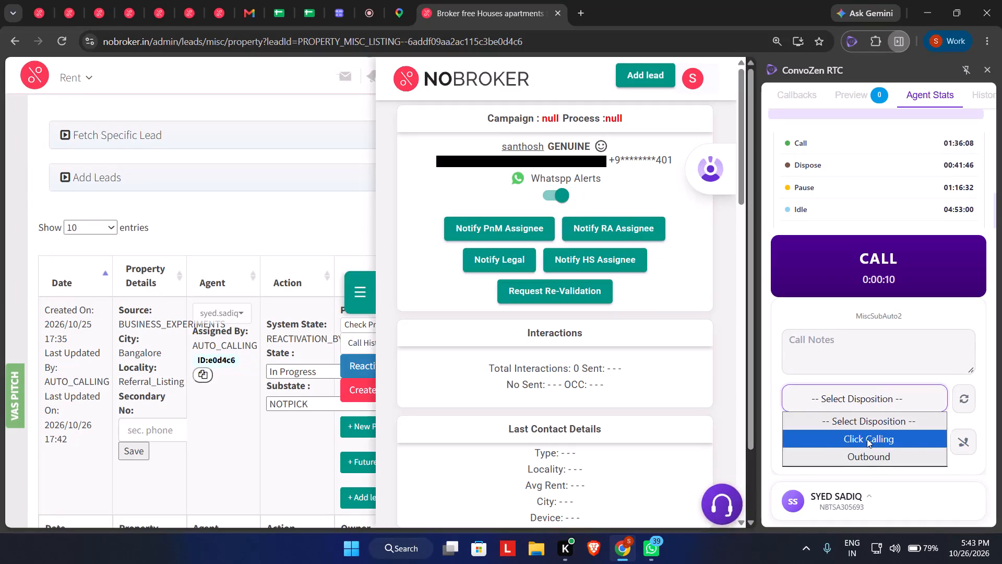
pyautogui.click(866, 397)
pyautogui.click(850, 345)
pyautogui.click(856, 373)
pyautogui.click(858, 426)
pyautogui.click(862, 389)
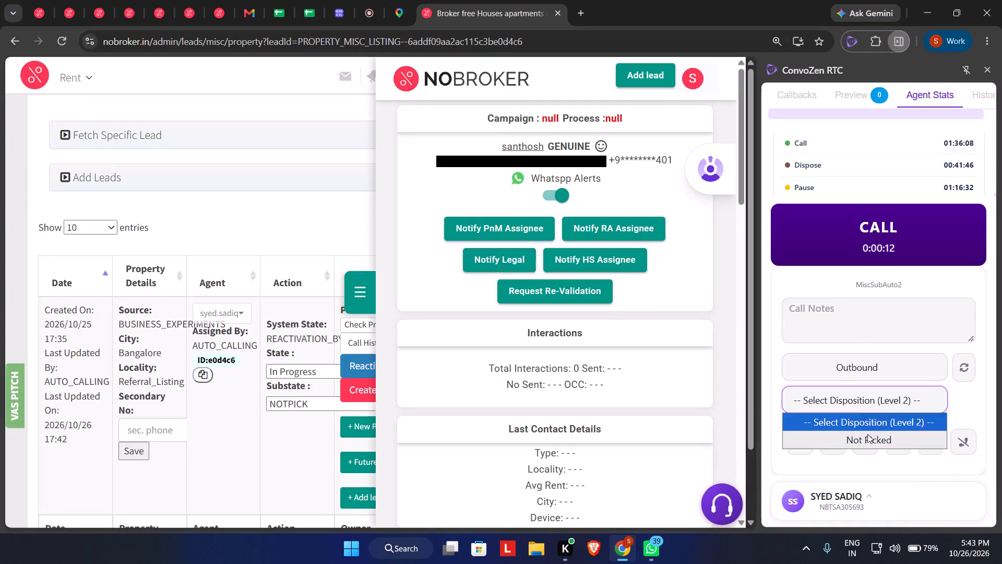
pyautogui.click(875, 439)
pyautogui.click(870, 389)
pyautogui.click(885, 495)
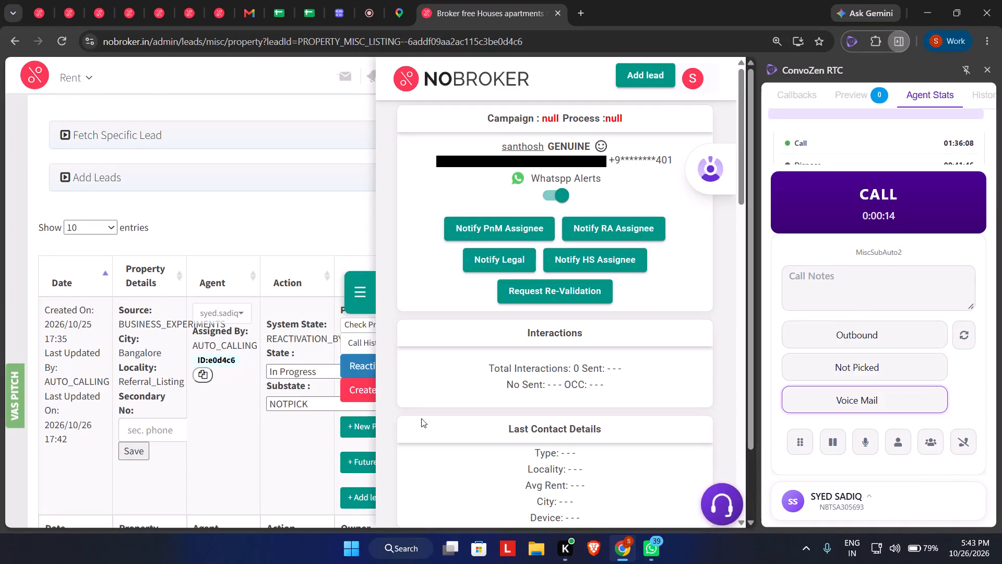
# Change the substate of the In Progress Bangalore Referral_Listing lead to NOTPICK2.
pyautogui.click(303, 405)
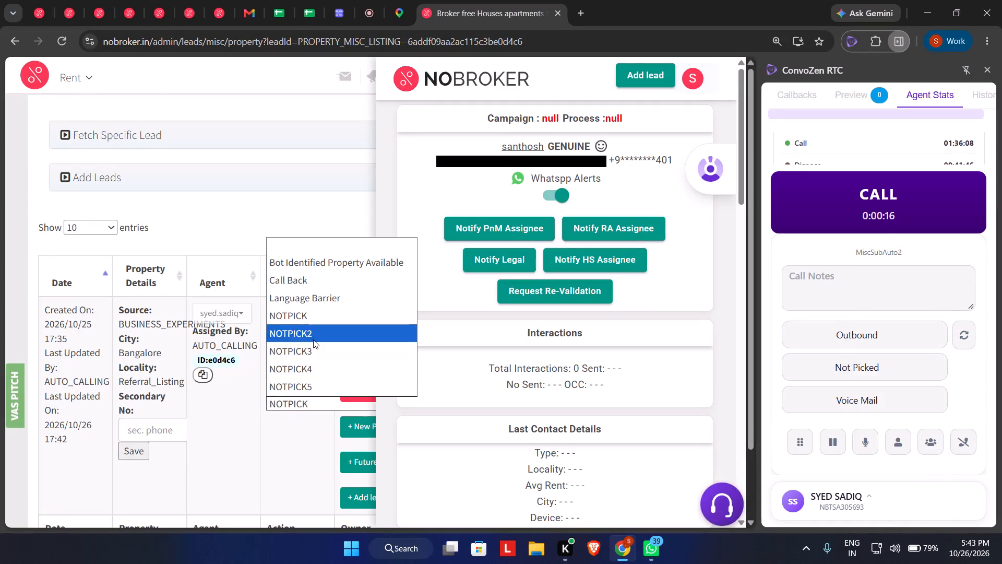
pyautogui.click(313, 339)
# End the call without choosing a pause reason and submit its disposition.
pyautogui.doubleClick(952, 444)
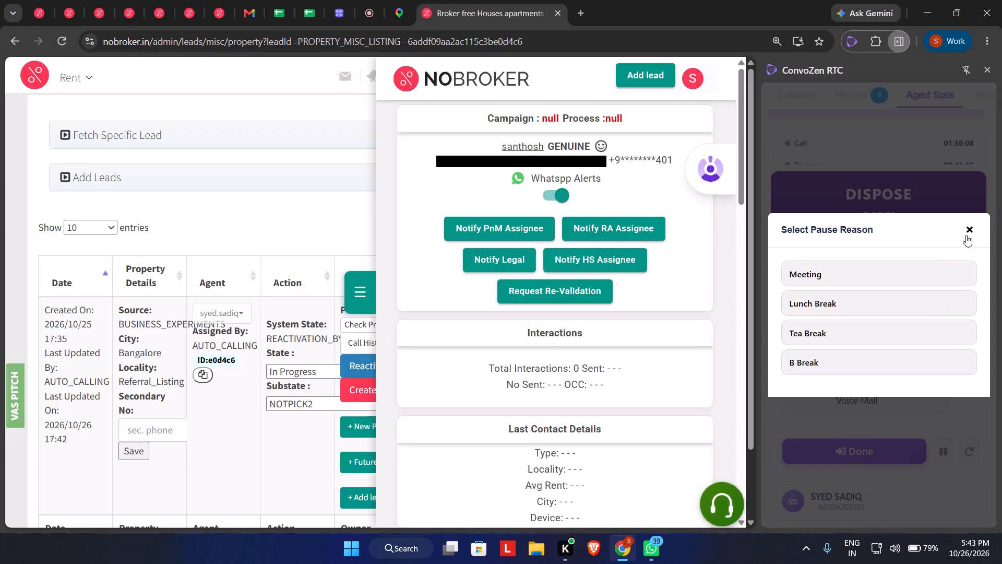
pyautogui.doubleClick(966, 235)
pyautogui.click(887, 445)
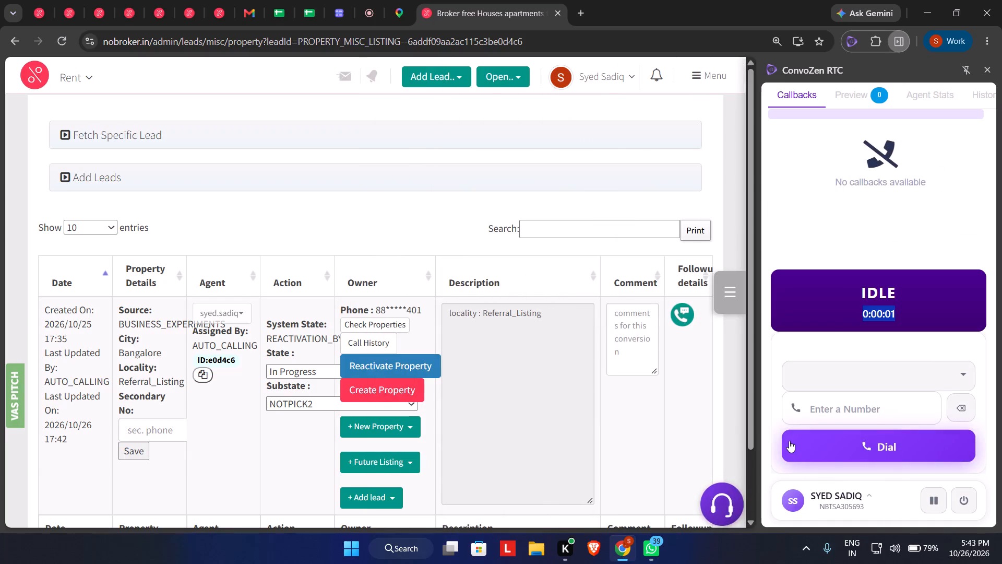
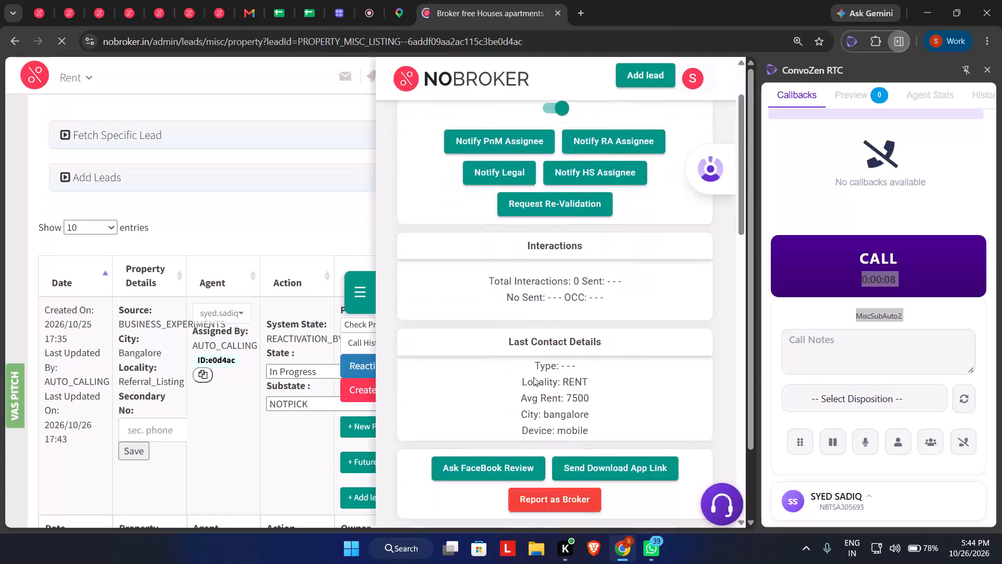
# Change the In Progress Bangalore Referral_Listing lead's state to Rejected with the substate Rented Out.
pyautogui.scroll(-4, 536, 408)
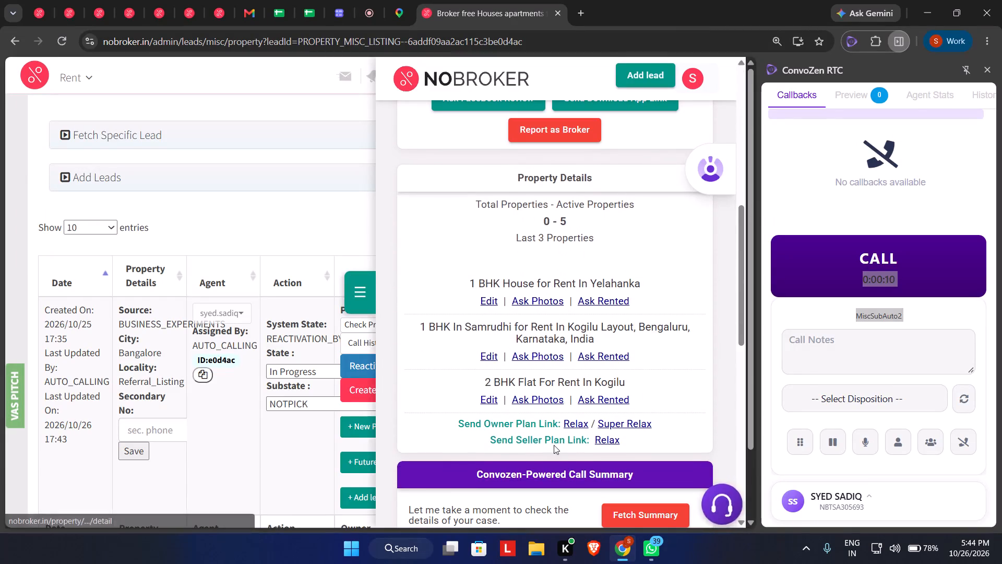
pyautogui.click(303, 369)
pyautogui.click(302, 432)
pyautogui.click(302, 389)
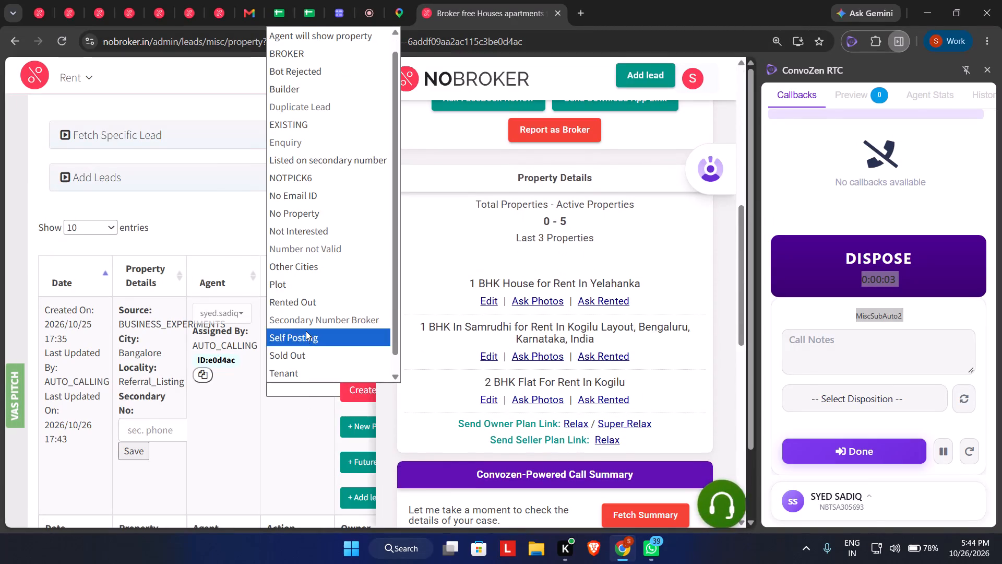
pyautogui.click(306, 302)
# Set the ended call's disposition to Click Calling, Rejected, Rented Out and submit it.
pyautogui.click(820, 407)
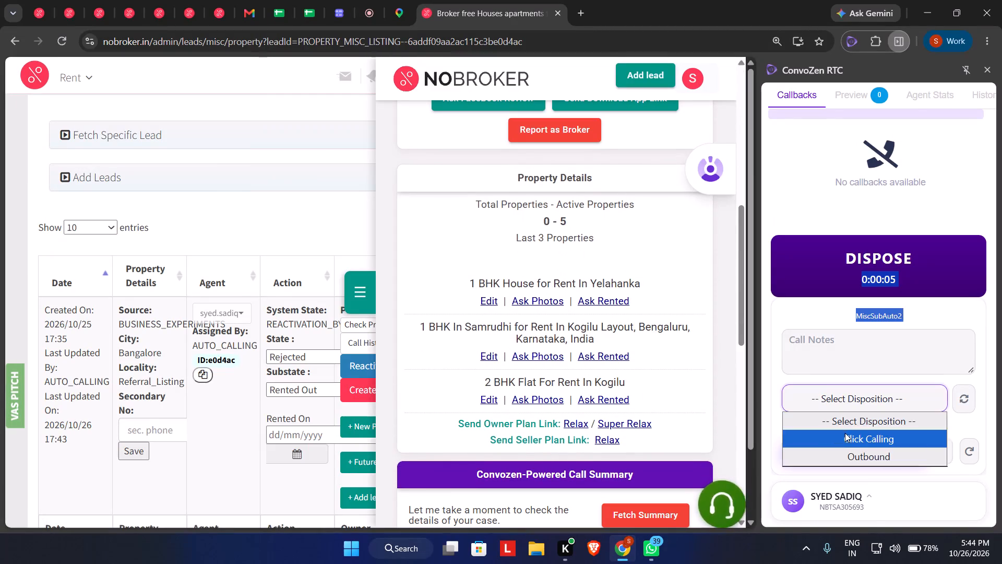
pyautogui.click(849, 456)
pyautogui.click(833, 410)
pyautogui.click(834, 374)
pyautogui.doubleClick(842, 409)
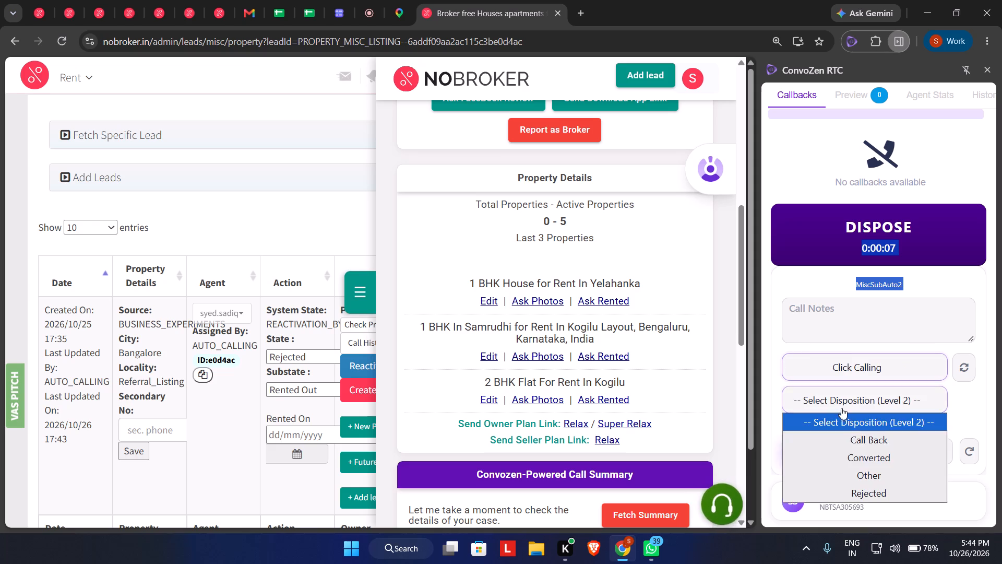
pyautogui.moveTo(868, 481); pyautogui.dragTo(870, 491)
pyautogui.click(834, 405)
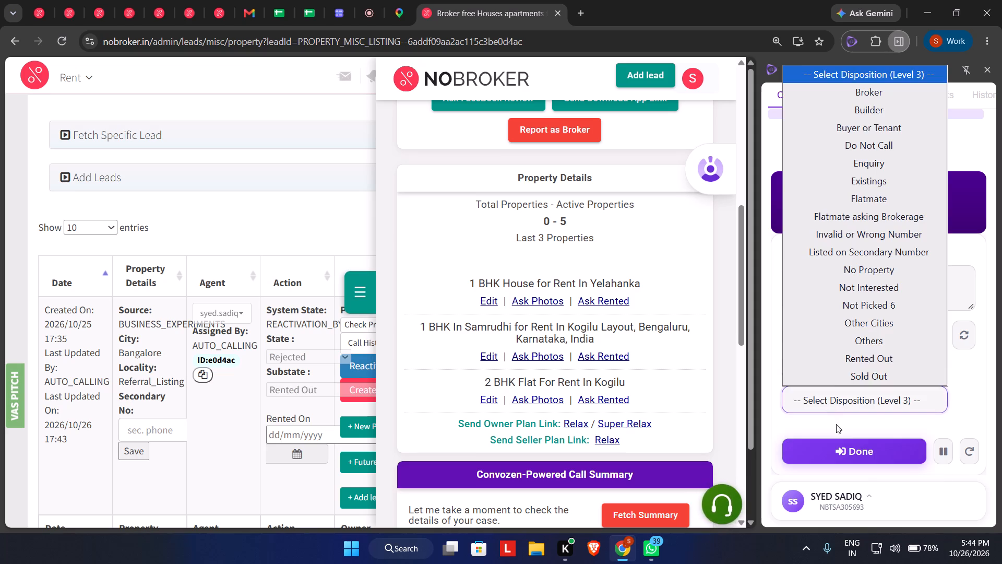
pyautogui.click(836, 360)
pyautogui.click(845, 444)
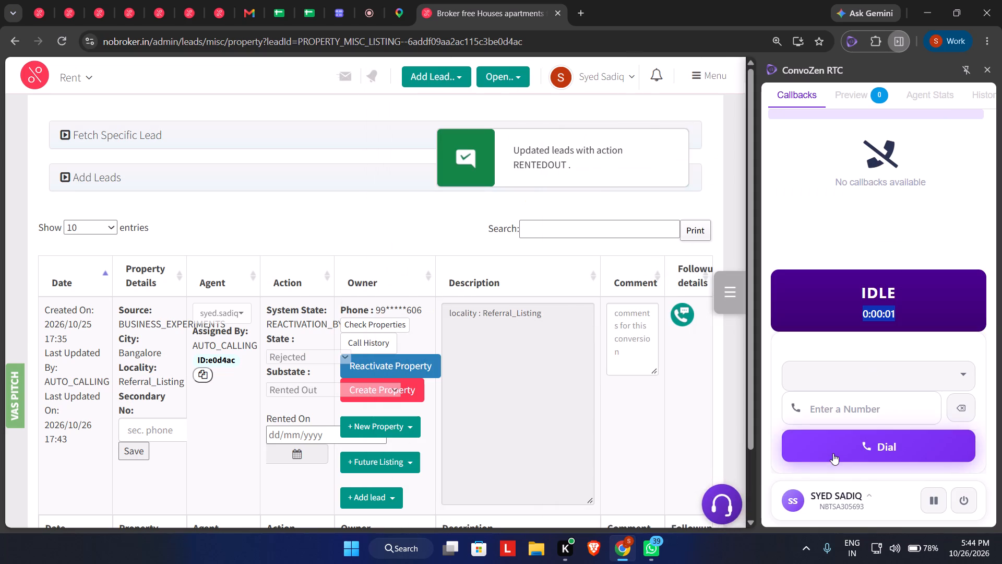
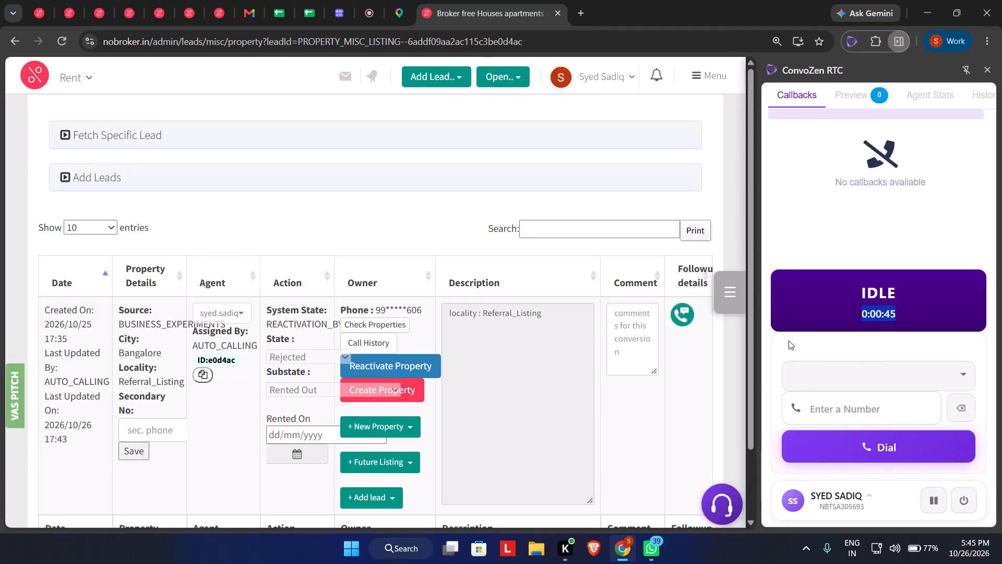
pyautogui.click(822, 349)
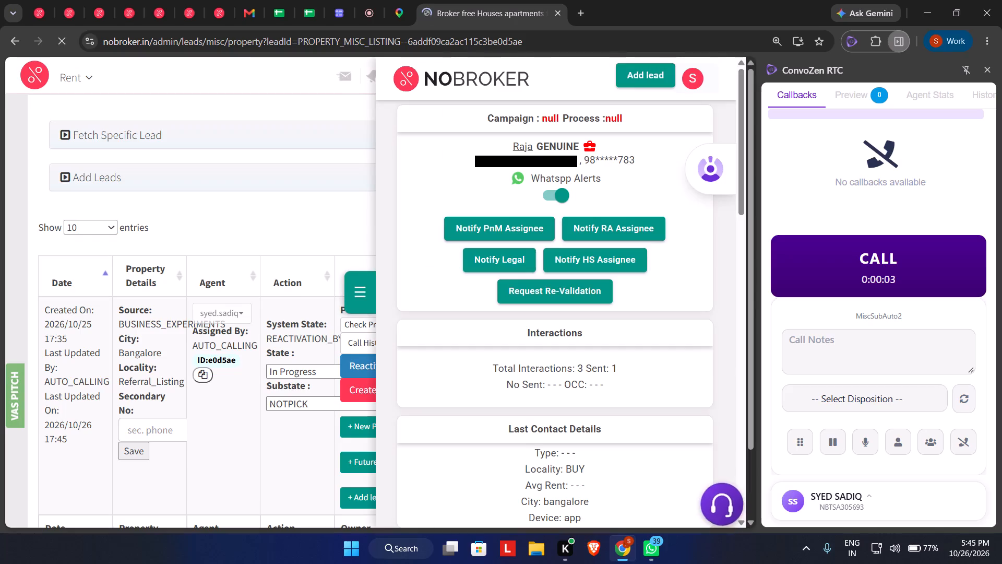
# Review the caller's property details and change the In Progress Referral_Listing lead's state to Rejected with the substate Rented Out.
pyautogui.scroll(-3, 563, 424)
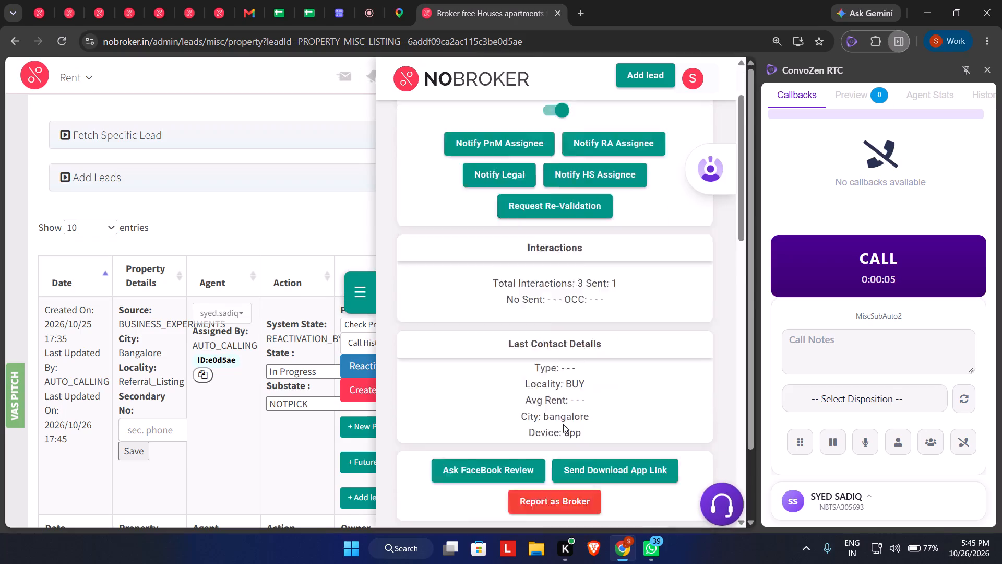
pyautogui.scroll(-2, 563, 424)
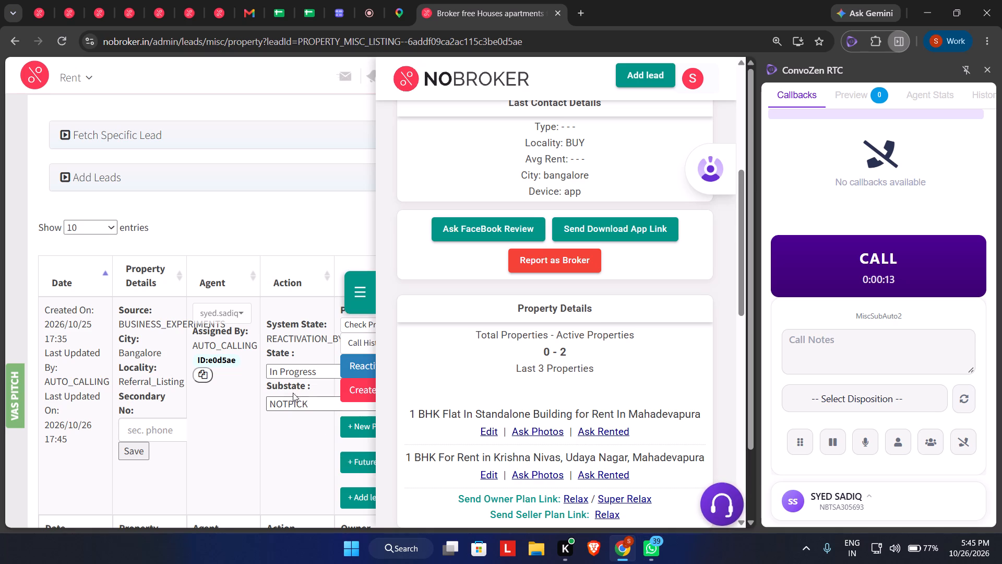
pyautogui.click(312, 373)
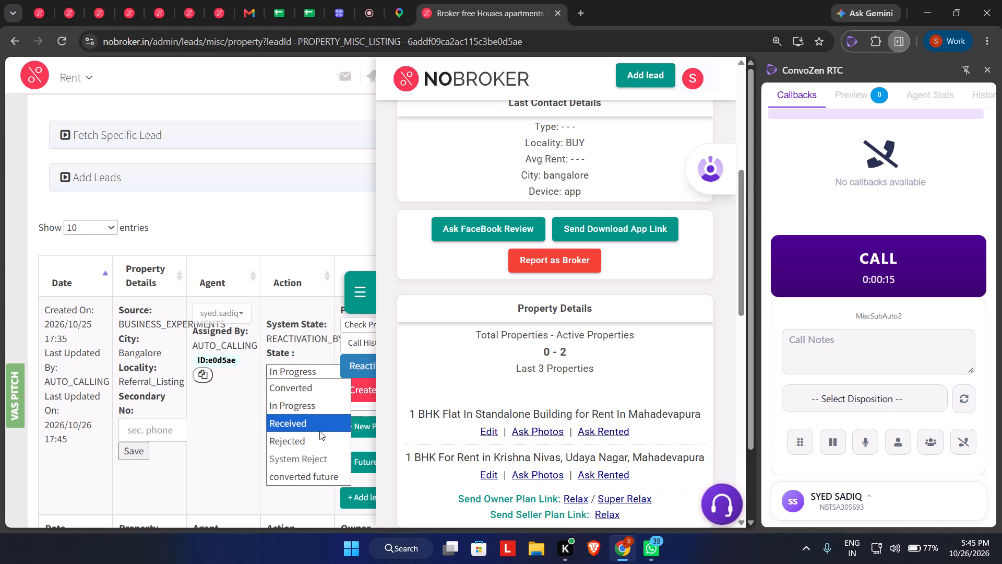
pyautogui.click(316, 434)
pyautogui.click(308, 390)
pyautogui.moveTo(308, 308); pyautogui.dragTo(306, 315)
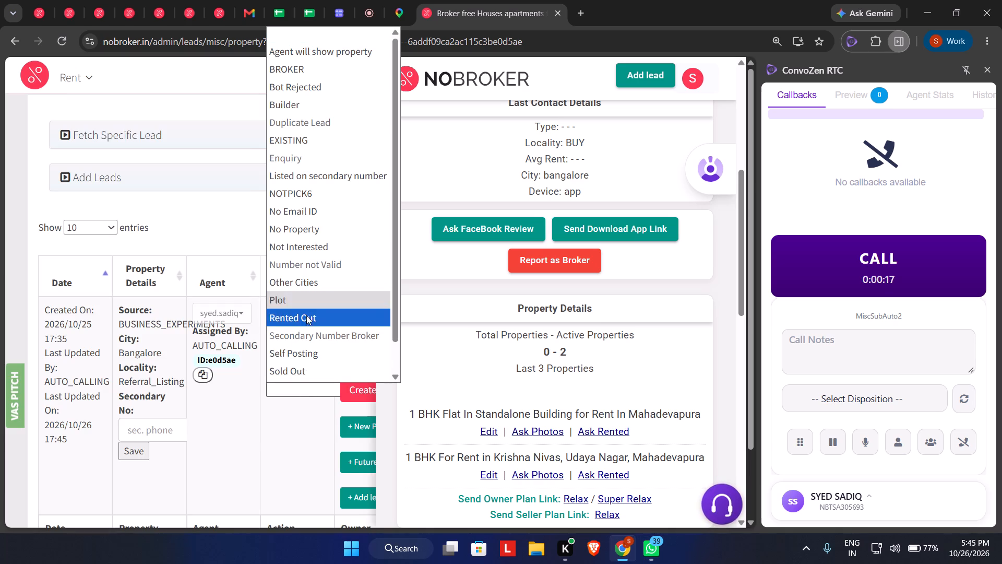
pyautogui.moveTo(306, 315); pyautogui.dragTo(306, 320)
# Fill in the call's three disposition levels, choosing Rented Out at level 3, and submit the disposition.
pyautogui.click(863, 392)
pyautogui.moveTo(889, 452); pyautogui.dragTo(884, 432)
pyautogui.click(885, 403)
pyautogui.click(884, 487)
pyautogui.click(855, 400)
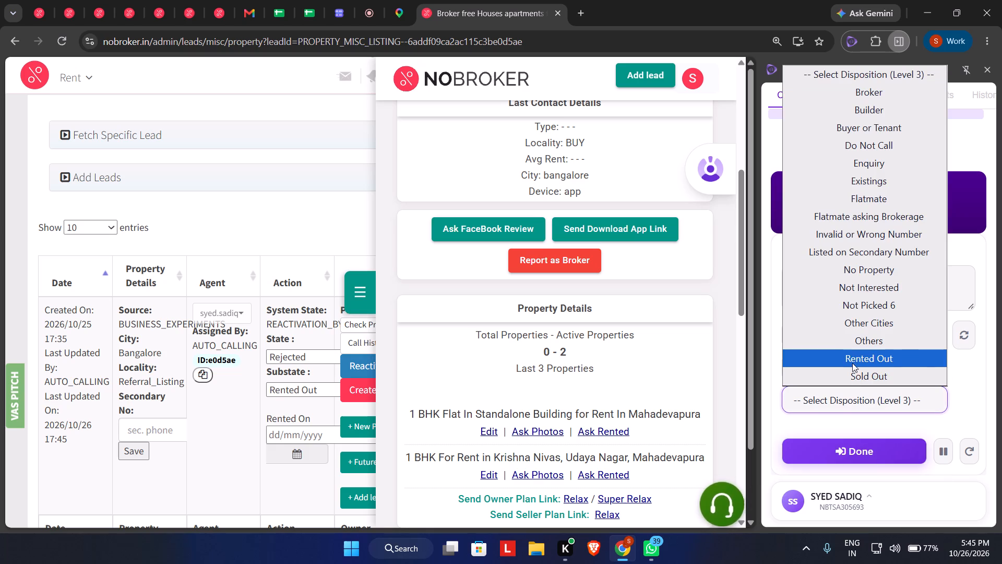
pyautogui.click(852, 363)
pyautogui.click(862, 446)
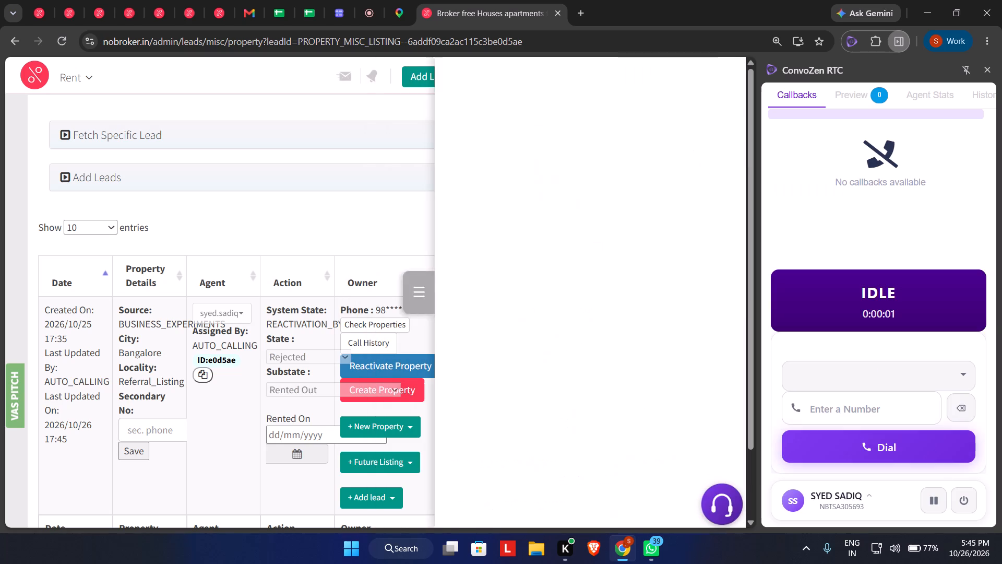
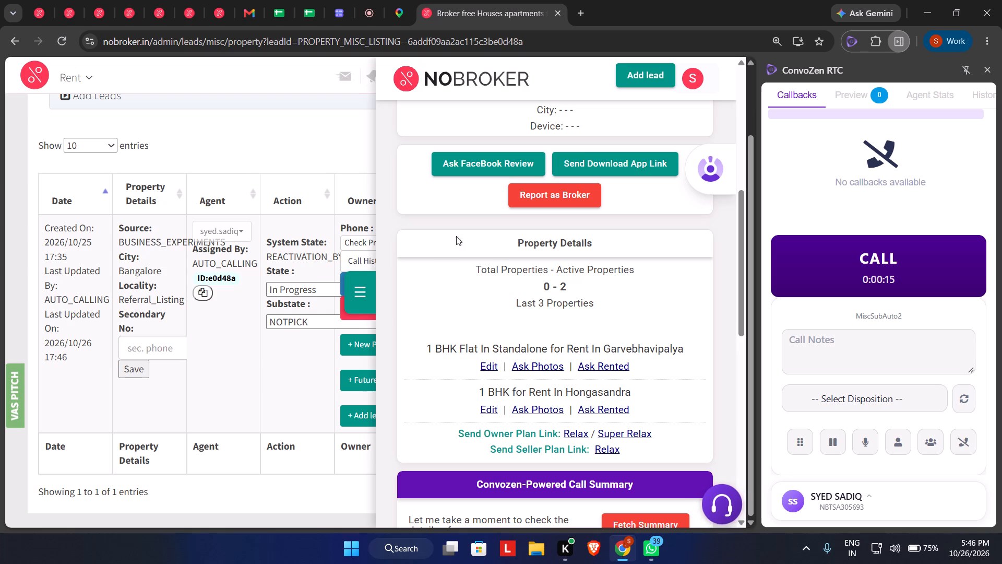
# Change the In Progress Referral_Listing lead's state to Rejected.
pyautogui.click(296, 287)
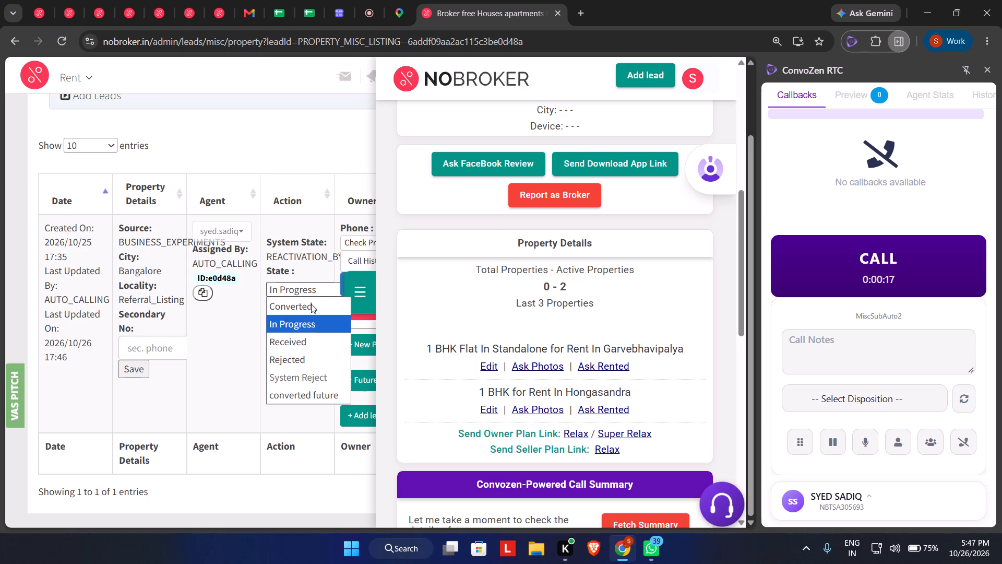
pyautogui.click(313, 358)
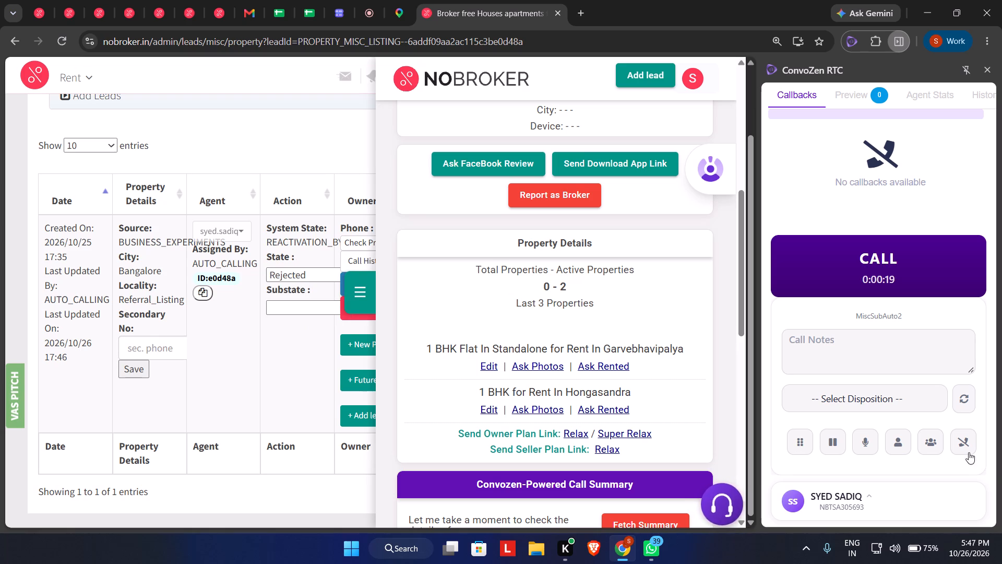
# End the call and set its three disposition levels to Click Calling, Rejected and Rented Out.
pyautogui.click(956, 447)
pyautogui.click(910, 411)
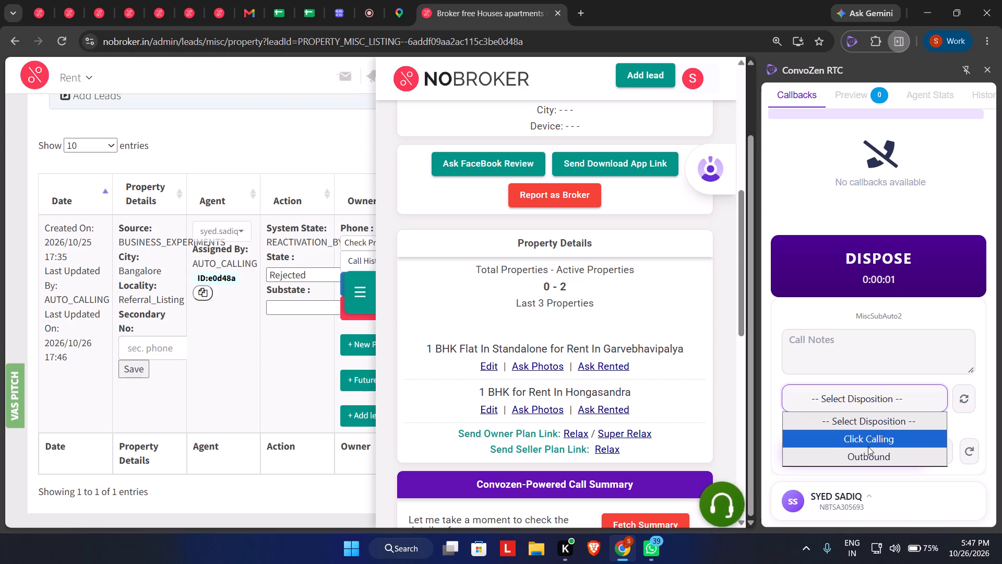
pyautogui.click(862, 437)
pyautogui.click(848, 410)
pyautogui.moveTo(877, 490); pyautogui.dragTo(873, 485)
pyautogui.click(862, 423)
pyautogui.click(866, 403)
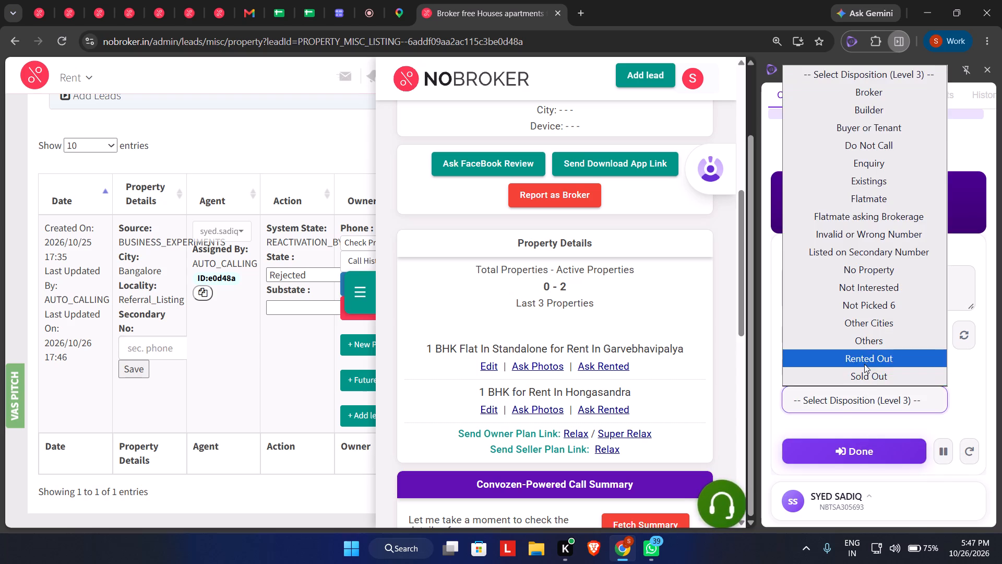
pyautogui.click(864, 364)
# Set the rejected lead's substate to Rented Out and submit the call's disposition.
pyautogui.click(299, 303)
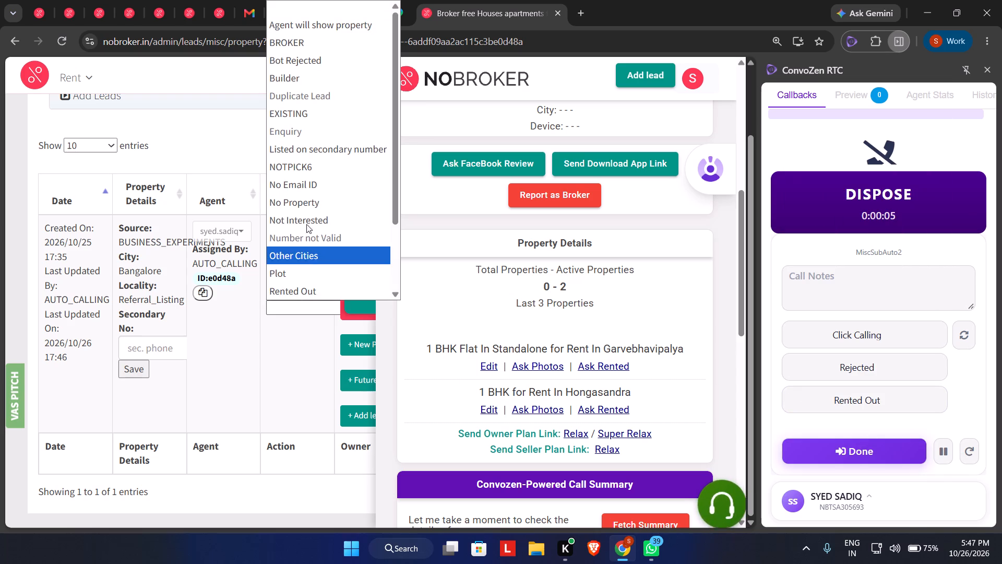
pyautogui.click(313, 289)
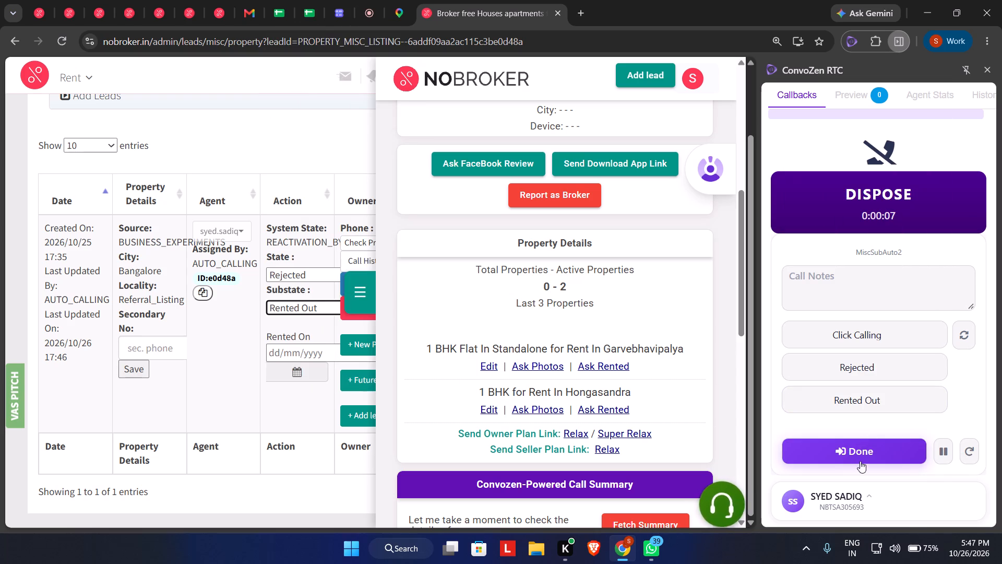
pyautogui.click(842, 447)
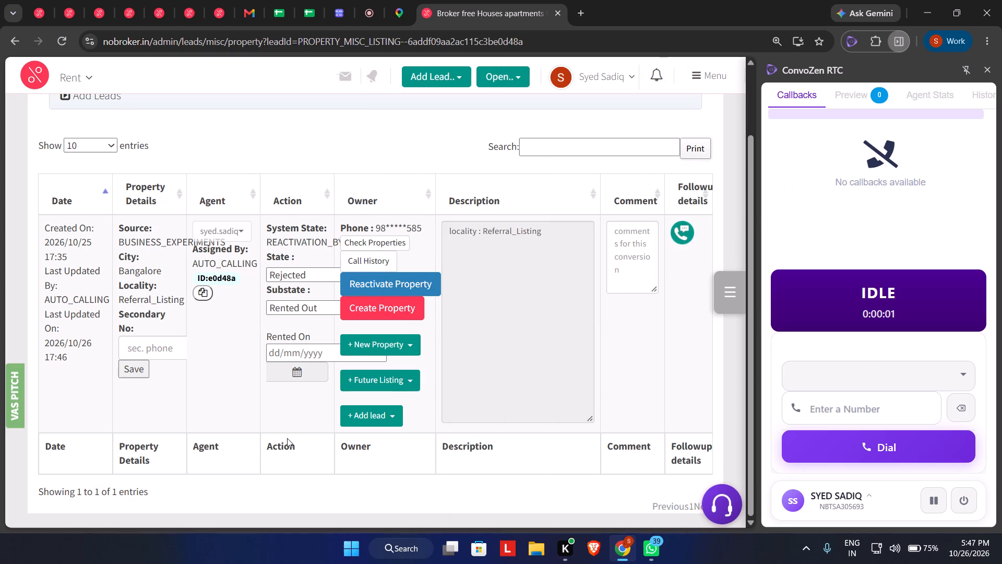
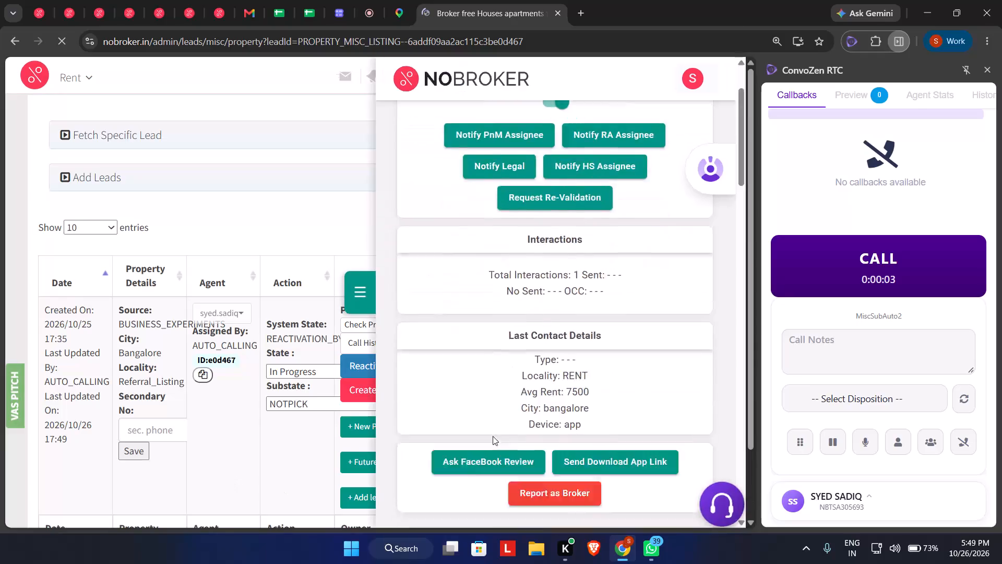
# Set the In Progress Referral_Listing lead's state to Rejected and its substate to Rented Out.
pyautogui.scroll(-4, 502, 432)
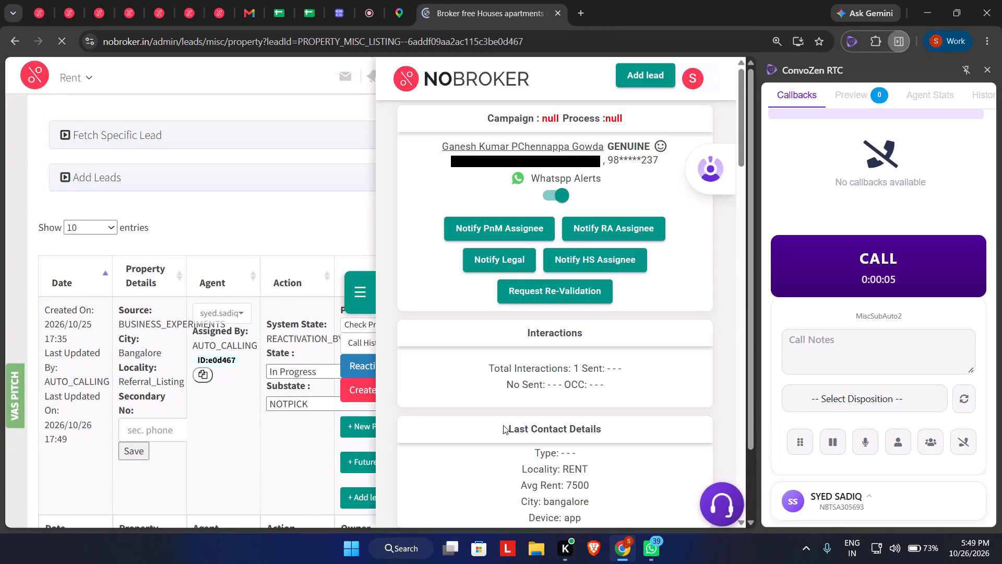
pyautogui.scroll(4, 503, 425)
pyautogui.scroll(-6, 506, 423)
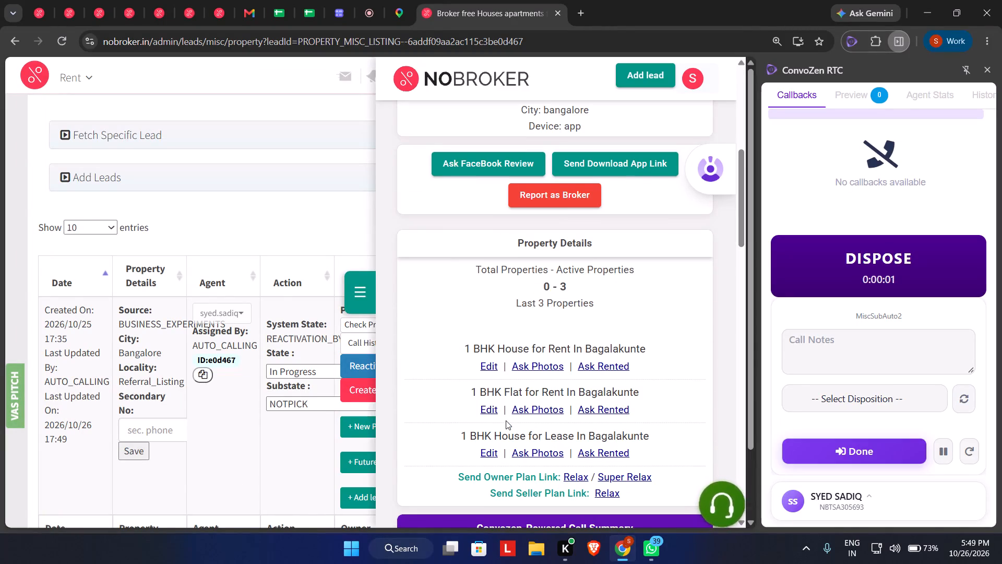
pyautogui.click(299, 371)
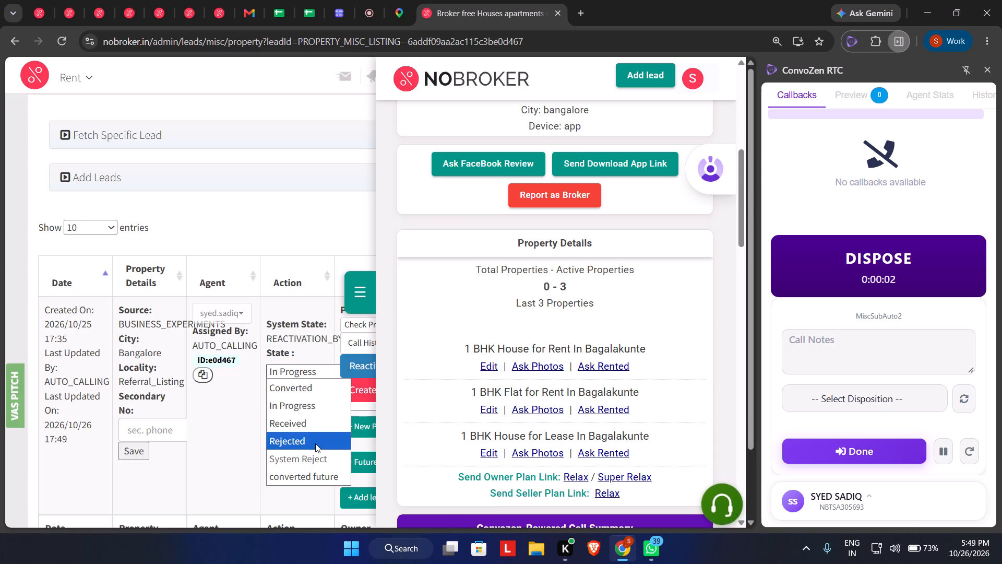
pyautogui.click(315, 442)
pyautogui.click(299, 384)
pyautogui.click(319, 299)
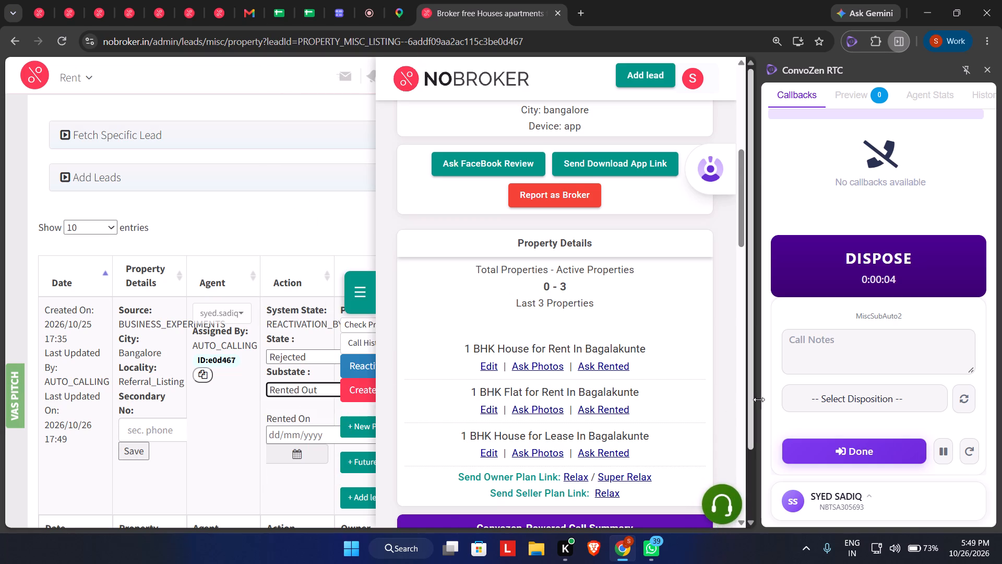
# Dispose the ended call with the levels Click Calling, Rejected and Rented Out, and submit the disposition.
pyautogui.click(814, 399)
pyautogui.click(828, 443)
pyautogui.click(822, 412)
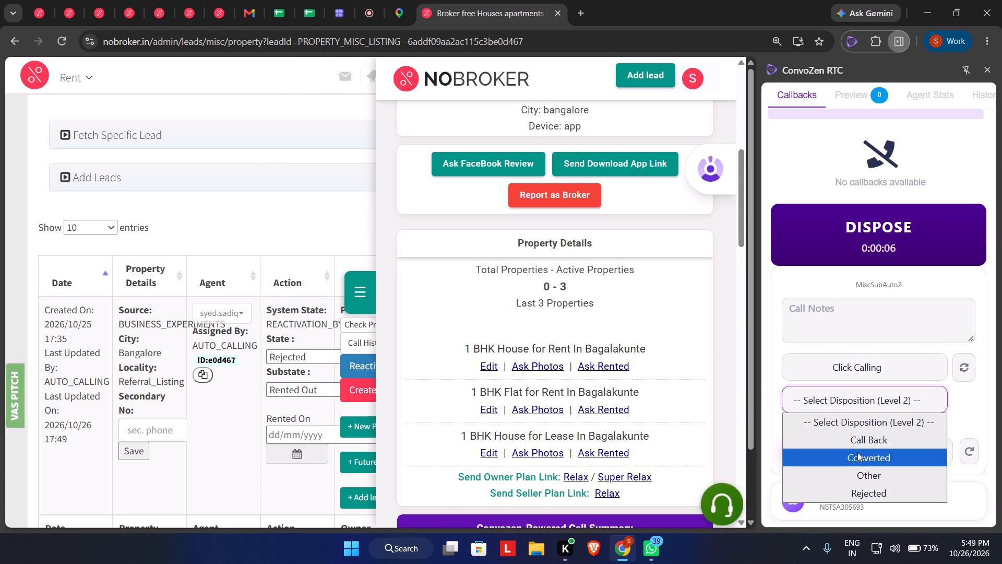
pyautogui.click(865, 498)
pyautogui.click(853, 408)
pyautogui.click(862, 366)
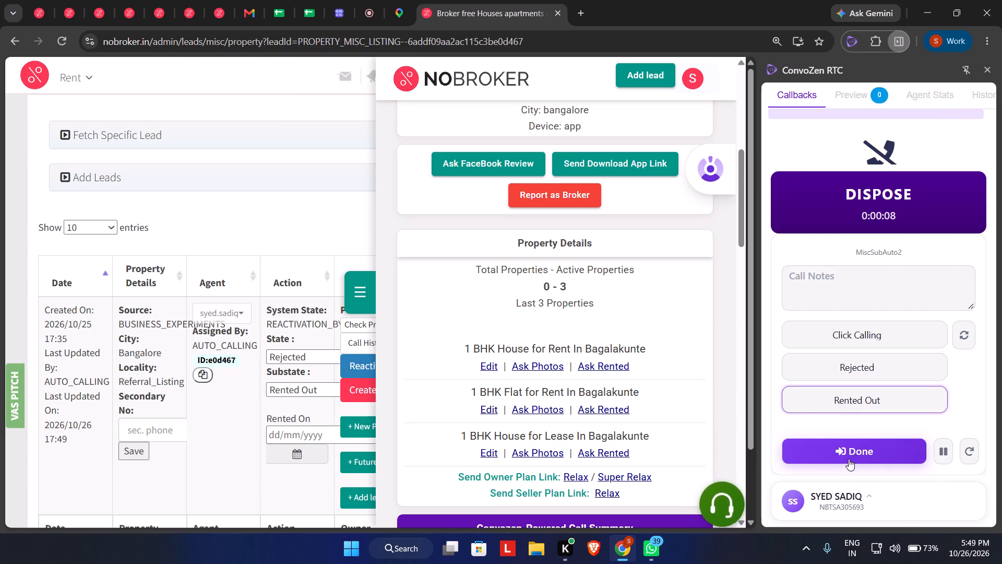
pyautogui.click(849, 458)
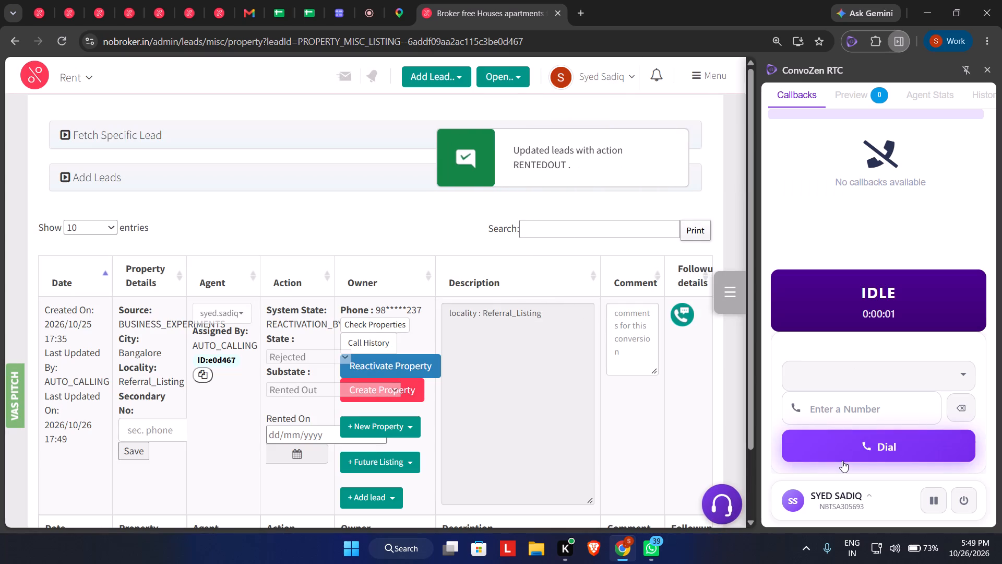
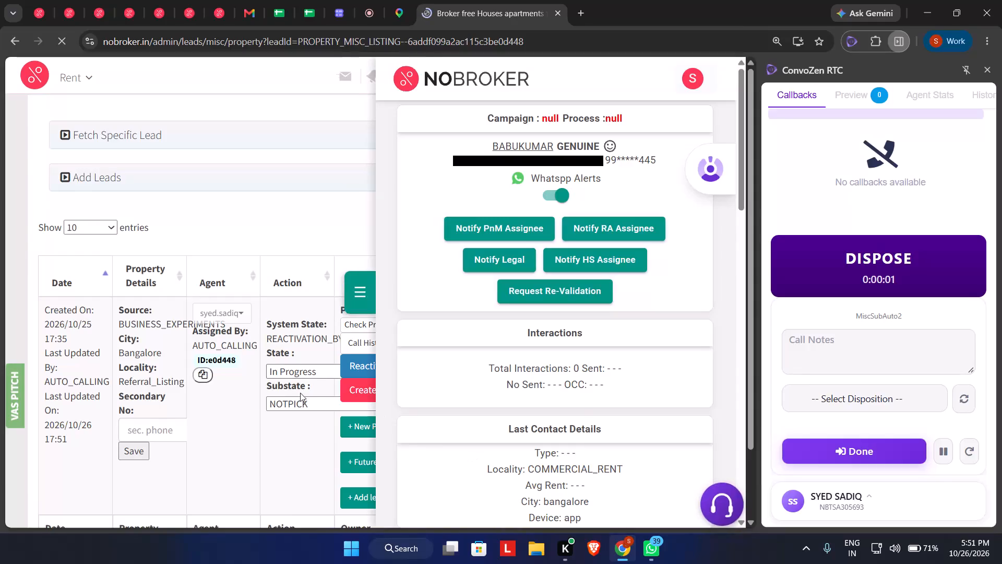
# Set the substate of the In Progress Referral_Listing lead to NOTPICK2.
pyautogui.click(300, 371)
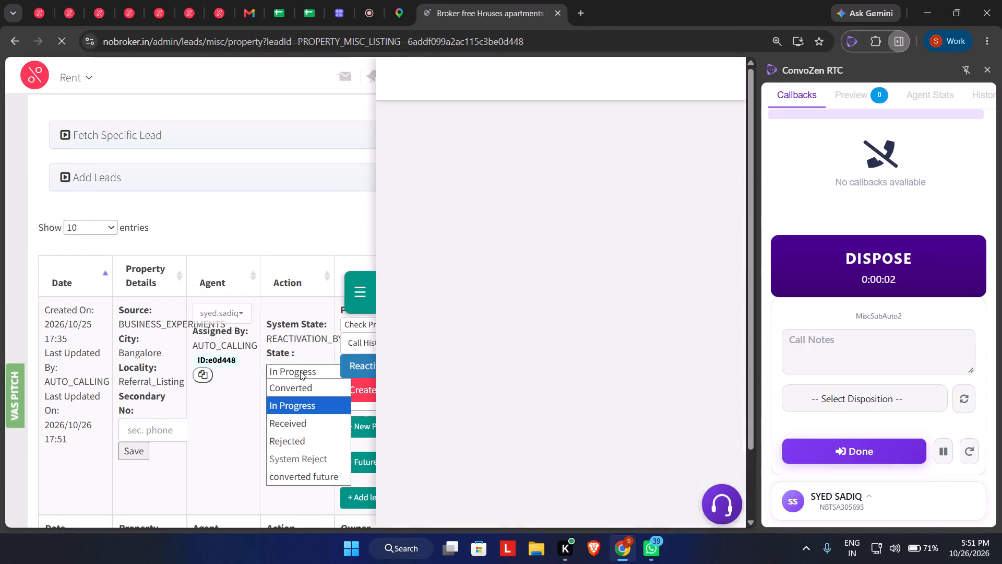
pyautogui.click(300, 358)
pyautogui.click(306, 398)
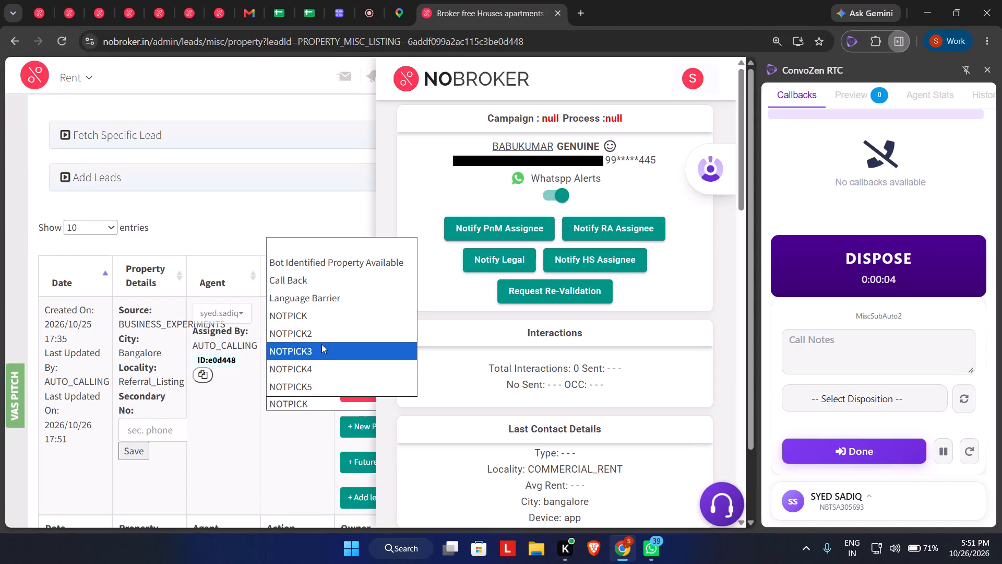
pyautogui.click(327, 335)
# Dispose the ended call with Click Calling, Other and a third-level disposition, and submit the disposition.
pyautogui.click(845, 394)
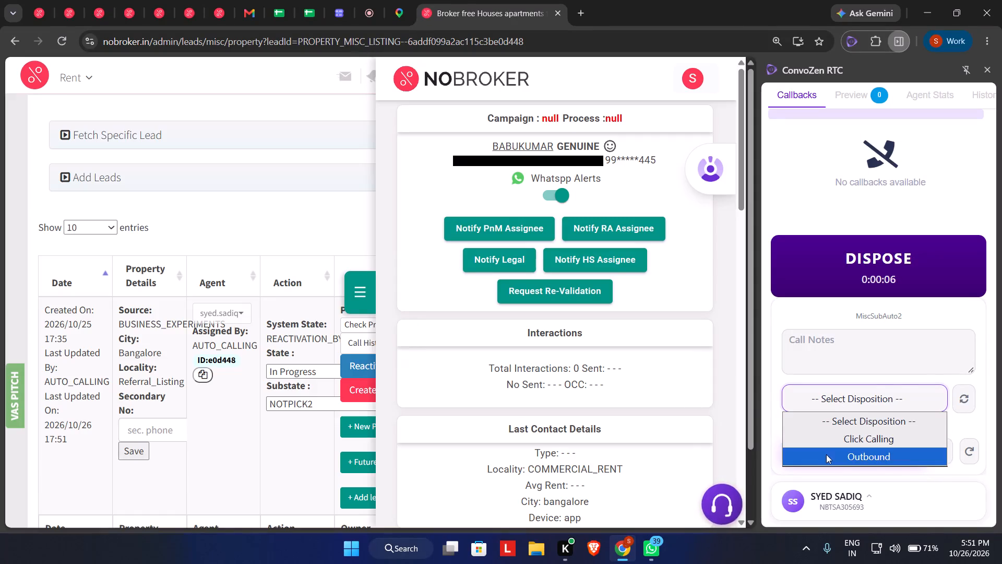
pyautogui.click(830, 436)
pyautogui.click(851, 402)
pyautogui.click(844, 480)
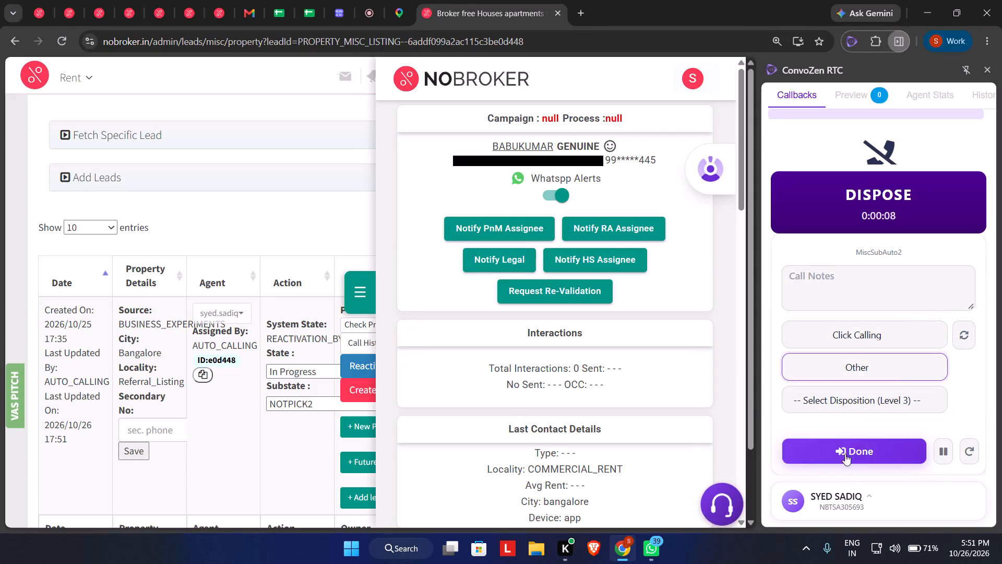
pyautogui.click(864, 405)
pyautogui.click(851, 442)
pyautogui.click(841, 446)
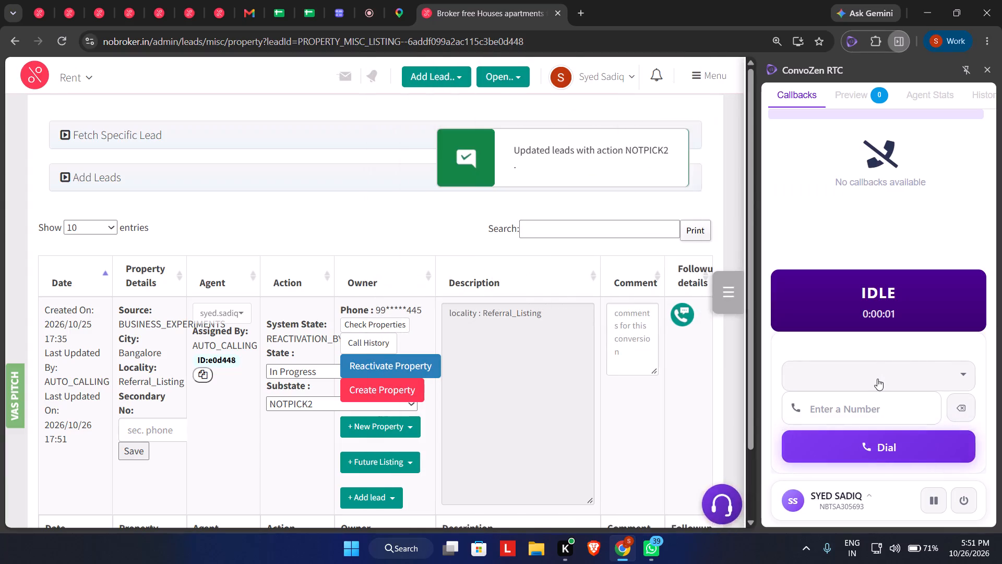
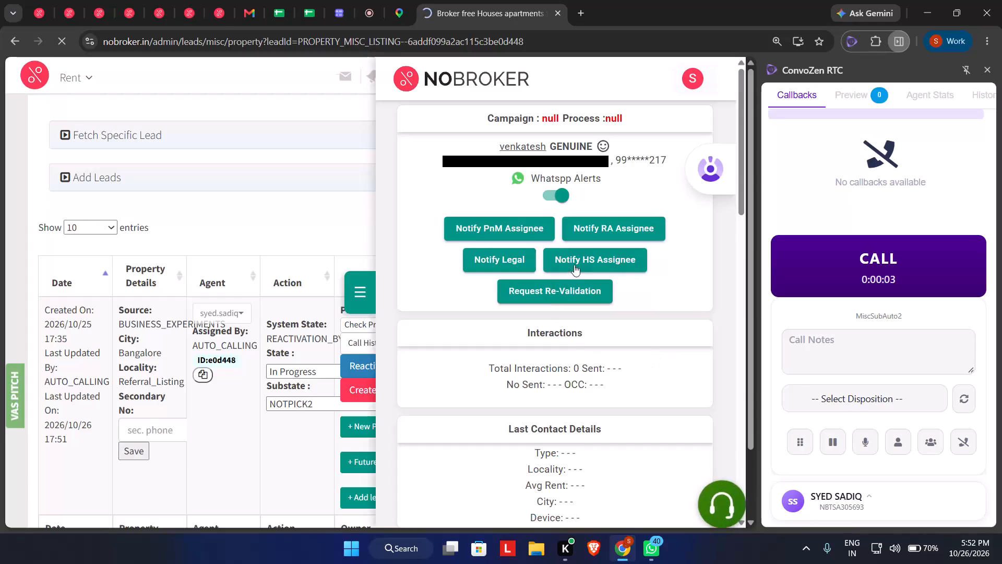
# Review the caller's details for the In Progress Referral_Listing lead, including contact details, property details and the last 3 calls.
pyautogui.scroll(-2, 574, 265)
pyautogui.scroll(-6, 578, 313)
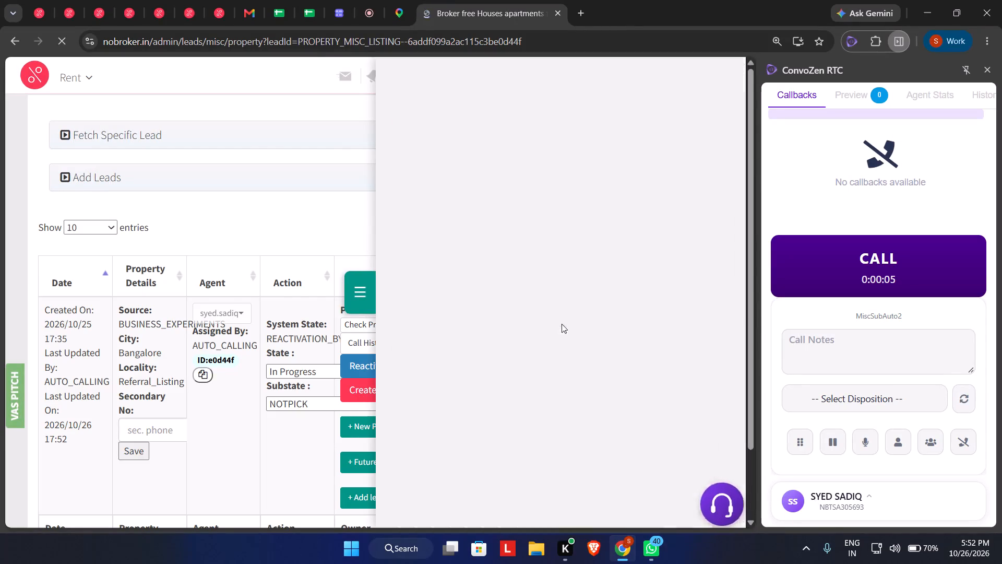
pyautogui.scroll(-5, 562, 321)
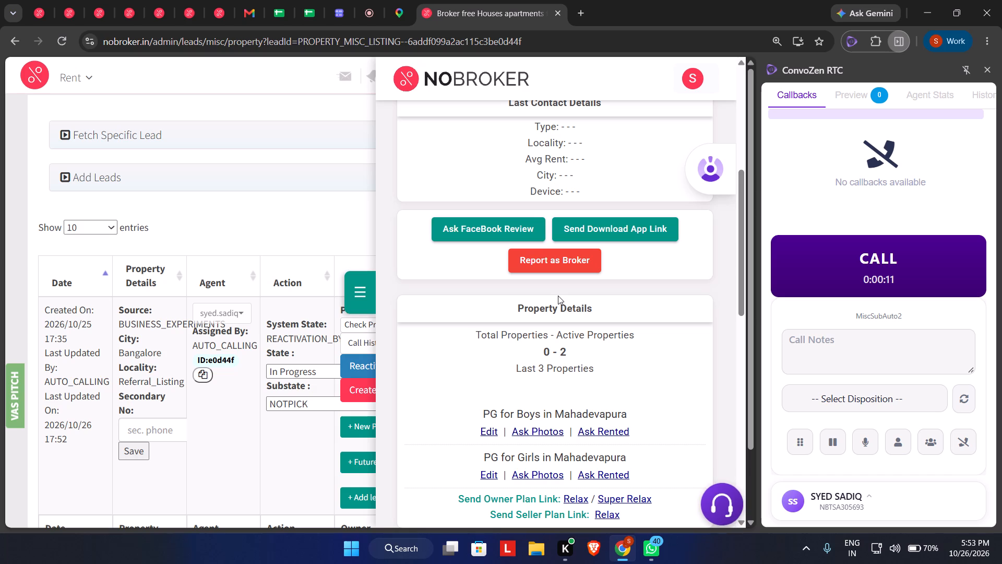
pyautogui.scroll(-1, 558, 296)
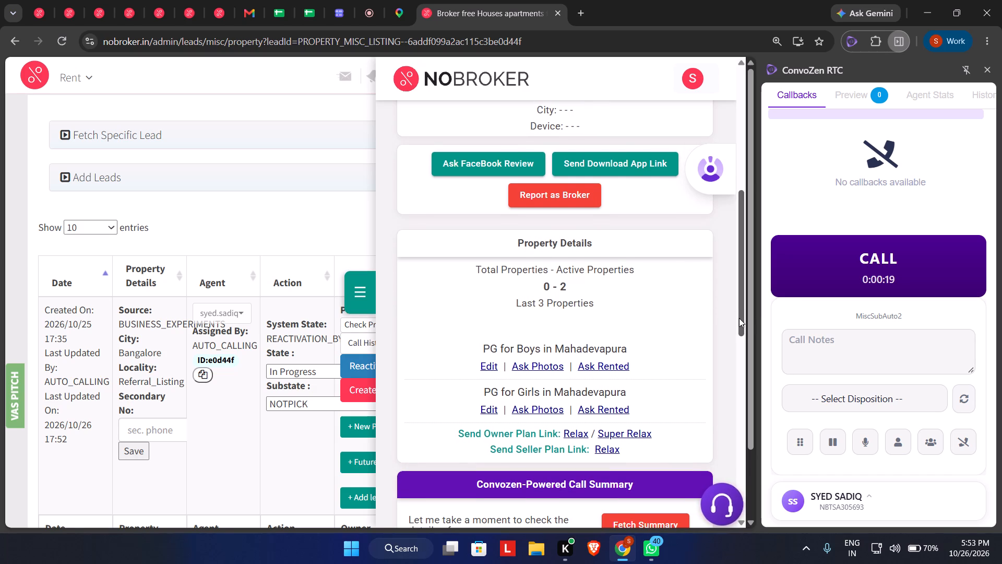
pyautogui.moveTo(739, 320); pyautogui.dragTo(693, 430)
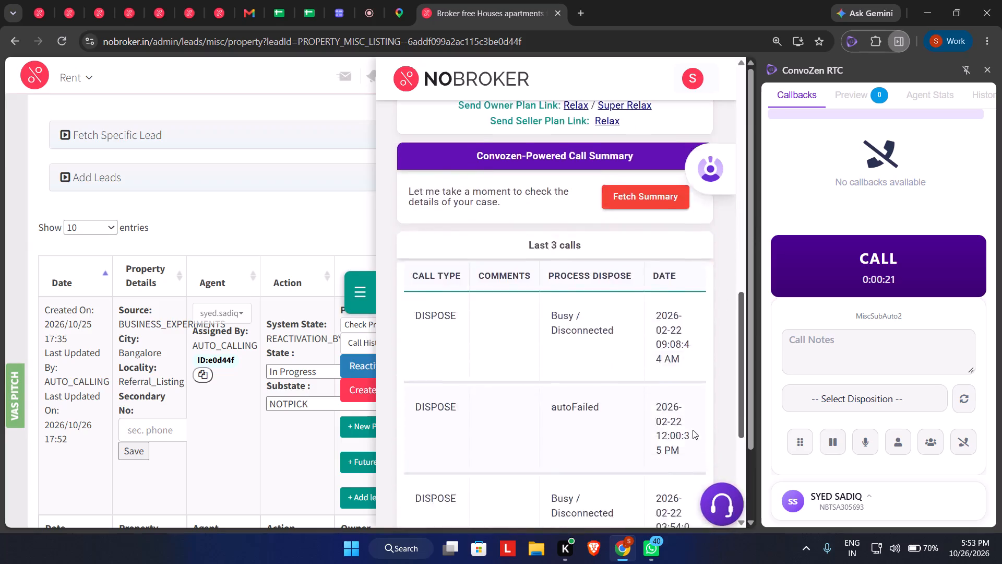
pyautogui.moveTo(693, 430); pyautogui.dragTo(741, 205)
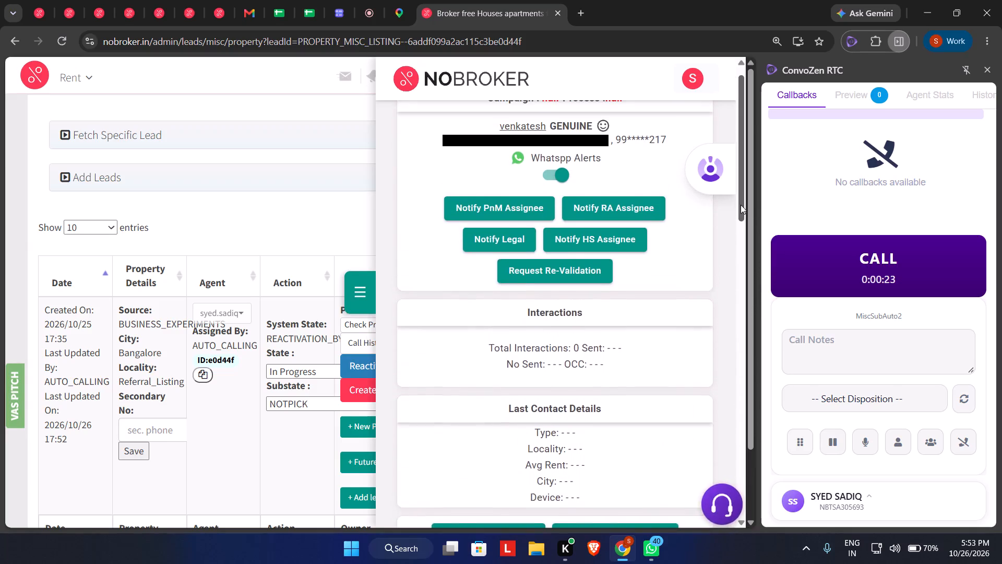
pyautogui.moveTo(741, 205); pyautogui.dragTo(708, 330)
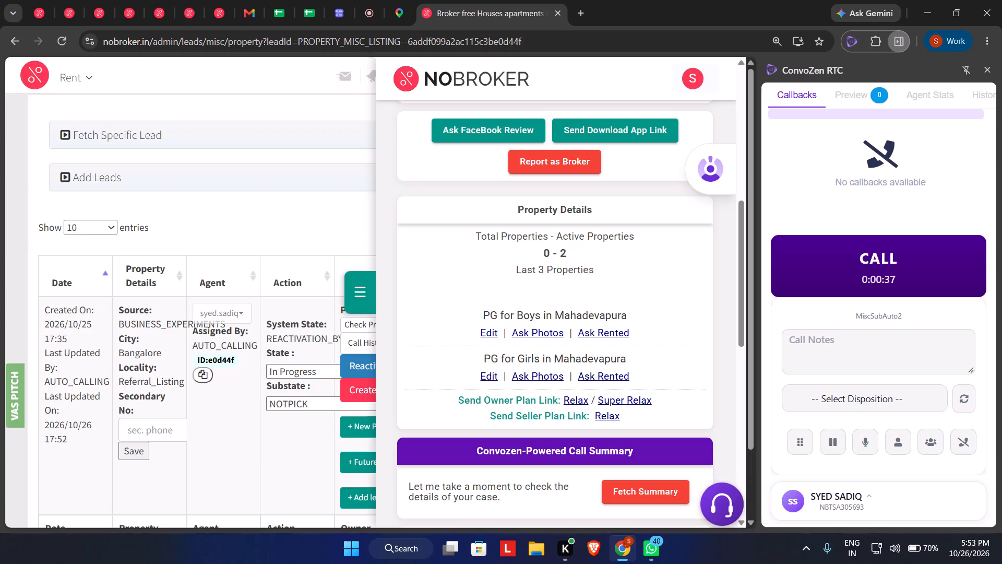
# Check the lead's properties in the Listing Dashboard and examine the owner's PG listings in Mahadevapura.
pyautogui.click(363, 323)
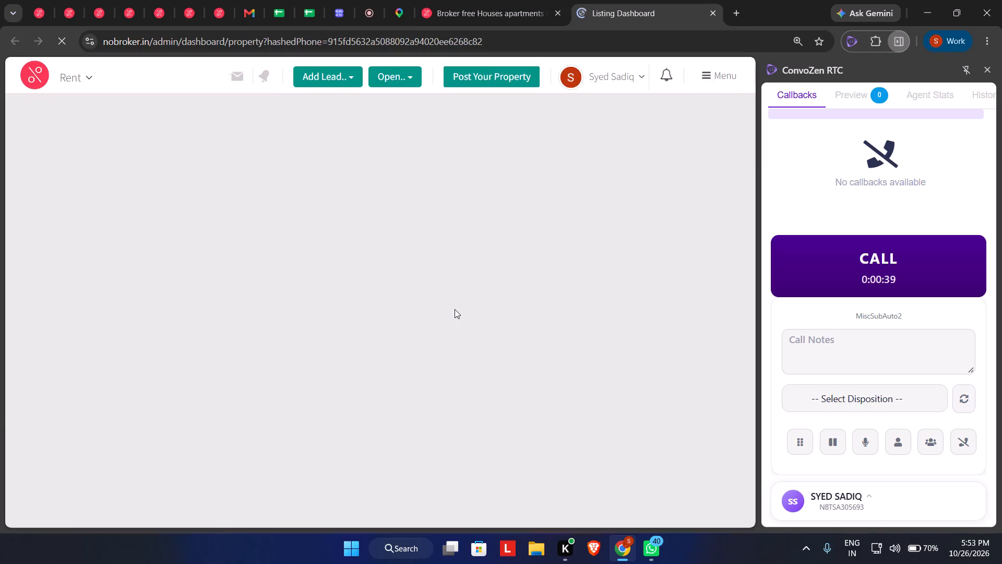
pyautogui.scroll(-5, 455, 309)
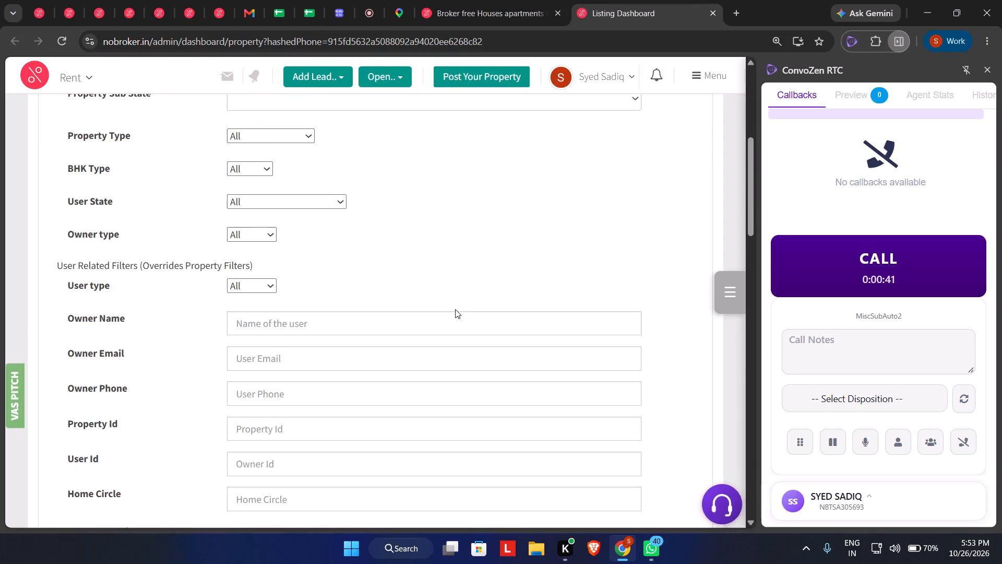
pyautogui.scroll(-14, 452, 326)
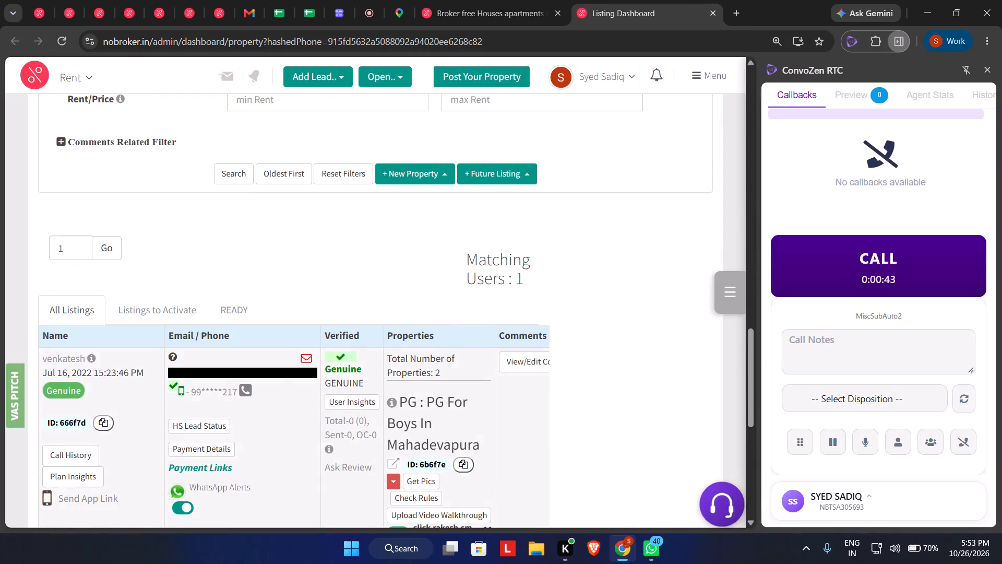
pyautogui.scroll(-3, 281, 381)
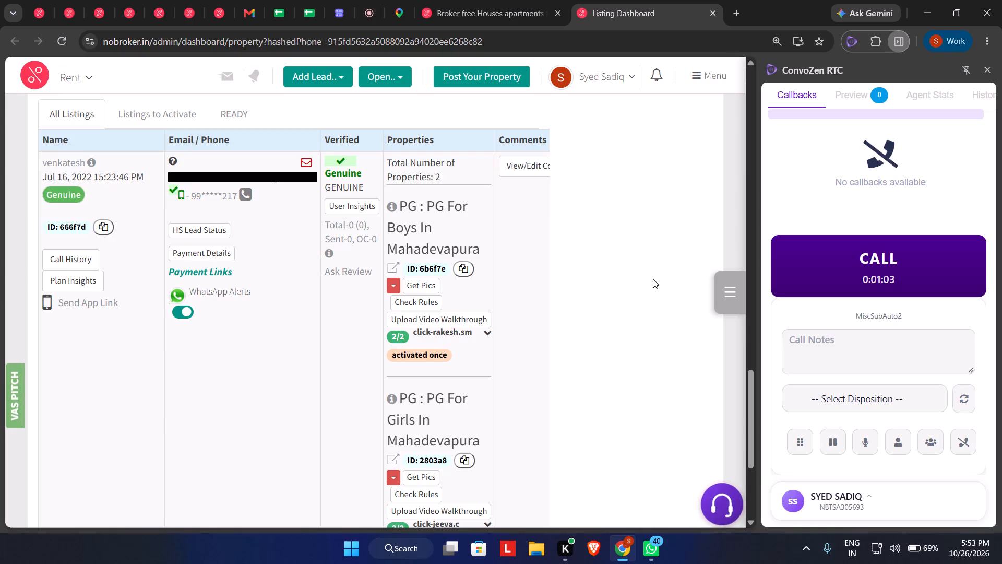
pyautogui.click(757, 379)
pyautogui.click(759, 374)
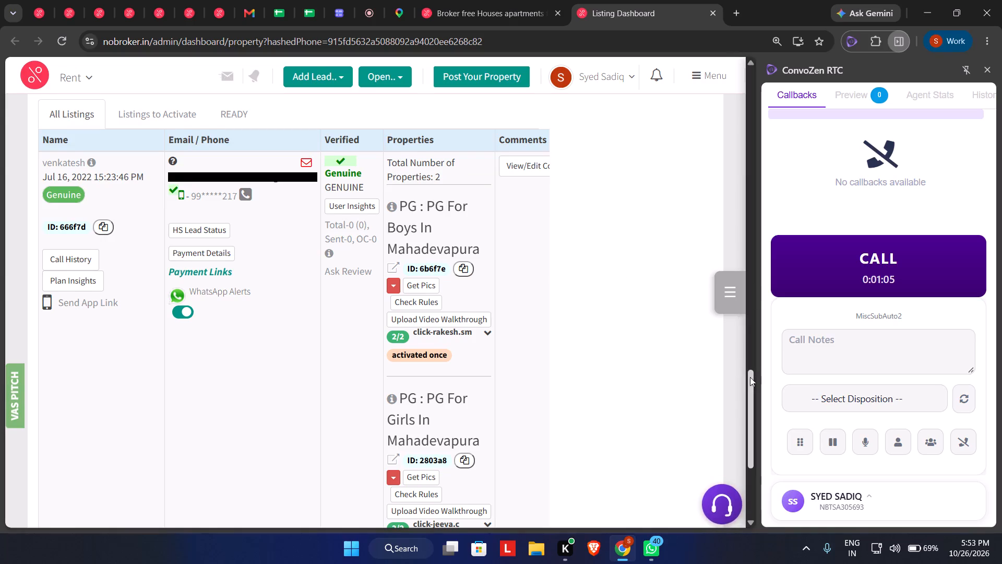
pyautogui.moveTo(751, 377); pyautogui.dragTo(759, 380)
pyautogui.moveTo(748, 378); pyautogui.dragTo(777, 327)
pyautogui.scroll(-1, 522, 363)
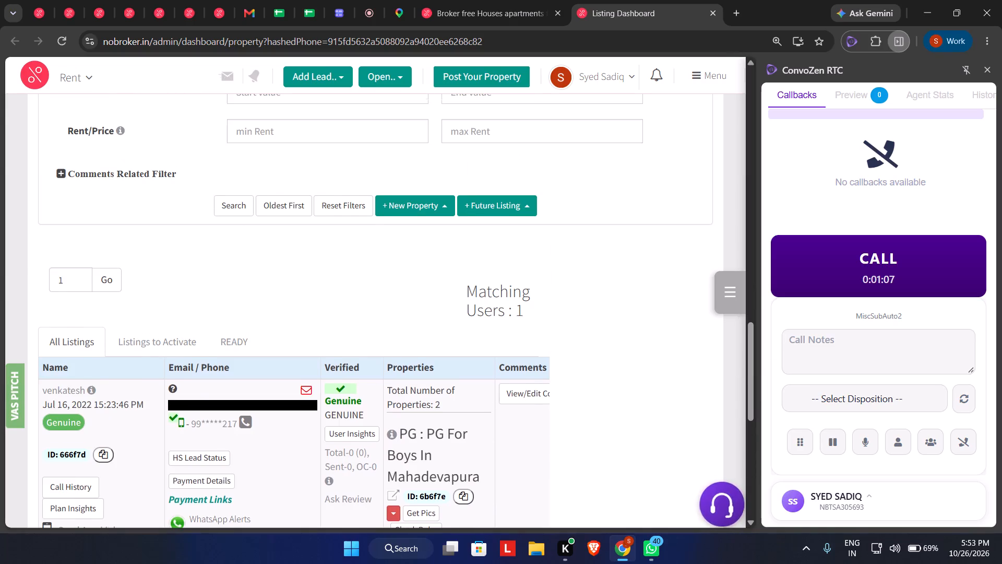
pyautogui.scroll(-1, 522, 363)
pyautogui.scroll(-2, 456, 317)
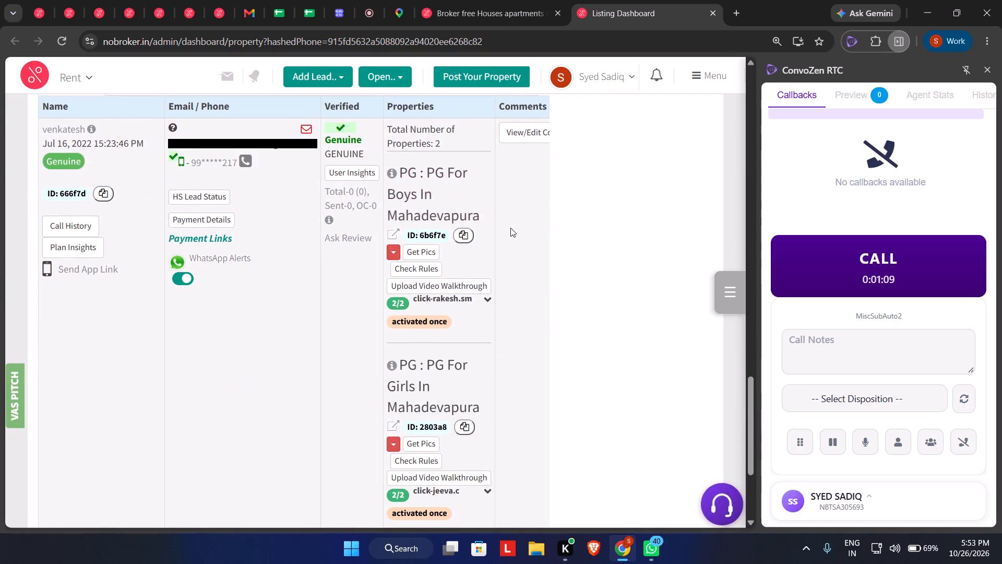
# Set the ended call's disposition levels to Click Calling, Call Back and Busy or Disconnected.
pyautogui.click(809, 386)
pyautogui.click(827, 430)
pyautogui.click(832, 389)
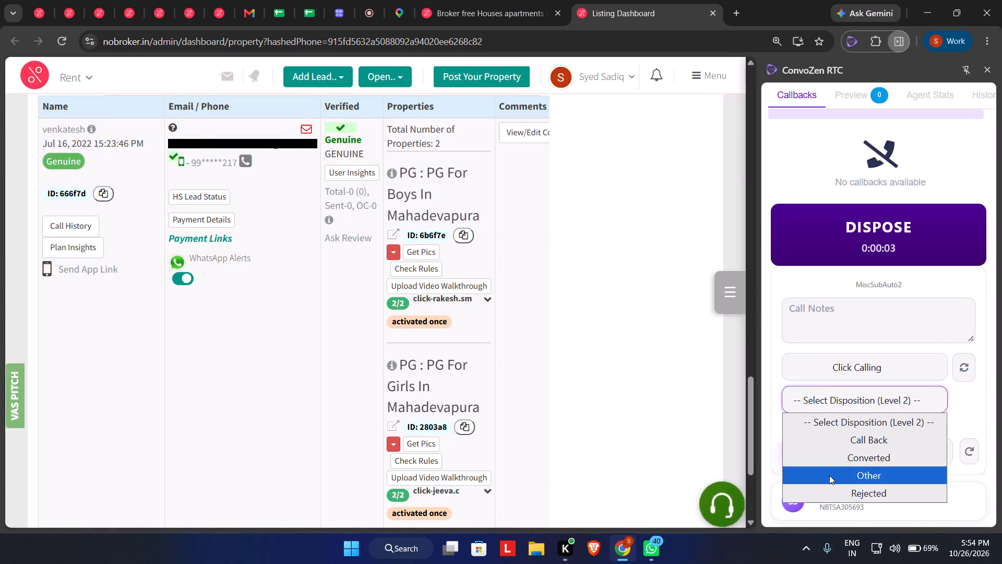
pyautogui.moveTo(836, 487); pyautogui.dragTo(836, 469)
pyautogui.moveTo(836, 468); pyautogui.dragTo(840, 452)
pyautogui.click(841, 359)
pyautogui.doubleClick(851, 407)
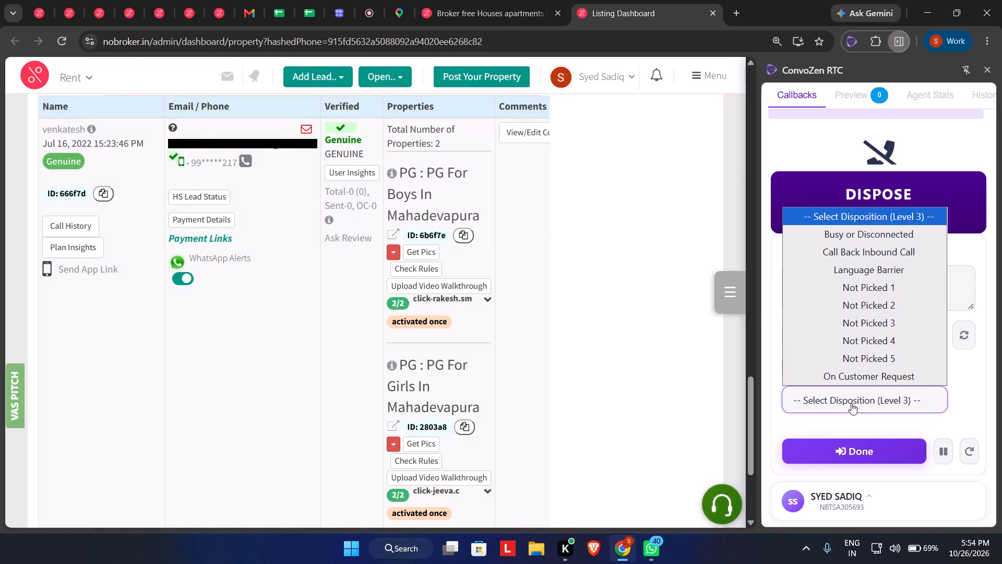
pyautogui.click(875, 221)
pyautogui.click(849, 393)
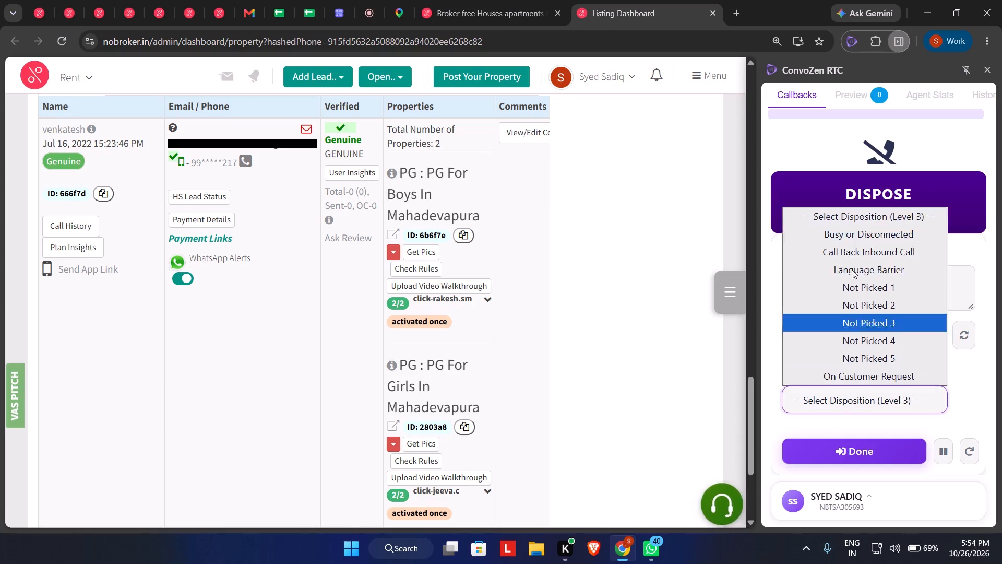
pyautogui.doubleClick(863, 234)
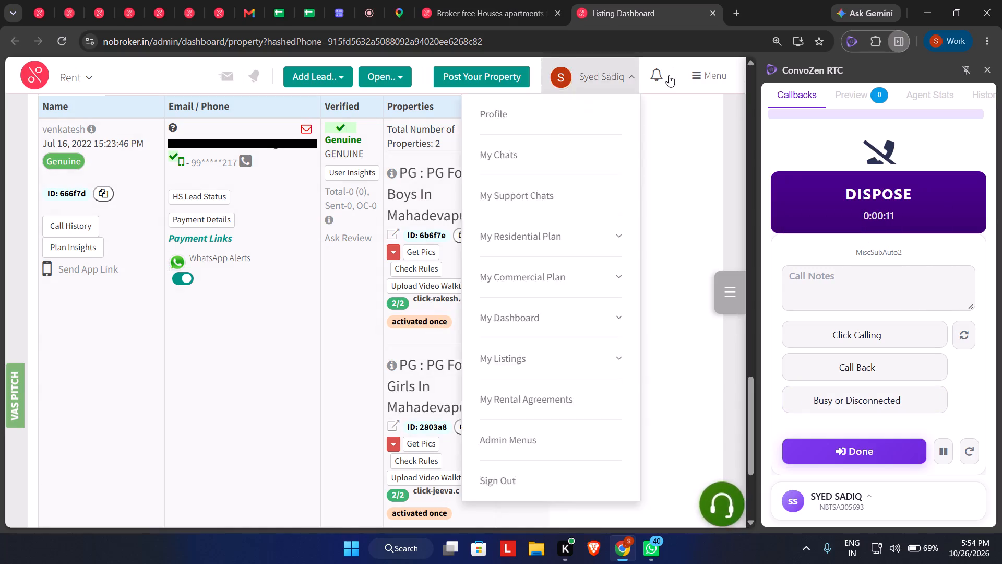
# Close the Listing Dashboard and set the In Progress Referral_Listing lead's substate to NOTPICK2.
pyautogui.click(710, 15)
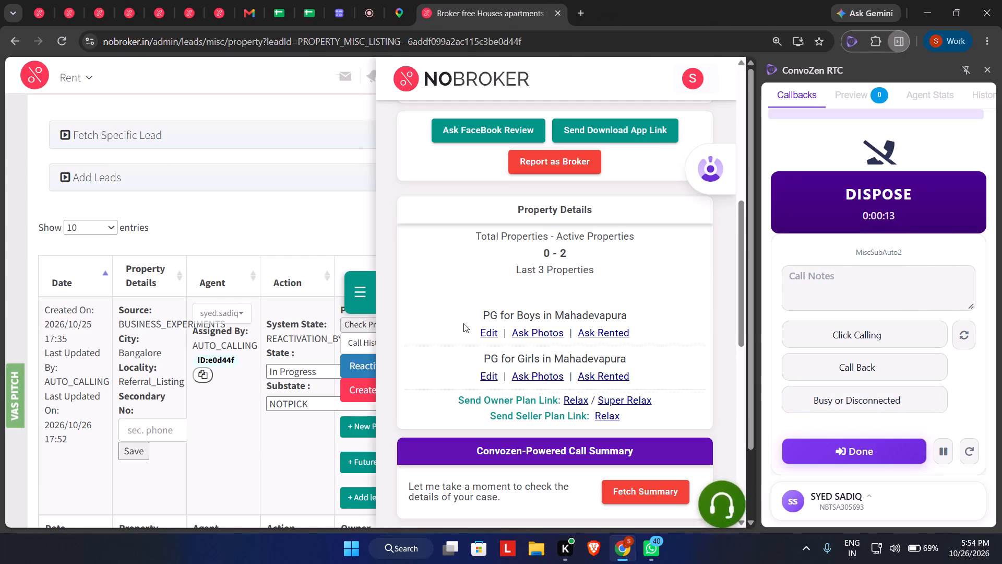
pyautogui.click(302, 407)
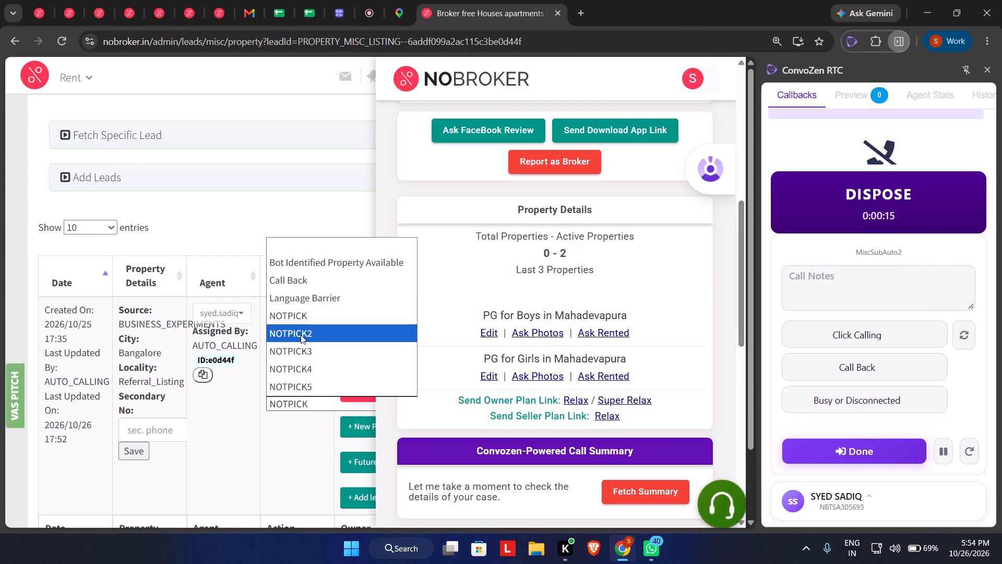
pyautogui.click(301, 333)
# Submit the ended call's Click Calling, Call Back, Busy or Disconnected disposition in the dialler.
pyautogui.click(789, 444)
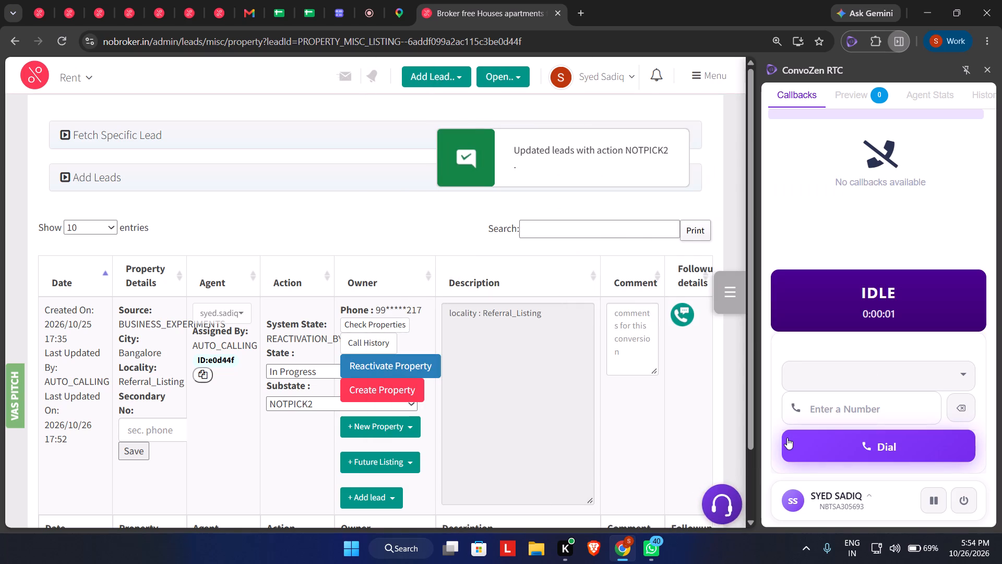
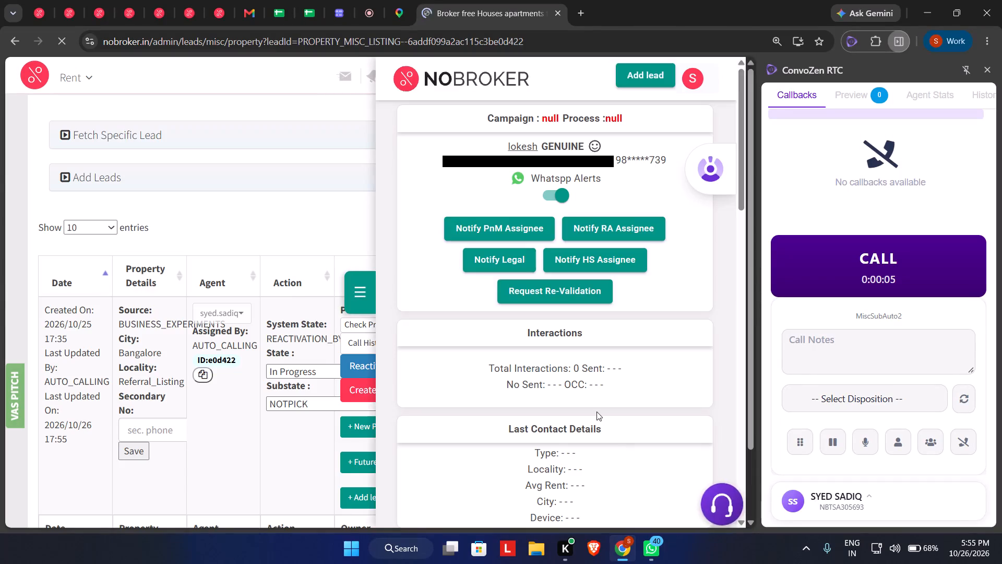
# Review the caller's details for the In Progress Referral_Listing lead during the call, including last contact details and property details.
pyautogui.scroll(-5, 552, 413)
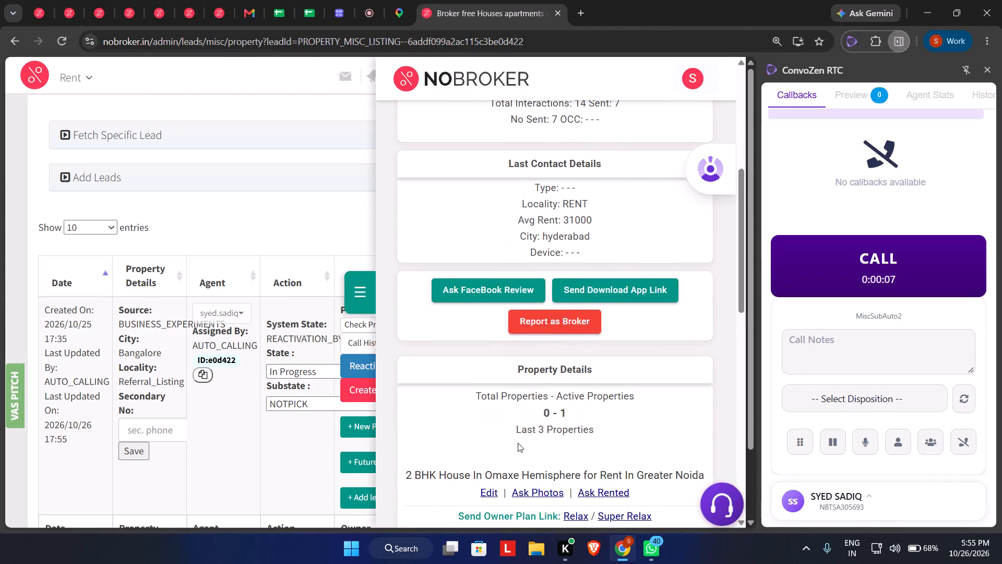
pyautogui.scroll(-3, 518, 449)
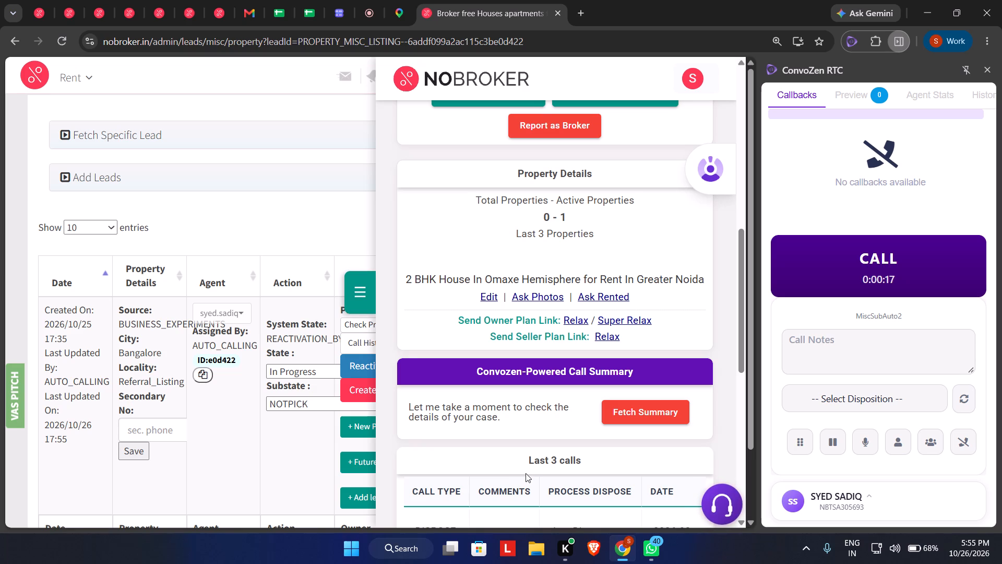
# Check the lead's properties in the Listing Dashboard, examining the owner's Rayasandra rent and lease listings, and close the dashboard.
pyautogui.click(362, 322)
pyautogui.scroll(-20, 582, 403)
pyautogui.scroll(-4, 582, 403)
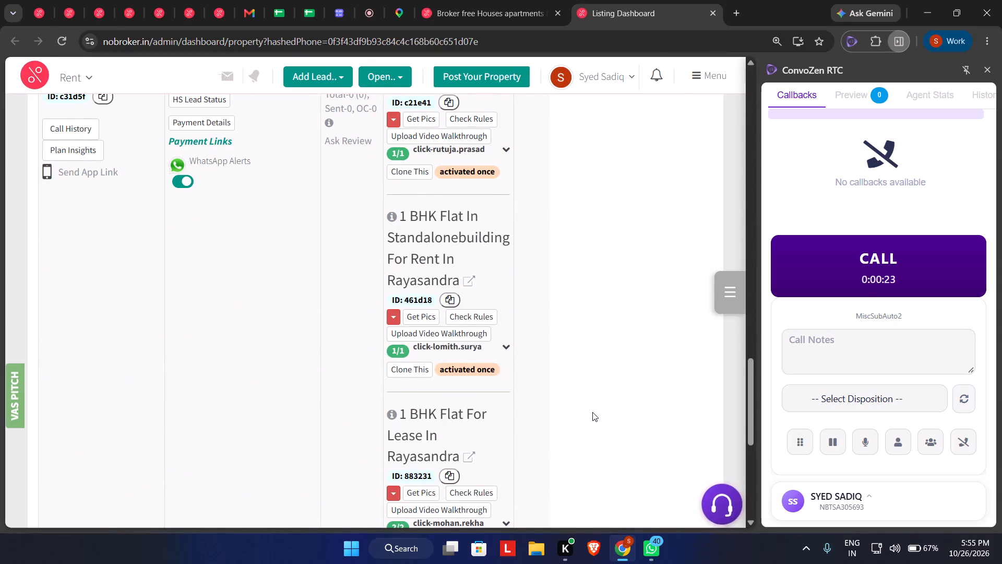
pyautogui.scroll(-2, 592, 412)
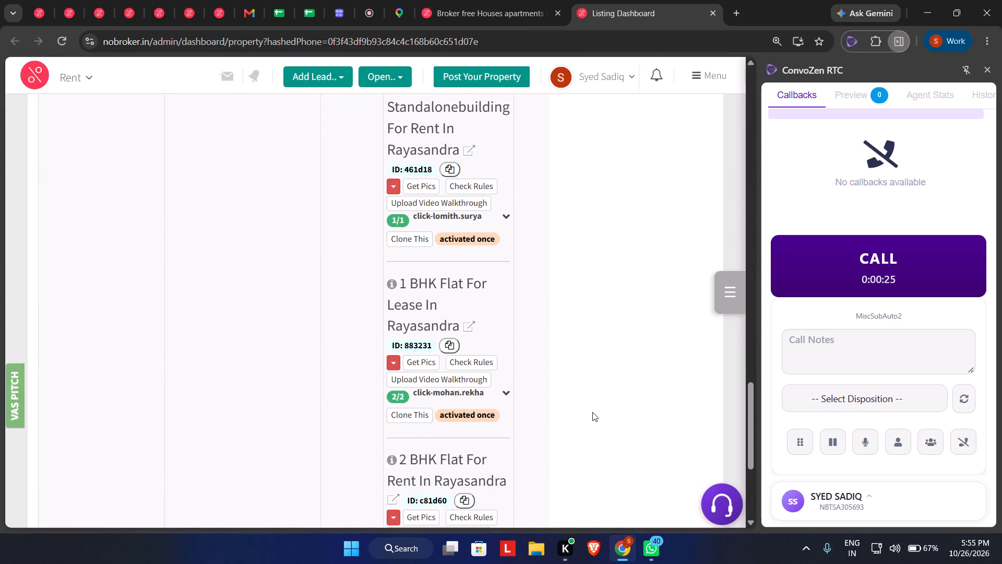
pyautogui.scroll(-1, 592, 412)
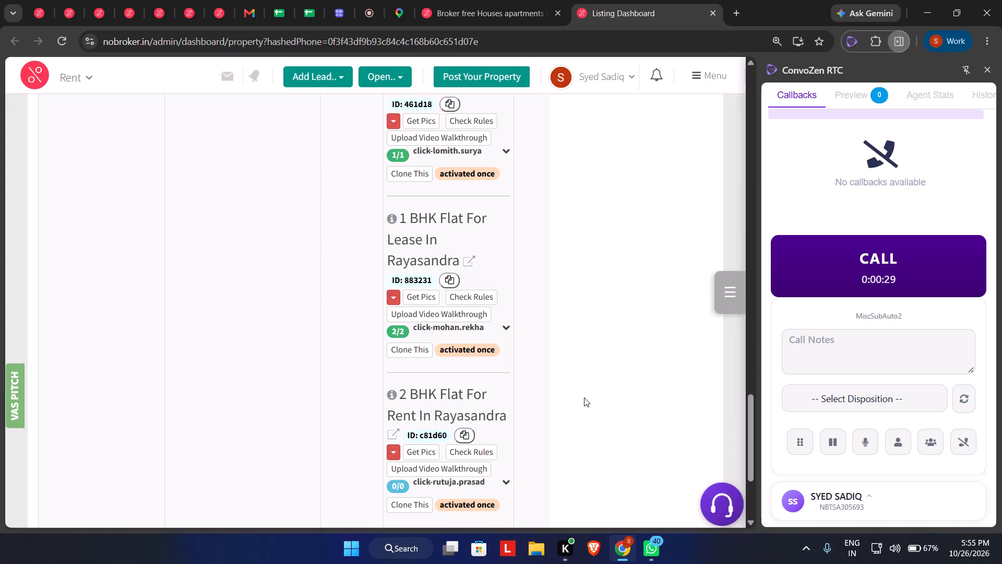
pyautogui.scroll(3, 584, 399)
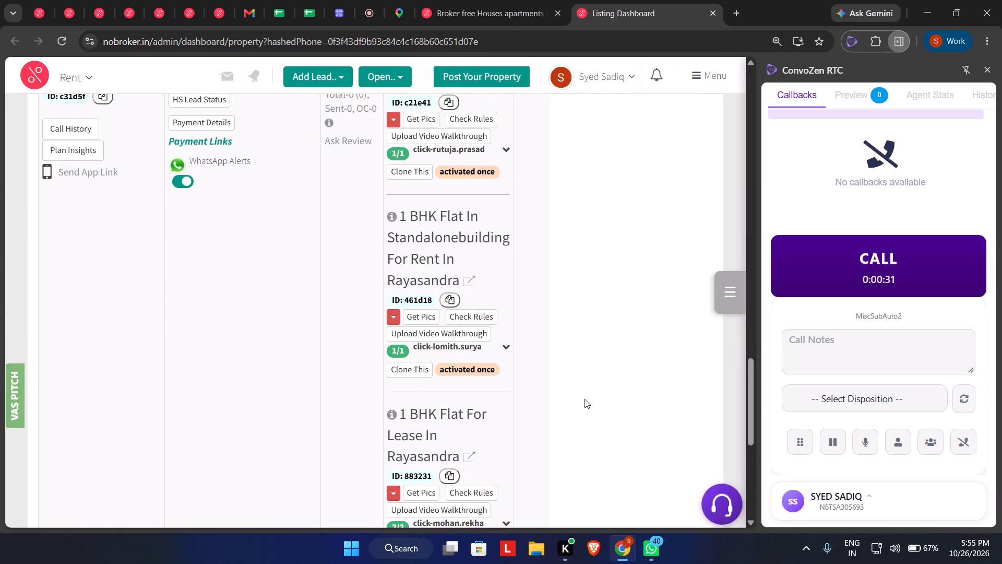
pyautogui.scroll(-1, 584, 399)
pyautogui.scroll(3, 584, 399)
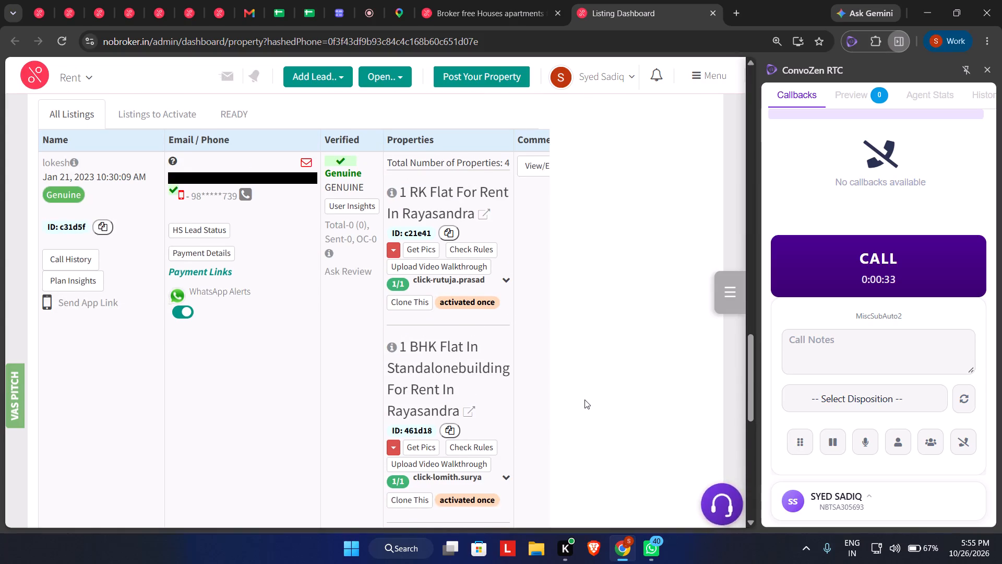
pyautogui.scroll(-2, 584, 399)
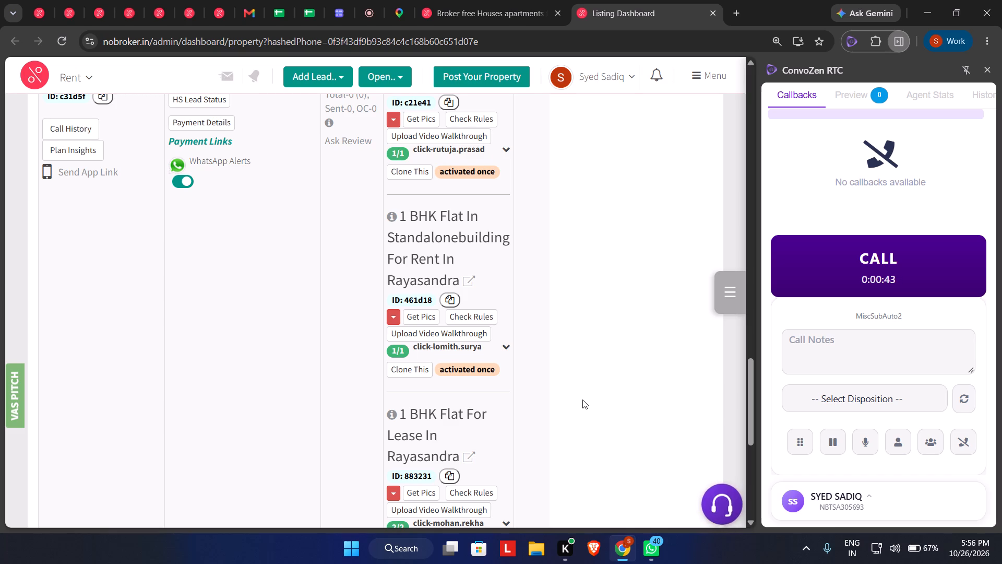
pyautogui.scroll(4, 444, 231)
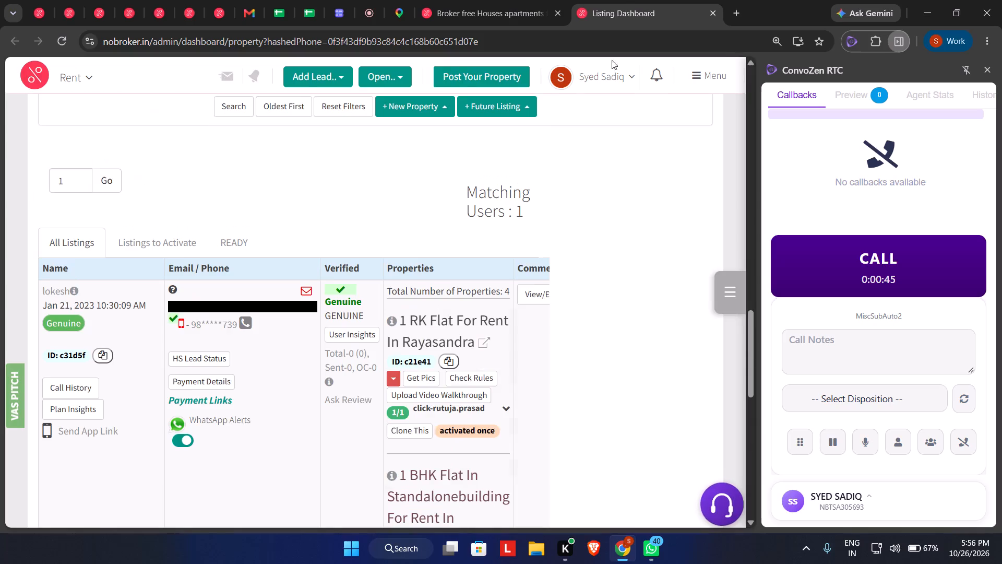
pyautogui.click(706, 8)
pyautogui.click(713, 17)
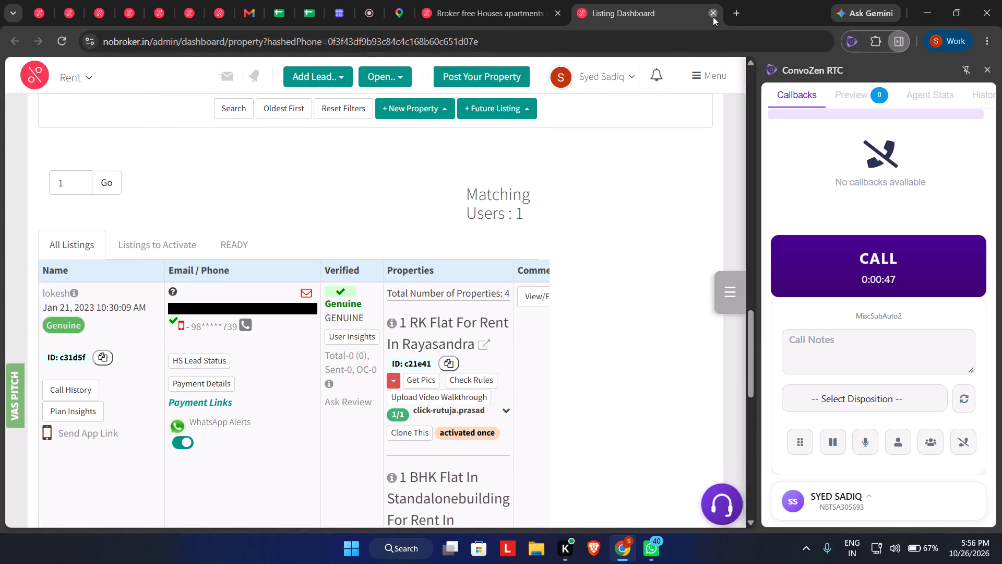
# Set the ended call's disposition levels to Click Calling, Rejected and Rented Out.
pyautogui.click(843, 382)
pyautogui.click(841, 405)
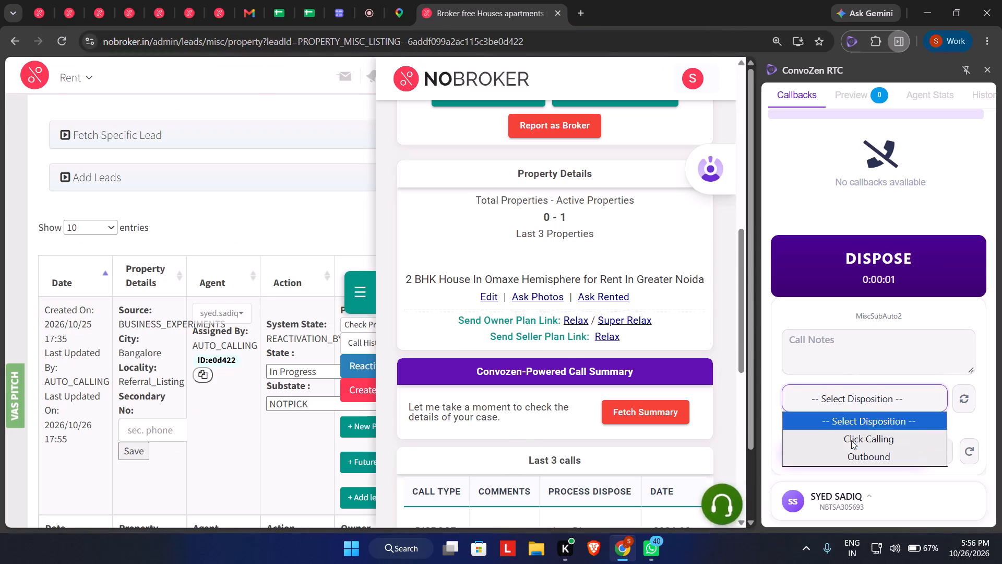
pyautogui.click(851, 440)
pyautogui.click(855, 390)
pyautogui.click(871, 486)
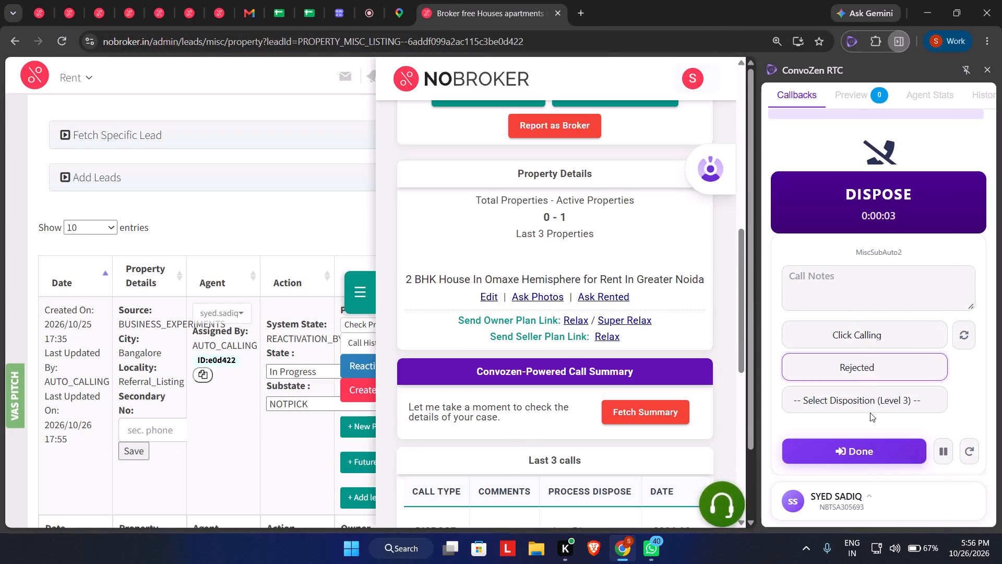
pyautogui.click(873, 400)
pyautogui.click(872, 362)
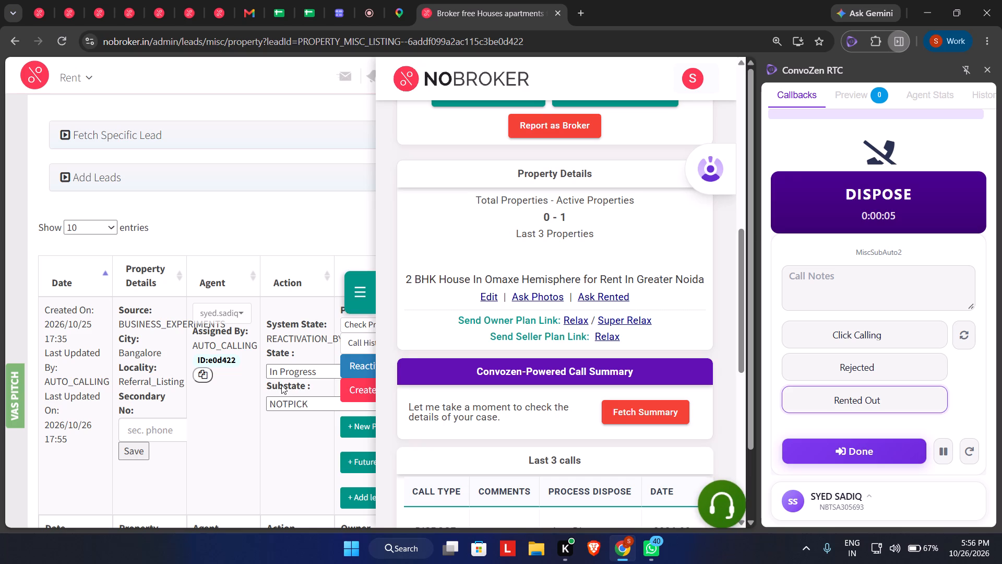
# Set the Referral_Listing lead's state to Rejected and substate to Rented Out, and submit the call disposition.
pyautogui.click(284, 375)
pyautogui.click(314, 433)
pyautogui.click(298, 393)
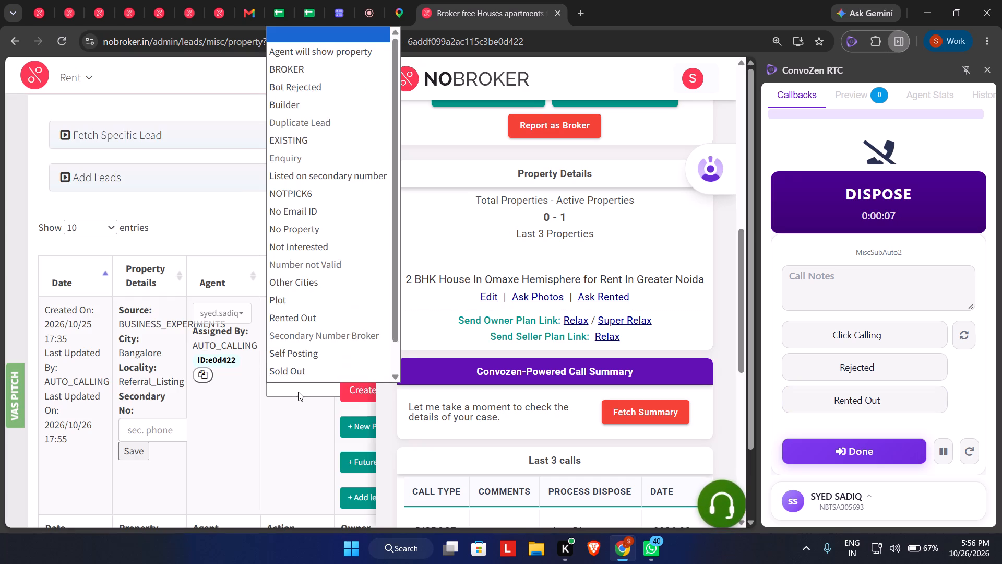
pyautogui.click(334, 307)
pyautogui.click(805, 449)
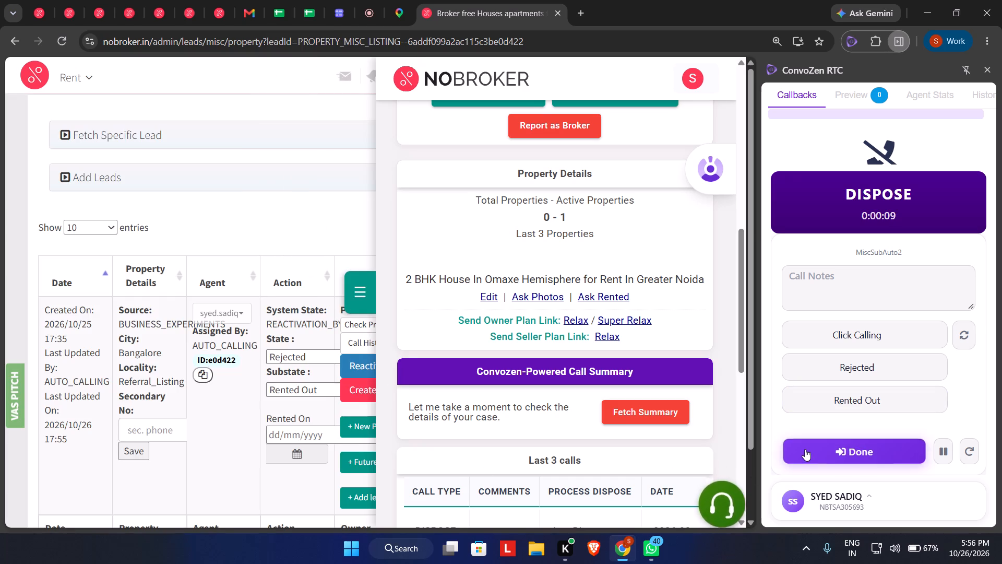
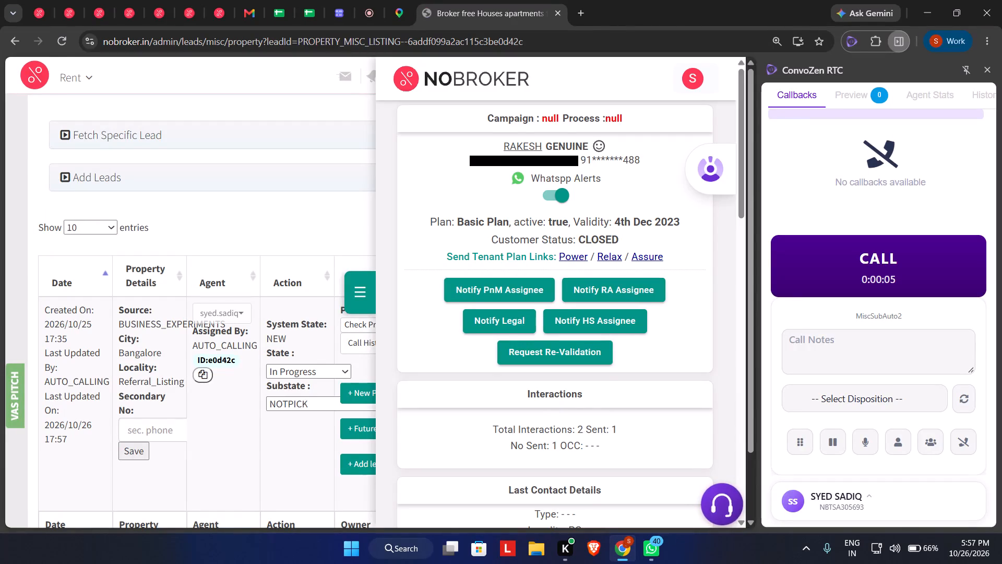
# Check the Referral_Listing lead's properties in the Listing Dashboard, close the dashboard, and review the customer's contact and property details.
pyautogui.click(350, 319)
pyautogui.scroll(-12, 551, 335)
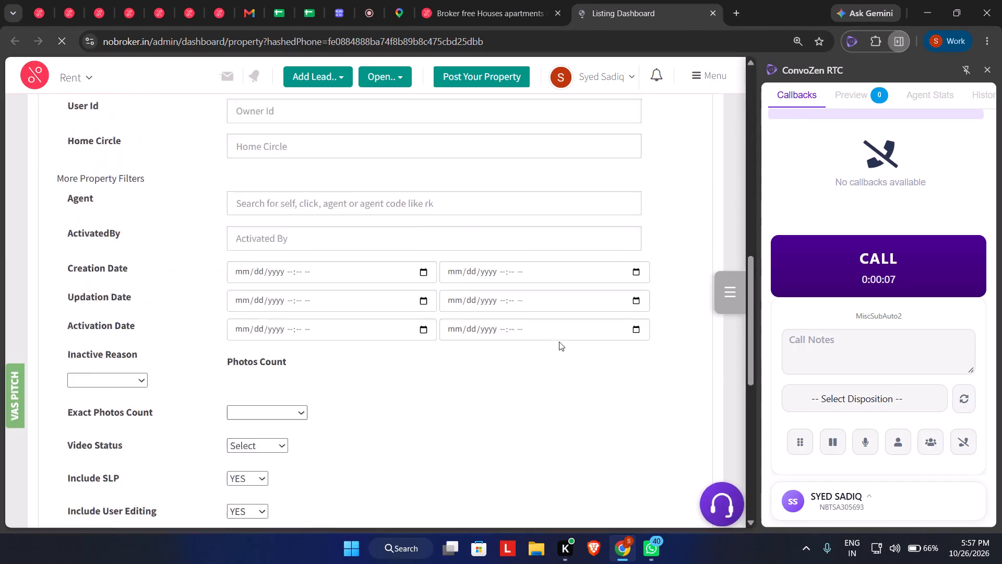
pyautogui.scroll(-16, 559, 342)
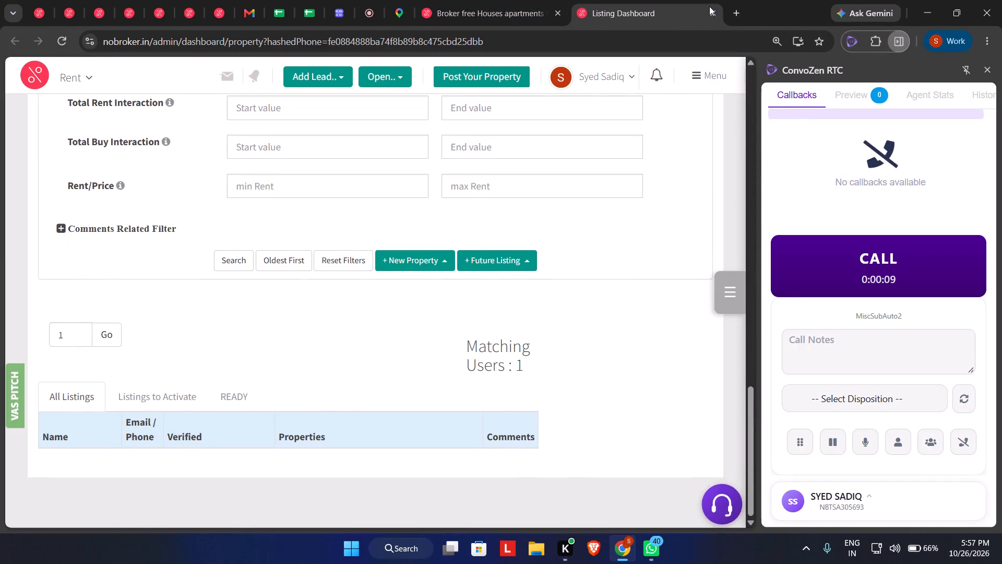
pyautogui.click(711, 13)
pyautogui.scroll(-4, 534, 324)
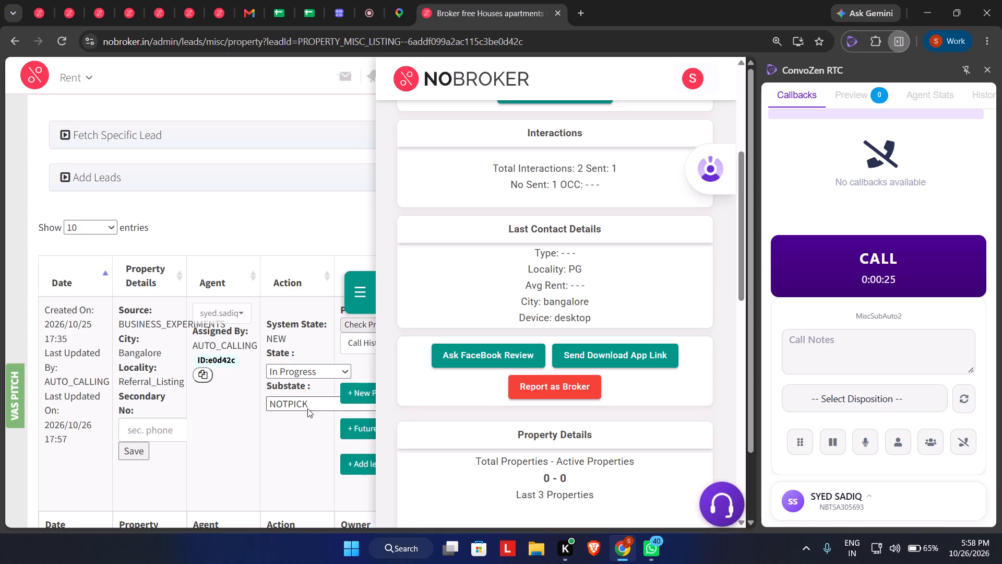
# Set the Referral_Listing lead's state to Rejected and its substate to Rented Out.
pyautogui.click(306, 371)
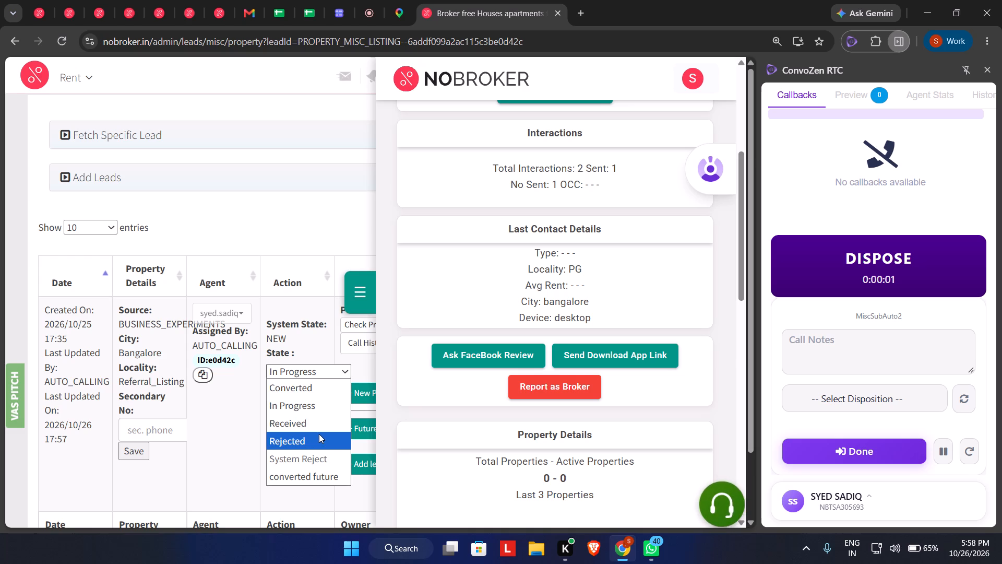
pyautogui.click(319, 434)
pyautogui.click(306, 396)
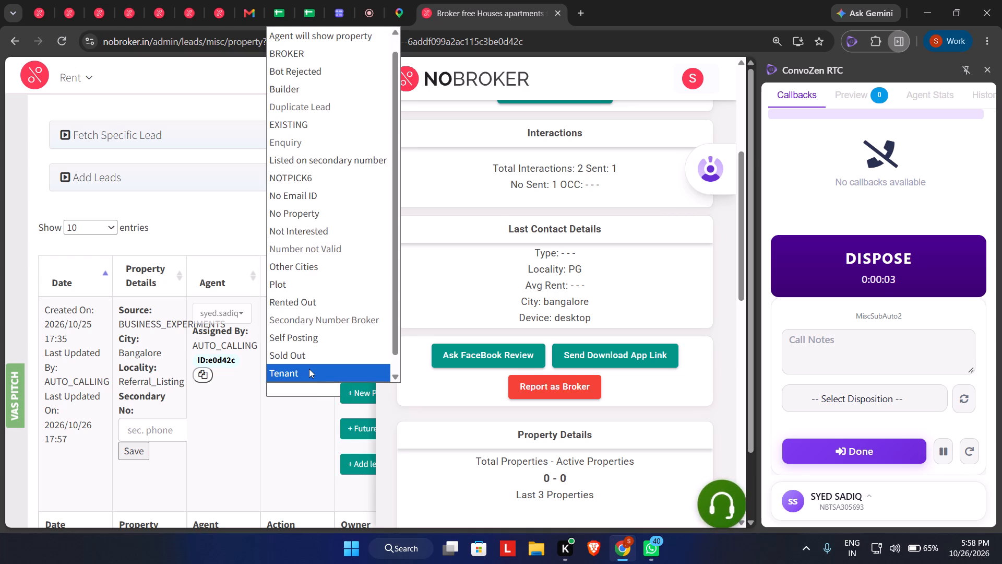
pyautogui.scroll(-1, 304, 353)
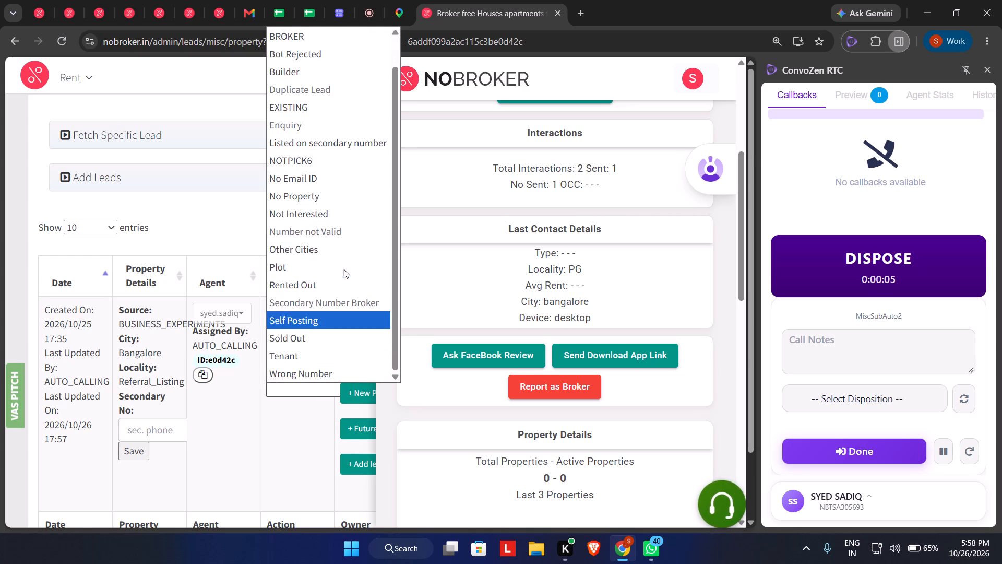
pyautogui.click(351, 285)
# Set the ended call's disposition to Click Calling and Rejected, choose a third-level reason, and submit the disposition.
pyautogui.click(793, 391)
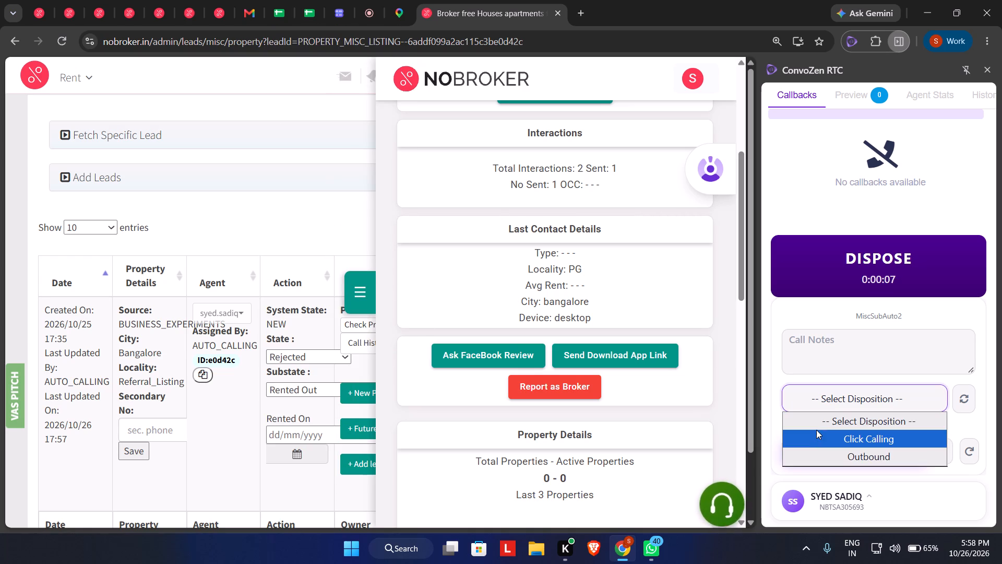
pyautogui.click(816, 434)
pyautogui.click(828, 395)
pyautogui.click(860, 490)
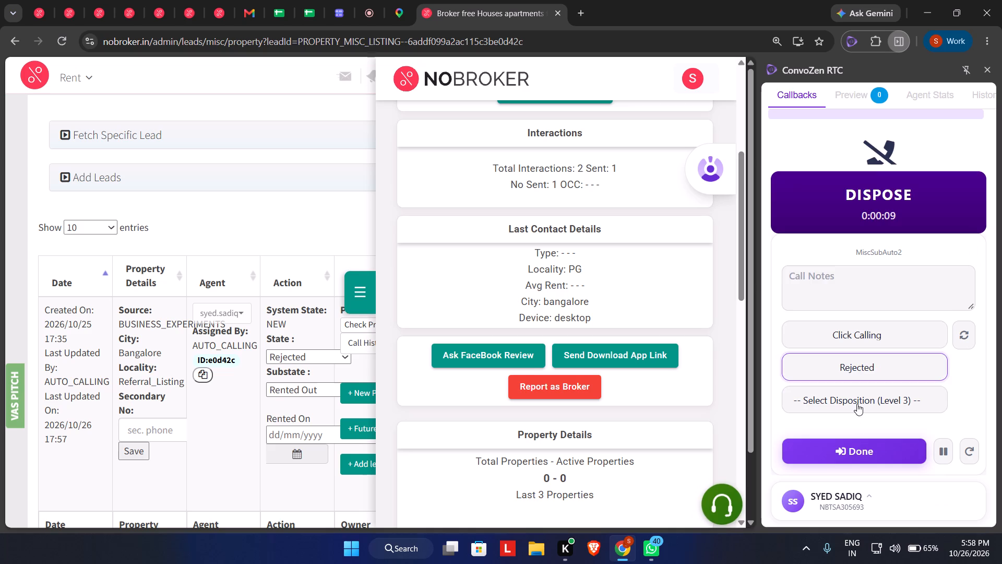
pyautogui.click(857, 403)
pyautogui.click(859, 366)
pyautogui.click(905, 459)
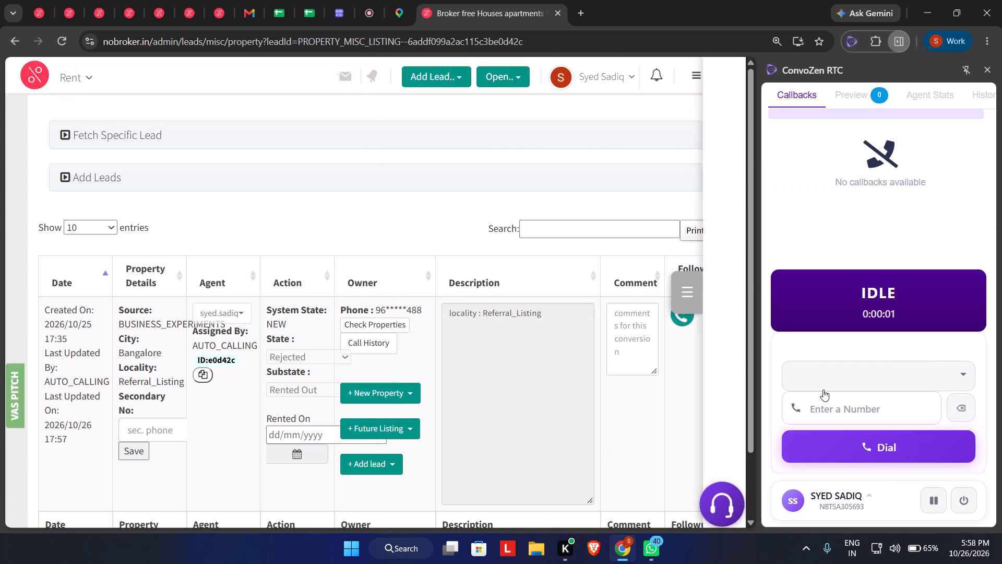
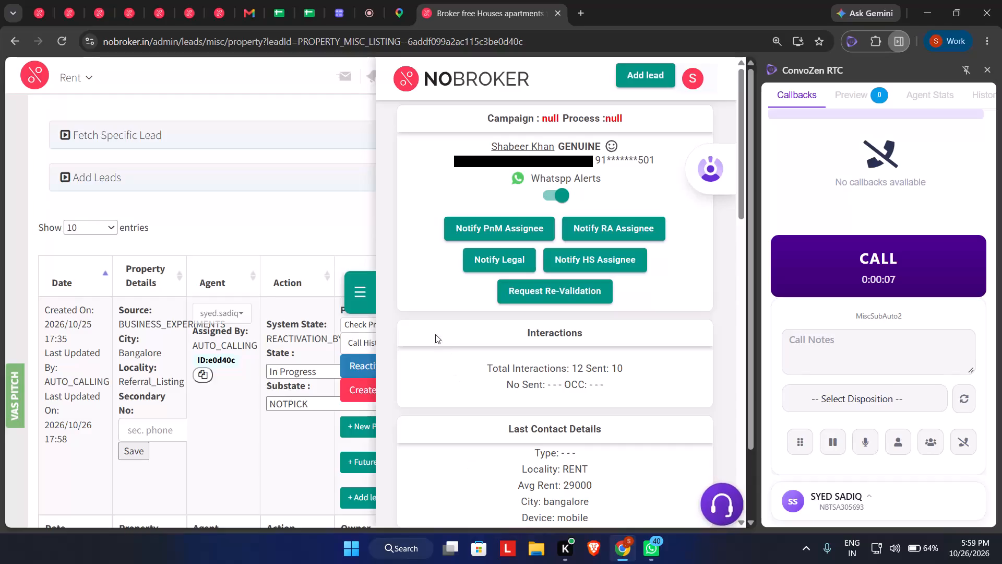
# Check the new Referral_Listing lead's property details, and set its state to Rejected and substate to Rented Out.
pyautogui.scroll(-4, 505, 410)
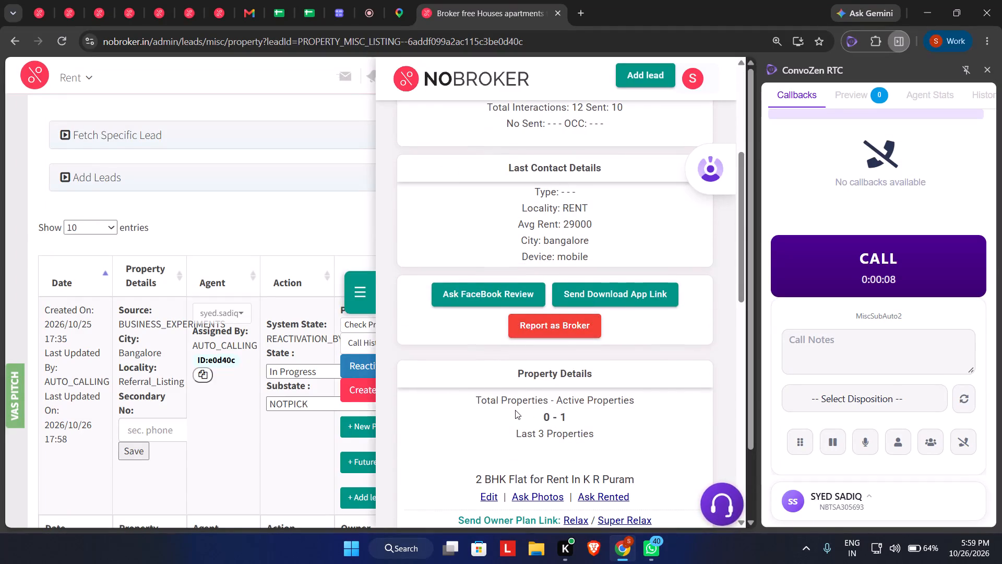
pyautogui.scroll(-2, 586, 405)
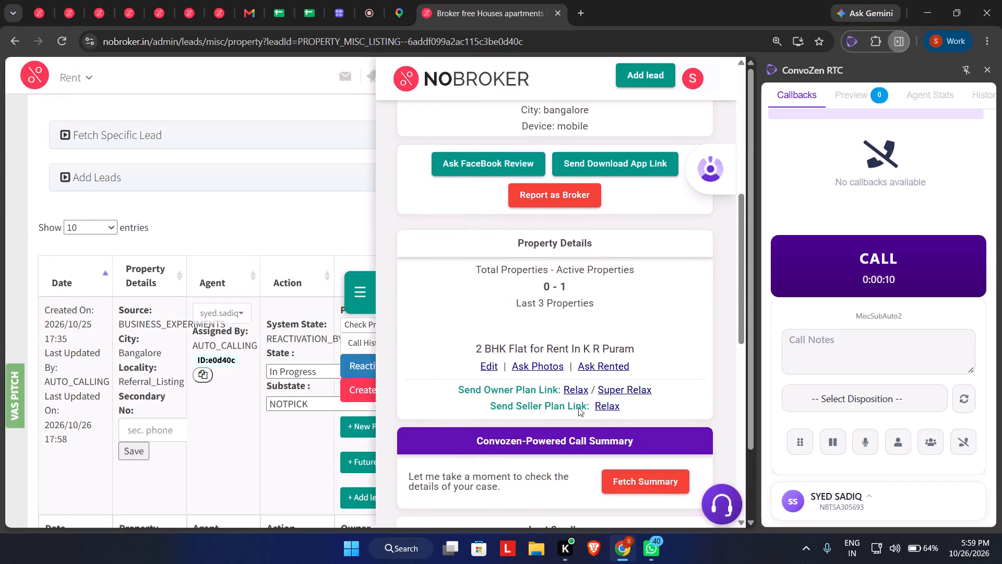
pyautogui.click(306, 366)
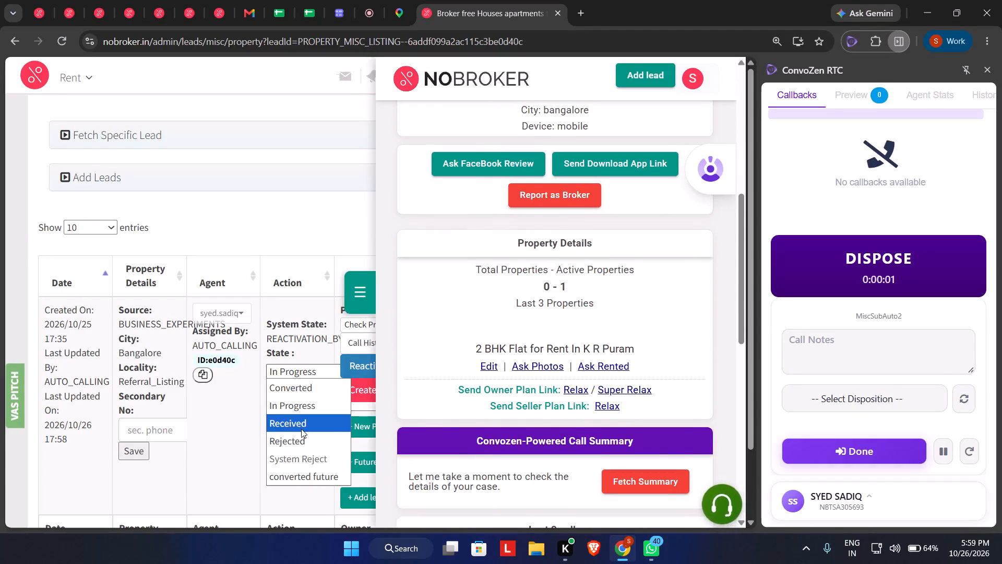
pyautogui.click(303, 439)
pyautogui.click(313, 396)
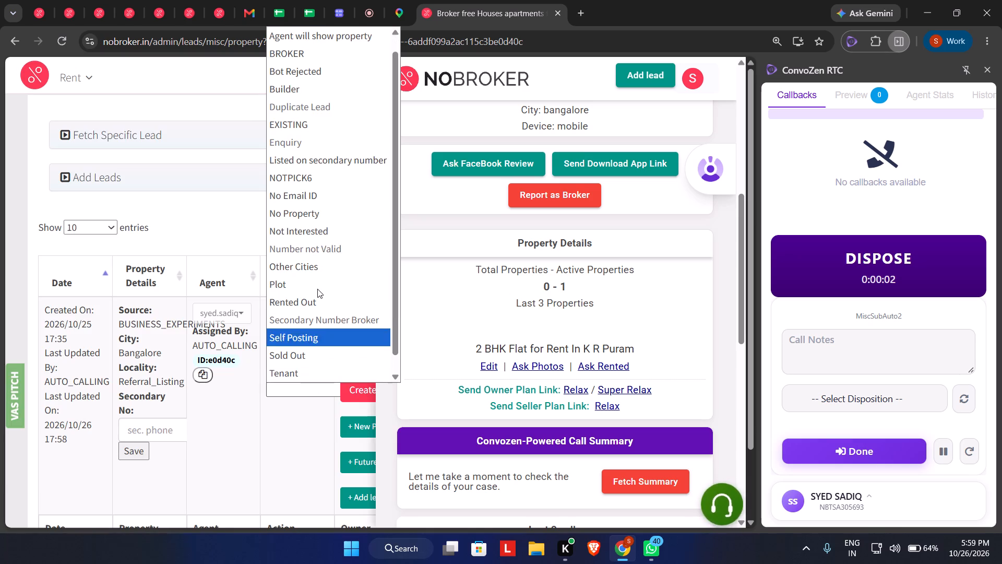
pyautogui.click(306, 300)
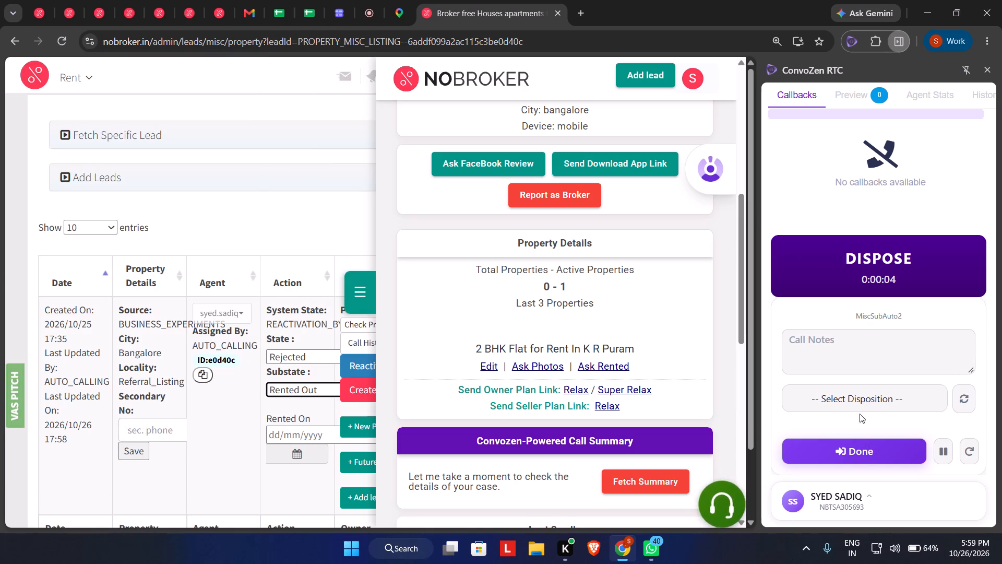
# Set the ended call's disposition to Click Calling, Rejected and Rented Out, and submit it.
pyautogui.doubleClick(861, 401)
pyautogui.moveTo(875, 406); pyautogui.dragTo(887, 450)
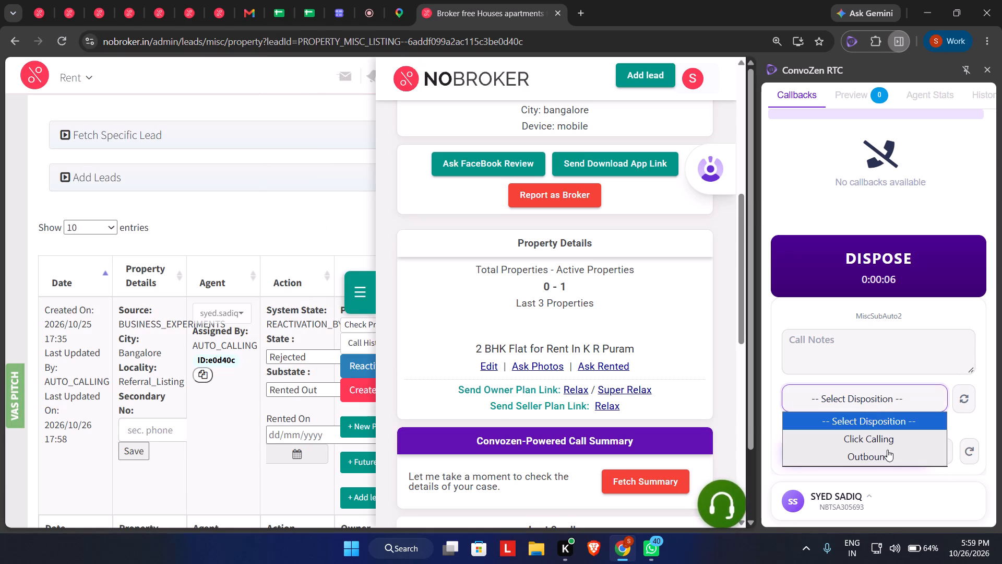
pyautogui.moveTo(887, 450); pyautogui.dragTo(886, 453)
pyautogui.moveTo(886, 453); pyautogui.dragTo(888, 441)
pyautogui.moveTo(880, 379); pyautogui.dragTo(874, 408)
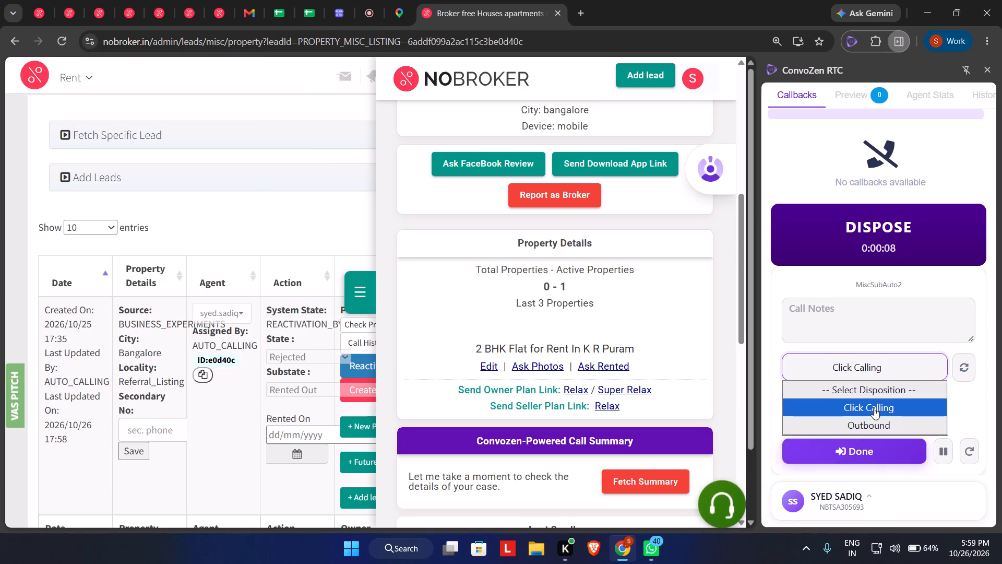
pyautogui.moveTo(874, 408); pyautogui.dragTo(875, 408)
pyautogui.click(877, 401)
pyautogui.click(877, 395)
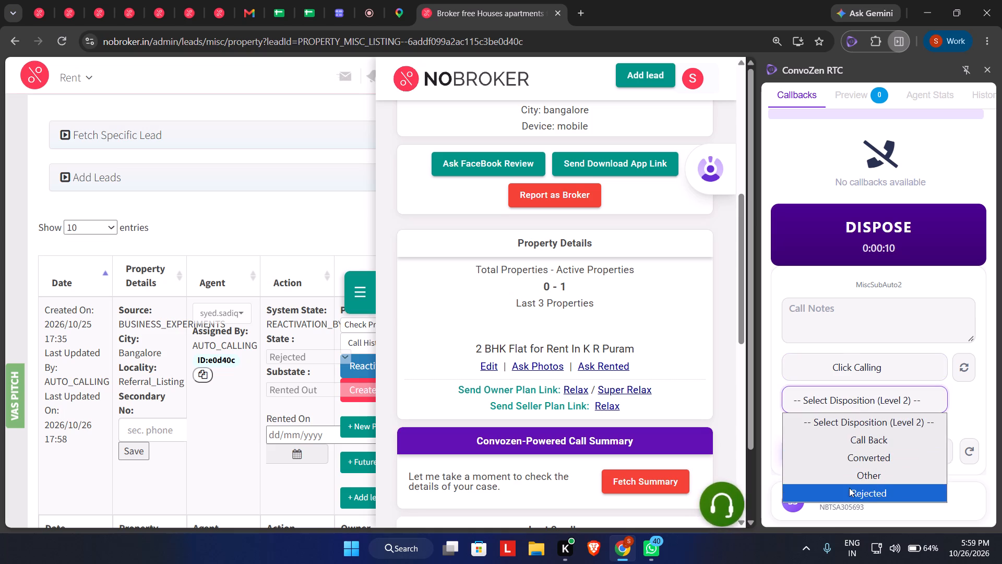
pyautogui.click(849, 488)
pyautogui.click(878, 372)
pyautogui.doubleClick(877, 375)
pyautogui.doubleClick(869, 374)
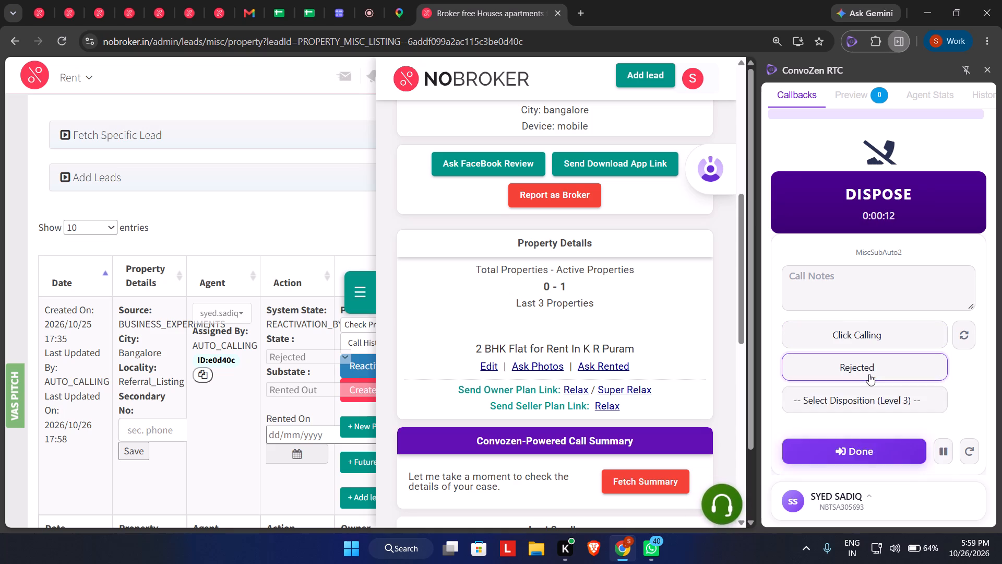
pyautogui.click(1001, 399)
pyautogui.click(898, 404)
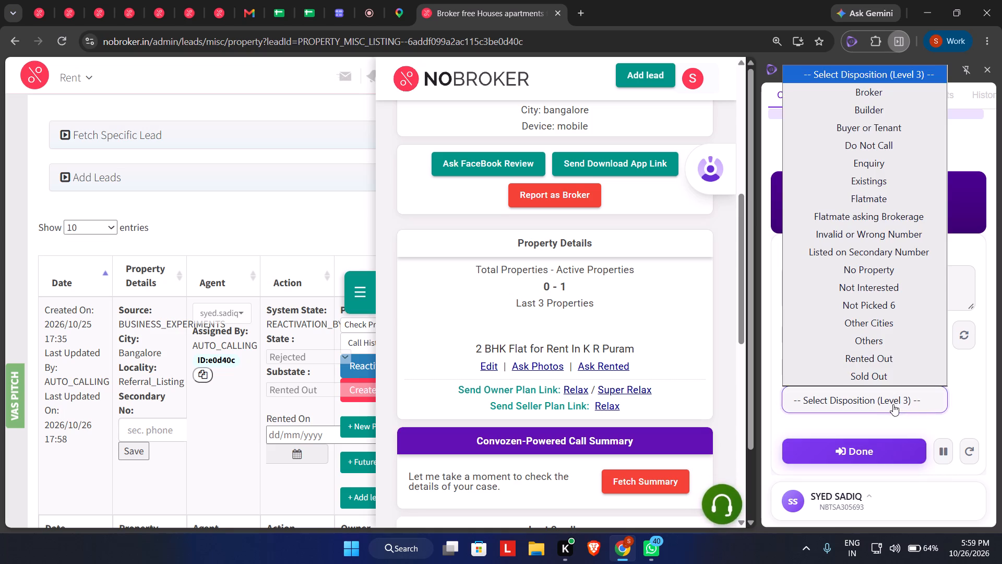
pyautogui.click(882, 356)
pyautogui.click(846, 451)
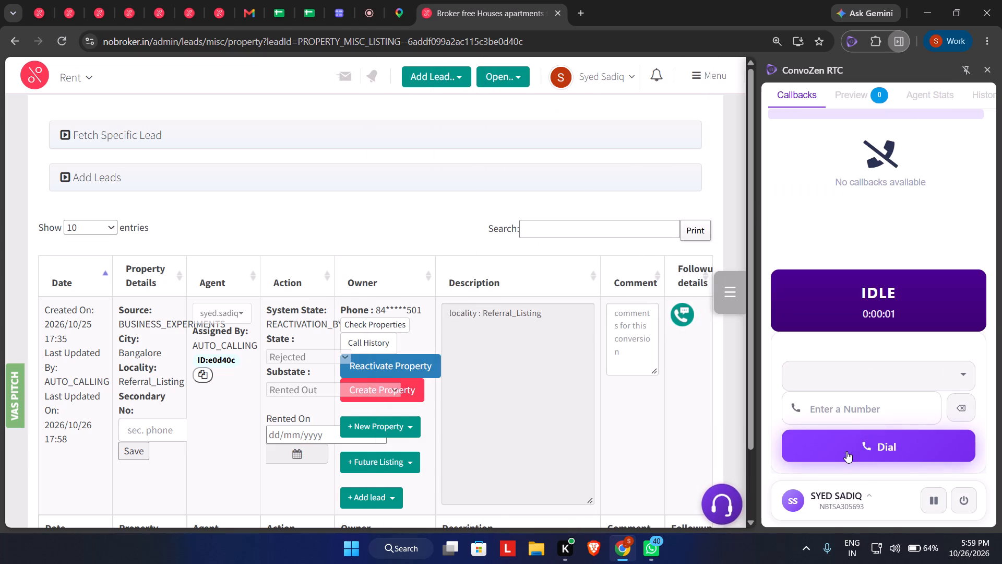
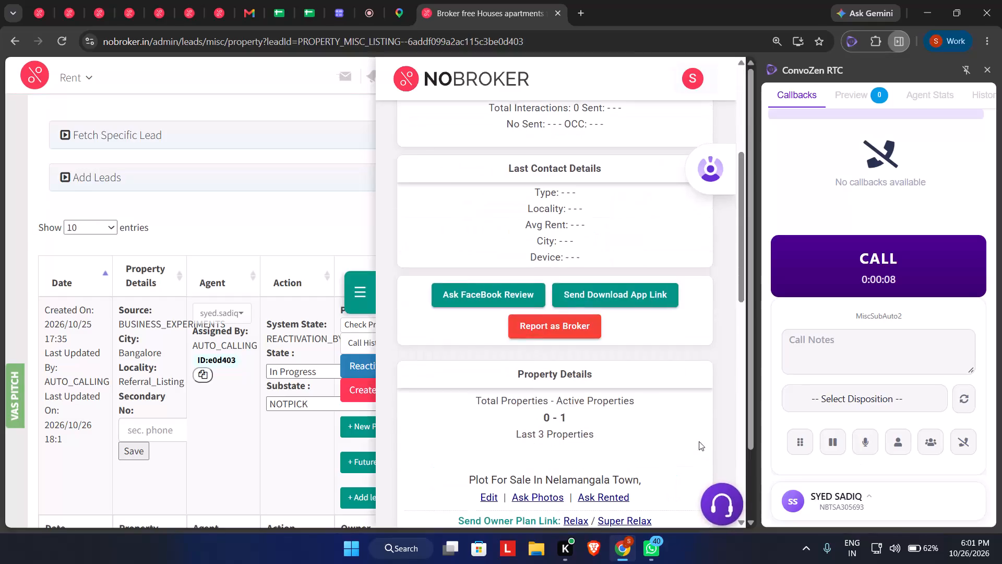
# Review the property details in the owner's profile for the new Referral_Listing lead.
pyautogui.scroll(-2, 679, 403)
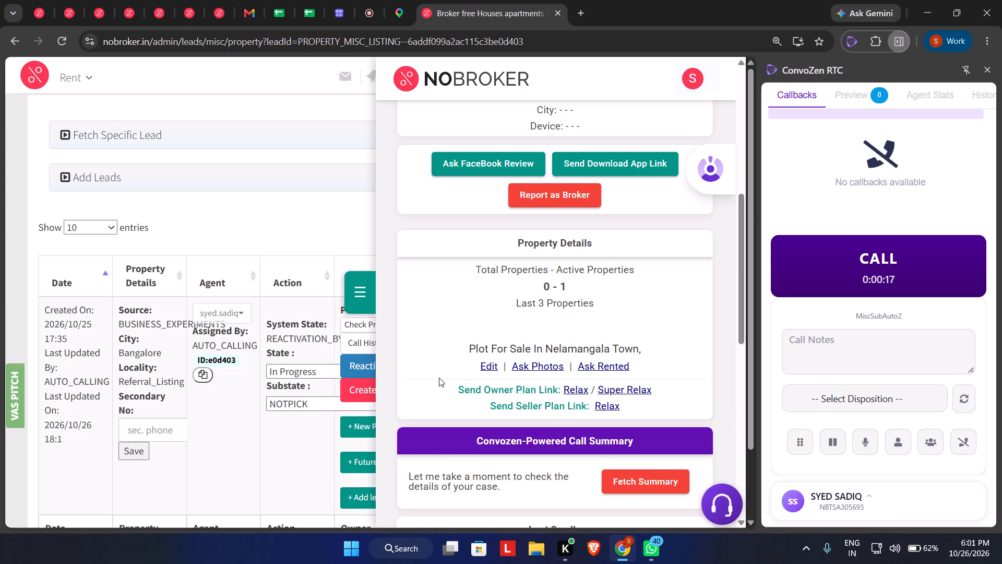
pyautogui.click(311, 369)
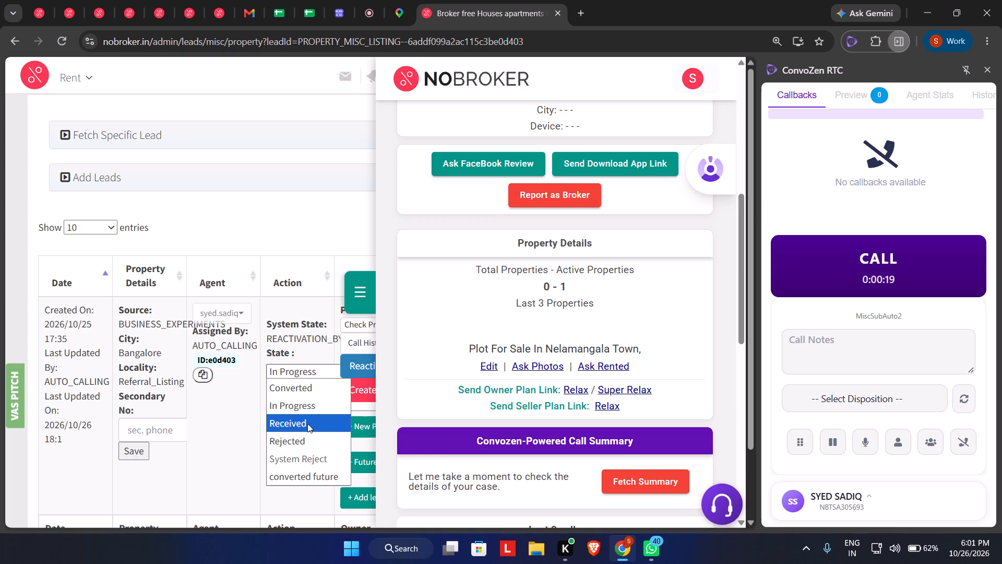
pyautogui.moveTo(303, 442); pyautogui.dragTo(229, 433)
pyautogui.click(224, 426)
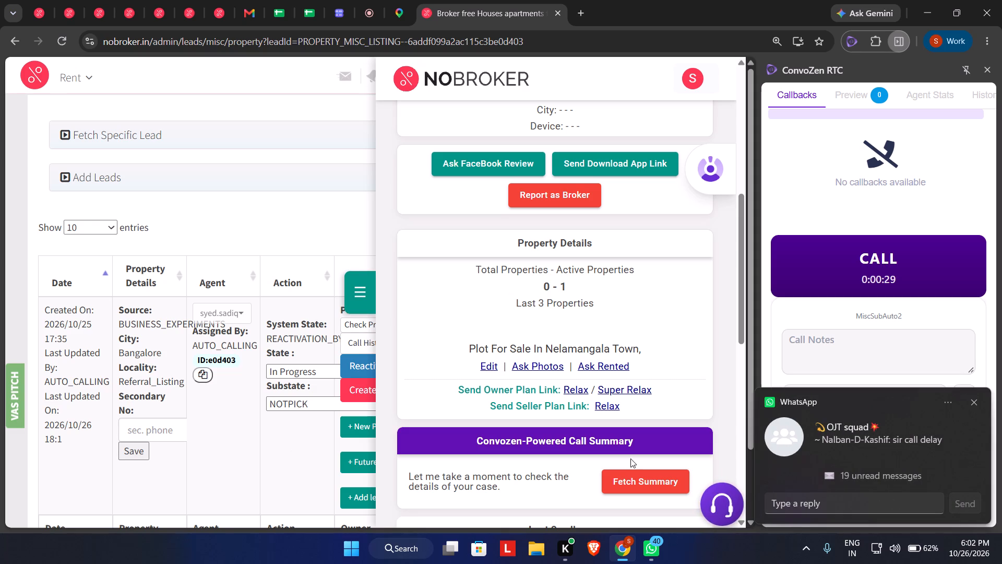
# Dismiss the WhatsApp notification and open the new-property type choices for the Referral_Listing lead.
pyautogui.click(976, 397)
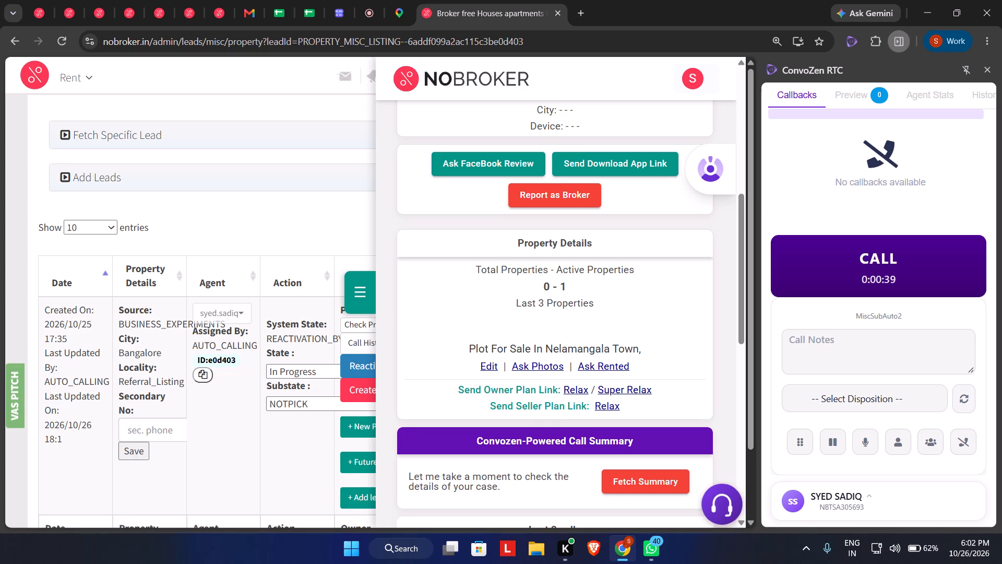
pyautogui.click(352, 426)
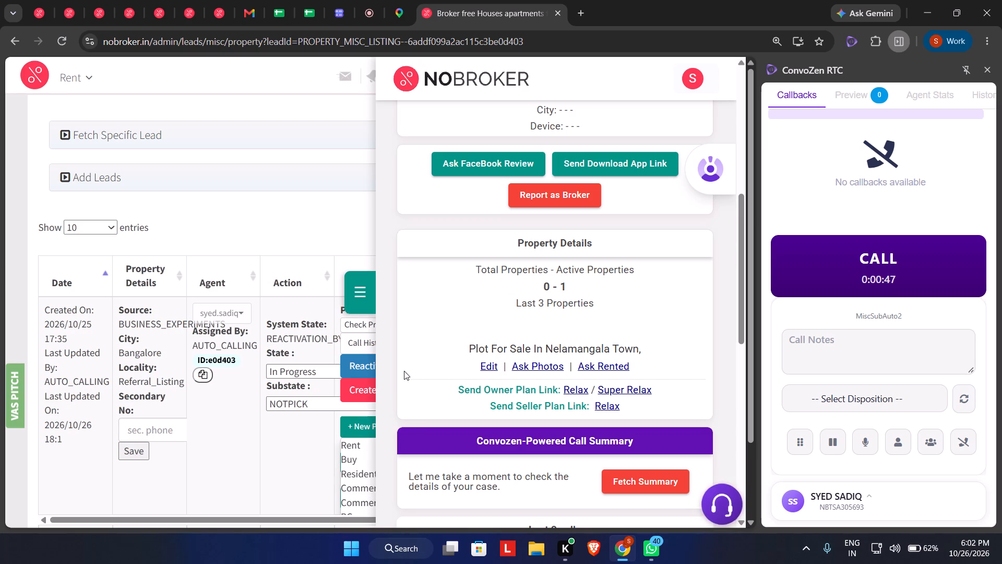
# Start a new Residential Plot/Land property for the open Referral_Listing lead.
pyautogui.click(367, 294)
pyautogui.click(367, 423)
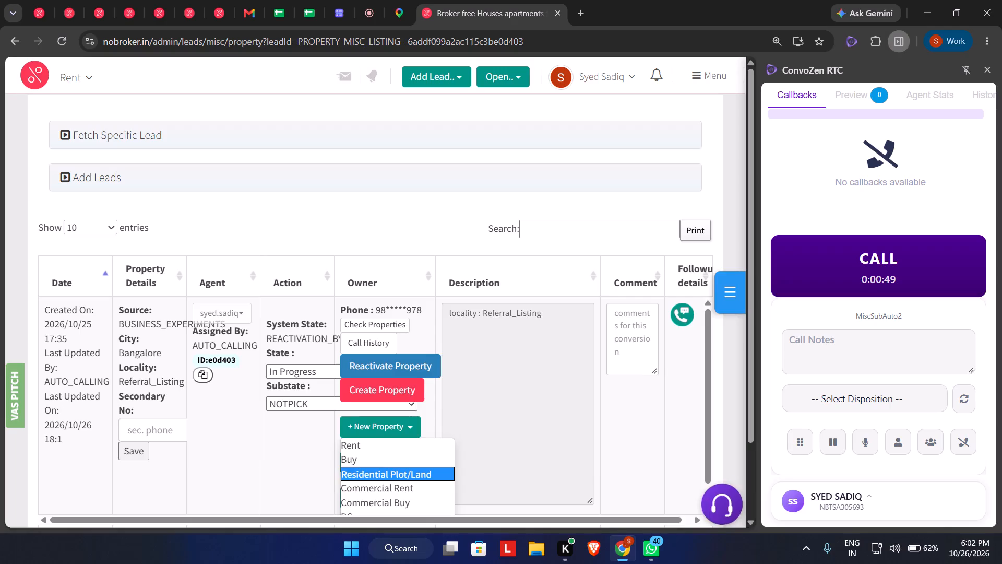
pyautogui.click(369, 474)
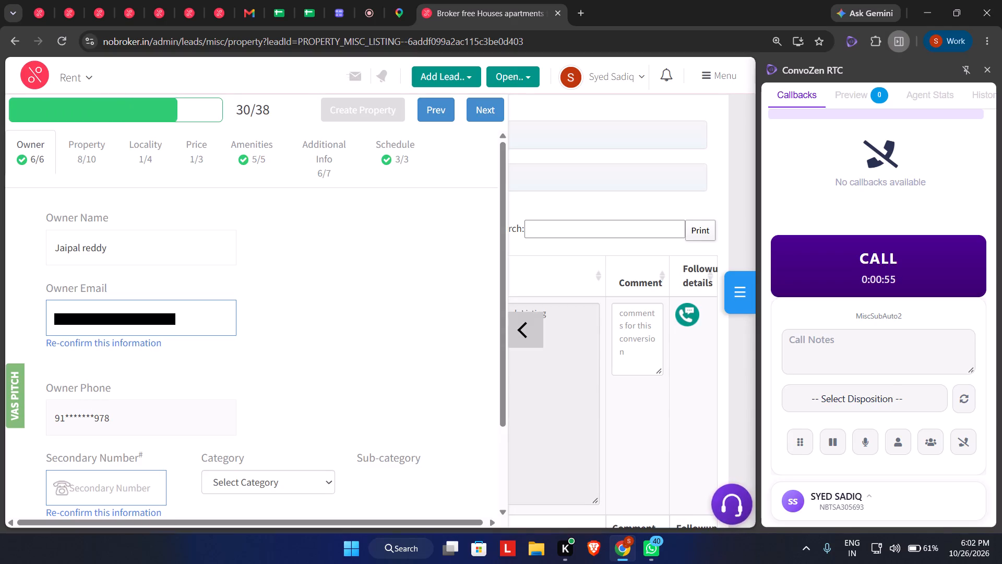
# Fill in the plot's property details with a plot area of 1200 sq.ft. and Boundary Wall set to No.
pyautogui.click(103, 164)
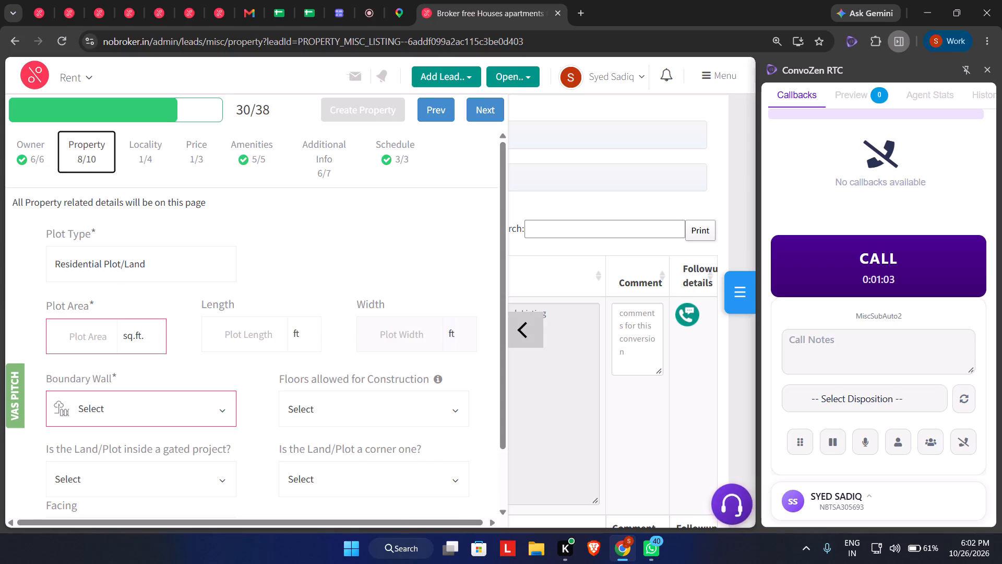
pyautogui.doubleClick(51, 163)
pyautogui.click(89, 147)
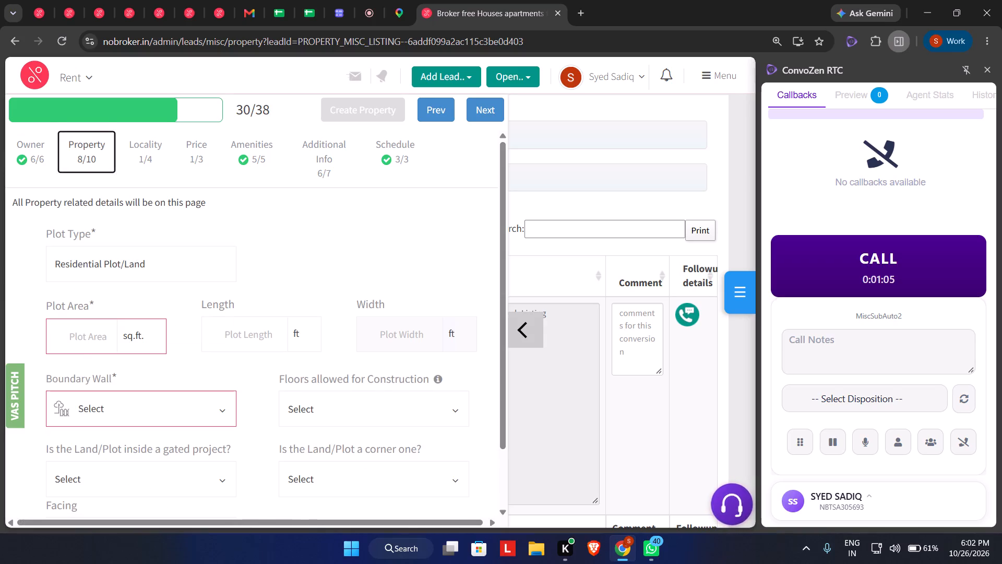
pyautogui.click(90, 335)
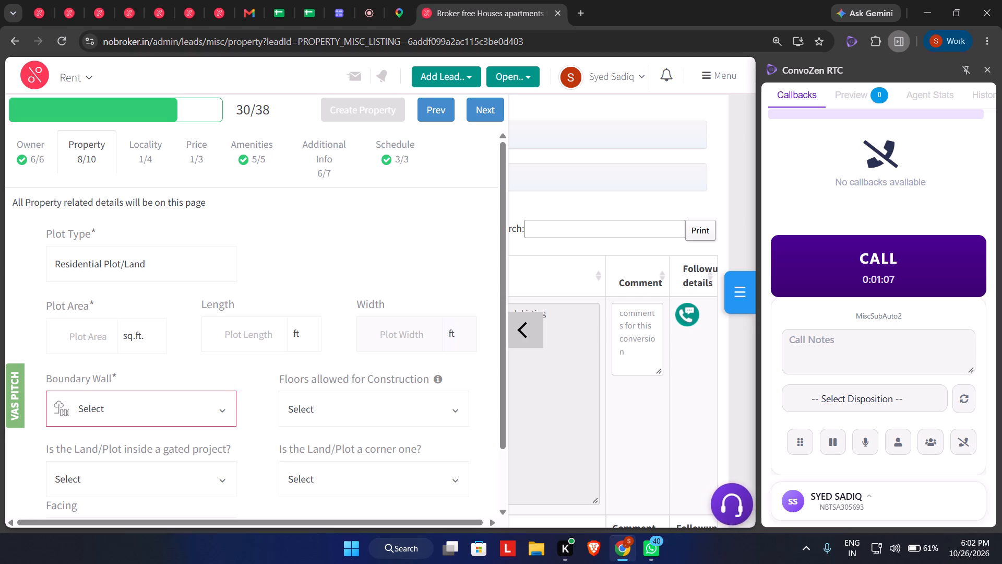
pyautogui.write('1200')
pyautogui.click(342, 246)
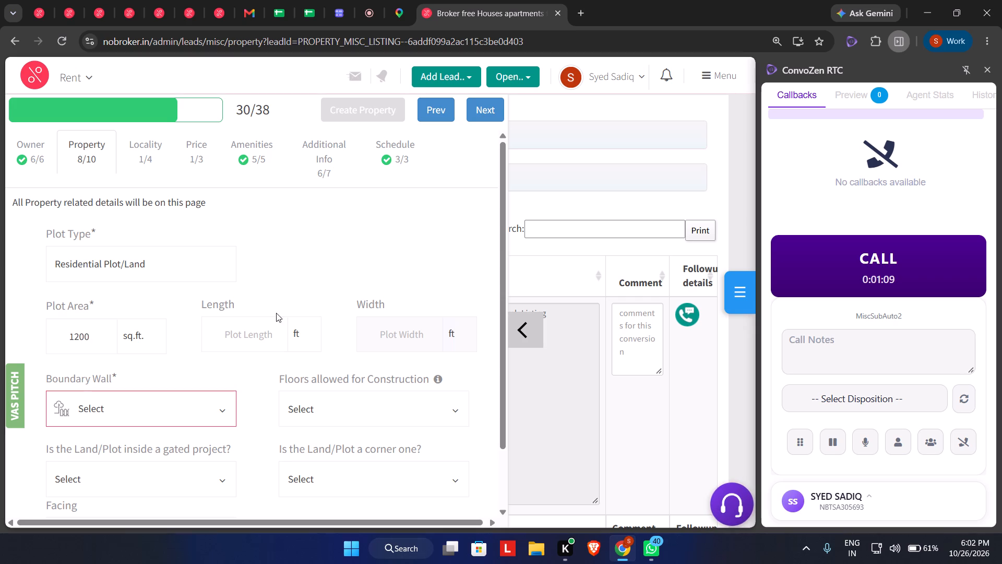
pyautogui.click(135, 402)
pyautogui.scroll(-1, 161, 304)
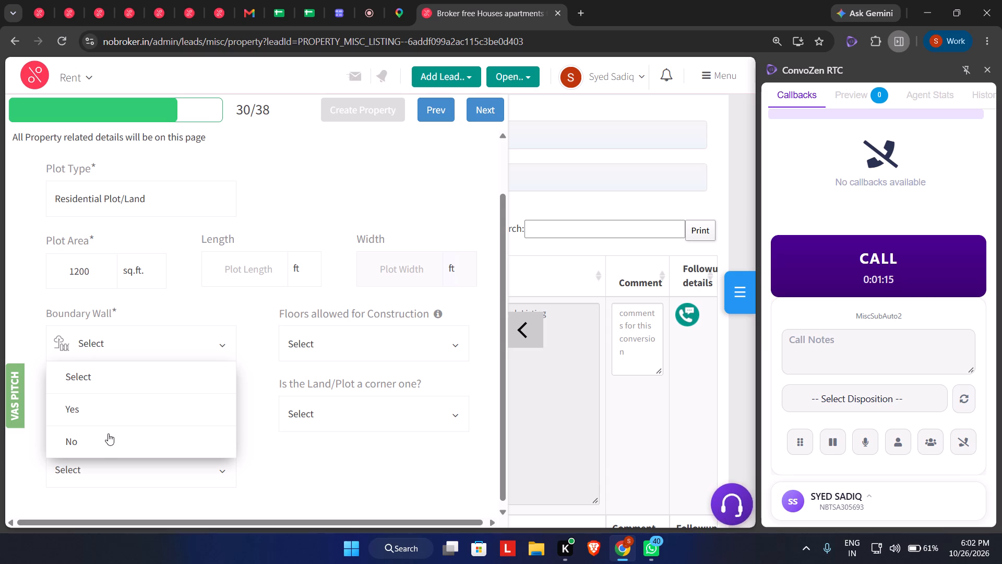
pyautogui.click(104, 449)
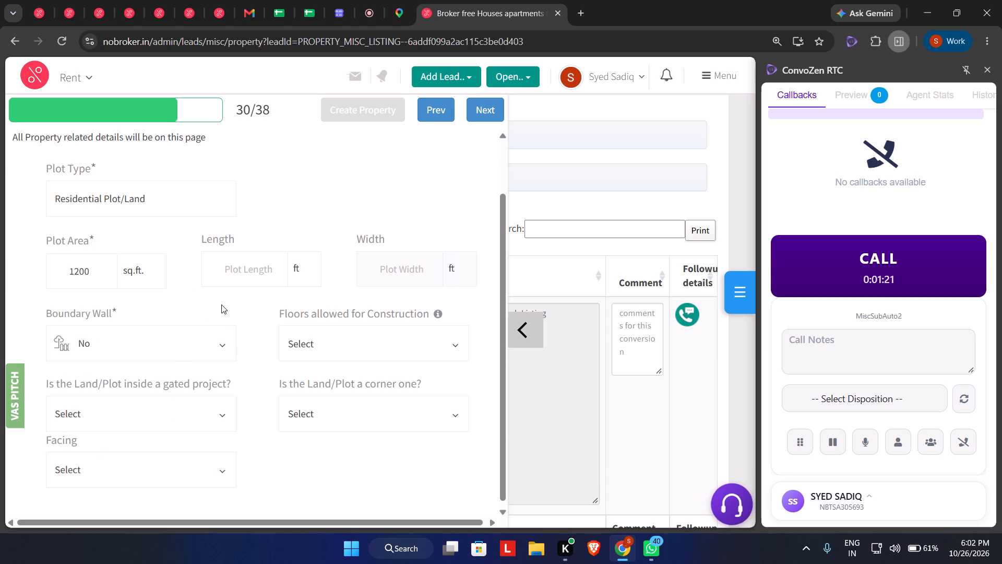
# Go through the new plot listing's Owner and Locality sections and open the Expected Price entry in the Price section.
pyautogui.scroll(3, 221, 304)
pyautogui.click(20, 150)
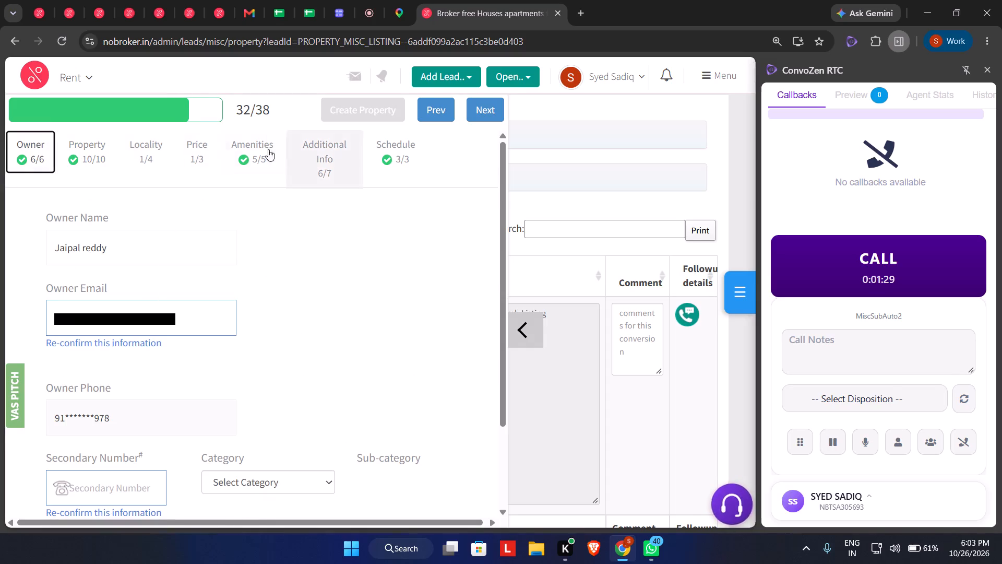
pyautogui.click(139, 156)
pyautogui.click(195, 148)
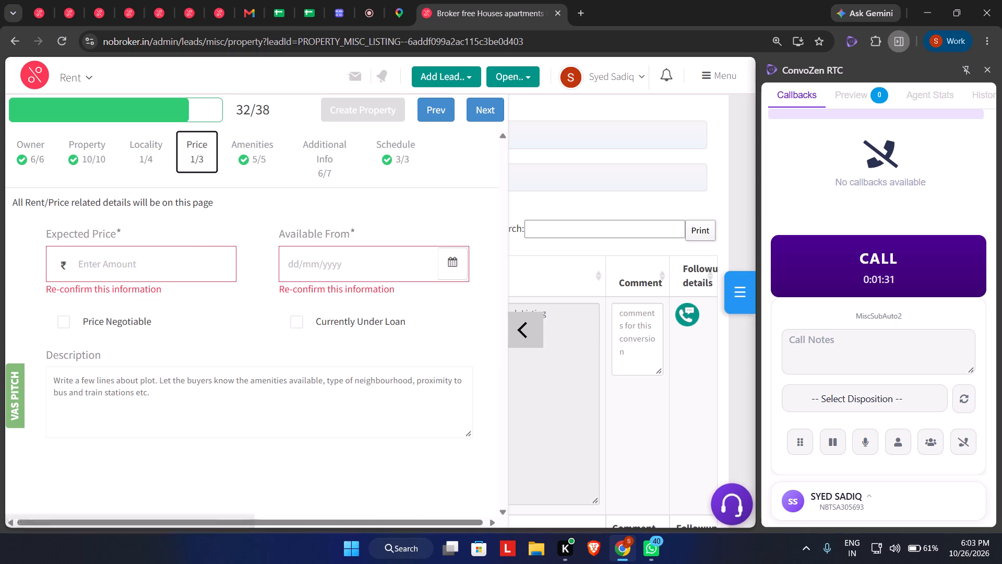
pyautogui.click(130, 258)
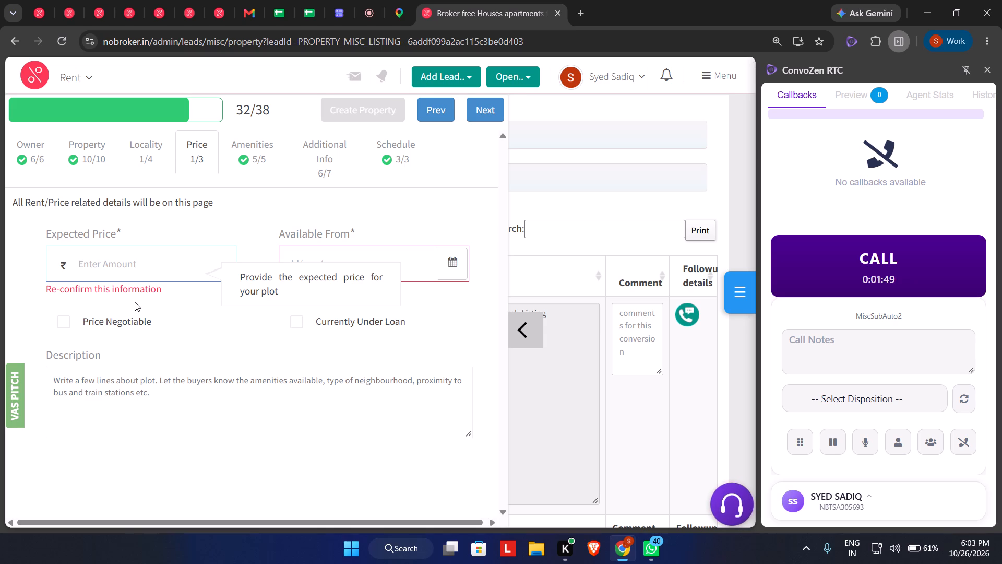
pyautogui.click(348, 220)
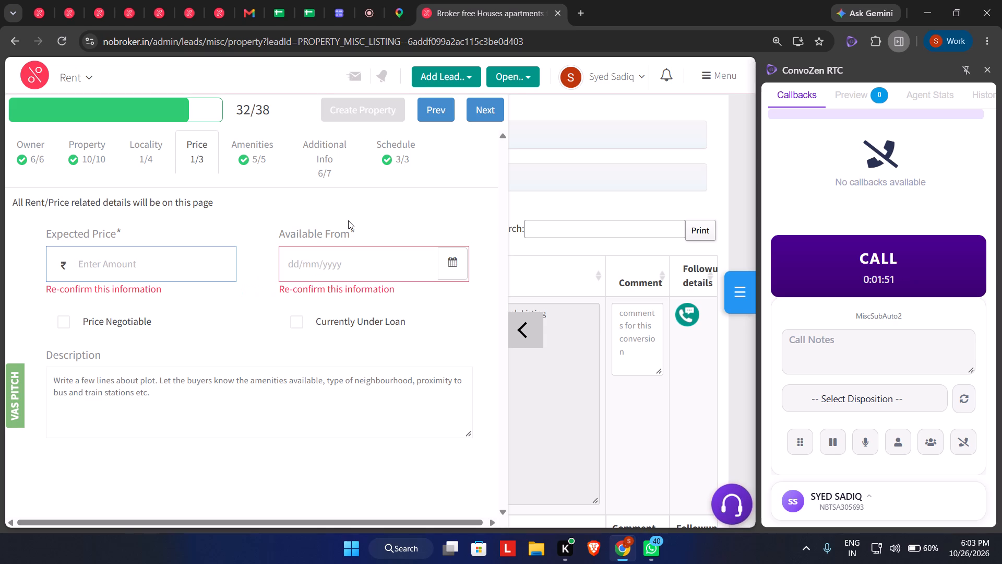
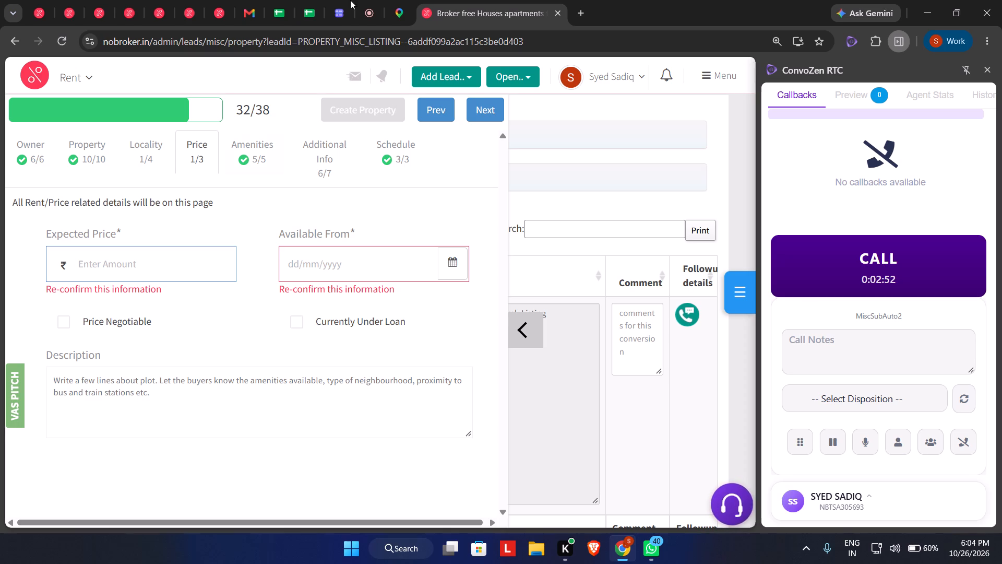
# Examine the State Summary times in Agent Stats during the ongoing call.
pyautogui.click(926, 95)
pyautogui.scroll(-1, 848, 184)
pyautogui.scroll(1, 848, 184)
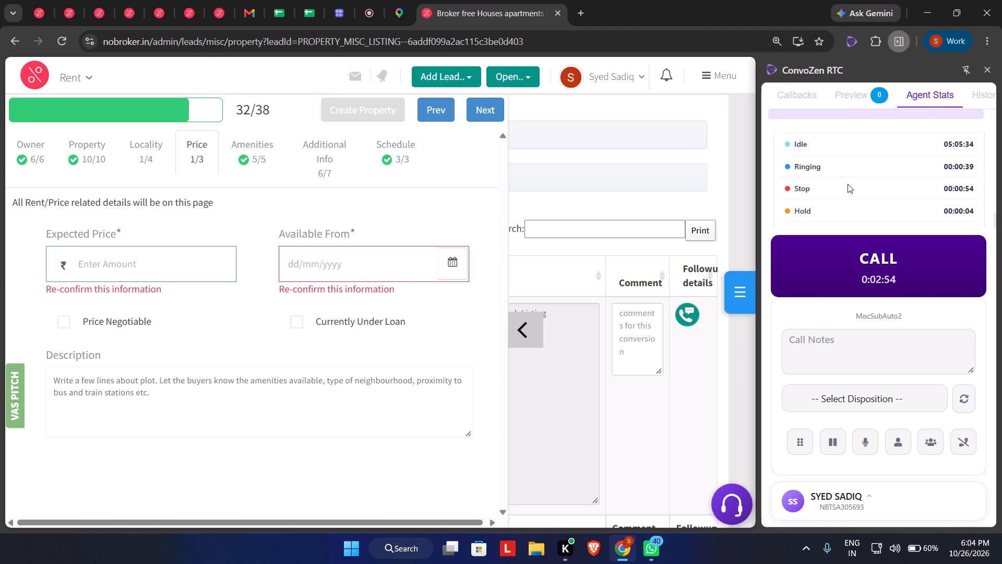
pyautogui.scroll(-1, 848, 184)
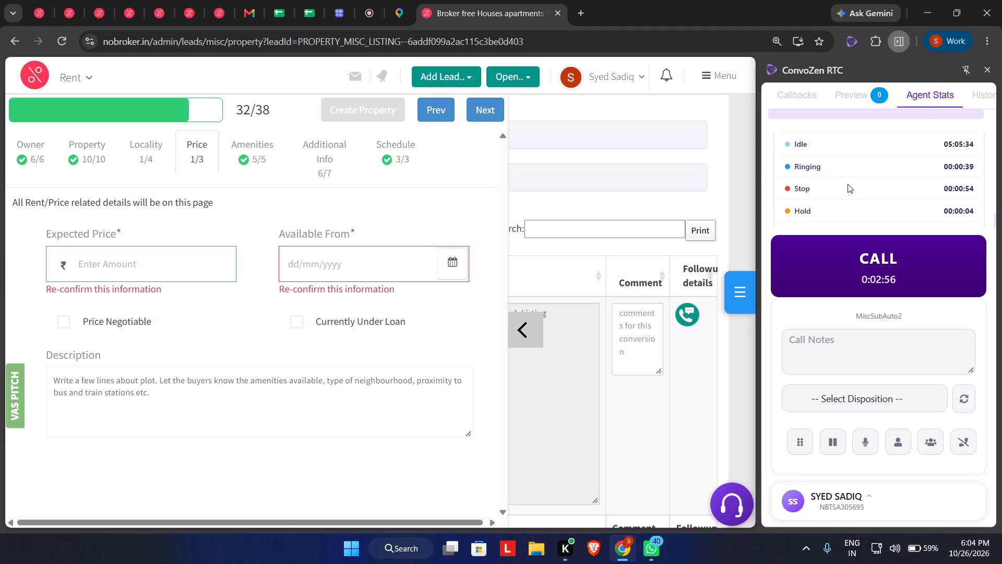
pyautogui.scroll(-1, 848, 184)
pyautogui.scroll(2, 848, 184)
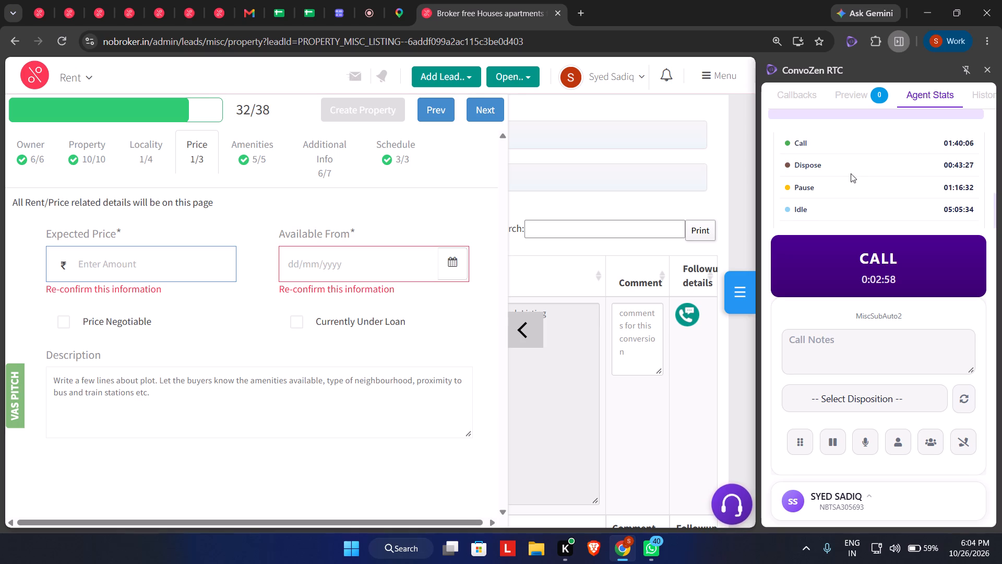
pyautogui.scroll(-2, 850, 175)
pyautogui.scroll(1, 848, 172)
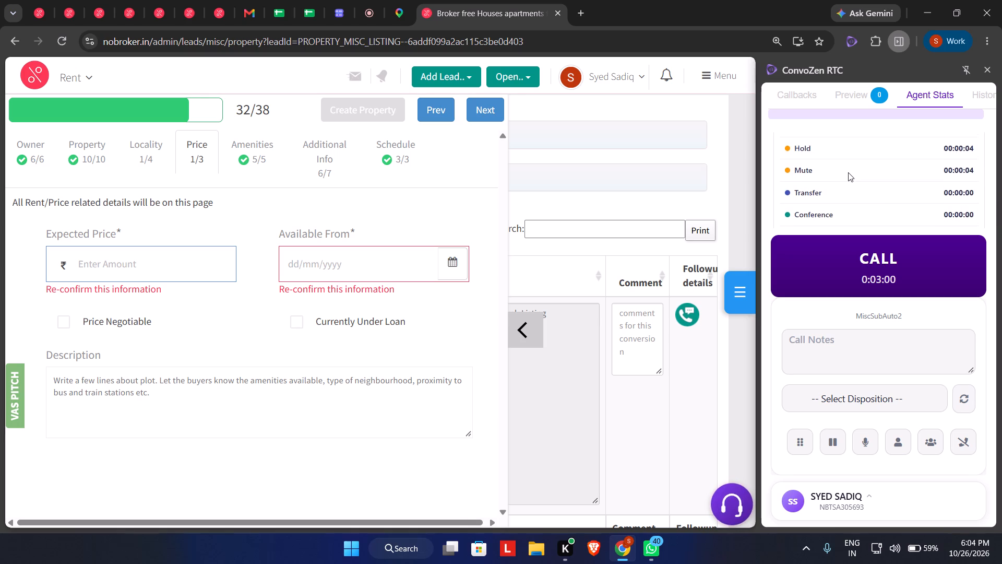
pyautogui.scroll(1, 848, 172)
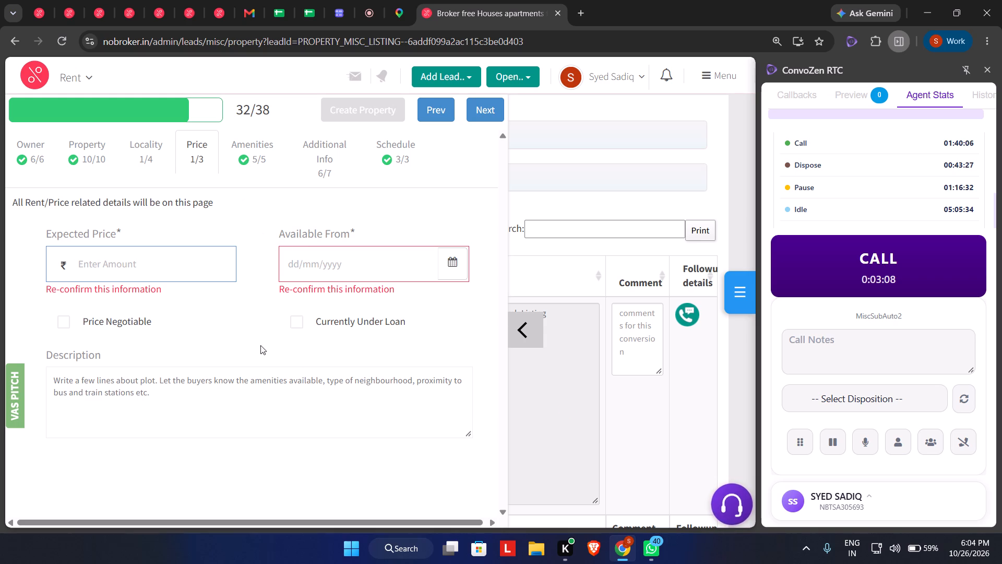
# Work out the plot's expected price in Calculator by multiplying 3000 by 1240.
pyautogui.doubleClick(150, 268)
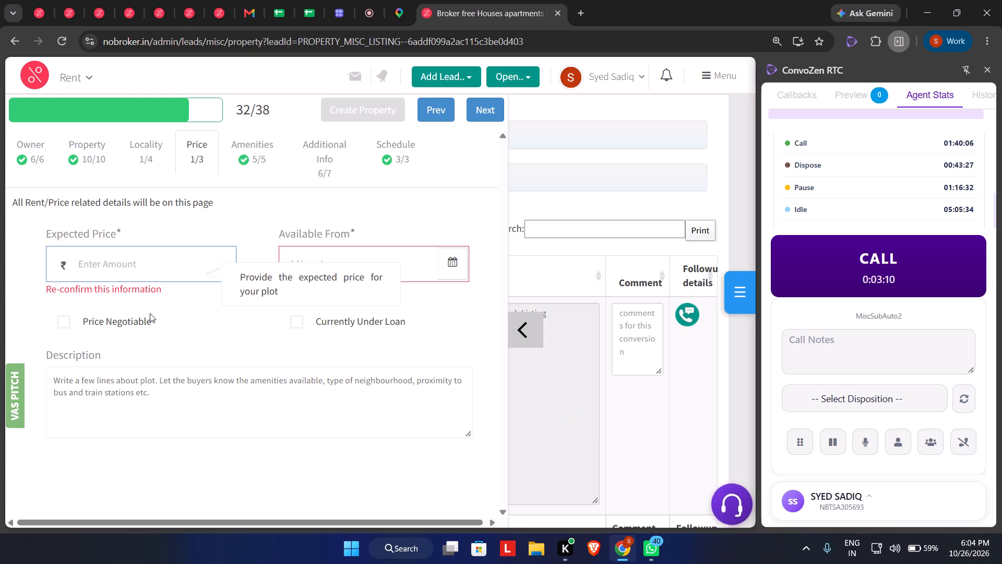
pyautogui.moveTo(223, 219); pyautogui.dragTo(208, 255)
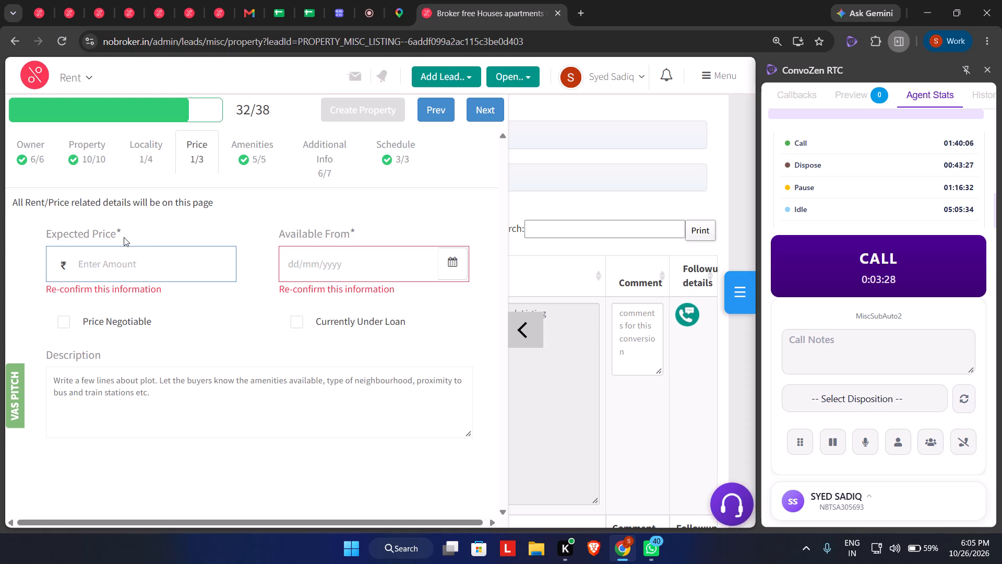
pyautogui.click(125, 268)
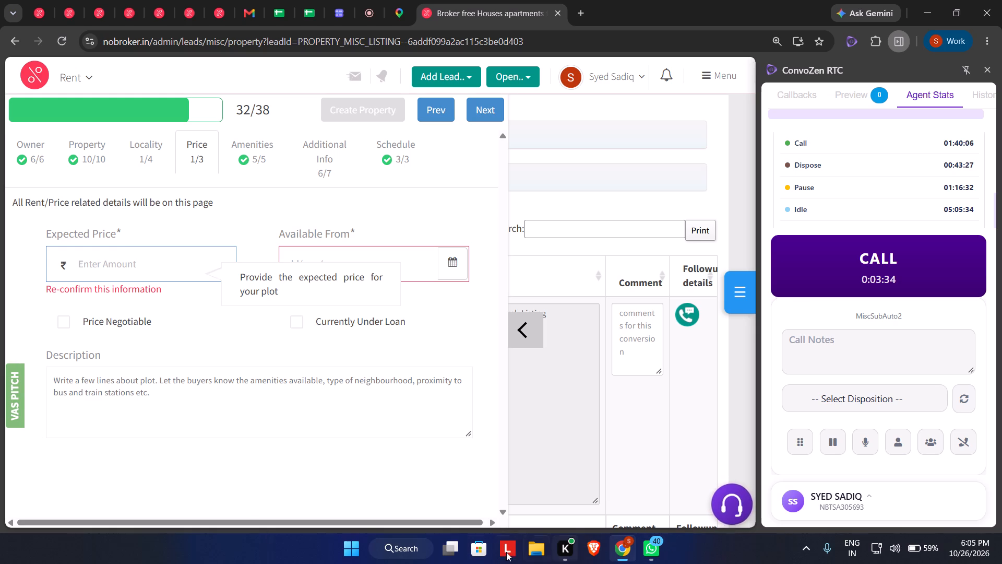
pyautogui.click(387, 553)
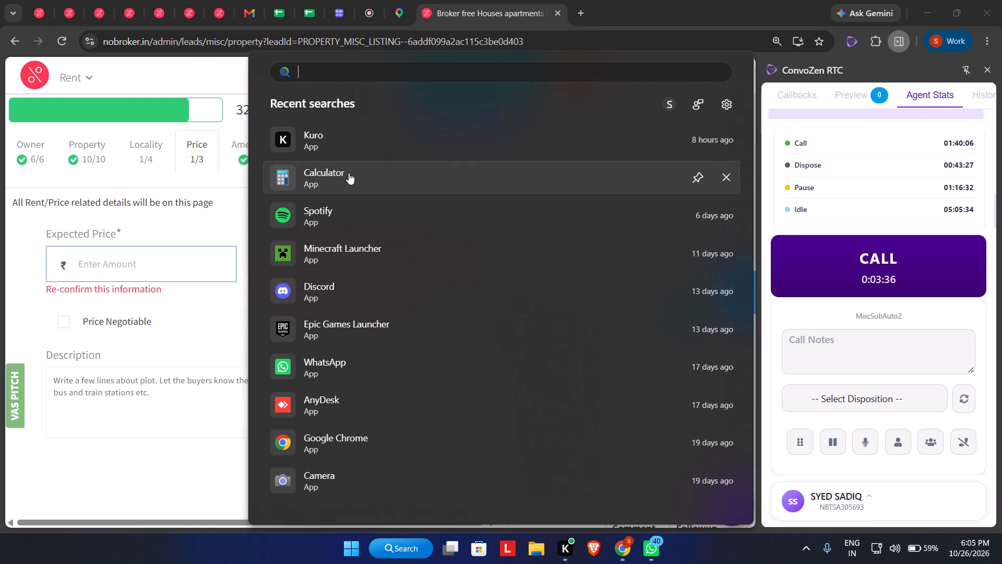
pyautogui.click(349, 173)
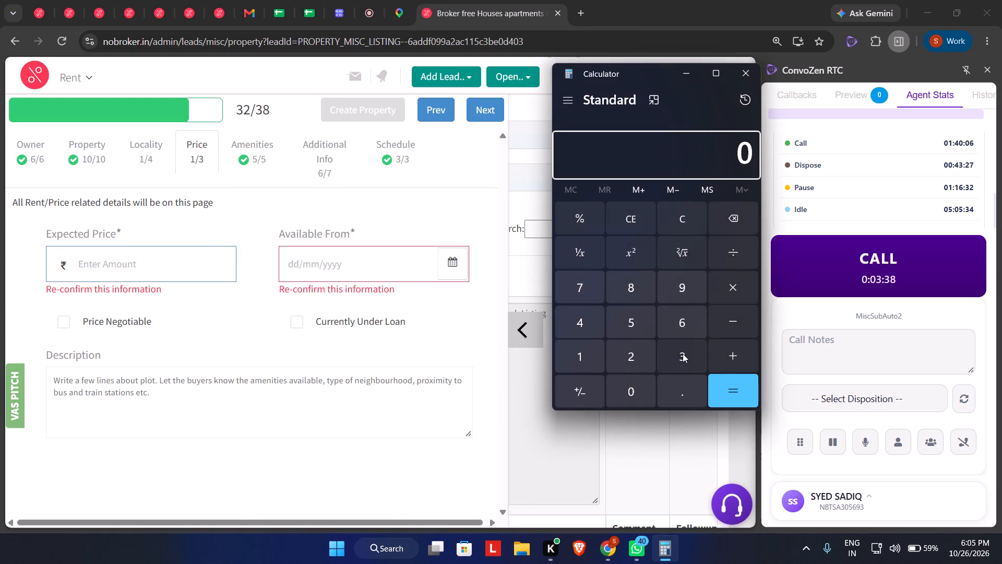
pyautogui.click(681, 356)
pyautogui.tripleClick(629, 390)
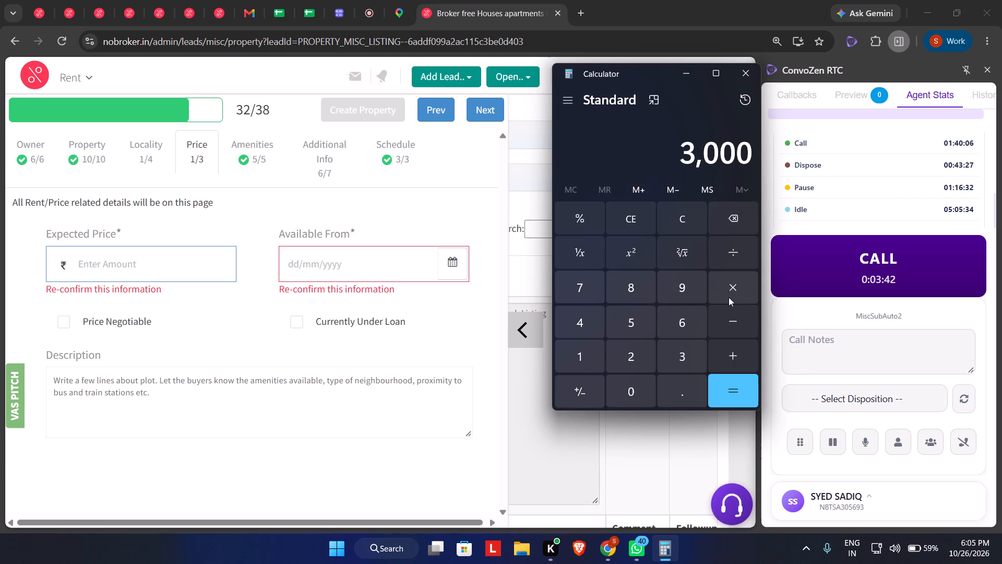
pyautogui.click(727, 298)
pyautogui.click(586, 355)
pyautogui.click(622, 357)
pyautogui.click(584, 323)
pyautogui.click(645, 385)
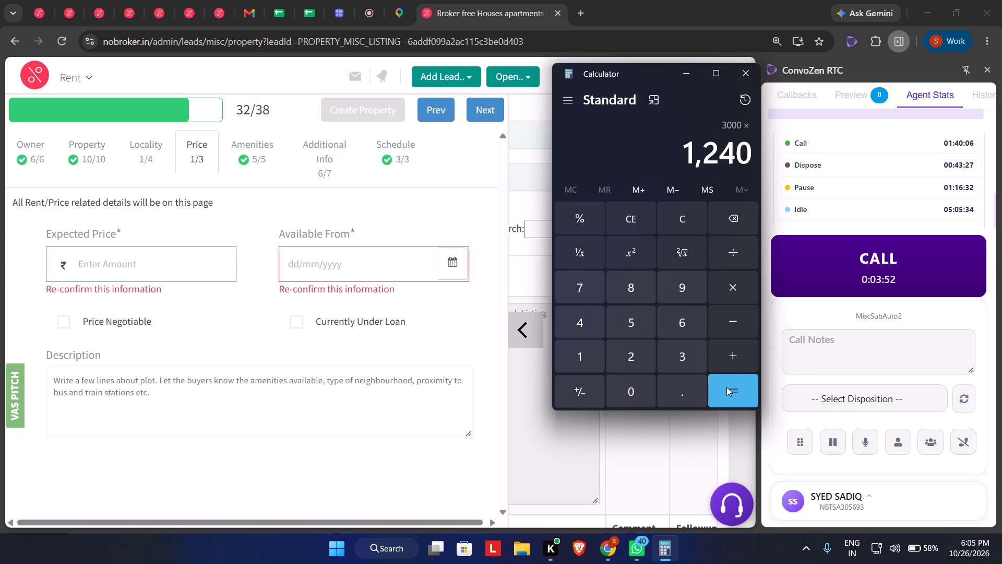
pyautogui.click(726, 387)
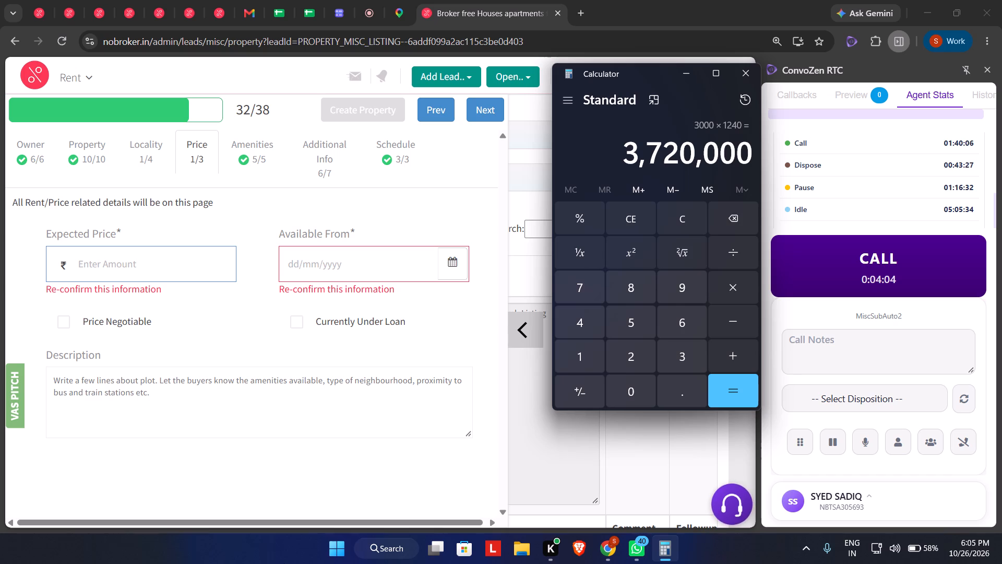
# Collapse the plot listing form and end the call on the Referral_Listing lead.
pyautogui.click(521, 341)
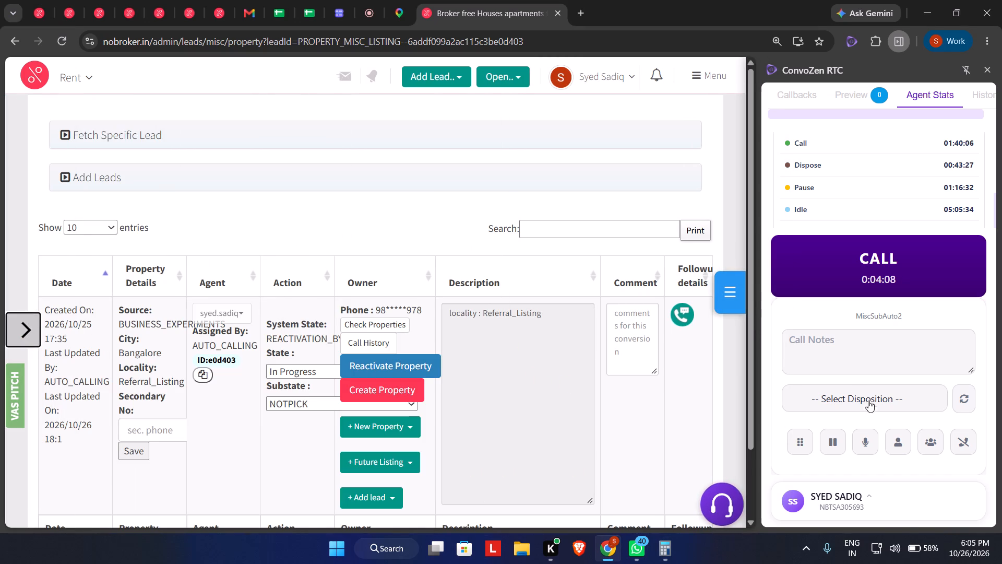
pyautogui.click(955, 451)
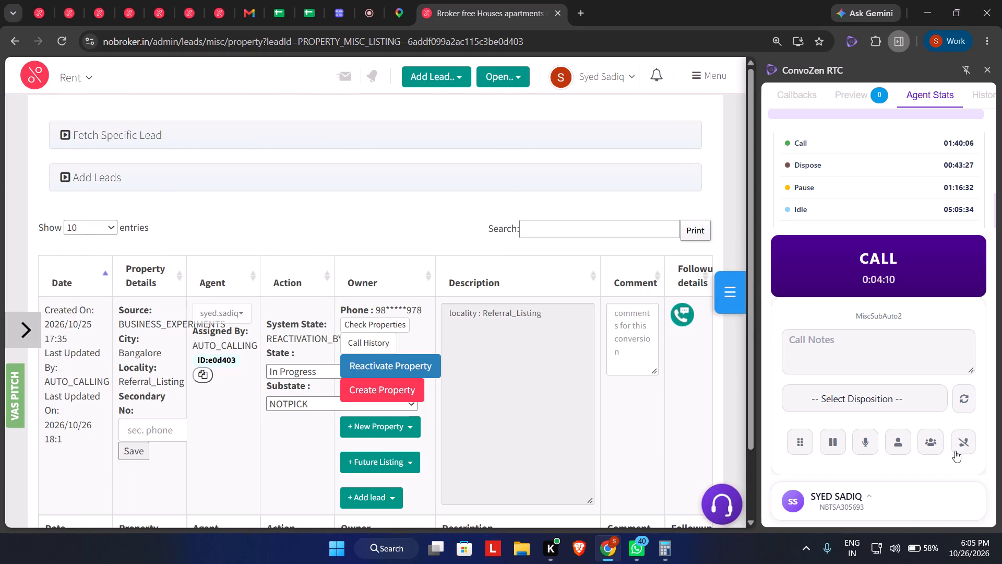
# Set the call disposition to Click Calling, Rejected and Not Interested.
pyautogui.click(834, 395)
pyautogui.click(852, 438)
pyautogui.click(851, 392)
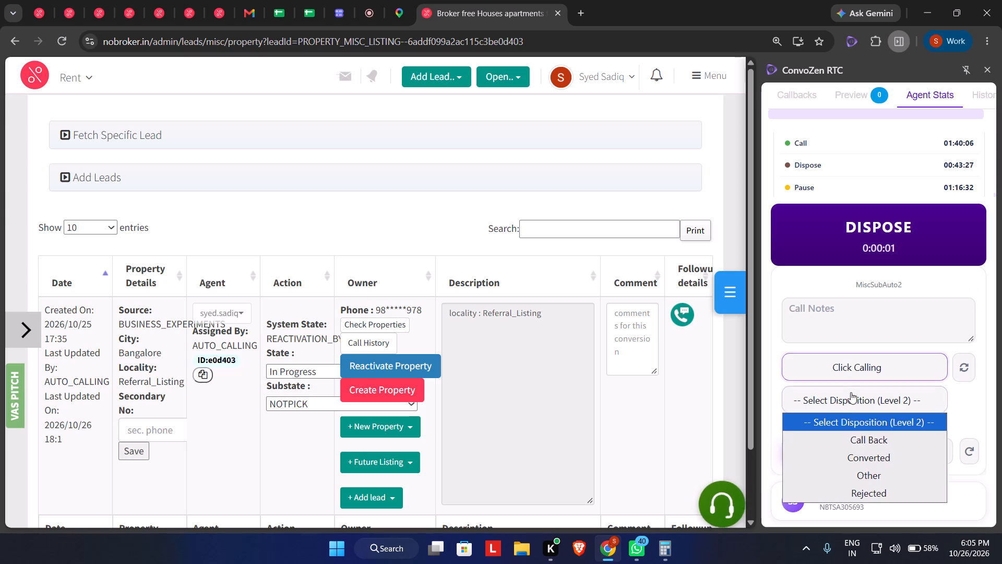
pyautogui.click(868, 486)
pyautogui.click(851, 406)
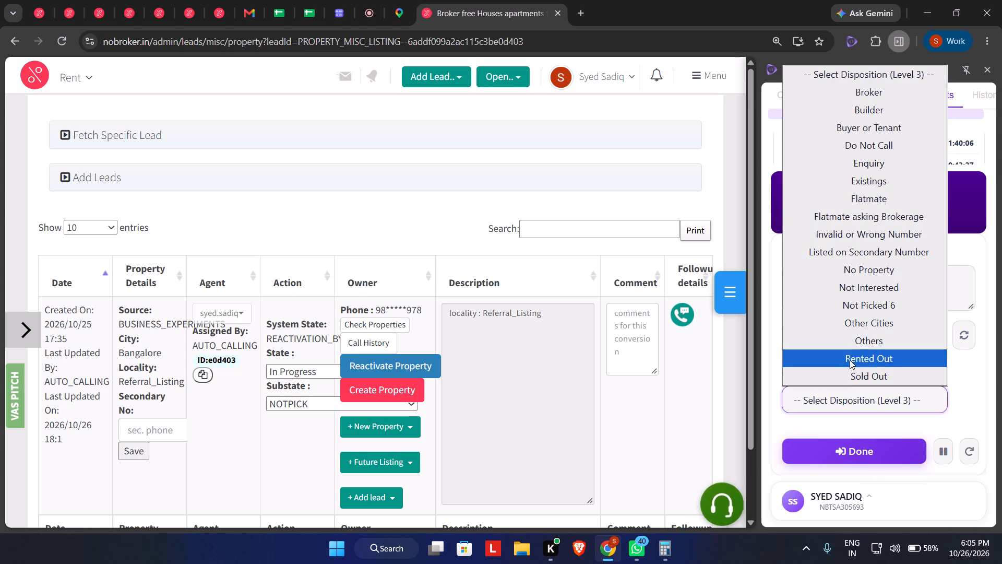
pyautogui.click(842, 290)
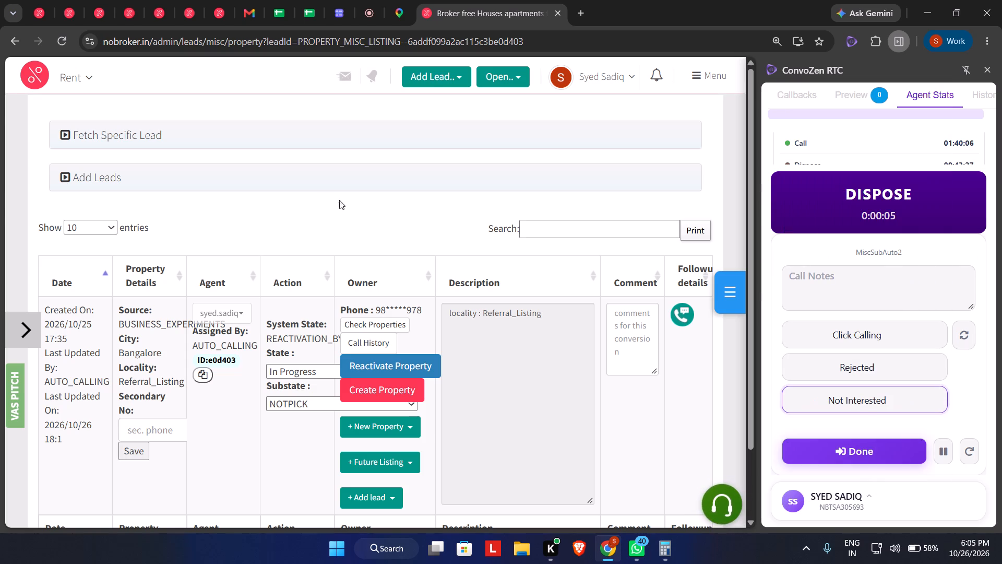
# Set the Referral_Listing lead's state to Rejected with the substate Not Interested.
pyautogui.click(305, 363)
pyautogui.doubleClick(323, 436)
pyautogui.click(309, 407)
pyautogui.click(310, 402)
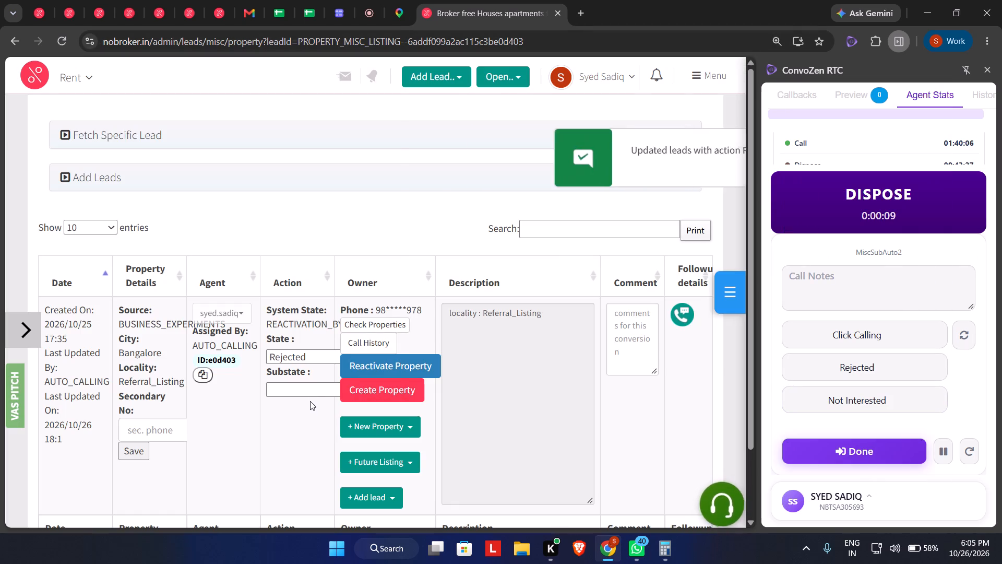
pyautogui.click(312, 395)
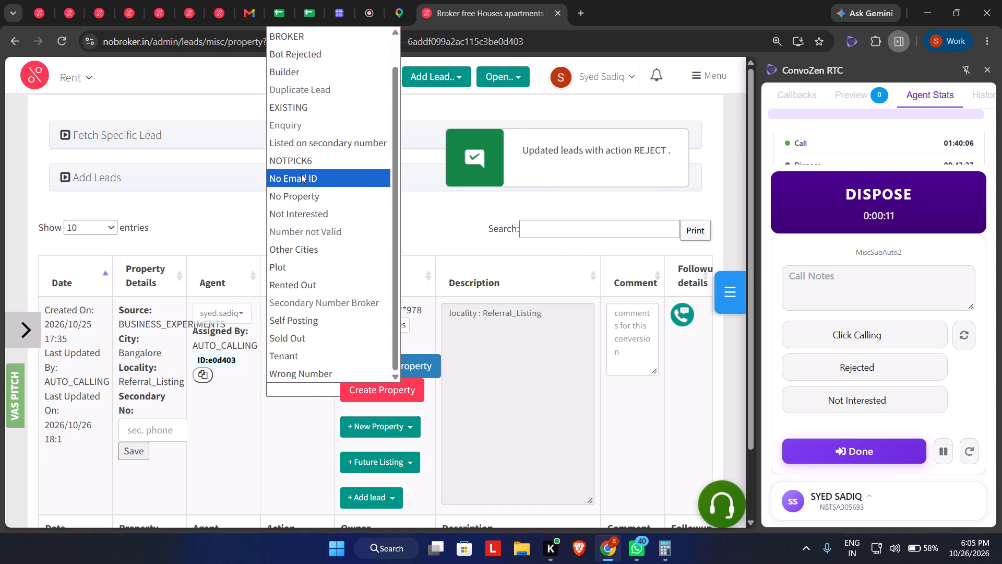
pyautogui.doubleClick(297, 211)
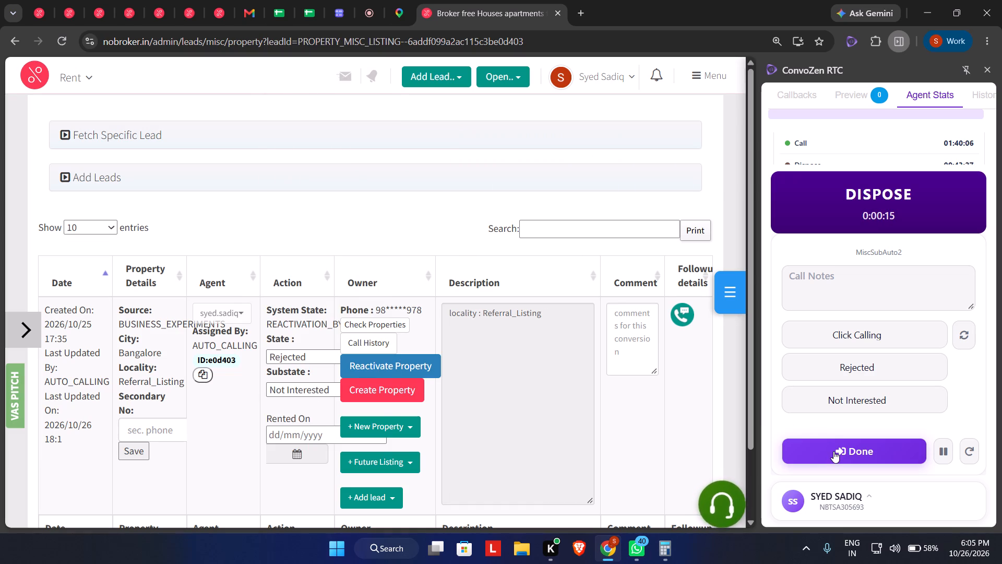
# Change both the lead's substate and the call's Level 3 disposition to Sold Out and submit the disposition.
pyautogui.click(320, 389)
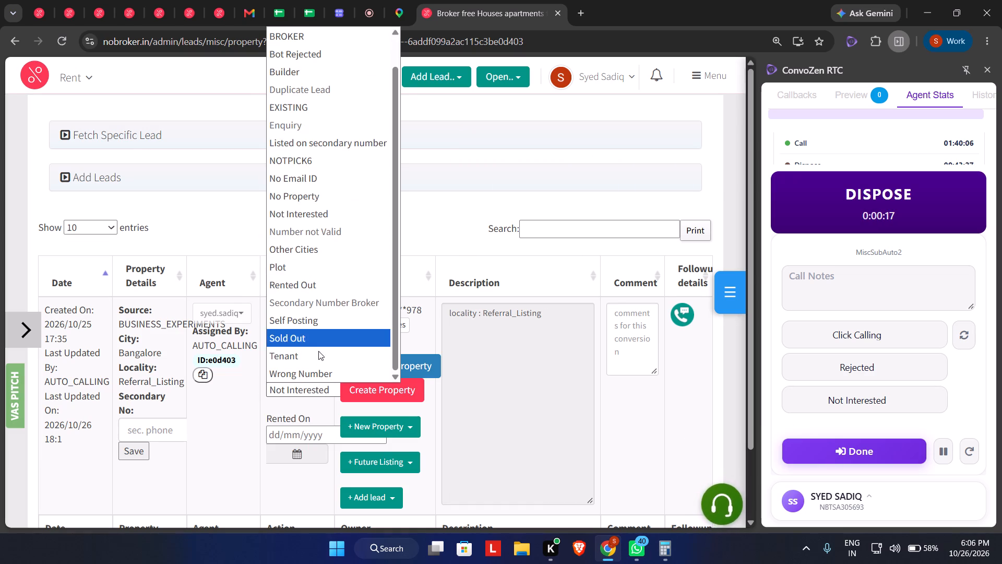
pyautogui.click(309, 337)
pyautogui.click(837, 408)
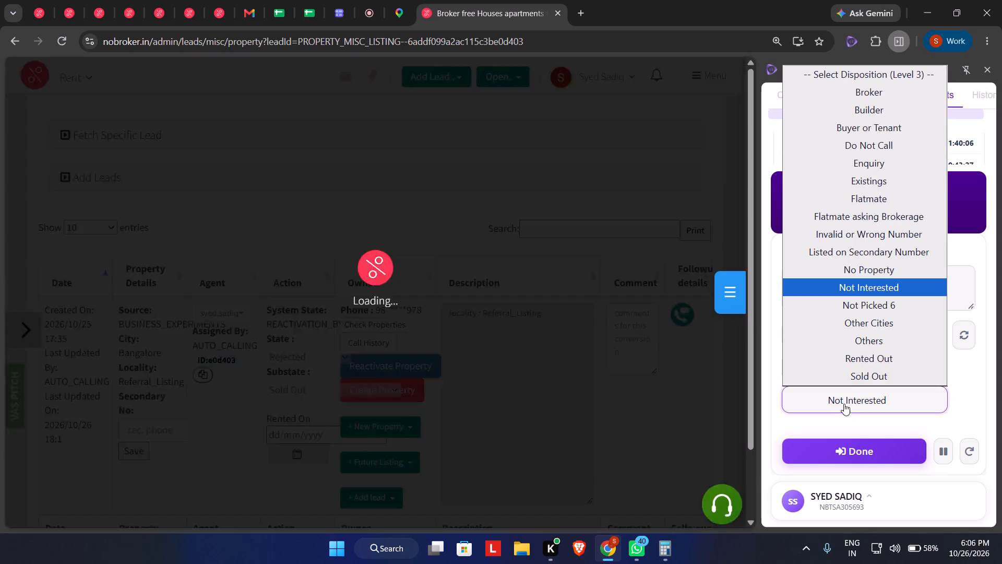
pyautogui.click(846, 381)
pyautogui.click(851, 454)
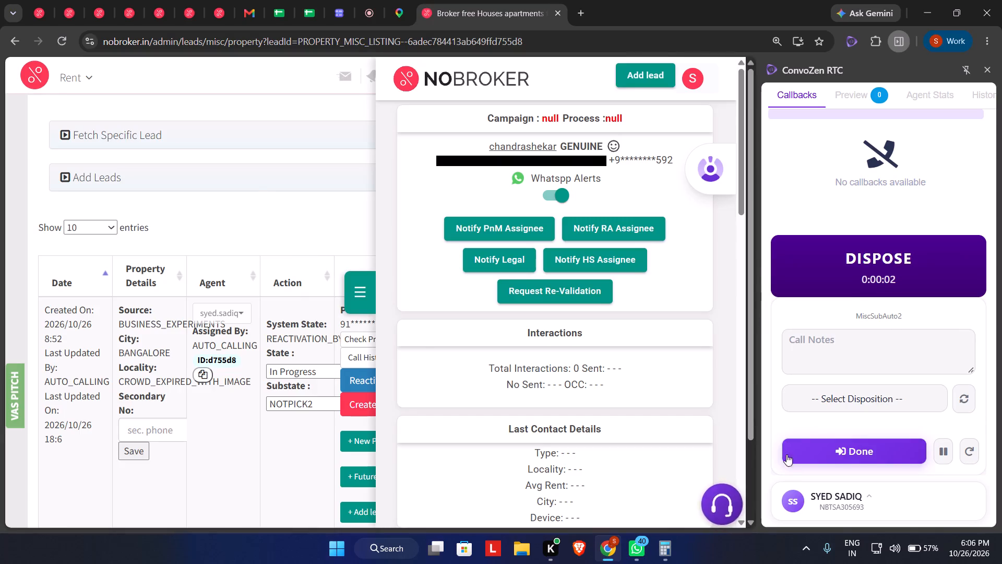
# Set the CROWD_EXPIRED_WITH_IMAGE lead's substate to NOTPICK3 and dispose the call as Click Calling, Call Back, Busy or Disconnected.
pyautogui.click(319, 409)
pyautogui.click(298, 349)
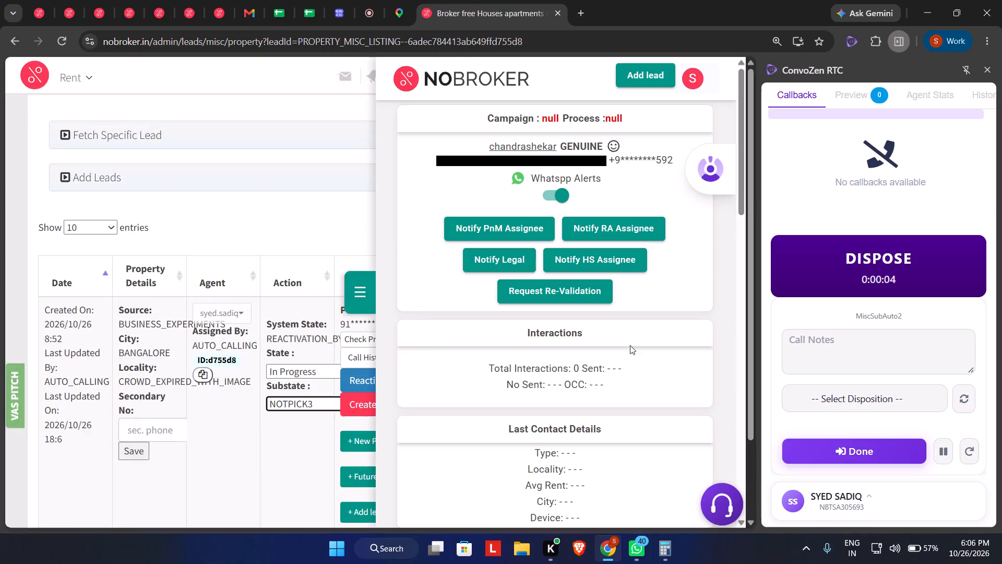
pyautogui.click(844, 391)
pyautogui.click(848, 441)
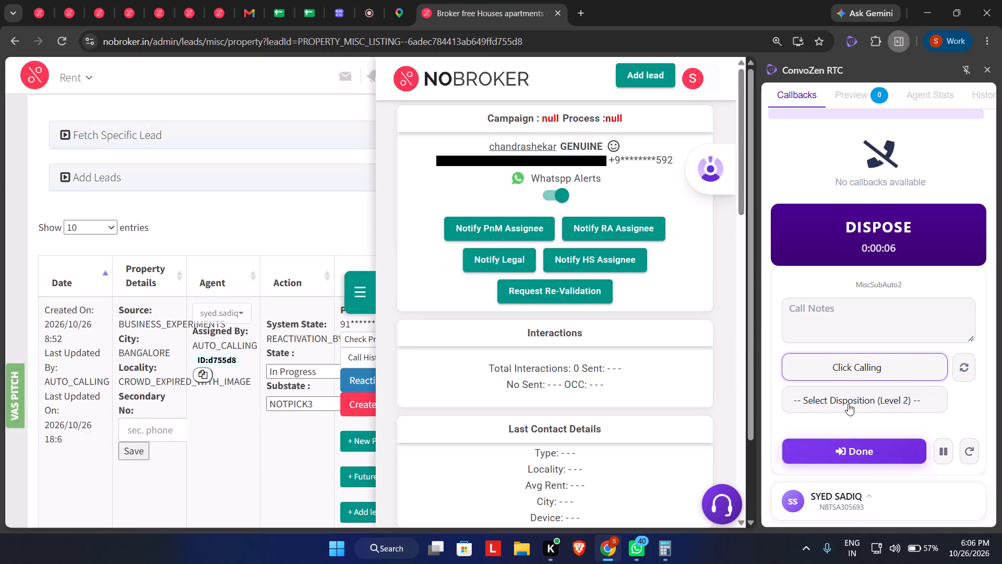
pyautogui.click(845, 398)
pyautogui.click(856, 443)
pyautogui.click(844, 412)
pyautogui.click(825, 238)
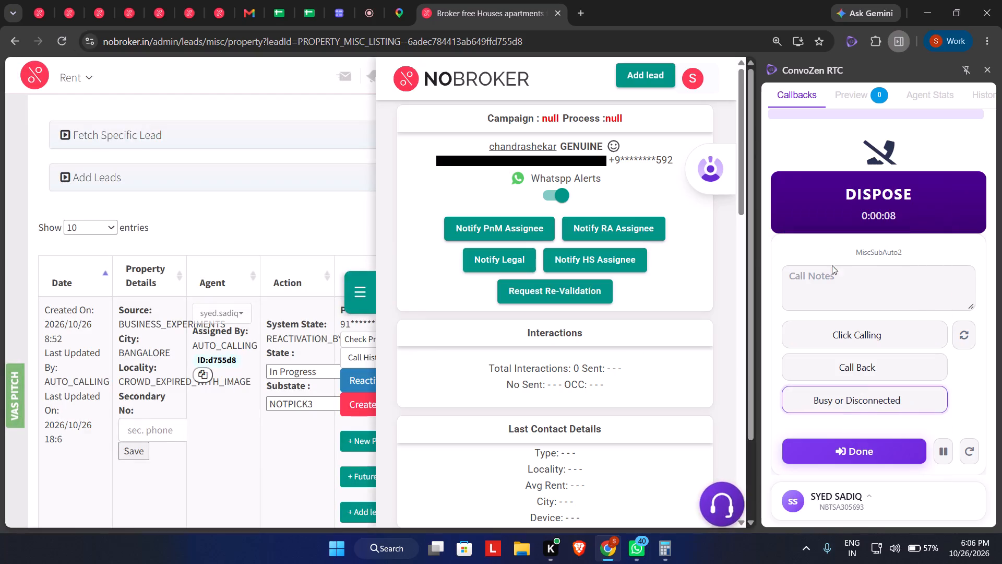
pyautogui.click(868, 452)
# Check the State Summary times in Agent Stats while waiting for the next call.
pyautogui.click(955, 97)
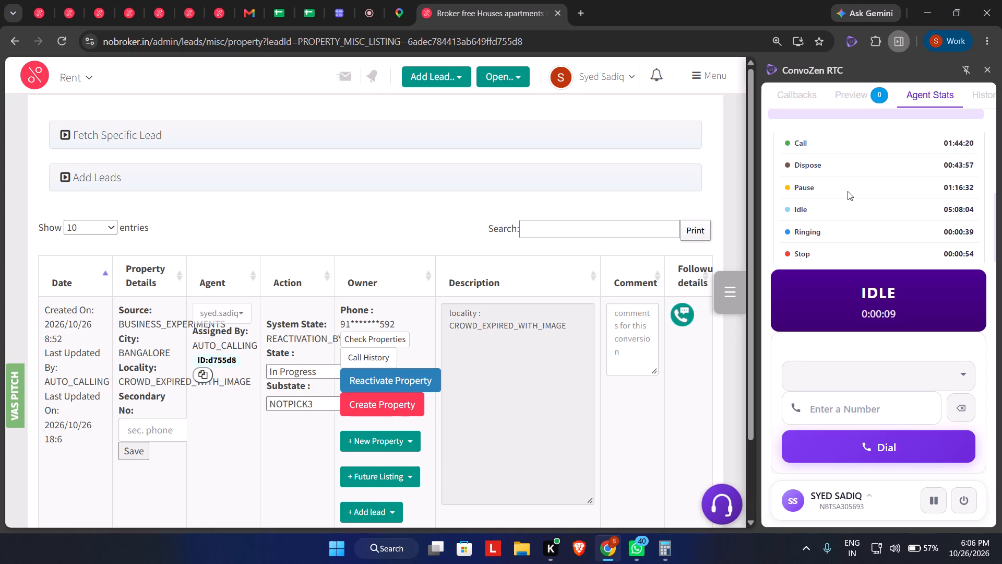
pyautogui.scroll(-1, 846, 187)
pyautogui.scroll(1, 846, 187)
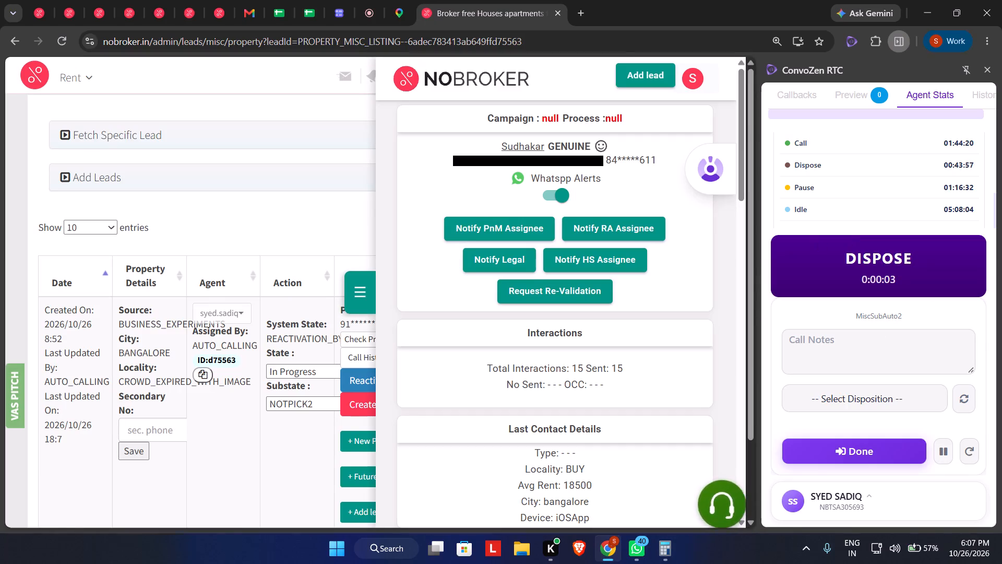
# Dispose the call as Click Calling, Other, Auto Dispose, with the new CROWD_EXPIRED_WITH_IMAGE lead's substate set to NOTPICK3.
pyautogui.click(848, 391)
pyautogui.click(856, 441)
pyautogui.click(861, 391)
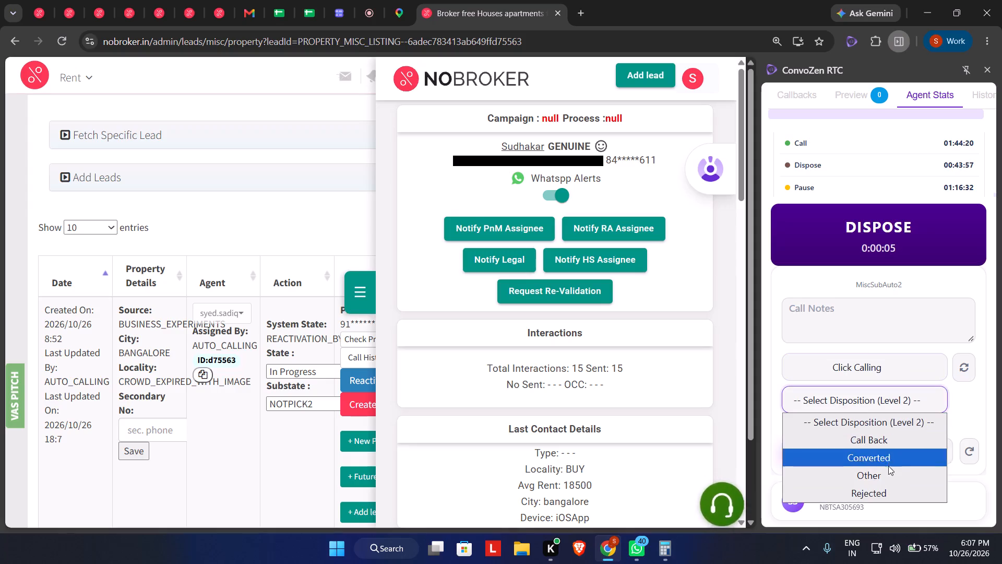
pyautogui.click(889, 477)
pyautogui.click(886, 406)
pyautogui.click(914, 441)
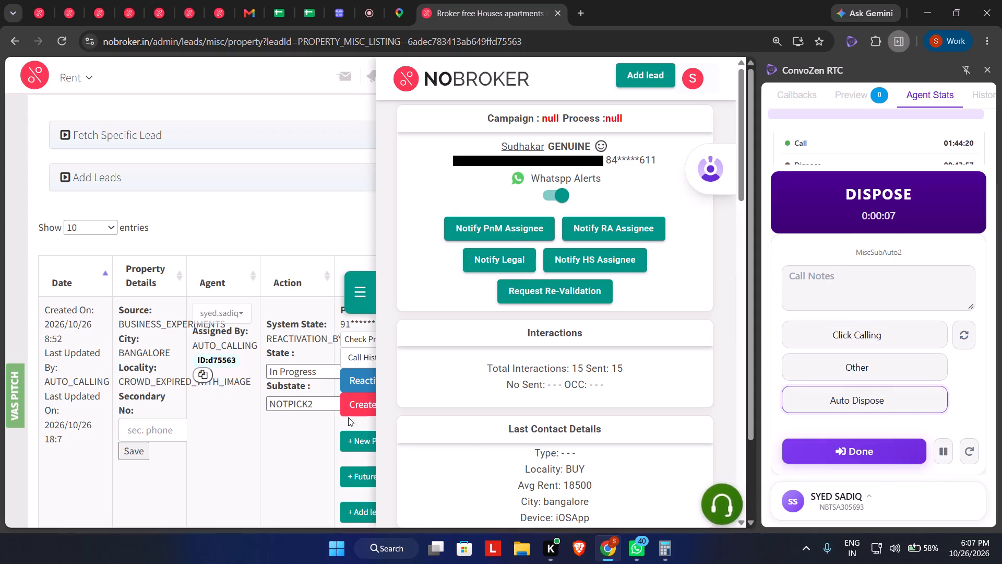
pyautogui.click(320, 407)
pyautogui.click(320, 346)
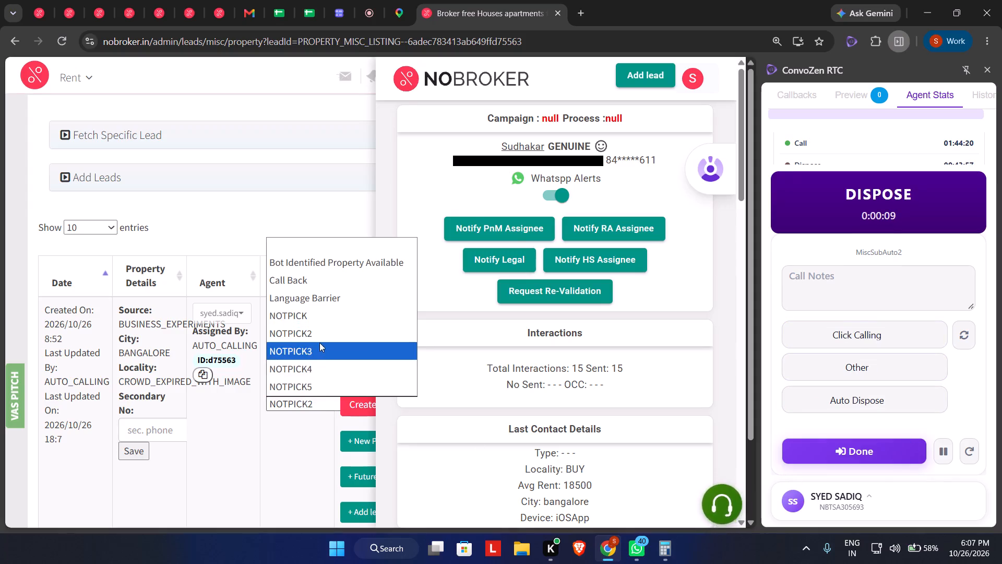
pyautogui.click(855, 456)
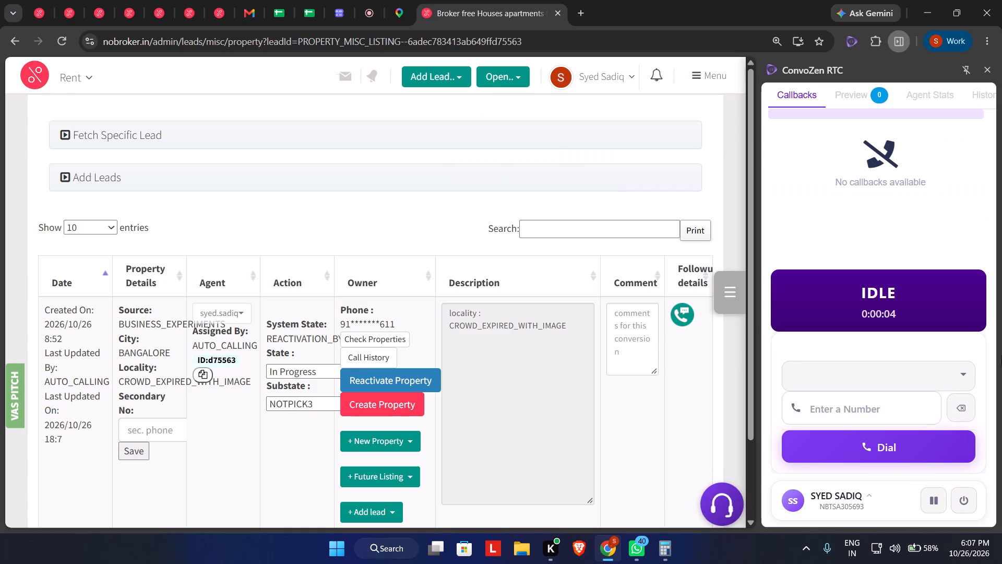
# Check the call totals and login figures in Agent Stats.
pyautogui.click(913, 95)
pyautogui.scroll(-2, 921, 172)
pyautogui.scroll(4, 915, 182)
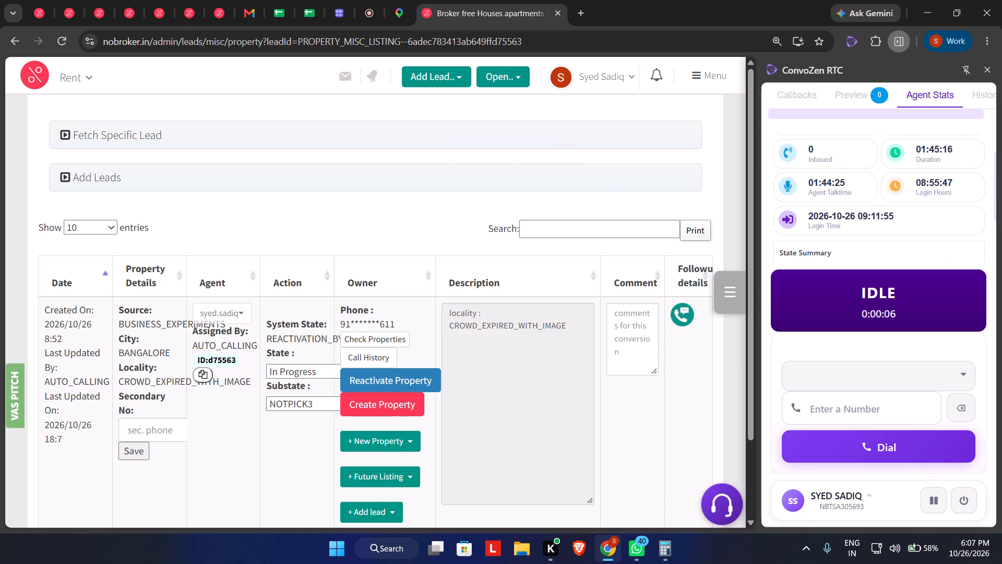
pyautogui.scroll(2, 906, 199)
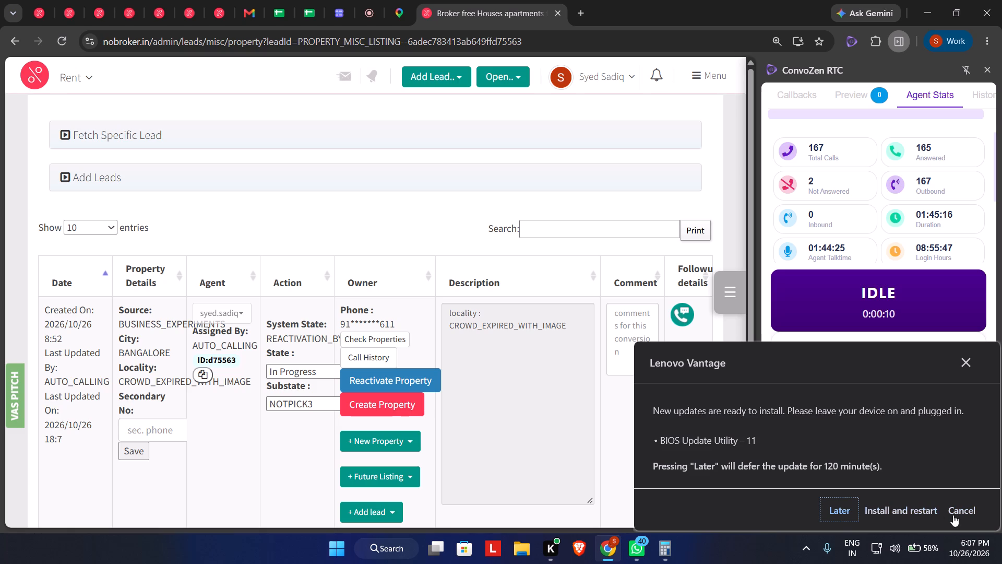
# Cancel the Lenovo Vantage prompt offering the BIOS Update Utility installation.
pyautogui.click(860, 508)
pyautogui.click(964, 509)
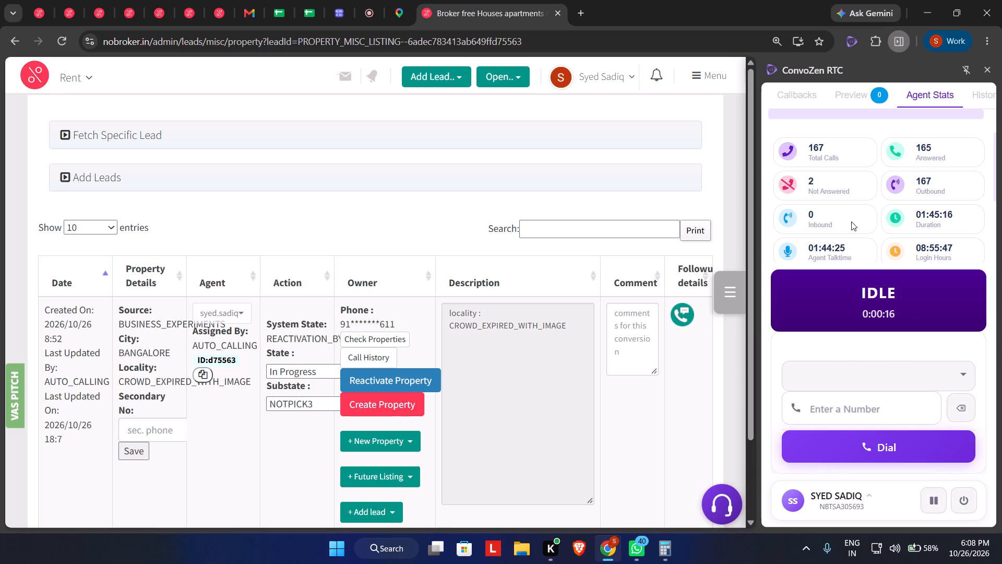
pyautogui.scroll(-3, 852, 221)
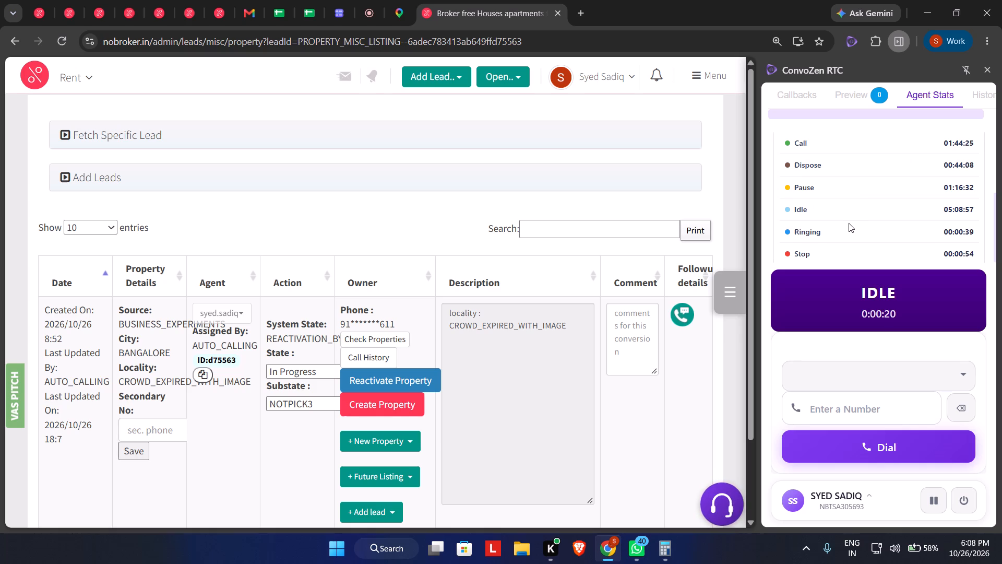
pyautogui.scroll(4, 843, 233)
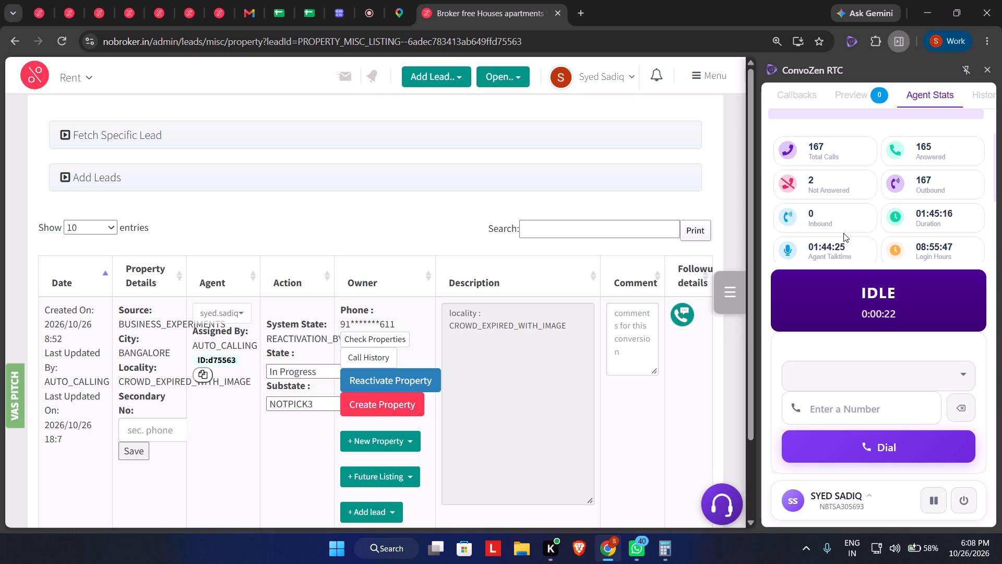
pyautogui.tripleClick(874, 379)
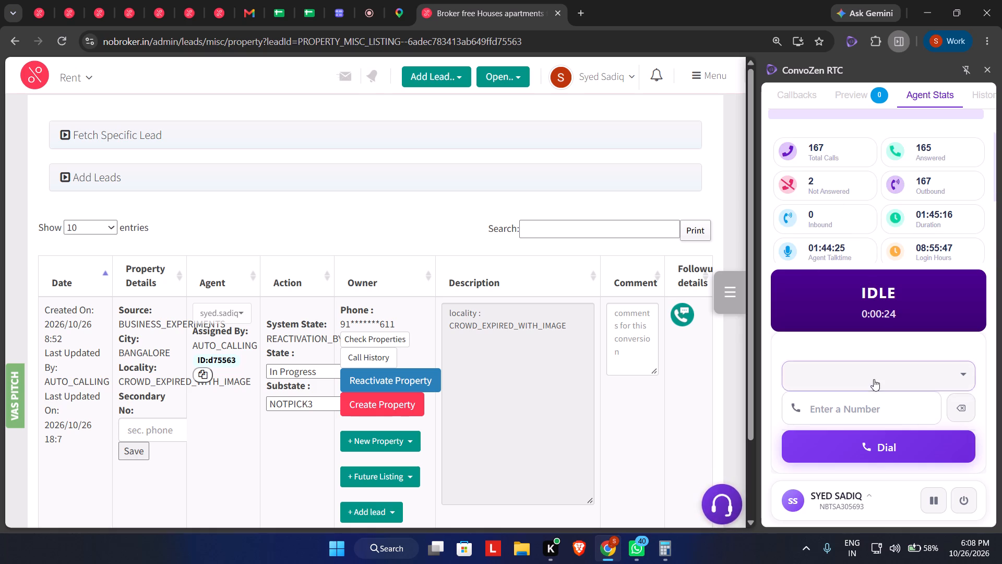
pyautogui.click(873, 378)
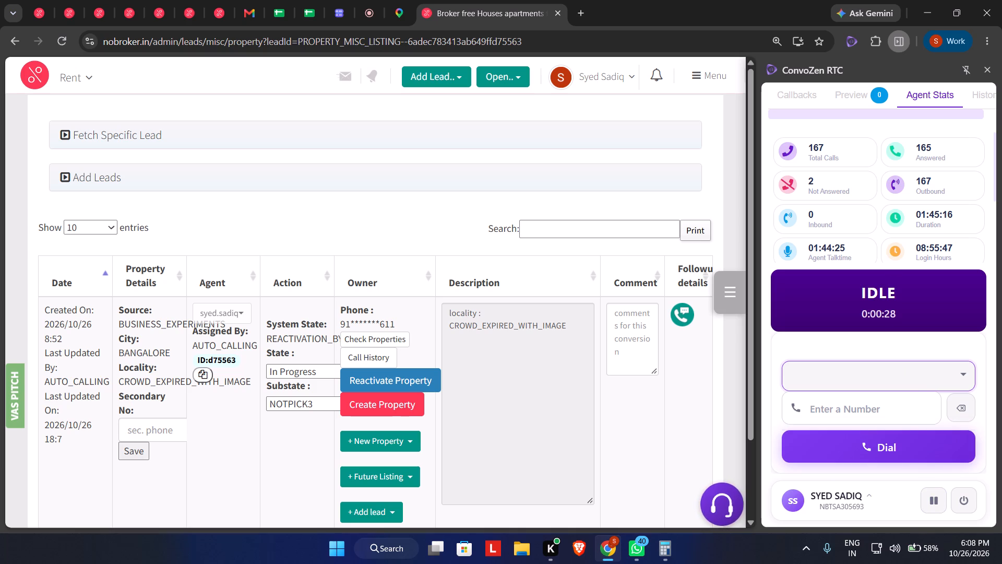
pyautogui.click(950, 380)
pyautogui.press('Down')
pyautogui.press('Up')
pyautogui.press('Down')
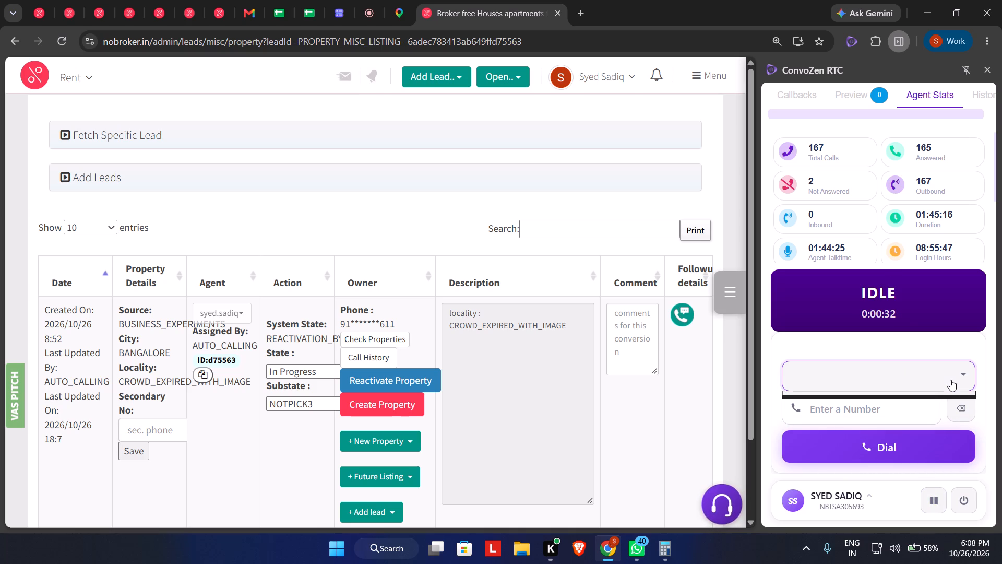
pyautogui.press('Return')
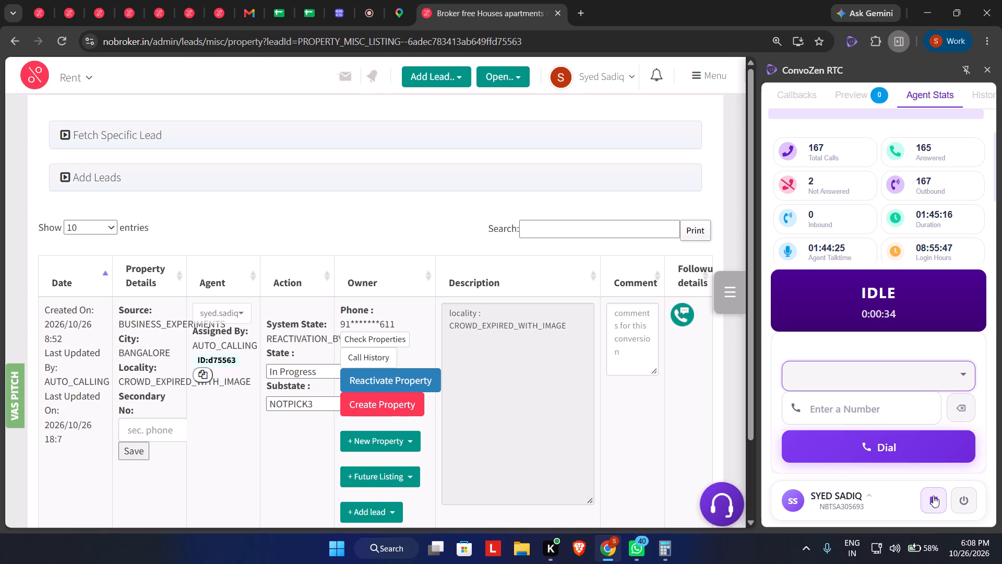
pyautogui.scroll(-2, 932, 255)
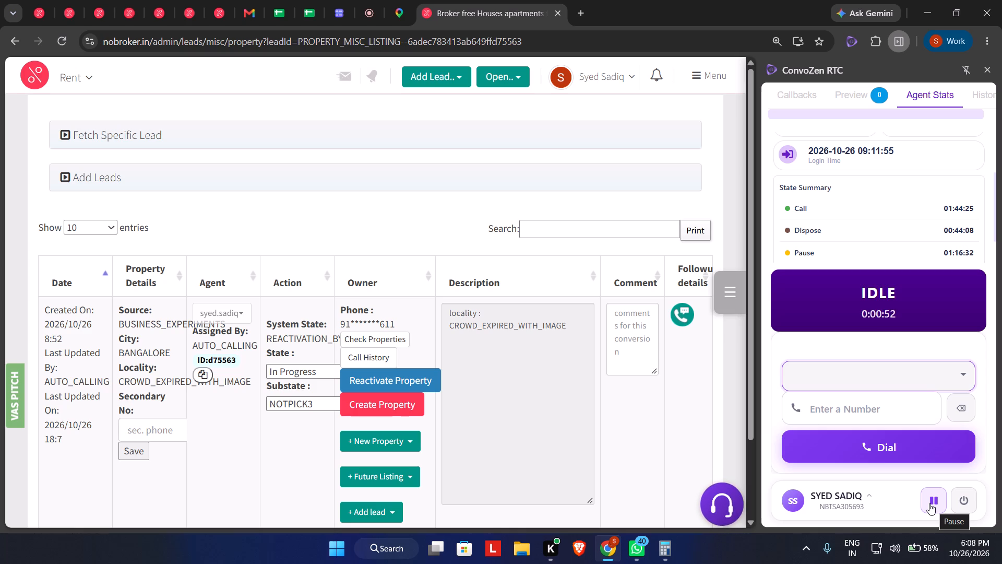
# Pause the agent status in ConvoZen RTC with Tea Break as the pause reason.
pyautogui.click(929, 503)
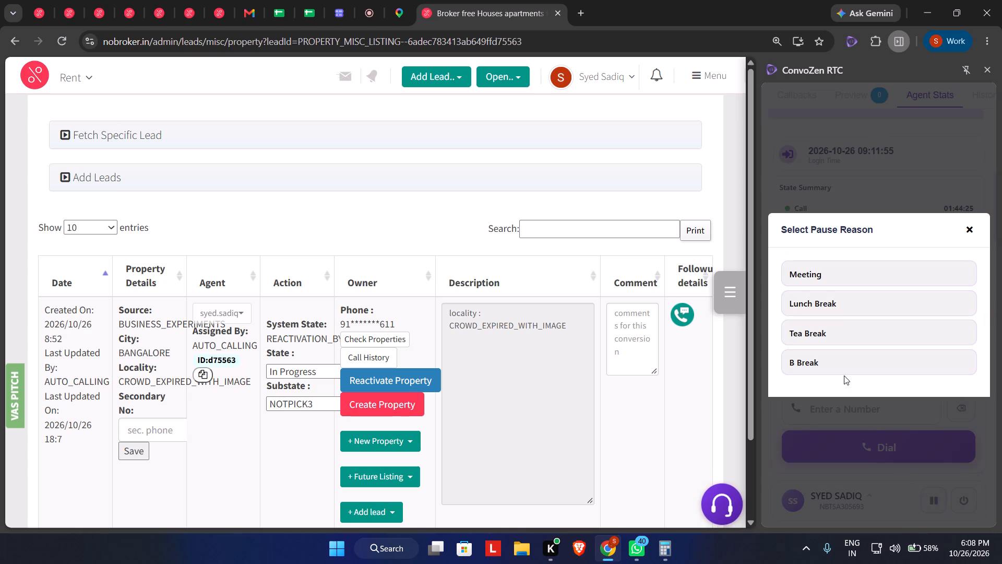
pyautogui.click(843, 337)
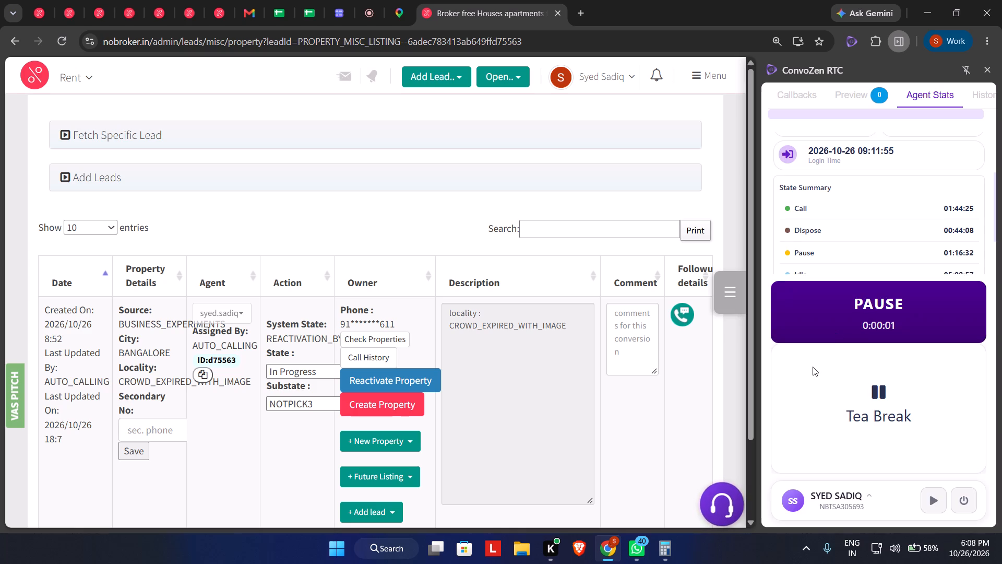
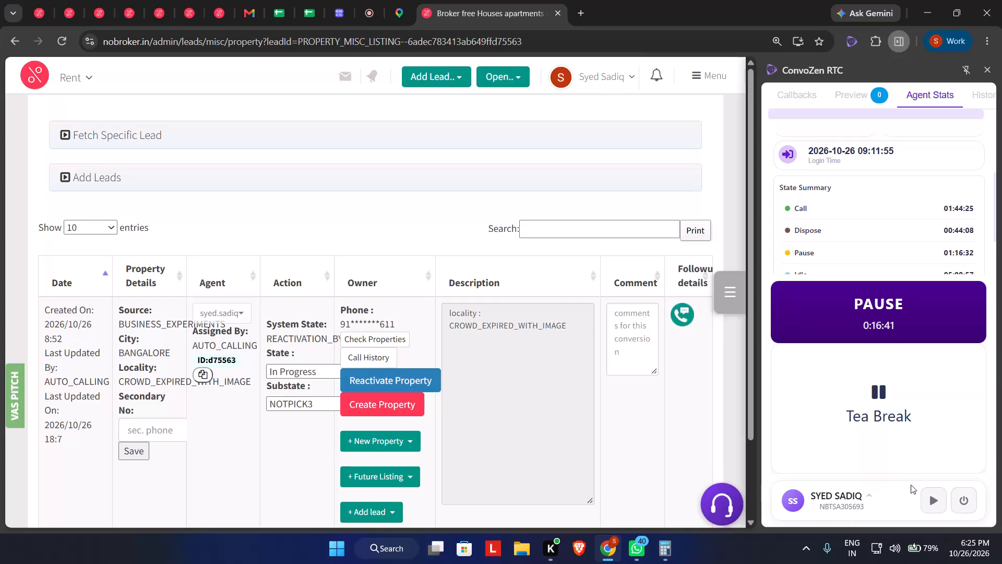
# End the Tea Break and resume the agent status in ConvoZen RTC.
pyautogui.click(924, 497)
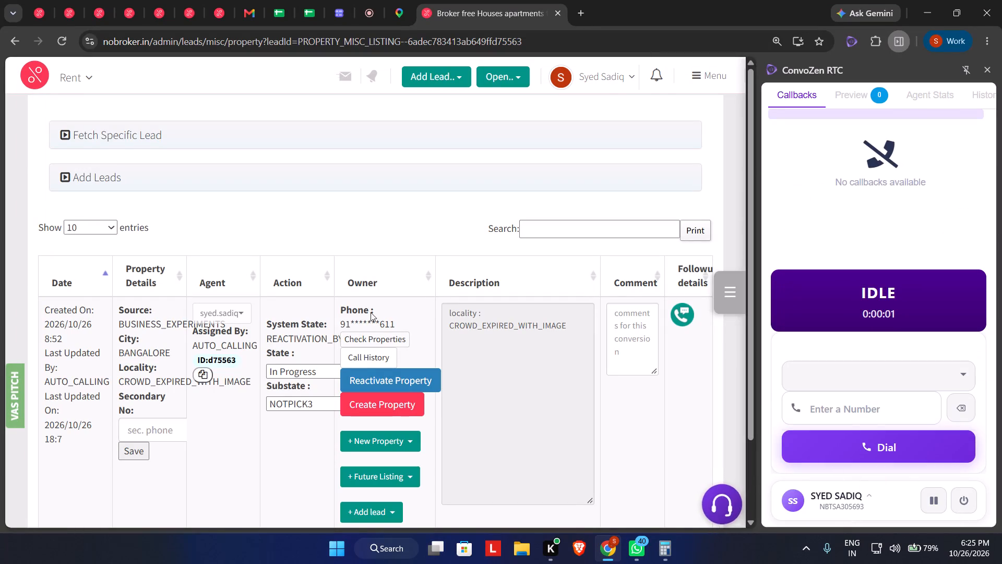
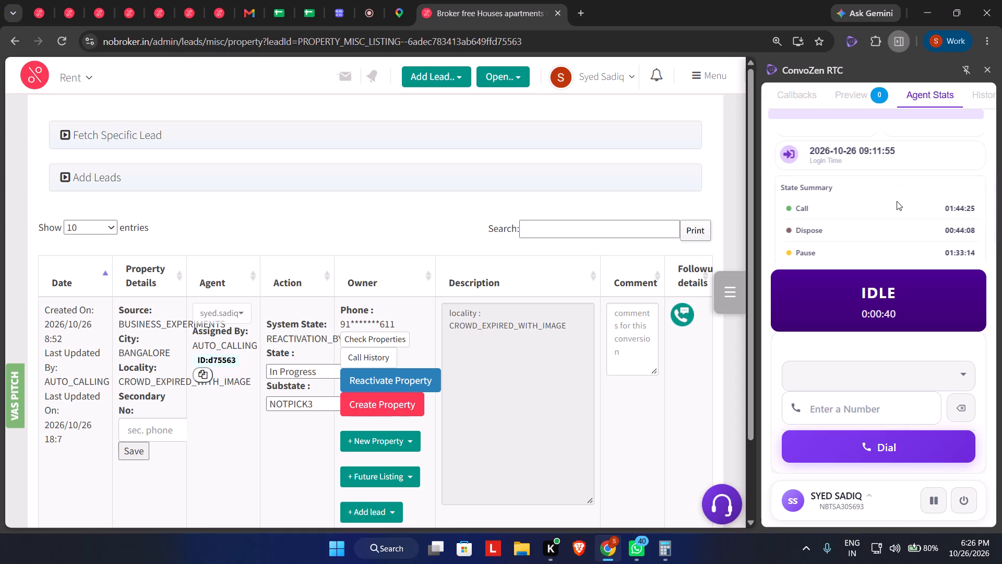
# Examine the agent's call figures, login time and State Summary durations in Agent Stats.
pyautogui.scroll(-1, 897, 205)
pyautogui.scroll(2, 897, 205)
pyautogui.scroll(-2, 894, 202)
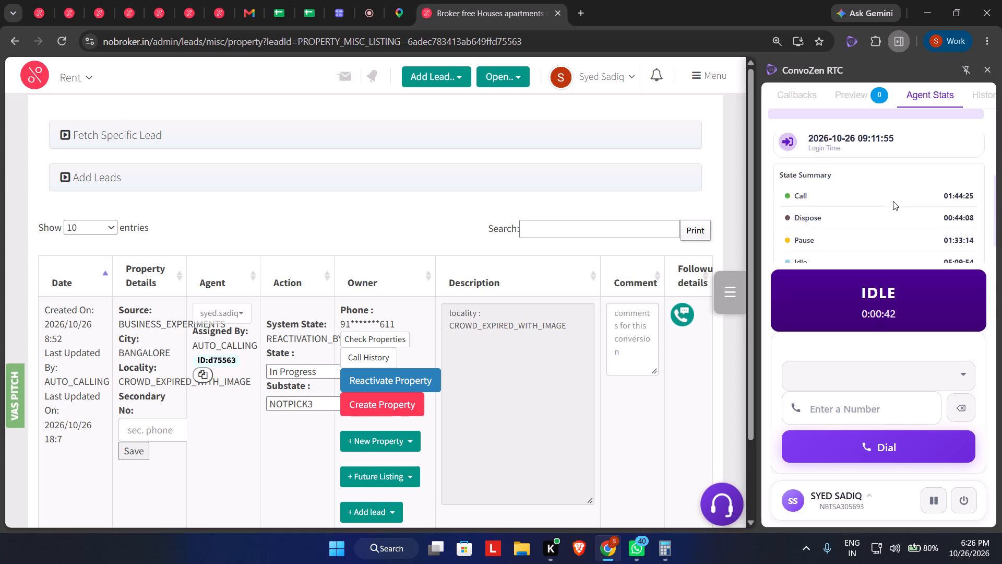
pyautogui.scroll(1, 893, 201)
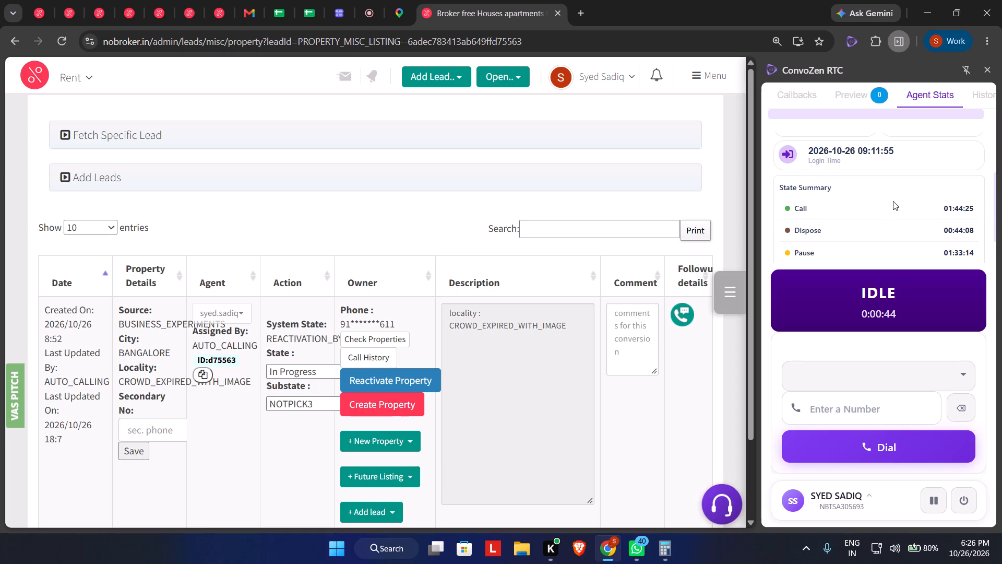
pyautogui.scroll(1, 893, 201)
pyautogui.scroll(-1, 893, 201)
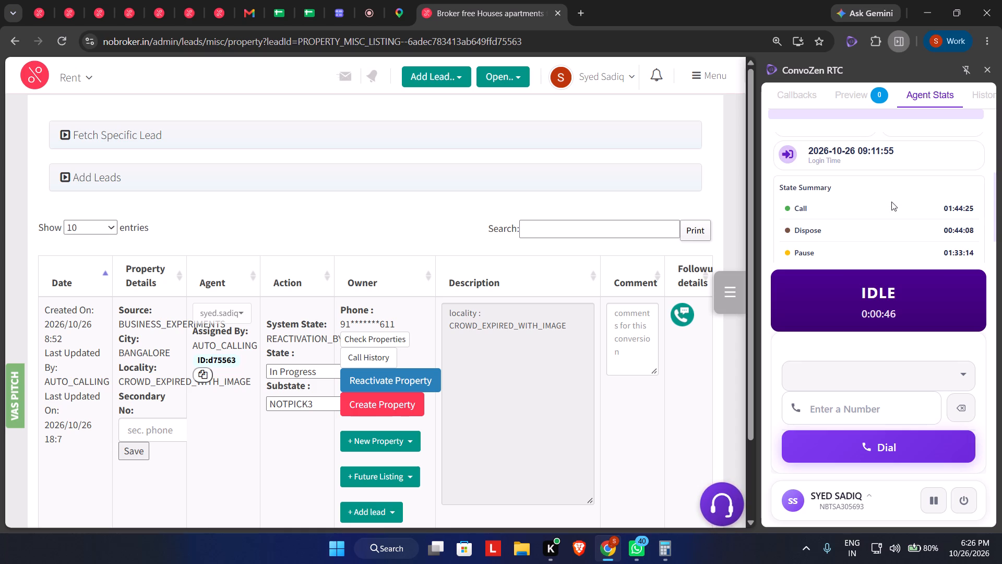
pyautogui.scroll(1, 891, 202)
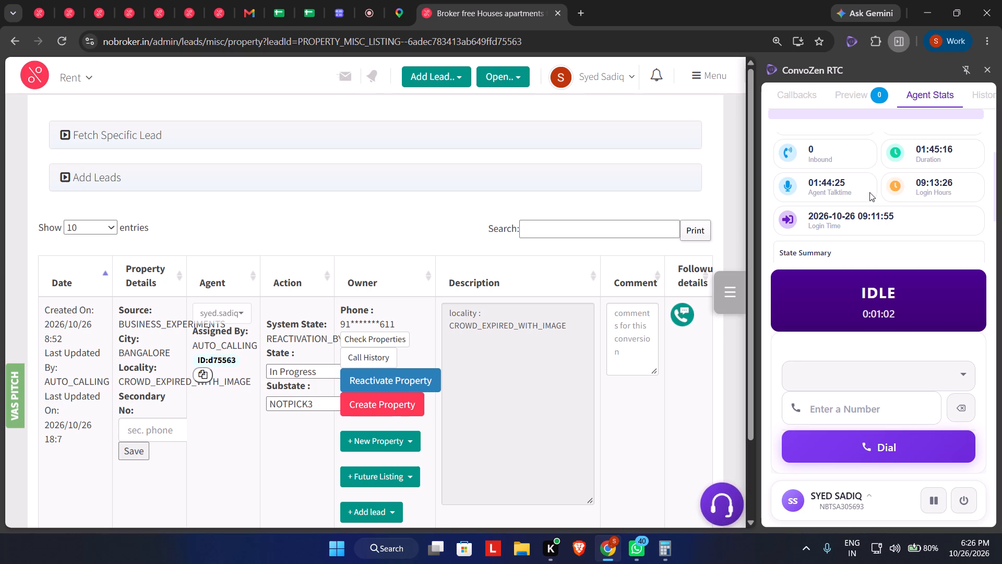
pyautogui.scroll(-2, 896, 170)
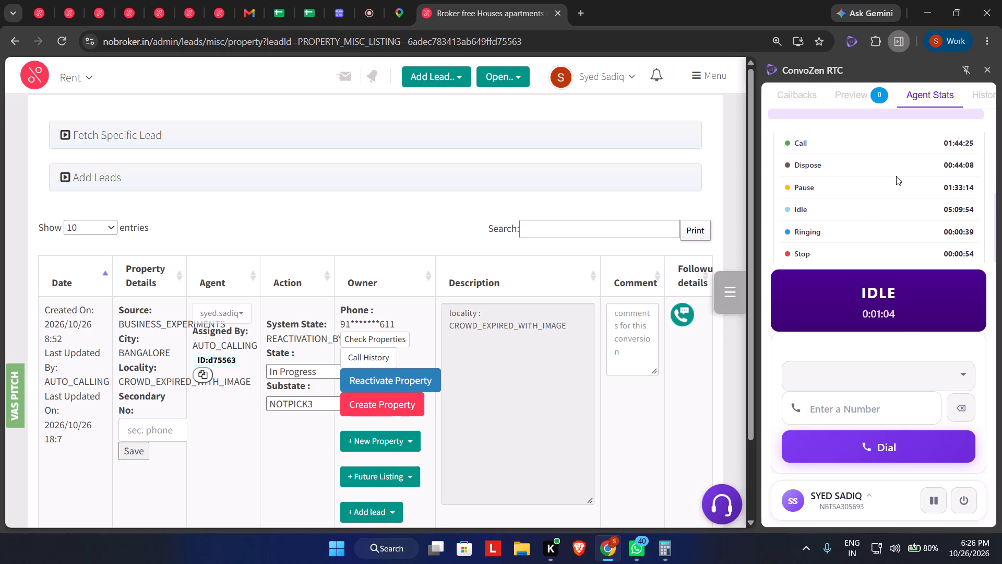
pyautogui.scroll(-1, 896, 176)
pyautogui.scroll(1, 896, 176)
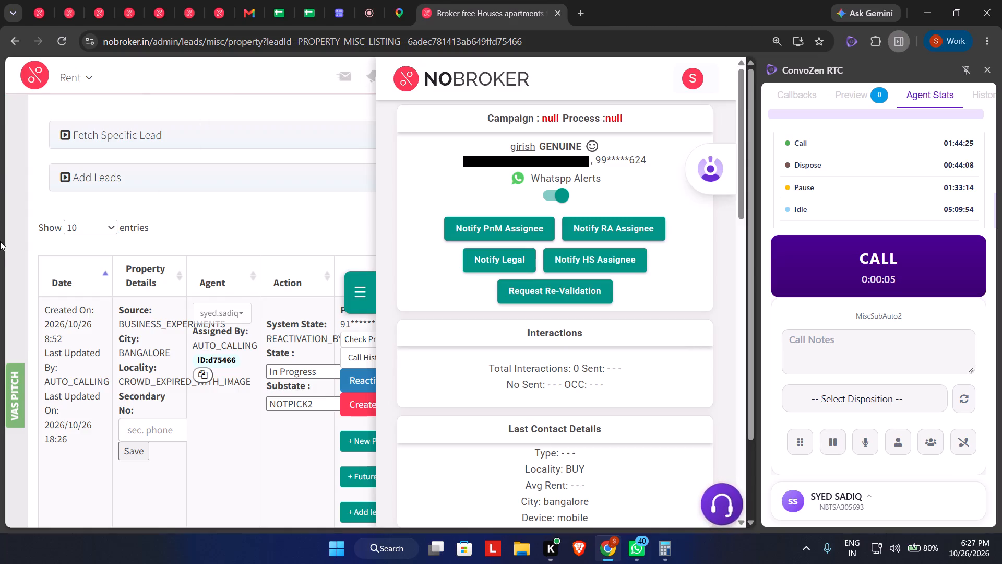
# Set the substate of the lead on the current call to NOTPICK3.
pyautogui.click(278, 399)
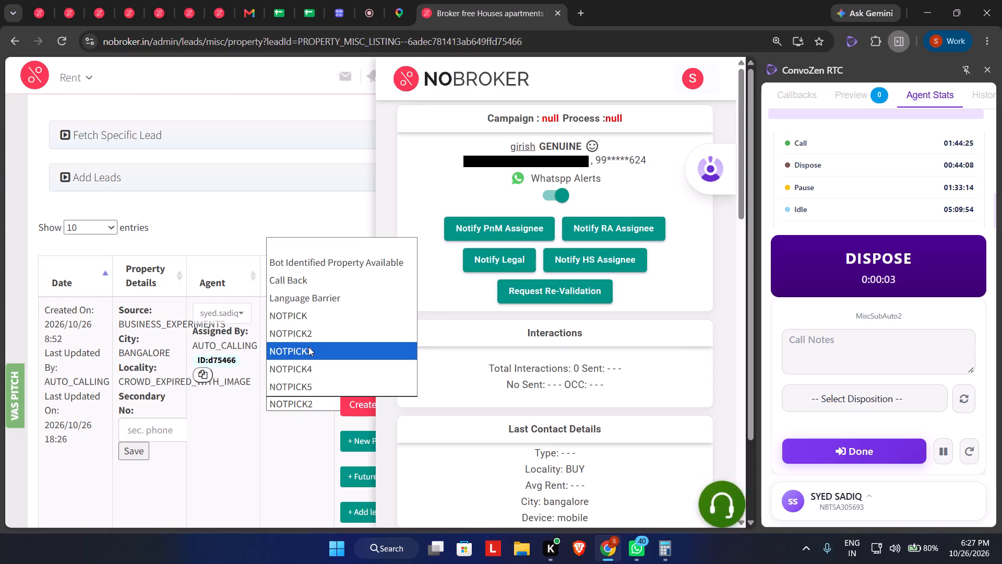
pyautogui.click(308, 347)
# Dispose the call as Click Calling, Call Back, Busy or Disconnected and submit the disposition.
pyautogui.click(854, 393)
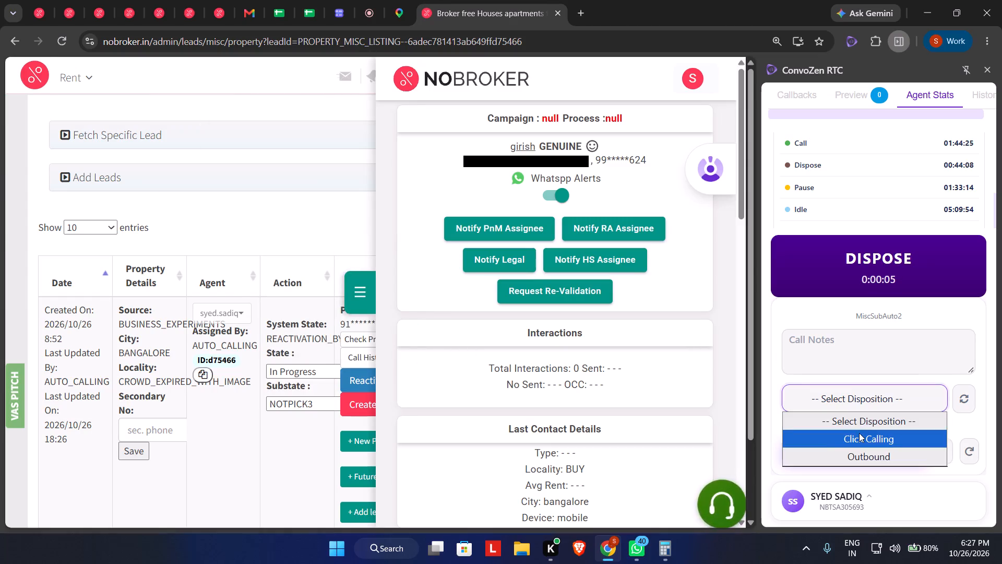
pyautogui.click(859, 433)
pyautogui.click(851, 401)
pyautogui.click(853, 439)
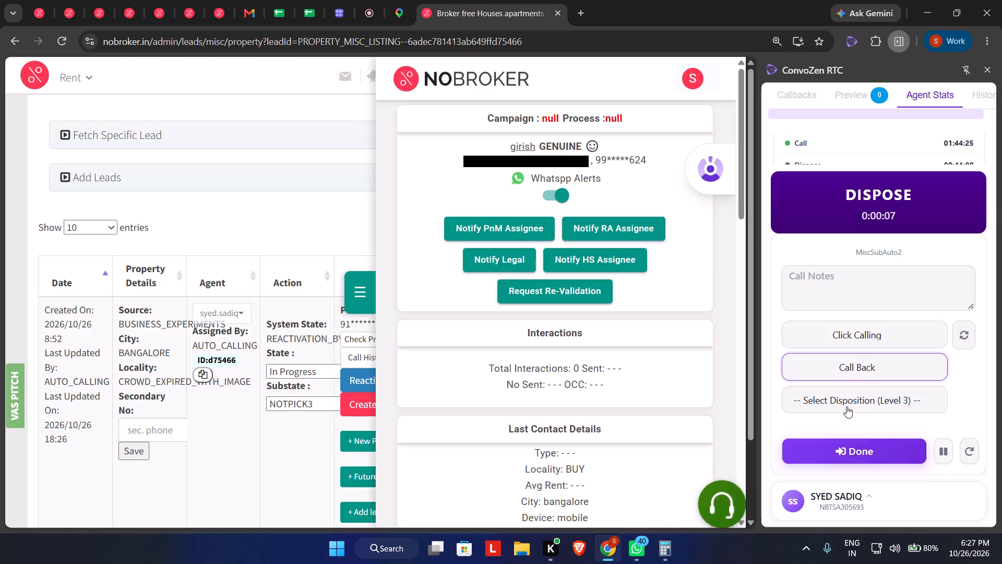
pyautogui.click(846, 404)
pyautogui.click(857, 230)
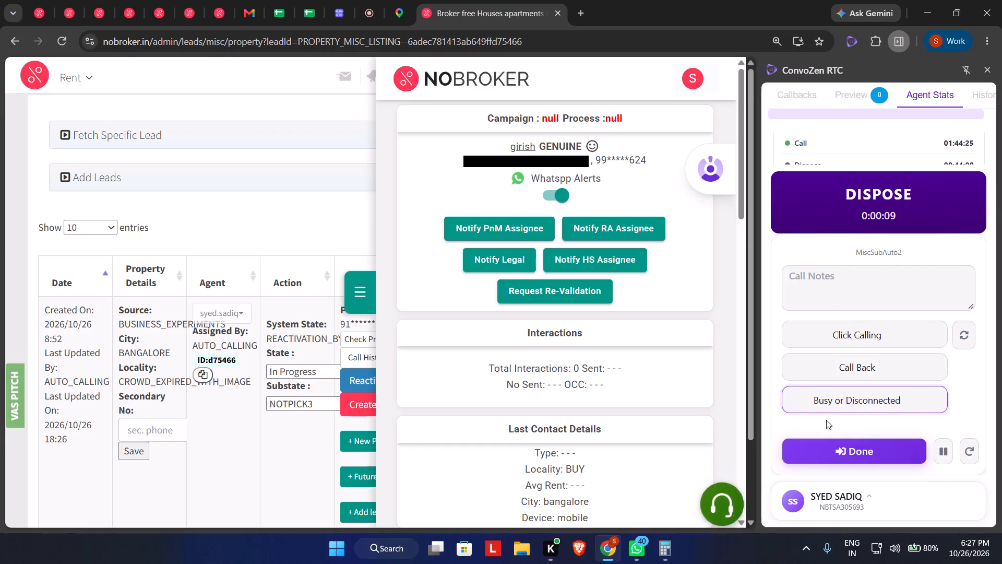
pyautogui.click(826, 453)
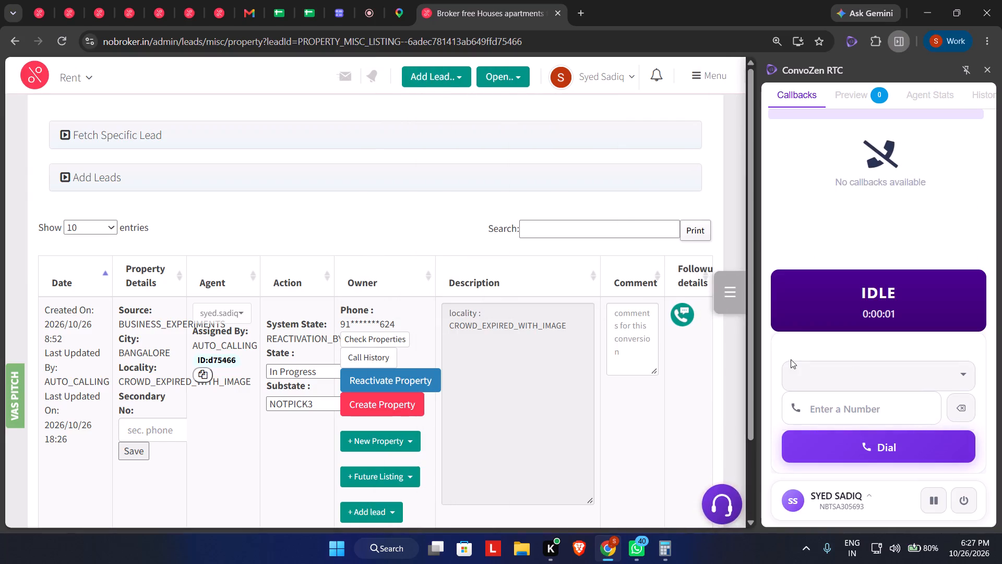
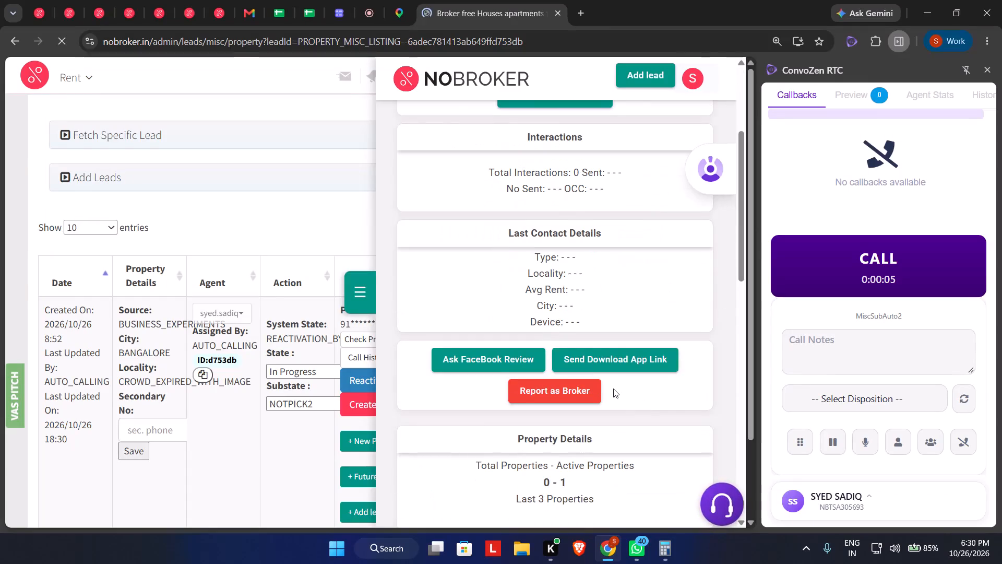
# Check the caller's property details and set the lead's state to Rejected with the substate Rented Out.
pyautogui.scroll(-2, 612, 388)
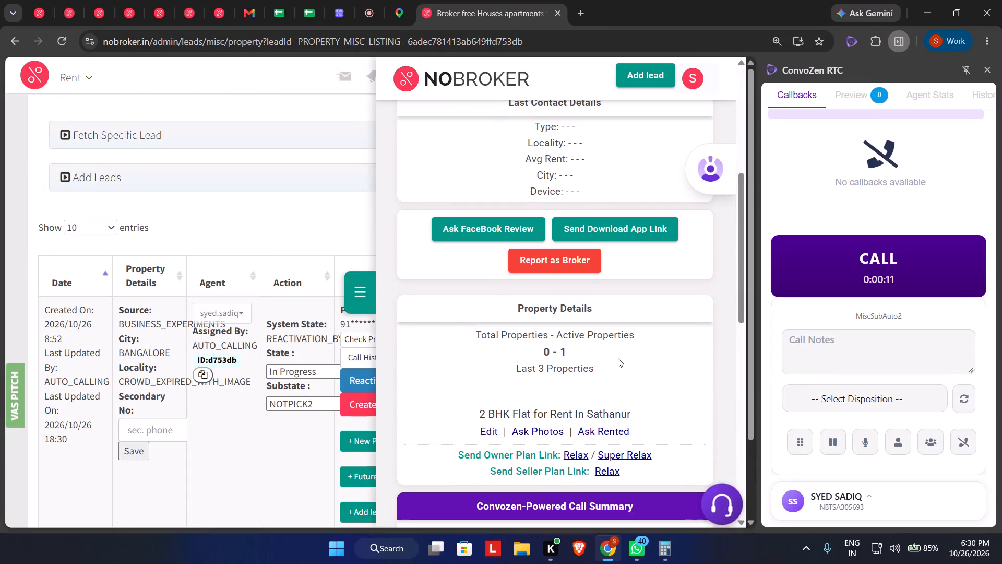
pyautogui.scroll(9, 618, 358)
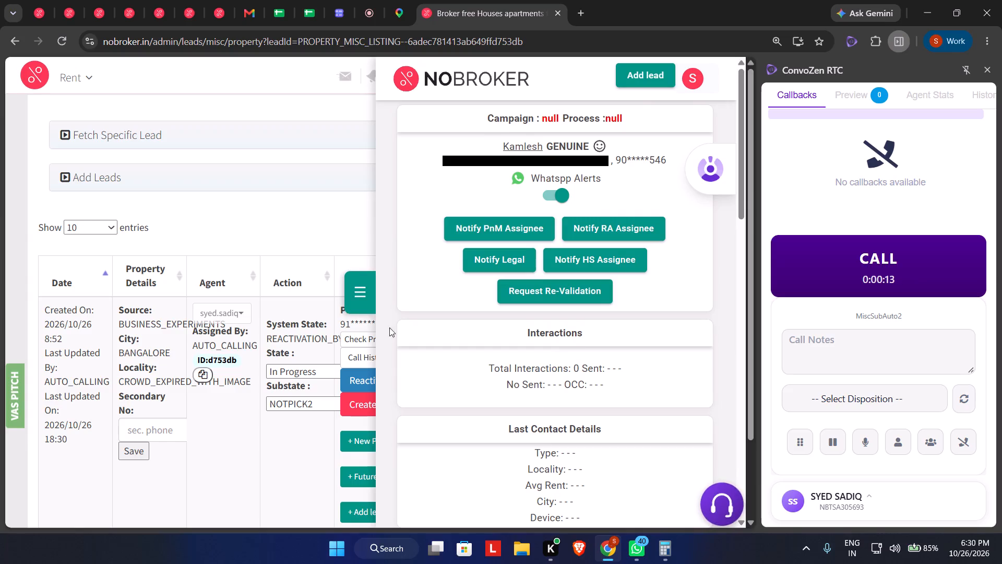
pyautogui.click(295, 370)
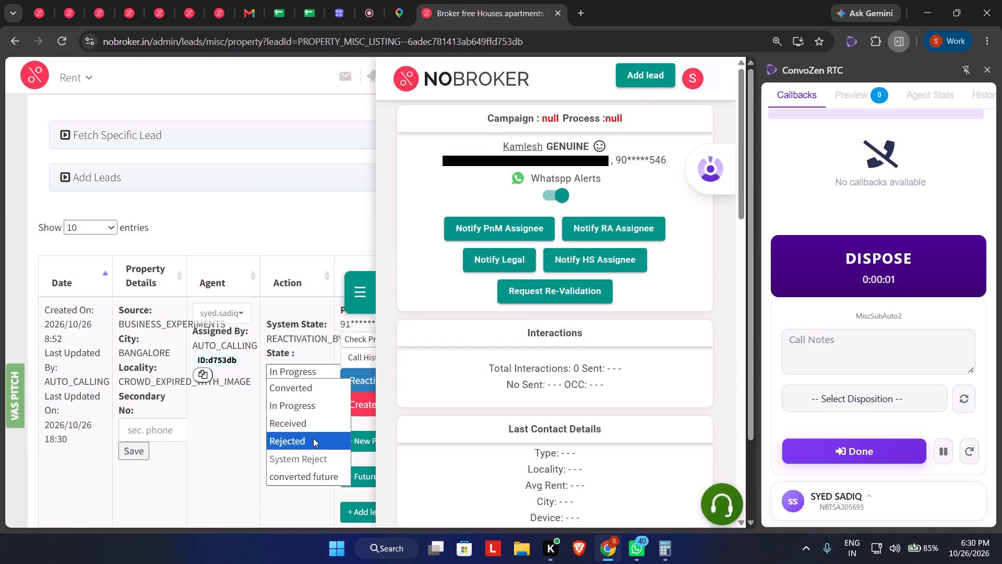
pyautogui.click(312, 438)
pyautogui.click(303, 397)
pyautogui.click(303, 392)
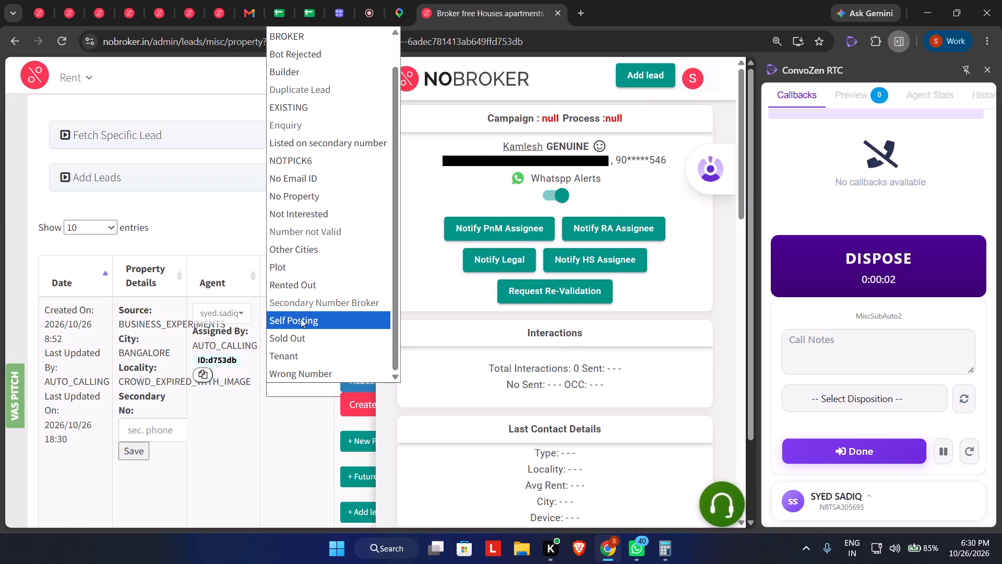
pyautogui.click(295, 282)
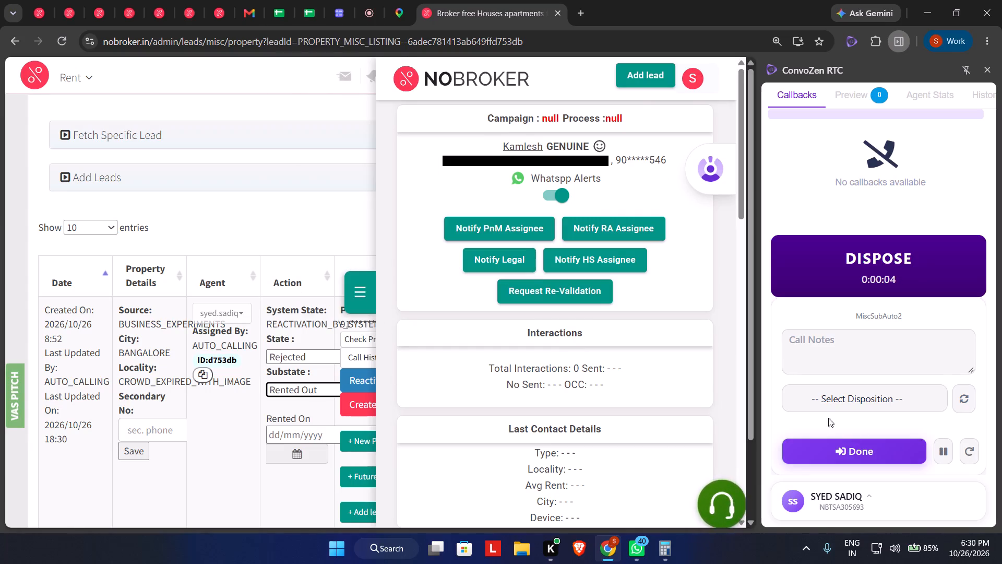
# Dispose the call as Click Calling, Rejected with a third-level reason and submit the disposition.
pyautogui.click(820, 405)
pyautogui.click(830, 438)
pyautogui.click(818, 407)
pyautogui.click(844, 485)
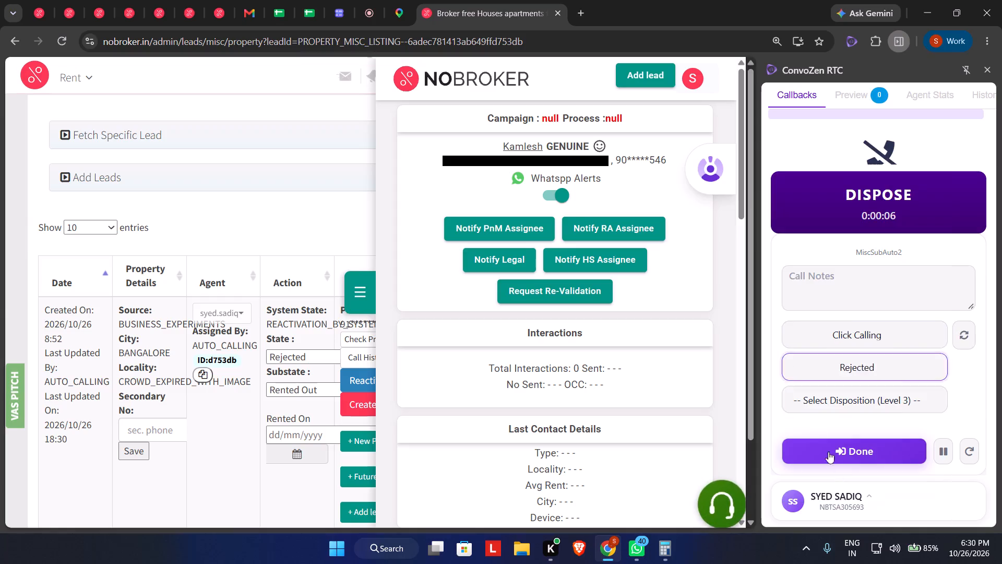
pyautogui.click(806, 404)
pyautogui.click(830, 354)
pyautogui.click(855, 451)
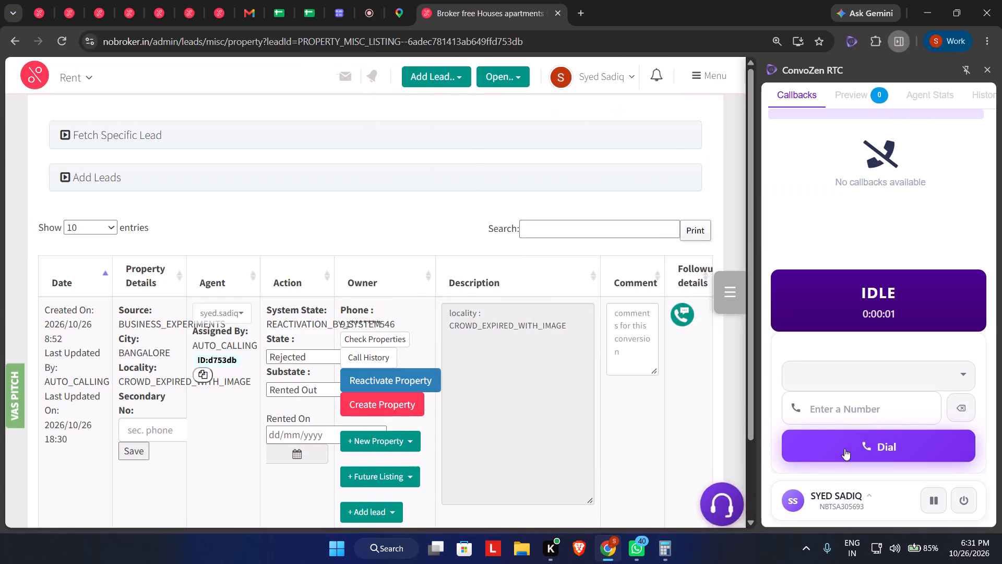
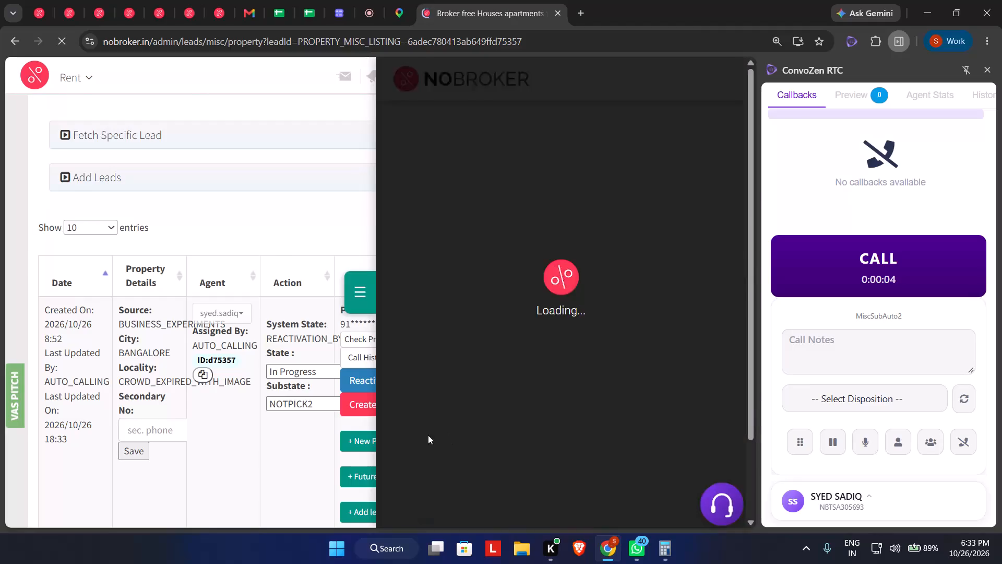
# Set the substate of the In Progress lead to NOTPICK3.
pyautogui.click(315, 403)
pyautogui.click(313, 359)
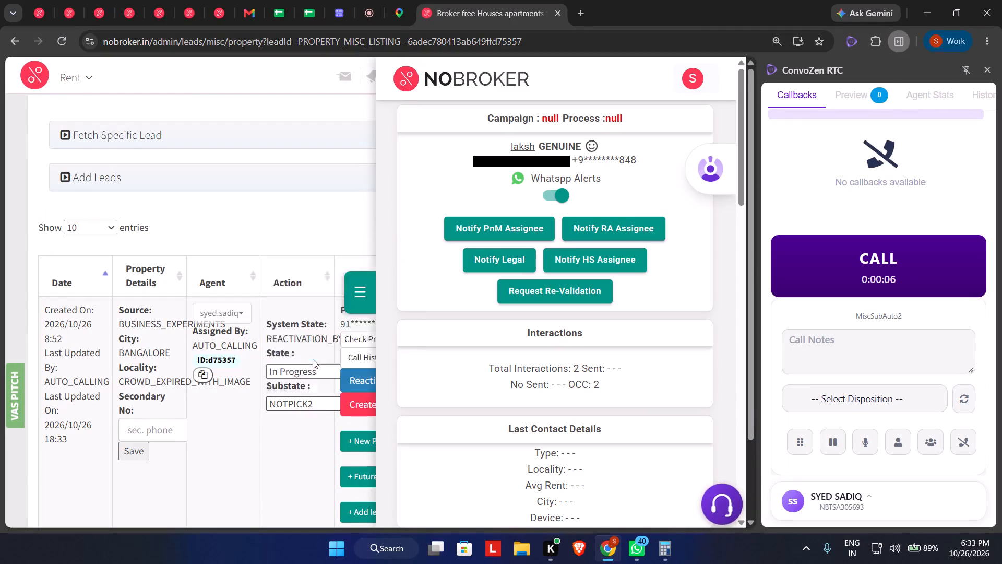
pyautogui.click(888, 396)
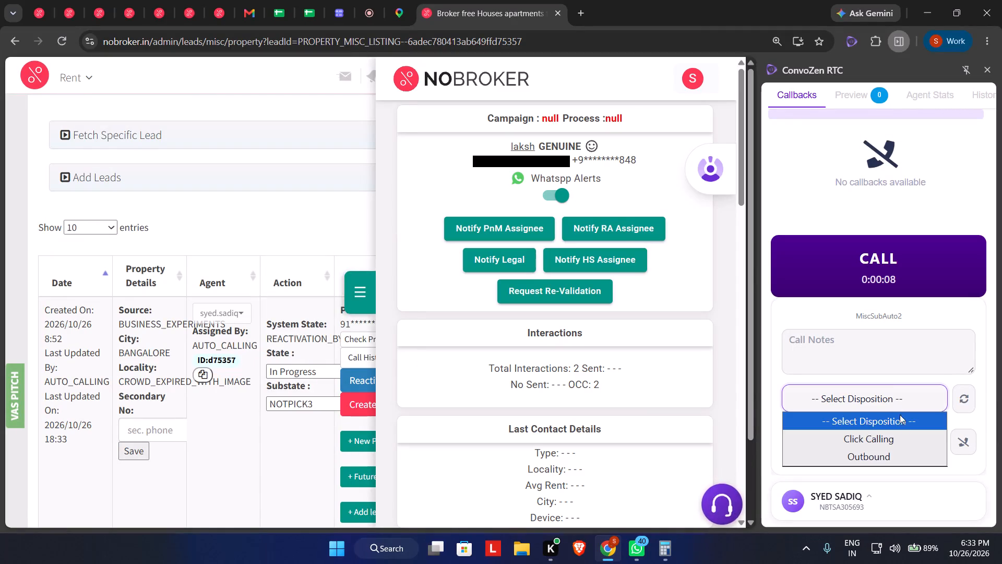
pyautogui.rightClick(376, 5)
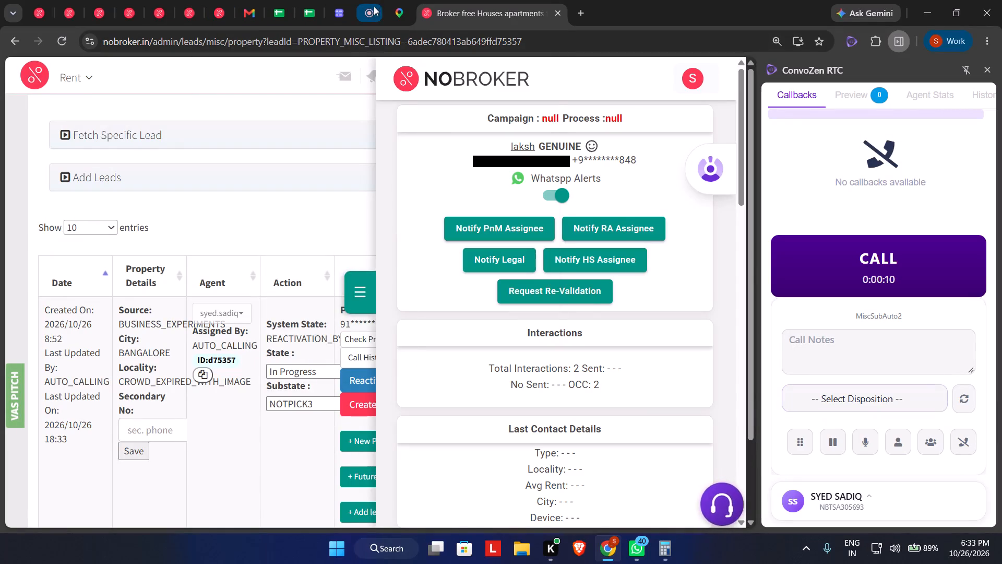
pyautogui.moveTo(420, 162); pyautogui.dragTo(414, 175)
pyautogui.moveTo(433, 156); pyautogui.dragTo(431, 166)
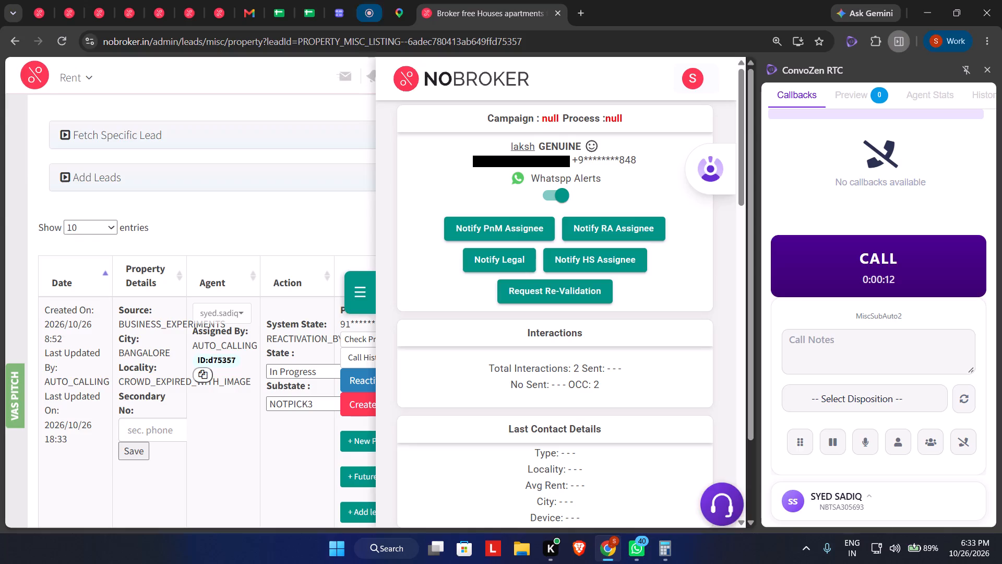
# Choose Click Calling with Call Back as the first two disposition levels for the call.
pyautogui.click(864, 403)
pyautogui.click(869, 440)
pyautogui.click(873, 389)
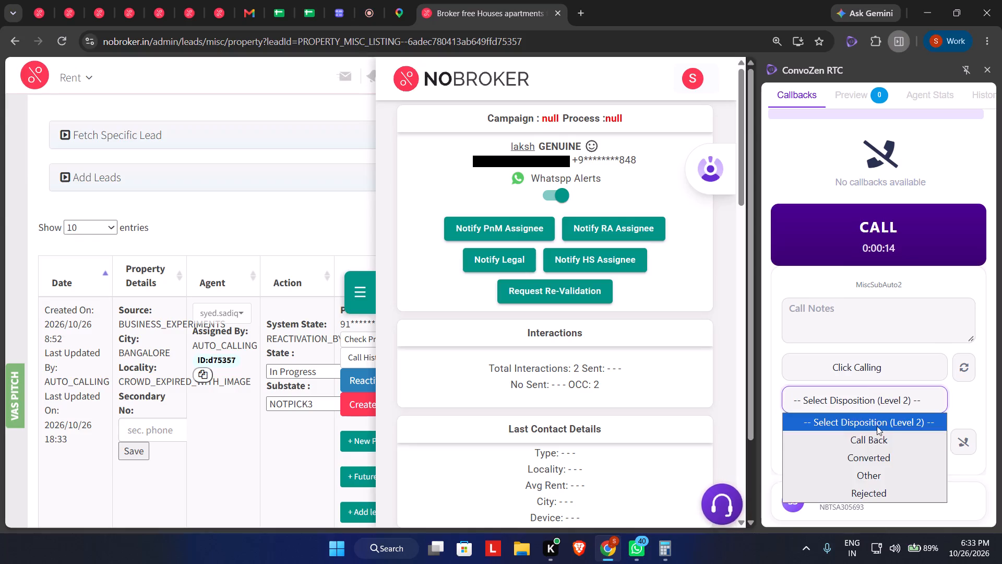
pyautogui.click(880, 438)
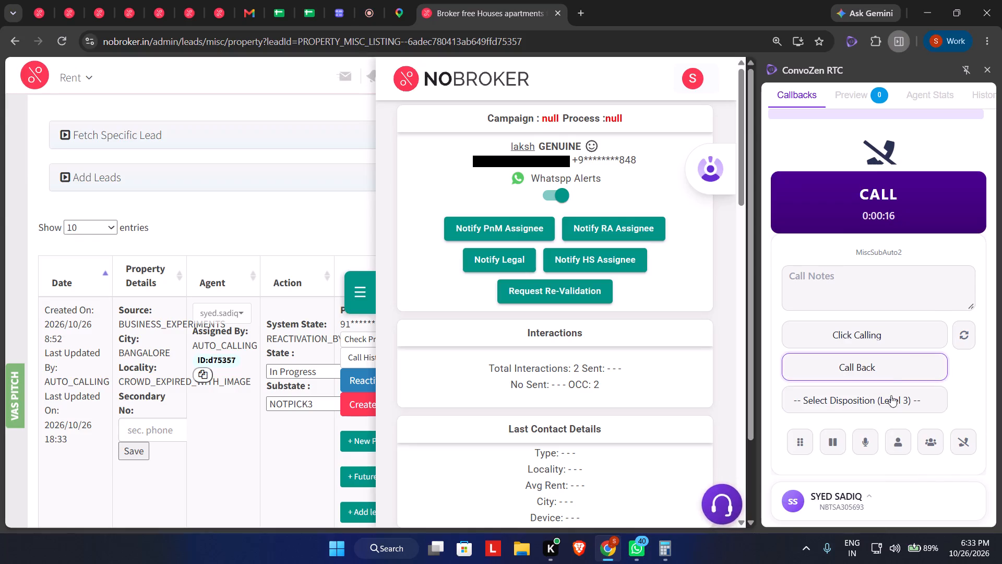
# Dispose the call as Outbound, Not Picked, Voice Mail, hang up and submit the disposition.
pyautogui.click(896, 344)
pyautogui.click(896, 395)
pyautogui.click(897, 365)
pyautogui.click(901, 363)
pyautogui.click(909, 405)
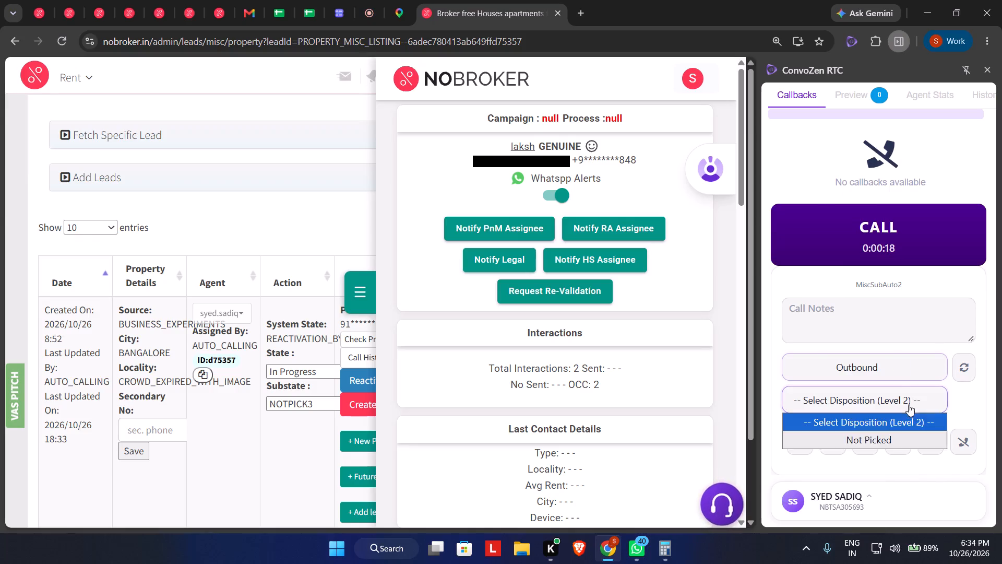
pyautogui.click(912, 448)
pyautogui.click(909, 435)
pyautogui.moveTo(911, 396); pyautogui.dragTo(905, 400)
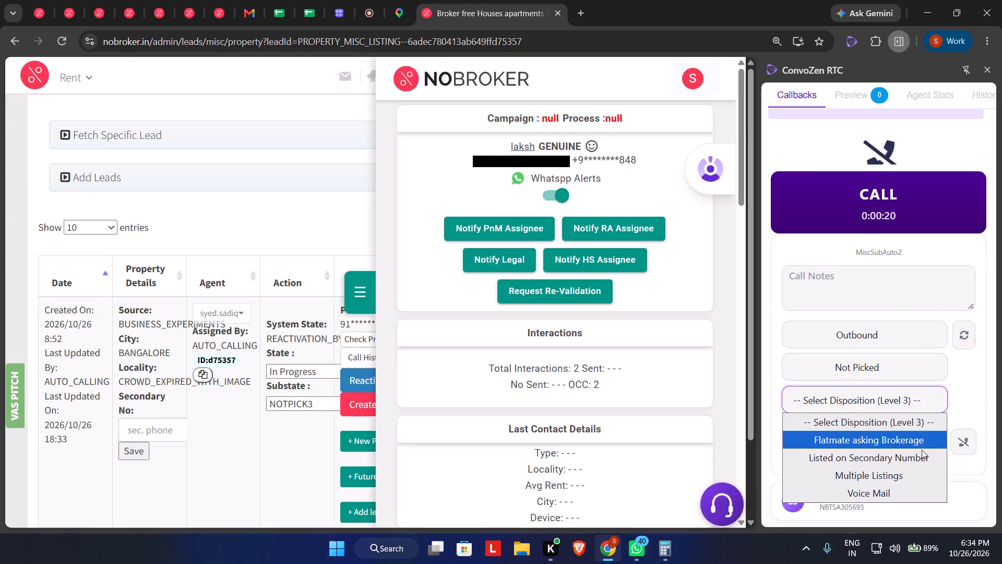
pyautogui.click(910, 488)
pyautogui.click(973, 443)
pyautogui.click(875, 453)
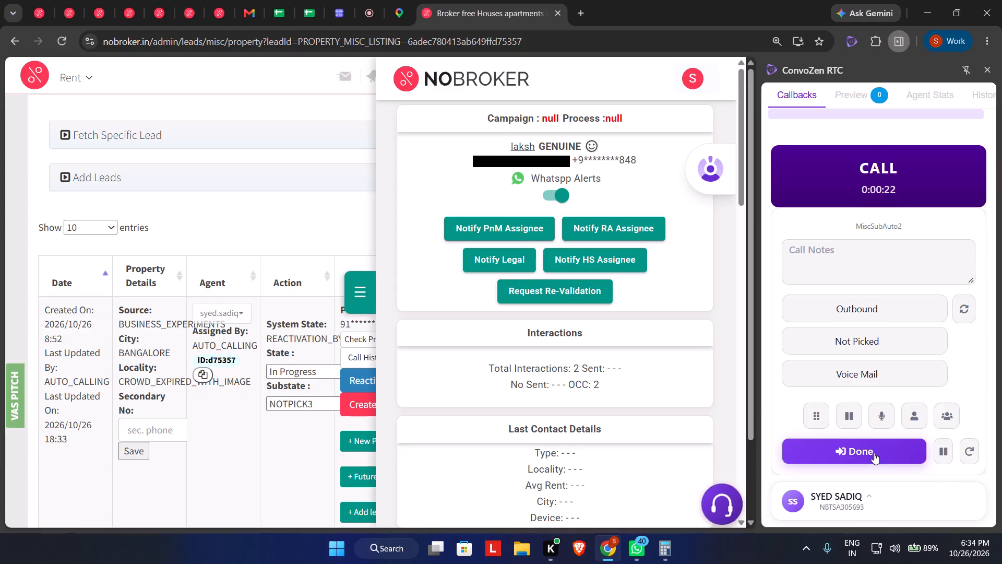
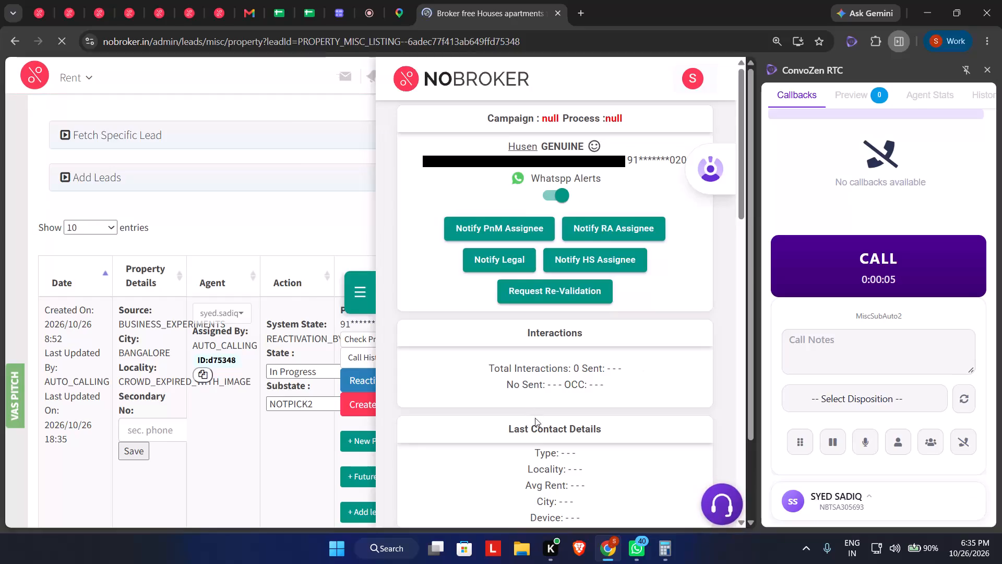
# Check the lead's registered properties and open the PG for Boys in Mada Patna listing for editing.
pyautogui.scroll(-3, 538, 424)
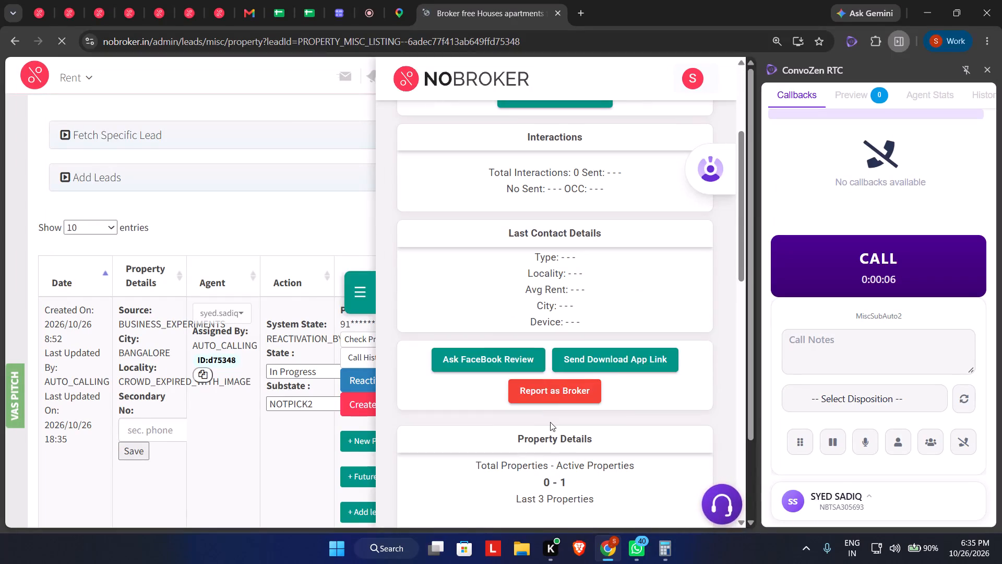
pyautogui.scroll(-2, 567, 427)
pyautogui.scroll(-1, 622, 389)
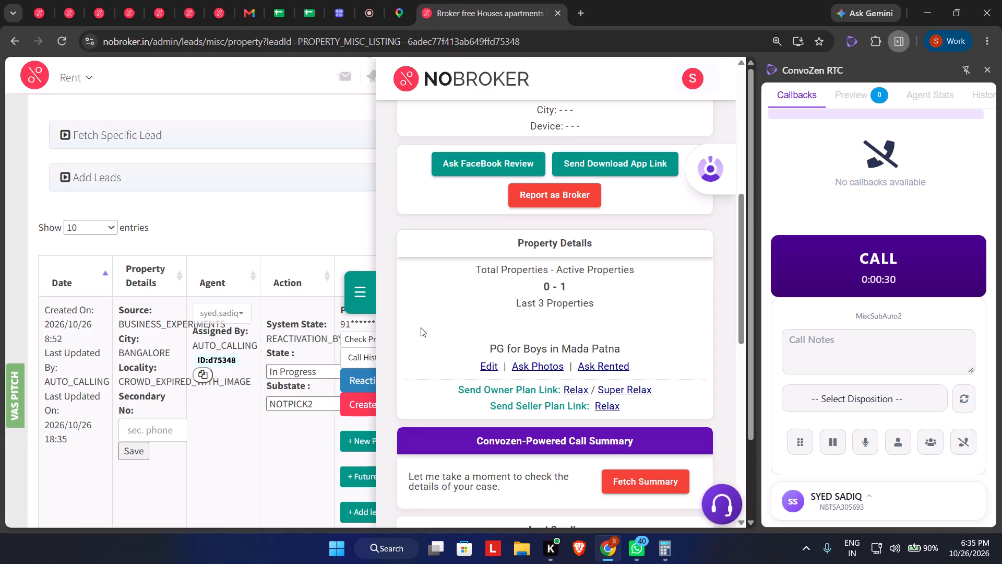
pyautogui.click(360, 338)
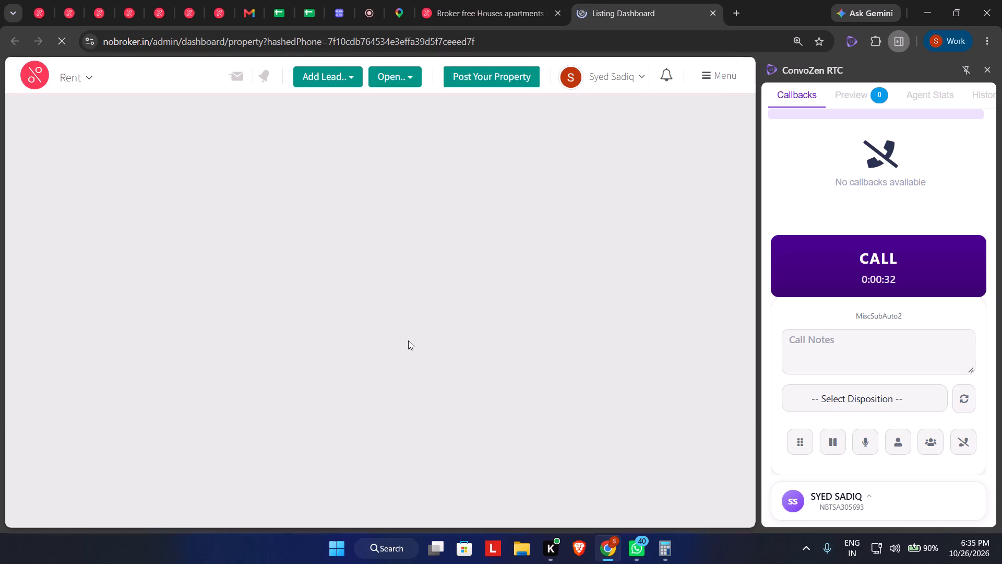
pyautogui.scroll(-20, 408, 340)
pyautogui.scroll(-6, 408, 340)
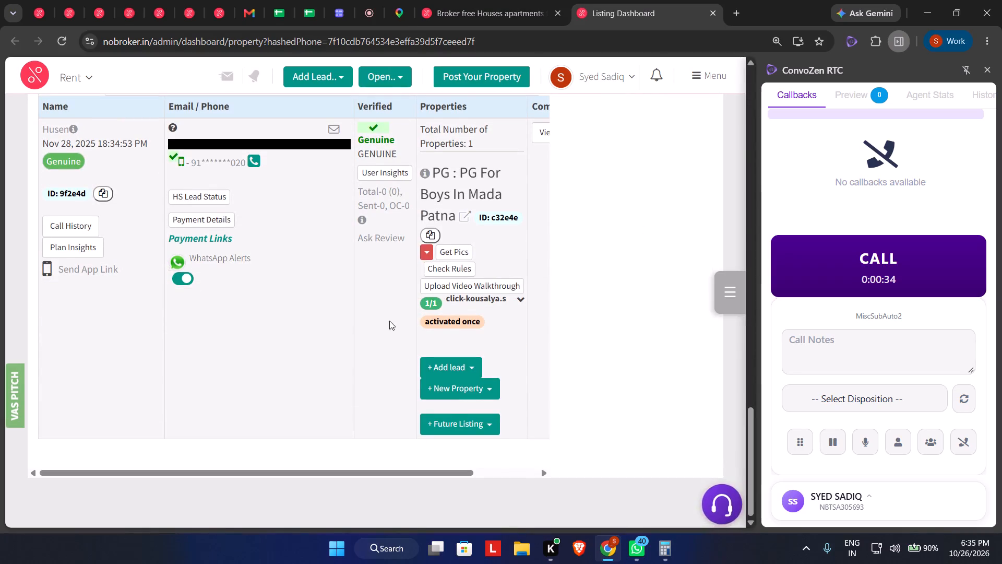
pyautogui.doubleClick(455, 190)
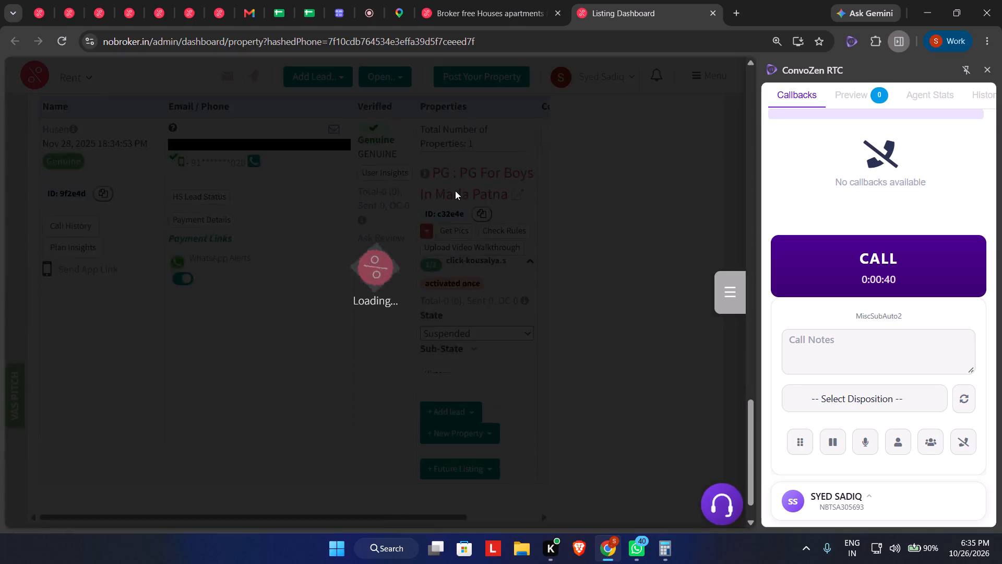
# Examine the PG listing's locality details, street and map marker location.
pyautogui.scroll(-1, 452, 243)
pyautogui.scroll(3, 149, 137)
pyautogui.click(153, 151)
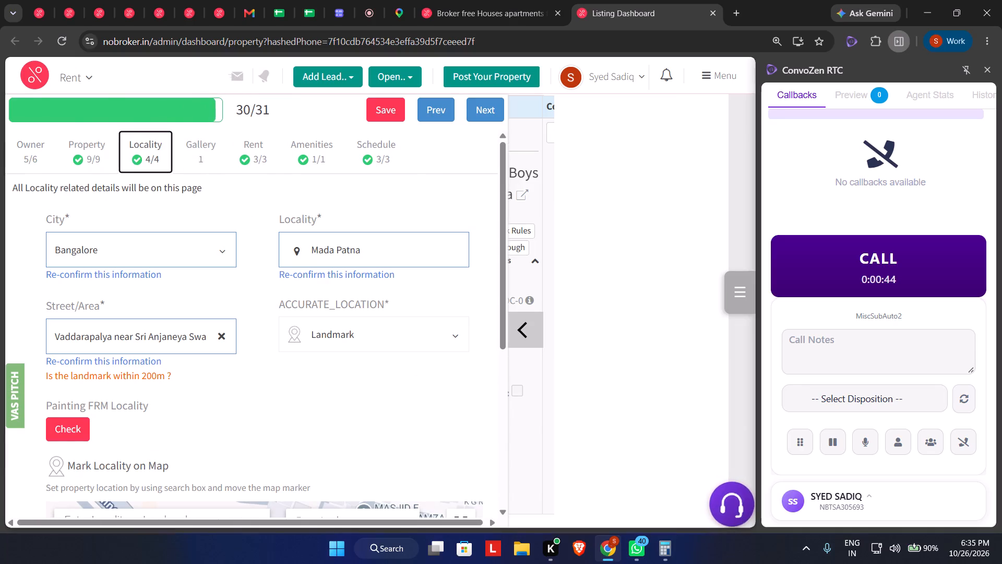
pyautogui.scroll(-4, 265, 366)
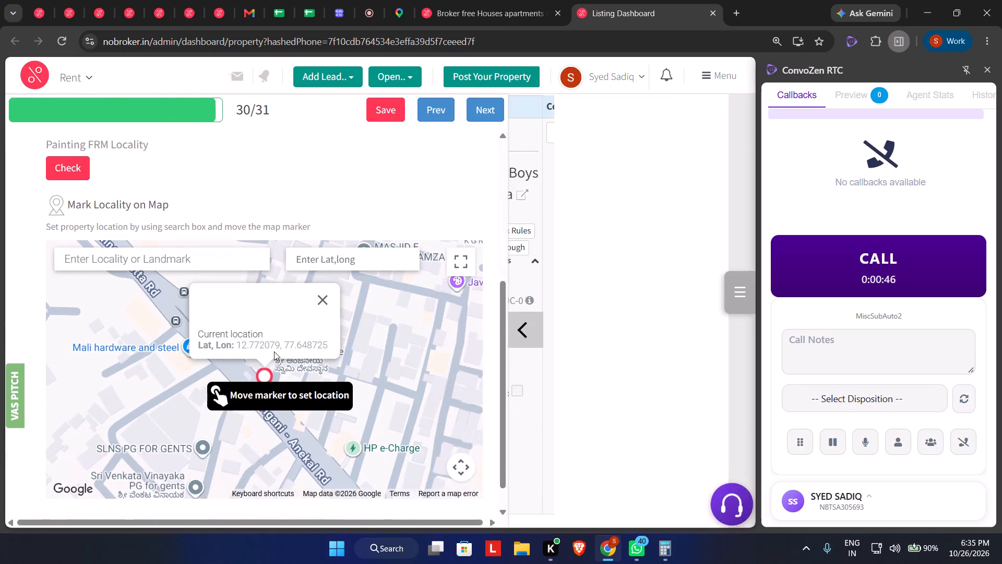
pyautogui.scroll(3, 371, 283)
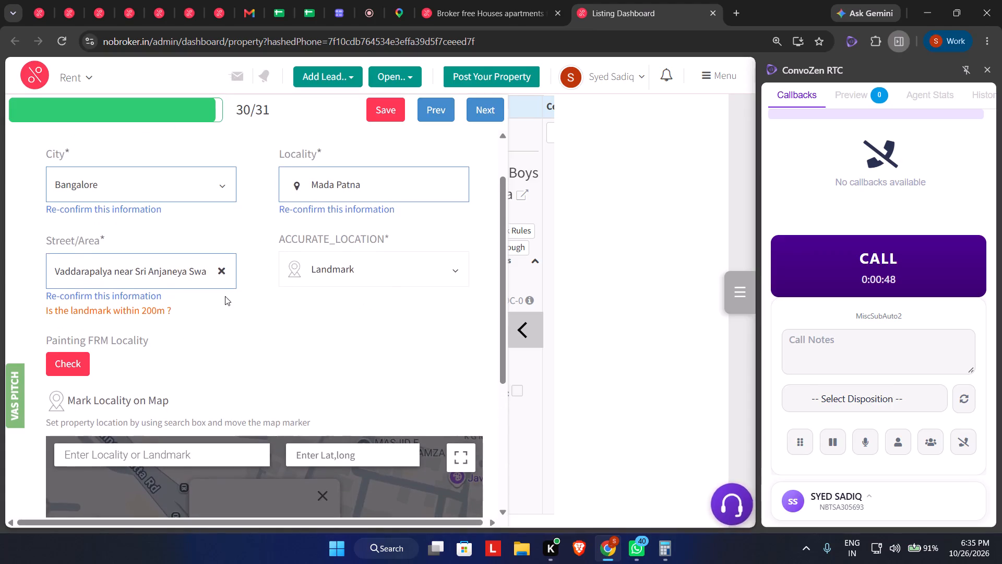
pyautogui.scroll(2, 225, 296)
pyautogui.scroll(1, 235, 224)
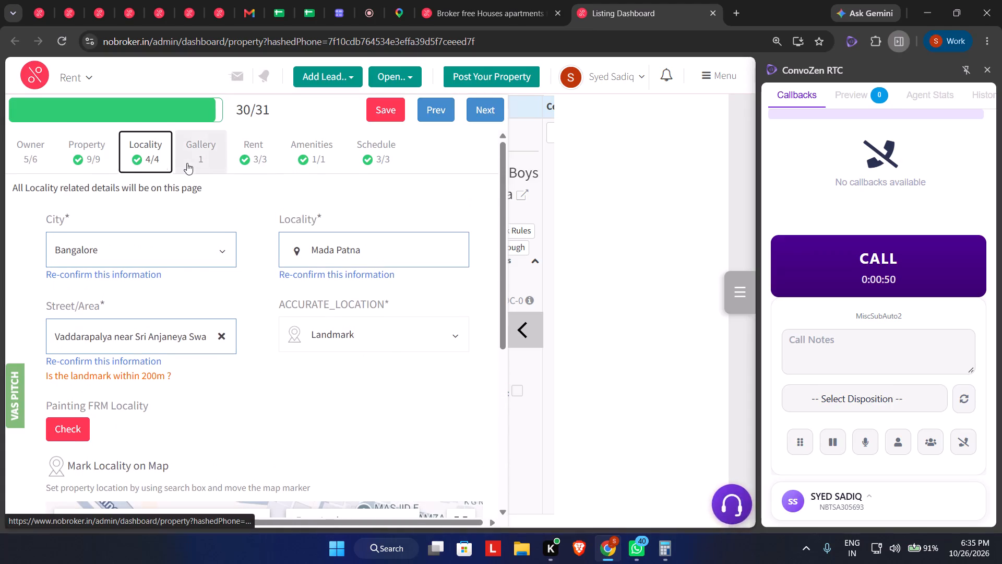
# Clear the secondary number in the PG listing's owner details.
pyautogui.click(35, 156)
pyautogui.moveTo(147, 468); pyautogui.dragTo(9, 461)
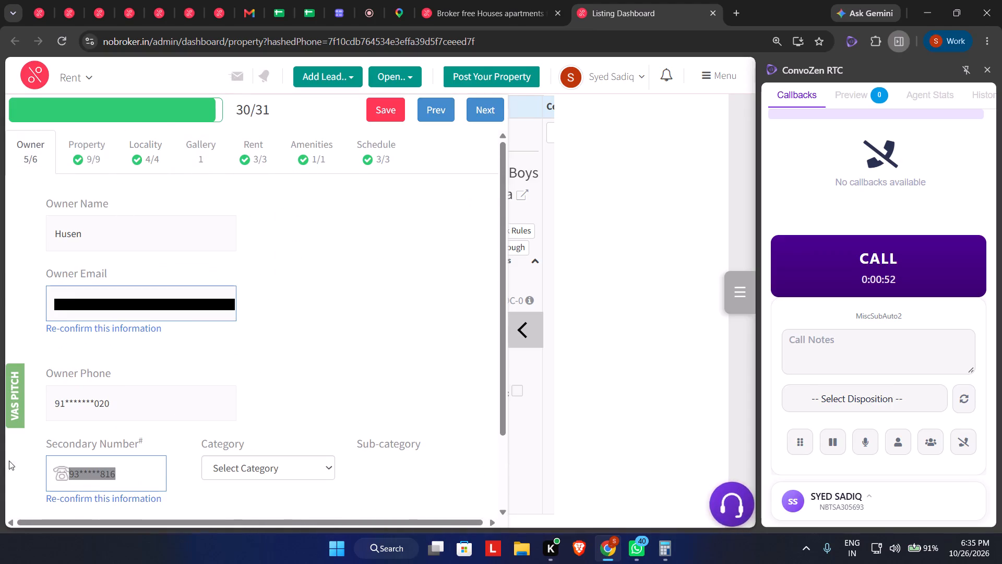
pyautogui.moveTo(9, 461); pyautogui.dragTo(6, 459)
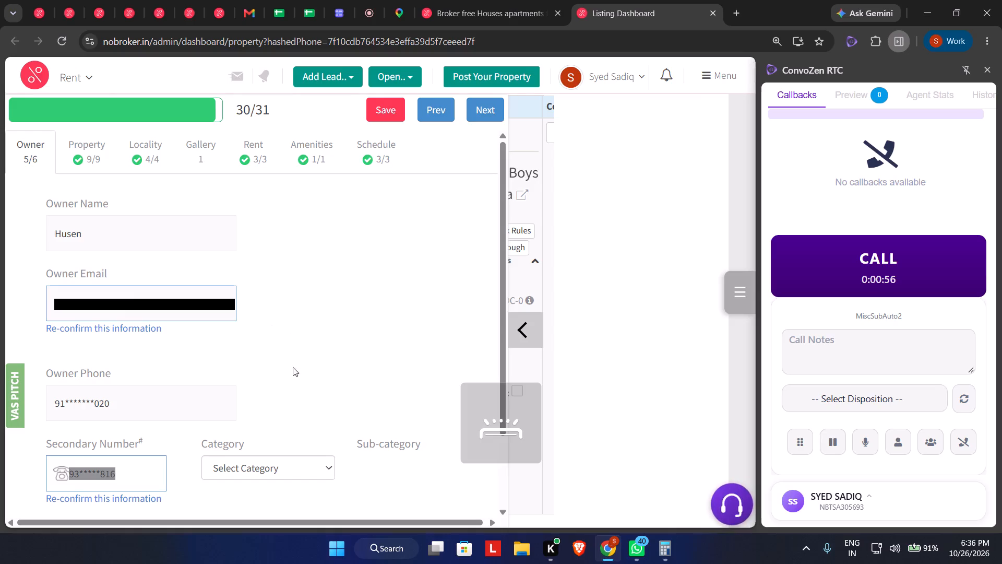
pyautogui.press('BackSpace')
pyautogui.scroll(2, 355, 378)
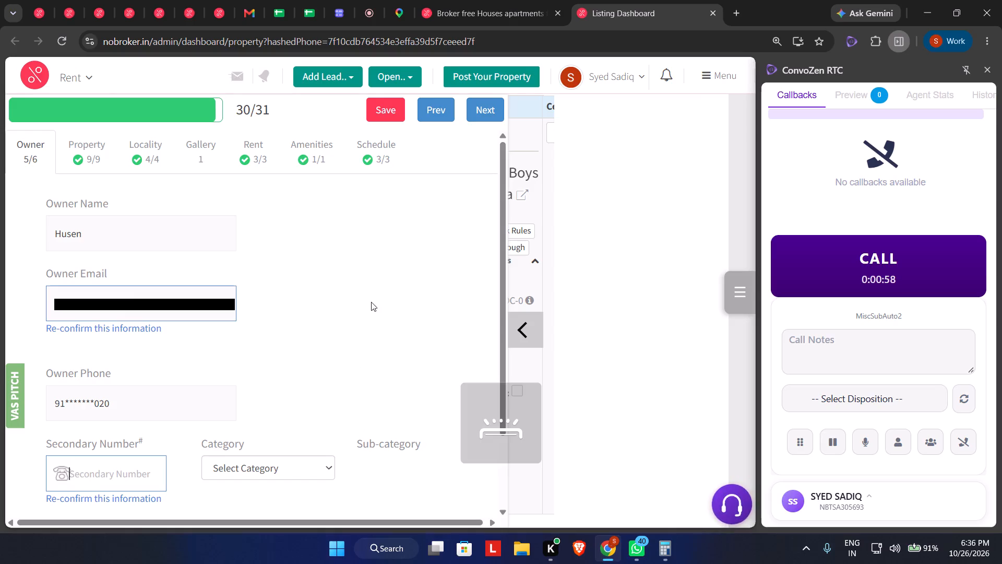
pyautogui.click(373, 295)
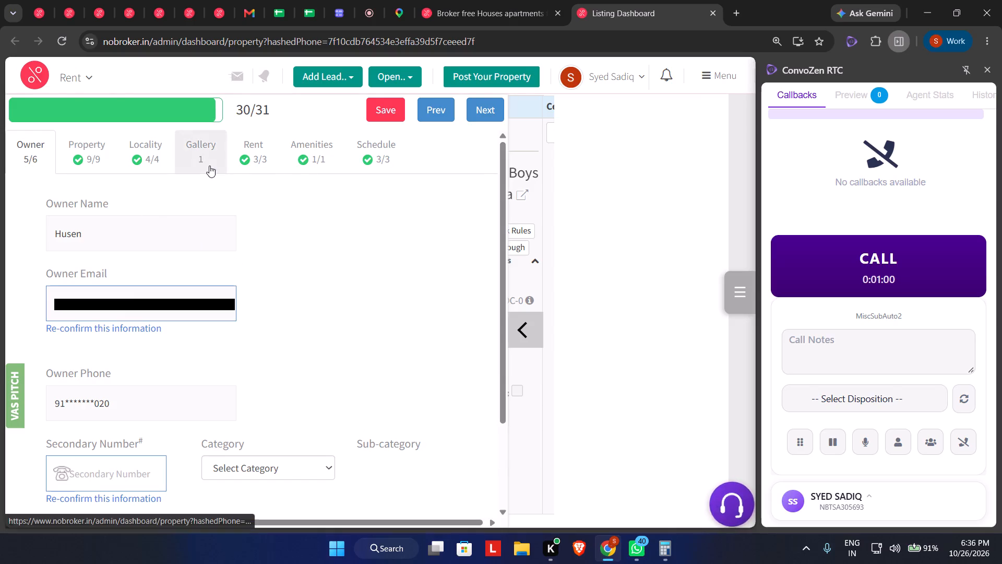
# Review the PG listing's owner, property, locality and rent details with the owner on the call.
pyautogui.click(62, 148)
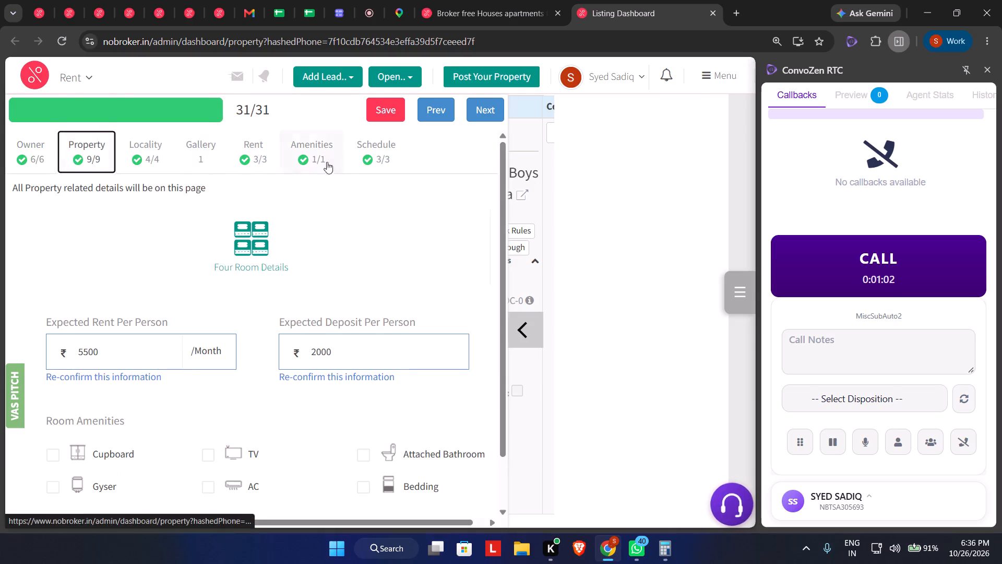
pyautogui.click(238, 145)
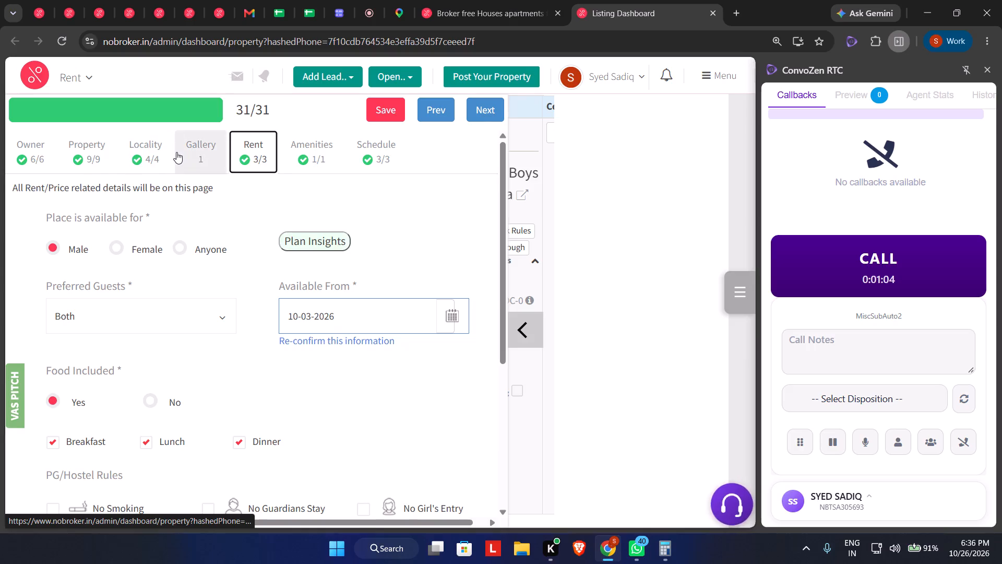
pyautogui.click(148, 151)
pyautogui.click(93, 145)
pyautogui.click(19, 139)
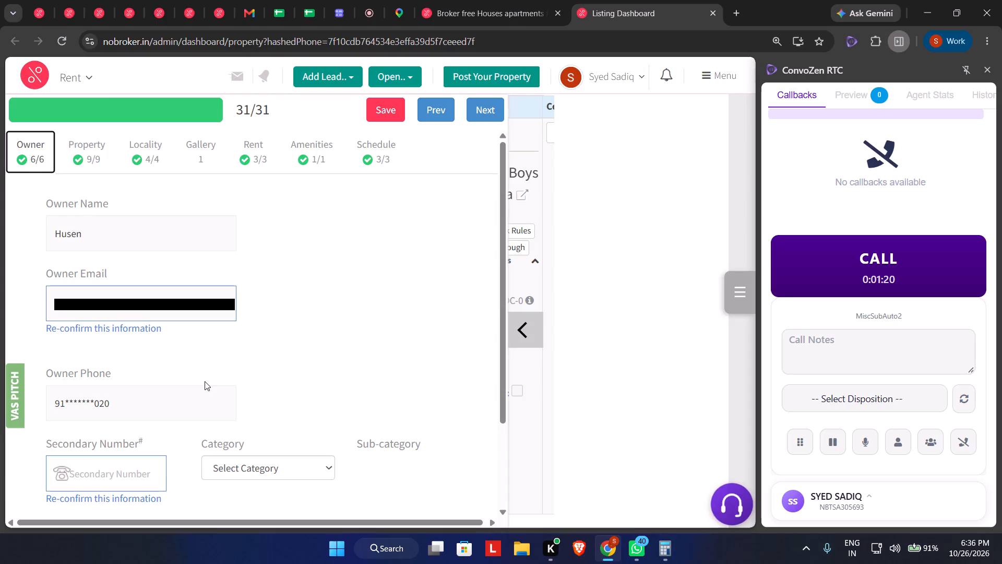
pyautogui.scroll(-2, 278, 401)
pyautogui.scroll(3, 278, 401)
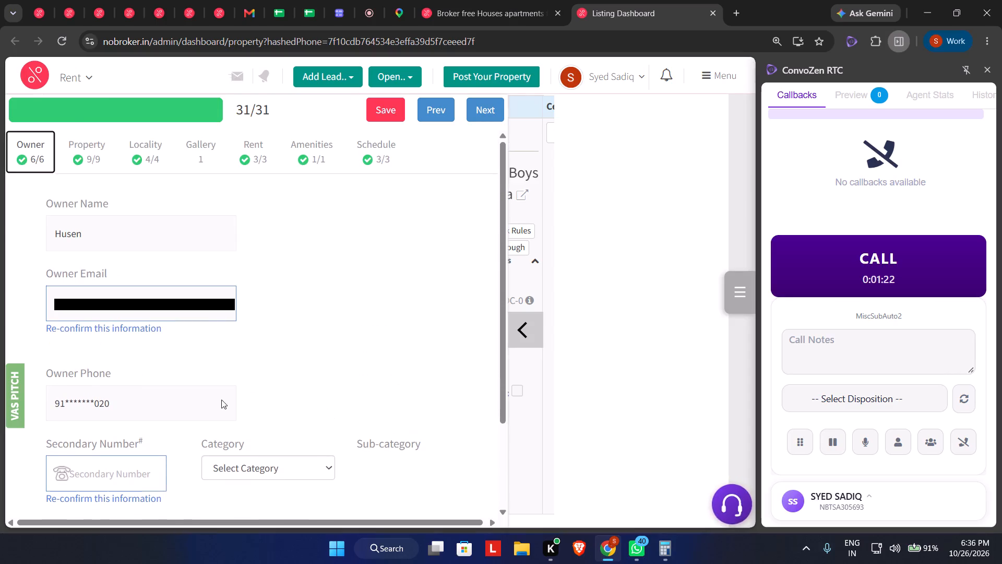
pyautogui.click(93, 163)
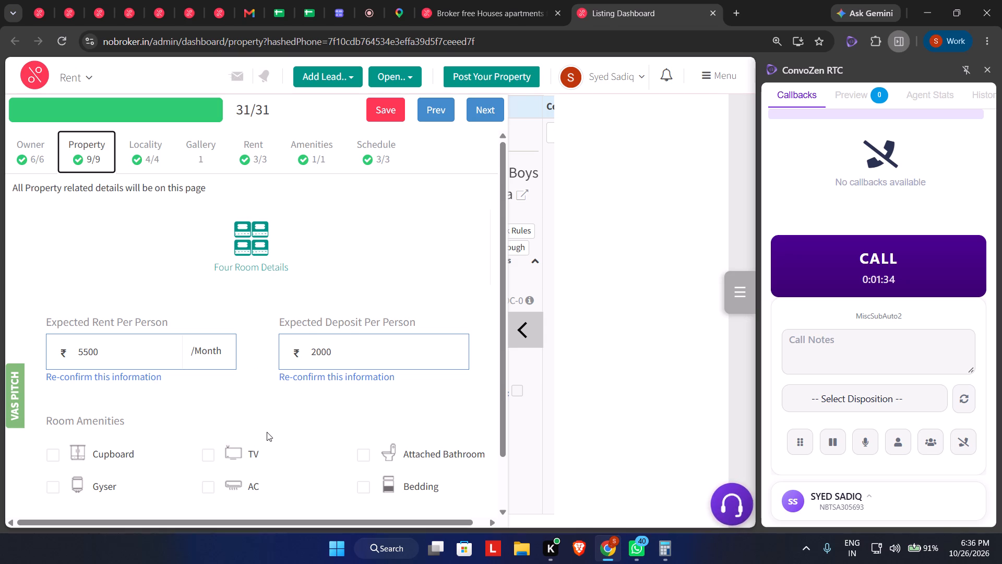
pyautogui.scroll(1, 270, 434)
# Set the PG listing's available-from date to 26-10-2026 in its rent details.
pyautogui.click(268, 166)
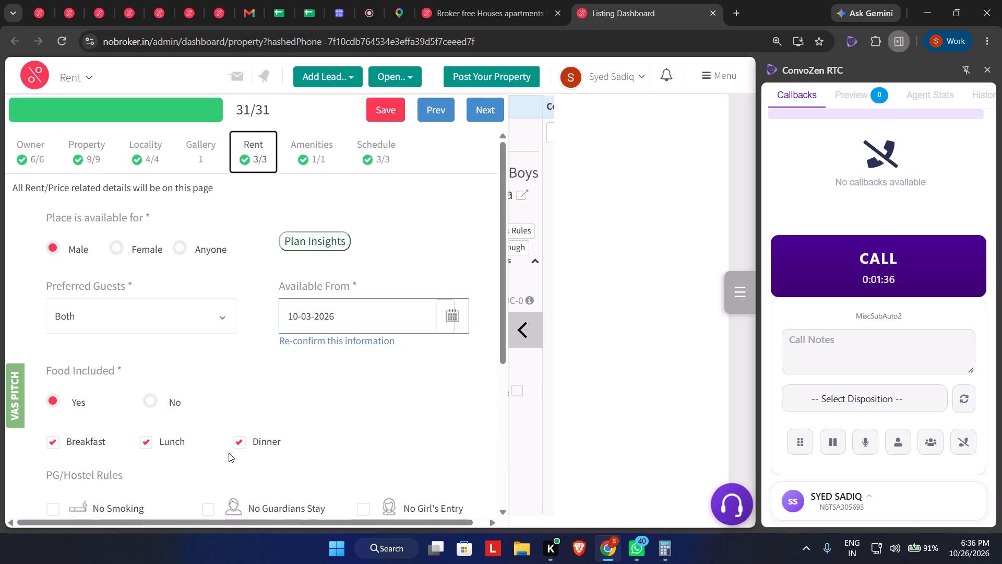
pyautogui.click(447, 321)
pyautogui.click(417, 319)
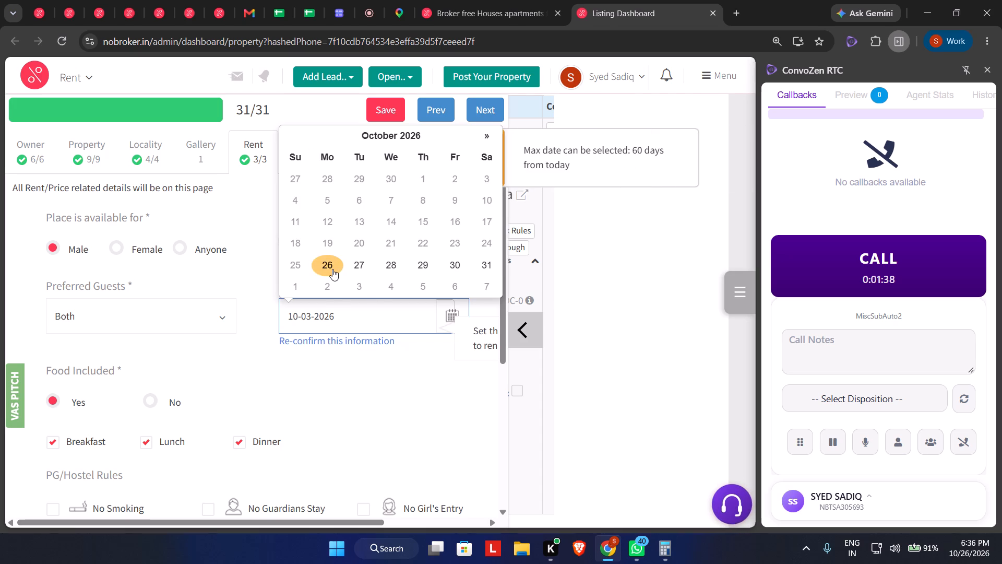
pyautogui.click(332, 269)
pyautogui.click(357, 385)
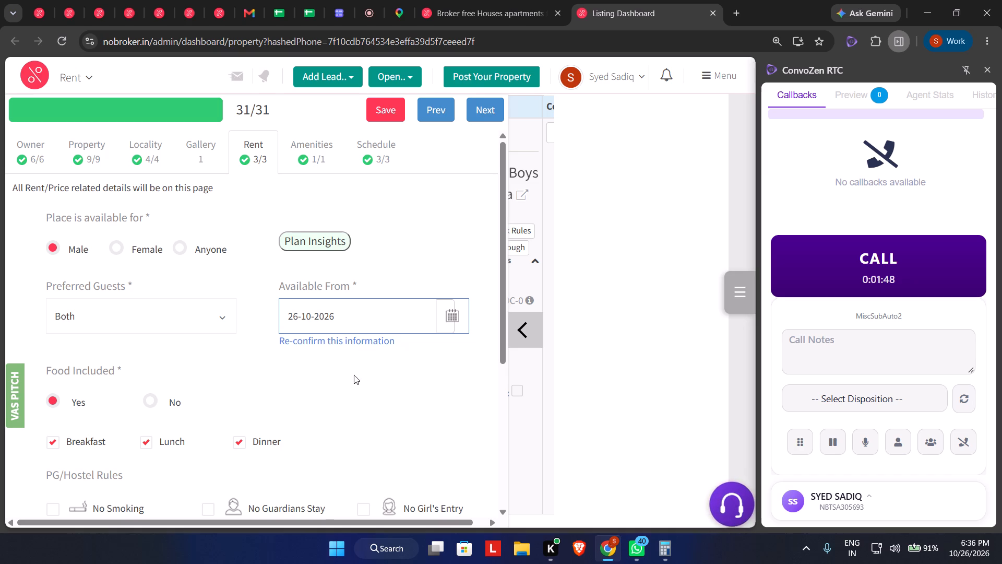
# Review the PG listing's rent rules, locality and map, owner details, and expected rent and deposit.
pyautogui.scroll(-2, 321, 406)
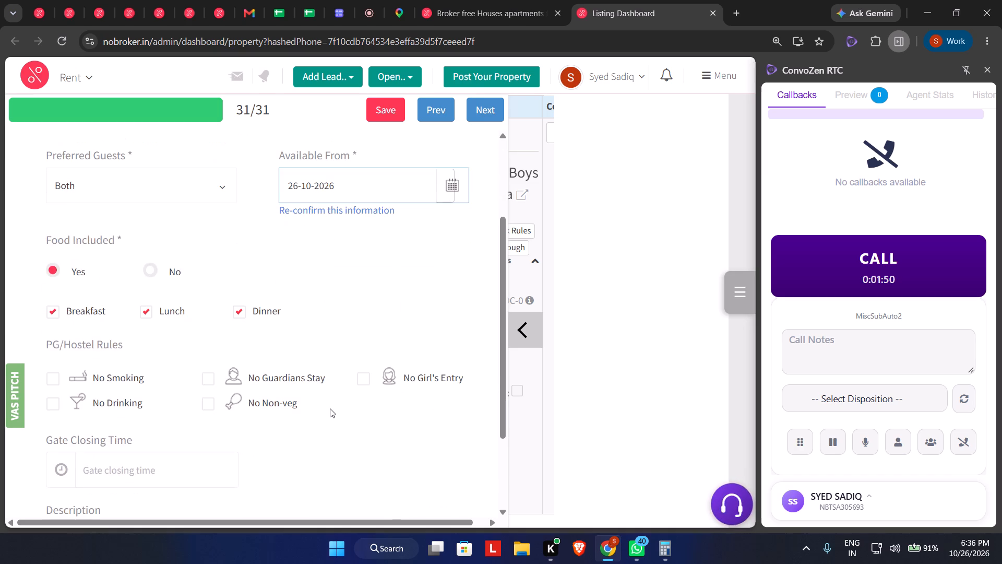
pyautogui.scroll(3, 330, 408)
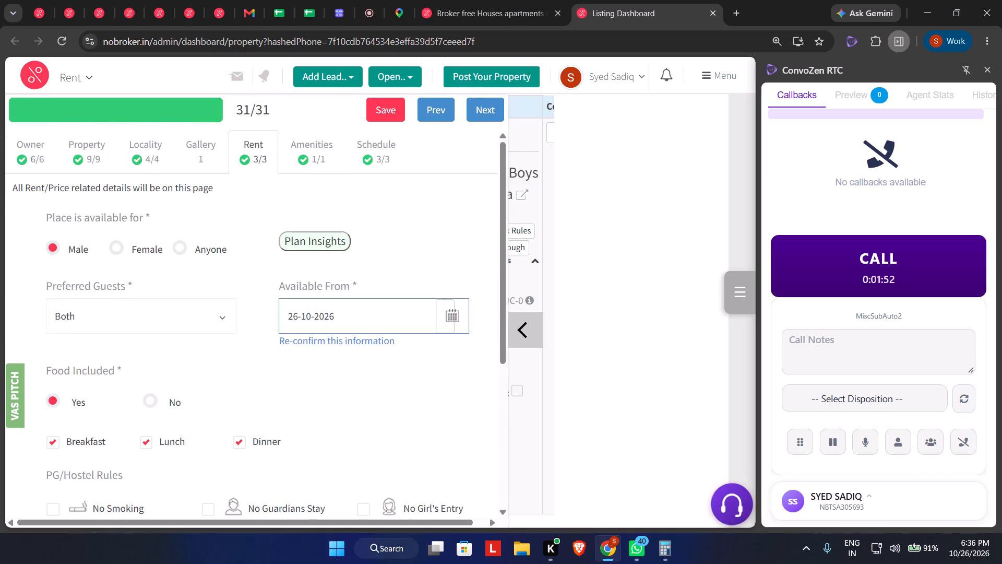
pyautogui.click(154, 159)
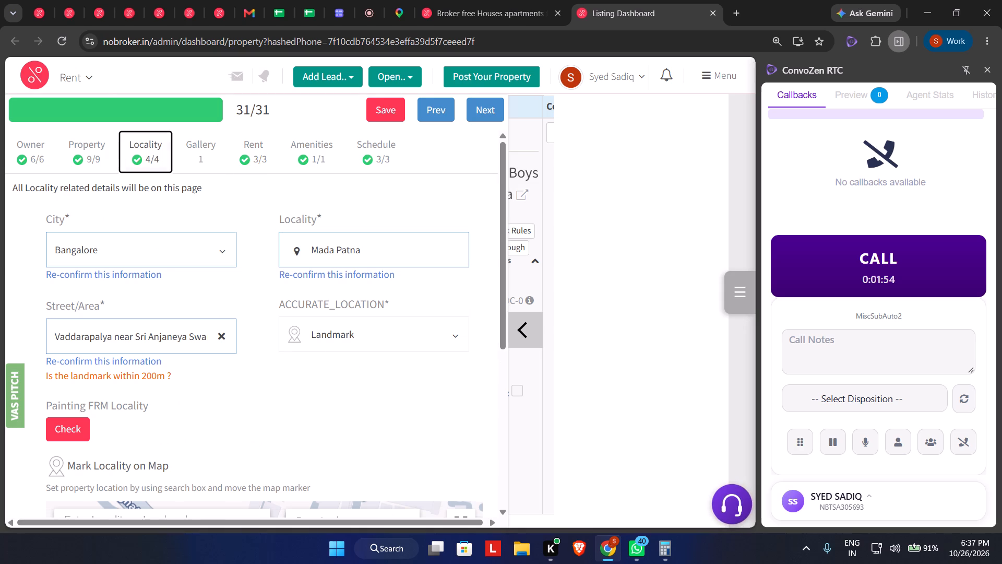
pyautogui.click(92, 340)
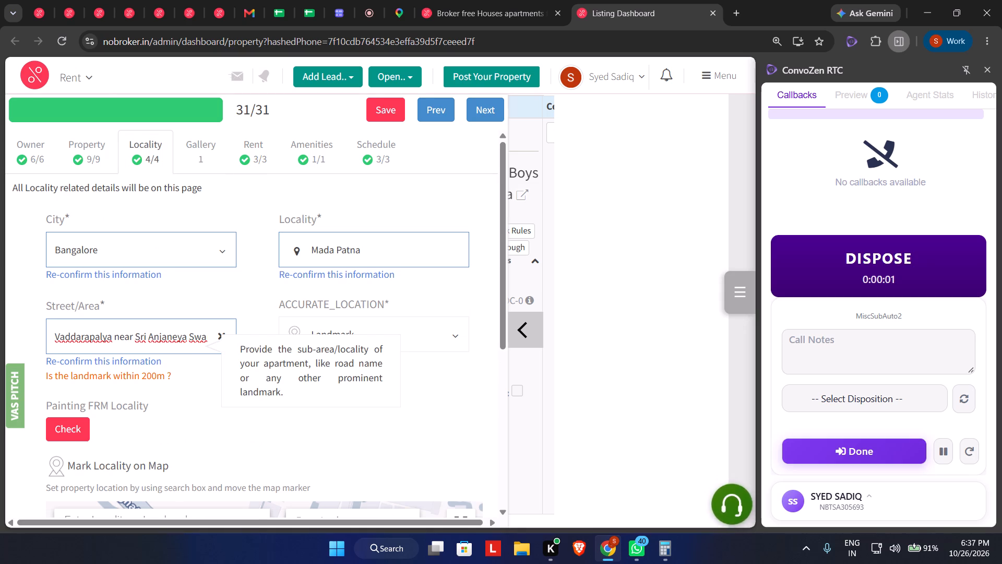
pyautogui.scroll(-6, 199, 442)
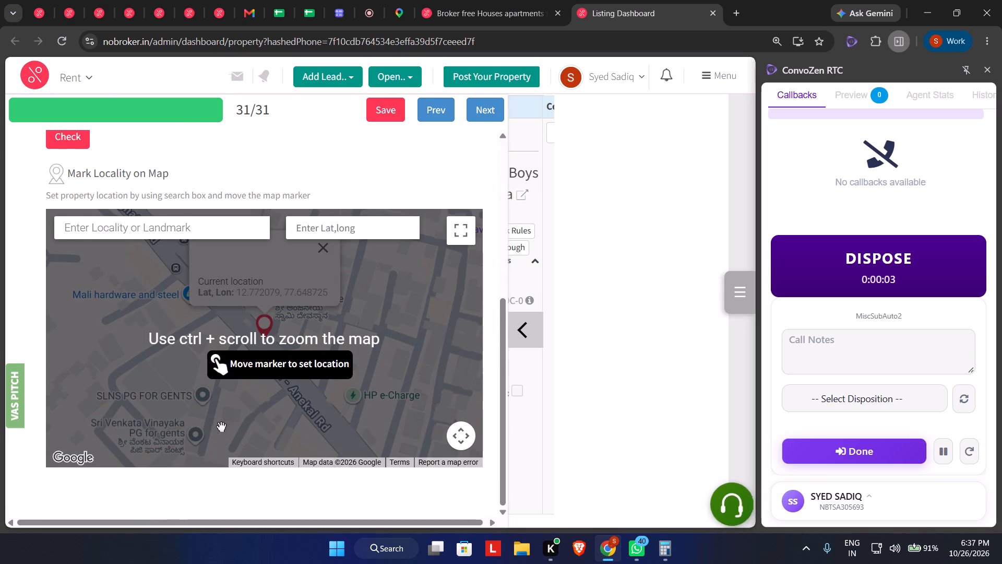
pyautogui.scroll(3, 125, 348)
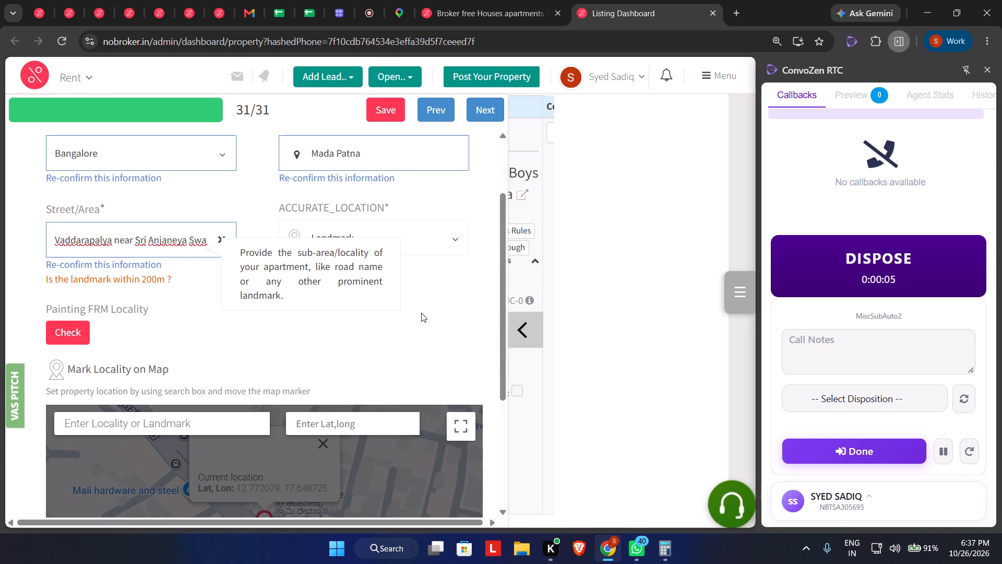
pyautogui.scroll(3, 414, 304)
pyautogui.scroll(2, 358, 255)
pyautogui.click(43, 151)
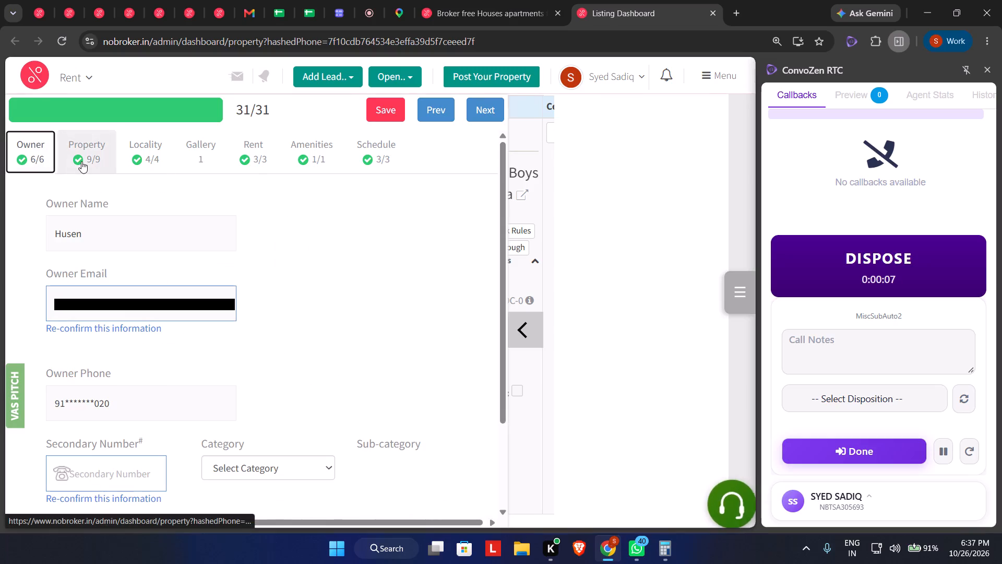
pyautogui.click(68, 145)
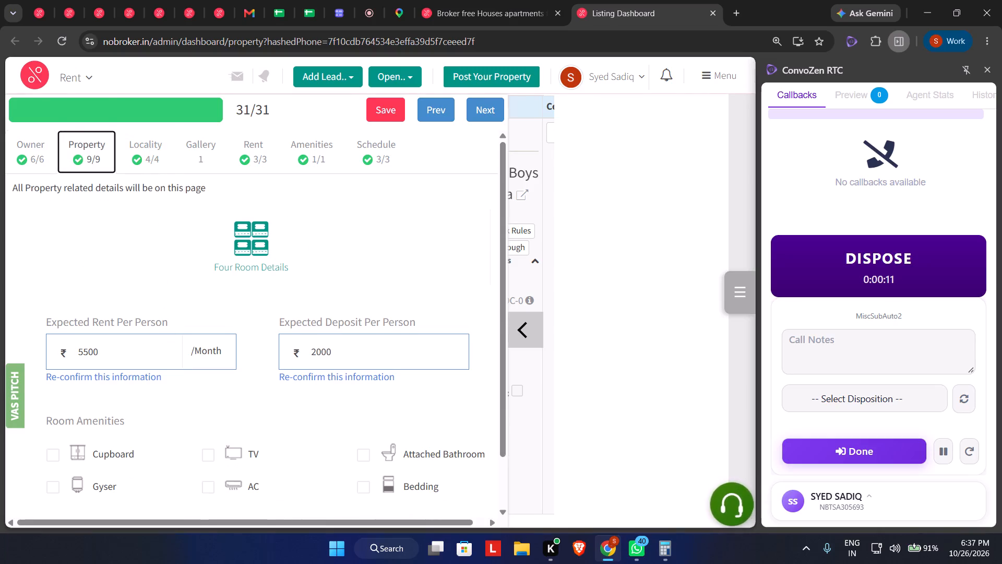
# Save the edited PG listing.
pyautogui.click(384, 110)
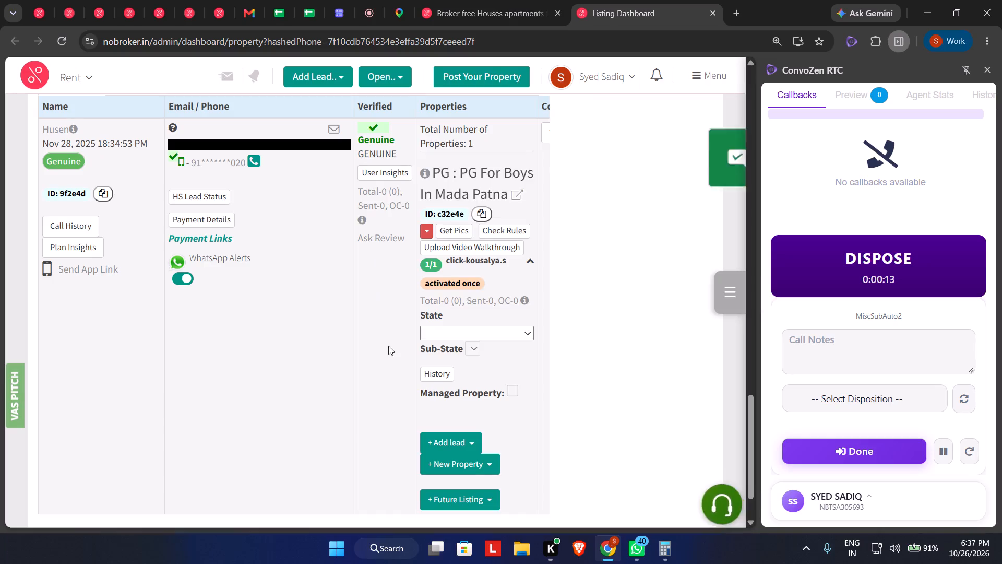
# Set the state of the Mada Patna PG property to Reactivation.
pyautogui.click(441, 331)
pyautogui.click(452, 185)
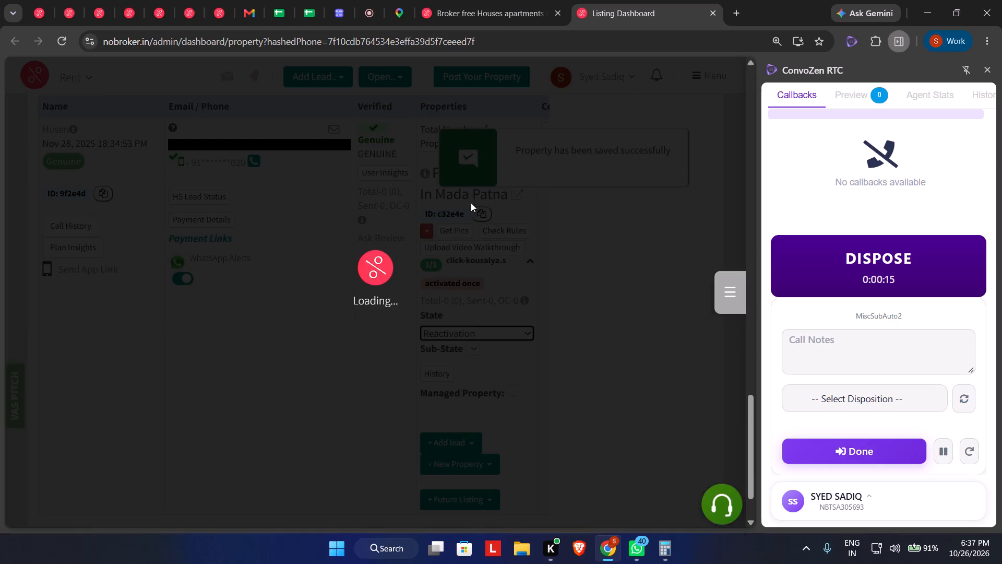
# Dispose the call as Click Calling, Converted, Re Activation and submit the disposition.
pyautogui.click(893, 399)
pyautogui.click(882, 434)
pyautogui.click(873, 407)
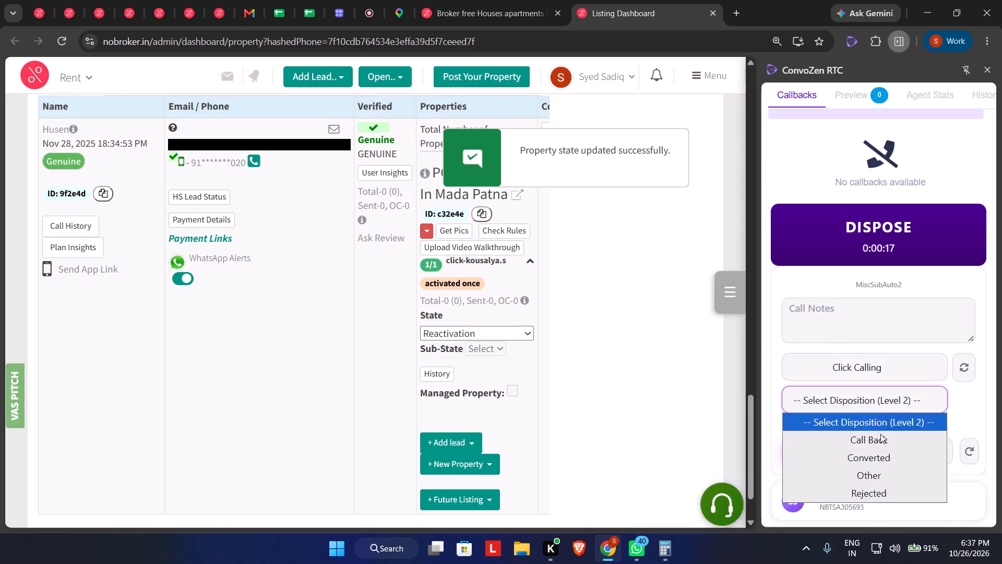
pyautogui.click(880, 458)
pyautogui.click(868, 406)
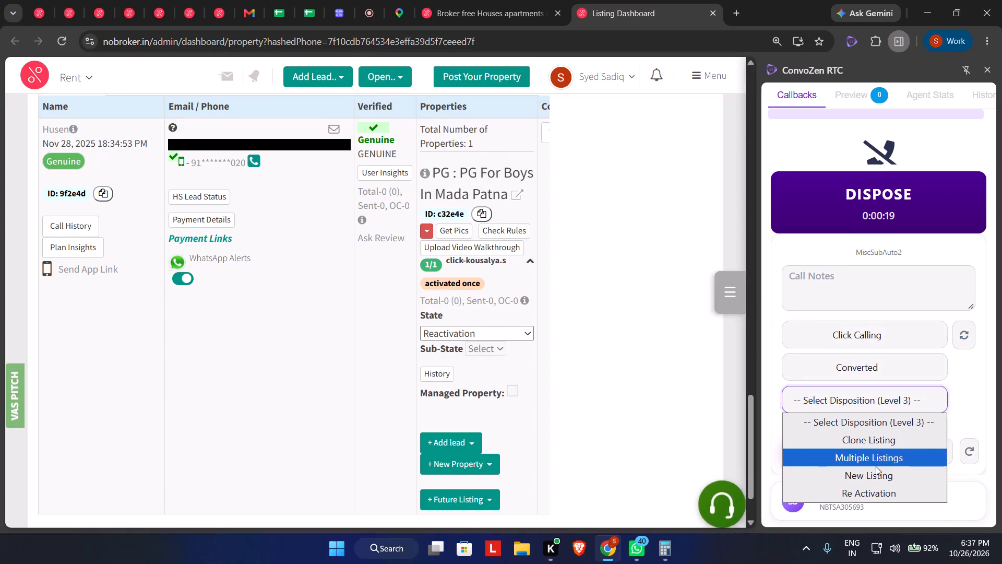
pyautogui.click(874, 490)
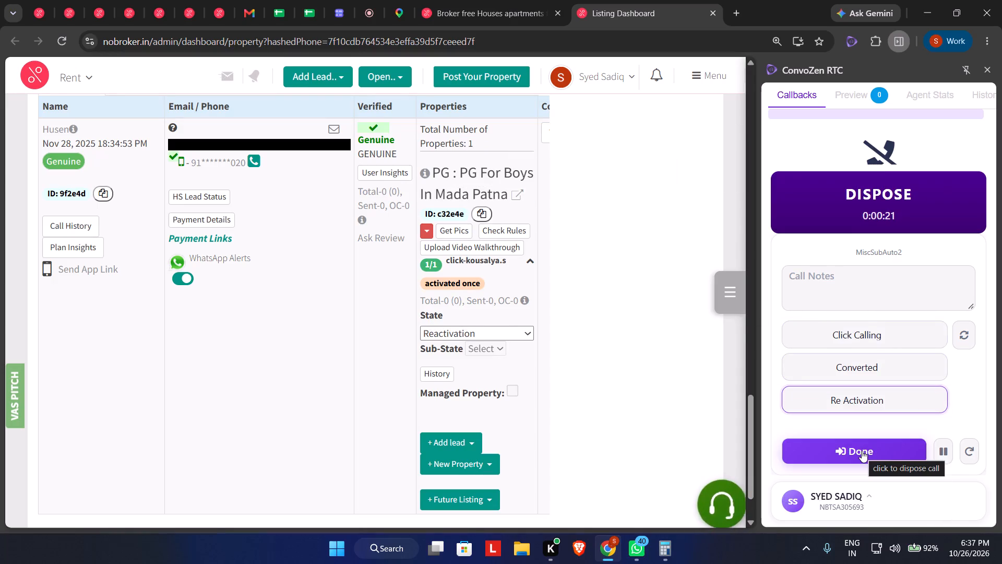
pyautogui.click(862, 451)
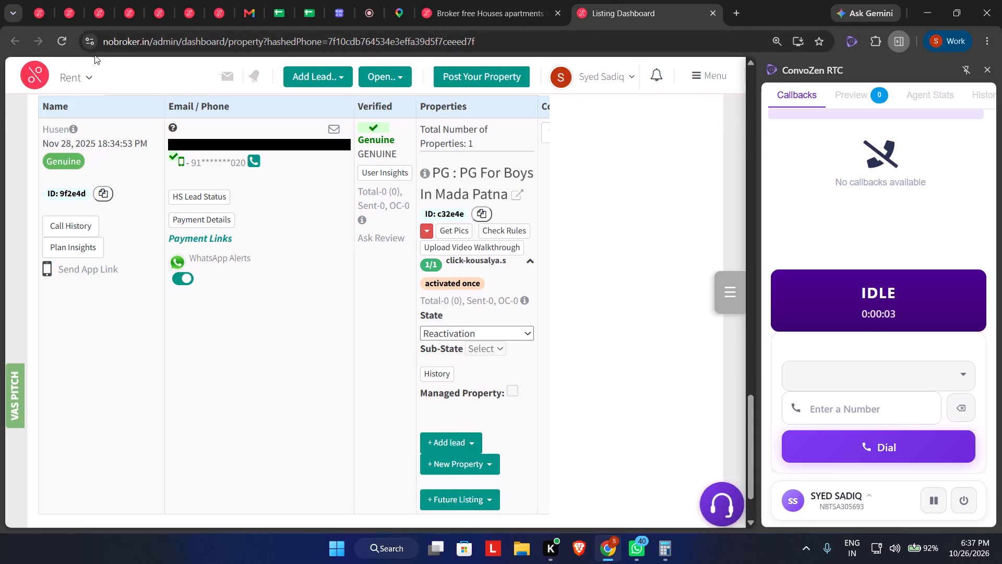
# Reload the listing dashboard to check the PG property's updated status.
pyautogui.click(67, 40)
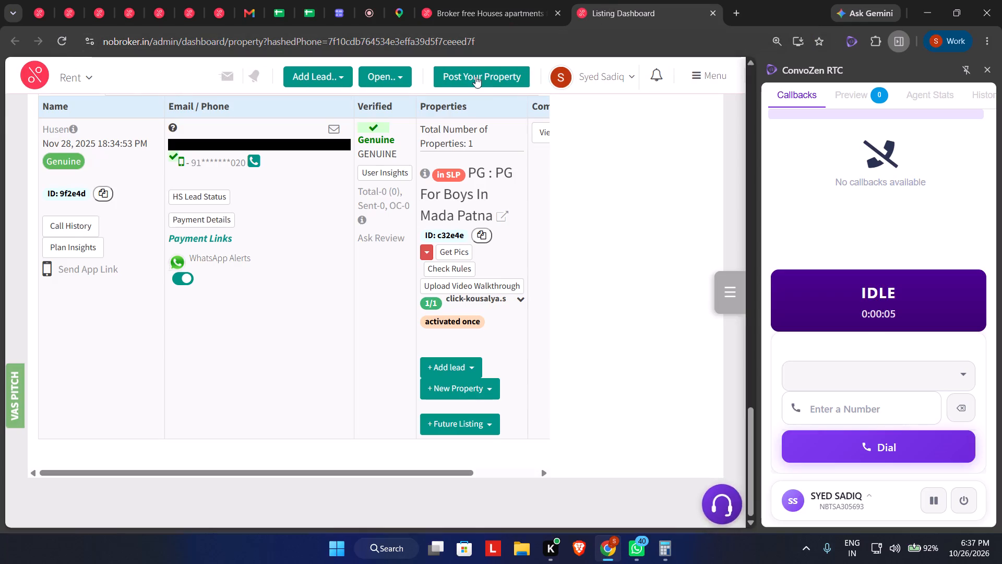
pyautogui.click(59, 46)
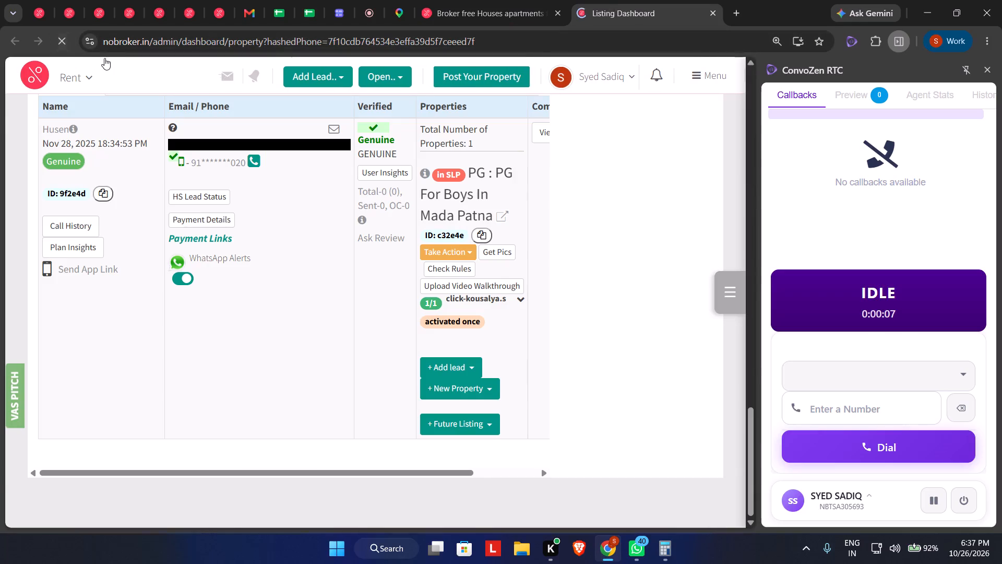
# Pin the PG owner's listing dashboard tab and move it to the front of the pinned tabs.
pyautogui.rightClick(600, 0)
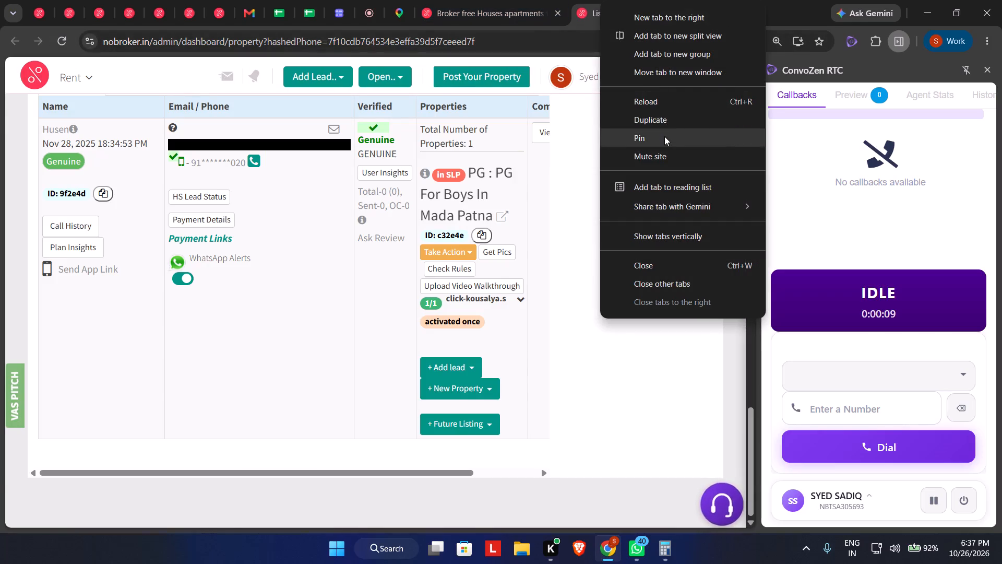
pyautogui.moveTo(664, 136); pyautogui.dragTo(667, 143)
pyautogui.moveTo(429, 13); pyautogui.dragTo(59, 13)
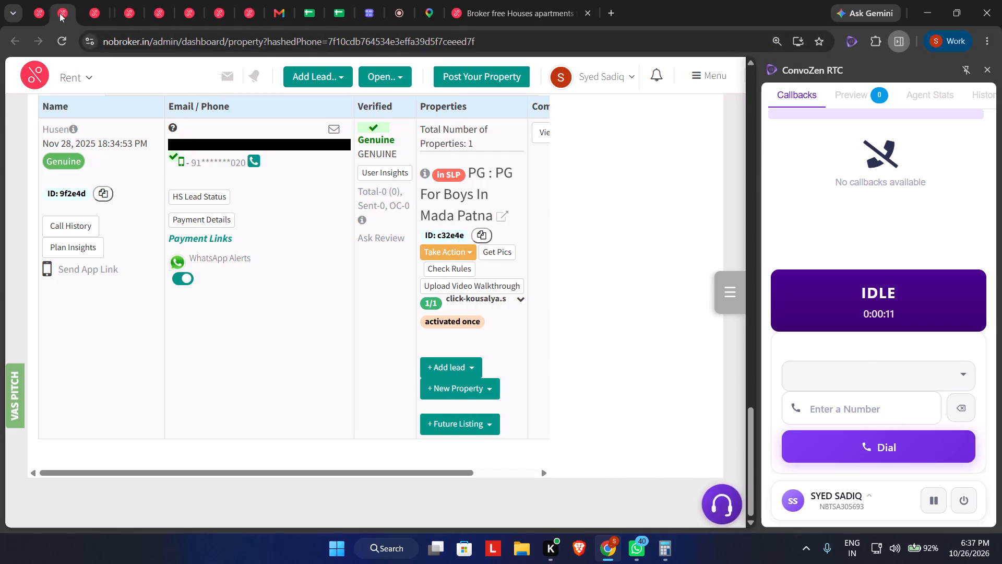
pyautogui.moveTo(59, 13); pyautogui.dragTo(49, 7)
# Switch to the pinned dashboard of the Neelasandra 2 BHK listing and reload it.
pyautogui.click(57, 12)
pyautogui.click(65, 37)
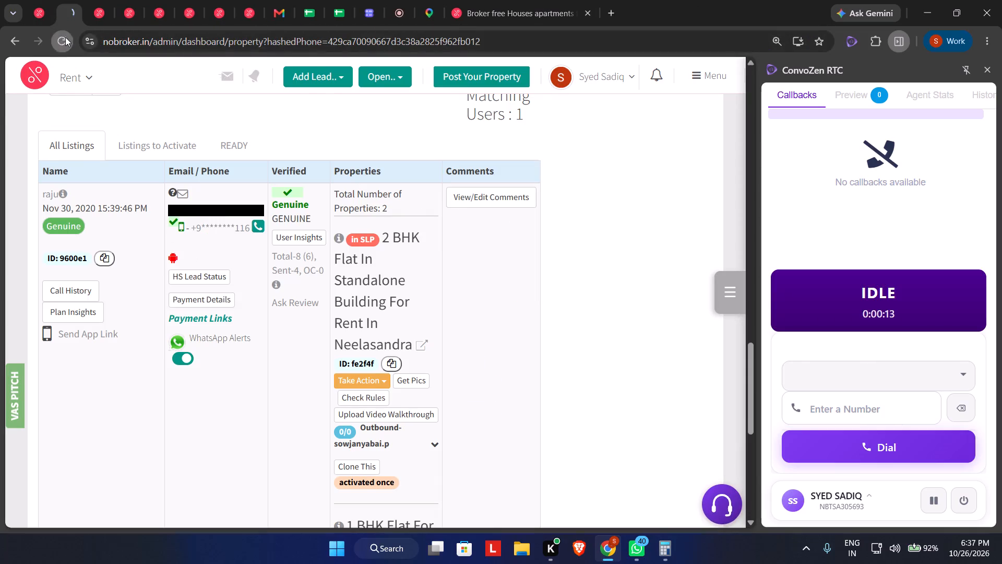
# Check the listing statuses on the pinned Neelasandra, Marathahalli PG, Ananth Nagar, Sunkadakatte and Mada Patna PG dashboards, reloading the Marathahalli one.
pyautogui.scroll(-5, 157, 178)
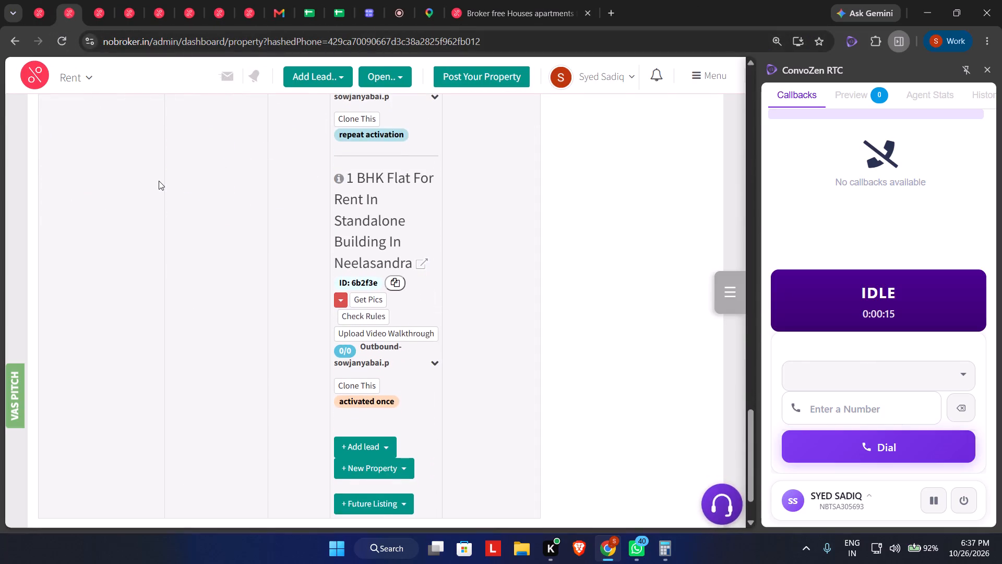
pyautogui.scroll(1, 159, 181)
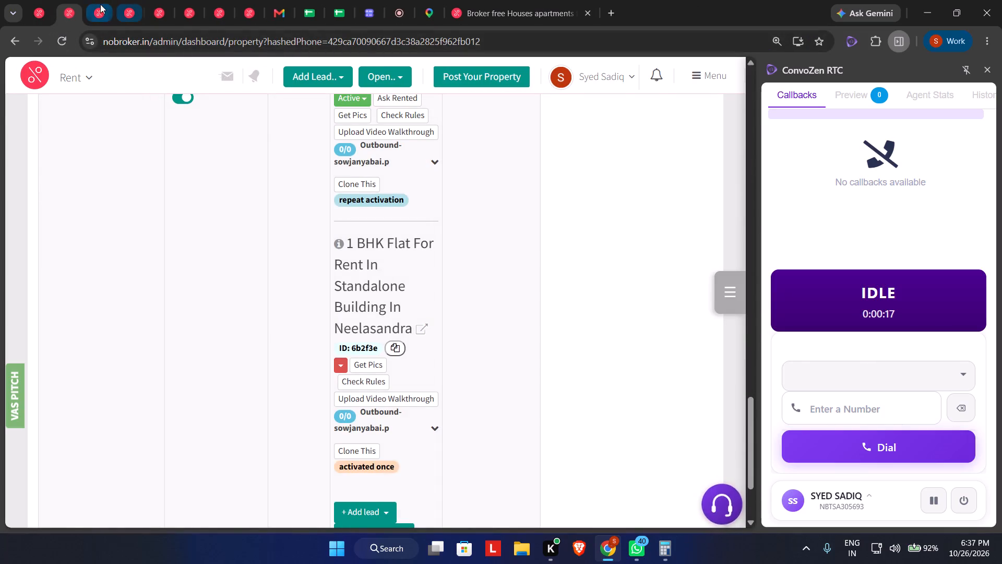
pyautogui.click(100, 4)
pyautogui.click(64, 39)
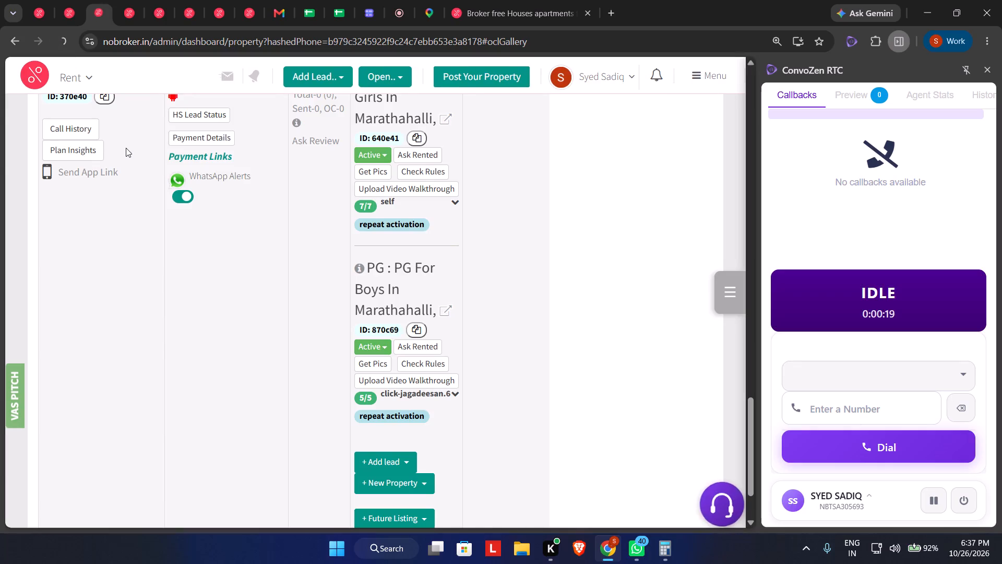
pyautogui.click(131, 6)
pyautogui.scroll(-2, 172, 162)
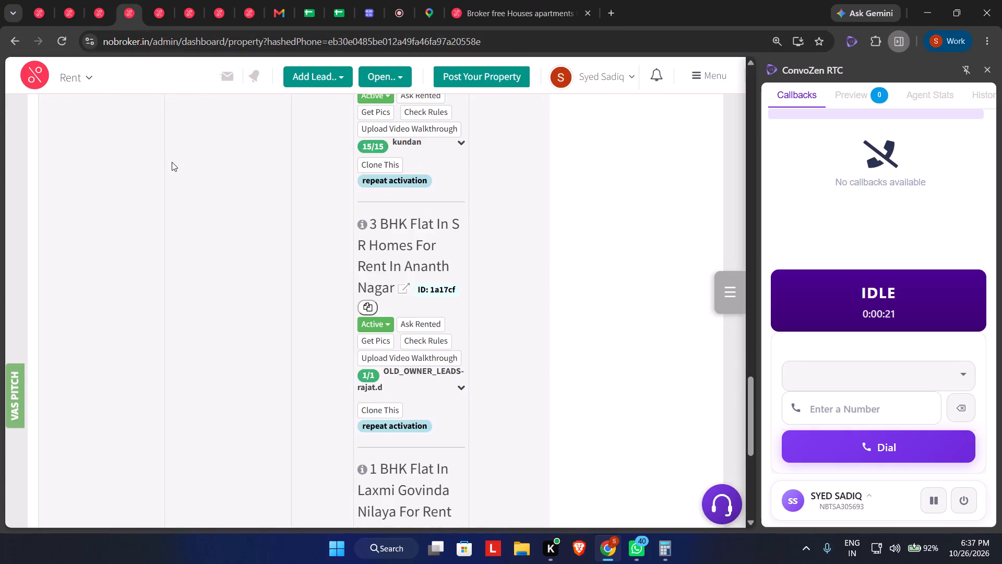
pyautogui.scroll(6, 172, 162)
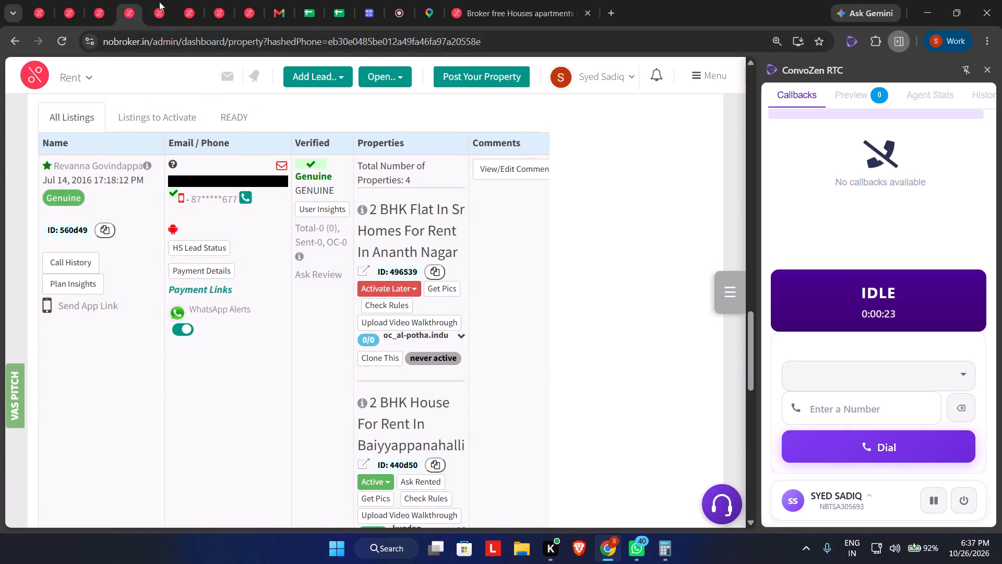
pyautogui.click(170, 4)
pyautogui.scroll(-2, 129, 198)
pyautogui.scroll(3, 129, 198)
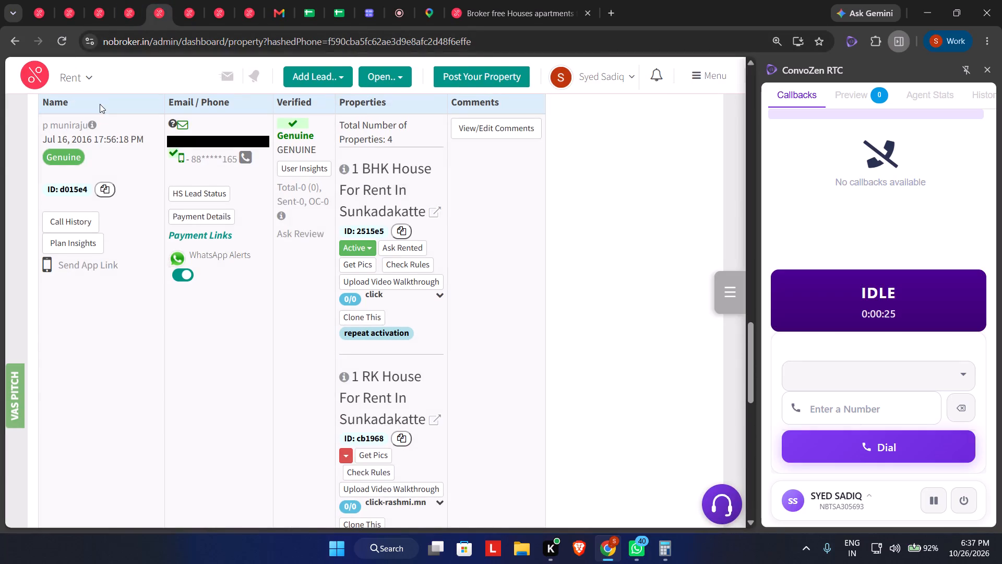
pyautogui.click(44, 9)
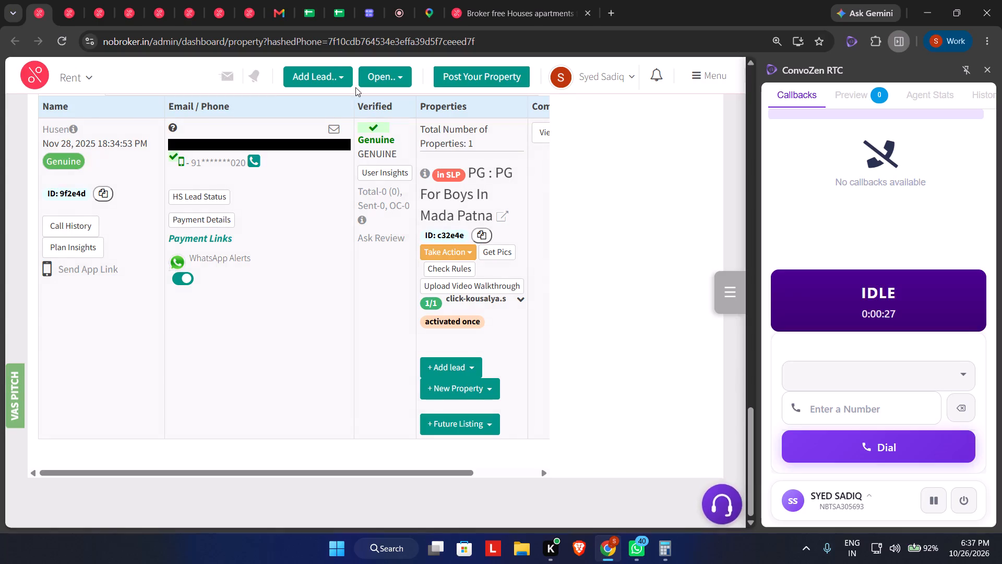
# In the daily tracking spreadsheet, set the 26/10/26 row's Reactivation to 9 and Total to 10.
pyautogui.click(317, 0)
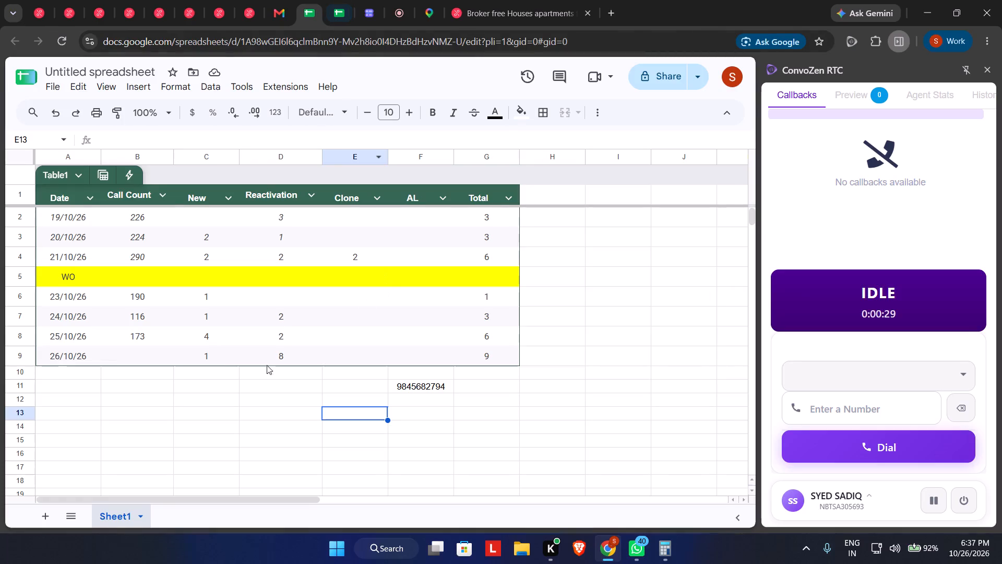
pyautogui.doubleClick(290, 357)
pyautogui.moveTo(288, 355); pyautogui.dragTo(275, 357)
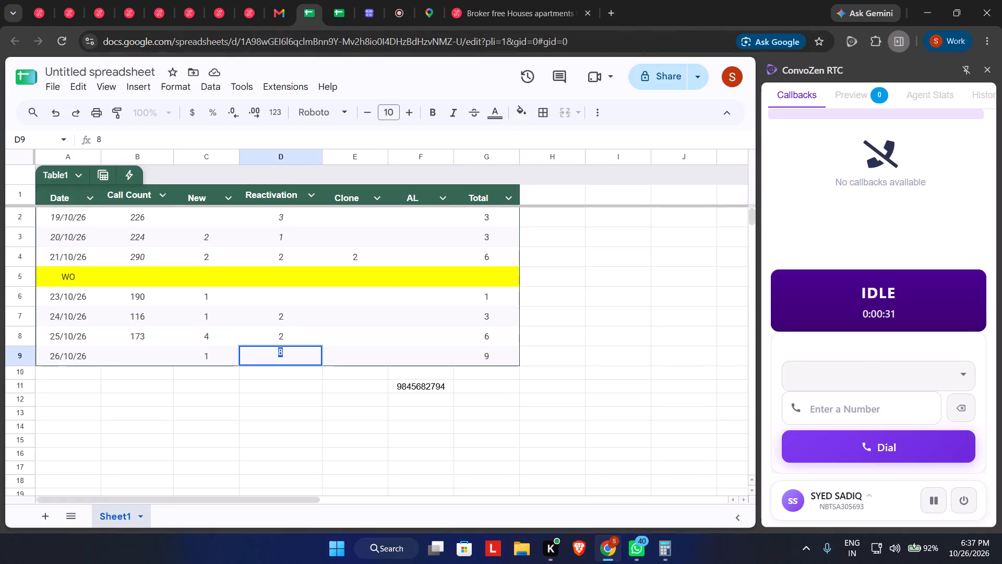
pyautogui.moveTo(275, 357); pyautogui.dragTo(275, 357)
pyautogui.press('9')
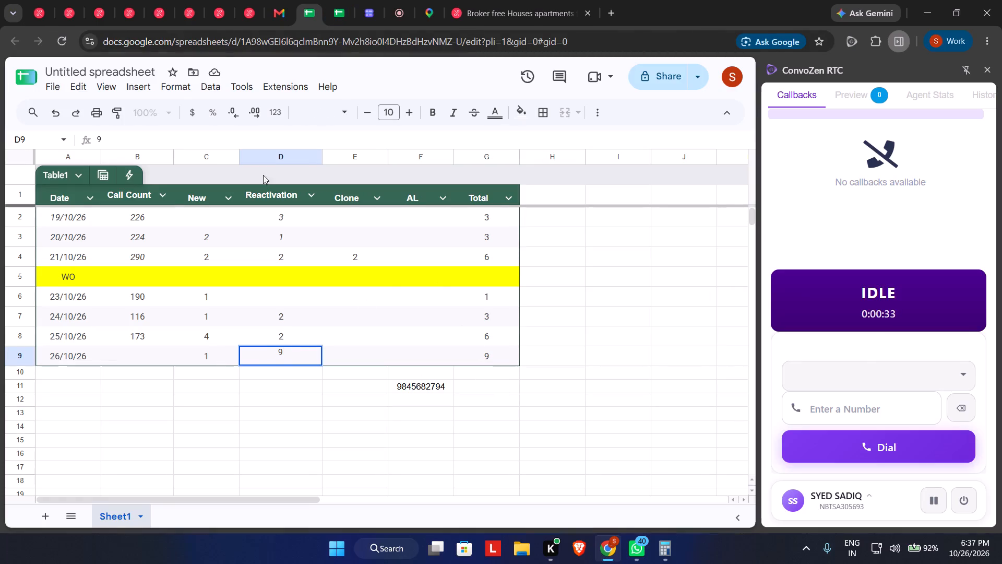
pyautogui.tripleClick(494, 355)
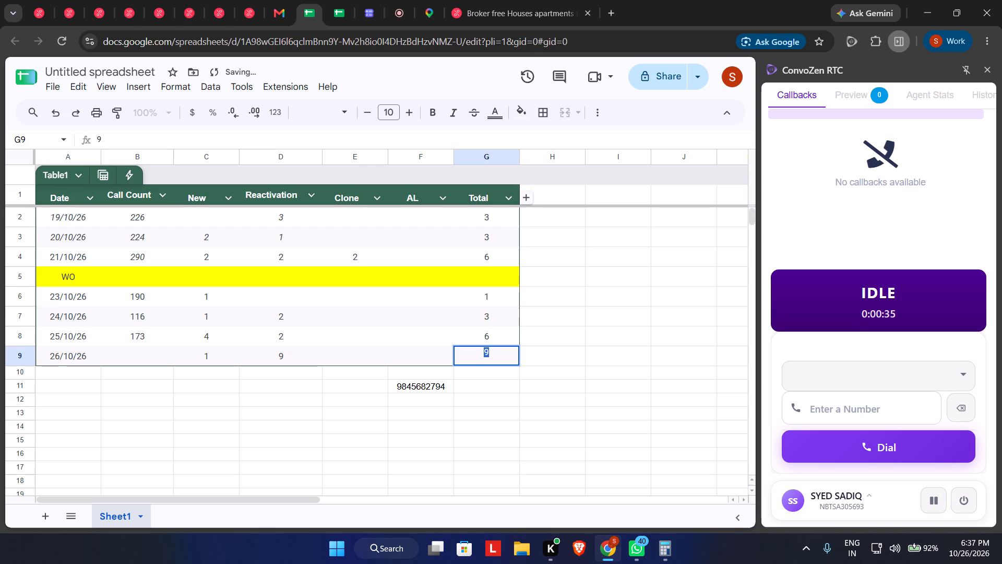
pyautogui.write('10')
pyautogui.click(223, 417)
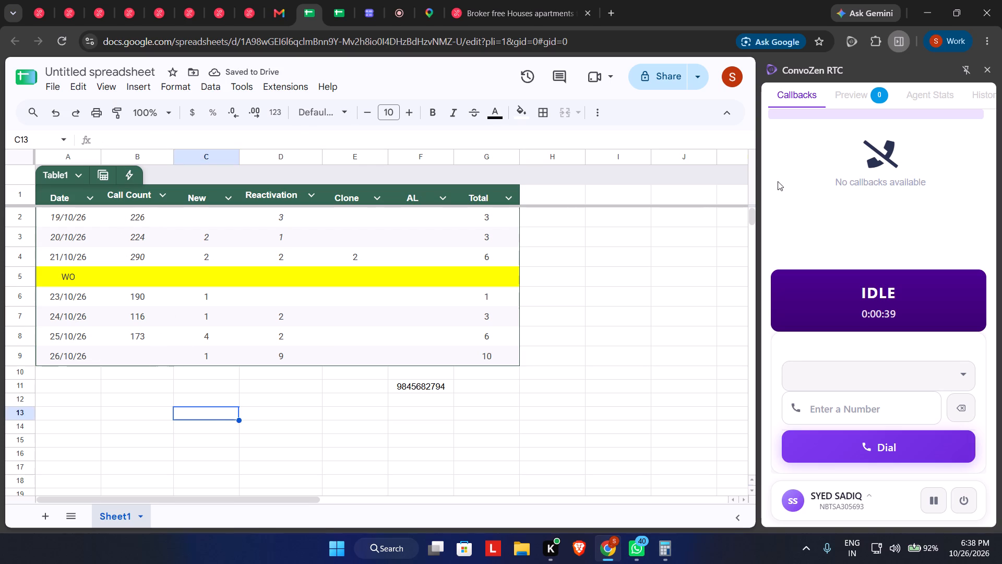
# Look up the day's total calls in ConvoZen's agent stats and enter 171 as the 26/10/26 Call Count.
pyautogui.click(912, 99)
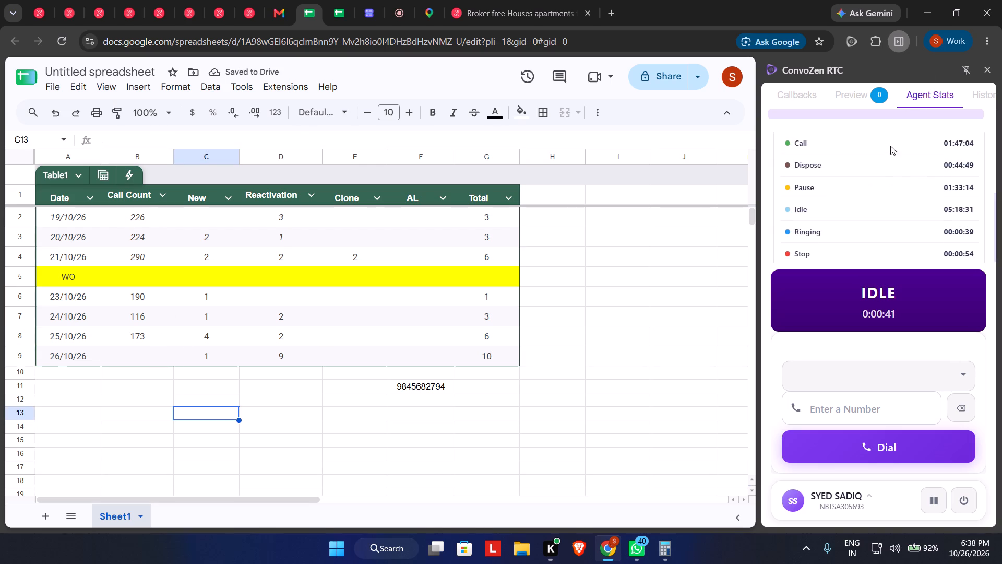
pyautogui.scroll(4, 794, 226)
pyautogui.scroll(2, 843, 206)
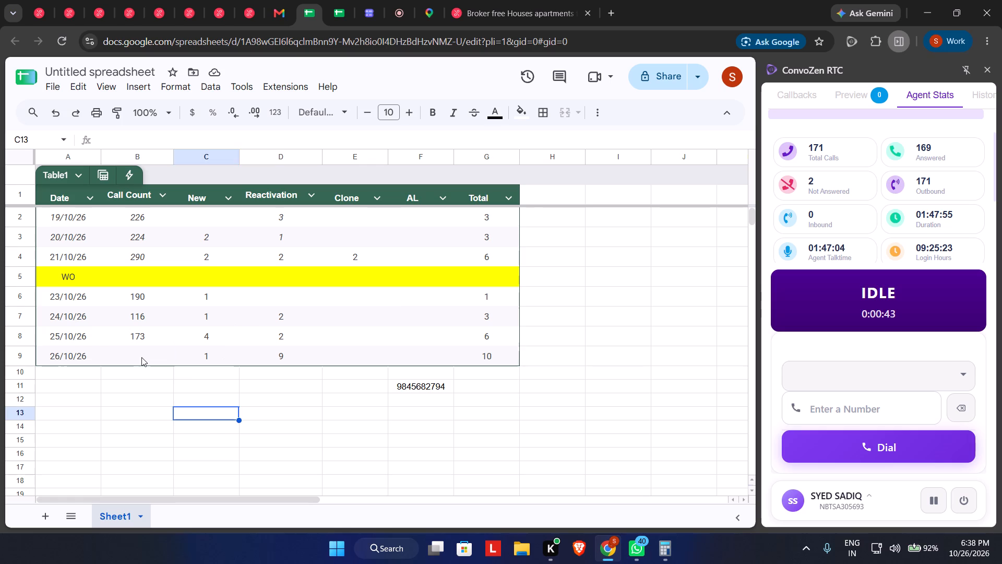
pyautogui.doubleClick(141, 357)
pyautogui.press('1')
pyautogui.press('7')
pyautogui.press('1')
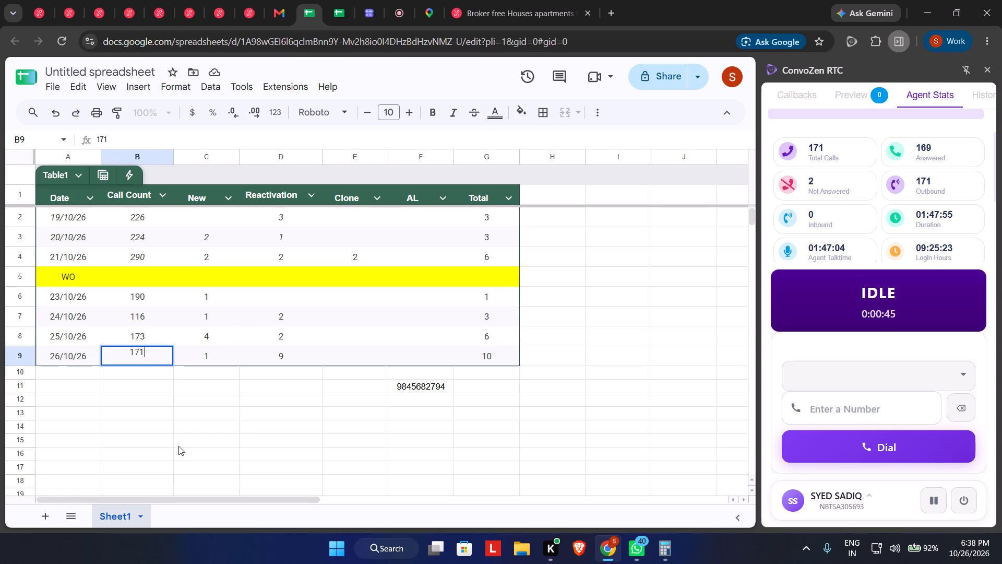
pyautogui.click(181, 447)
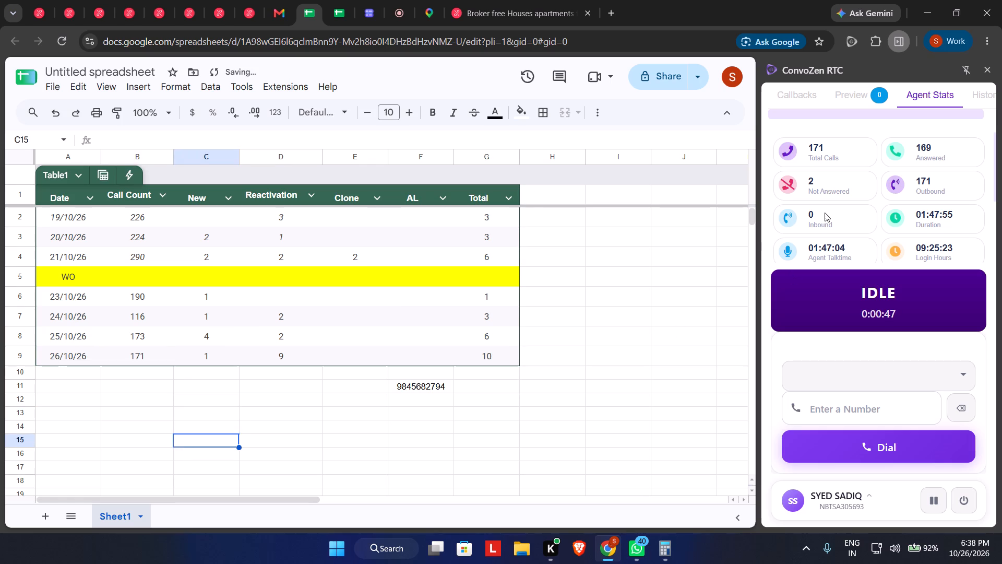
# Review the time breakdown by call state in the agent stats.
pyautogui.scroll(-3, 825, 213)
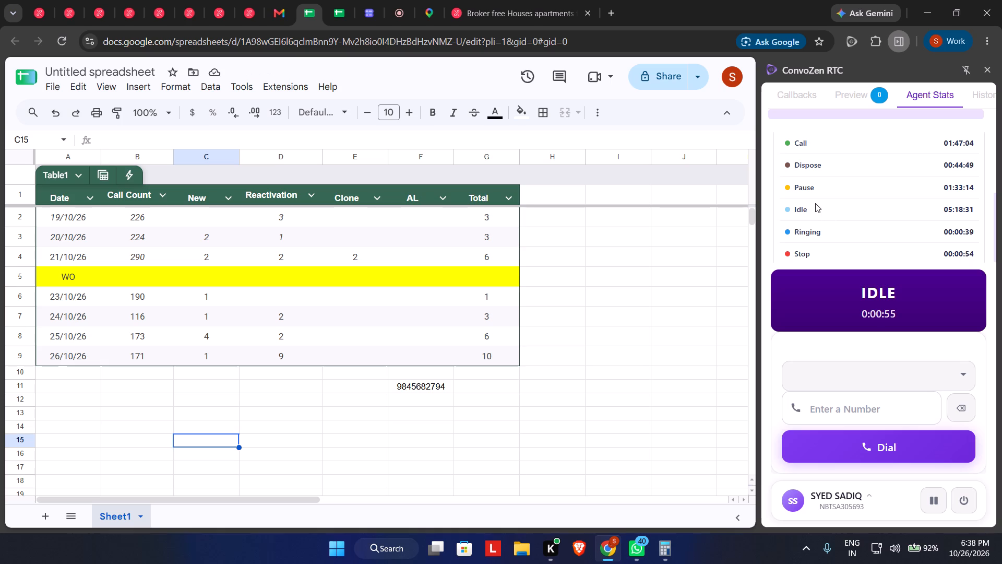
# Open the Brave browser.
pyautogui.click(565, 543)
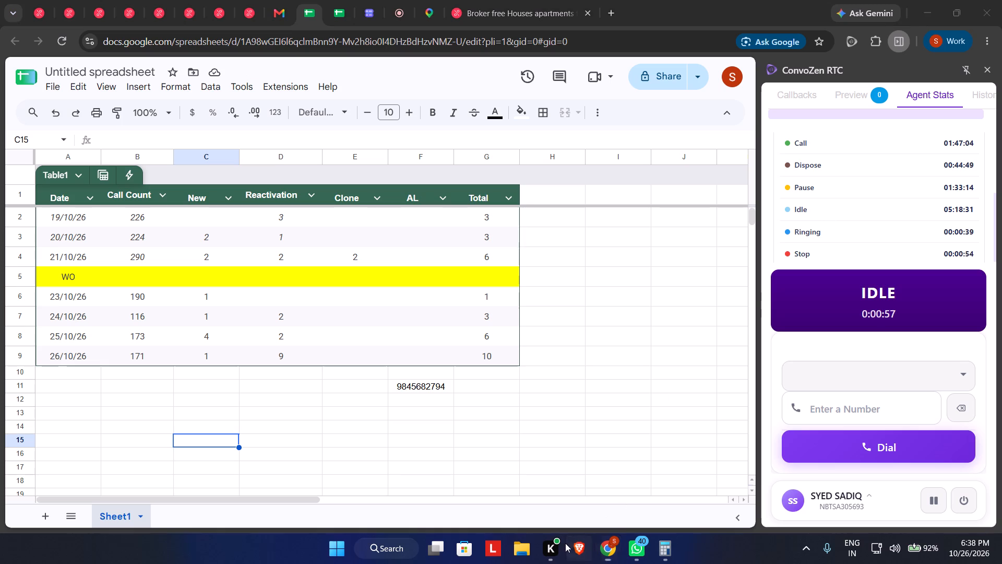
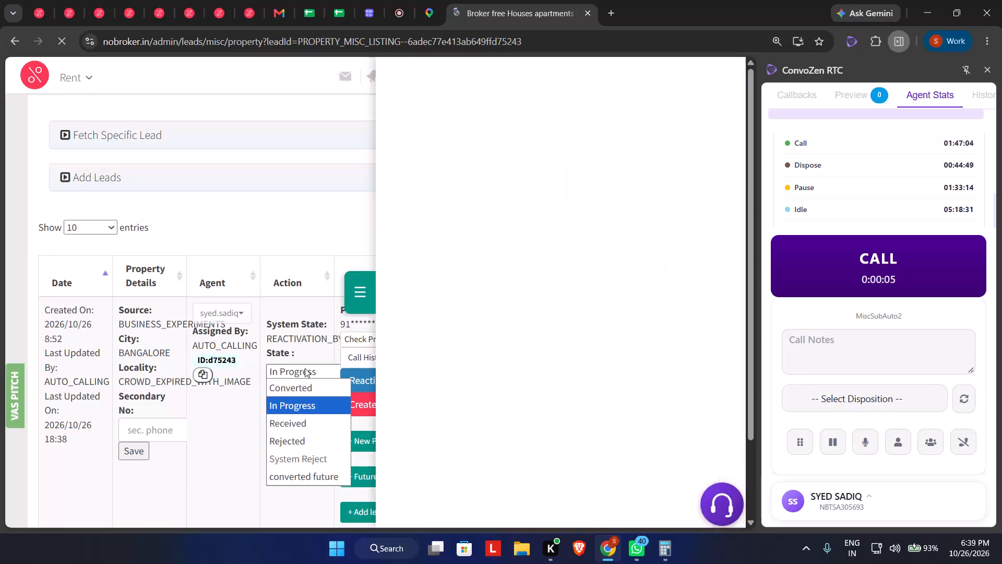
pyautogui.click(305, 368)
pyautogui.click(308, 403)
pyautogui.click(296, 351)
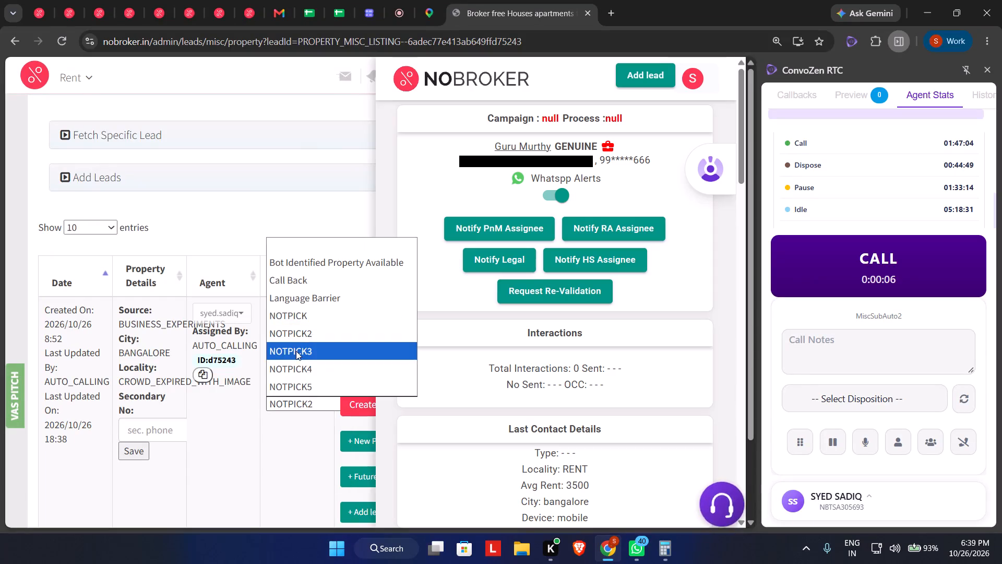
# Dispose the current call as Outbound, Not Picked, Voice Mail and end it.
pyautogui.click(845, 390)
pyautogui.click(848, 457)
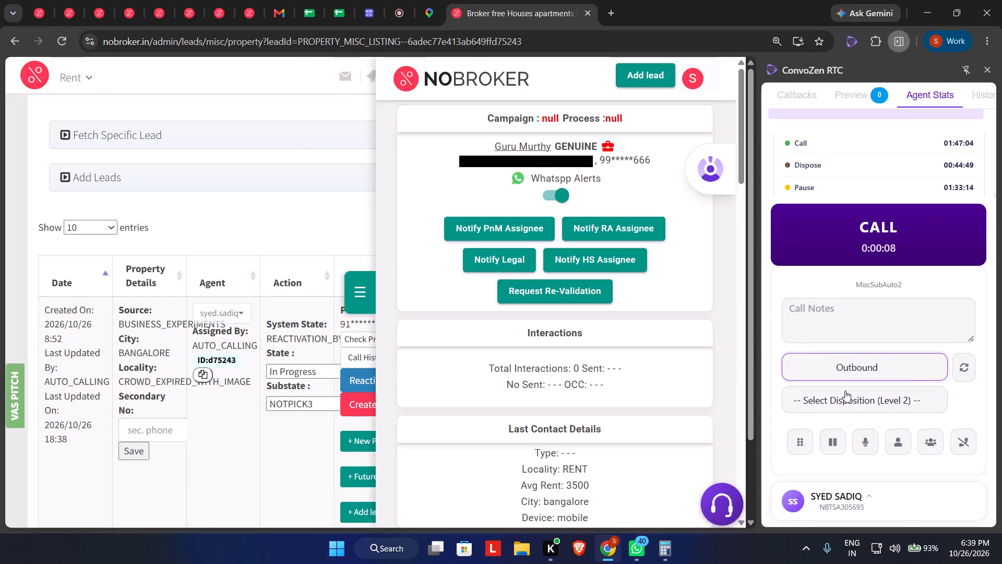
pyautogui.click(845, 391)
pyautogui.click(855, 441)
pyautogui.click(868, 398)
pyautogui.click(872, 490)
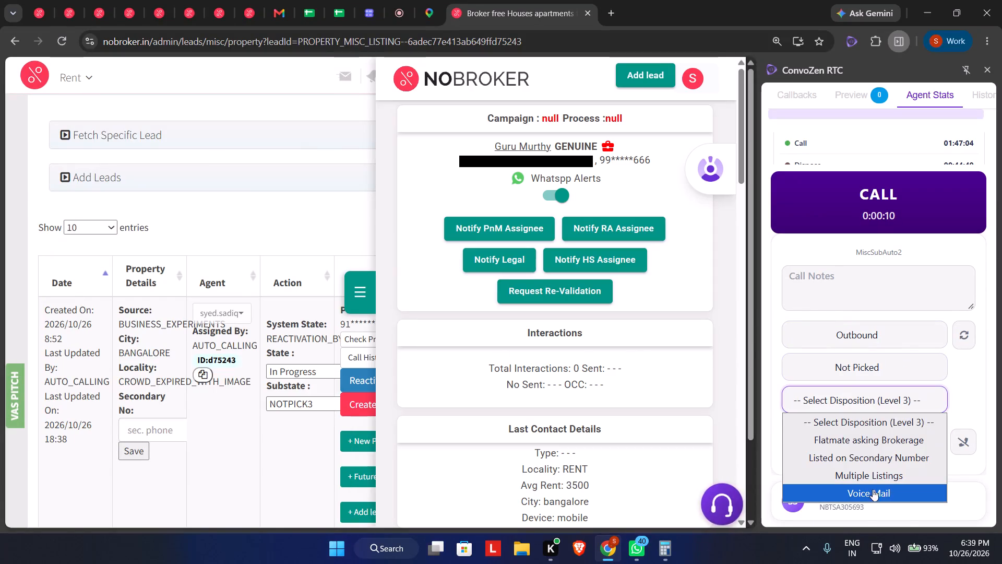
pyautogui.click(956, 452)
pyautogui.click(908, 452)
# Review the login hours, talk time and state summary in the agent stats.
pyautogui.click(931, 101)
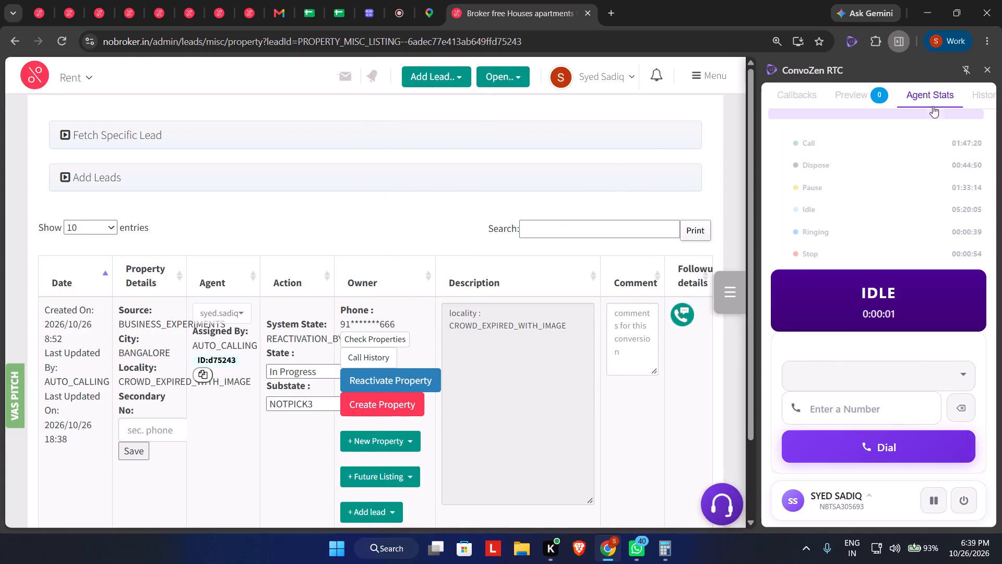
pyautogui.scroll(2, 924, 207)
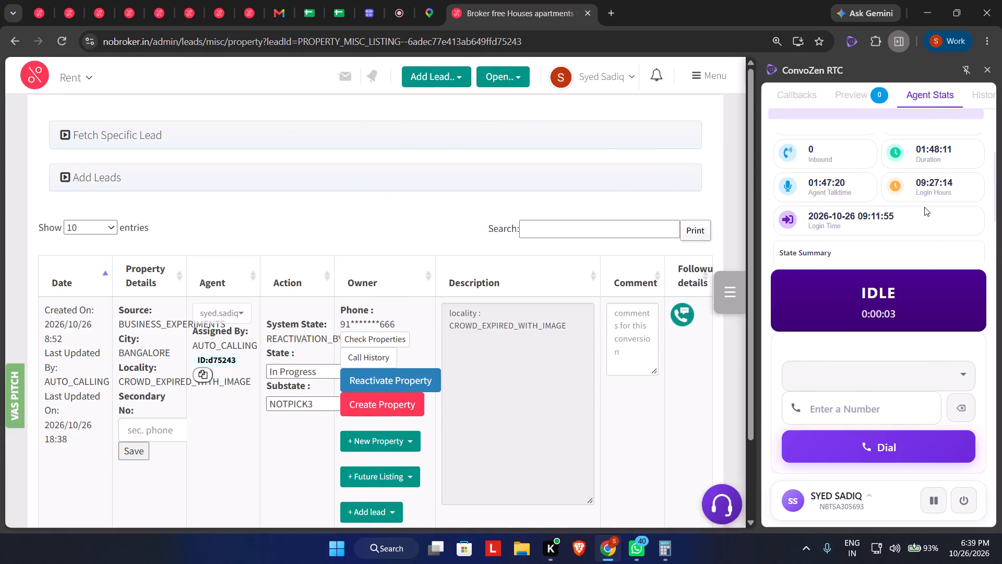
pyautogui.scroll(-3, 924, 207)
pyautogui.scroll(1, 921, 204)
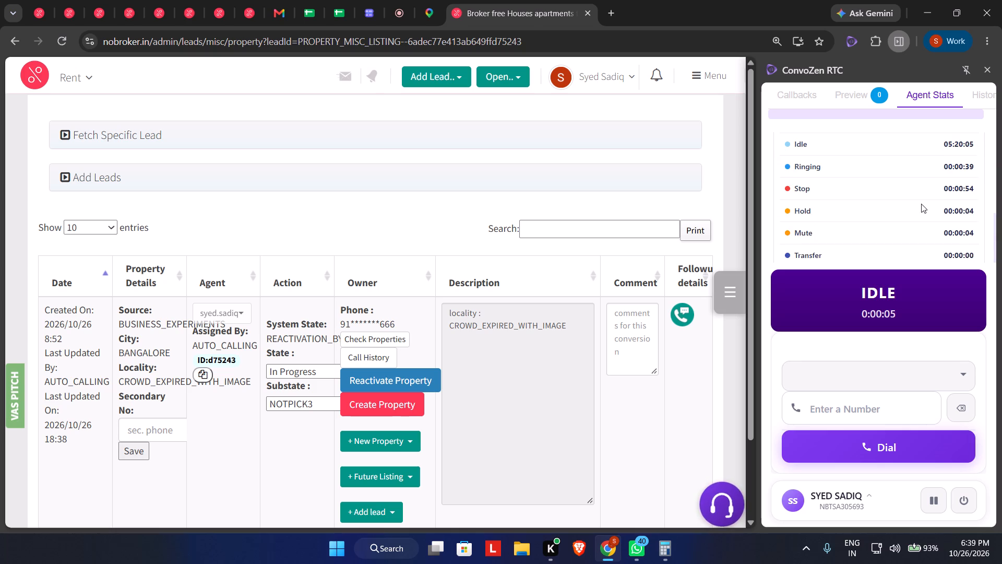
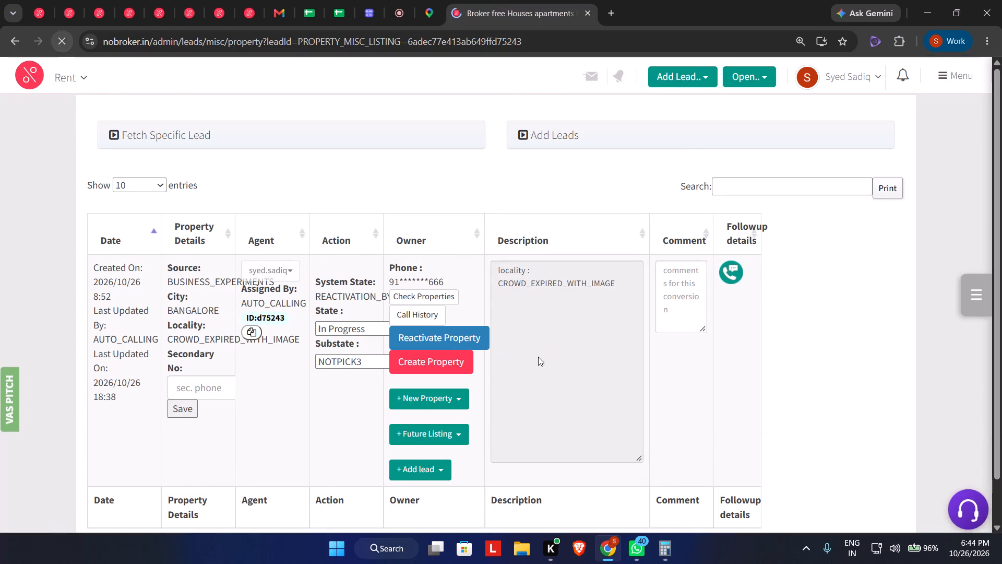
# Reopen the ConvoZen RTC agent stats and review the call totals, login time and state summary.
pyautogui.click(987, 518)
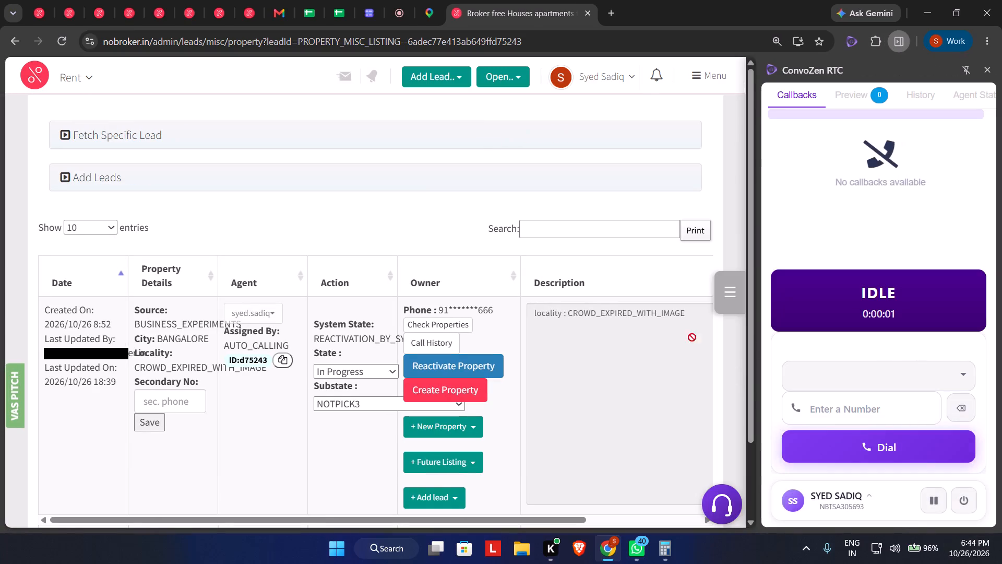
pyautogui.click(967, 91)
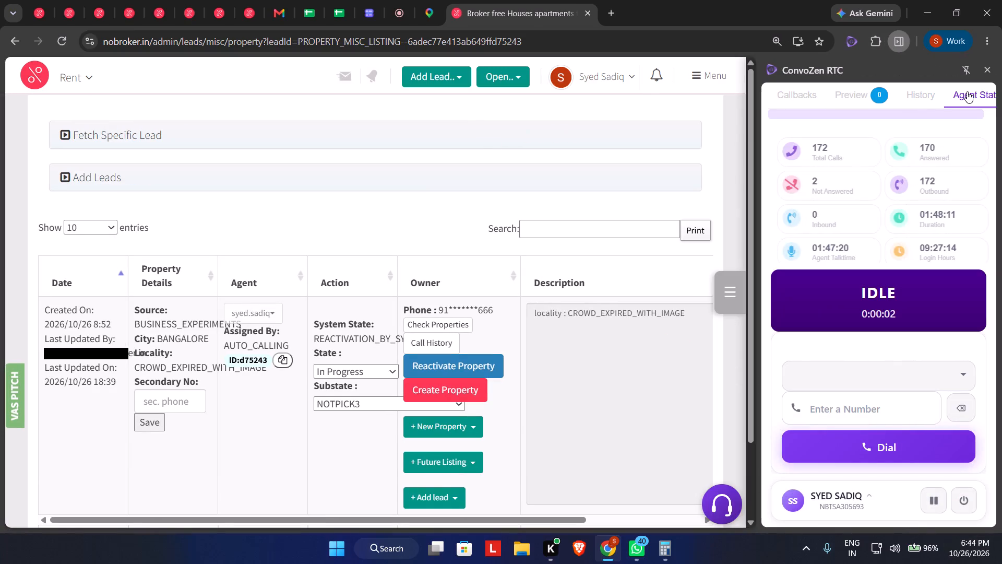
pyautogui.scroll(-2, 952, 164)
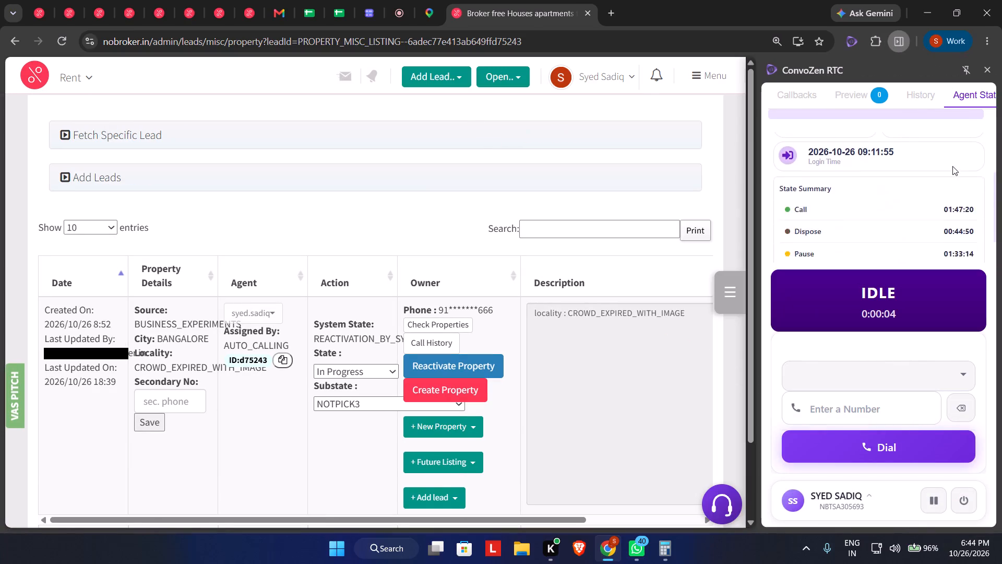
pyautogui.scroll(-1, 952, 166)
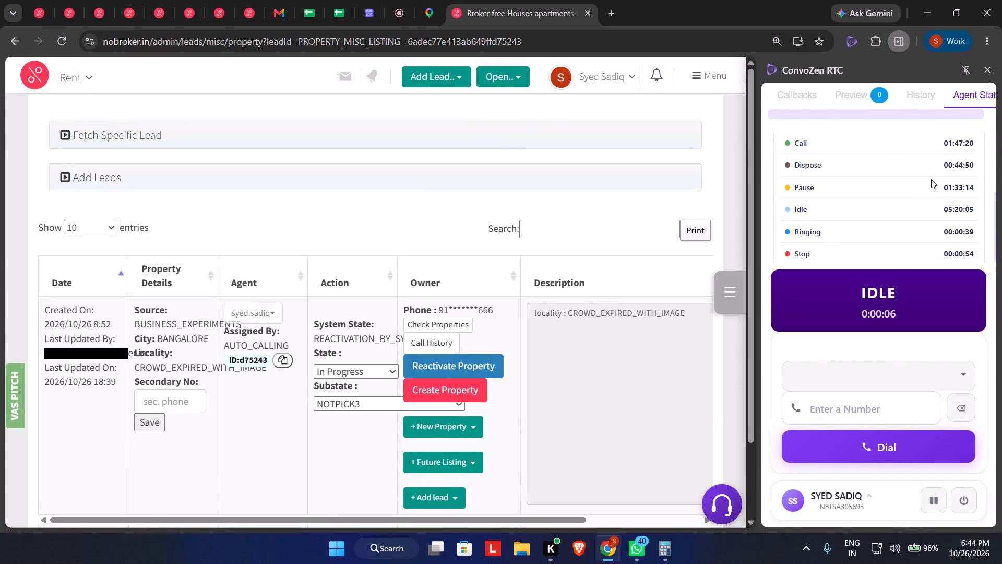
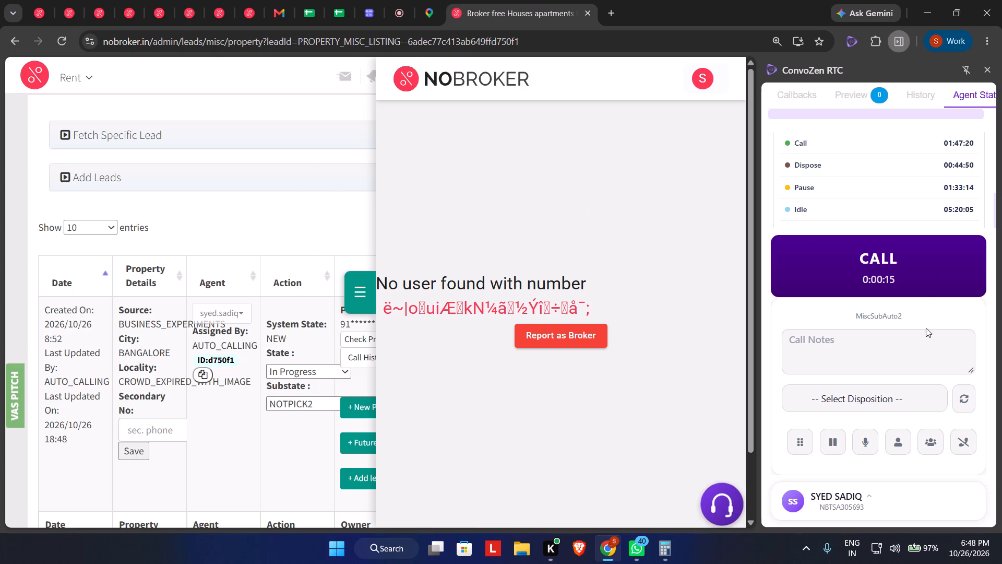
# End the ongoing MiscSubAuto2 call.
pyautogui.click(886, 400)
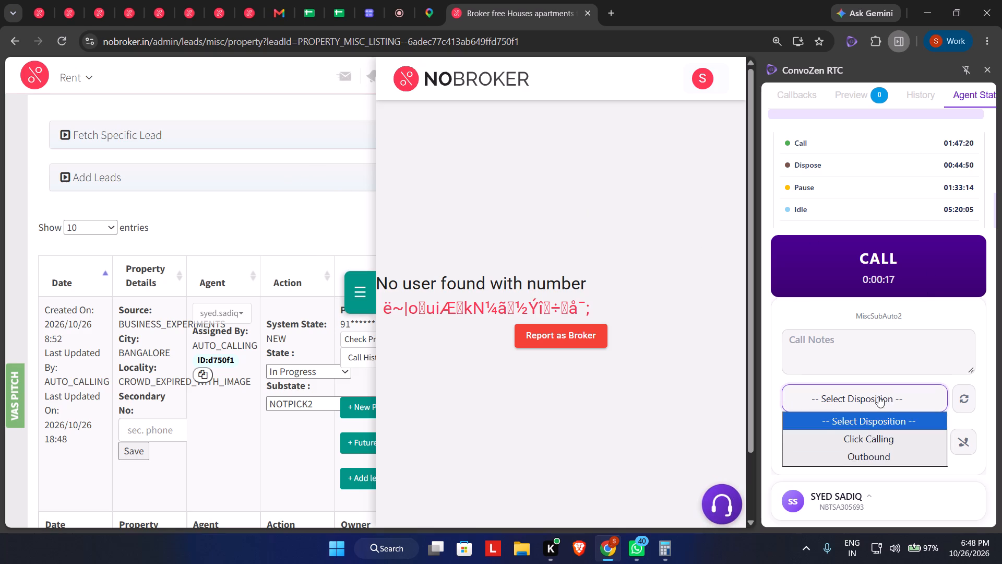
pyautogui.click(877, 390)
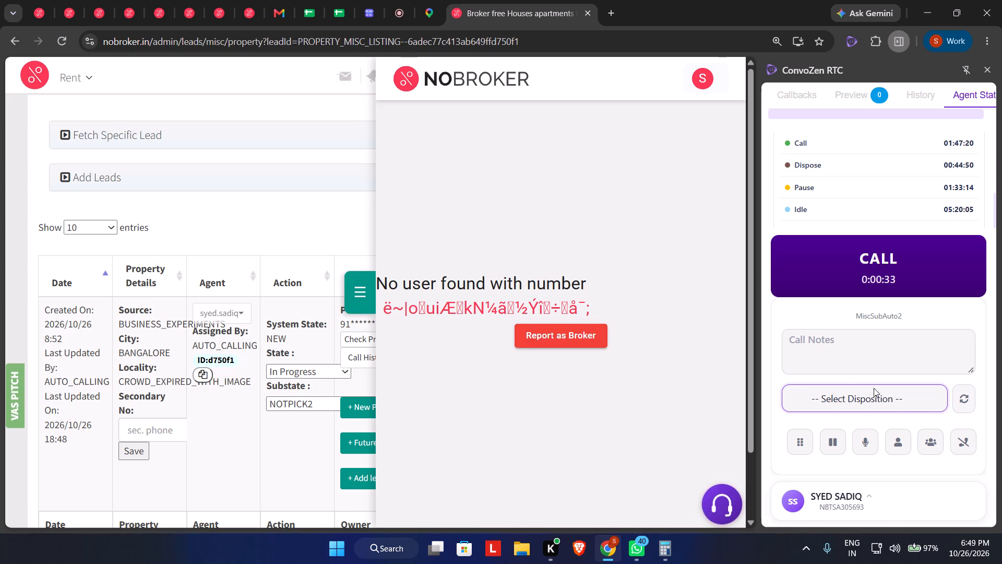
pyautogui.click(957, 449)
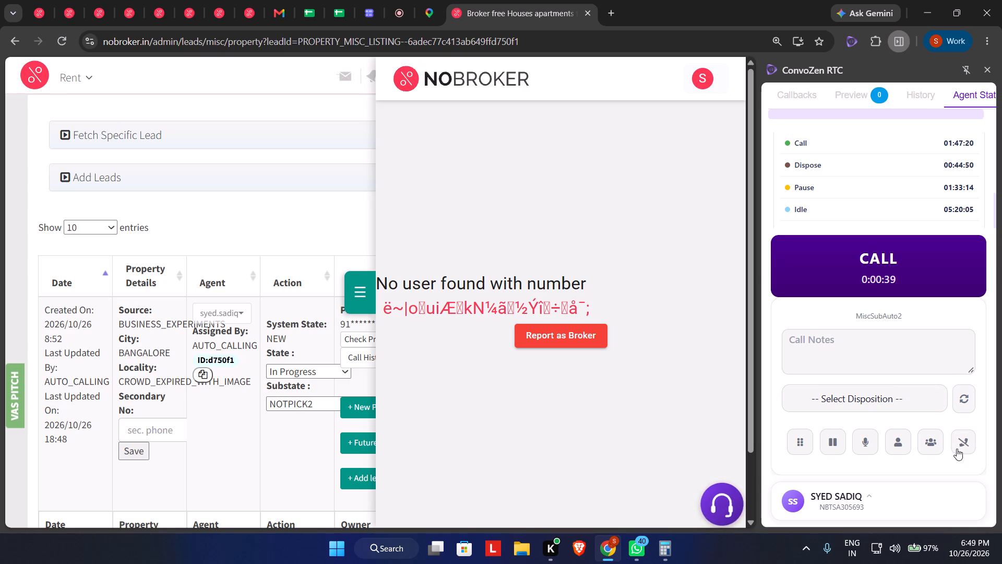
pyautogui.moveTo(957, 449); pyautogui.dragTo(963, 422)
pyautogui.moveTo(963, 421); pyautogui.dragTo(963, 416)
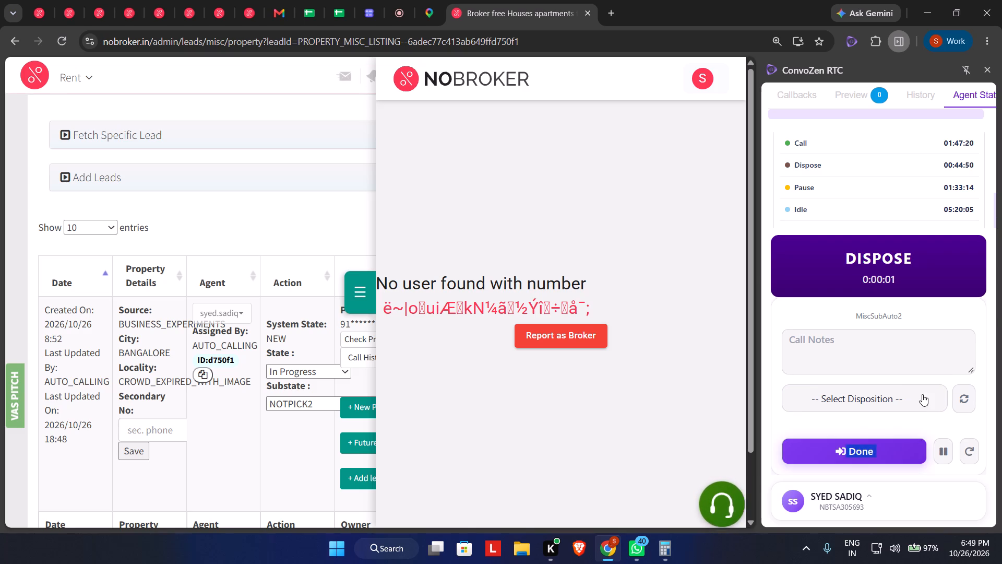
# Set the call's disposition levels to Click Calling, Rejected and Broker.
pyautogui.click(921, 400)
pyautogui.click(866, 433)
pyautogui.click(852, 397)
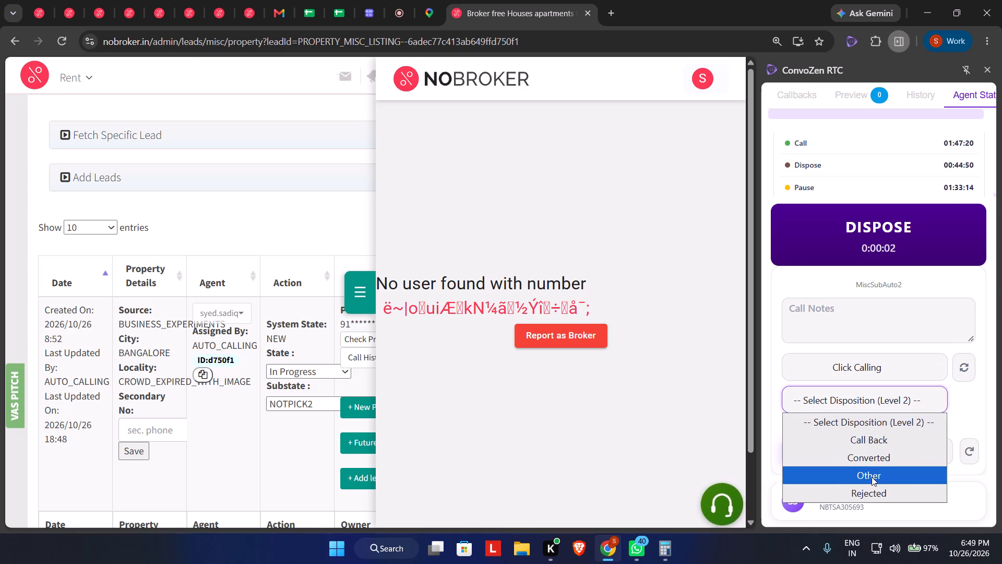
pyautogui.click(869, 488)
pyautogui.click(852, 403)
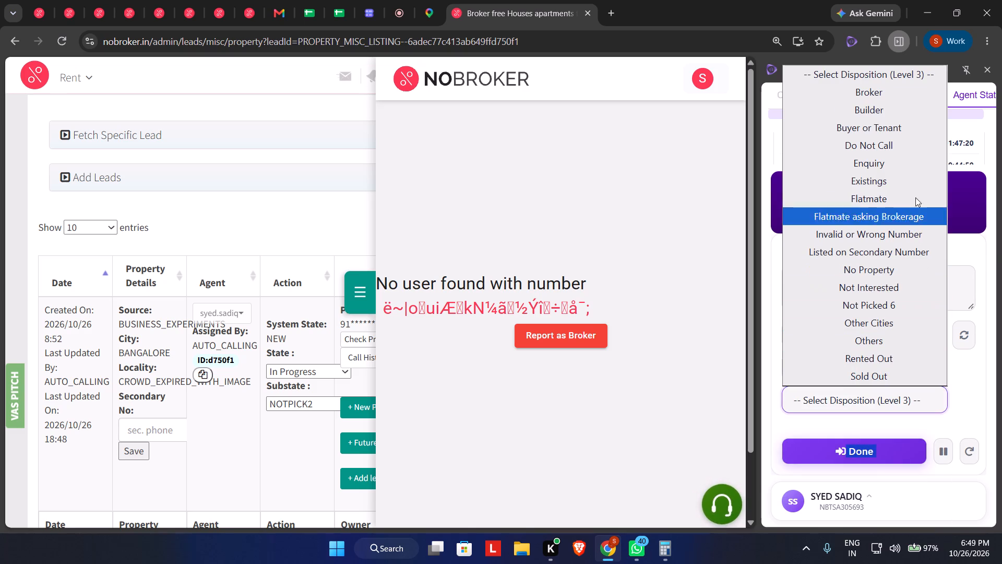
pyautogui.click(894, 109)
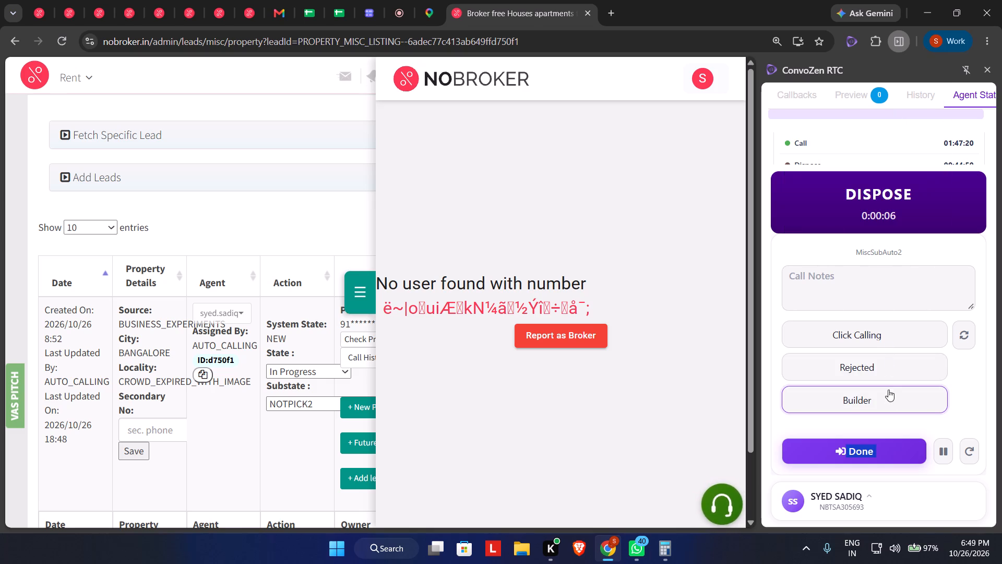
pyautogui.click(888, 390)
pyautogui.click(839, 90)
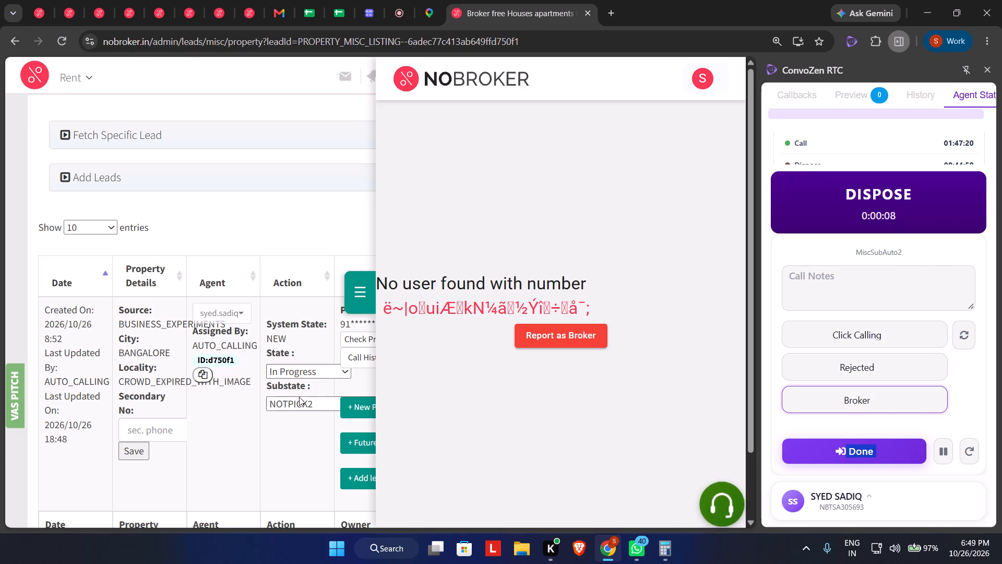
# Set the property lead's state to Rejected.
pyautogui.click(303, 363)
pyautogui.click(329, 443)
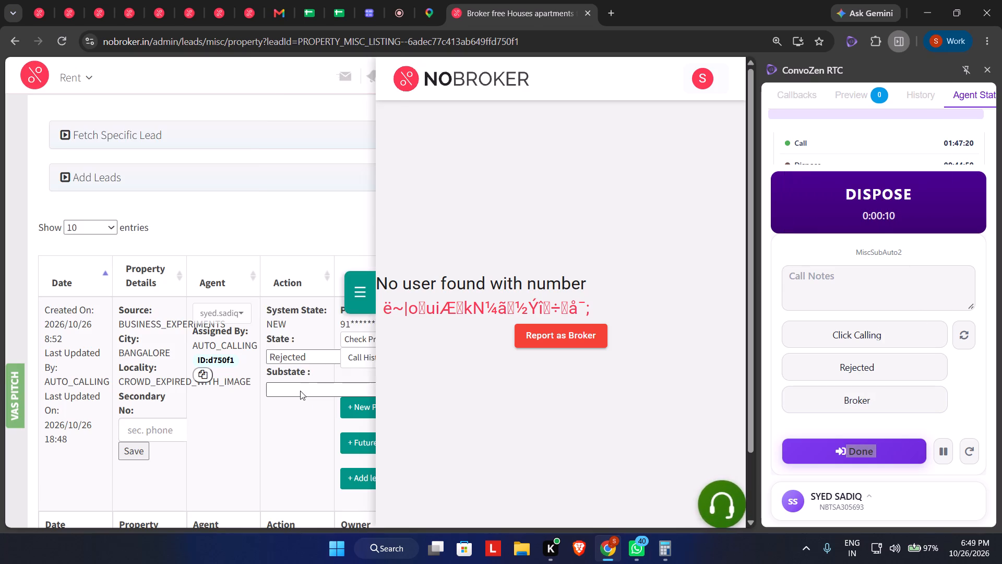
pyautogui.click(298, 387)
# Report the lead's user as a broker and confirm the report.
pyautogui.click(560, 333)
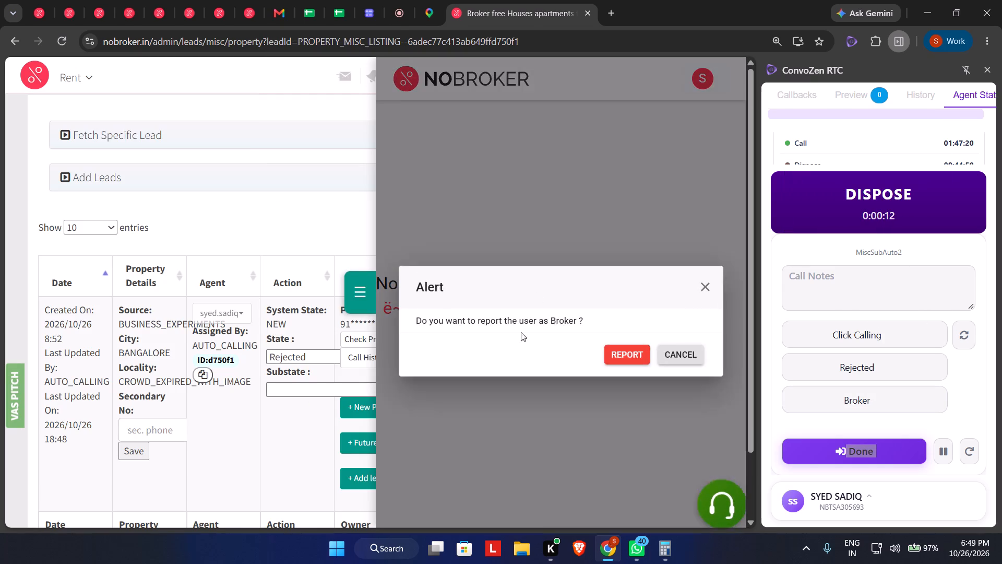
pyautogui.click(601, 325)
pyautogui.click(611, 331)
# Set the rejected lead's substate to BROKER and confirm marking the customer as a broker.
pyautogui.click(303, 386)
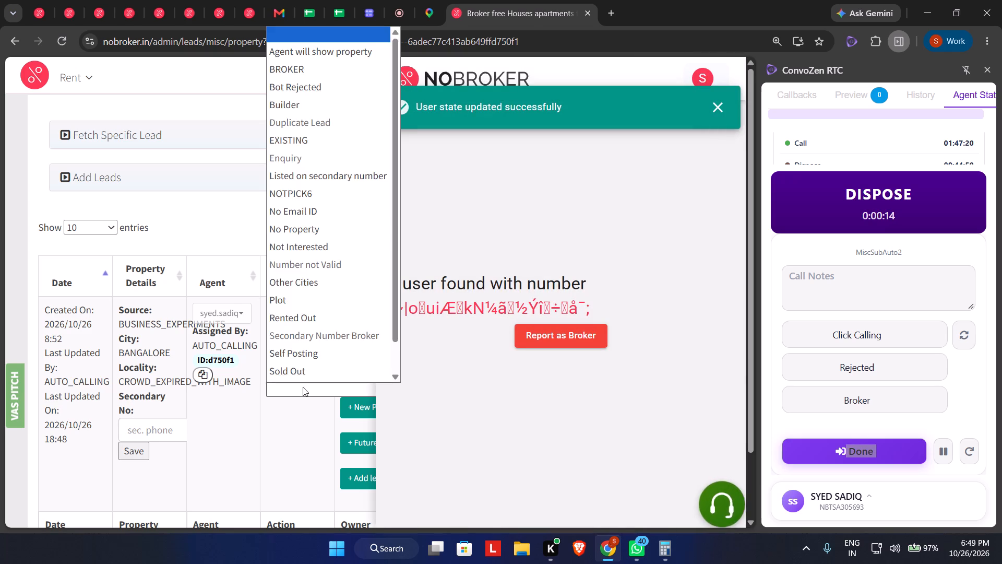
pyautogui.click(321, 51)
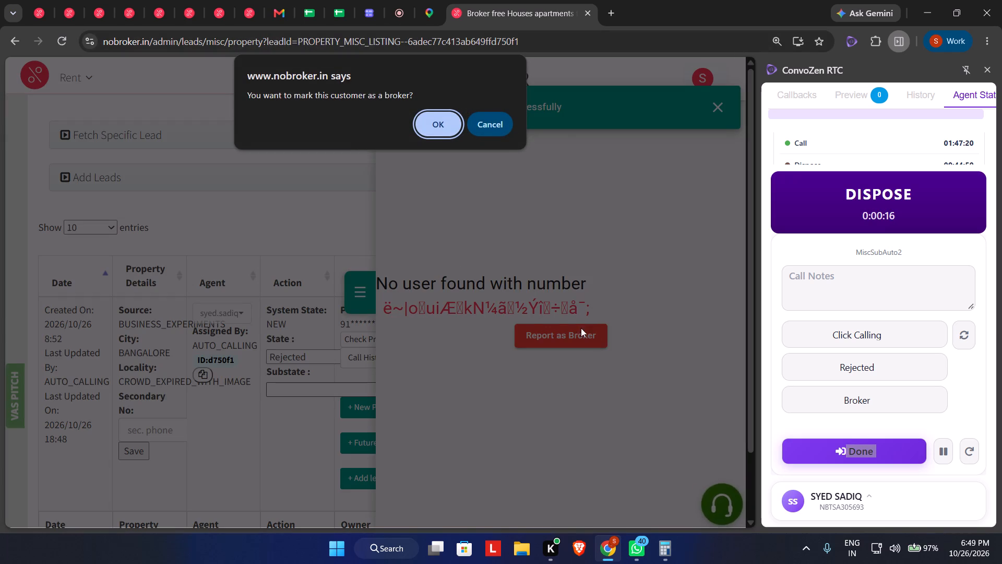
pyautogui.click(431, 134)
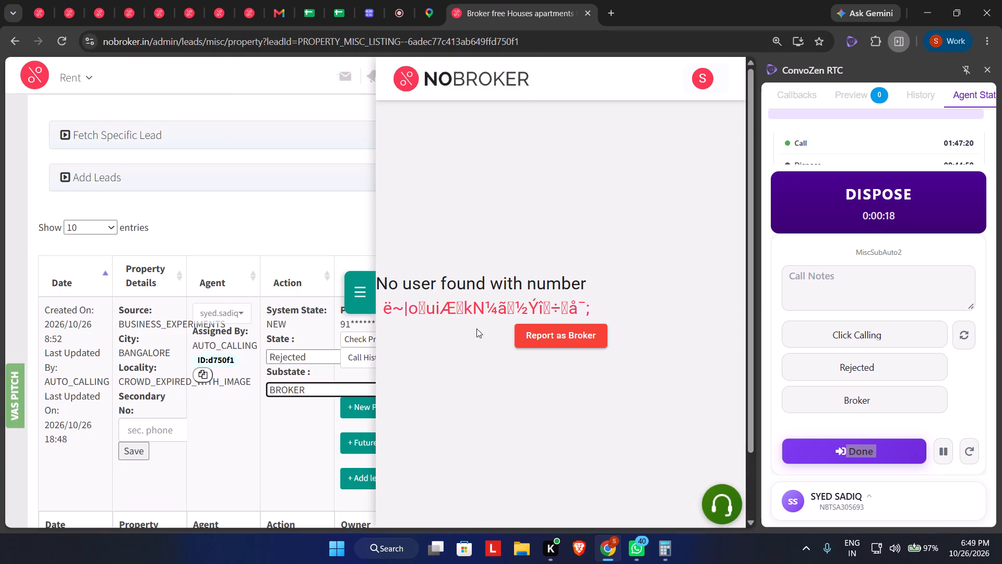
# Submit the completed call disposition in ConvoZen RTC.
pyautogui.click(840, 451)
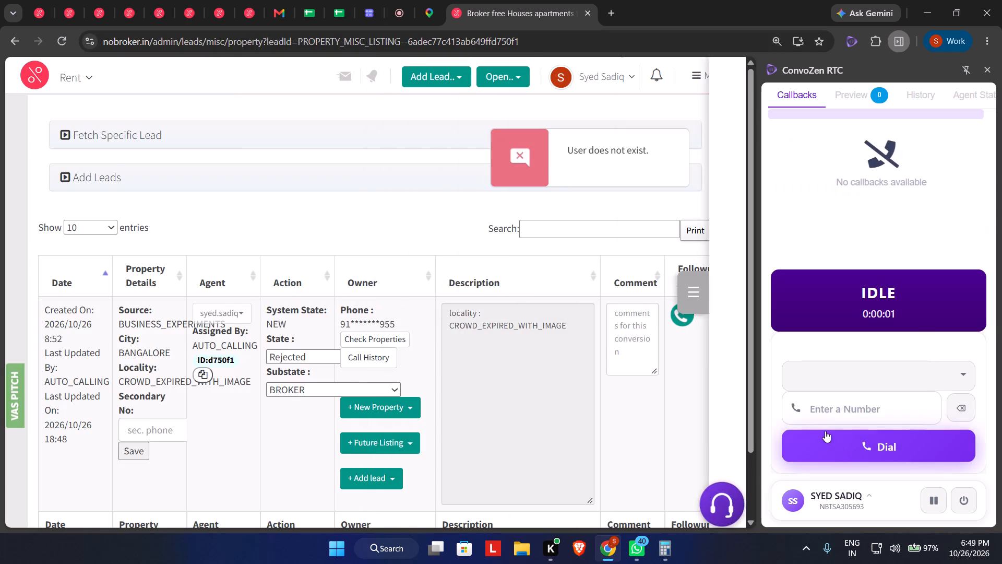
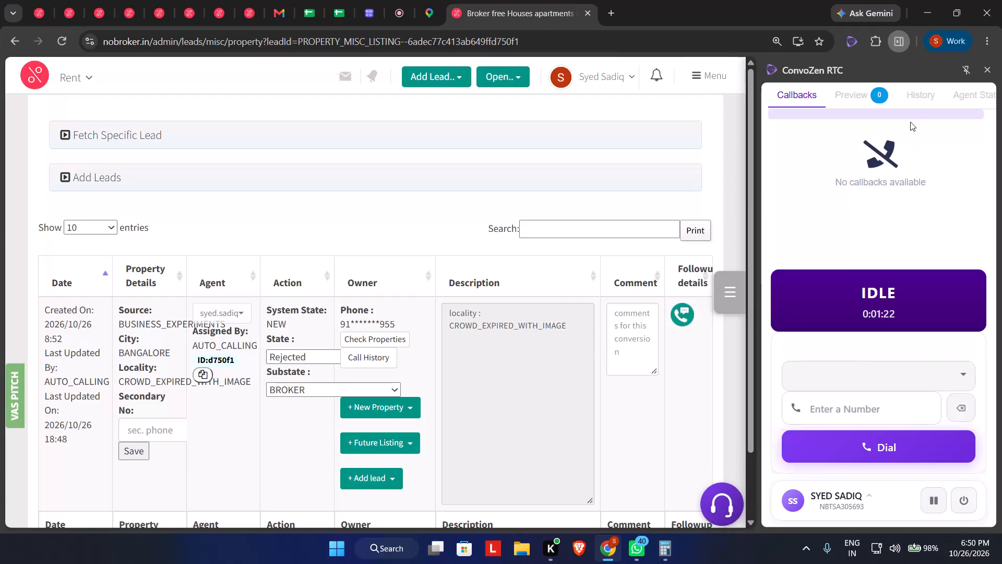
# Open the agent statistics in ConvoZen RTC.
pyautogui.click(969, 97)
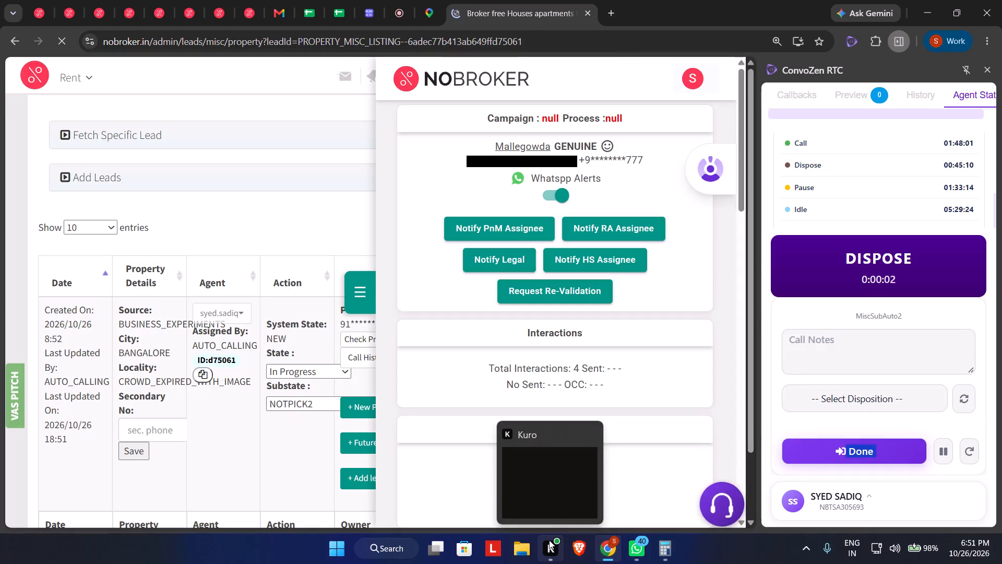
# Set the ended call's disposition to Click Calling, Other, Auto Dispose.
pyautogui.click(832, 402)
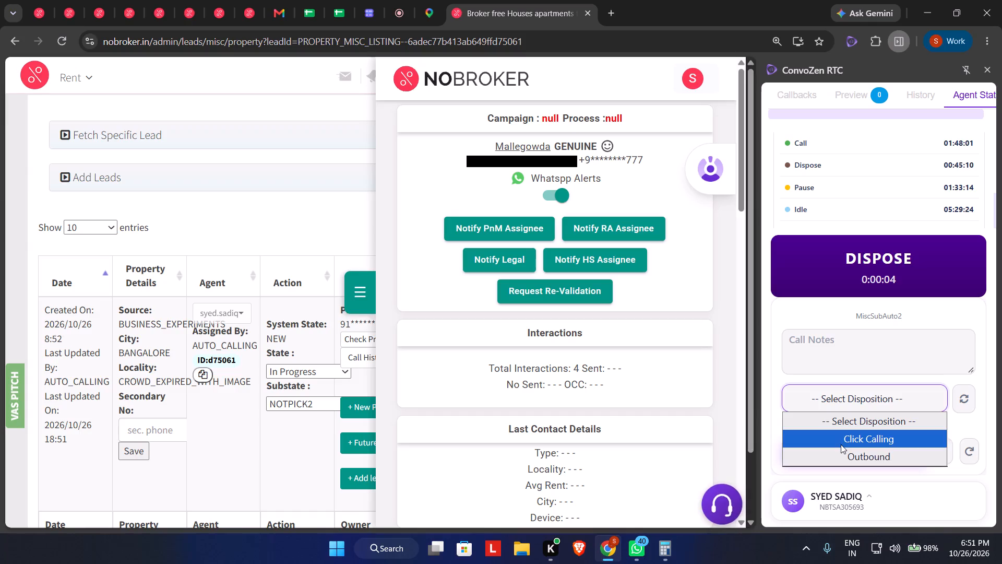
pyautogui.click(833, 441)
pyautogui.click(842, 406)
pyautogui.click(855, 476)
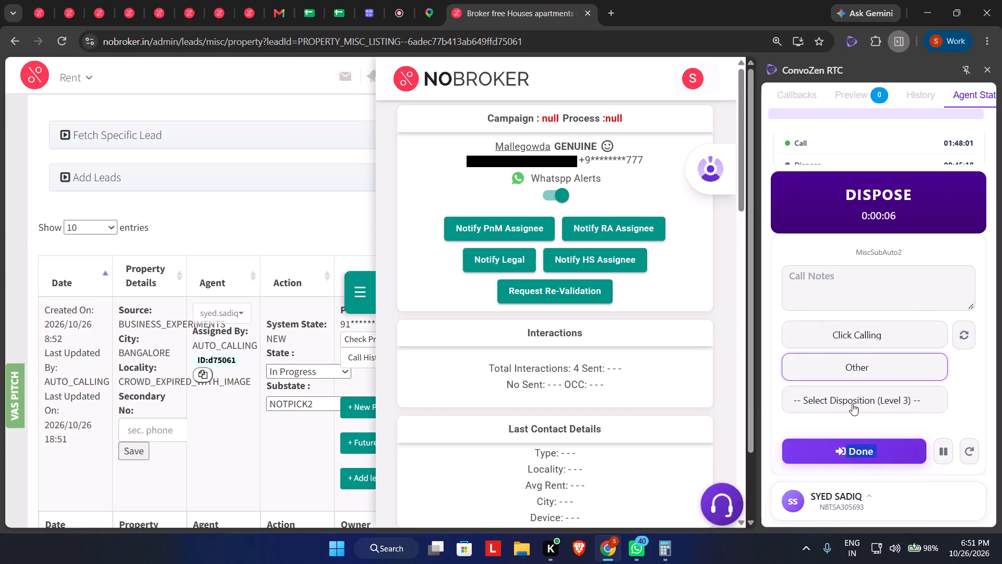
pyautogui.click(853, 393)
pyautogui.click(858, 445)
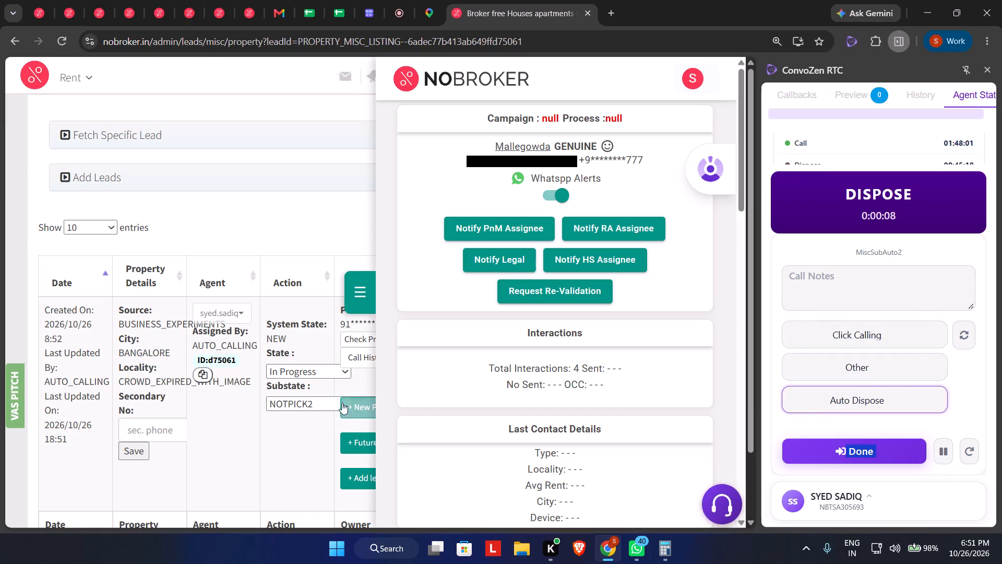
# Set the in-progress property lead's substate to NOTPICK3.
pyautogui.click(300, 405)
pyautogui.click(313, 354)
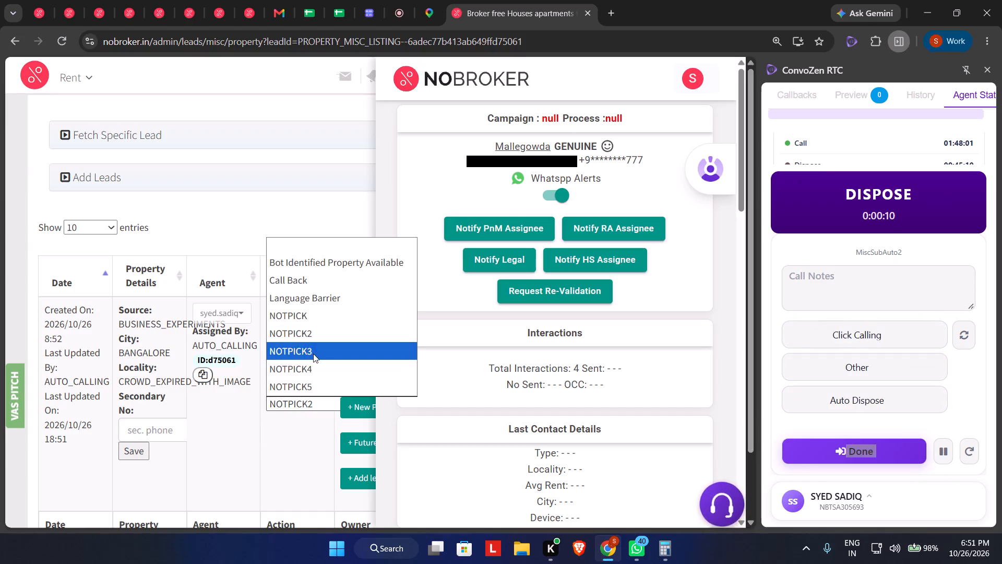
# Submit the call disposition and pause calling with Meeting as the reason.
pyautogui.click(944, 455)
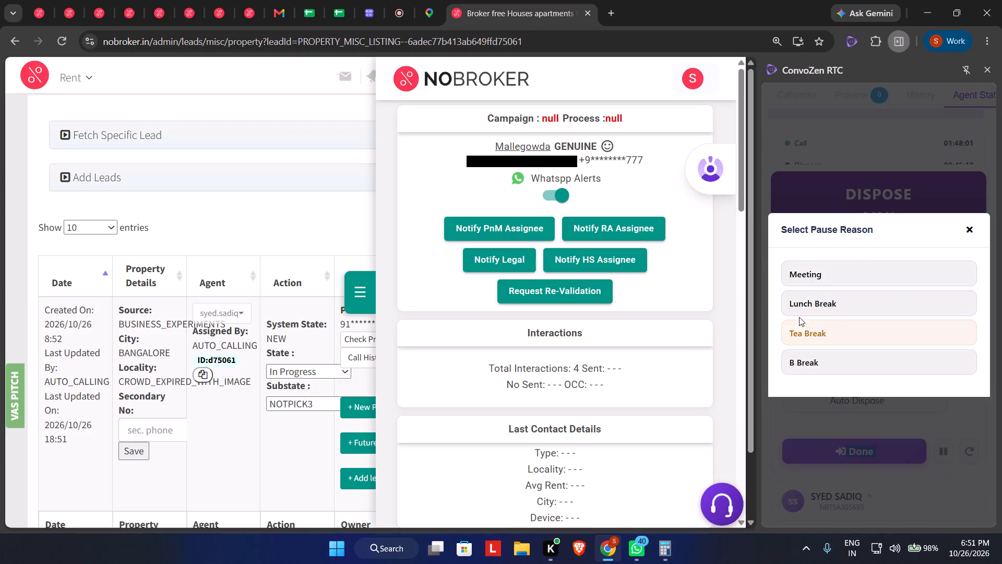
pyautogui.click(803, 279)
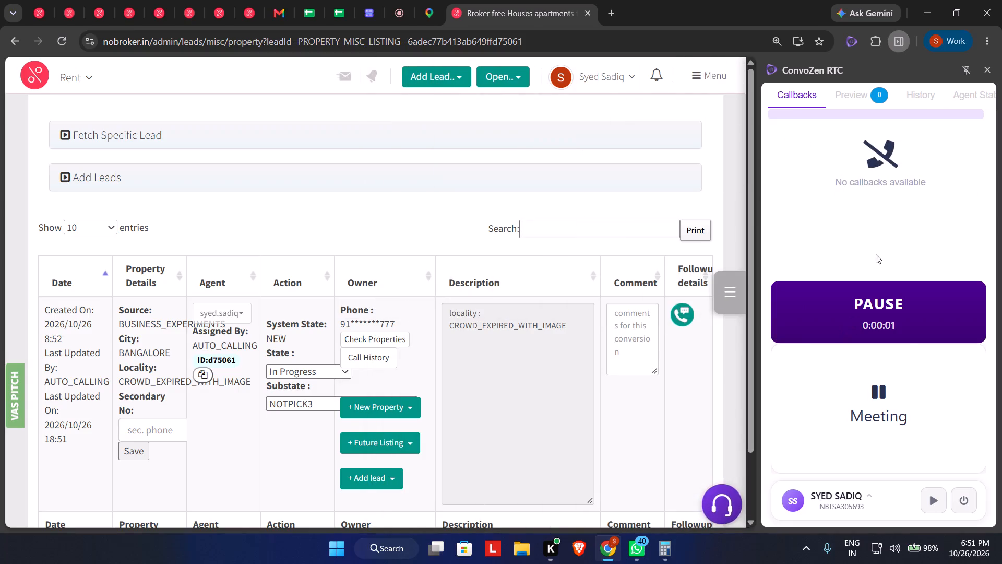
# Examine the day's call totals and state summary in the agent statistics.
pyautogui.moveTo(968, 99); pyautogui.dragTo(961, 104)
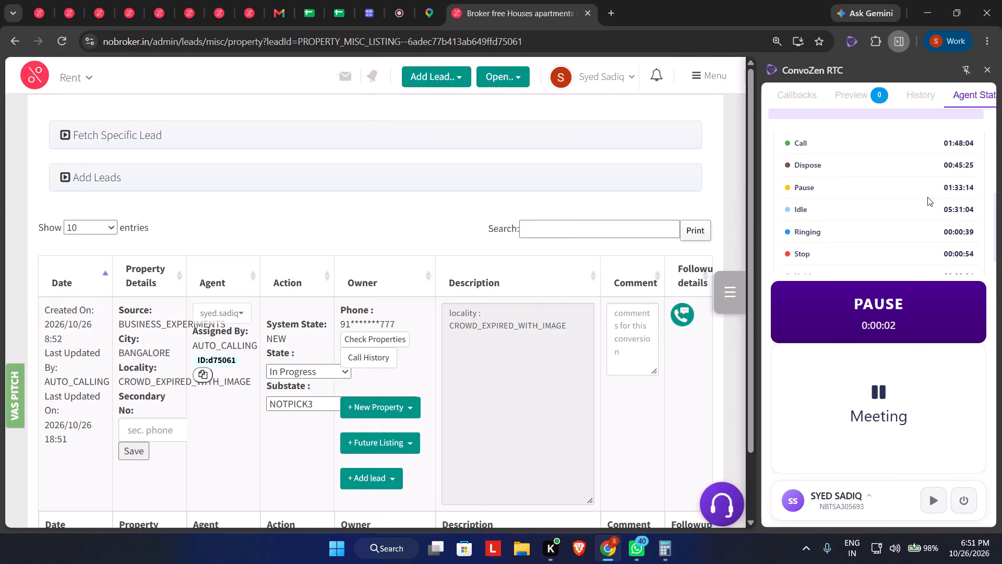
pyautogui.click(885, 334)
pyautogui.moveTo(888, 319); pyautogui.dragTo(895, 309)
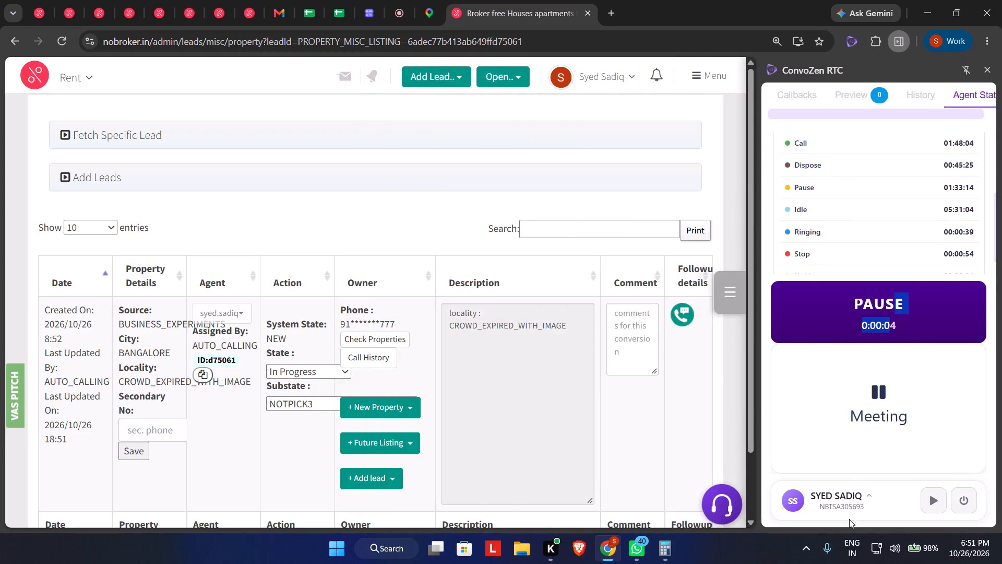
pyautogui.click(867, 493)
pyautogui.click(936, 438)
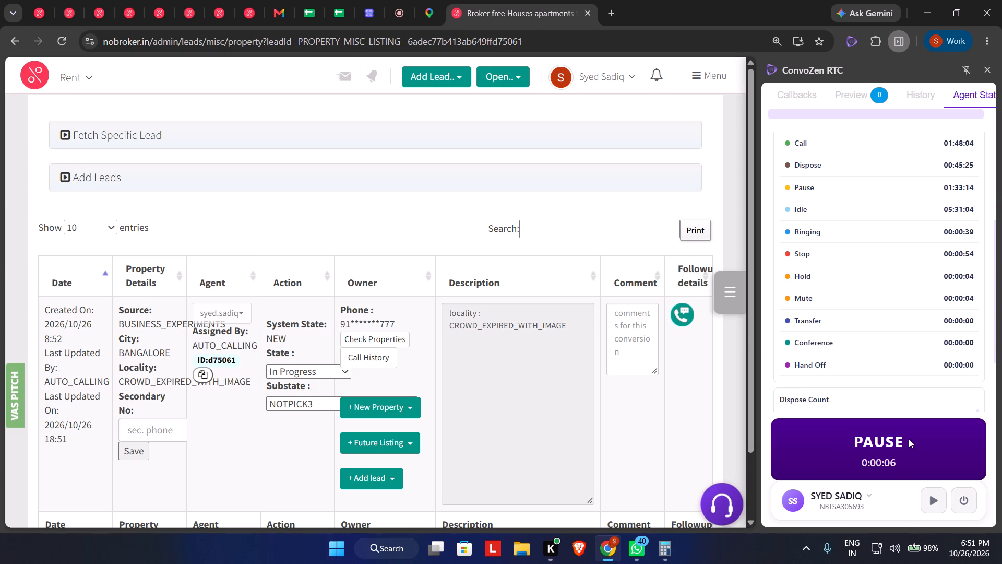
pyautogui.scroll(4, 845, 300)
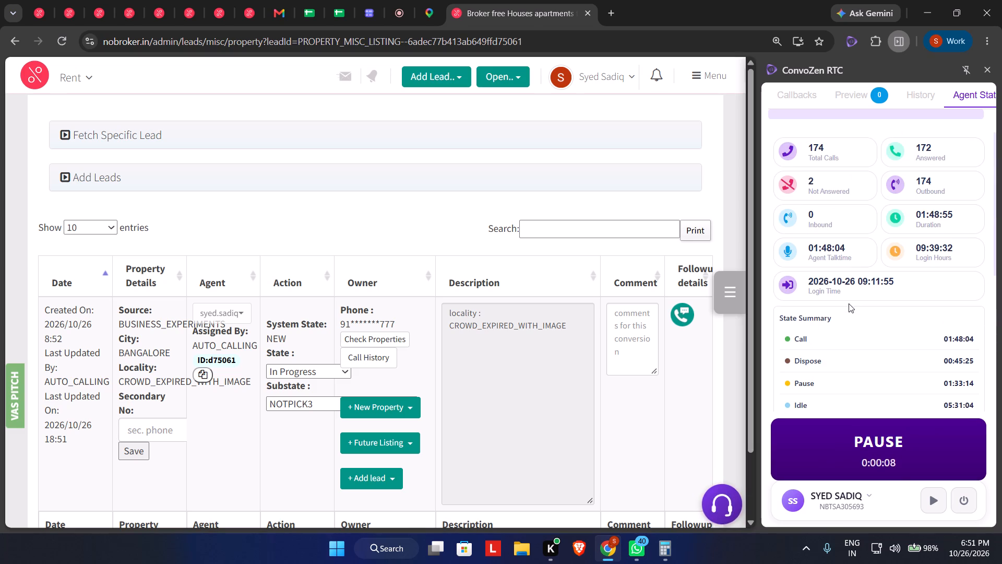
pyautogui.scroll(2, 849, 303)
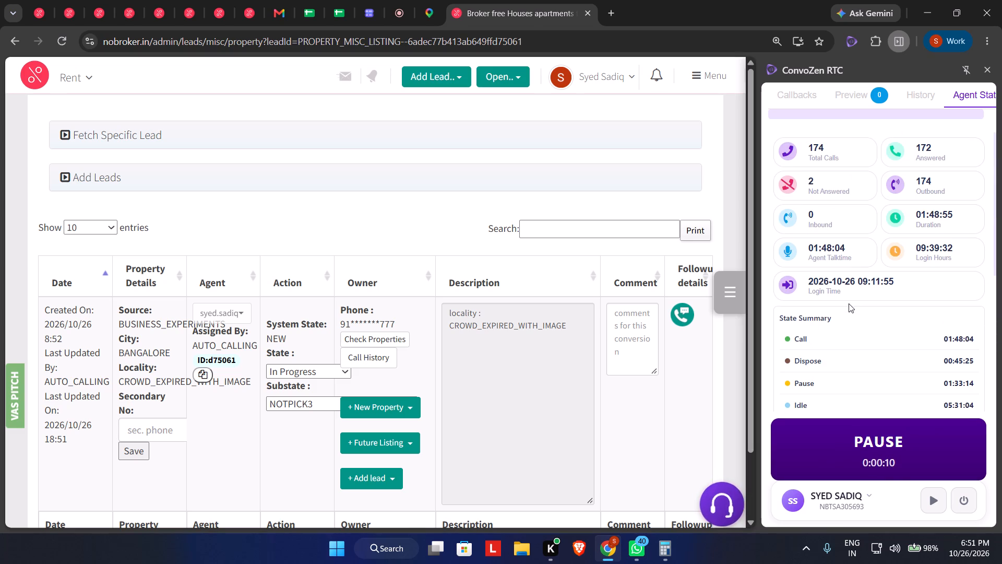